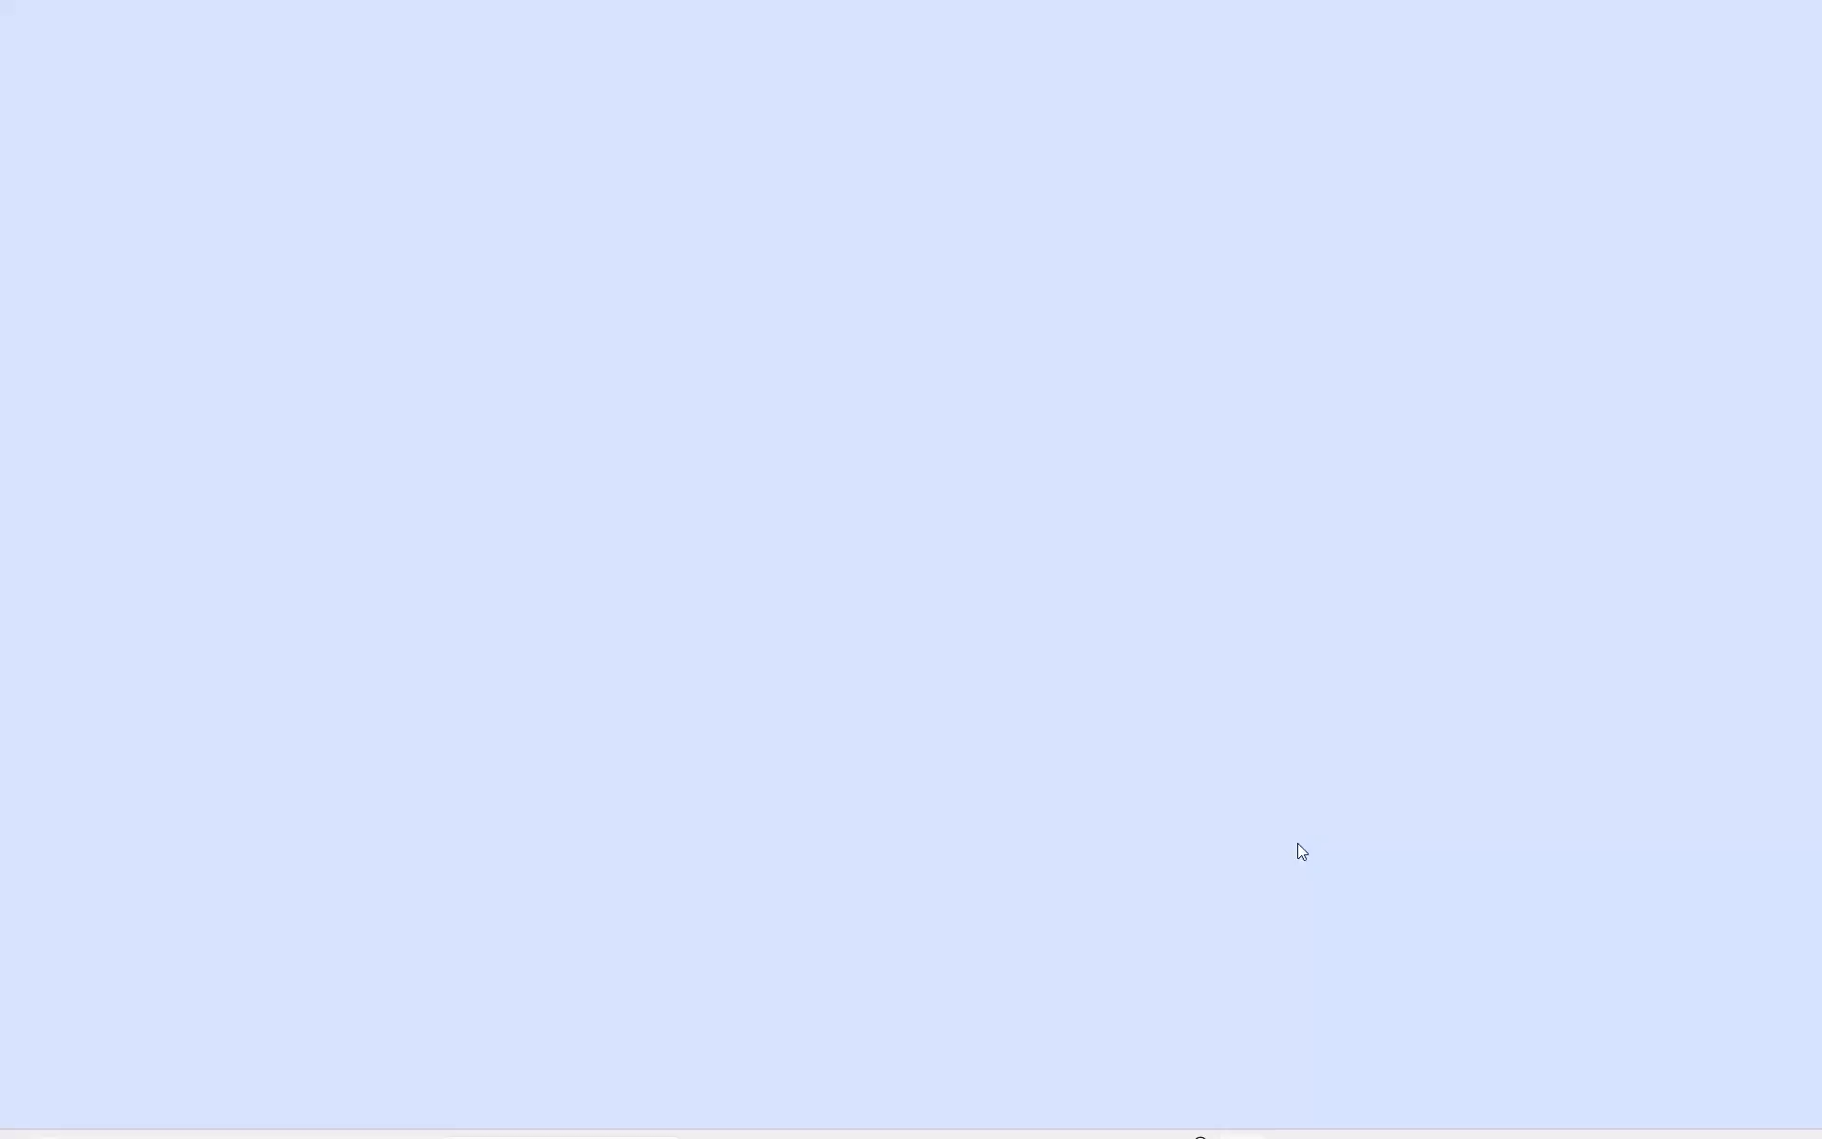
Switch to the HackerRank_Java_Template (2) document in Word and look through the questions for the next one lacking code.
{"action": "scroll", "coordinate": [1127, 721], "scroll_direction": "up", "scroll_amount": 2}
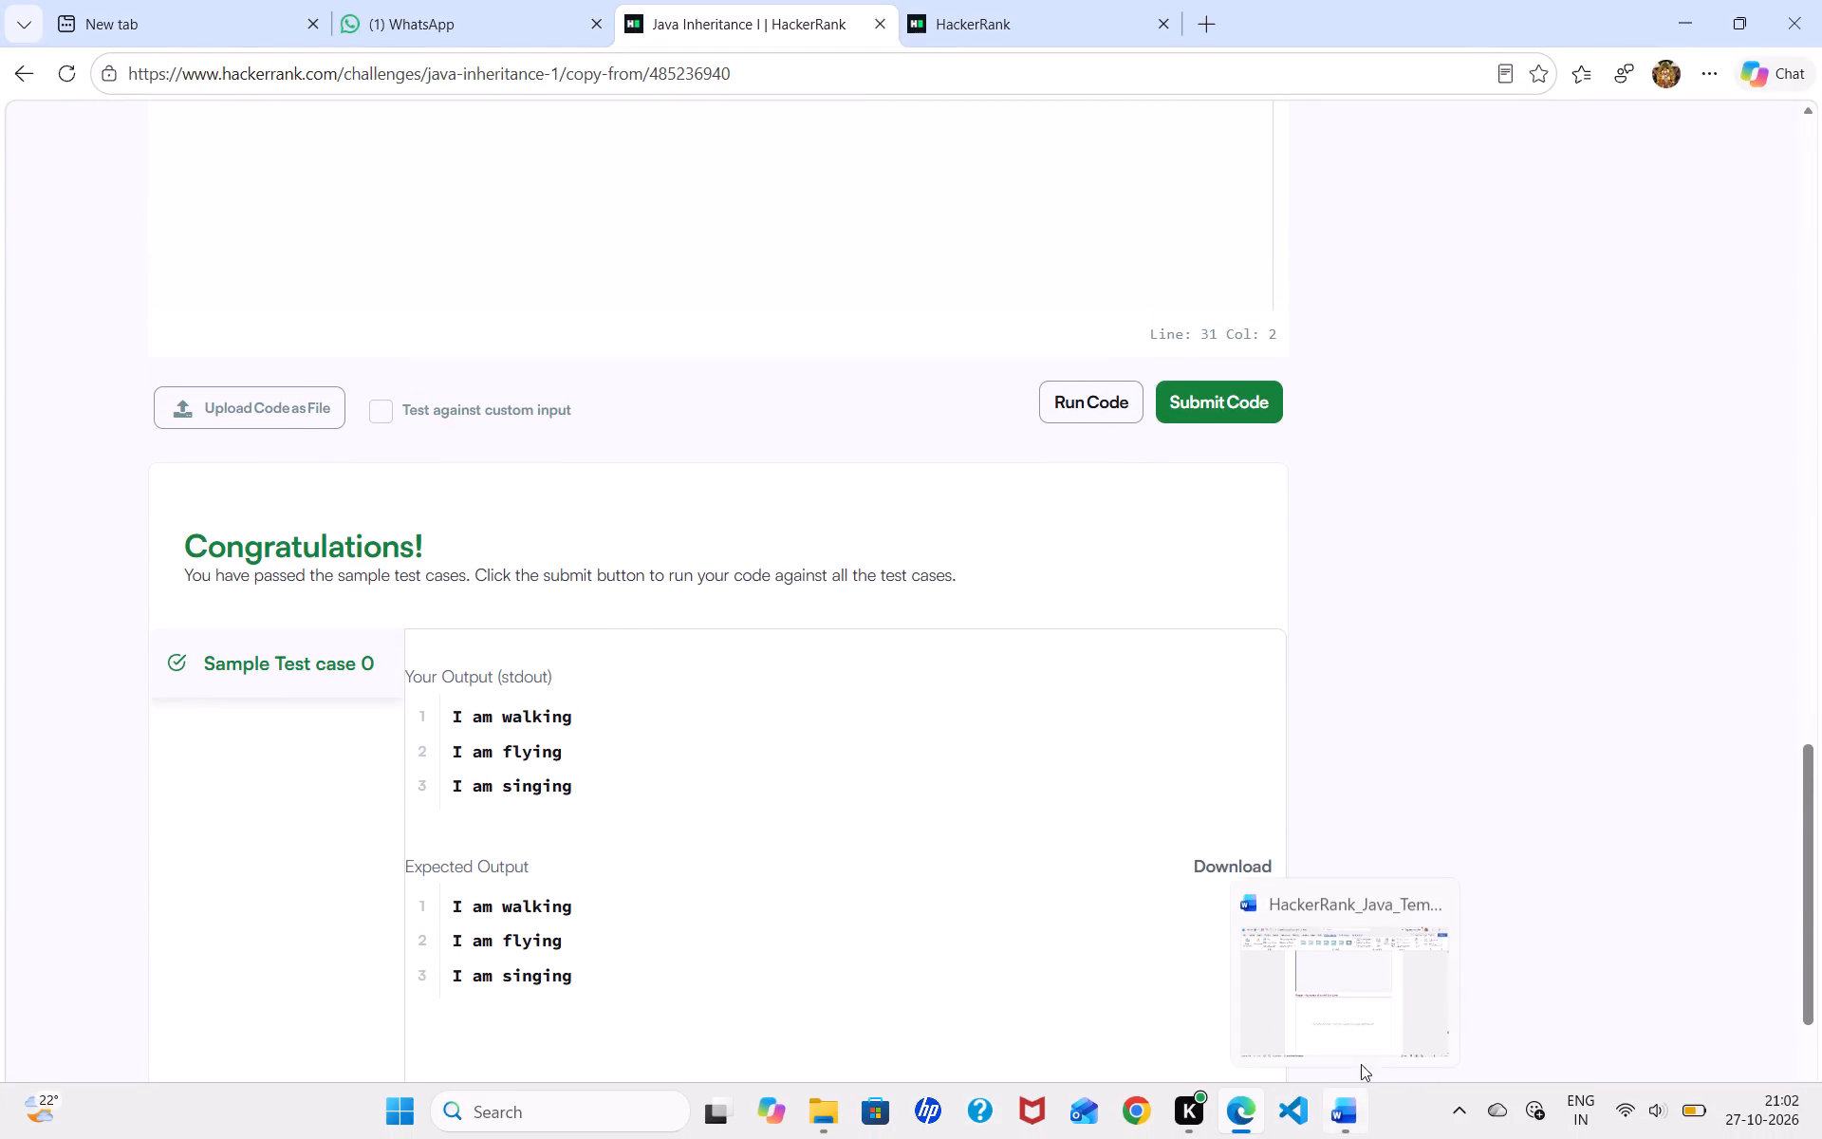
{"action": "left_click", "coordinate": [1371, 1042]}
{"action": "scroll", "coordinate": [1103, 841], "scroll_direction": "up", "scroll_amount": 1}
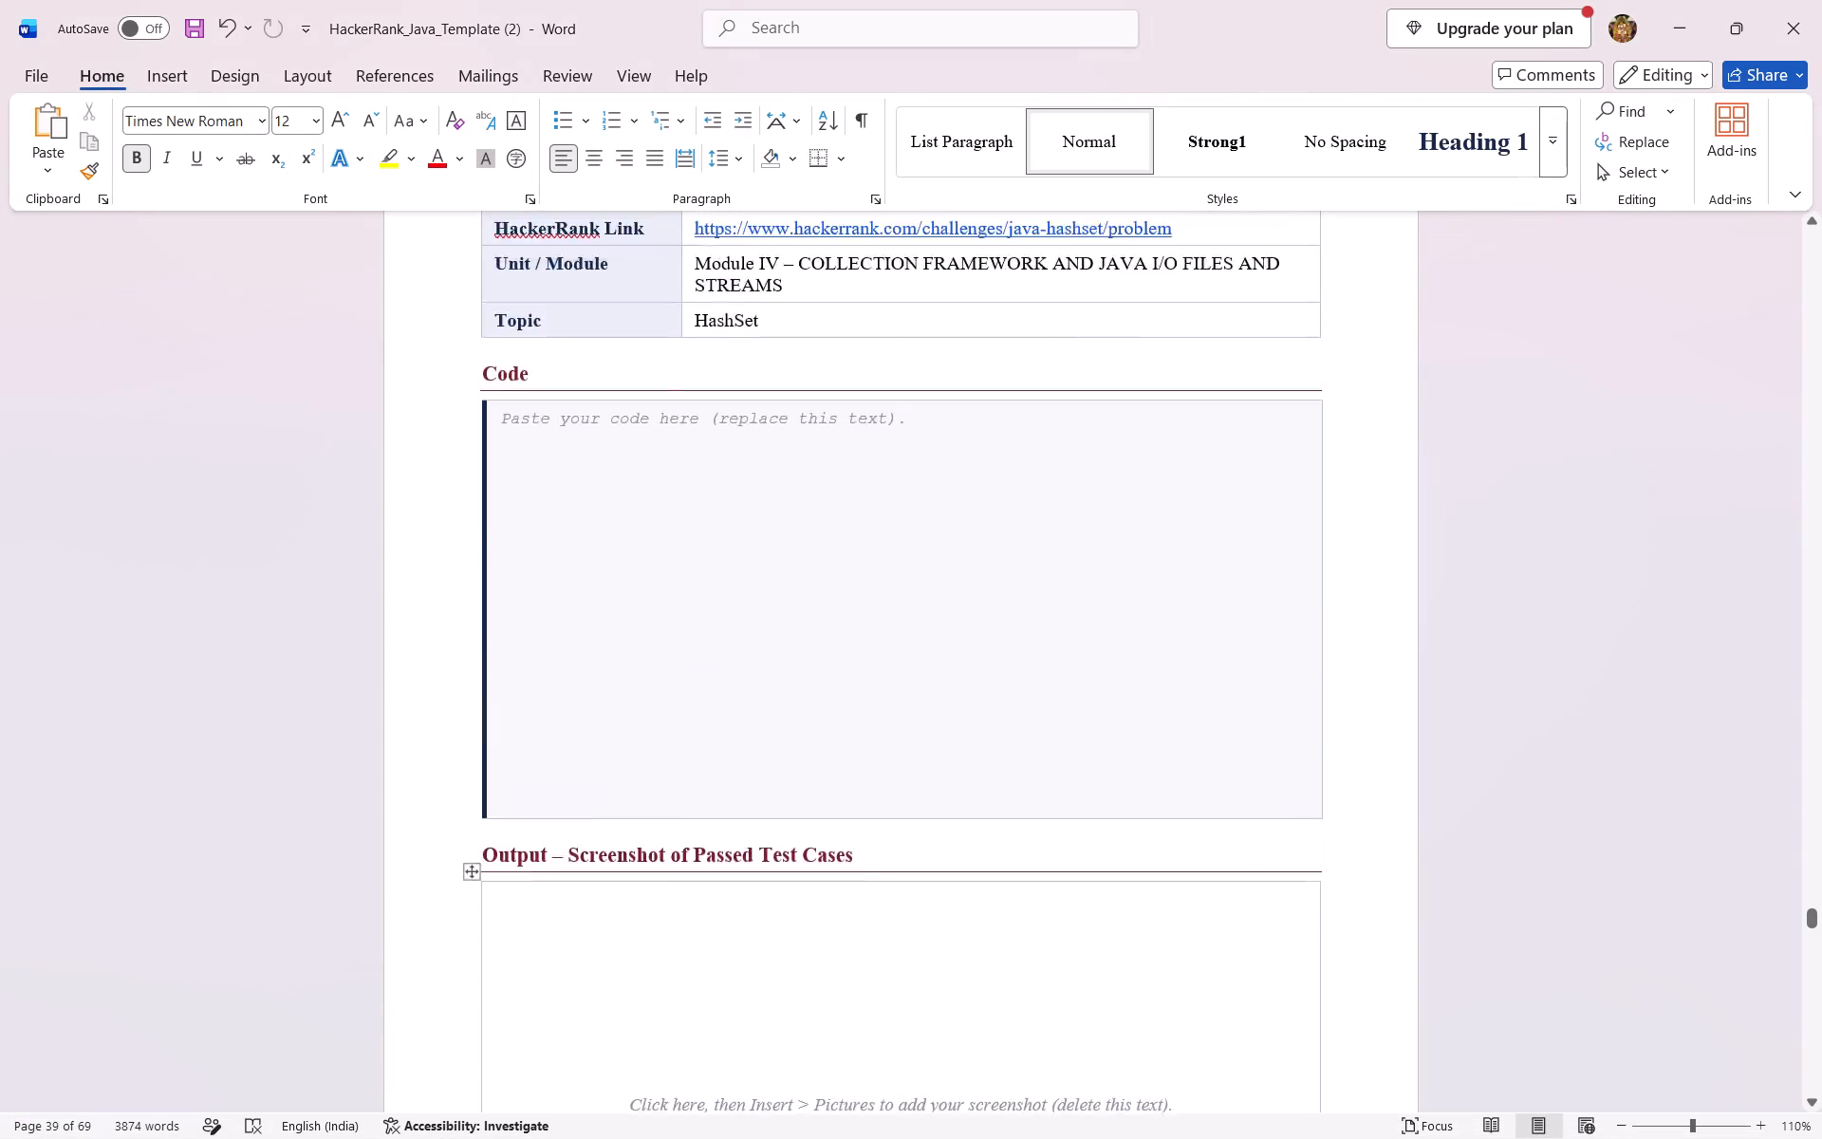
{"action": "scroll", "coordinate": [1103, 841], "scroll_direction": "up", "scroll_amount": 5}
{"action": "scroll", "coordinate": [1103, 841], "scroll_direction": "up", "scroll_amount": 20}
{"action": "scroll", "coordinate": [1103, 841], "scroll_direction": "up", "scroll_amount": 8}
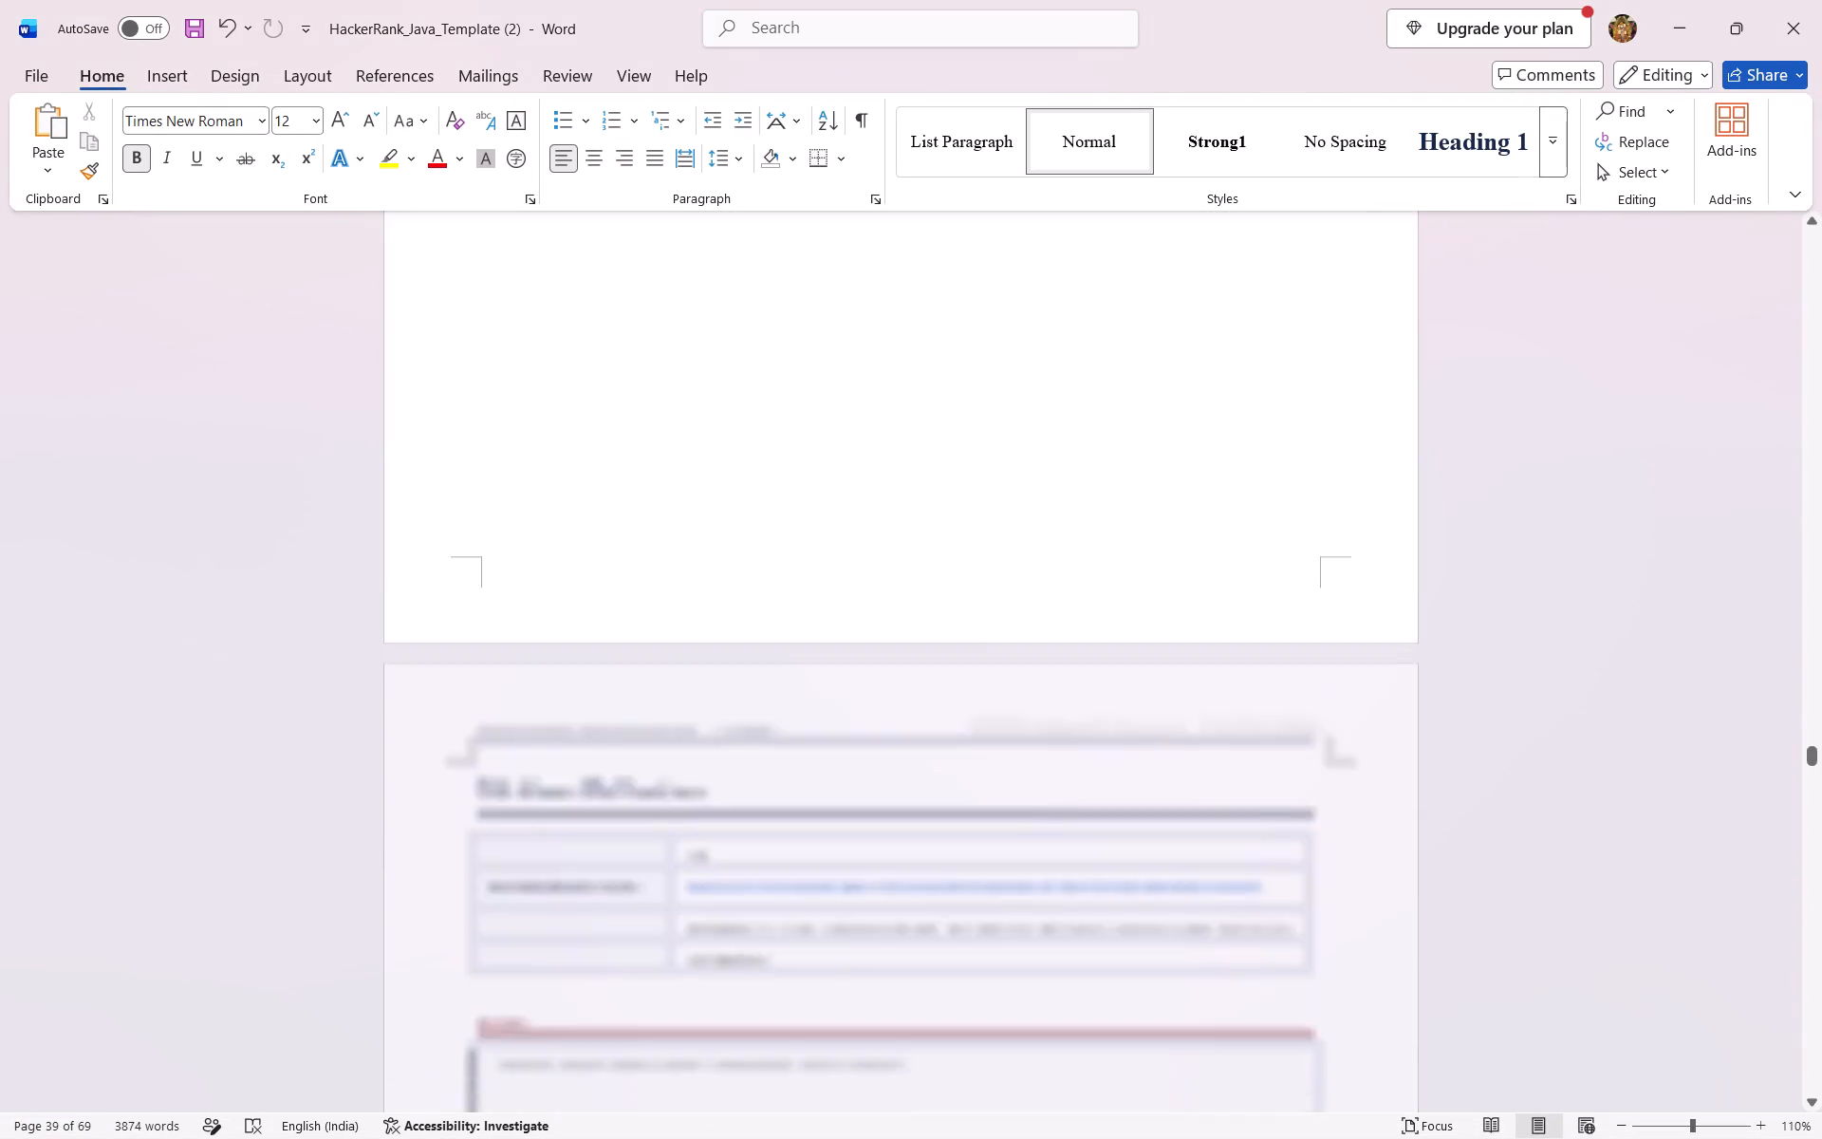
{"action": "scroll", "coordinate": [1103, 841], "scroll_direction": "up", "scroll_amount": 5}
{"action": "scroll", "coordinate": [1103, 841], "scroll_direction": "down", "scroll_amount": 4}
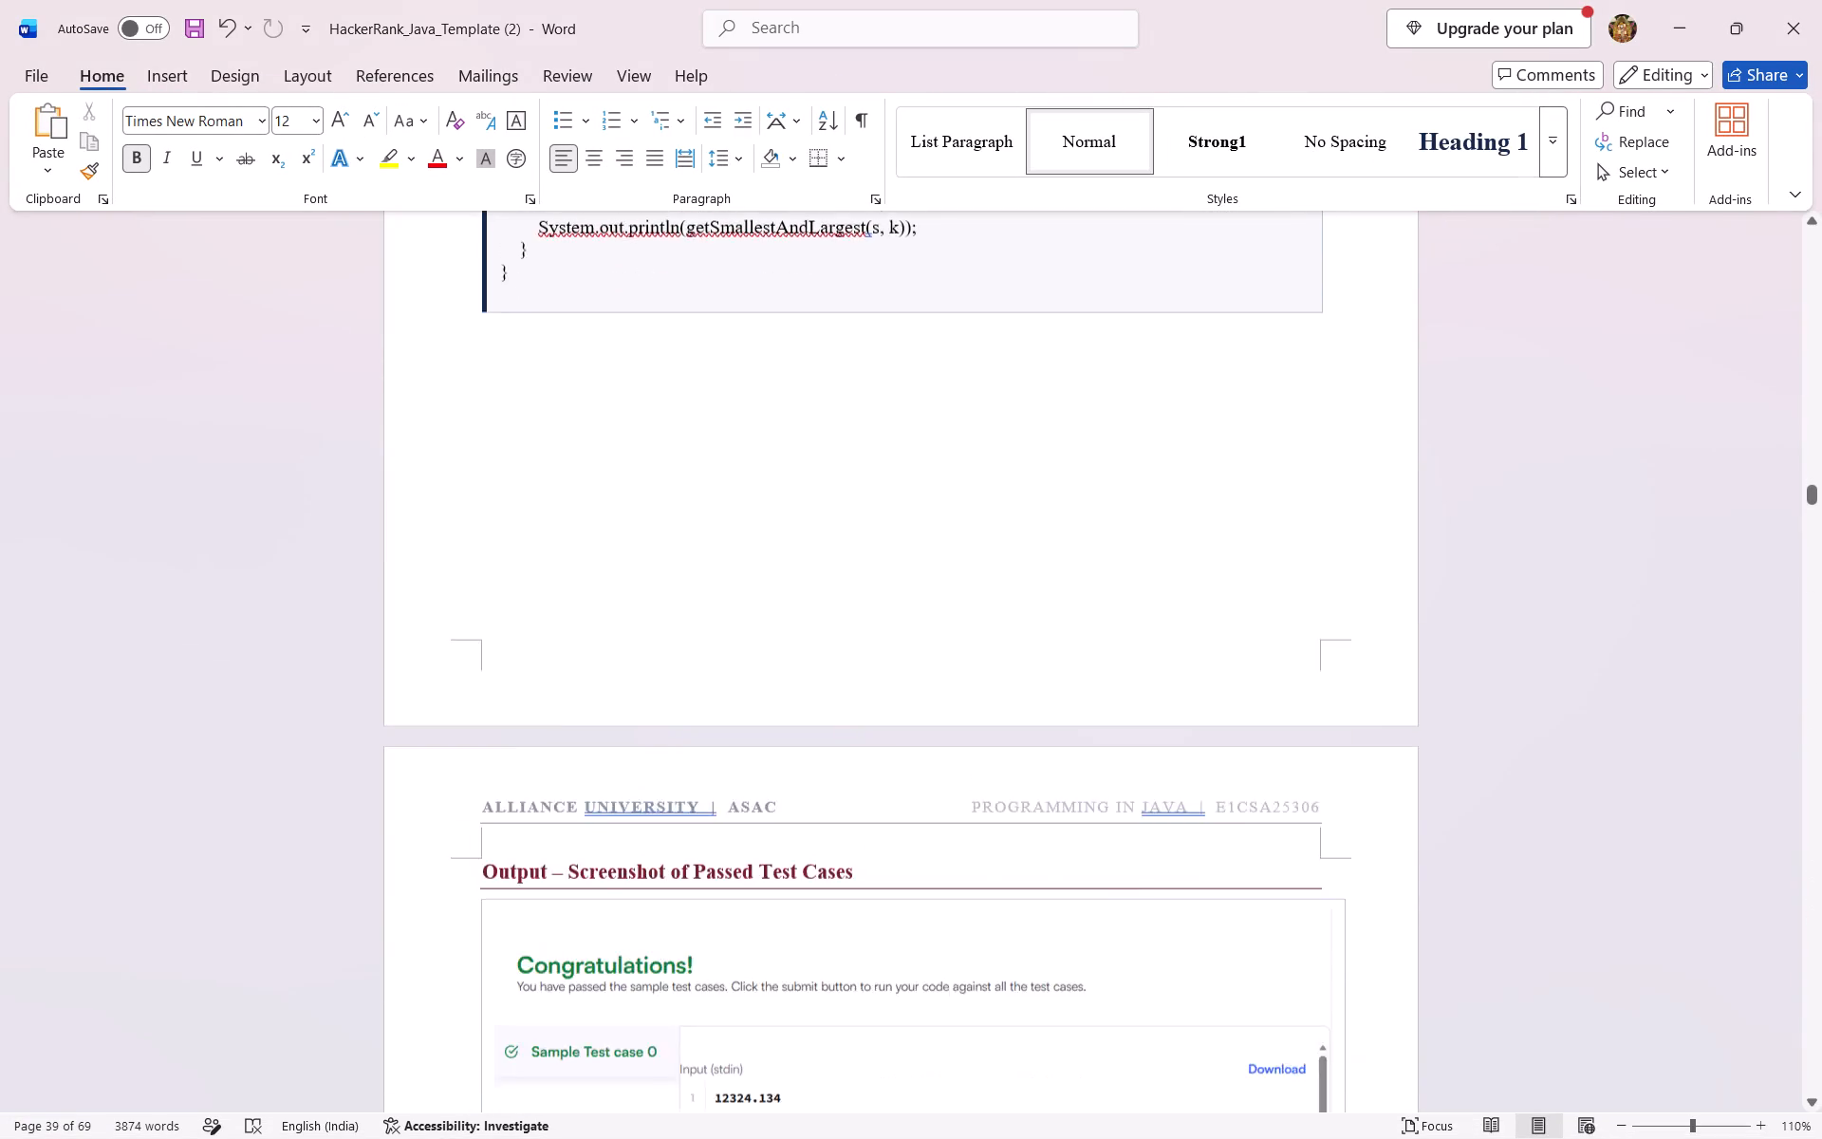
{"action": "scroll", "coordinate": [1103, 841], "scroll_direction": "down", "scroll_amount": 9}
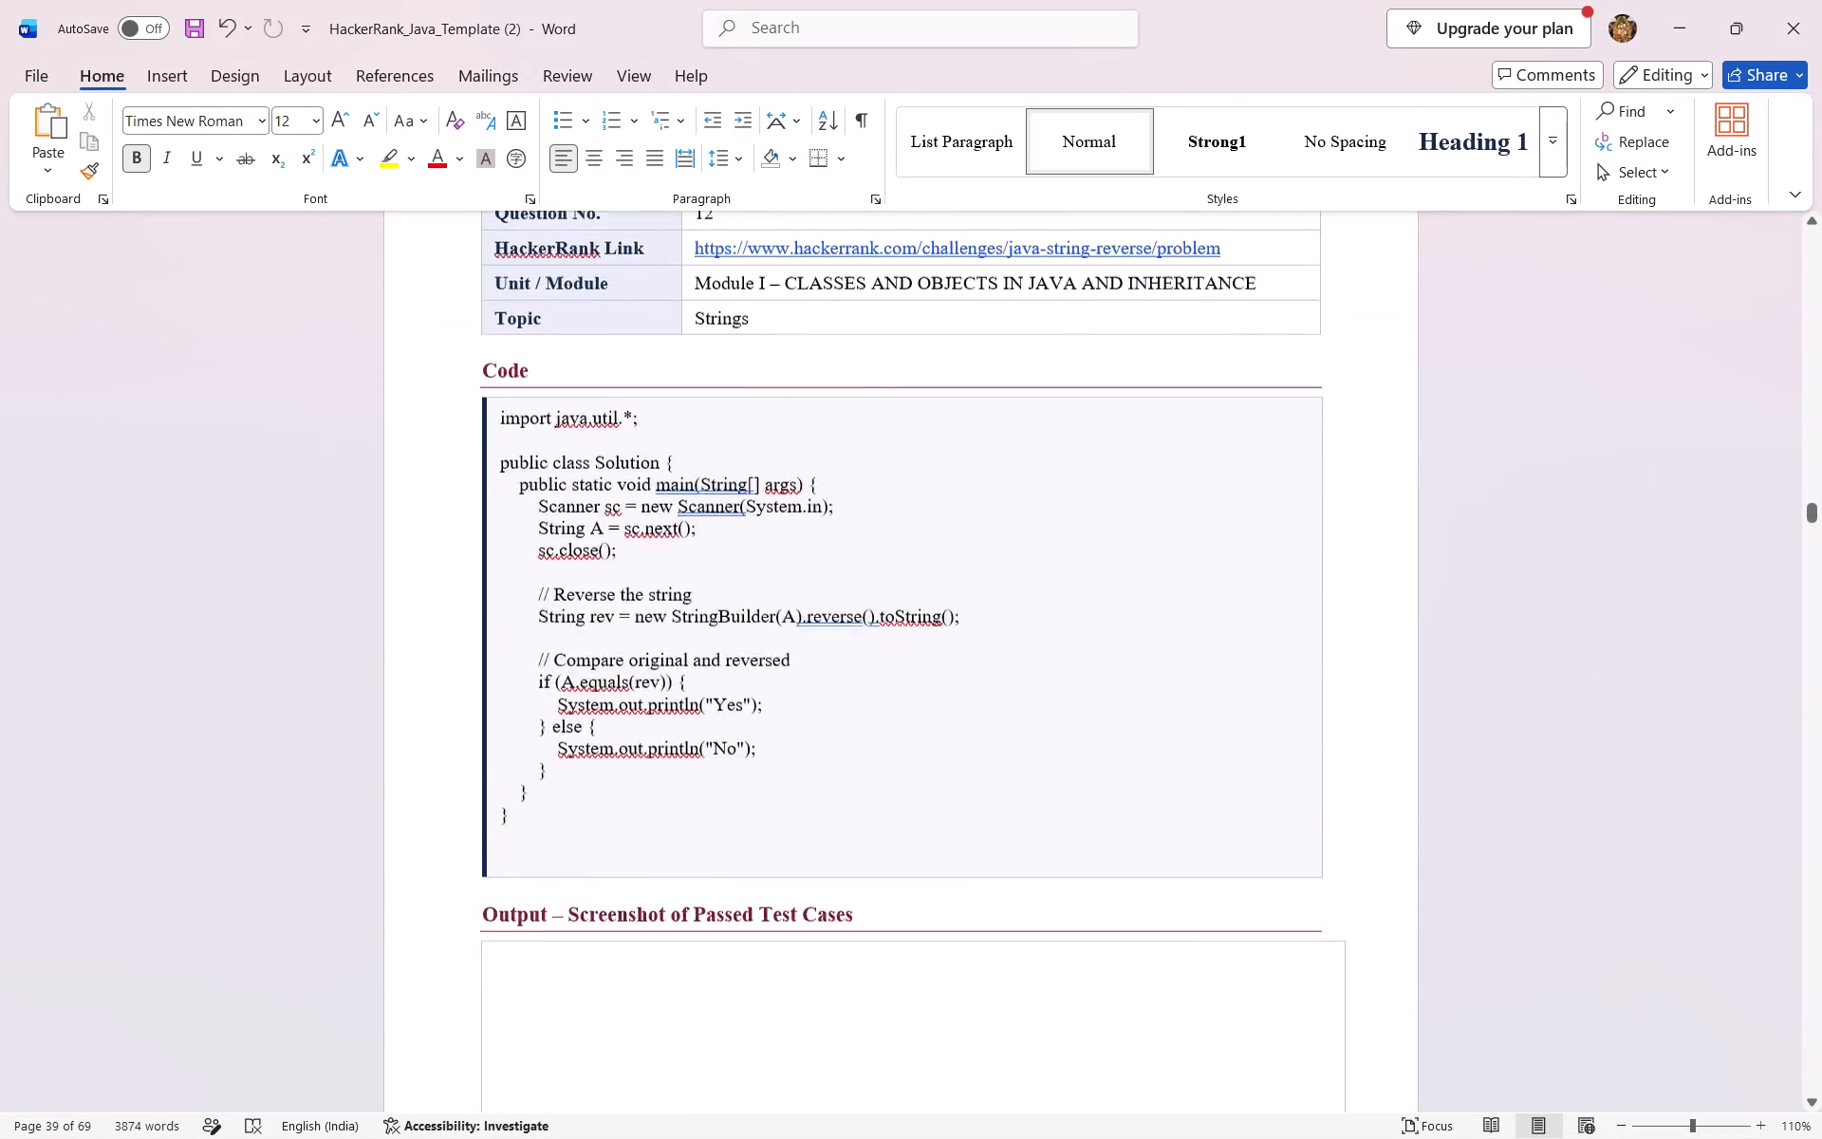
{"action": "scroll", "coordinate": [1103, 841], "scroll_direction": "down", "scroll_amount": 9}
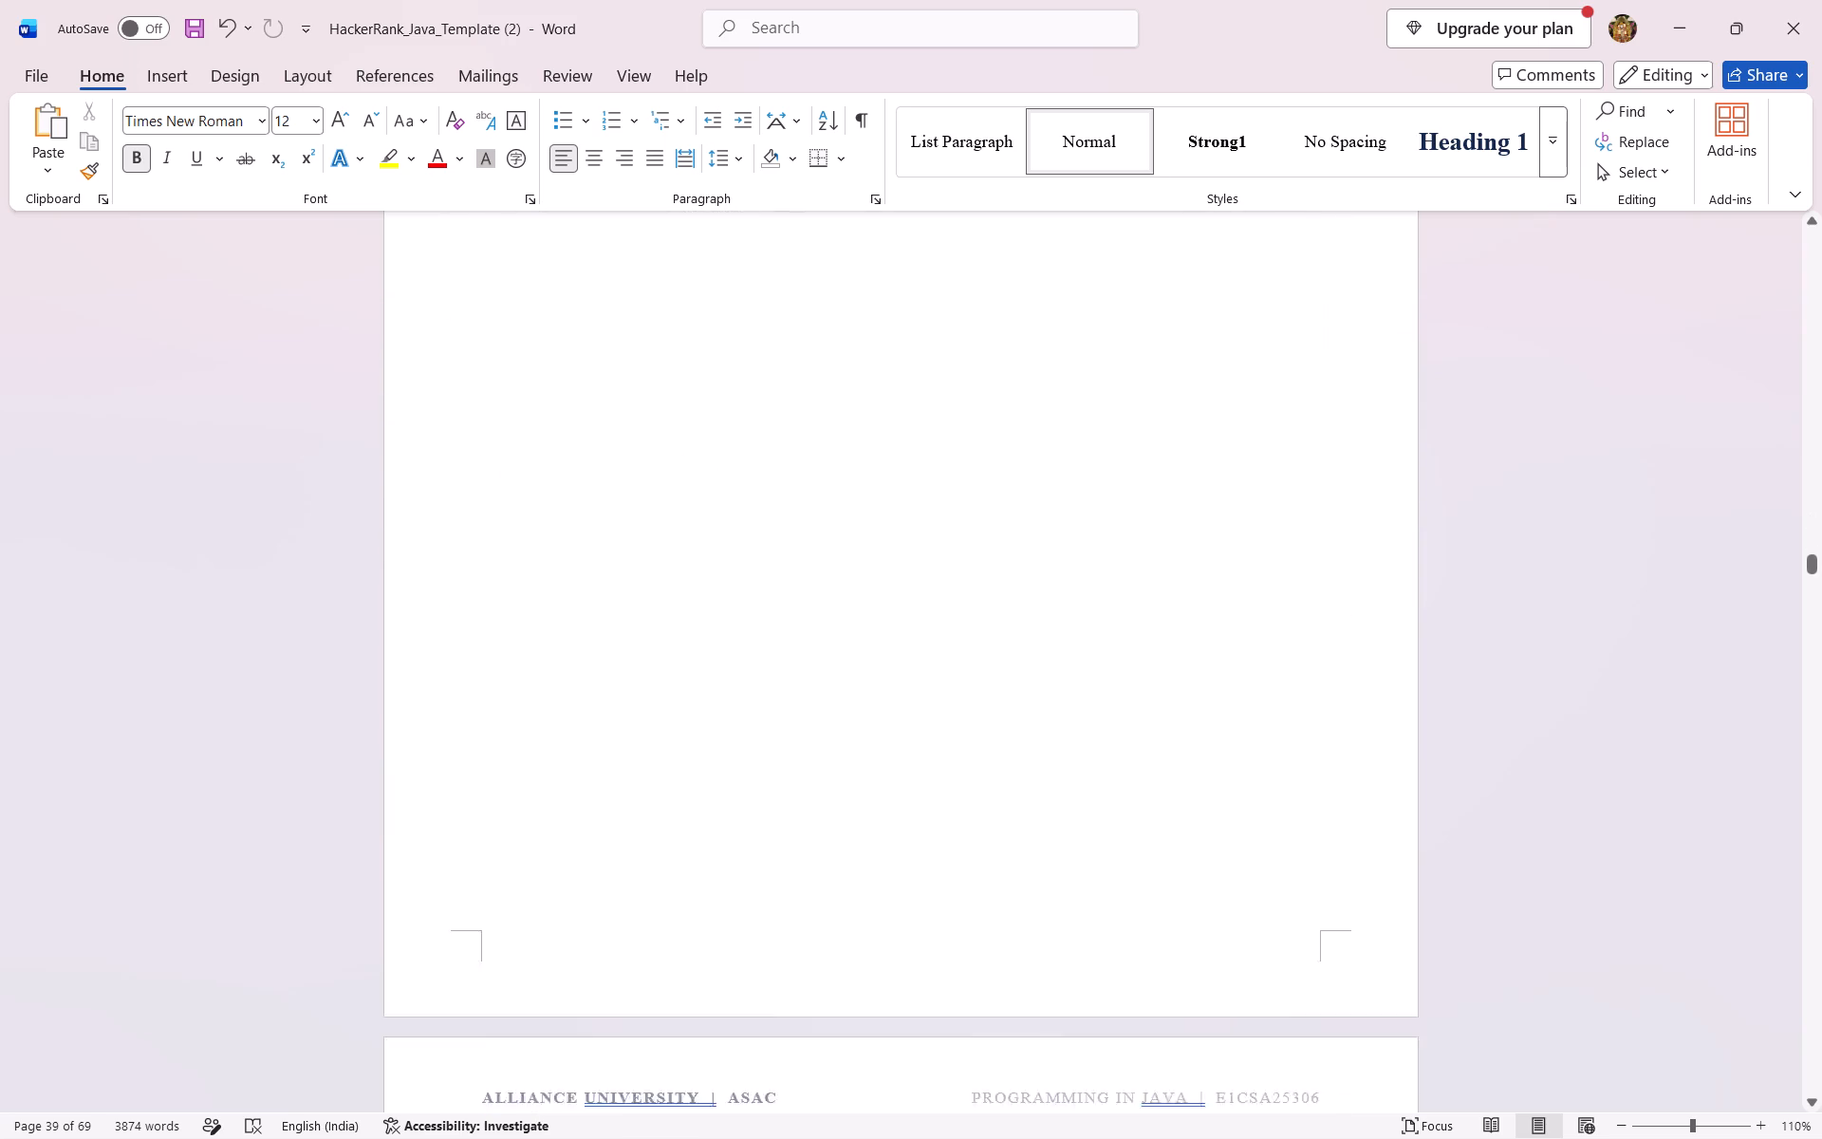
{"action": "scroll", "coordinate": [1103, 841], "scroll_direction": "down", "scroll_amount": 9}
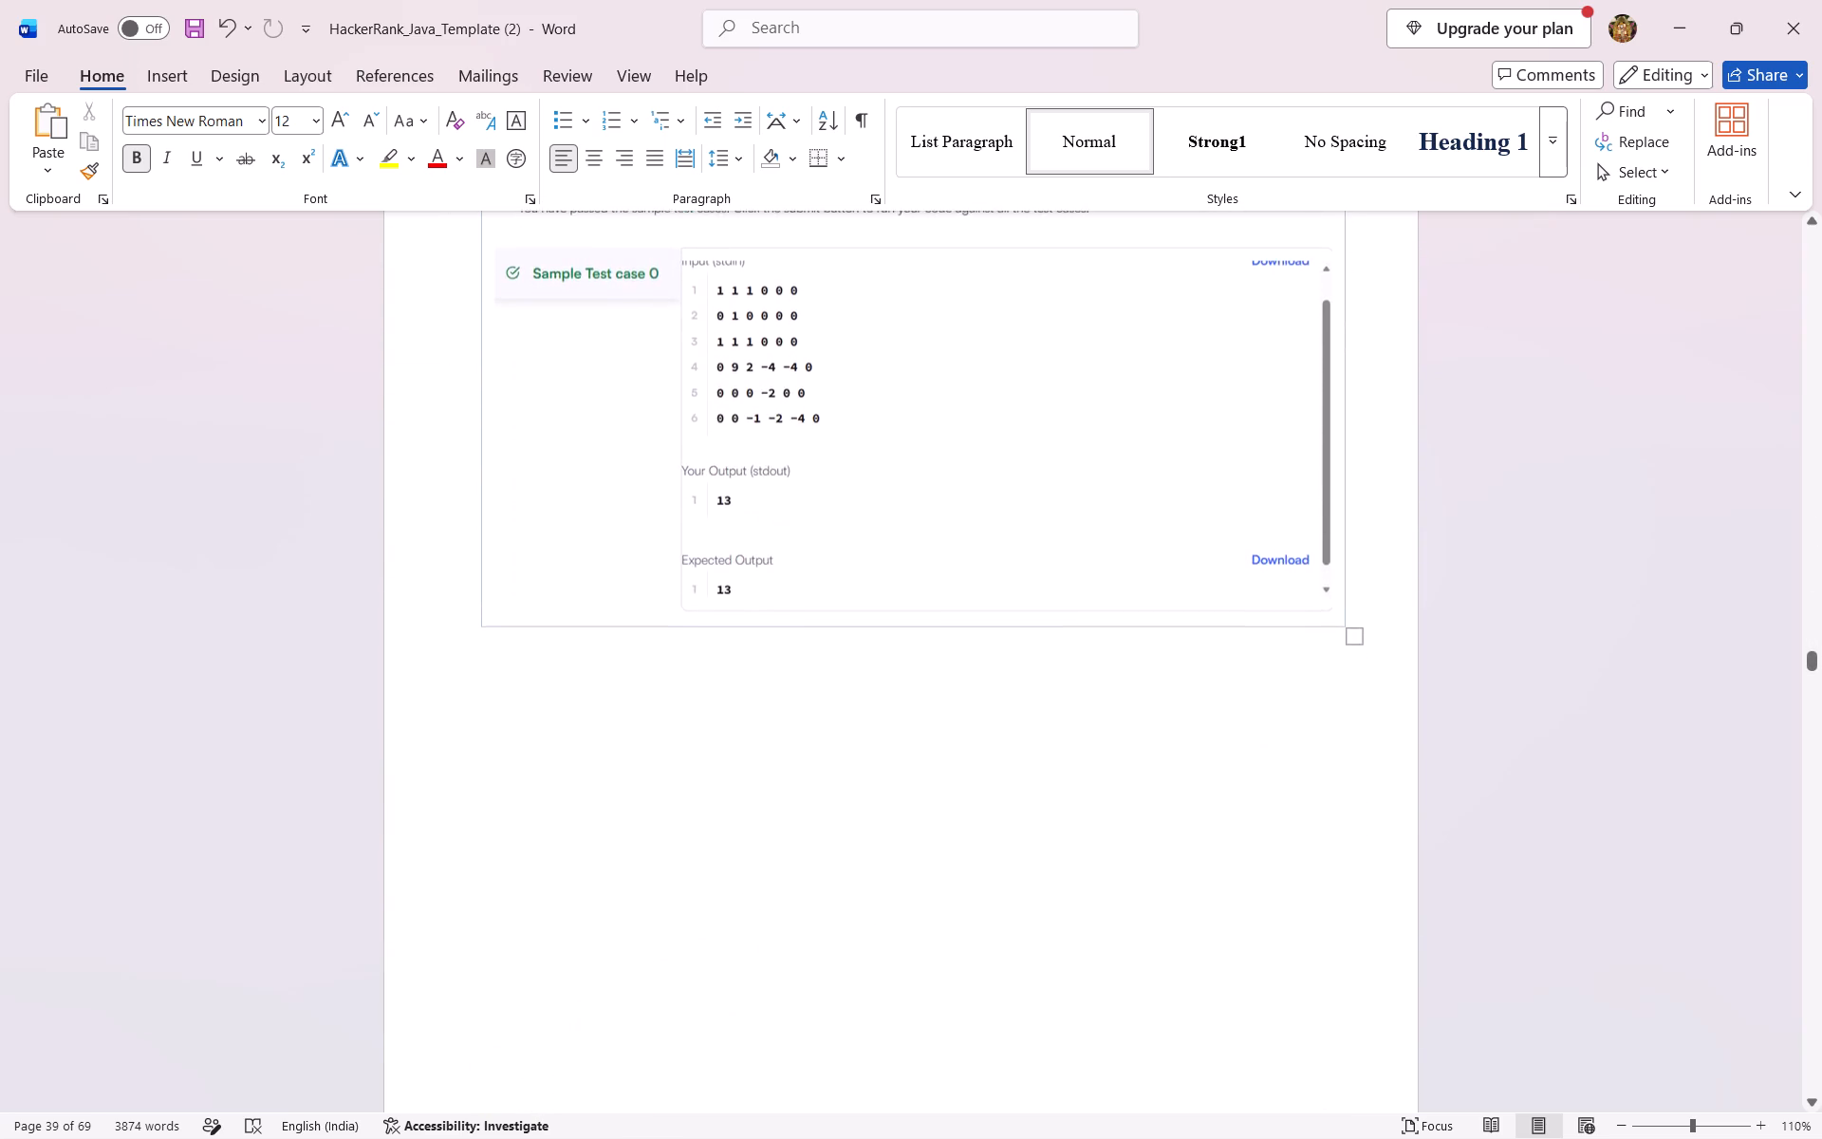
{"action": "scroll", "coordinate": [1103, 841], "scroll_direction": "down", "scroll_amount": 4}
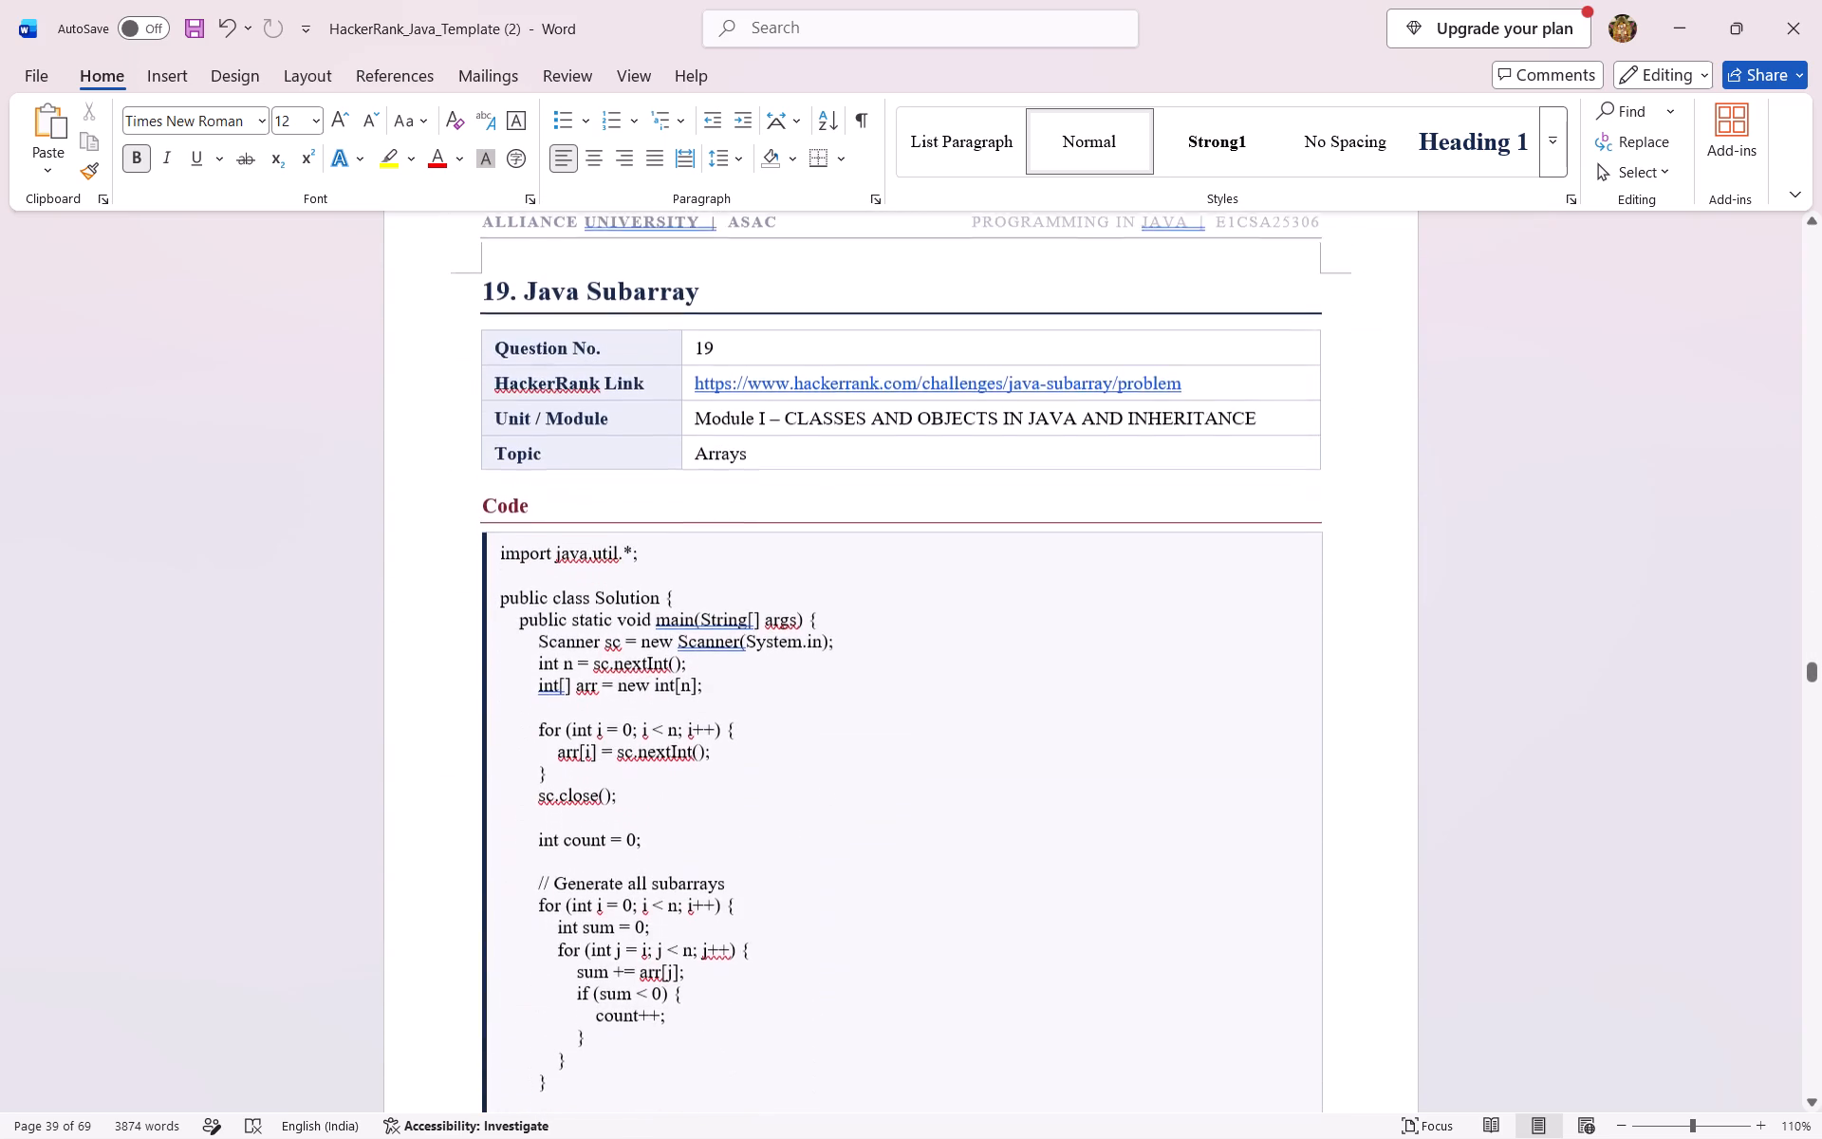
{"action": "scroll", "coordinate": [1103, 841], "scroll_direction": "down", "scroll_amount": 5}
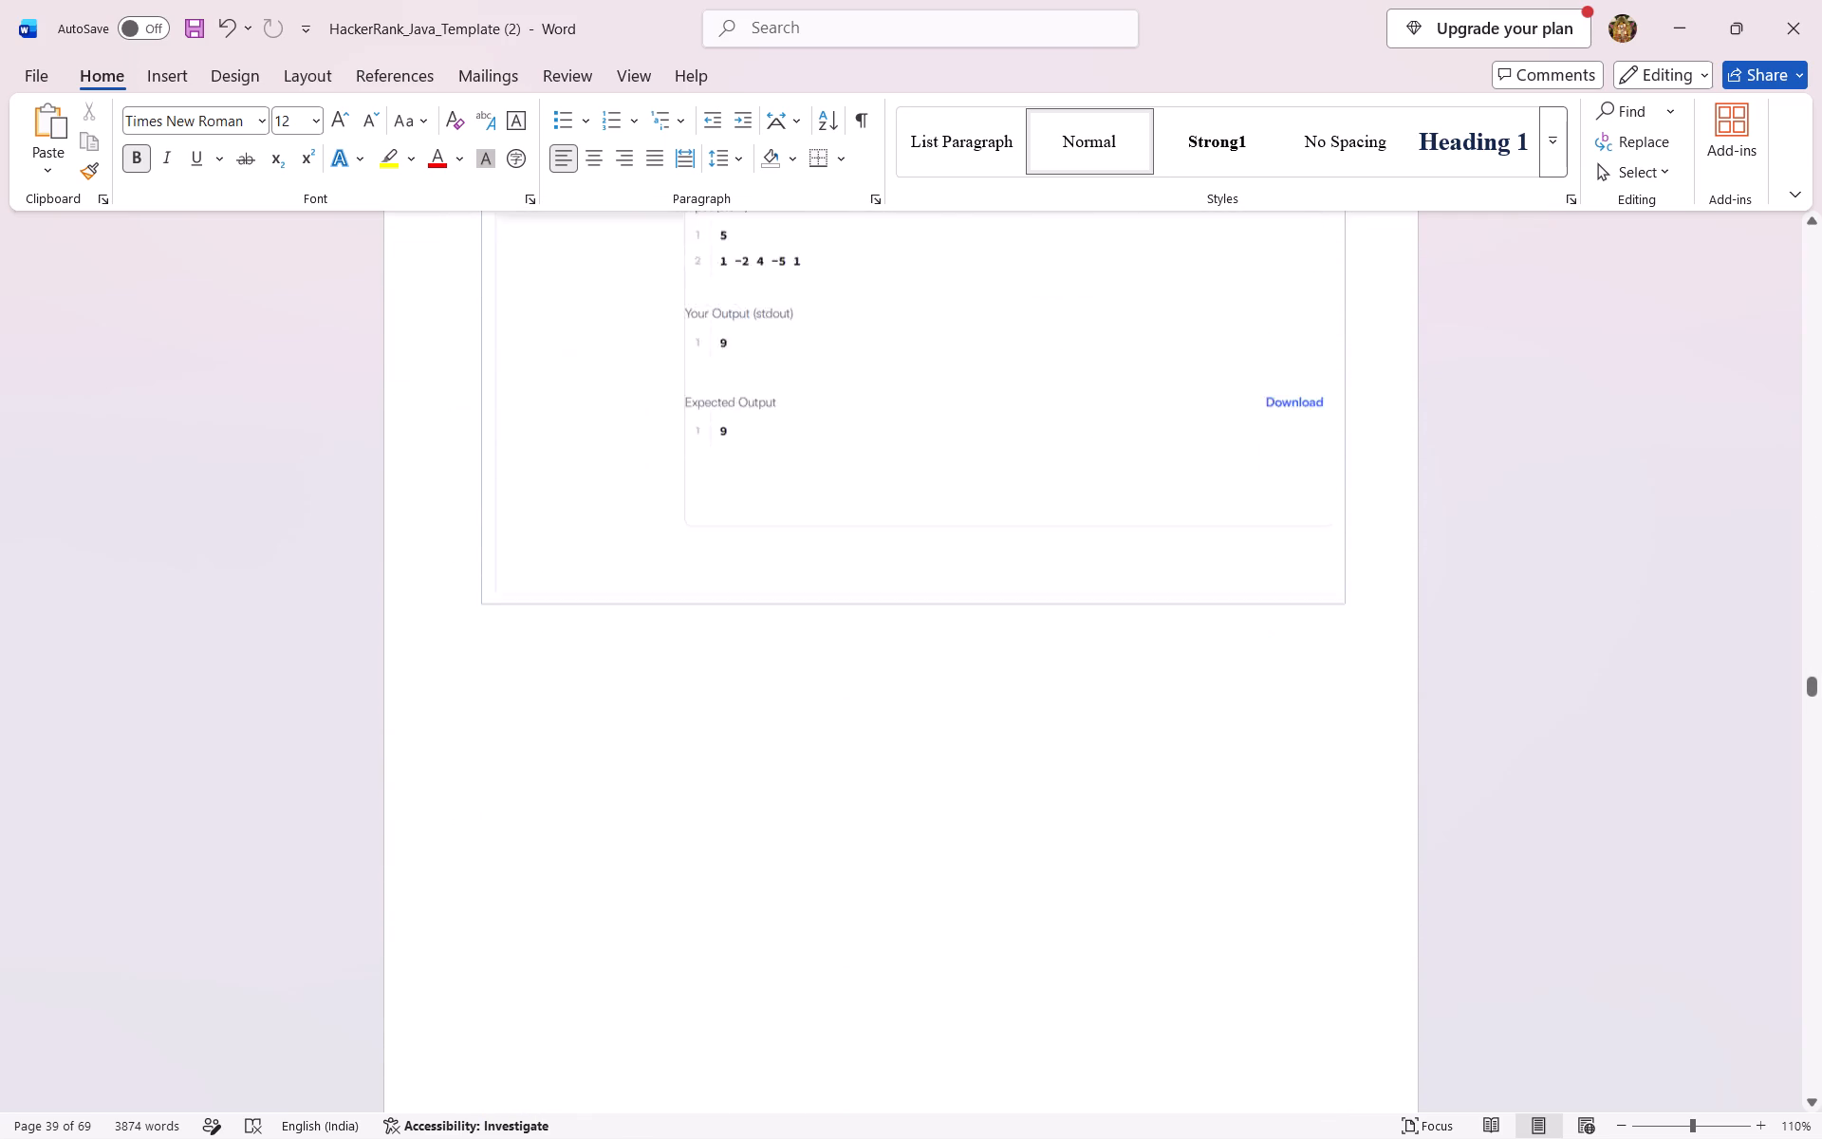
{"action": "scroll", "coordinate": [1103, 841], "scroll_direction": "down", "scroll_amount": 2}
{"action": "scroll", "coordinate": [1103, 841], "scroll_direction": "up", "scroll_amount": 5}
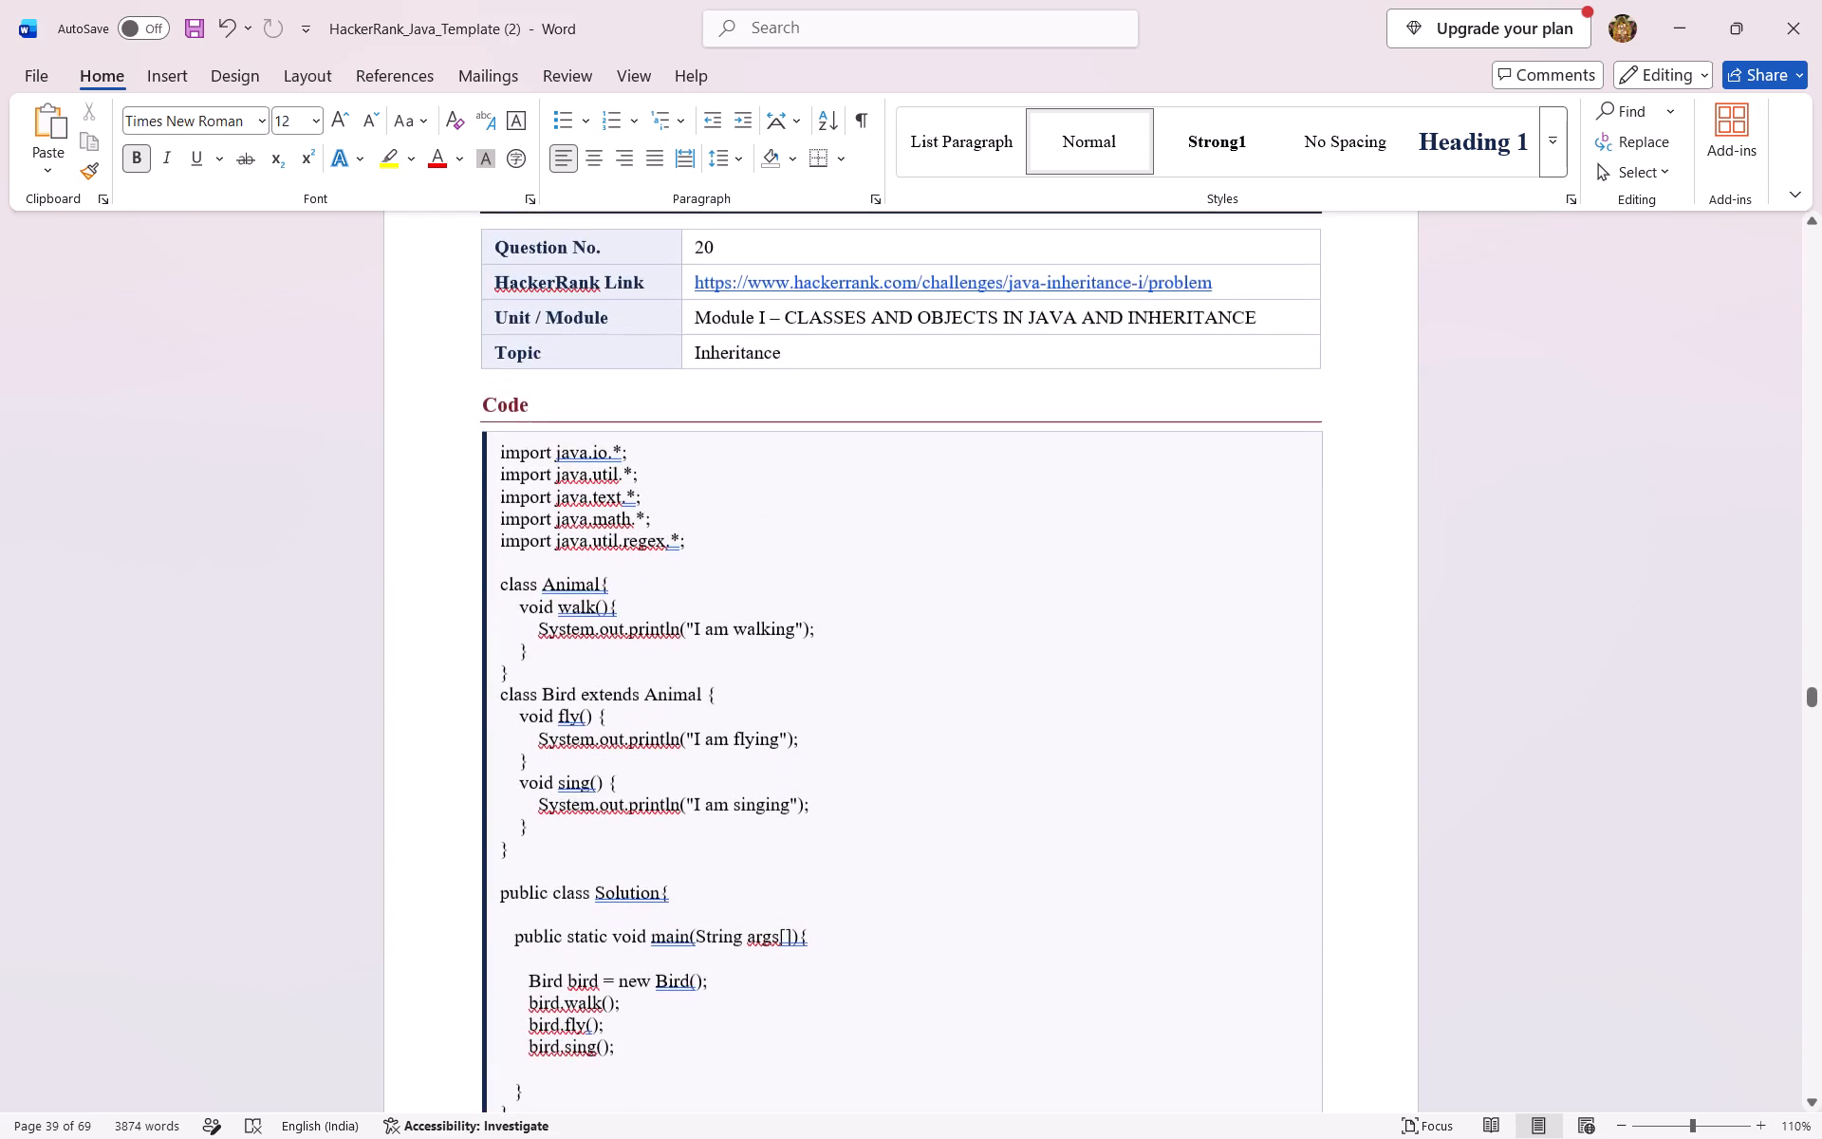
{"action": "scroll", "coordinate": [1103, 844], "scroll_direction": "down", "scroll_amount": 3}
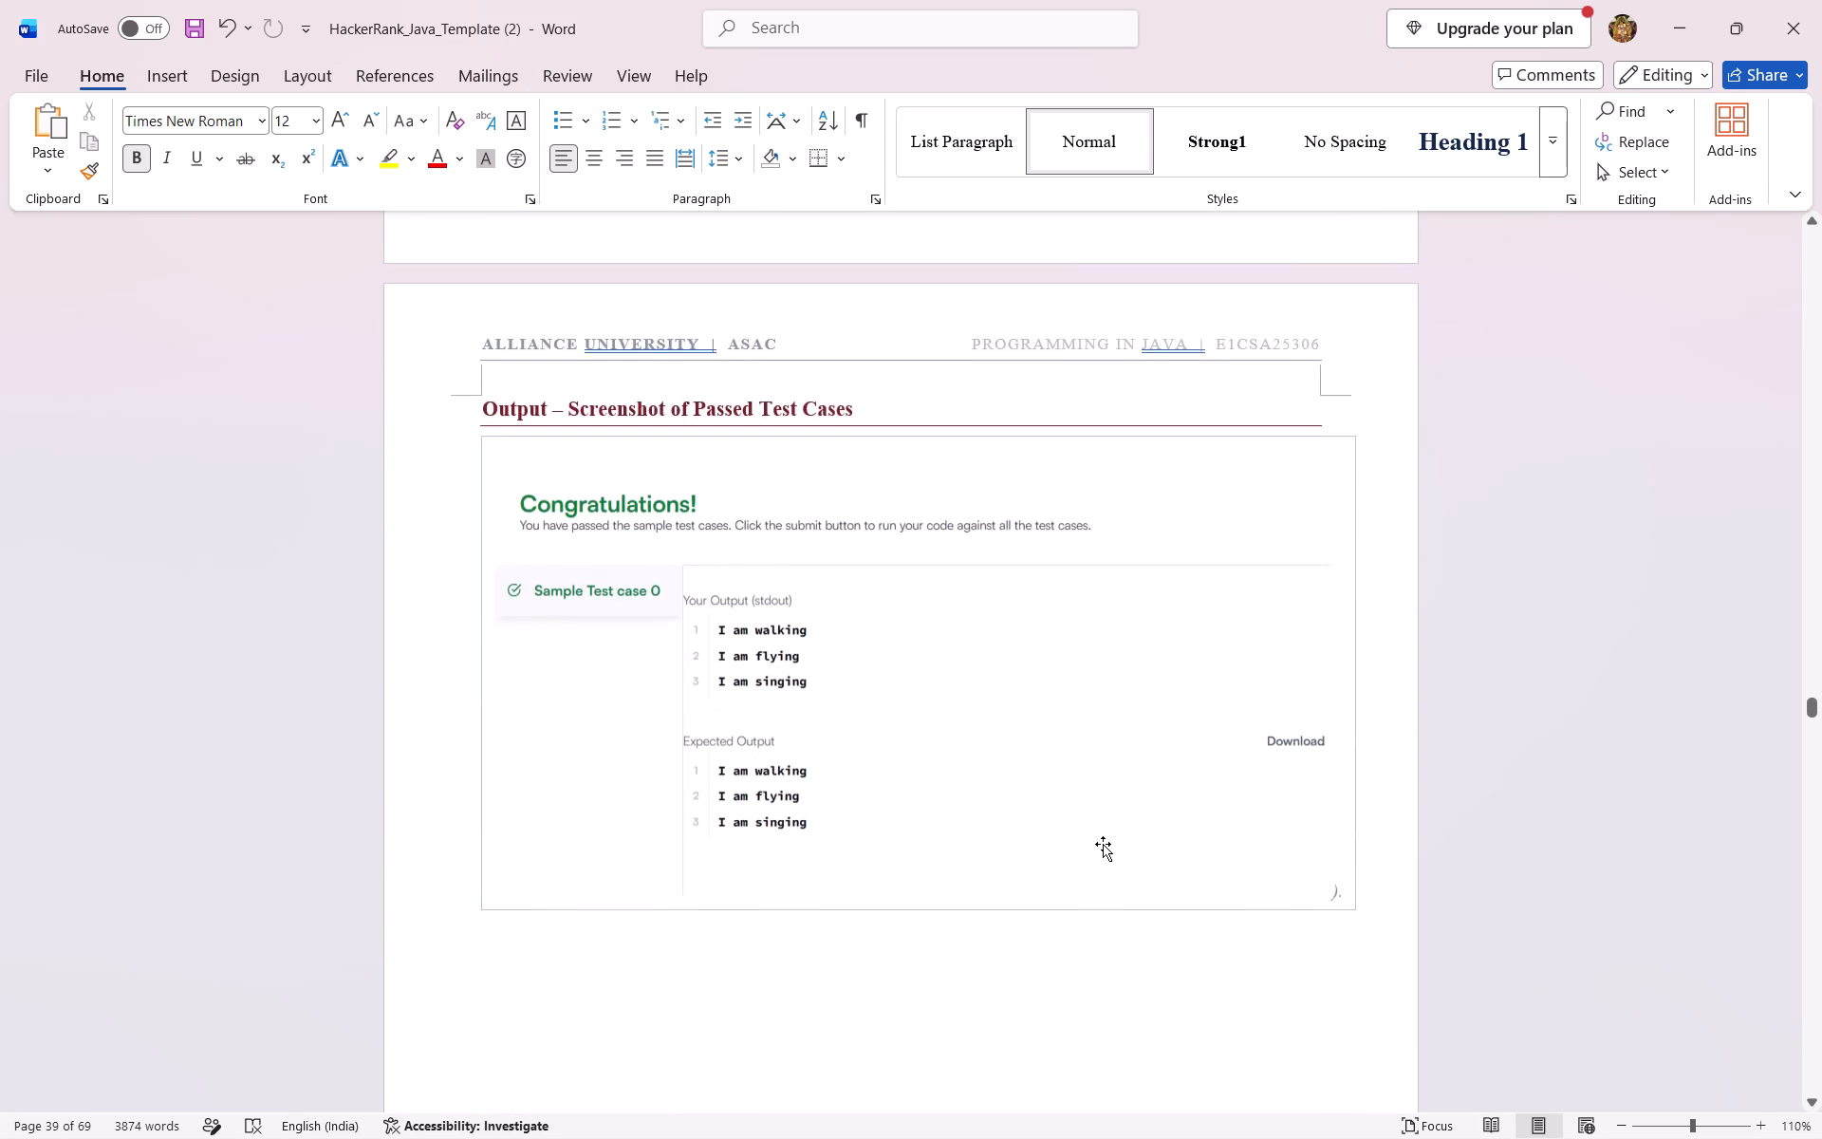
{"action": "scroll", "coordinate": [1103, 844], "scroll_direction": "down", "scroll_amount": 3}
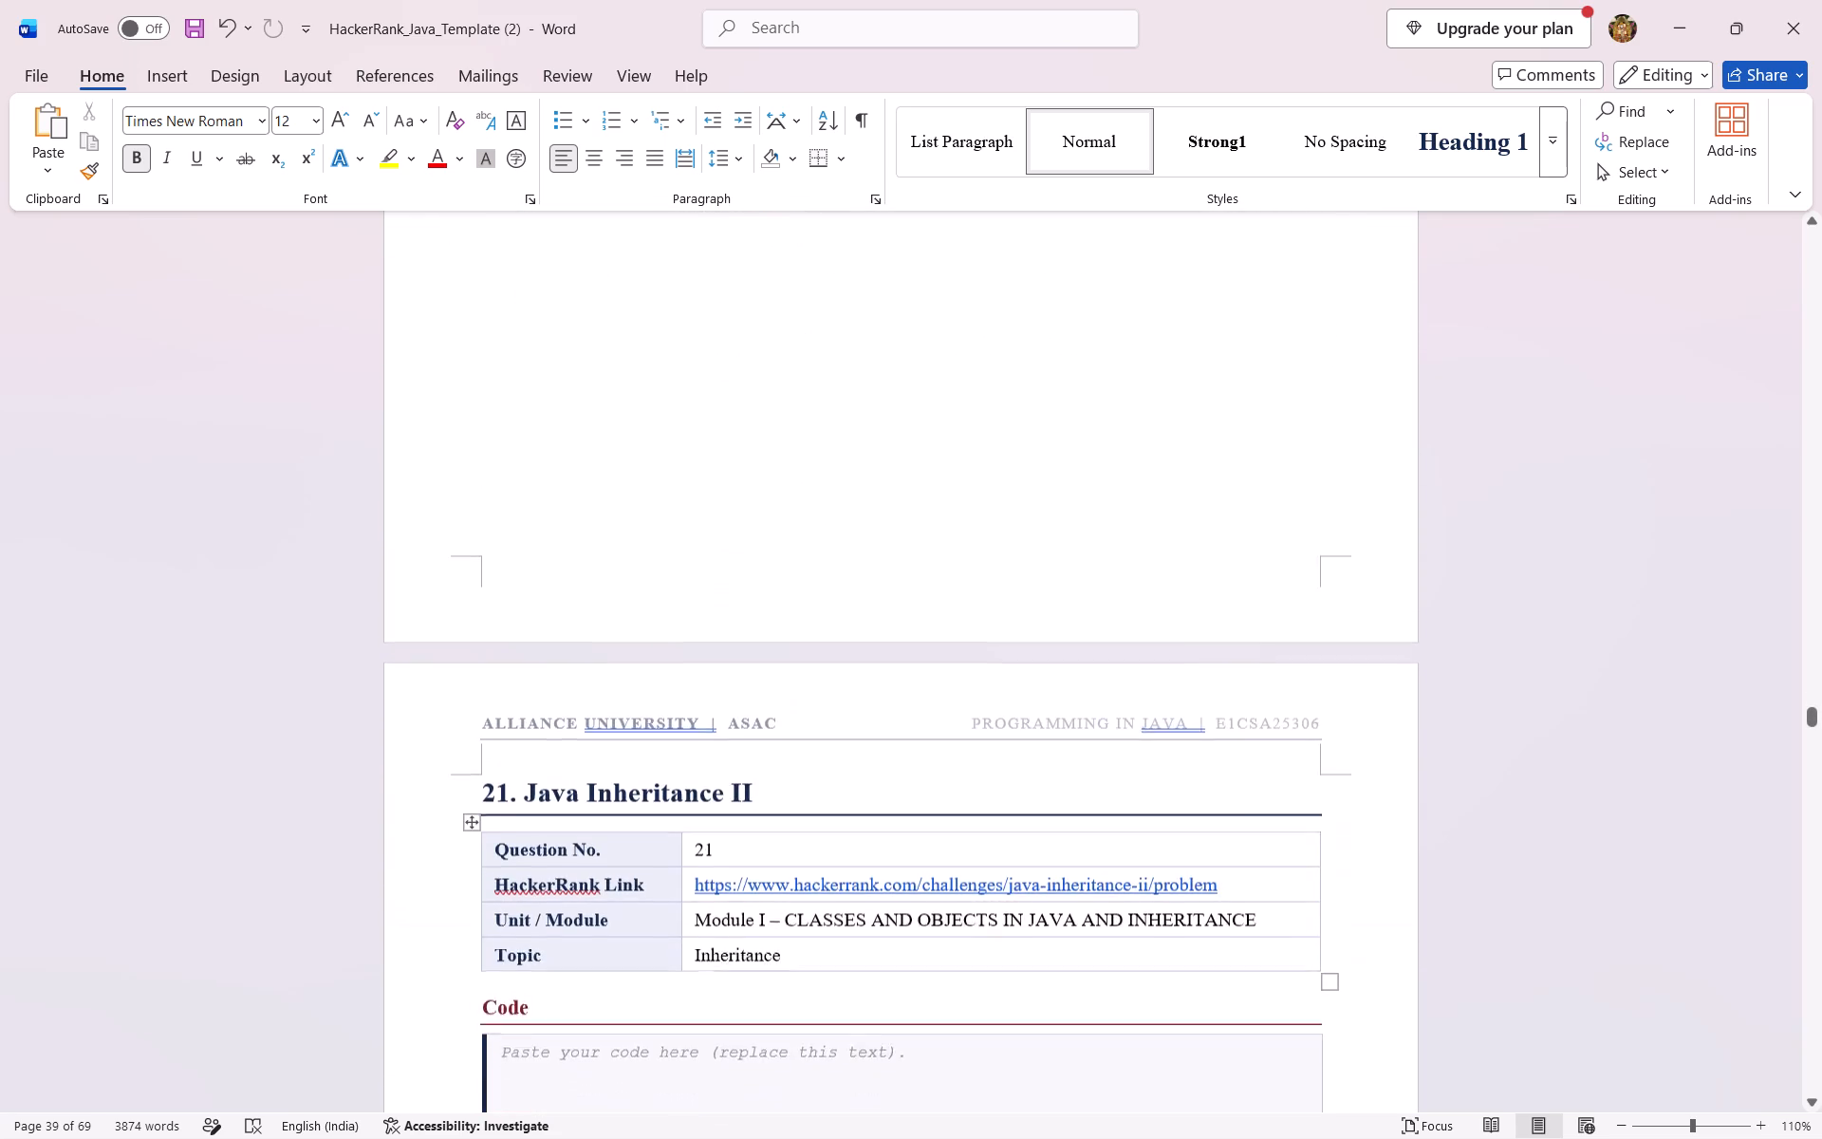
{"action": "scroll", "coordinate": [1103, 844], "scroll_direction": "down", "scroll_amount": 1}
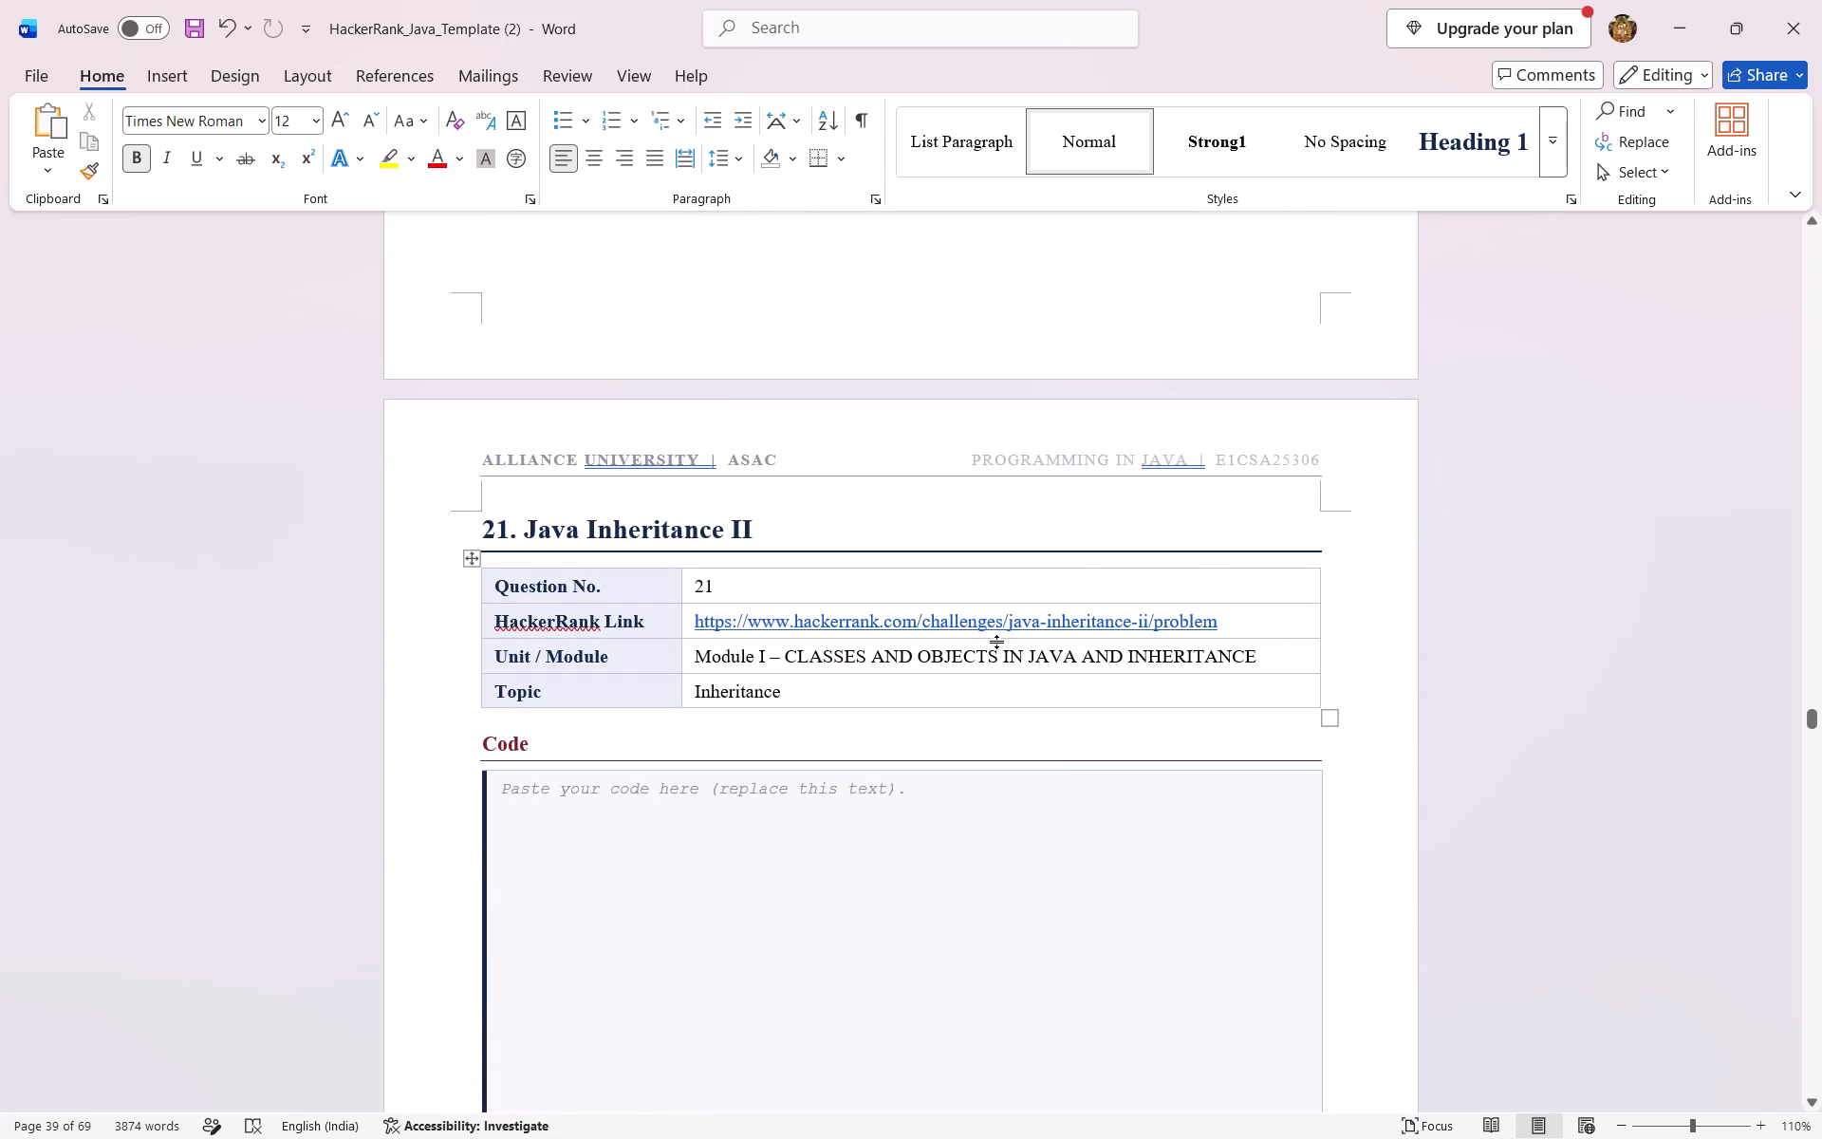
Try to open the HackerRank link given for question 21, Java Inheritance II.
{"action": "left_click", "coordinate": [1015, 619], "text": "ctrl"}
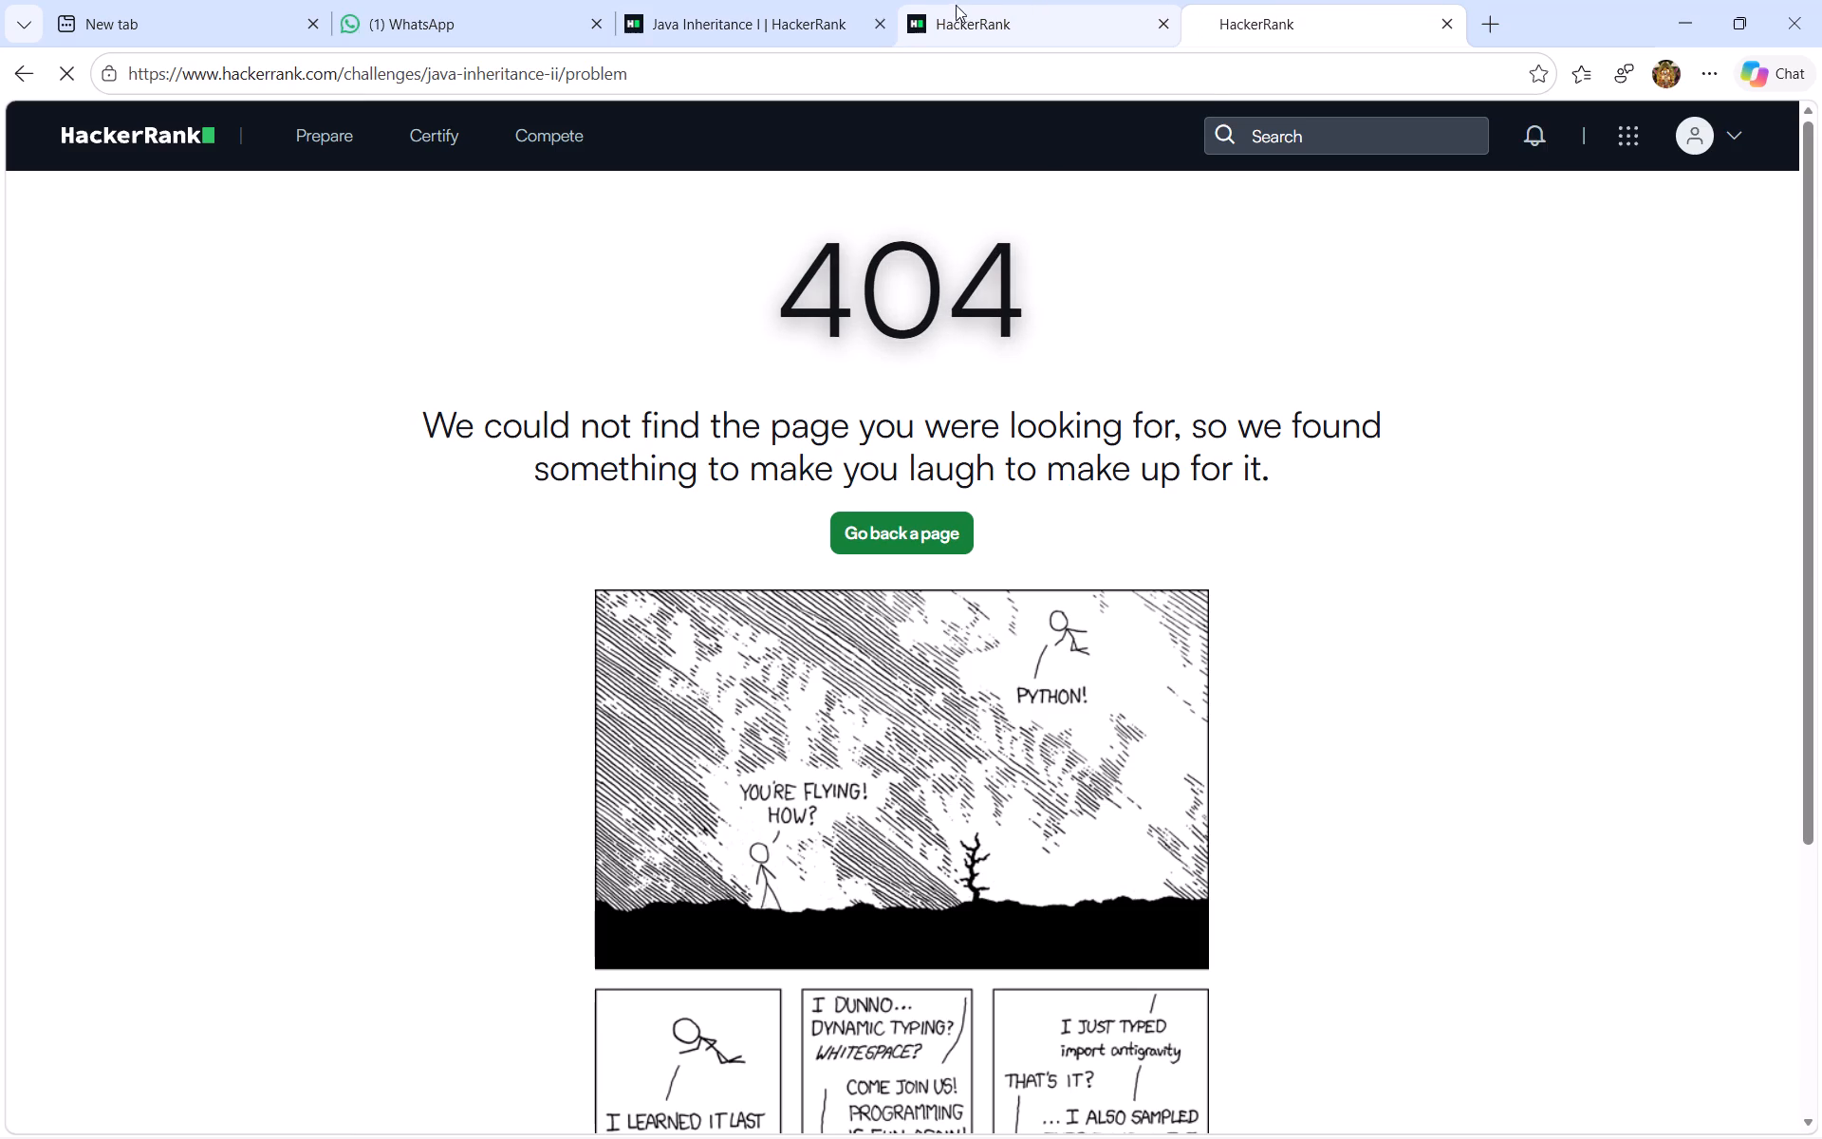
From the open Java Inheritance I page, go to the Java challenge list and open the Java Inheritance II challenge.
{"action": "left_click", "coordinate": [688, 0]}
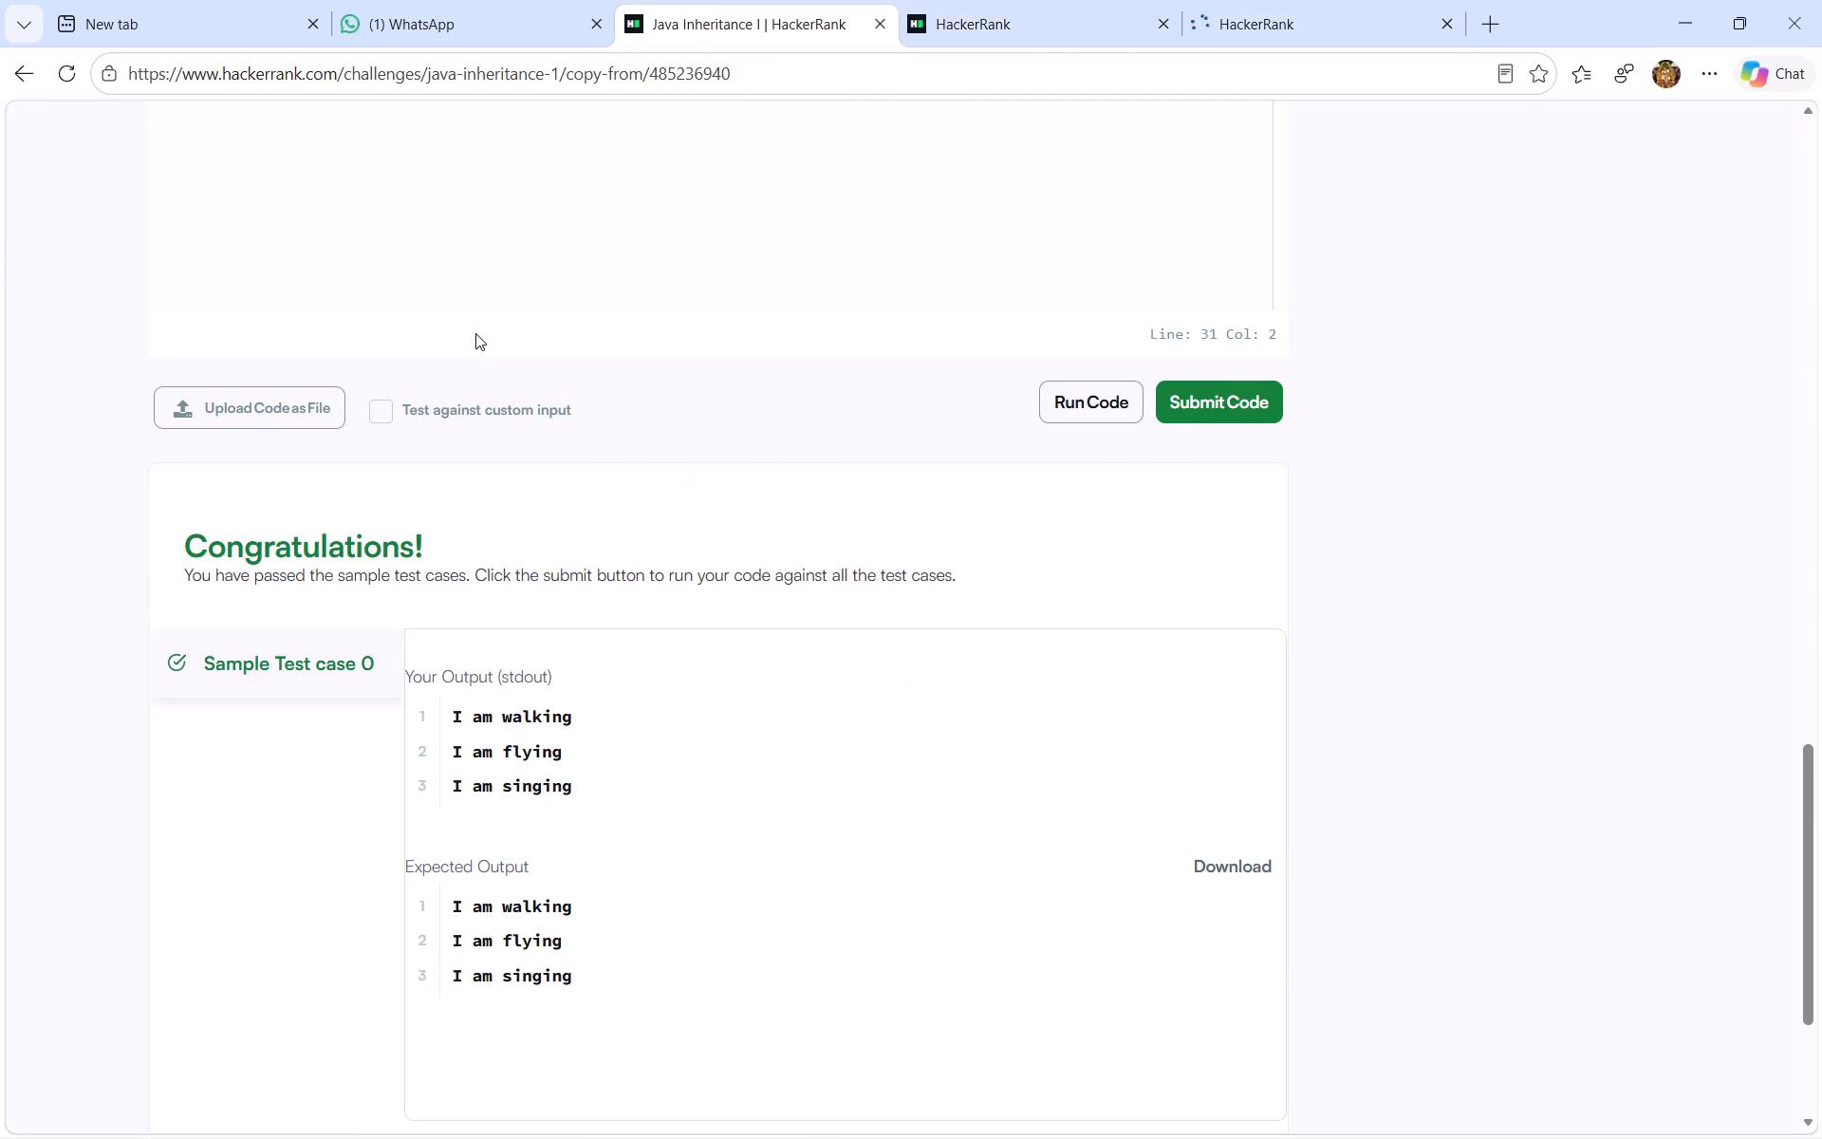
{"action": "scroll", "coordinate": [475, 333], "scroll_direction": "up", "scroll_amount": 12}
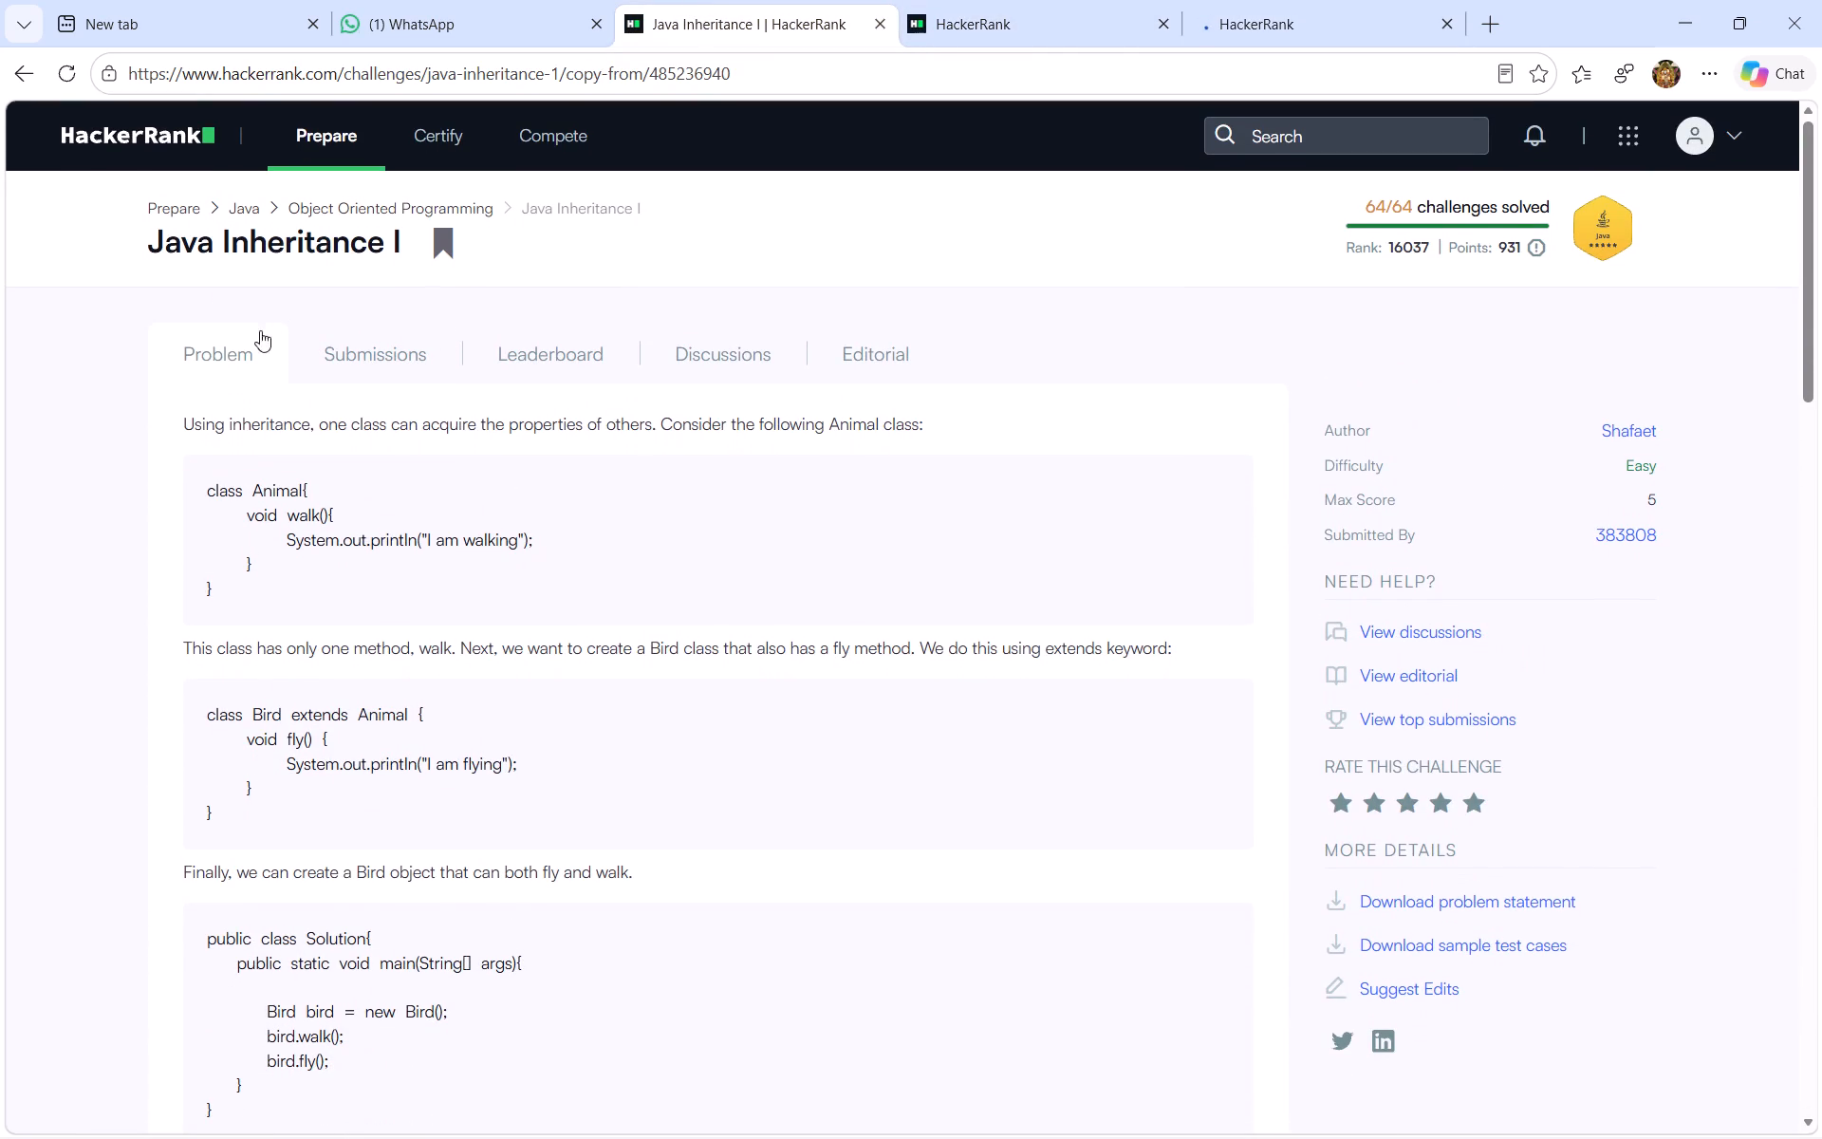
{"action": "left_click", "coordinate": [253, 208]}
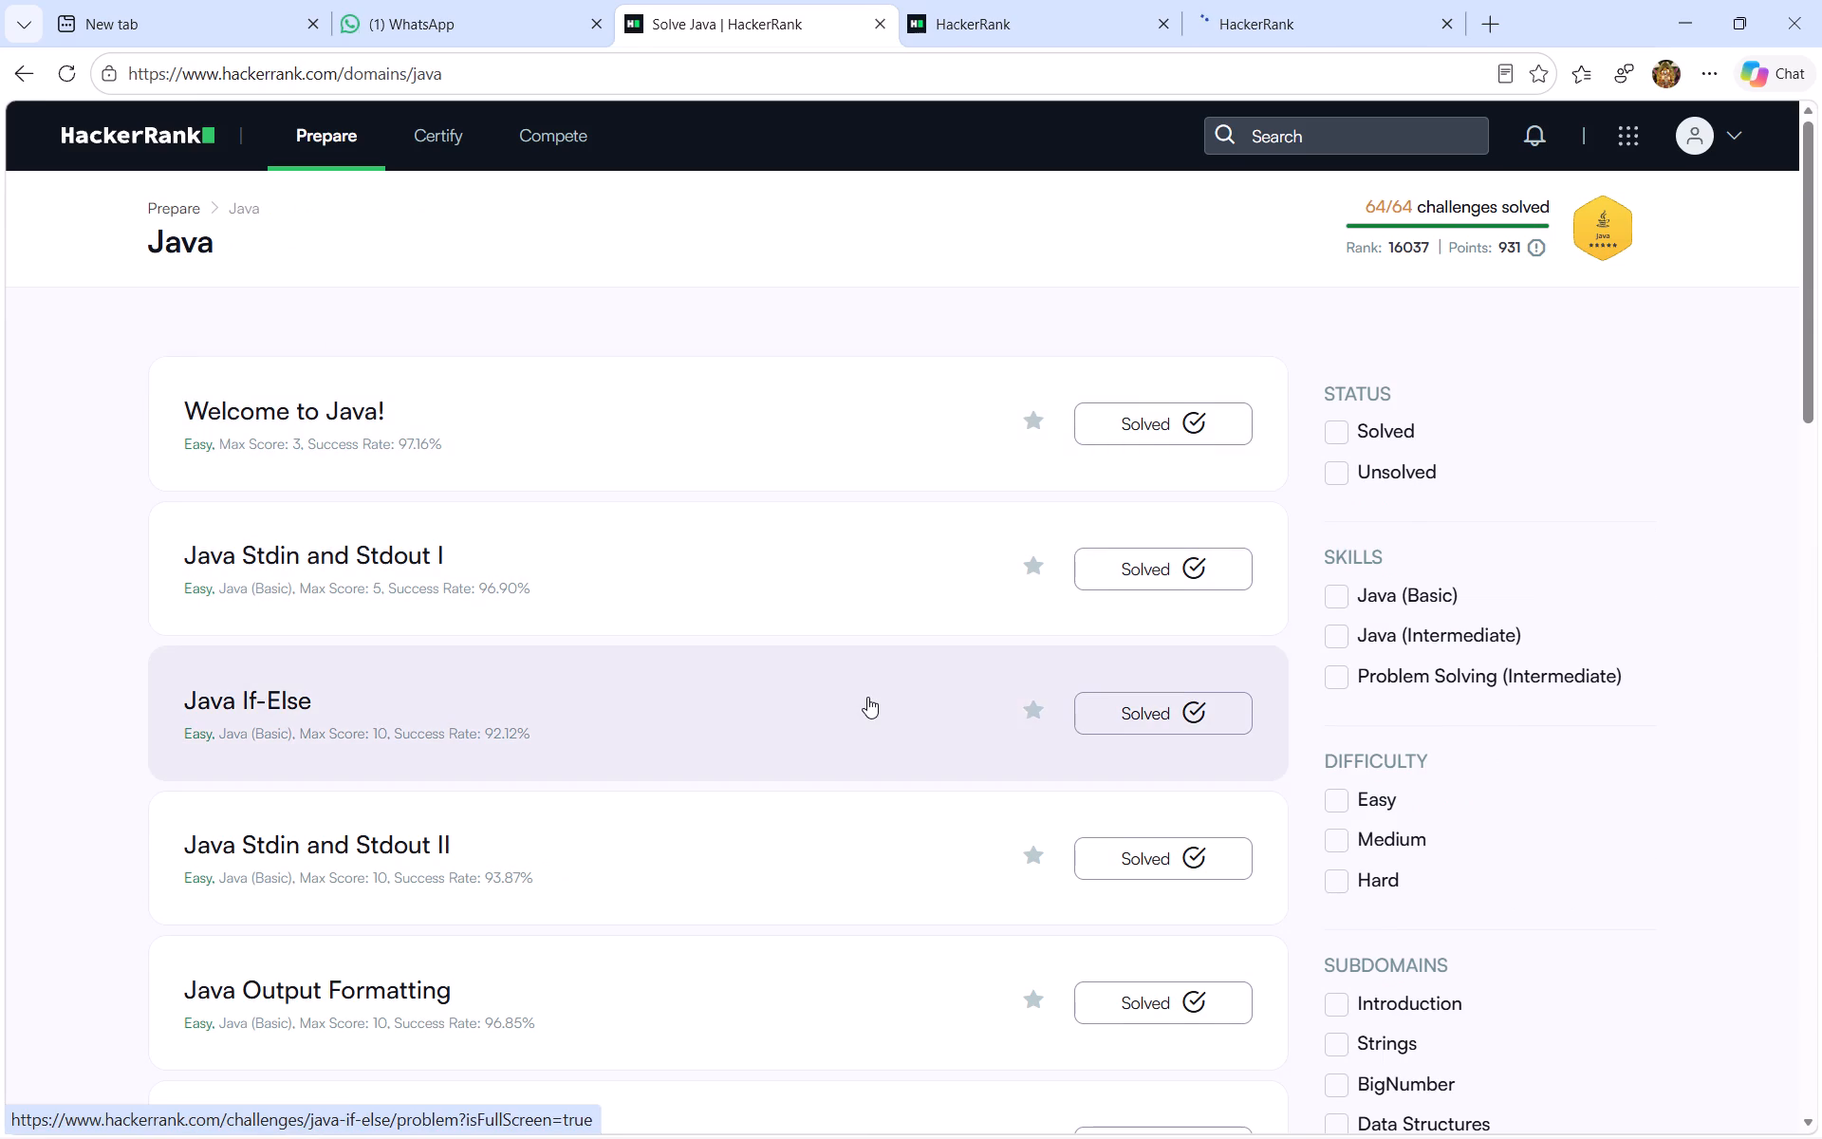
{"action": "scroll", "coordinate": [867, 697], "scroll_direction": "down", "scroll_amount": 5}
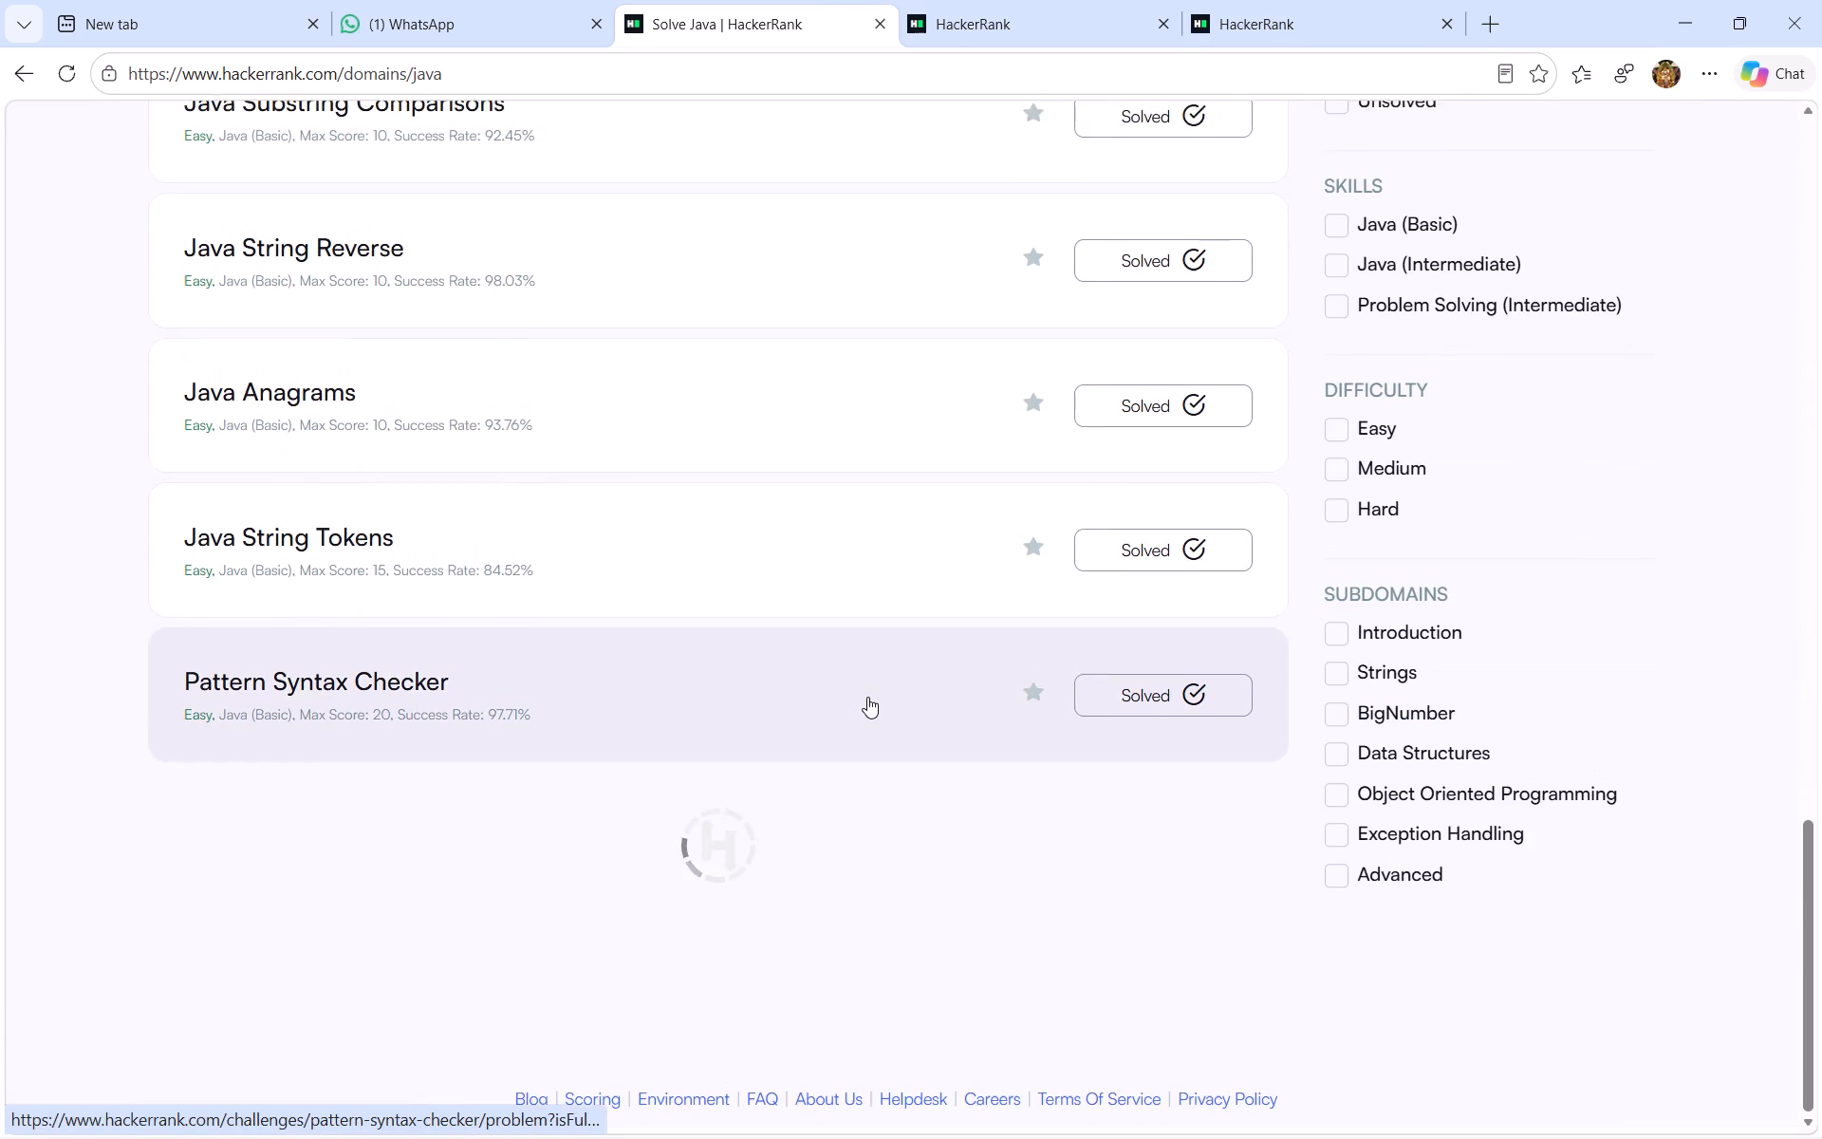
{"action": "scroll", "coordinate": [867, 697], "scroll_direction": "down", "scroll_amount": 6}
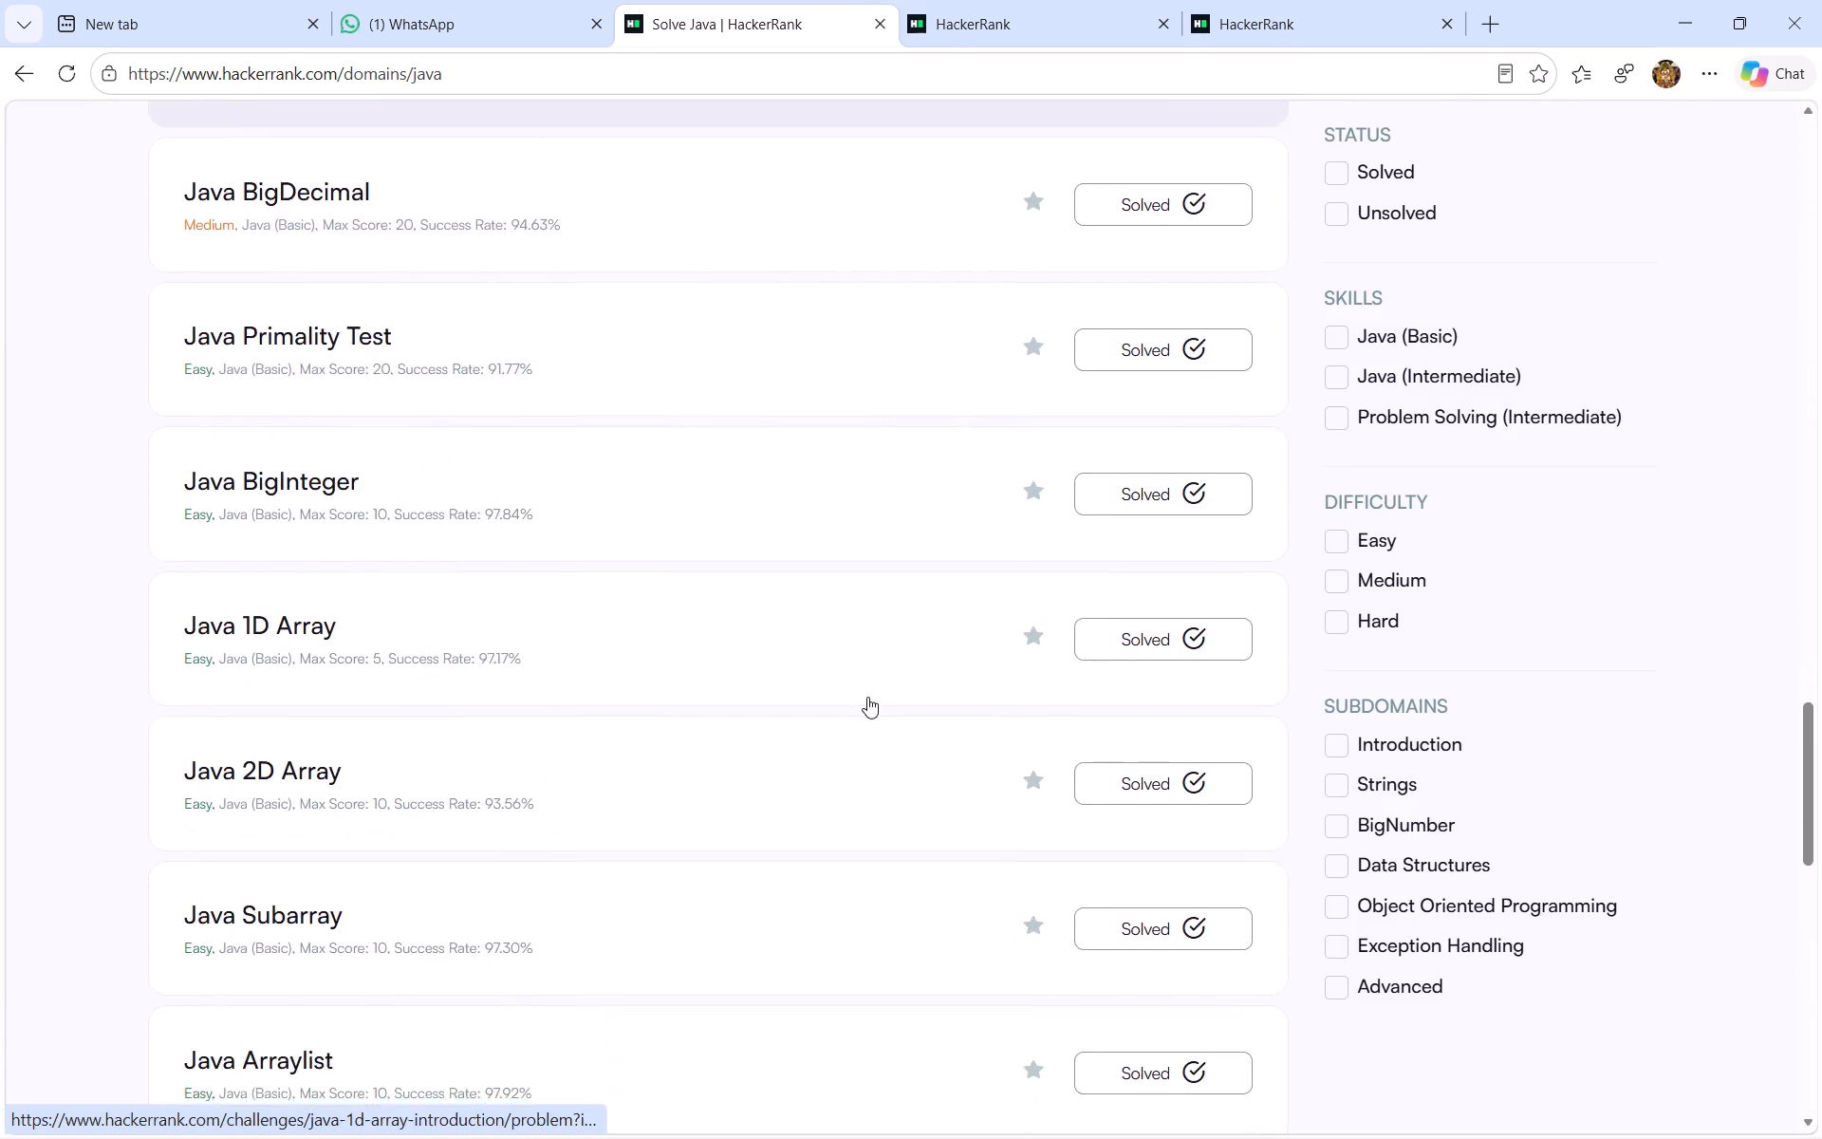
{"action": "scroll", "coordinate": [867, 697], "scroll_direction": "down", "scroll_amount": 3}
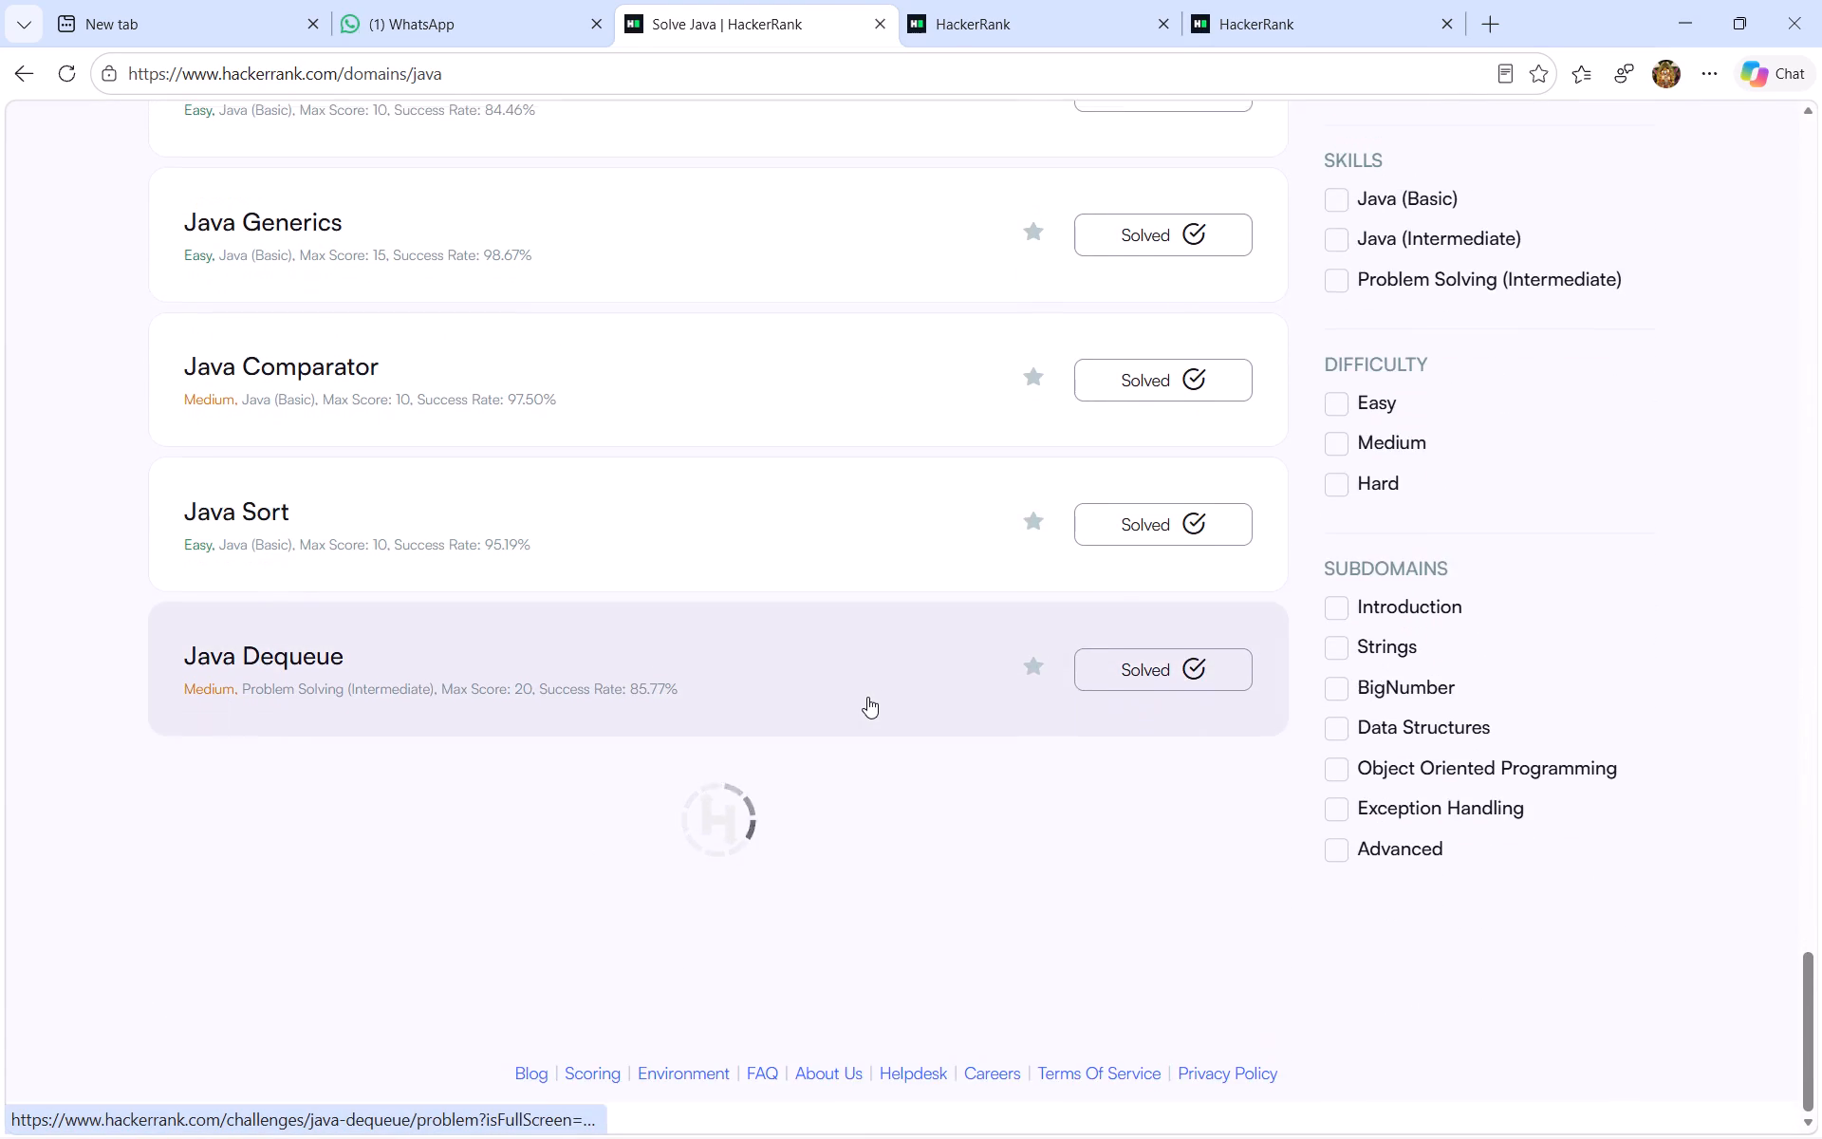
{"action": "scroll", "coordinate": [867, 697], "scroll_direction": "down", "scroll_amount": 2}
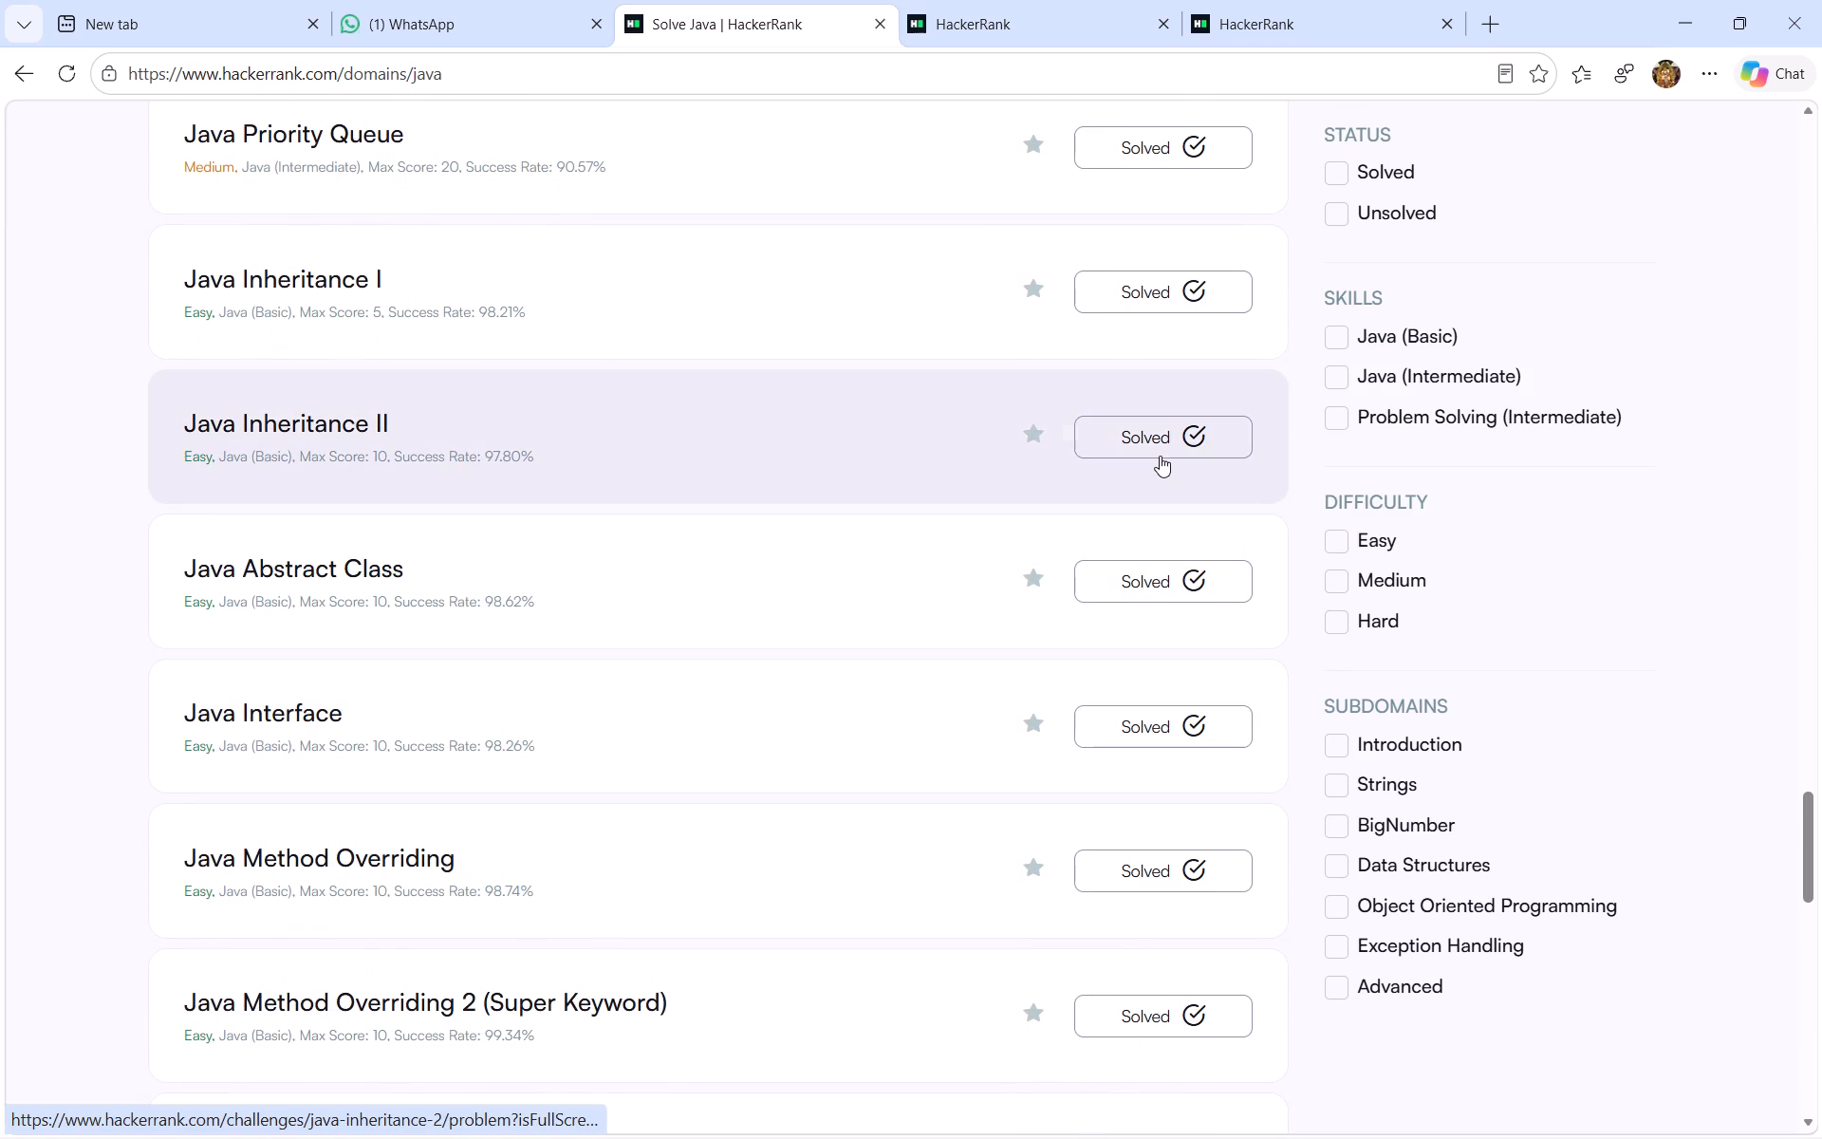
{"action": "left_click", "coordinate": [1160, 454]}
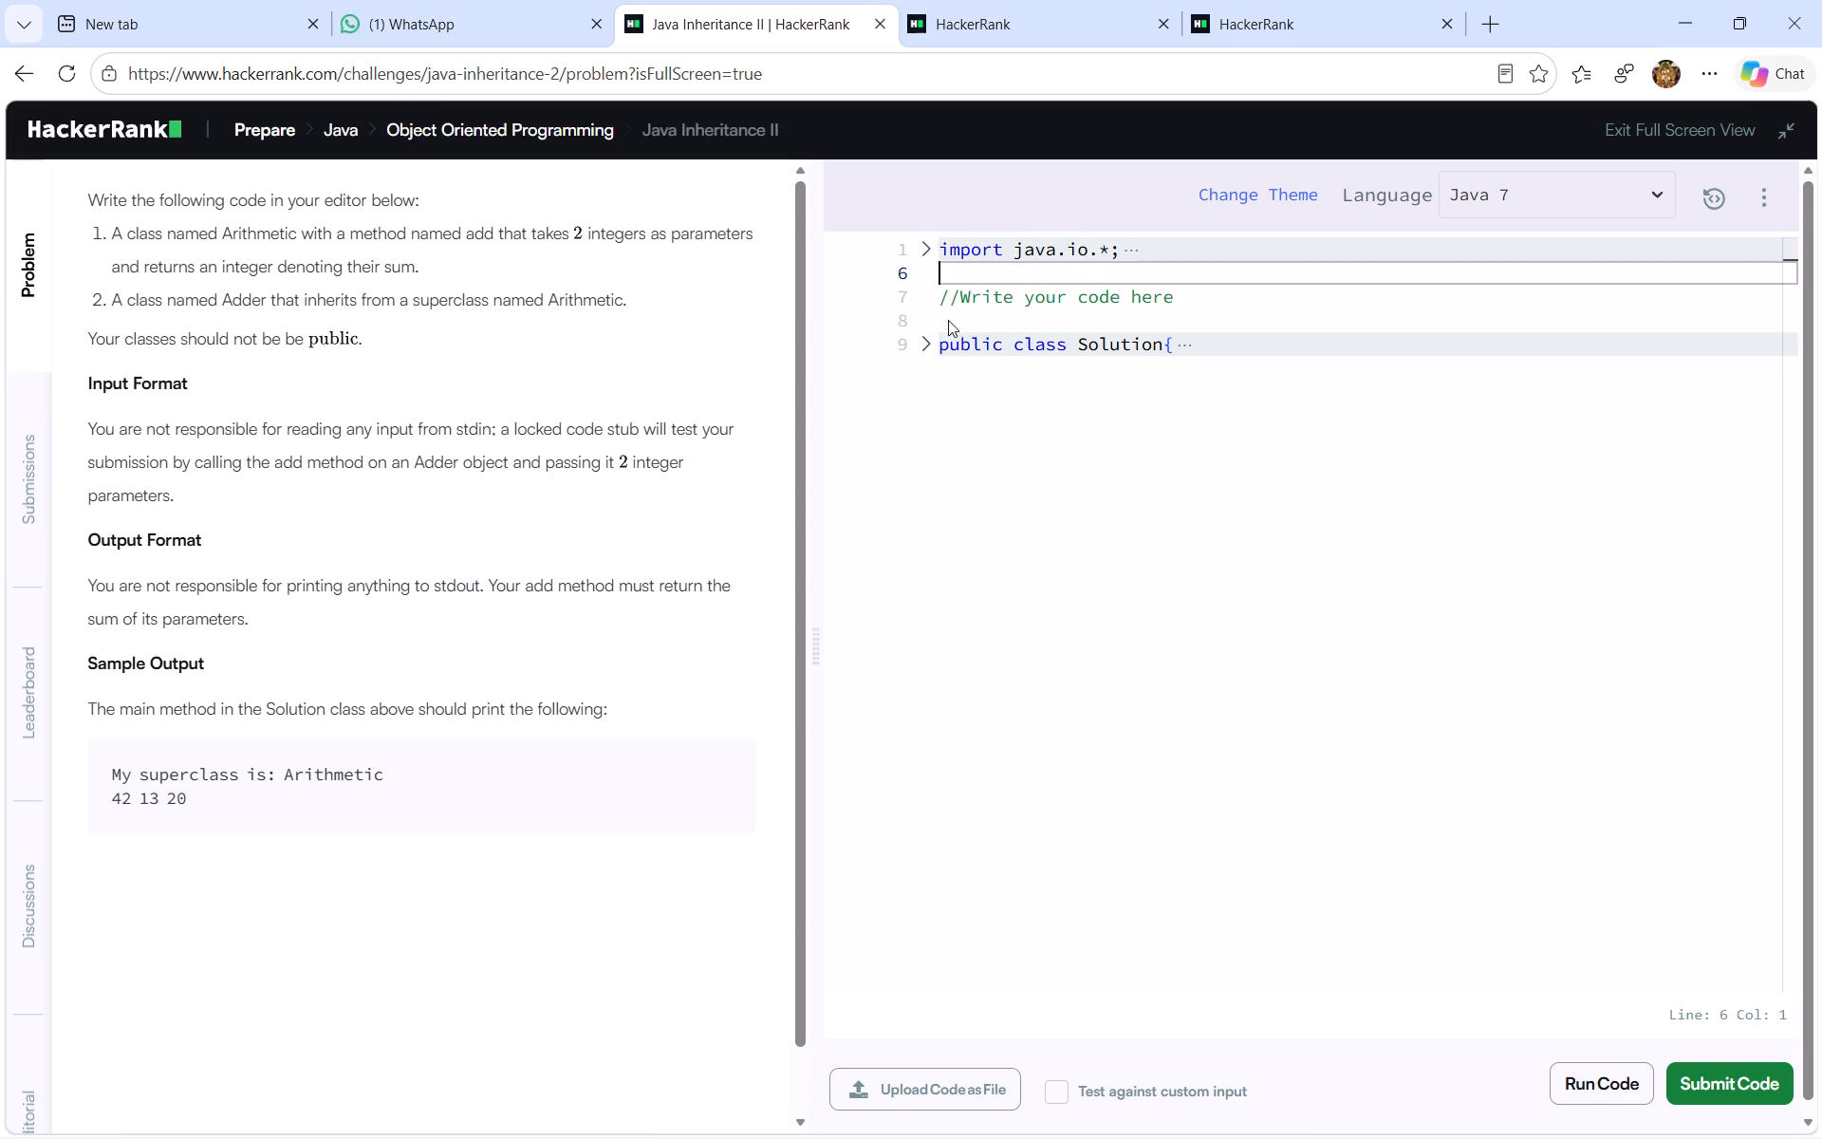
Open the accepted Java 7 submission for Java Inheritance II in the code editor.
{"action": "left_click", "coordinate": [41, 460]}
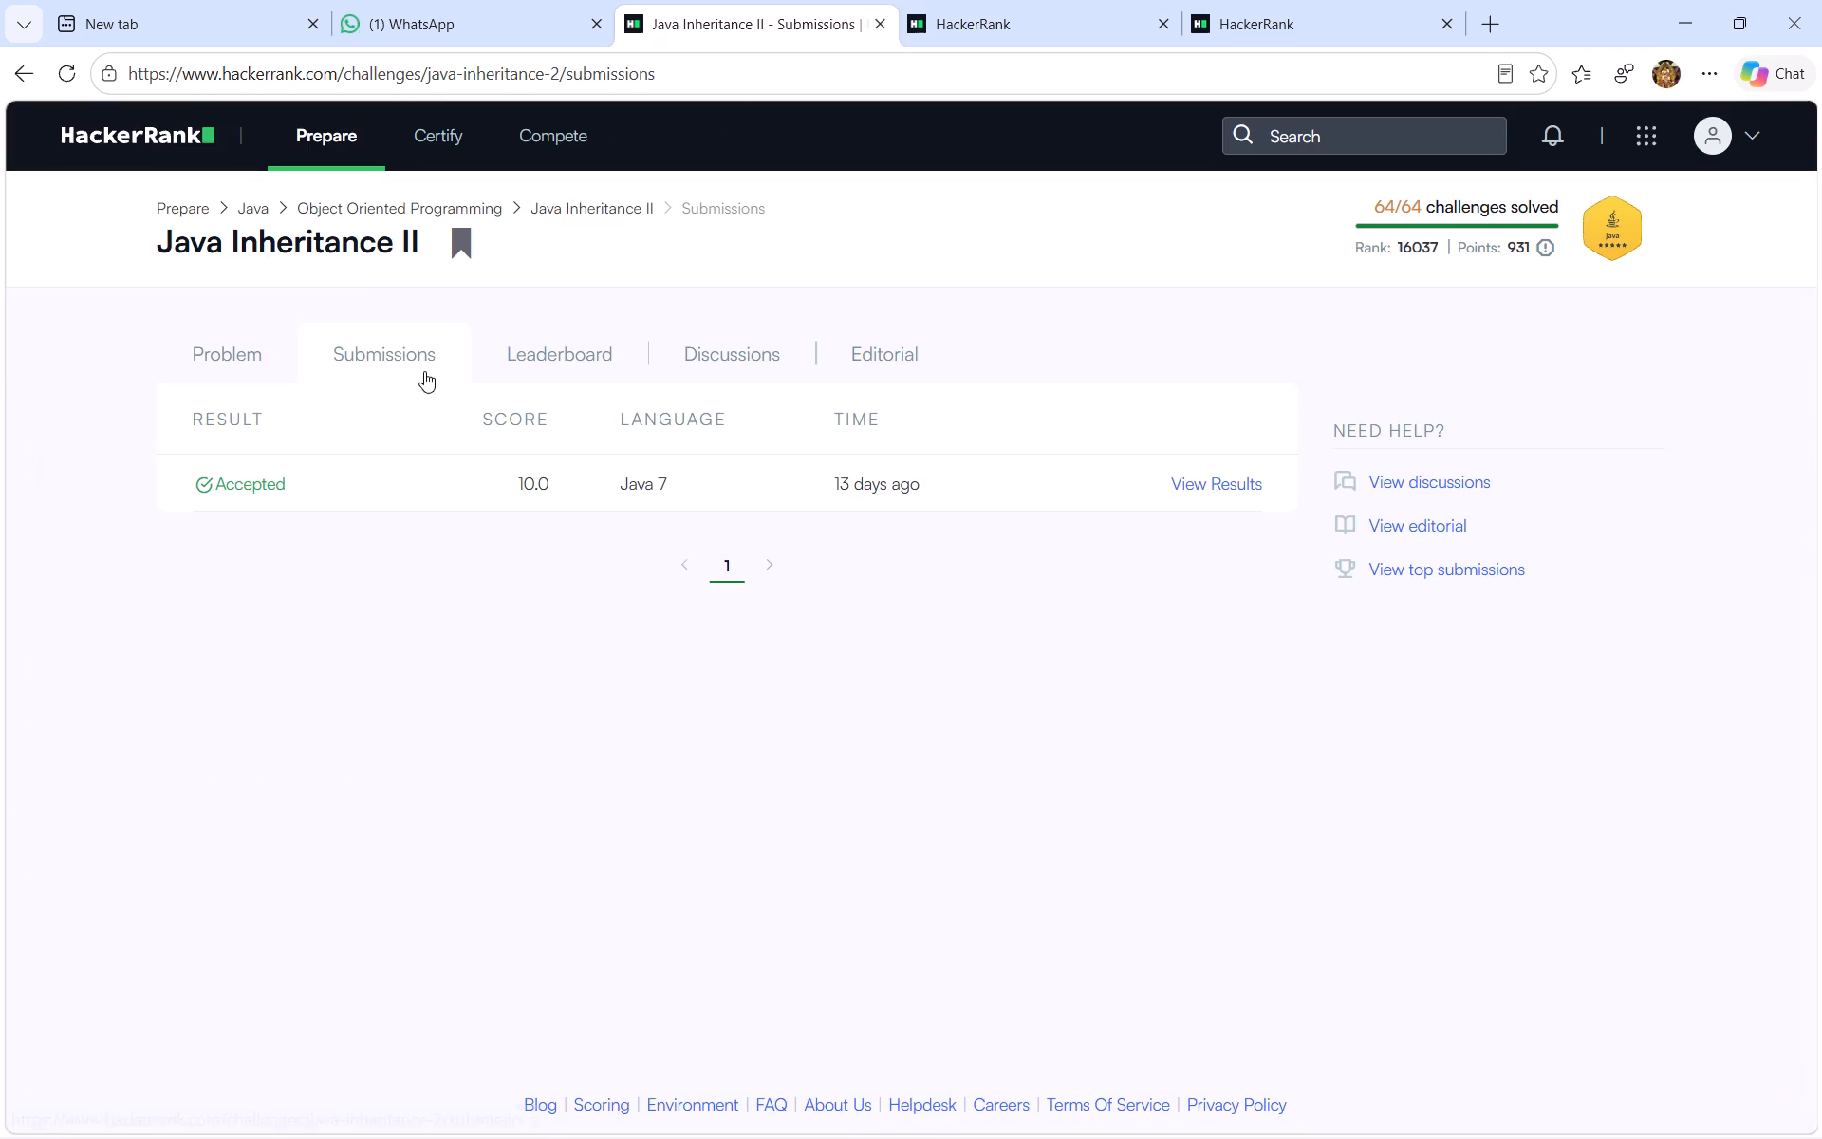
{"action": "left_click", "coordinate": [1199, 476]}
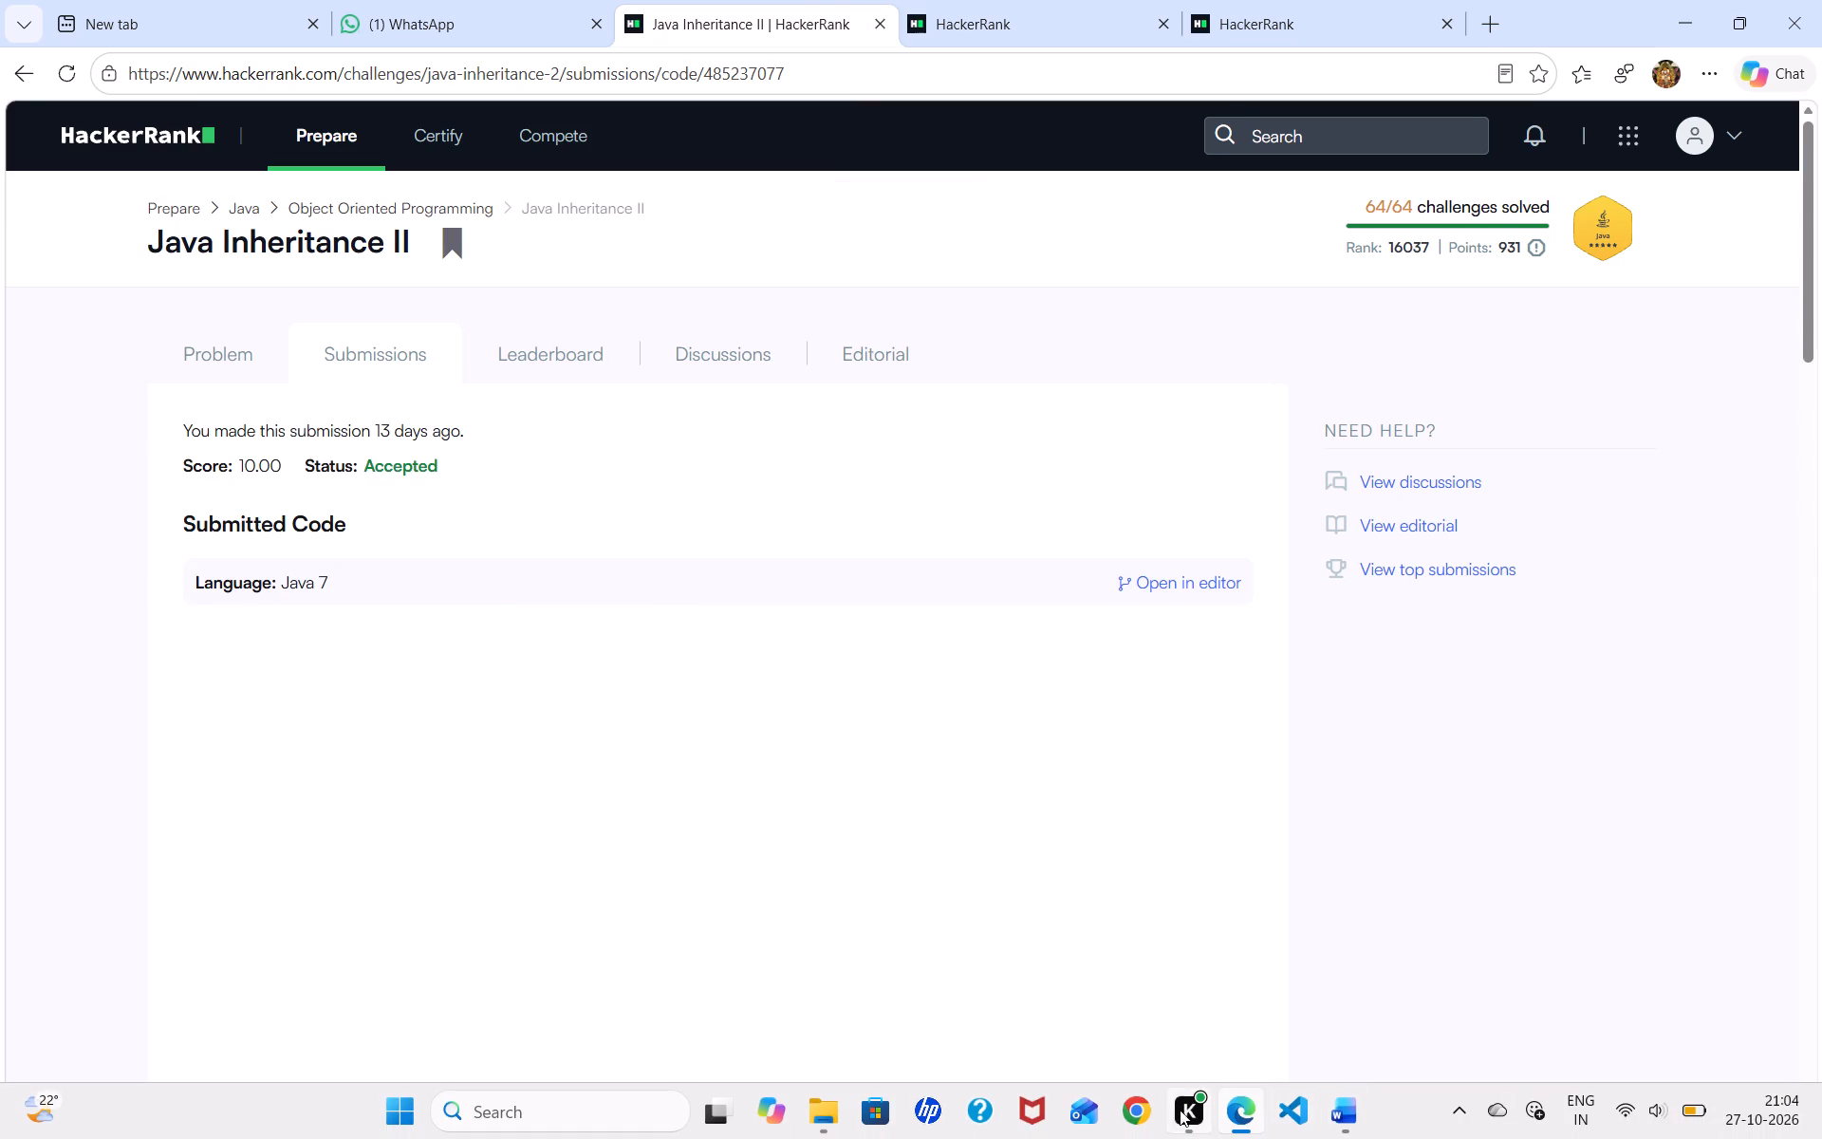
{"action": "double_click", "coordinate": [1179, 587]}
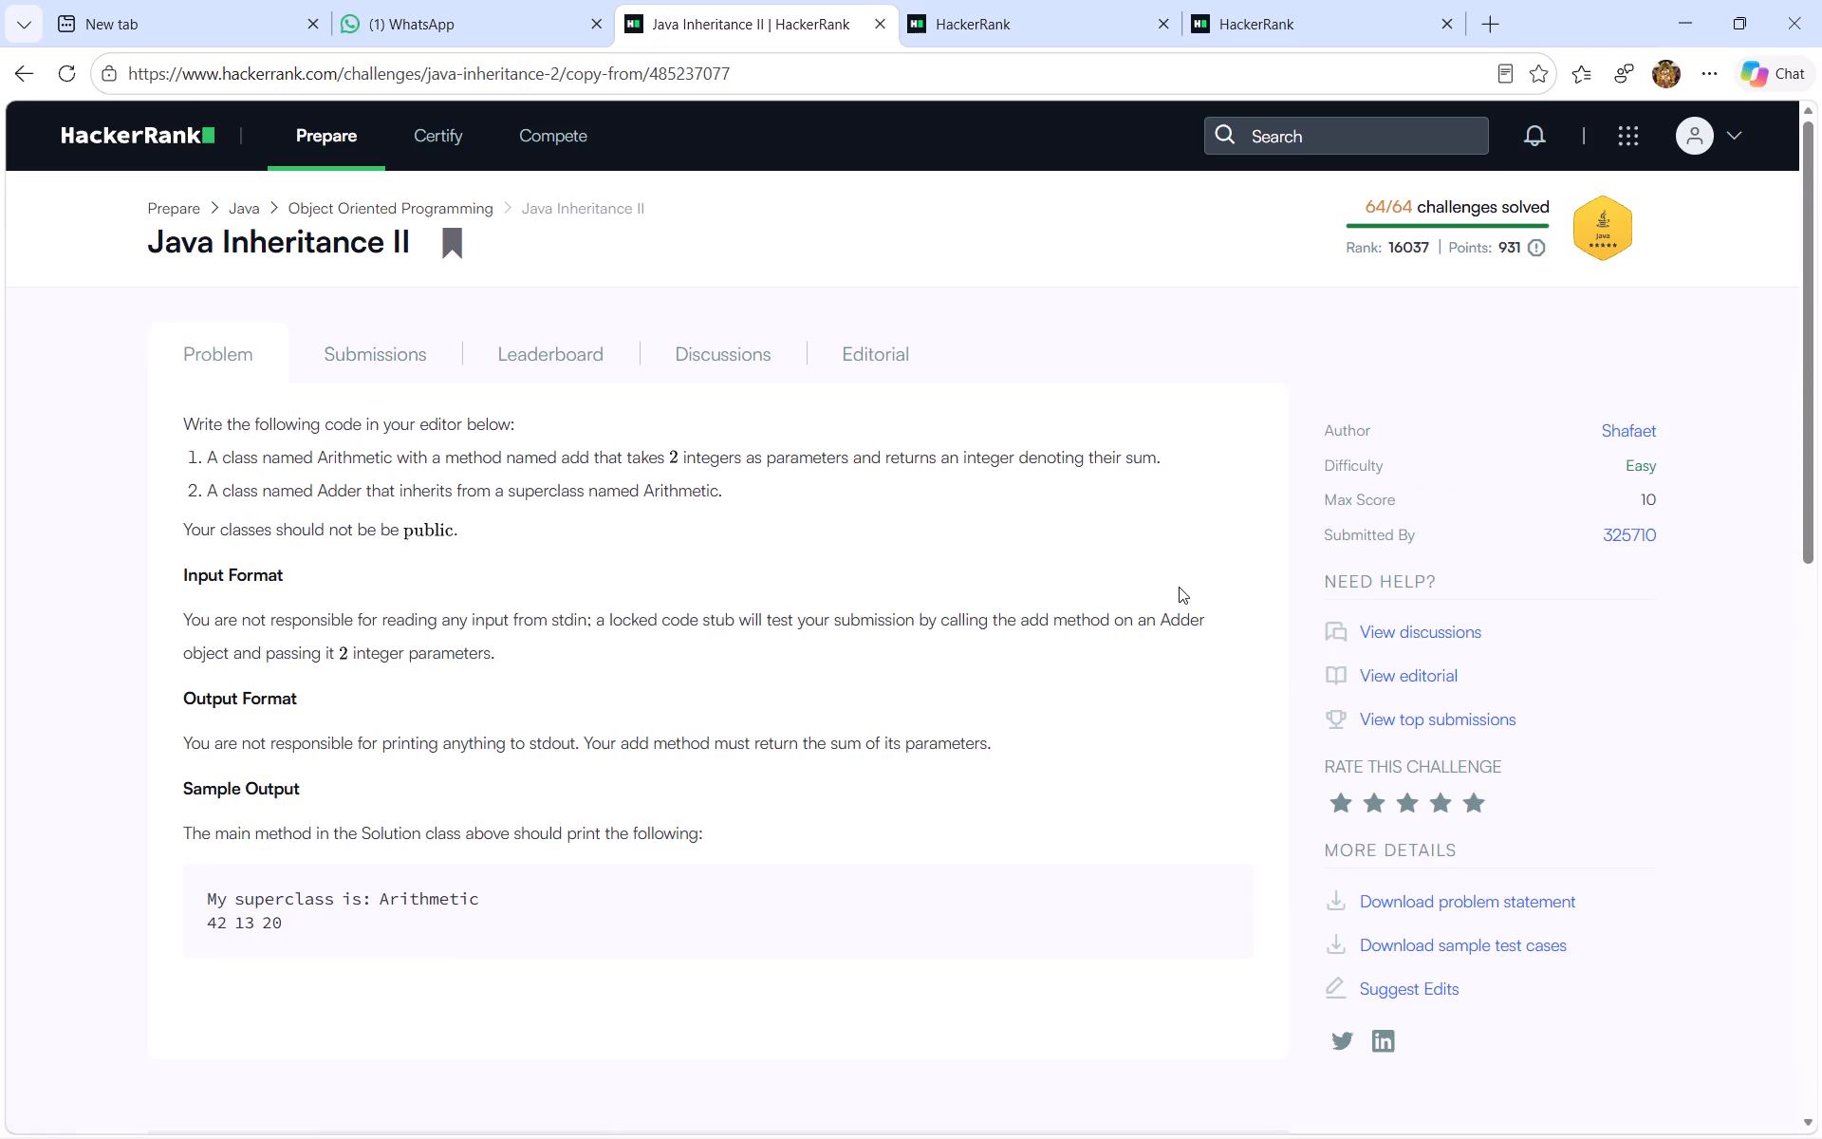
{"action": "left_click", "coordinate": [400, 345]}
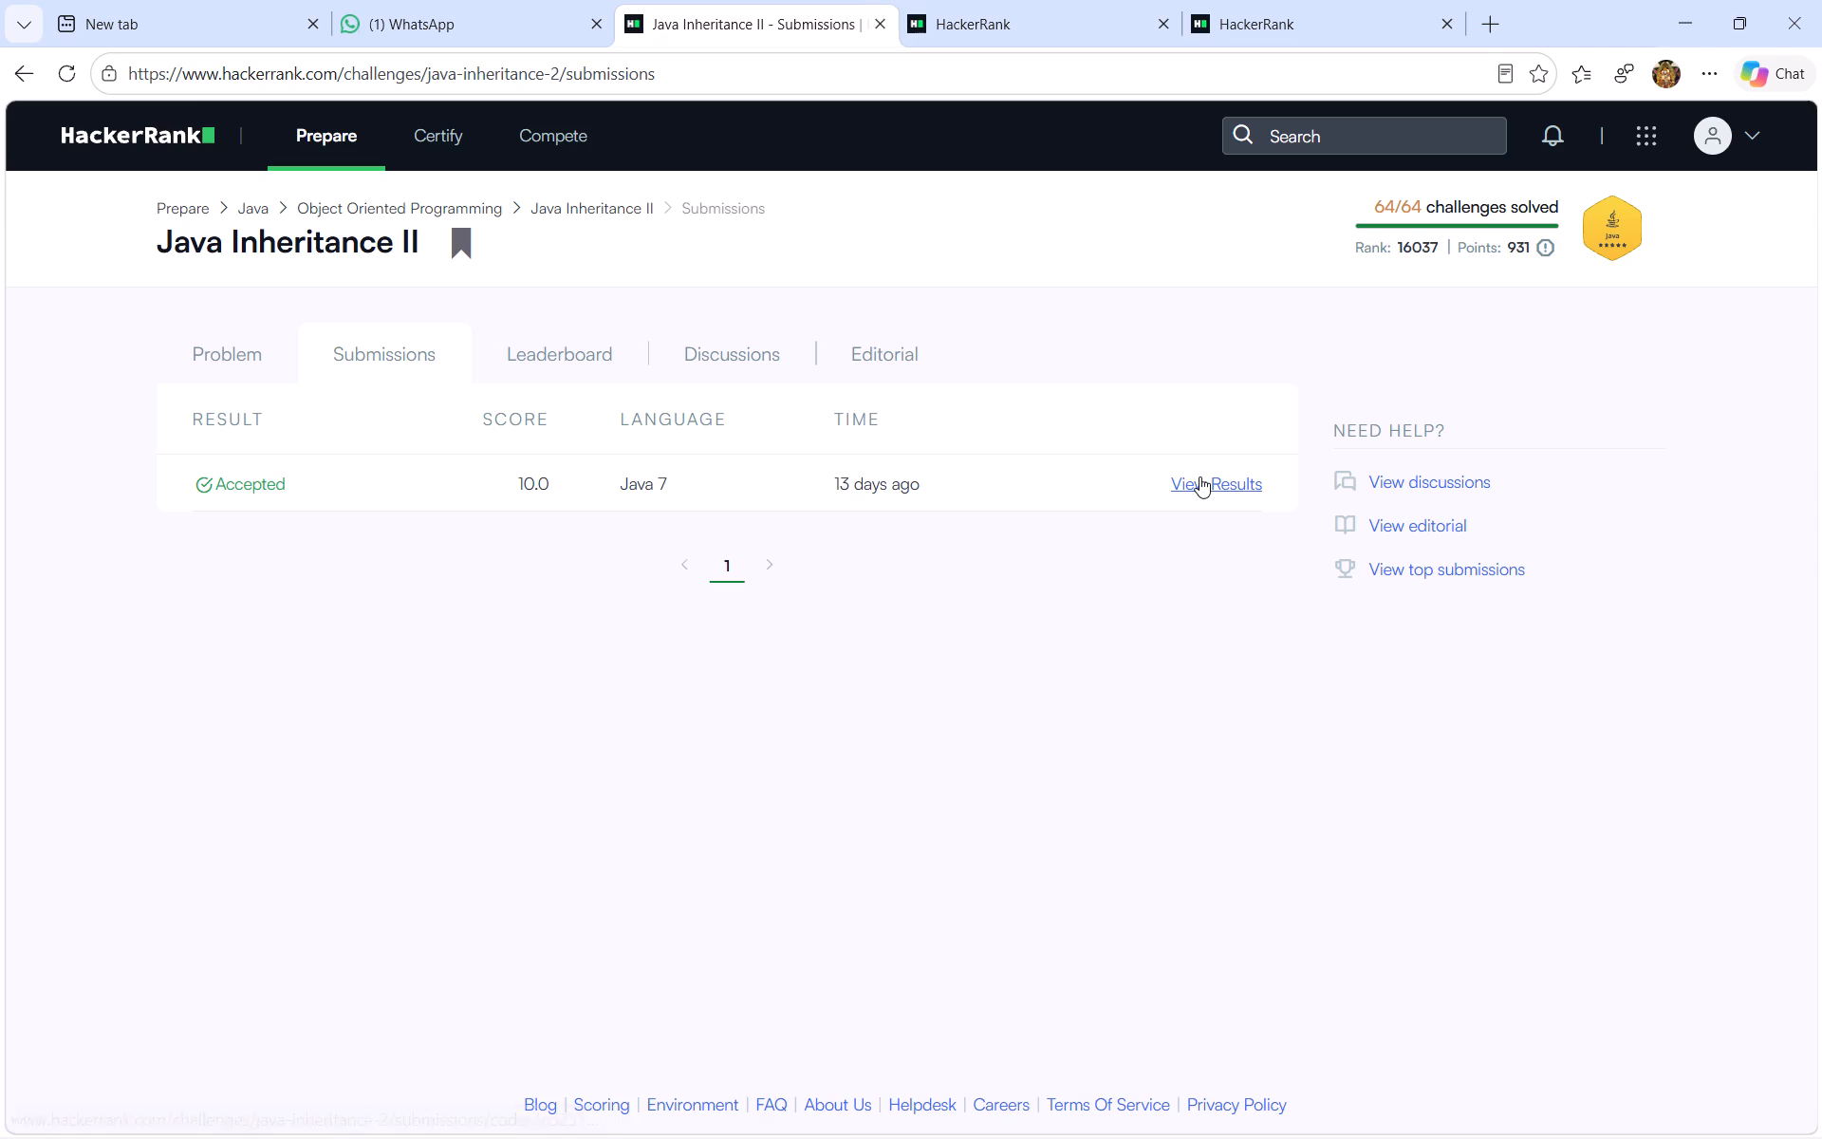
{"action": "left_click", "coordinate": [1199, 476]}
{"action": "left_click", "coordinate": [1199, 575]}
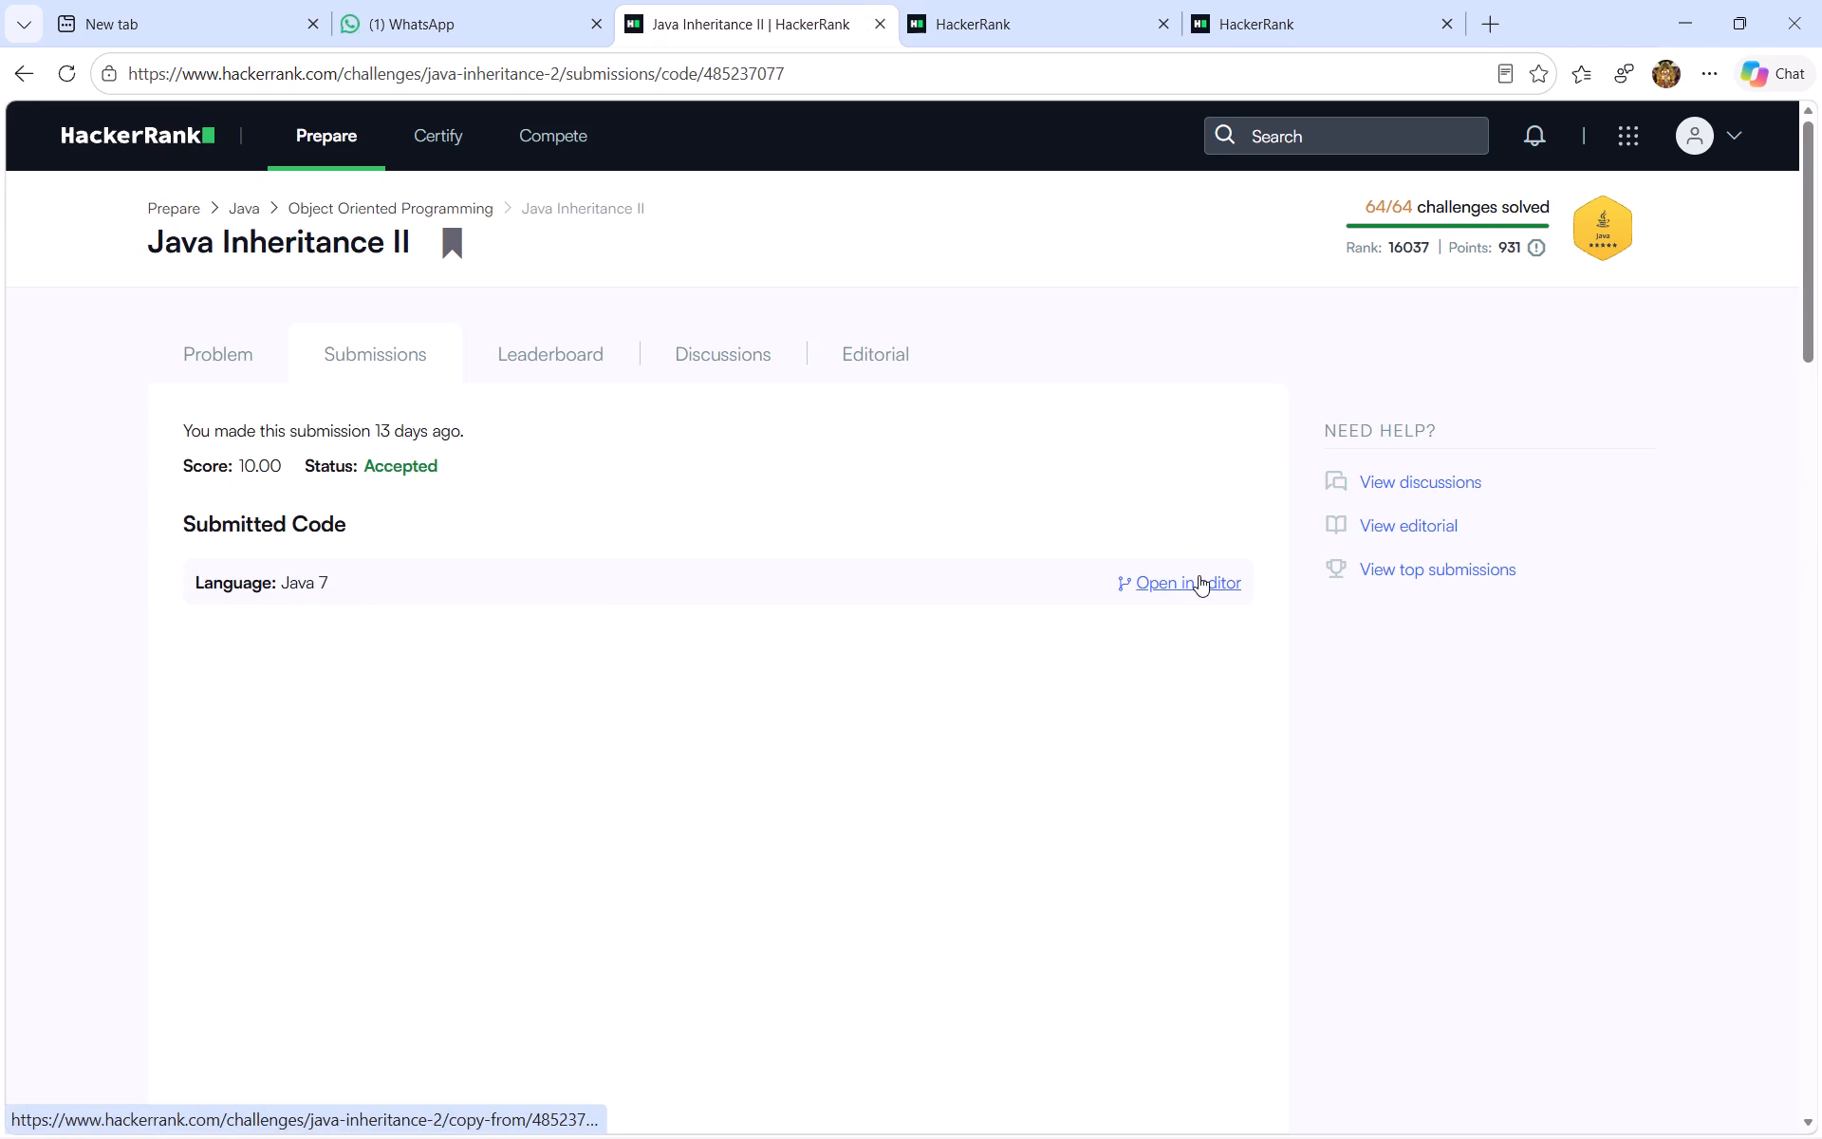
Copy the entire Java Inheritance II solution code from the editor.
{"action": "scroll", "coordinate": [939, 815], "scroll_direction": "down", "scroll_amount": 5}
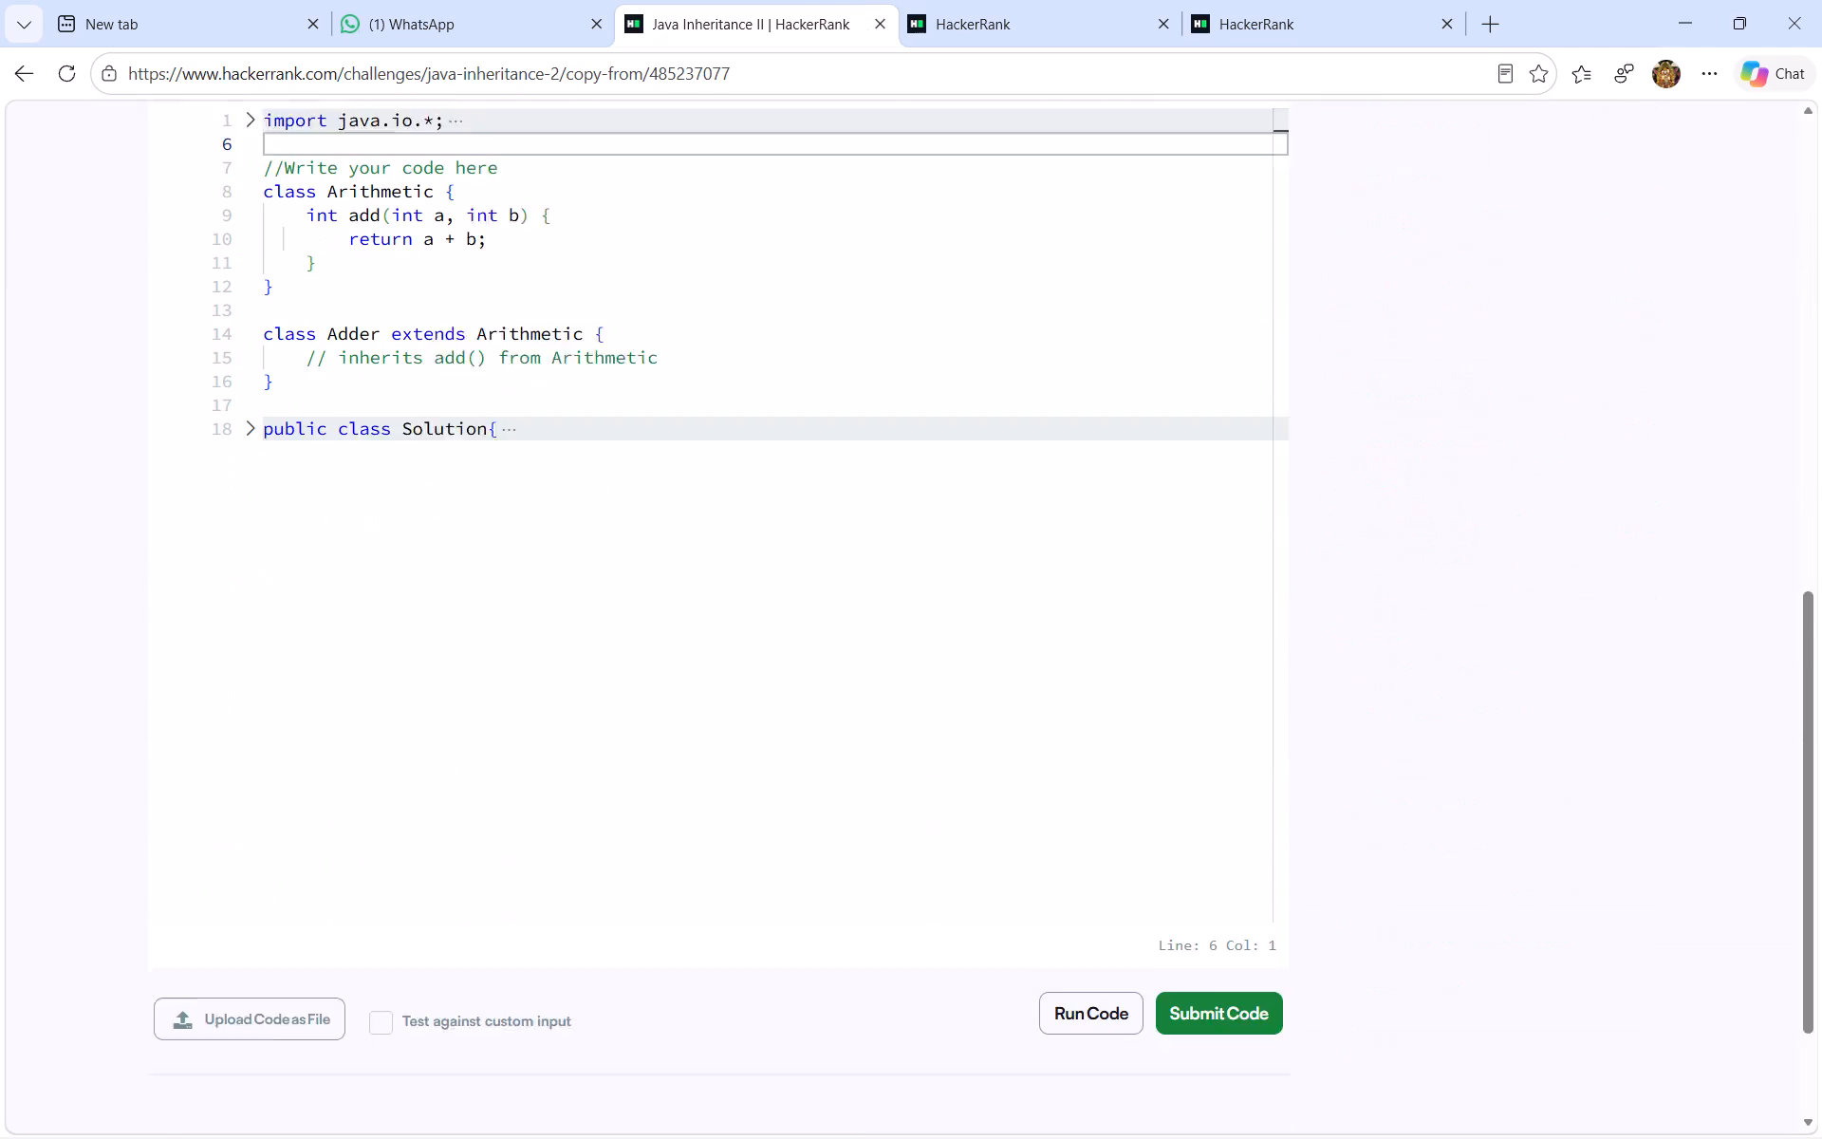
{"action": "left_click", "coordinate": [410, 281]}
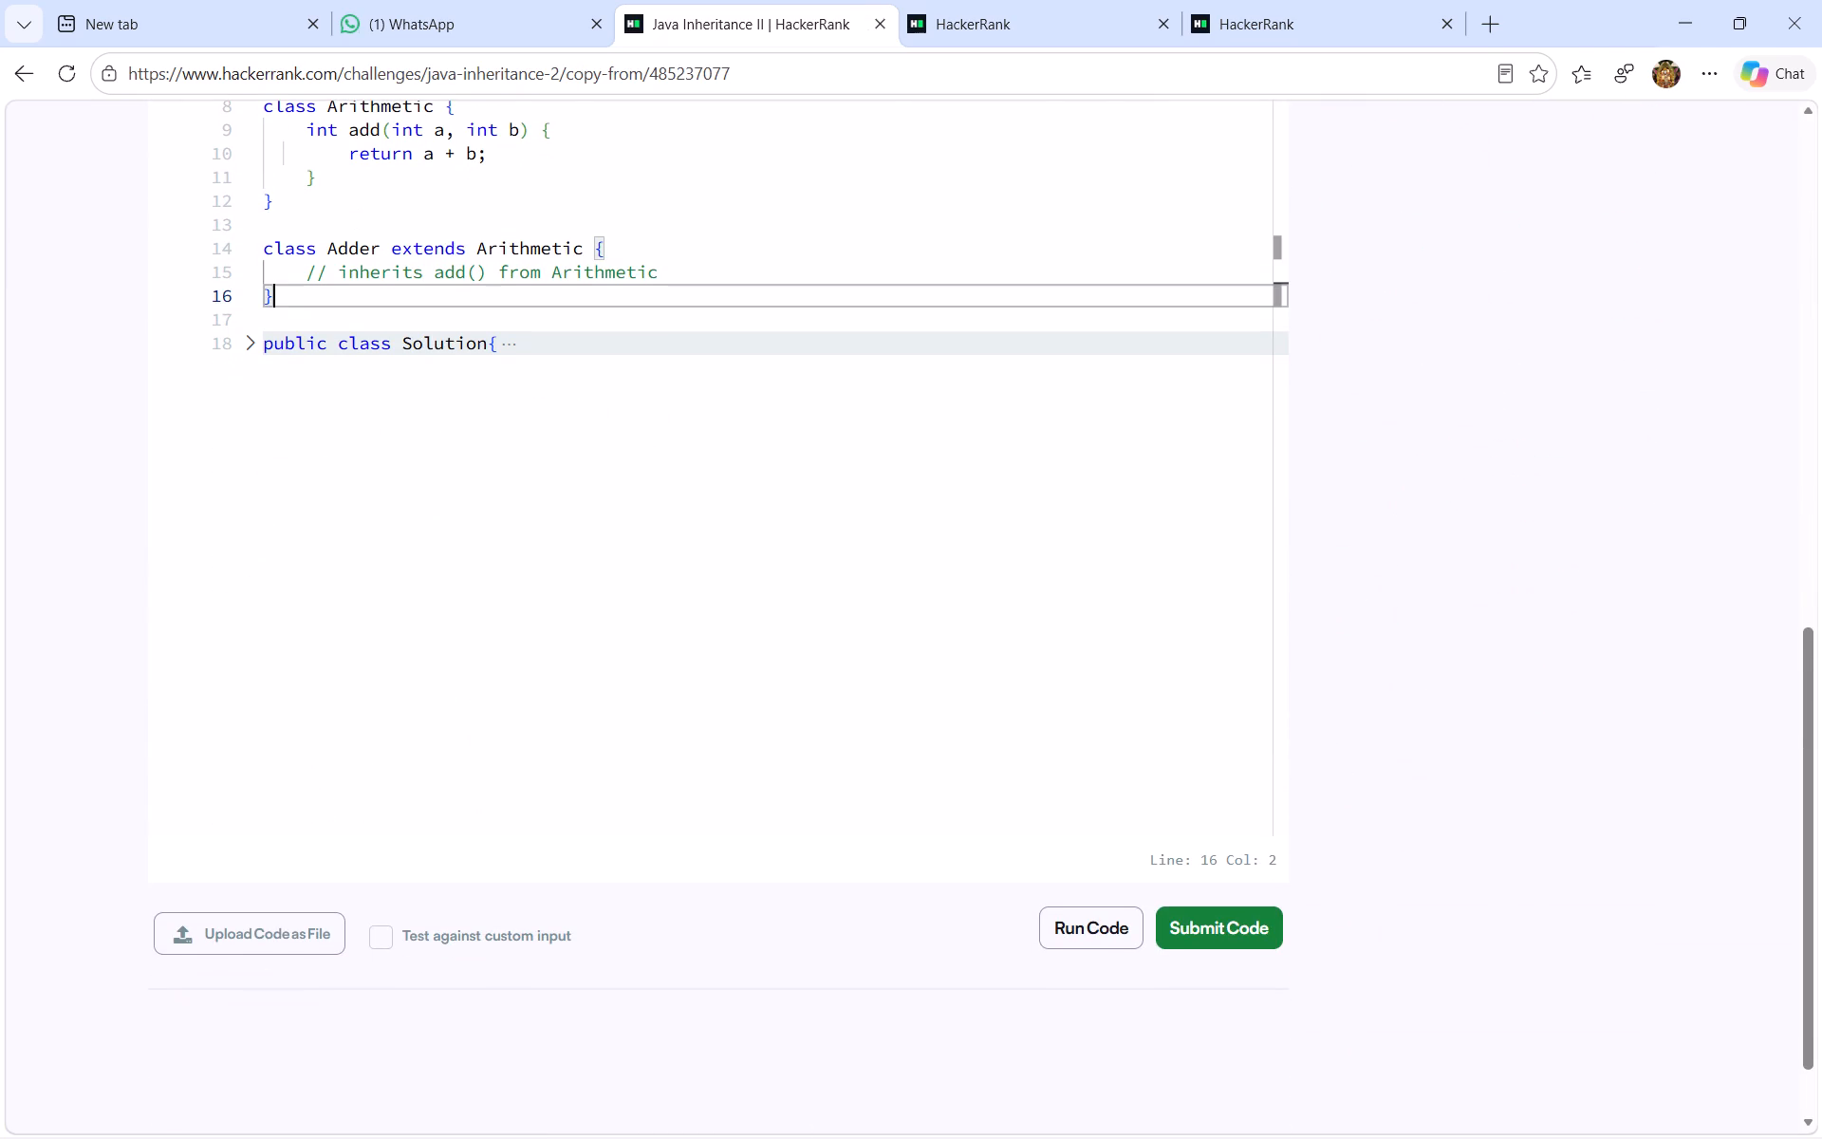
{"action": "key", "text": "ctrl+a"}
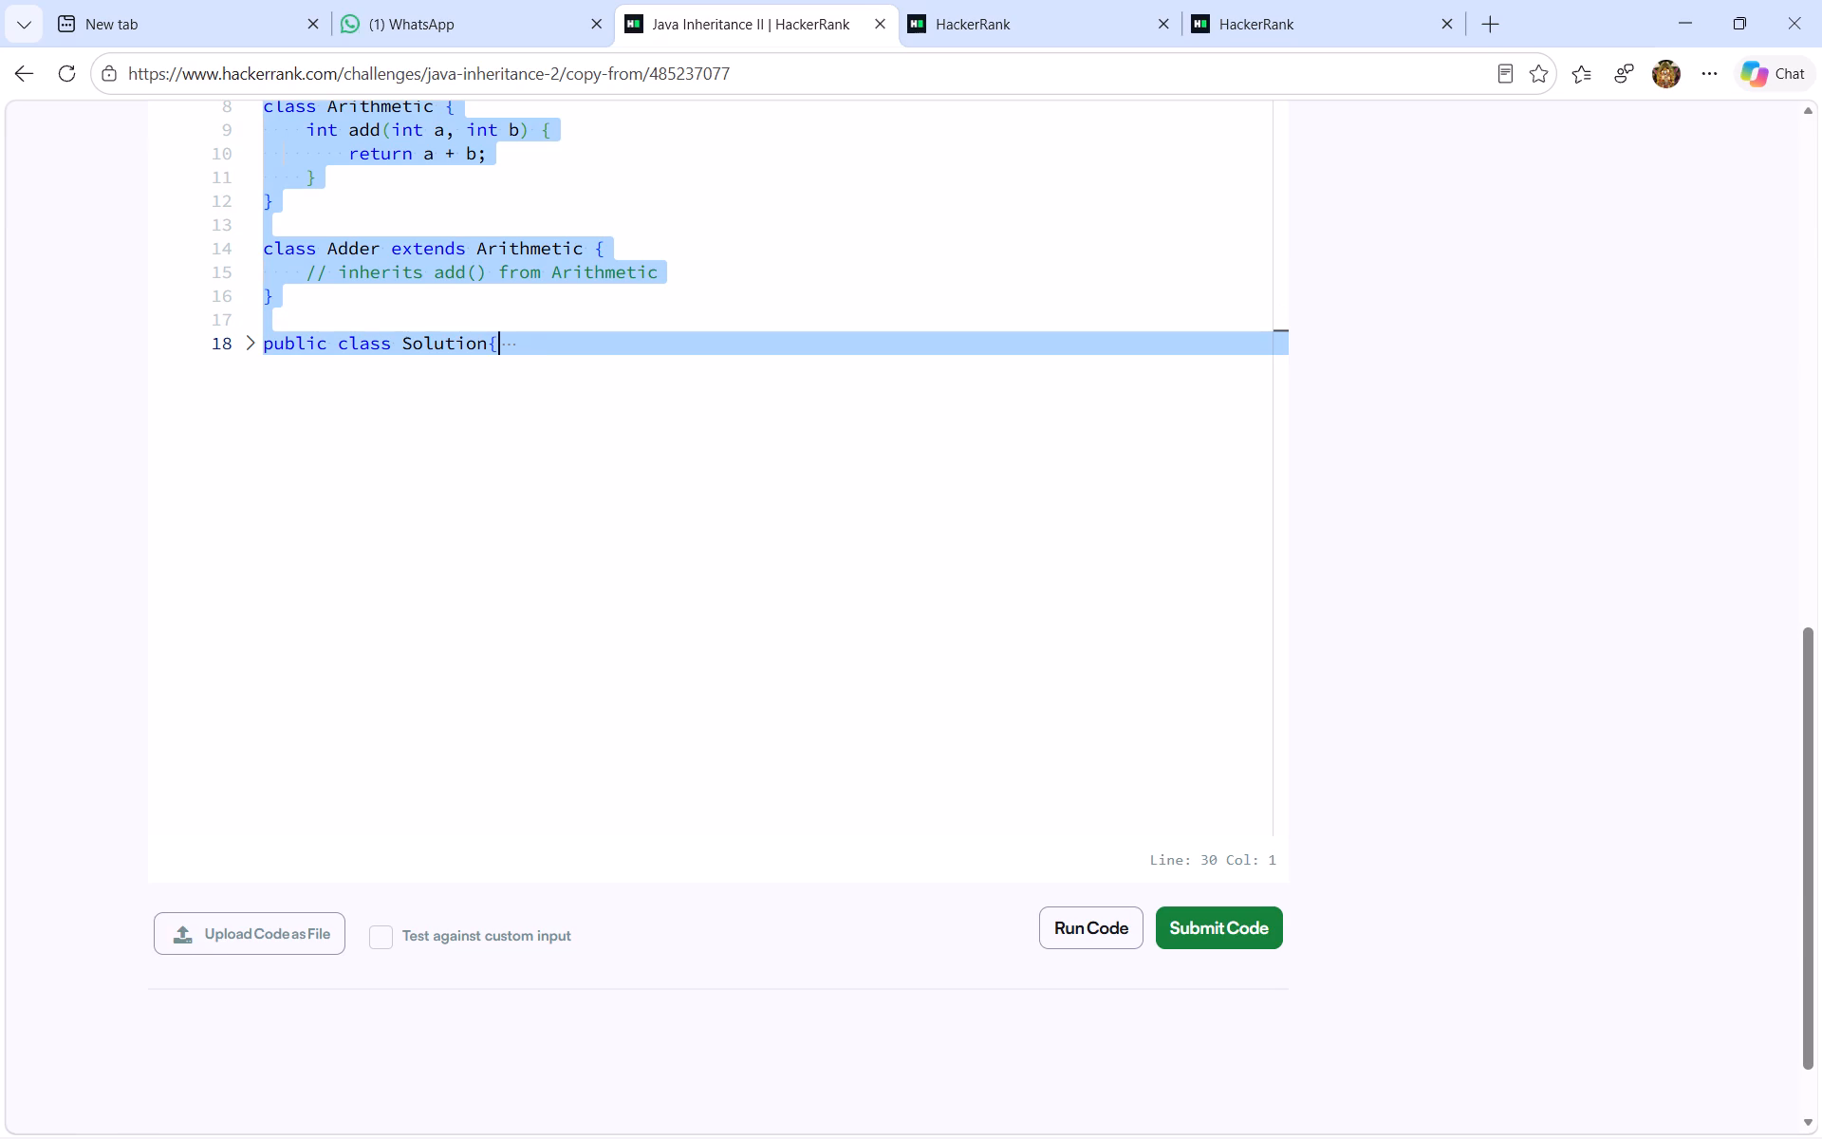
{"action": "key", "text": "ctrl+c"}
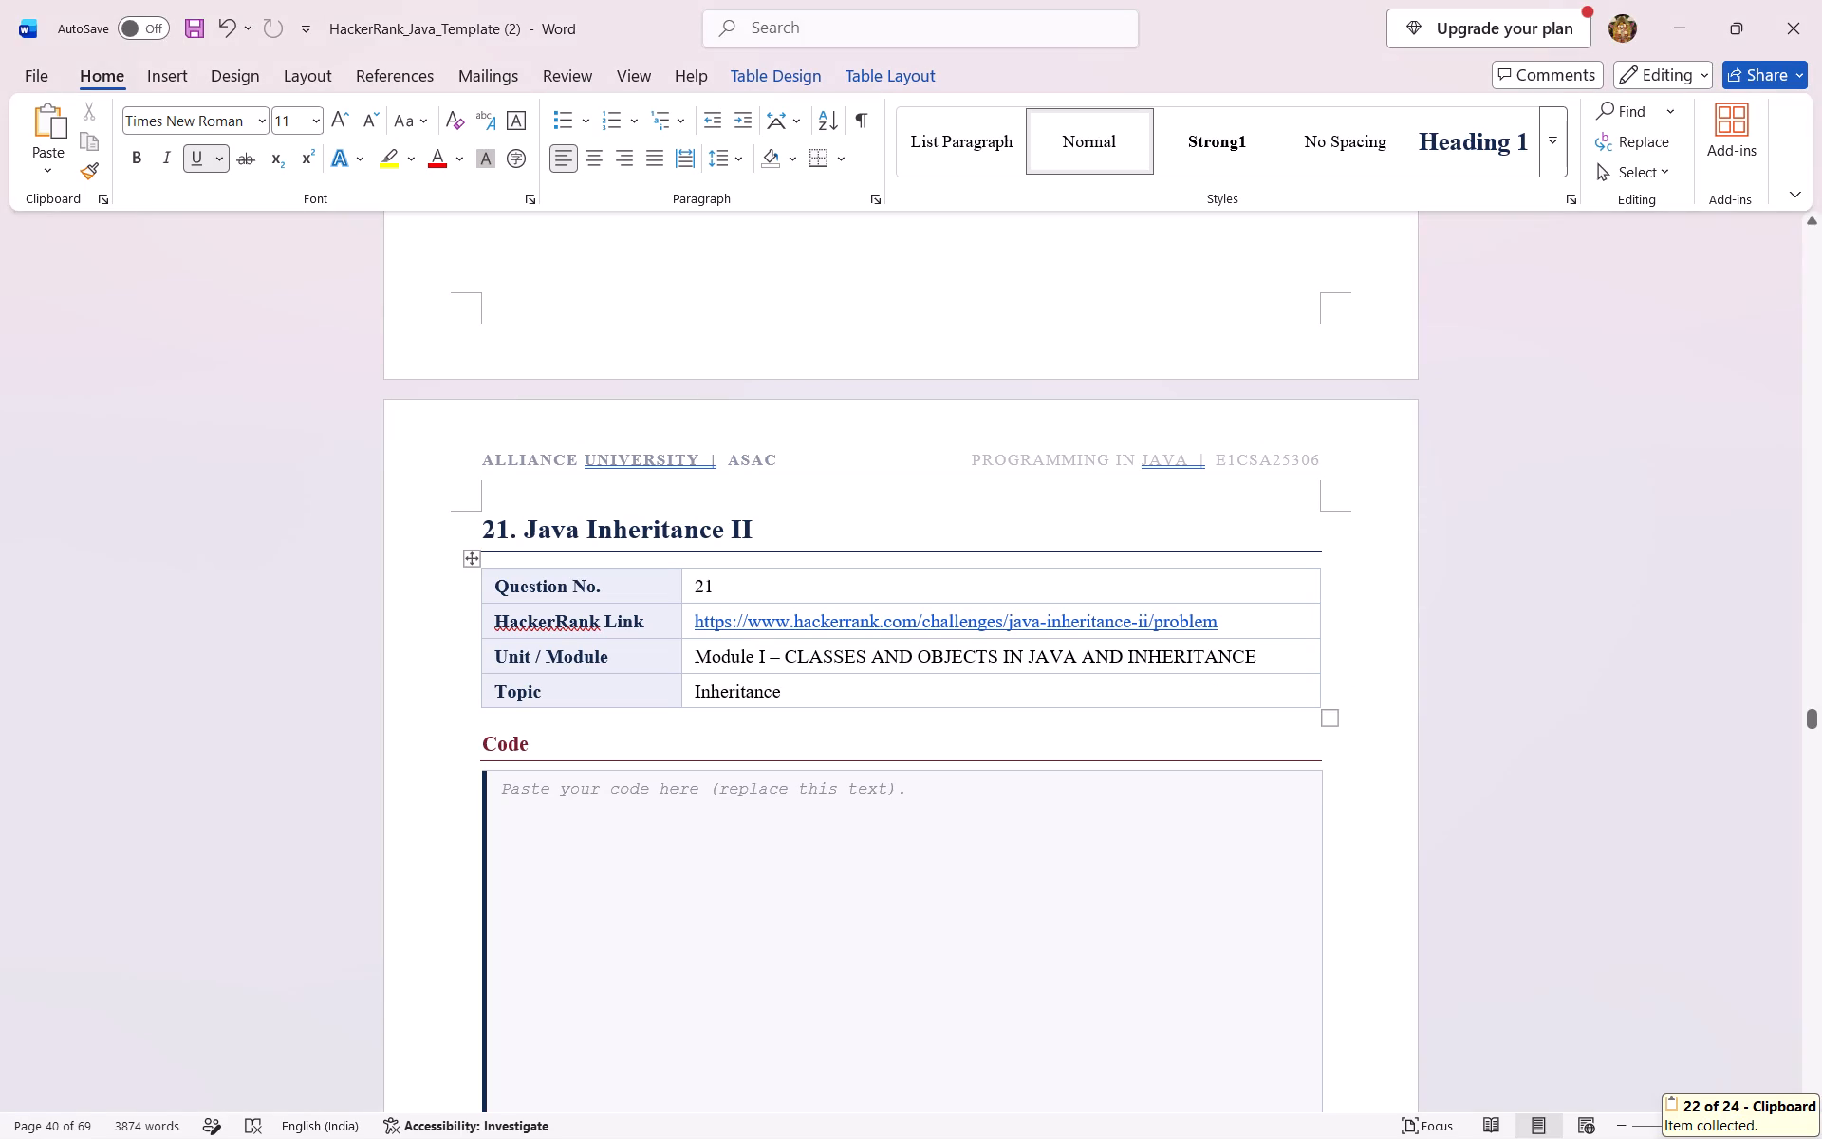
In the Word document, replace the placeholder text in question 21's Code box with the copied Java Inheritance II solution.
{"action": "left_click_drag", "start_coordinate": [915, 782], "coordinate": [790, 775]}
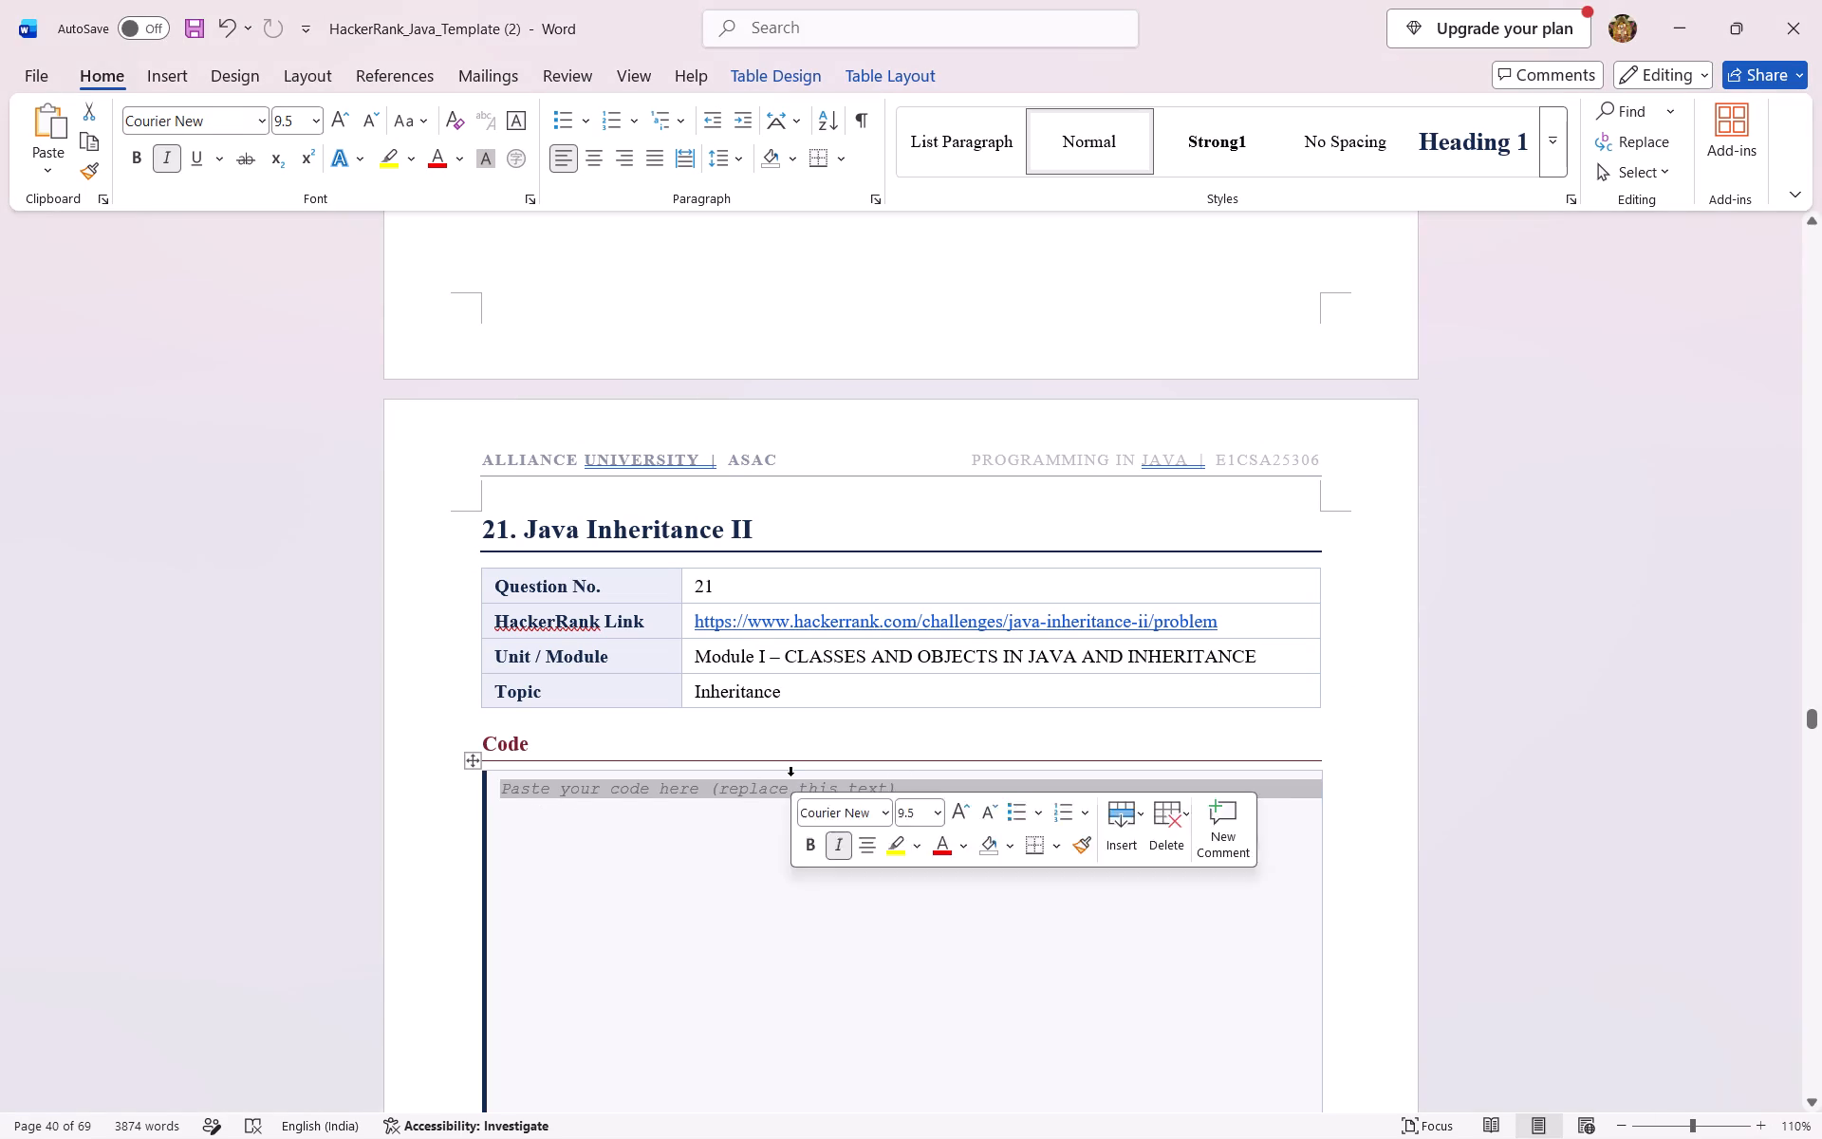
{"action": "left_click", "coordinate": [790, 775]}
{"action": "left_click", "coordinate": [908, 788]}
{"action": "left_click_drag", "start_coordinate": [907, 788], "coordinate": [513, 797]}
{"action": "key", "text": "BackSpace"}
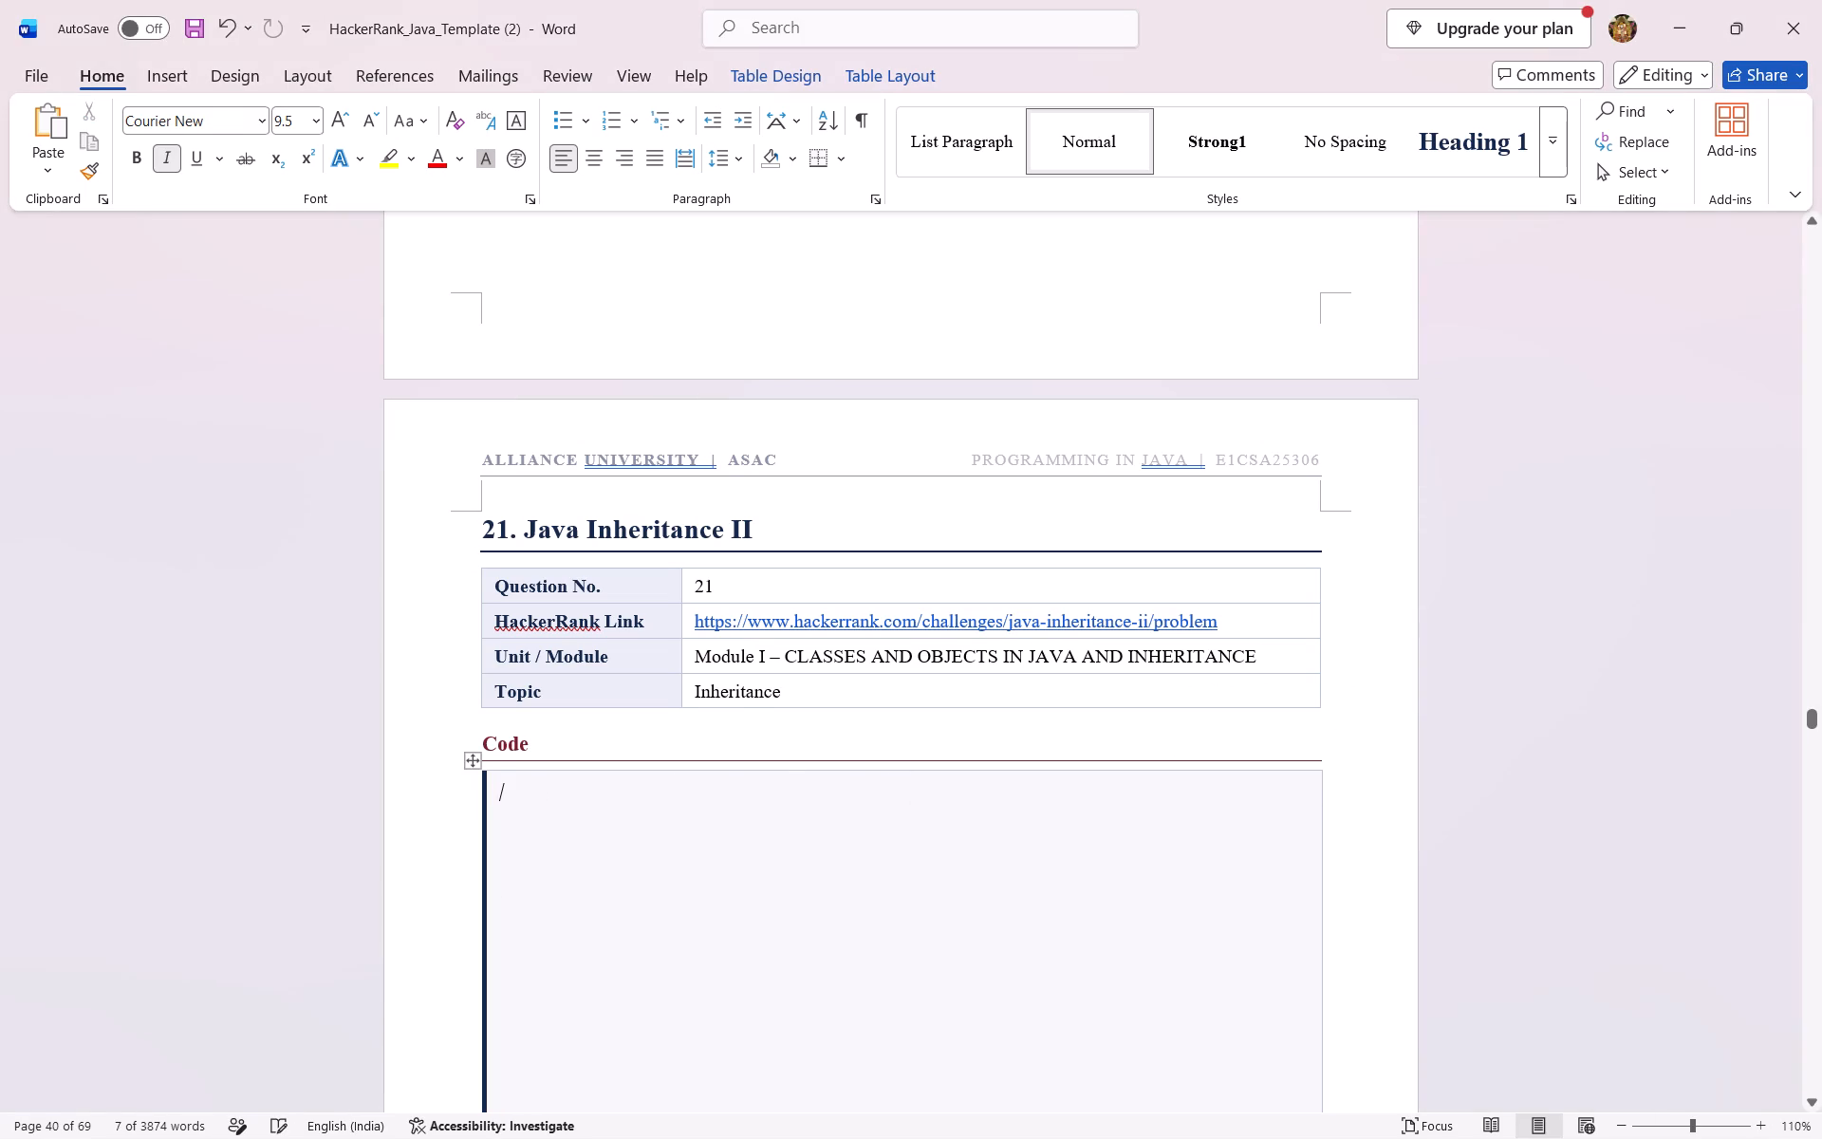
{"action": "key", "text": "ctrl+v"}
{"action": "scroll", "coordinate": [690, 785], "scroll_direction": "down", "scroll_amount": 1}
{"action": "scroll", "coordinate": [690, 785], "scroll_direction": "up", "scroll_amount": 2}
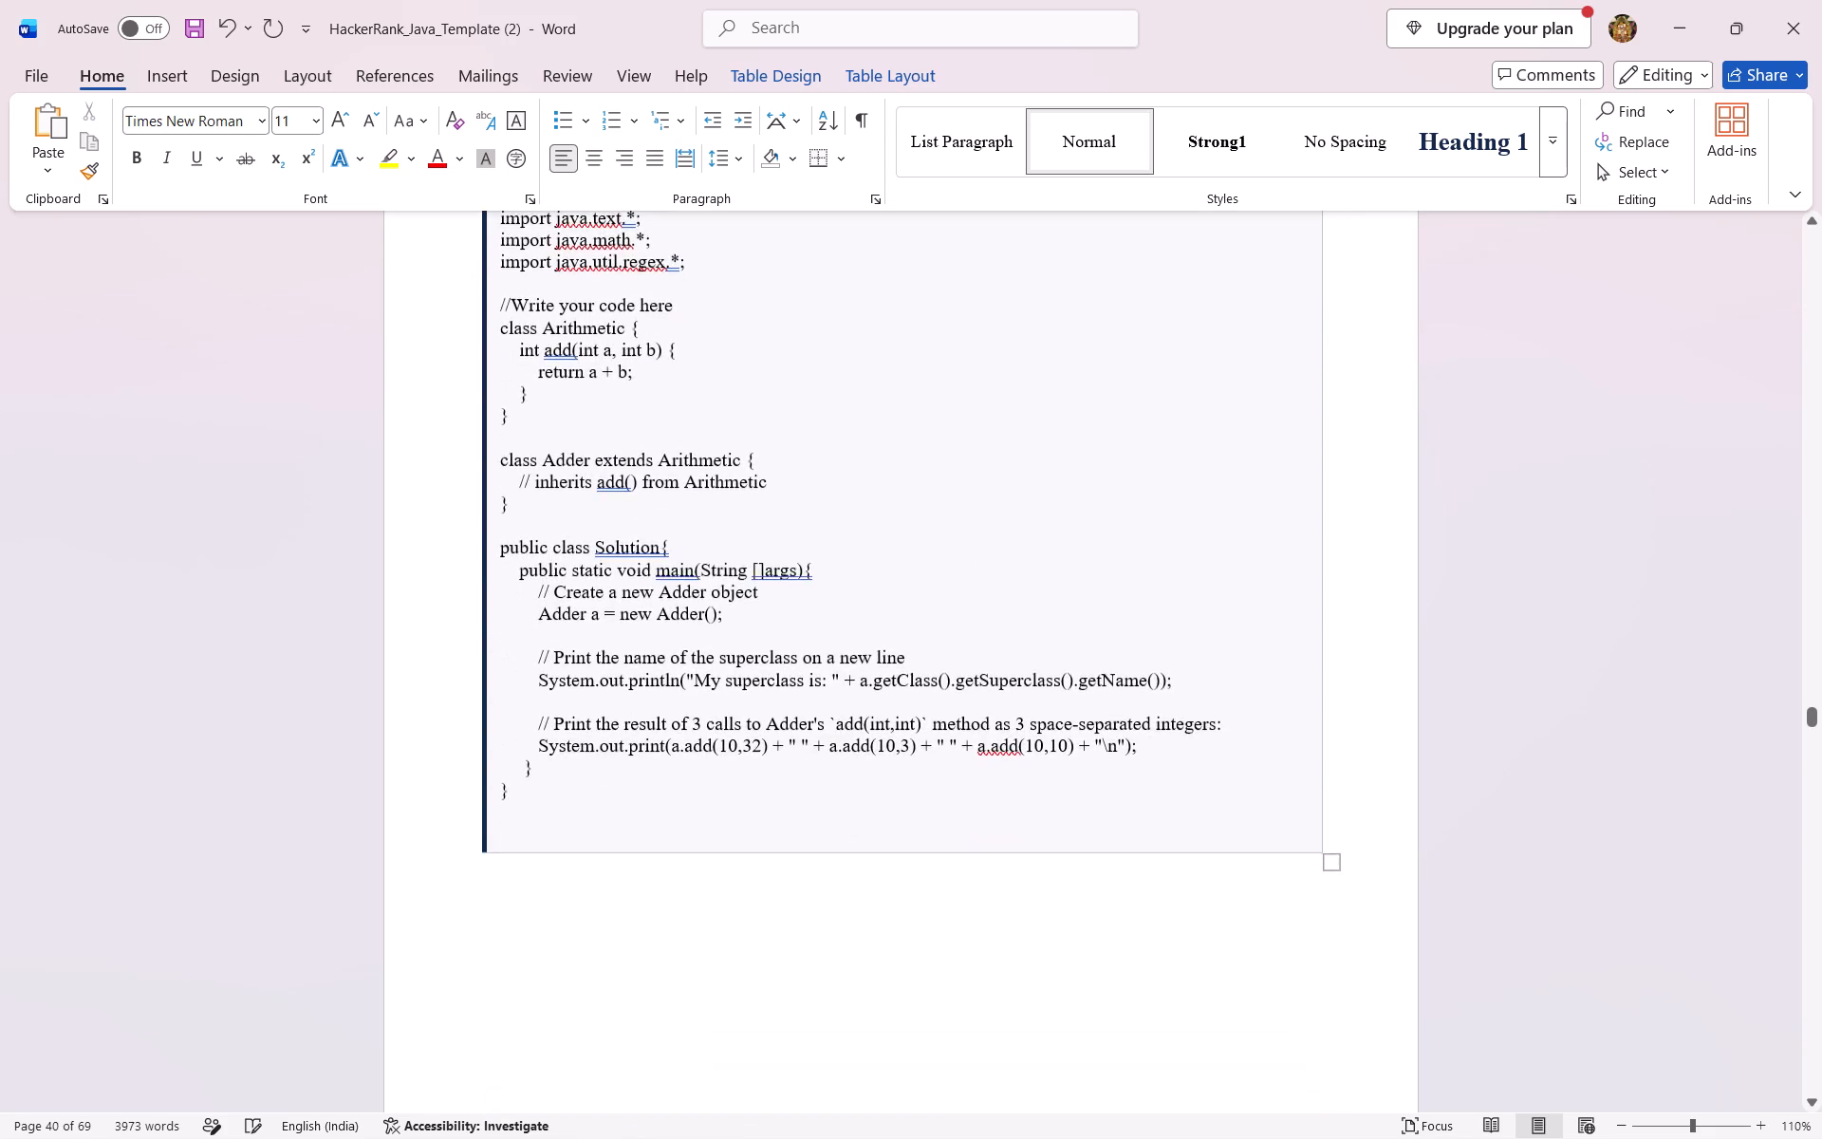
{"action": "scroll", "coordinate": [690, 785], "scroll_direction": "up", "scroll_amount": 2}
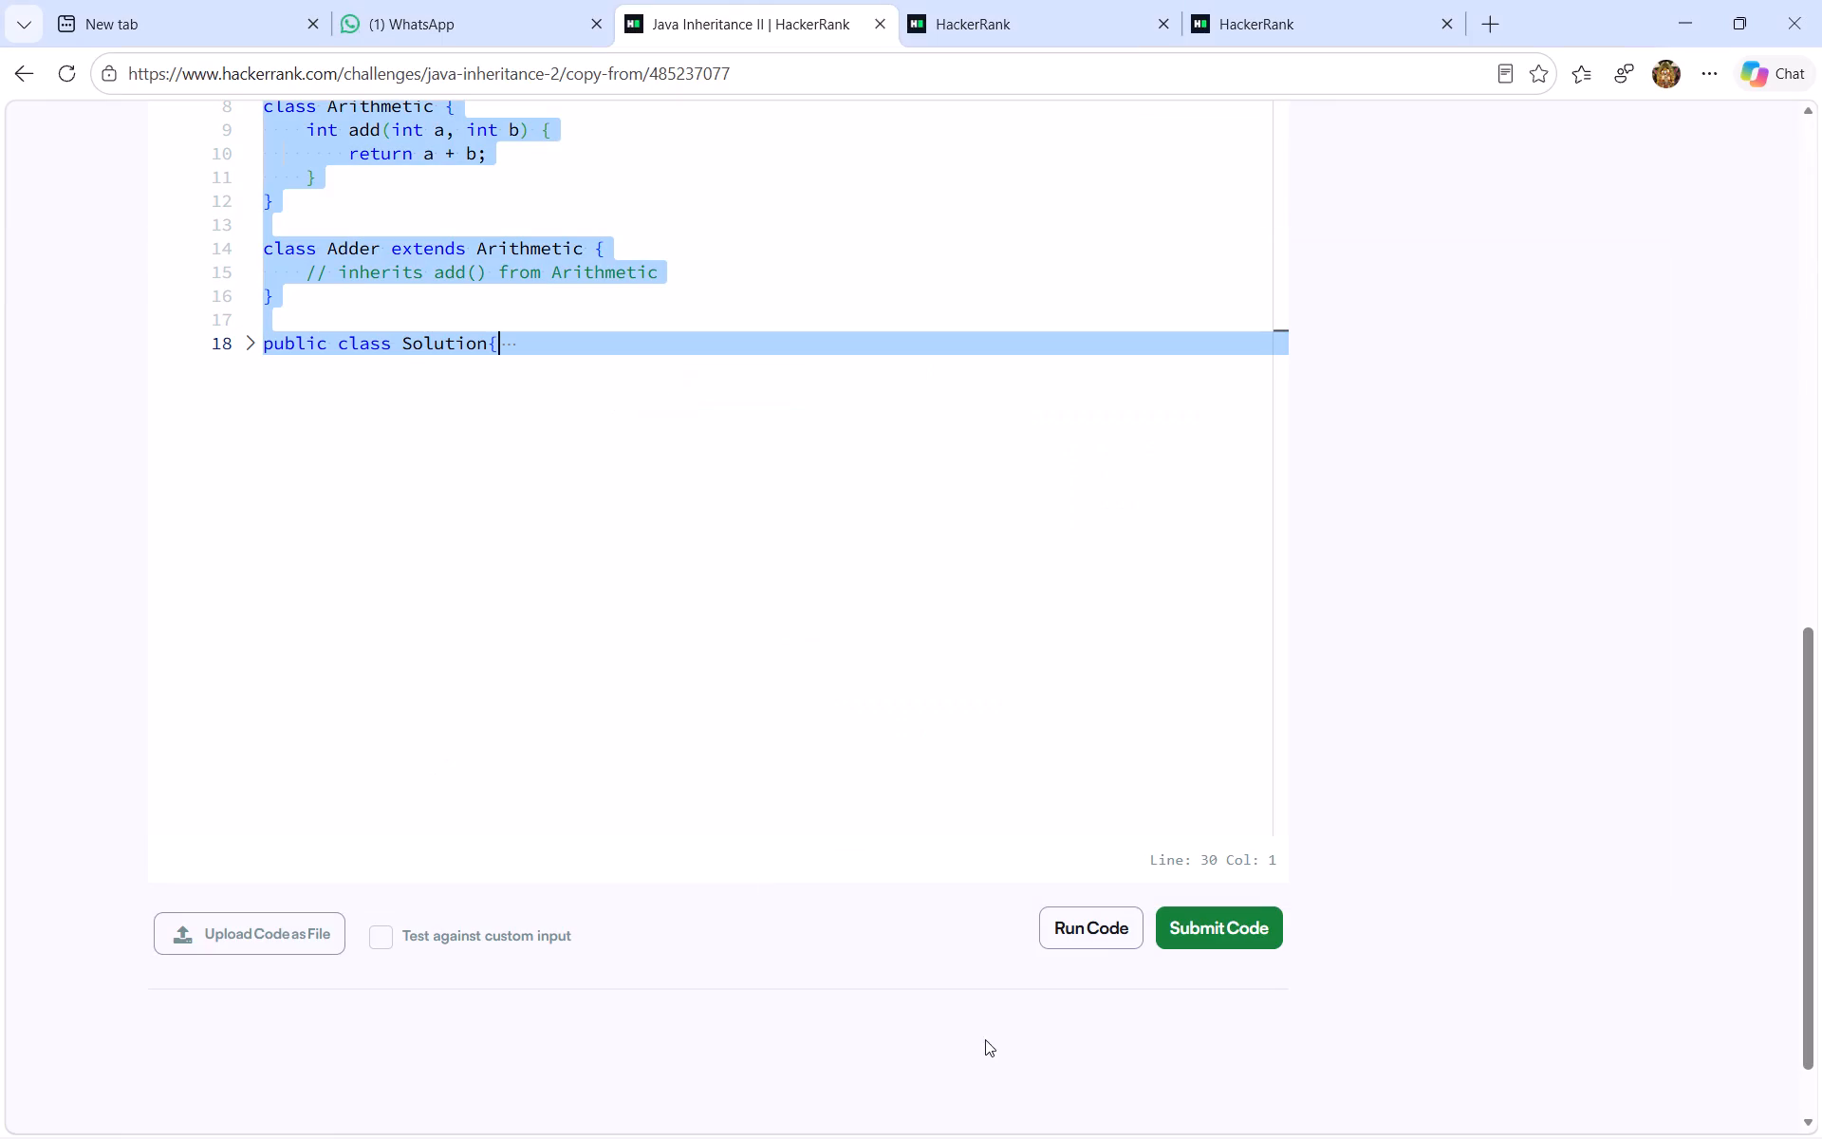
Run the Java Inheritance II code against the sample test and capture a screenshot of the whole Congratulations result panel.
{"action": "left_click", "coordinate": [1102, 923]}
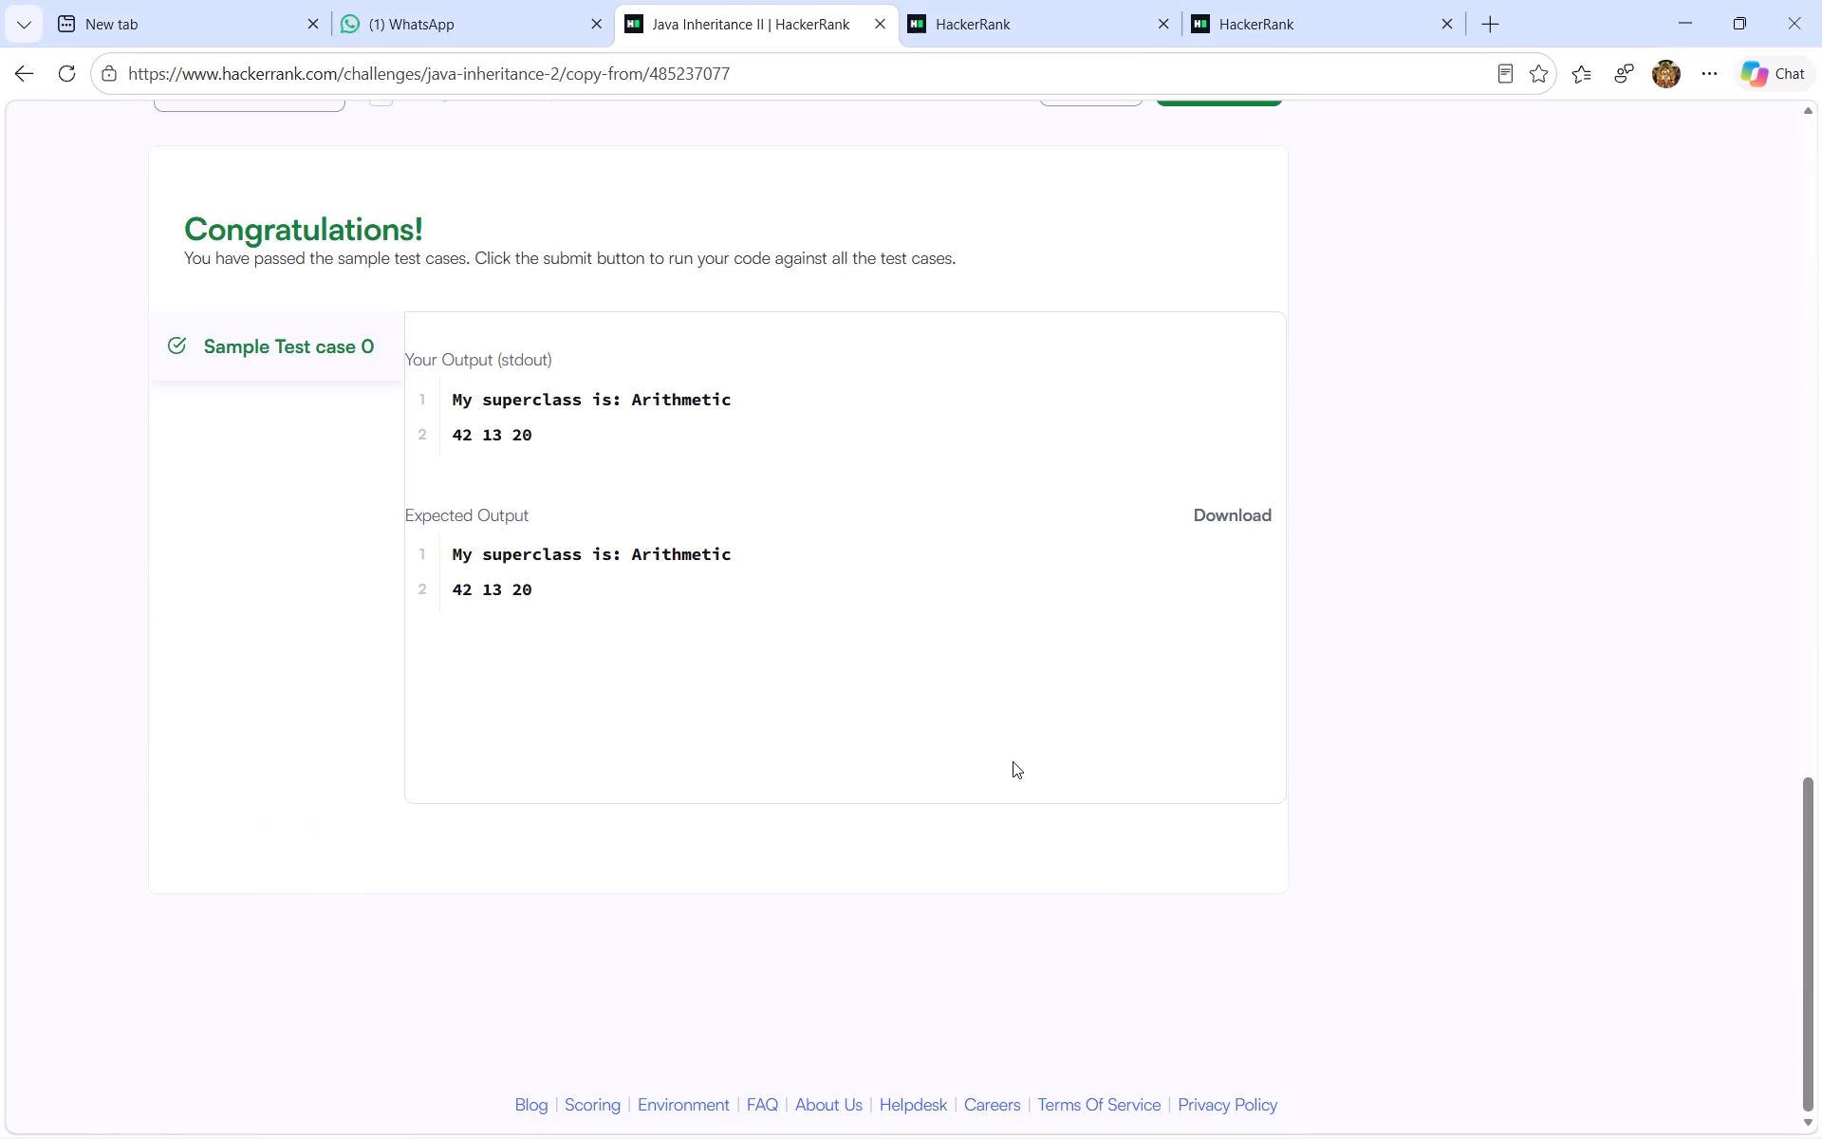
{"action": "key", "text": "shift+super+s"}
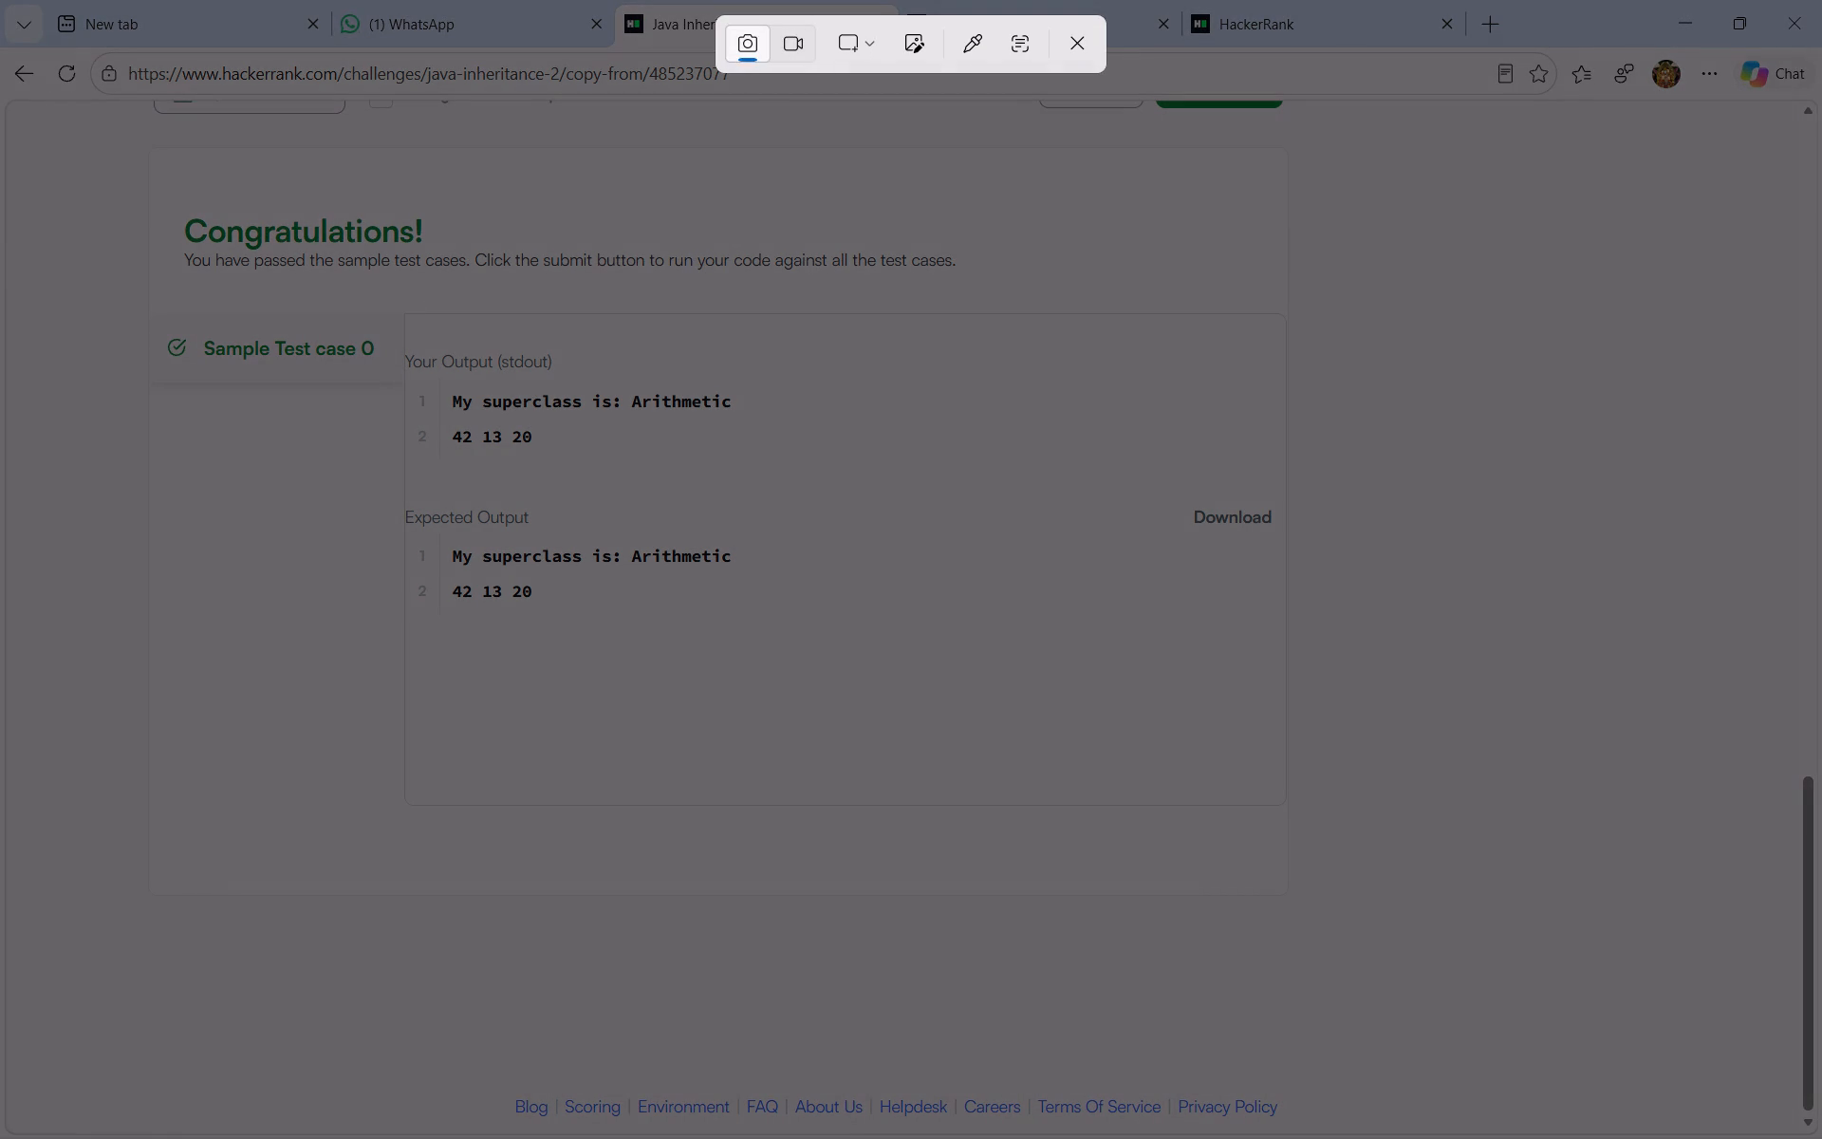
{"action": "left_click_drag", "start_coordinate": [148, 144], "coordinate": [1230, 647]}
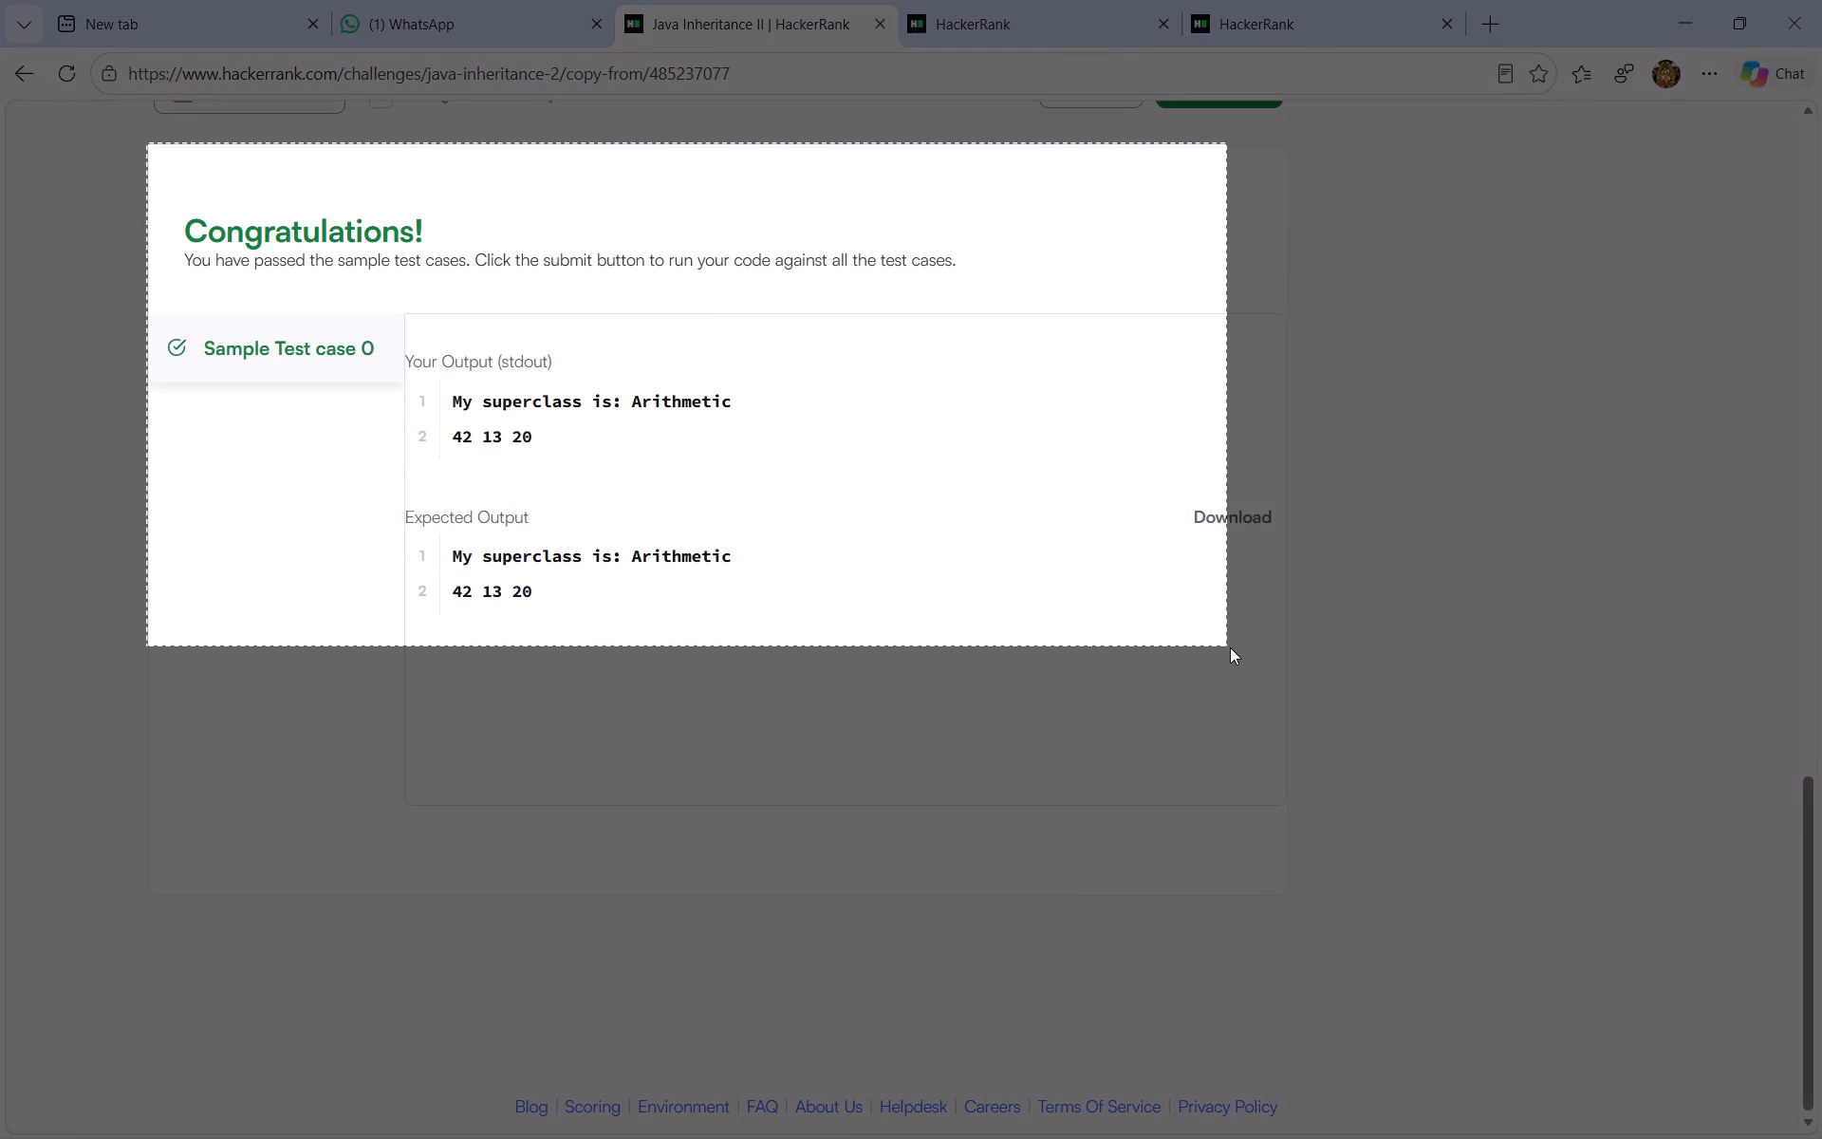
{"action": "left_click_drag", "start_coordinate": [1230, 647], "coordinate": [1306, 669]}
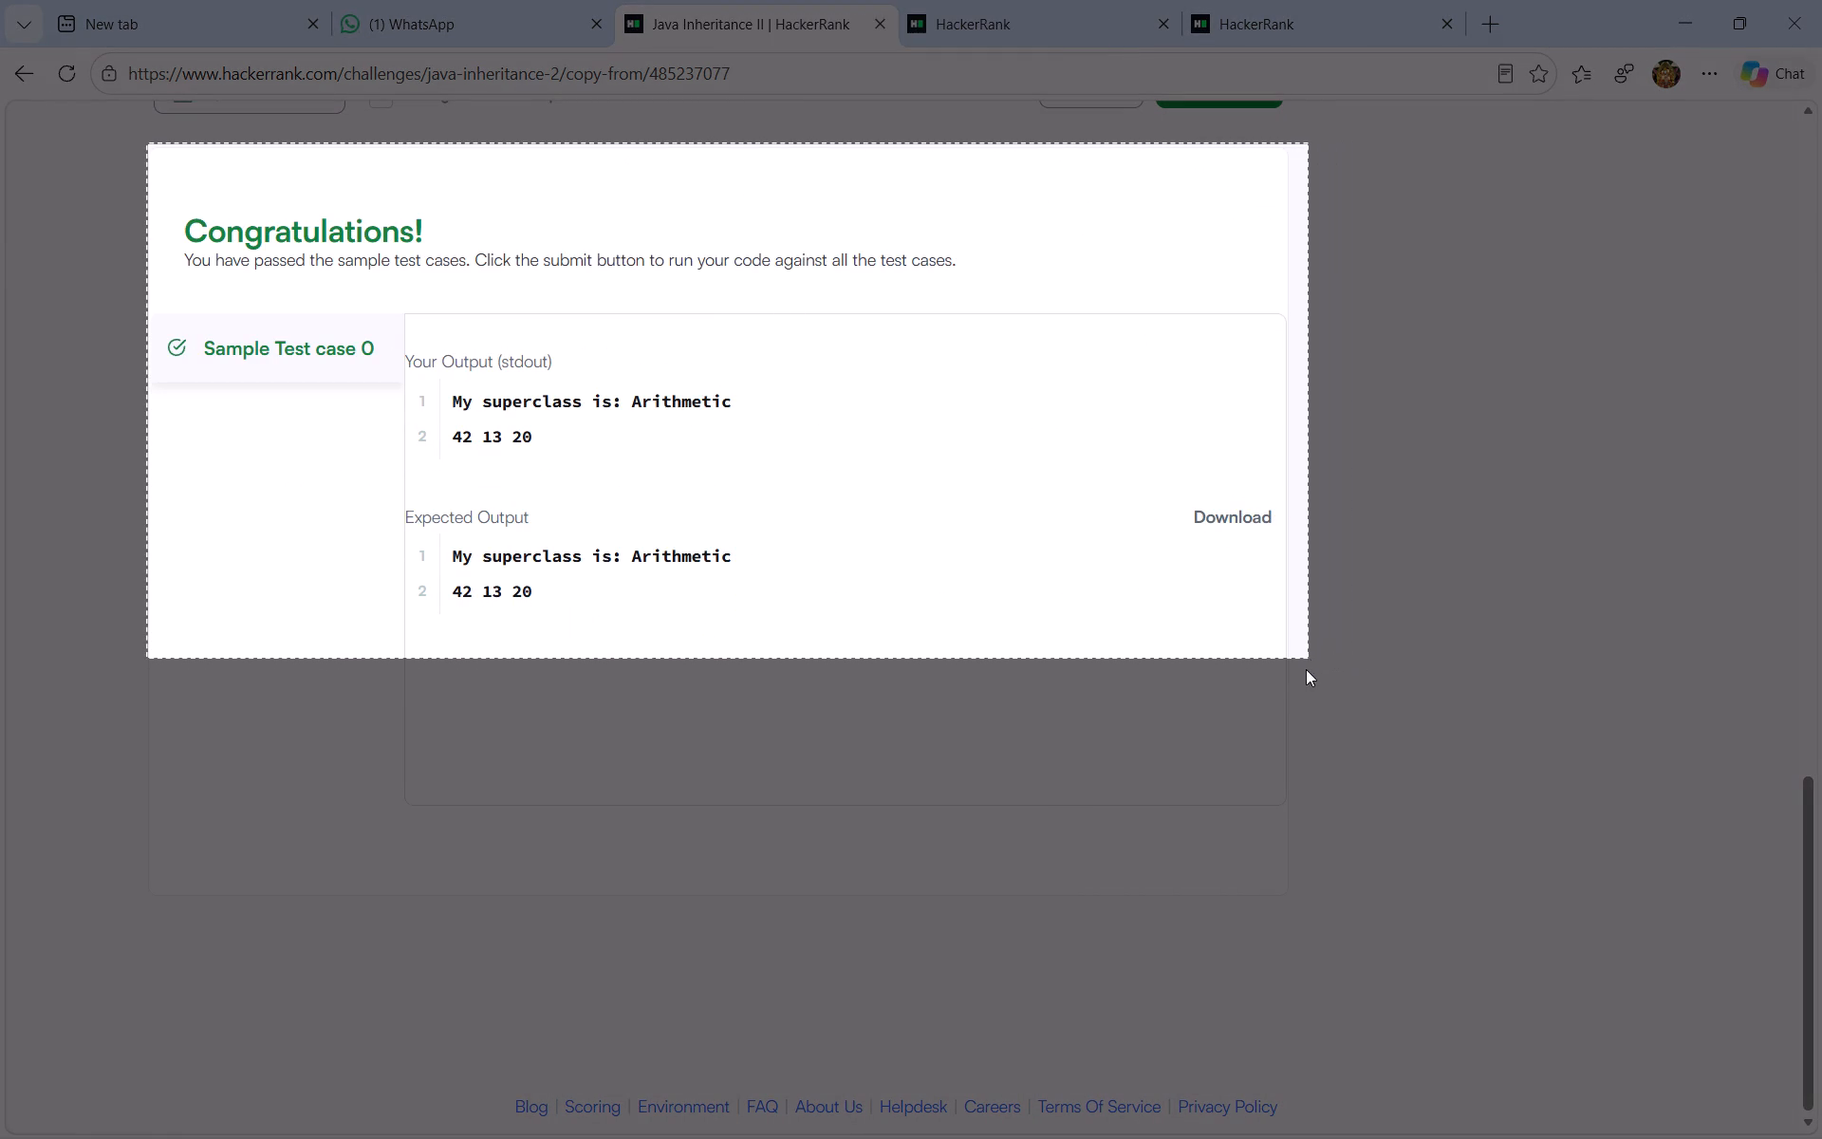
{"action": "left_click_drag", "start_coordinate": [1306, 669], "coordinate": [1301, 897]}
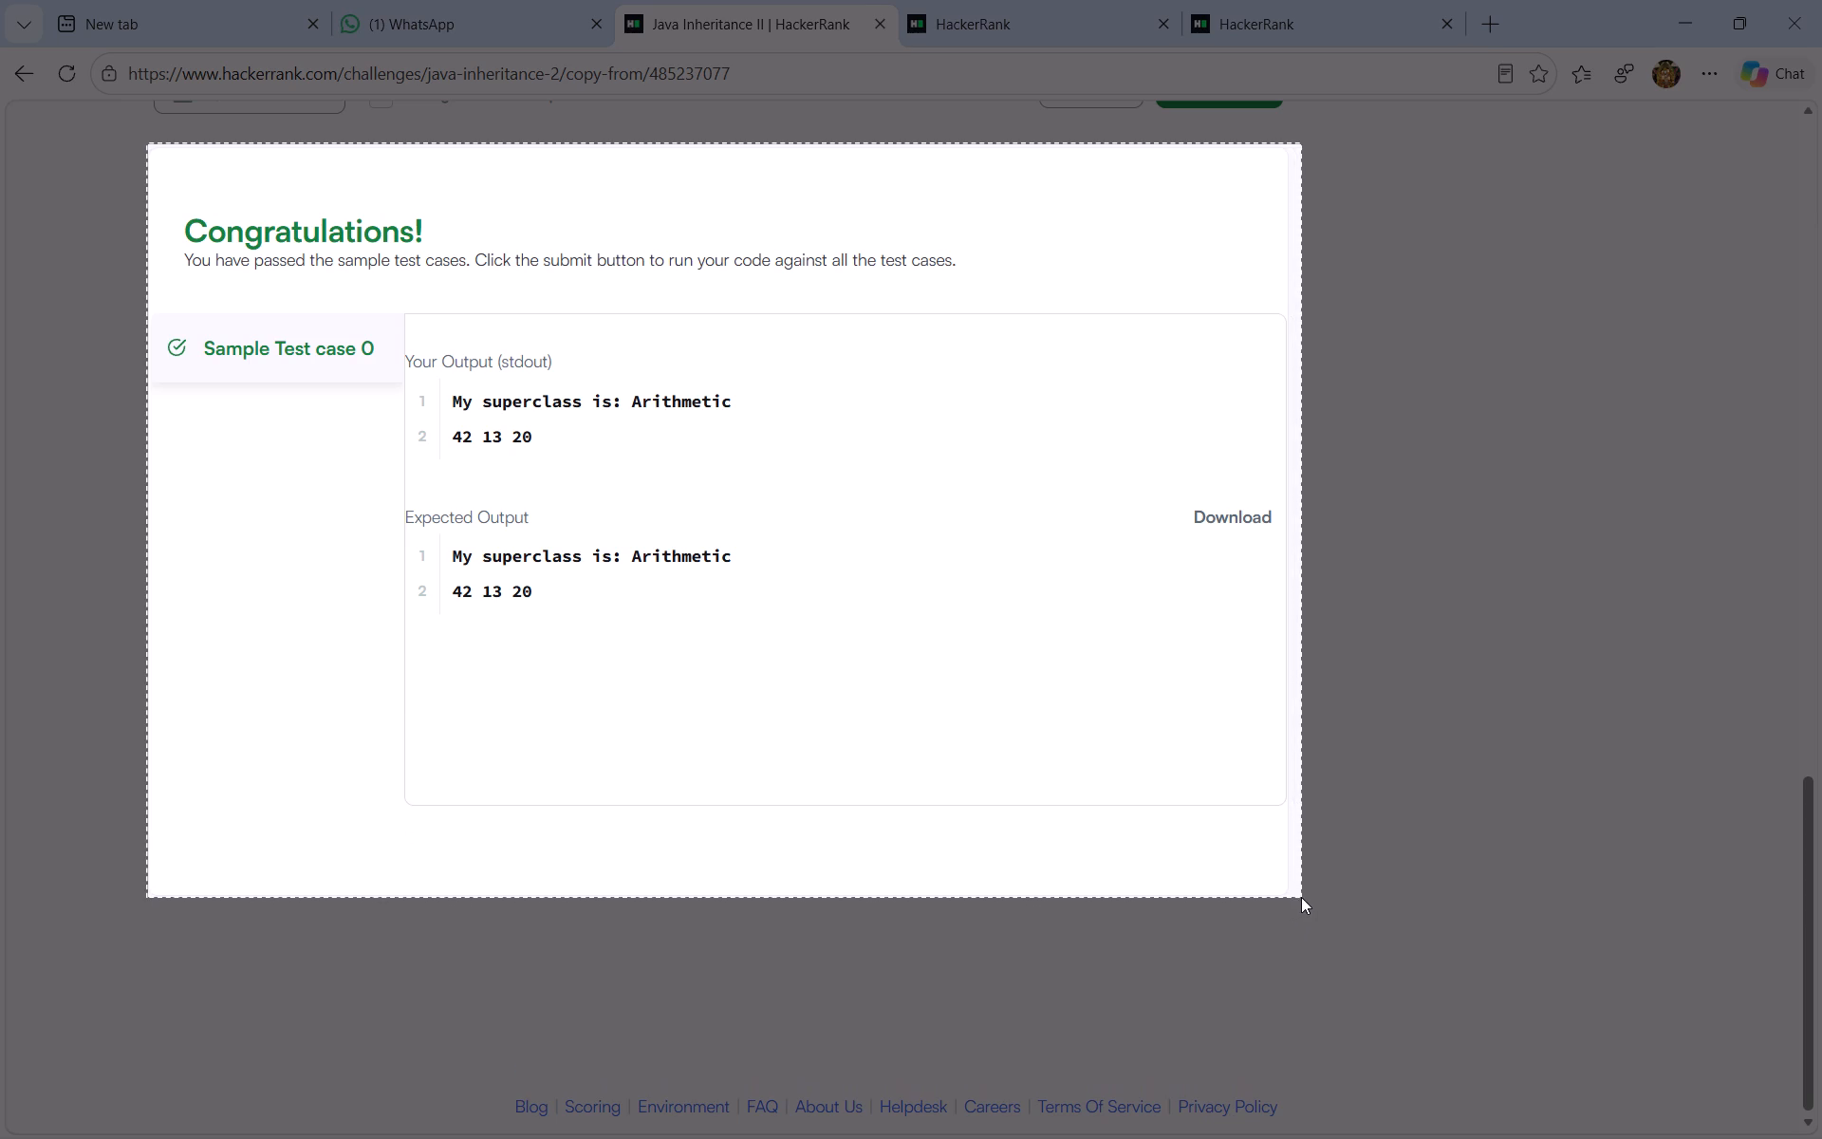
{"action": "left_click_drag", "start_coordinate": [1301, 897], "coordinate": [1291, 895]}
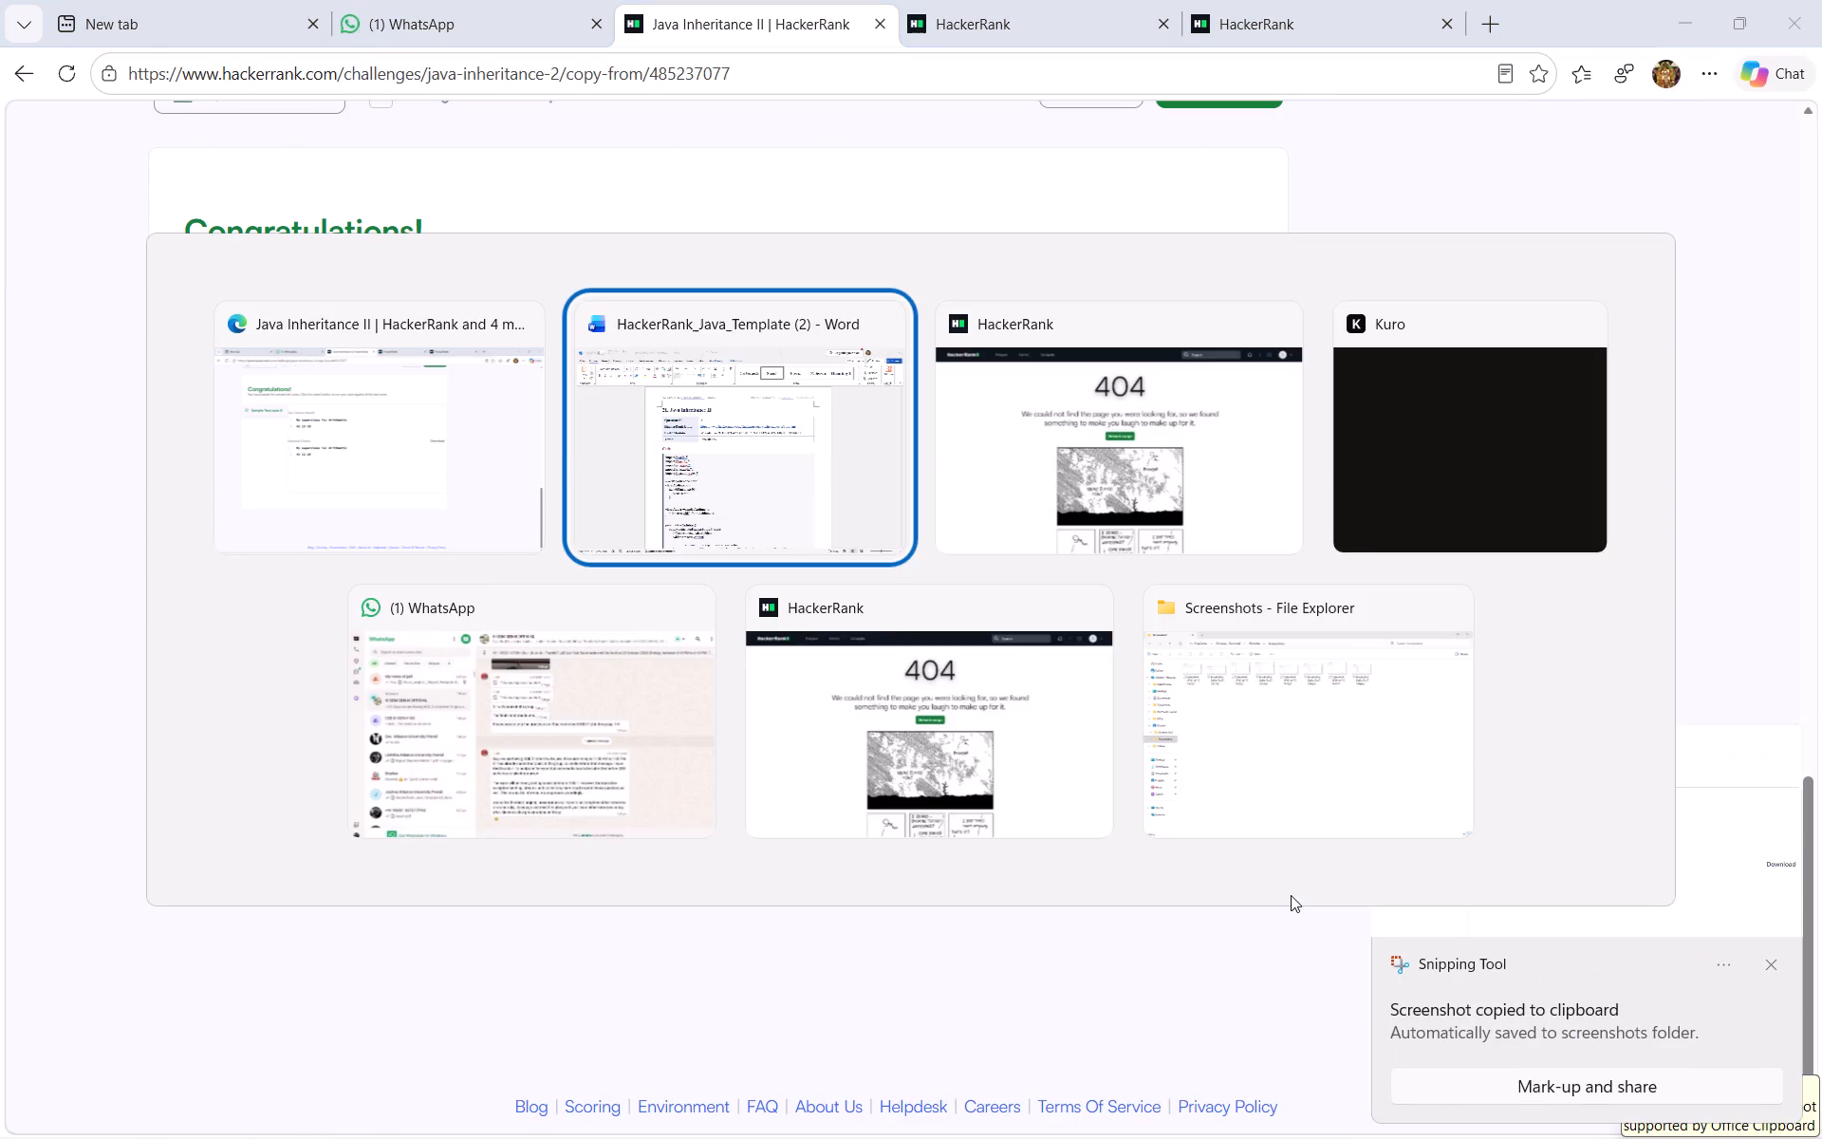
{"action": "scroll", "coordinate": [1303, 602], "scroll_direction": "down", "scroll_amount": 2}
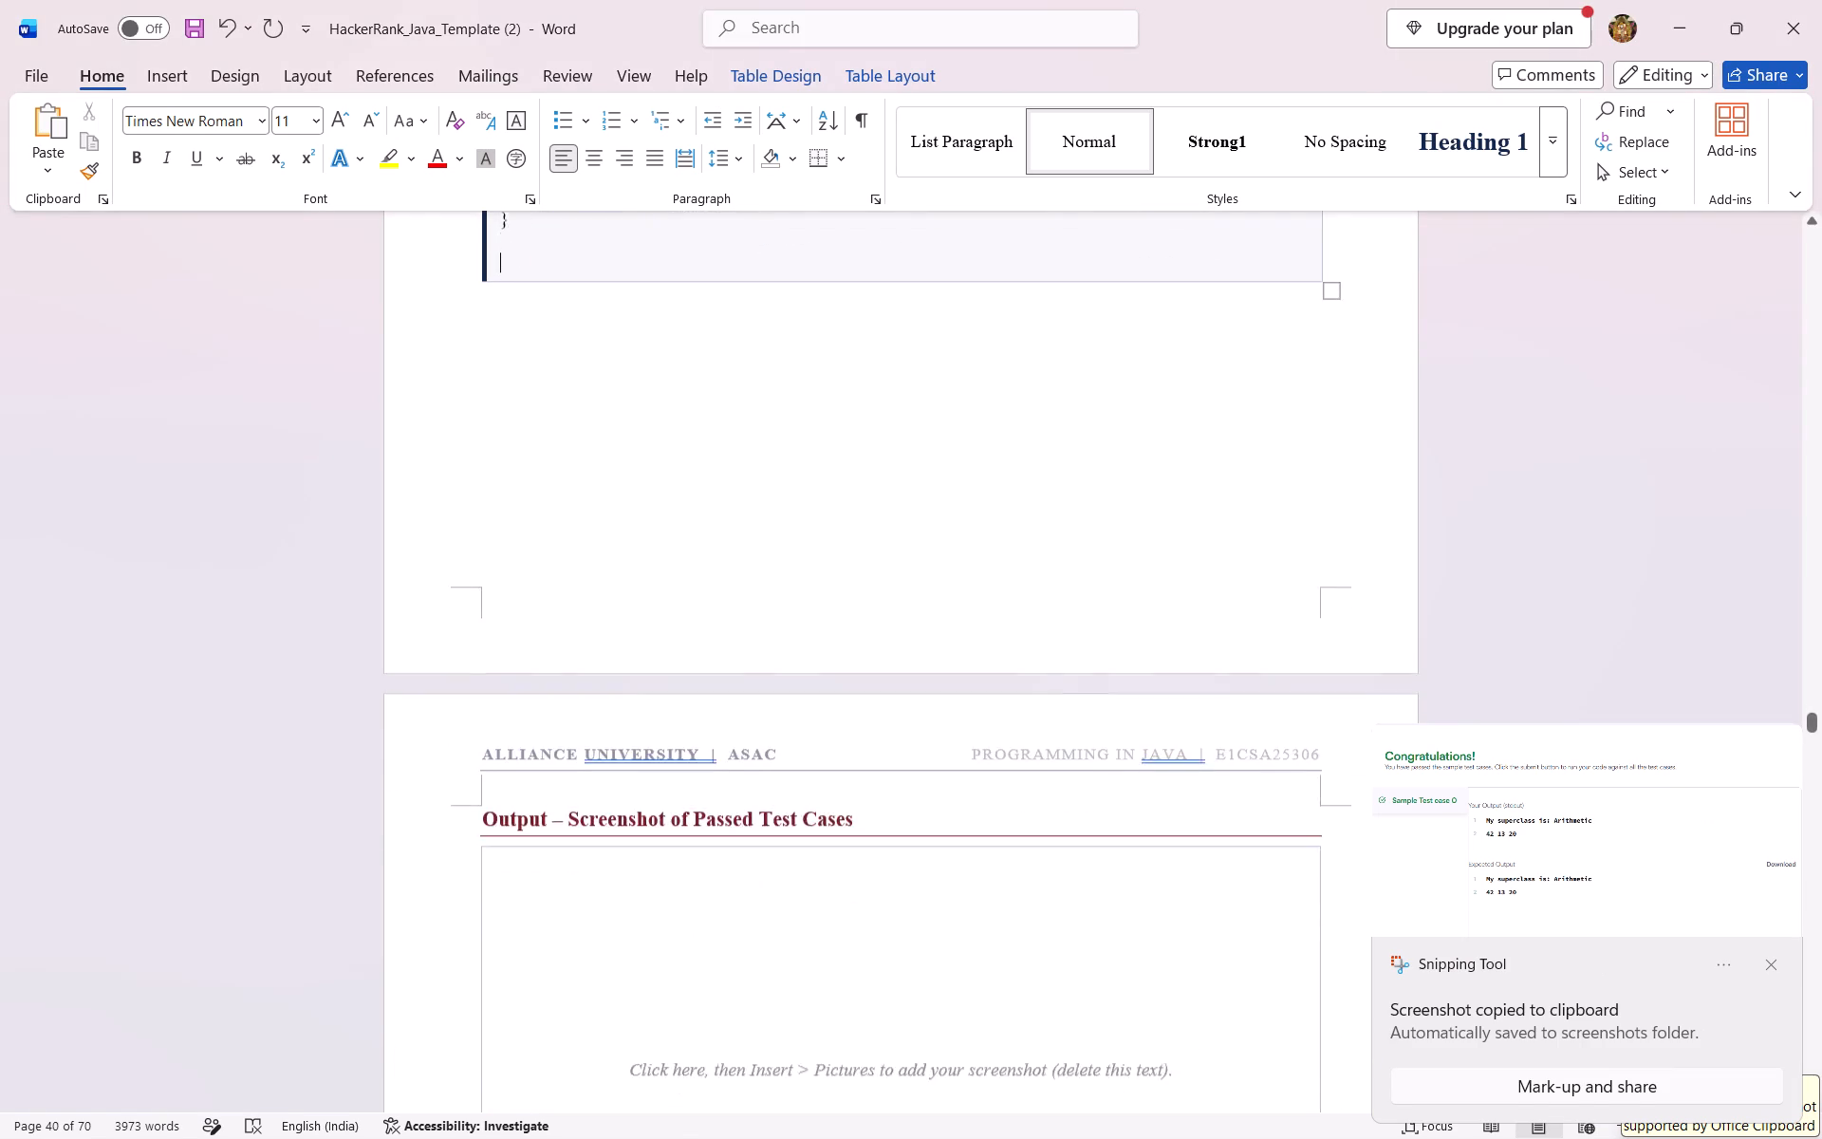
{"action": "scroll", "coordinate": [1303, 602], "scroll_direction": "down", "scroll_amount": 2}
{"action": "left_click_drag", "start_coordinate": [1179, 735], "coordinate": [1121, 730]}
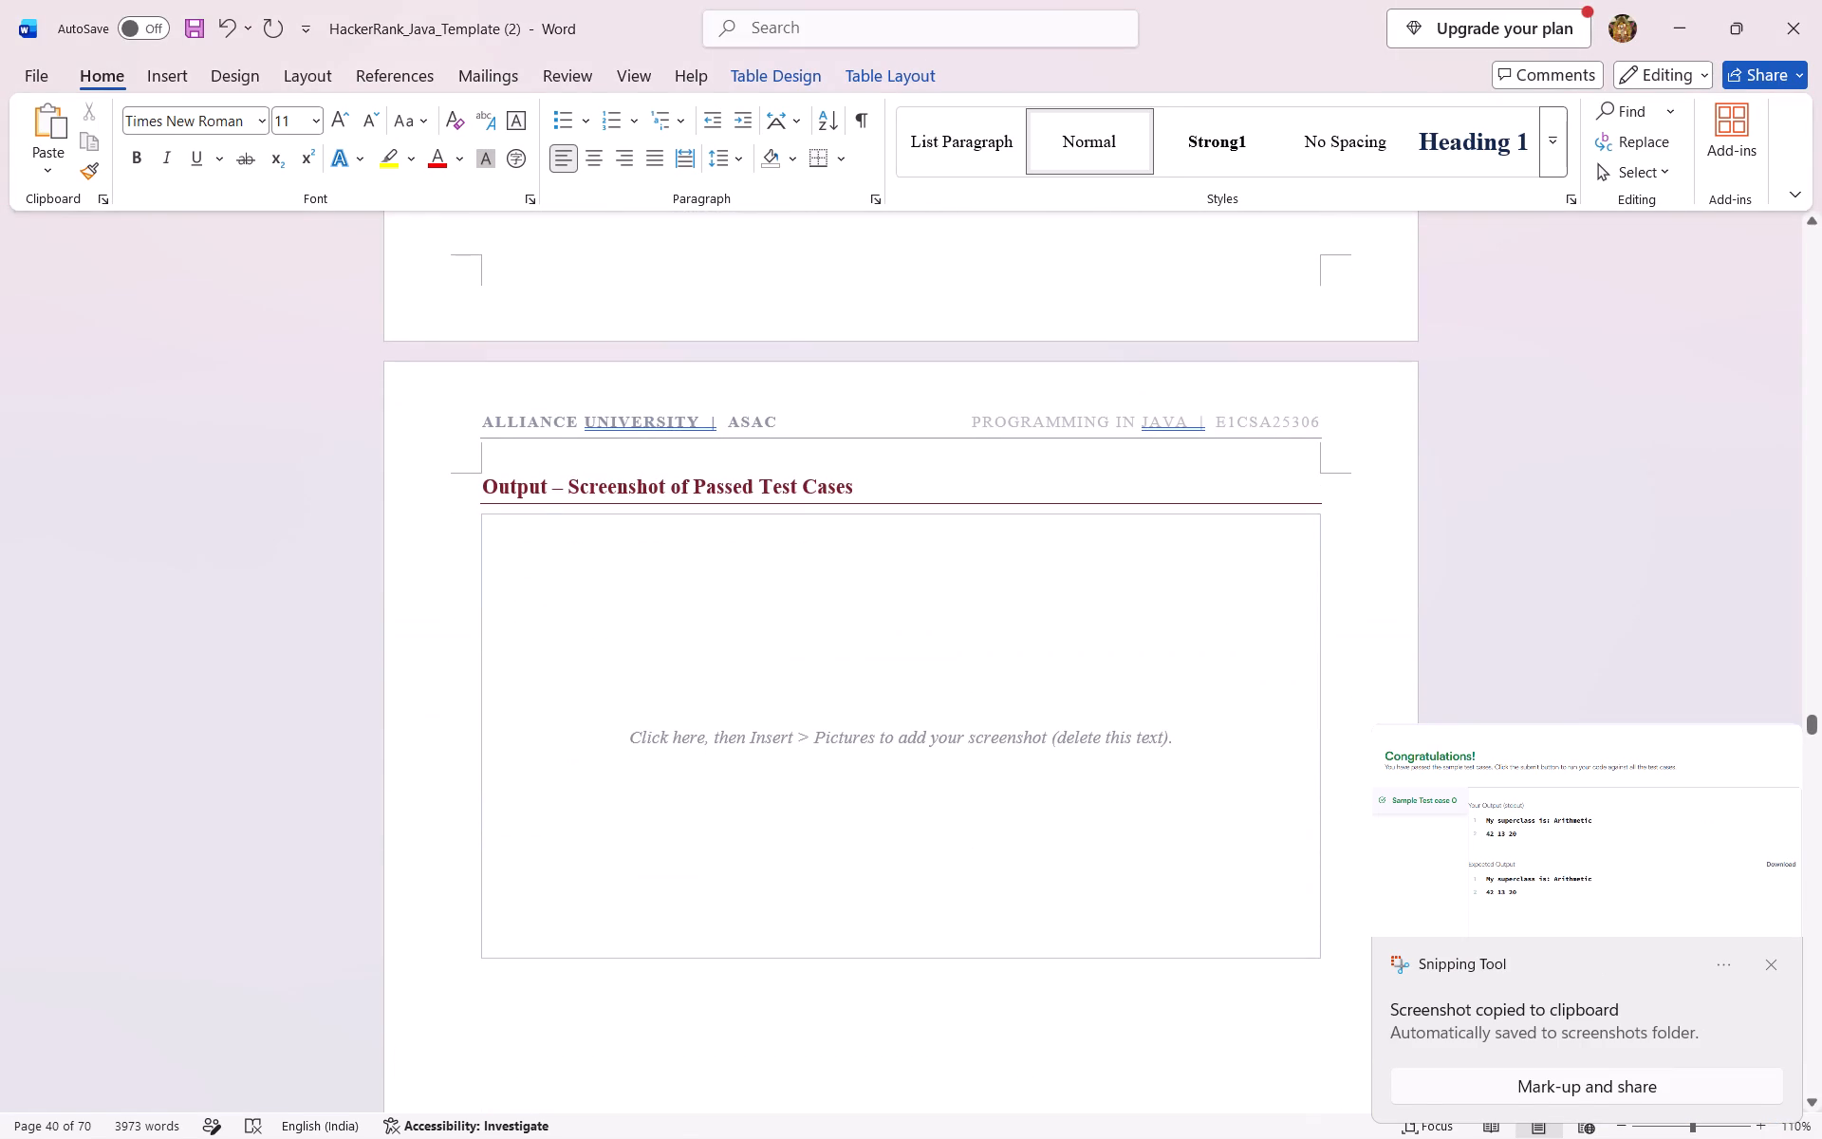
{"action": "left_click_drag", "start_coordinate": [1121, 730], "coordinate": [586, 662]}
{"action": "key", "text": "BackSpace"}
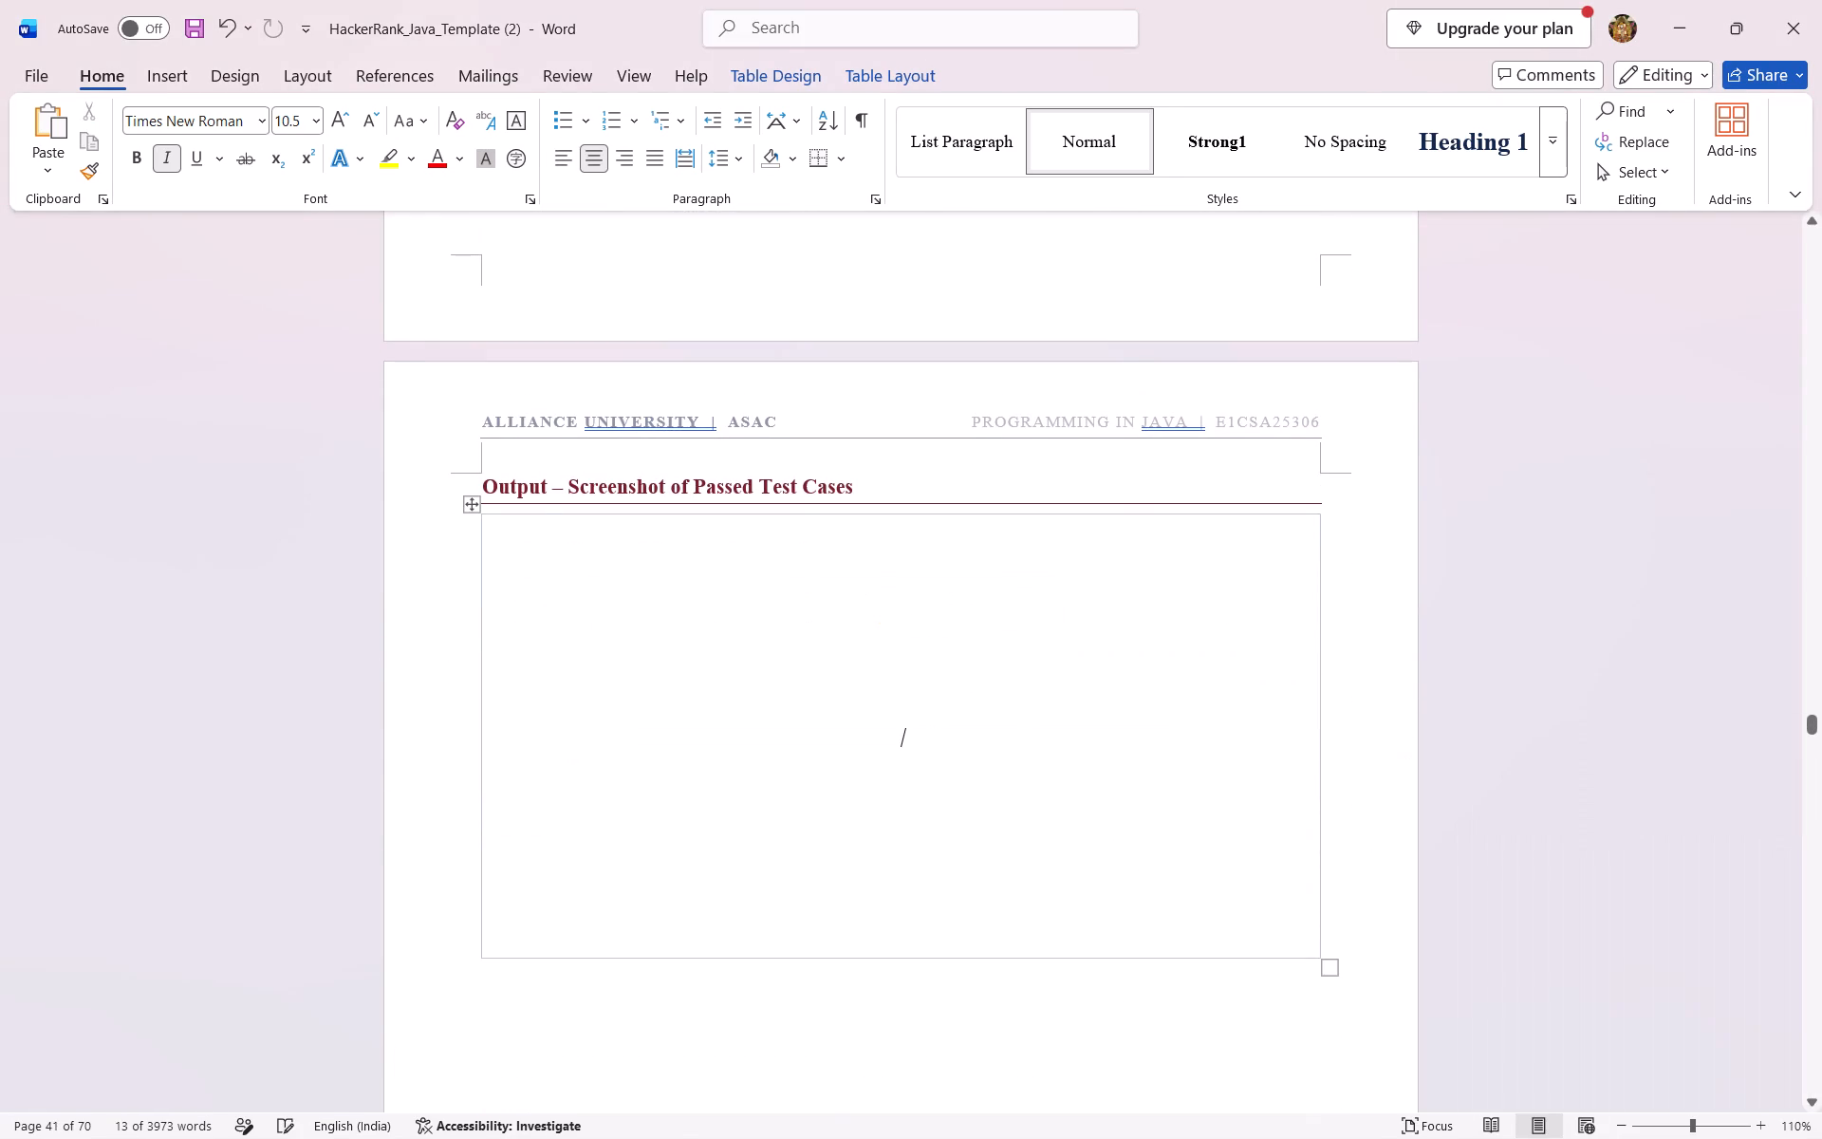
{"action": "left_click", "coordinate": [168, 70]}
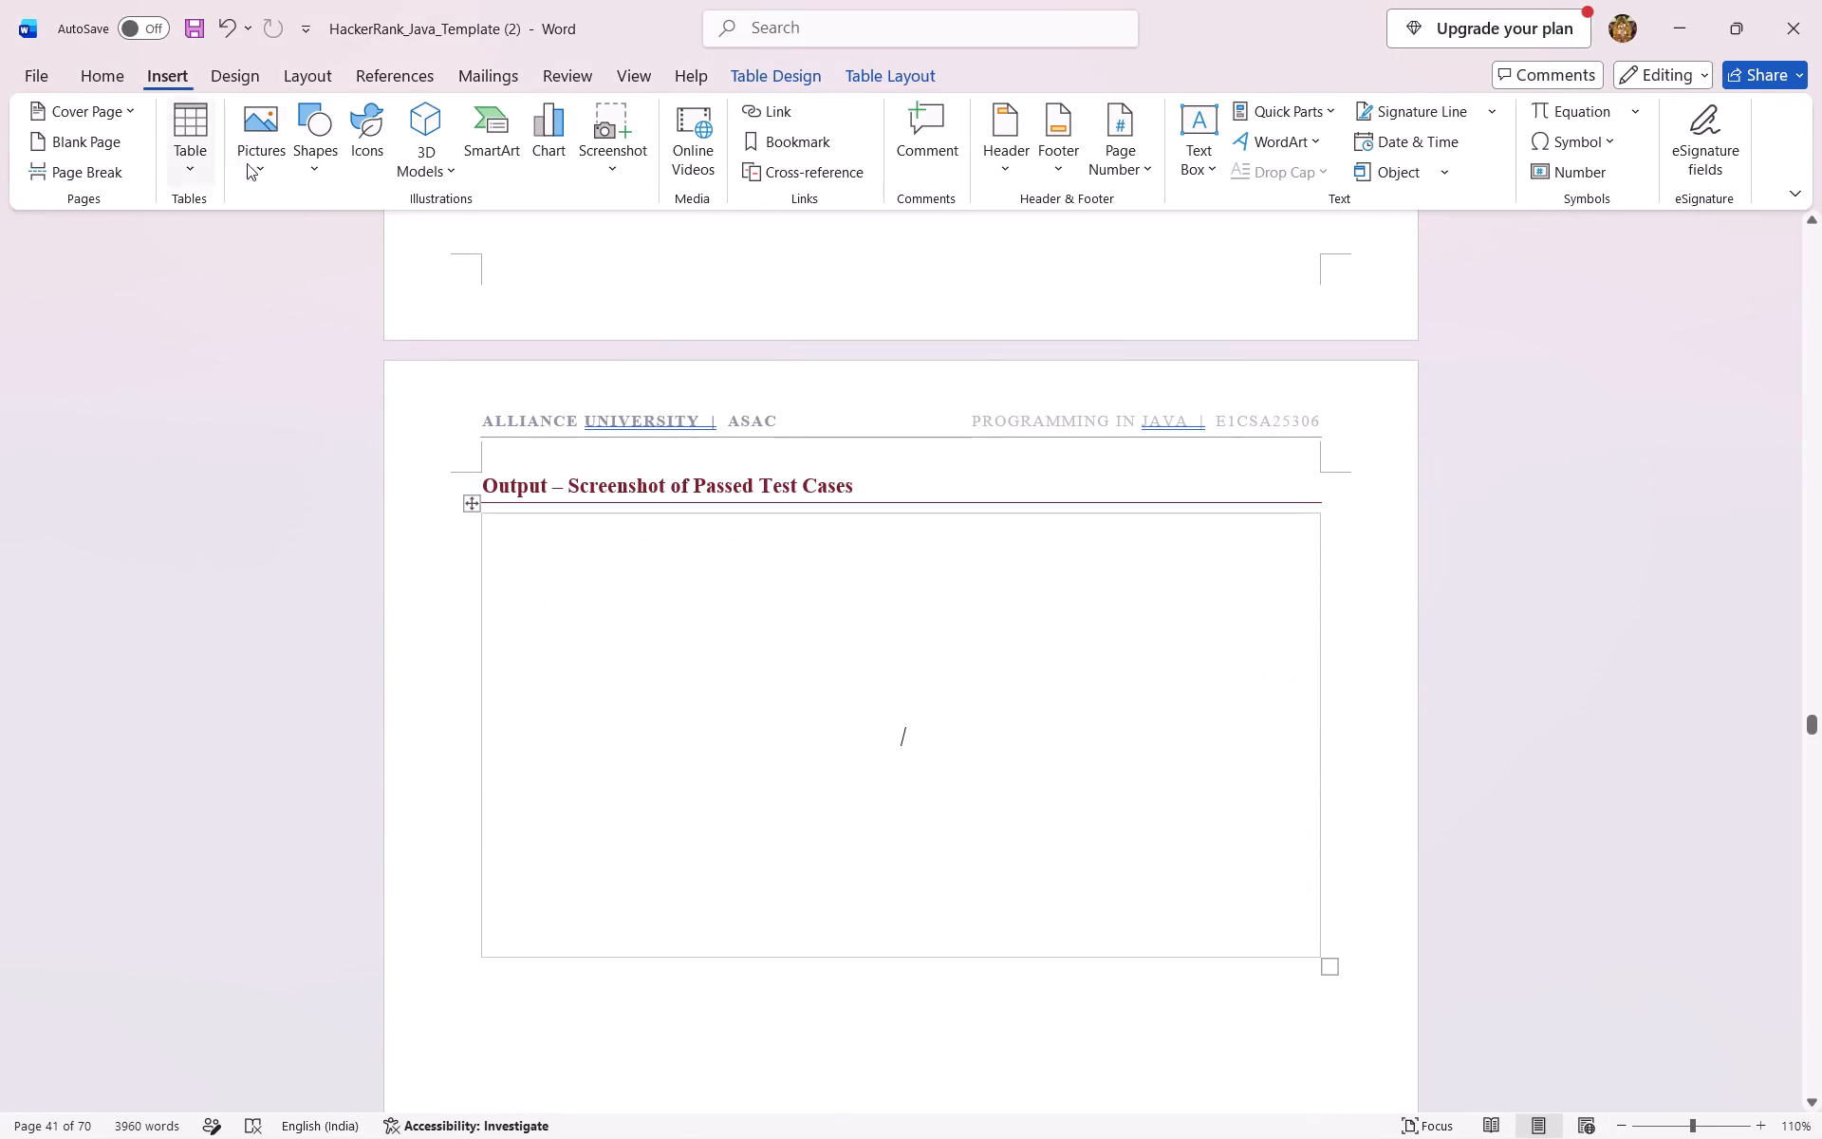
{"action": "left_click", "coordinate": [252, 122]}
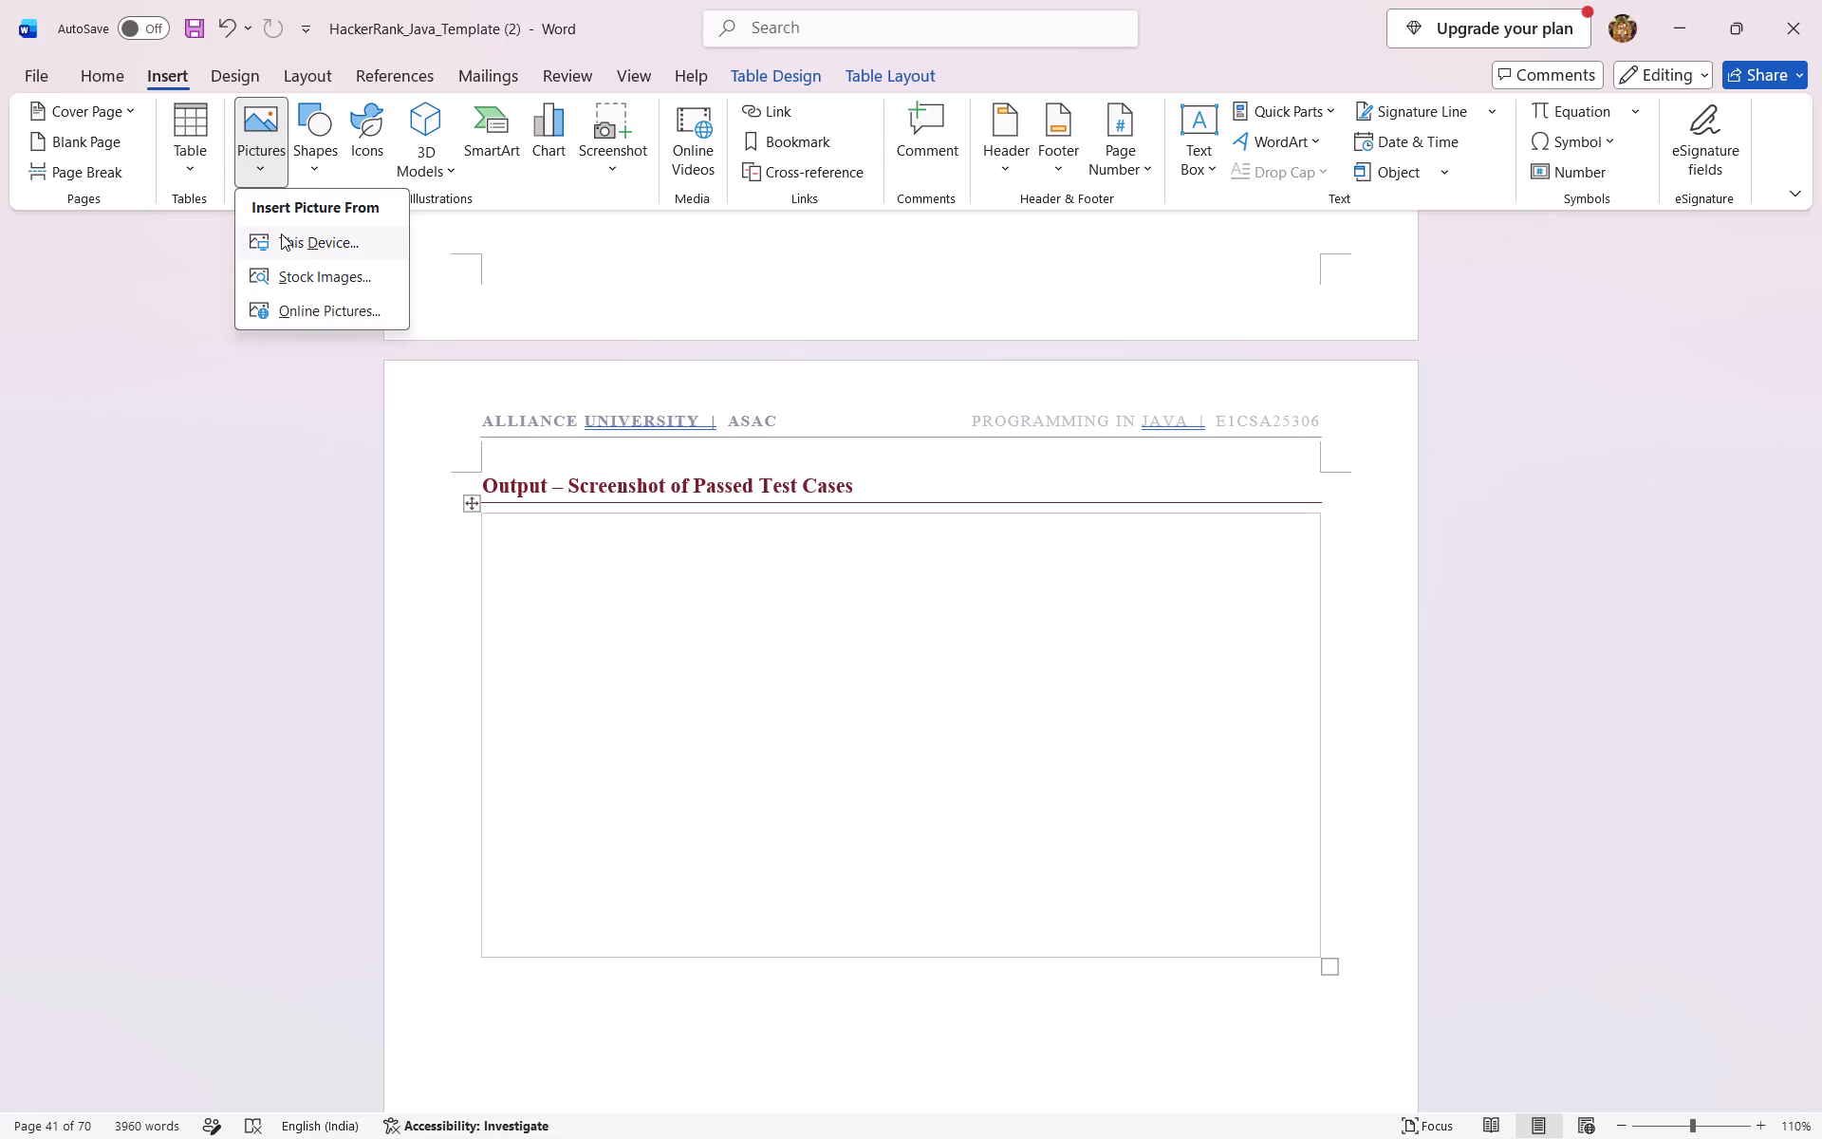
{"action": "left_click", "coordinate": [281, 233]}
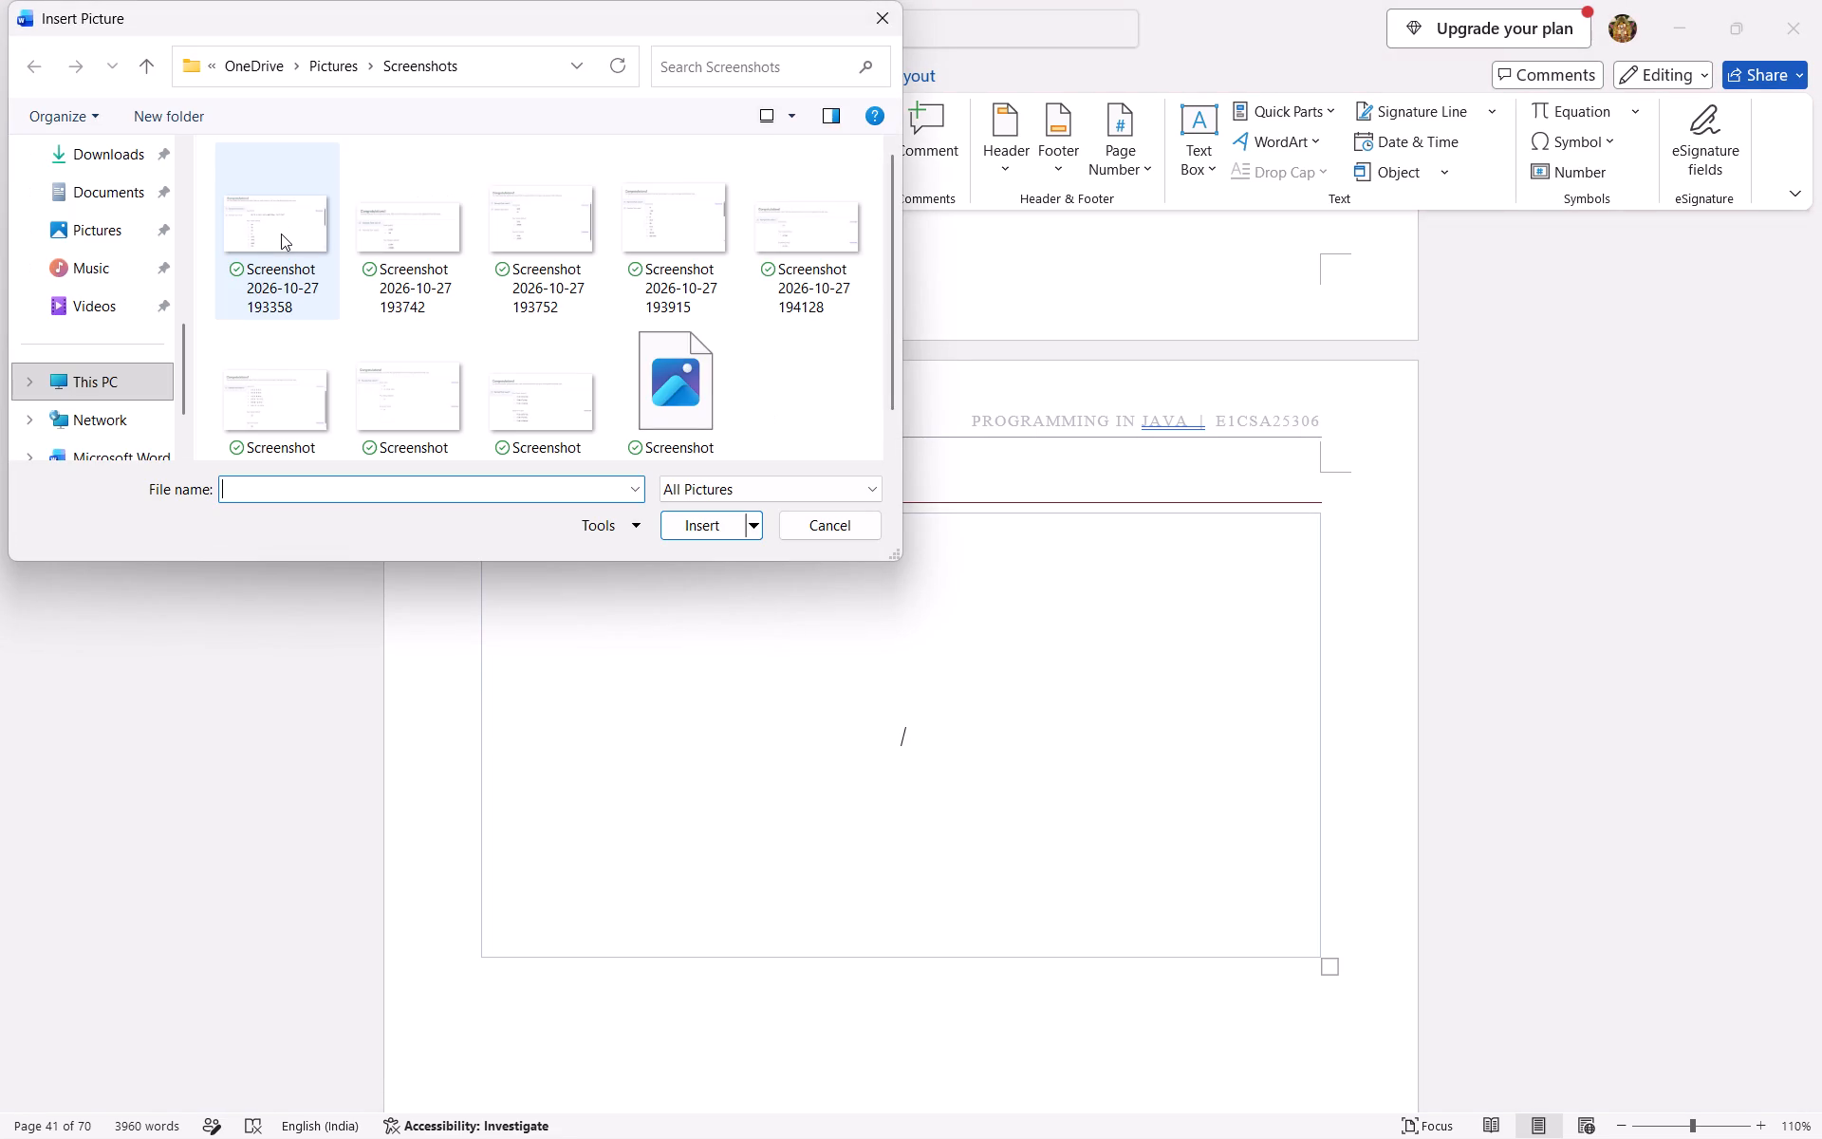
{"action": "left_click", "coordinate": [681, 428]}
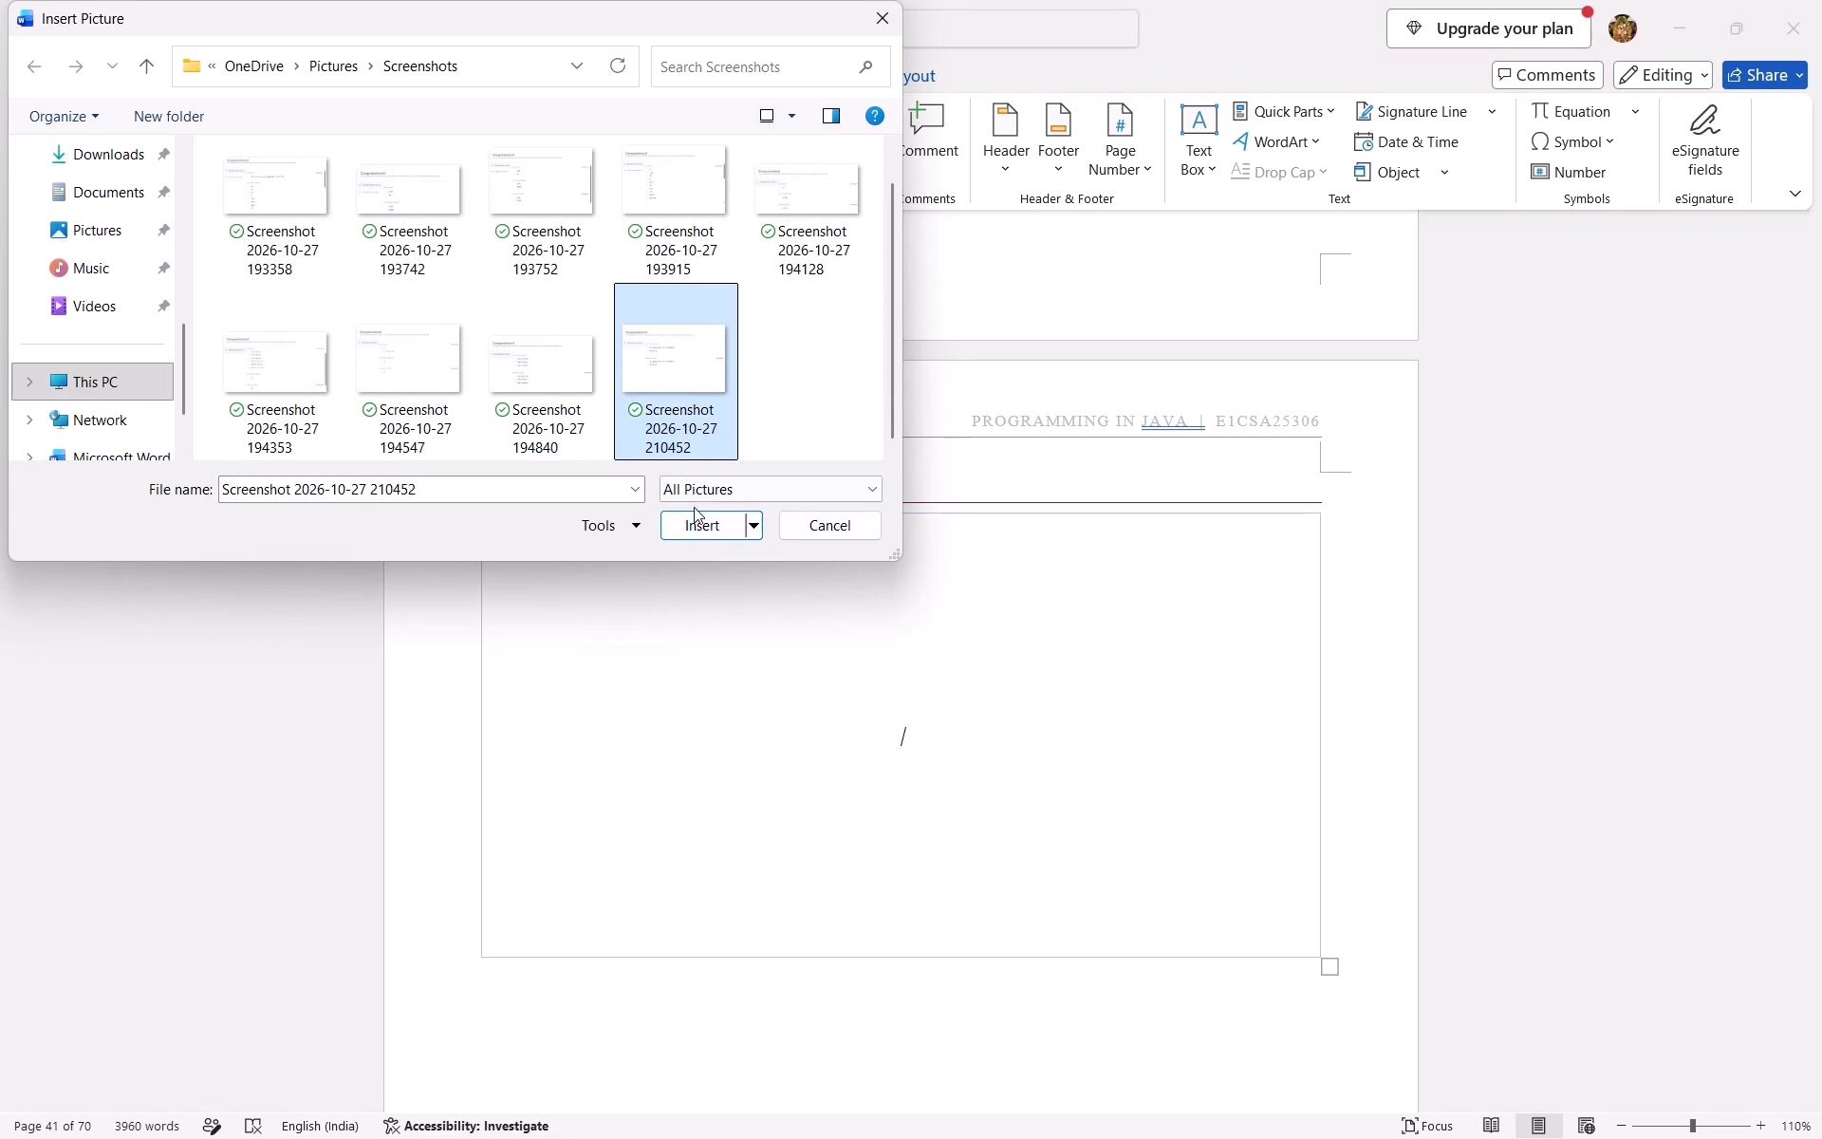
{"action": "left_click", "coordinate": [693, 519]}
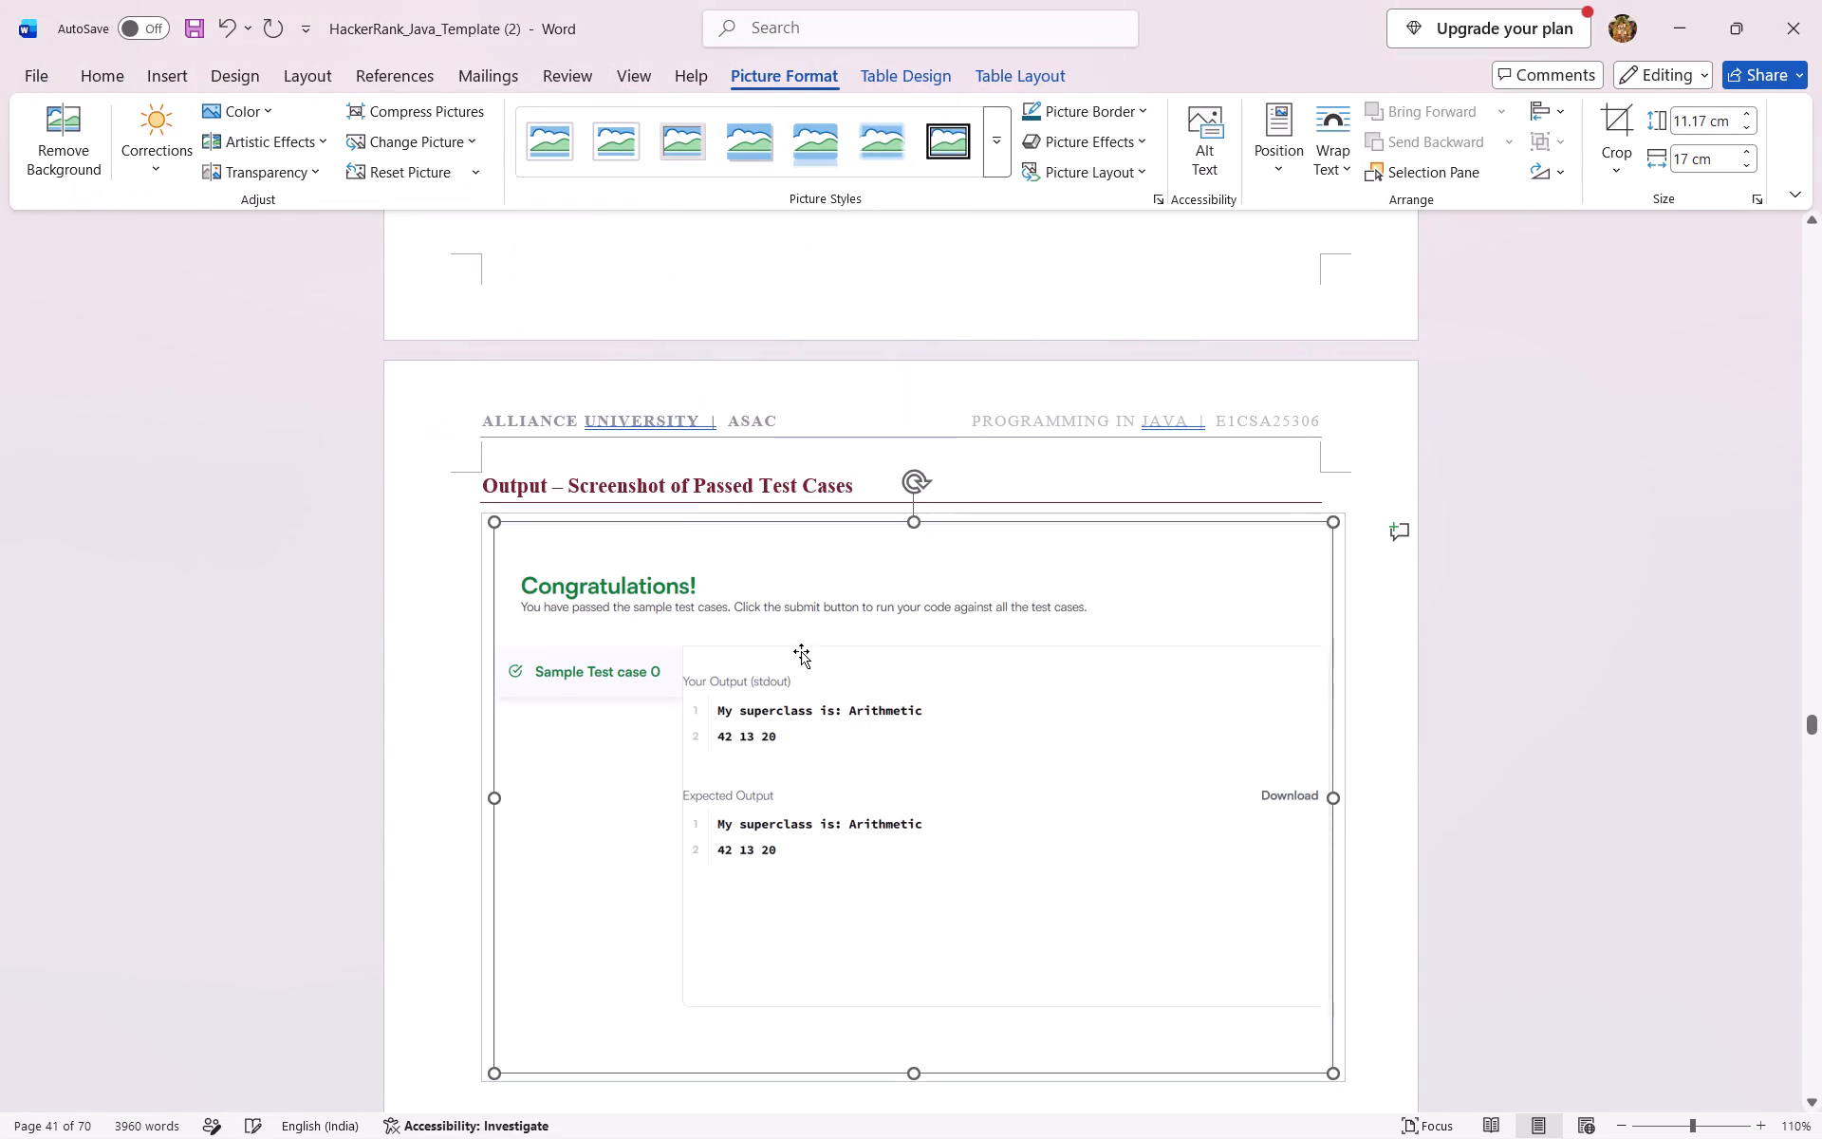
{"action": "left_click", "coordinate": [458, 759]}
{"action": "scroll", "coordinate": [458, 759], "scroll_direction": "down", "scroll_amount": 1}
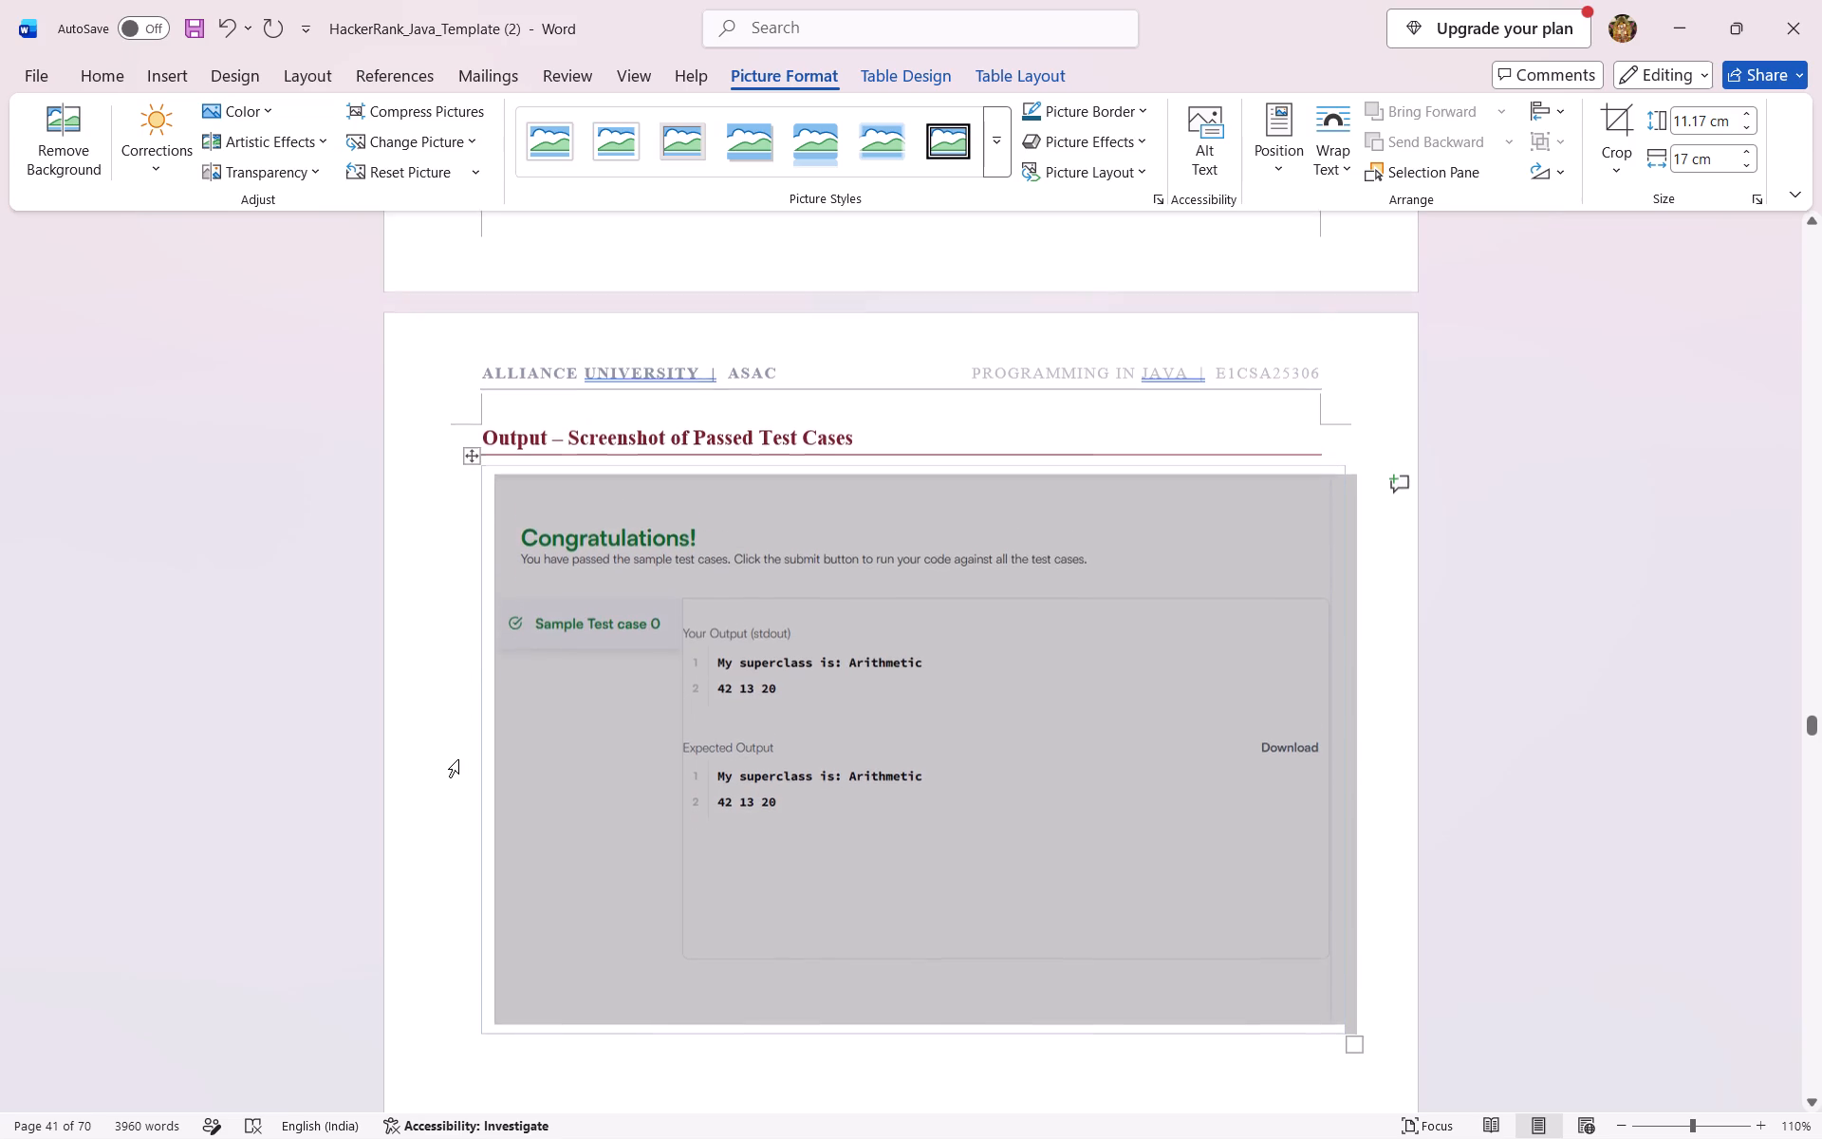
{"action": "scroll", "coordinate": [458, 759], "scroll_direction": "down", "scroll_amount": 1}
{"action": "left_click", "coordinate": [458, 759]}
{"action": "left_click", "coordinate": [666, 1013]}
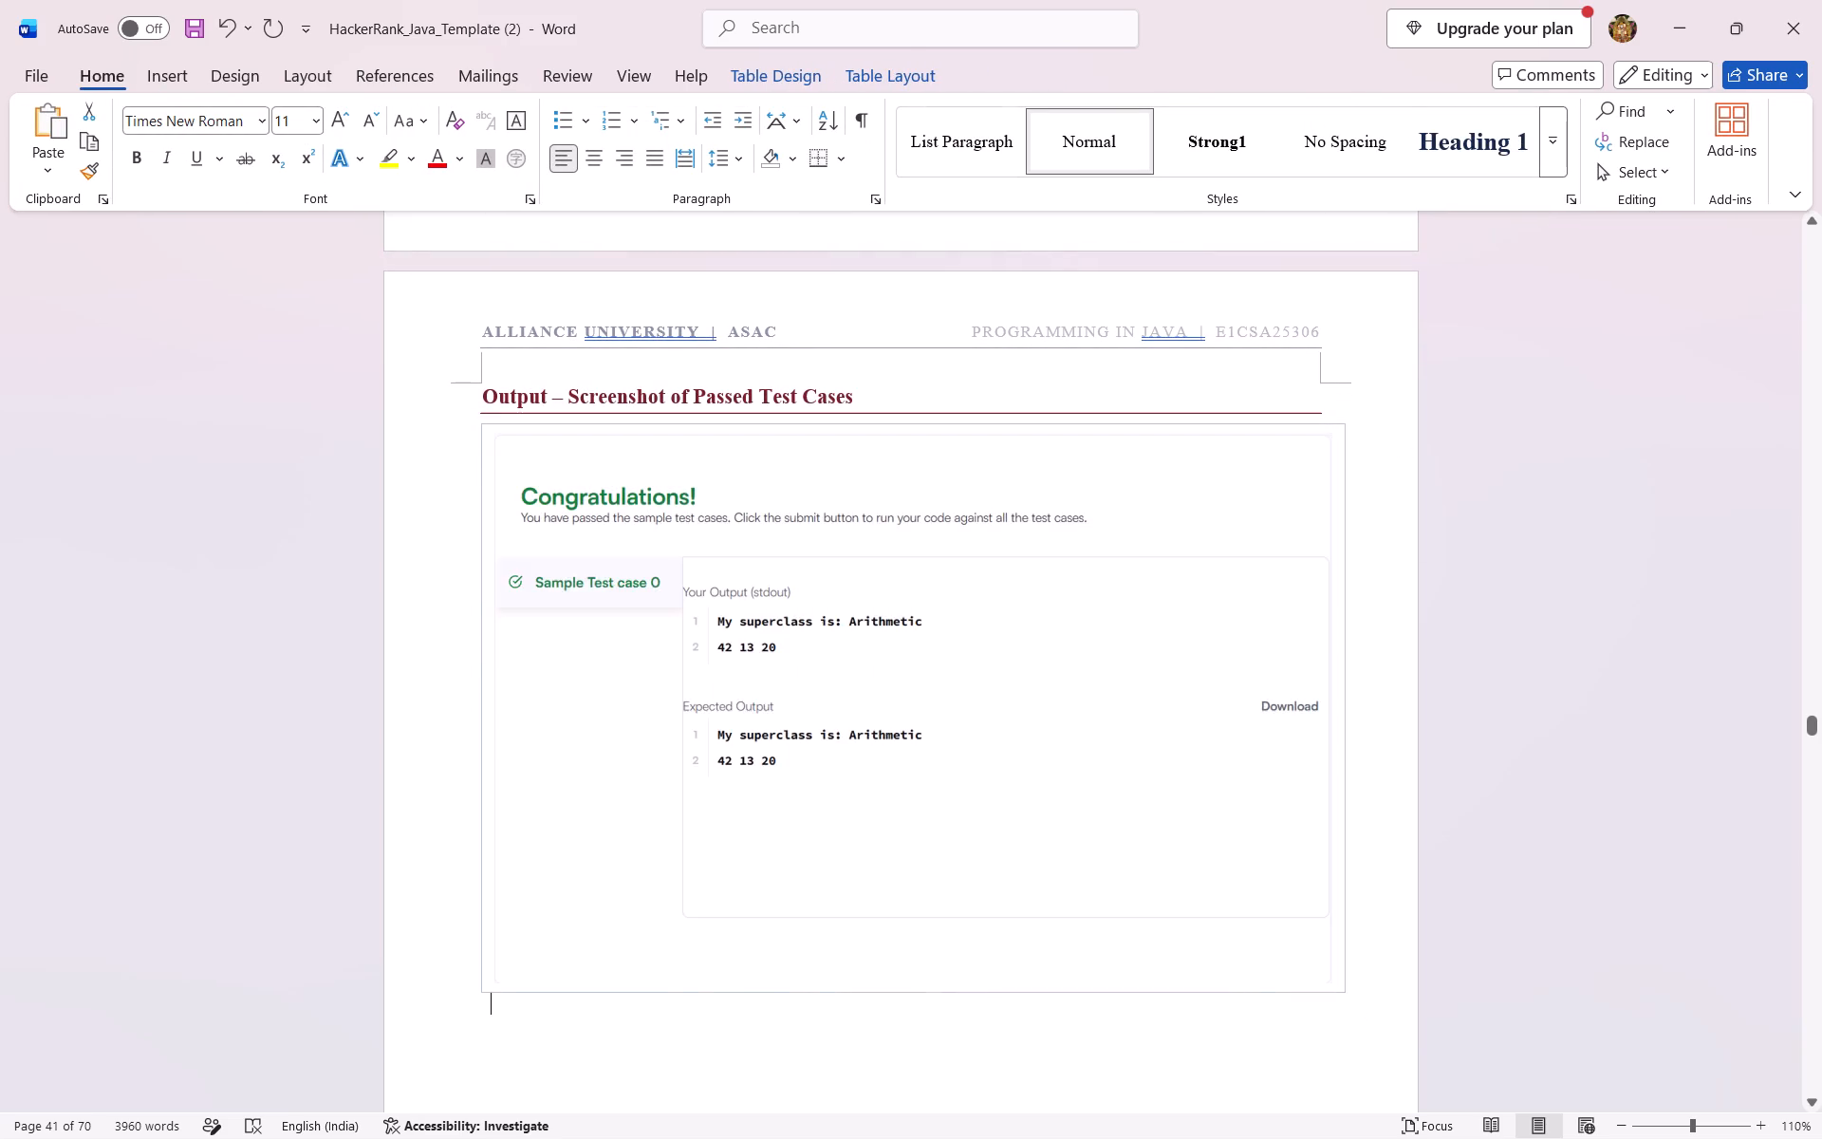
Open the HackerRank problem link for question 22, Java Abstract Class, in the browser.
{"action": "scroll", "coordinate": [666, 1013], "scroll_direction": "down", "scroll_amount": 5}
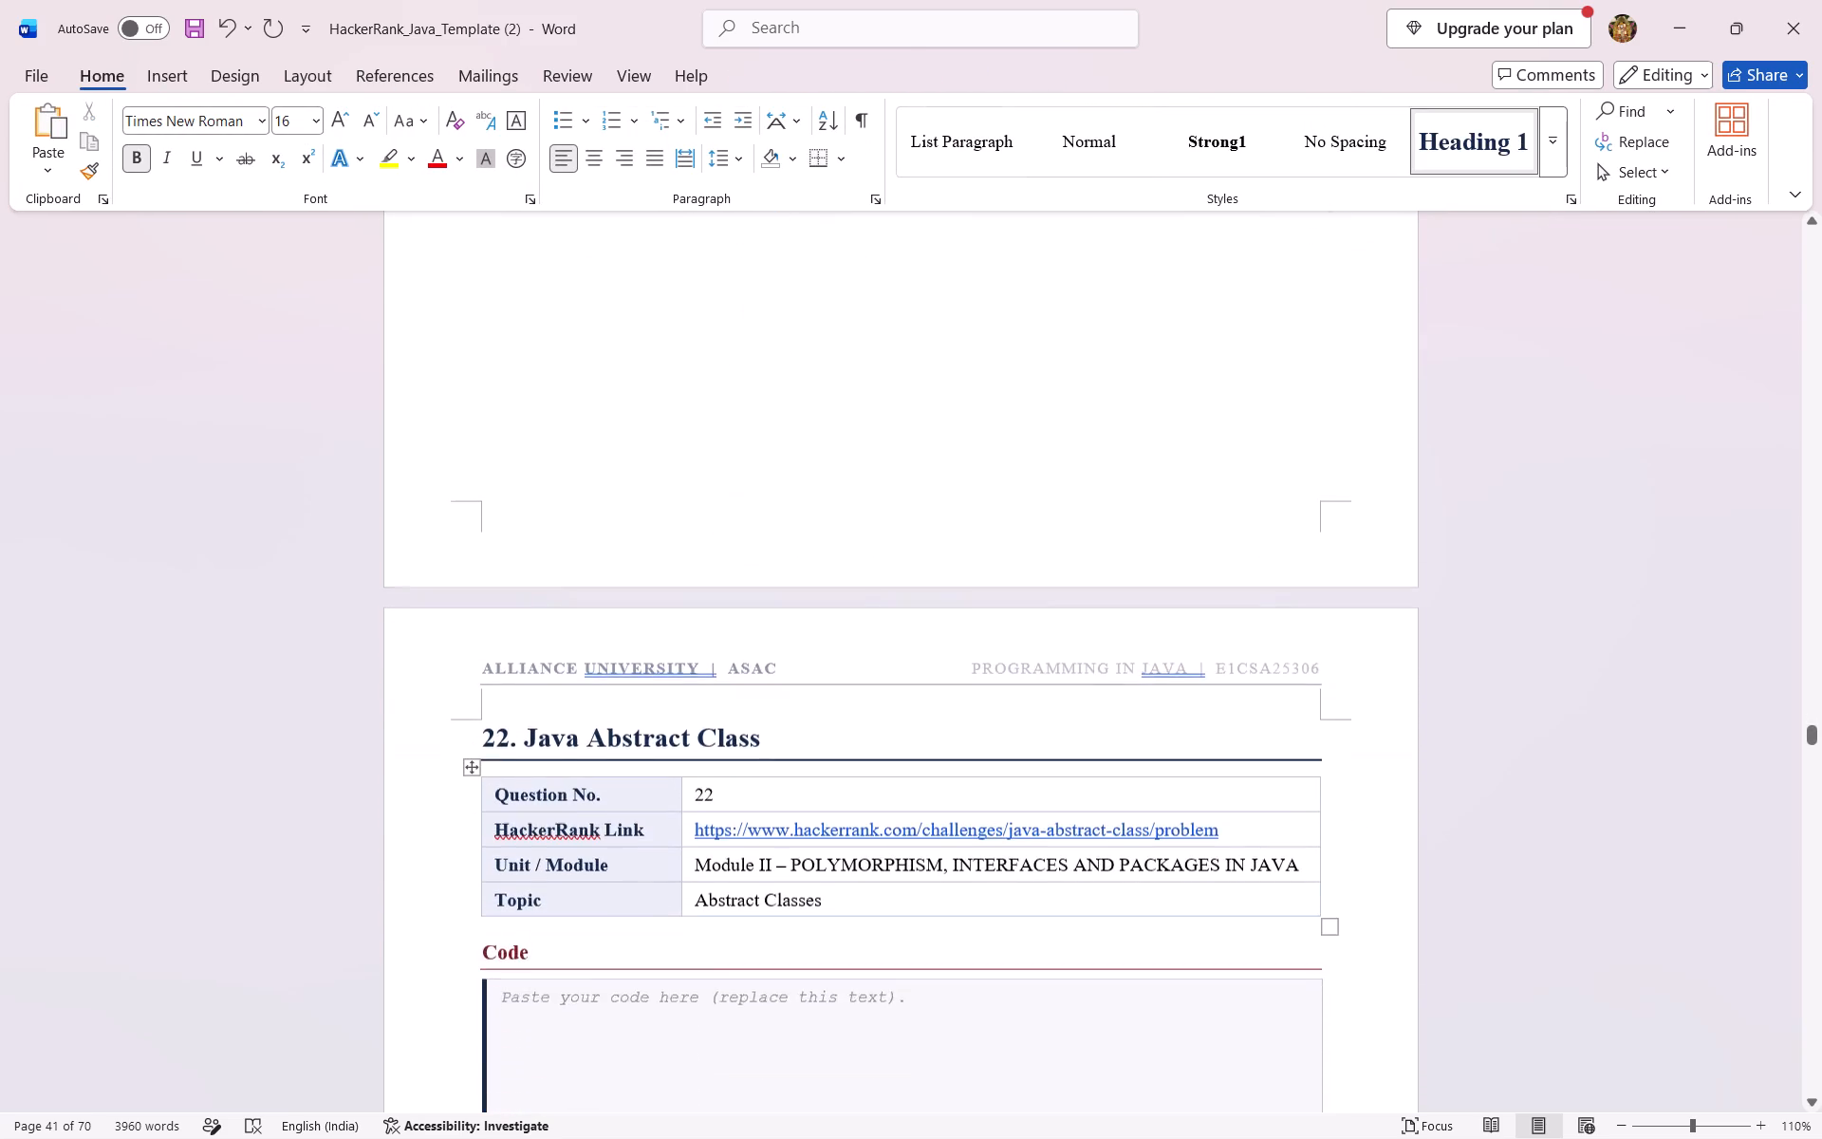
{"action": "scroll", "coordinate": [666, 1013], "scroll_direction": "down", "scroll_amount": 1}
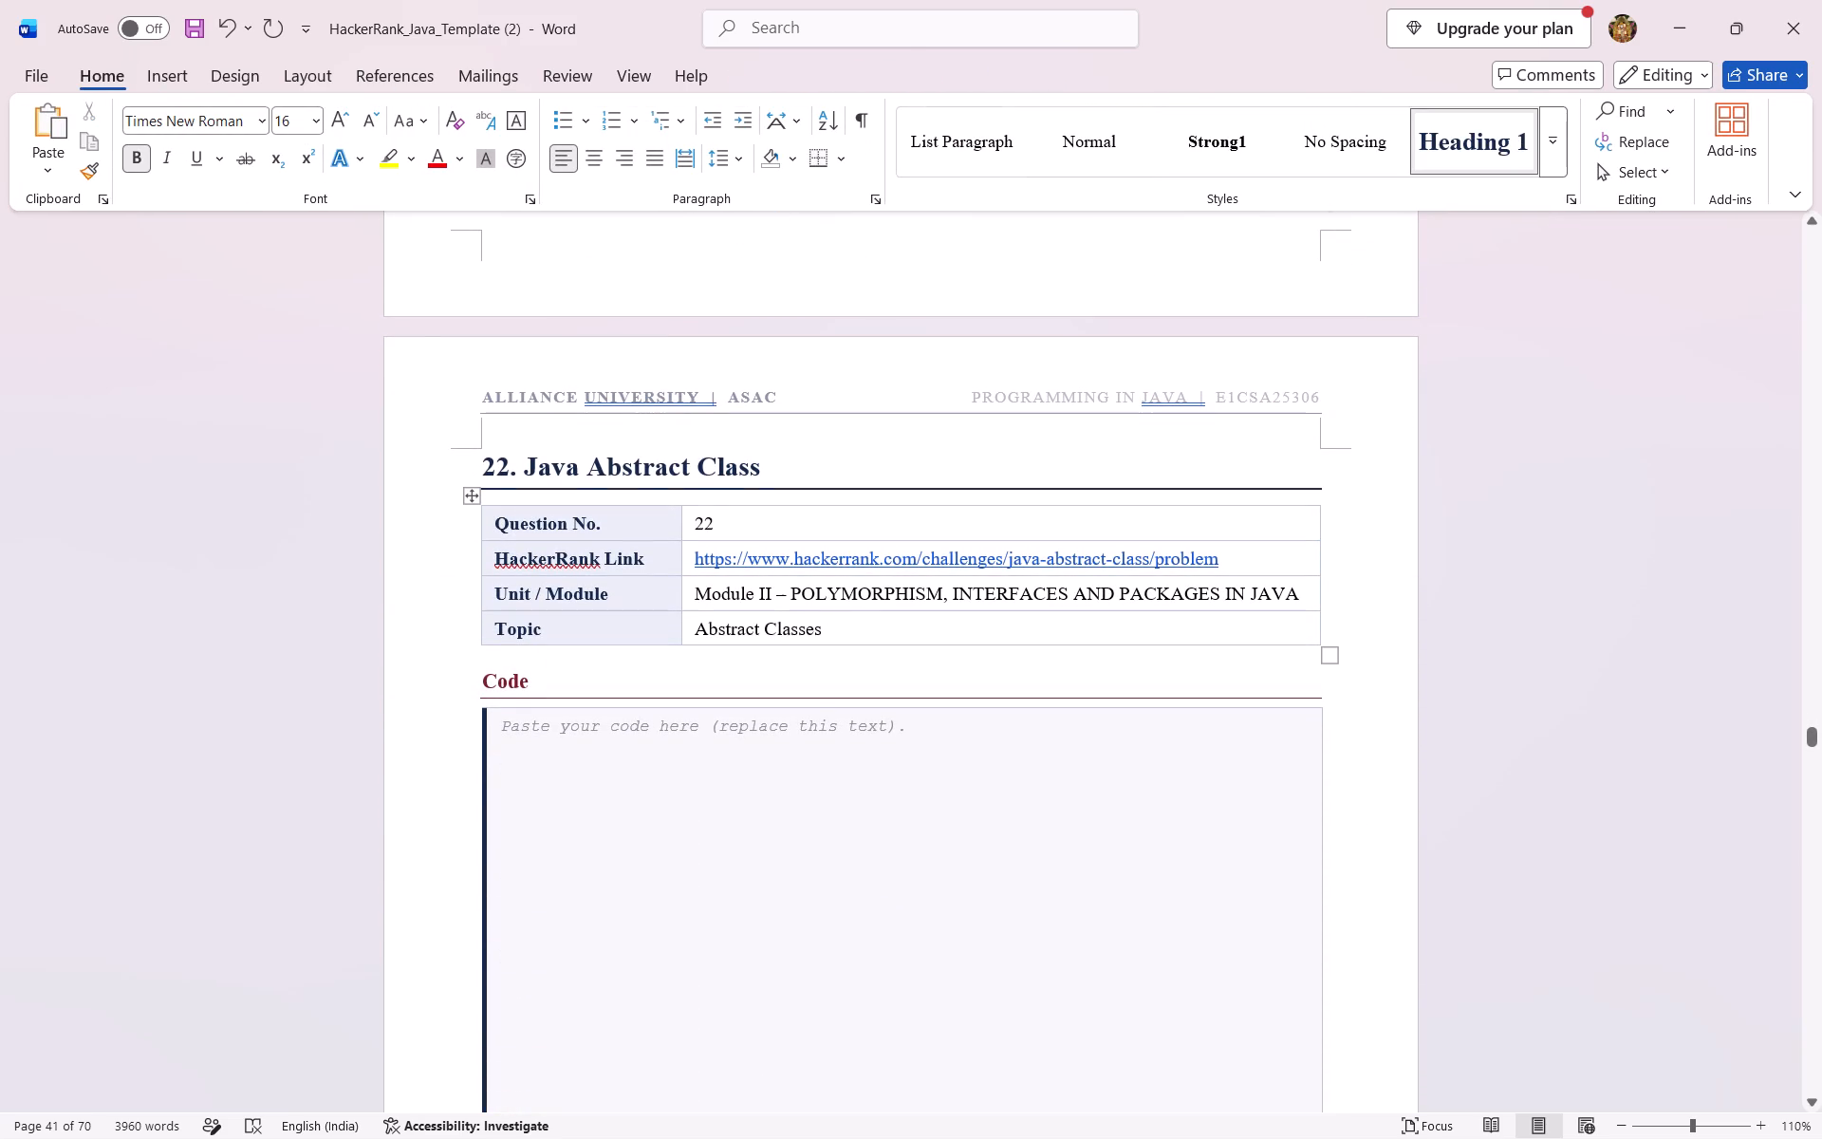
{"action": "left_click", "coordinate": [839, 559], "text": "ctrl"}
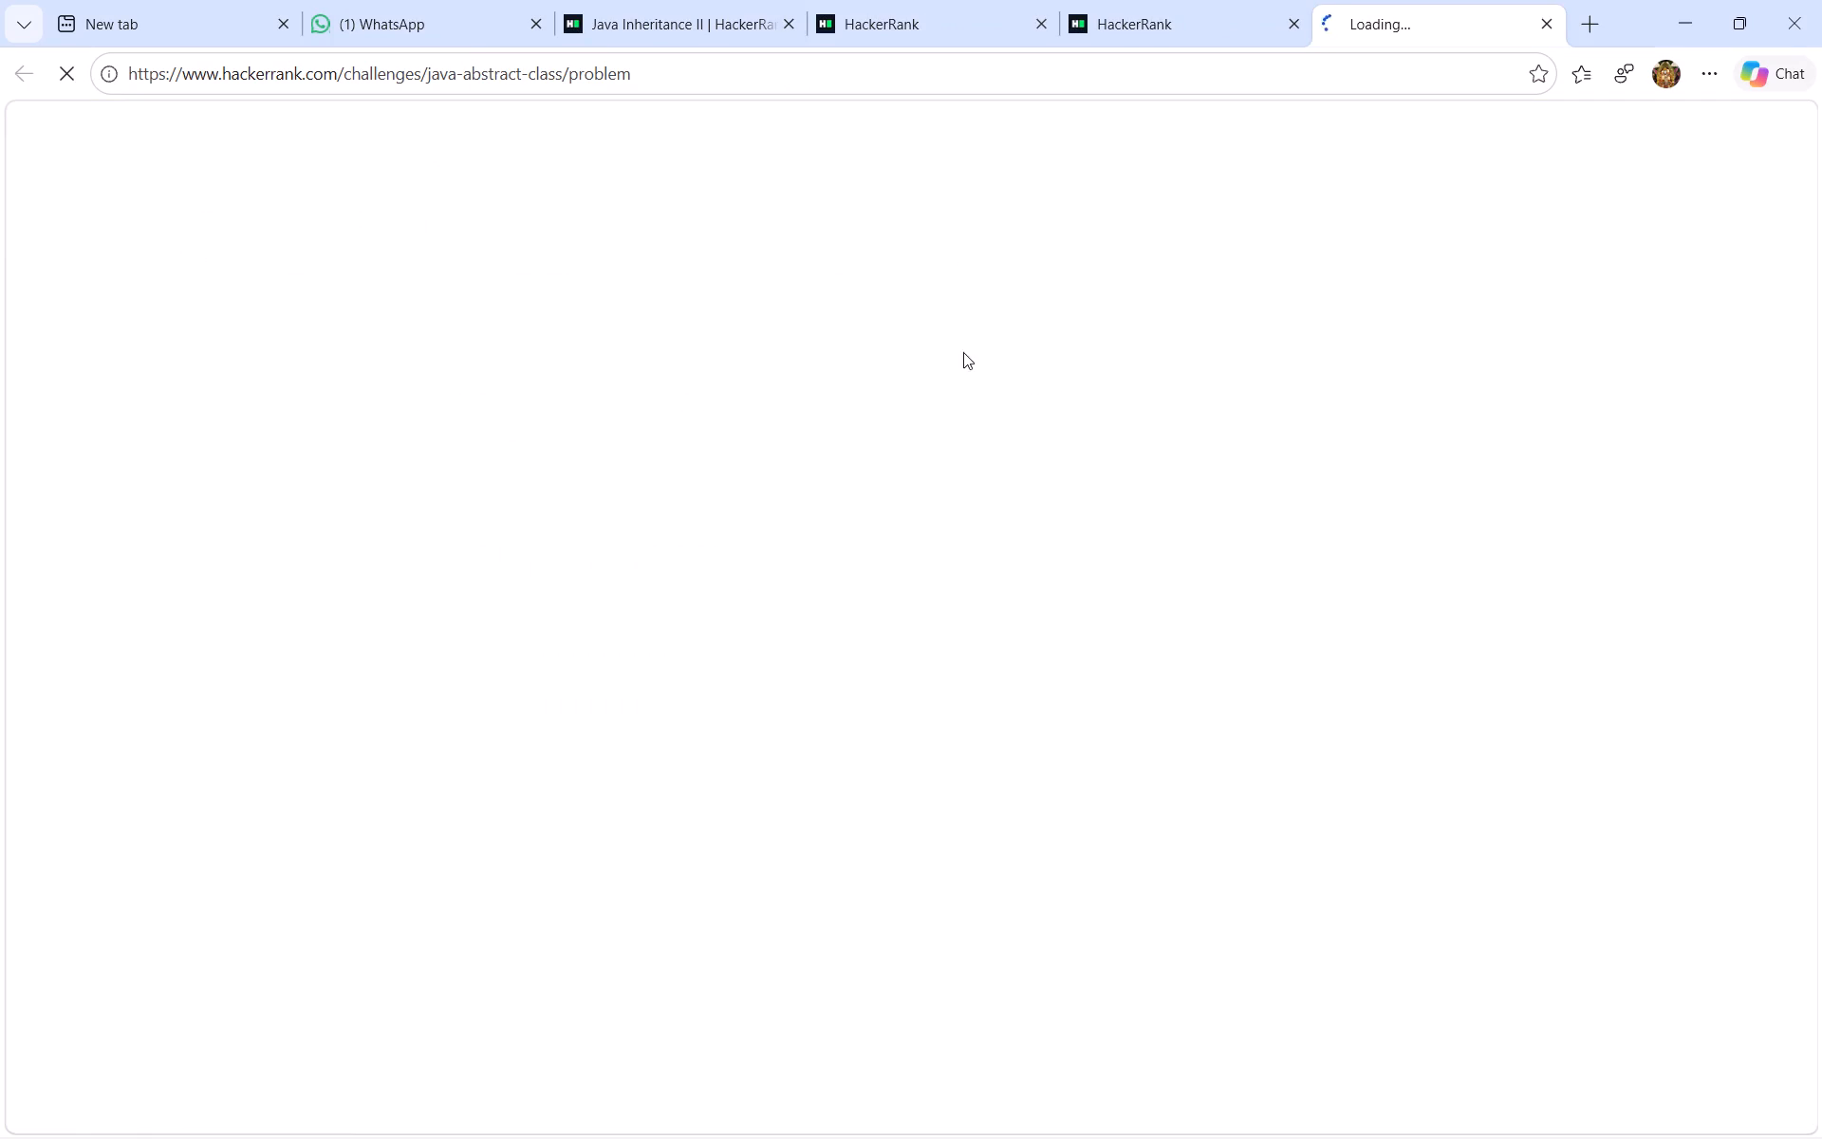
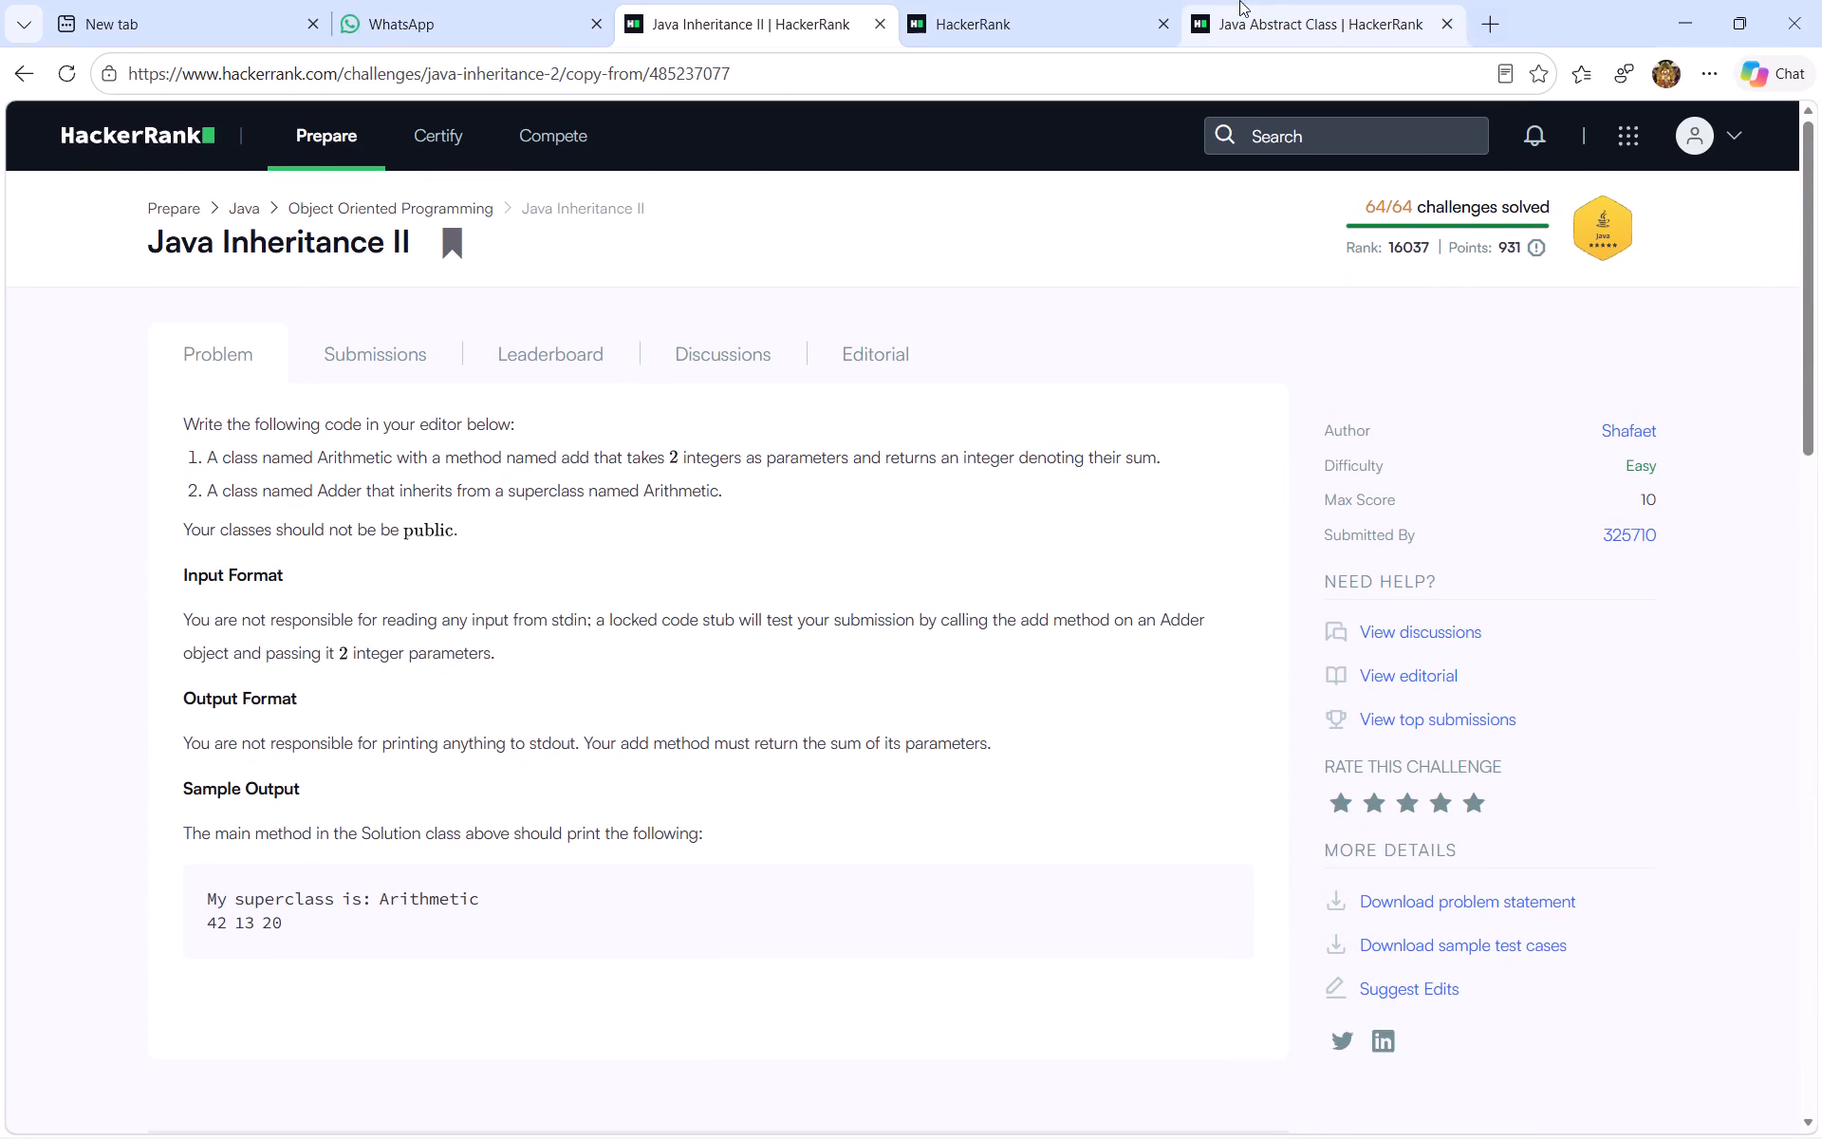
Close the HackerRank tab showing the 404 page and stay on the Java Abstract Class problem.
{"action": "left_click", "coordinate": [1053, 18]}
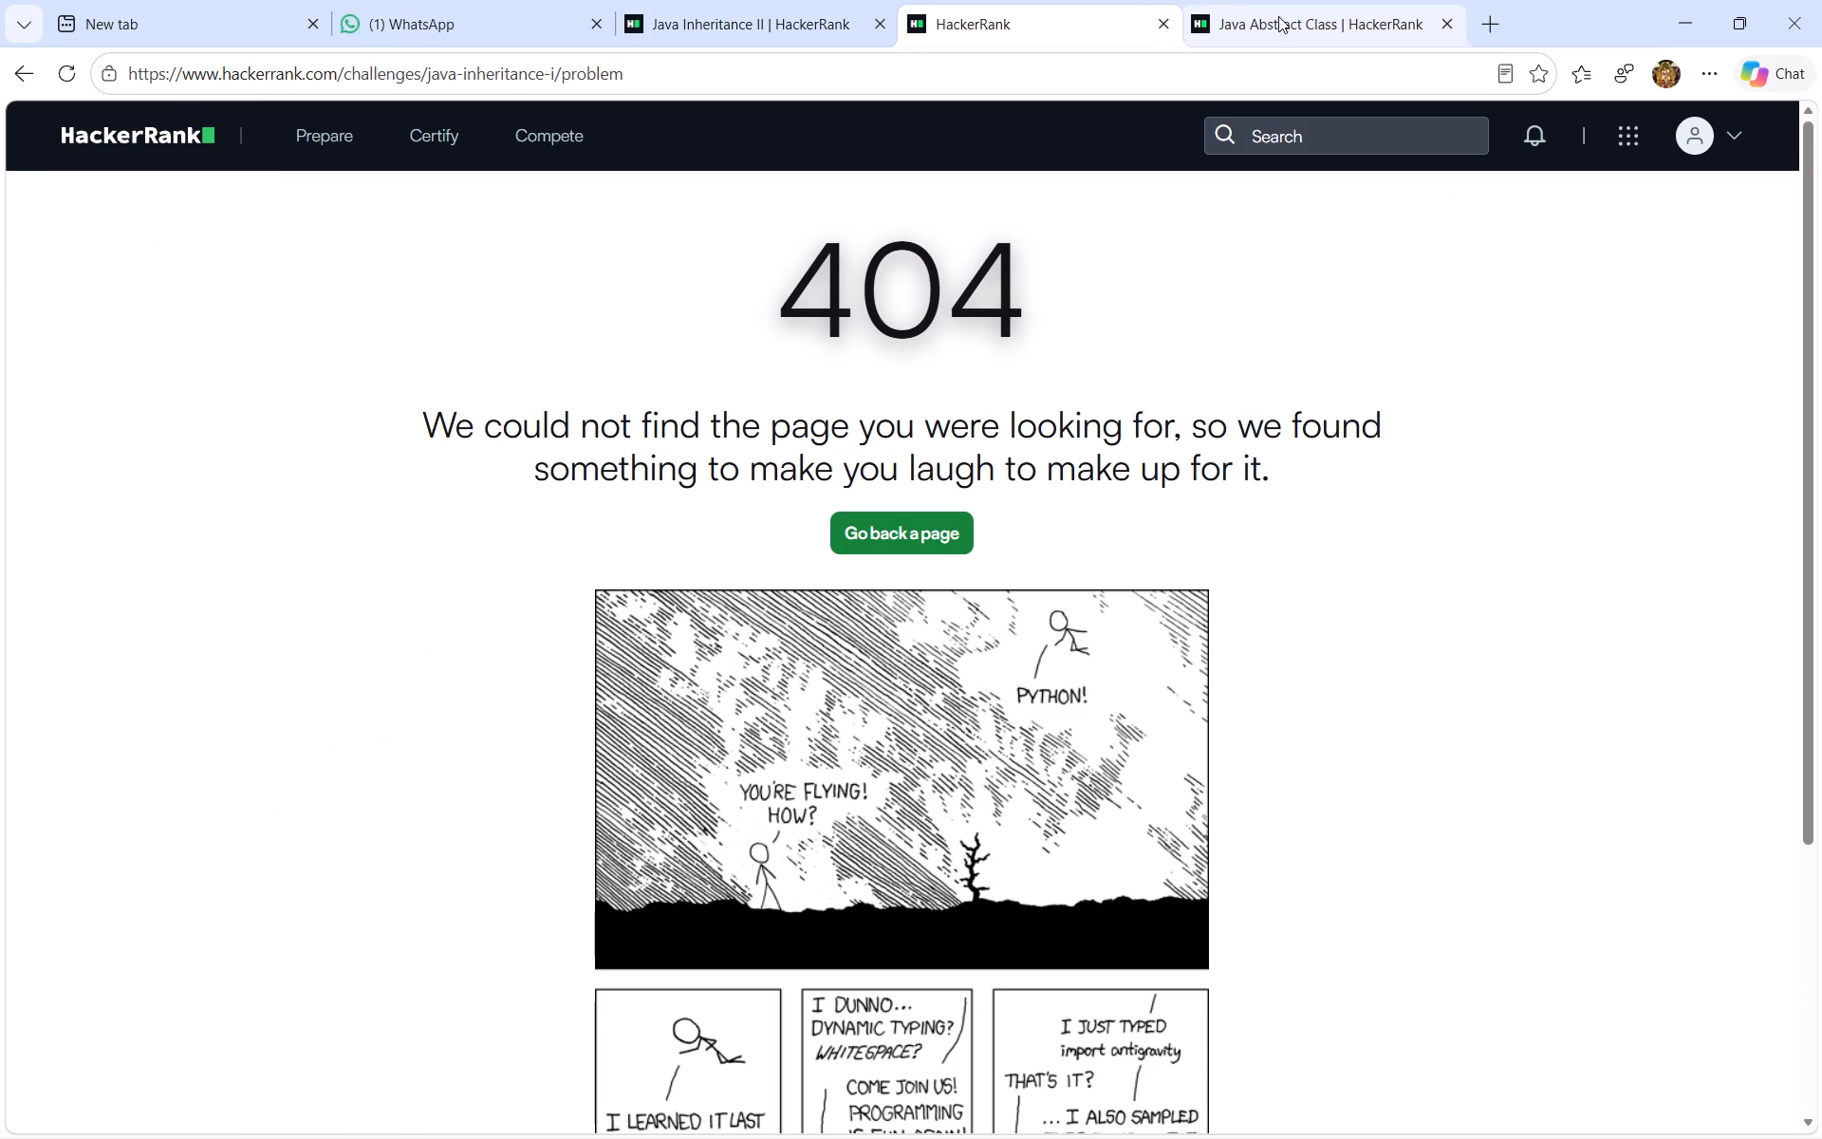
{"action": "left_click", "coordinate": [1293, 16]}
{"action": "left_click", "coordinate": [1159, 19]}
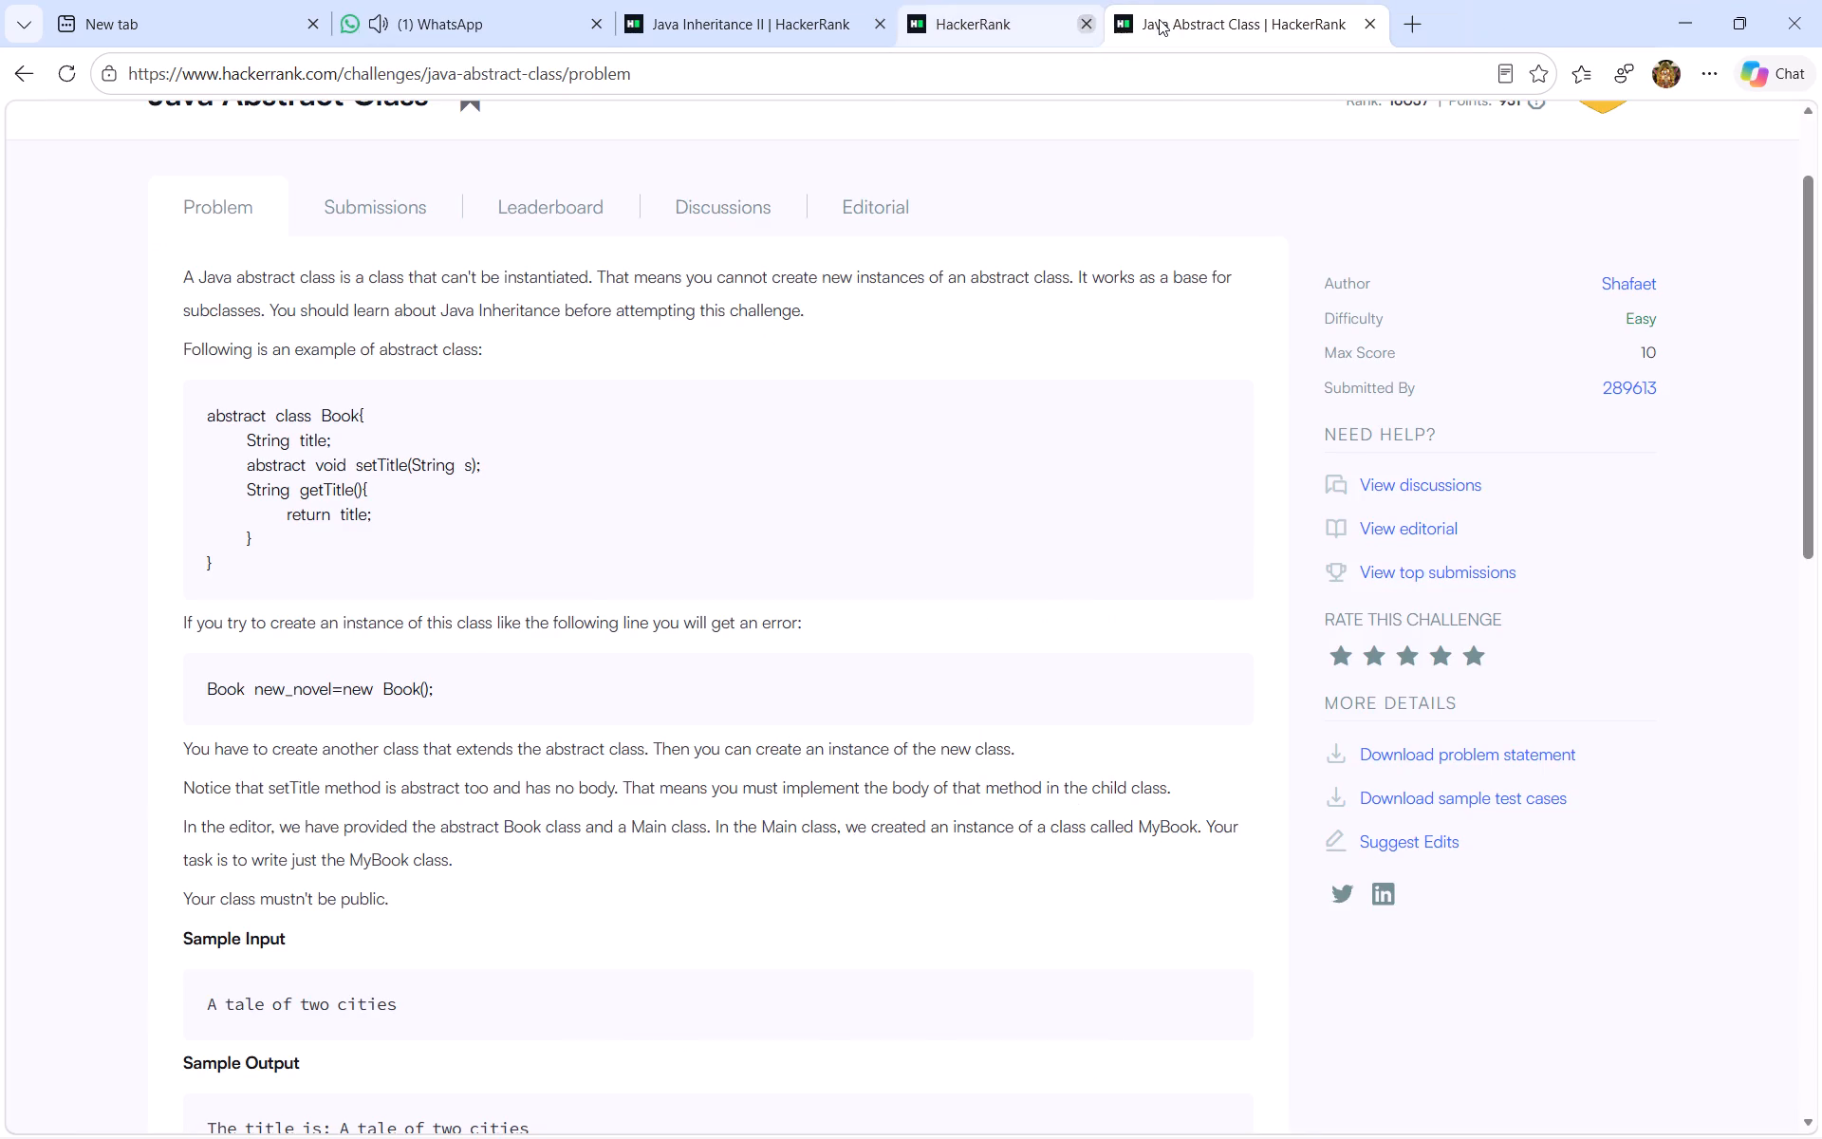
Open the accepted Java 7 submission for Java Abstract Class in the code editor.
{"action": "scroll", "coordinate": [620, 644], "scroll_direction": "down", "scroll_amount": 2}
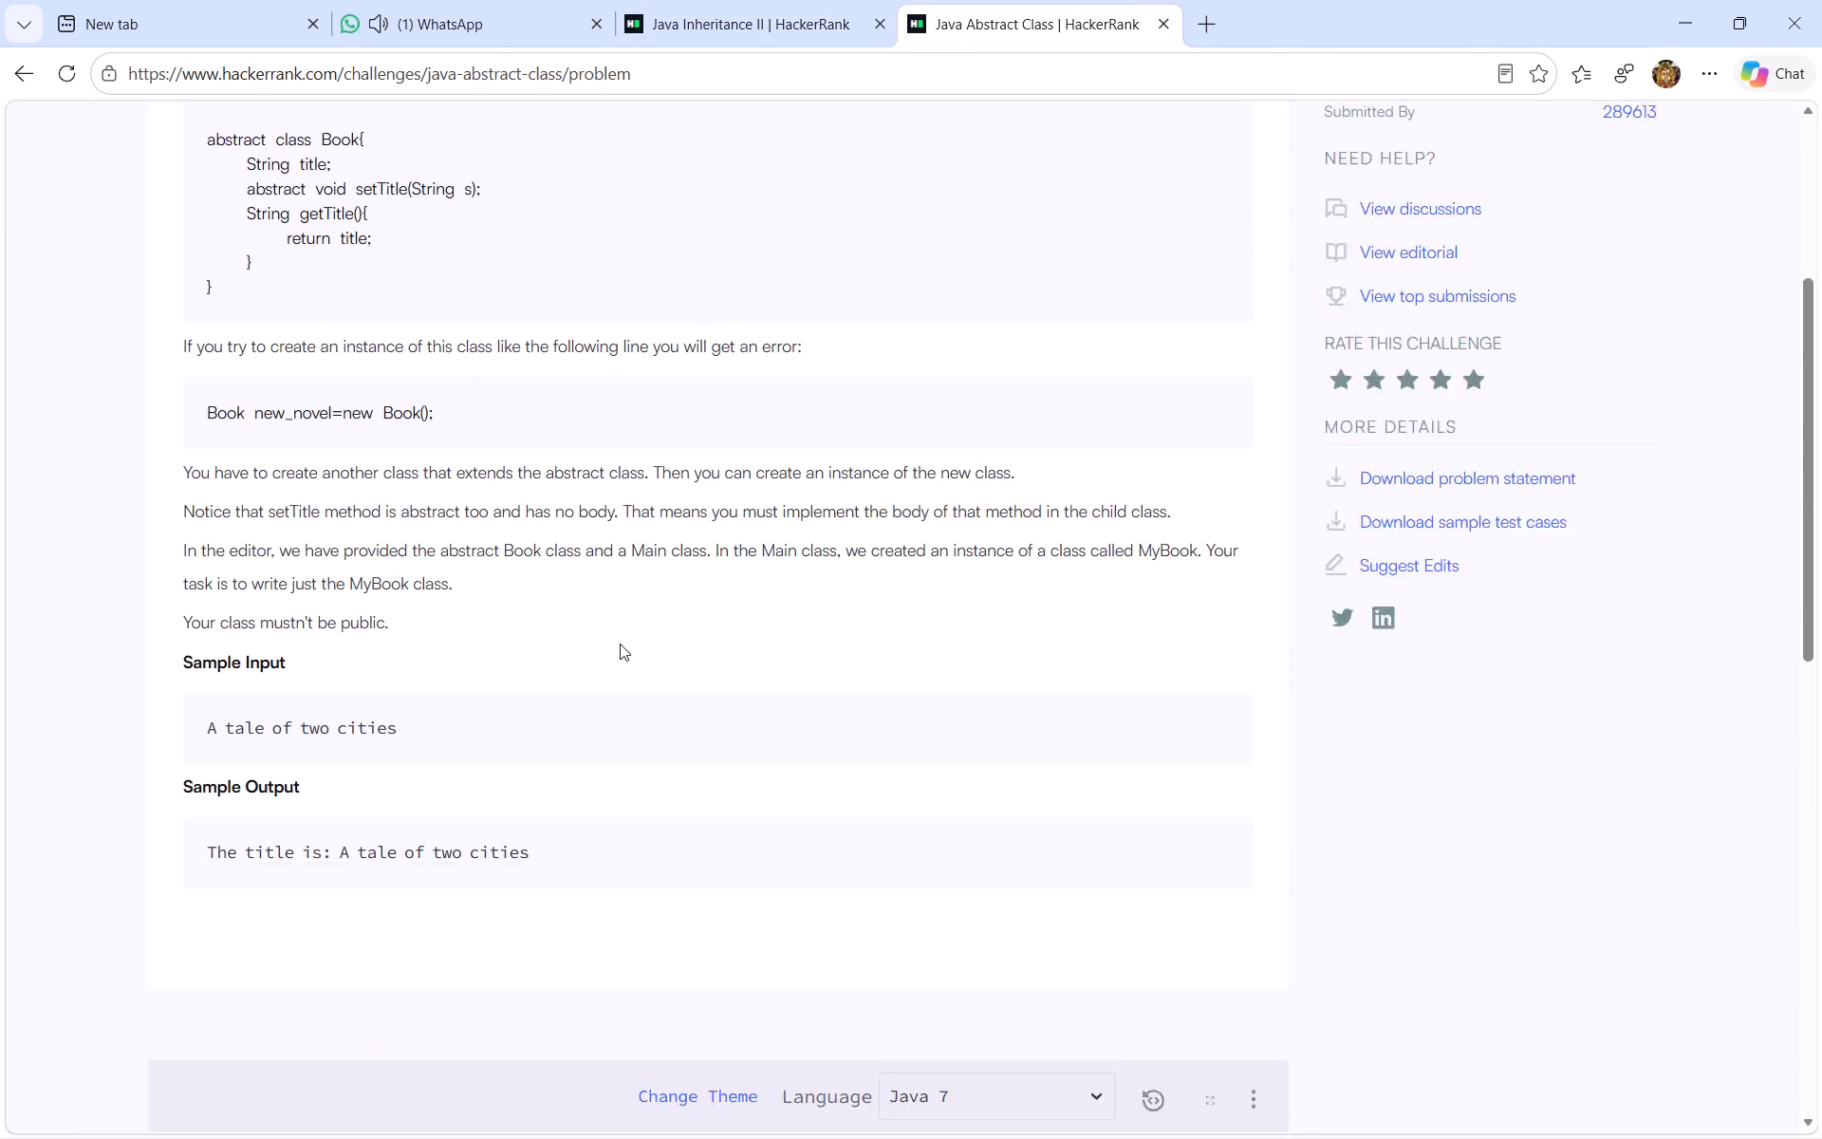
{"action": "scroll", "coordinate": [620, 644], "scroll_direction": "down", "scroll_amount": 5}
{"action": "scroll", "coordinate": [620, 644], "scroll_direction": "up", "scroll_amount": 7}
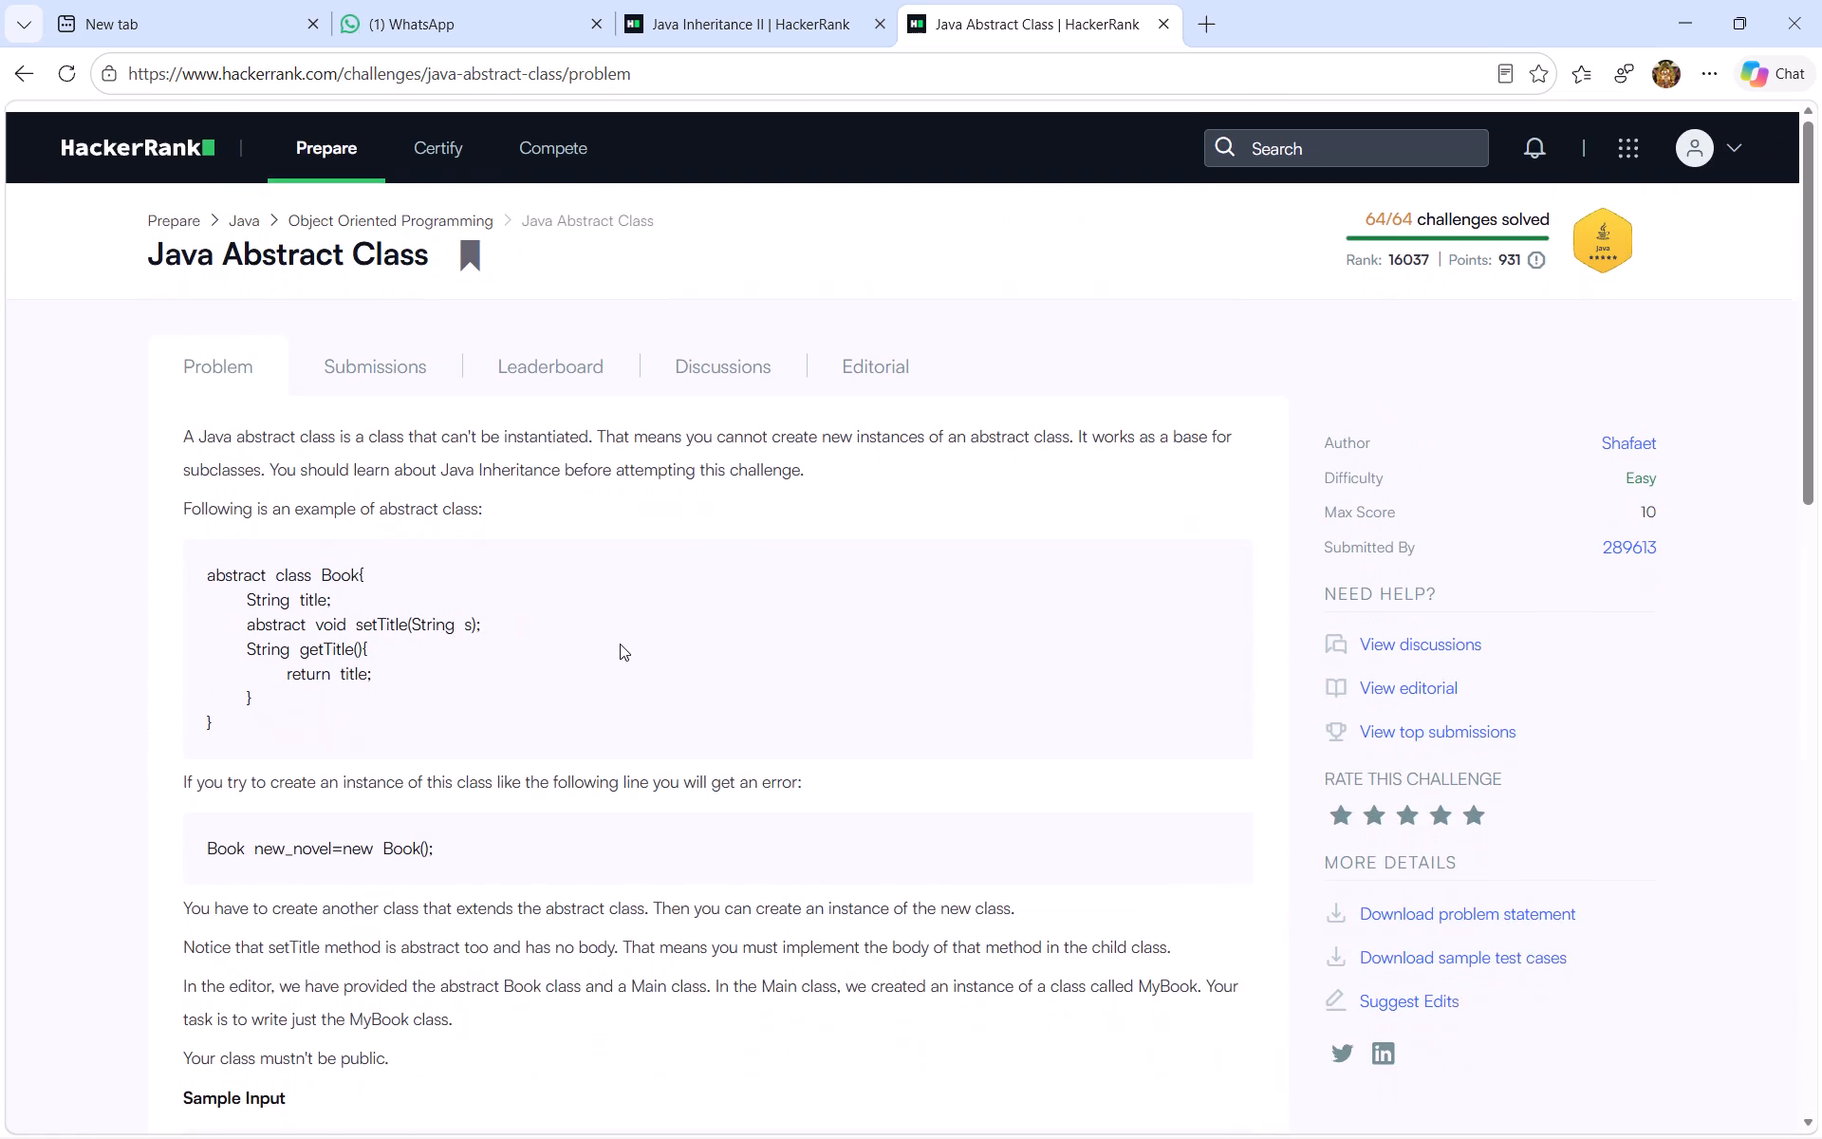
{"action": "left_click", "coordinate": [369, 374]}
{"action": "left_click", "coordinate": [385, 343]}
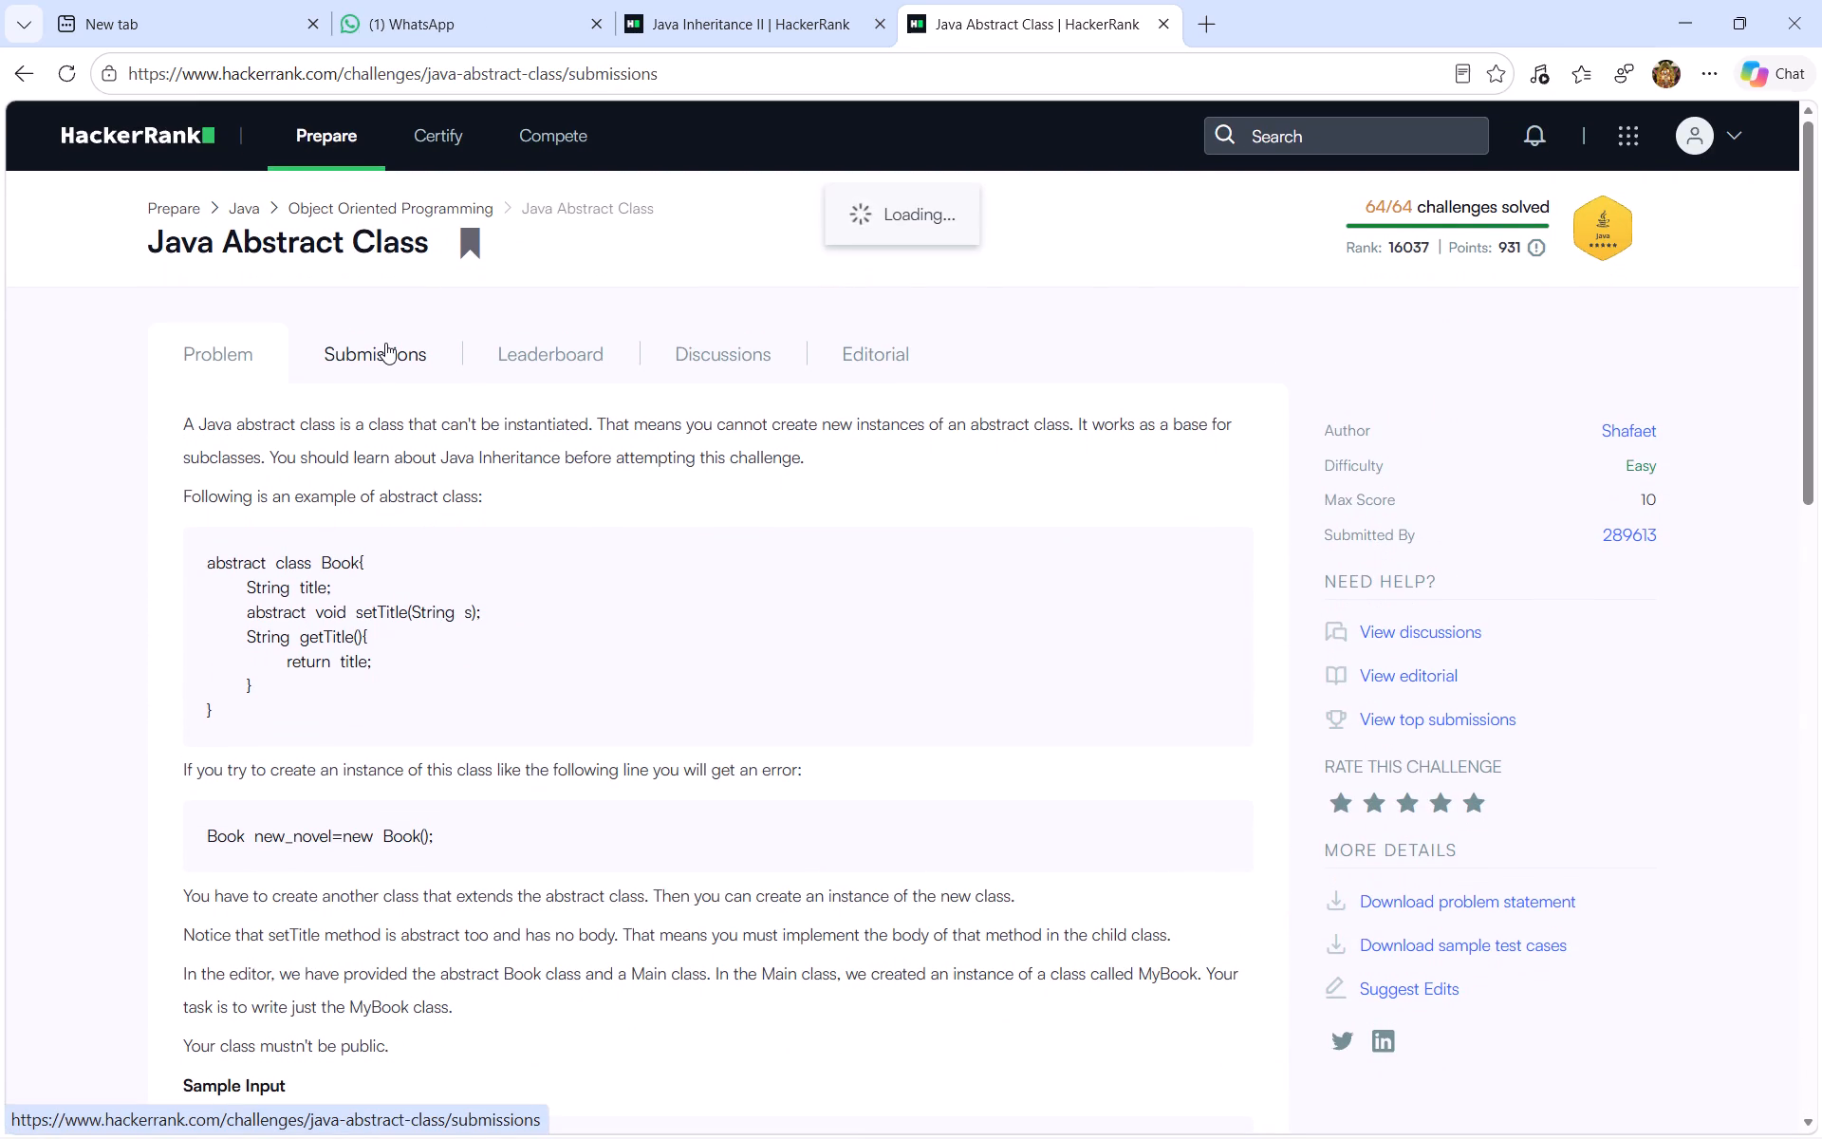
{"action": "key", "text": "space"}
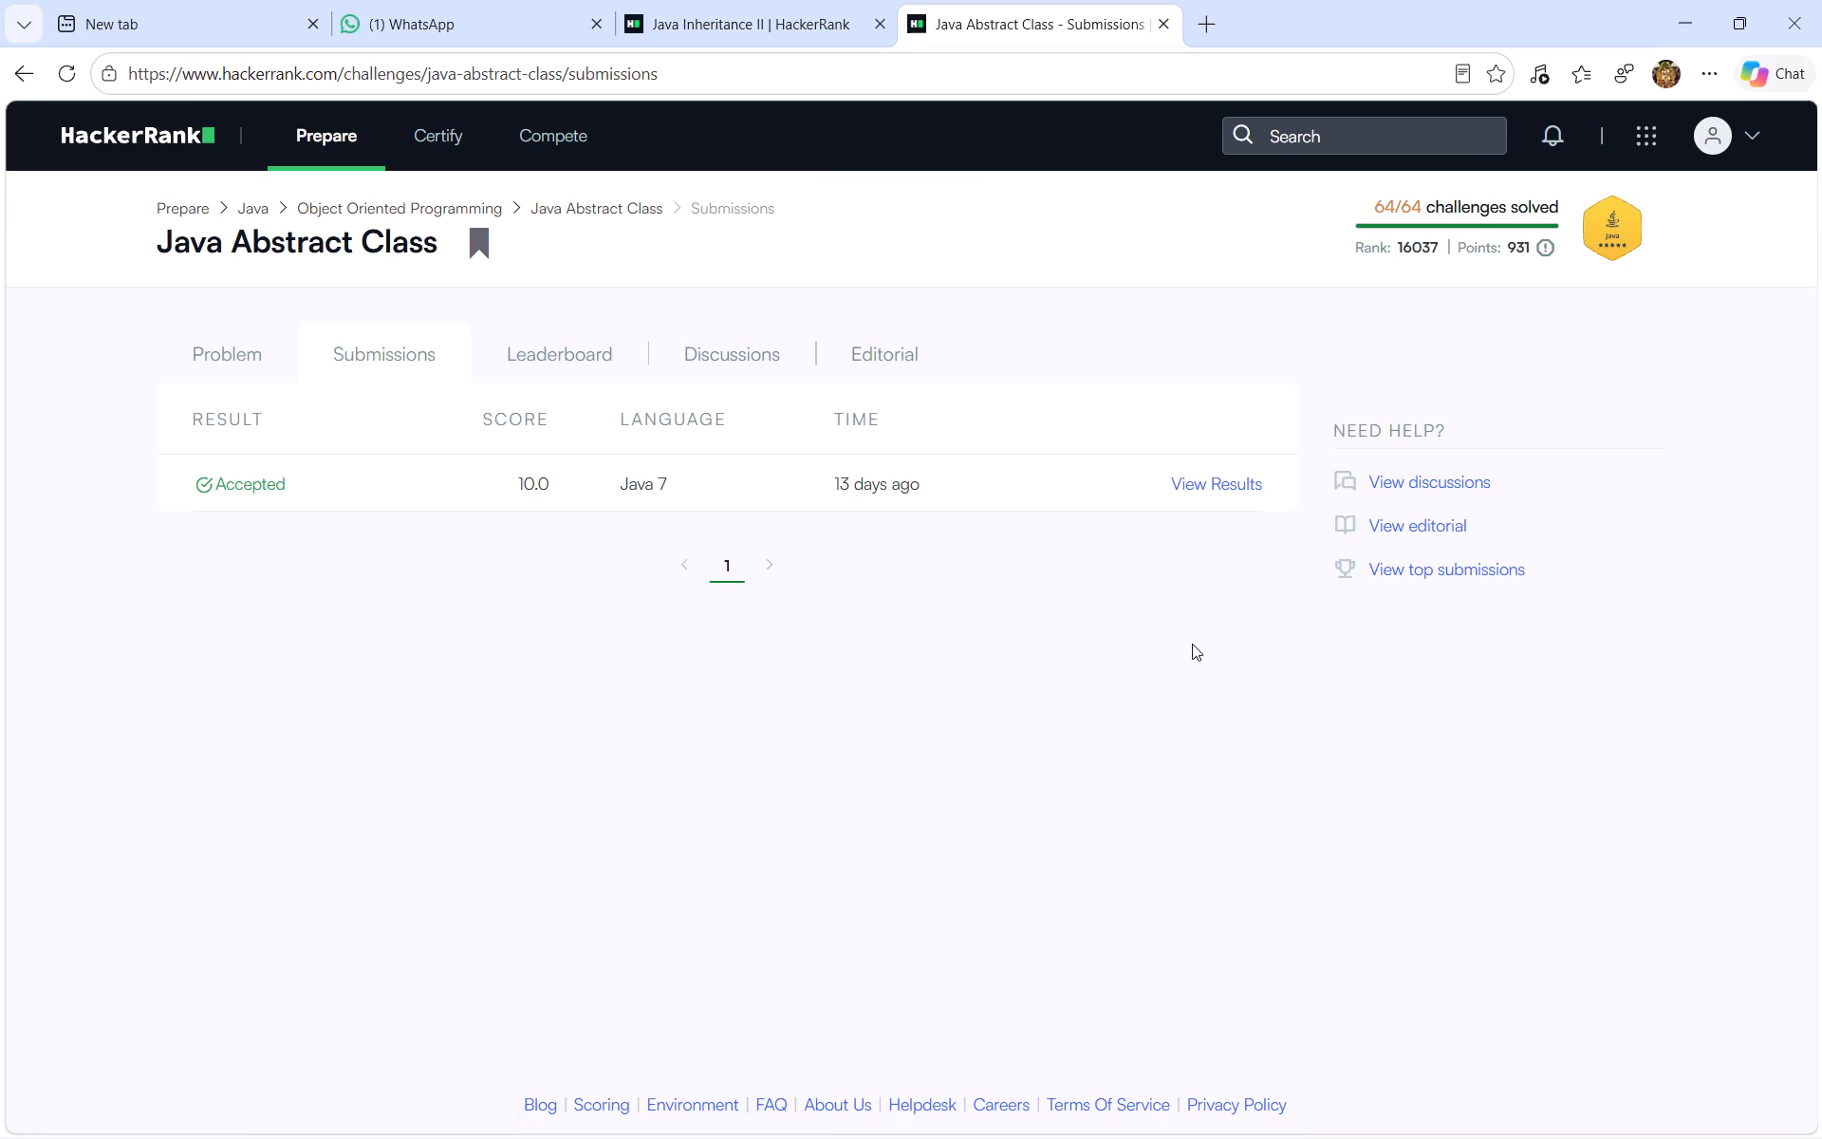
{"action": "left_click", "coordinate": [1209, 487]}
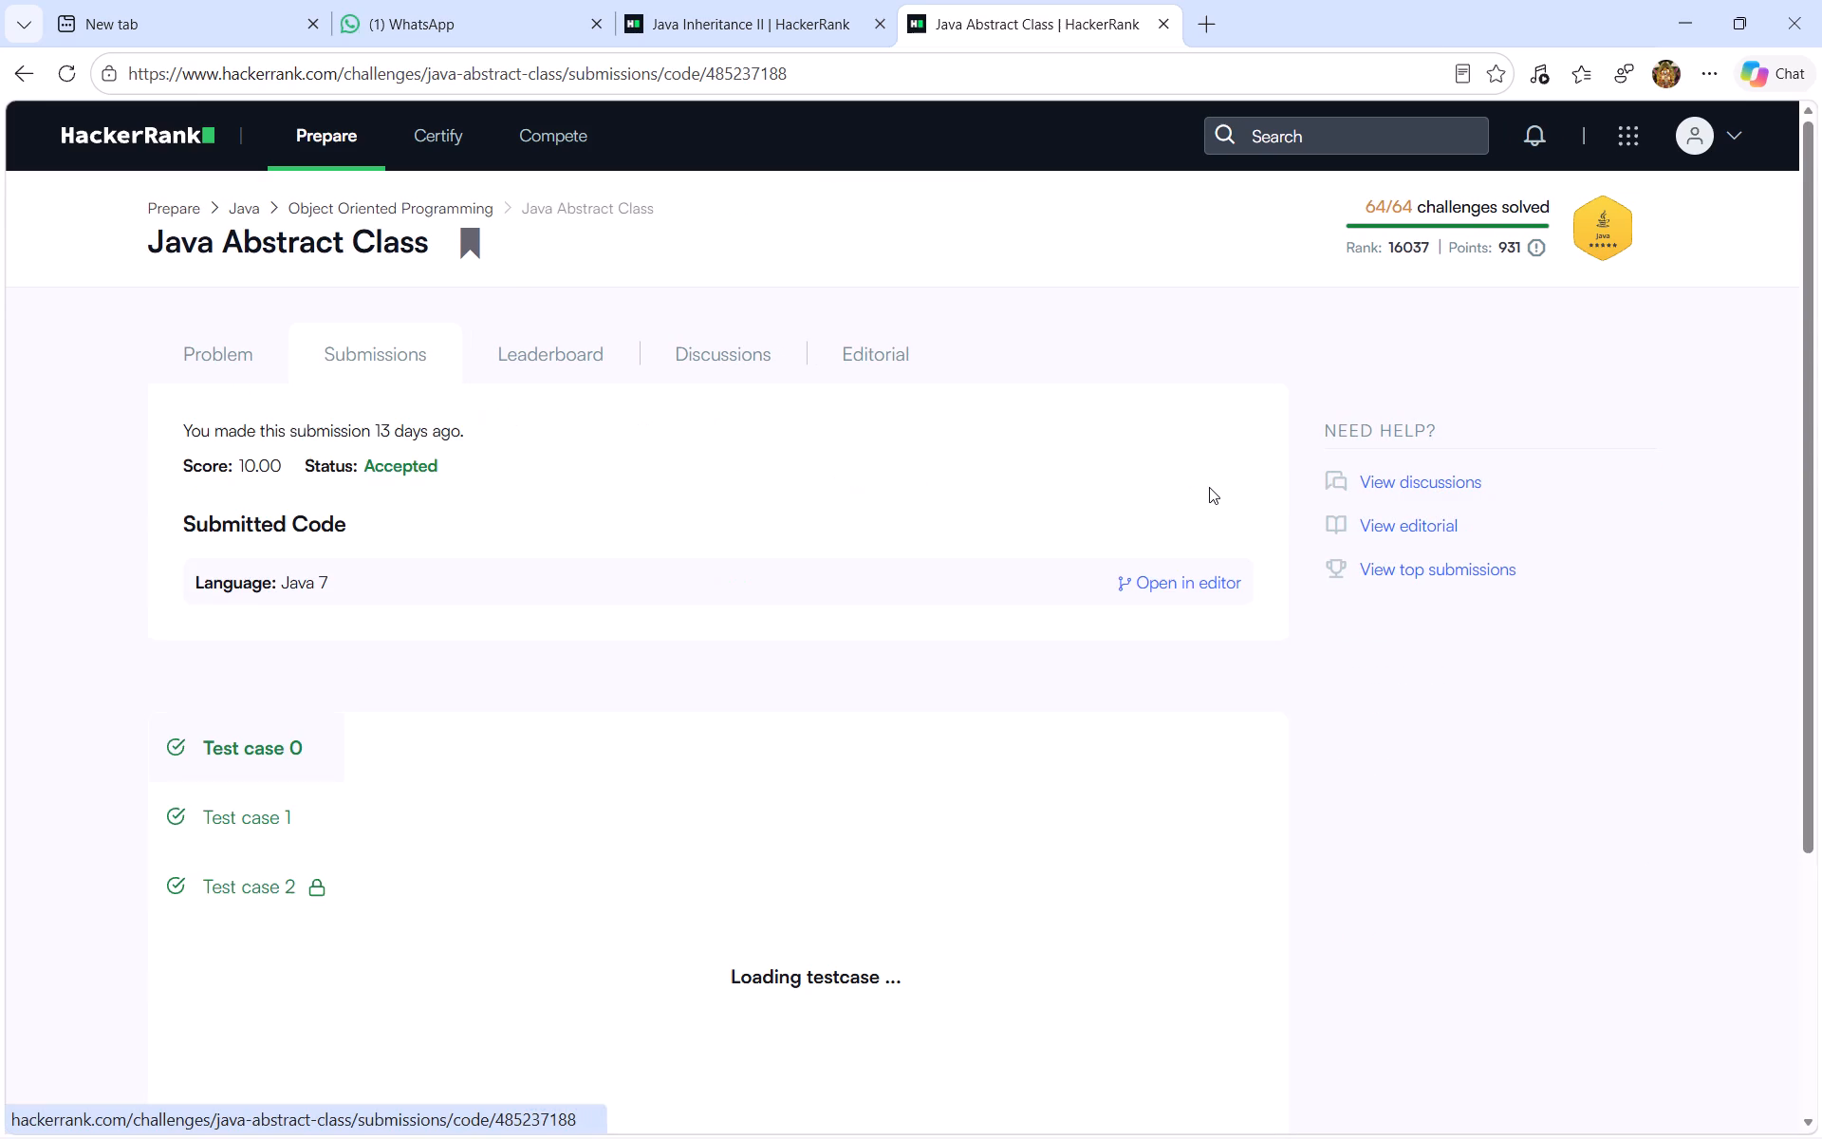
{"action": "left_click", "coordinate": [1181, 582]}
Copy the entire Java Abstract Class solution code from the editor.
{"action": "scroll", "coordinate": [1103, 655], "scroll_direction": "down", "scroll_amount": 2}
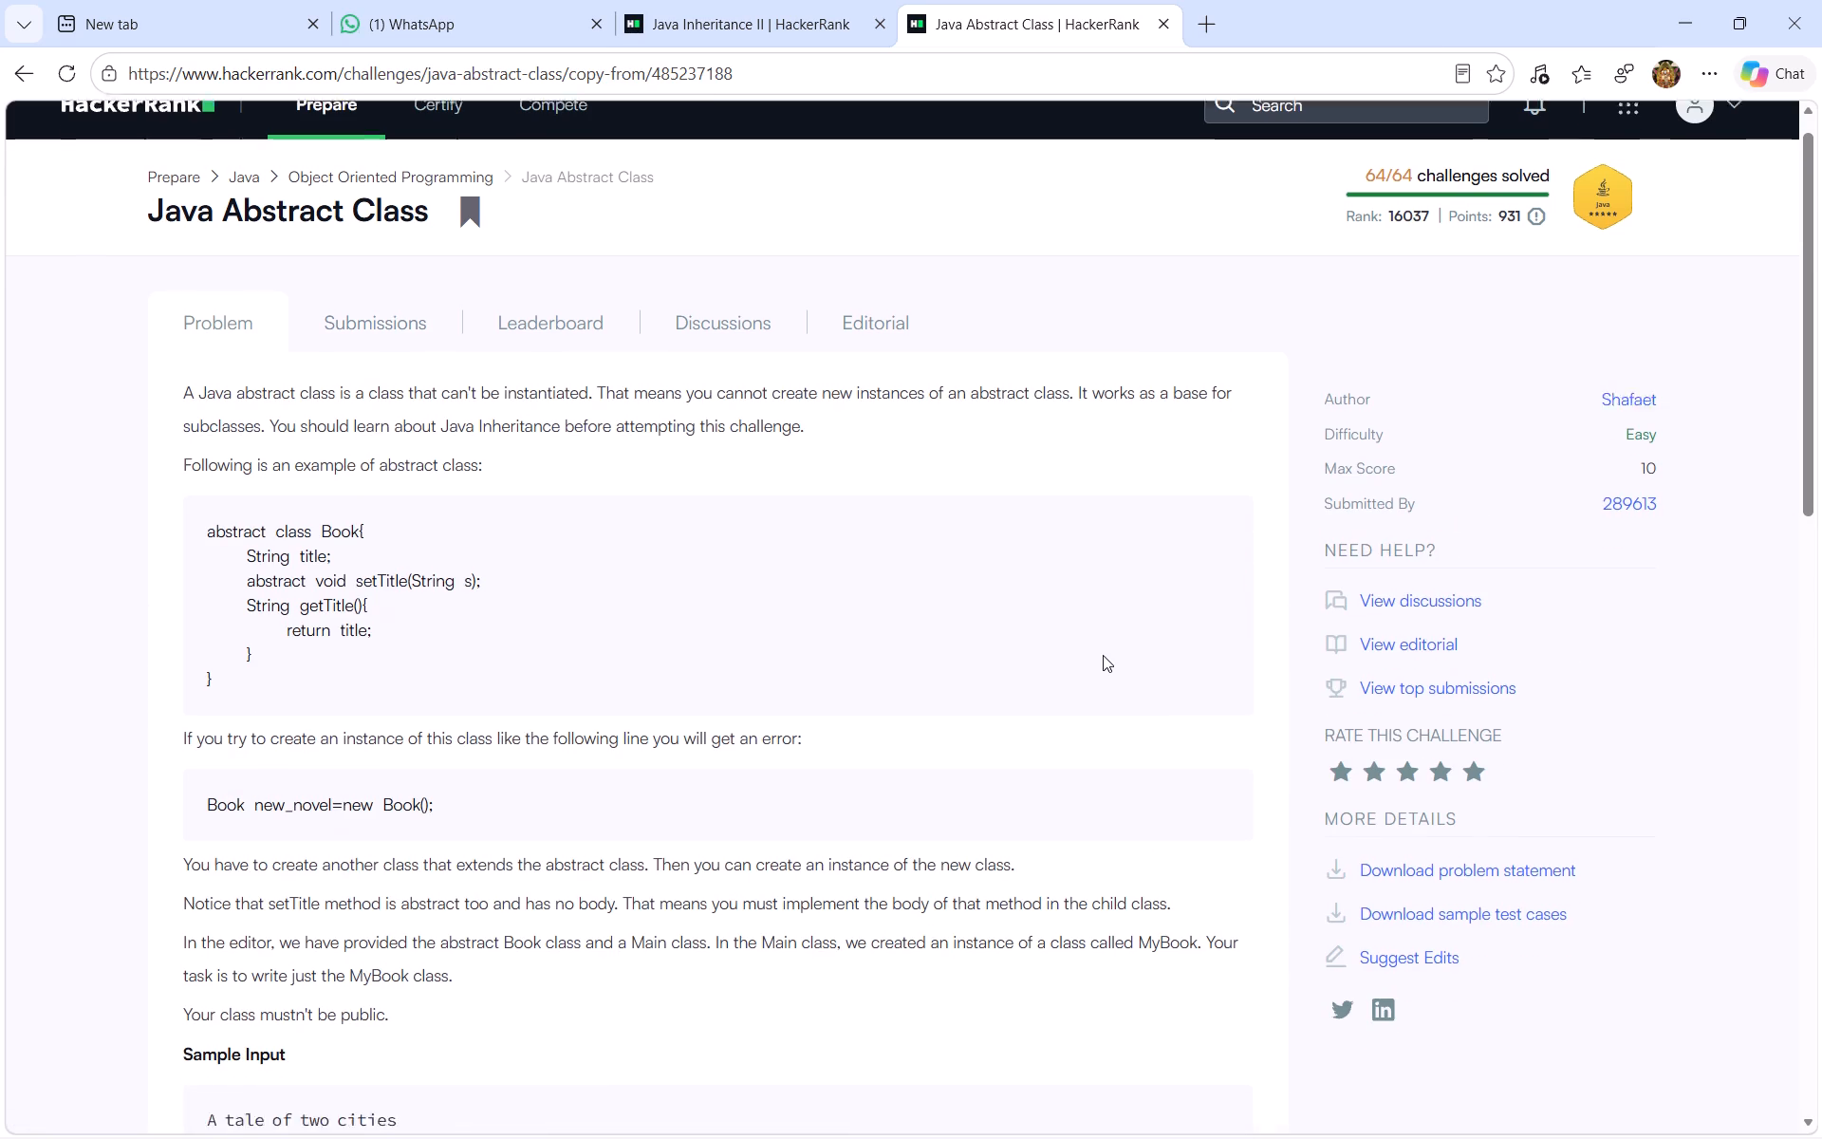
{"action": "scroll", "coordinate": [1103, 655], "scroll_direction": "down", "scroll_amount": 6}
{"action": "scroll", "coordinate": [1103, 655], "scroll_direction": "up", "scroll_amount": 1}
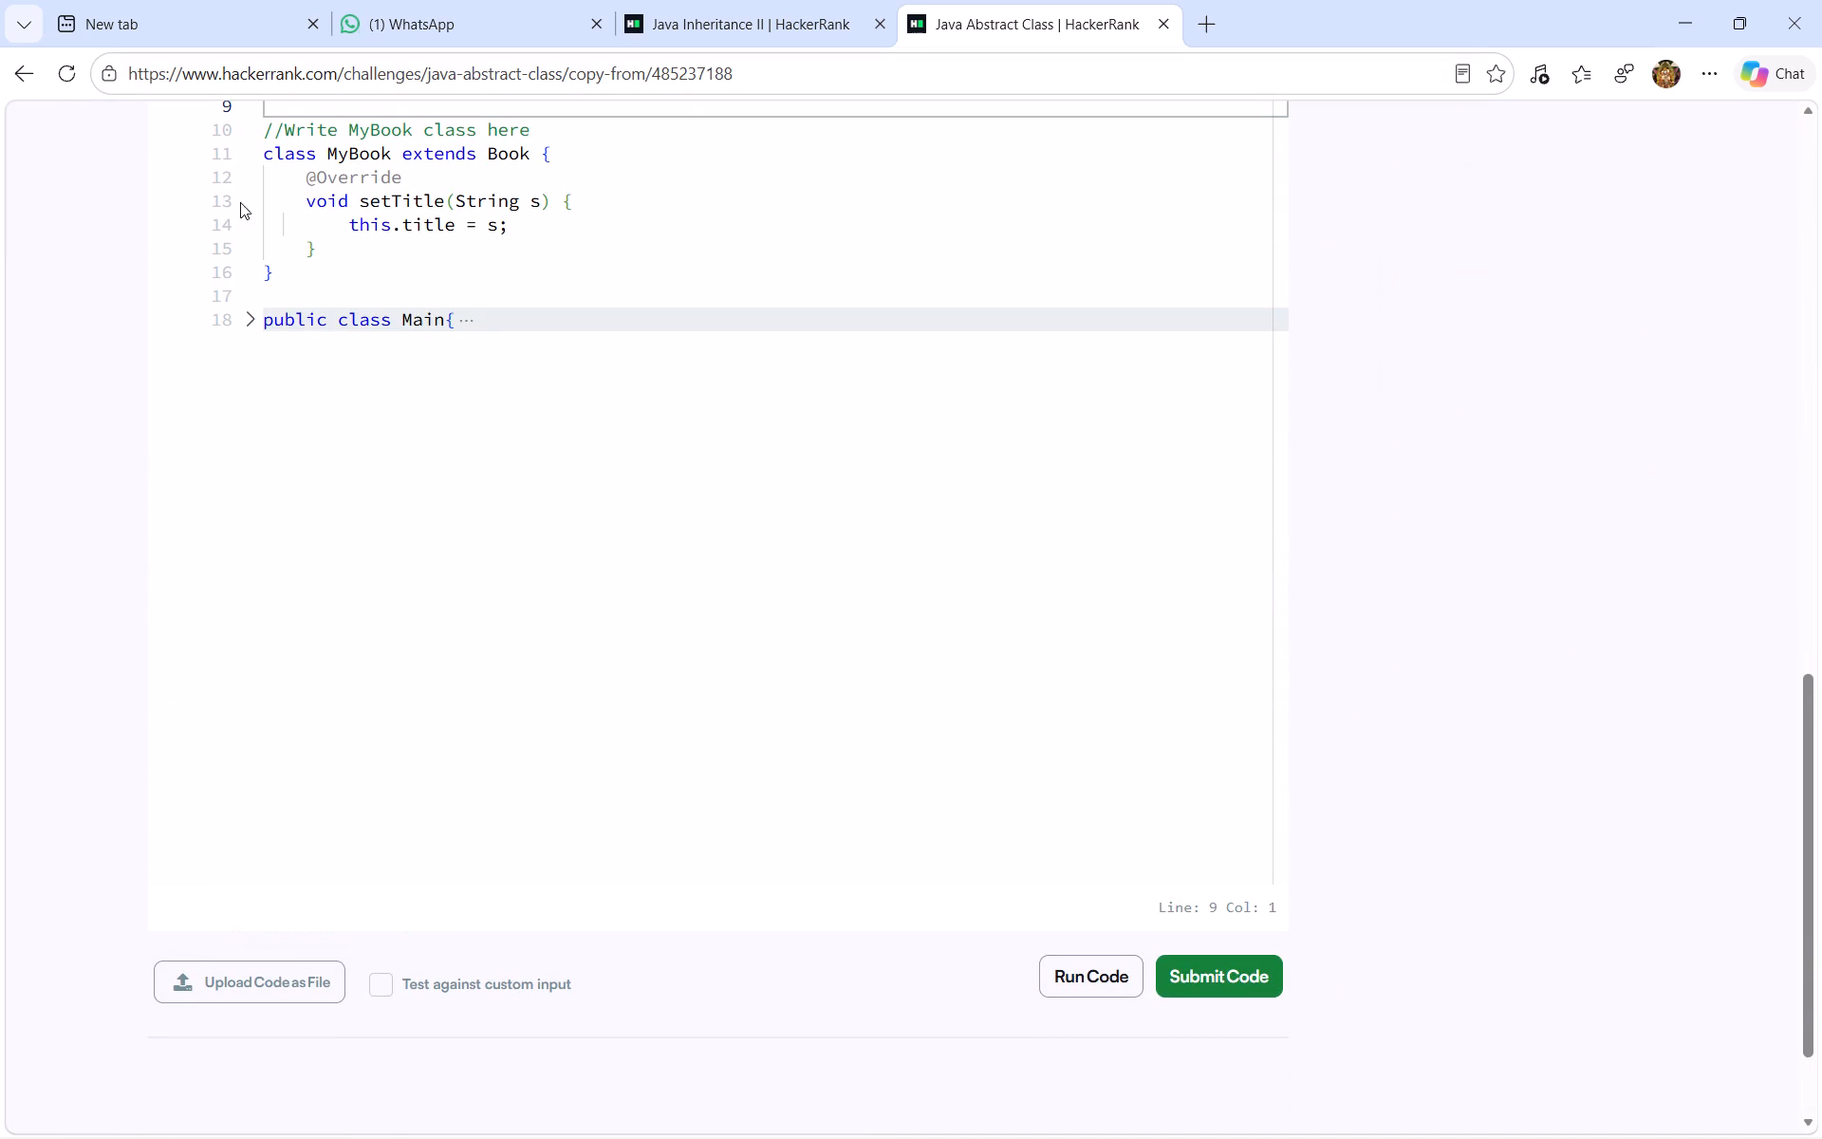
{"action": "left_click", "coordinate": [280, 264]}
{"action": "key", "text": "ctrl+a"}
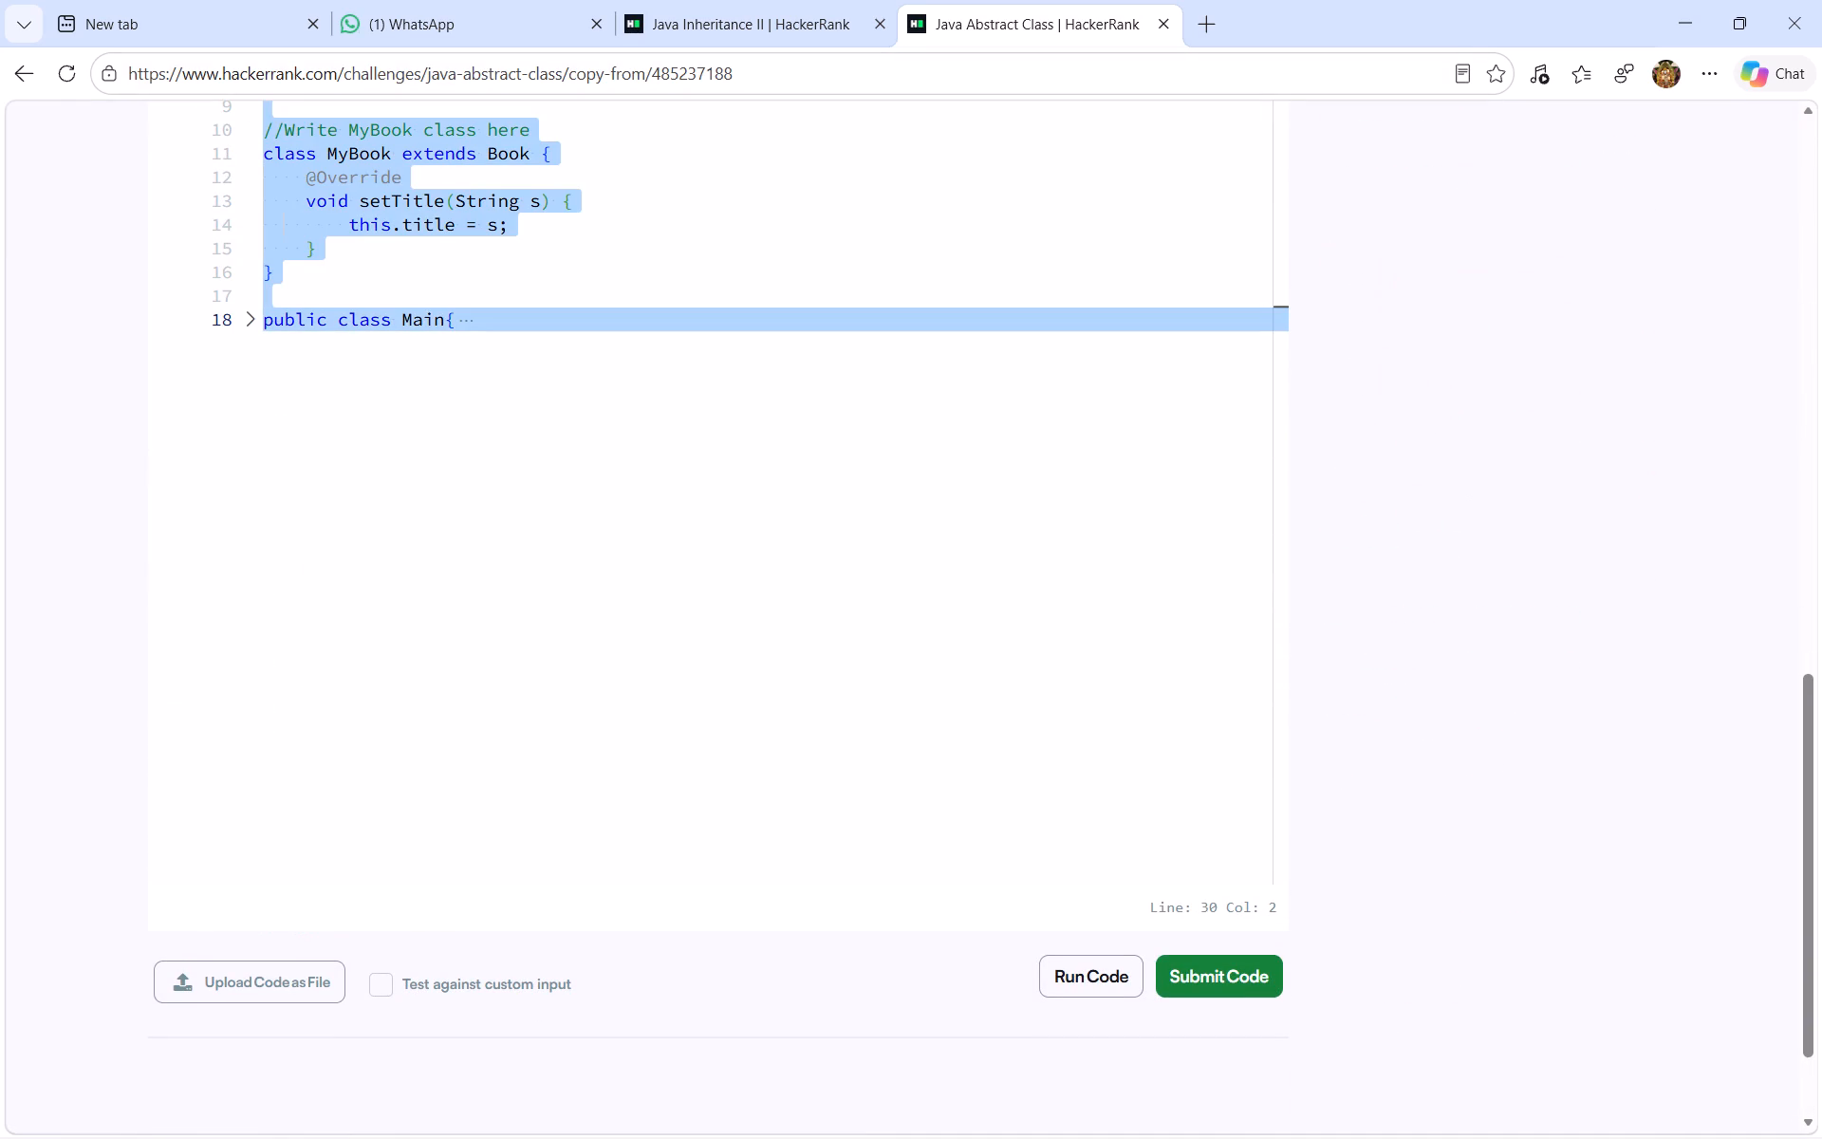
{"action": "key", "text": "ctrl+c"}
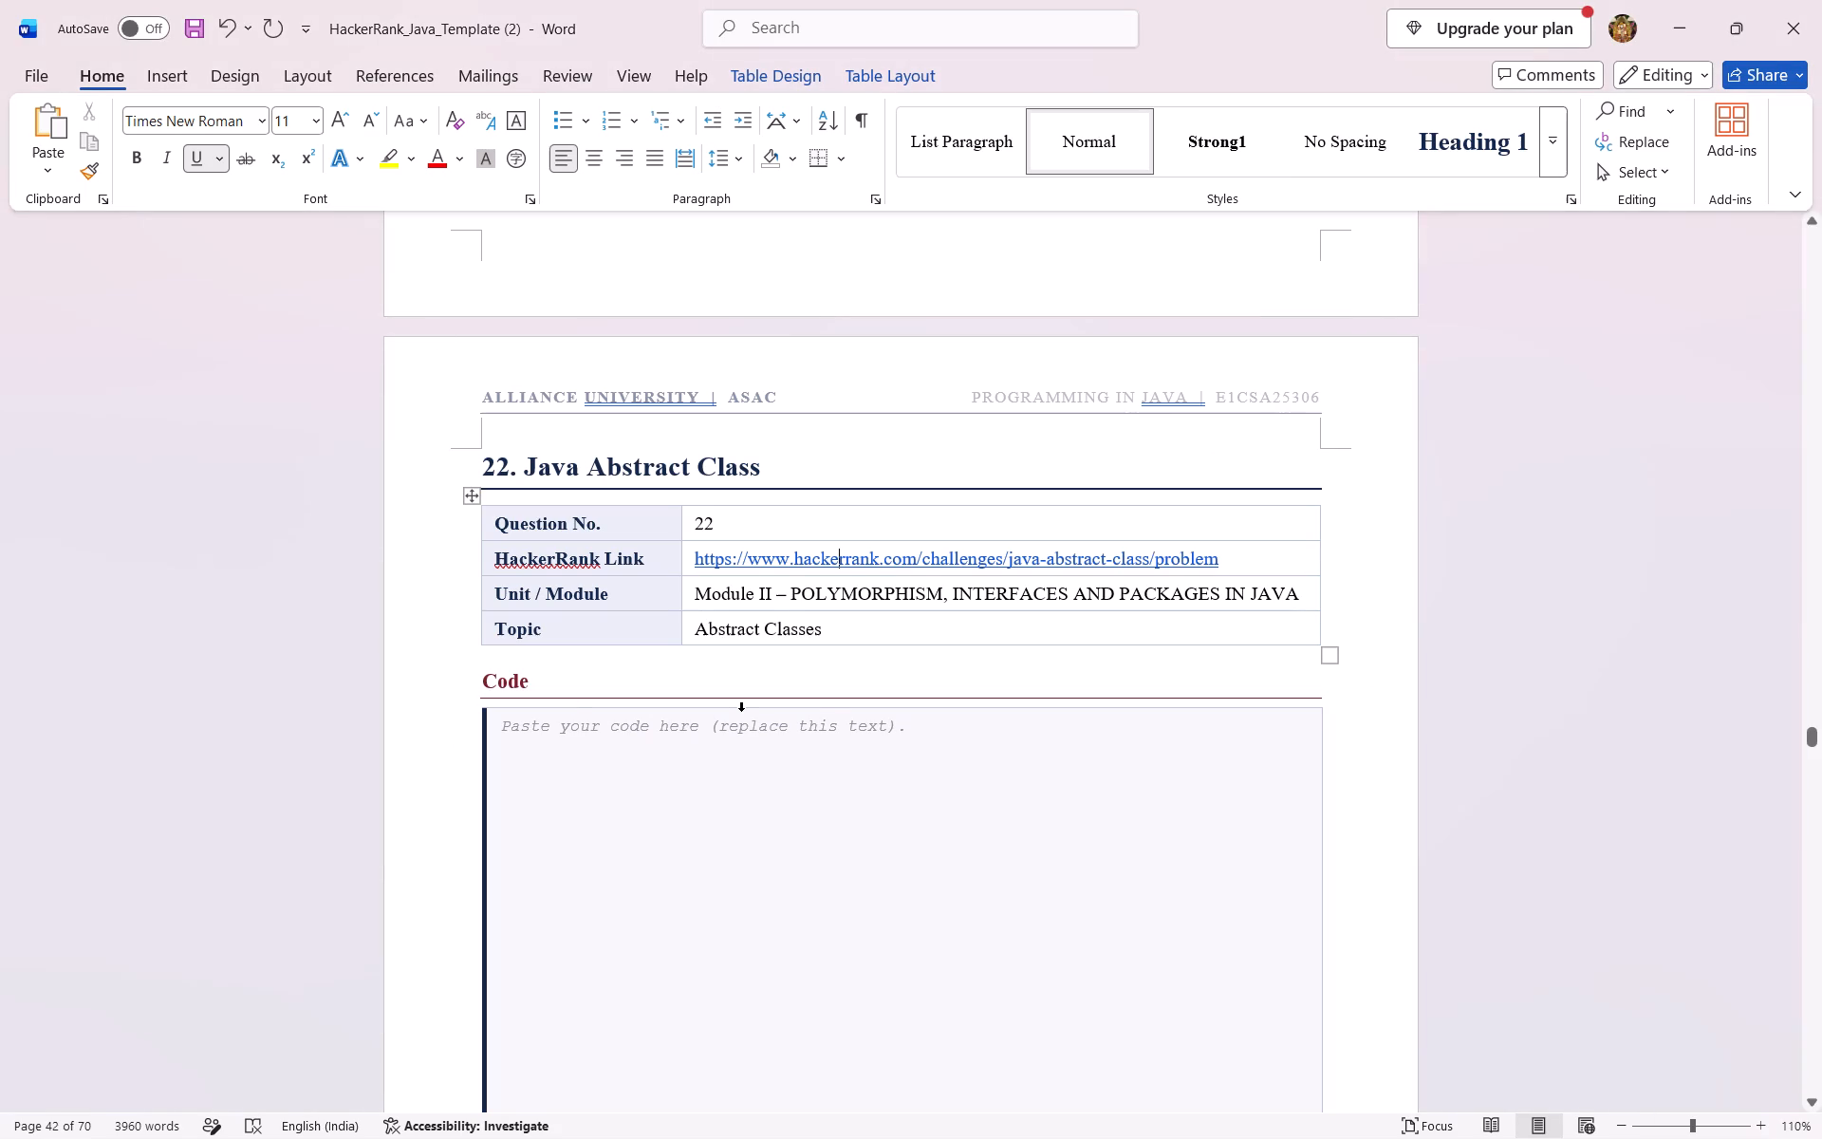
In the Word document, replace the placeholder text in question 22's Code box with the copied Java Abstract Class solution.
{"action": "left_click_drag", "start_coordinate": [914, 727], "coordinate": [569, 705]}
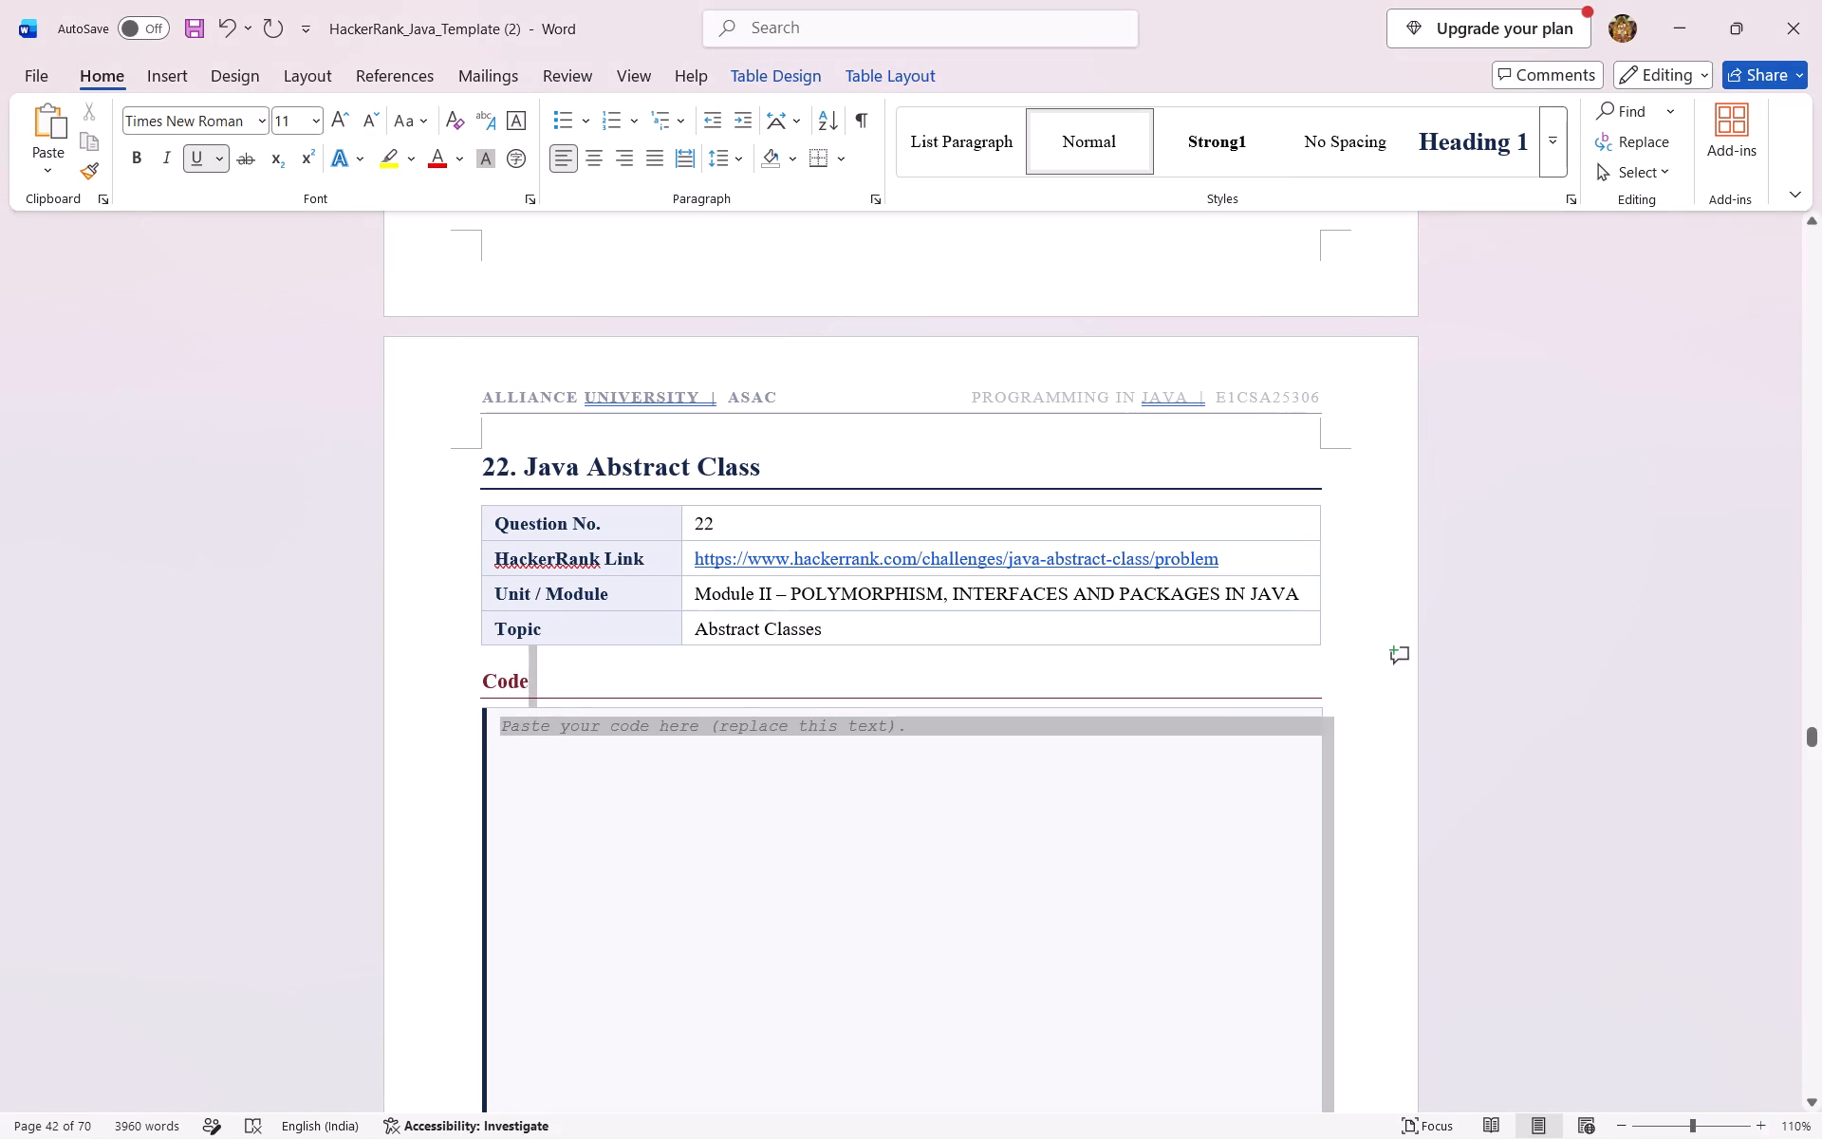
{"action": "left_click_drag", "start_coordinate": [569, 705], "coordinate": [519, 723]}
{"action": "key", "text": "BackSpace"}
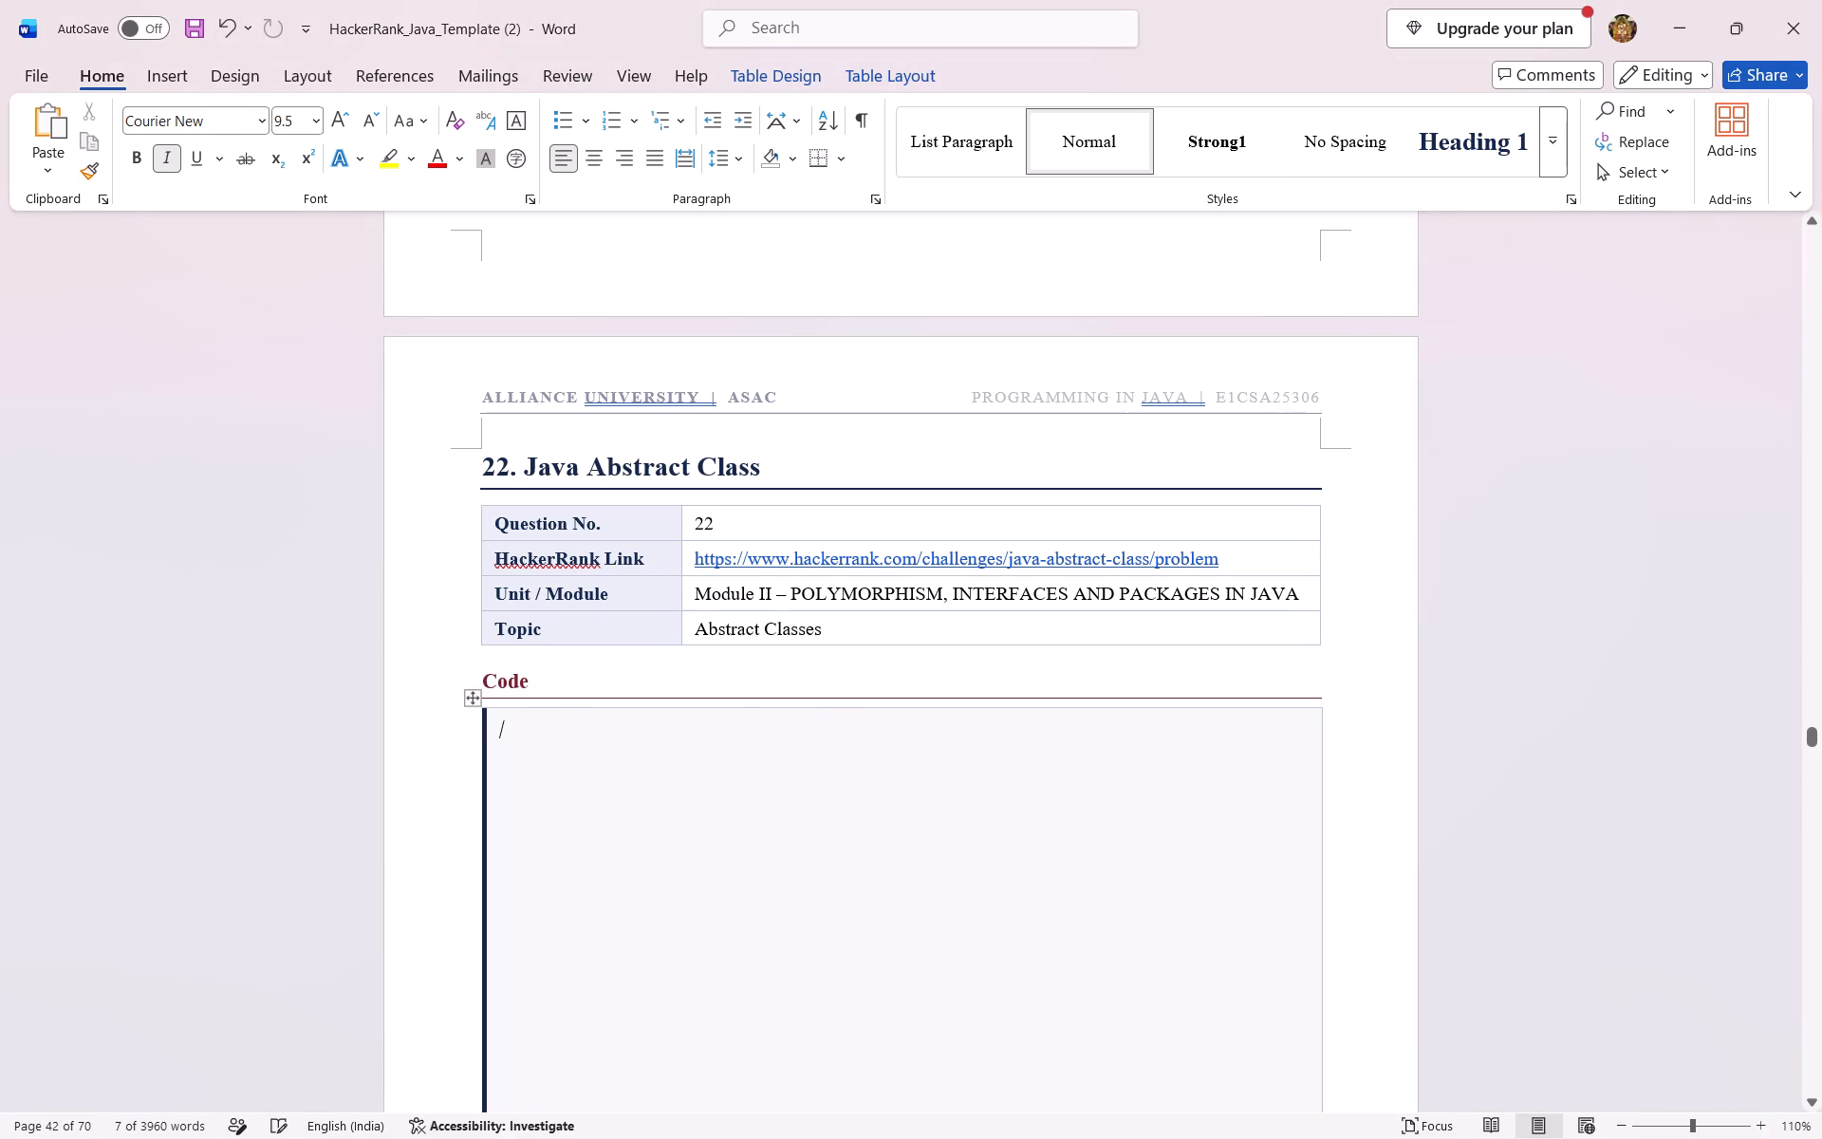
{"action": "key", "text": "ctrl+v"}
Delete the placeholder text in question 22's Output box.
{"action": "scroll", "coordinate": [646, 781], "scroll_direction": "down", "scroll_amount": 3}
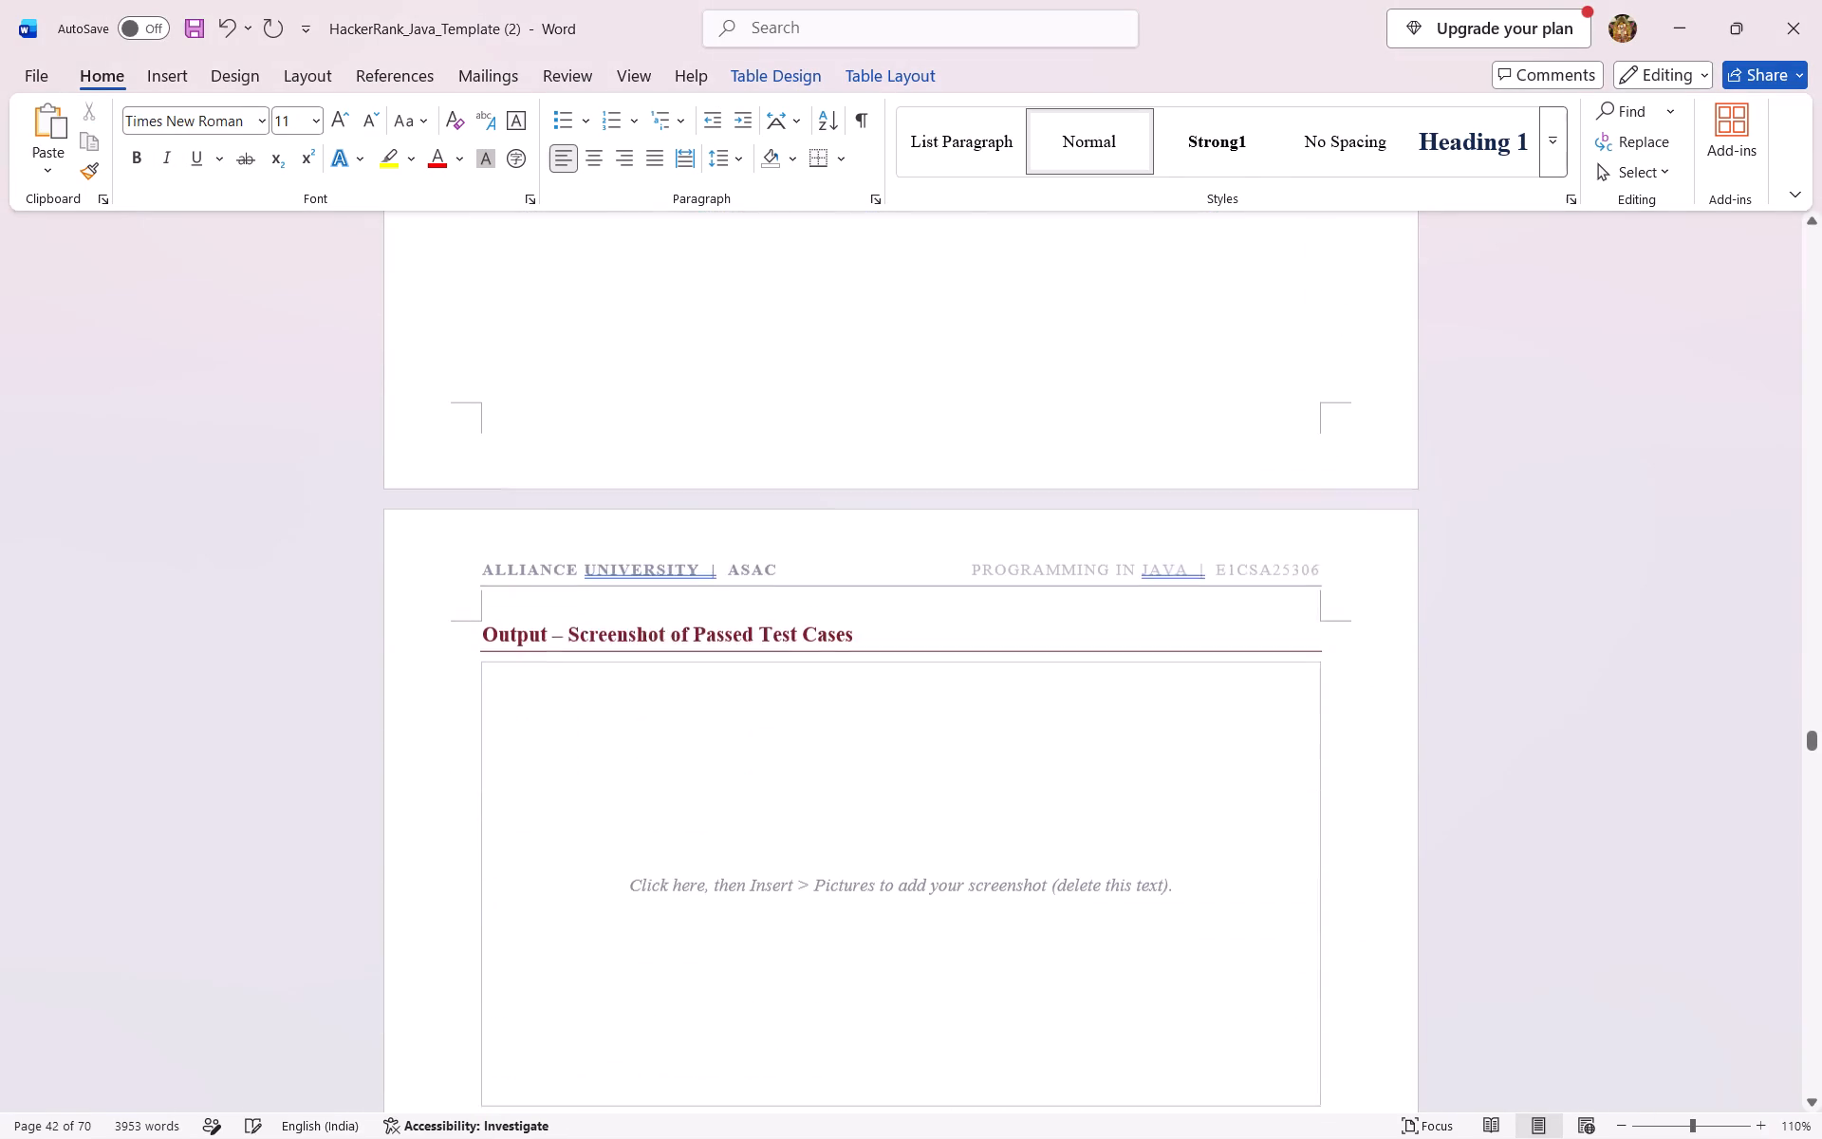
{"action": "scroll", "coordinate": [646, 781], "scroll_direction": "down", "scroll_amount": 1}
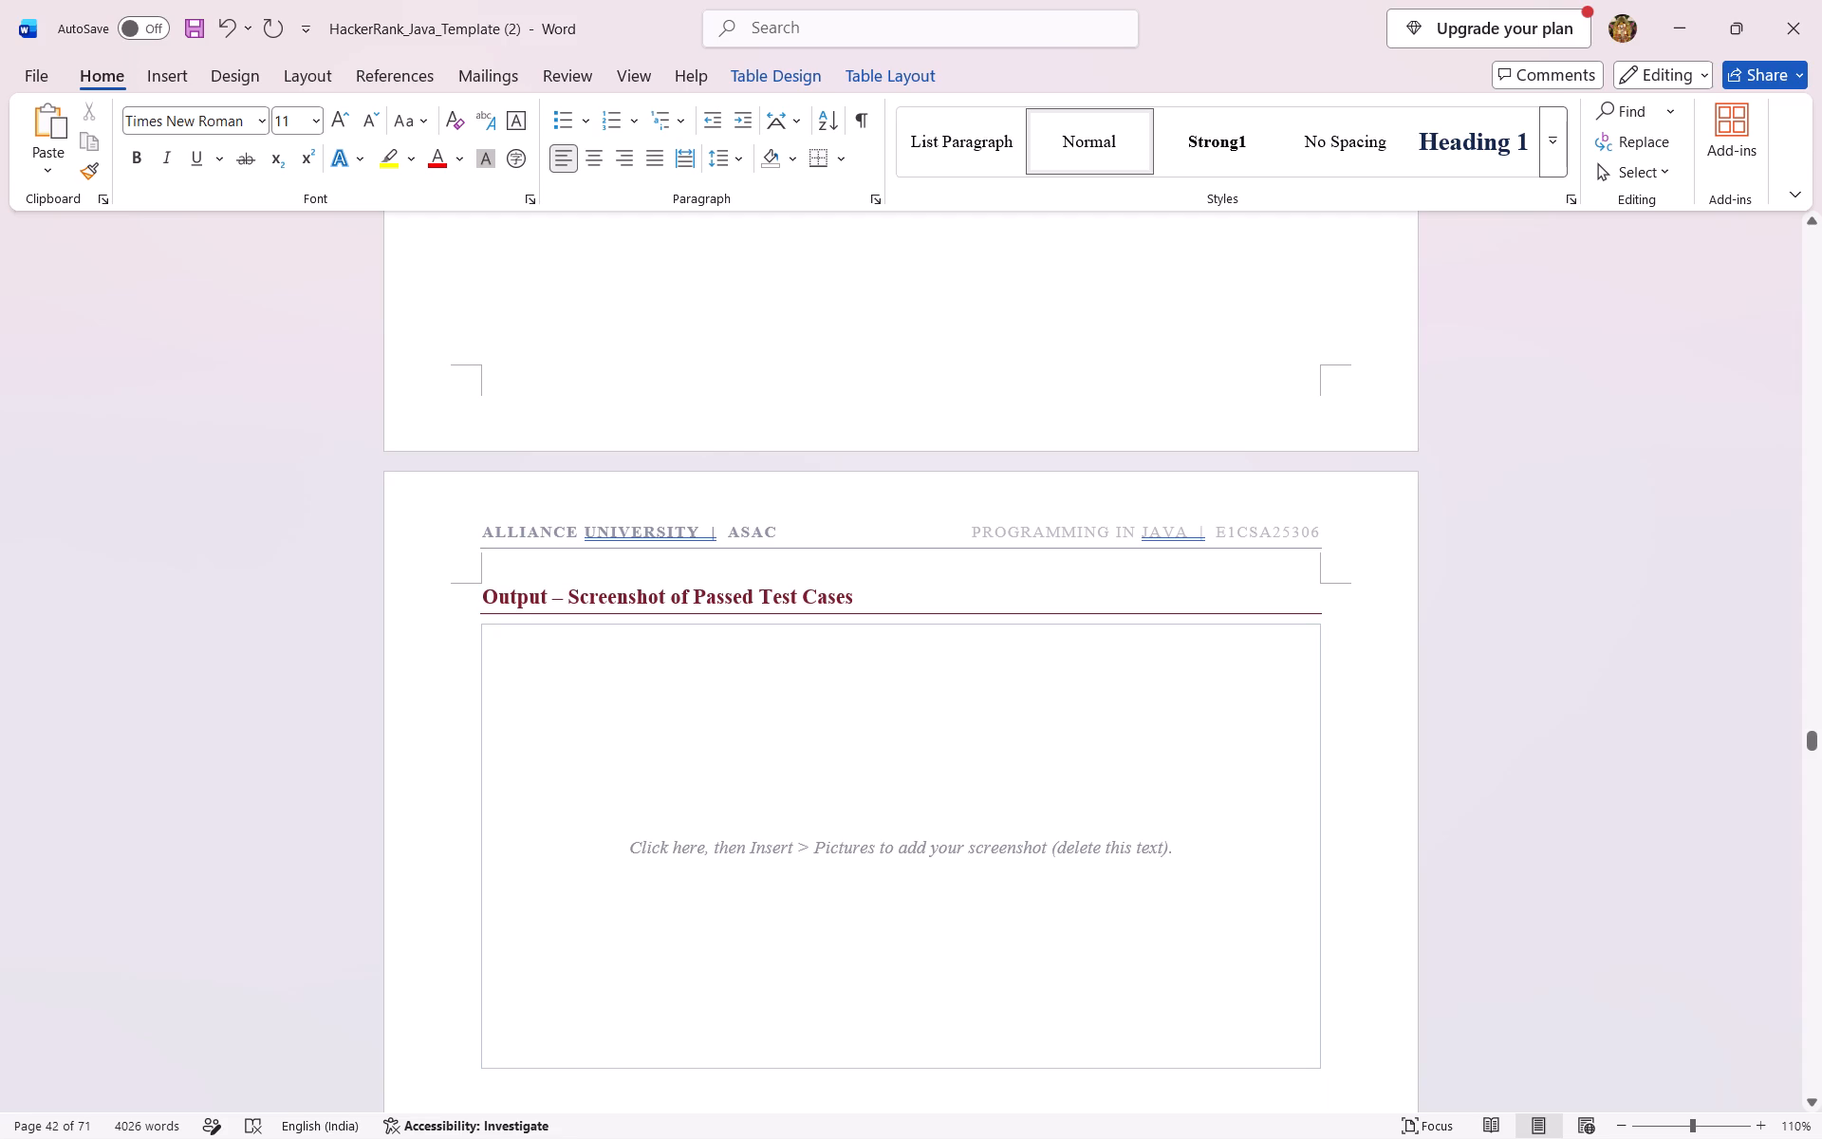
{"action": "left_click_drag", "start_coordinate": [1167, 839], "coordinate": [646, 825]}
{"action": "key", "text": "BackSpace"}
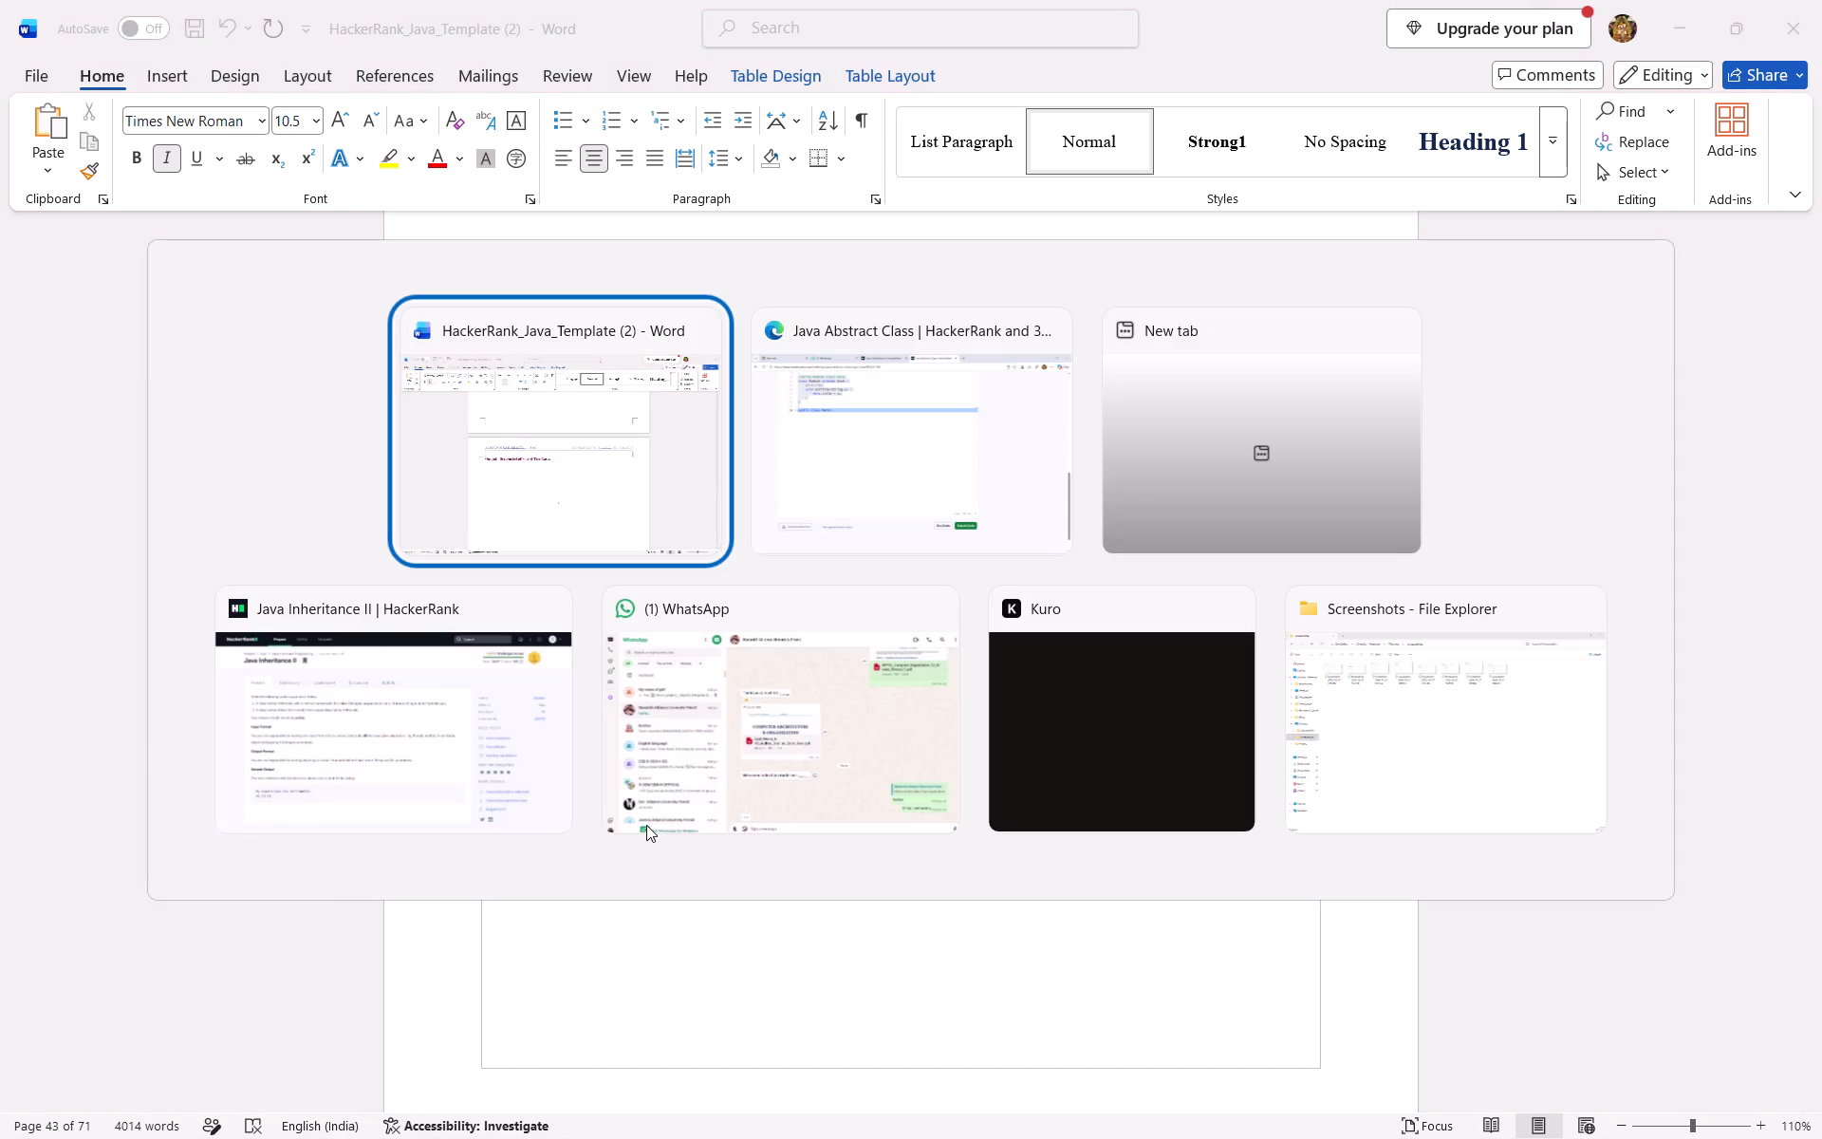
In Edge, run the Java Abstract Class code against the sample tests and capture a screenshot of the whole Congratulations result panel.
{"action": "left_click", "coordinate": [1105, 989]}
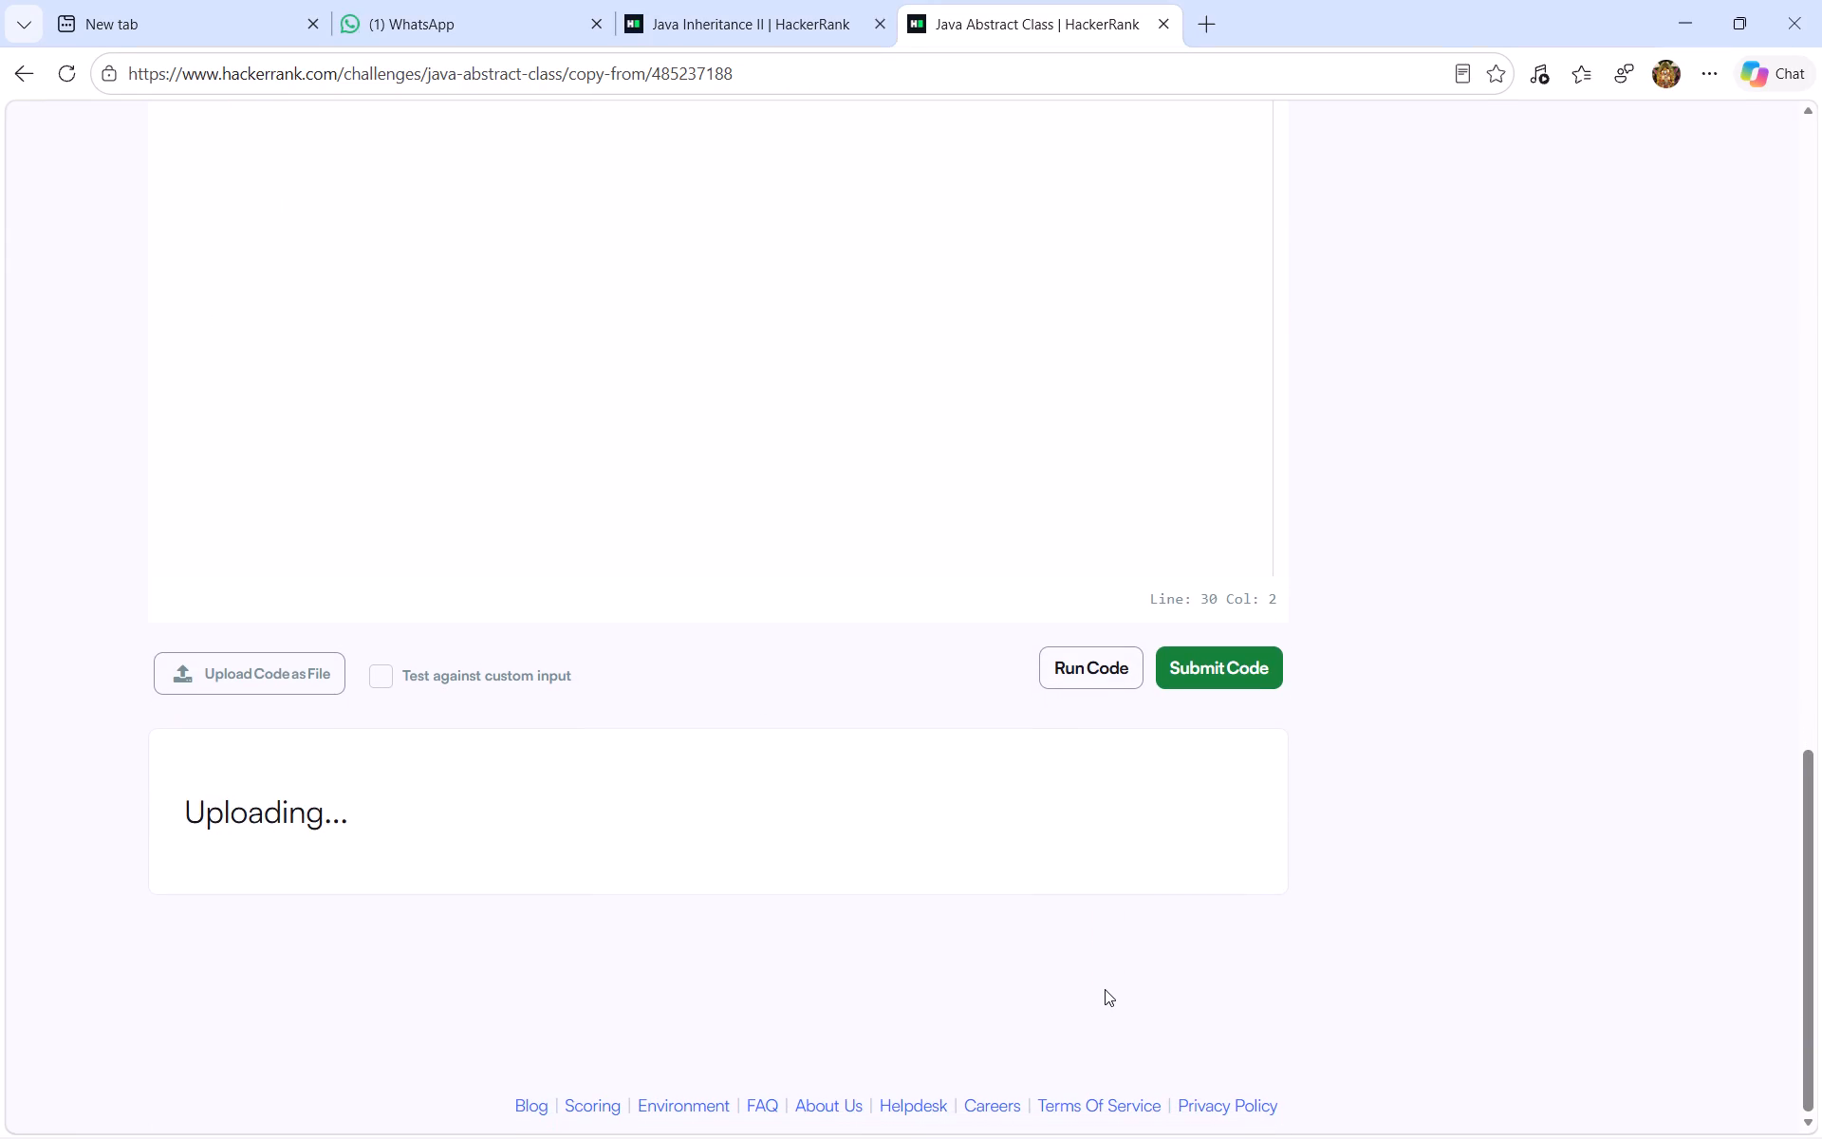
{"action": "scroll", "coordinate": [1105, 989], "scroll_direction": "down", "scroll_amount": 2}
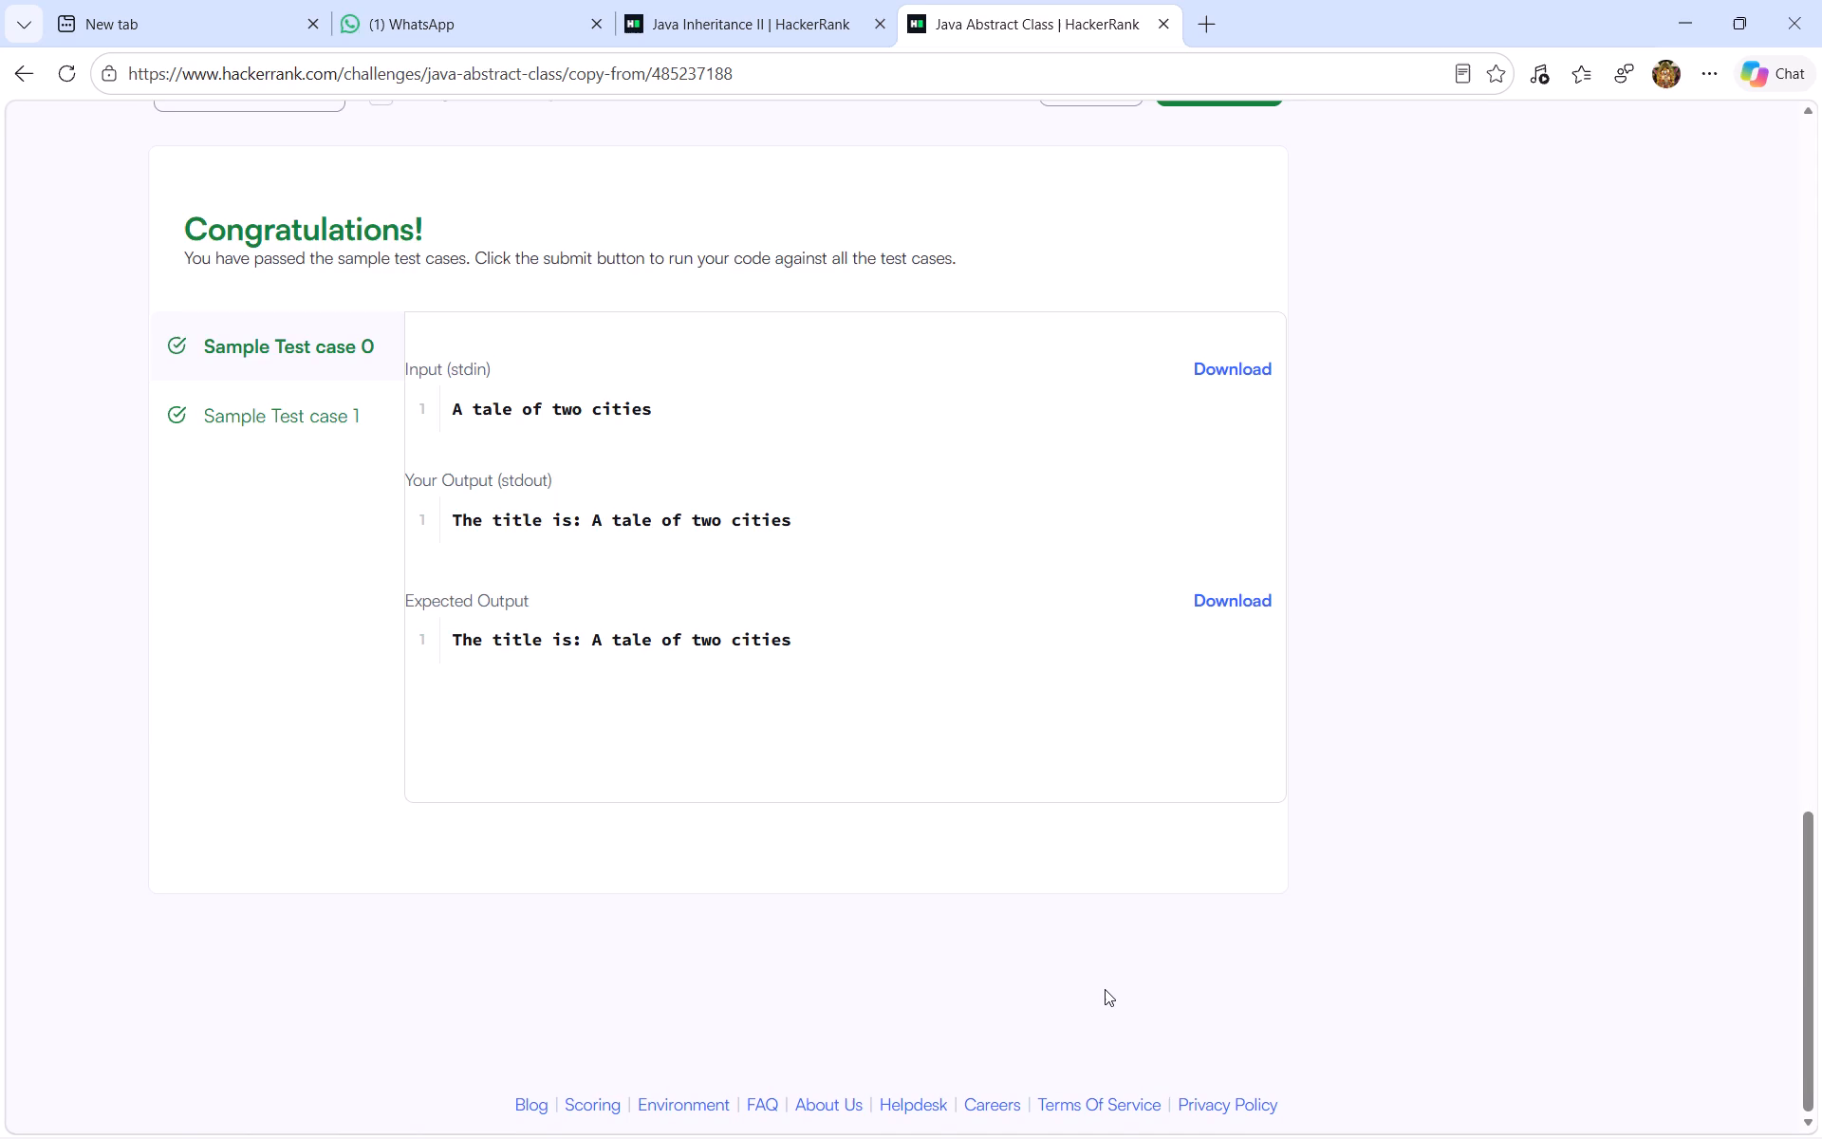
{"action": "key", "text": "shift+super+s"}
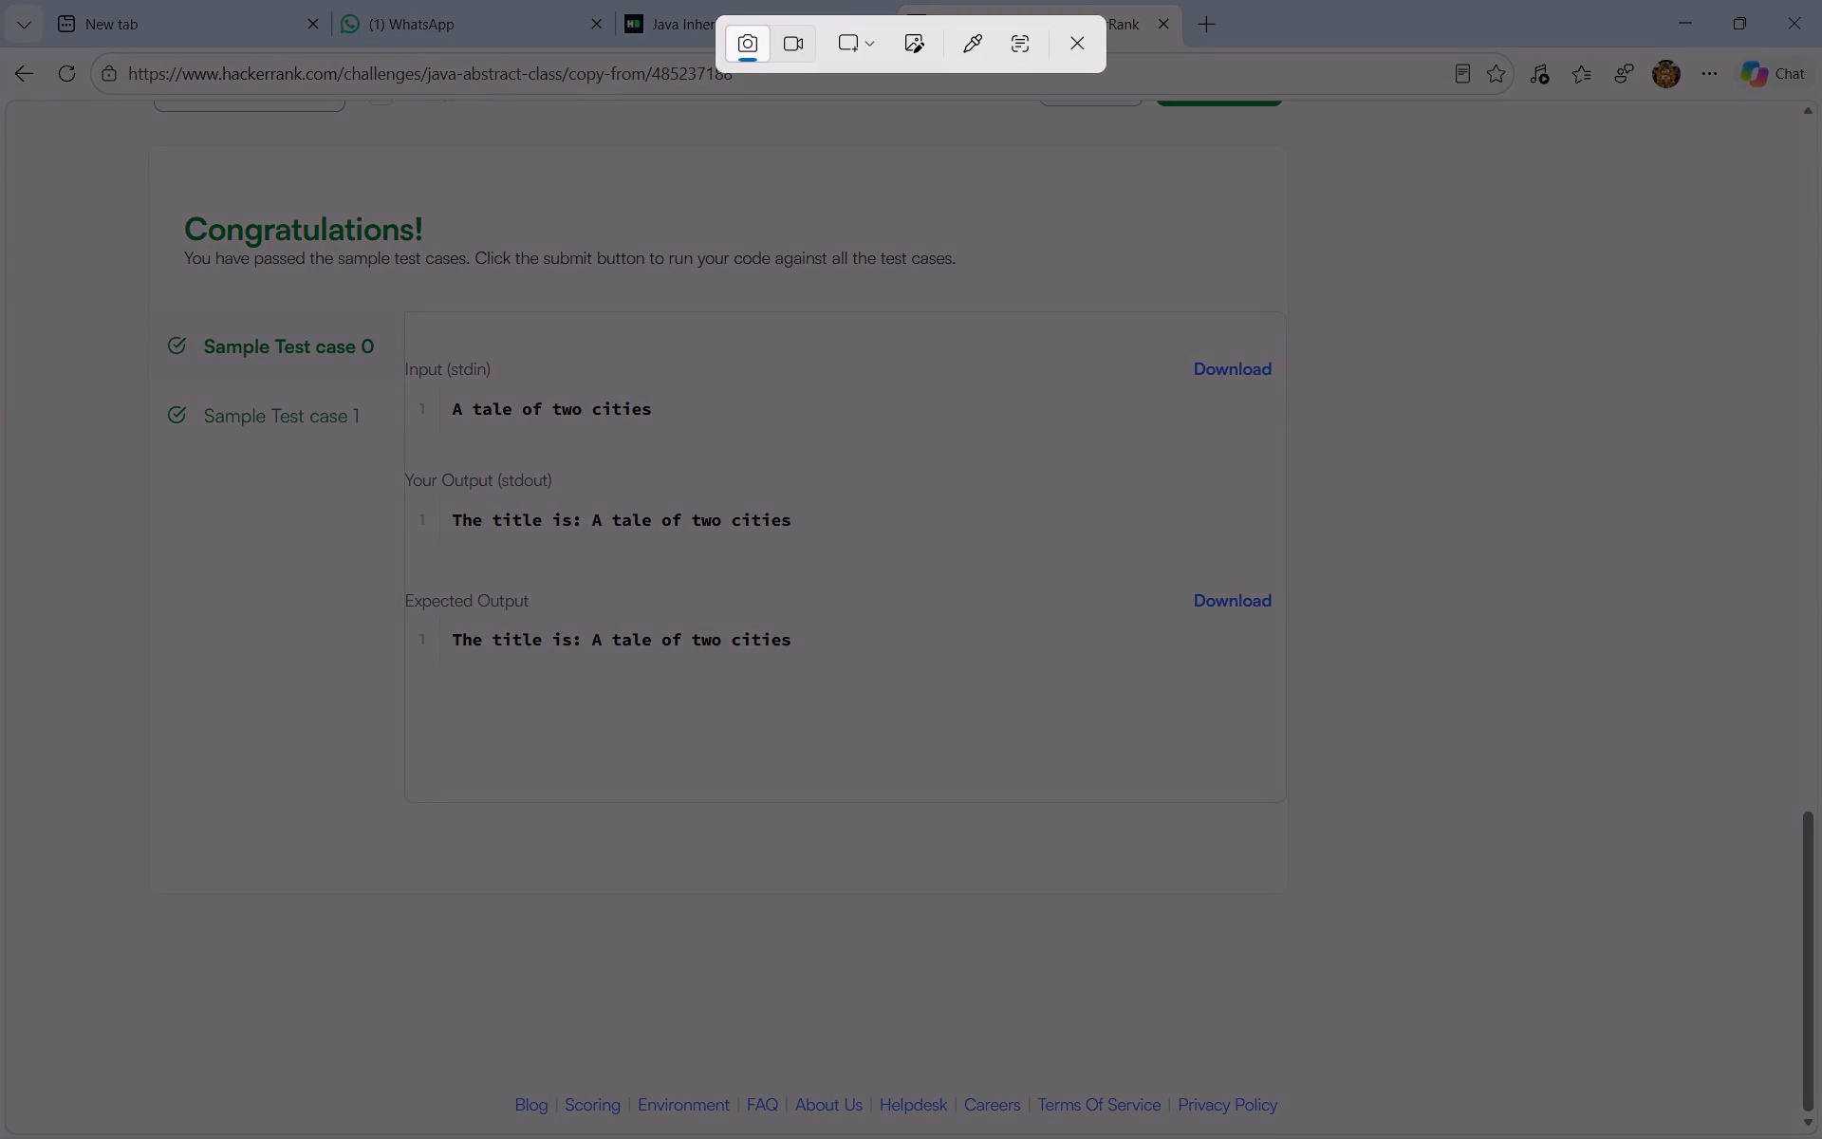
{"action": "scroll", "coordinate": [213, 261], "scroll_direction": "down", "scroll_amount": 1}
{"action": "left_click_drag", "start_coordinate": [158, 153], "coordinate": [395, 239]}
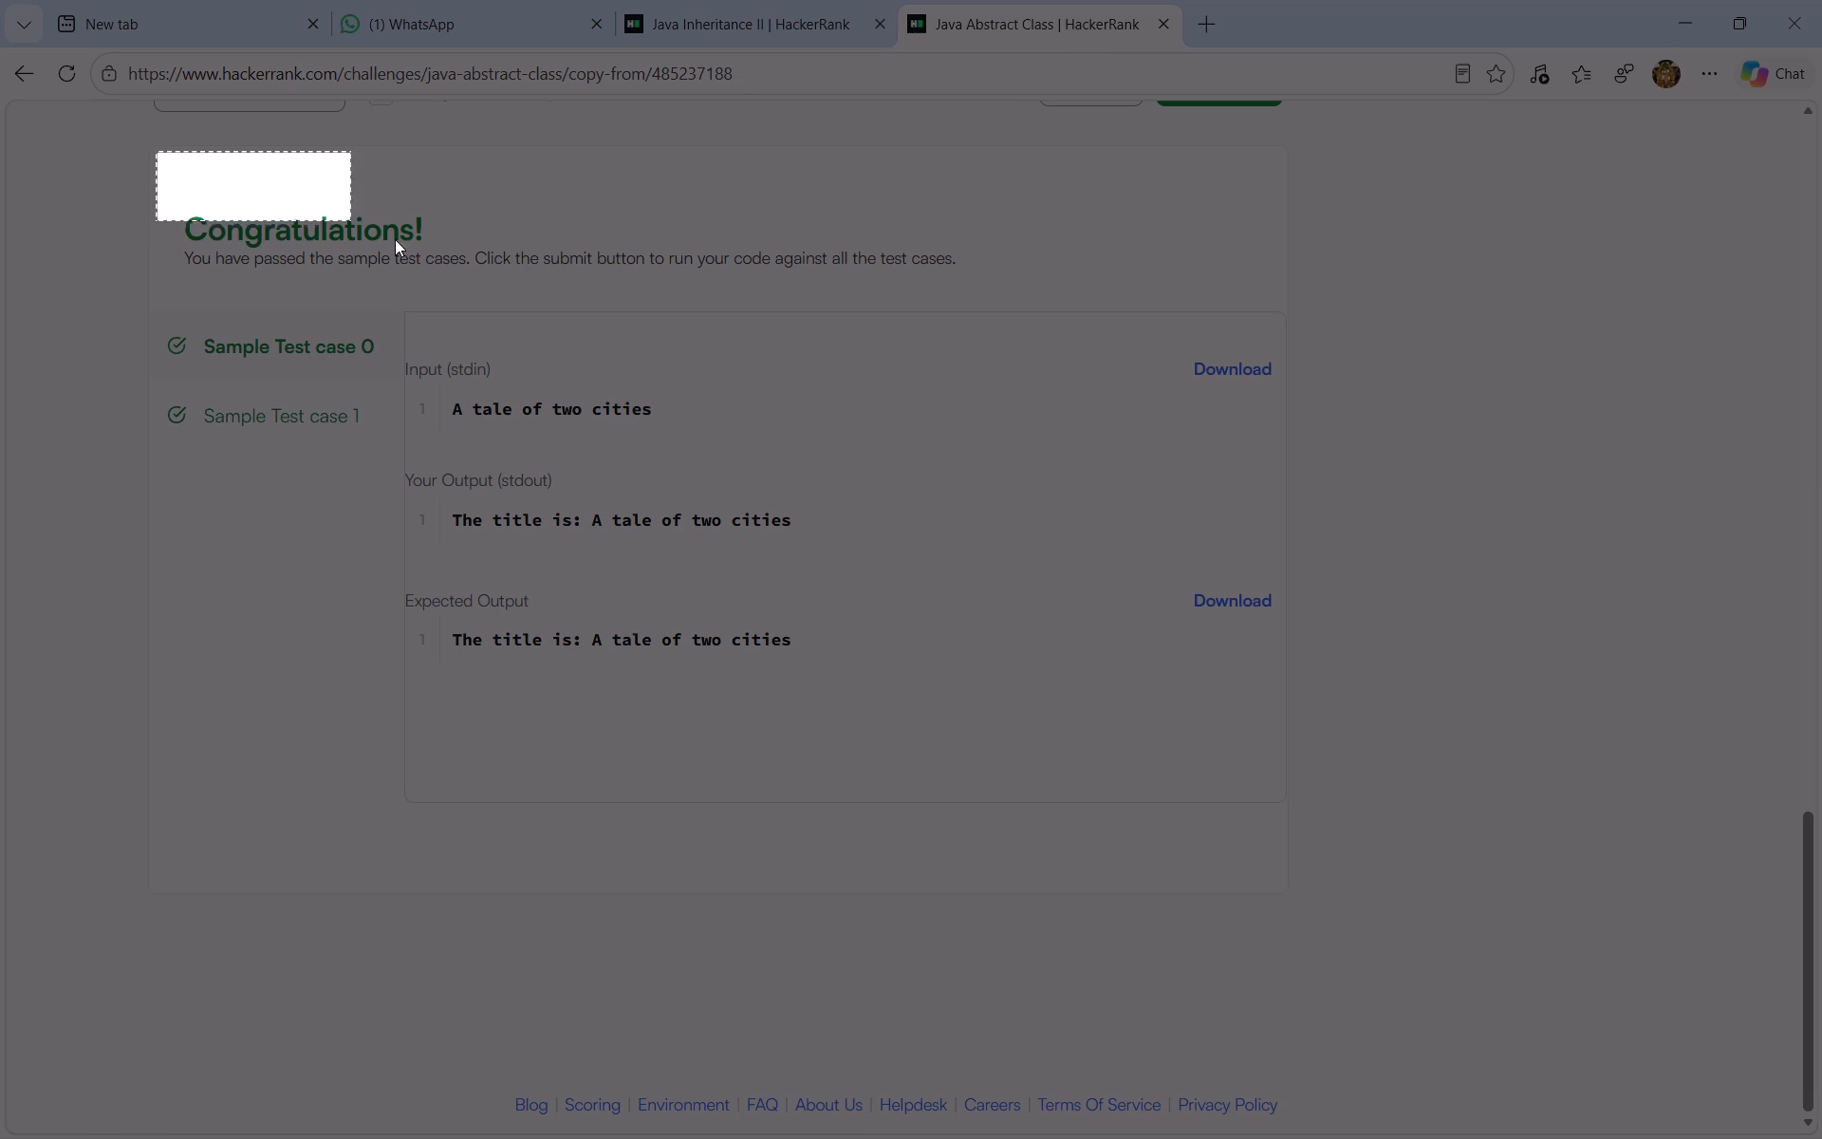
{"action": "left_click_drag", "start_coordinate": [395, 239], "coordinate": [1174, 794]}
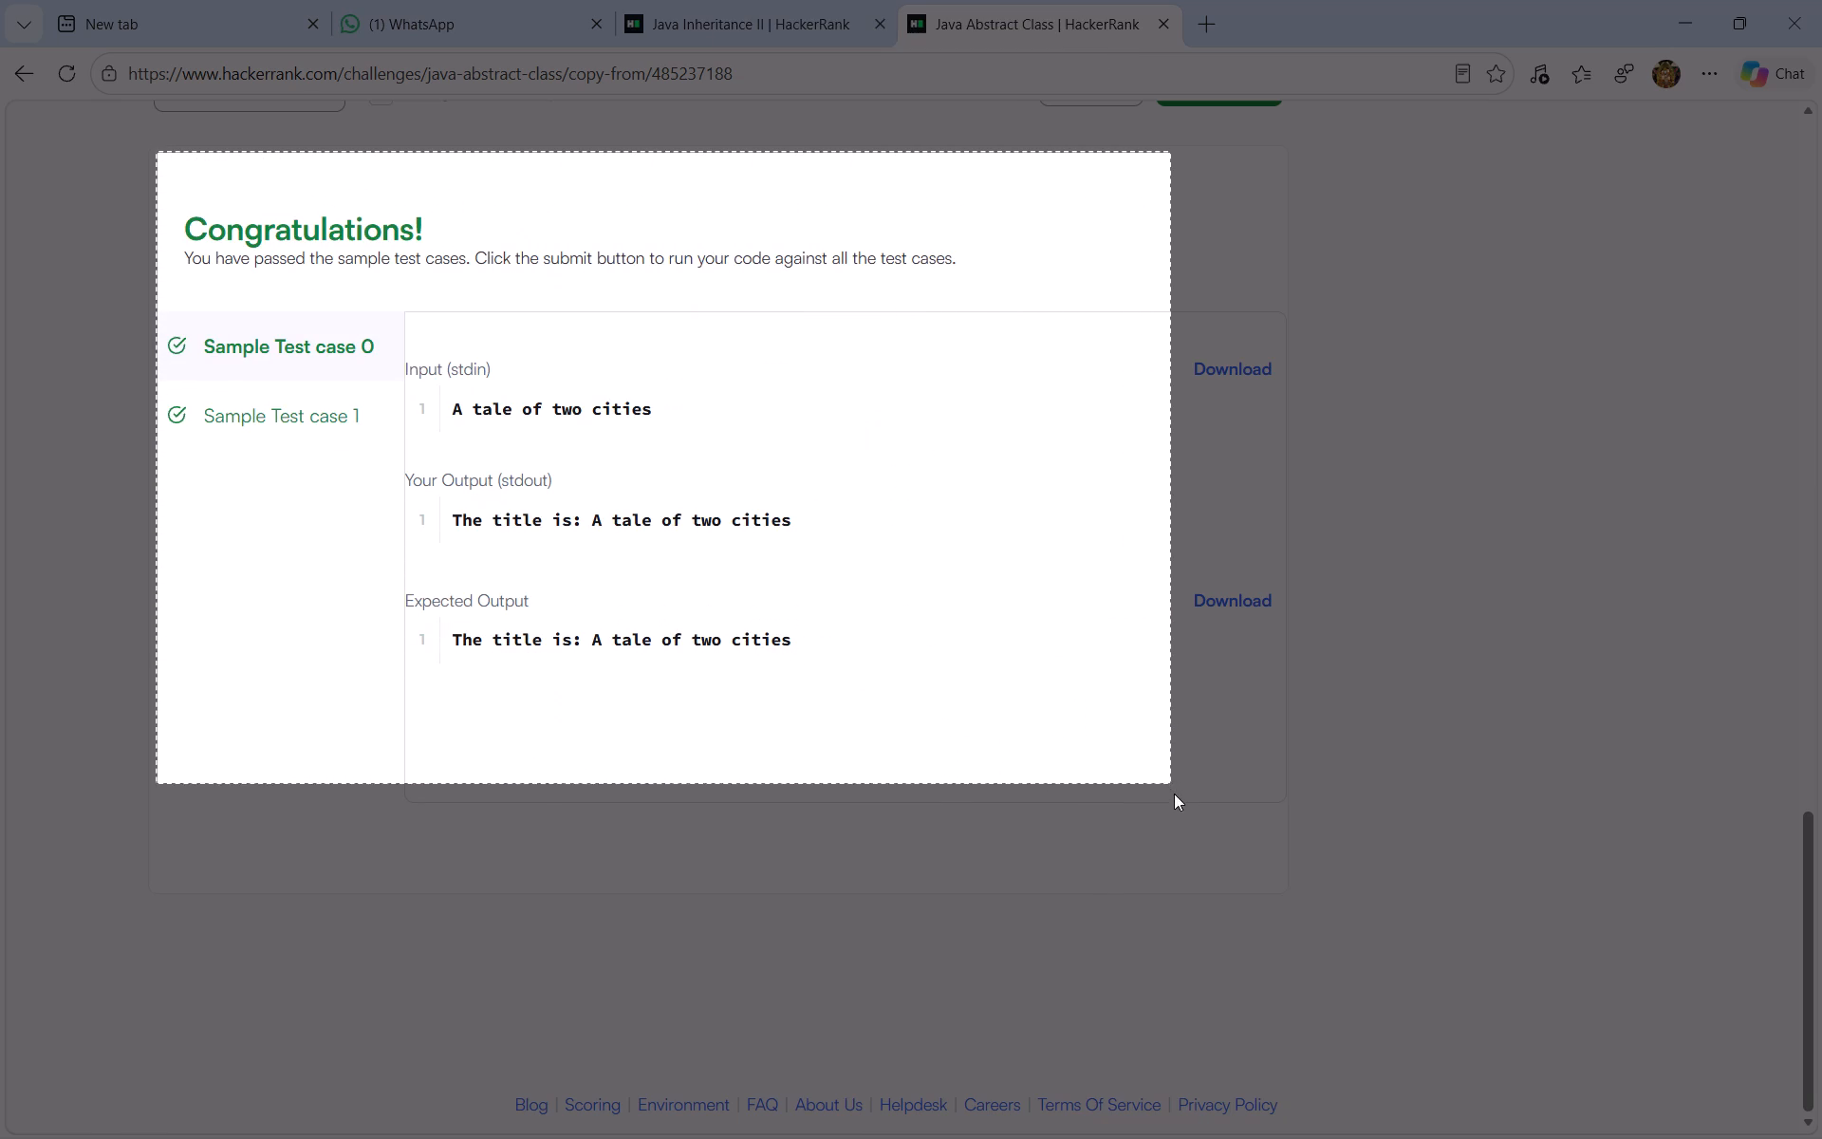
{"action": "left_click_drag", "start_coordinate": [1174, 794], "coordinate": [1330, 831]}
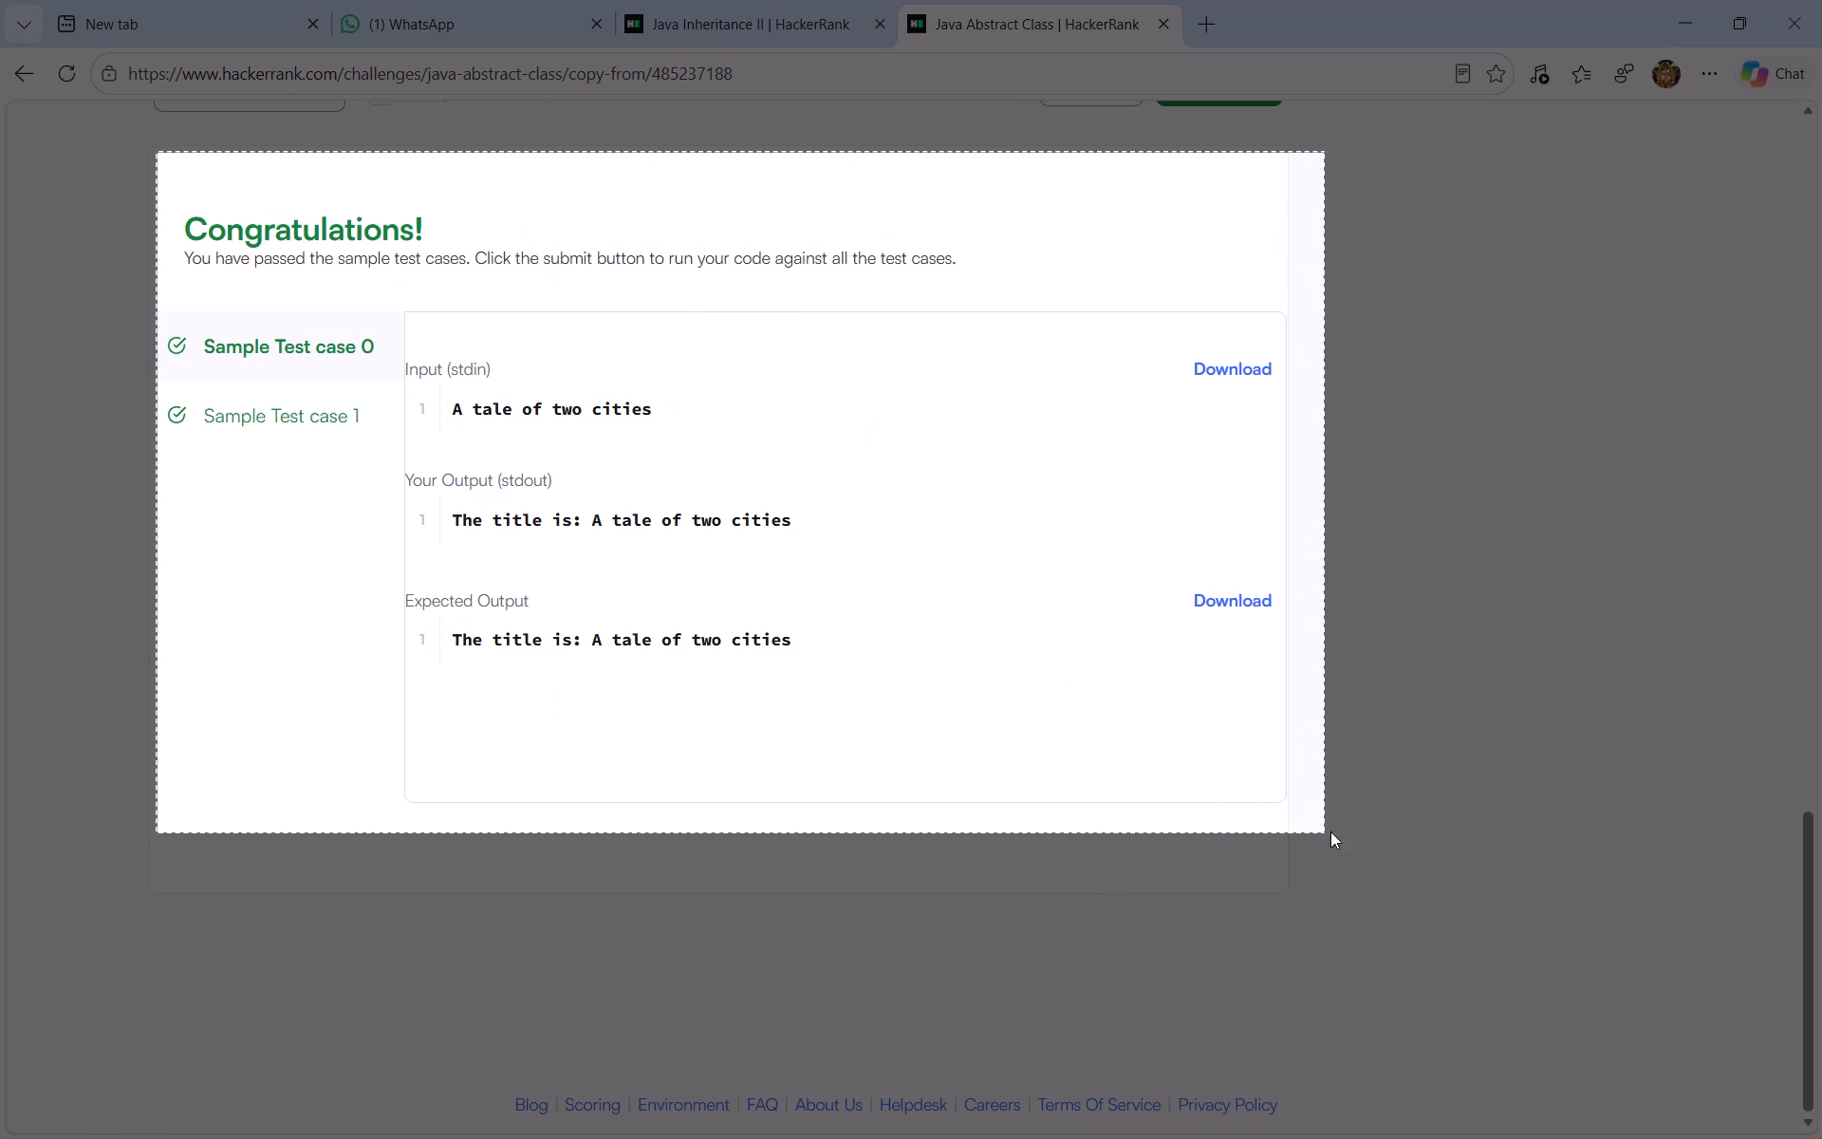
{"action": "left_click_drag", "start_coordinate": [1330, 831], "coordinate": [1324, 922]}
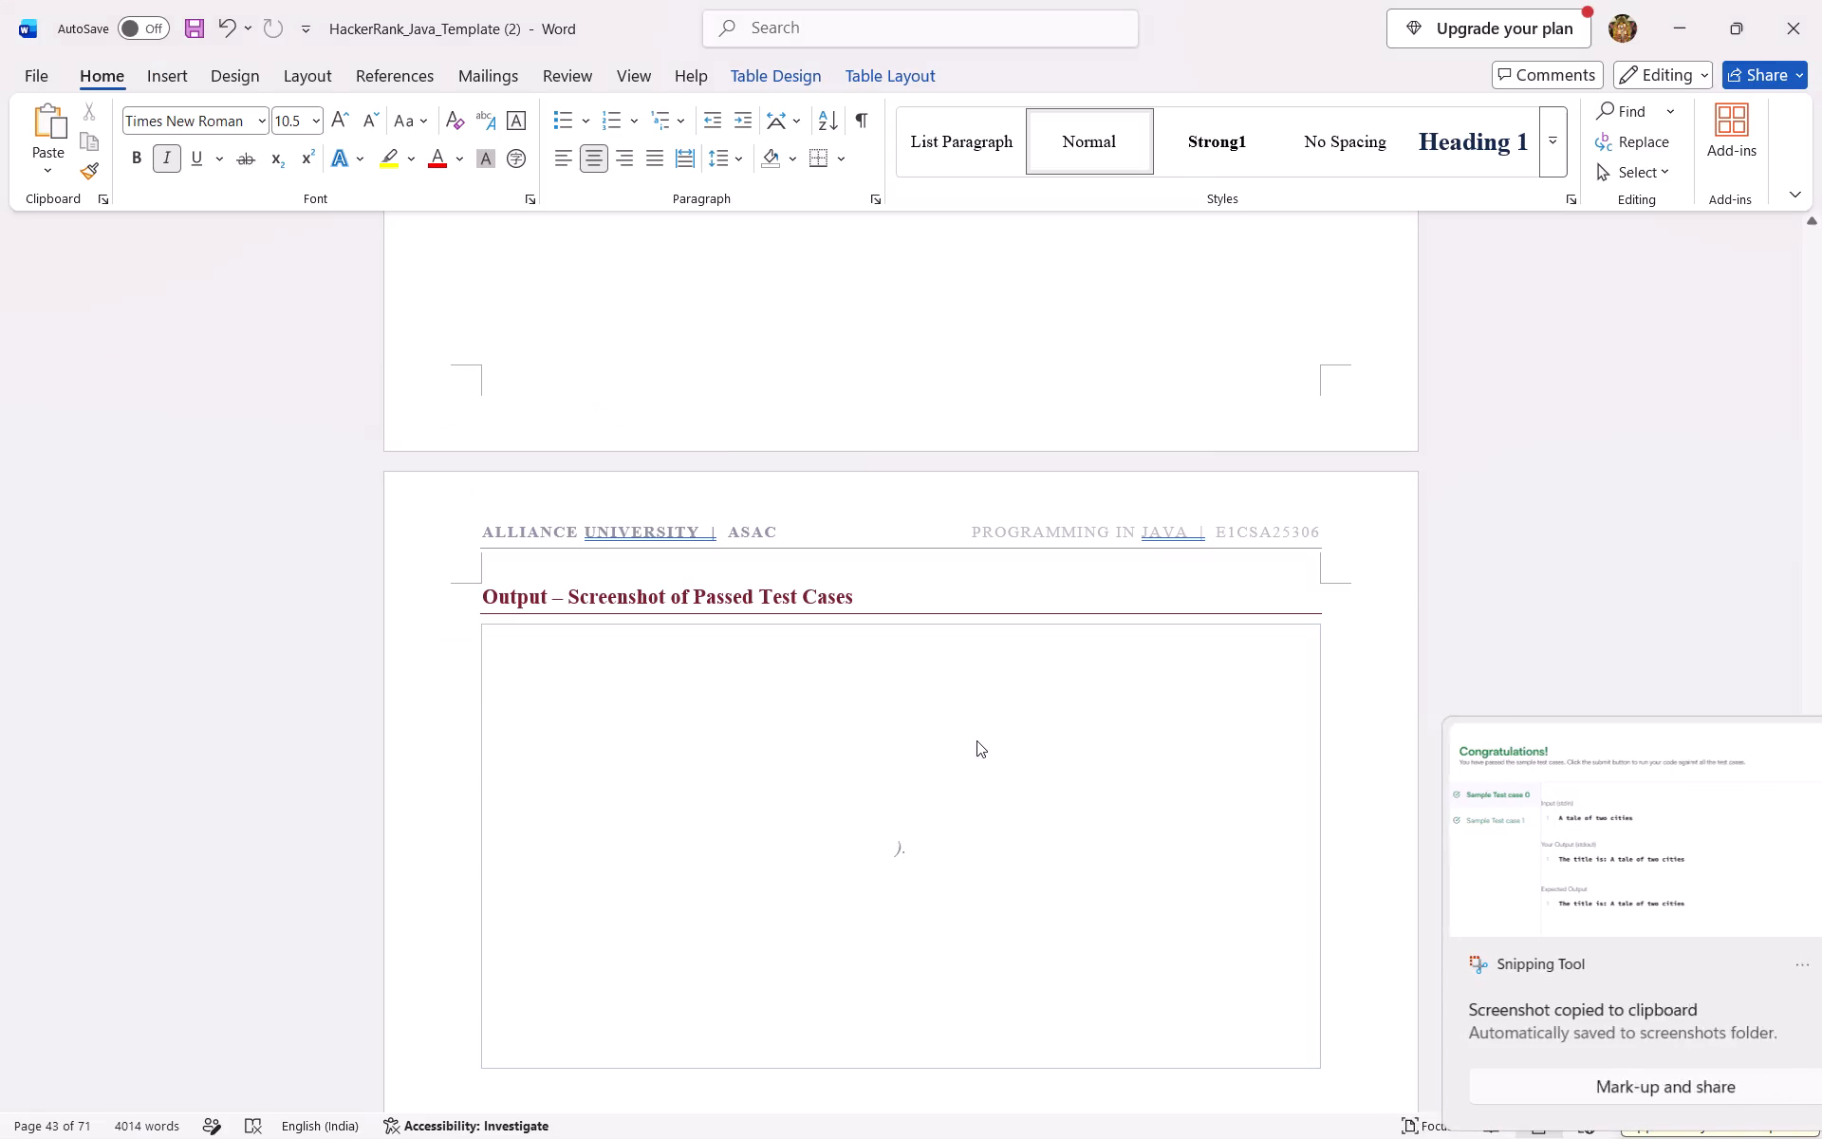
{"action": "scroll", "coordinate": [461, 530], "scroll_direction": "down", "scroll_amount": 2}
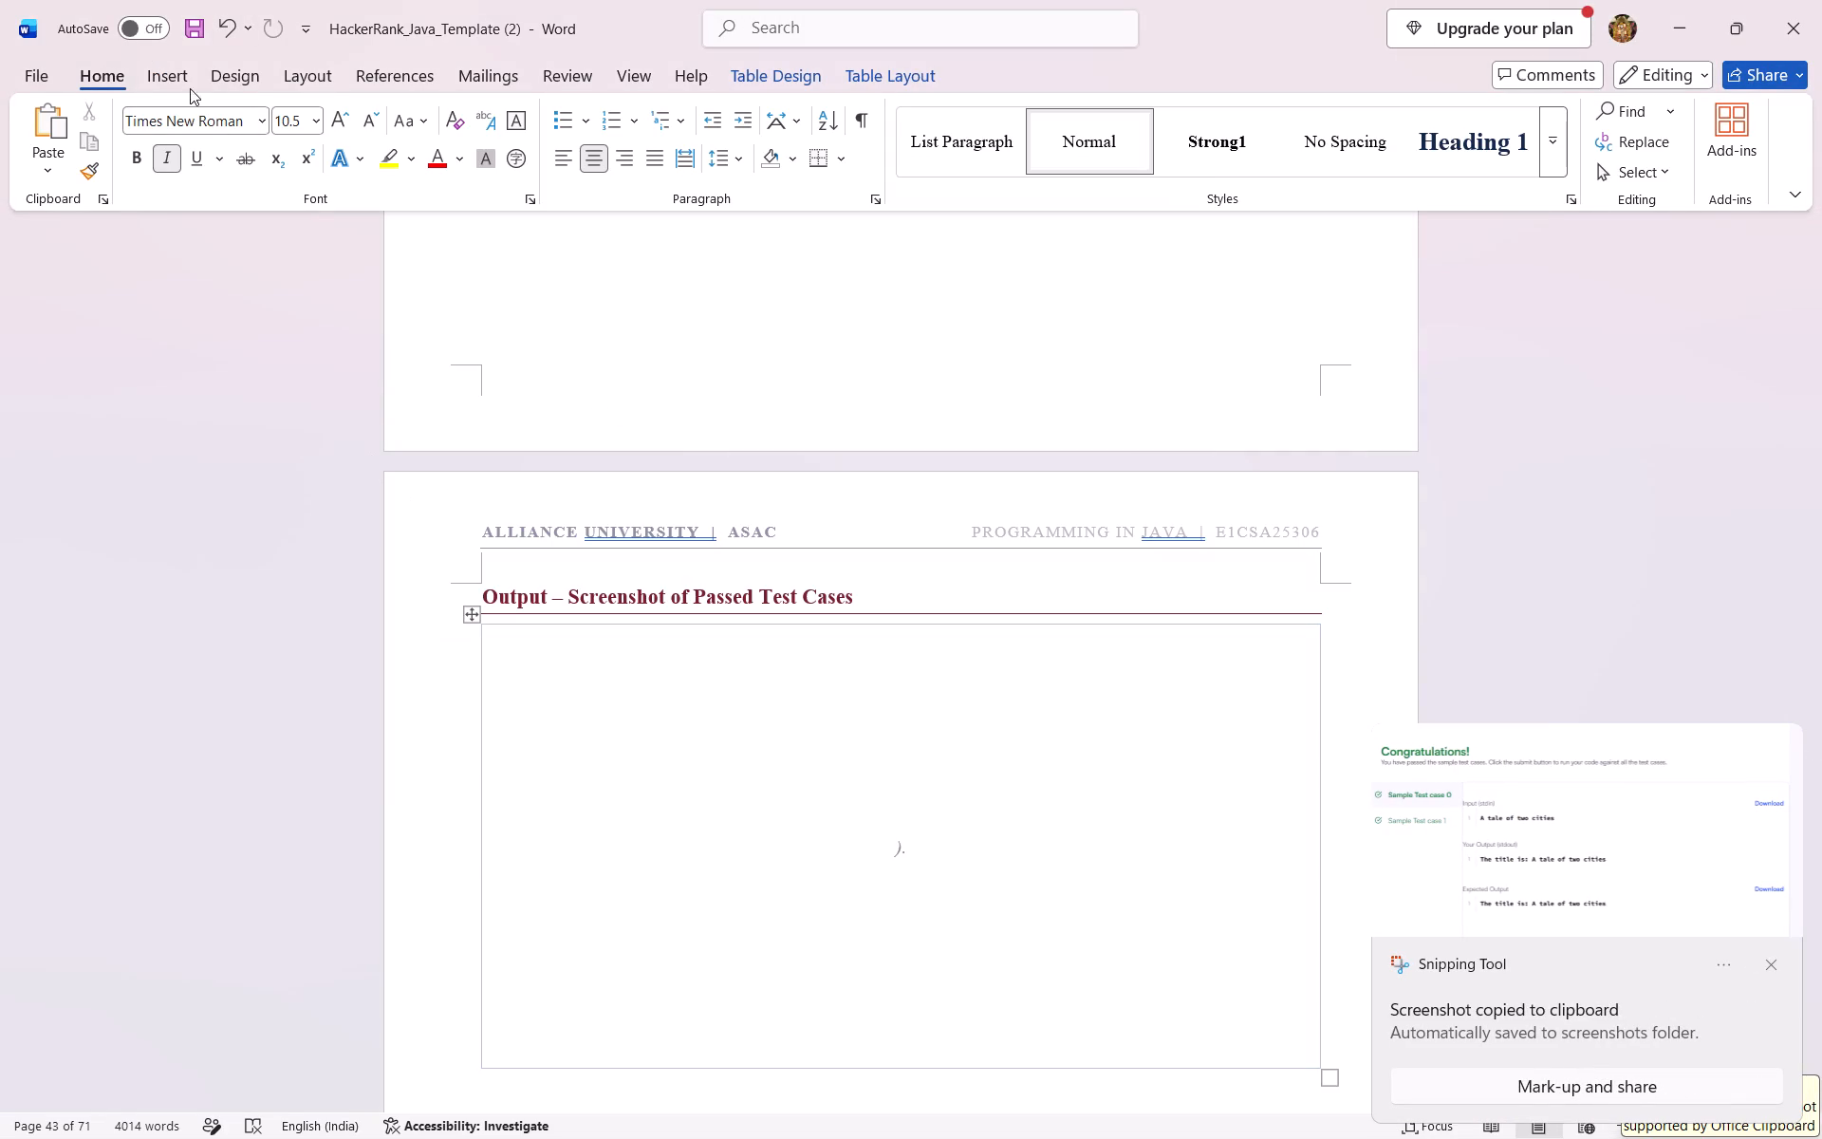
{"action": "left_click", "coordinate": [172, 72]}
{"action": "left_click", "coordinate": [248, 129]}
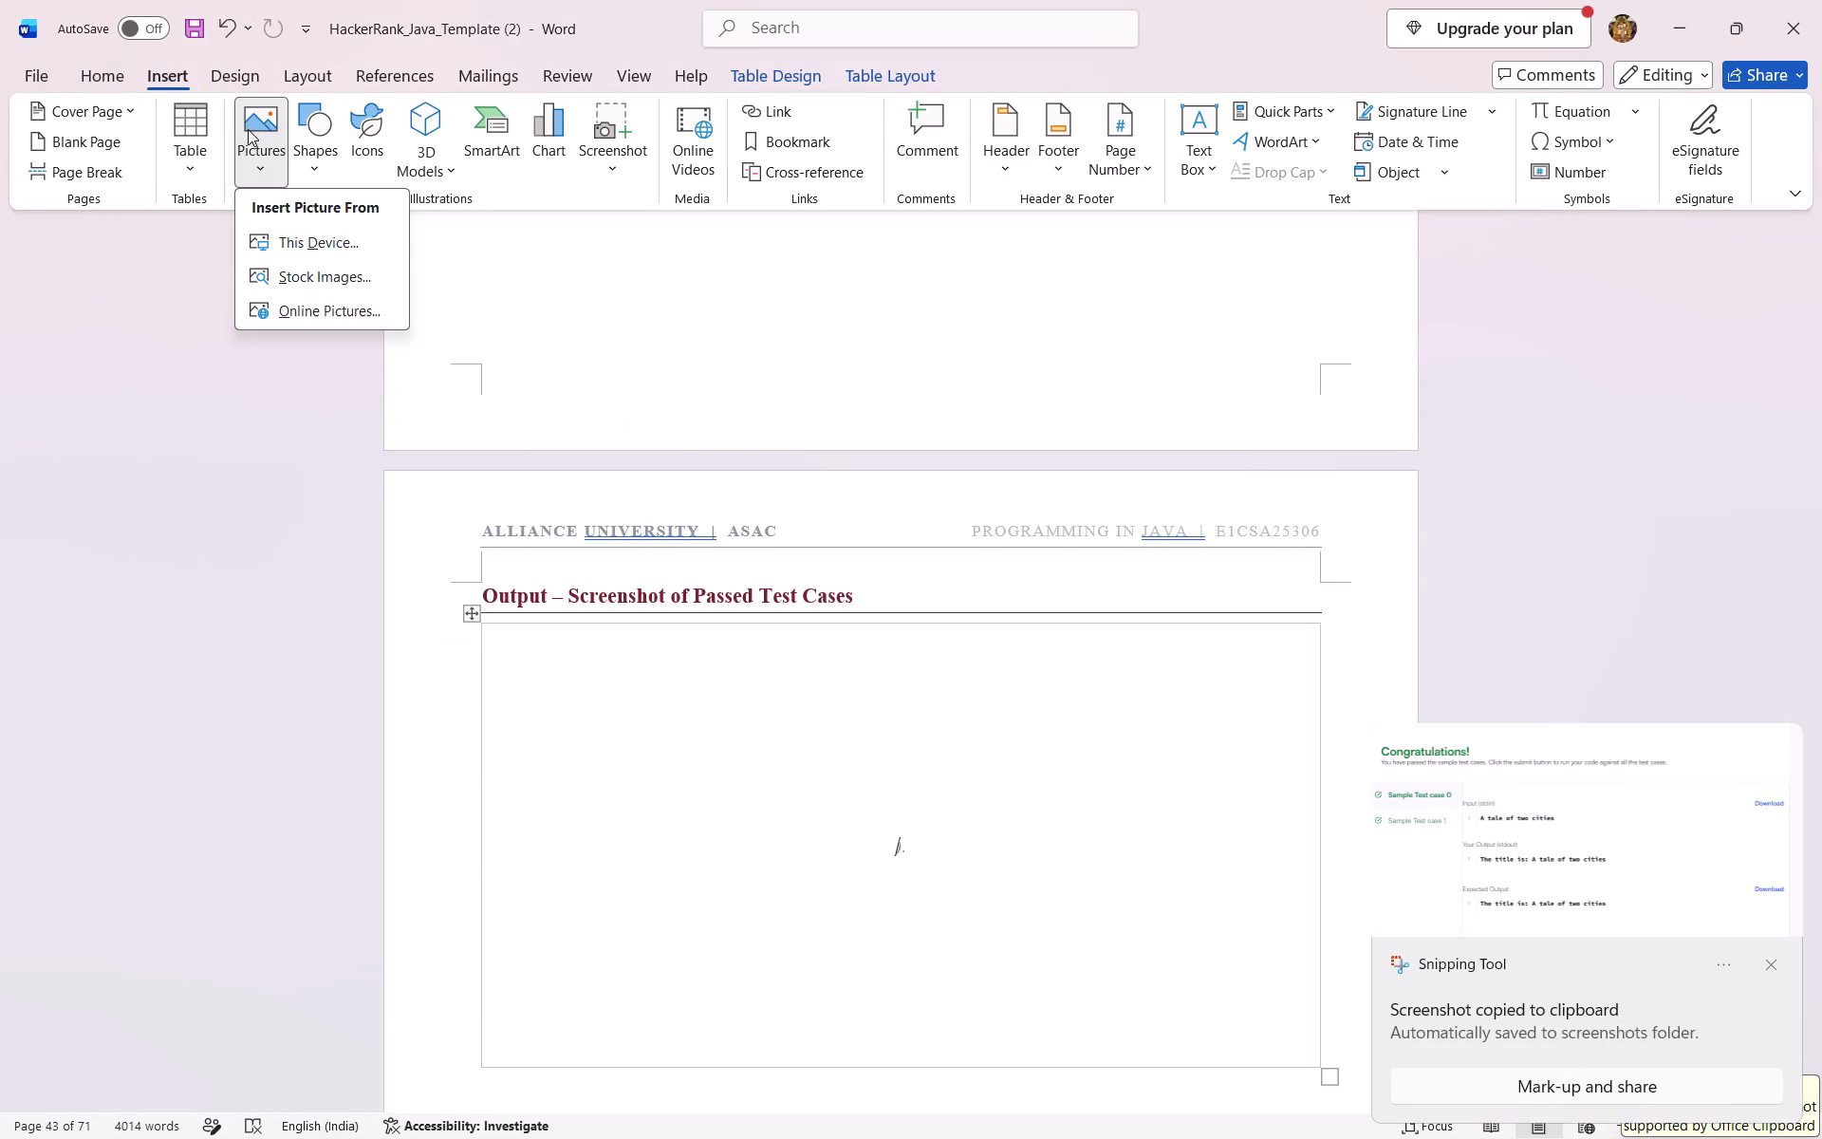
{"action": "left_click", "coordinate": [304, 238]}
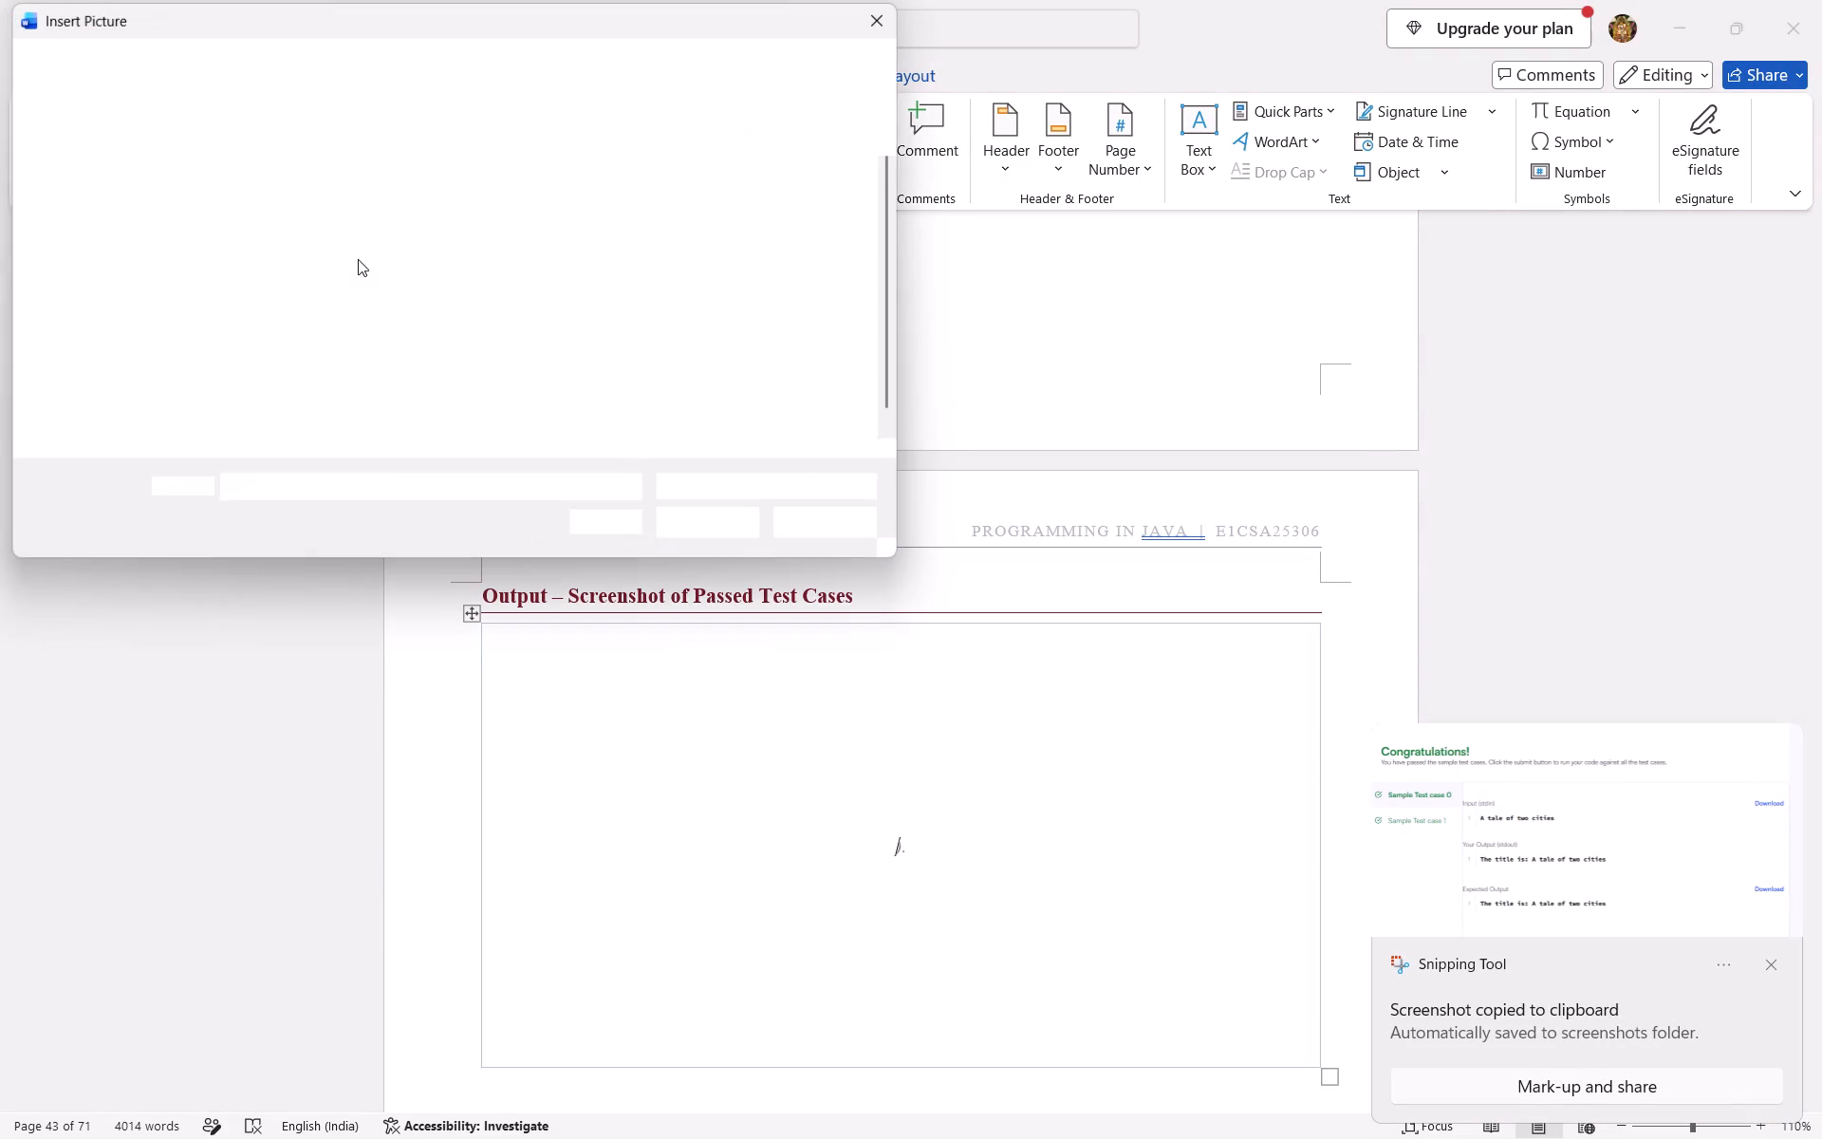
{"action": "left_click", "coordinate": [832, 382]}
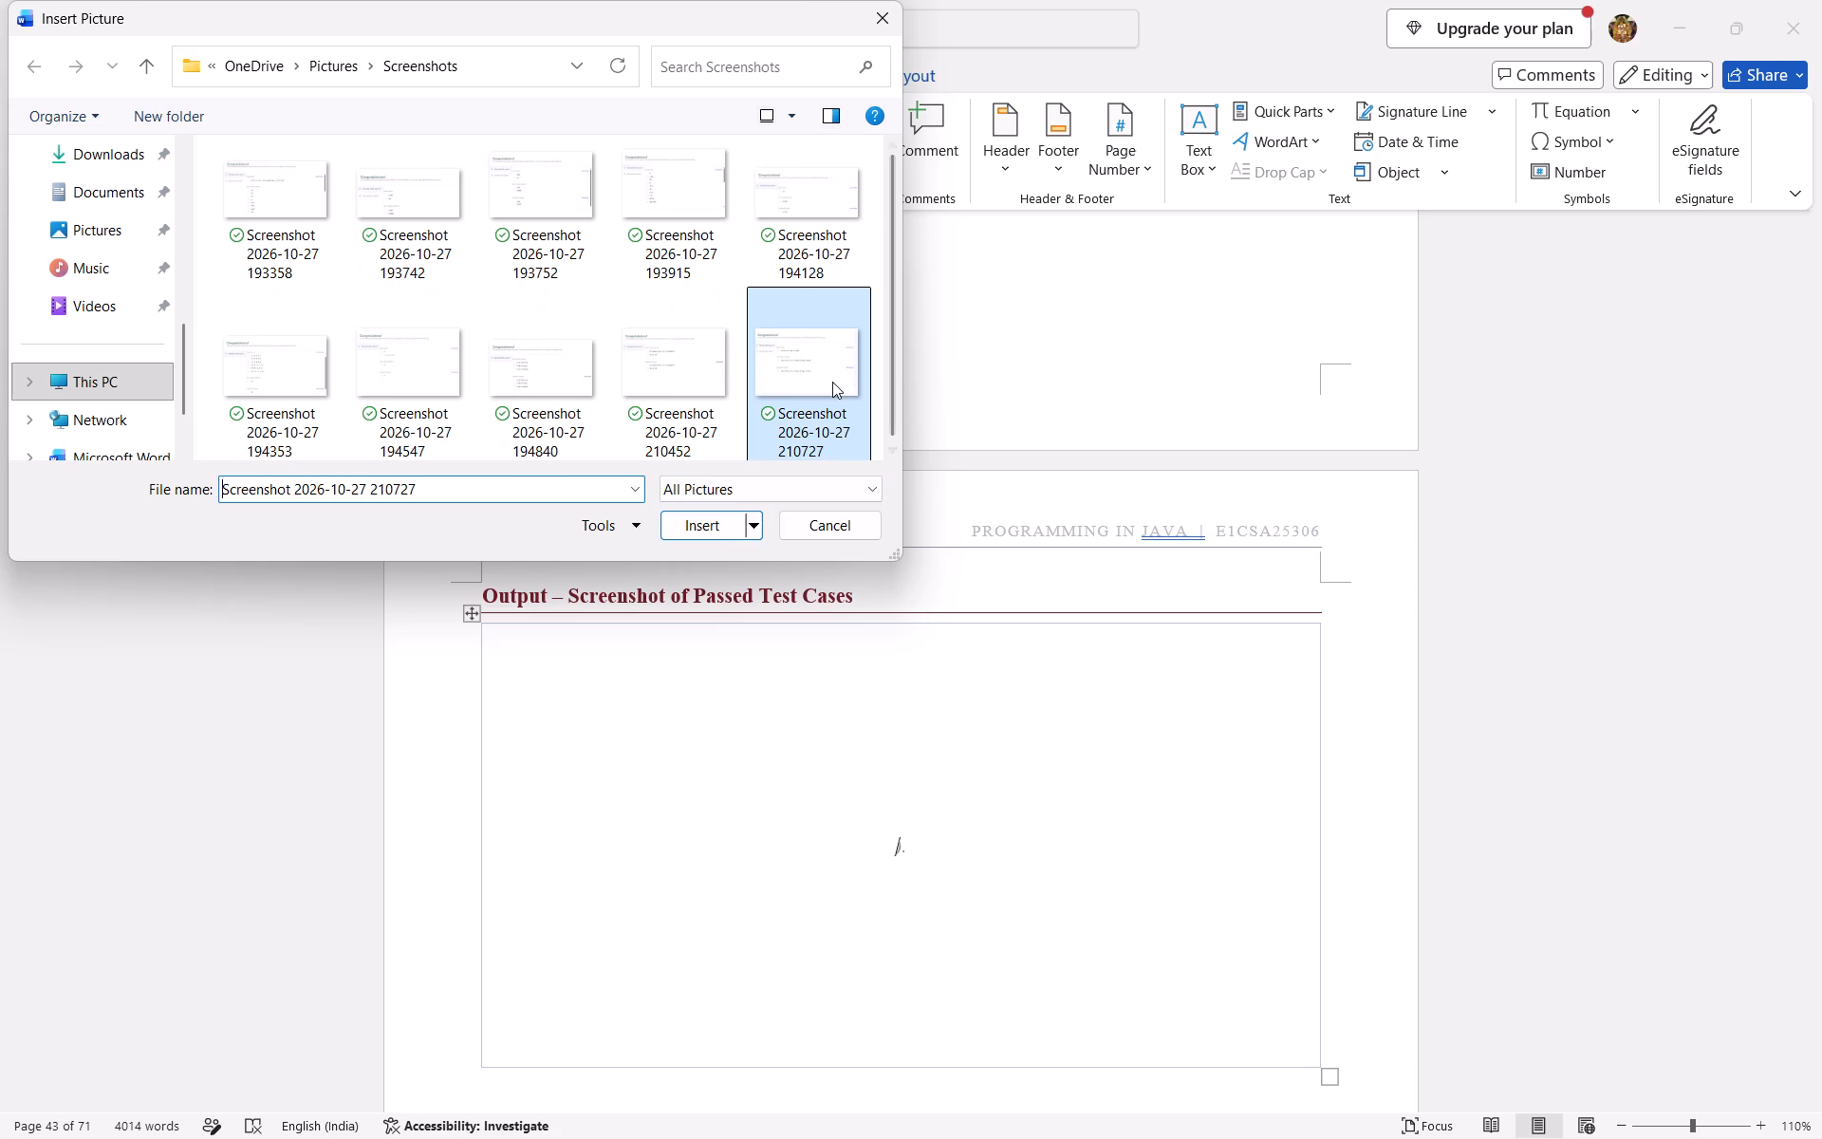
{"action": "left_click", "coordinate": [716, 528]}
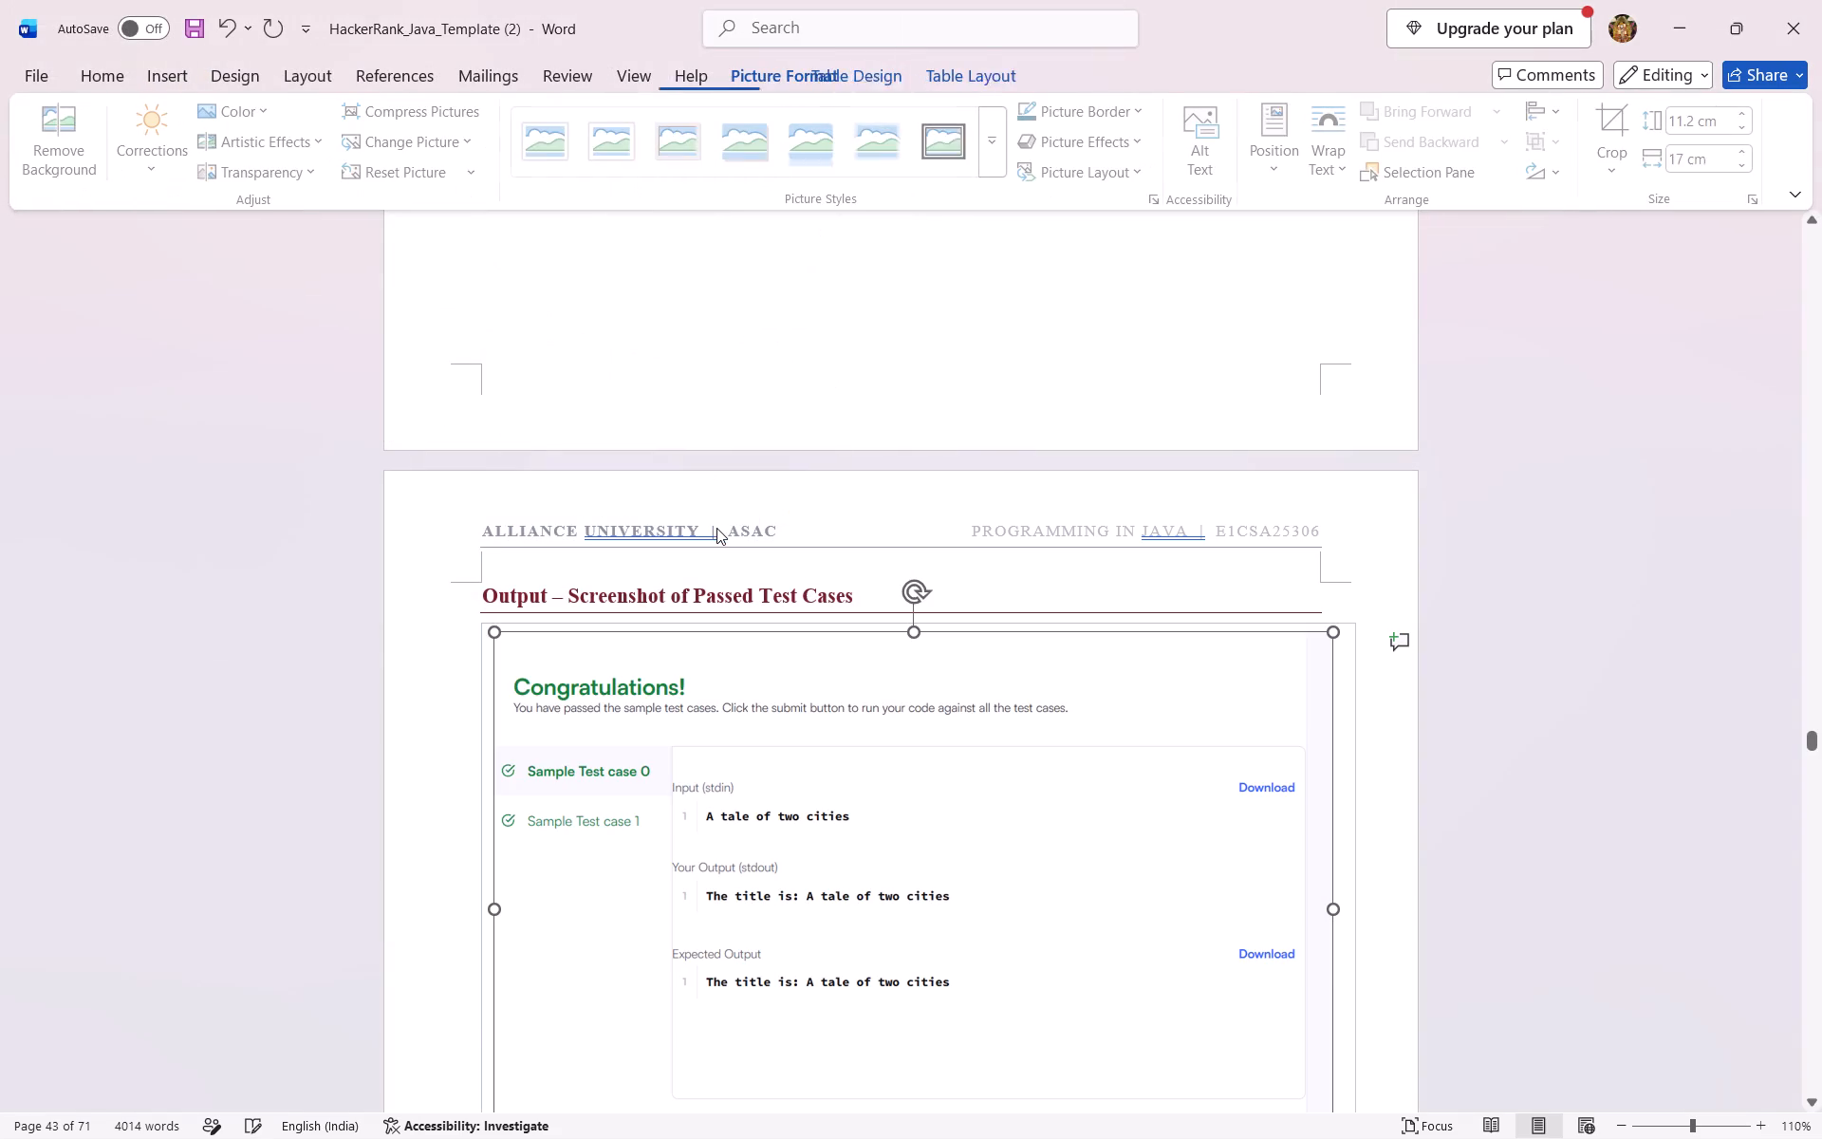
{"action": "scroll", "coordinate": [723, 649], "scroll_direction": "down", "scroll_amount": 4}
{"action": "left_click", "coordinate": [723, 649]}
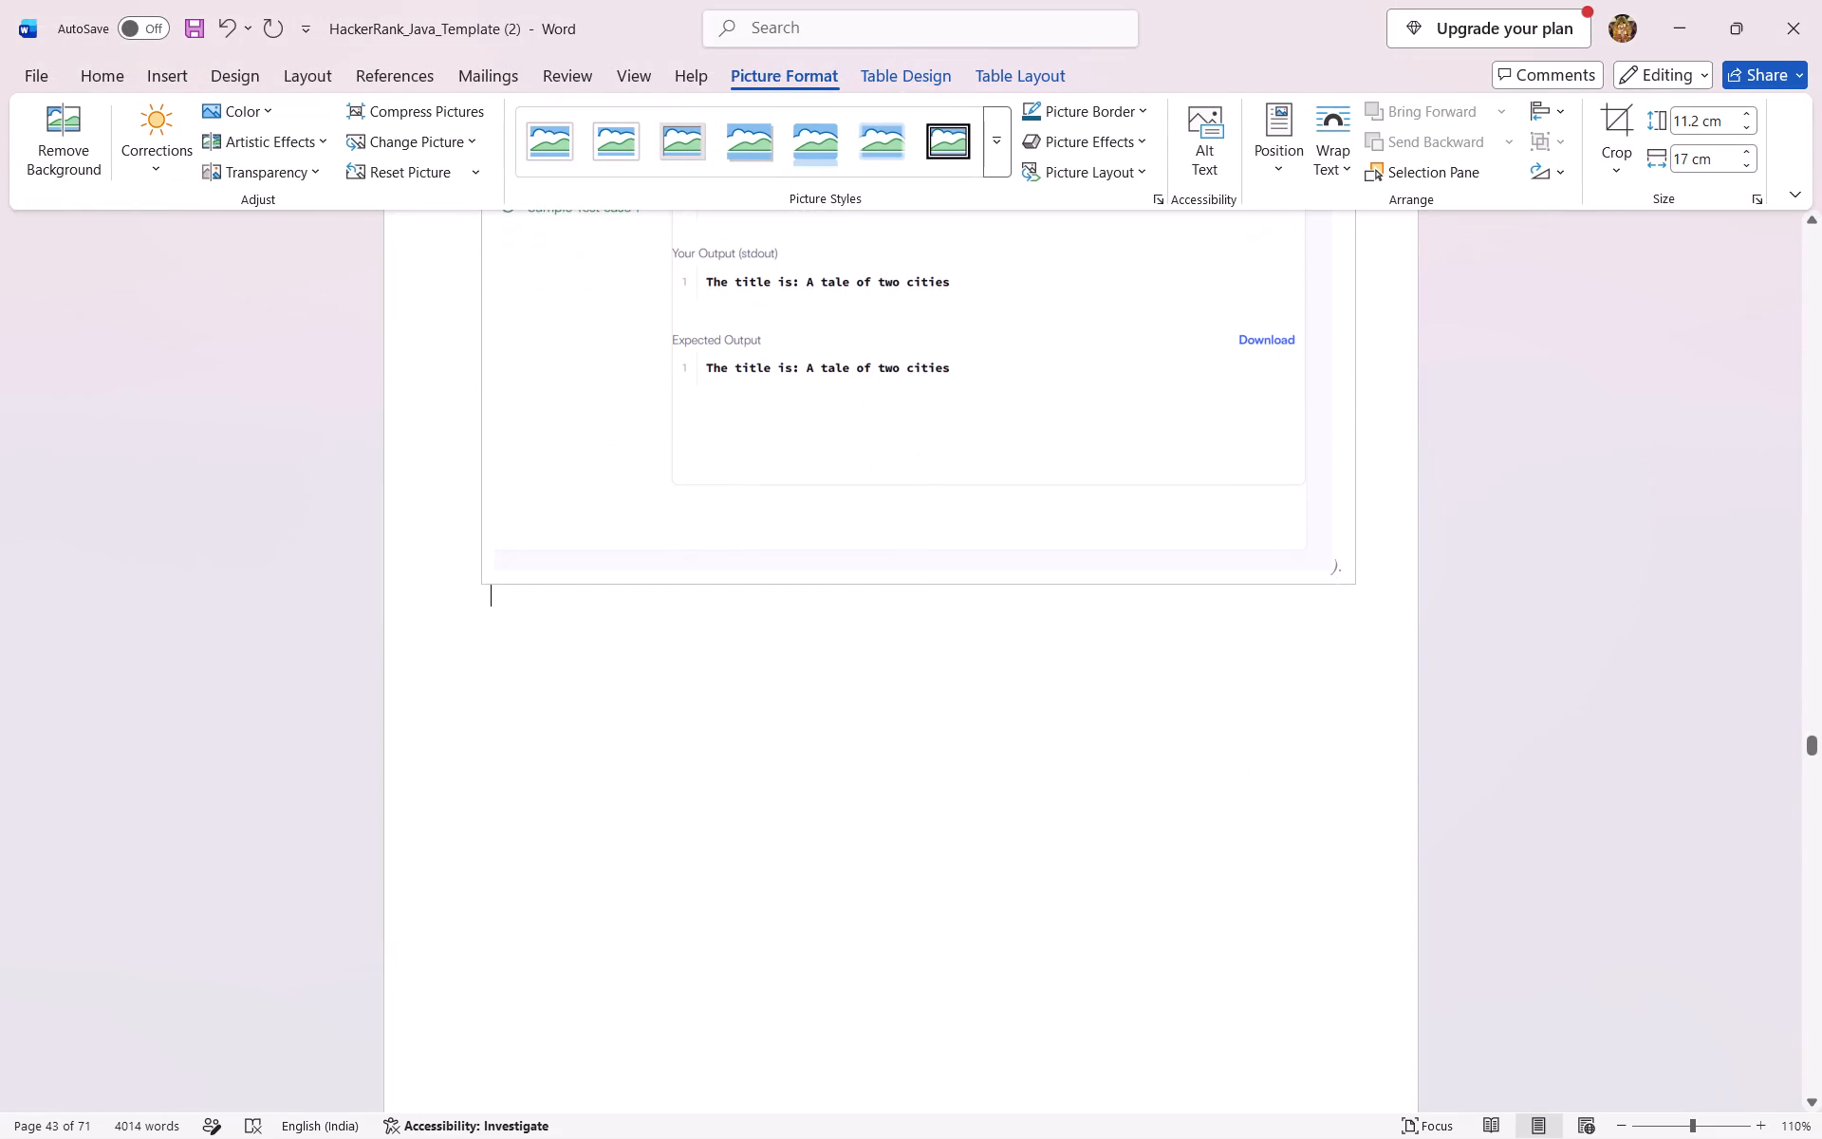
Delete the placeholder text in the Code box of question 23, Java Interface.
{"action": "scroll", "coordinate": [723, 649], "scroll_direction": "down", "scroll_amount": 1}
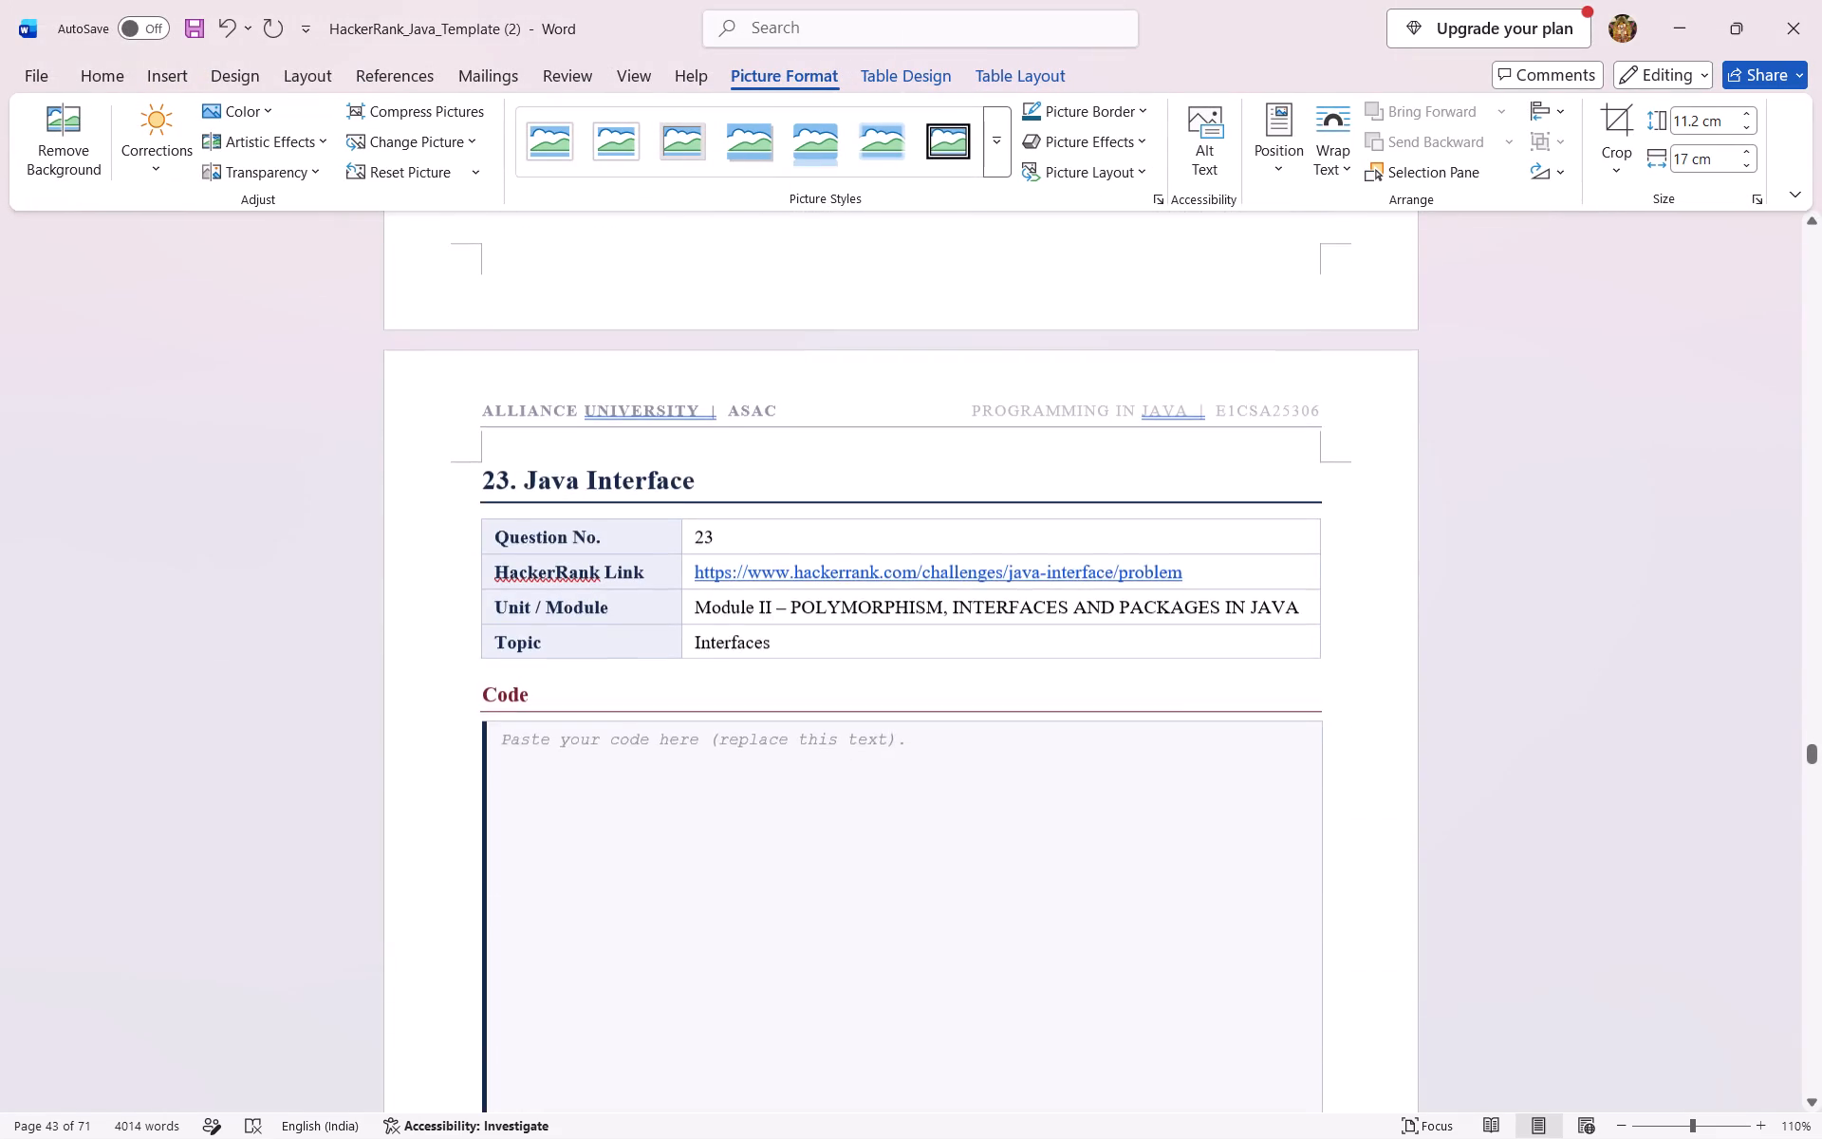
{"action": "scroll", "coordinate": [723, 649], "scroll_direction": "down", "scroll_amount": 1}
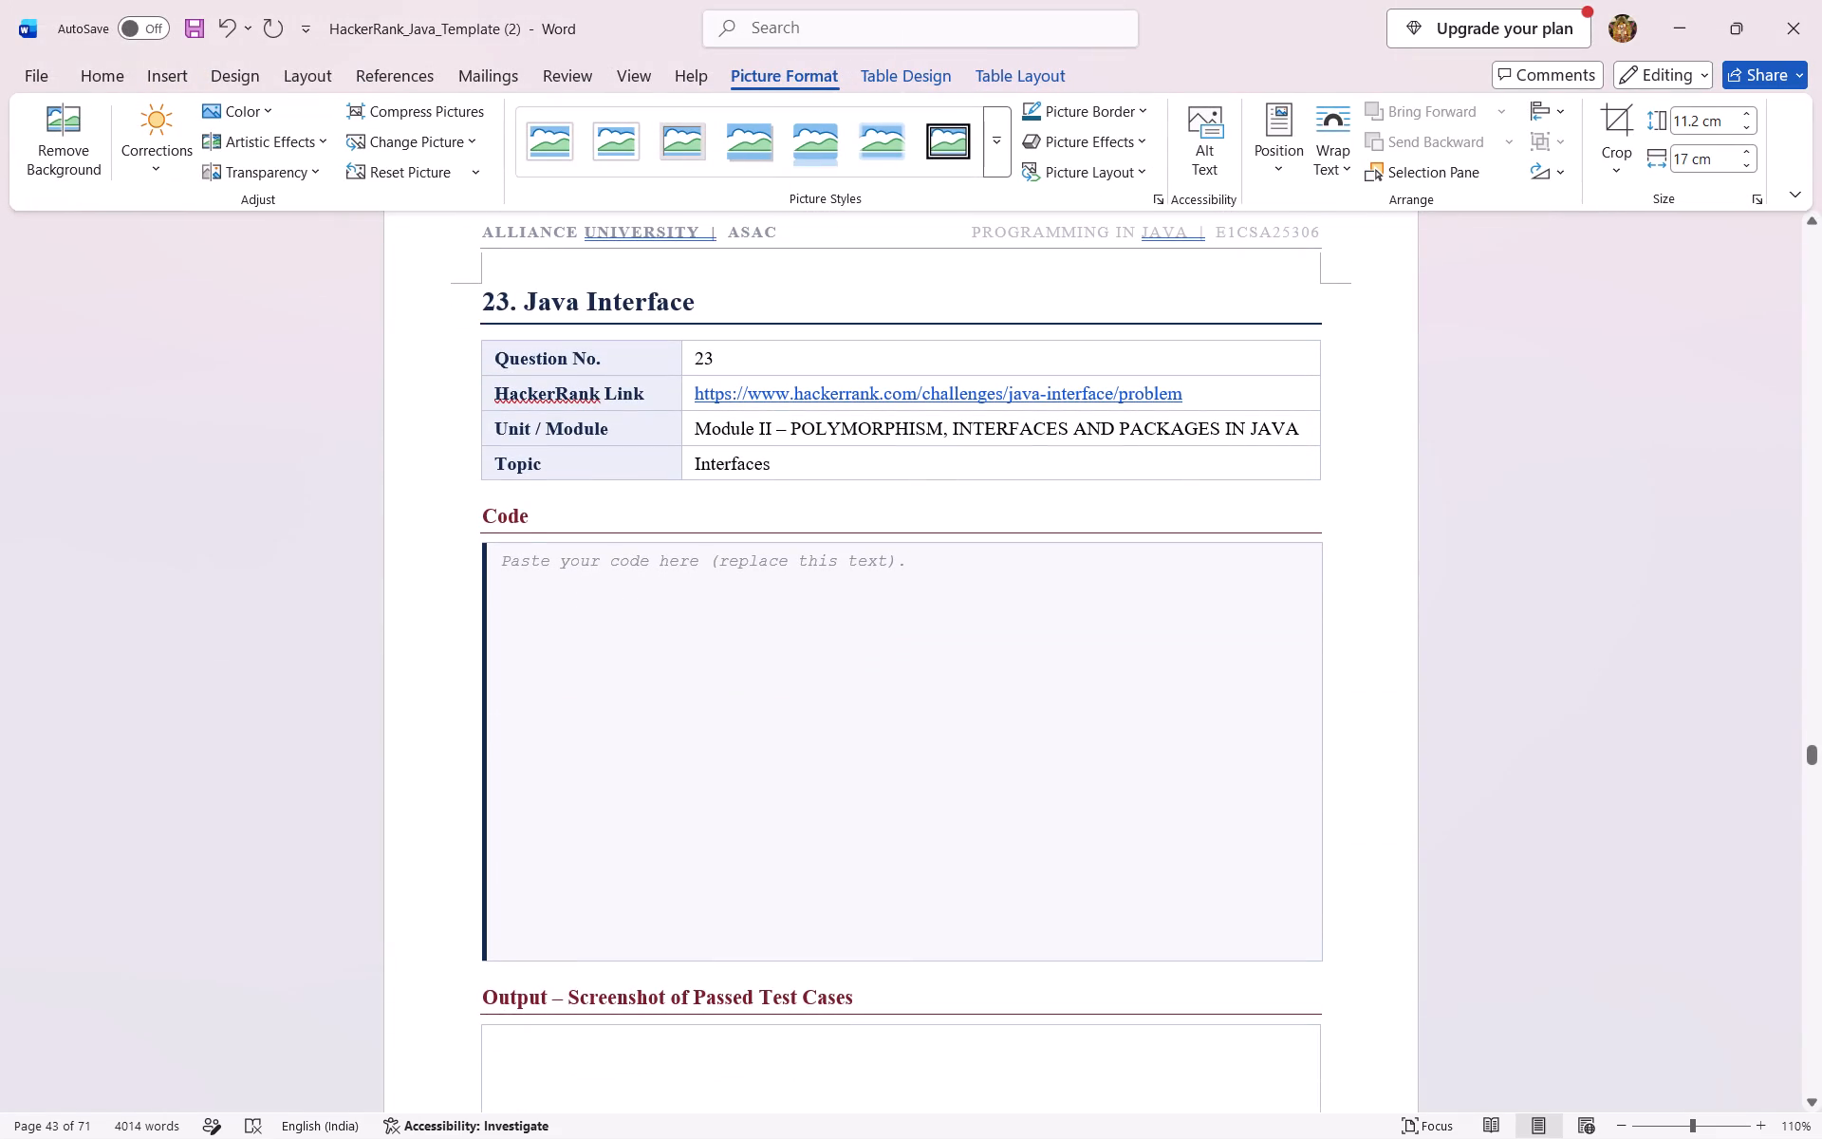
{"action": "left_click_drag", "start_coordinate": [914, 565], "coordinate": [528, 556]}
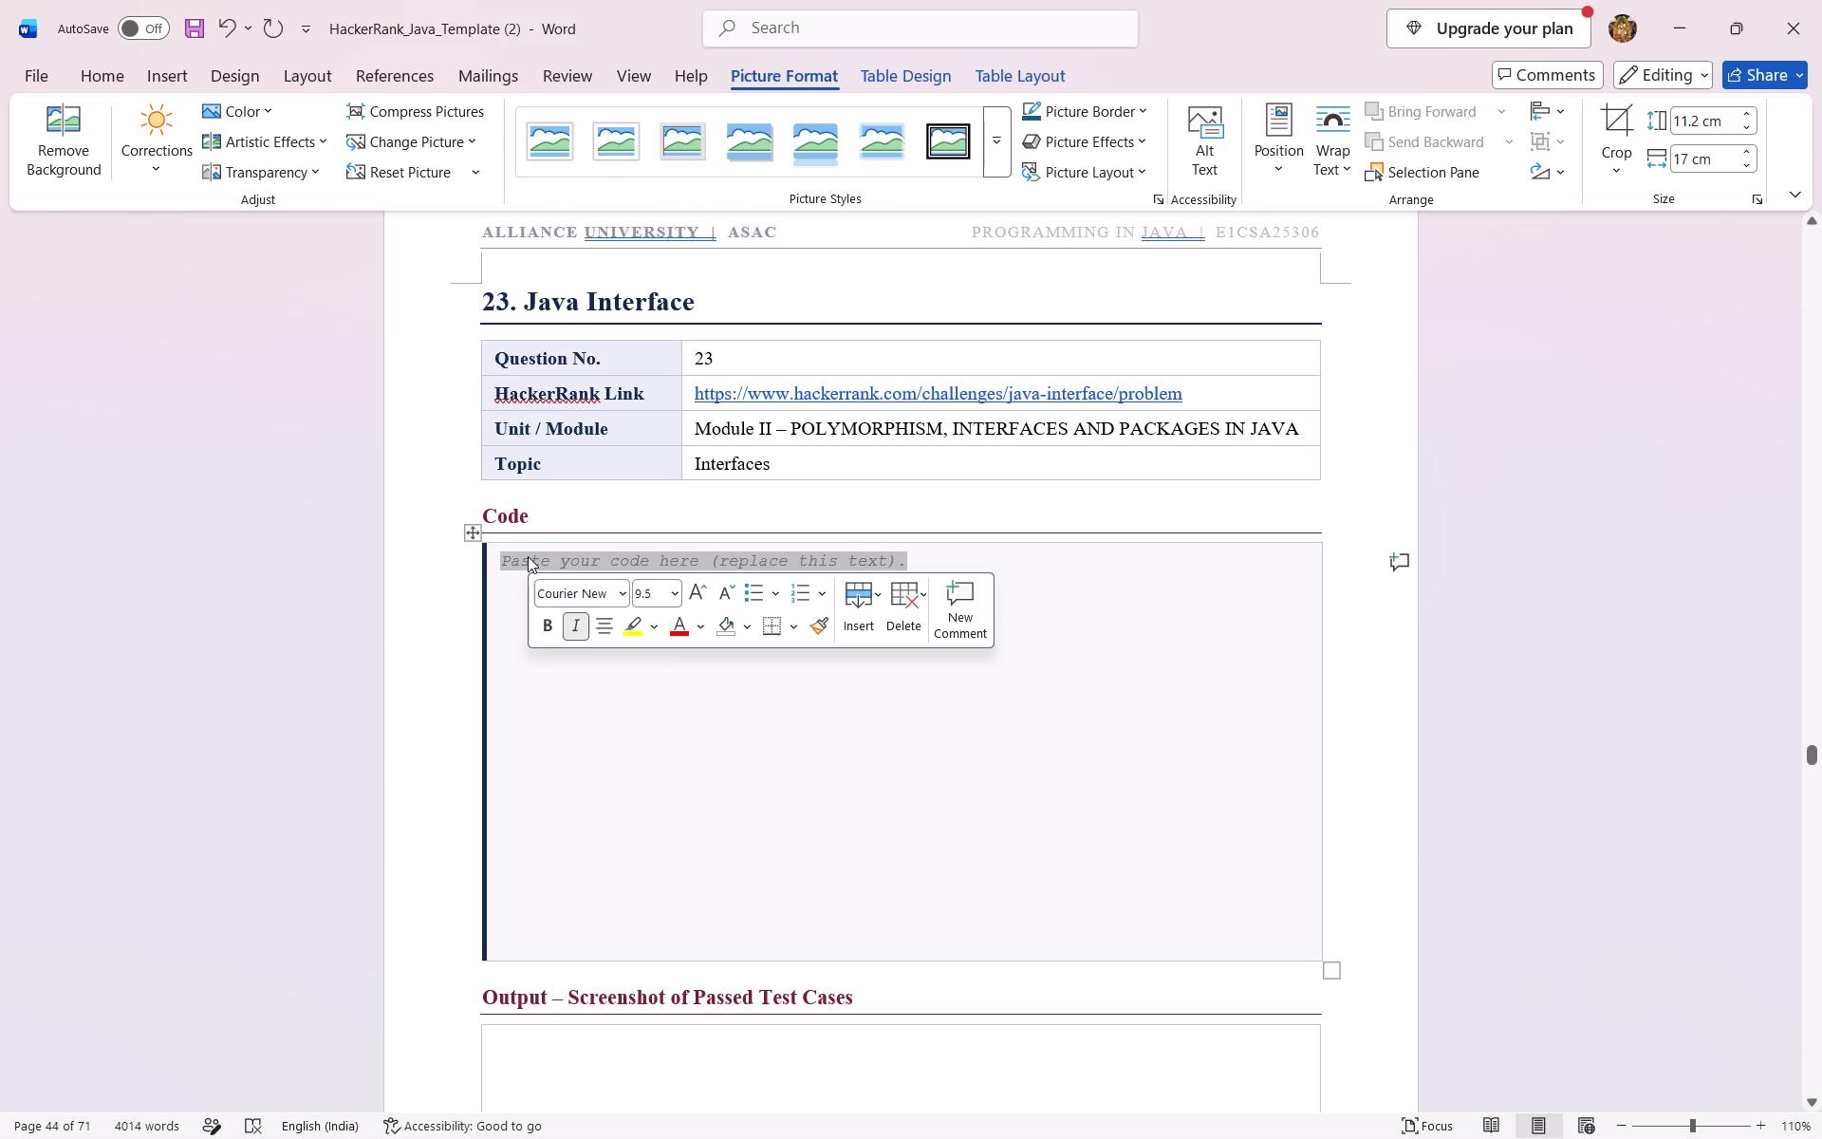
{"action": "key", "text": "BackSpace"}
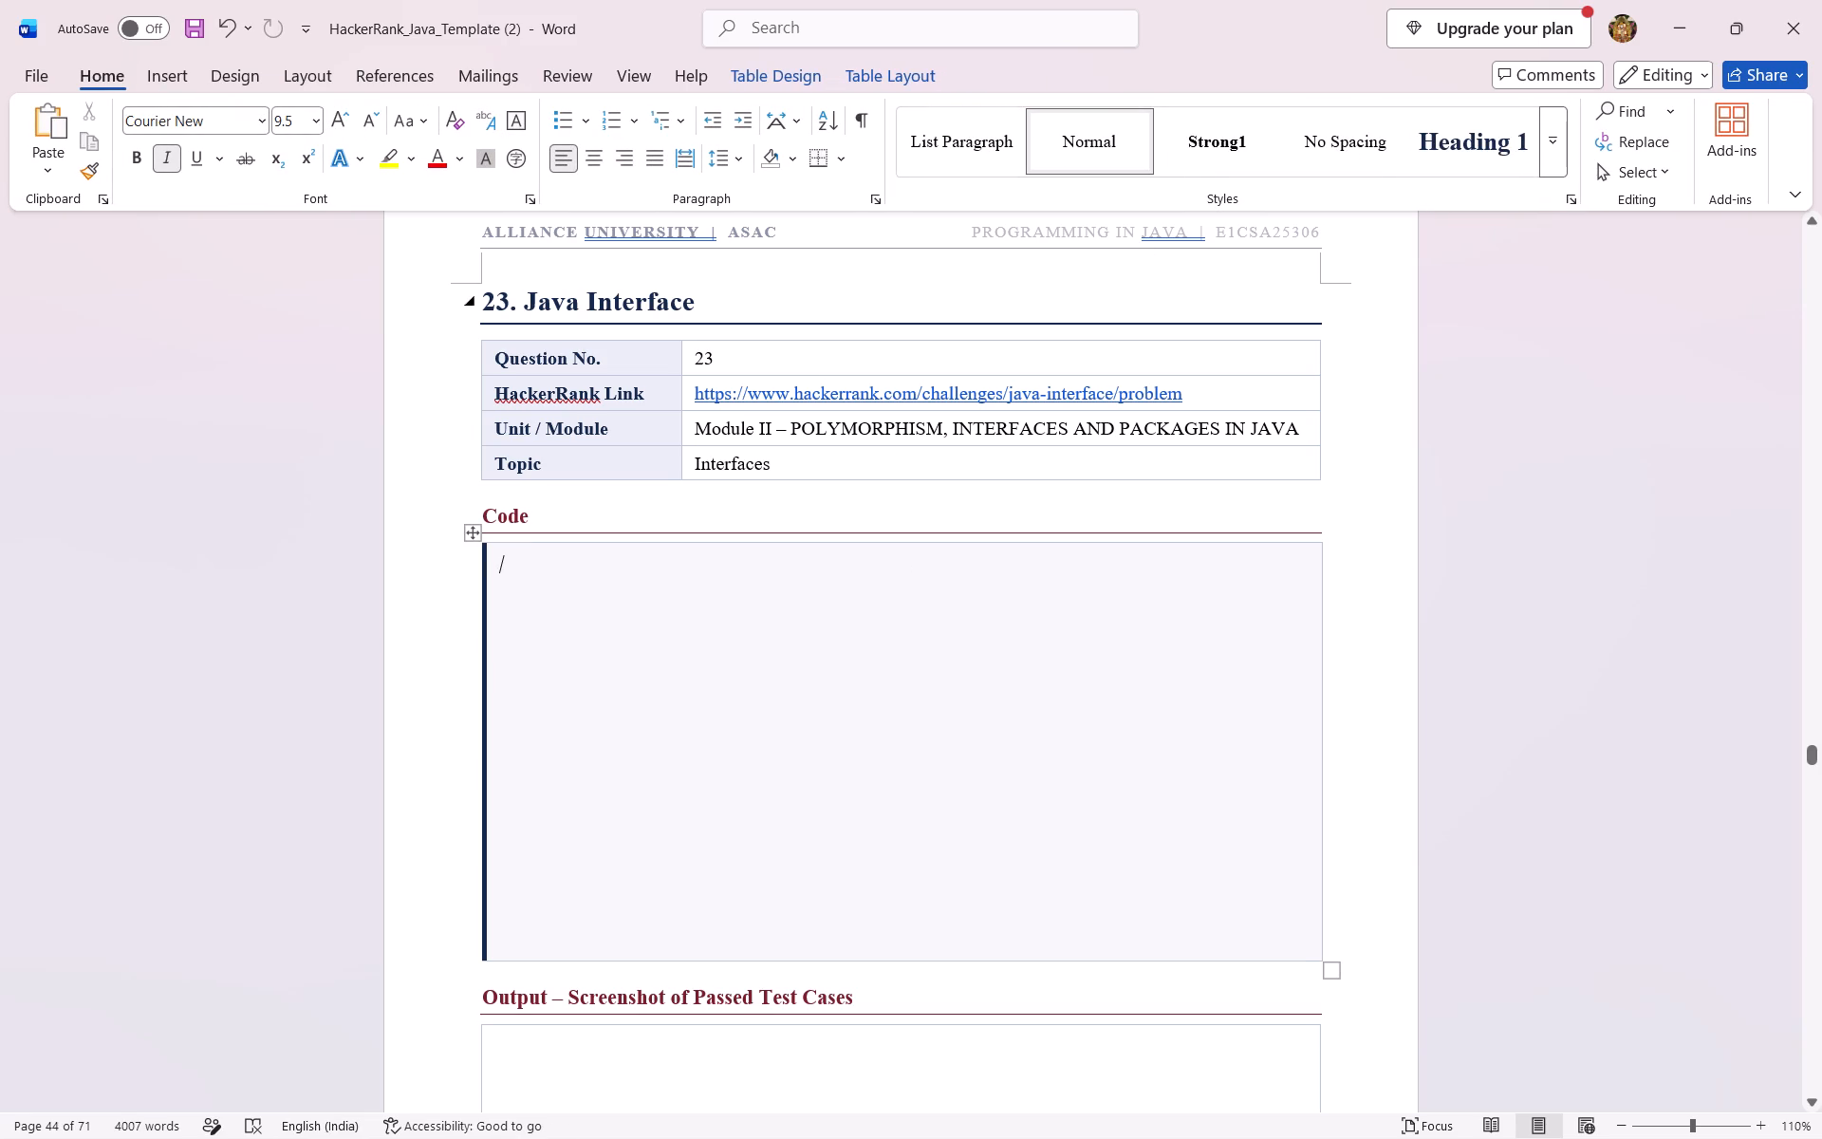
Follow question 23's HackerRank link to Edge and open the accepted Java Interface submission in the code editor.
{"action": "left_click", "coordinate": [950, 386], "text": "ctrl"}
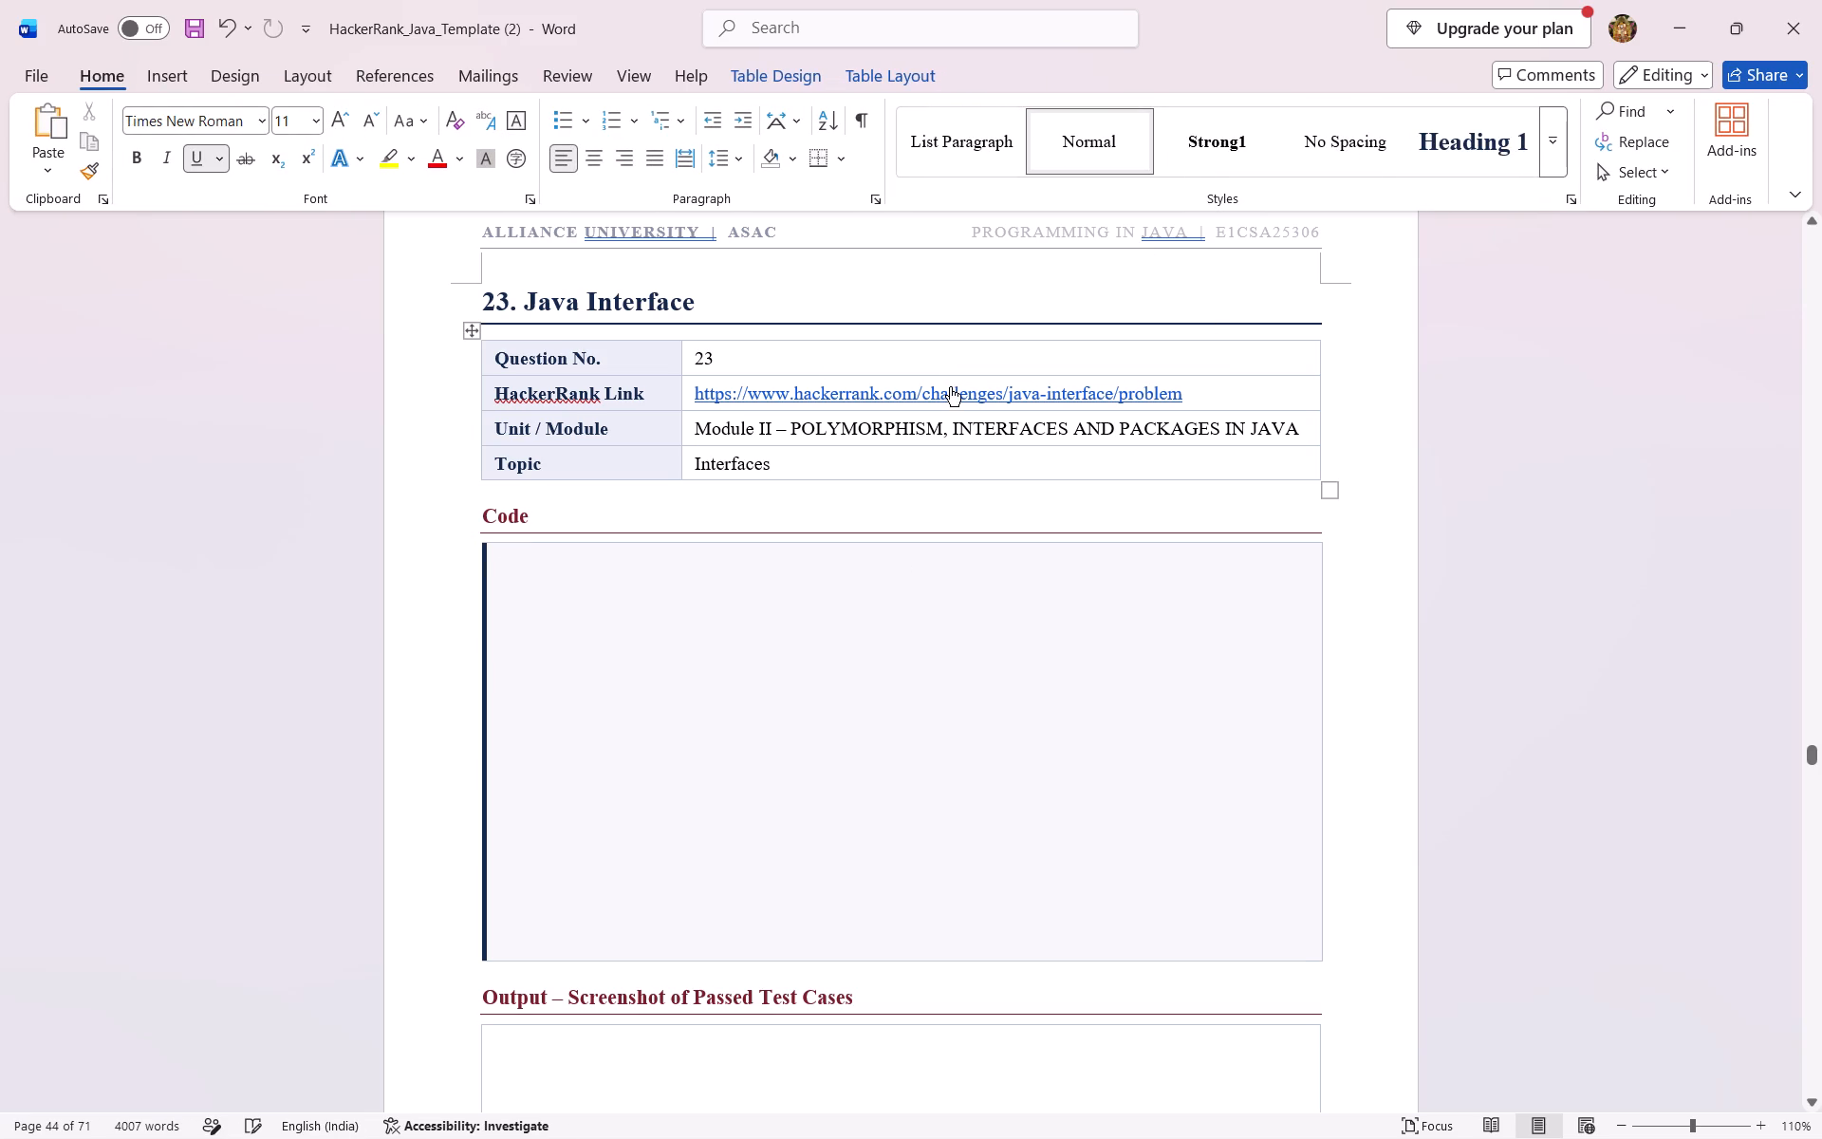
{"action": "left_click", "coordinate": [983, 385], "text": "ctrl"}
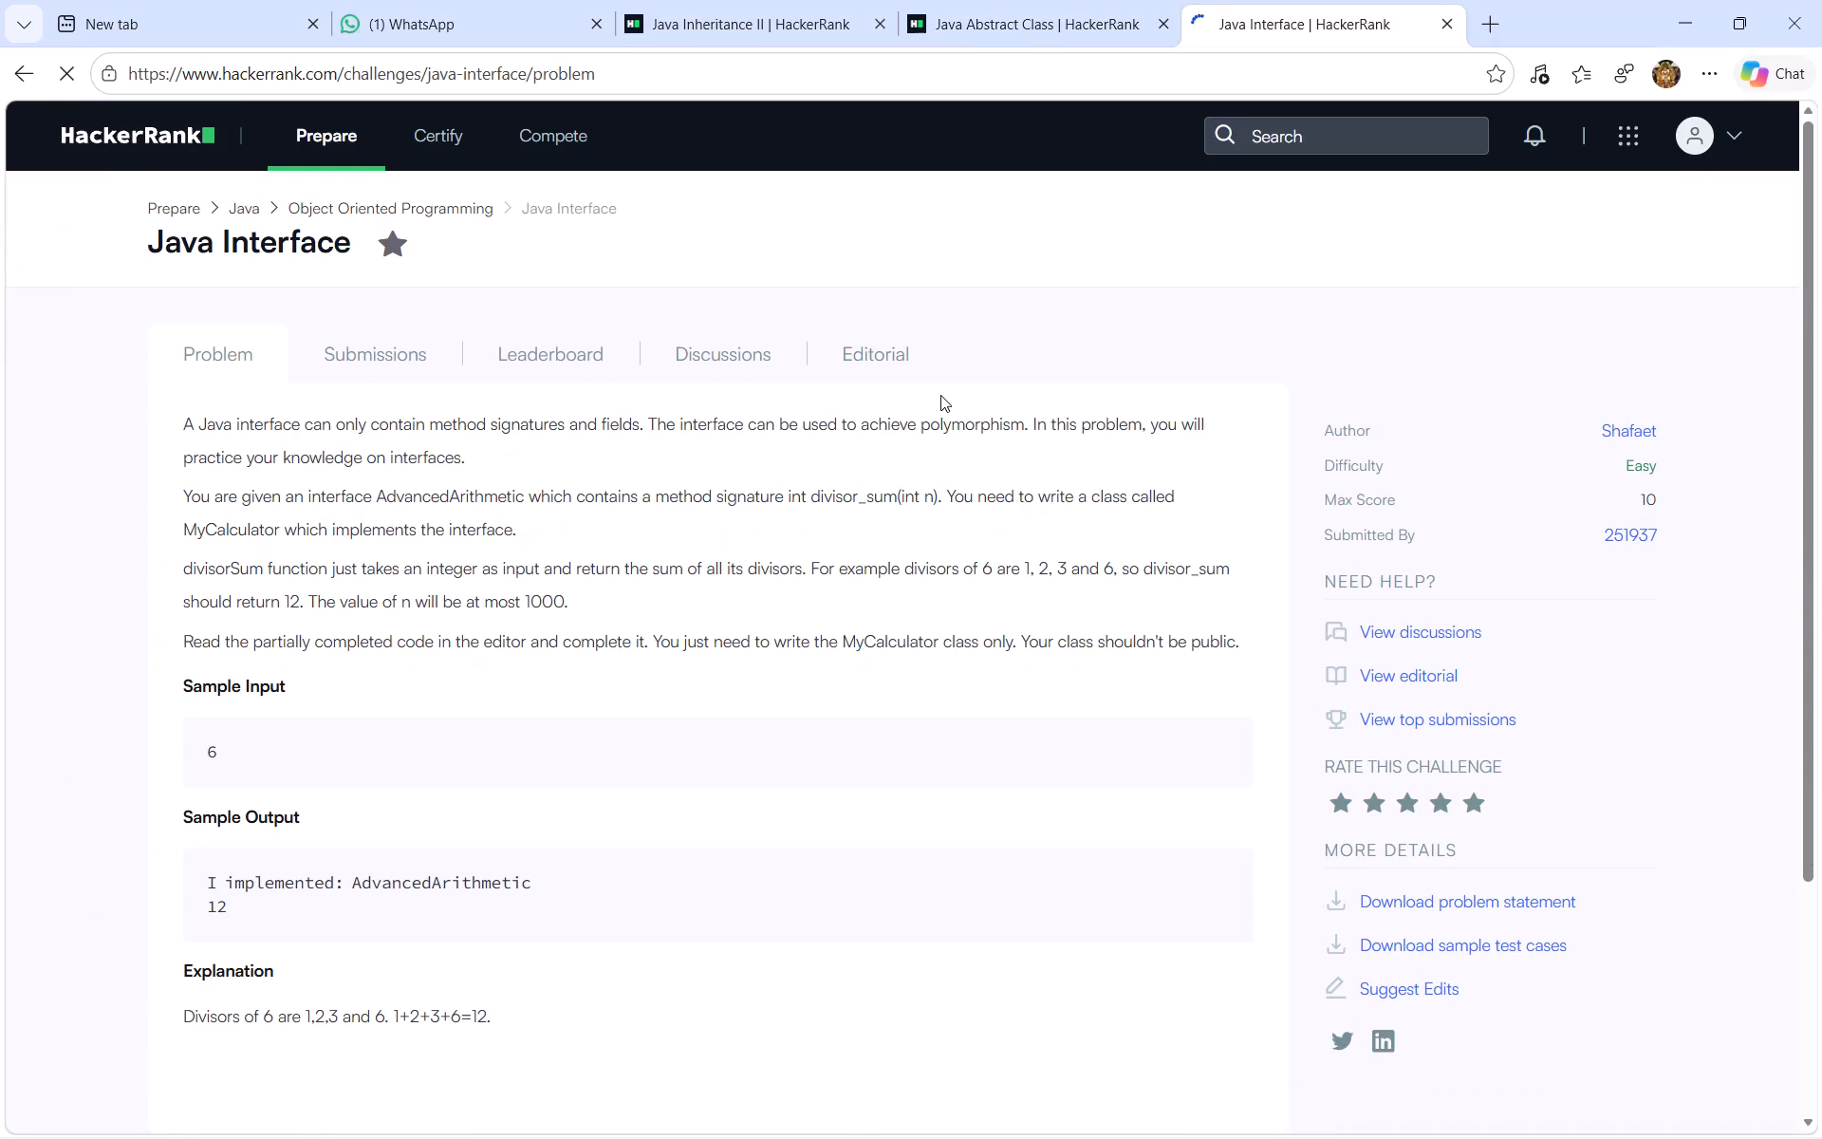
{"action": "left_click", "coordinate": [374, 365]}
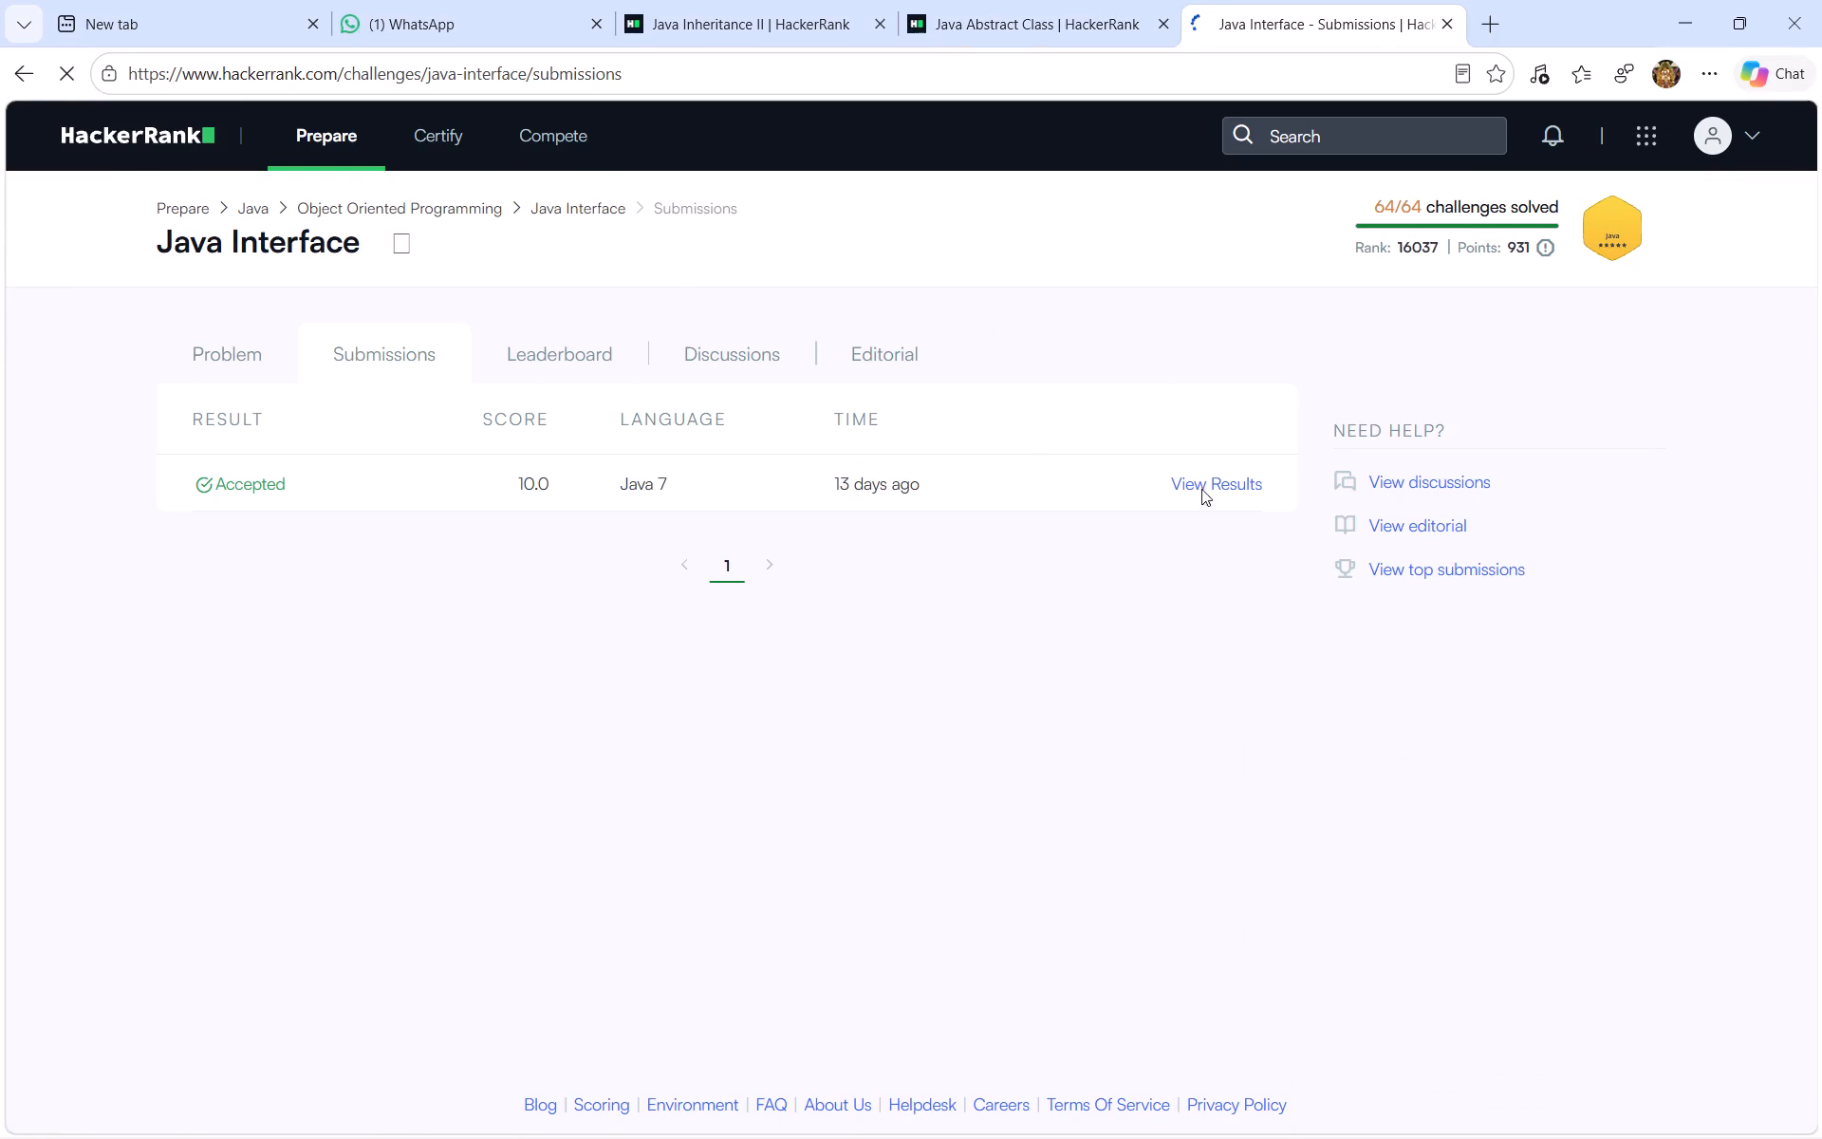
{"action": "left_click", "coordinate": [1203, 480]}
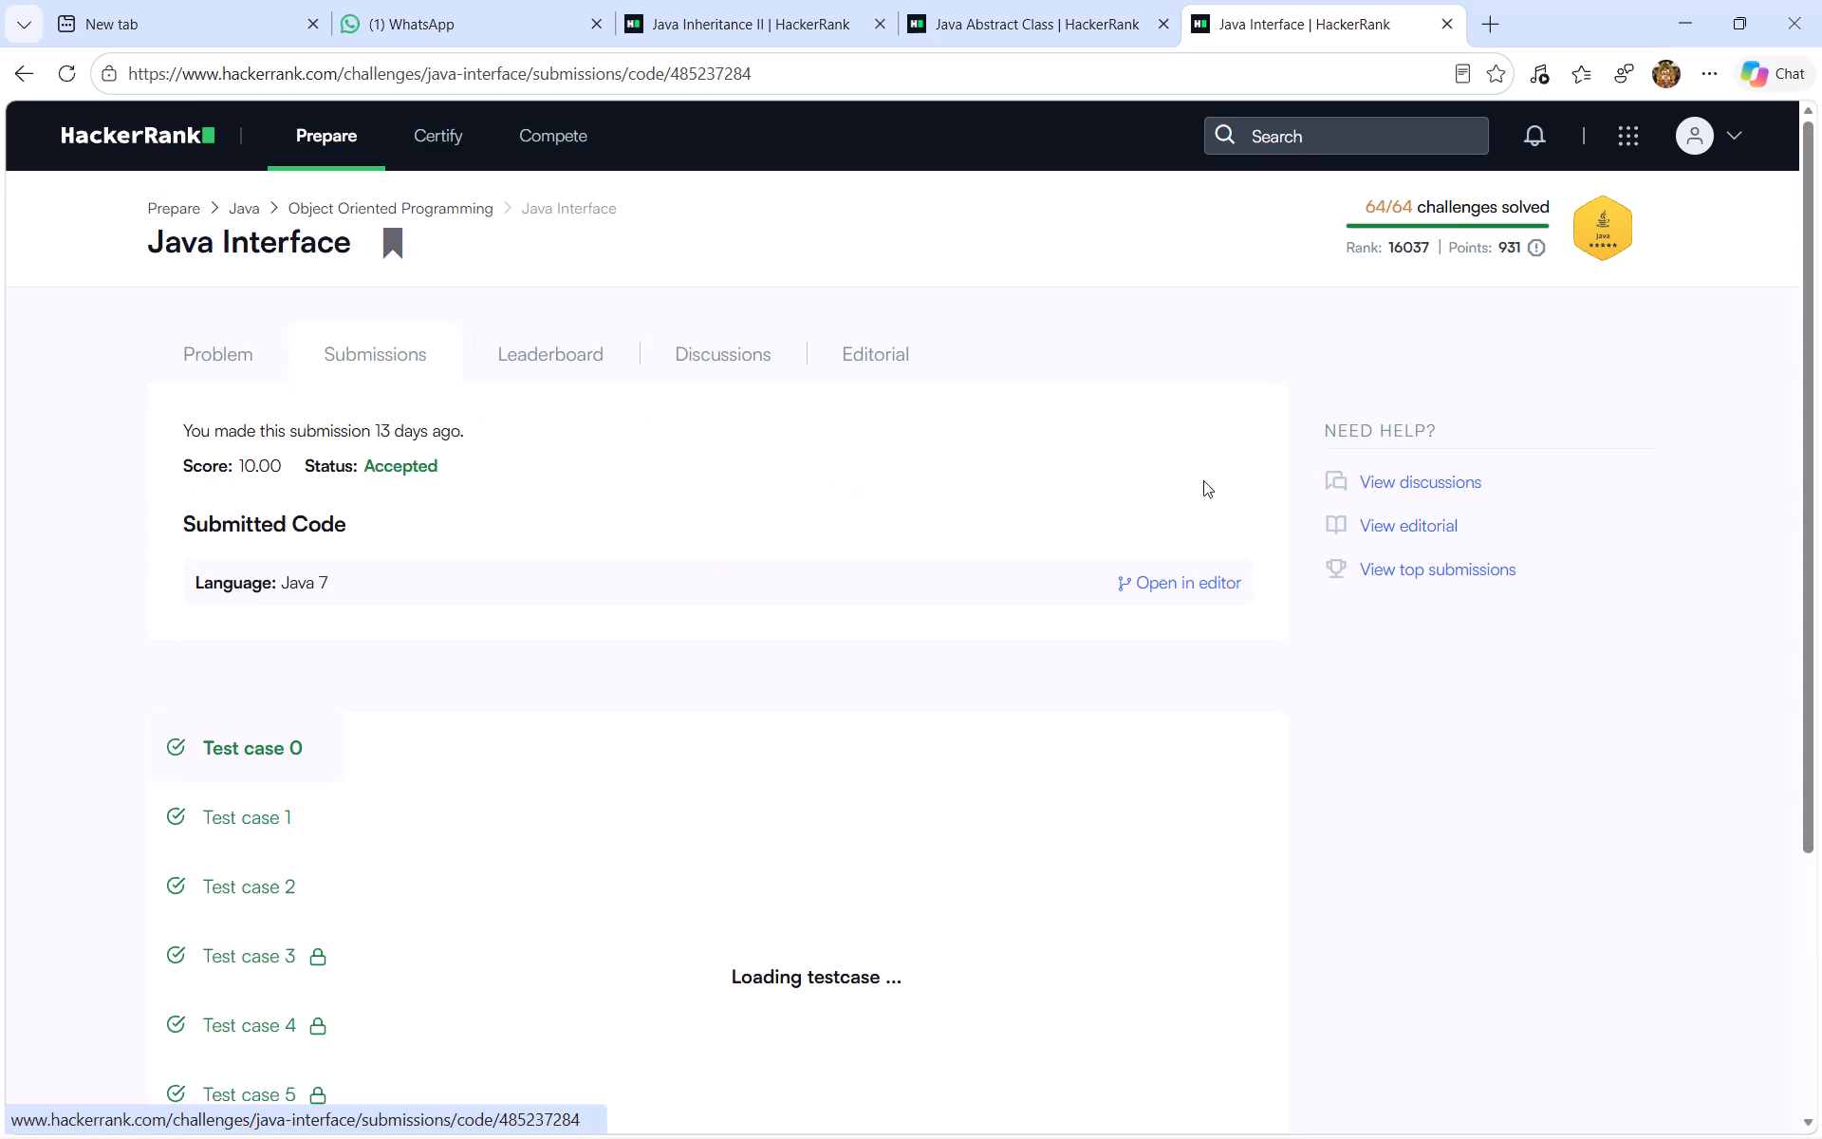
{"action": "left_click", "coordinate": [1151, 585]}
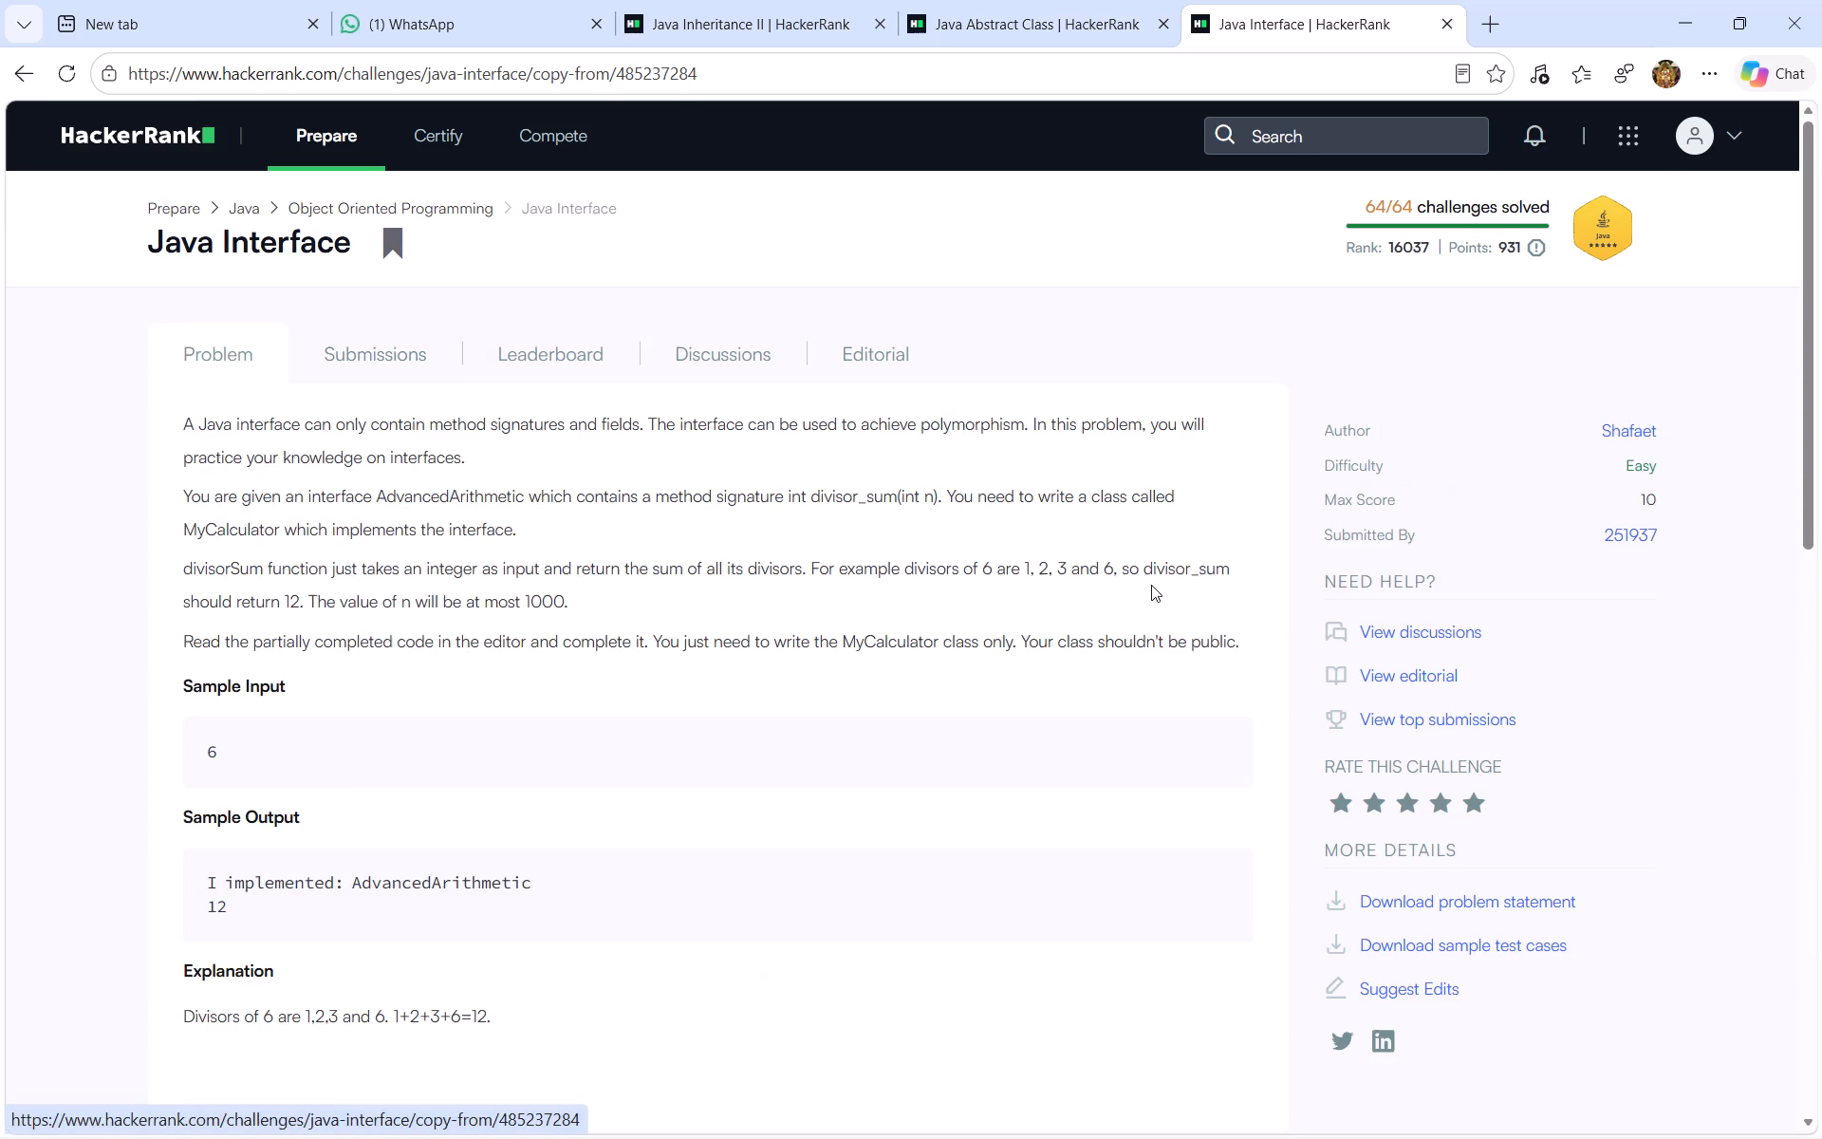
Copy the entire Java Interface code and paste it into question 23's Code box in the Word document.
{"action": "scroll", "coordinate": [1068, 707], "scroll_direction": "down", "scroll_amount": 5}
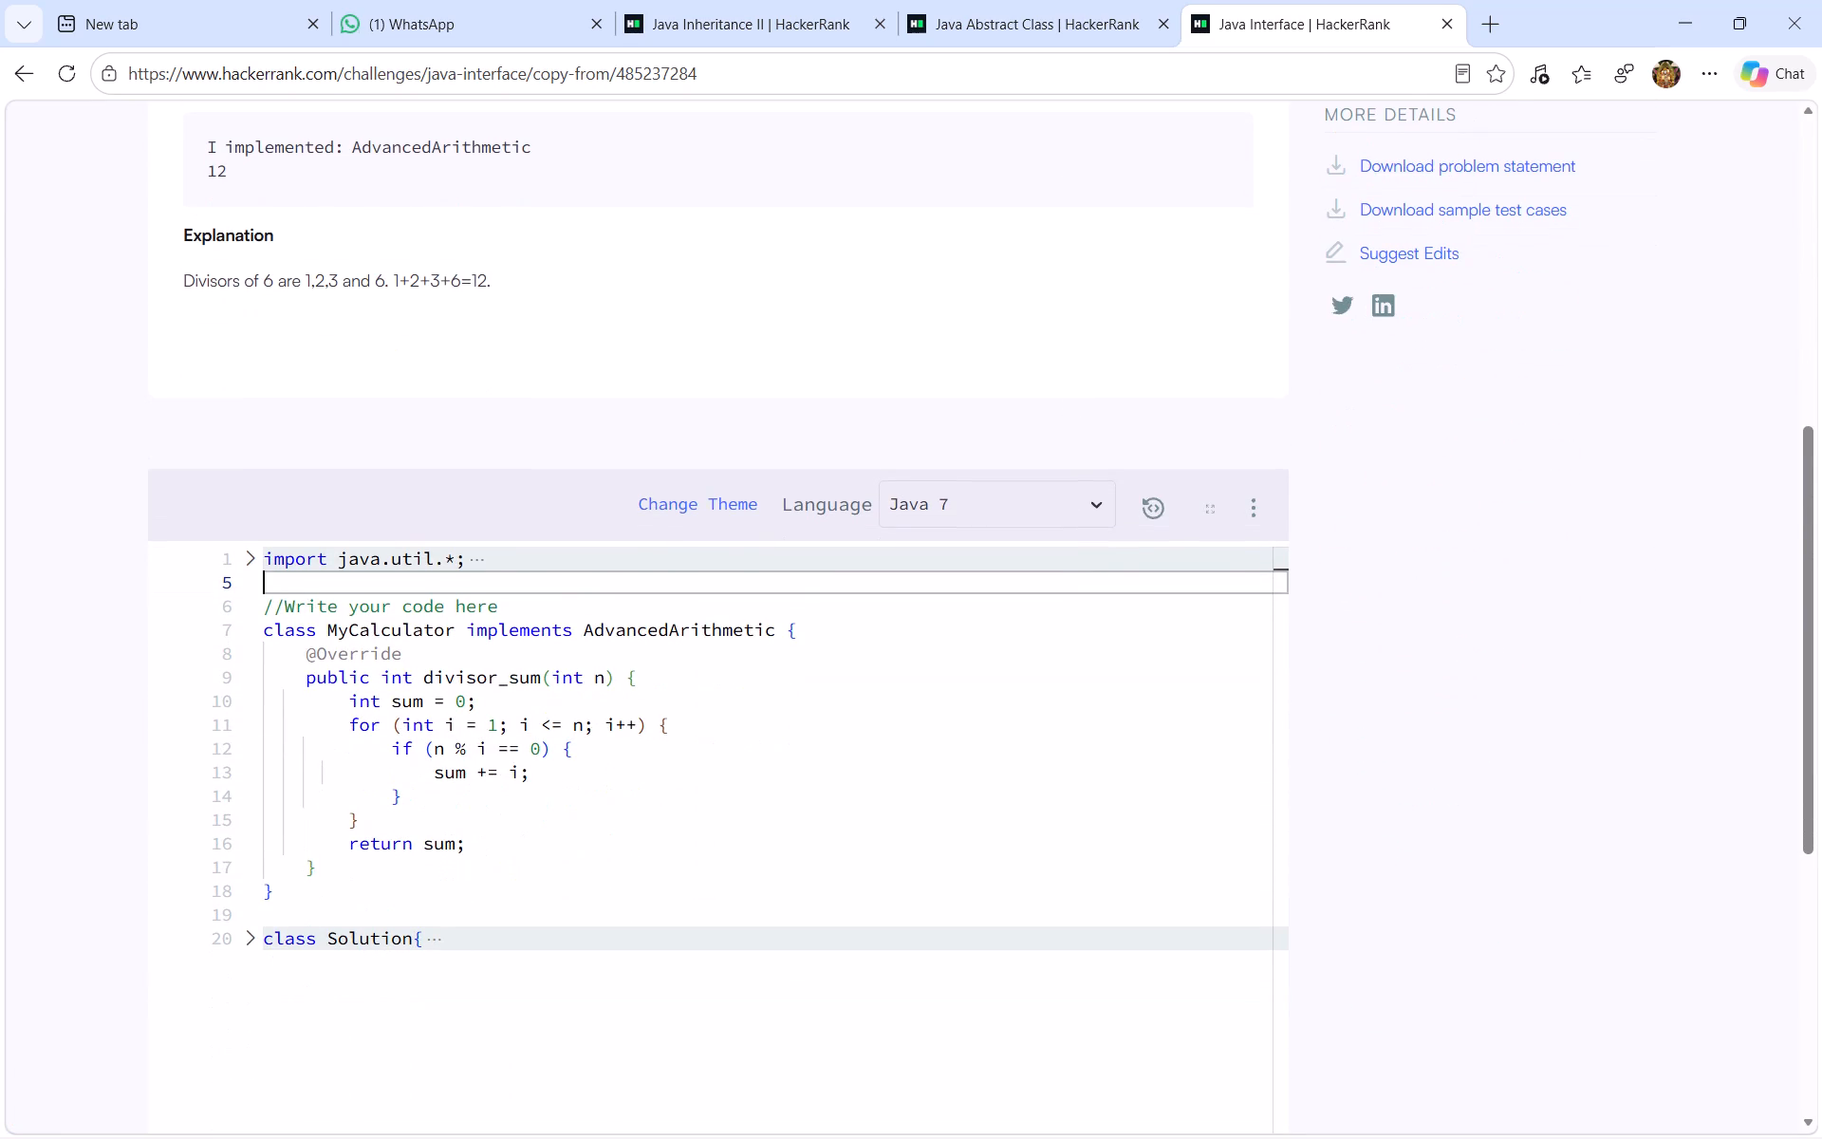
{"action": "left_click", "coordinate": [707, 798]}
{"action": "key", "text": "ctrl+a"}
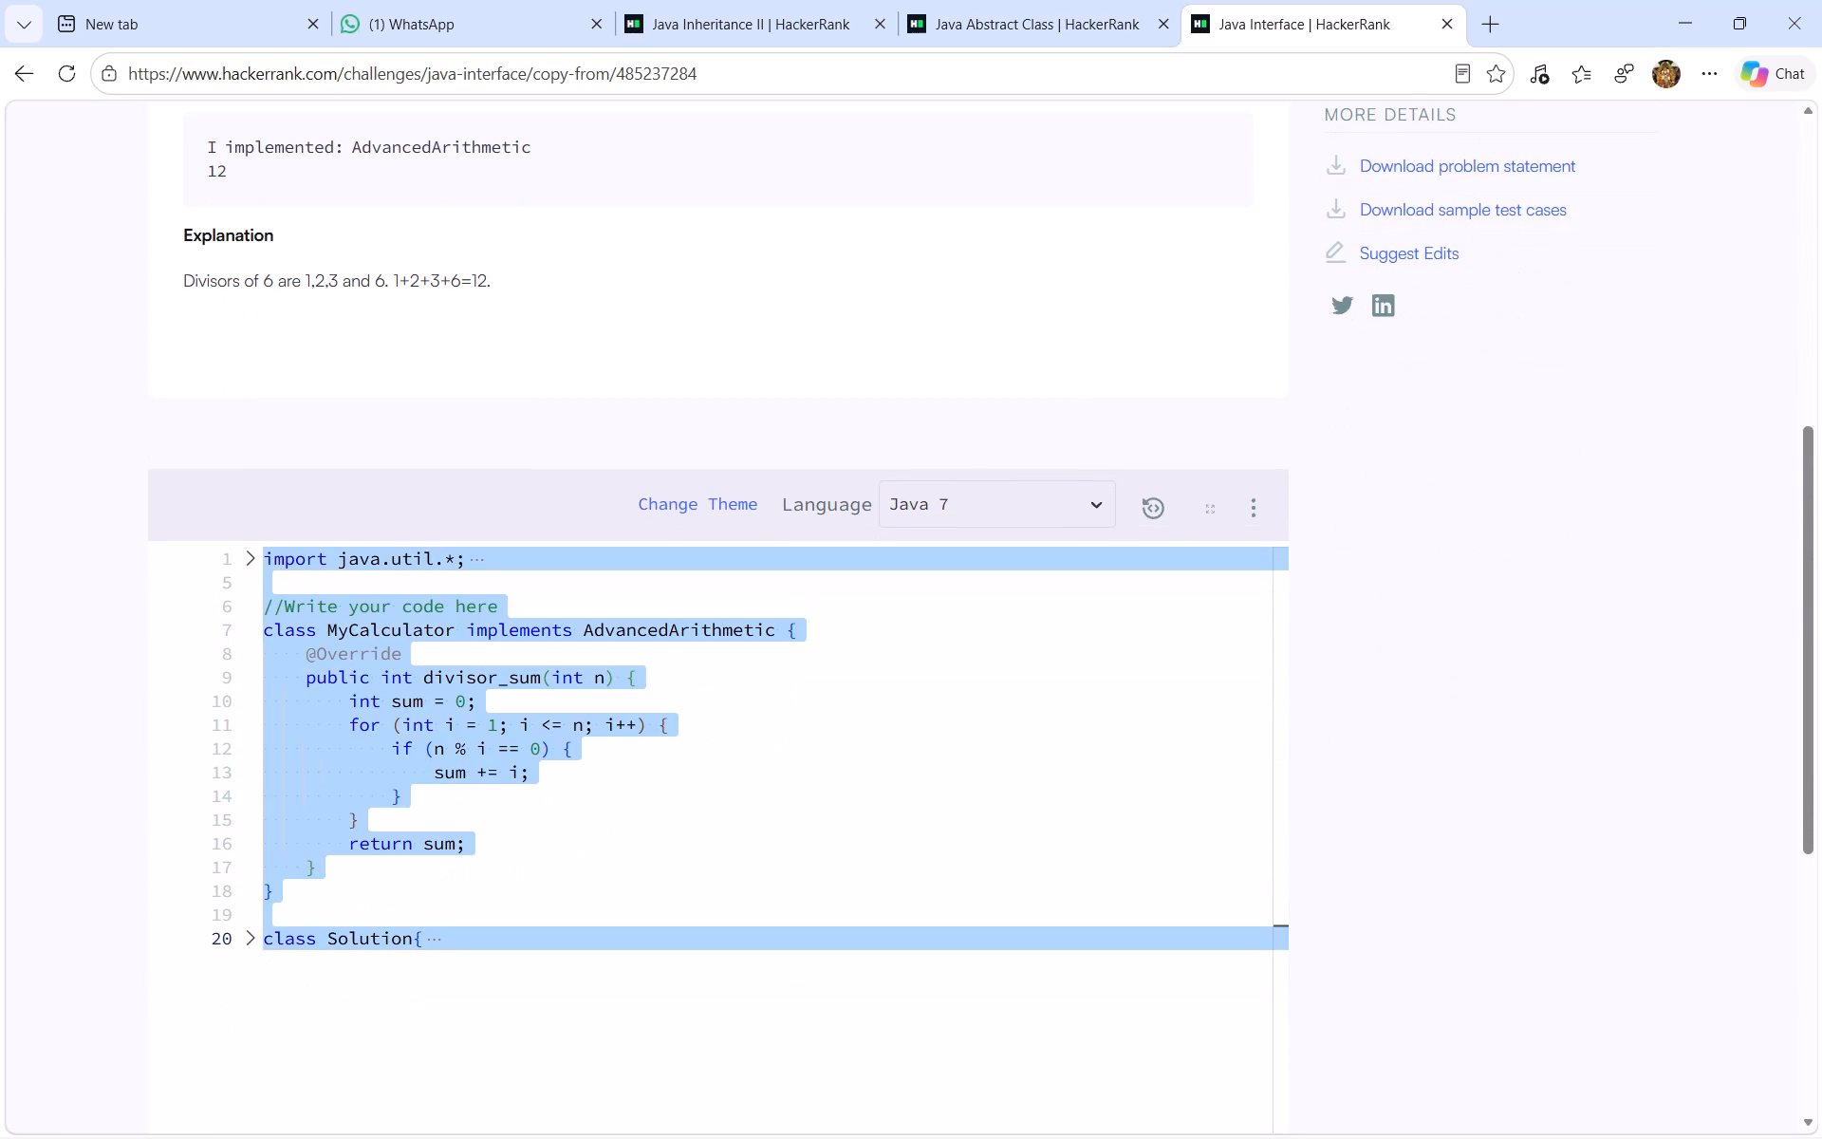
{"action": "key", "text": "ctrl+c"}
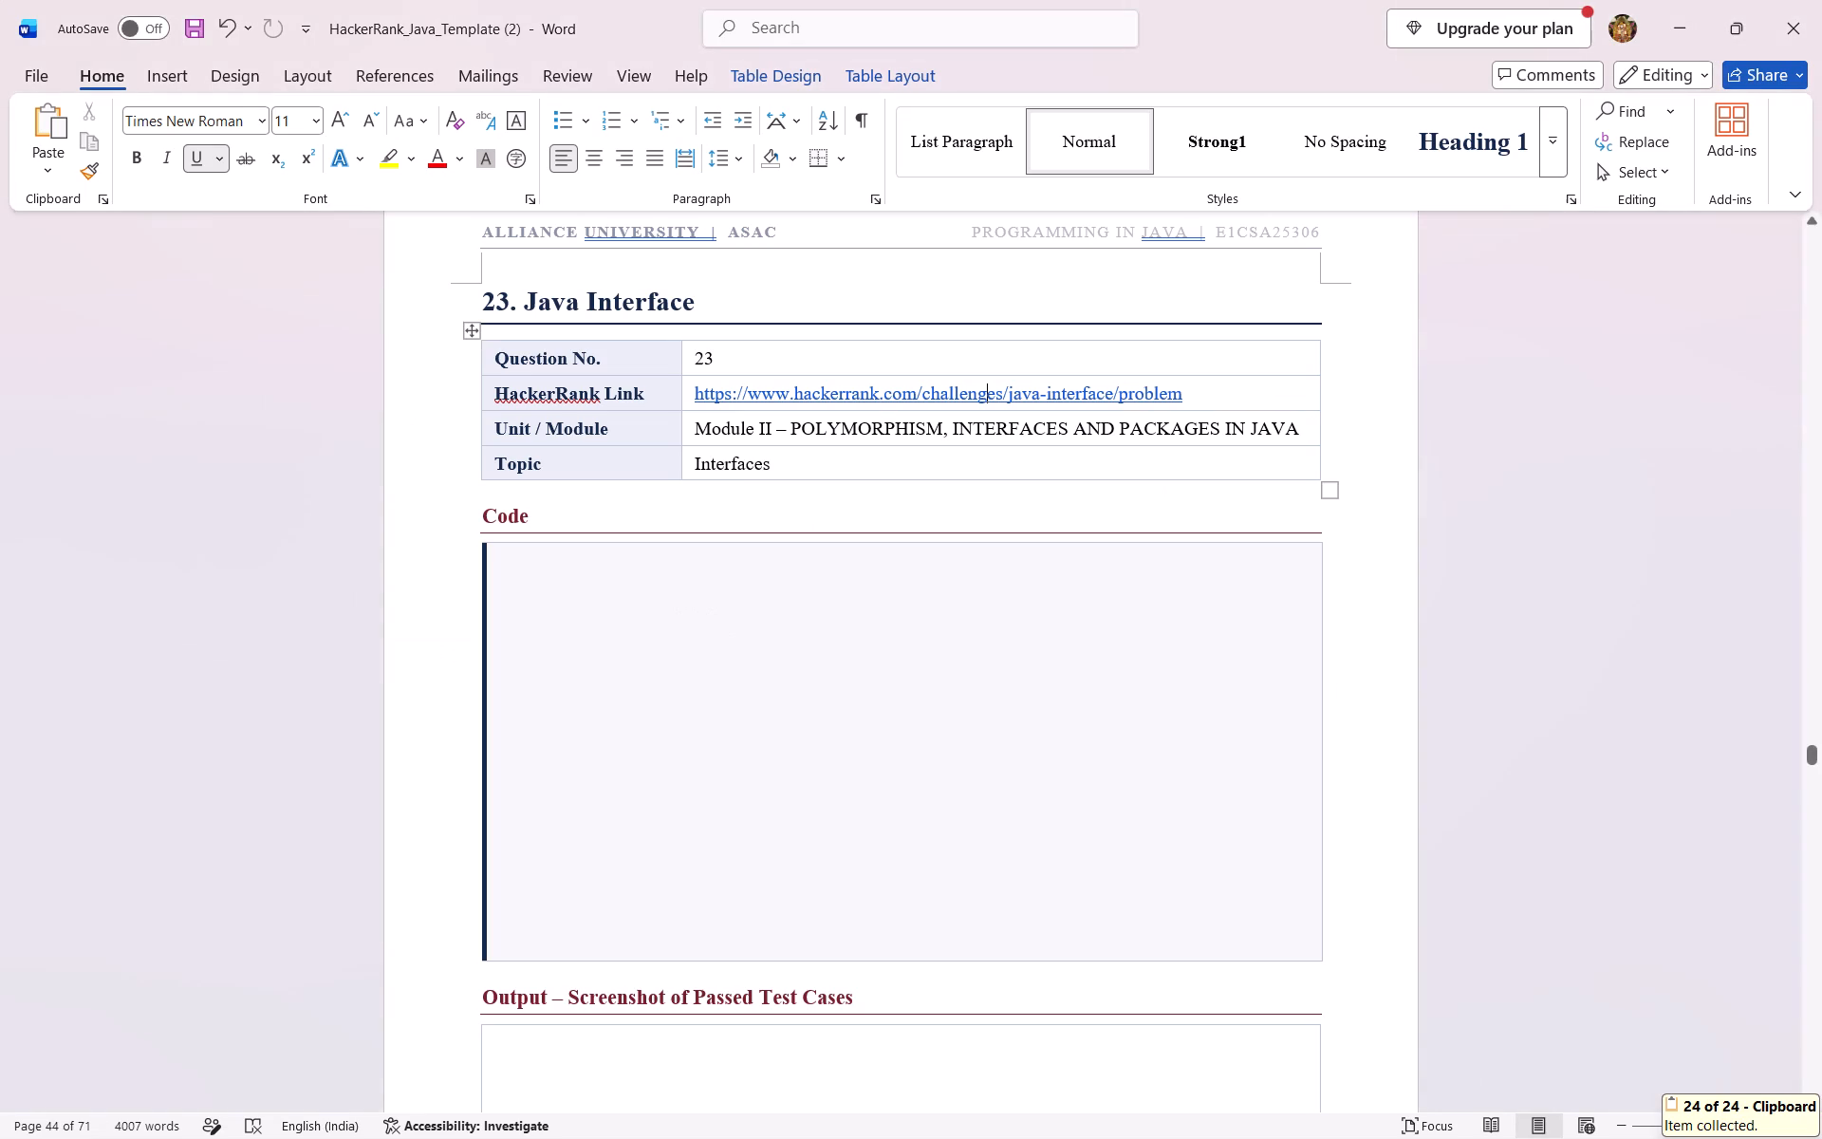
{"action": "left_click", "coordinate": [556, 597]}
{"action": "key", "text": "ctrl+v"}
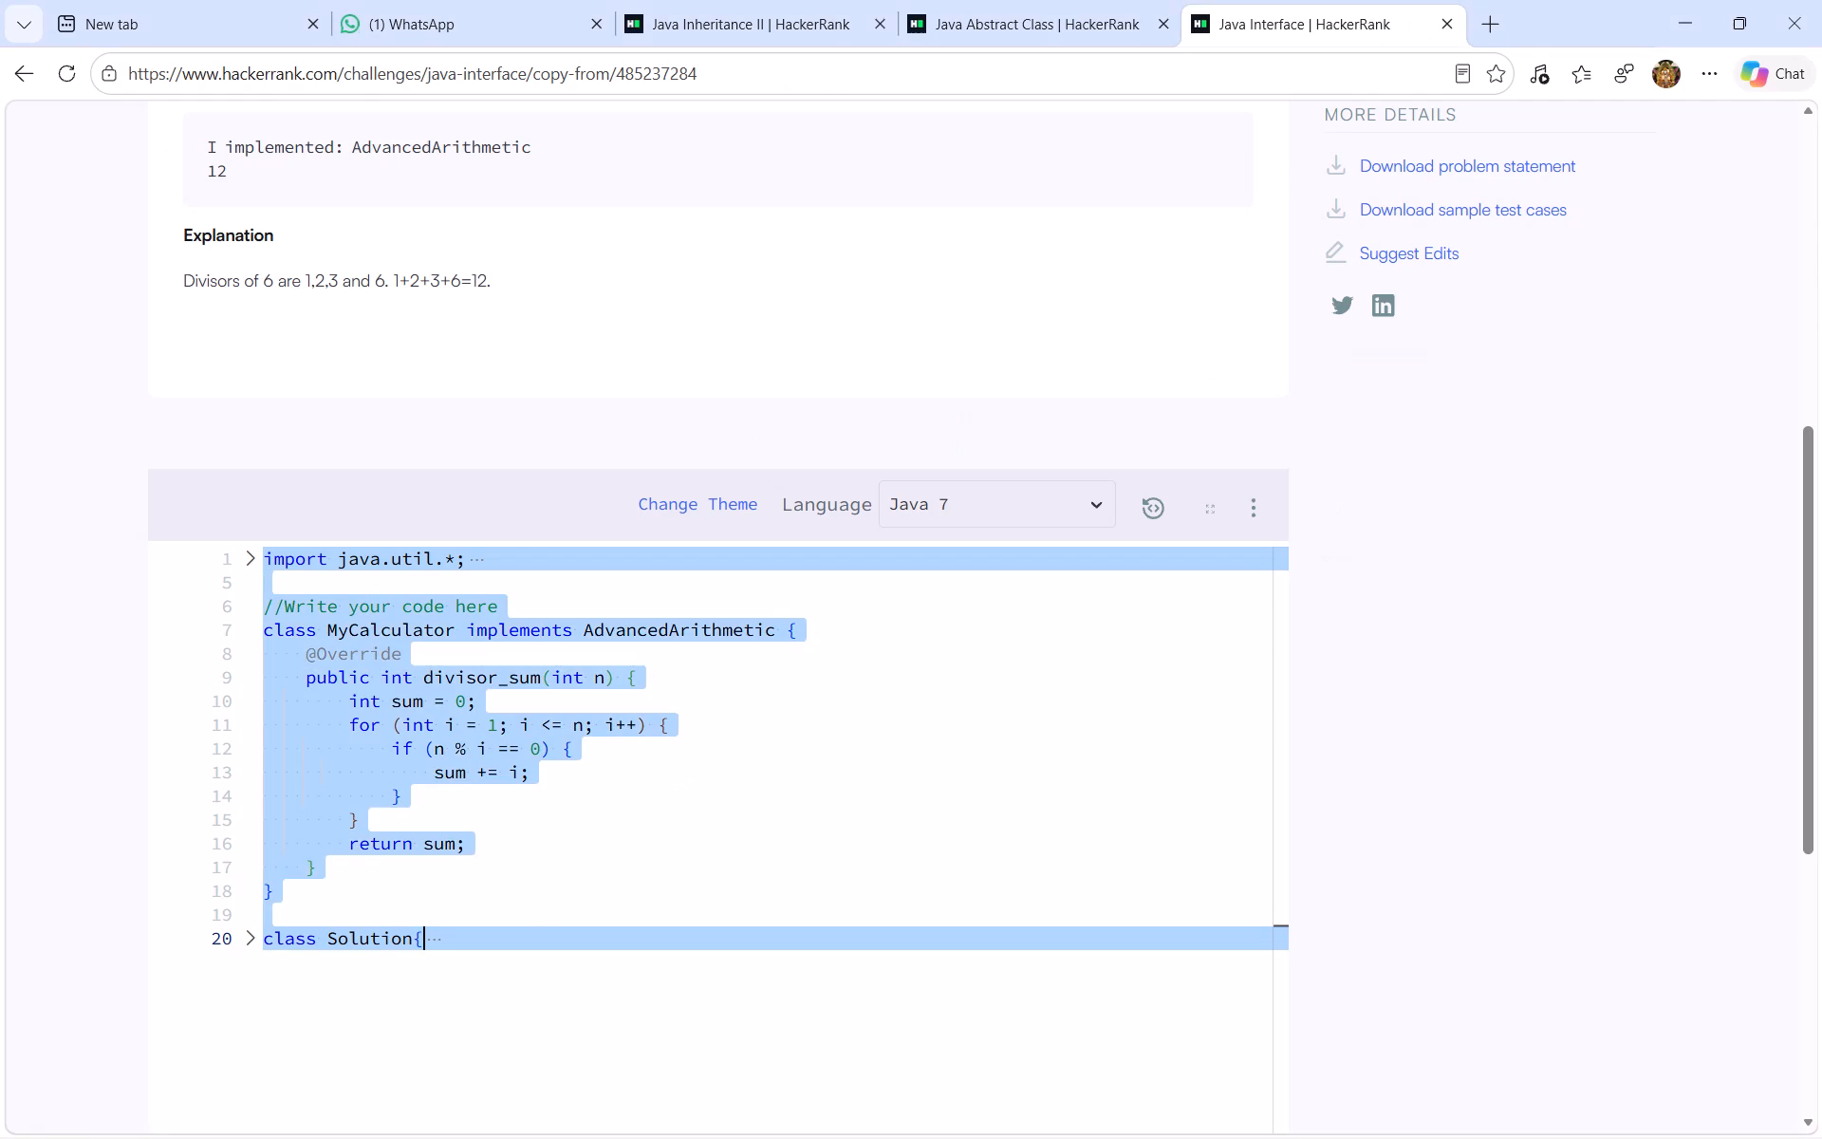
In Edge, run the Java Interface code against the sample tests and capture a screenshot of the whole Congratulations result panel.
{"action": "scroll", "coordinate": [776, 692], "scroll_direction": "down", "scroll_amount": 5}
{"action": "left_click", "coordinate": [1099, 823]}
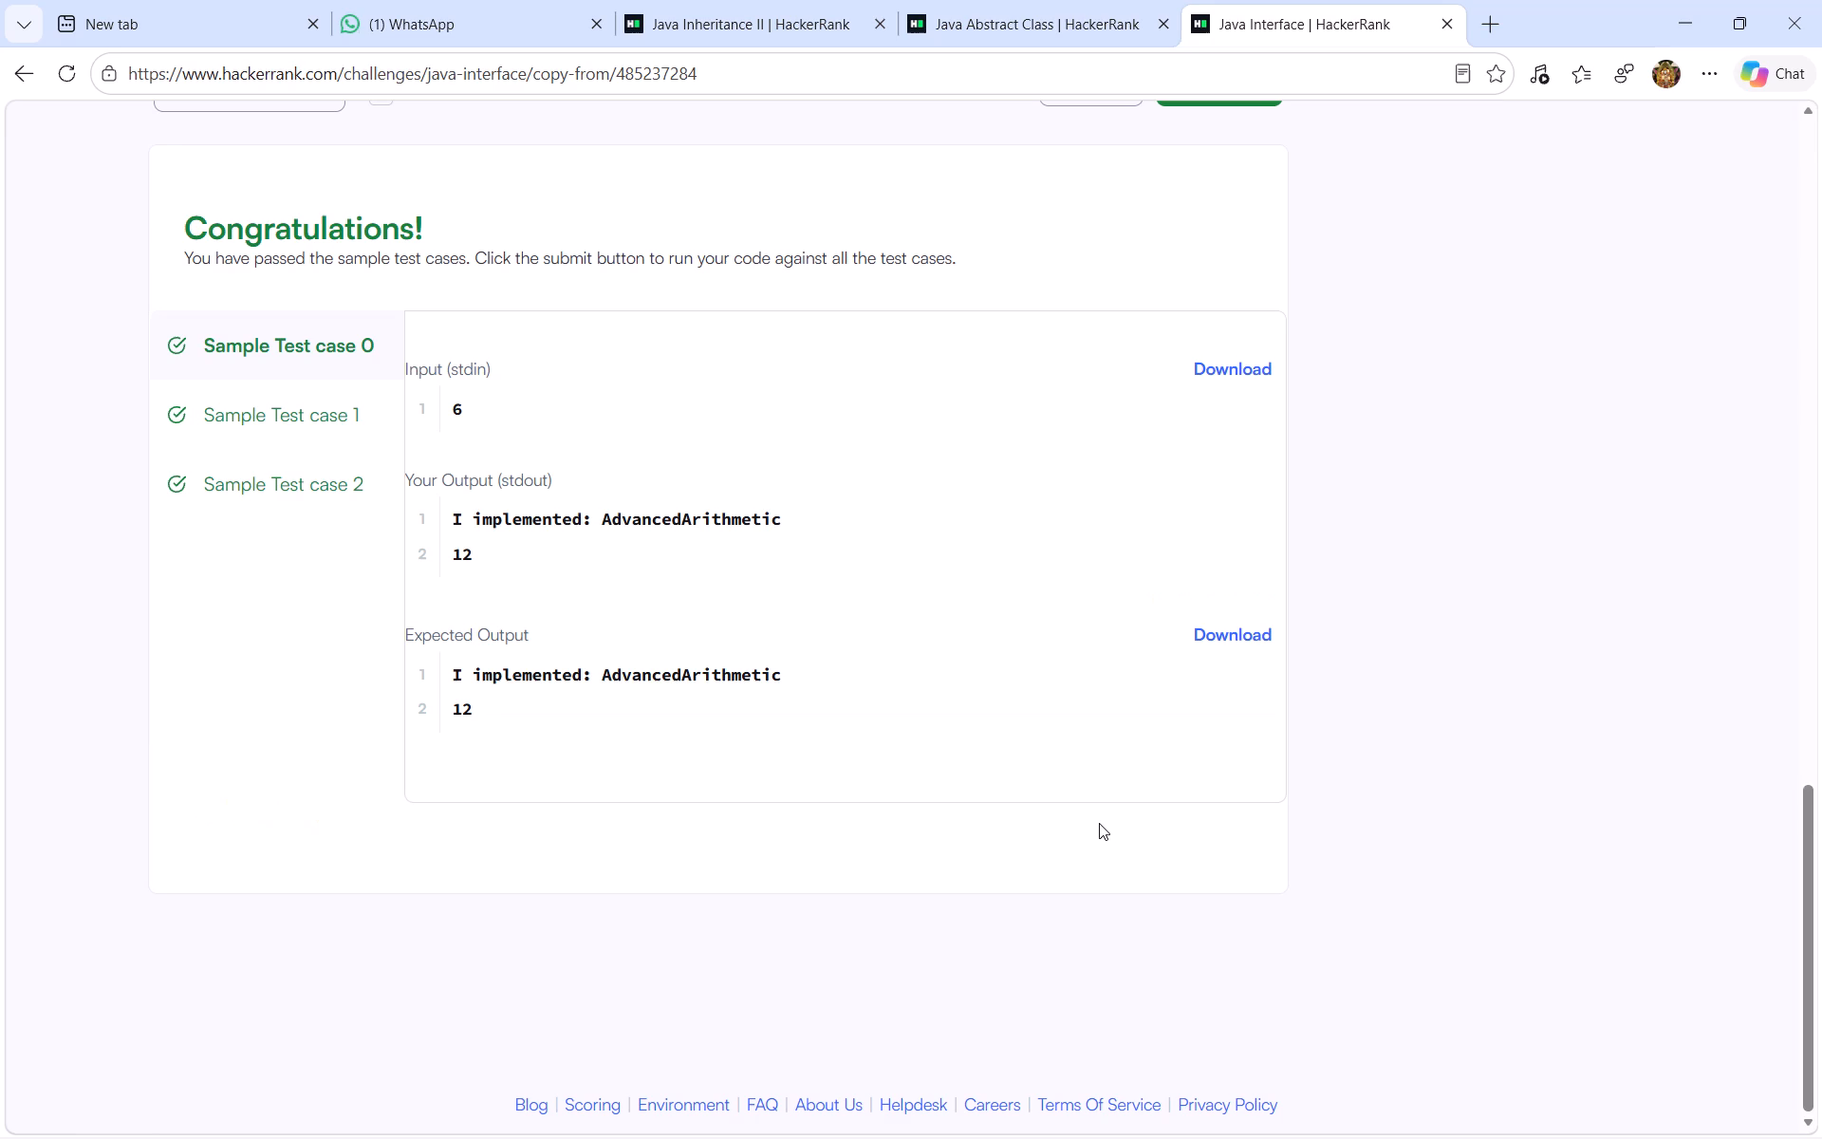
{"action": "key", "text": "shift+super+s"}
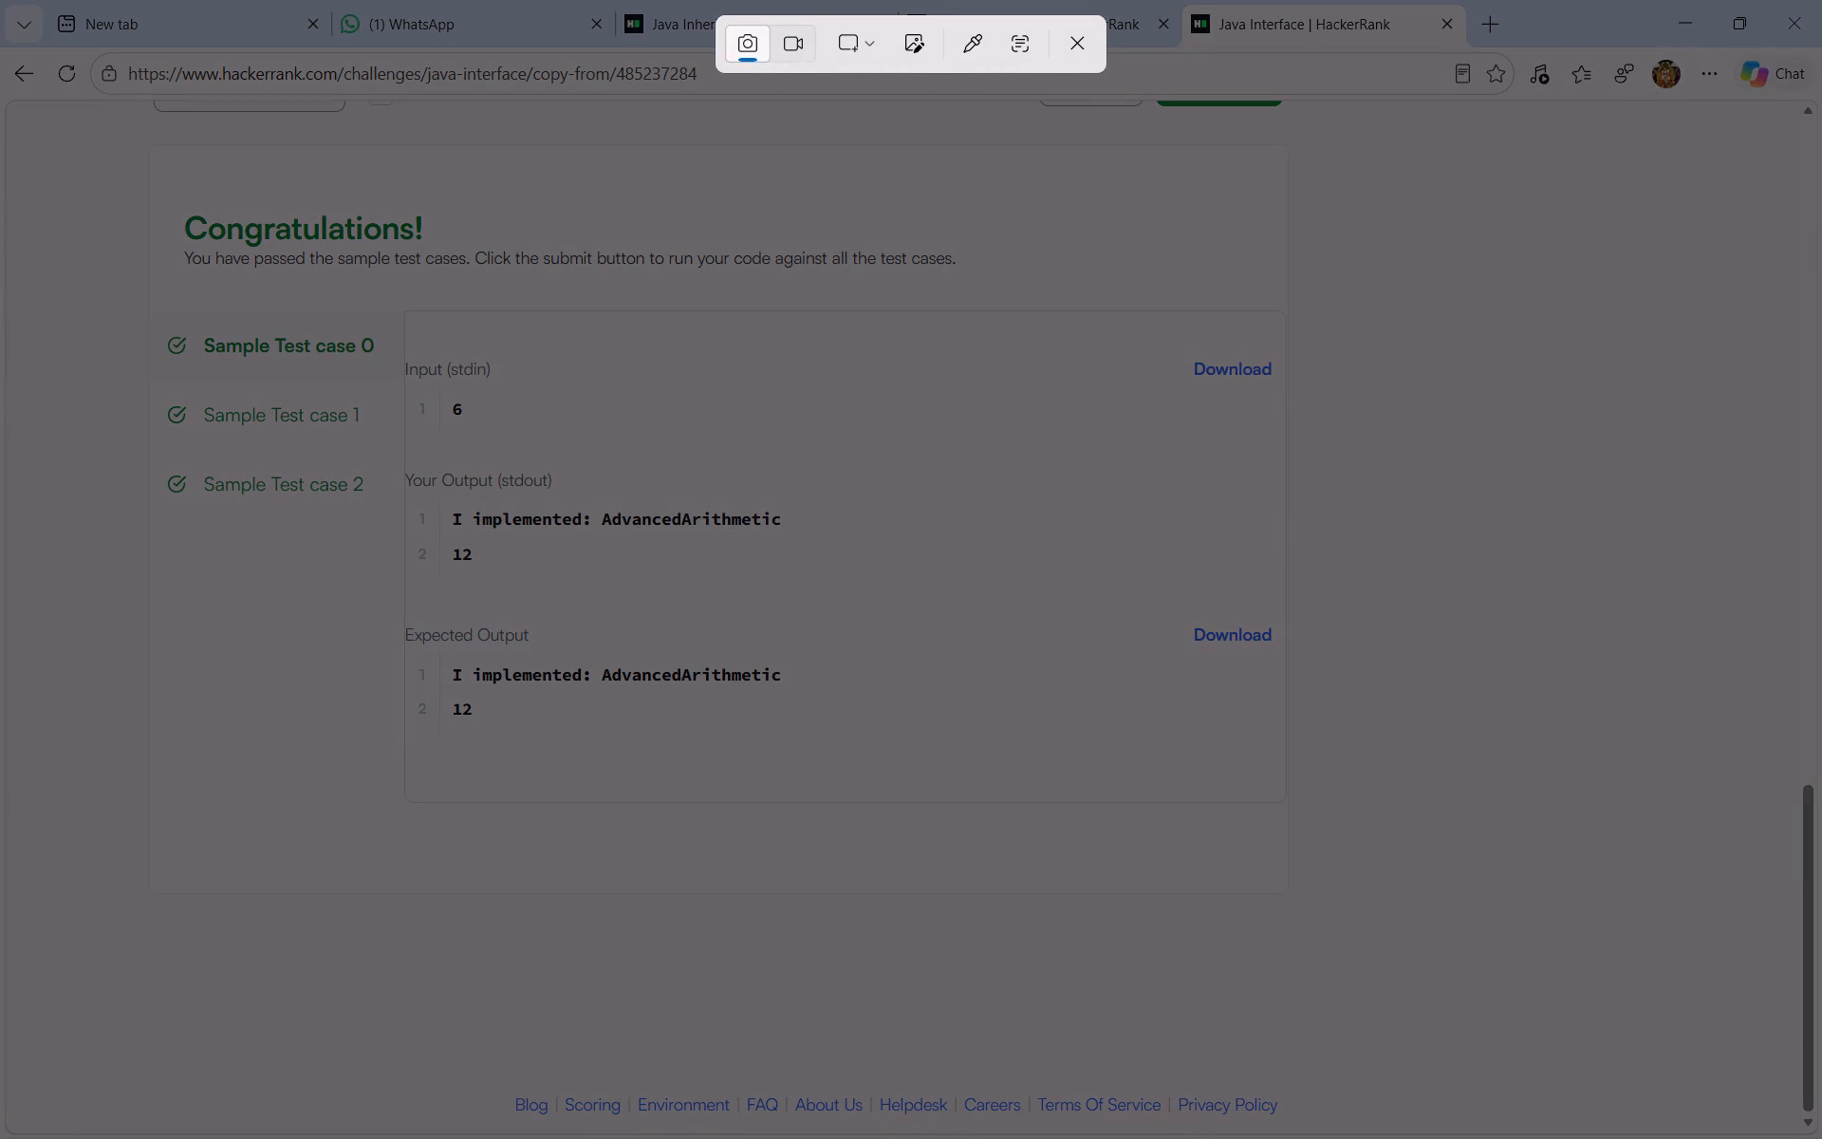
{"action": "left_click_drag", "start_coordinate": [134, 141], "coordinate": [304, 177]}
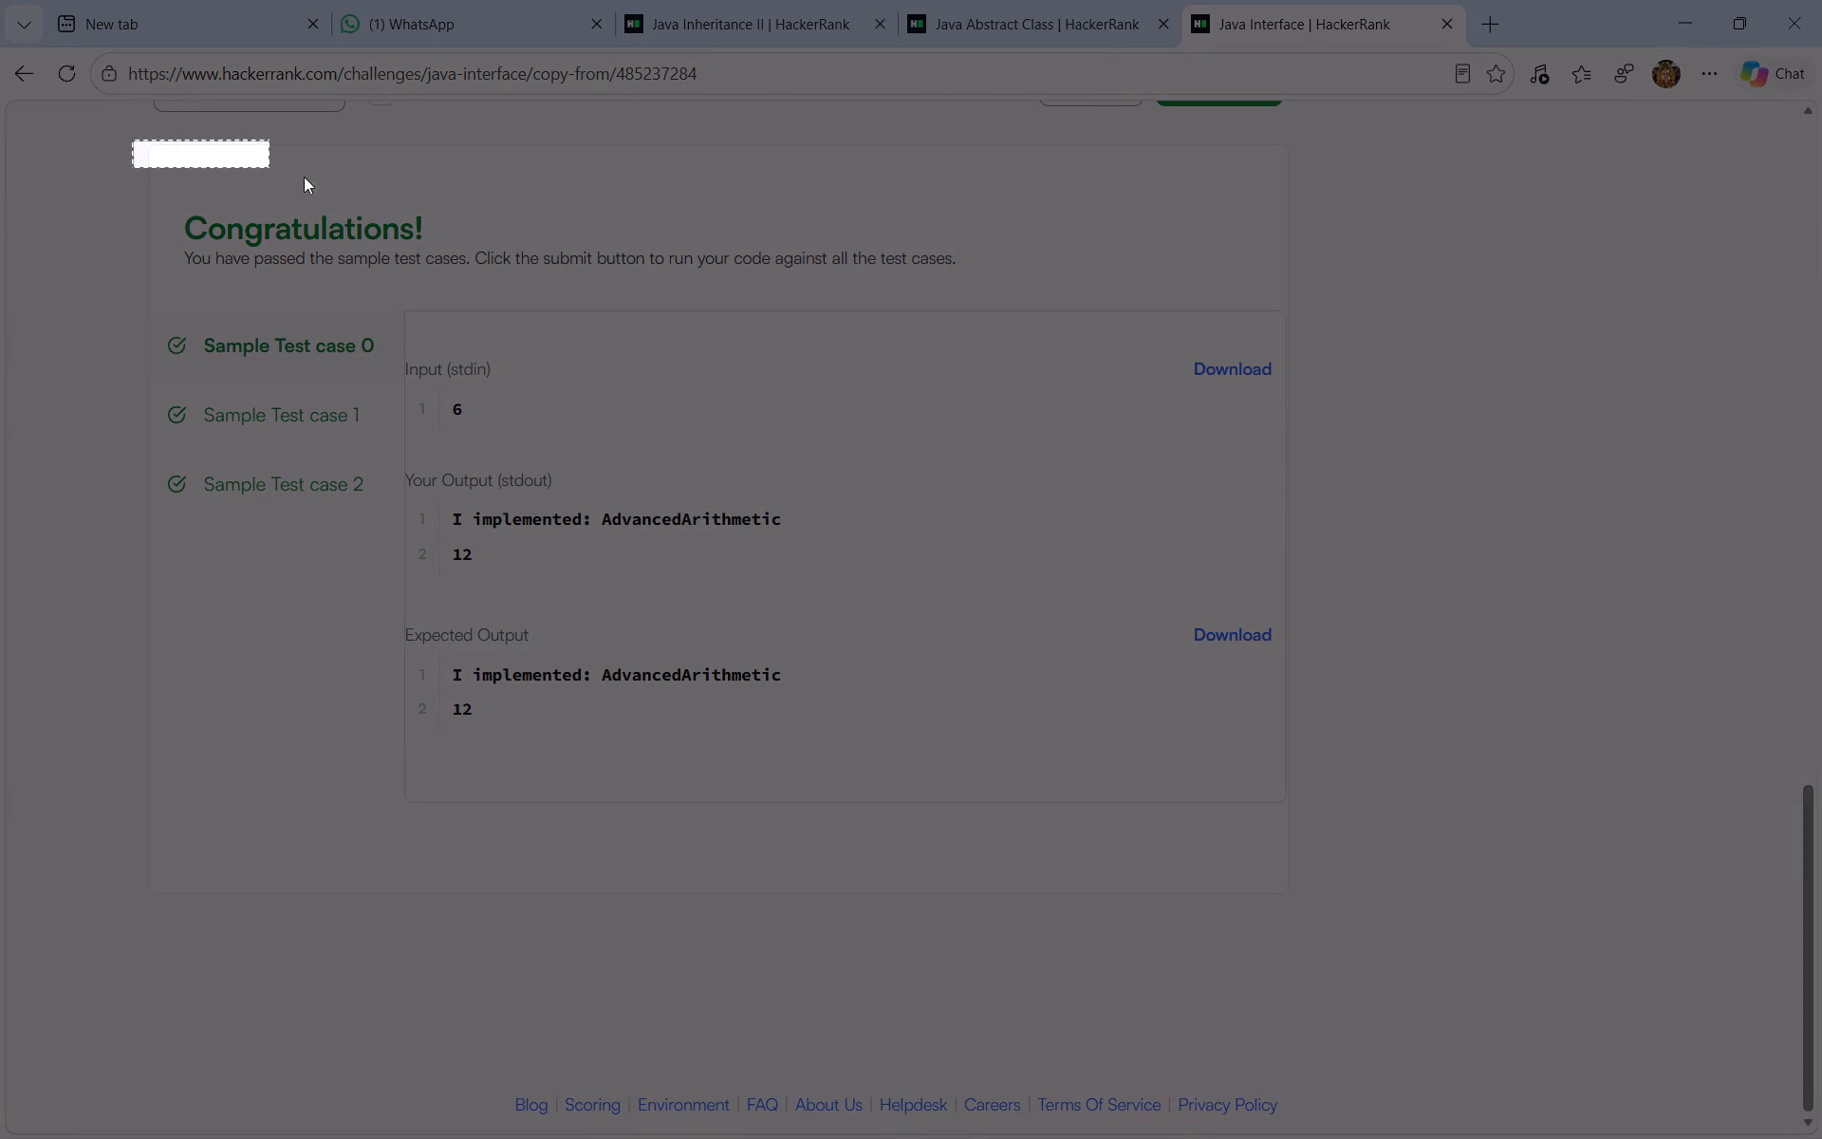
{"action": "left_click_drag", "start_coordinate": [304, 177], "coordinate": [1090, 593]}
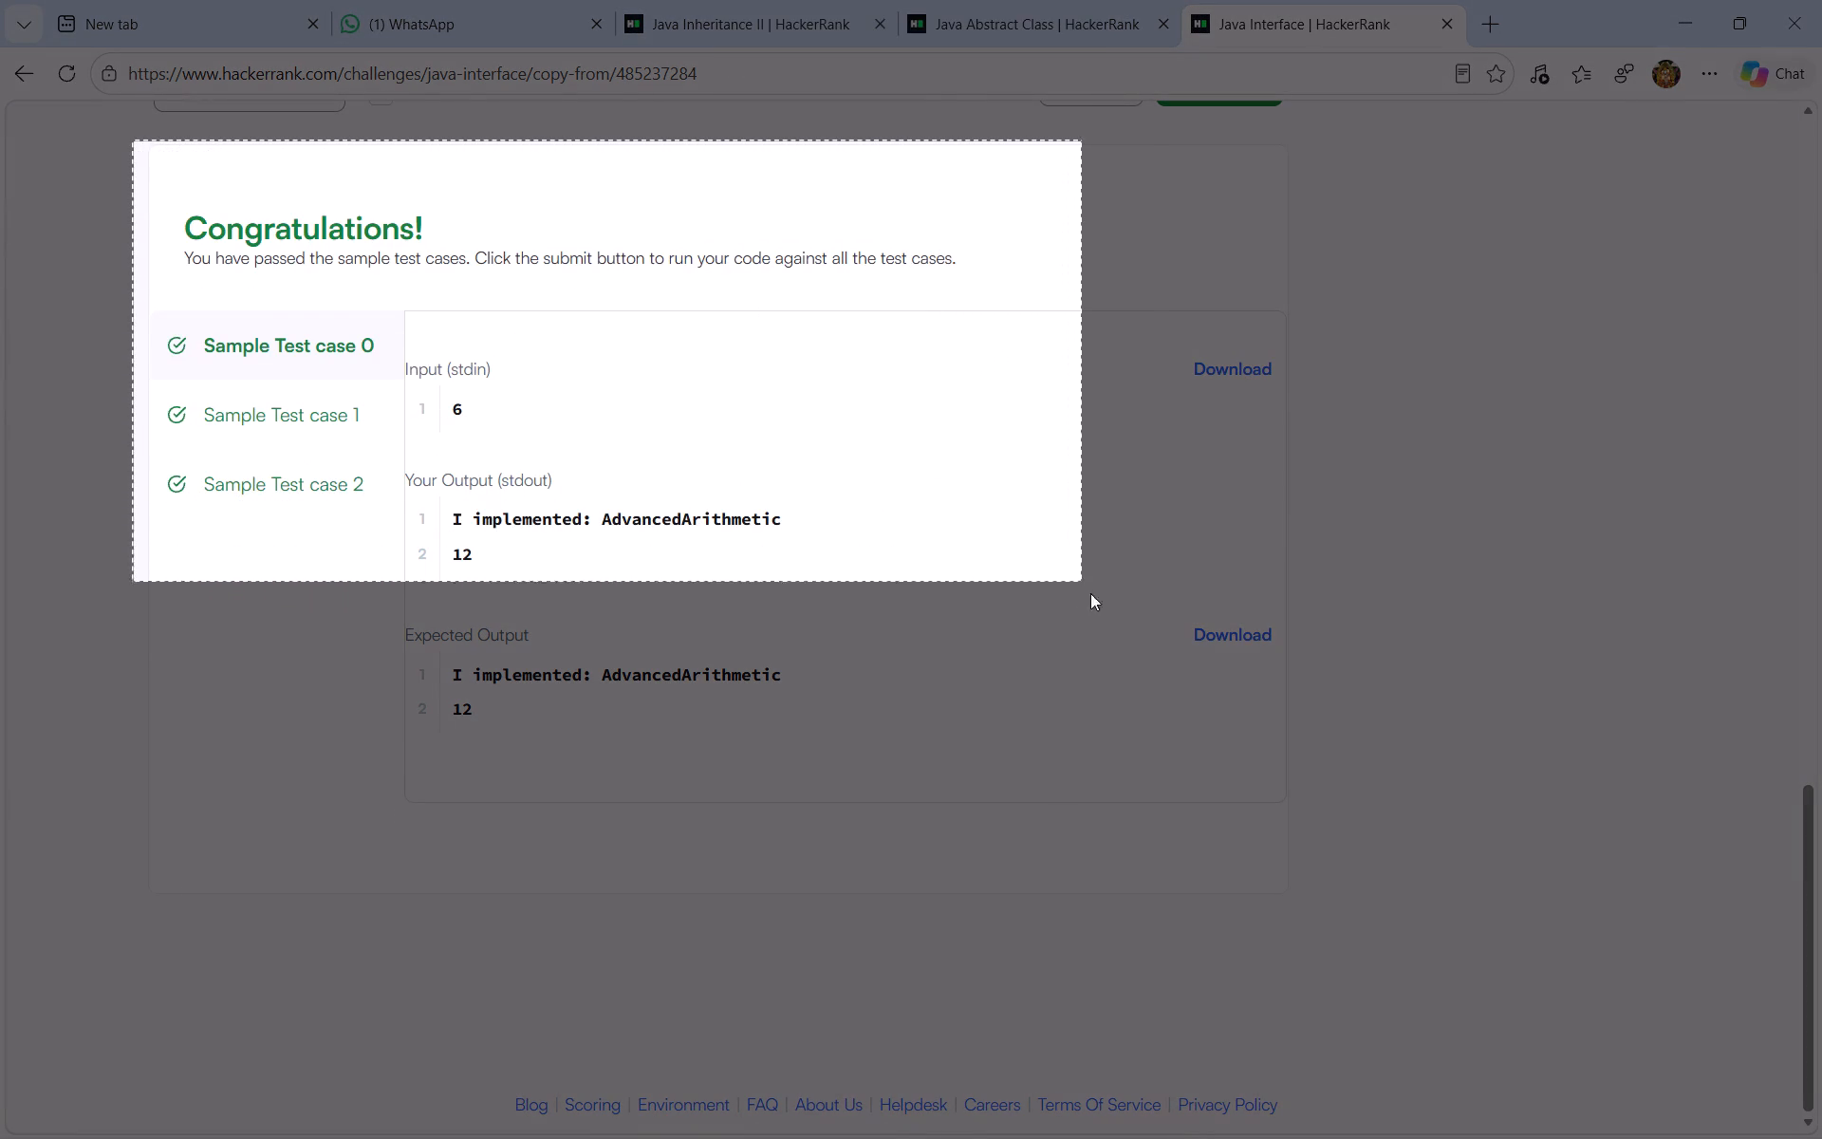
{"action": "left_click_drag", "start_coordinate": [1090, 593], "coordinate": [1315, 914]}
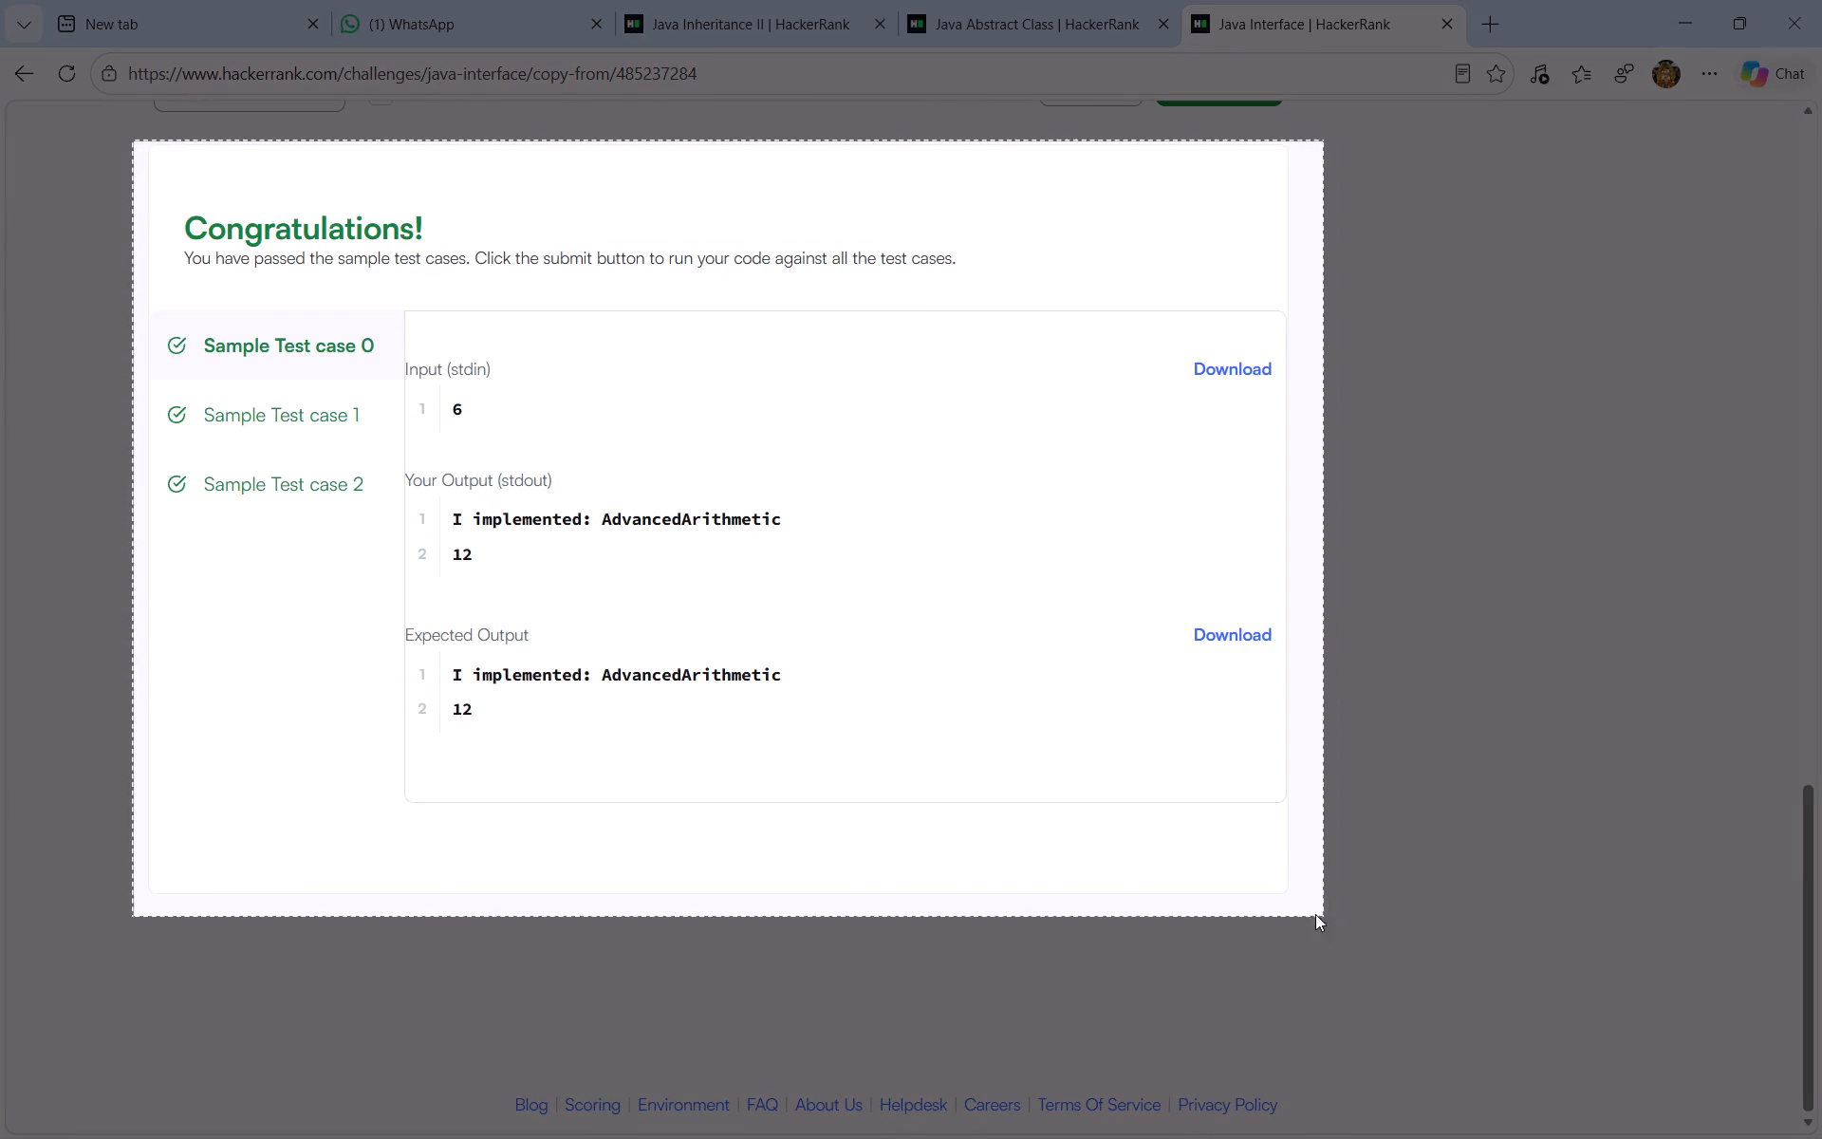
{"action": "left_click_drag", "start_coordinate": [1315, 914], "coordinate": [1294, 896]}
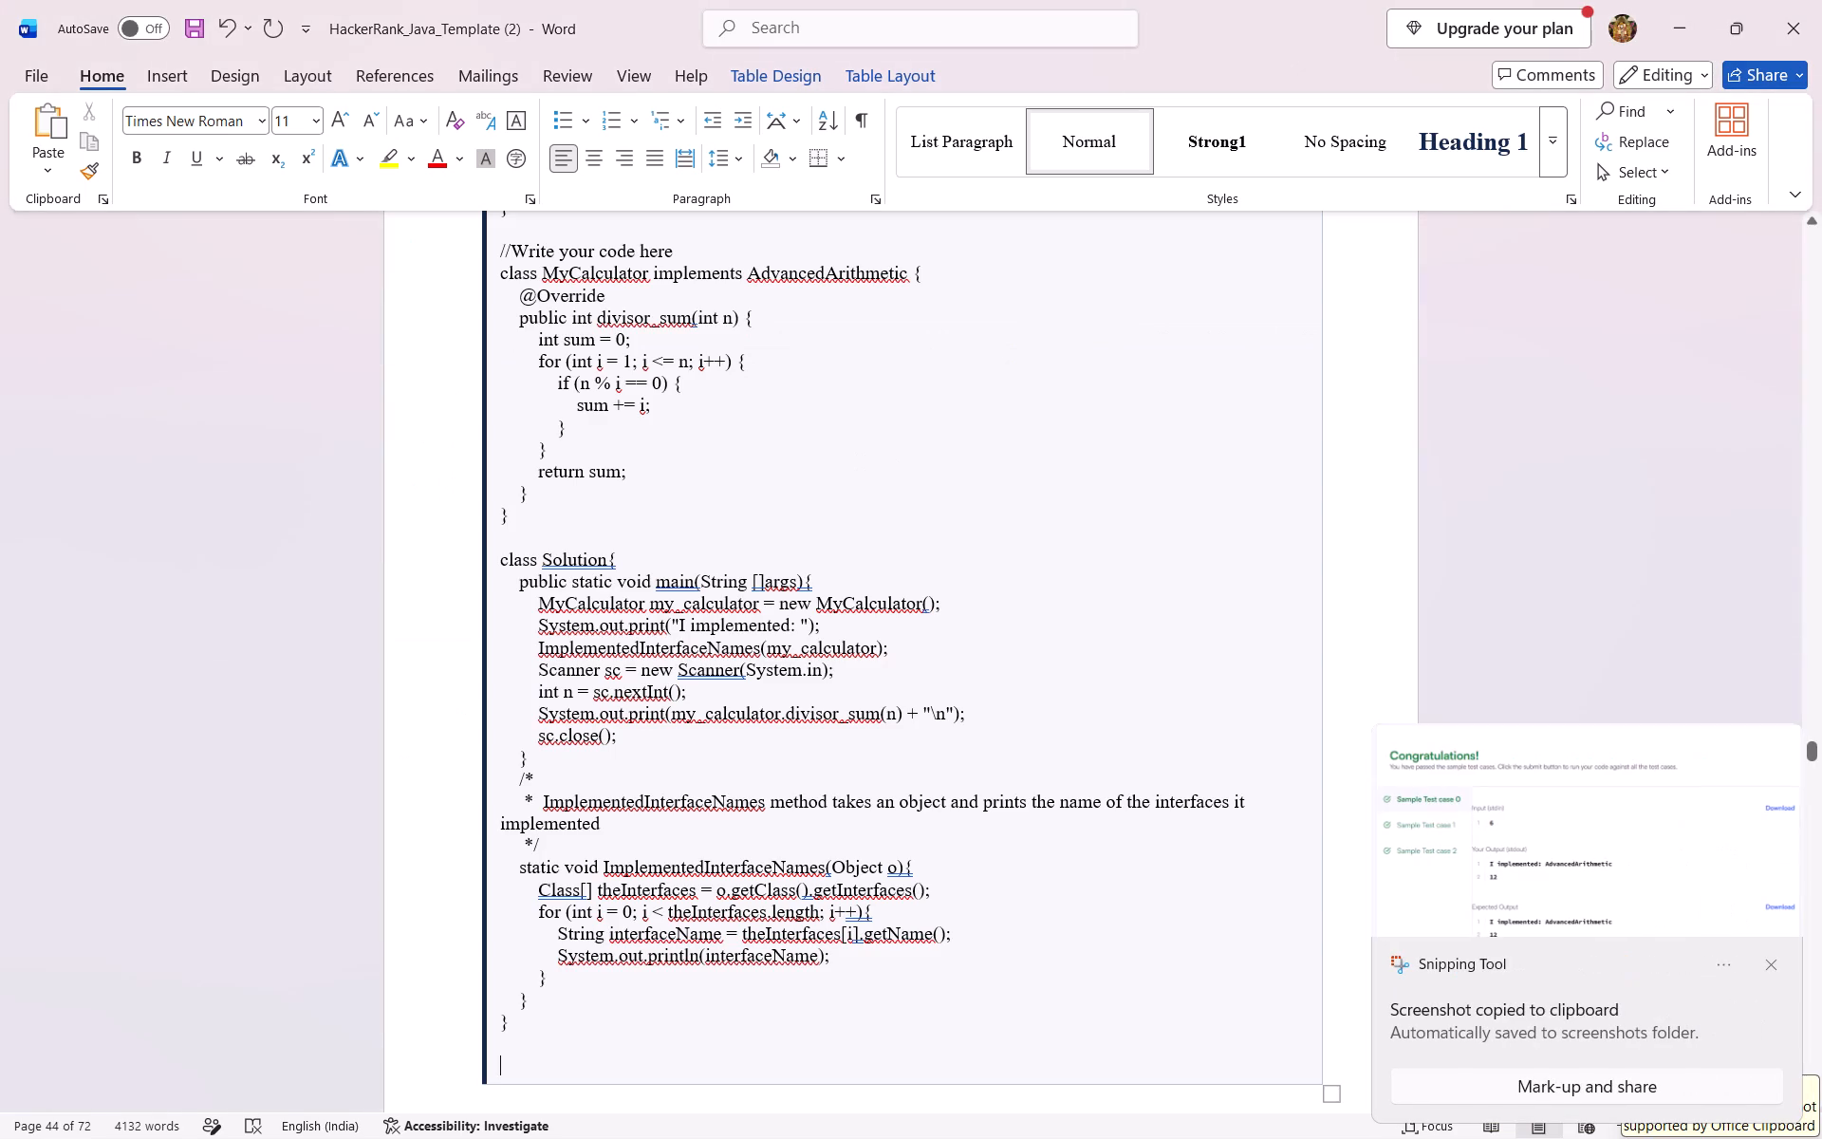
In the Word document, delete the placeholder text in question 23's Output box.
{"action": "scroll", "coordinate": [983, 943], "scroll_direction": "down", "scroll_amount": 3}
{"action": "left_click_drag", "start_coordinate": [1171, 729], "coordinate": [895, 714]}
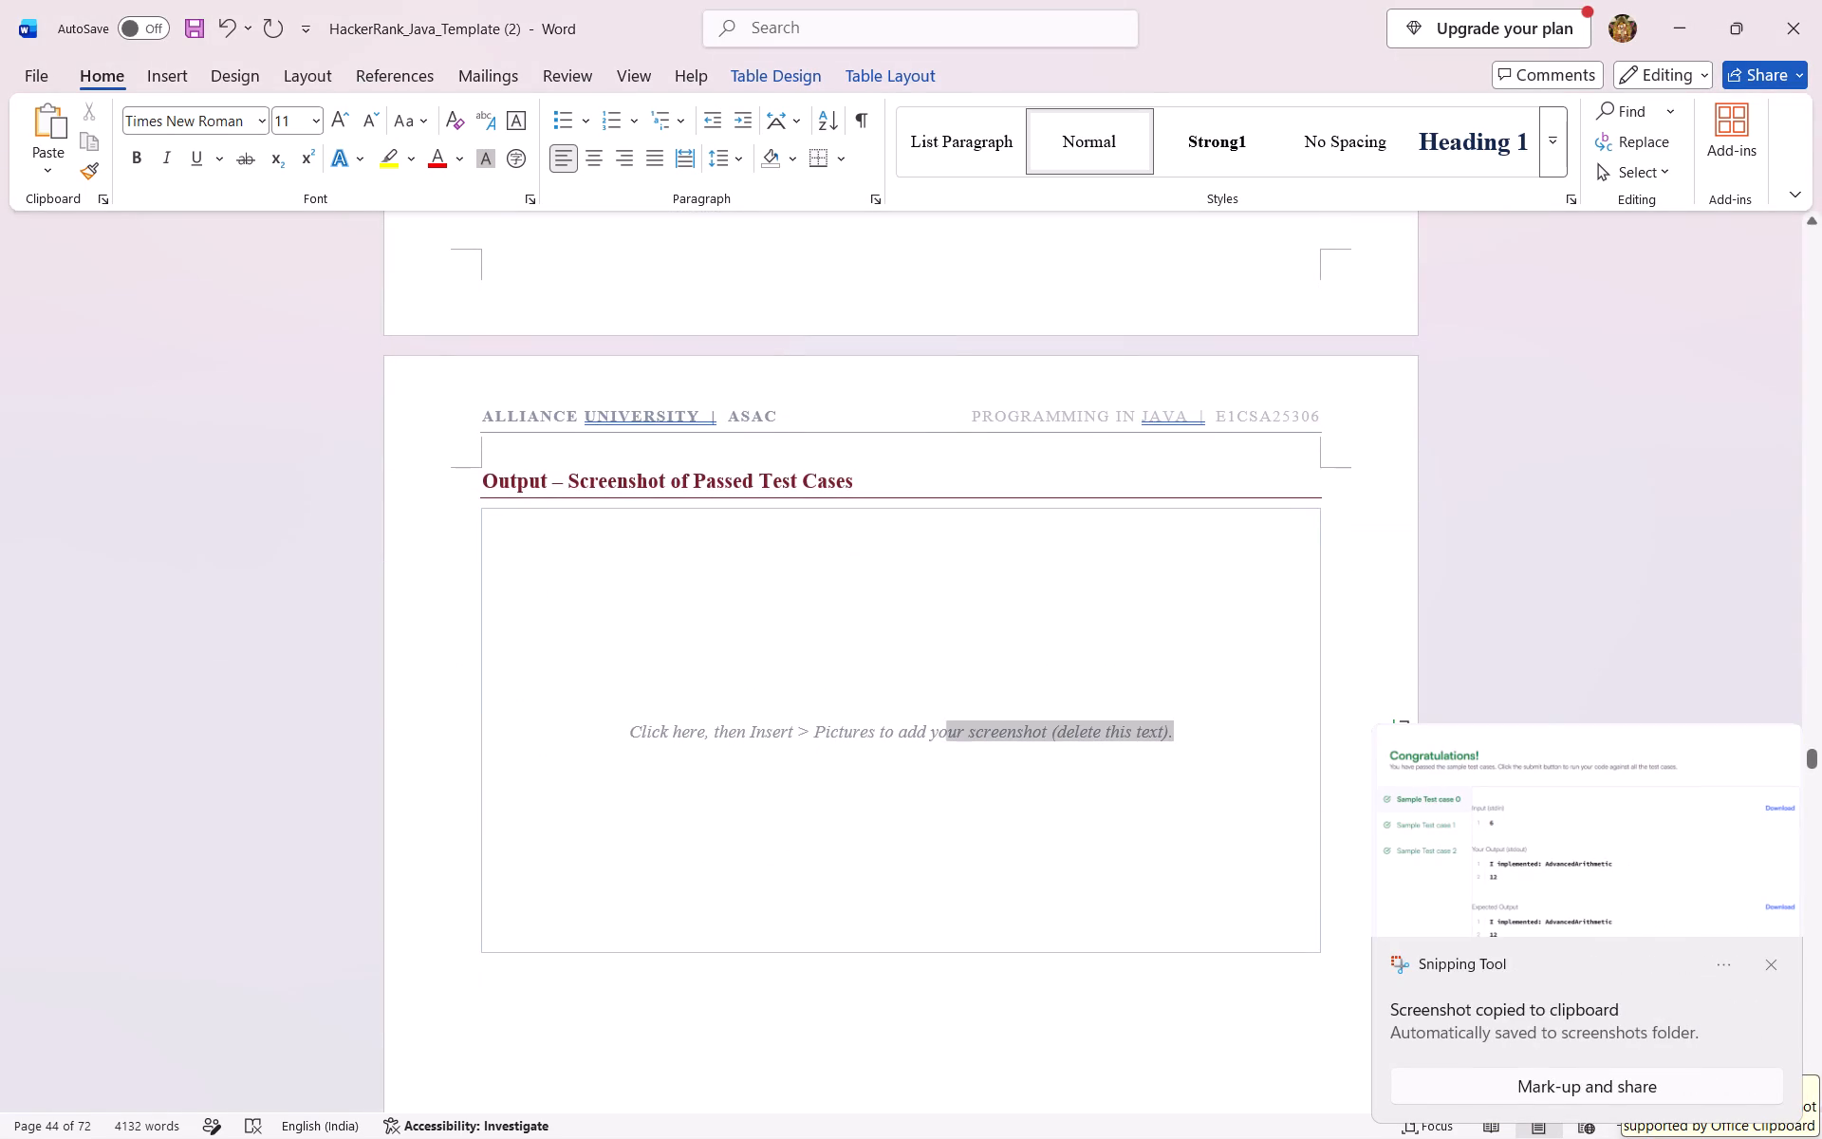
{"action": "left_click_drag", "start_coordinate": [895, 714], "coordinate": [638, 719]}
{"action": "key", "text": "BackSpace"}
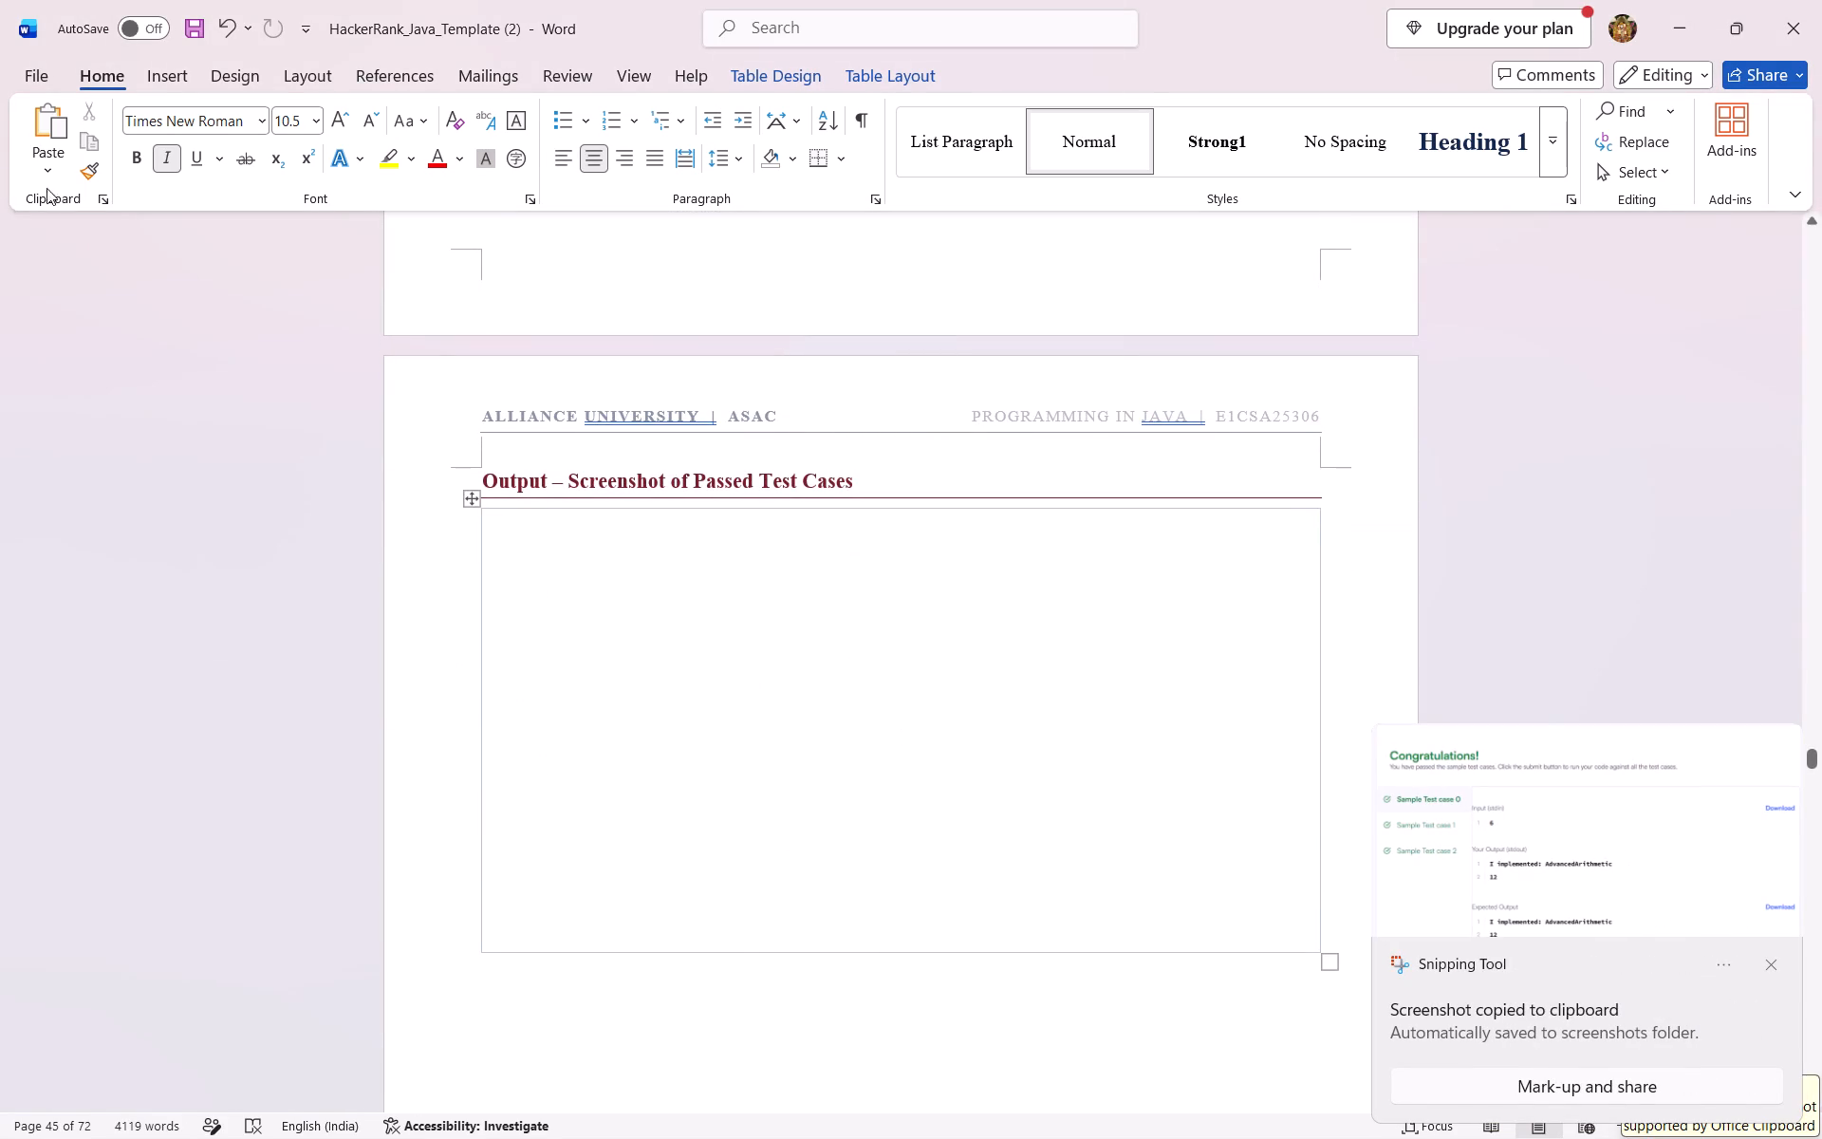
{"action": "left_click", "coordinate": [158, 82]}
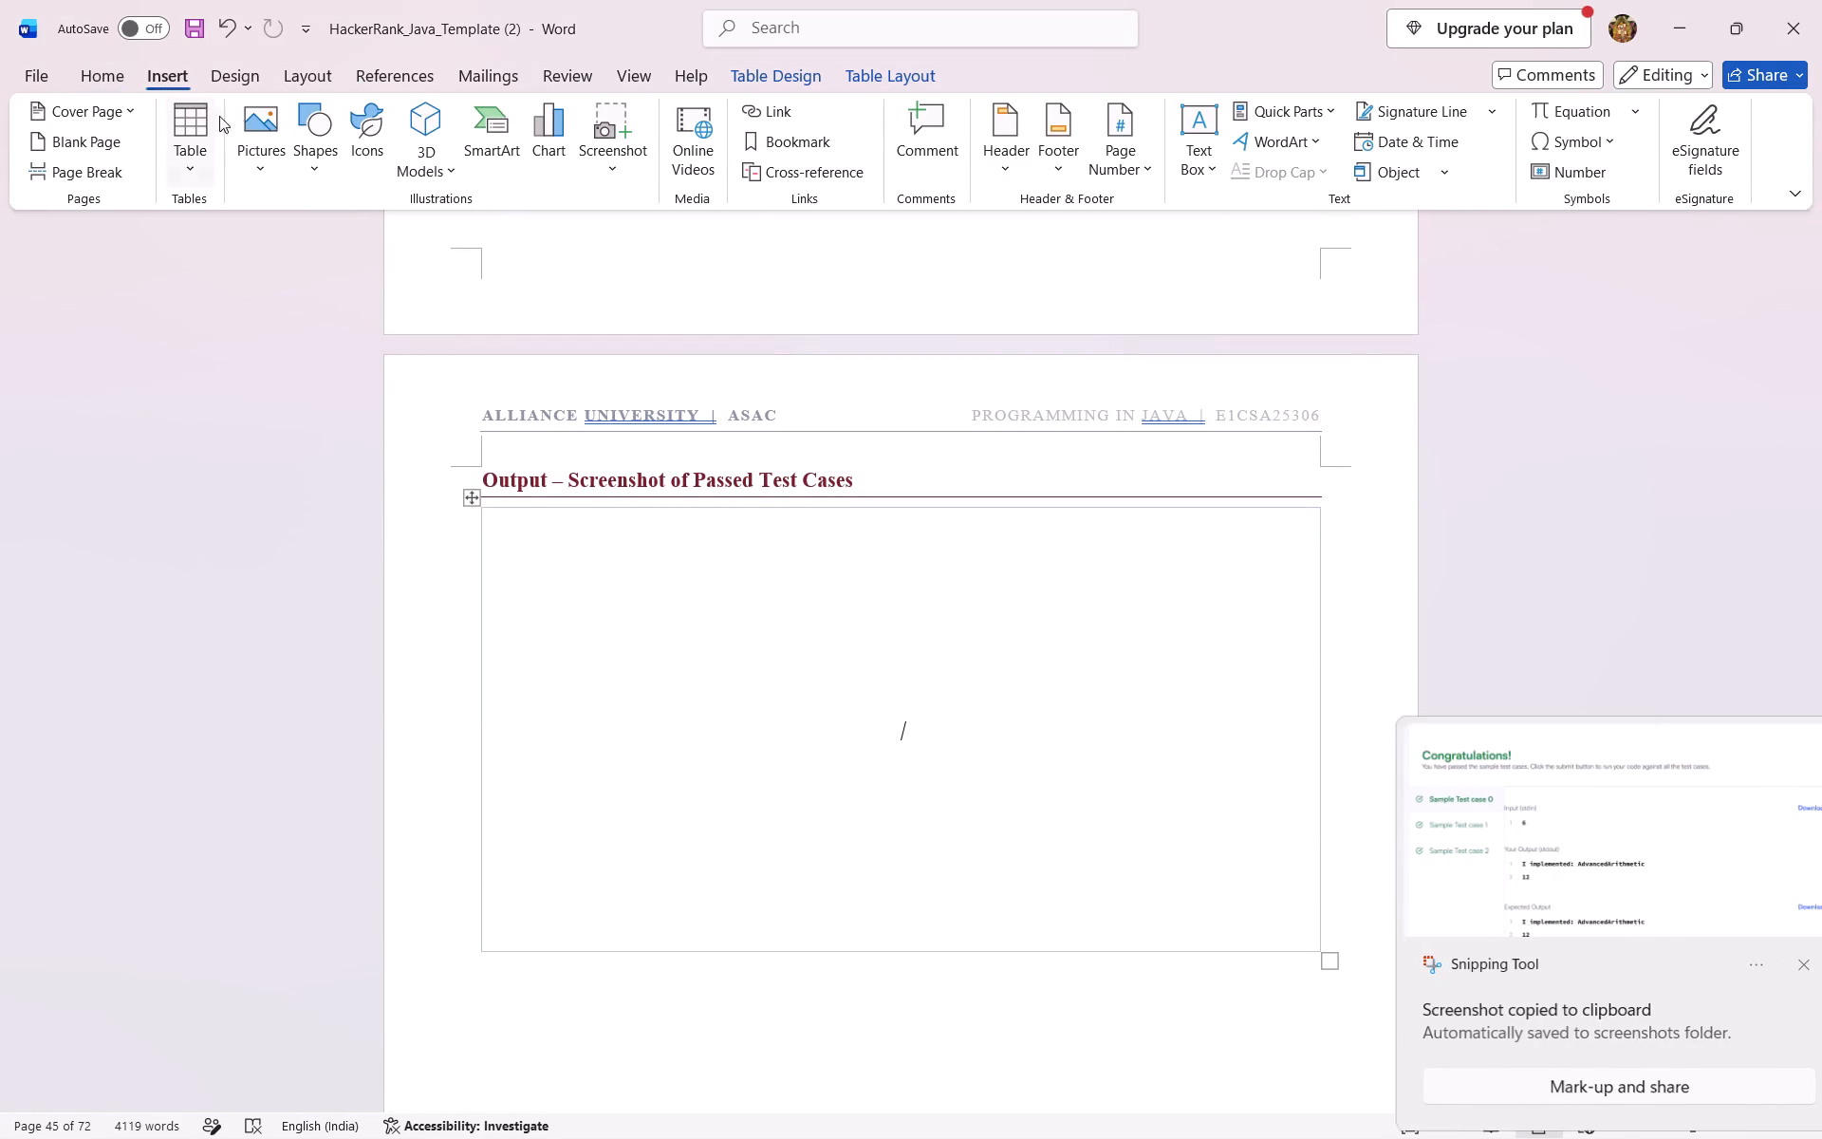
{"action": "left_click", "coordinate": [244, 119]}
{"action": "left_click", "coordinate": [277, 236]}
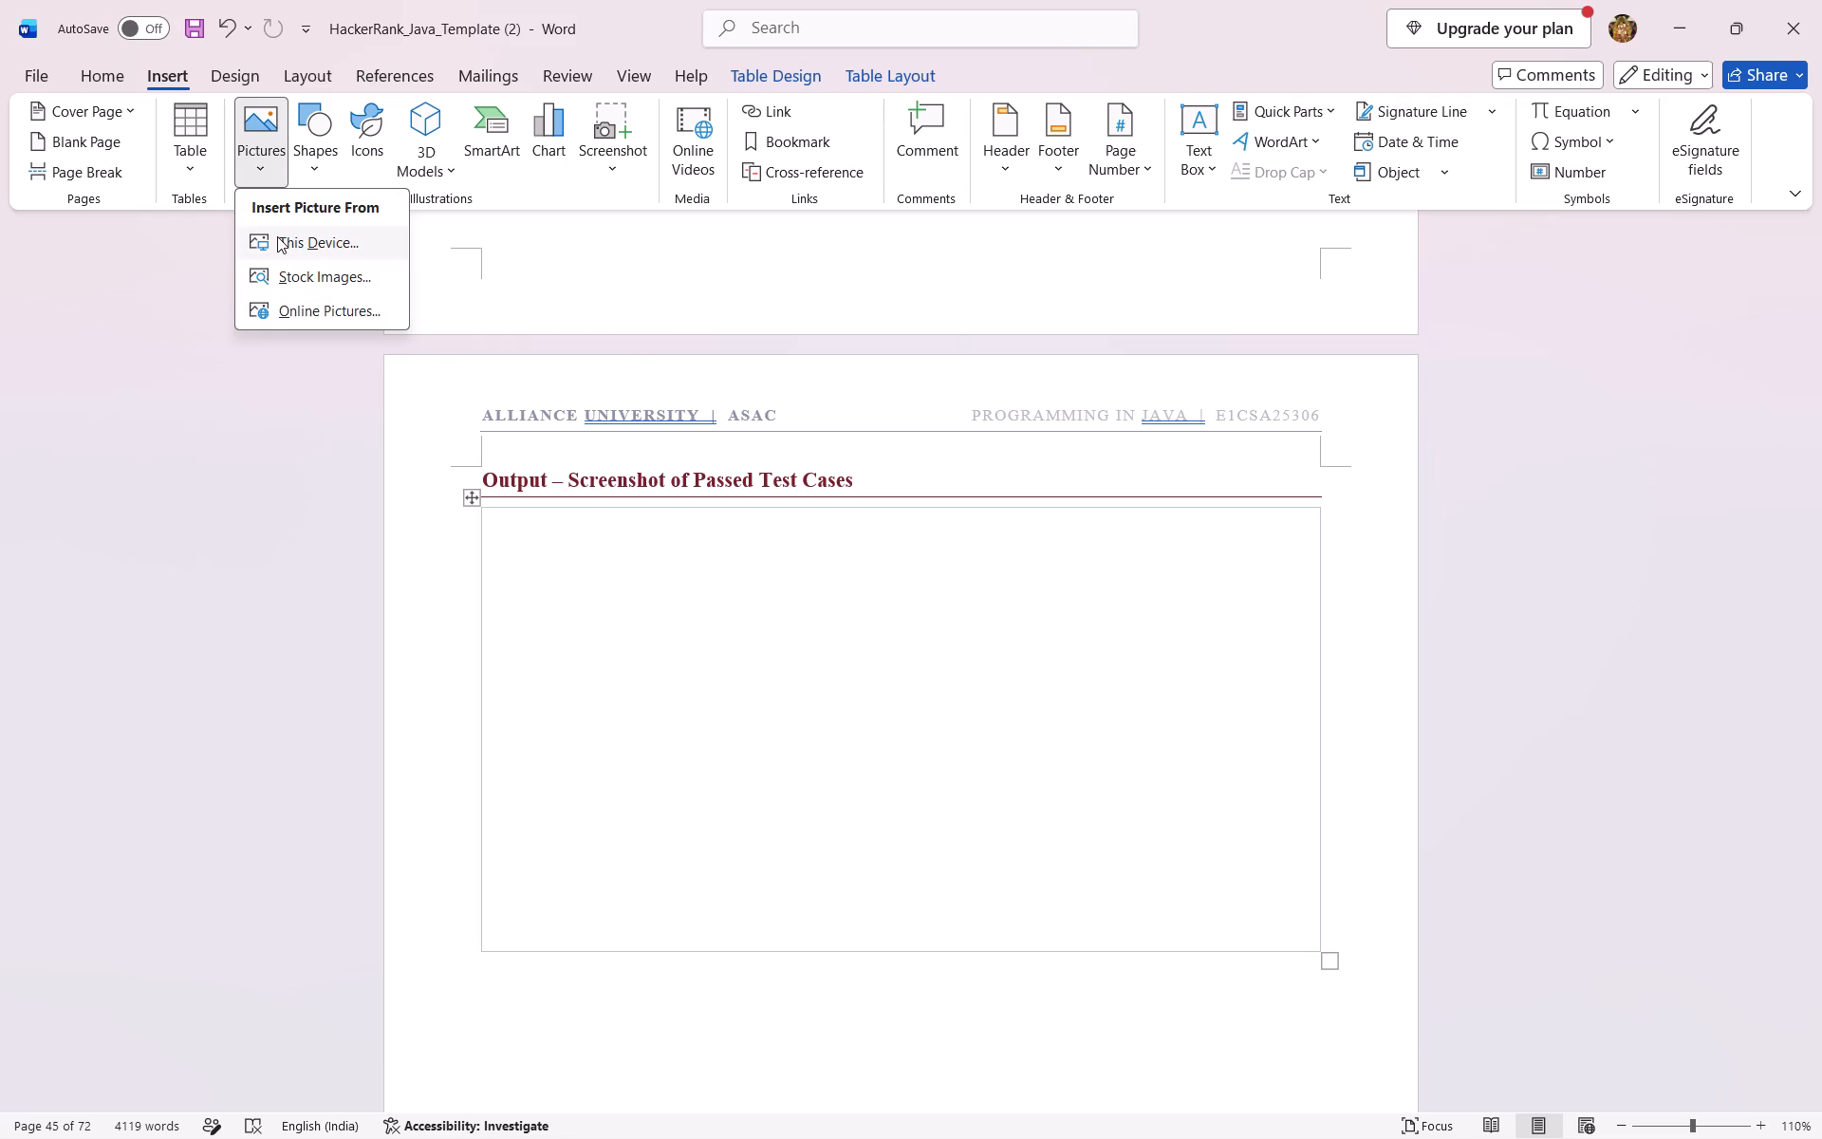
{"action": "scroll", "coordinate": [645, 325], "scroll_direction": "down", "scroll_amount": 4}
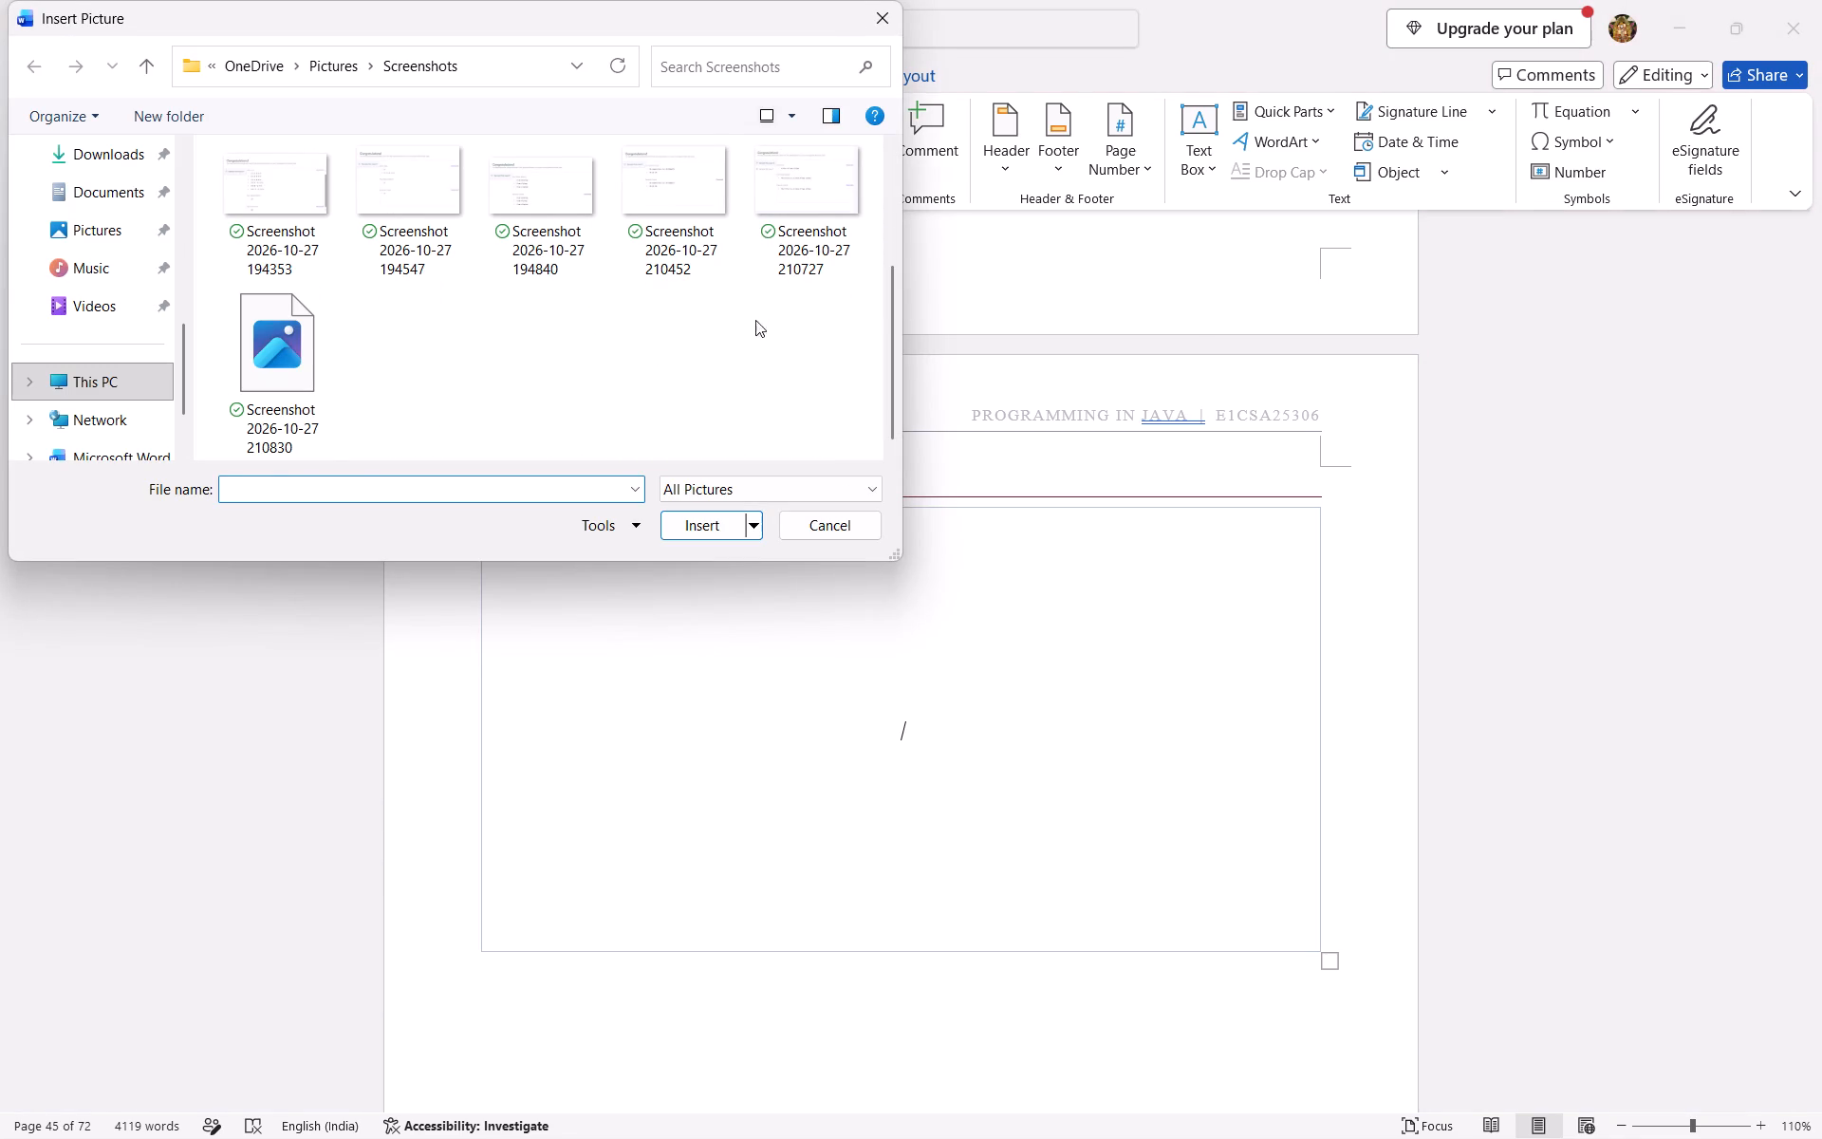
{"action": "left_click", "coordinate": [307, 332]}
{"action": "left_click", "coordinate": [705, 522]}
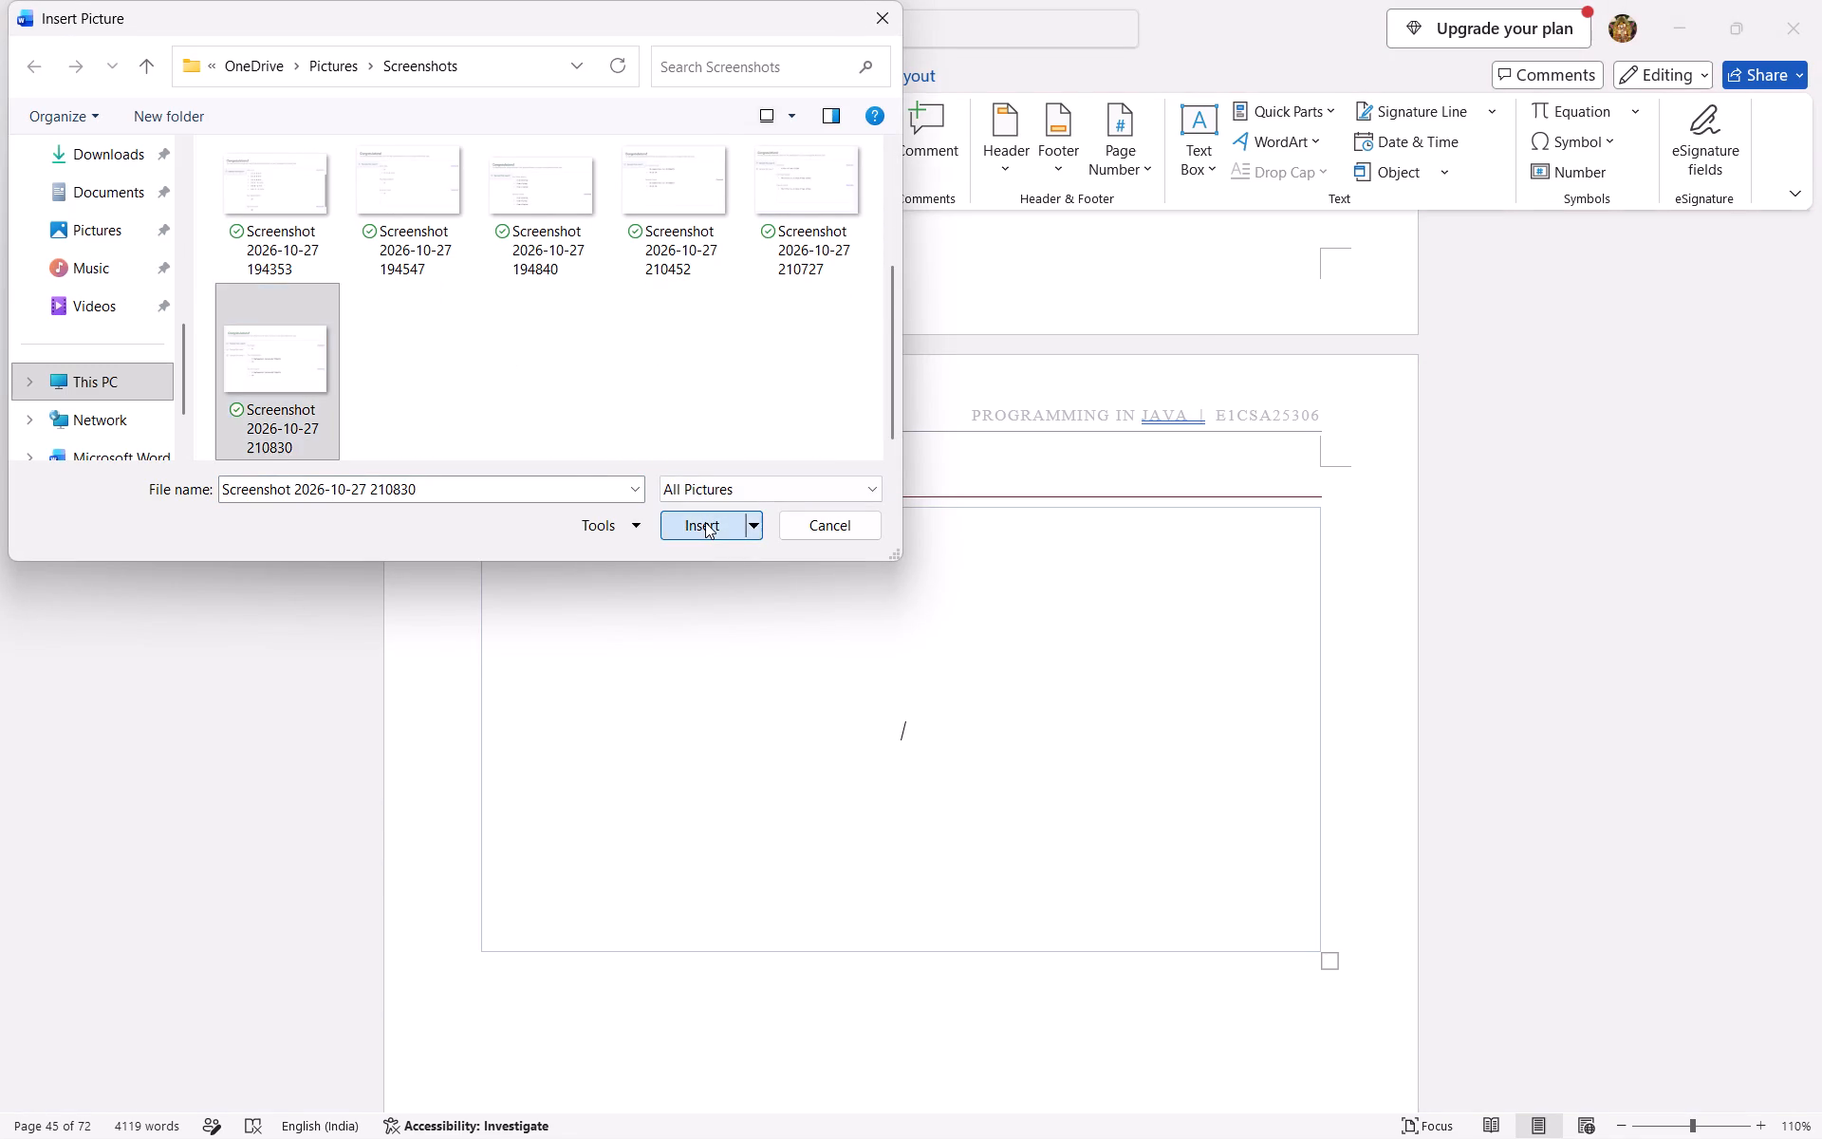
Follow the HackerRank link of question 24, Java Method Overriding, to Edge and close the Java Interface and Java Abstract Class pages.
{"action": "scroll", "coordinate": [726, 648], "scroll_direction": "down", "scroll_amount": 2}
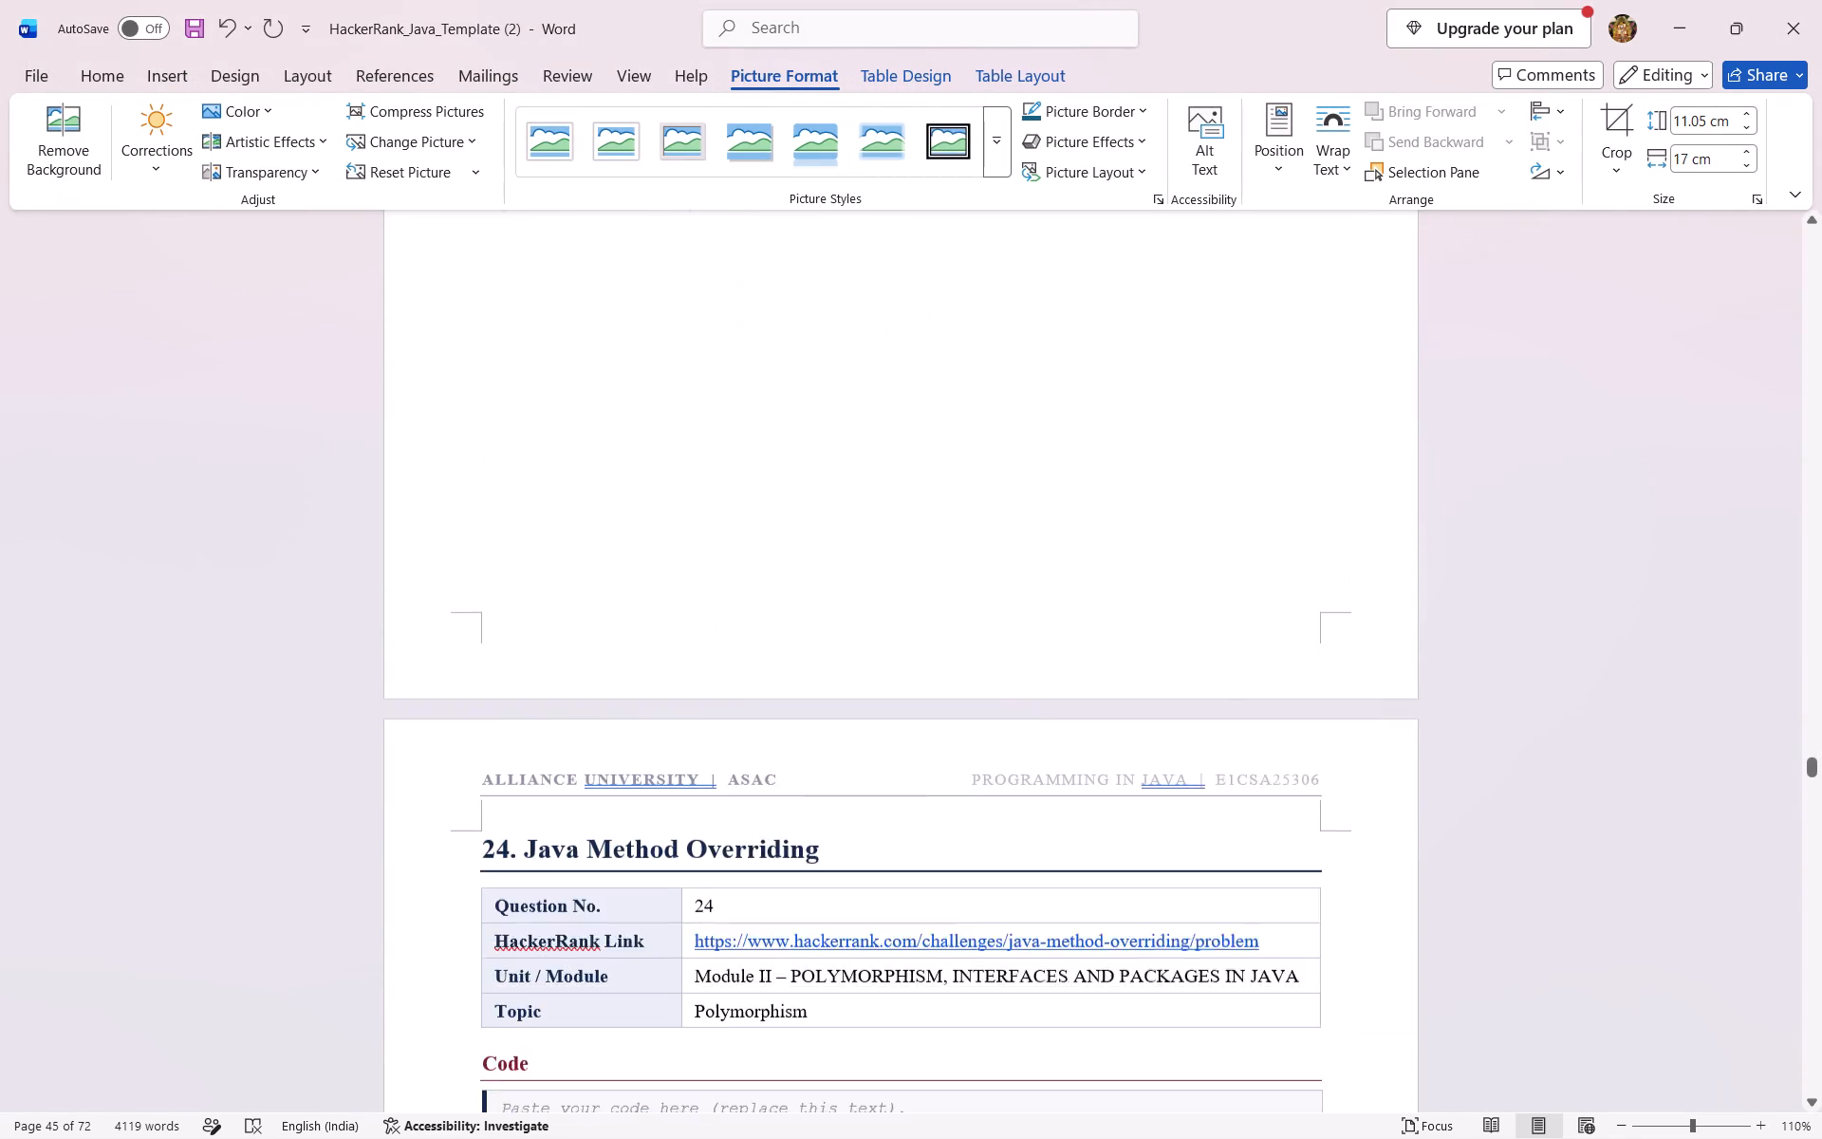
{"action": "scroll", "coordinate": [726, 648], "scroll_direction": "down", "scroll_amount": 2}
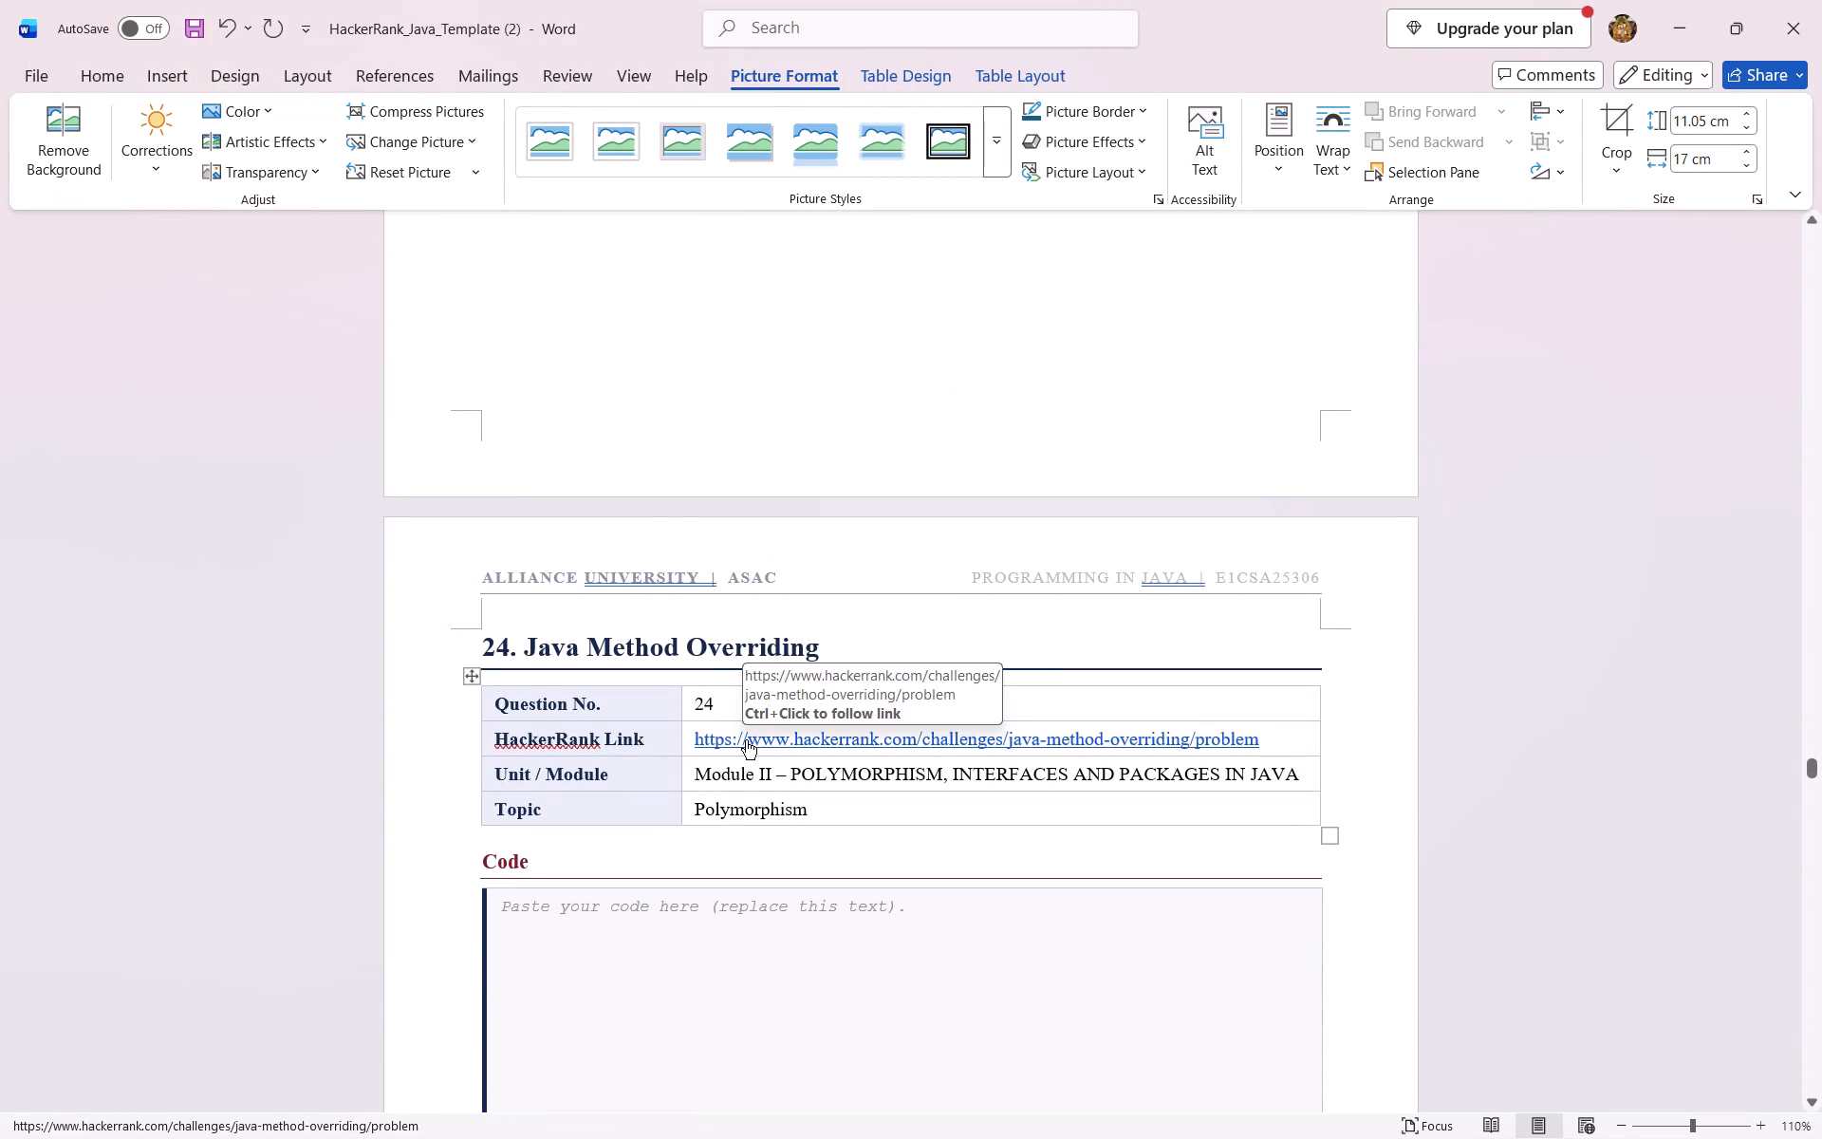
{"action": "left_click", "coordinate": [746, 739], "text": "ctrl"}
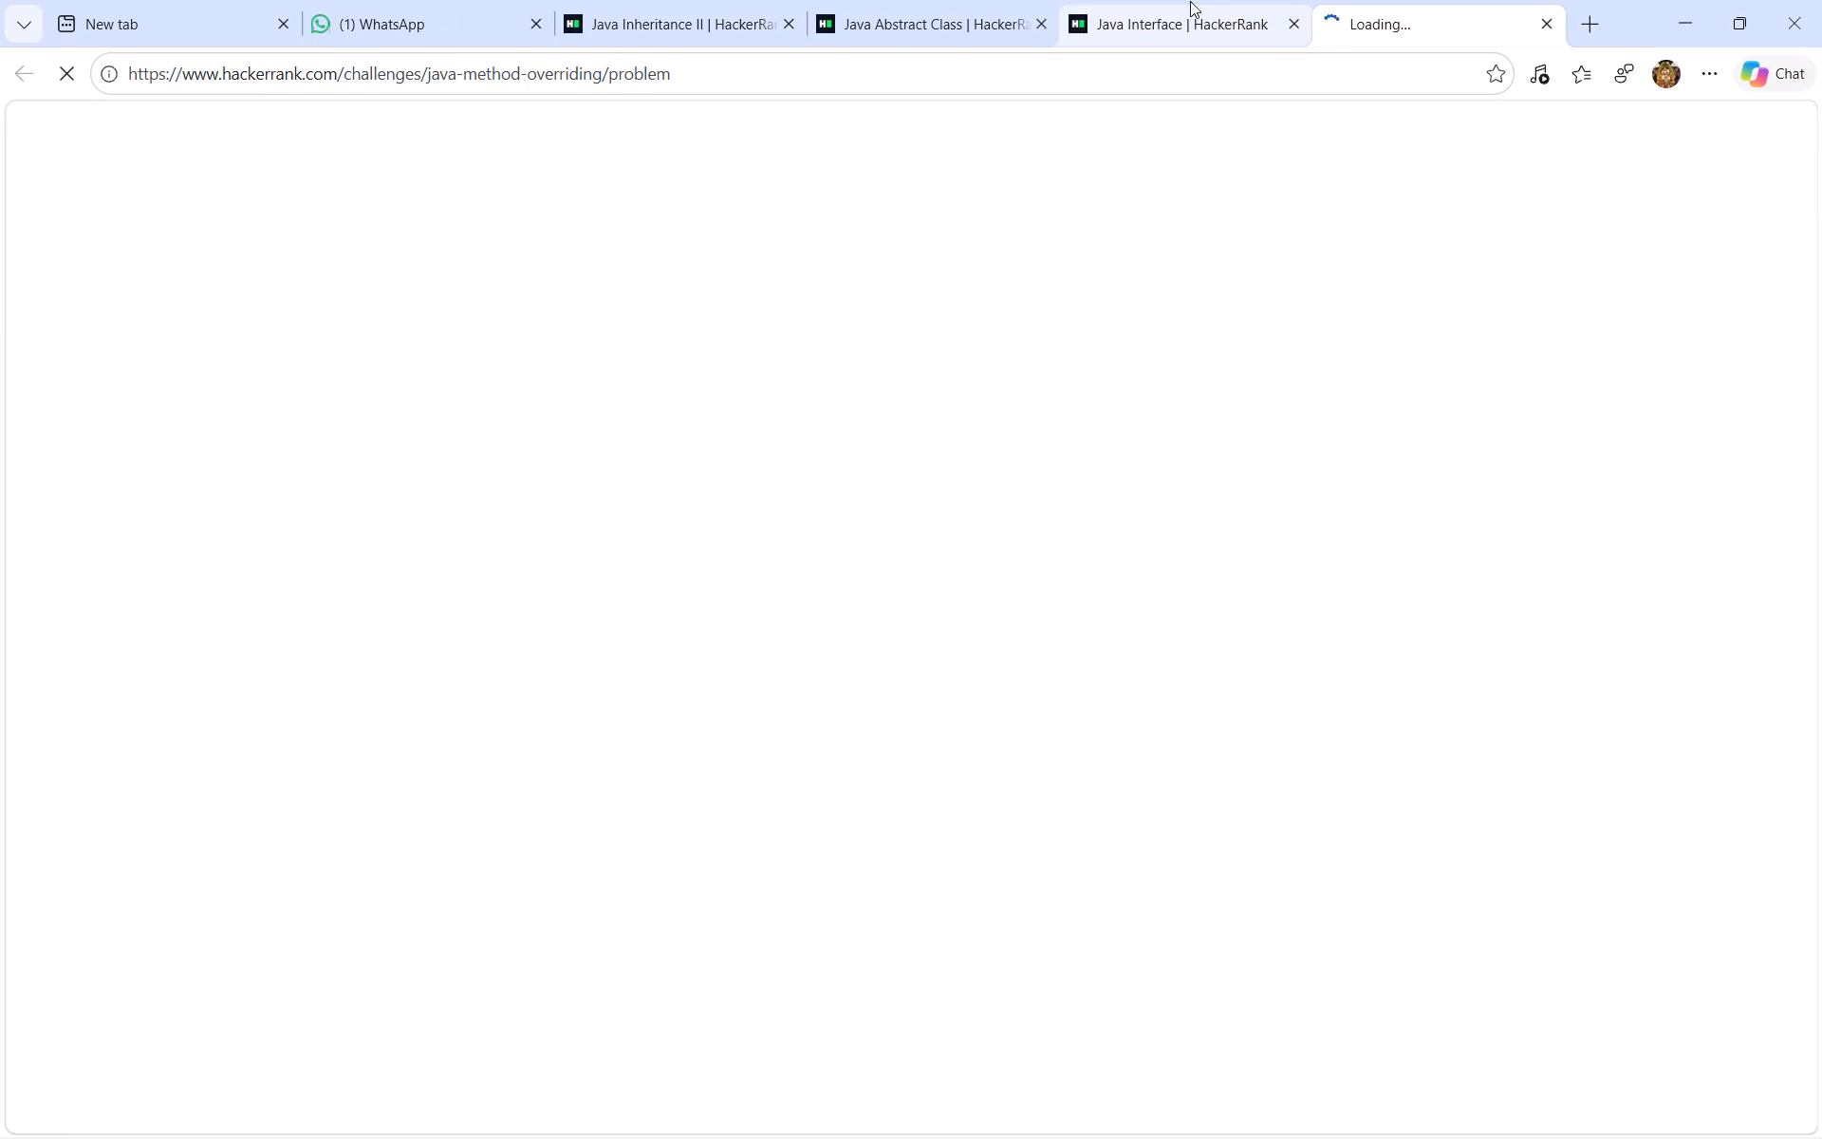
{"action": "left_click", "coordinate": [1285, 28]}
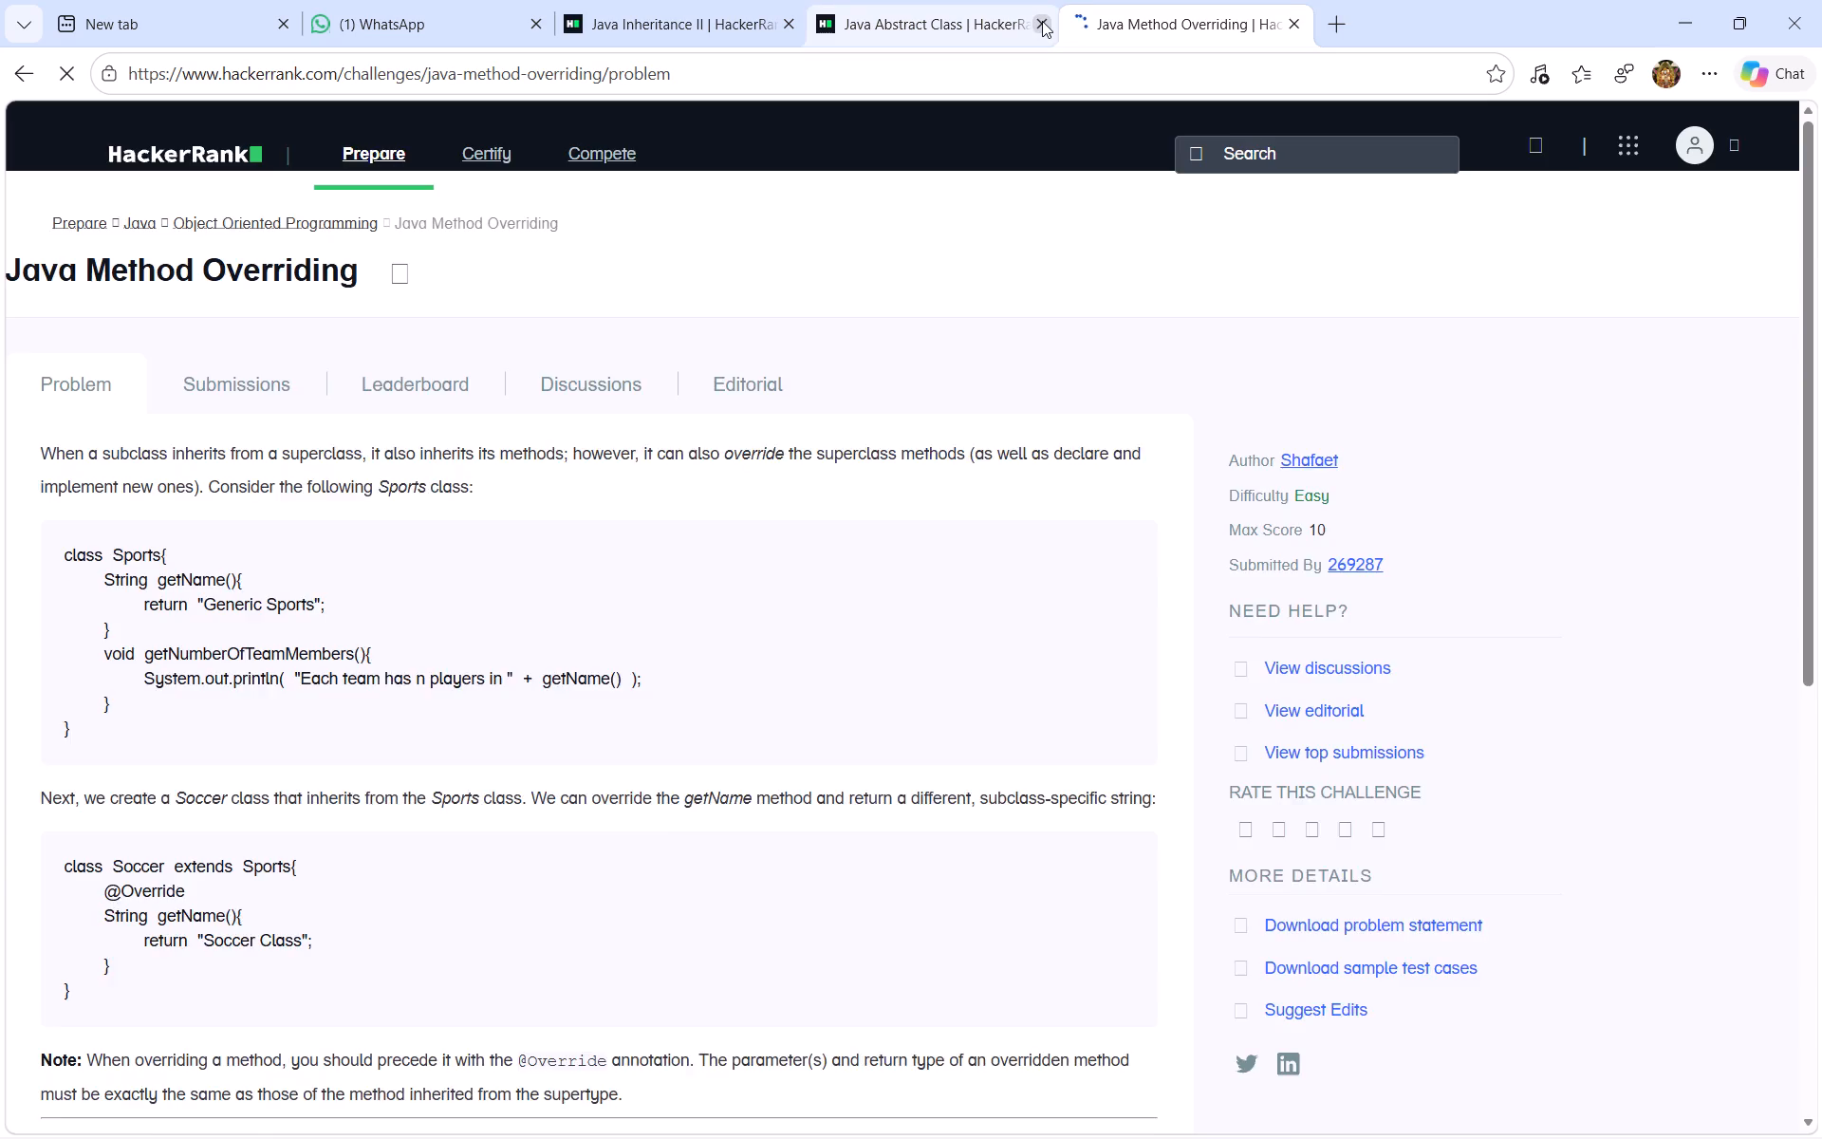
{"action": "left_click", "coordinate": [1042, 22]}
Open the accepted Java Method Overriding submission in the code editor.
{"action": "scroll", "coordinate": [525, 348], "scroll_direction": "left", "scroll_amount": 1}
{"action": "left_click", "coordinate": [449, 353]}
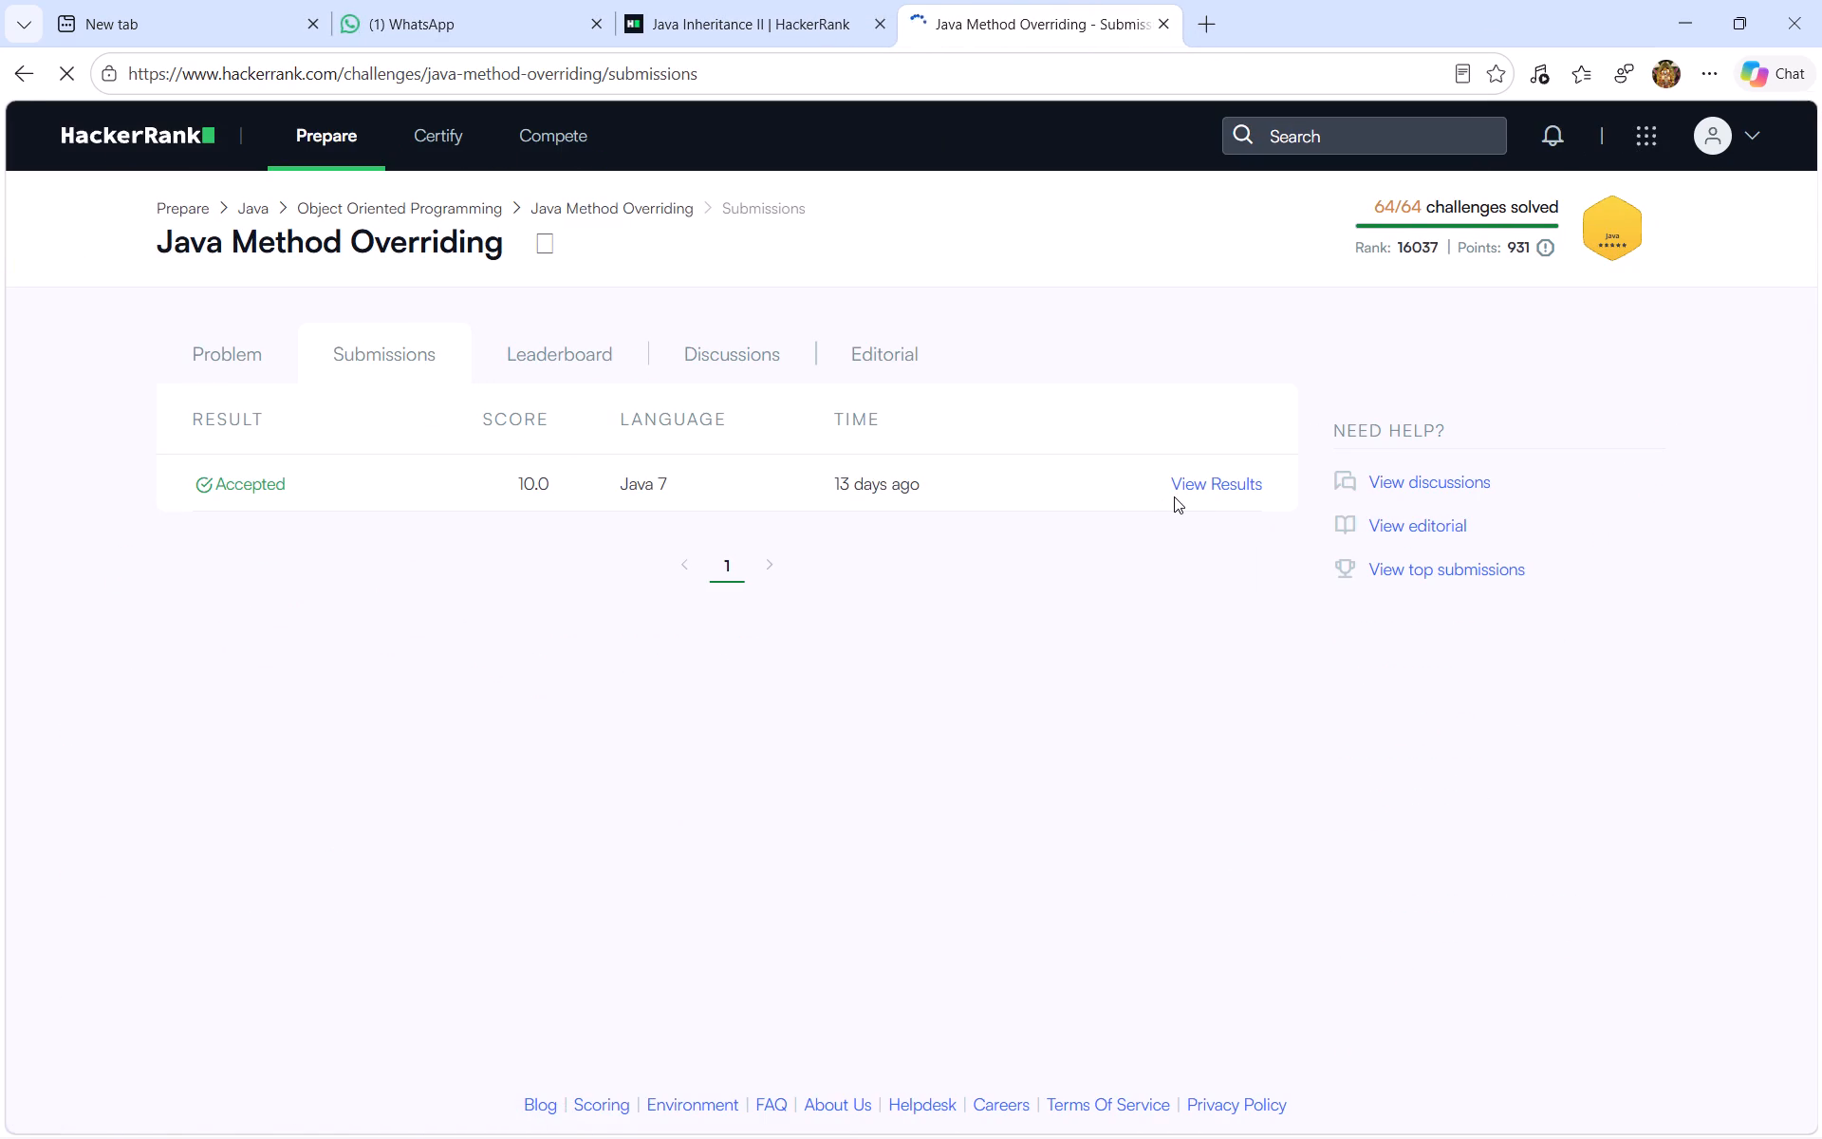
{"action": "left_click", "coordinate": [1185, 487]}
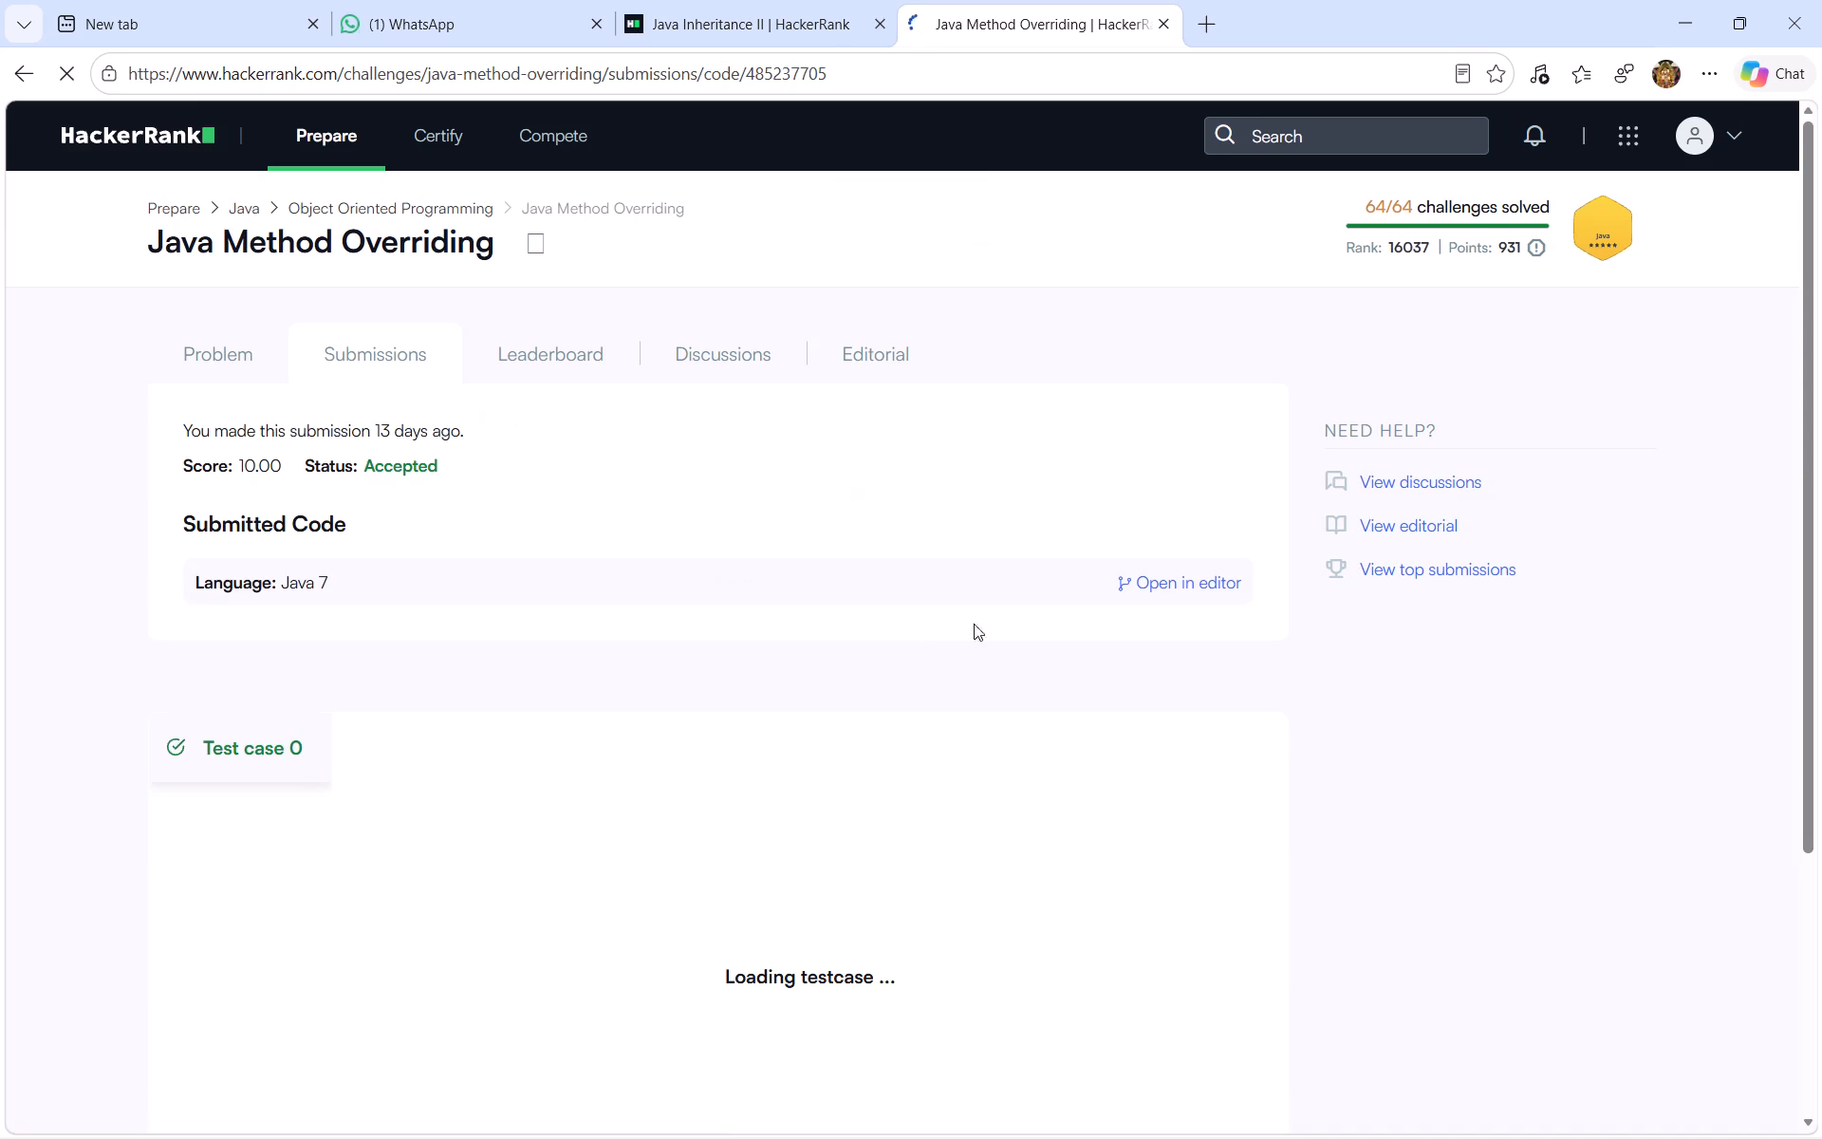
{"action": "scroll", "coordinate": [750, 740], "scroll_direction": "down", "scroll_amount": 2}
{"action": "scroll", "coordinate": [750, 740], "scroll_direction": "up", "scroll_amount": 3}
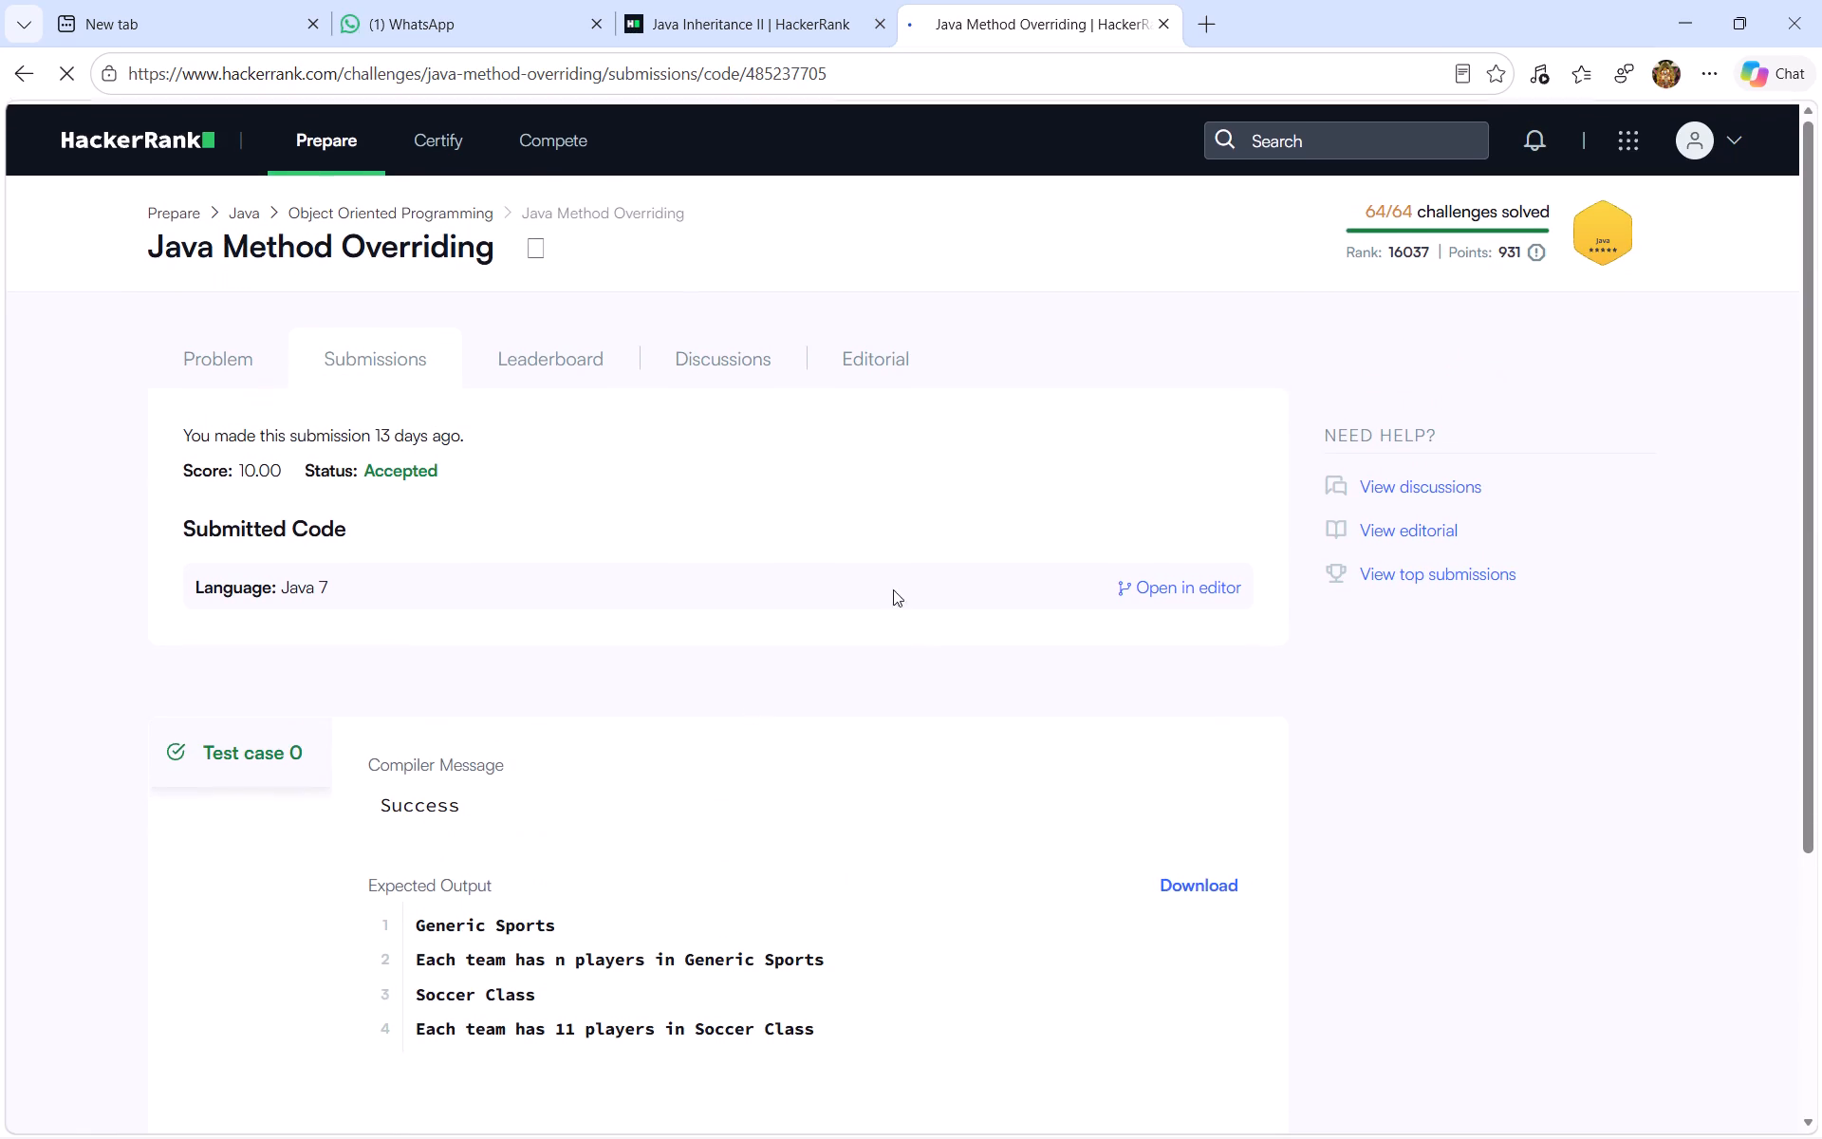
{"action": "left_click", "coordinate": [1193, 574]}
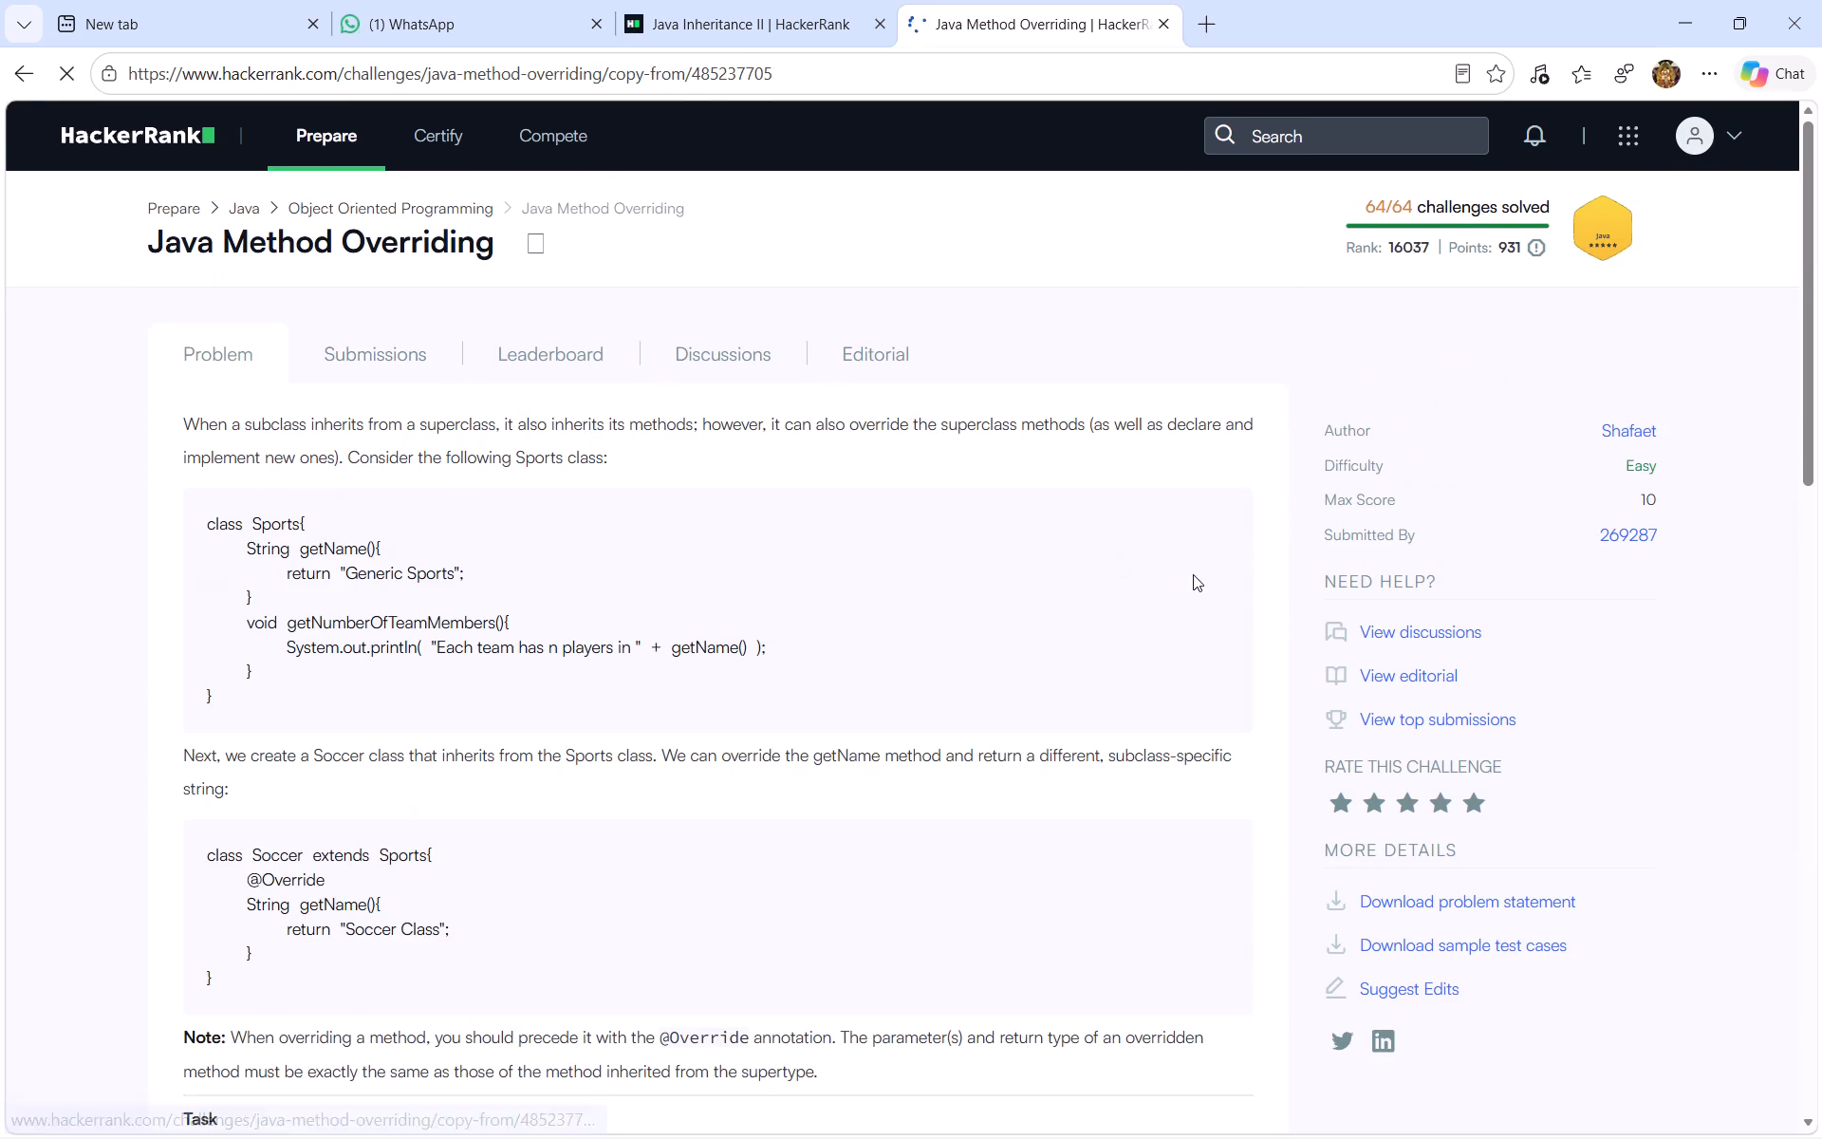
Copy the entire Java Method Overriding code and replace the placeholder text in question 24's Code box in Word with it.
{"action": "scroll", "coordinate": [1029, 784], "scroll_direction": "down", "scroll_amount": 7}
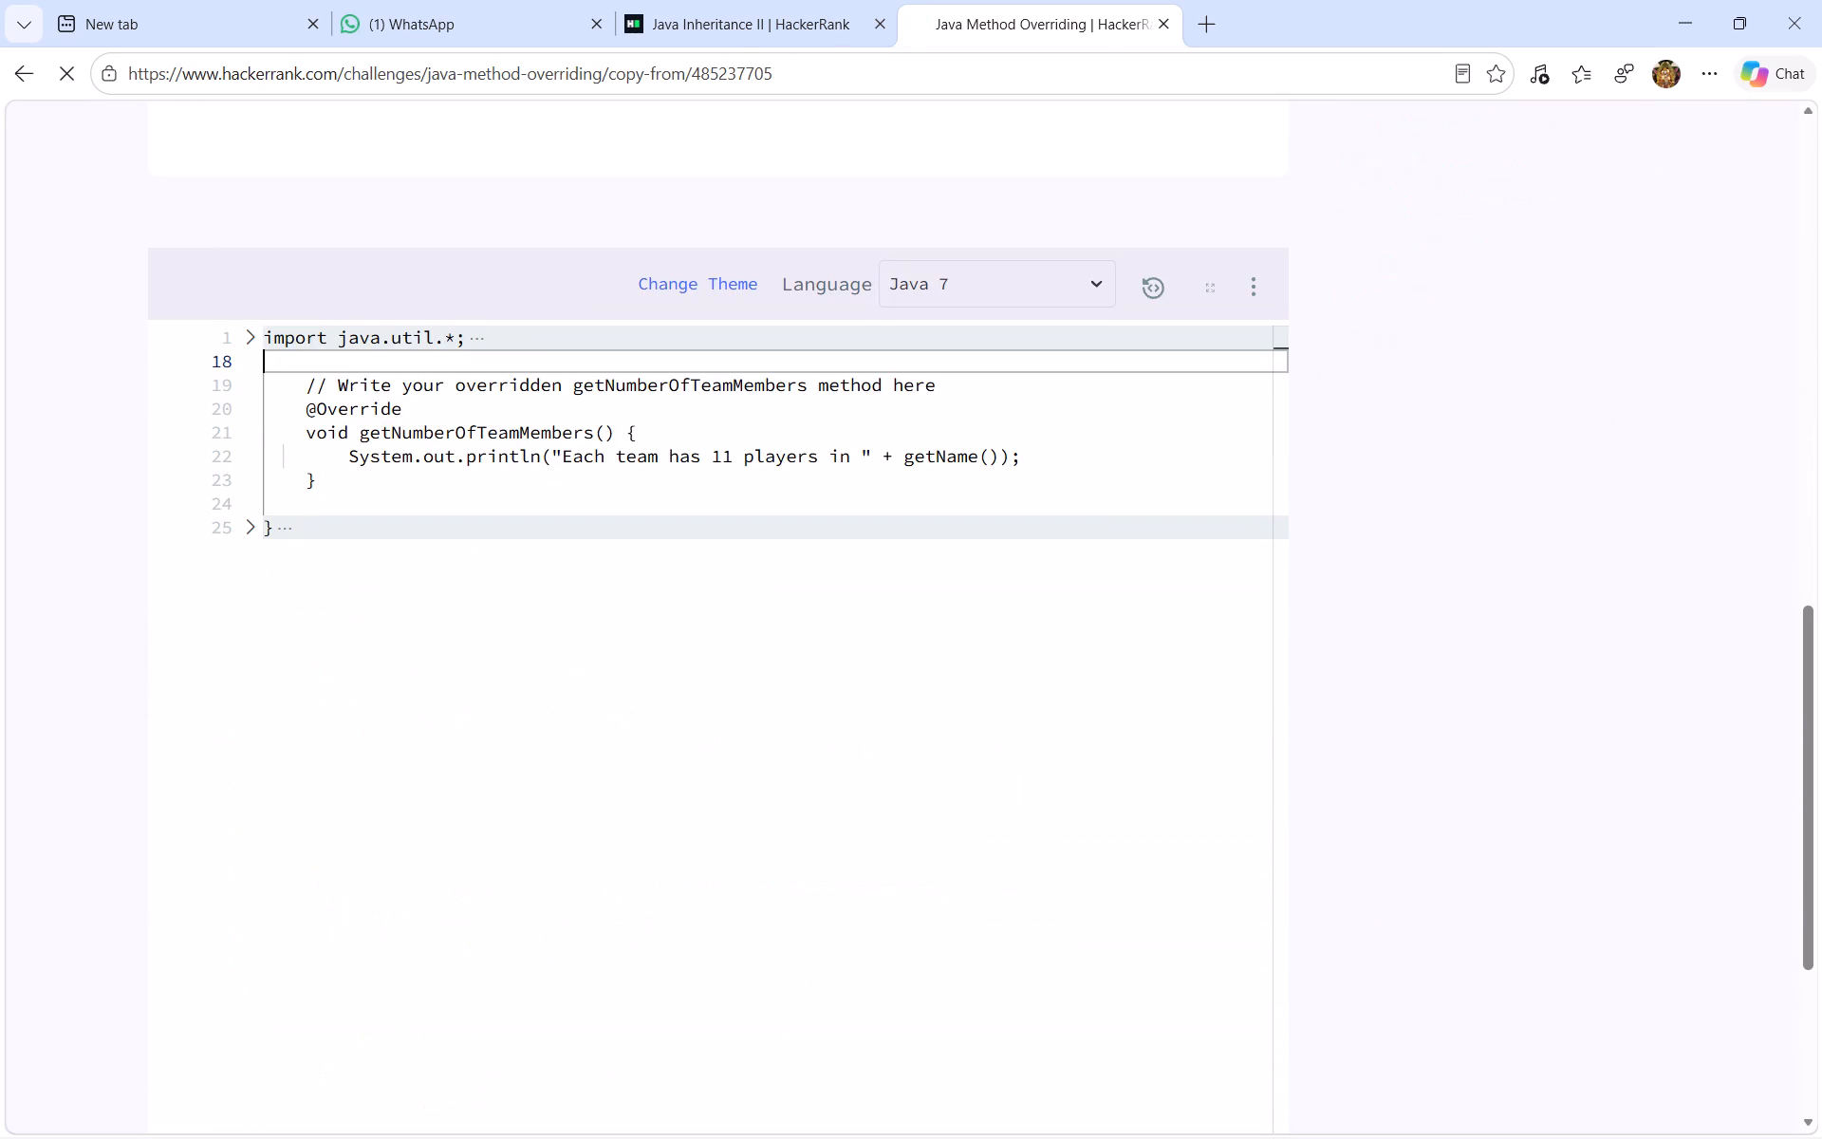
{"action": "left_click", "coordinate": [371, 495]}
{"action": "key", "text": "ctrl+a"}
{"action": "key", "text": "ctrl+c"}
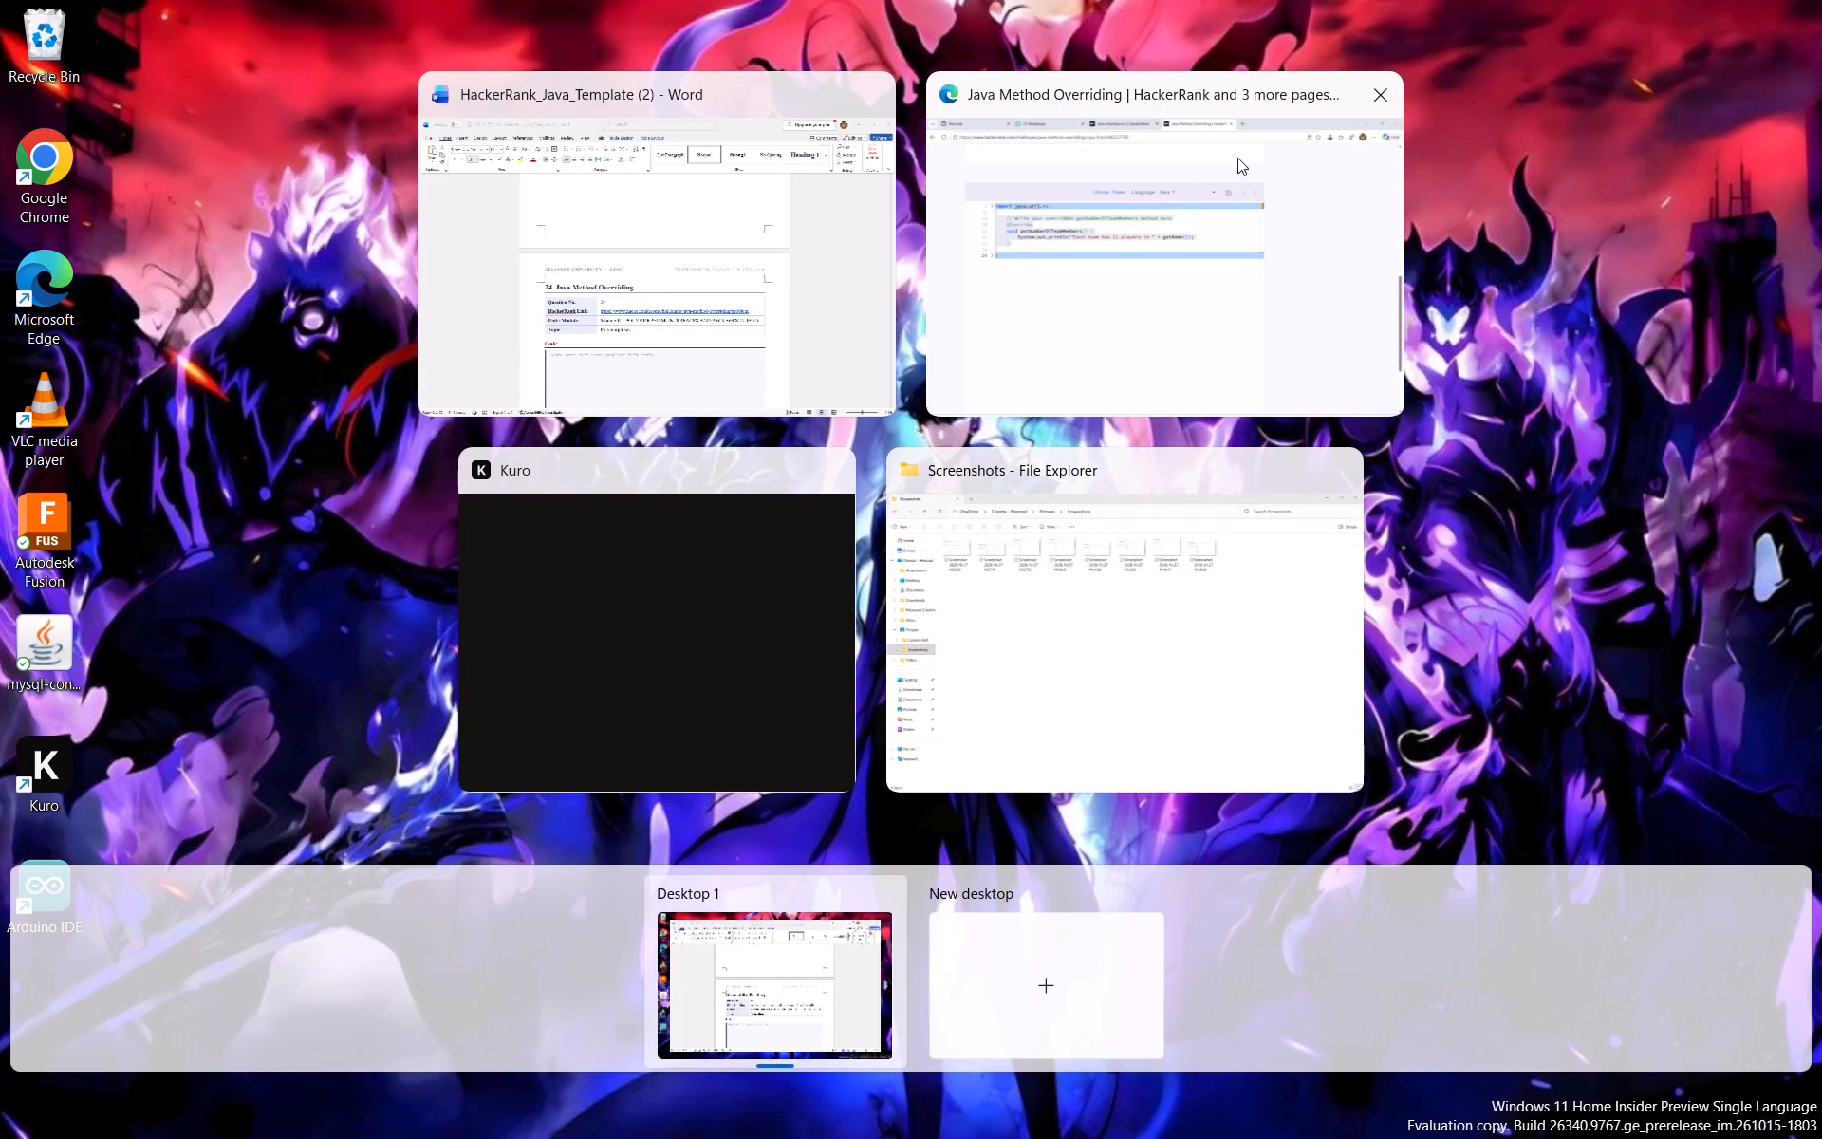
{"action": "left_click", "coordinate": [804, 250]}
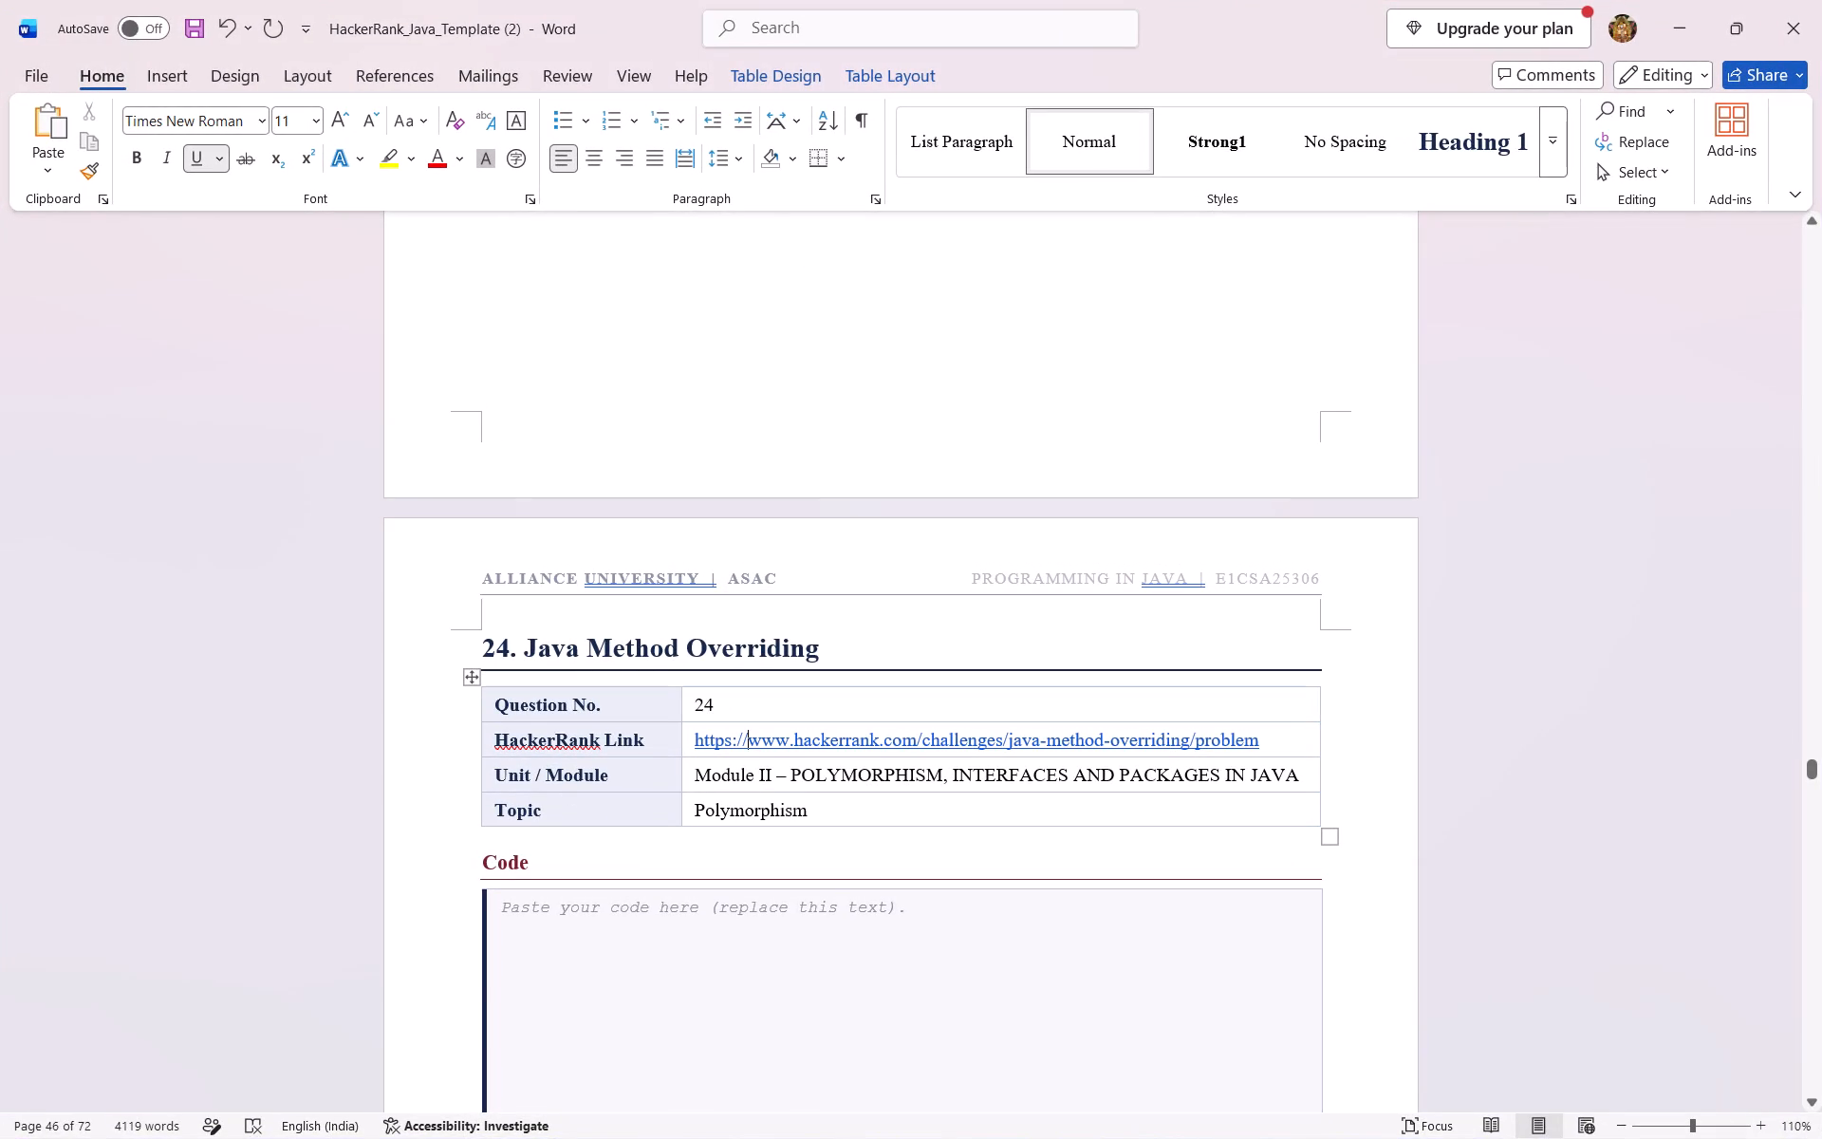
{"action": "left_click_drag", "start_coordinate": [901, 910], "coordinate": [512, 900]}
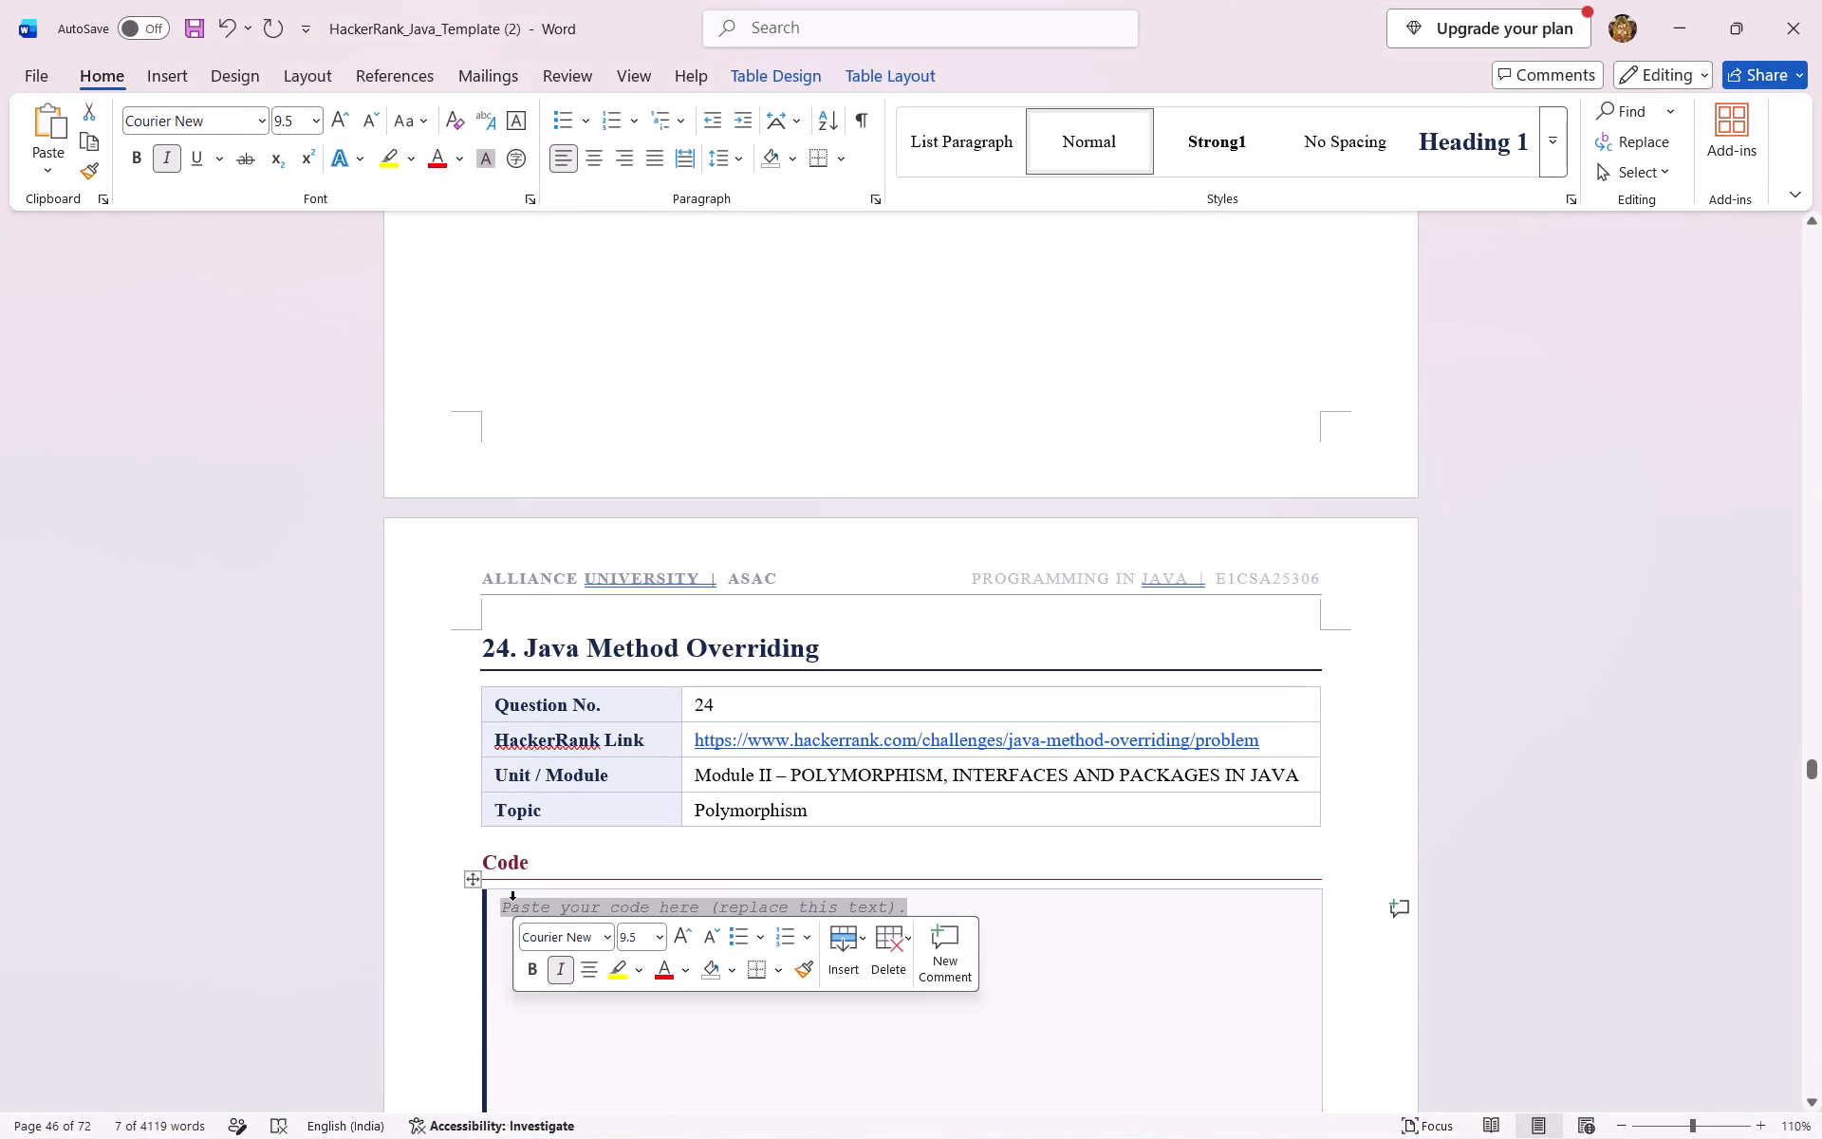
{"action": "key", "text": "BackSpace"}
{"action": "key", "text": "ctrl+v"}
Delete the placeholder text in question 24's Output – Screenshot of Passed Test Cases box.
{"action": "scroll", "coordinate": [658, 972], "scroll_direction": "down", "scroll_amount": 1}
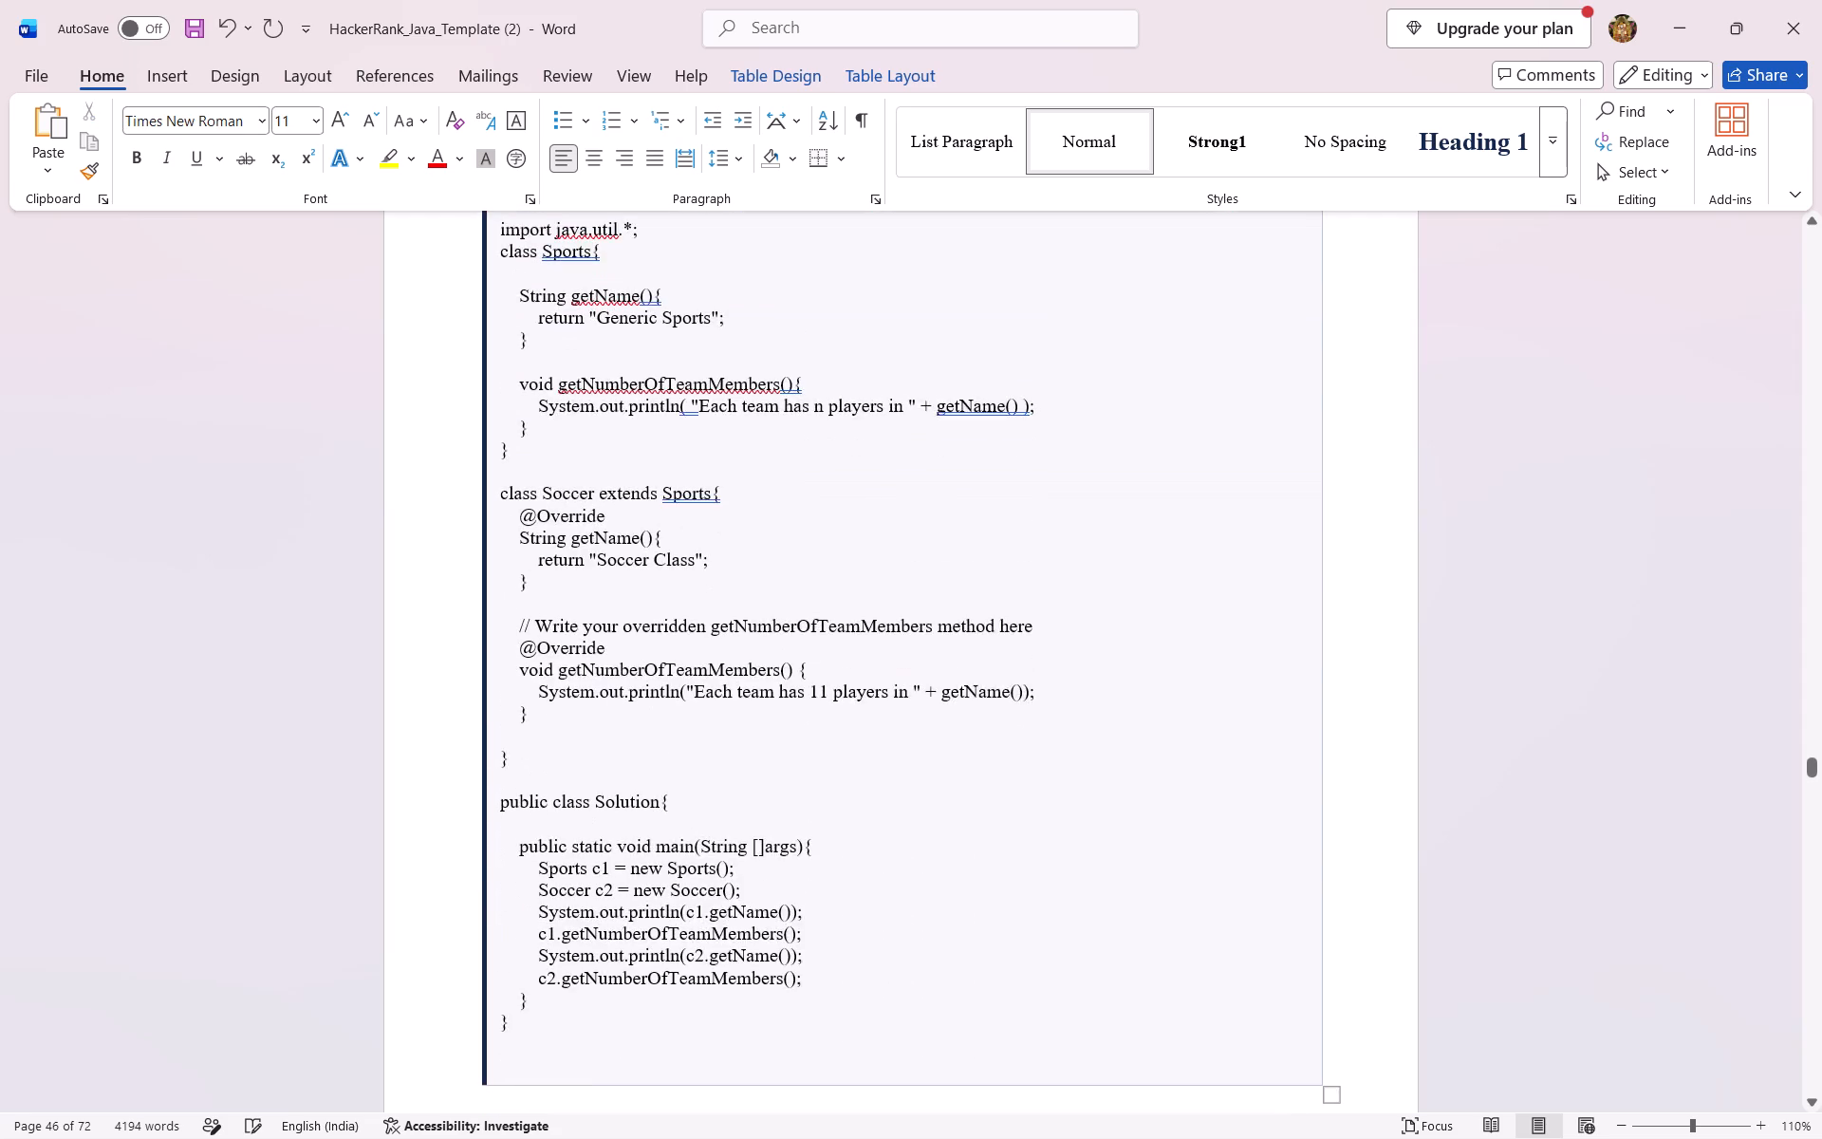
{"action": "scroll", "coordinate": [658, 972], "scroll_direction": "down", "scroll_amount": 1}
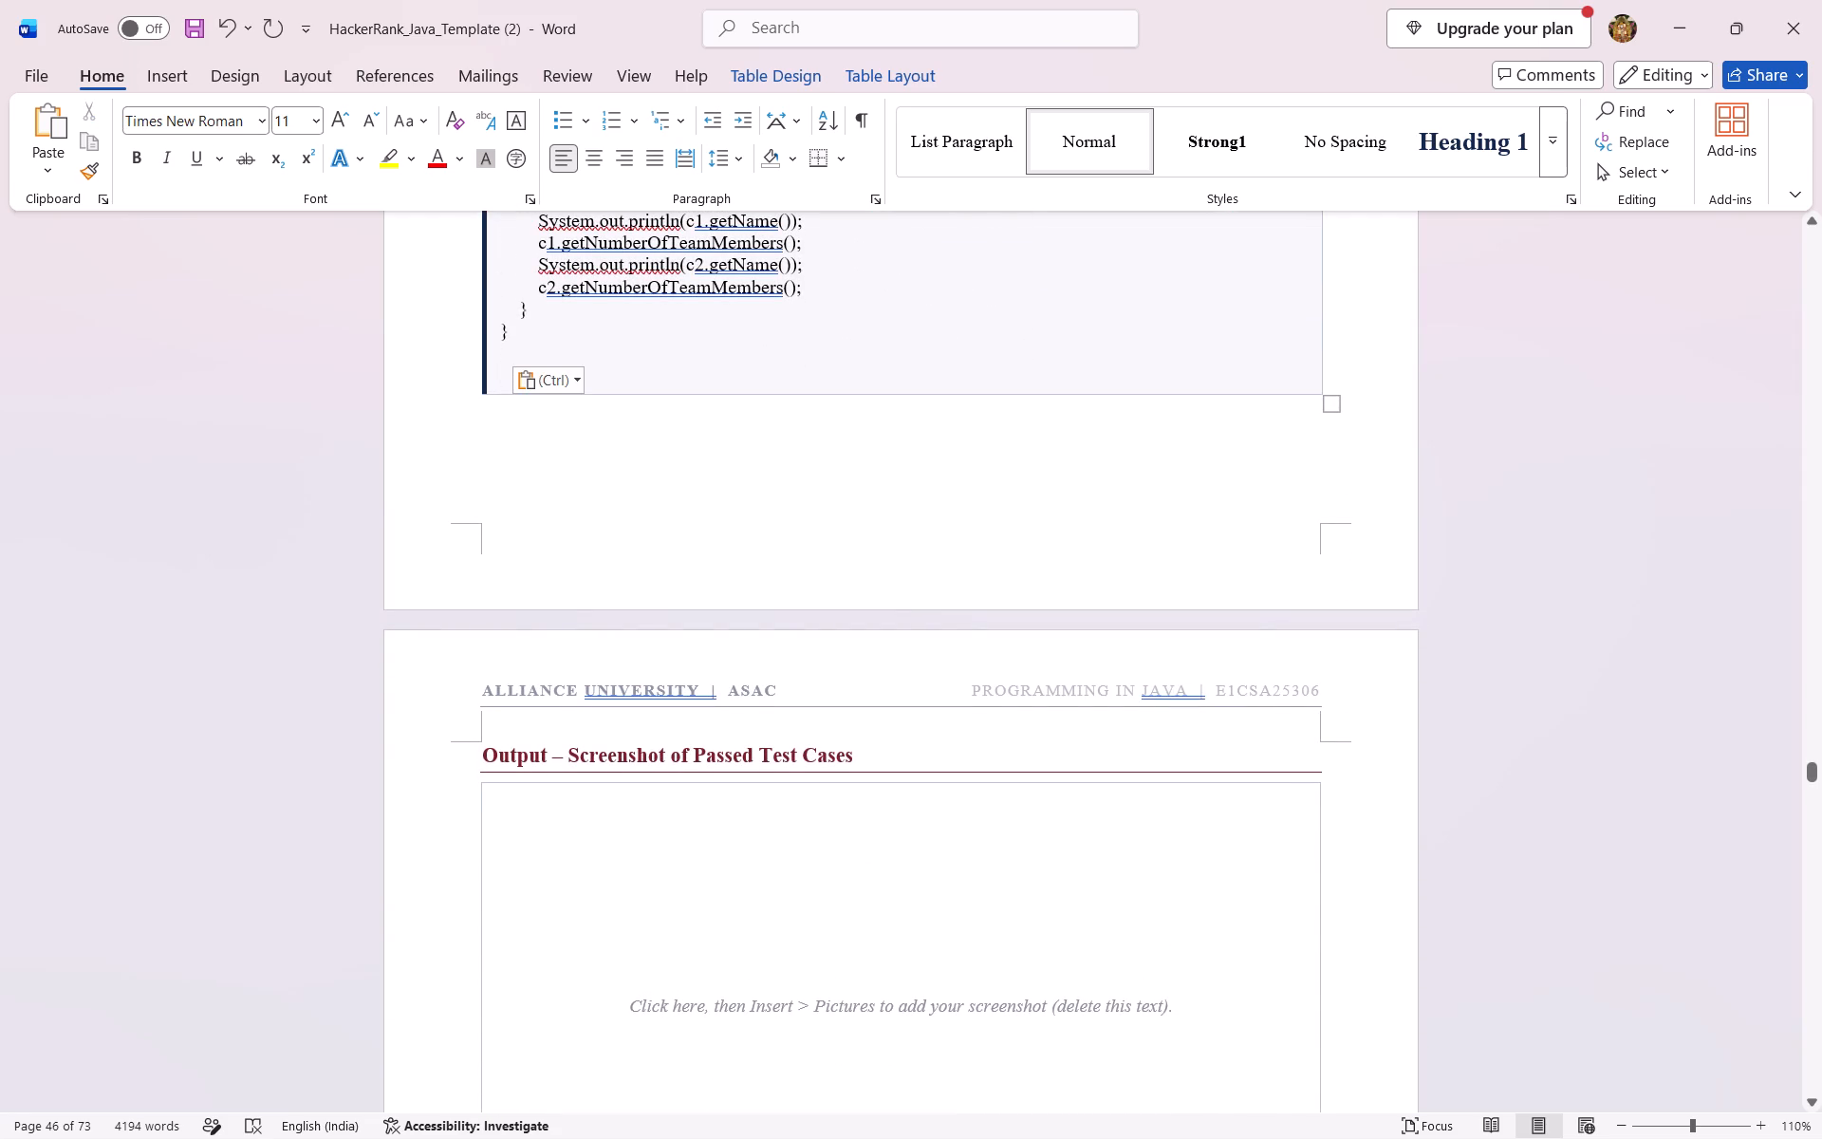
{"action": "left_click_drag", "start_coordinate": [1176, 1007], "coordinate": [512, 965]}
{"action": "key", "text": "BackSpace"}
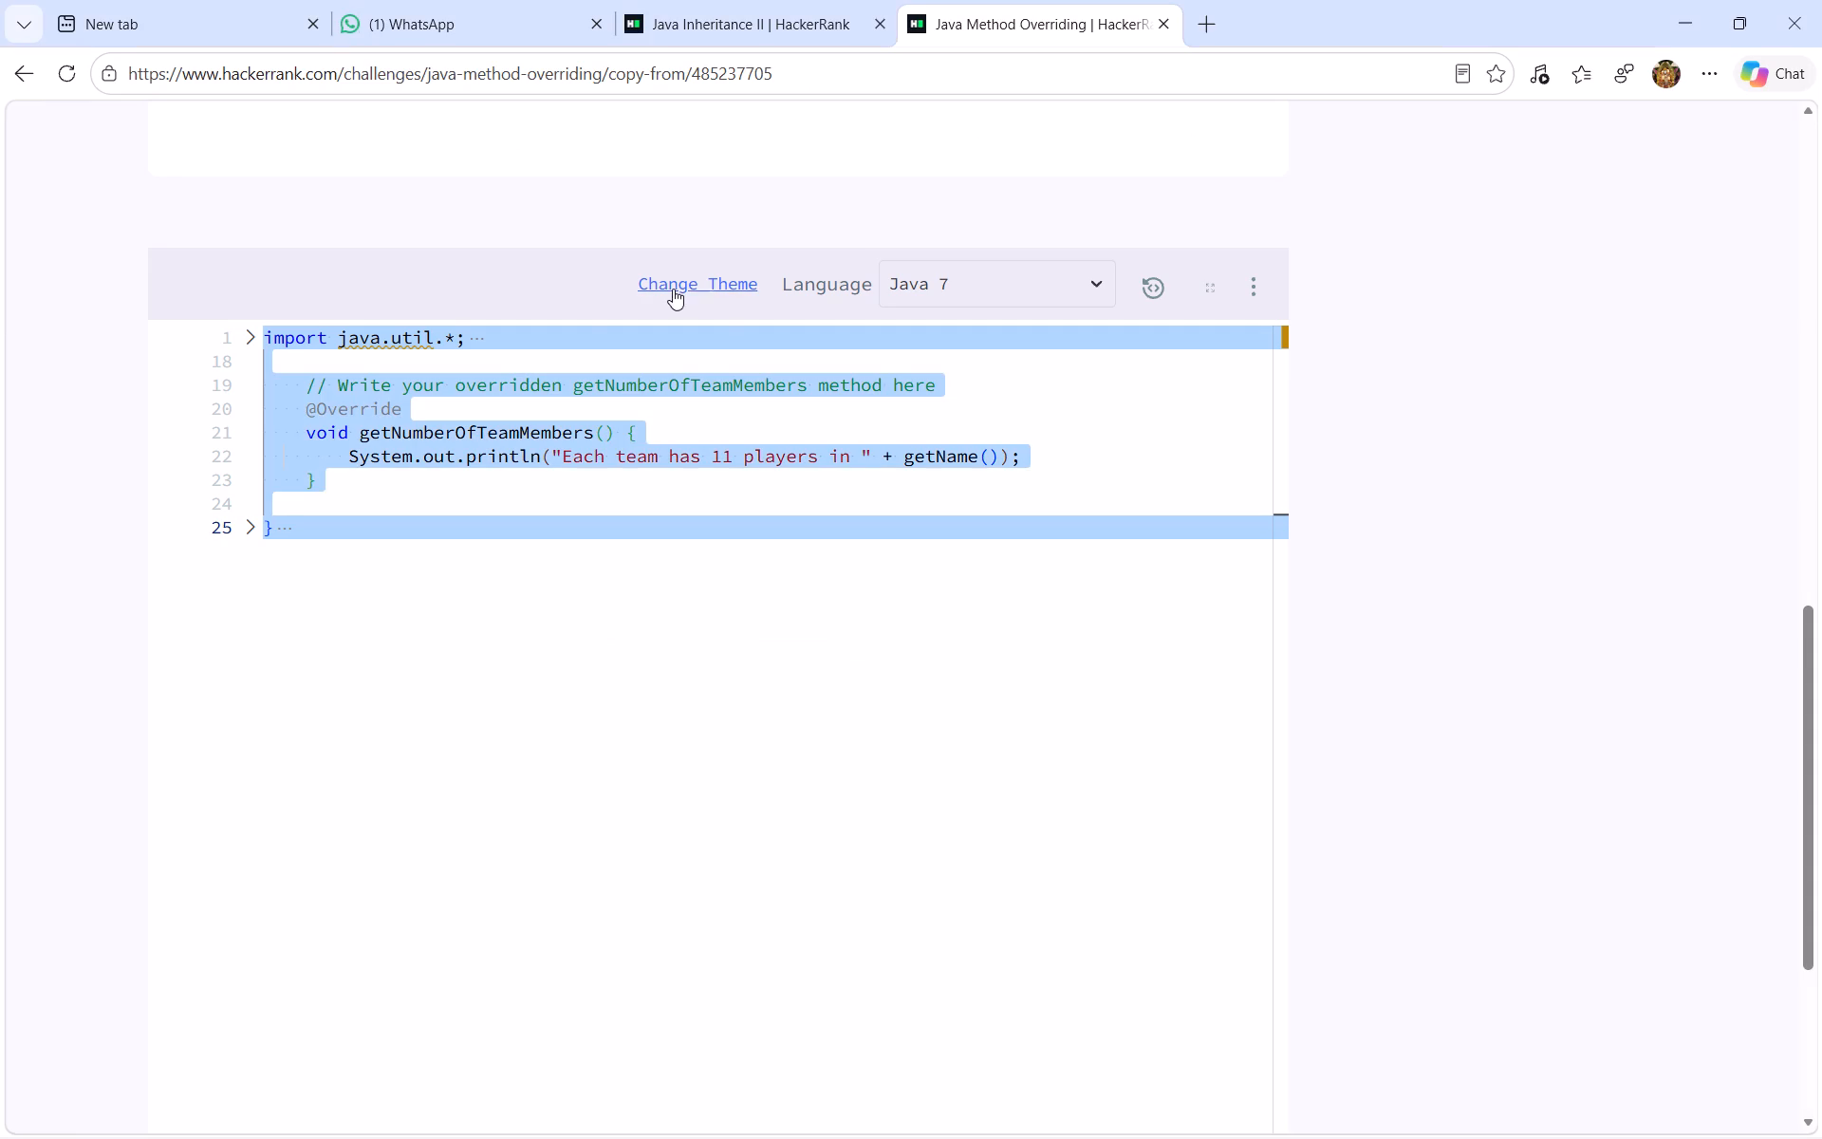
Switch to Edge and run the Java Method Overriding code against the sample test case.
{"action": "scroll", "coordinate": [1016, 549], "scroll_direction": "down", "scroll_amount": 5}
{"action": "left_click", "coordinate": [1123, 835]}
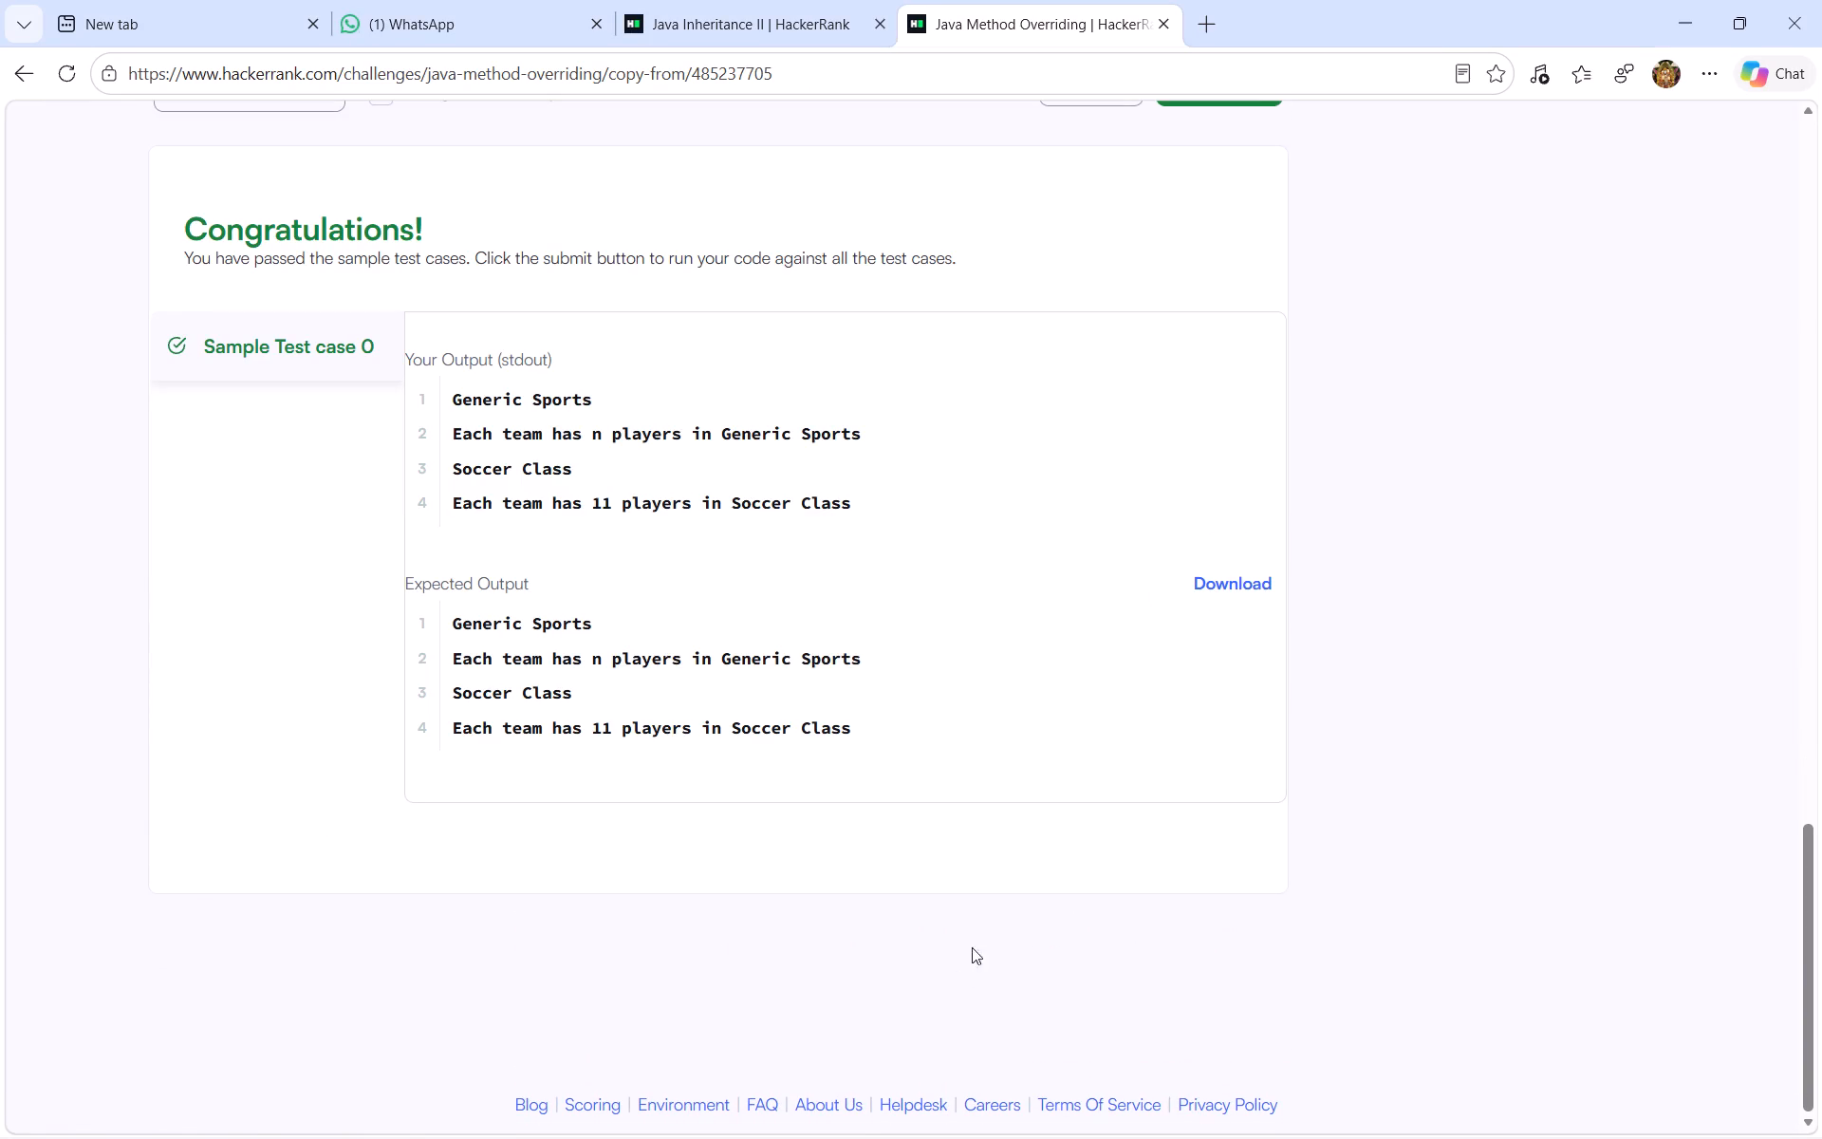
Capture a rectangular screenshot of the Java Method Overriding result, from the Congratulations heading to below the Expected Output.
{"action": "key", "text": "shift+super+s"}
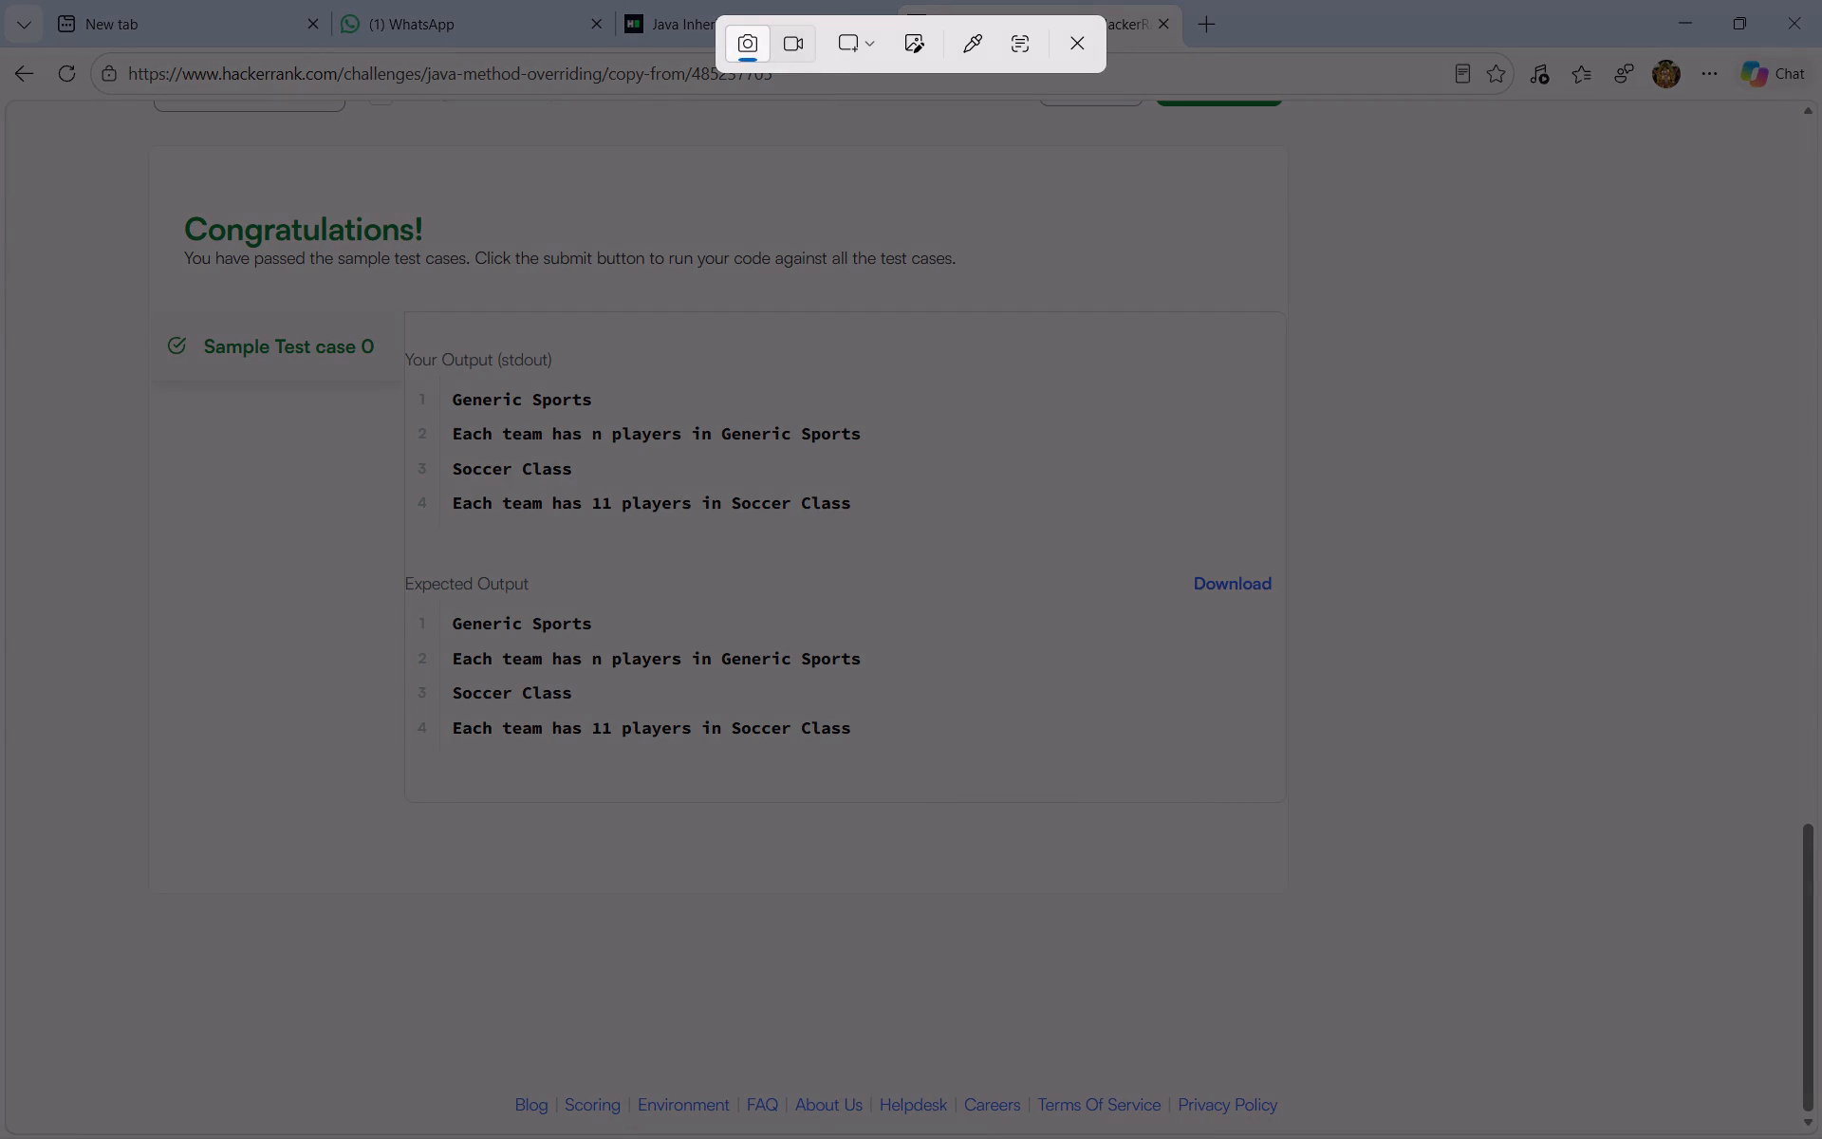
{"action": "left_click_drag", "start_coordinate": [152, 142], "coordinate": [936, 483]}
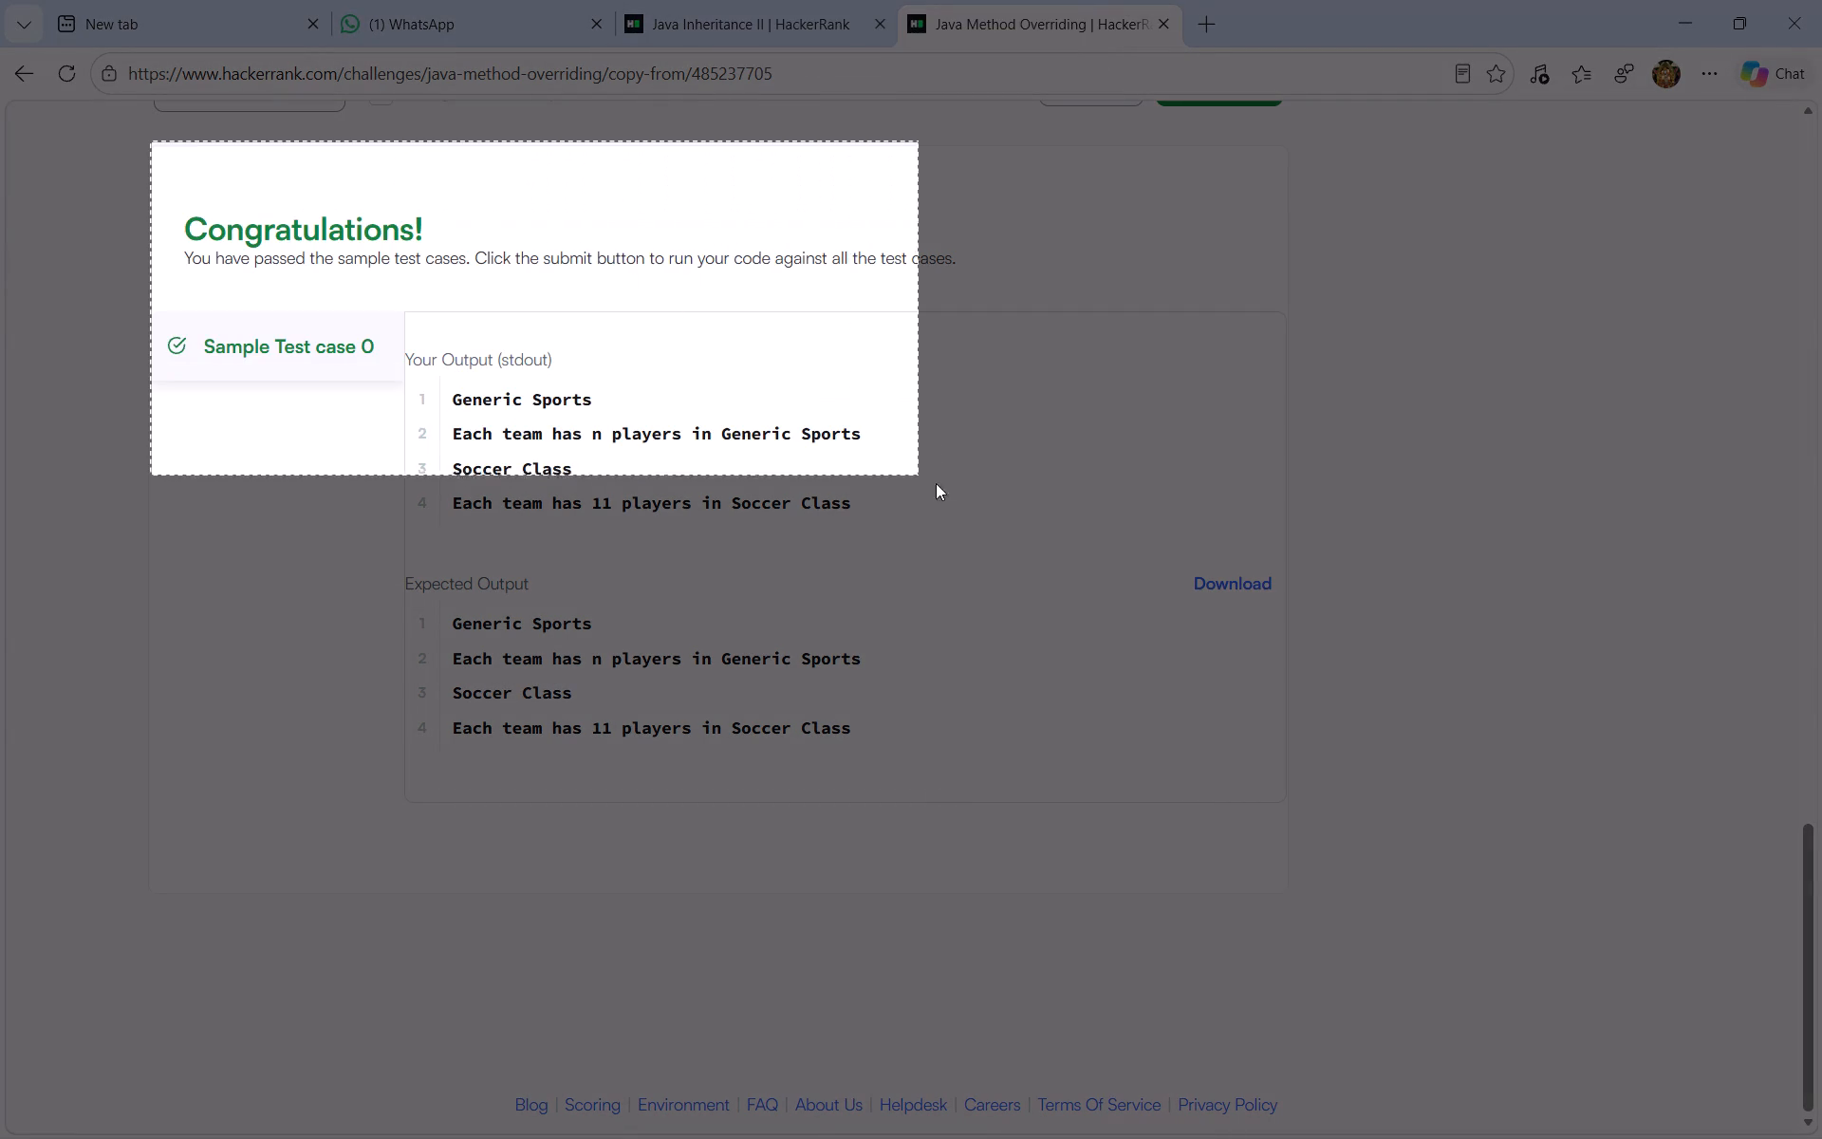
{"action": "left_click_drag", "start_coordinate": [936, 483], "coordinate": [1296, 813]}
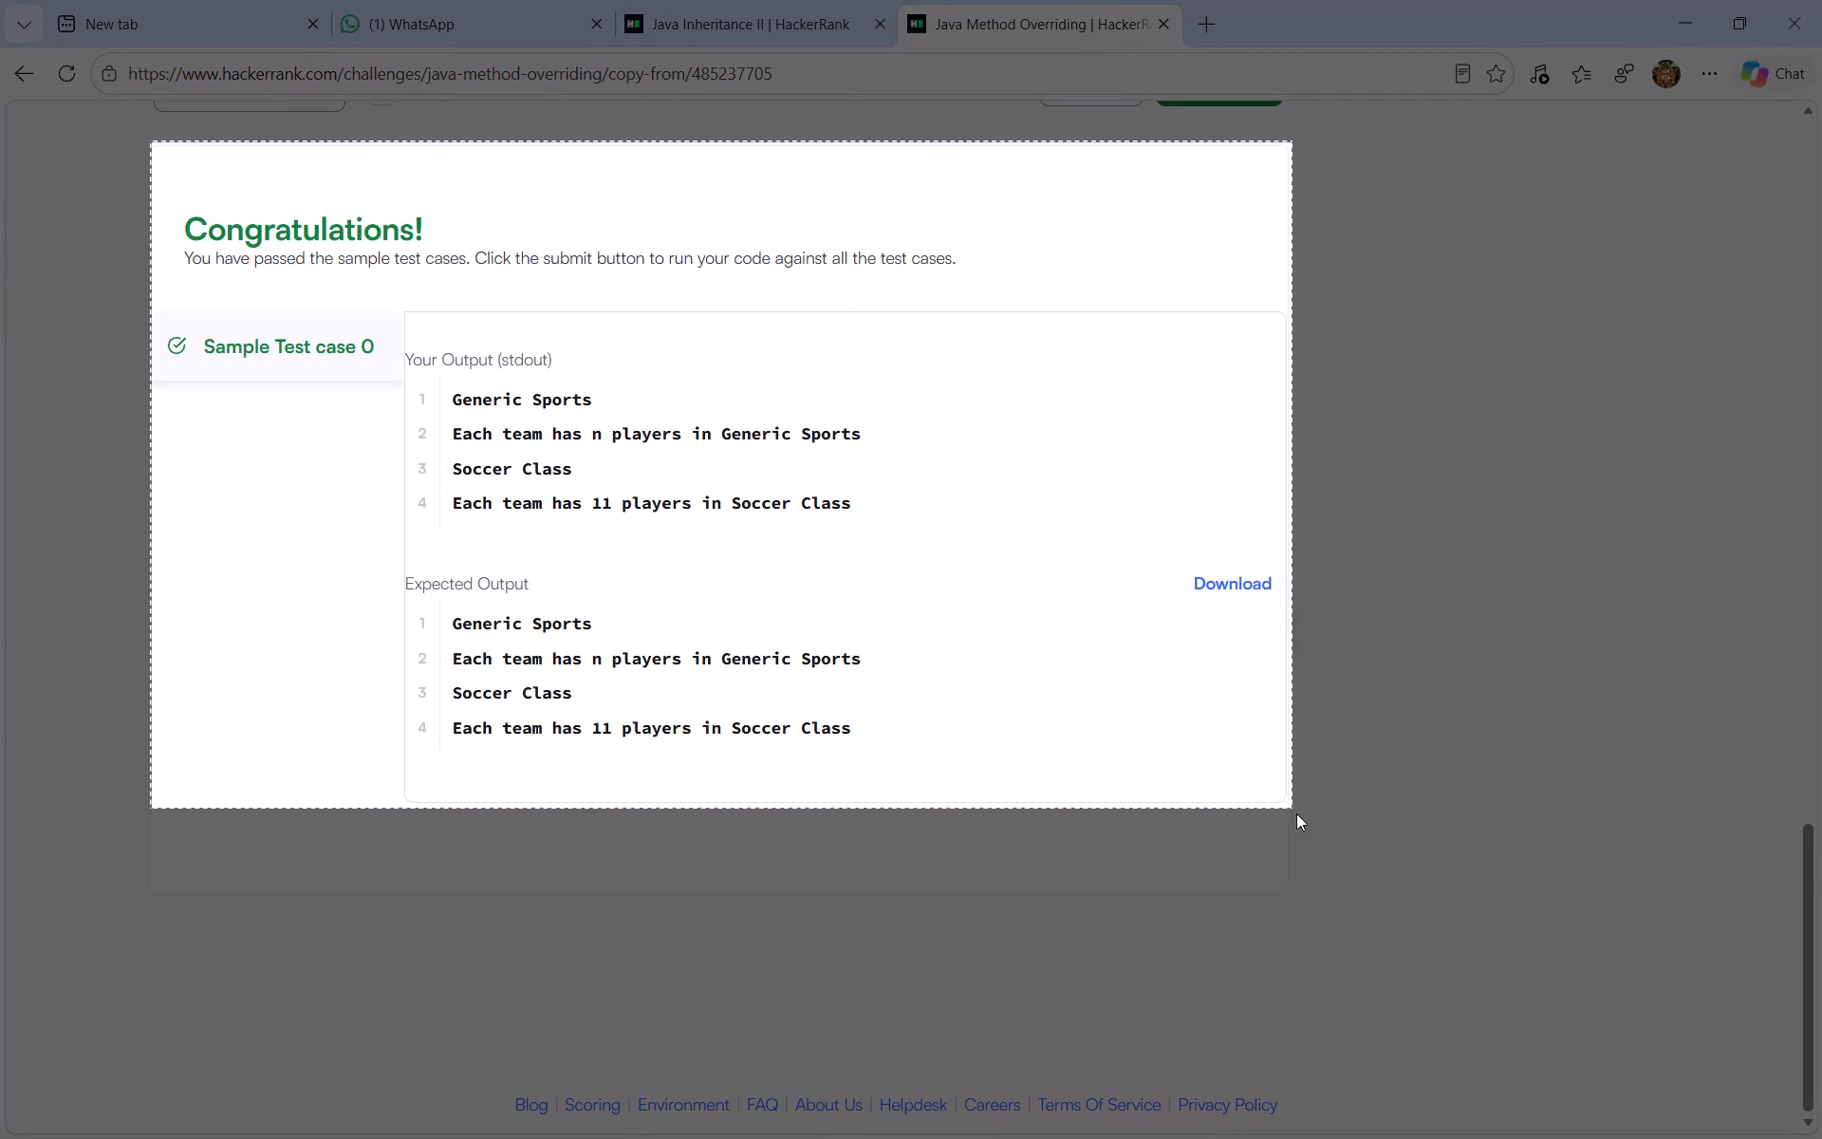
{"action": "left_click_drag", "start_coordinate": [1296, 813], "coordinate": [1292, 1009]}
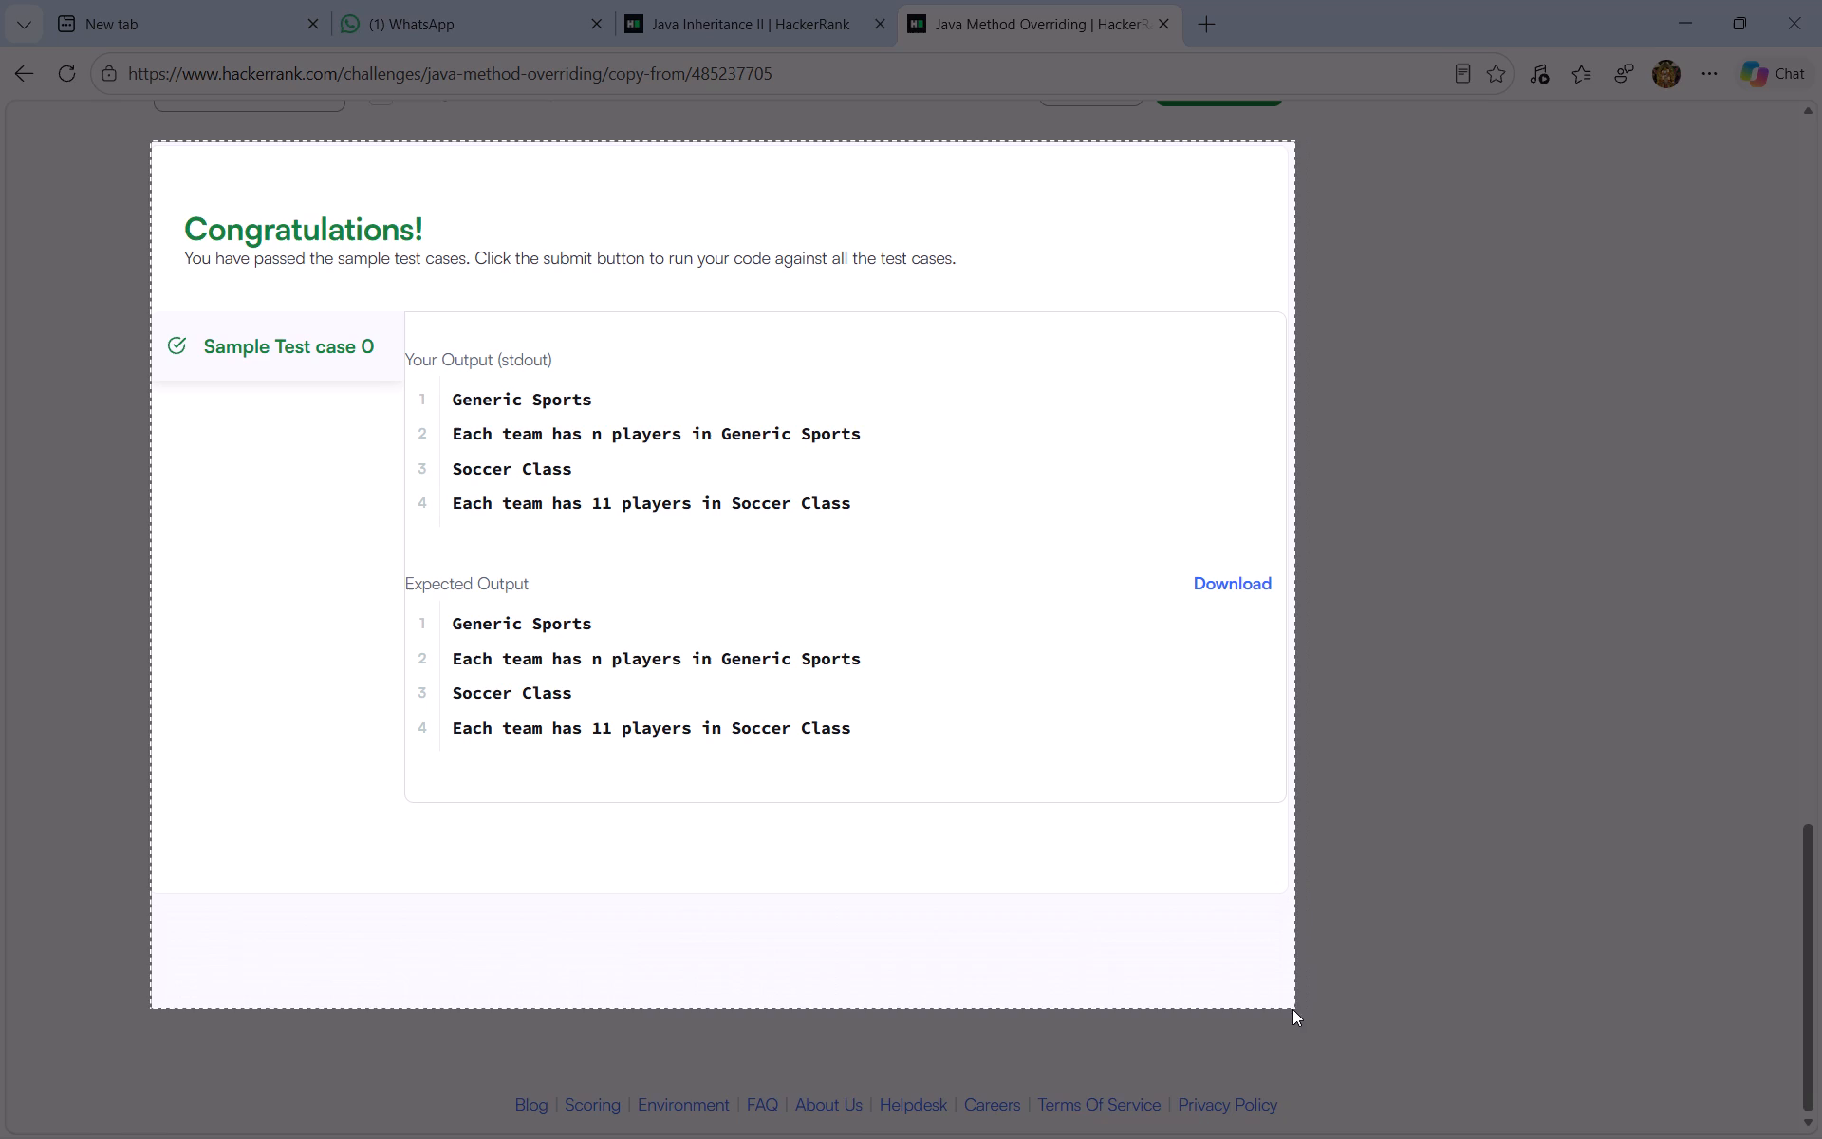
{"action": "left_click_drag", "start_coordinate": [1292, 1009], "coordinate": [1301, 907]}
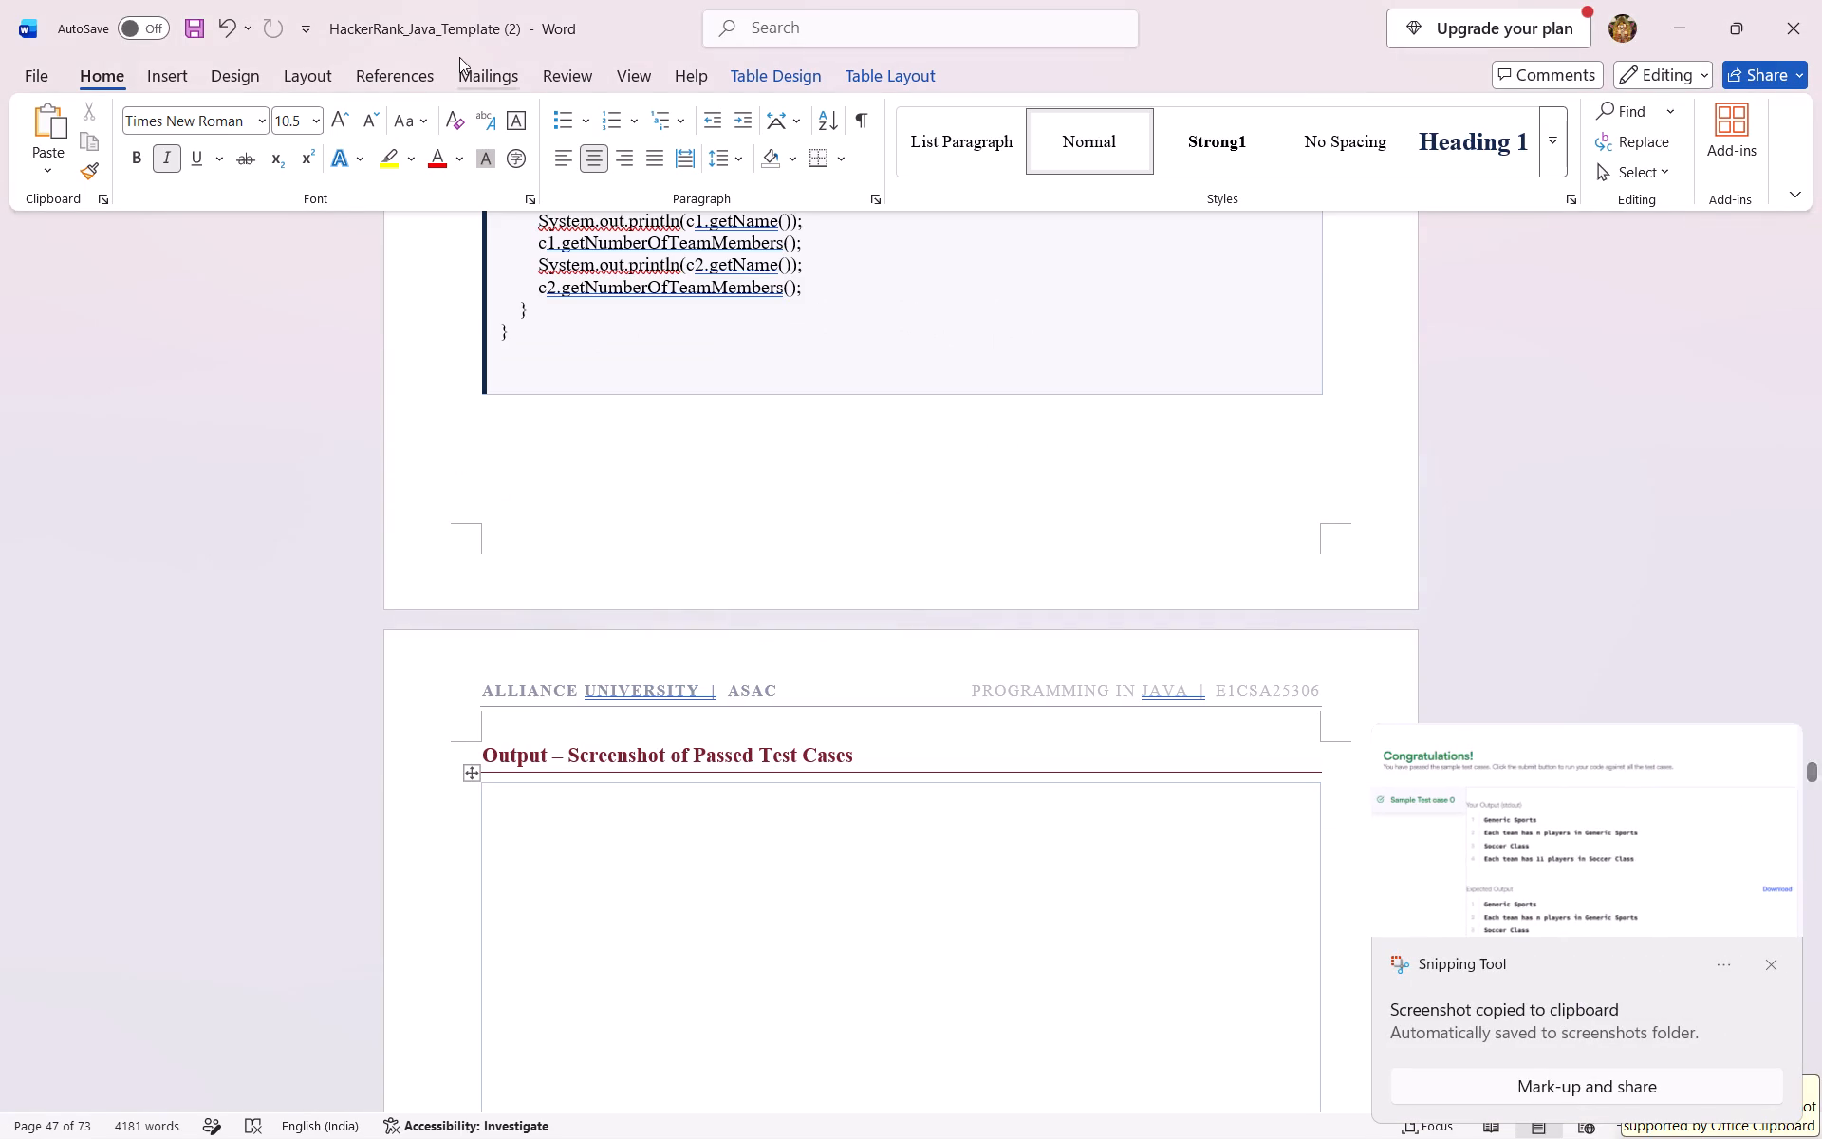
{"action": "left_click", "coordinate": [166, 76]}
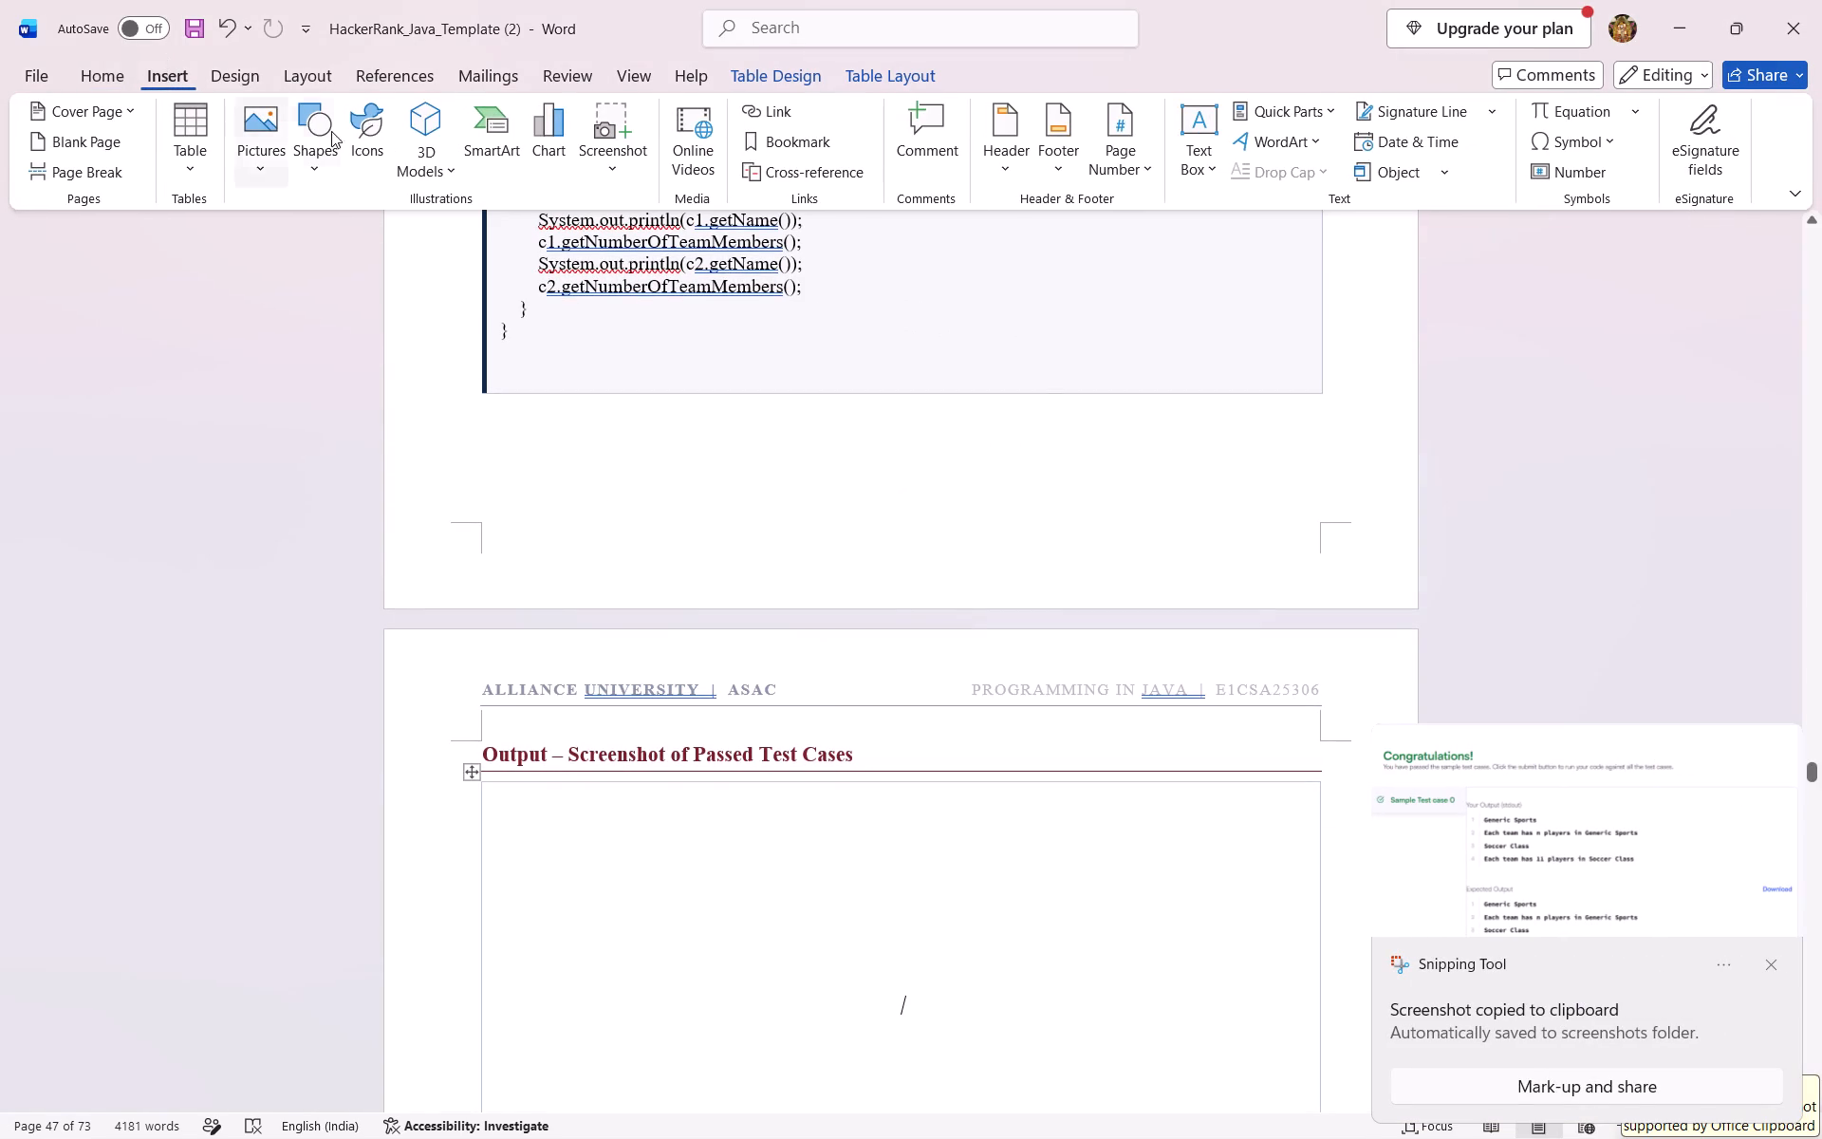
{"action": "left_click", "coordinate": [245, 109]}
{"action": "left_click", "coordinate": [305, 236]}
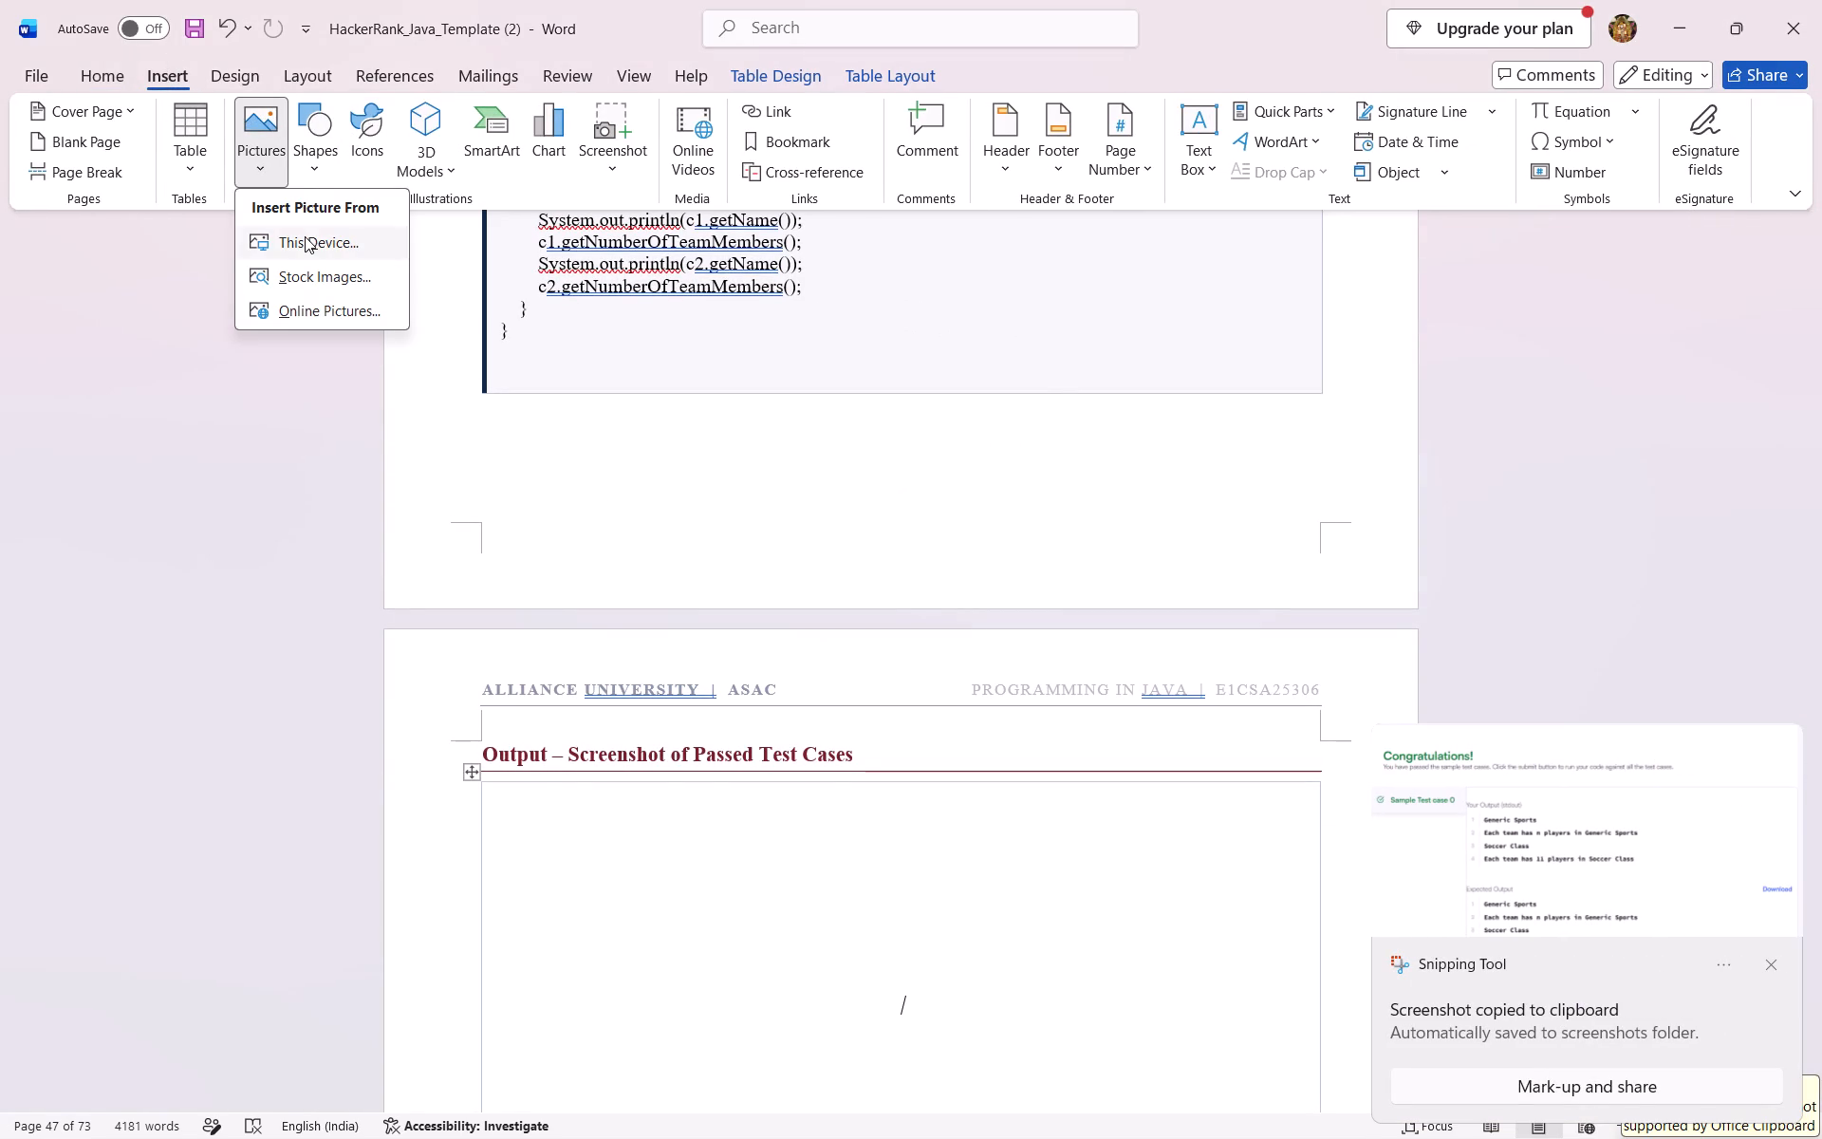
{"action": "scroll", "coordinate": [763, 417], "scroll_direction": "down", "scroll_amount": 3}
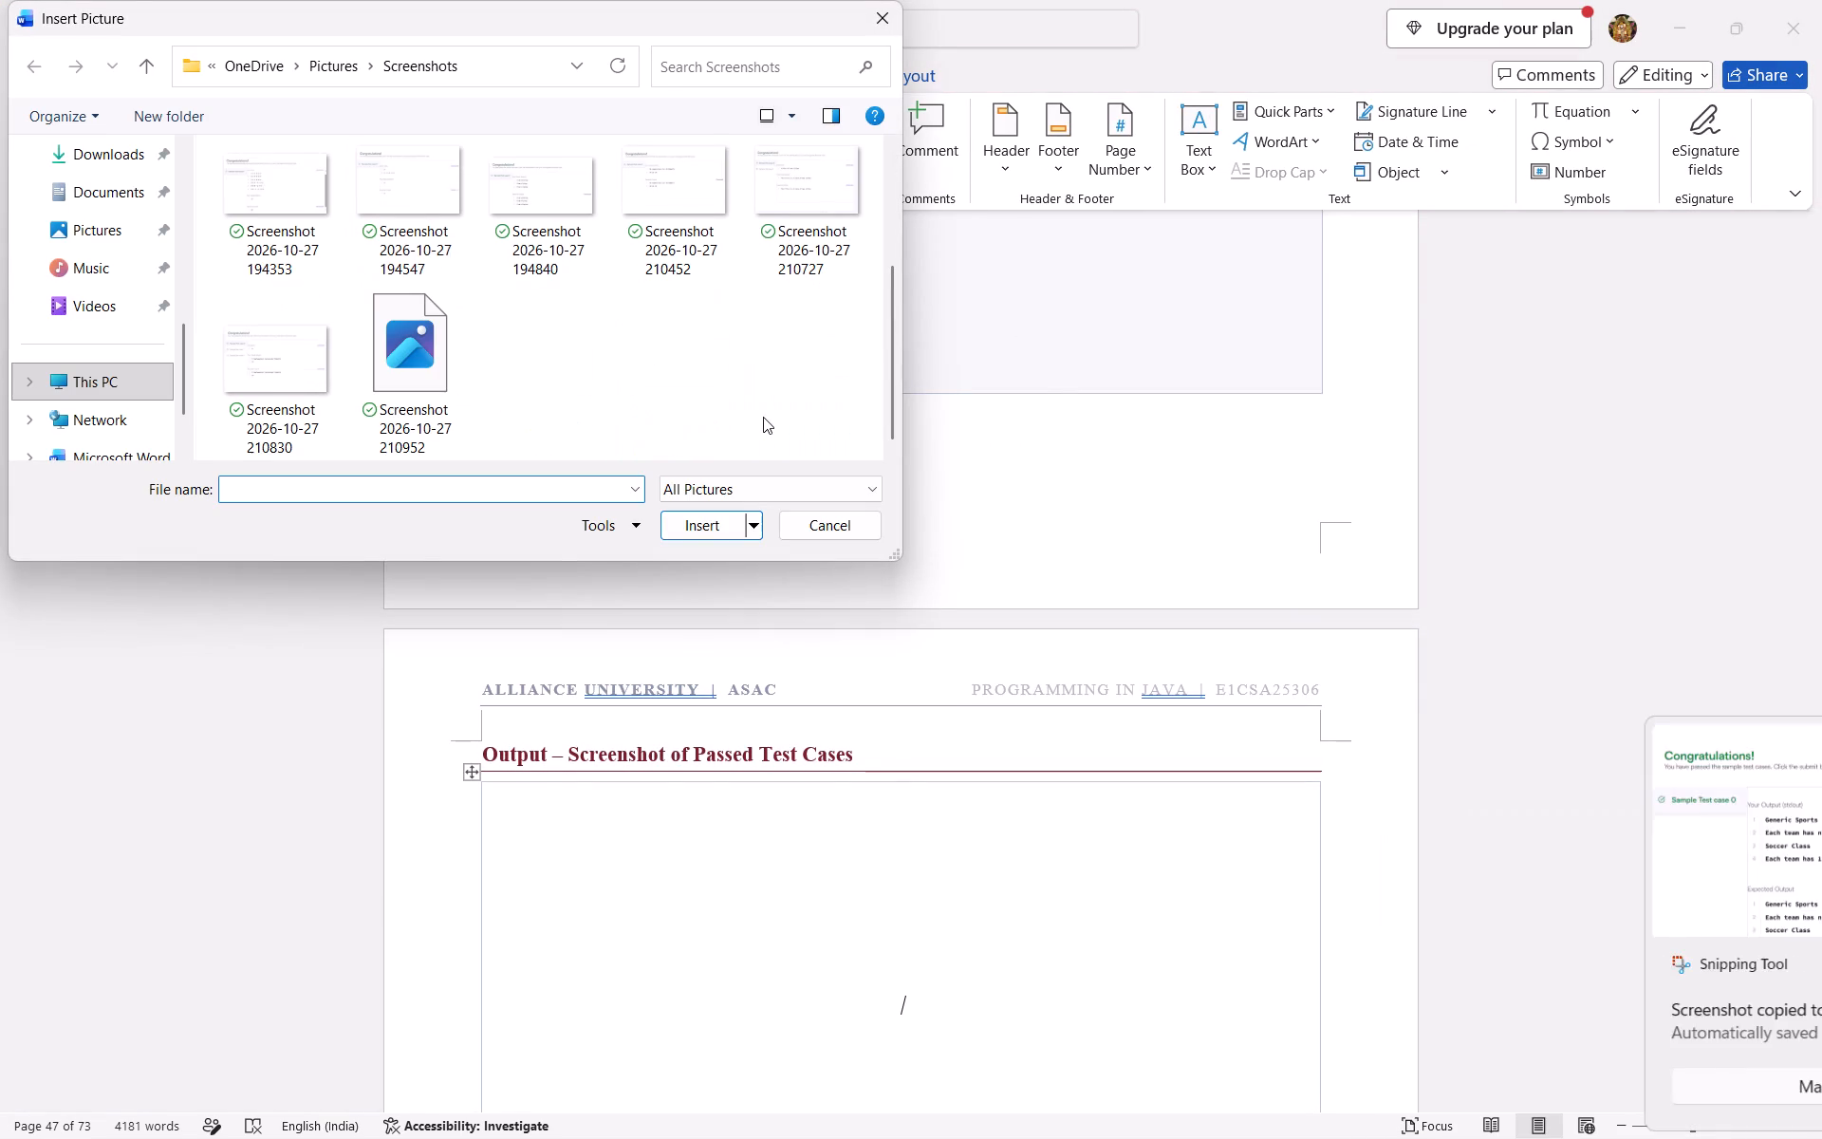
{"action": "scroll", "coordinate": [763, 417], "scroll_direction": "down", "scroll_amount": 4}
{"action": "left_click", "coordinate": [425, 329]}
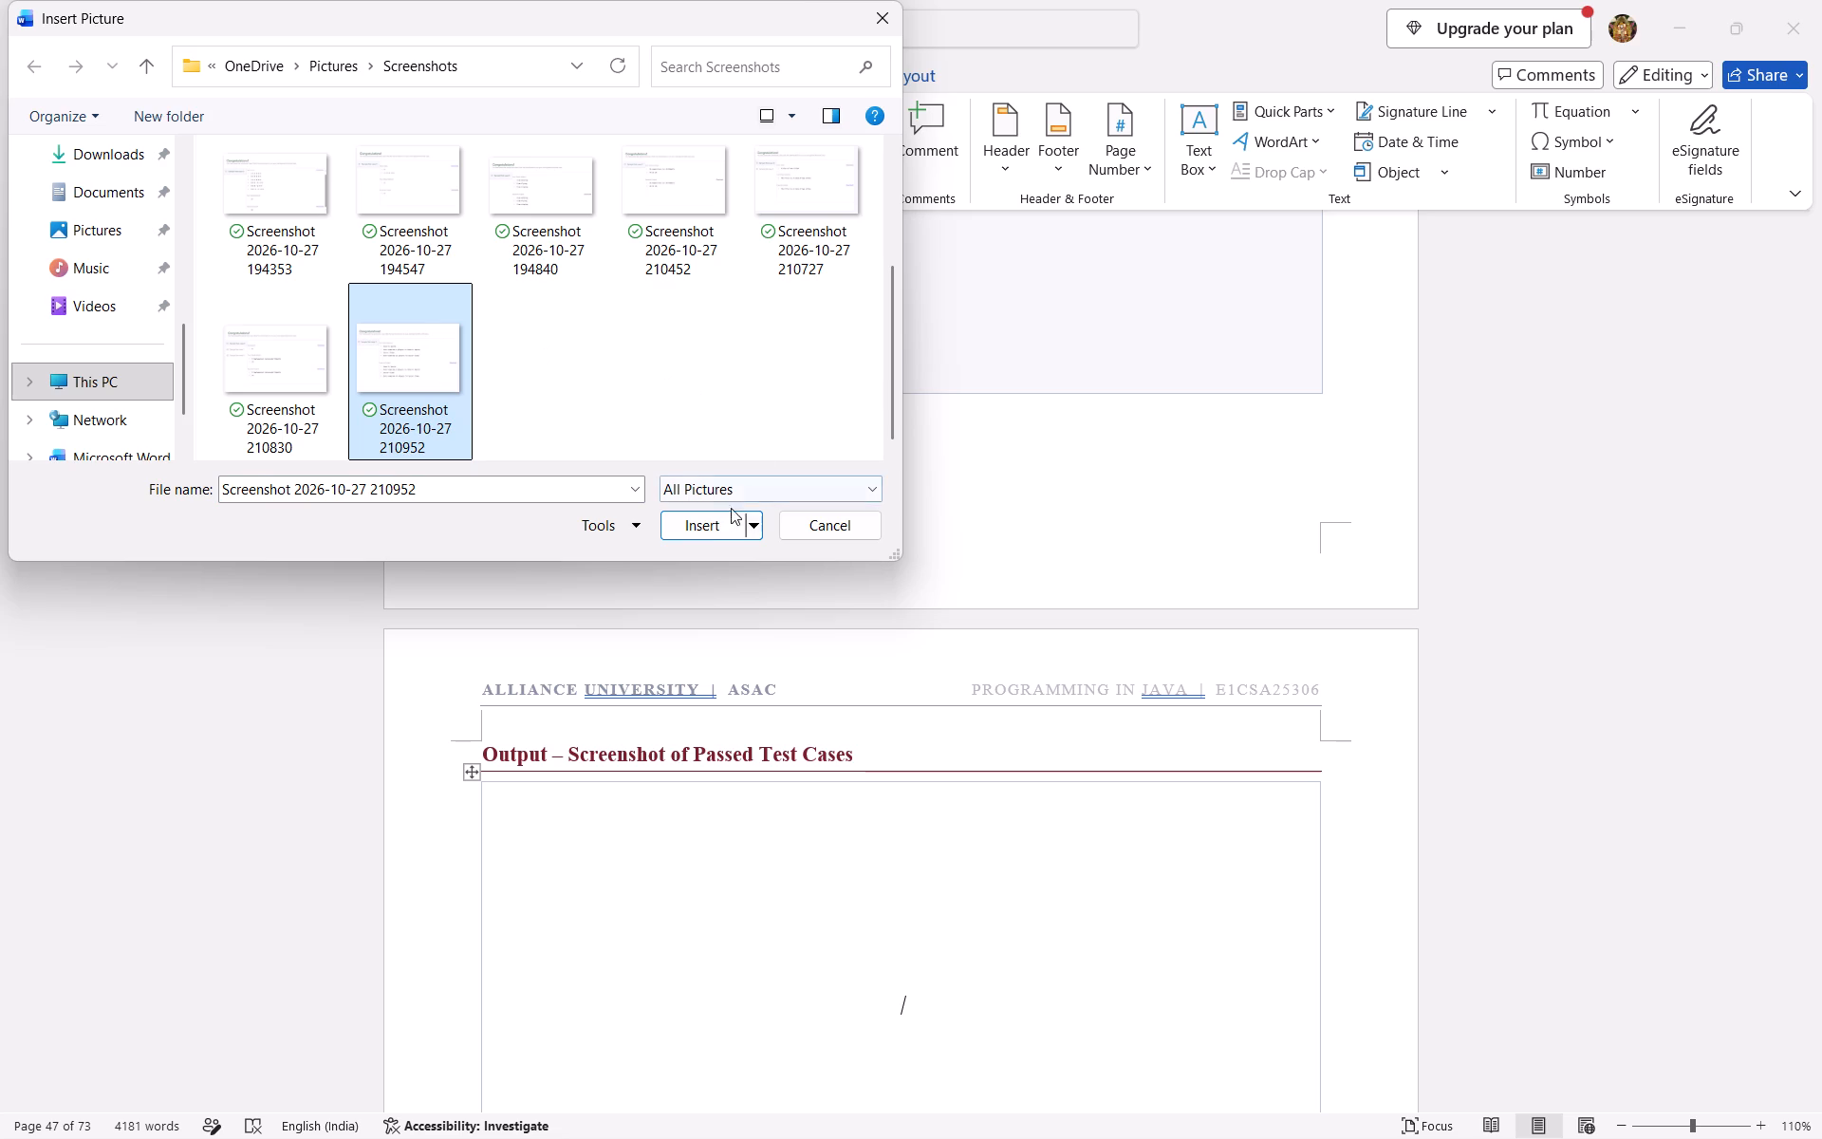
{"action": "left_click", "coordinate": [707, 521]}
Delete the placeholder text in the Code box of question 25, Java Varargs.
{"action": "scroll", "coordinate": [780, 607], "scroll_direction": "down", "scroll_amount": 3}
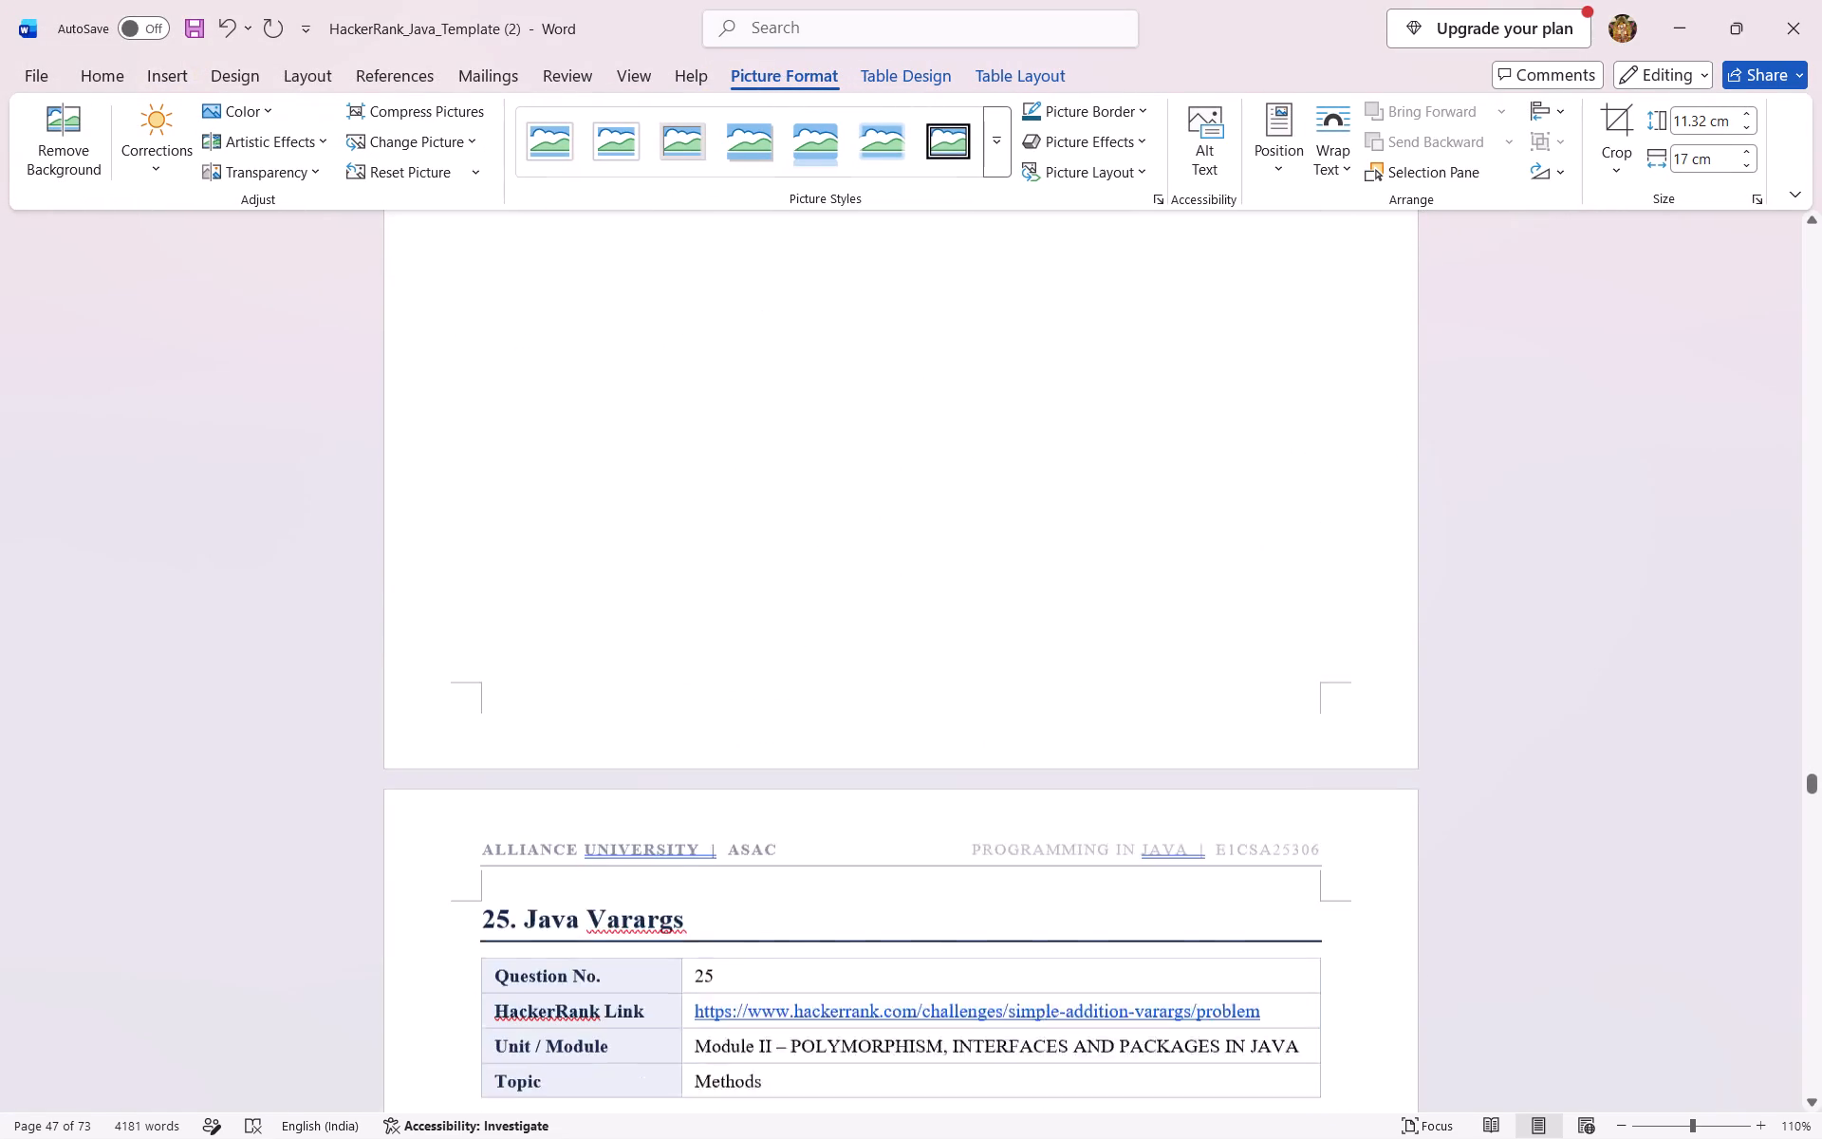
{"action": "scroll", "coordinate": [780, 607], "scroll_direction": "down", "scroll_amount": 1}
{"action": "left_click", "coordinate": [906, 785]}
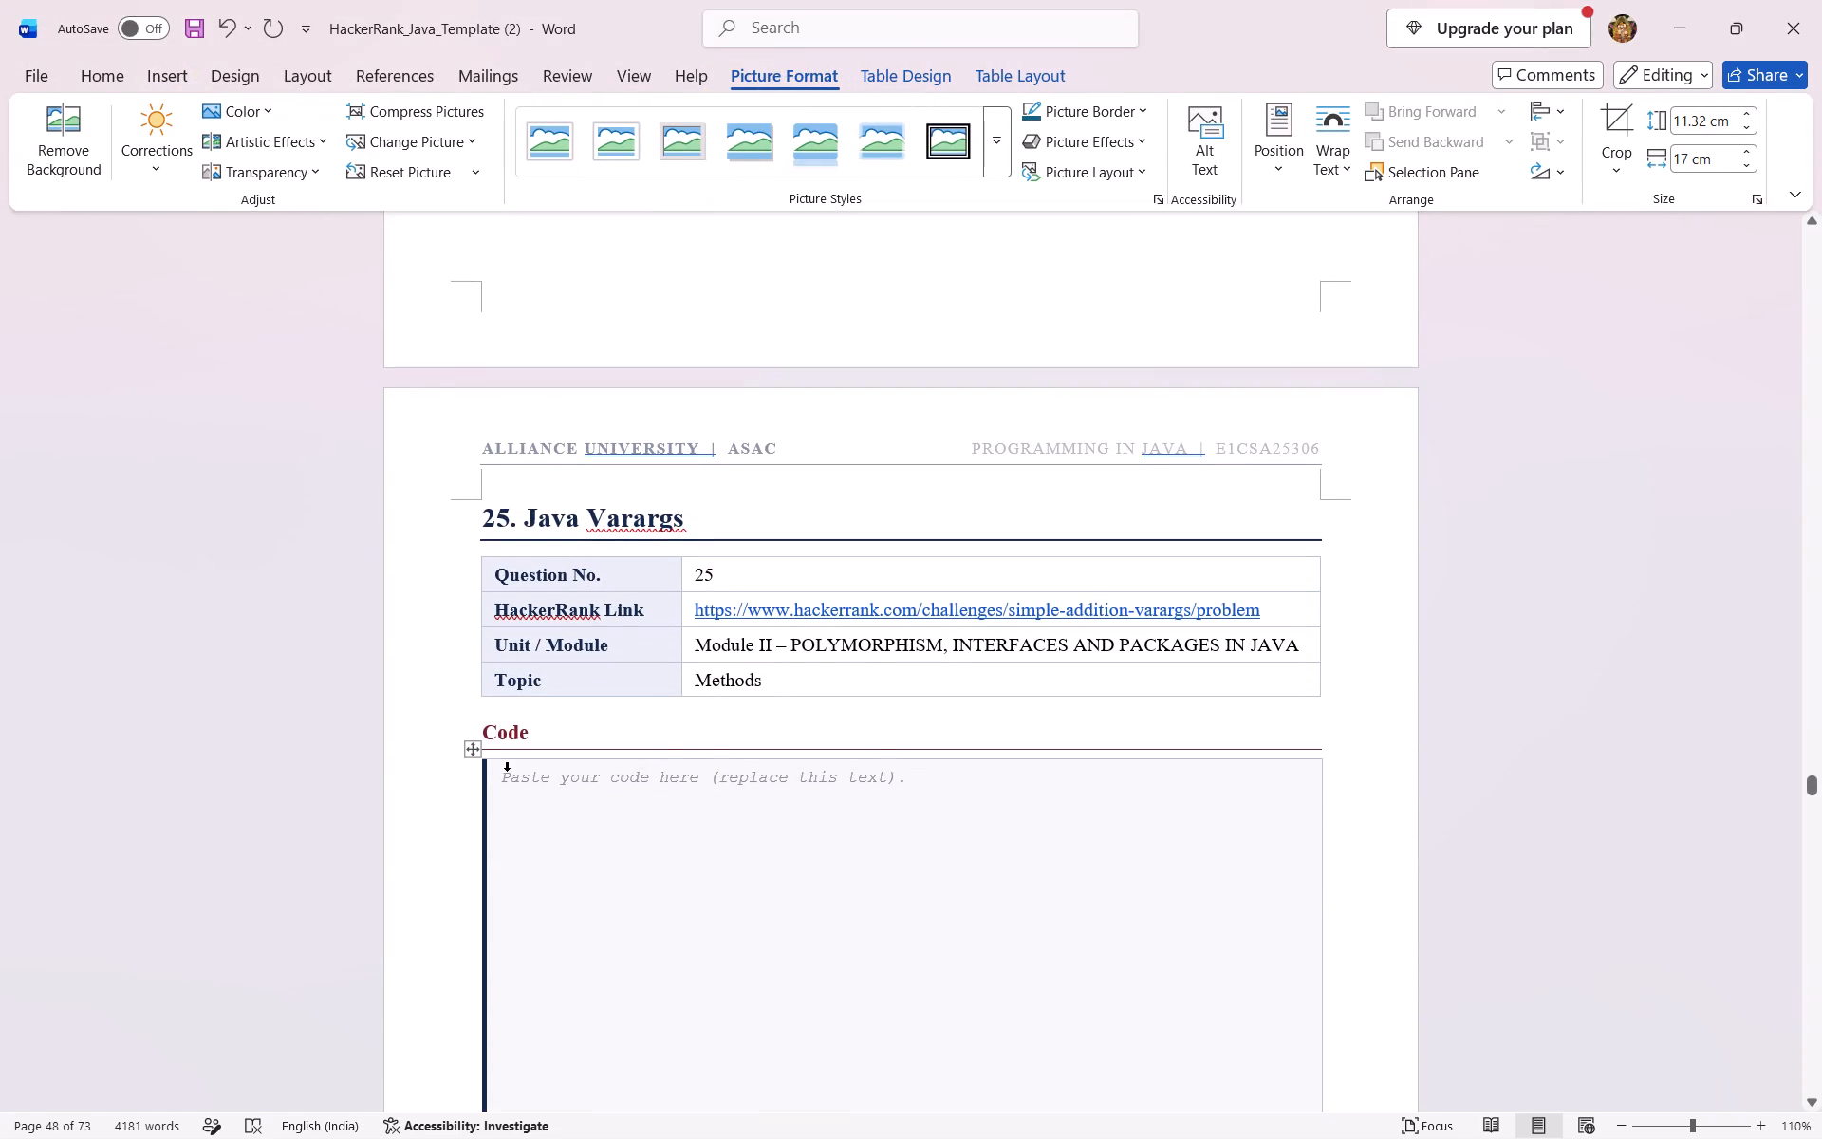
{"action": "left_click_drag", "start_coordinate": [909, 784], "coordinate": [684, 774]}
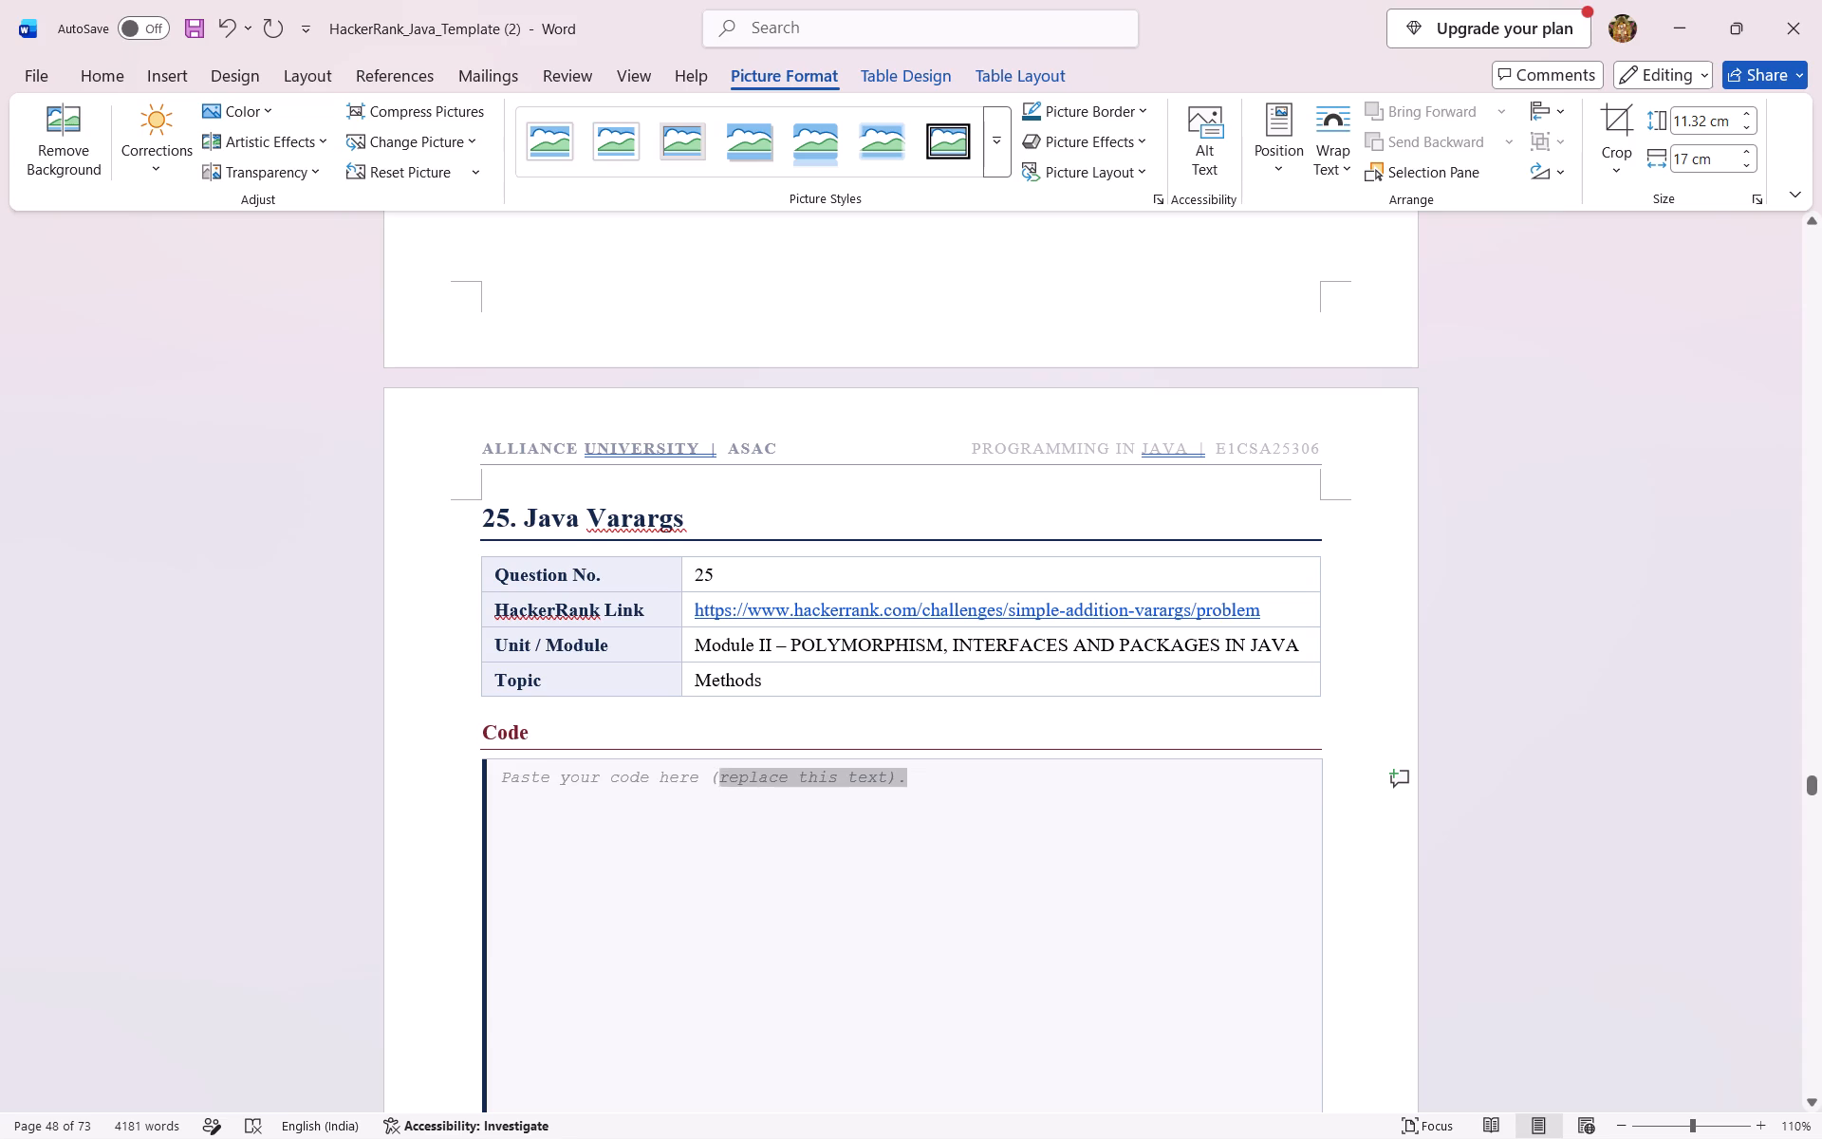
{"action": "left_click_drag", "start_coordinate": [684, 774], "coordinate": [512, 770]}
{"action": "key", "text": "BackSpace"}
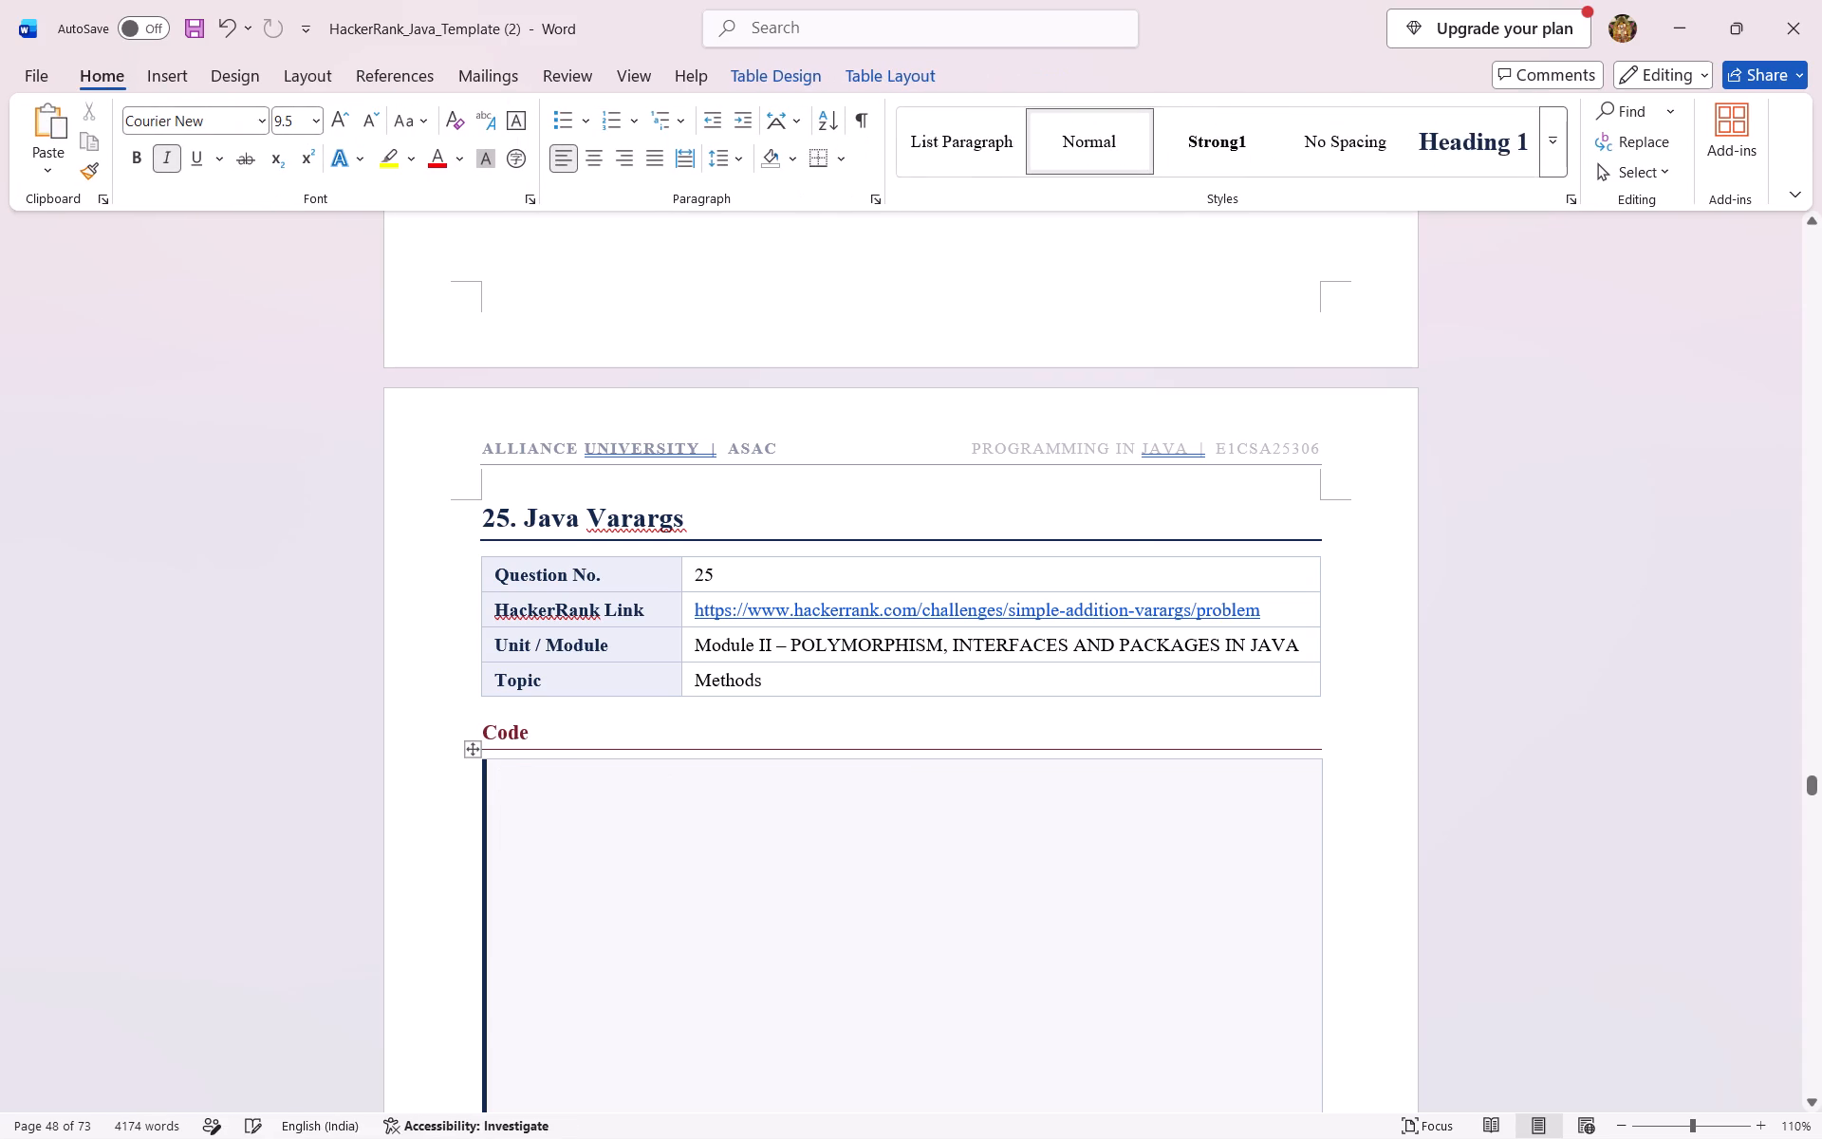
Open question 25's HackerRank link, the simple-addition-varargs problem, in Edge.
{"action": "left_click", "coordinate": [930, 611], "text": "ctrl"}
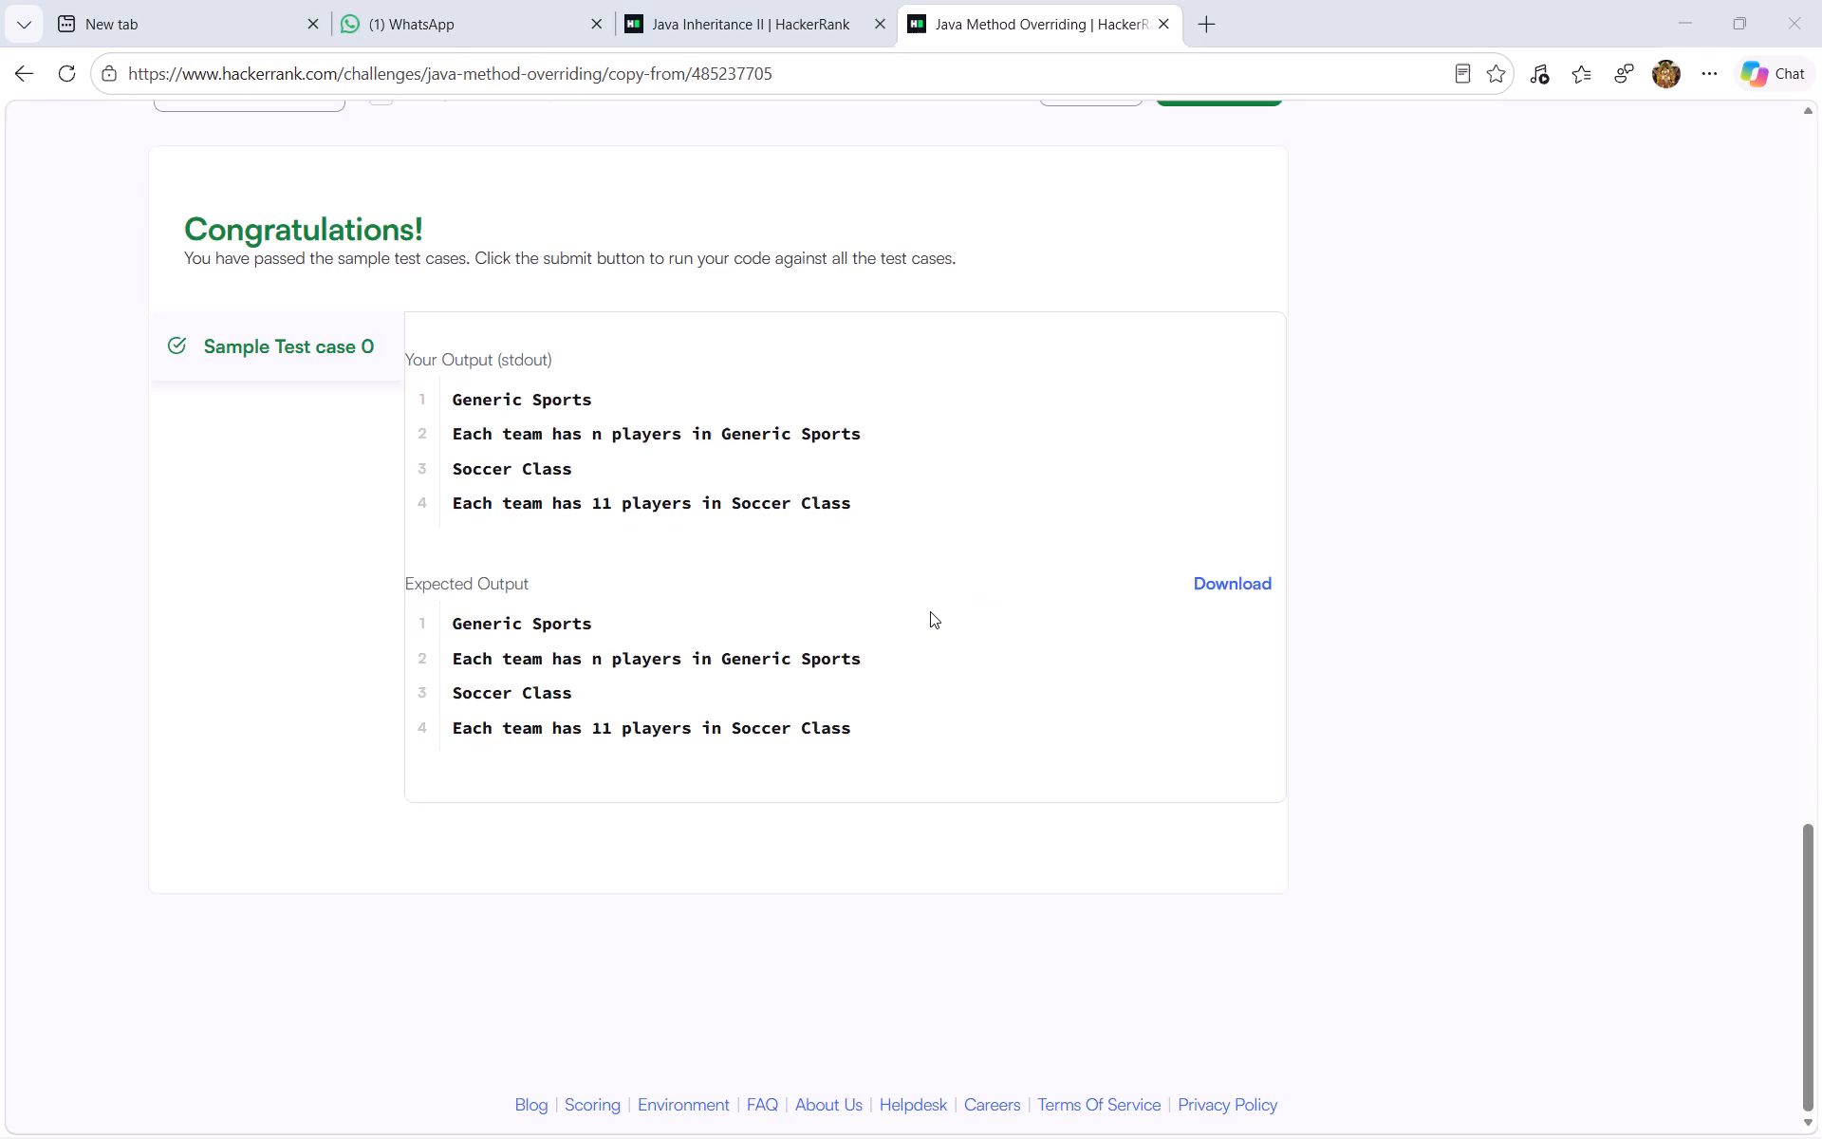
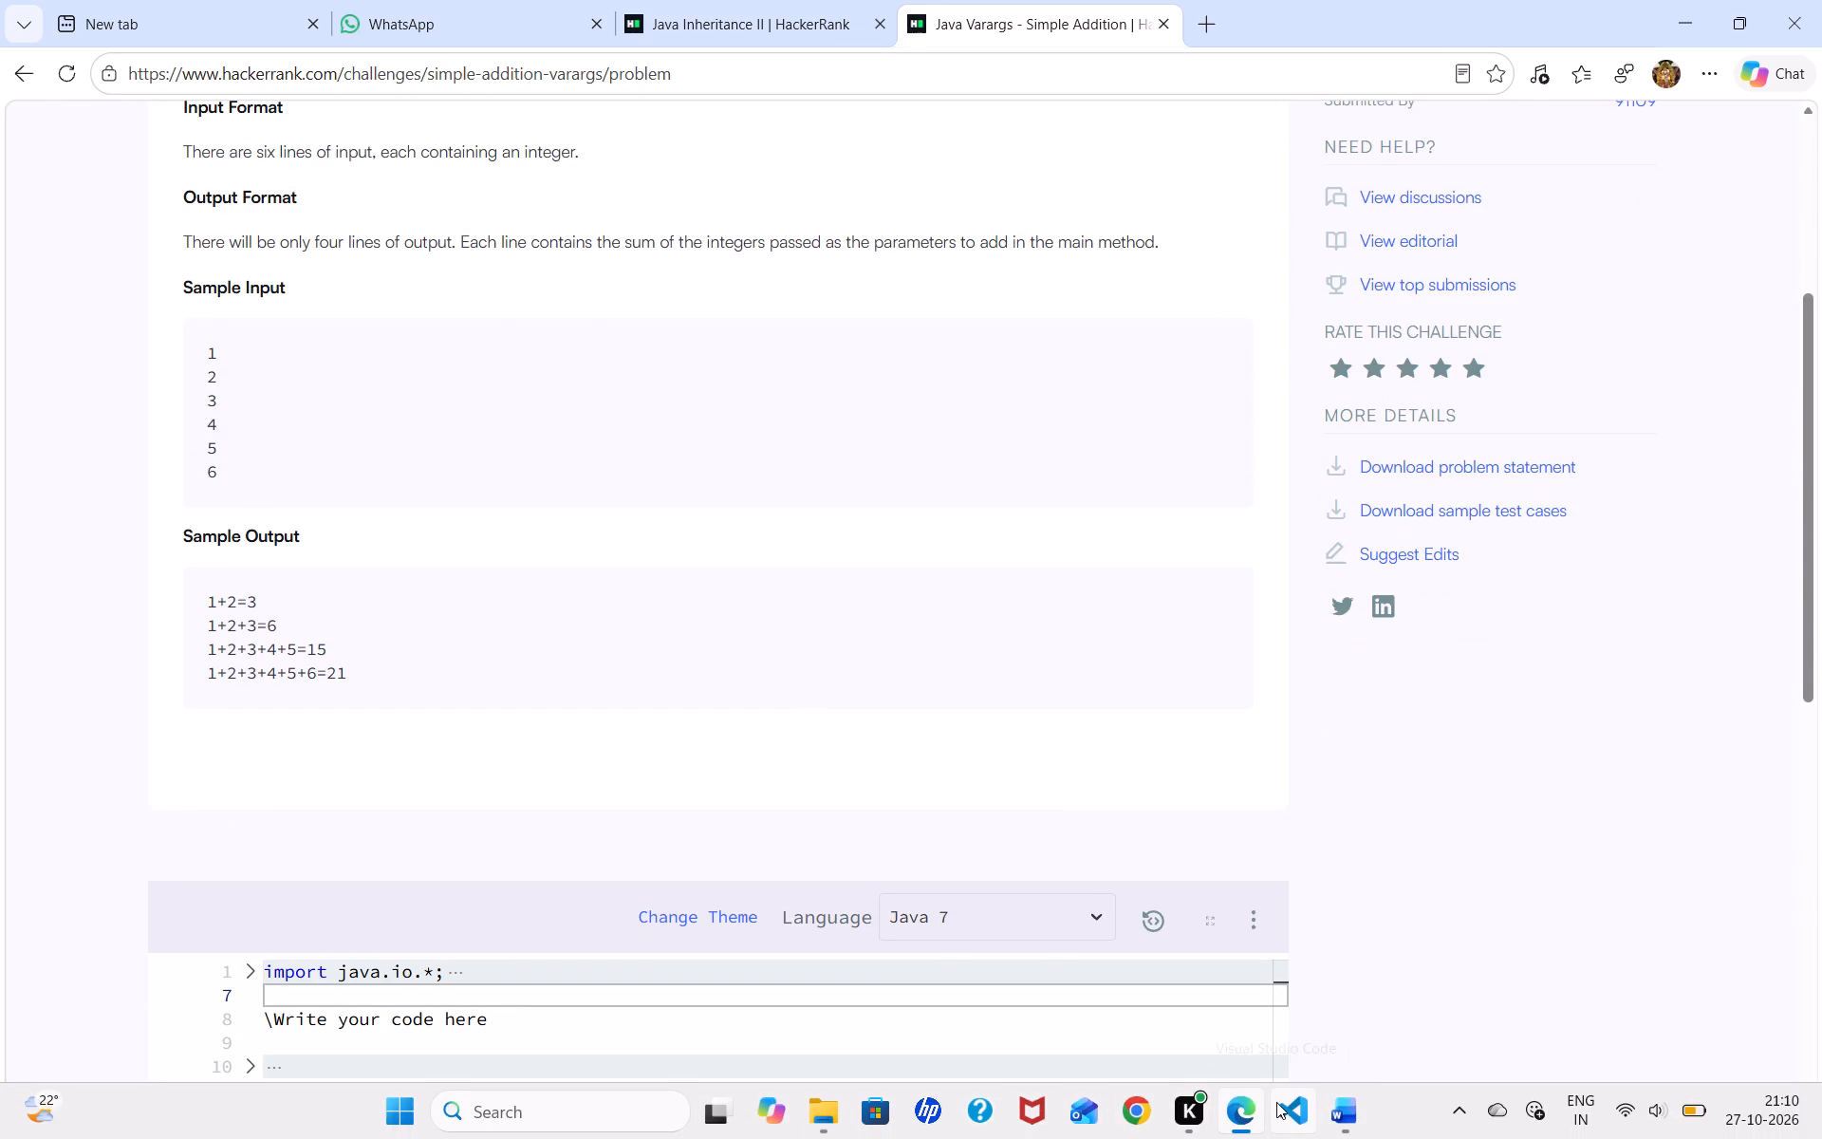
Switch from the Java Varargs challenge page in Edge to question 25 of the HackerRank Java template in Word.
{"action": "left_click", "coordinate": [1336, 1095]}
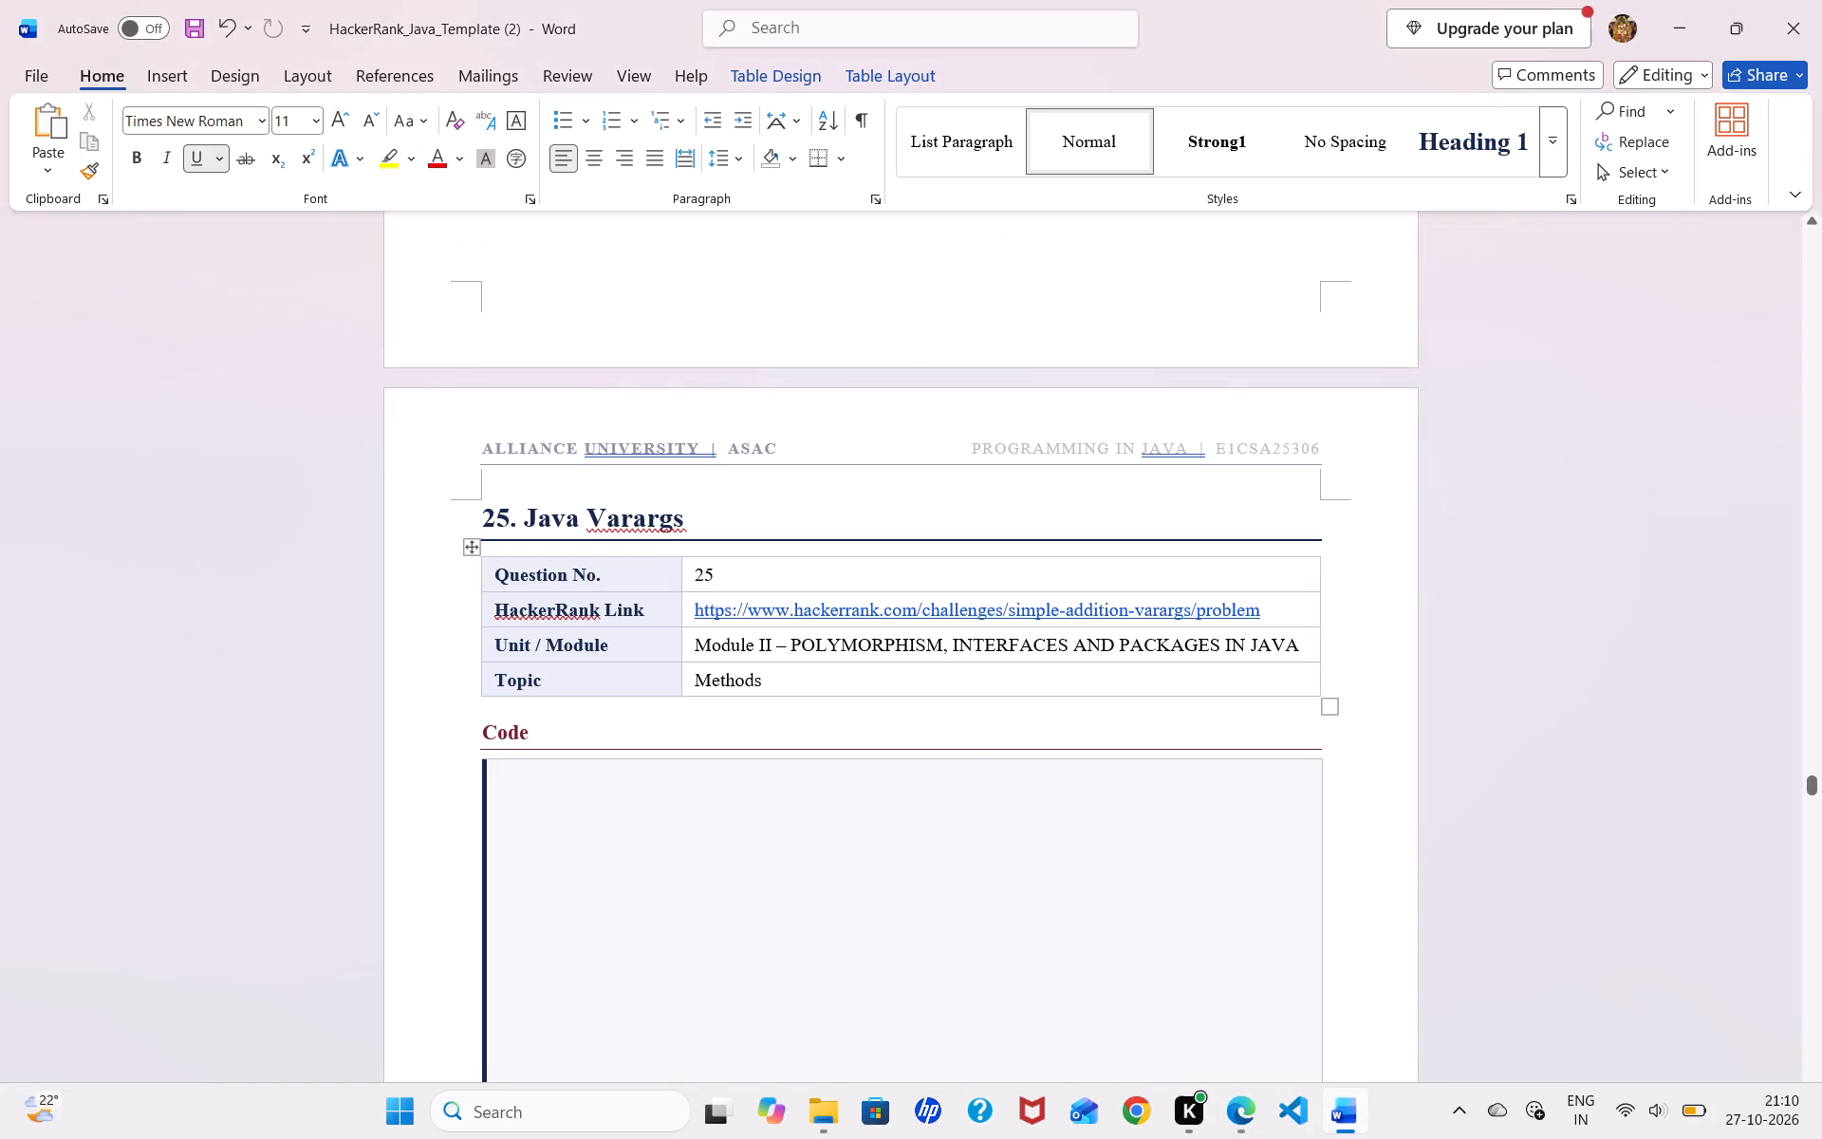
Switch to Edge and open the accepted Java Varargs - Simple Addition submission in the code editor.
{"action": "scroll", "coordinate": [1065, 873], "scroll_direction": "up", "scroll_amount": 1}
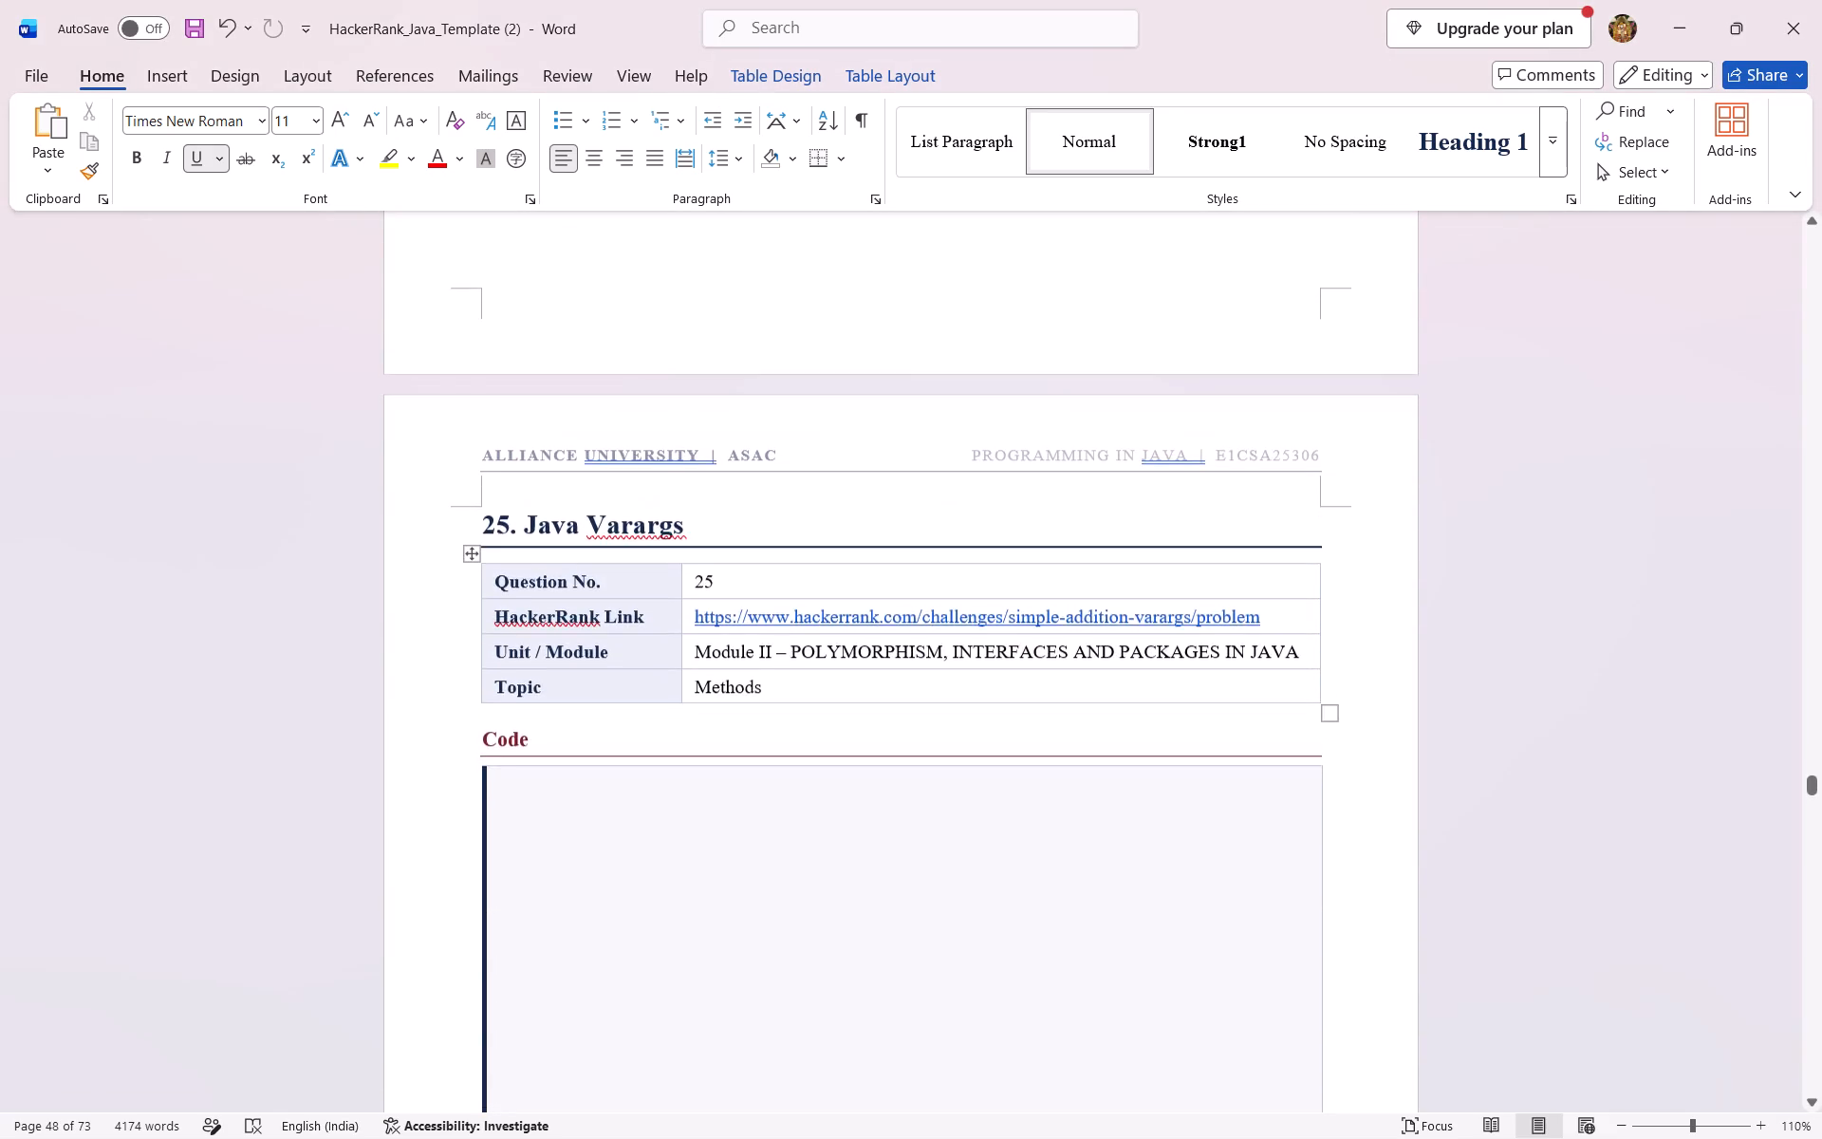
{"action": "scroll", "coordinate": [906, 663], "scroll_direction": "down", "scroll_amount": 1}
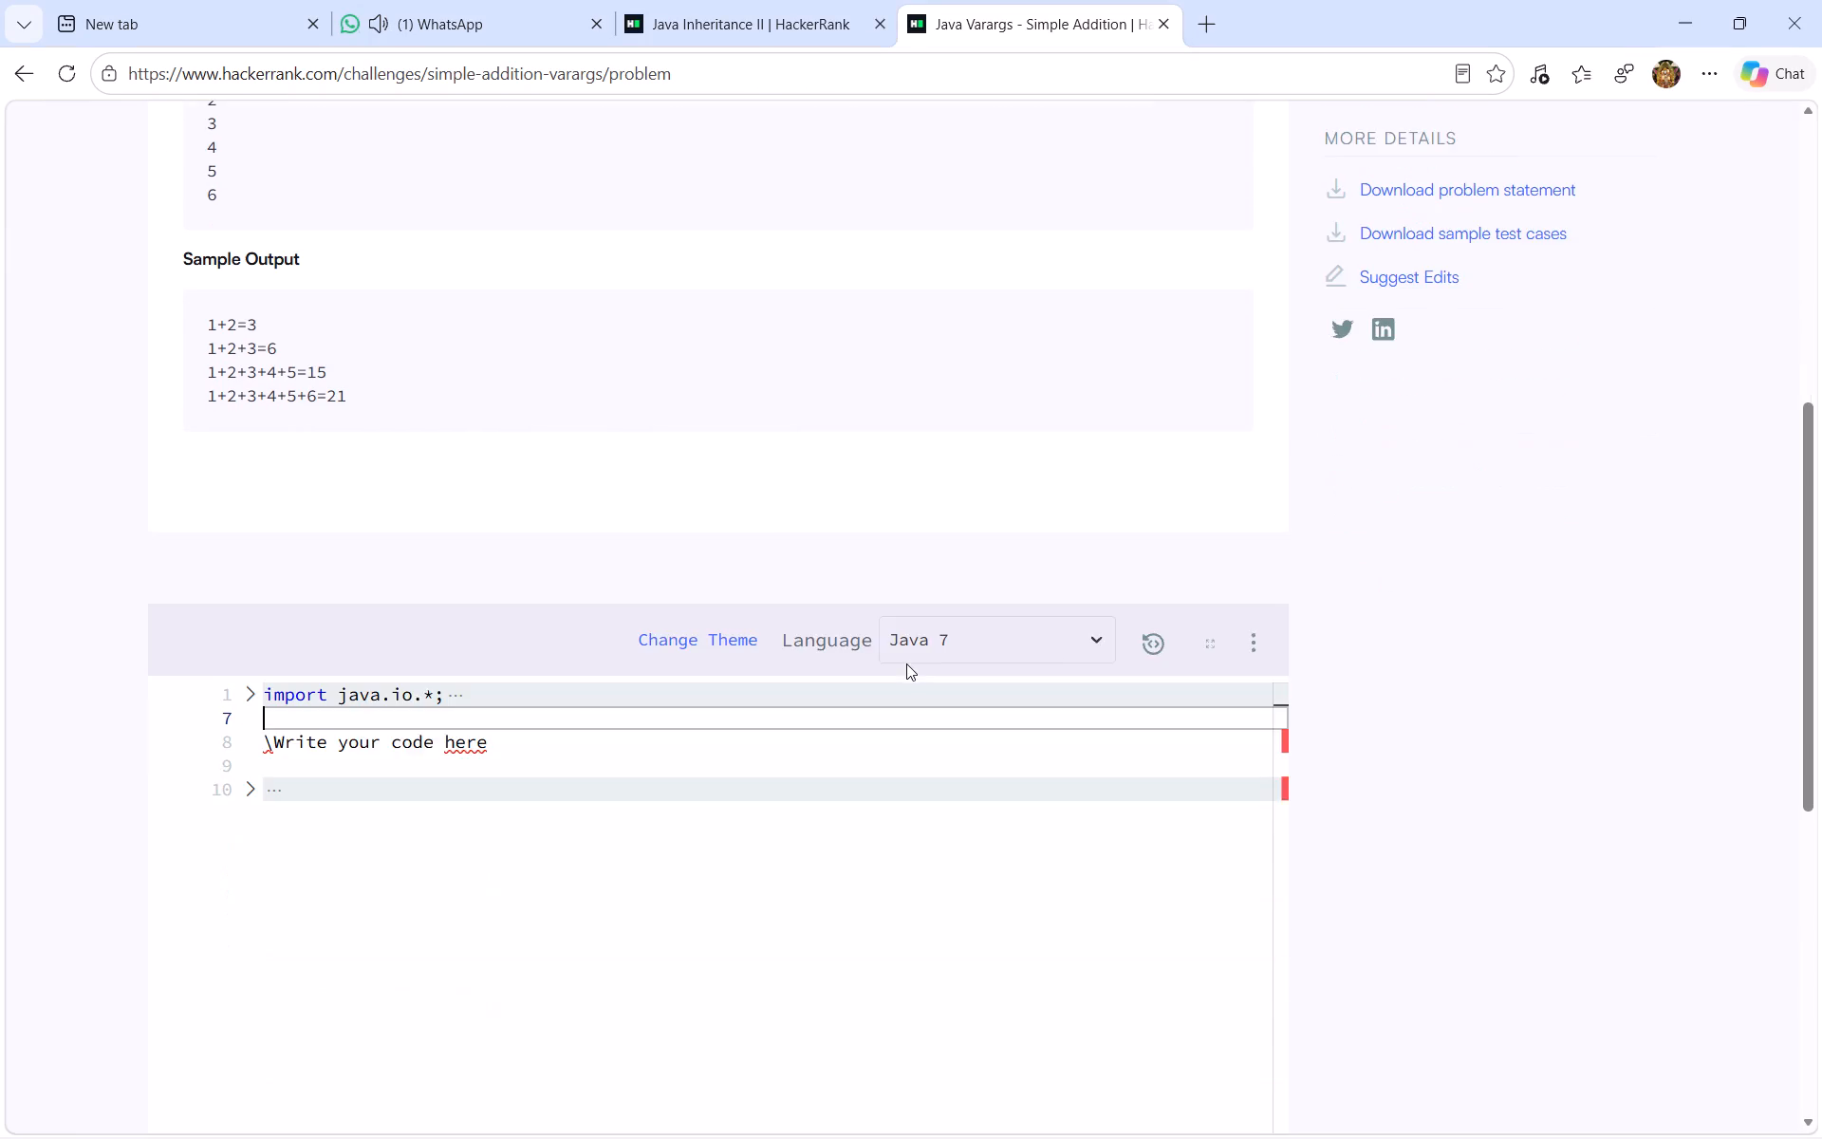
{"action": "scroll", "coordinate": [906, 663], "scroll_direction": "down", "scroll_amount": 1}
{"action": "scroll", "coordinate": [775, 596], "scroll_direction": "up", "scroll_amount": 7}
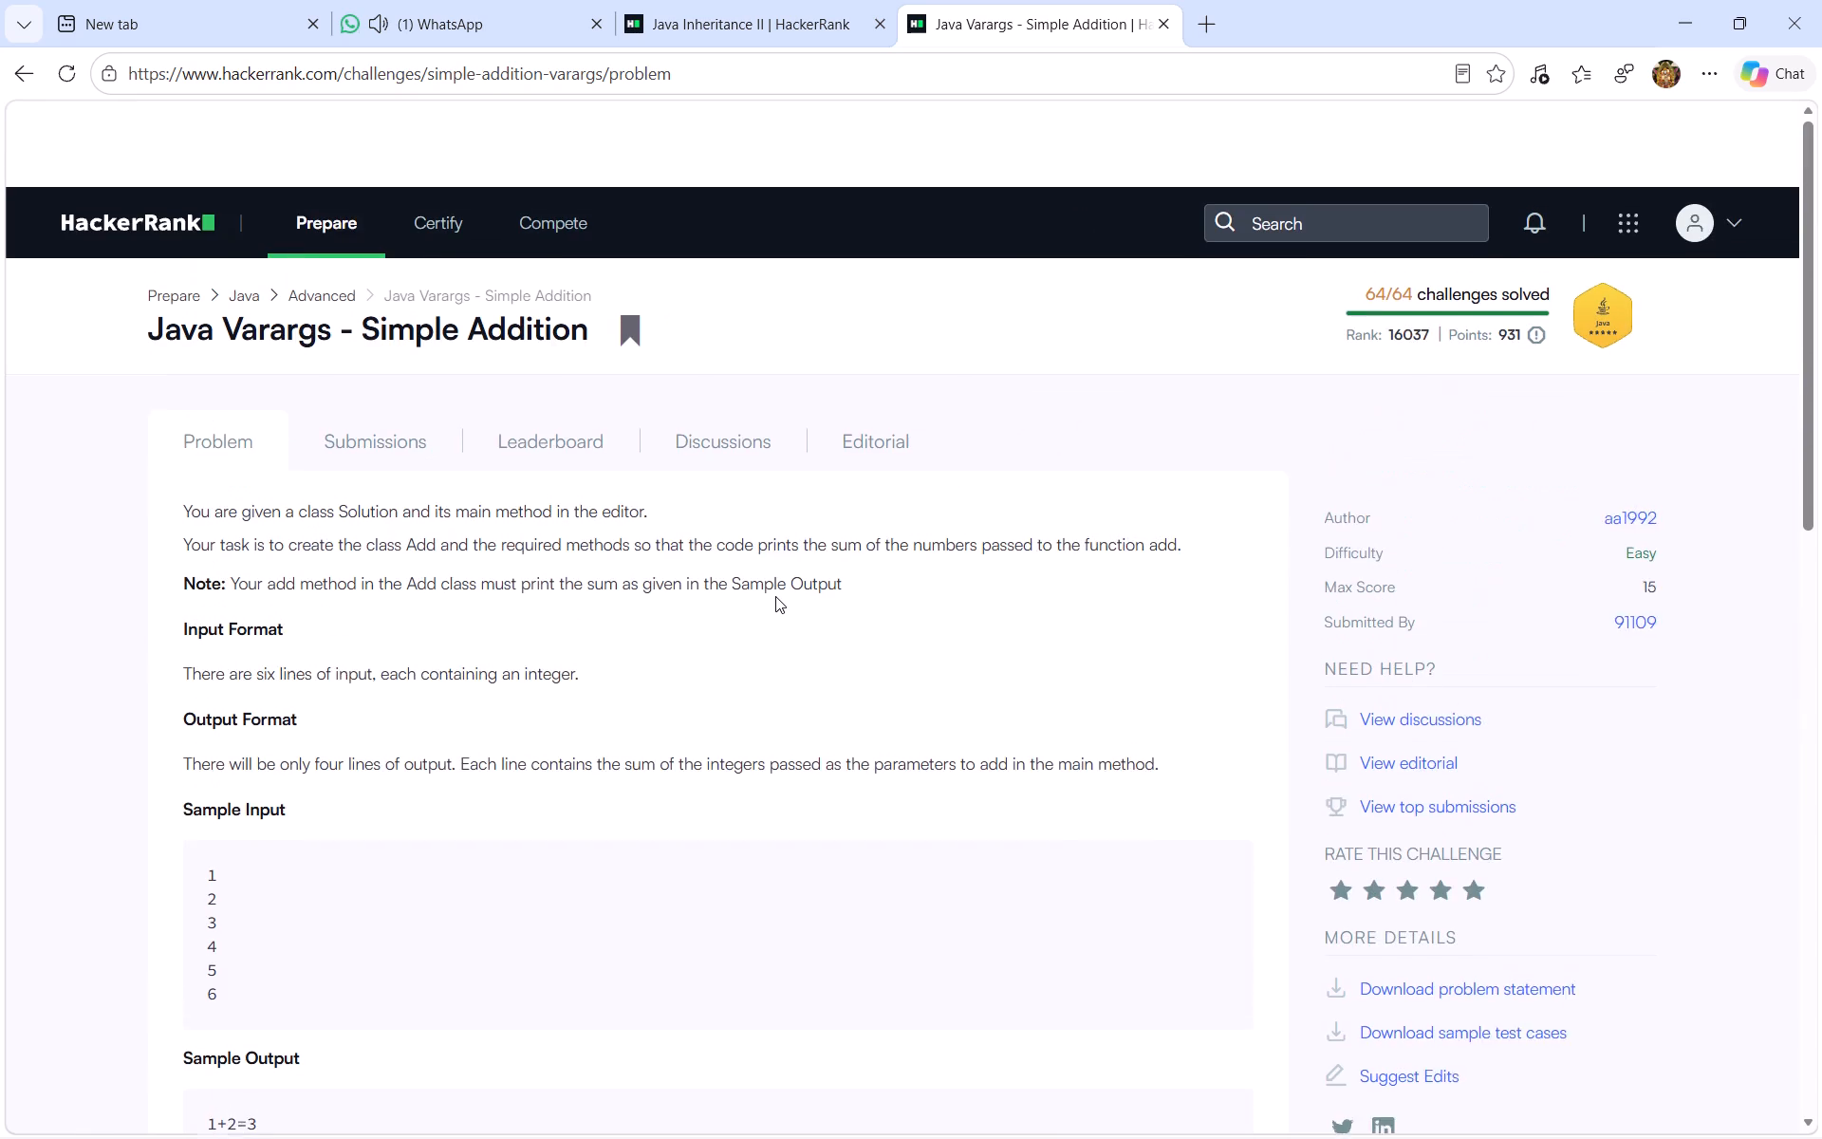
{"action": "left_click", "coordinate": [386, 348]}
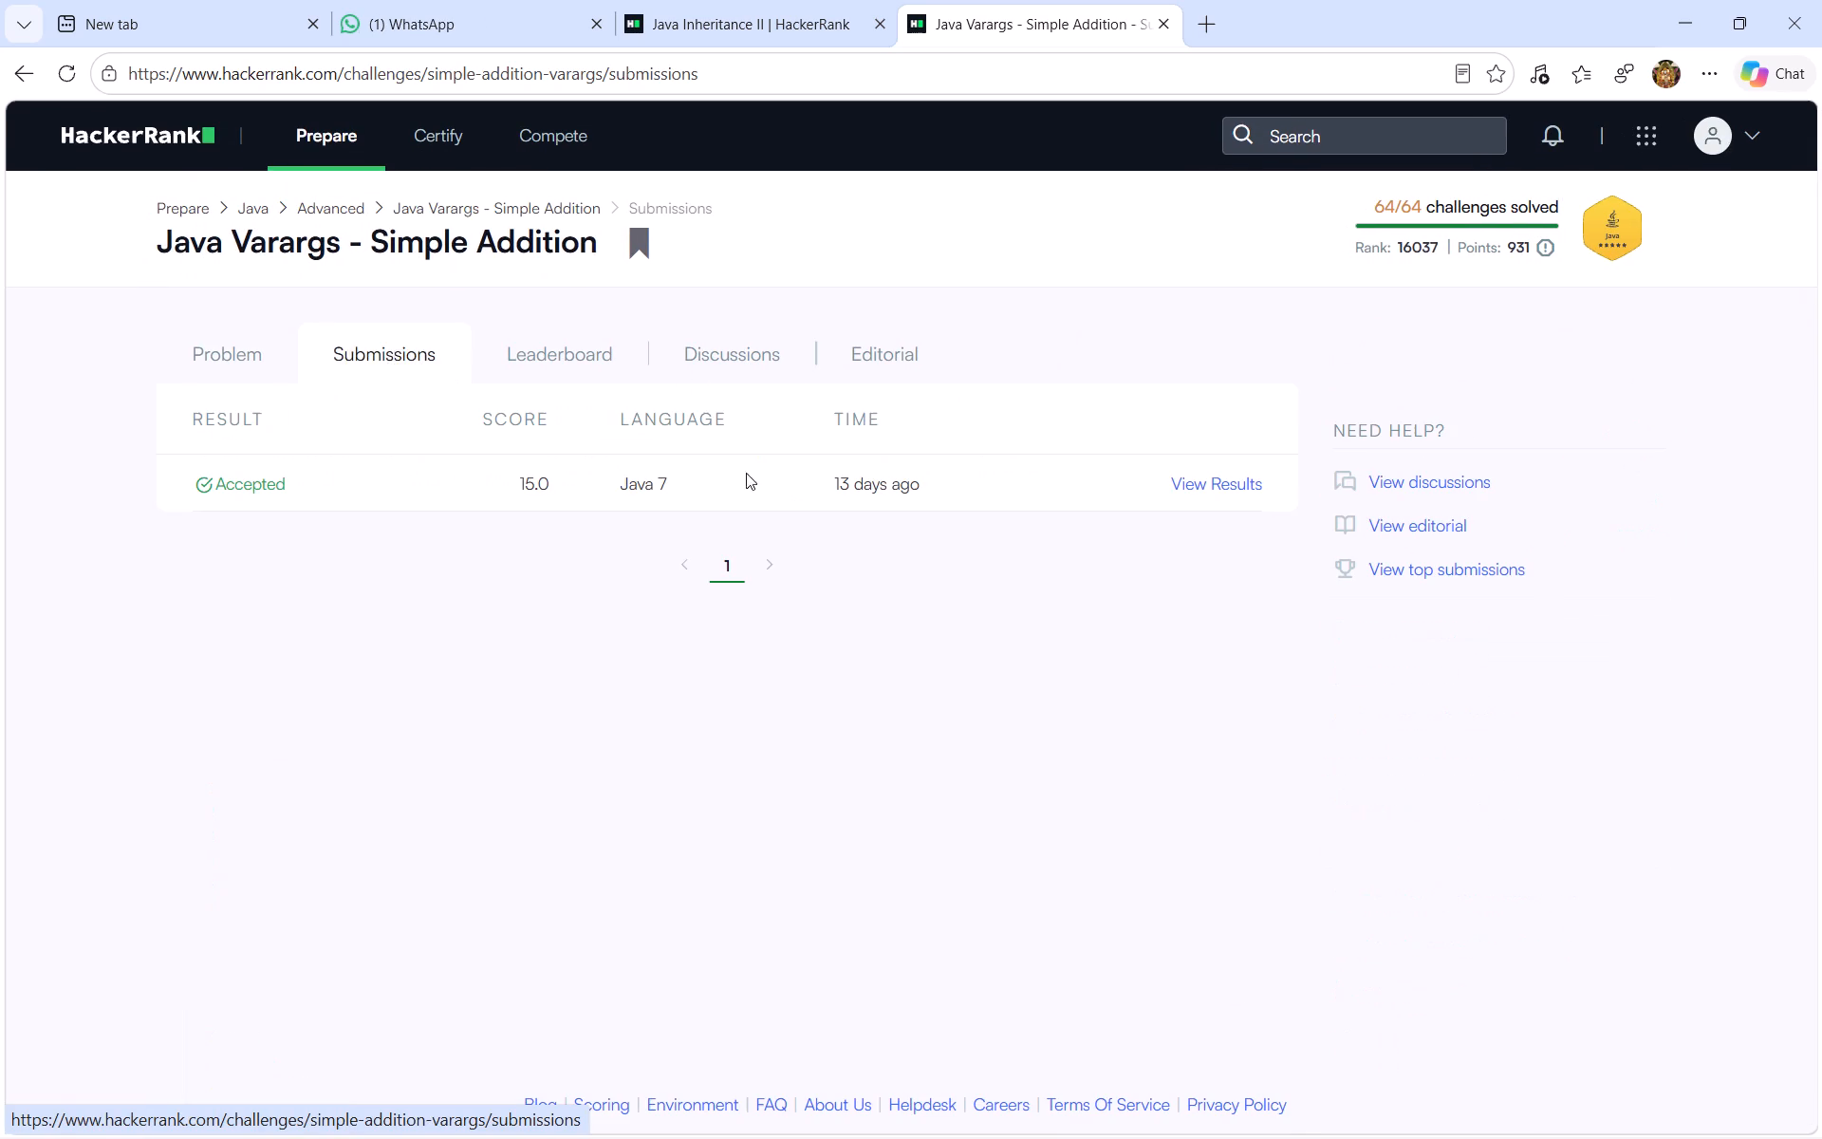
{"action": "left_click", "coordinate": [1233, 482]}
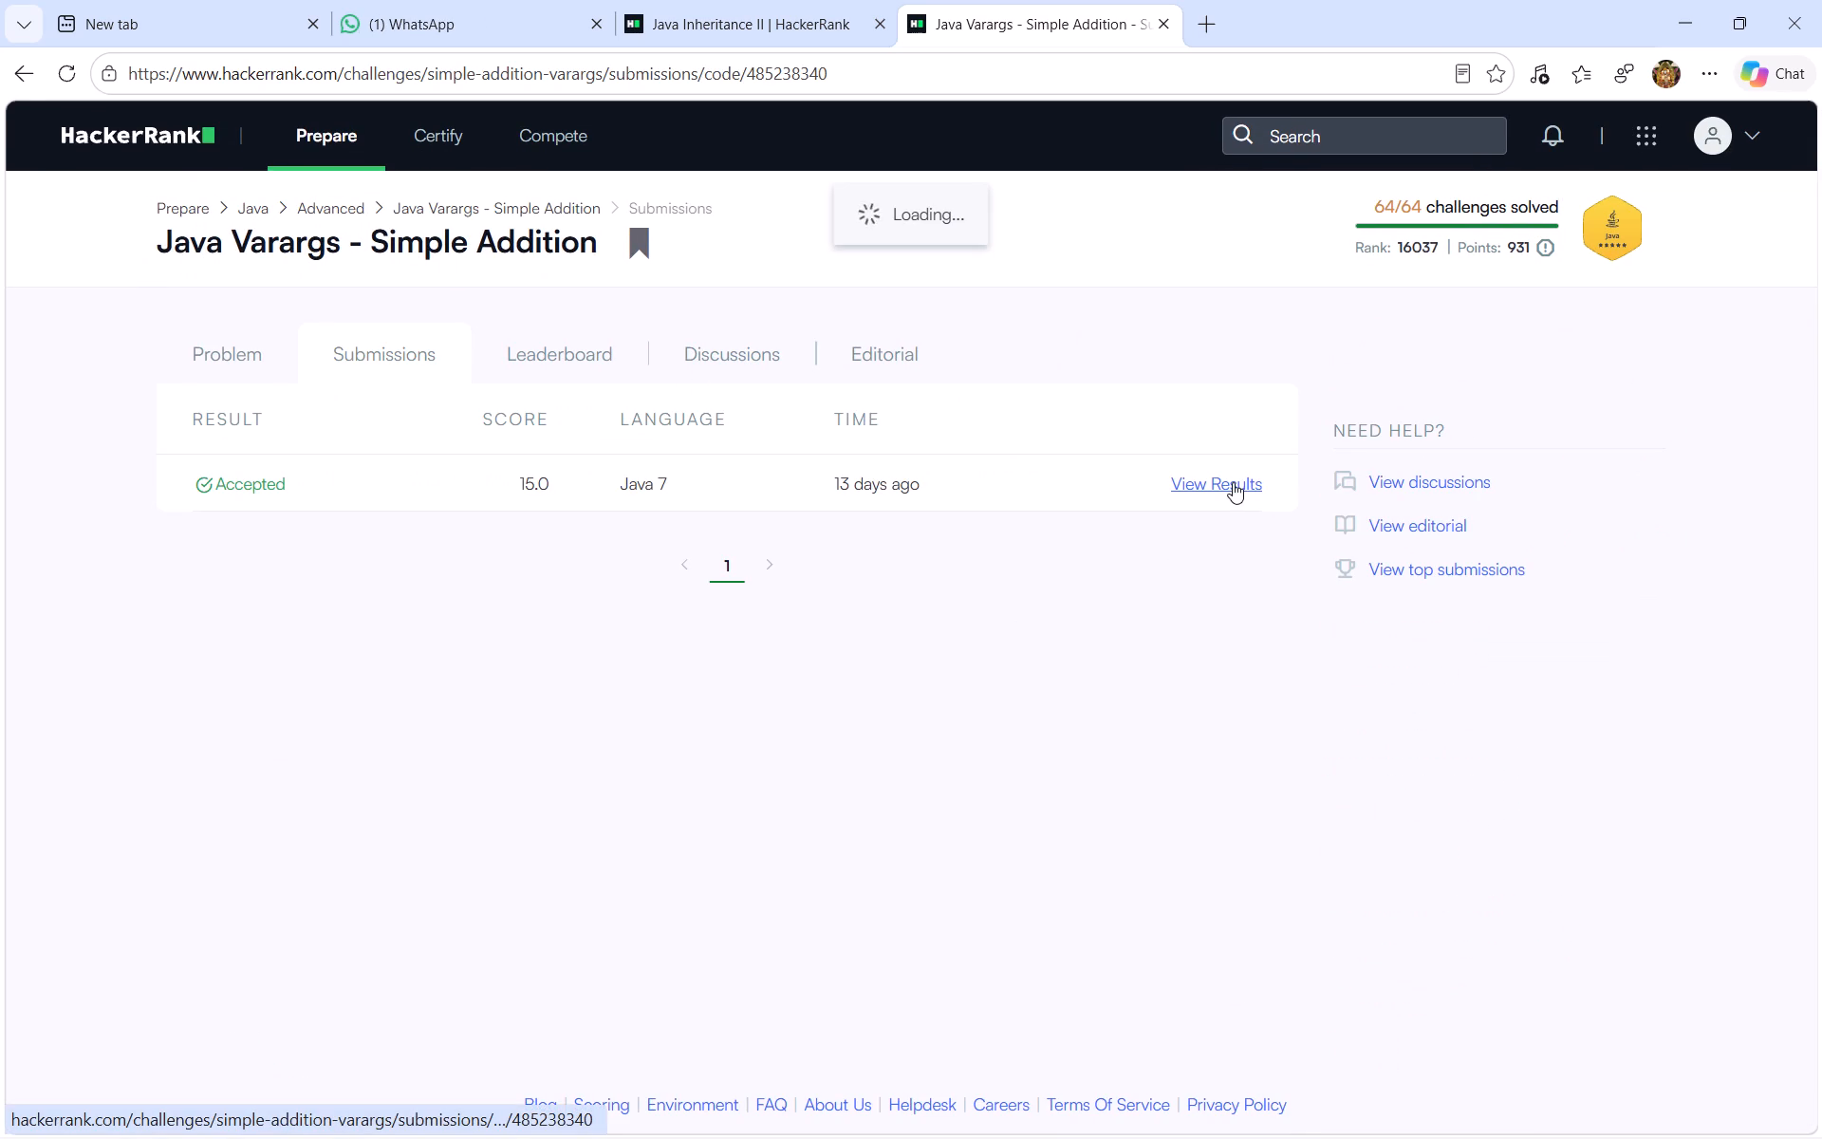
{"action": "scroll", "coordinate": [942, 632], "scroll_direction": "down", "scroll_amount": 1}
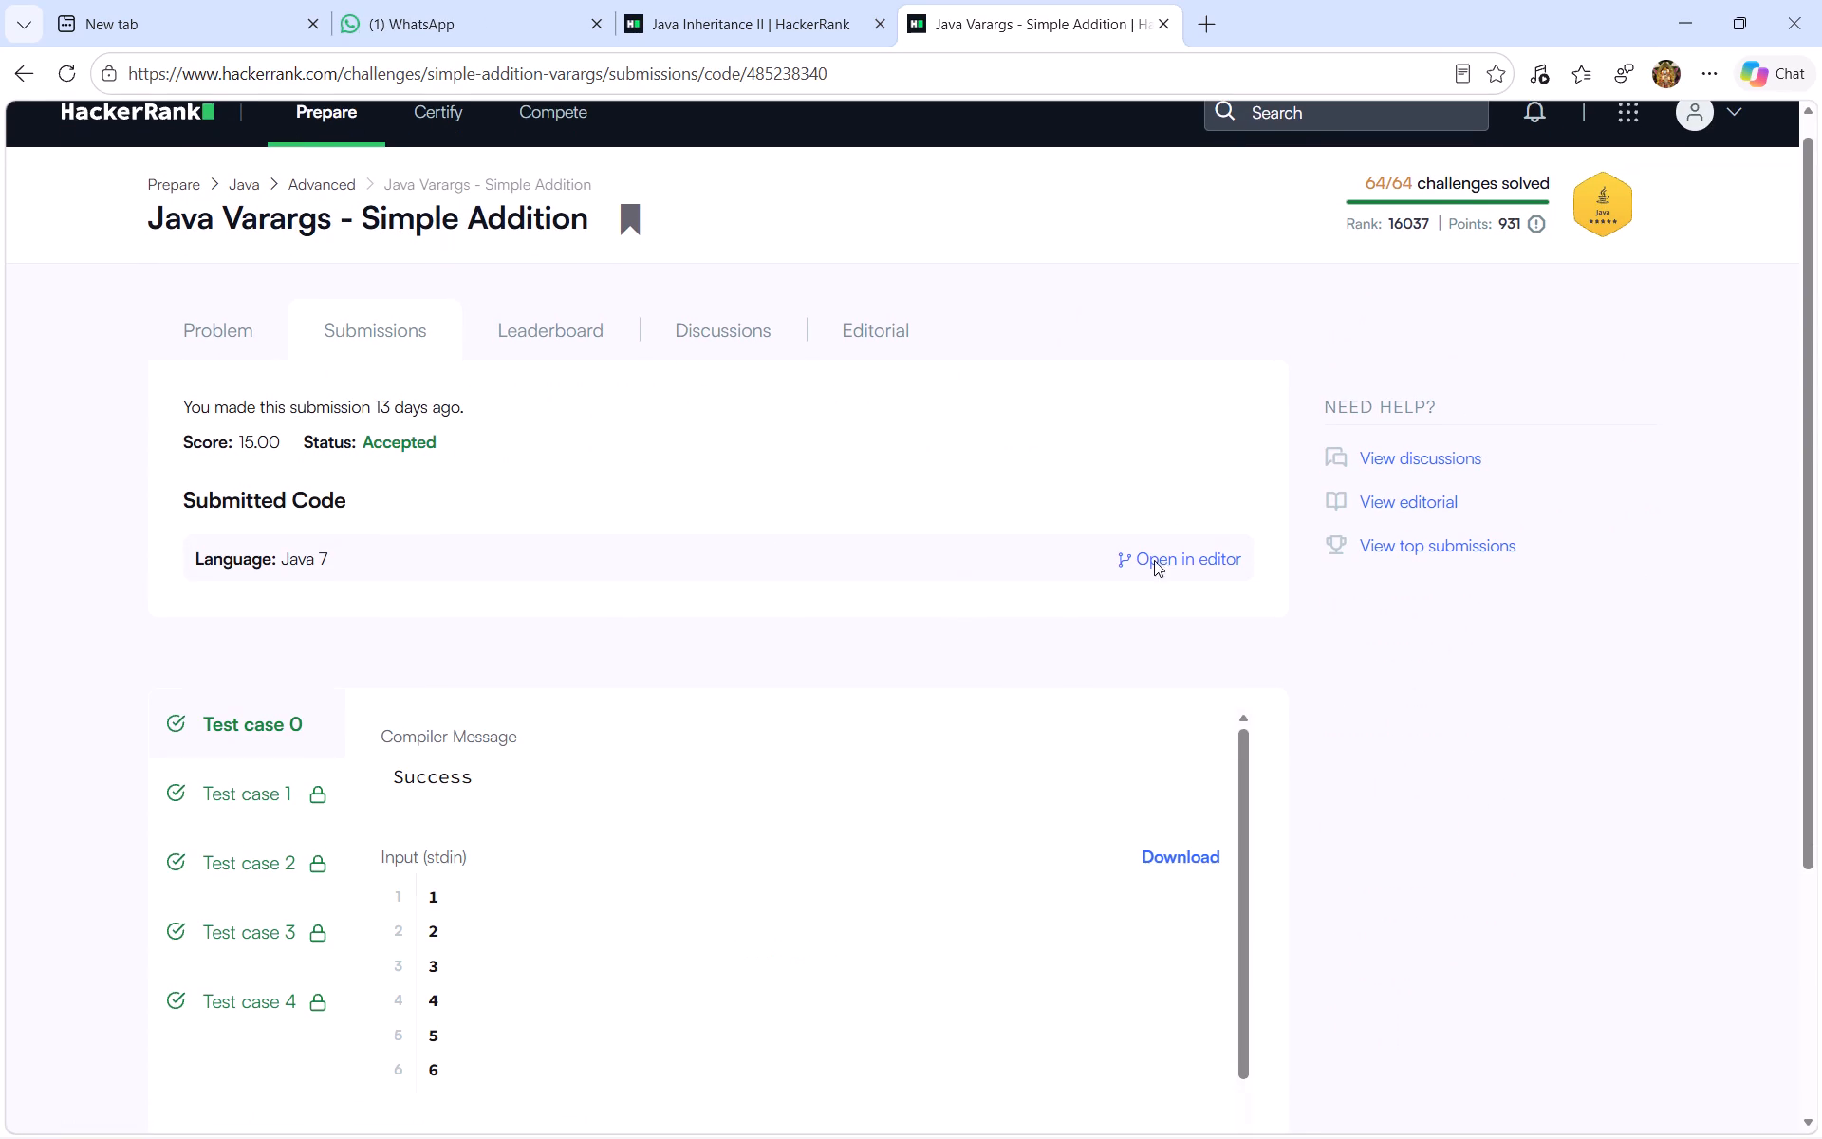
{"action": "left_click", "coordinate": [1178, 566]}
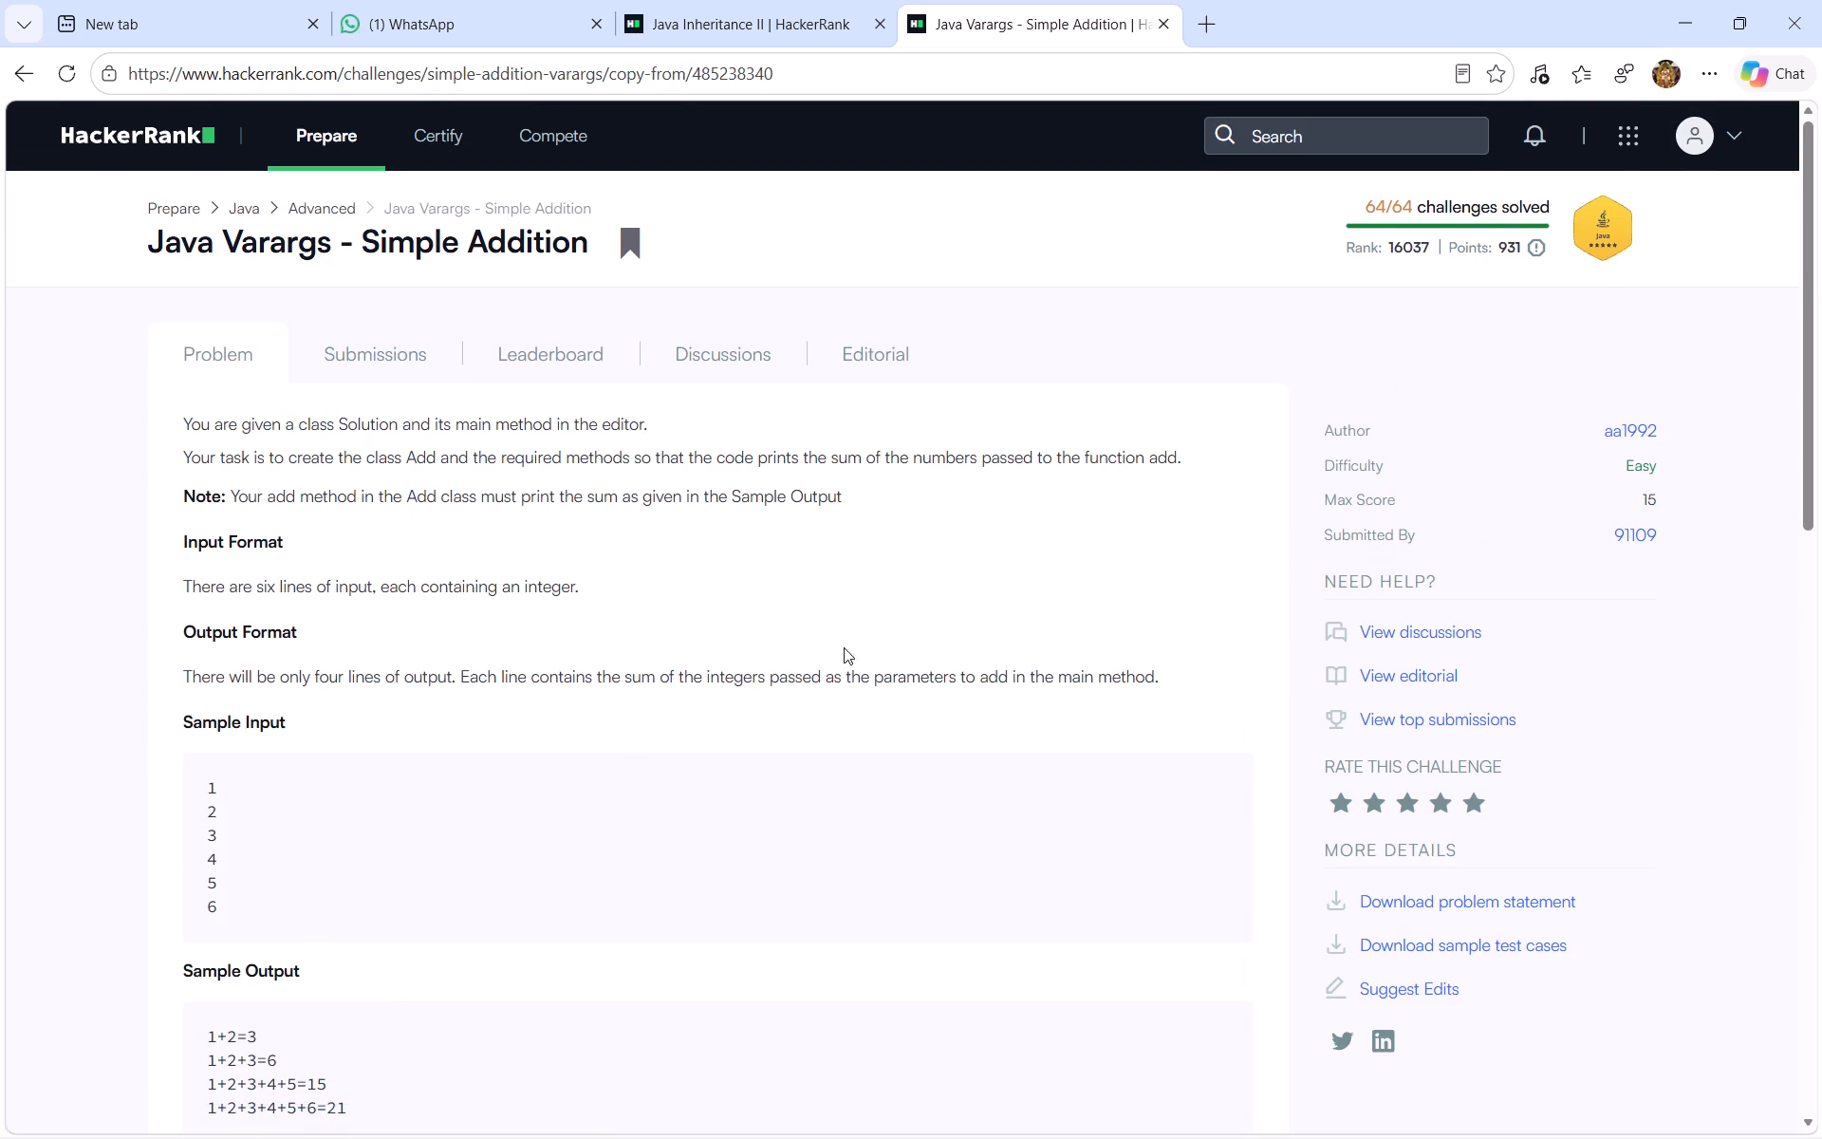
Copy the entire Java Varargs code and paste it into question 25's Code box in Word.
{"action": "scroll", "coordinate": [813, 655], "scroll_direction": "down", "scroll_amount": 4}
{"action": "left_click", "coordinate": [687, 812]}
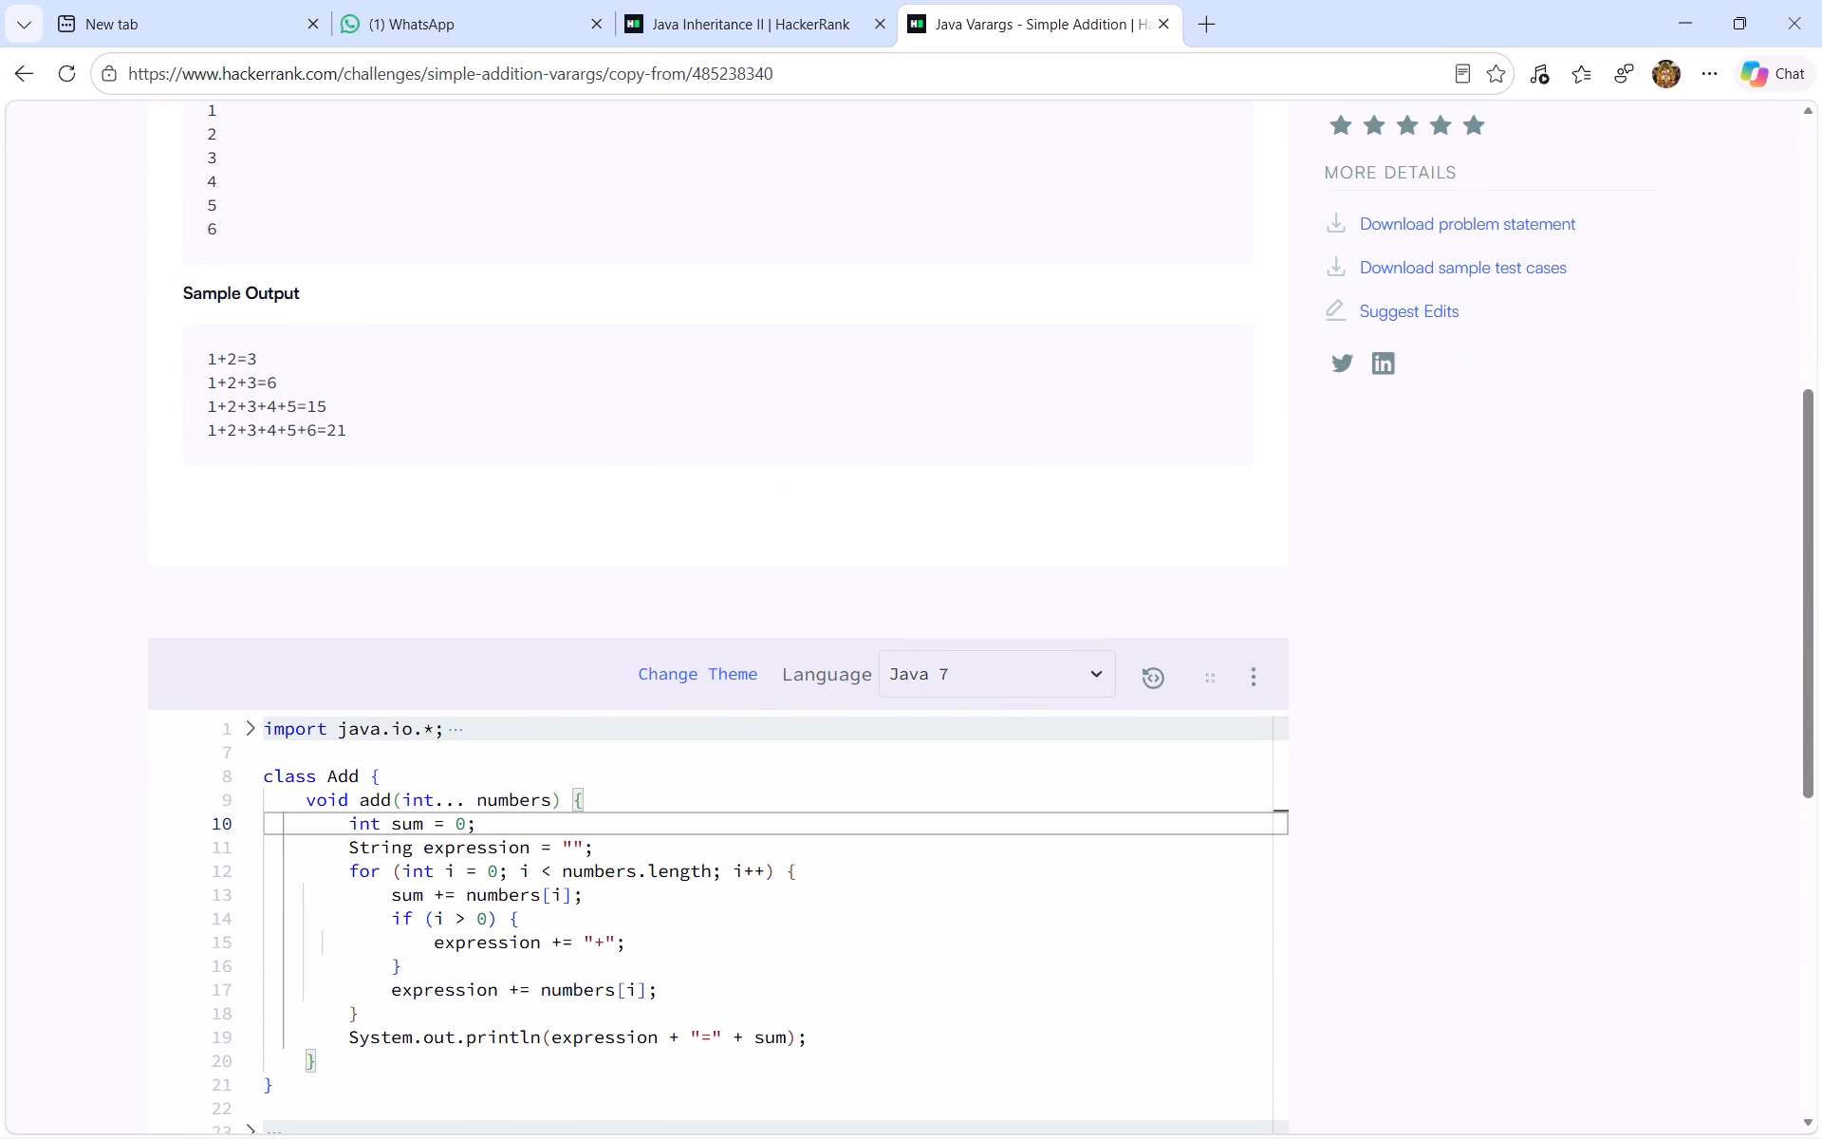
{"action": "key", "text": "ctrl+a"}
{"action": "key", "text": "ctrl+c"}
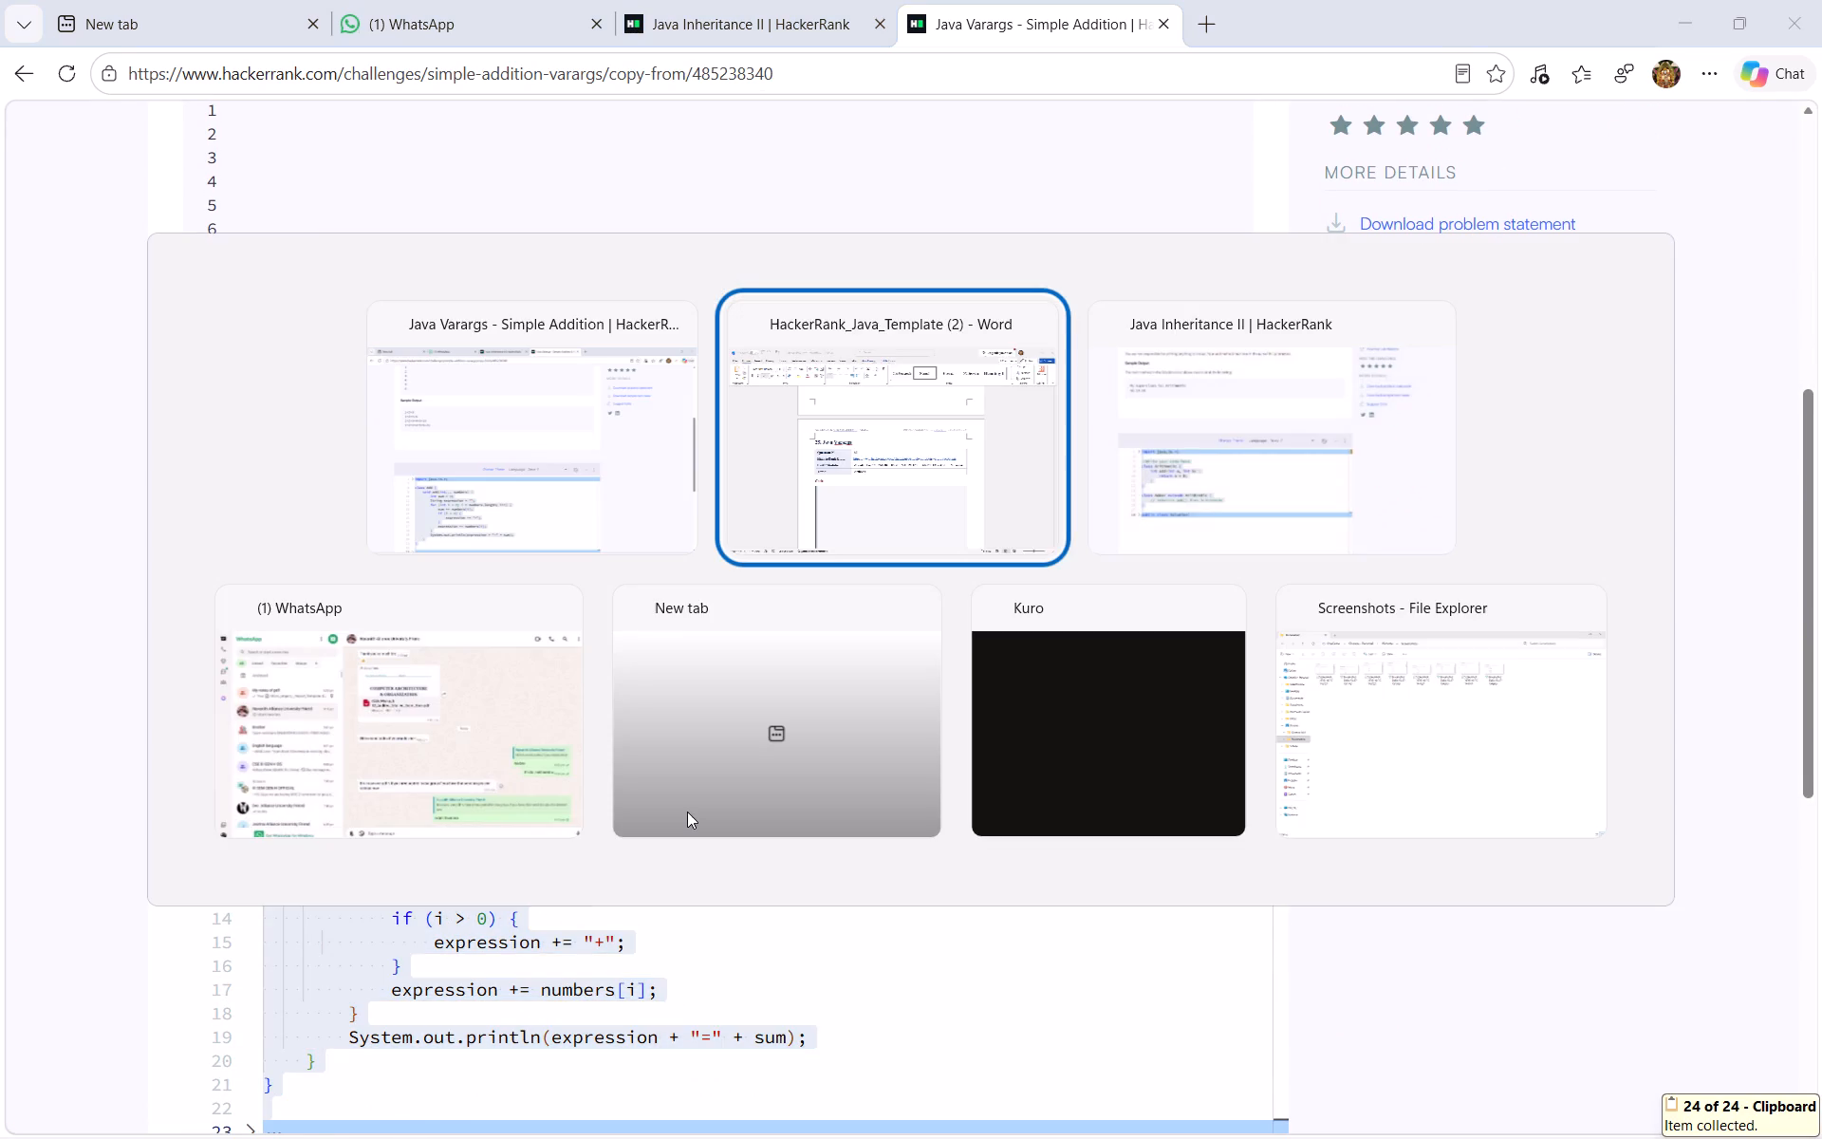
{"action": "left_click", "coordinate": [607, 808]}
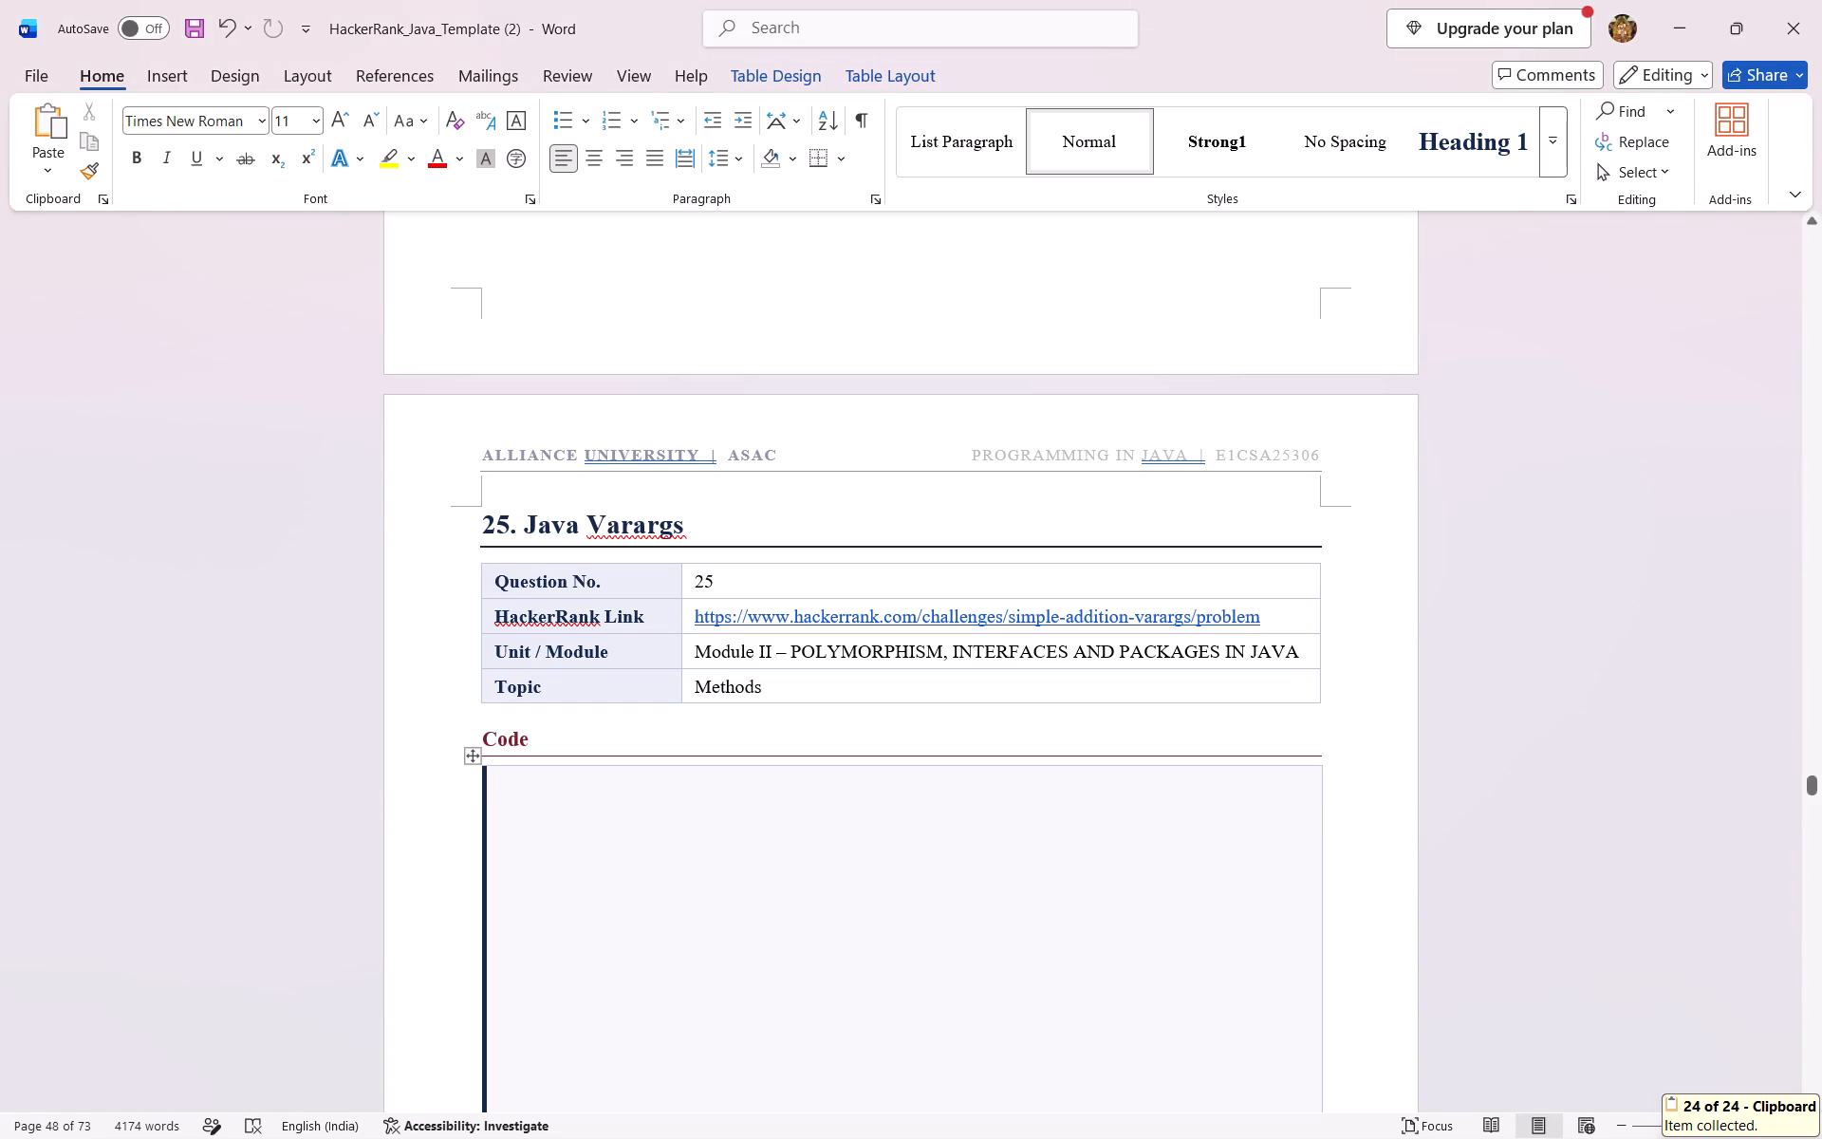
{"action": "key", "text": "ctrl+v"}
Delete the placeholder text in question 25's Output – Screenshot of Passed Test Cases box.
{"action": "scroll", "coordinate": [607, 808], "scroll_direction": "down", "scroll_amount": 1}
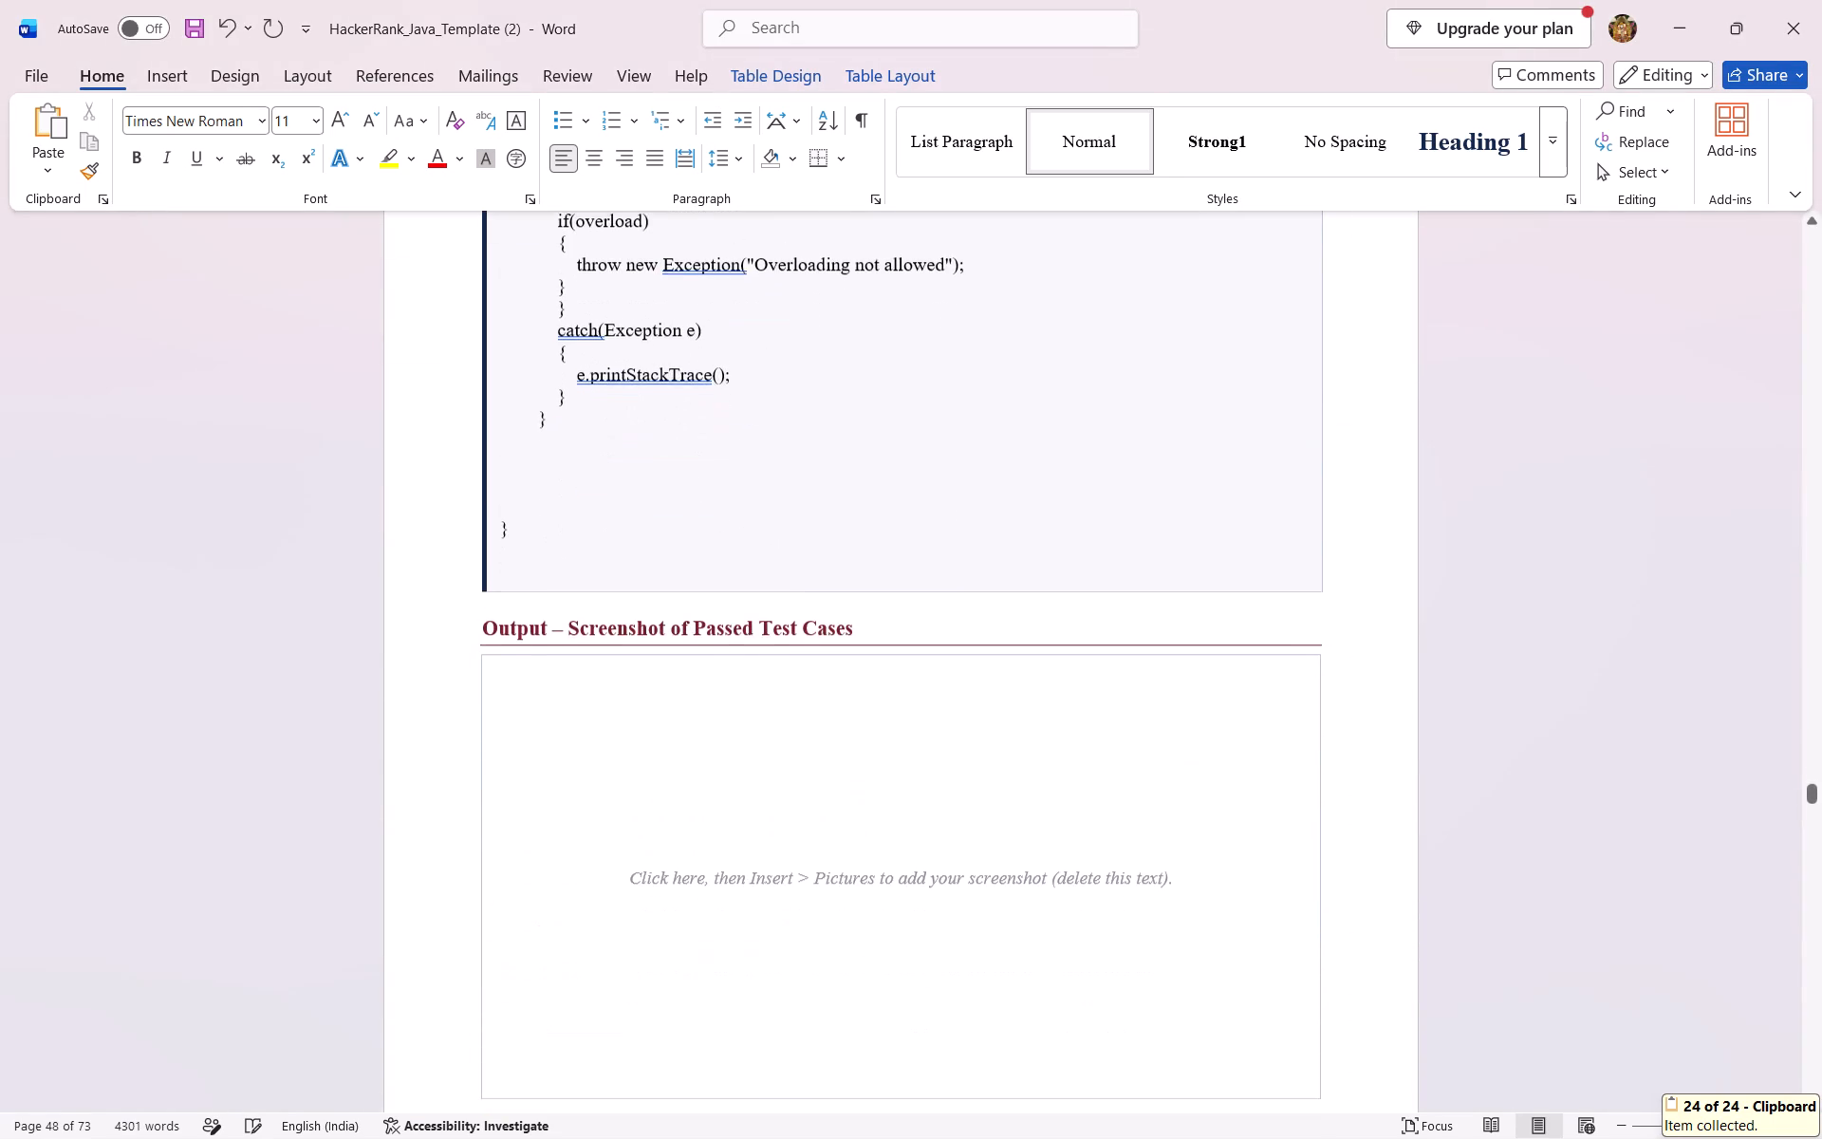
{"action": "left_click_drag", "start_coordinate": [1181, 856], "coordinate": [977, 836]}
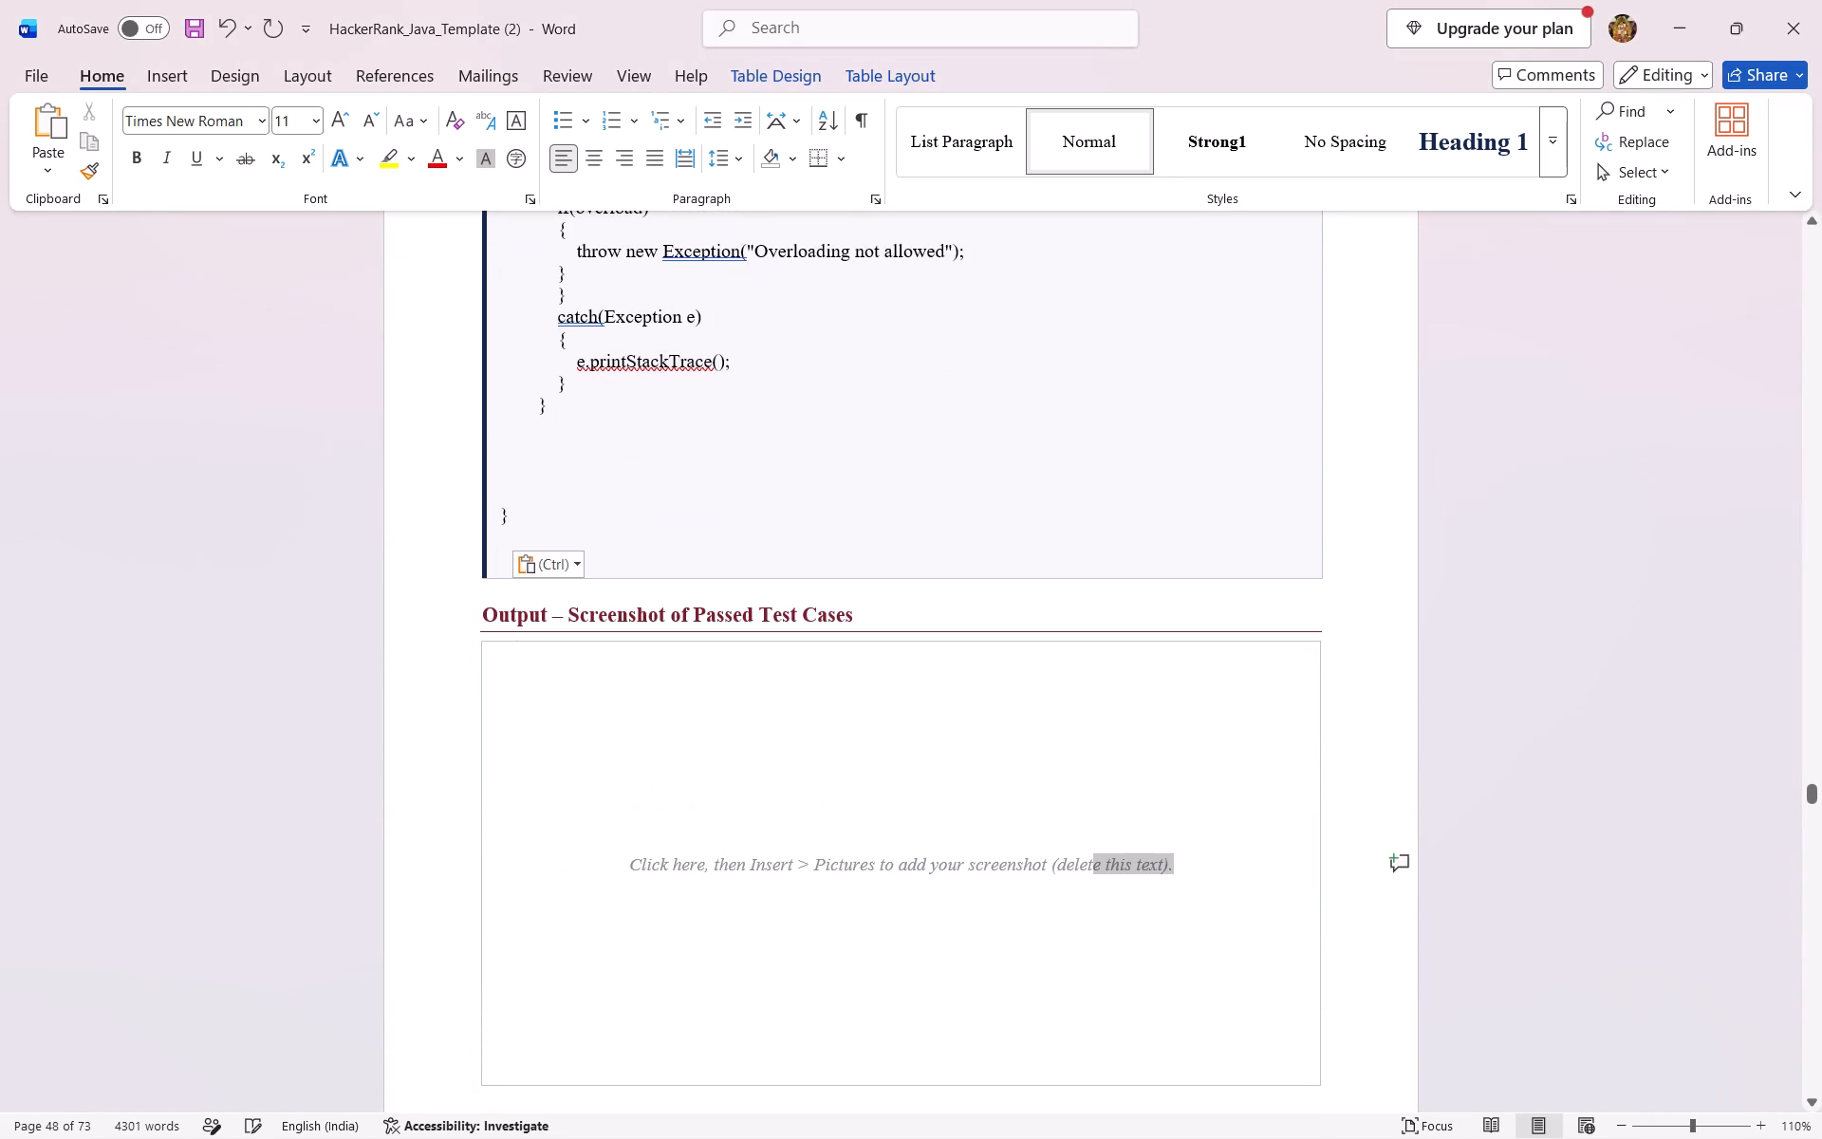
{"action": "left_click_drag", "start_coordinate": [977, 836], "coordinate": [646, 840]}
{"action": "key", "text": "BackSpace"}
Switch to Edge and run the Java Varargs code against the sample test case.
{"action": "scroll", "coordinate": [646, 840], "scroll_direction": "right", "scroll_amount": 1}
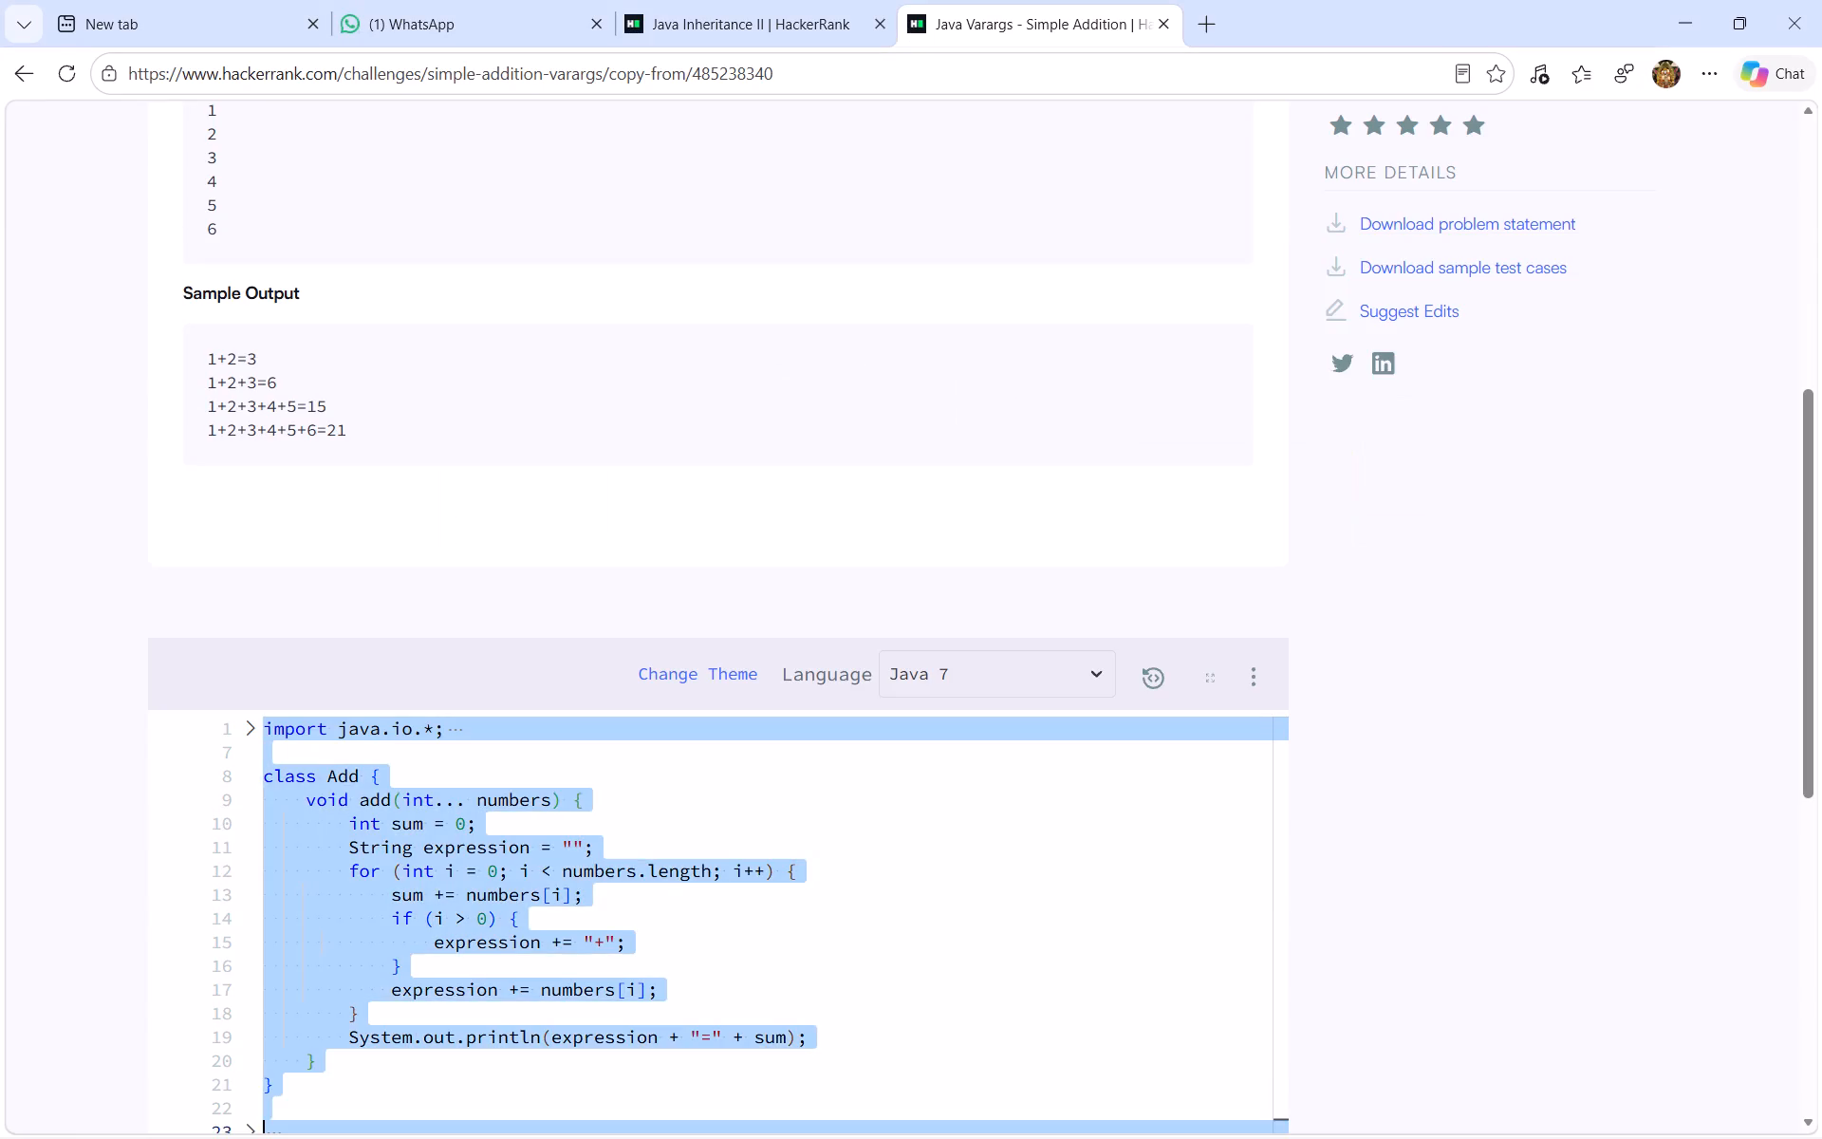
{"action": "scroll", "coordinate": [655, 891], "scroll_direction": "down", "scroll_amount": 3}
{"action": "scroll", "coordinate": [993, 781], "scroll_direction": "down", "scroll_amount": 1}
{"action": "left_click", "coordinate": [1067, 943]}
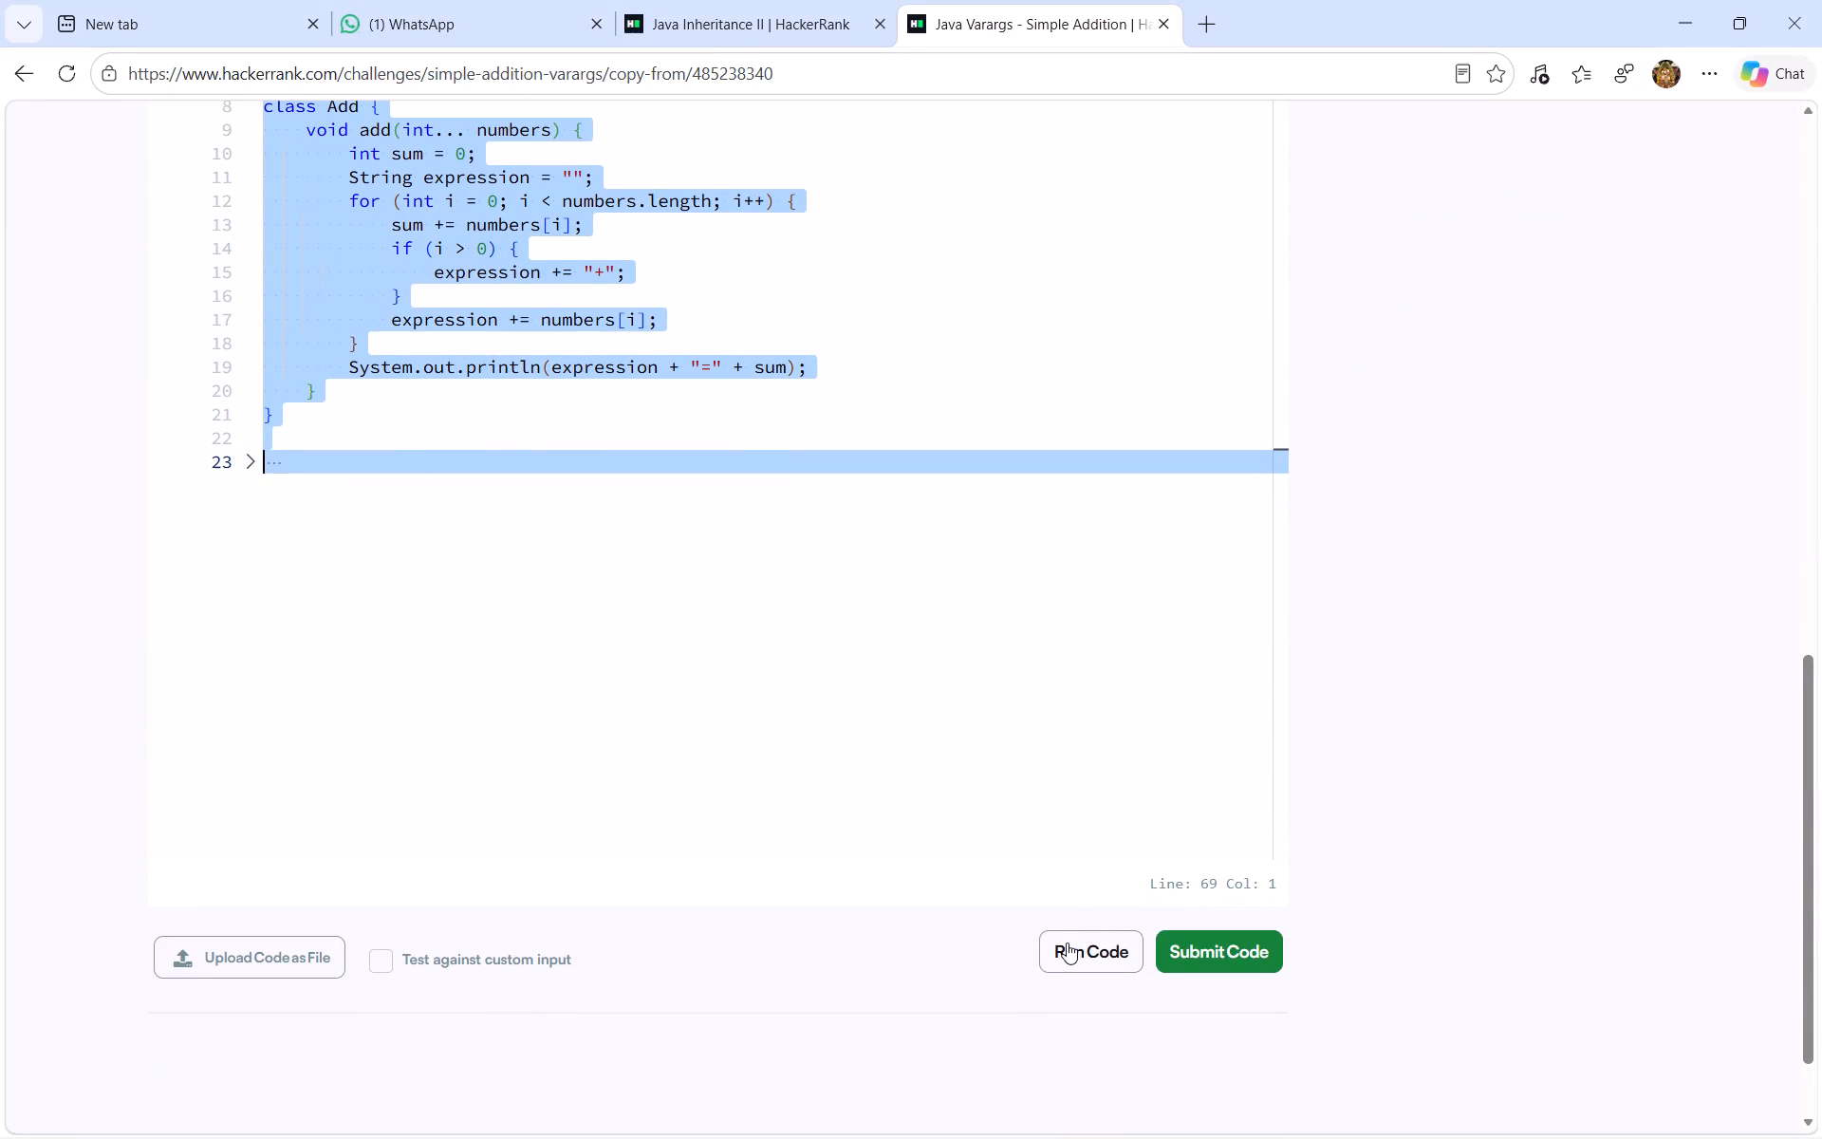
Capture a rectangular screenshot of the Java Varargs result, from above the Congratulations heading to below the Your Output section.
{"action": "scroll", "coordinate": [1067, 943], "scroll_direction": "down", "scroll_amount": 5}
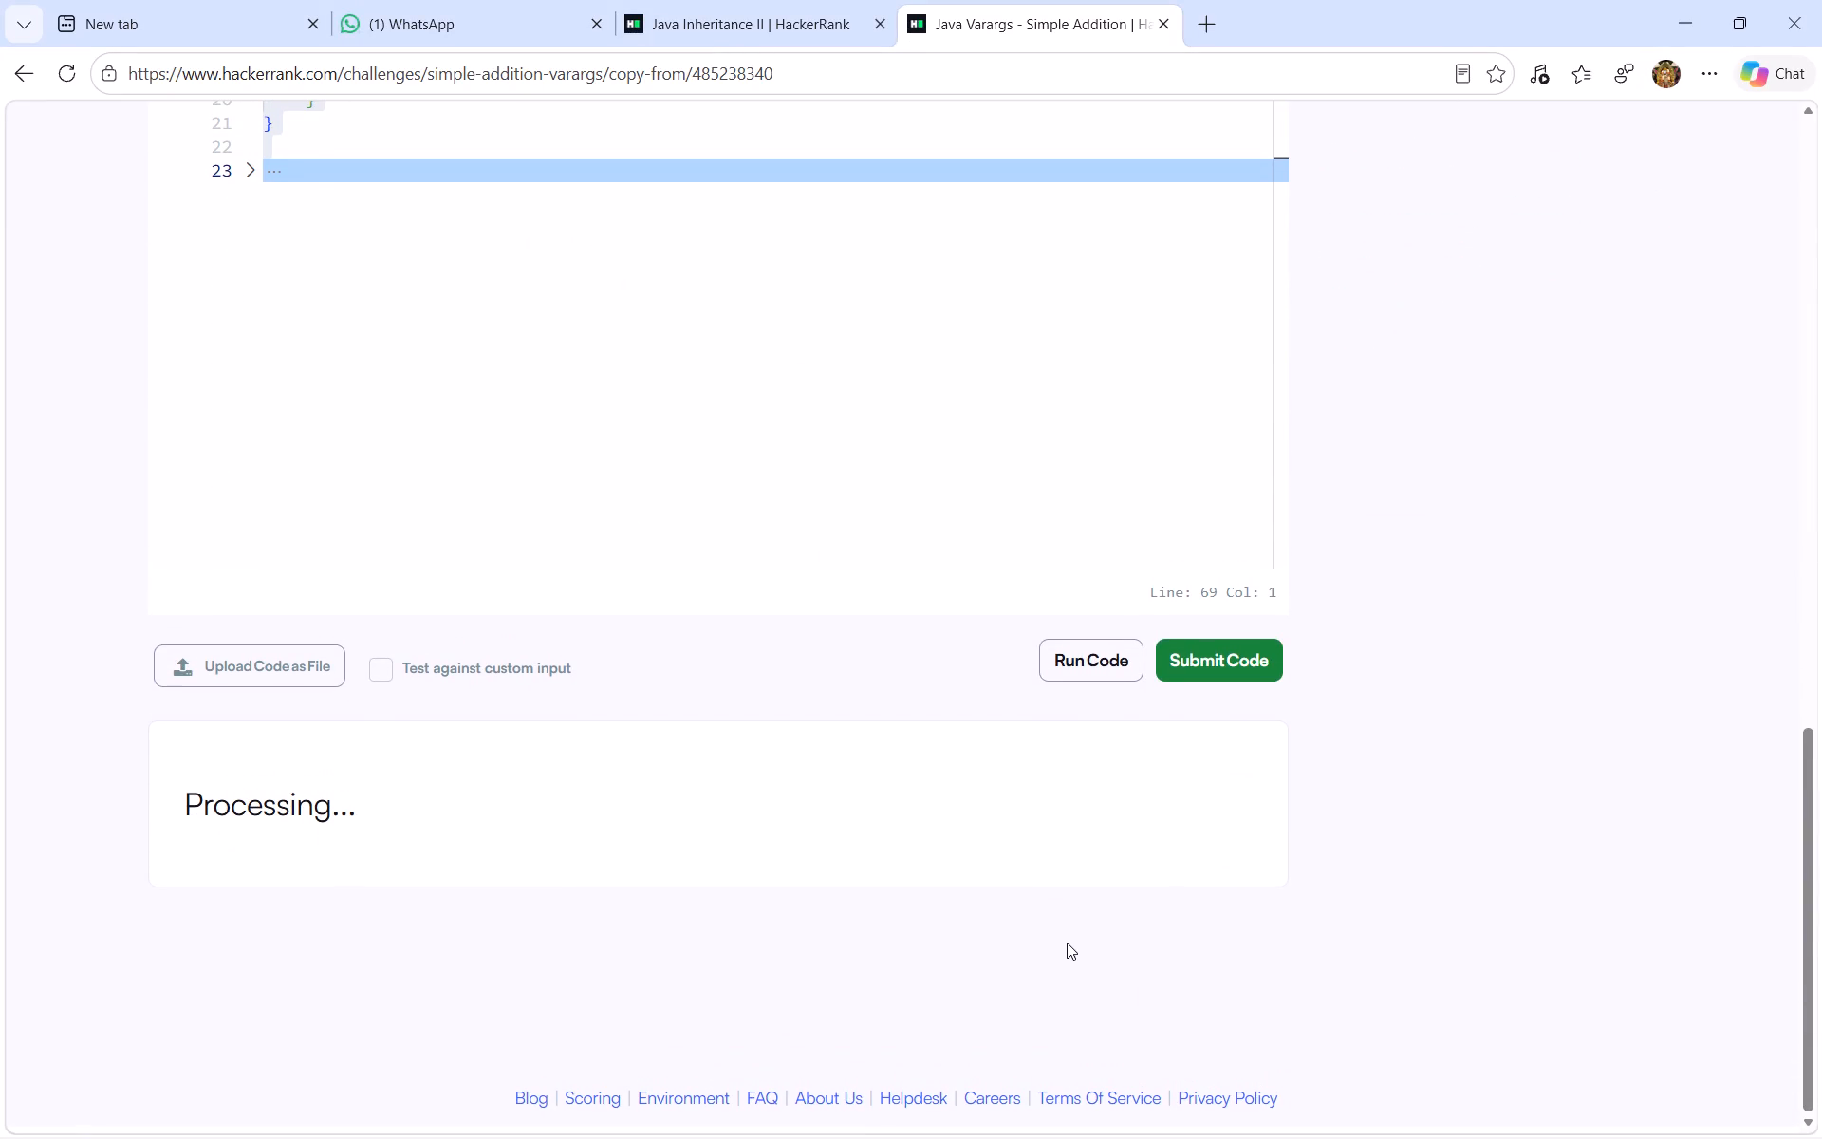
{"action": "scroll", "coordinate": [1067, 943], "scroll_direction": "down", "scroll_amount": 1}
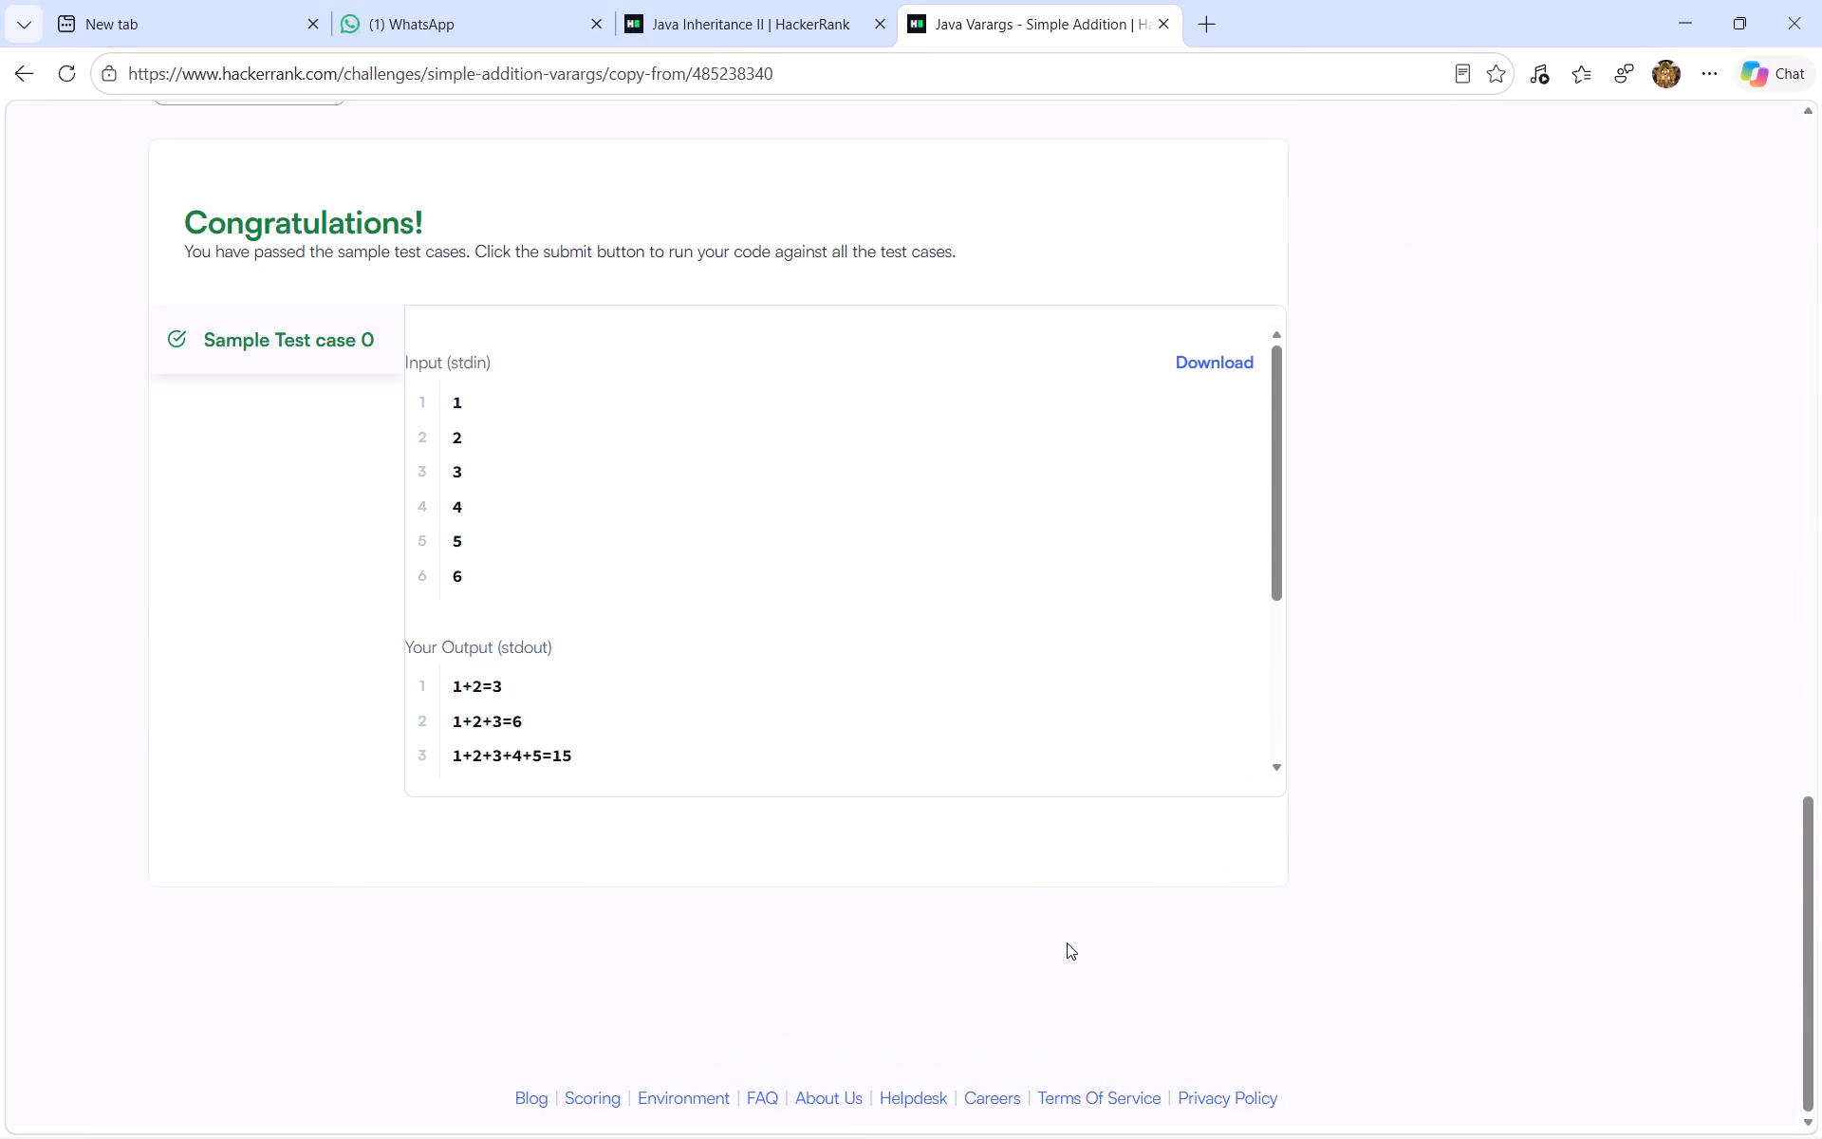
{"action": "scroll", "coordinate": [1067, 943], "scroll_direction": "down", "scroll_amount": 1}
{"action": "key", "text": "shift+super+s"}
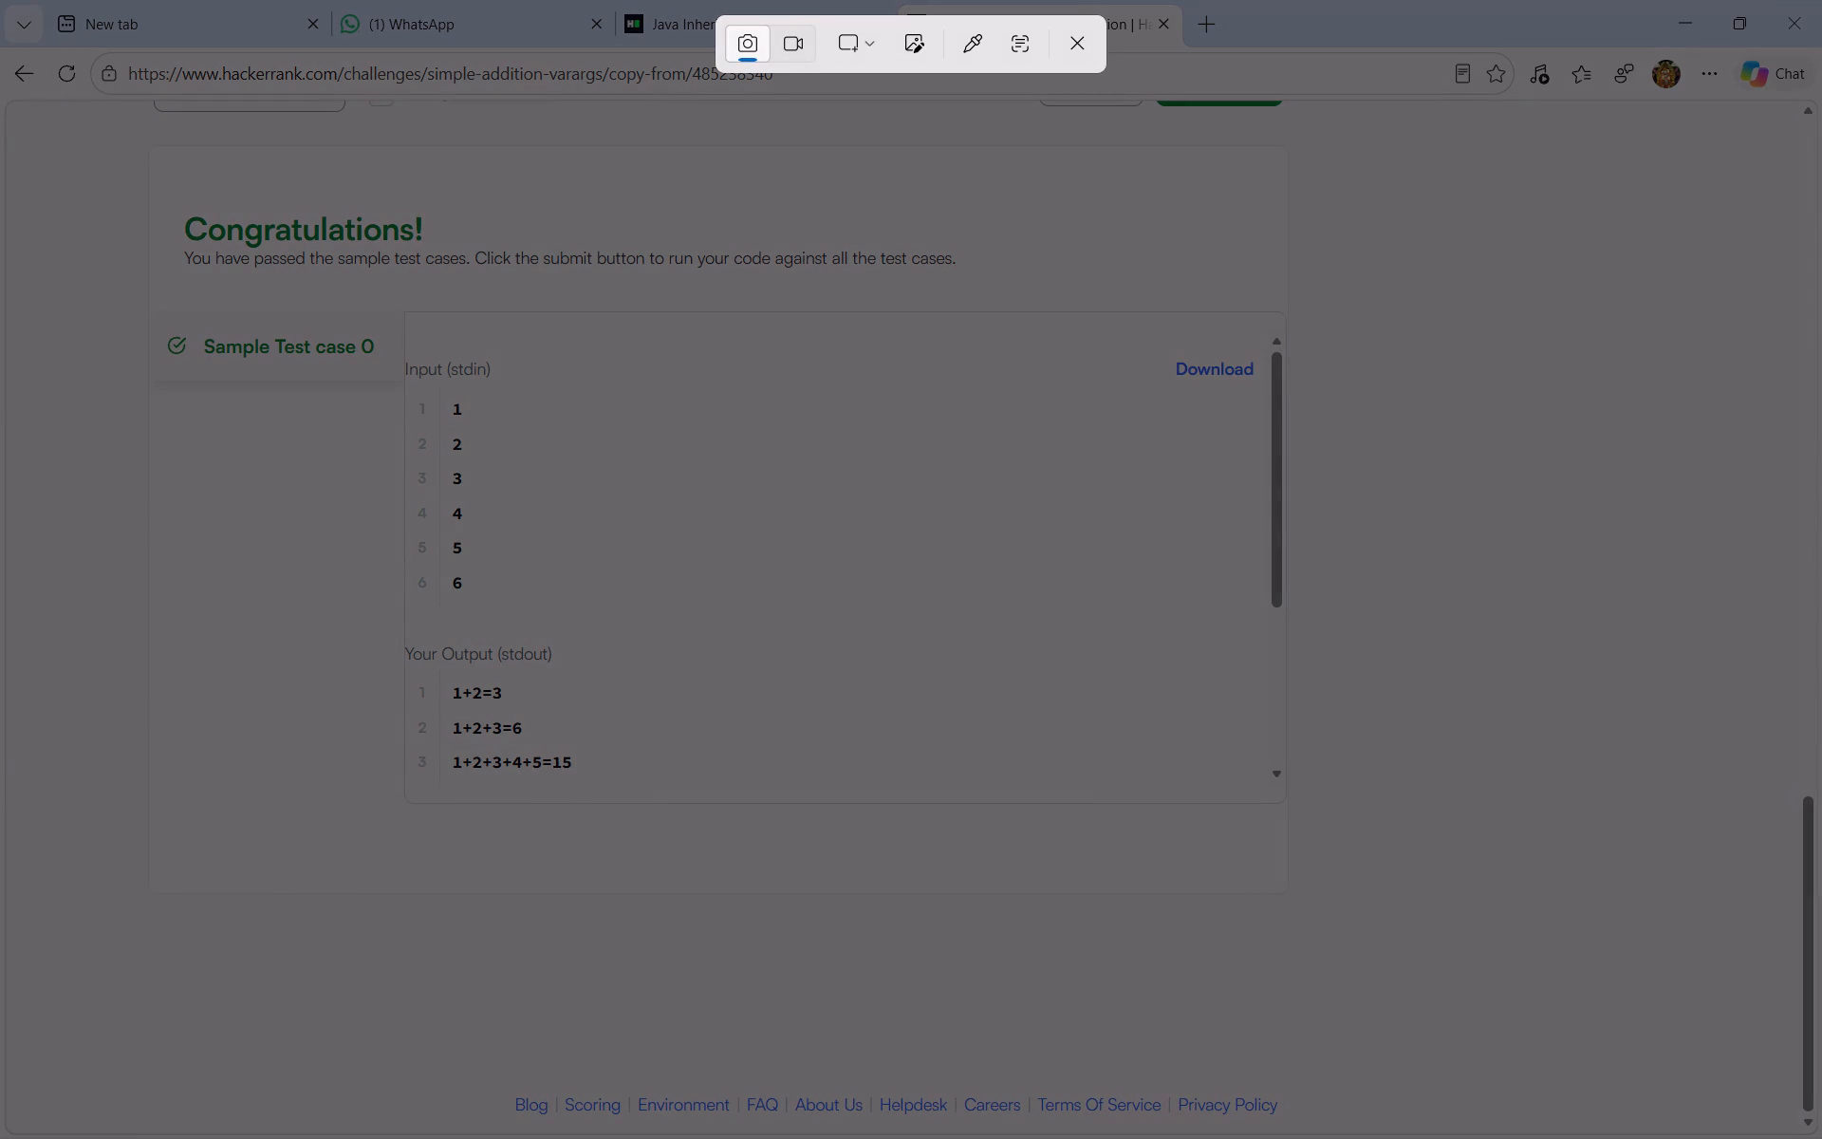
{"action": "left_click_drag", "start_coordinate": [154, 148], "coordinate": [790, 511]}
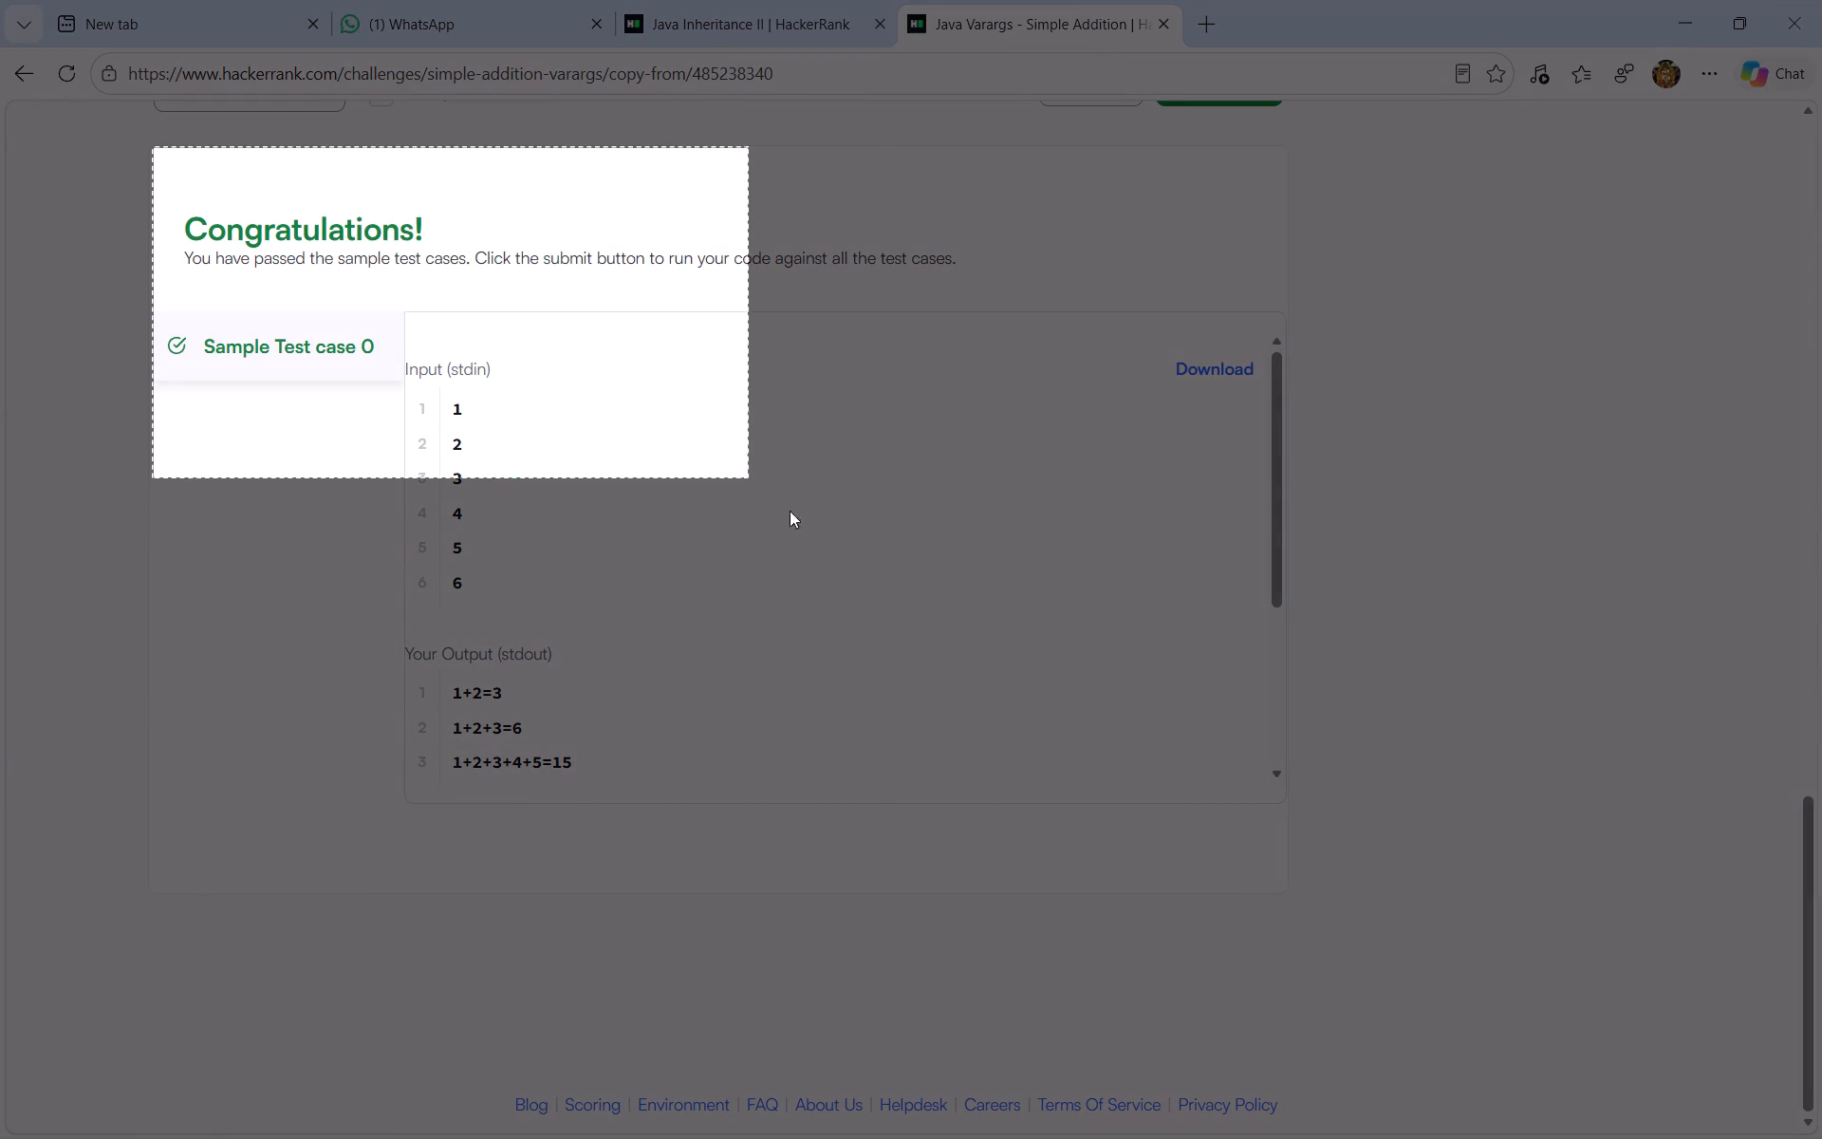
{"action": "left_click_drag", "start_coordinate": [790, 511], "coordinate": [1355, 934]}
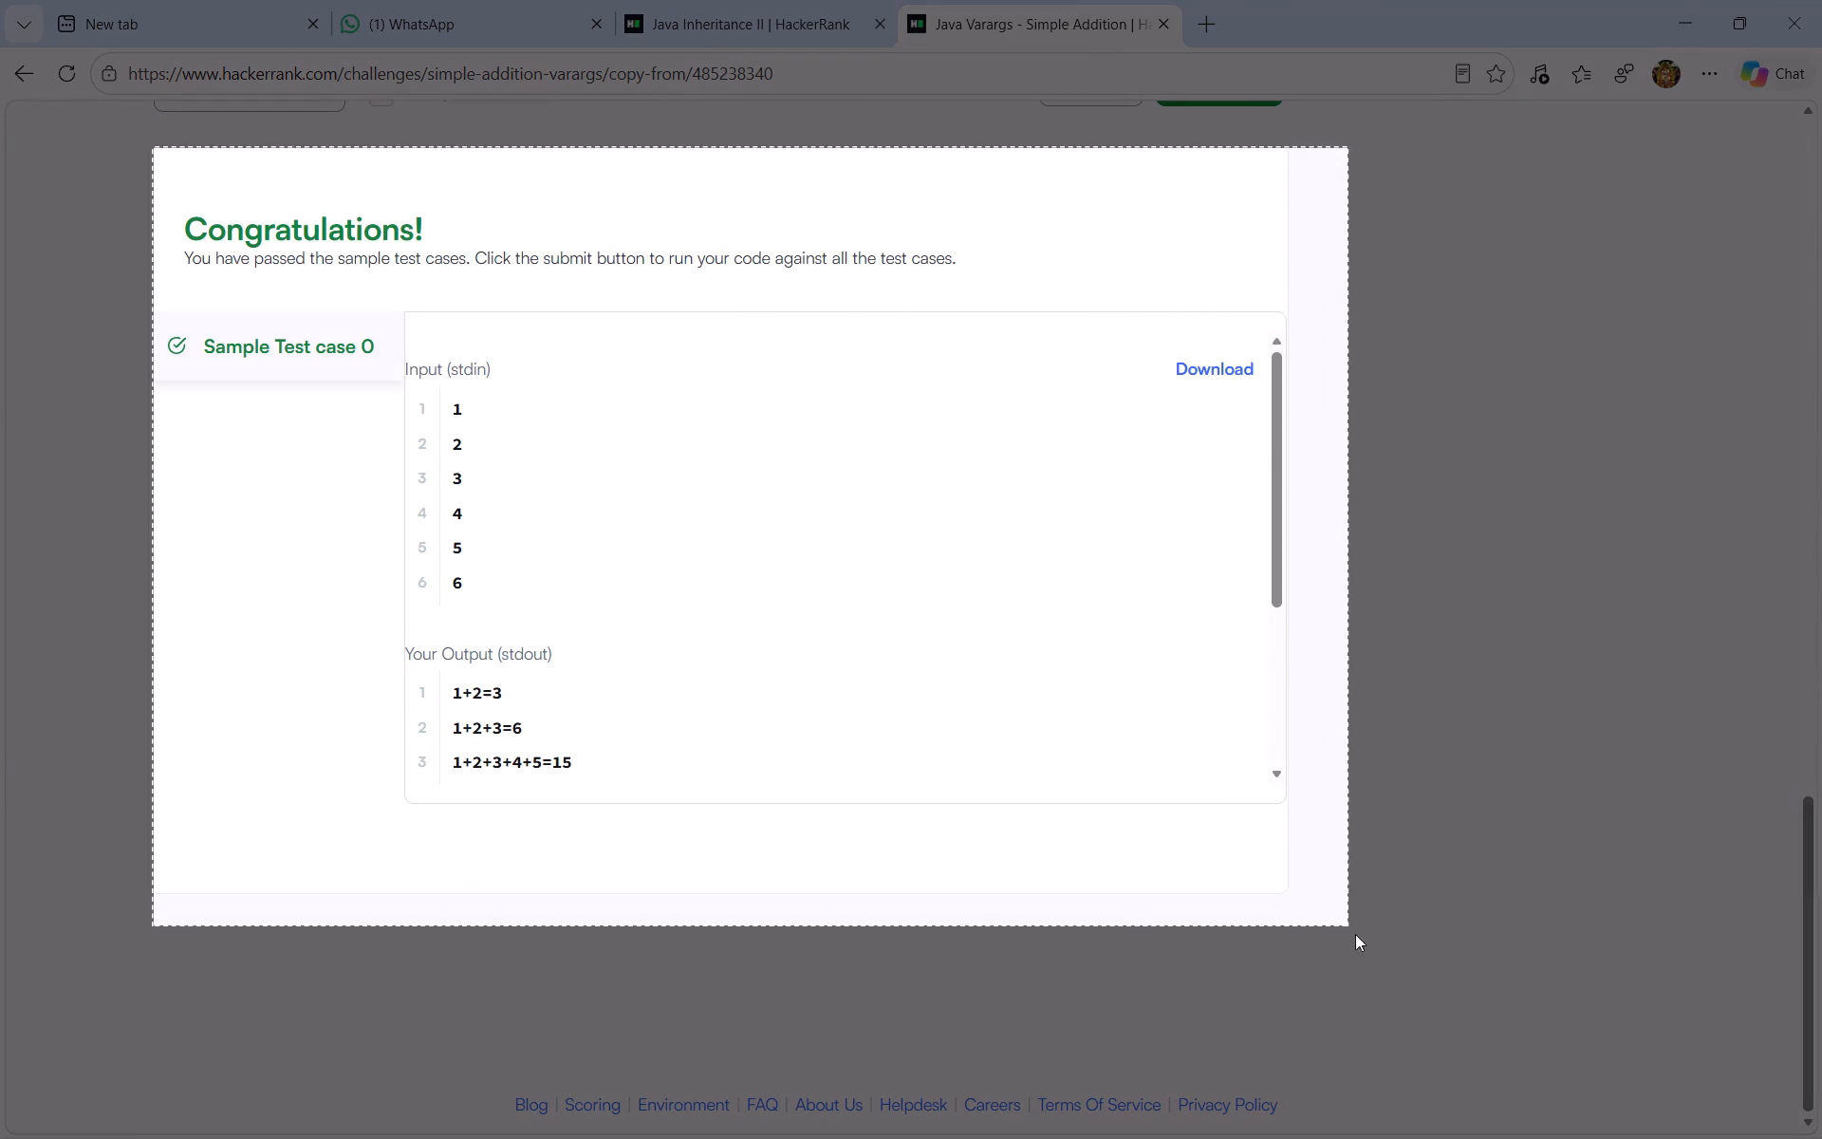
{"action": "left_click_drag", "start_coordinate": [1355, 934], "coordinate": [1297, 908]}
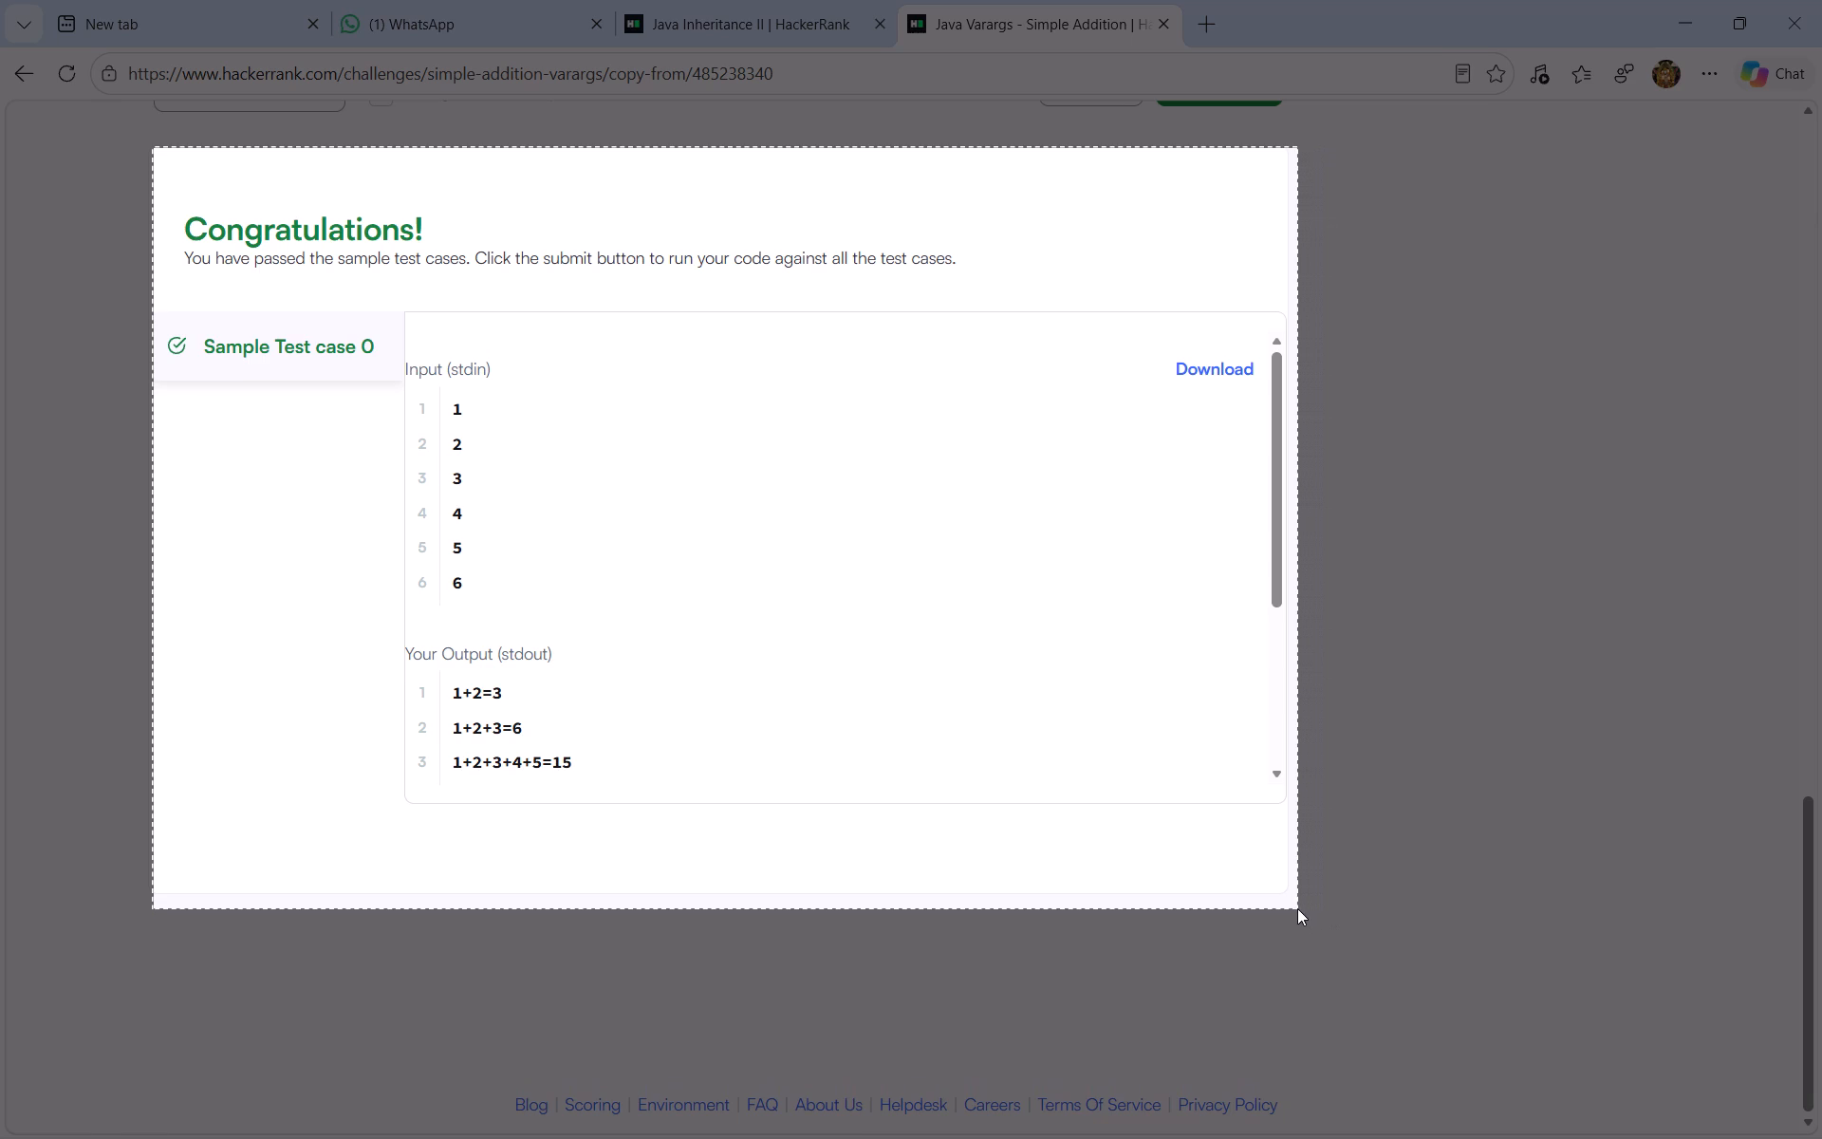
{"action": "left_click_drag", "start_coordinate": [1297, 908], "coordinate": [1283, 908]}
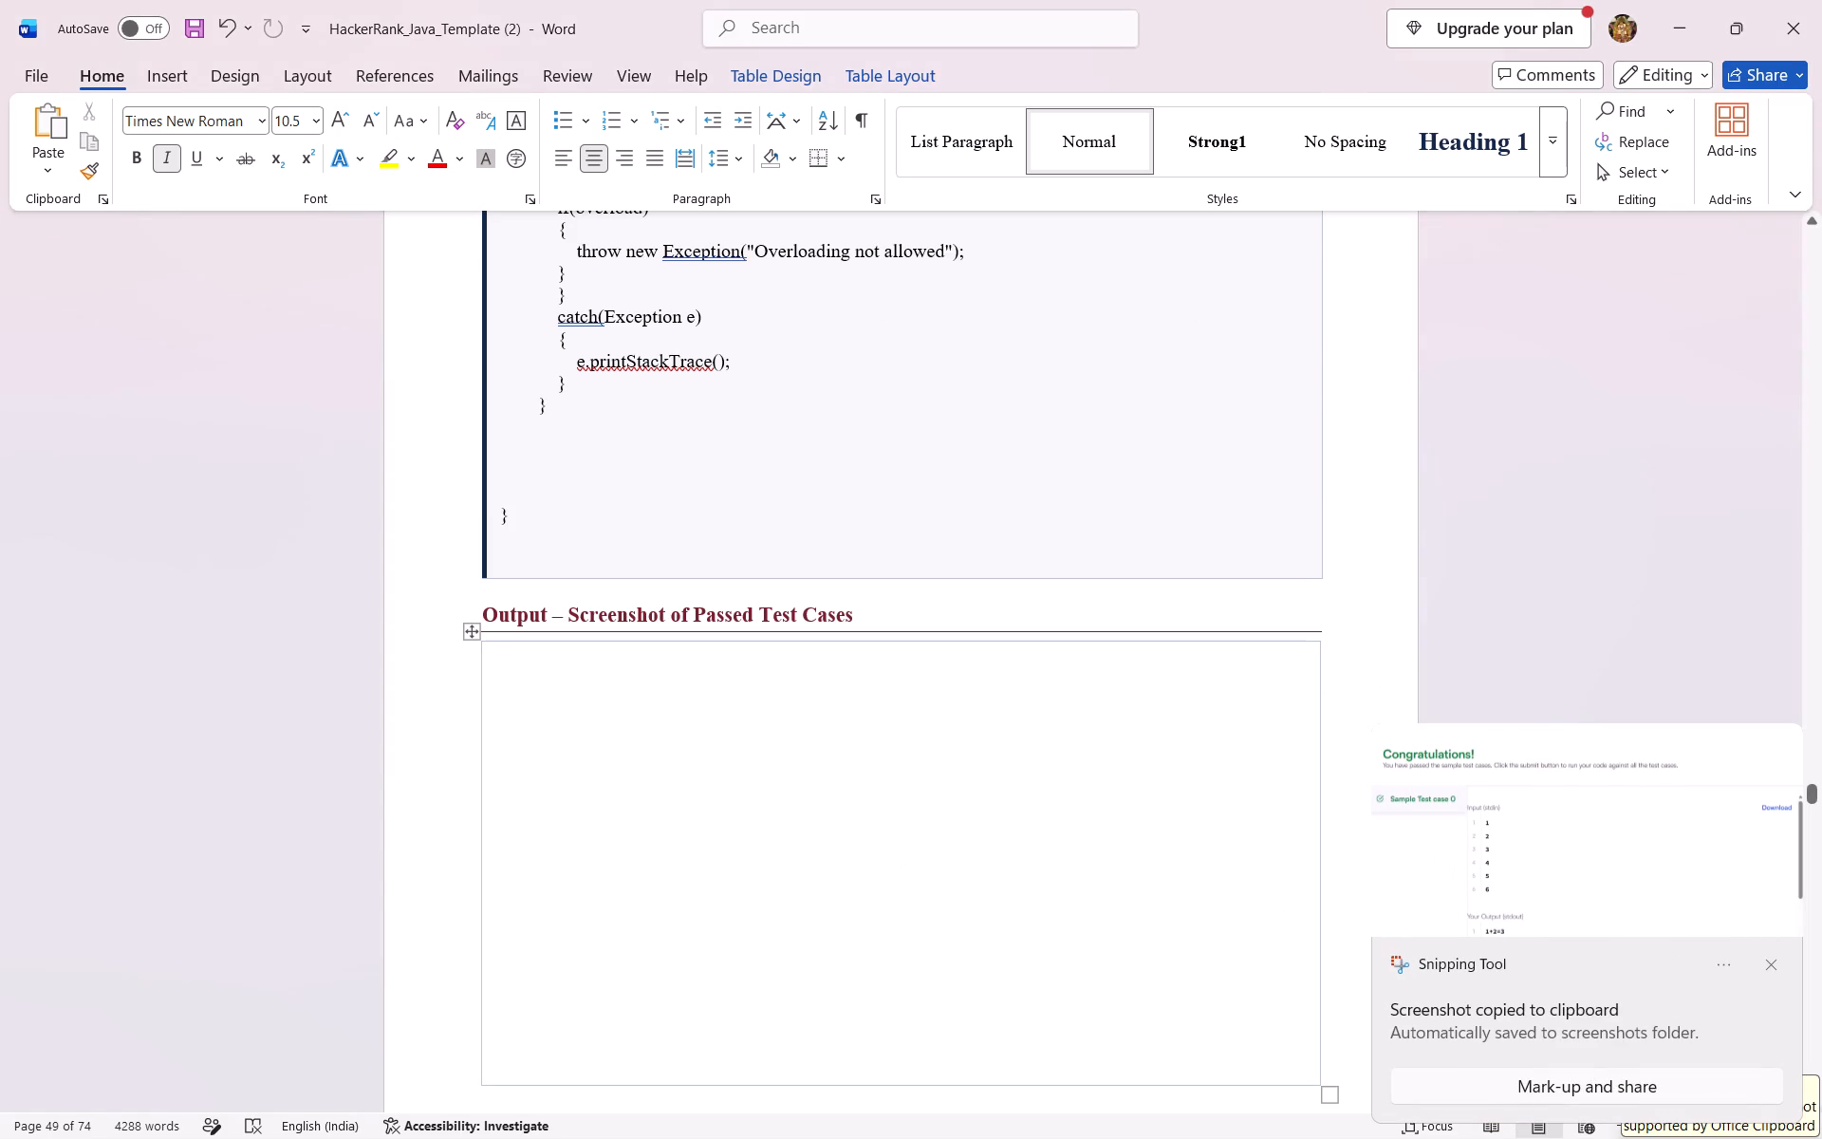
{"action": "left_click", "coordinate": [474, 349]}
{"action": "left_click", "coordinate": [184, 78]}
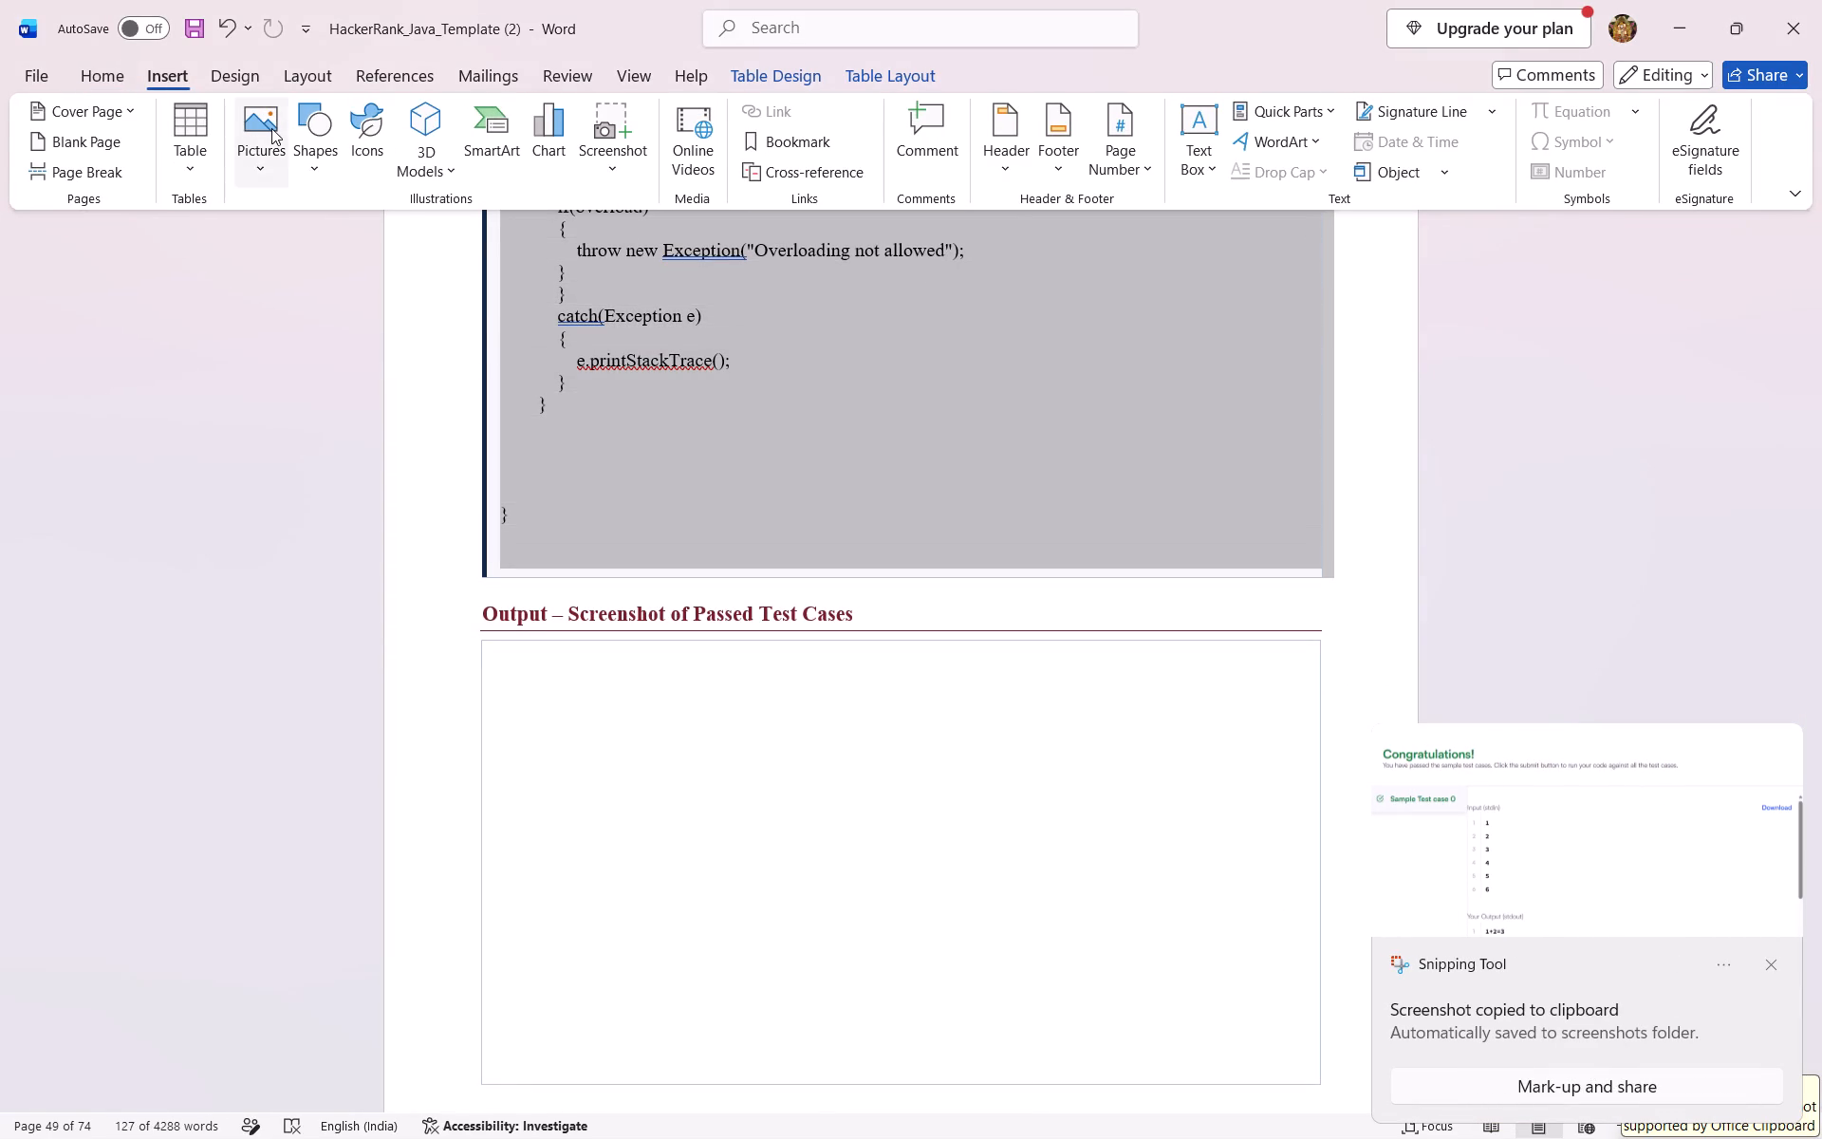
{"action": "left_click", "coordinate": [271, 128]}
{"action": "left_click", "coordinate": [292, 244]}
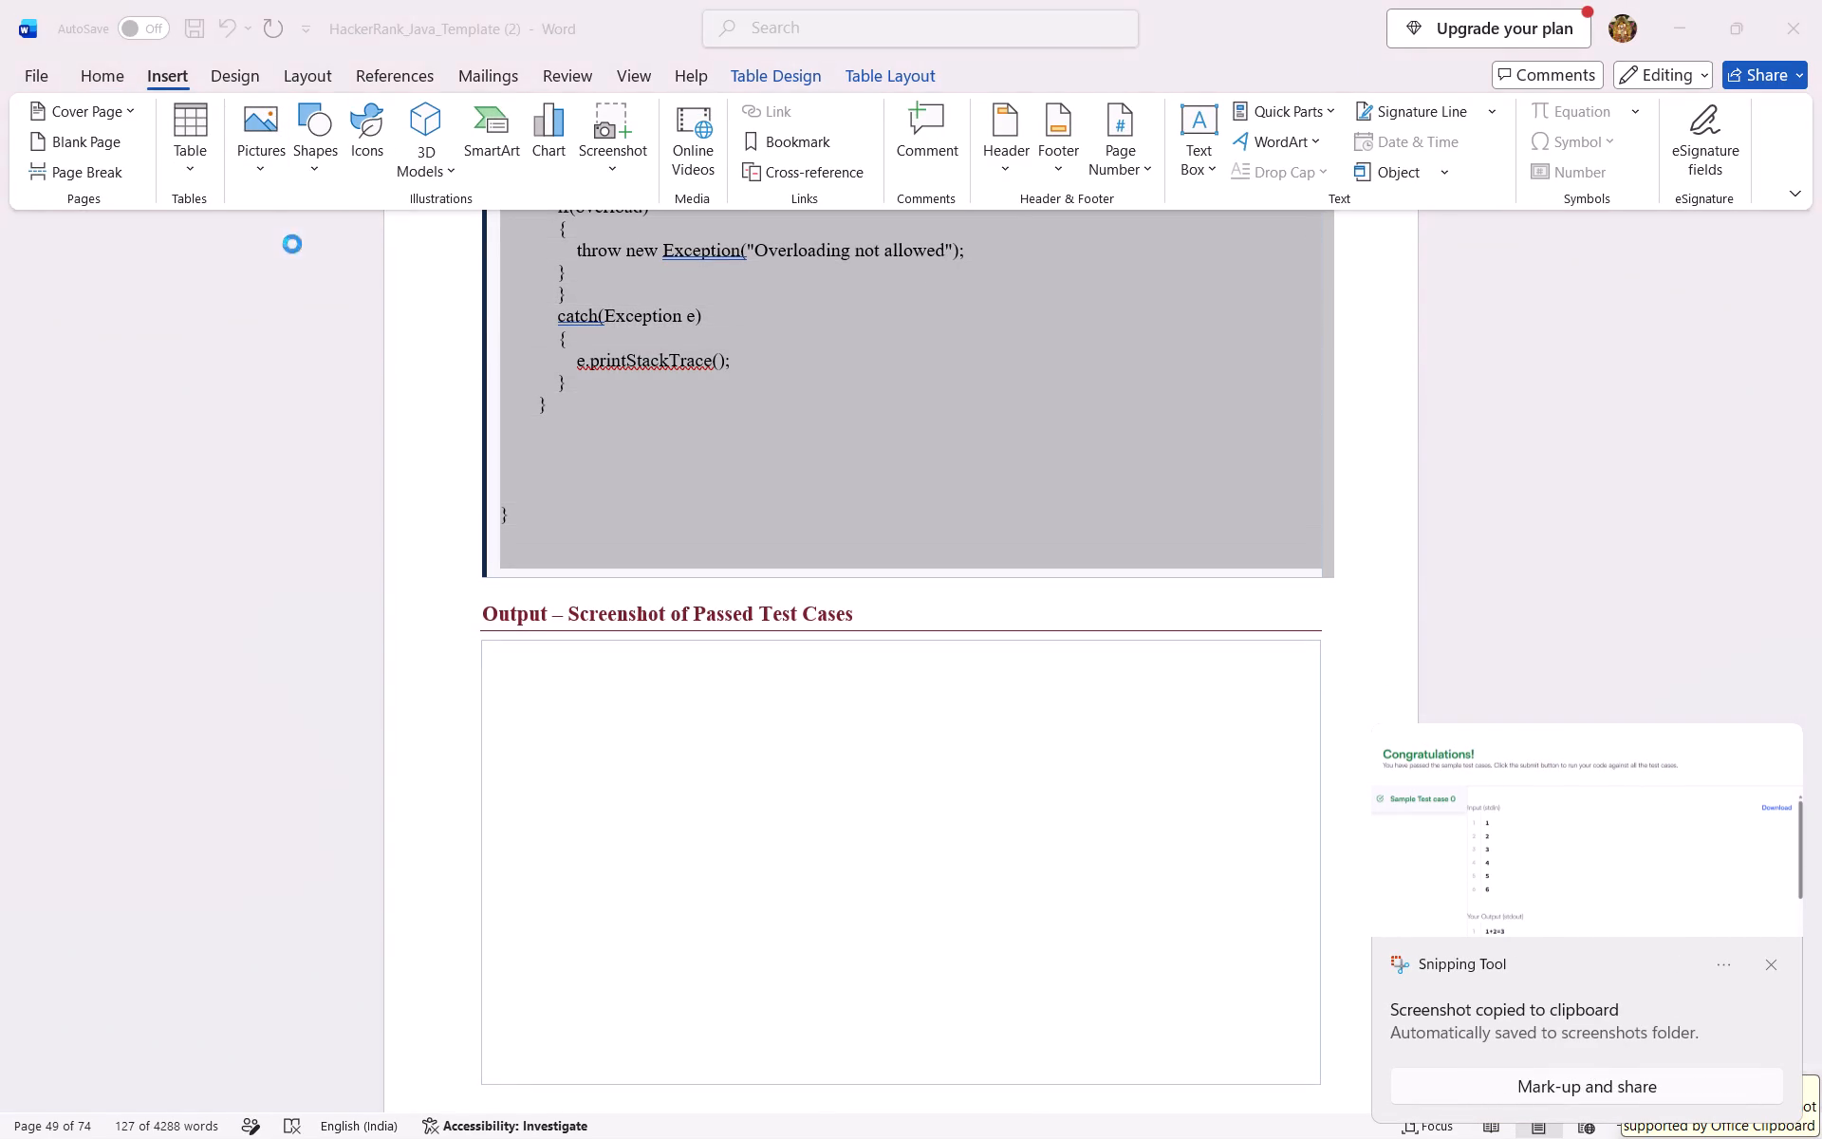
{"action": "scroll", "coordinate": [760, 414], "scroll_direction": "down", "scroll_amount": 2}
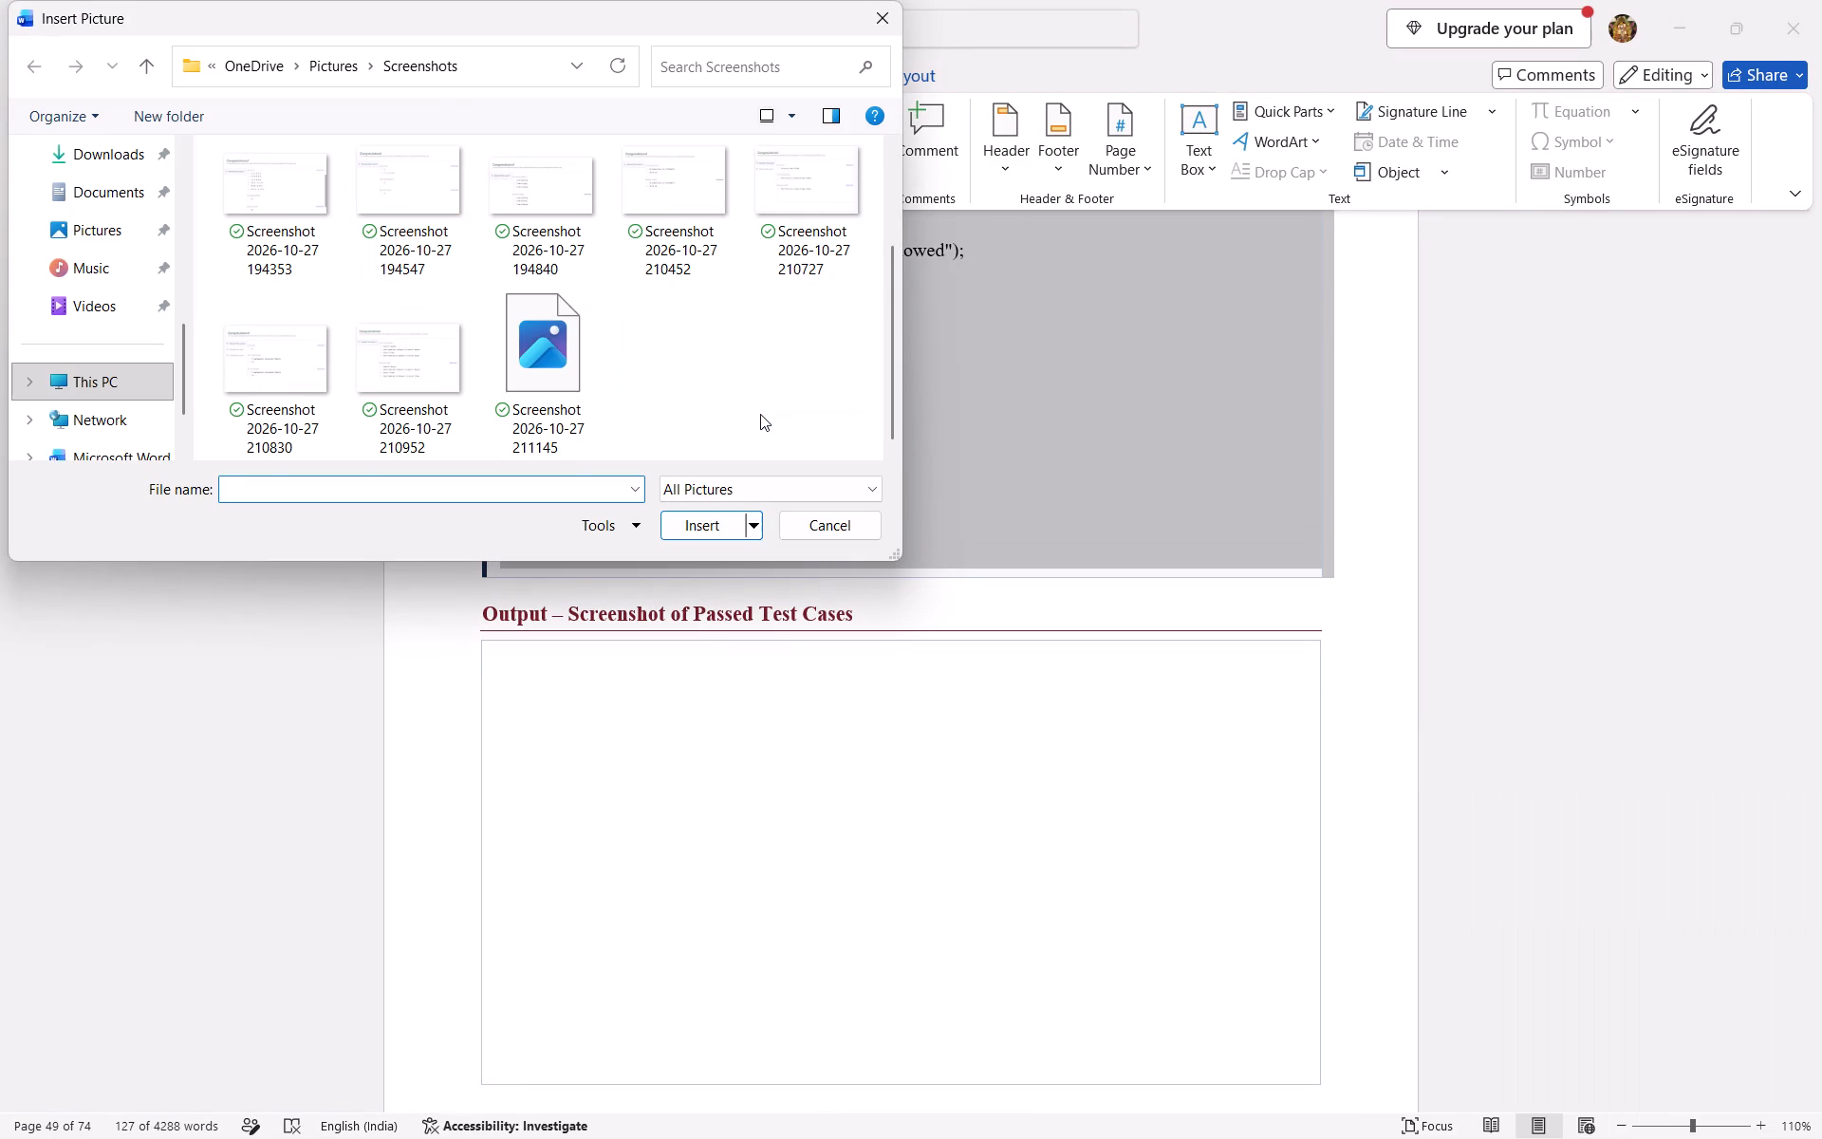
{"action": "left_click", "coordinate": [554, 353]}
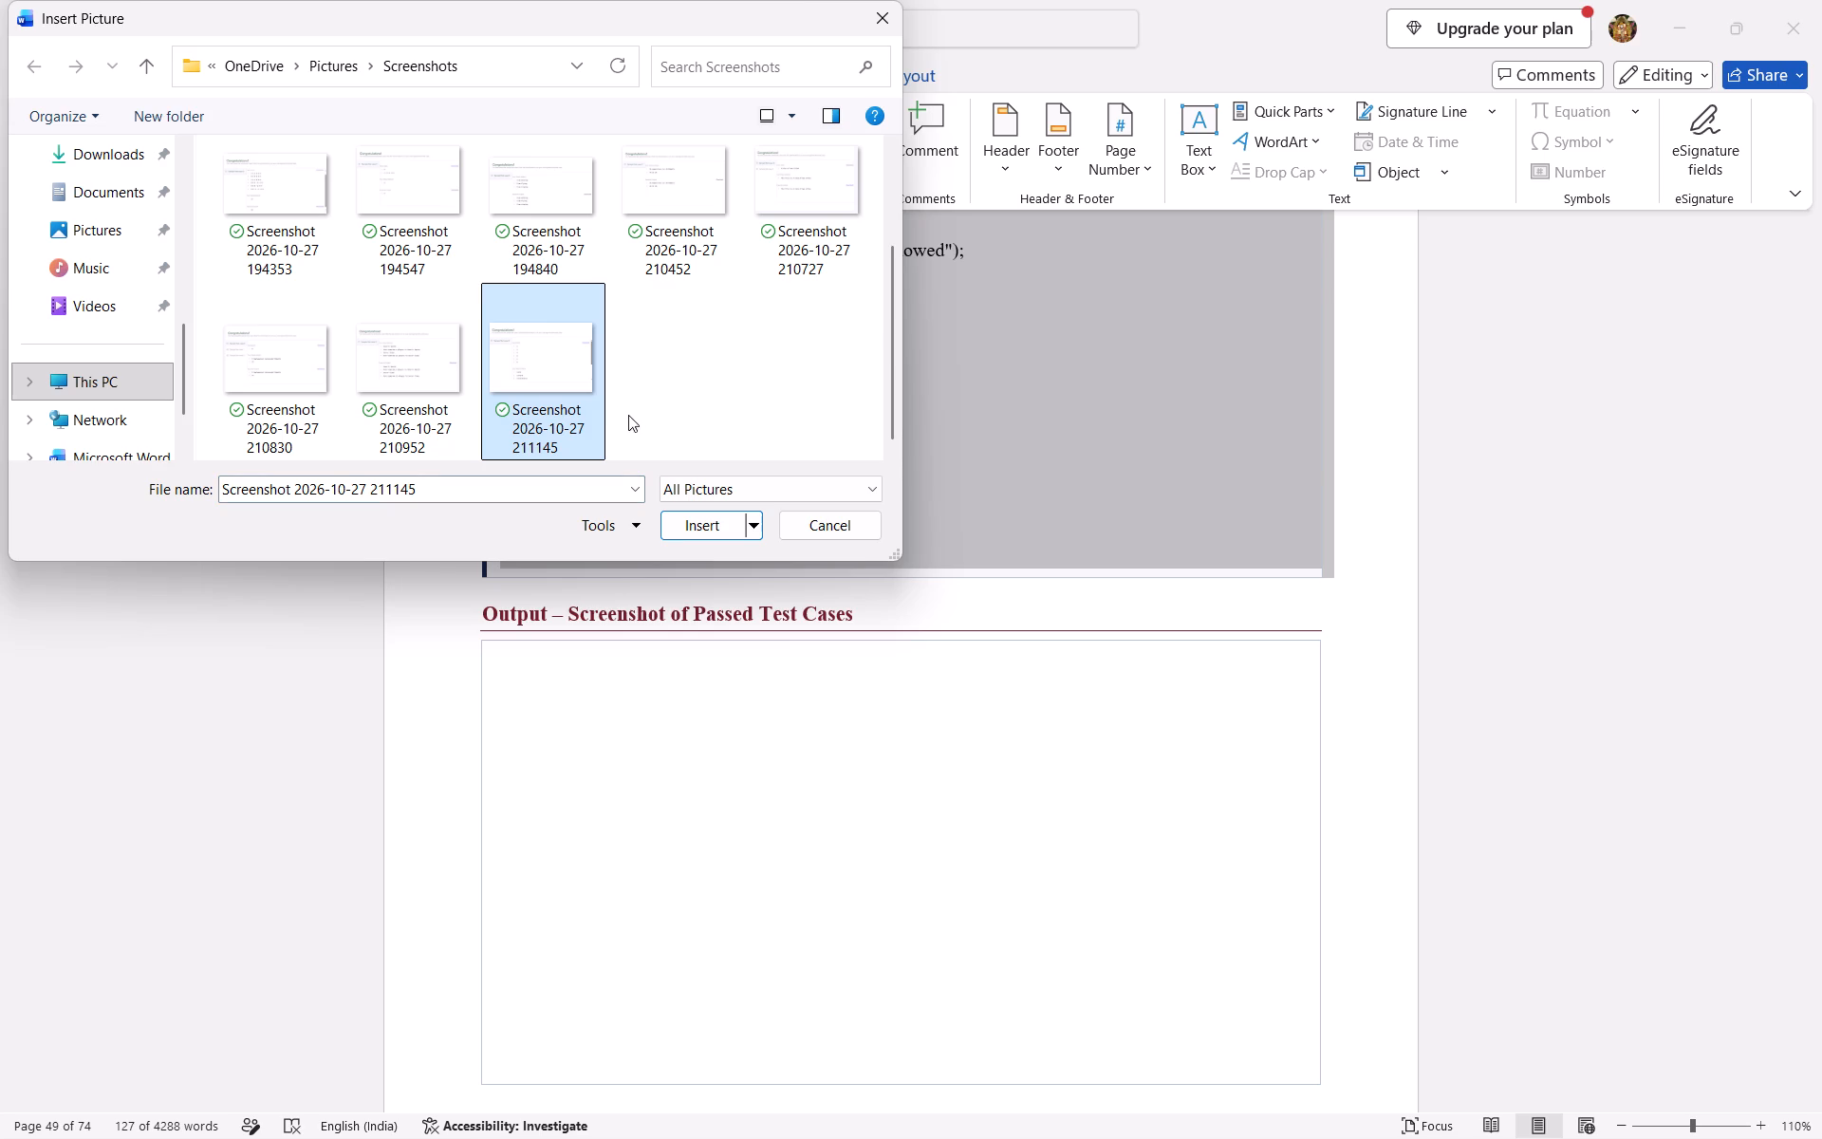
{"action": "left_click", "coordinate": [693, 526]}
Look through the pages around question 25 to check the code and output boxes and the inserted picture's placement.
{"action": "scroll", "coordinate": [803, 651], "scroll_direction": "down", "scroll_amount": 1}
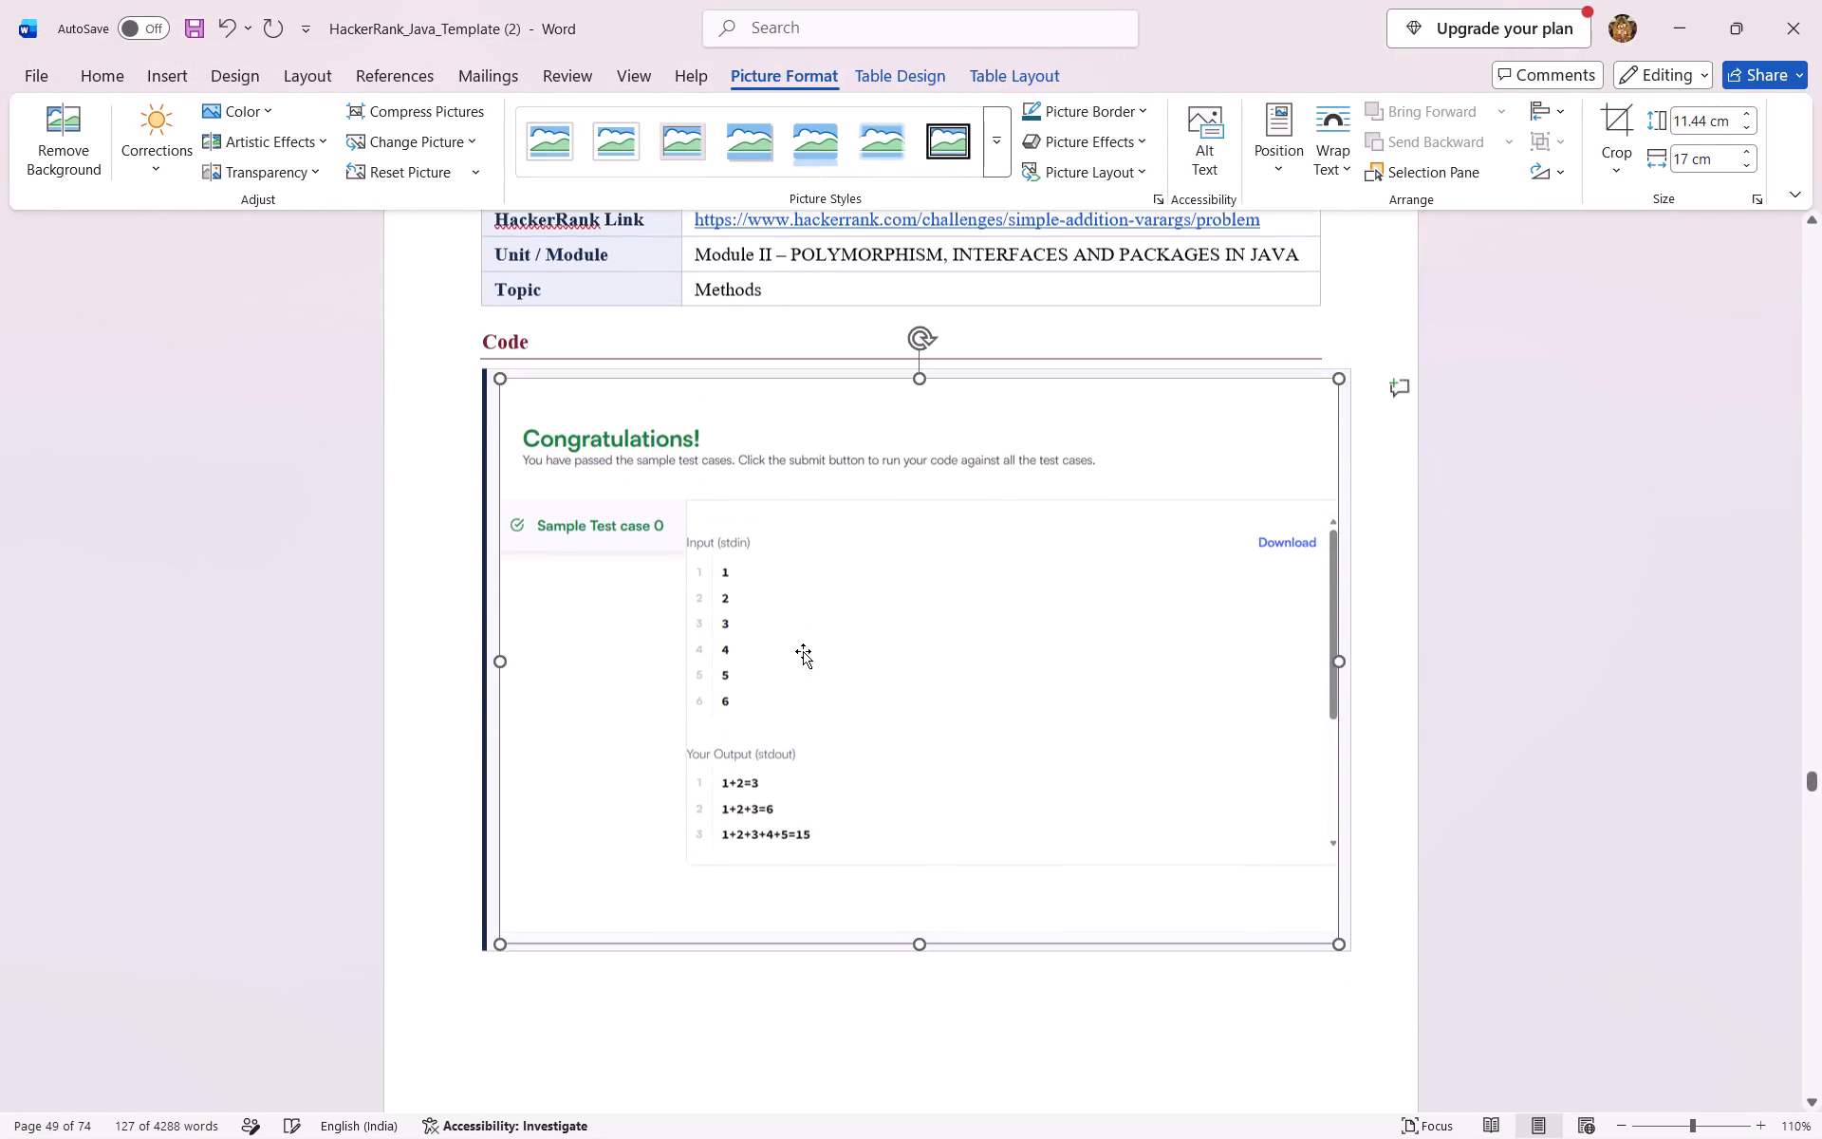
{"action": "scroll", "coordinate": [803, 651], "scroll_direction": "down", "scroll_amount": 1}
{"action": "scroll", "coordinate": [805, 700], "scroll_direction": "up", "scroll_amount": 2}
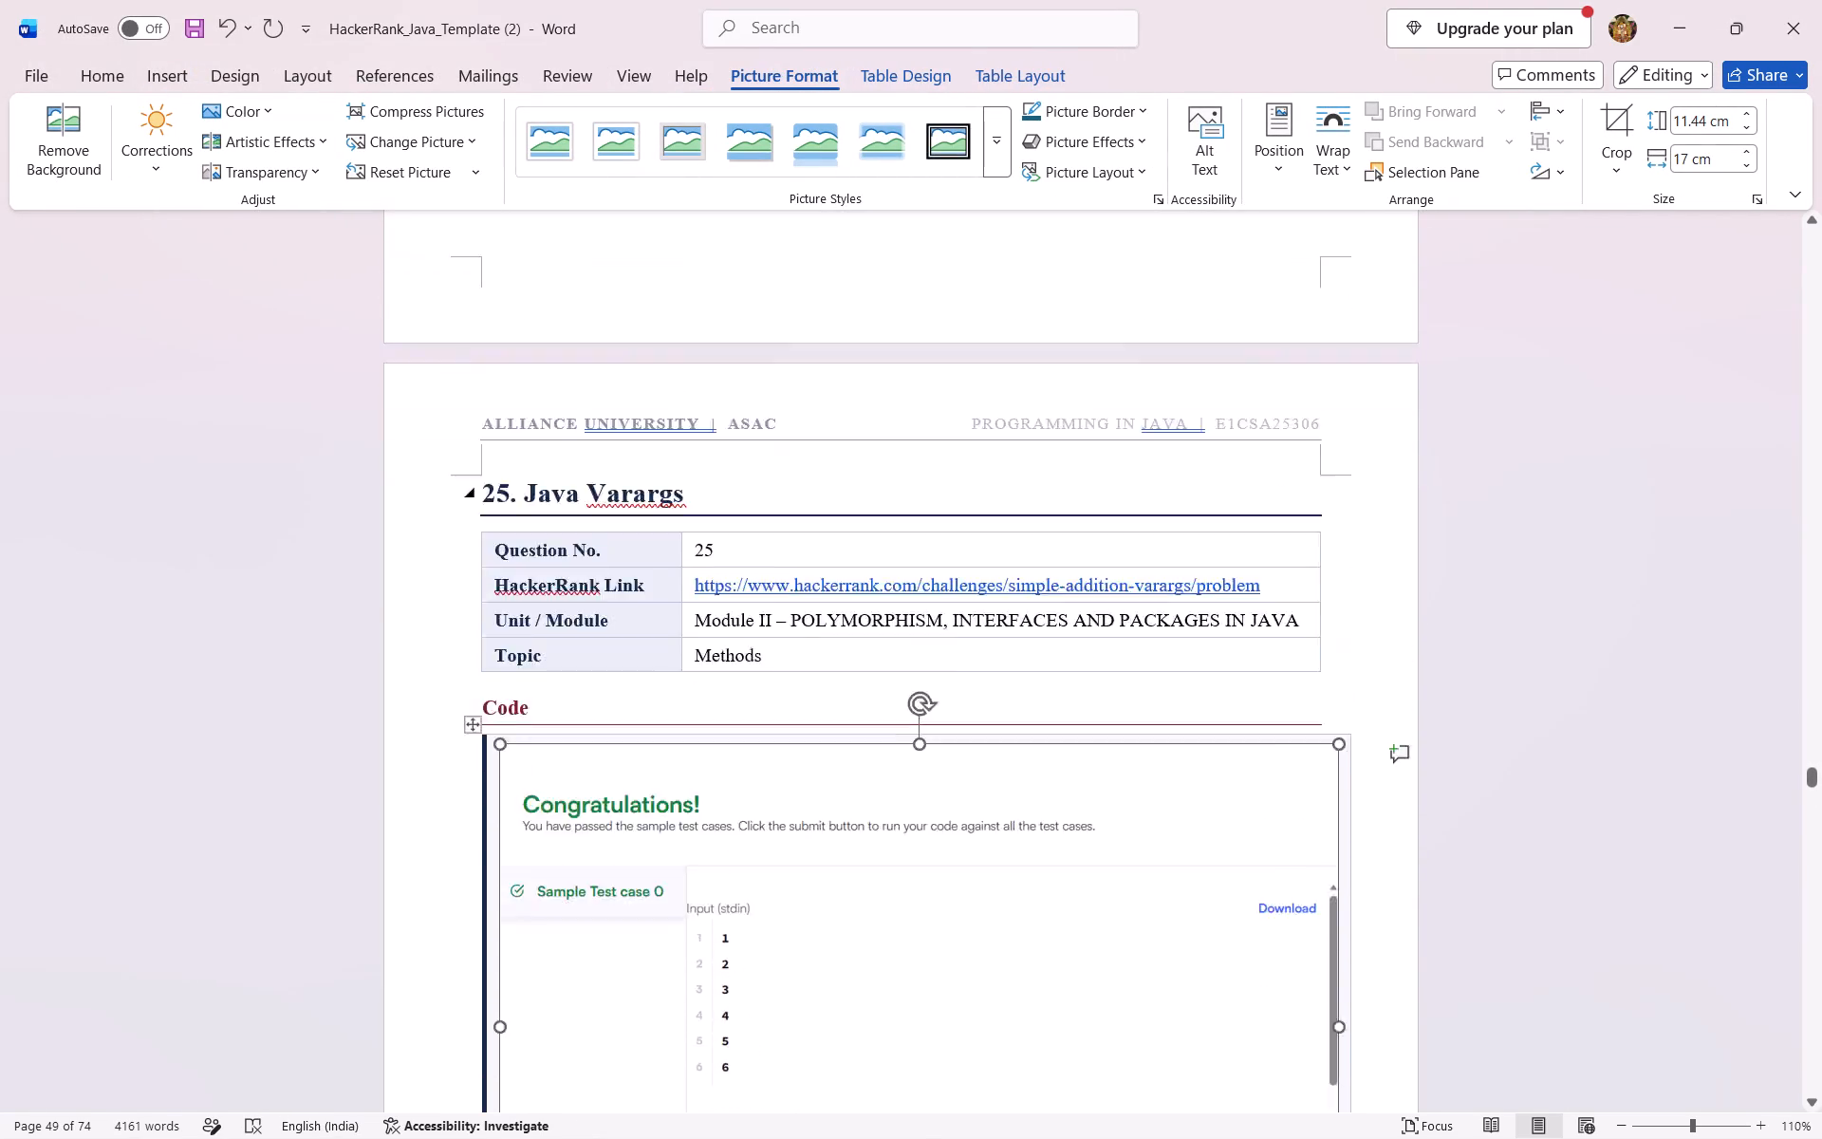
{"action": "scroll", "coordinate": [805, 700], "scroll_direction": "up", "scroll_amount": 3}
{"action": "scroll", "coordinate": [805, 700], "scroll_direction": "down", "scroll_amount": 2}
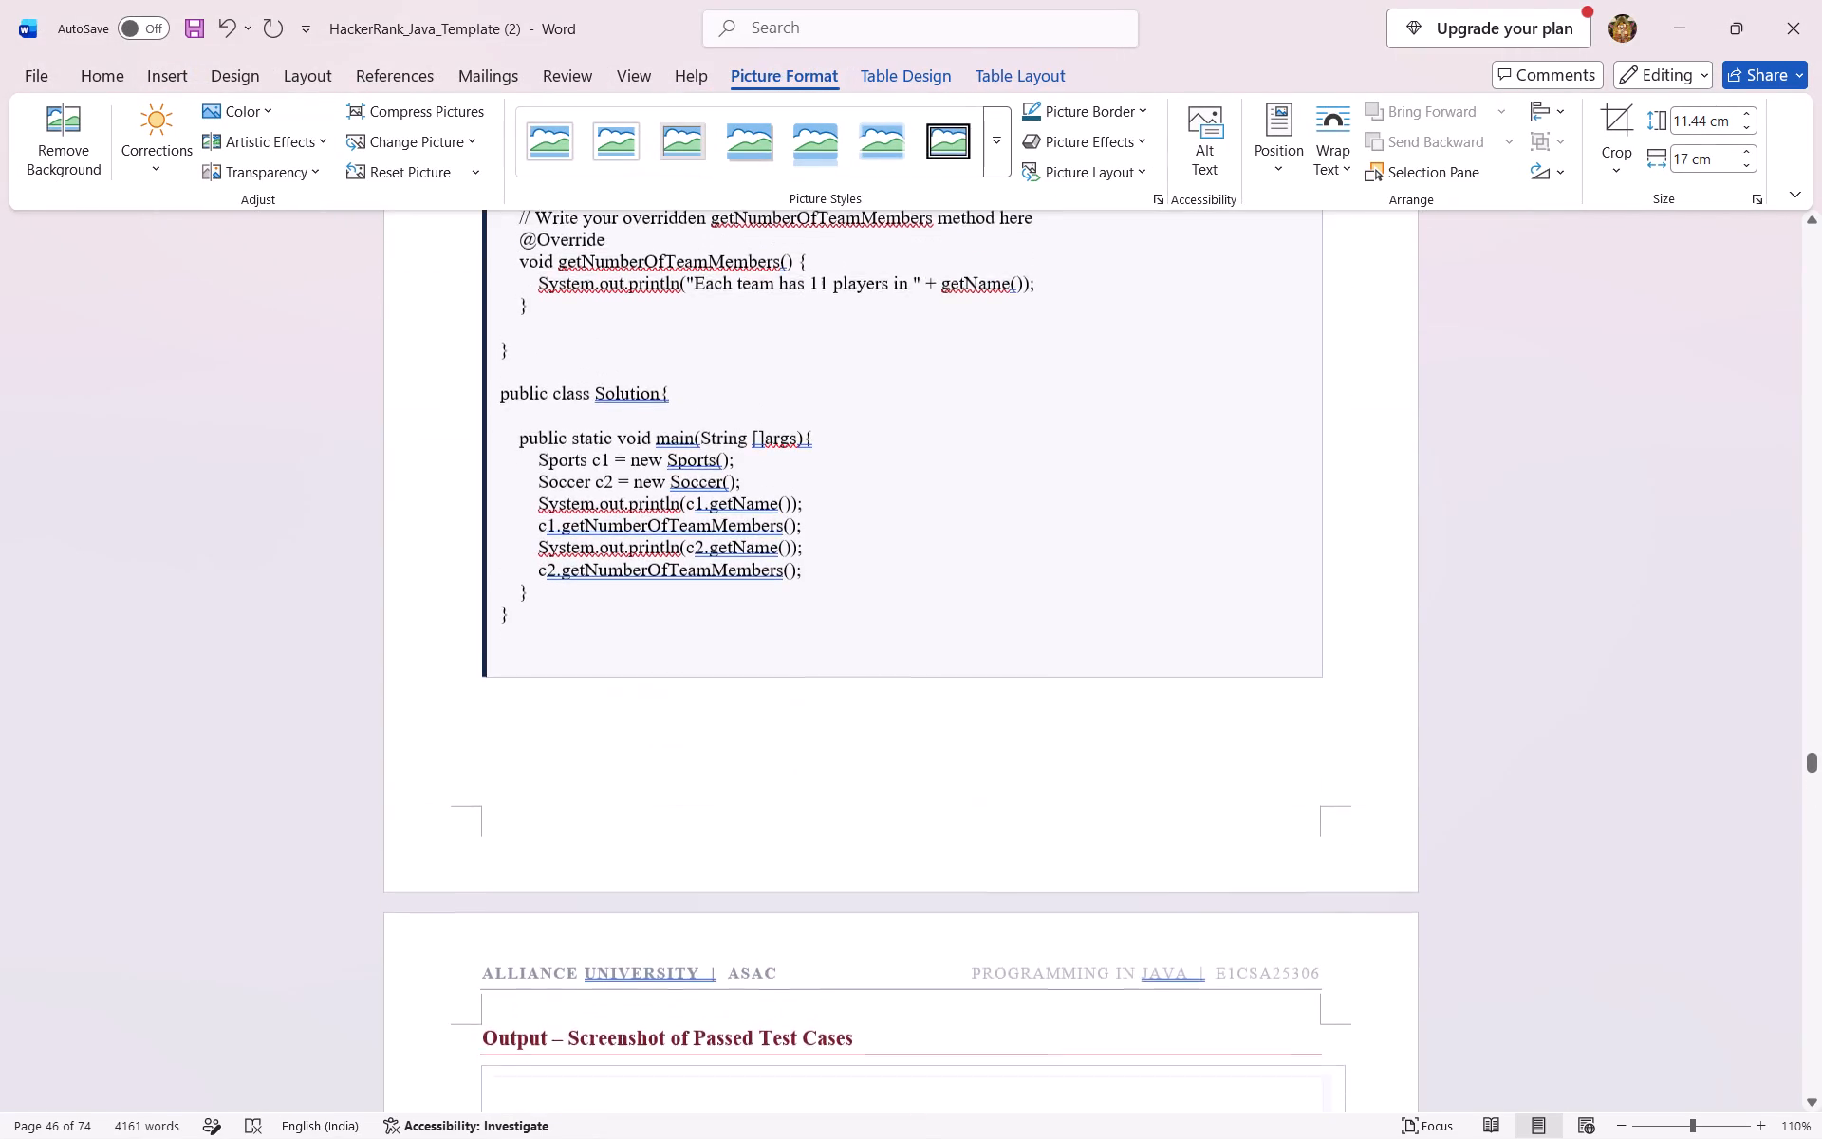
{"action": "scroll", "coordinate": [805, 700], "scroll_direction": "down", "scroll_amount": 18}
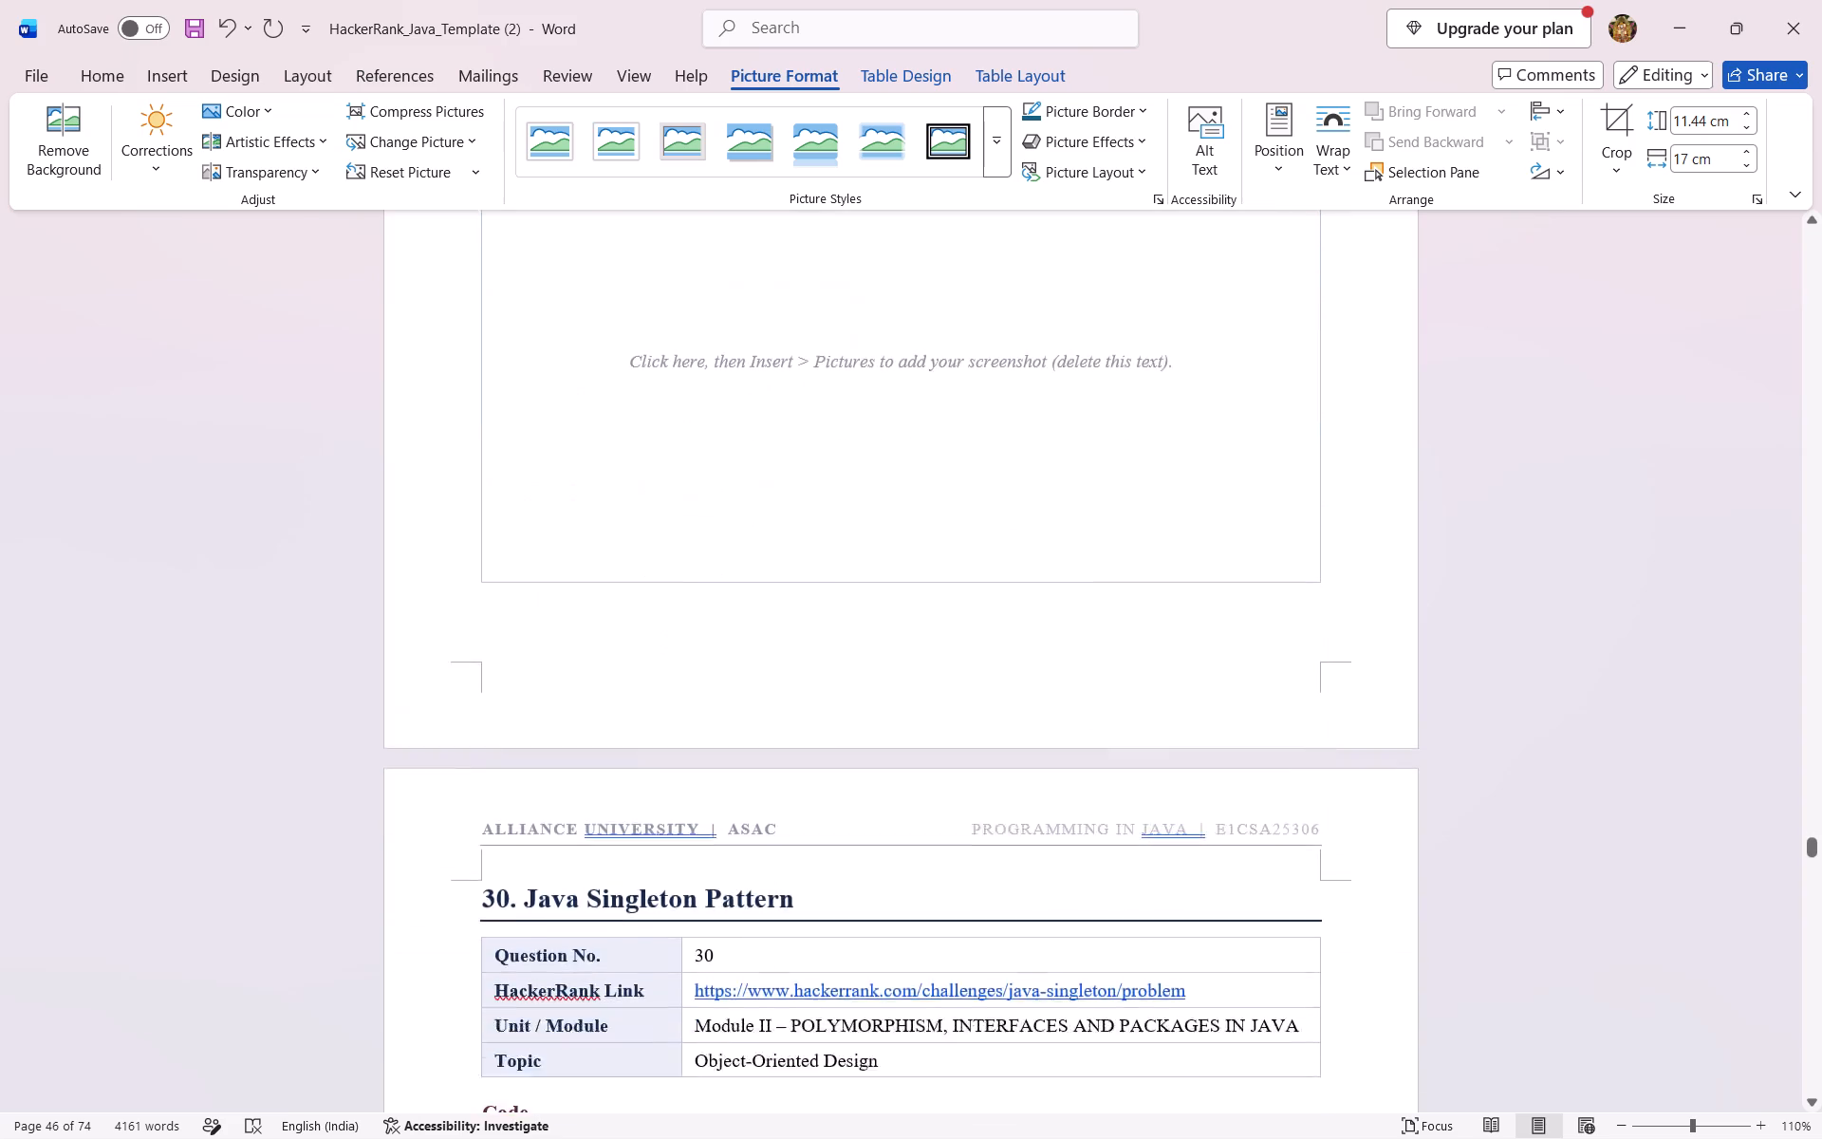
{"action": "scroll", "coordinate": [805, 700], "scroll_direction": "up", "scroll_amount": 3}
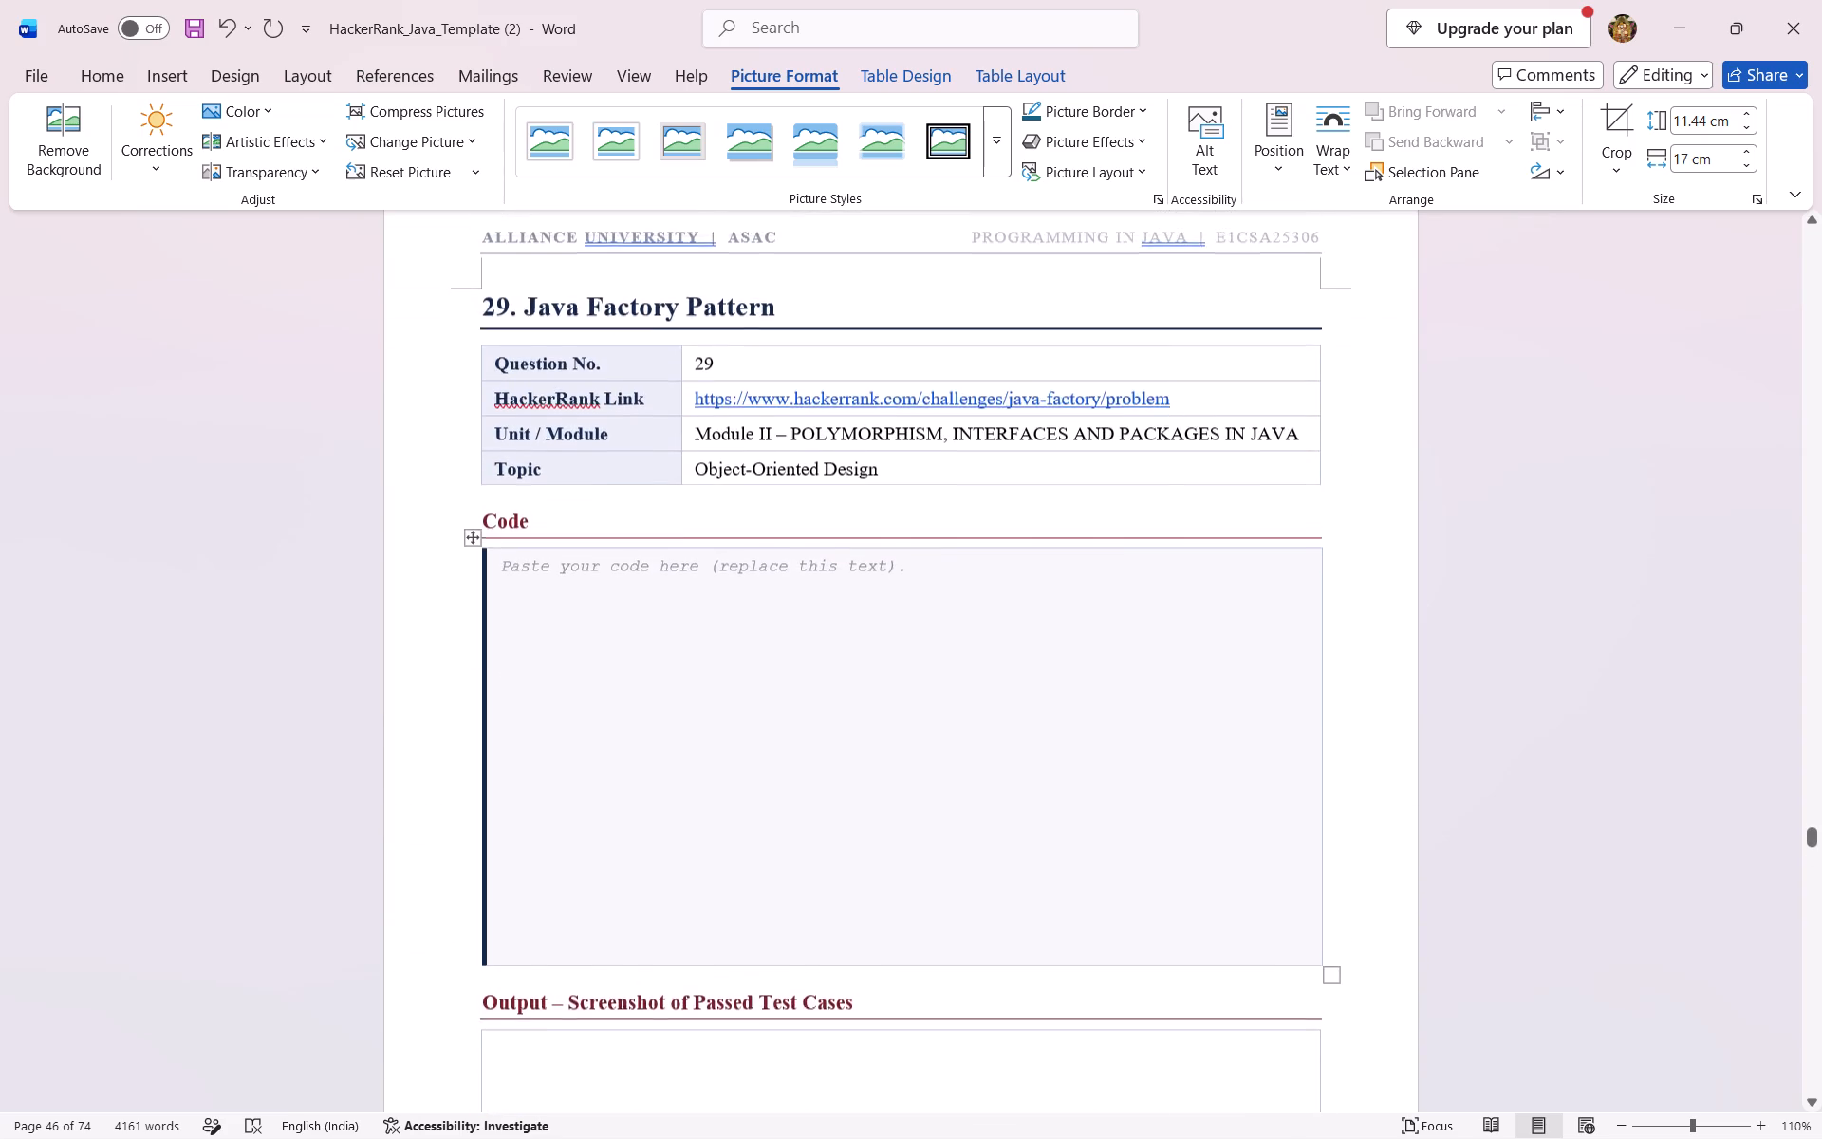
{"action": "scroll", "coordinate": [805, 700], "scroll_direction": "up", "scroll_amount": 3}
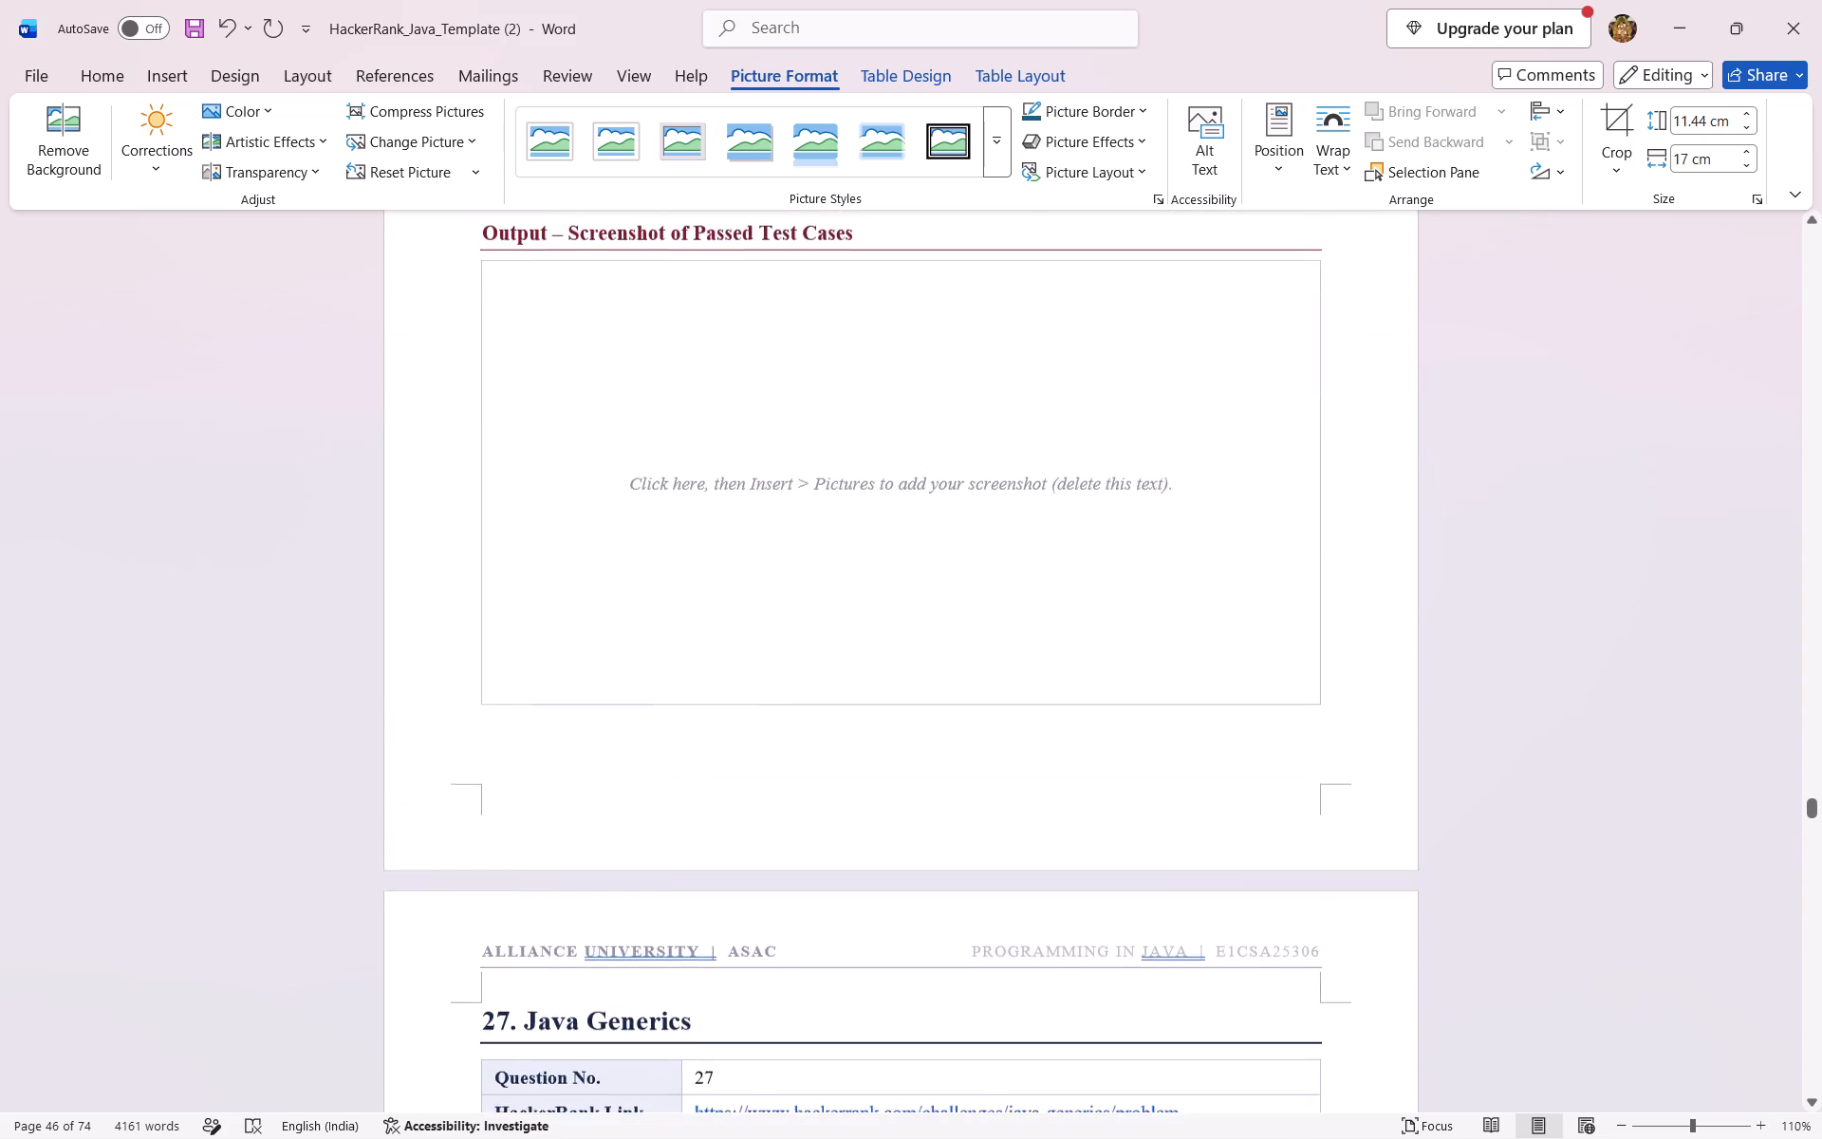
{"action": "scroll", "coordinate": [805, 700], "scroll_direction": "up", "scroll_amount": 5}
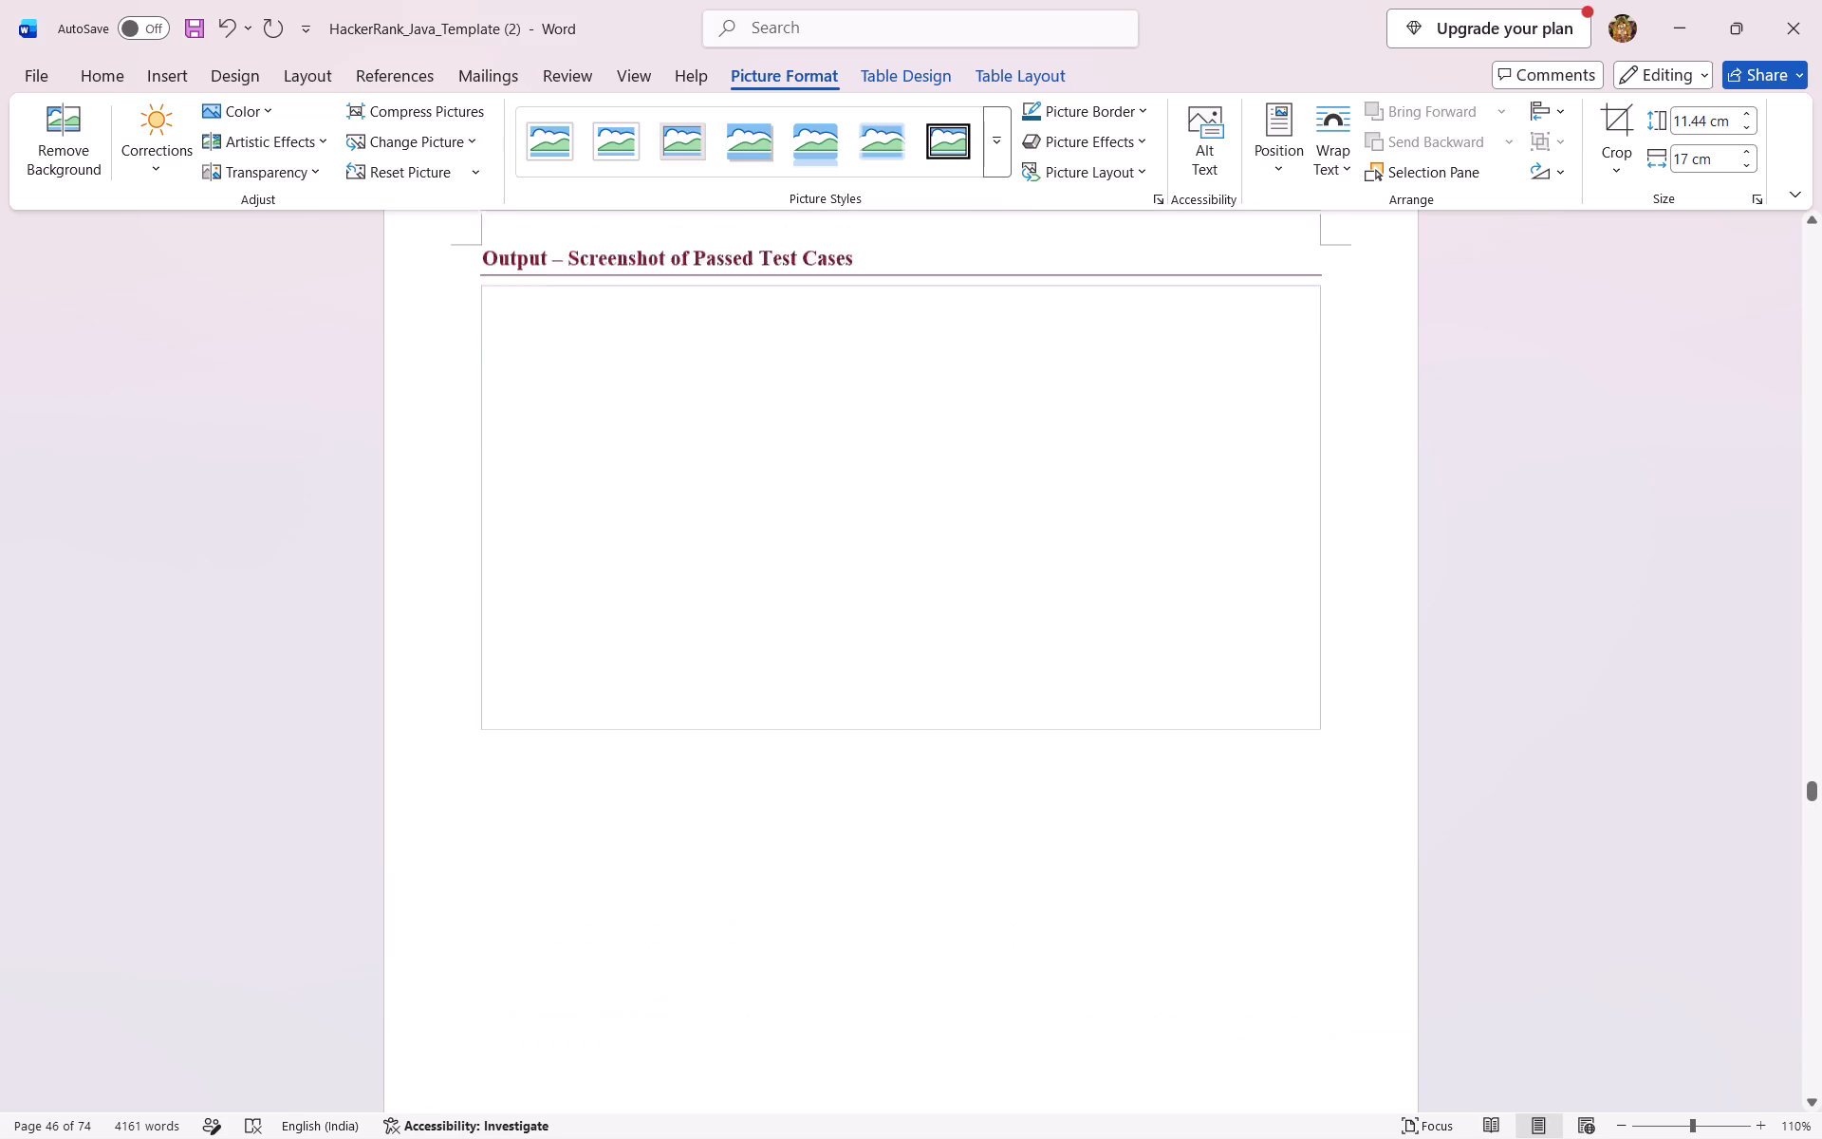
{"action": "scroll", "coordinate": [805, 700], "scroll_direction": "up", "scroll_amount": 3}
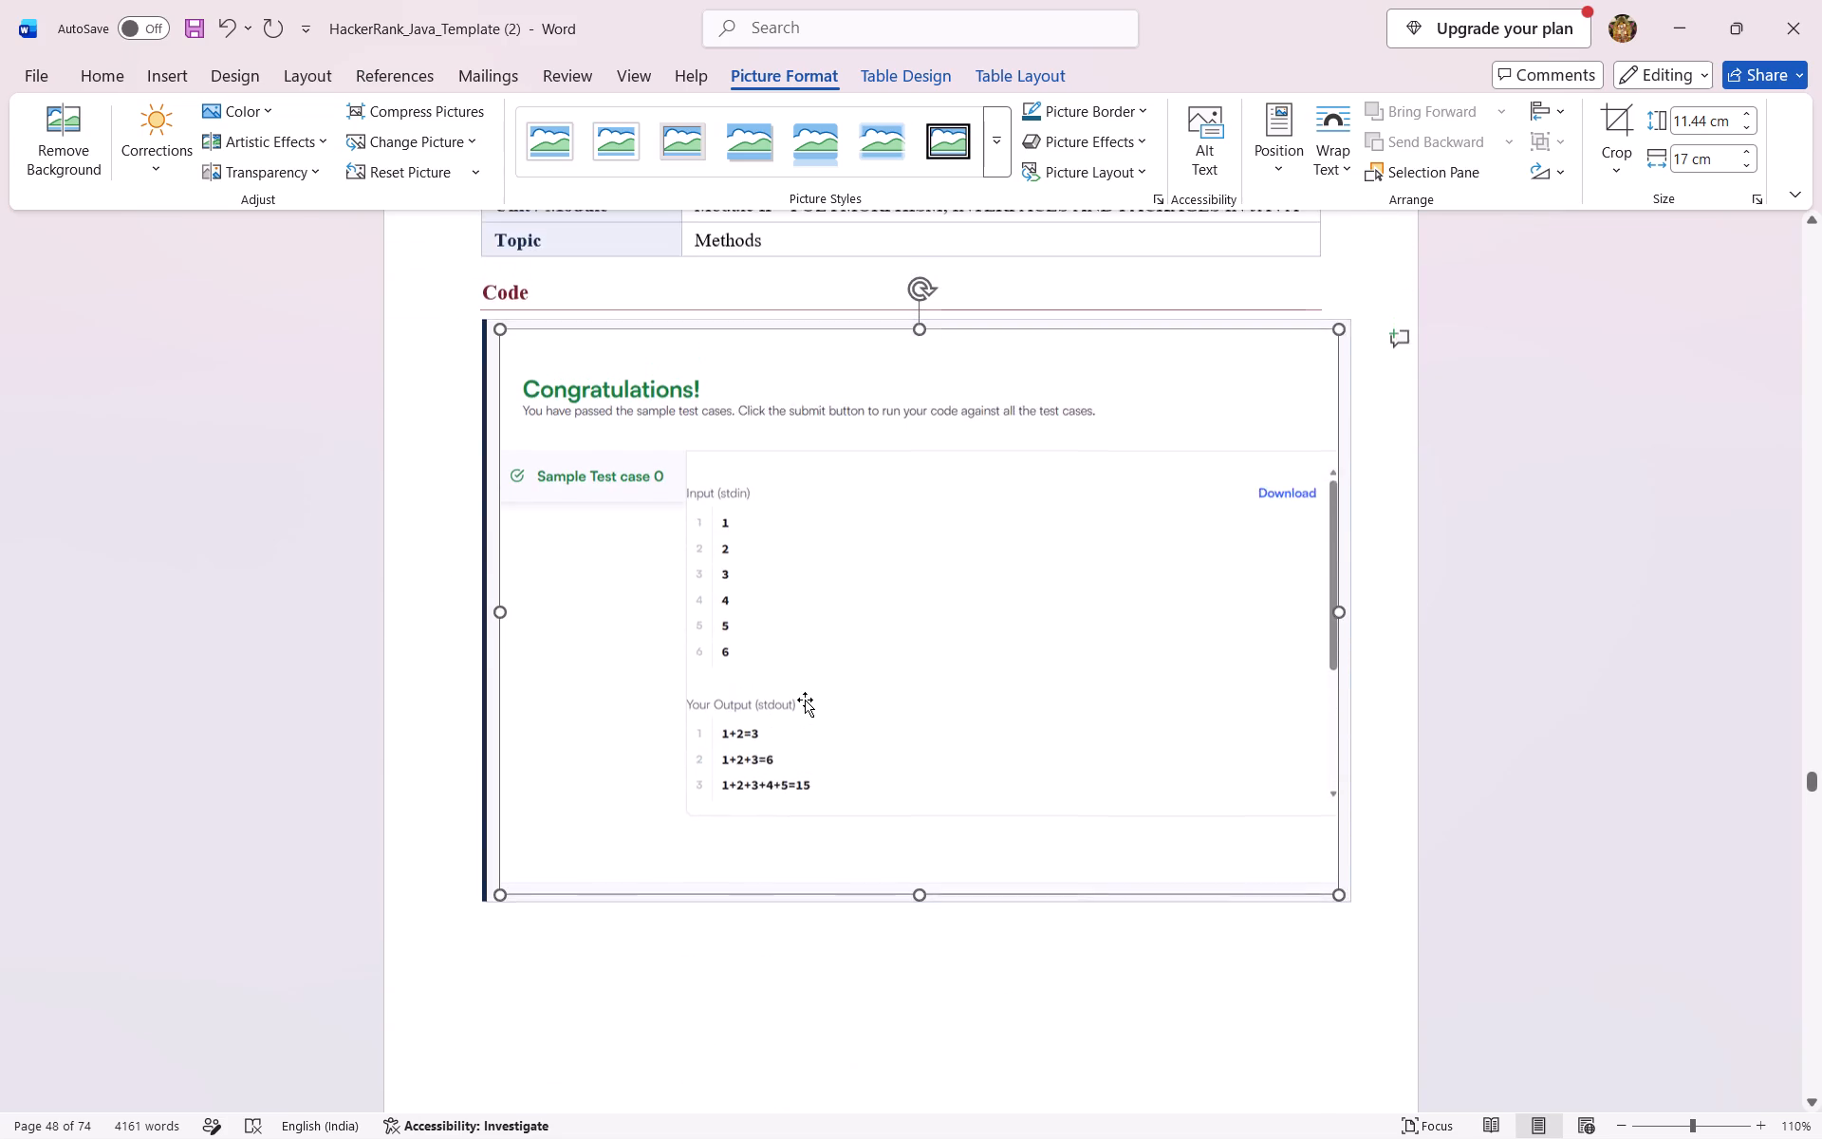
{"action": "scroll", "coordinate": [805, 700], "scroll_direction": "up", "scroll_amount": 2}
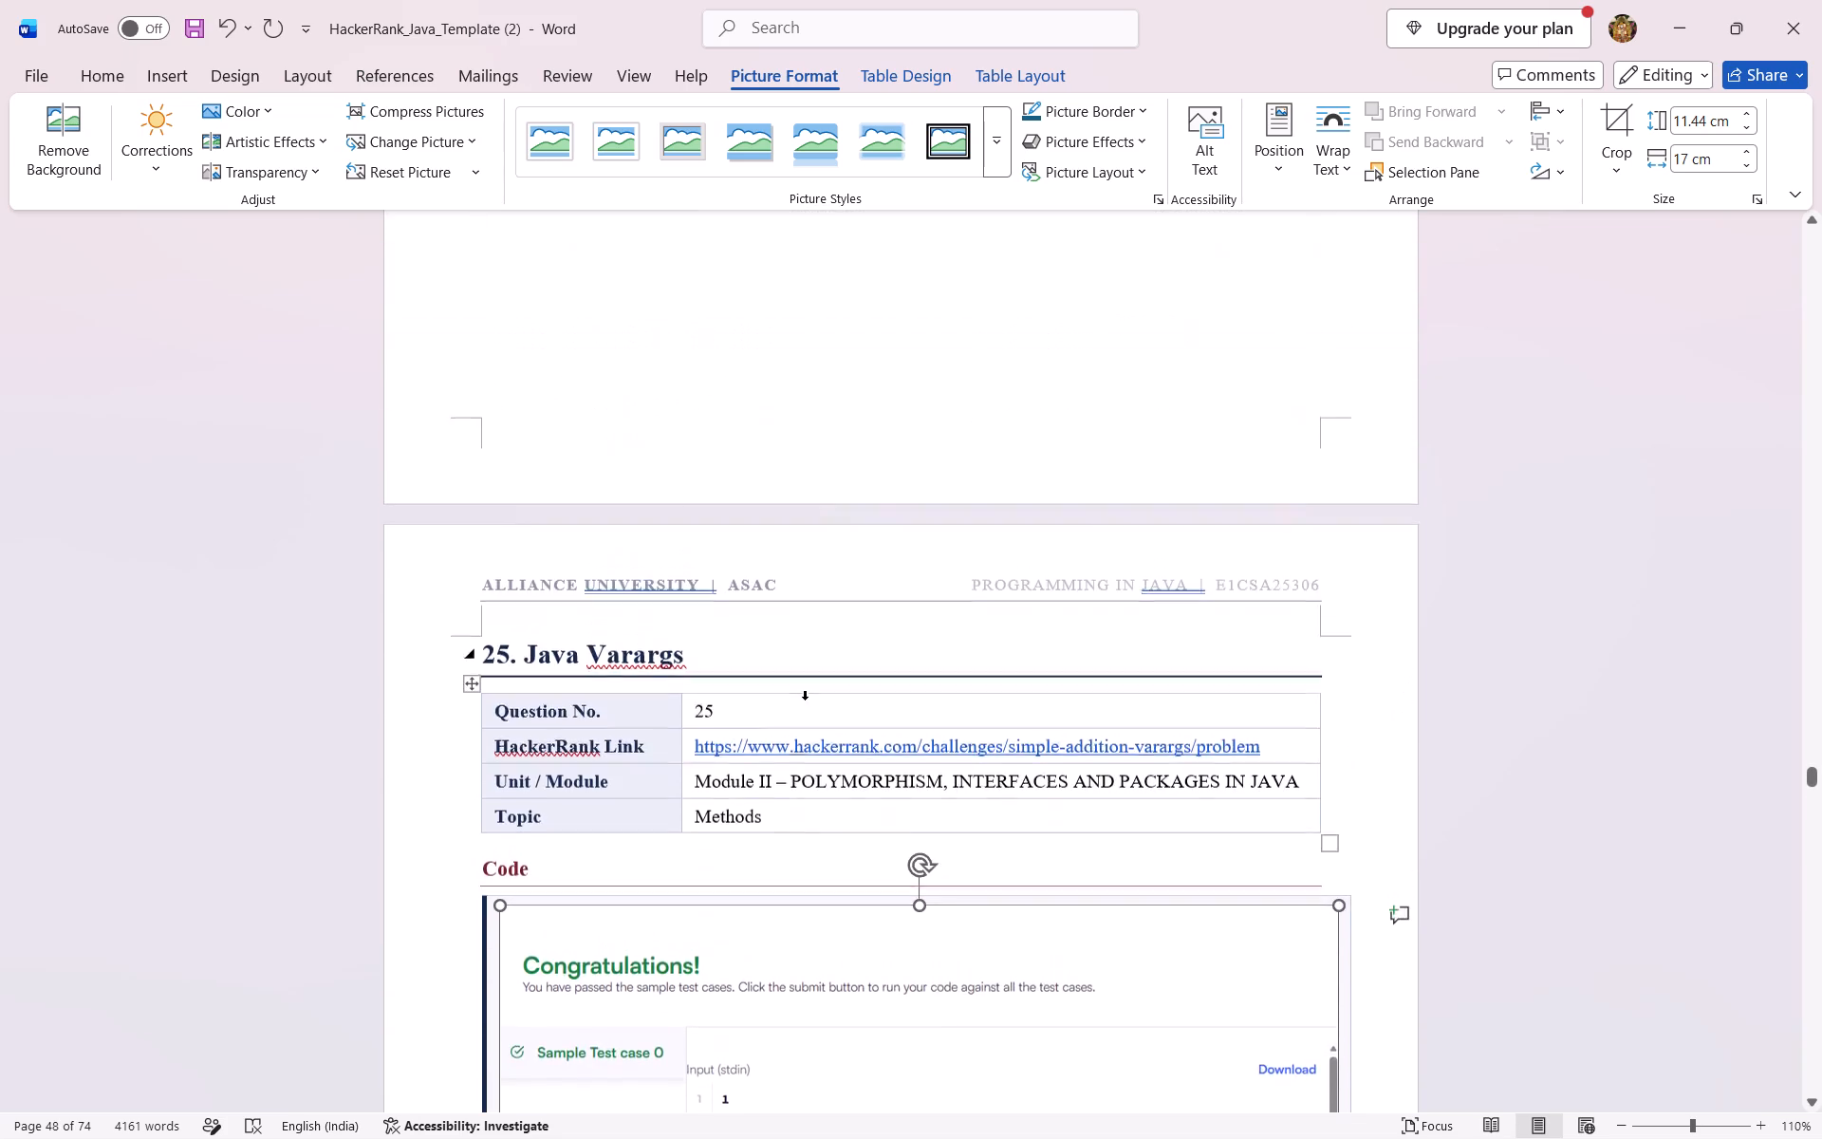
{"action": "scroll", "coordinate": [805, 700], "scroll_direction": "up", "scroll_amount": 2}
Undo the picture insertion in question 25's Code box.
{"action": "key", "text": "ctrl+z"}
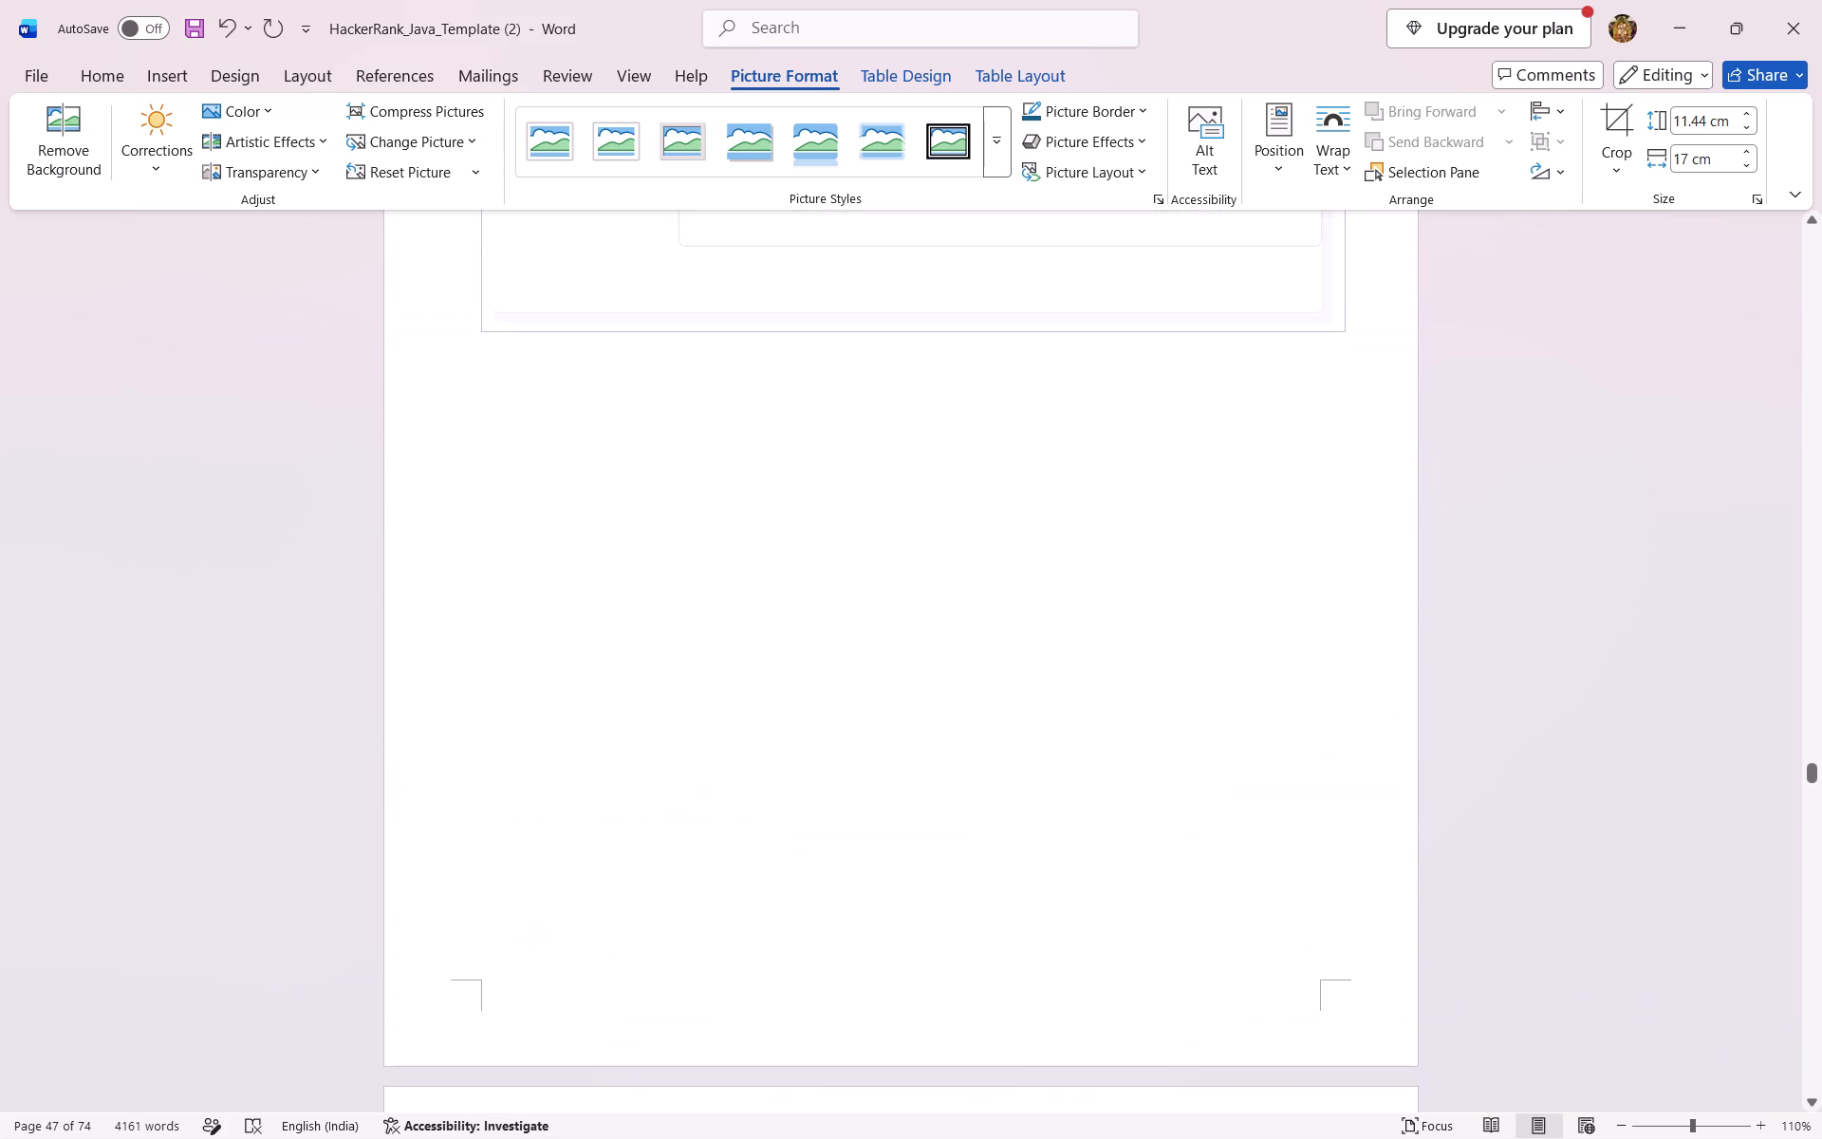
Place the insertion point in question 25's empty output box, under Output – Screenshot of Passed Test Cases.
{"action": "scroll", "coordinate": [805, 700], "scroll_direction": "down", "scroll_amount": 3}
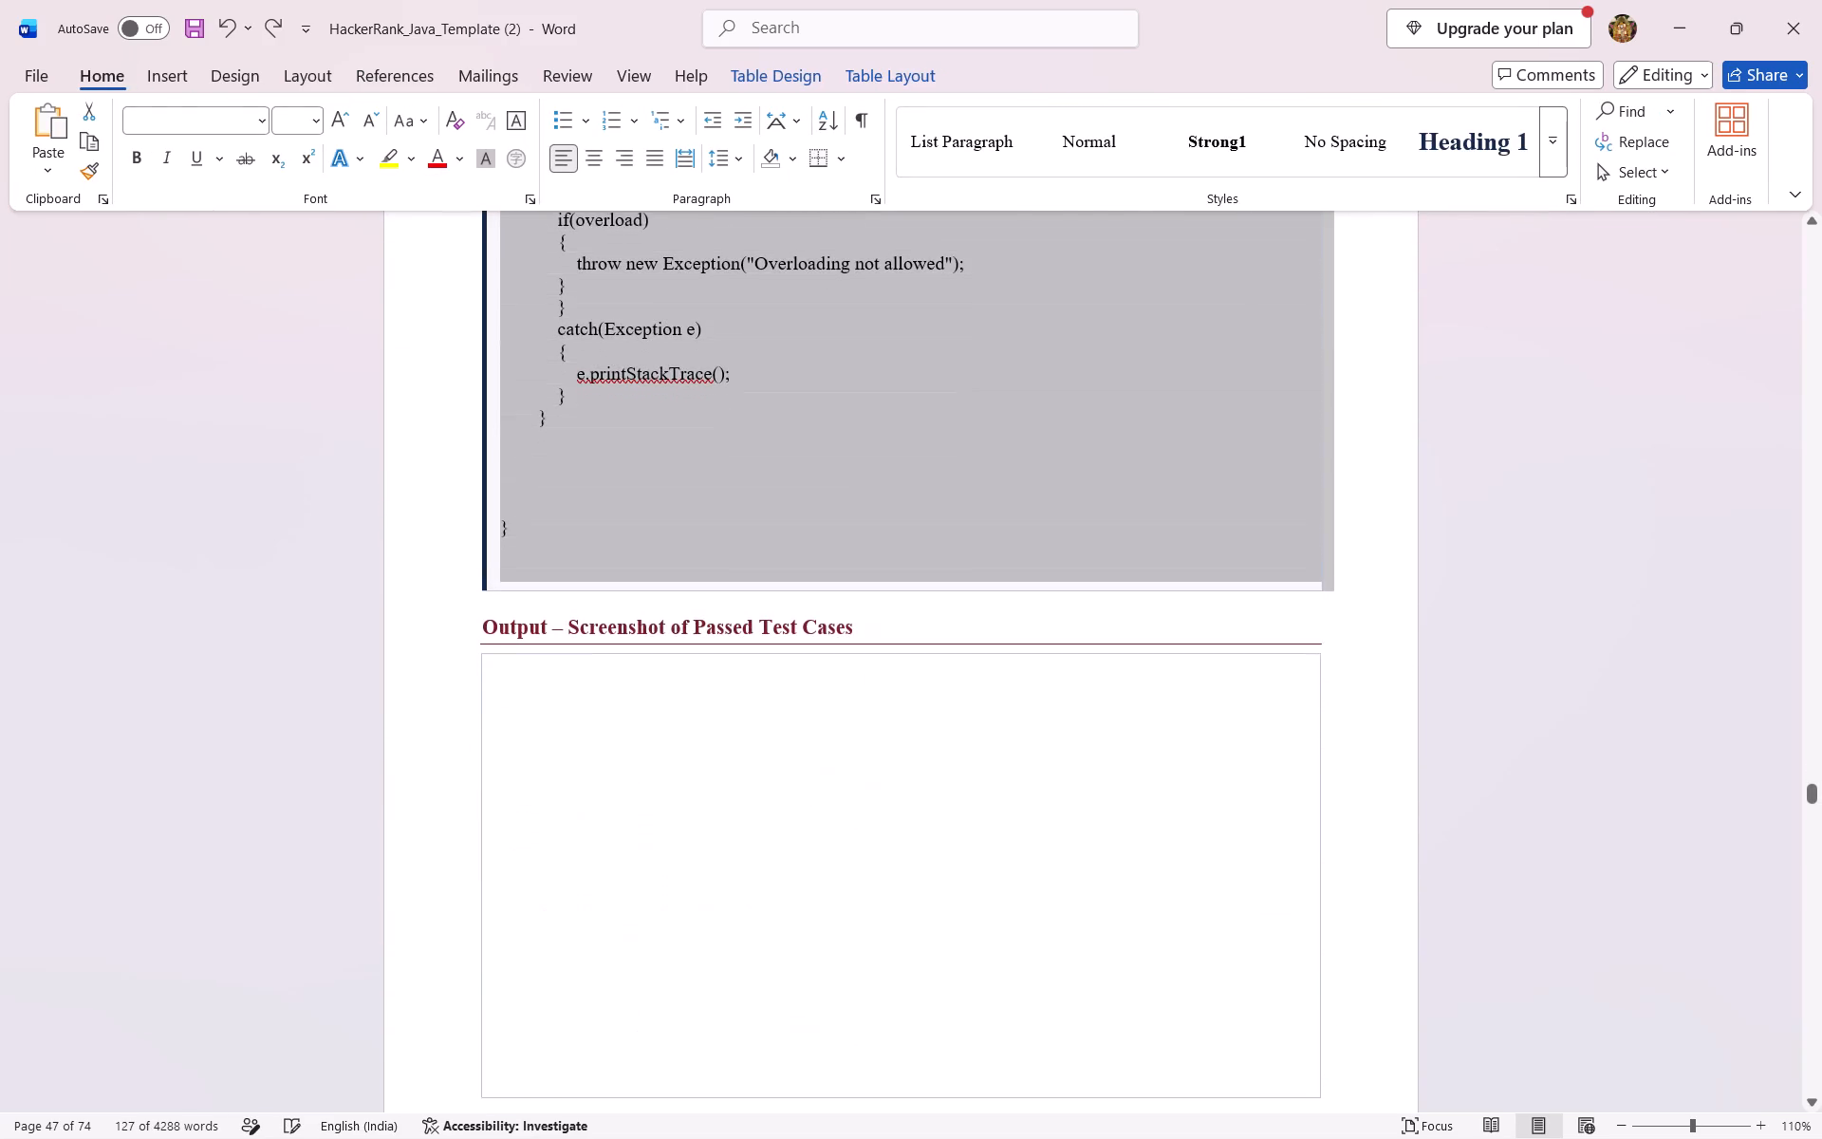
{"action": "left_click", "coordinate": [788, 745]}
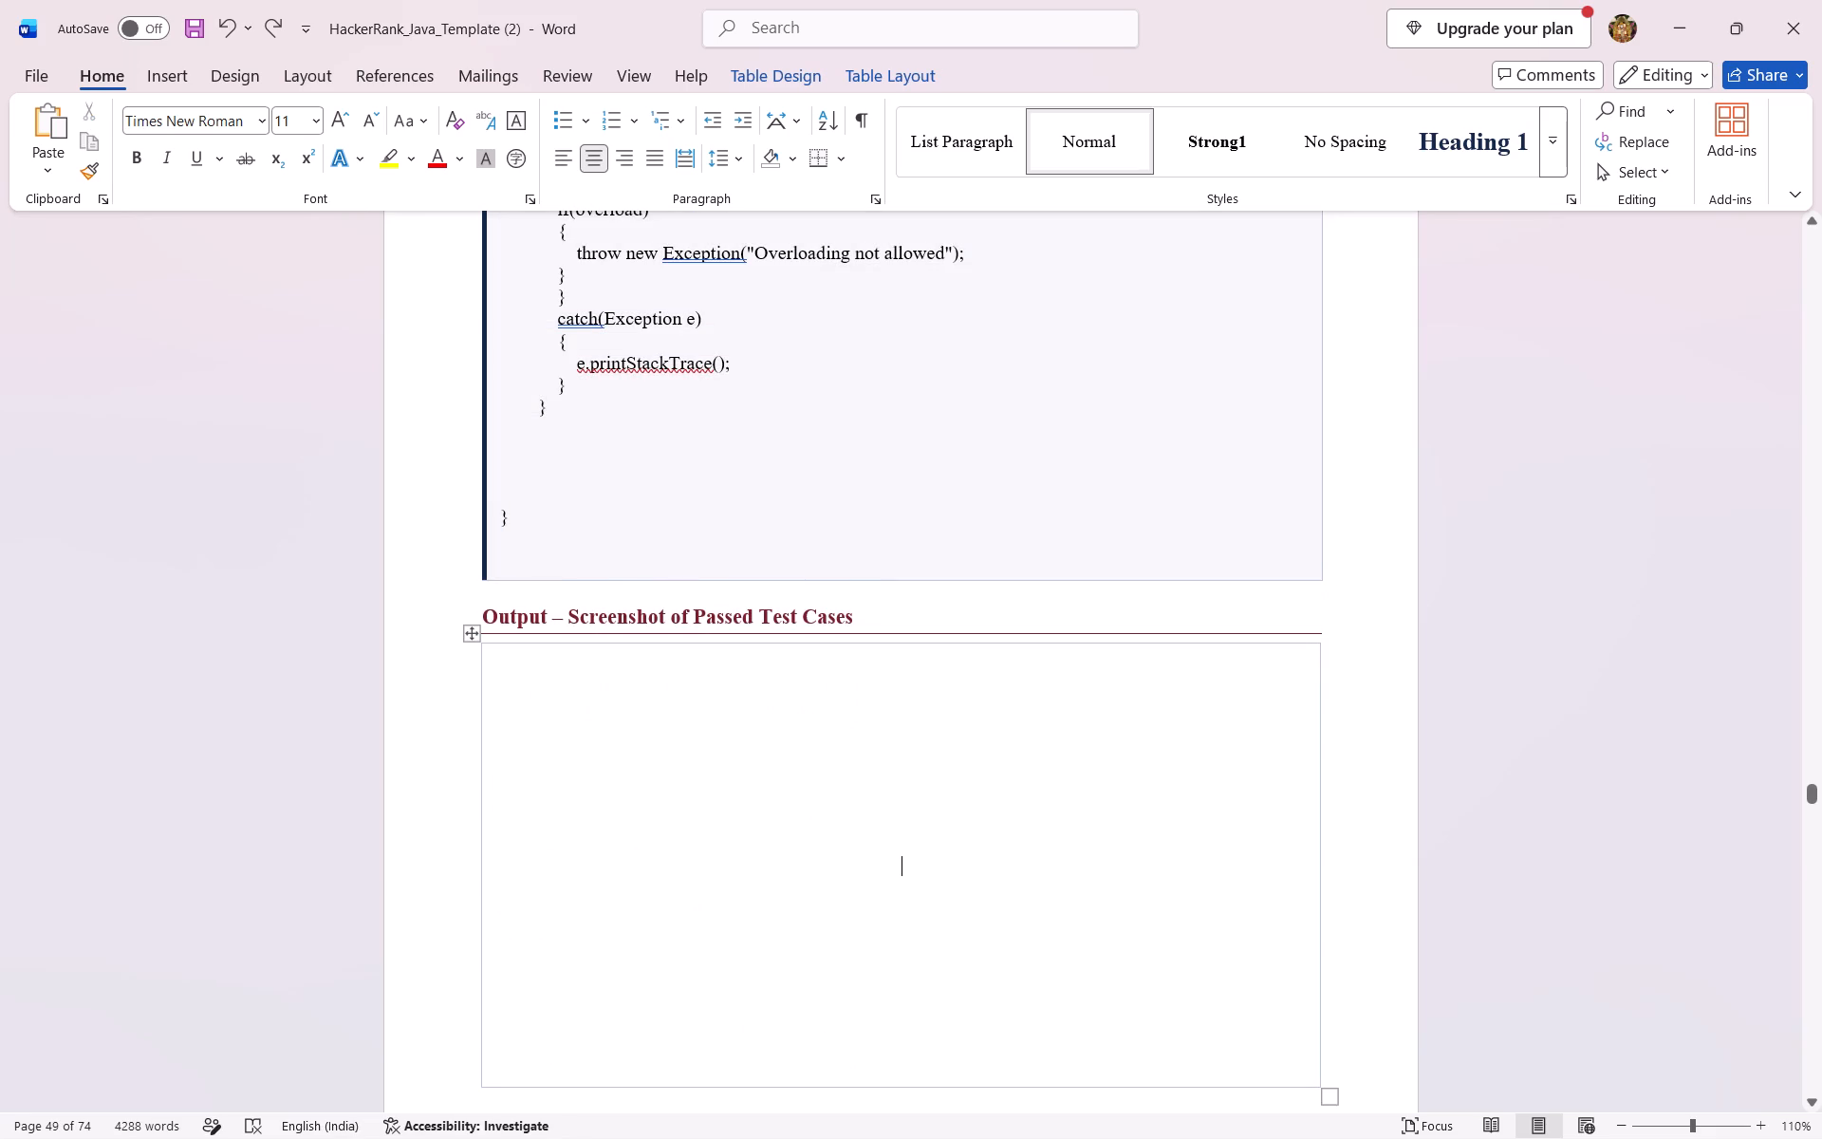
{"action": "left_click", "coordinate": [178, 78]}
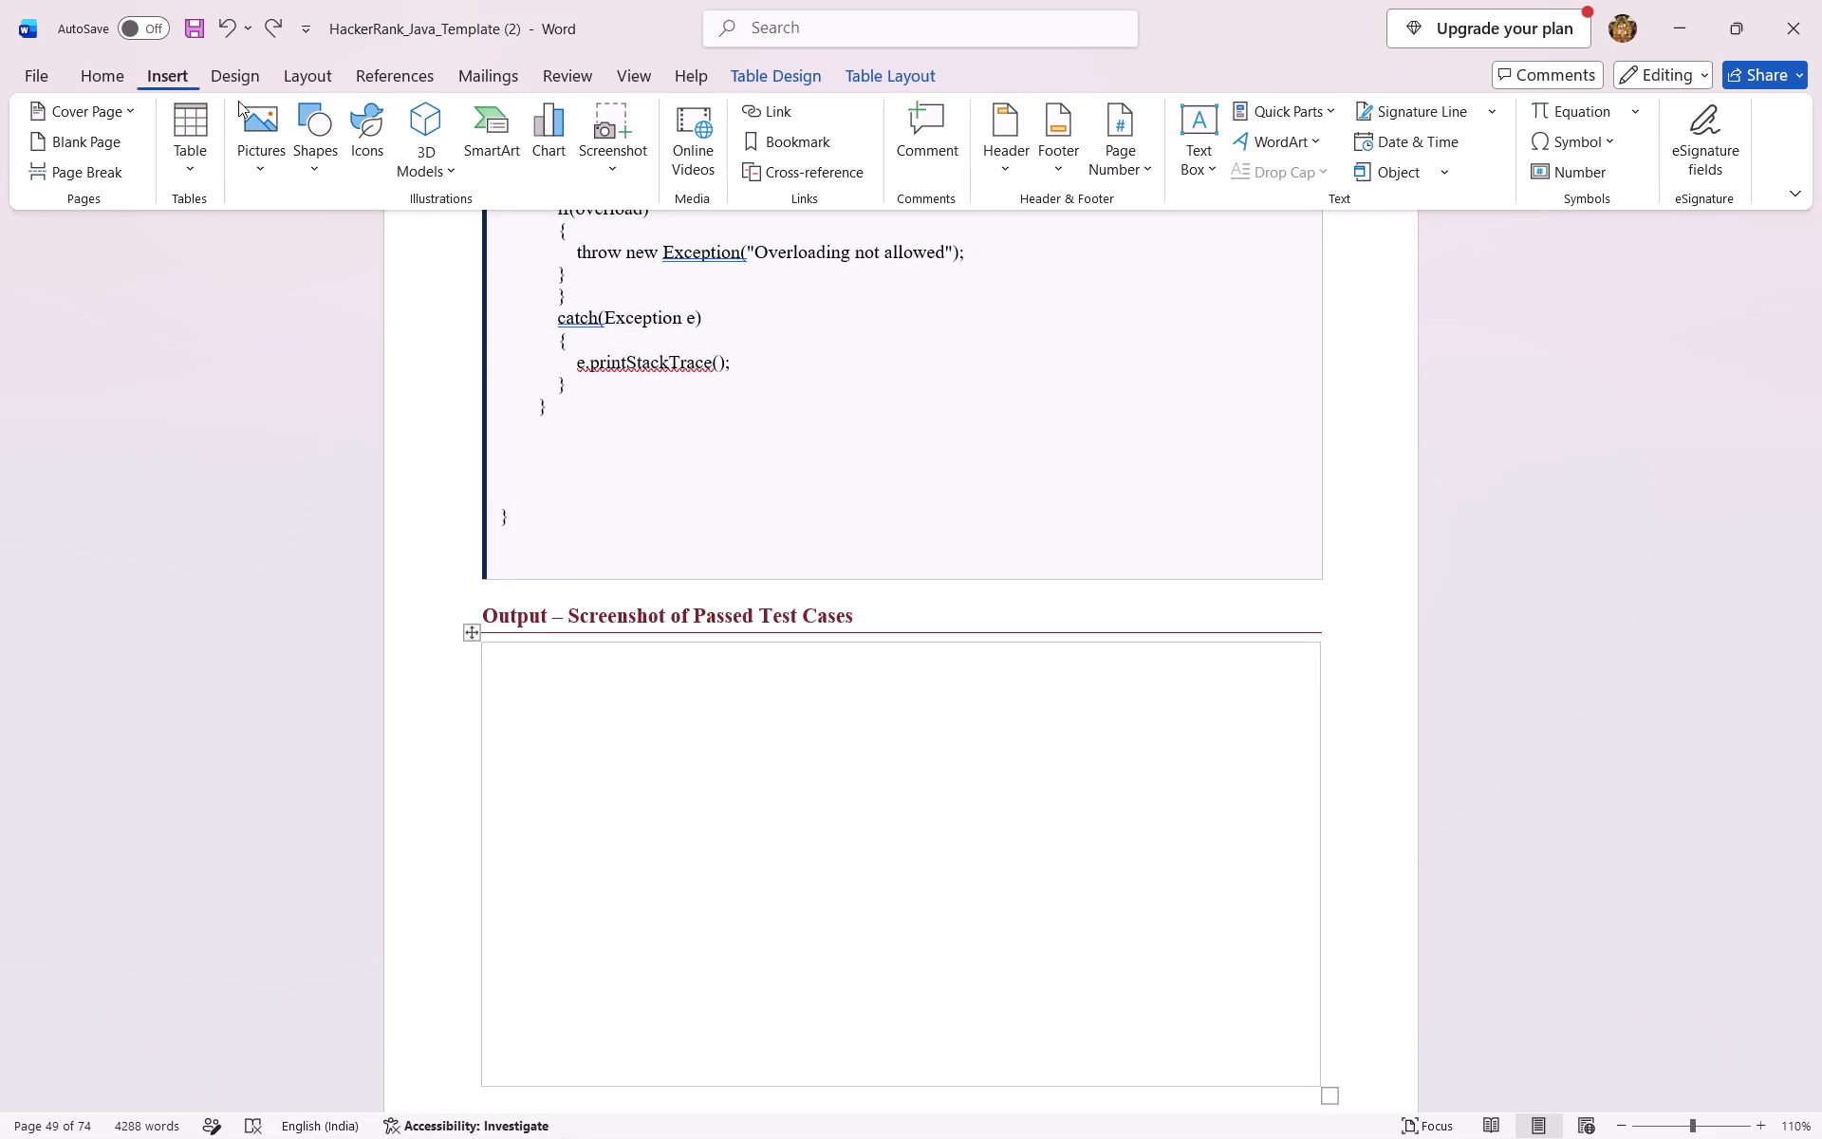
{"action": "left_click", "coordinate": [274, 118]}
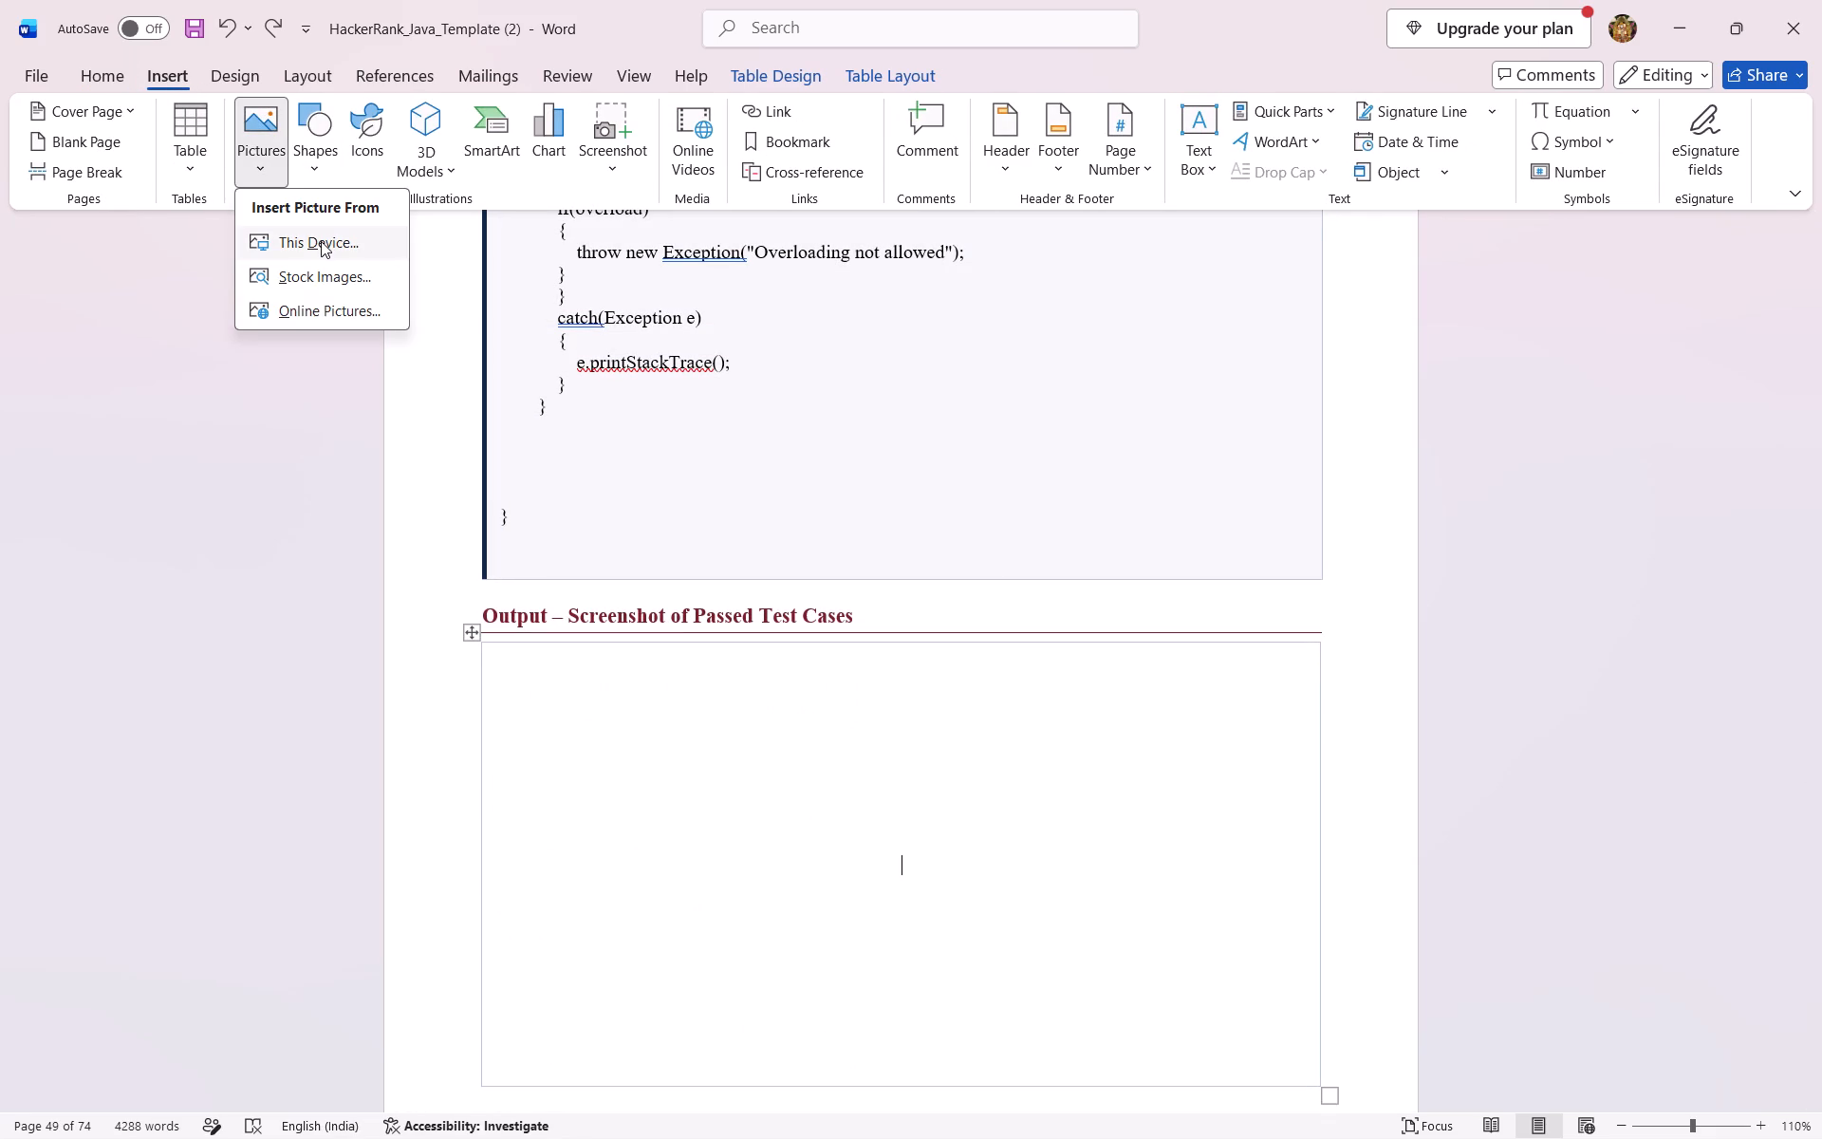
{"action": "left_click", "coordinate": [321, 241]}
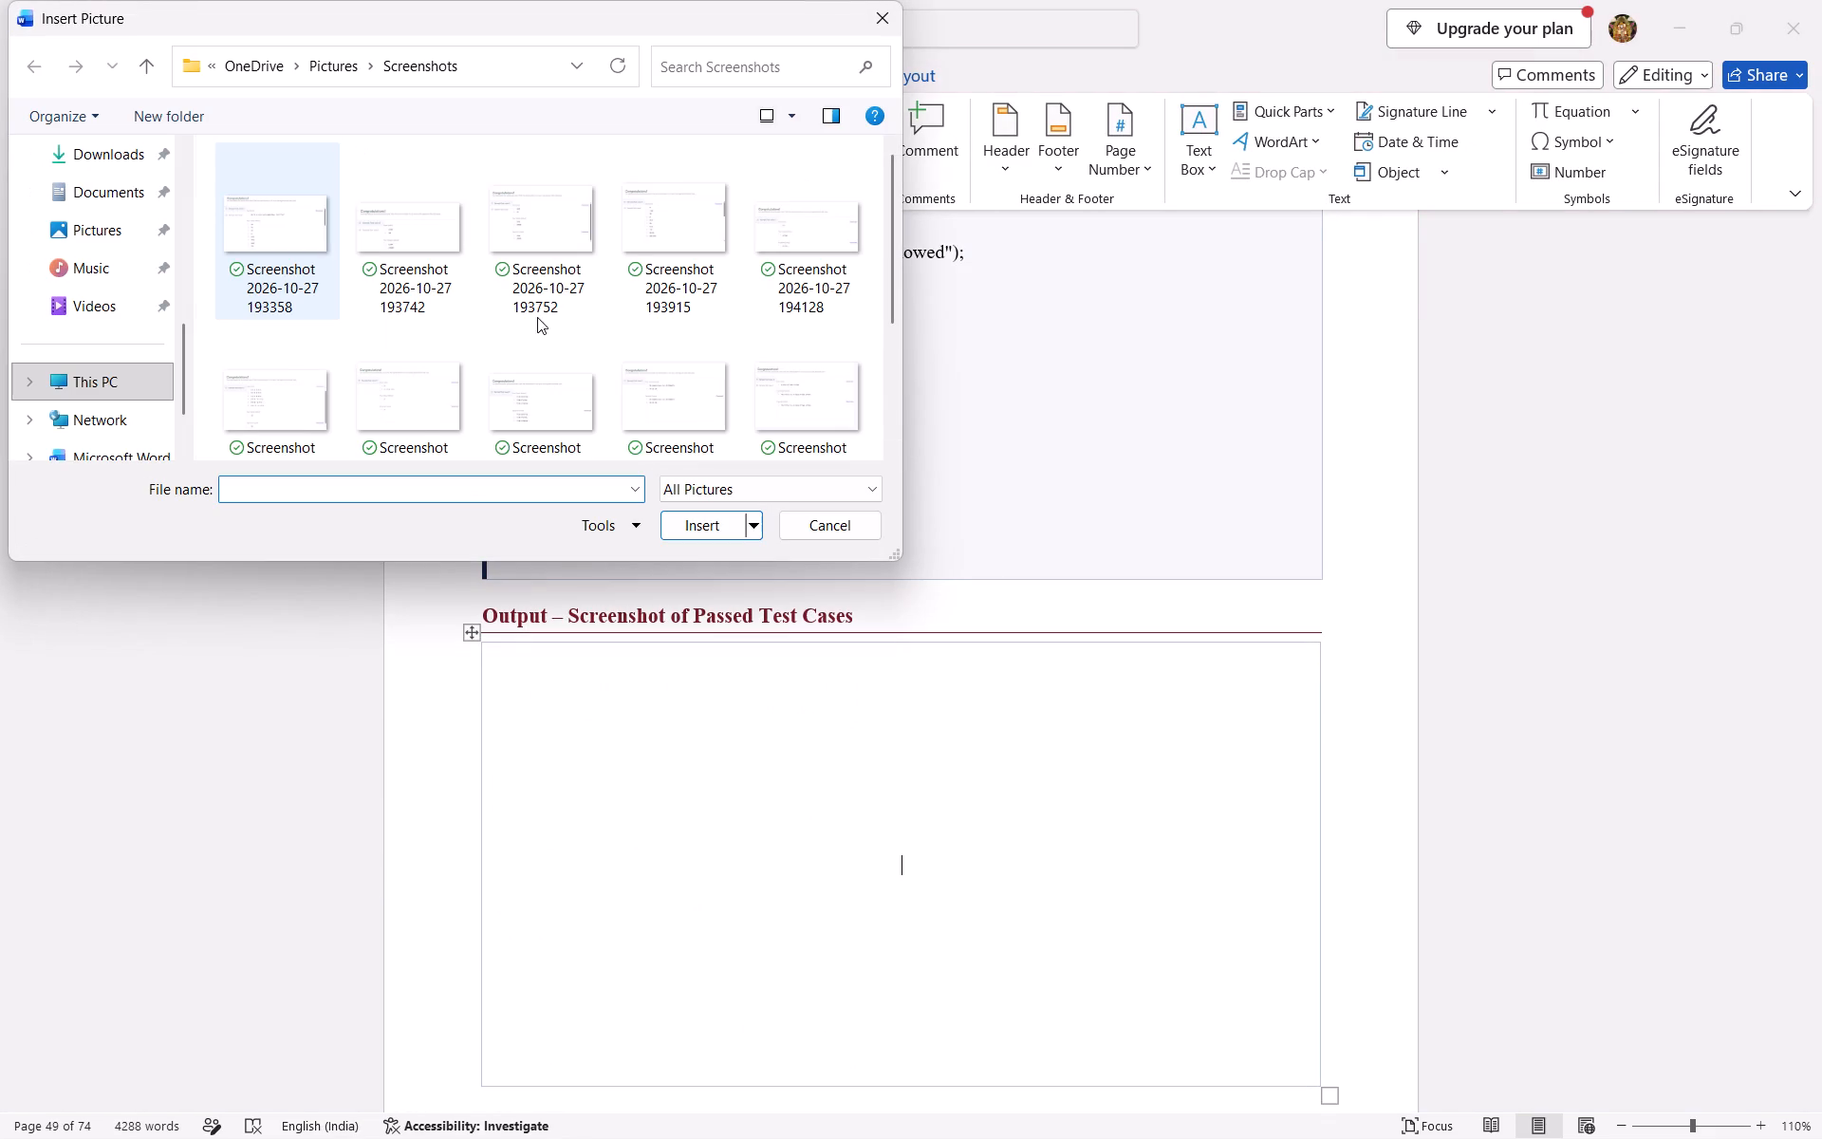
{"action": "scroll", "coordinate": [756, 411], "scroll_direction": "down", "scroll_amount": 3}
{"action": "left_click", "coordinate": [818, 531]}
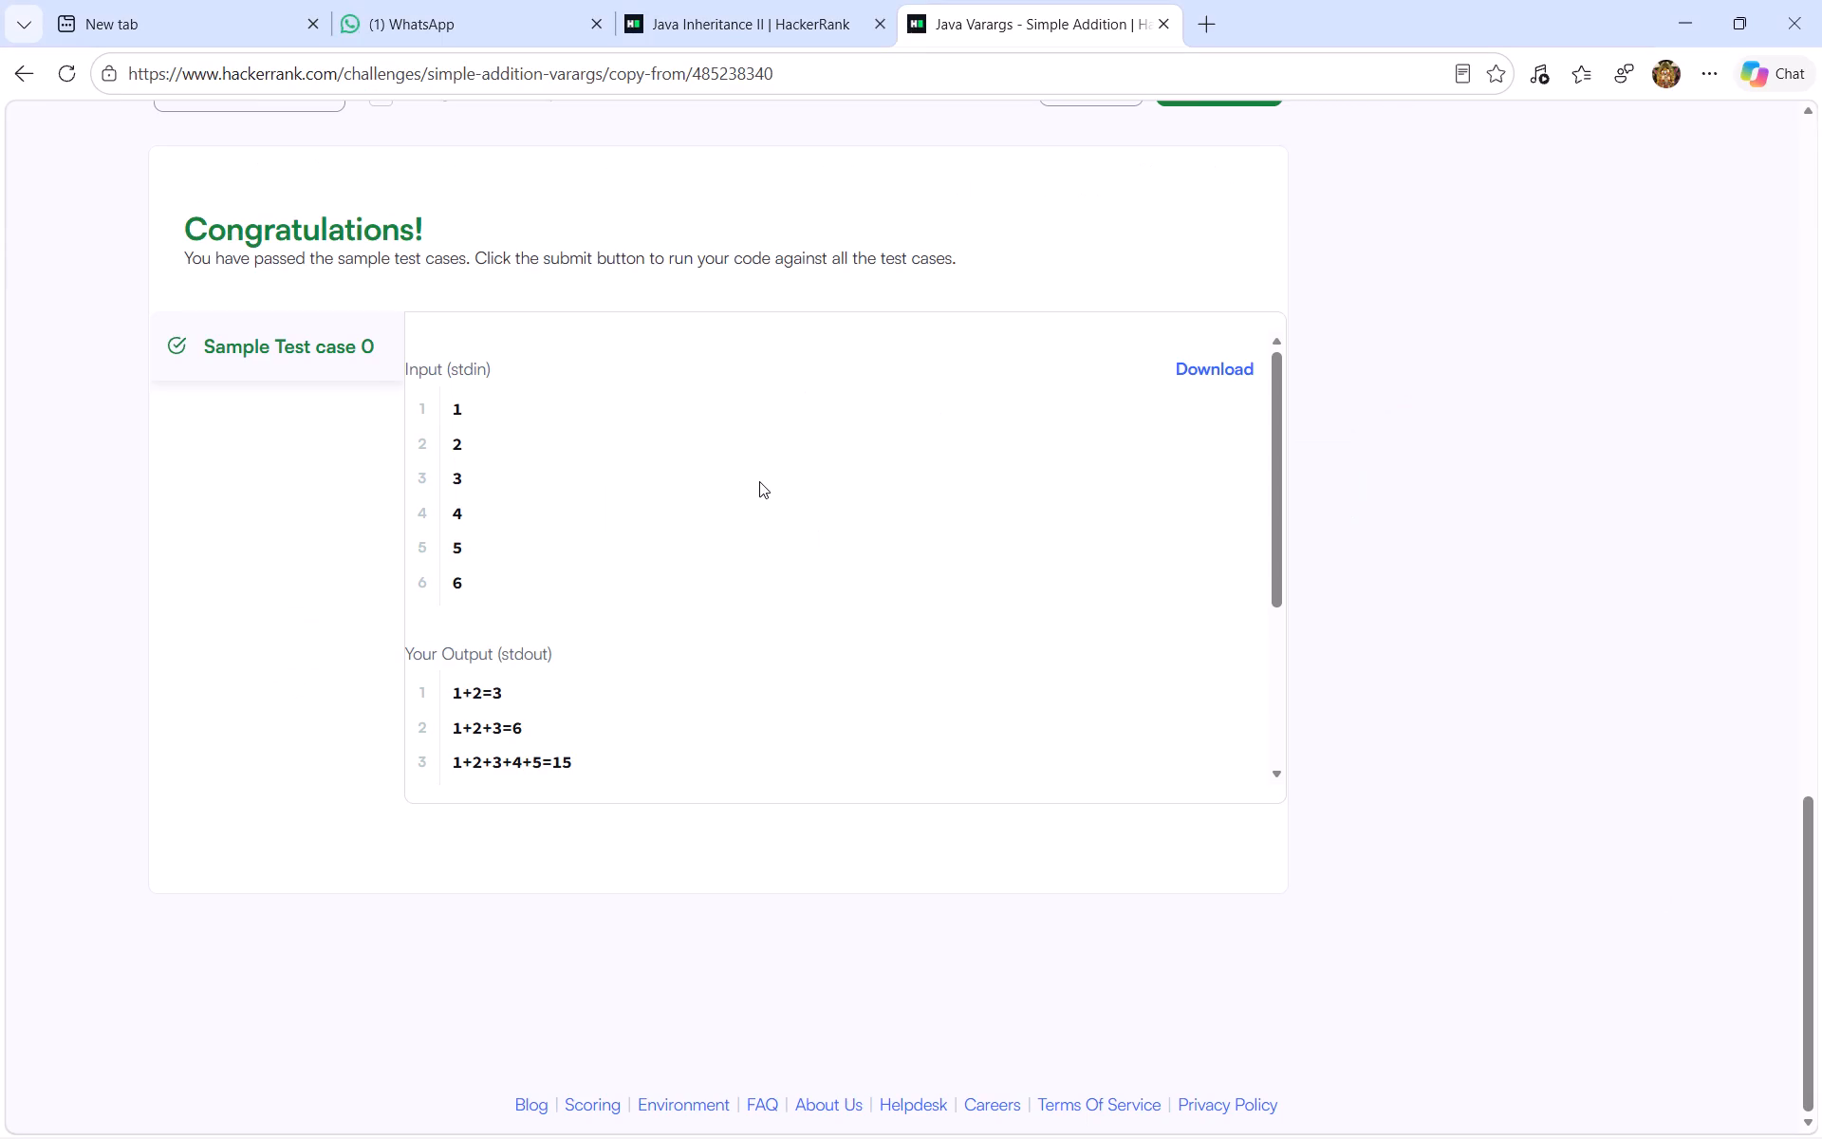
Capture a rectangular screenshot of the Java Varargs result in Edge, from above the Congratulations heading to below the Your Output lines.
{"action": "key", "text": "shift+super+s"}
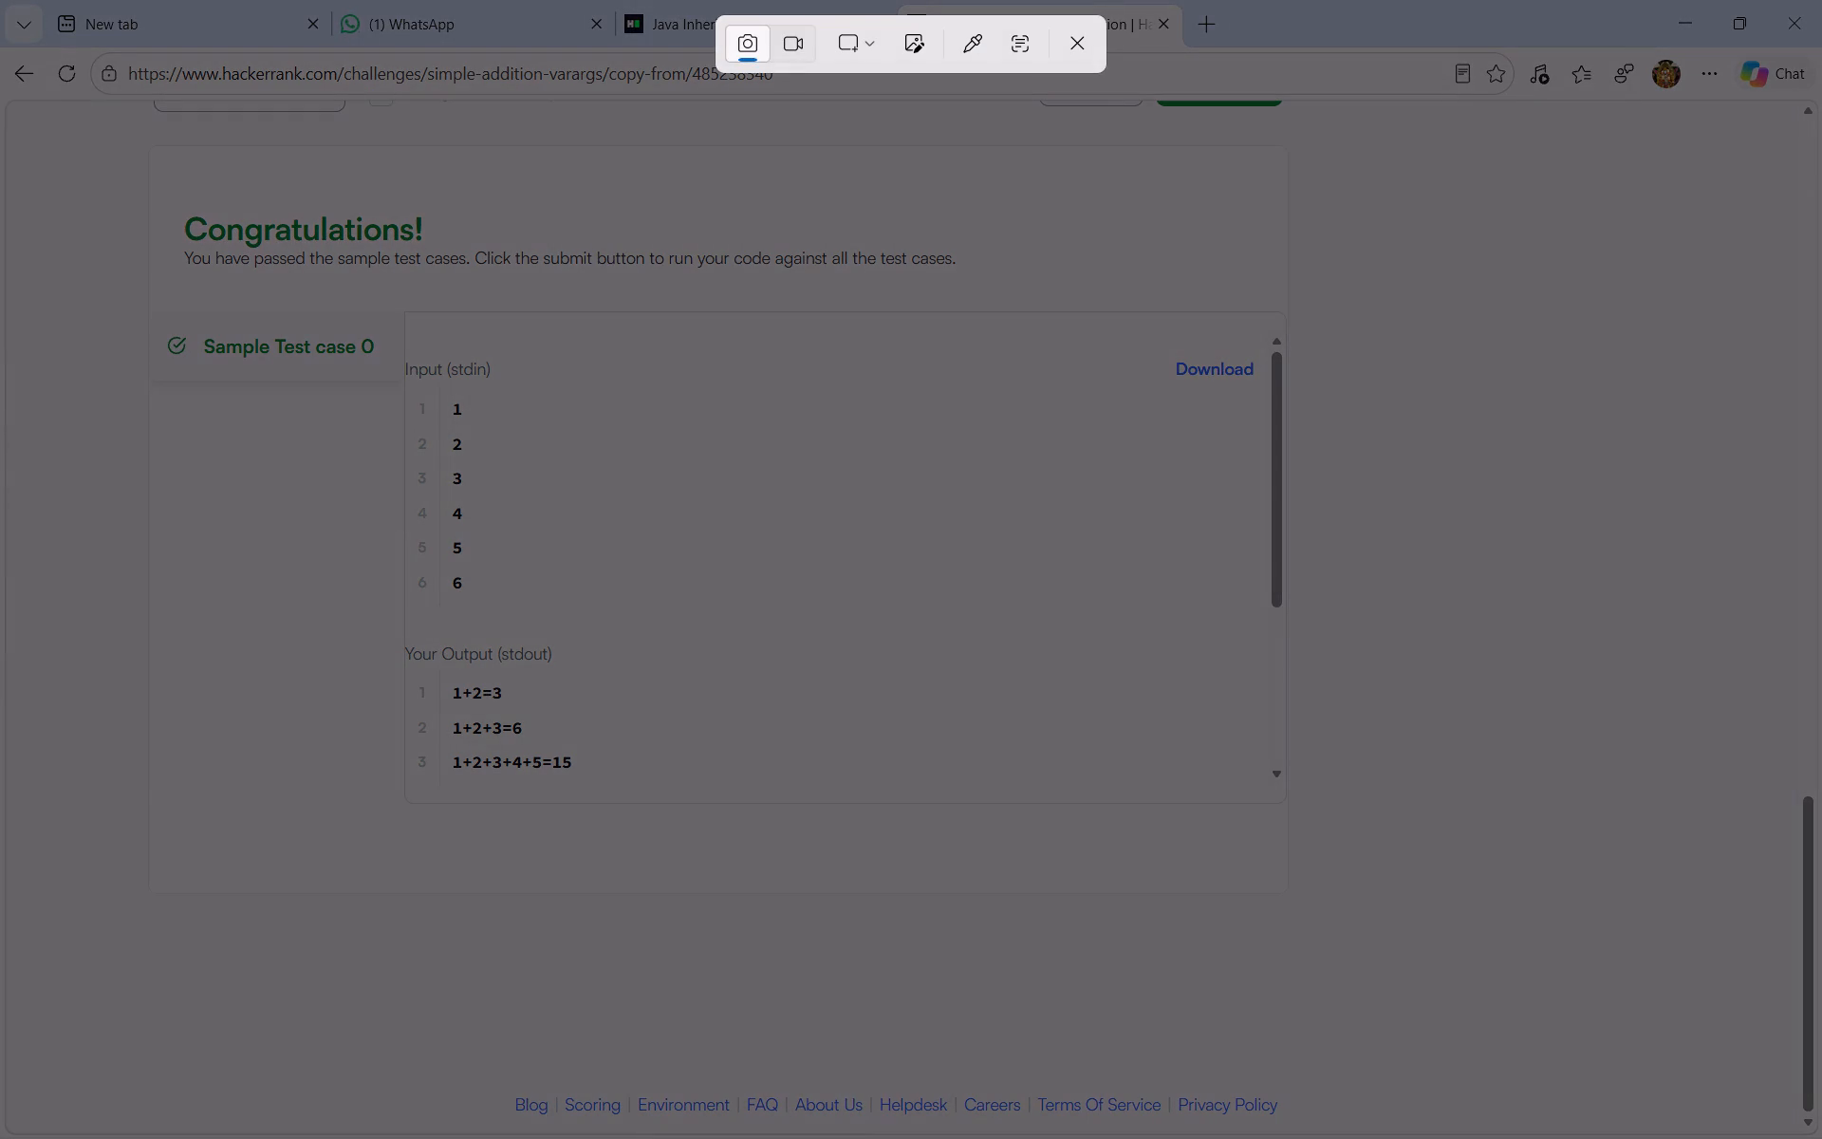
{"action": "left_click_drag", "start_coordinate": [142, 188], "coordinate": [1012, 469]}
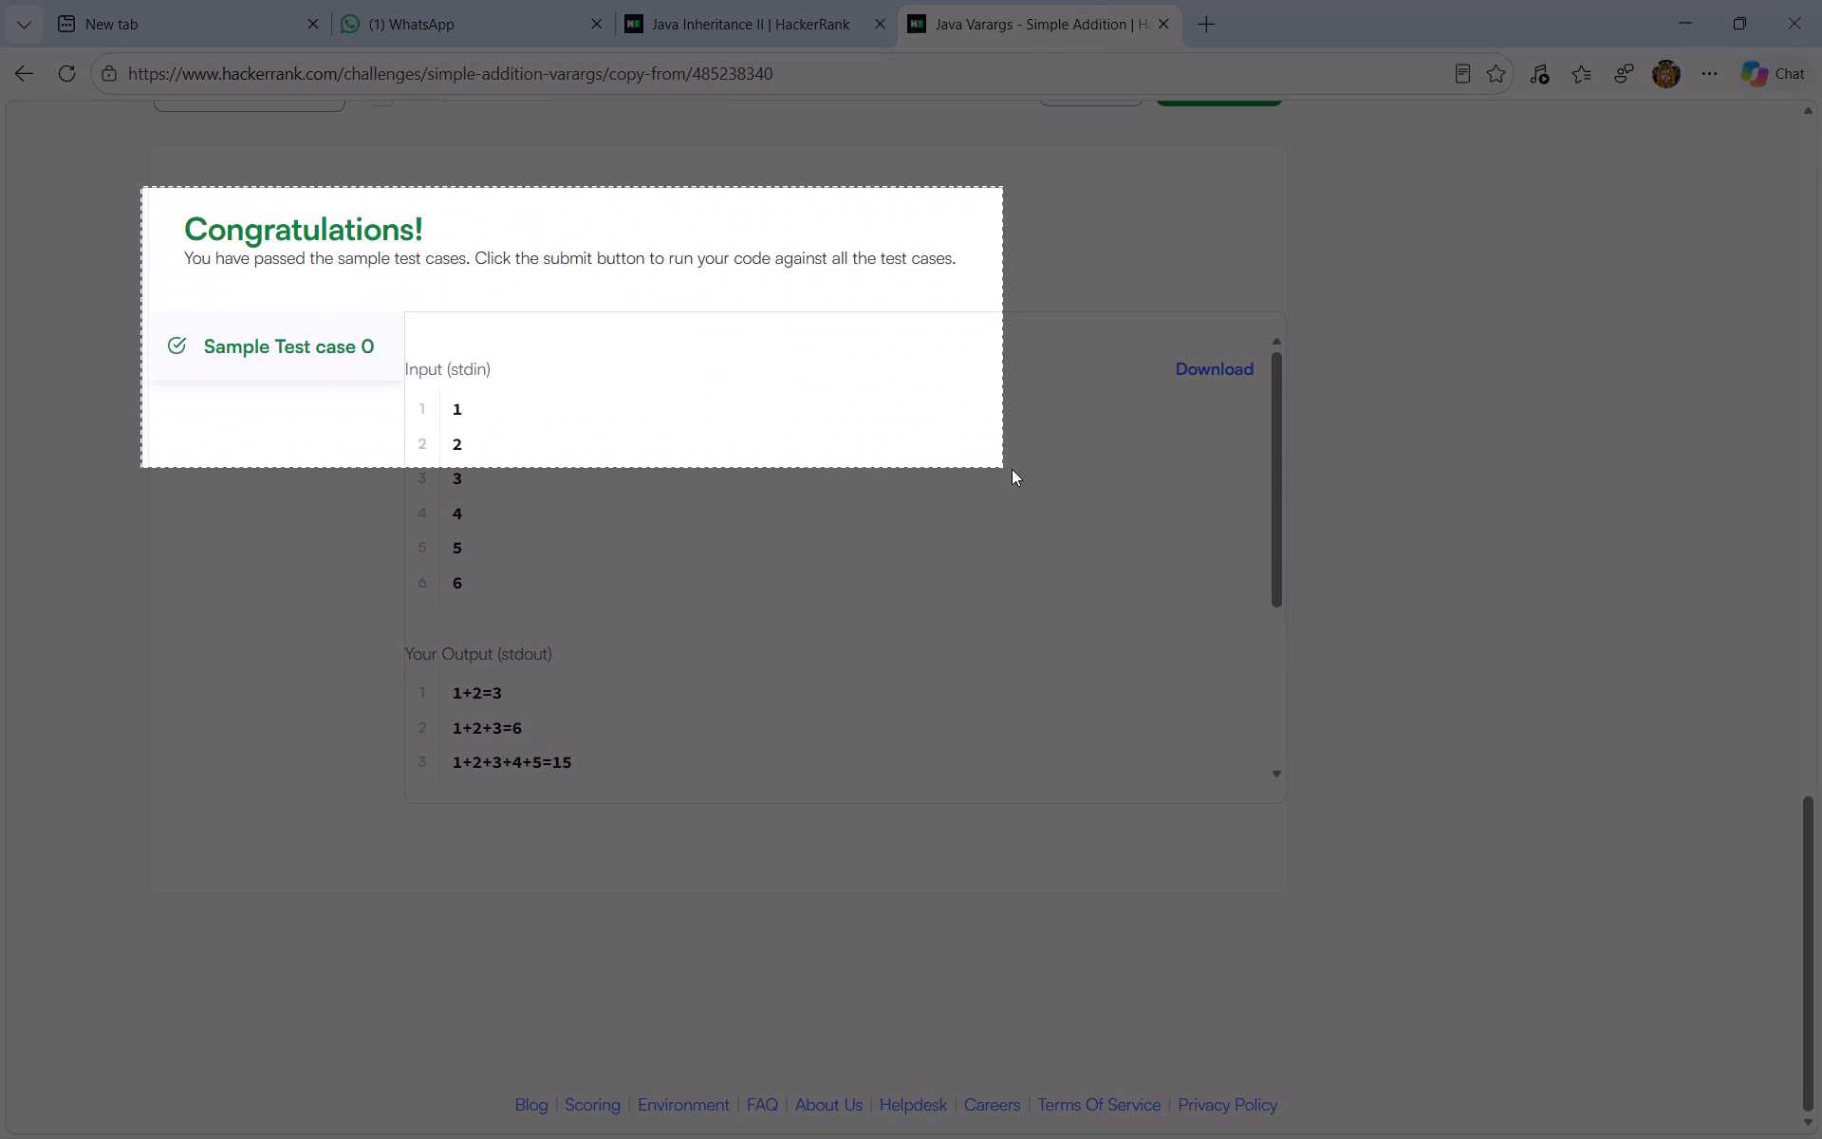
{"action": "left_click_drag", "start_coordinate": [1012, 469], "coordinate": [1174, 553]}
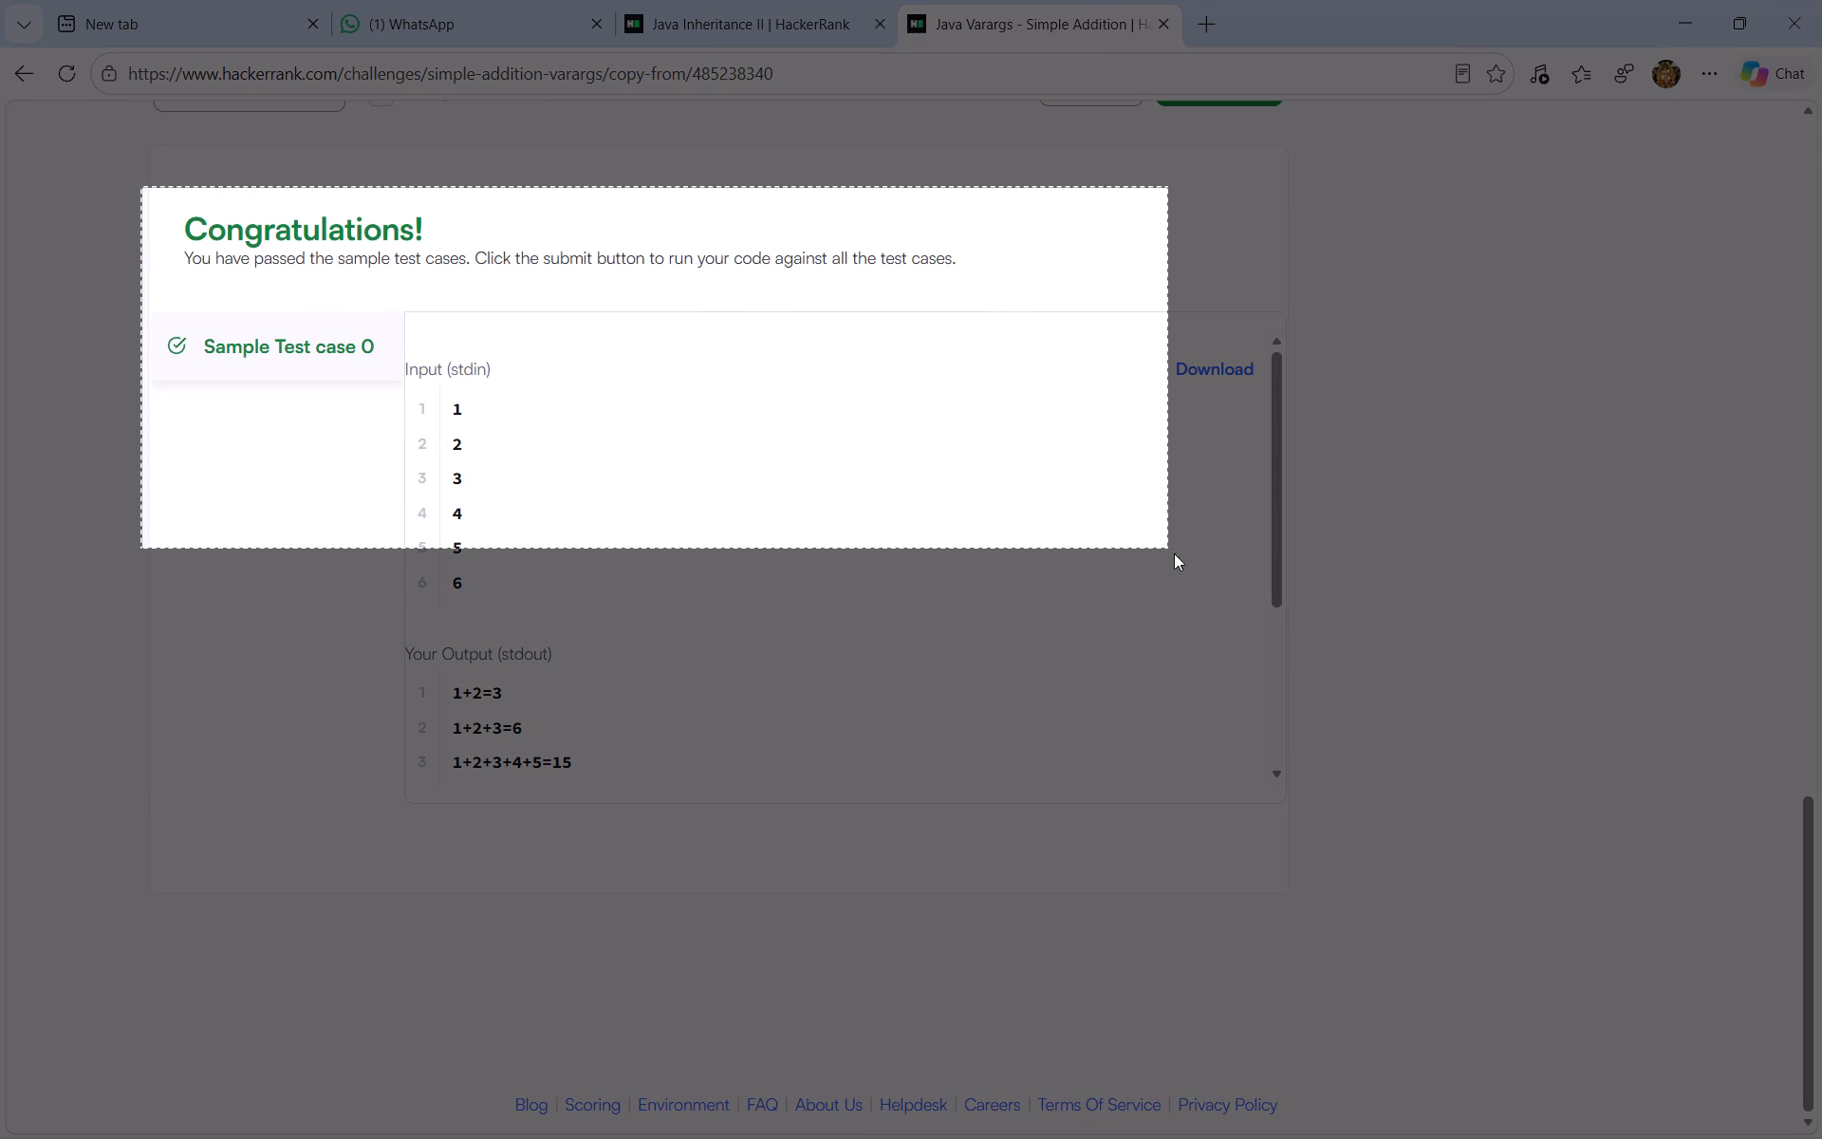
{"action": "left_click_drag", "start_coordinate": [1174, 553], "coordinate": [1269, 824]}
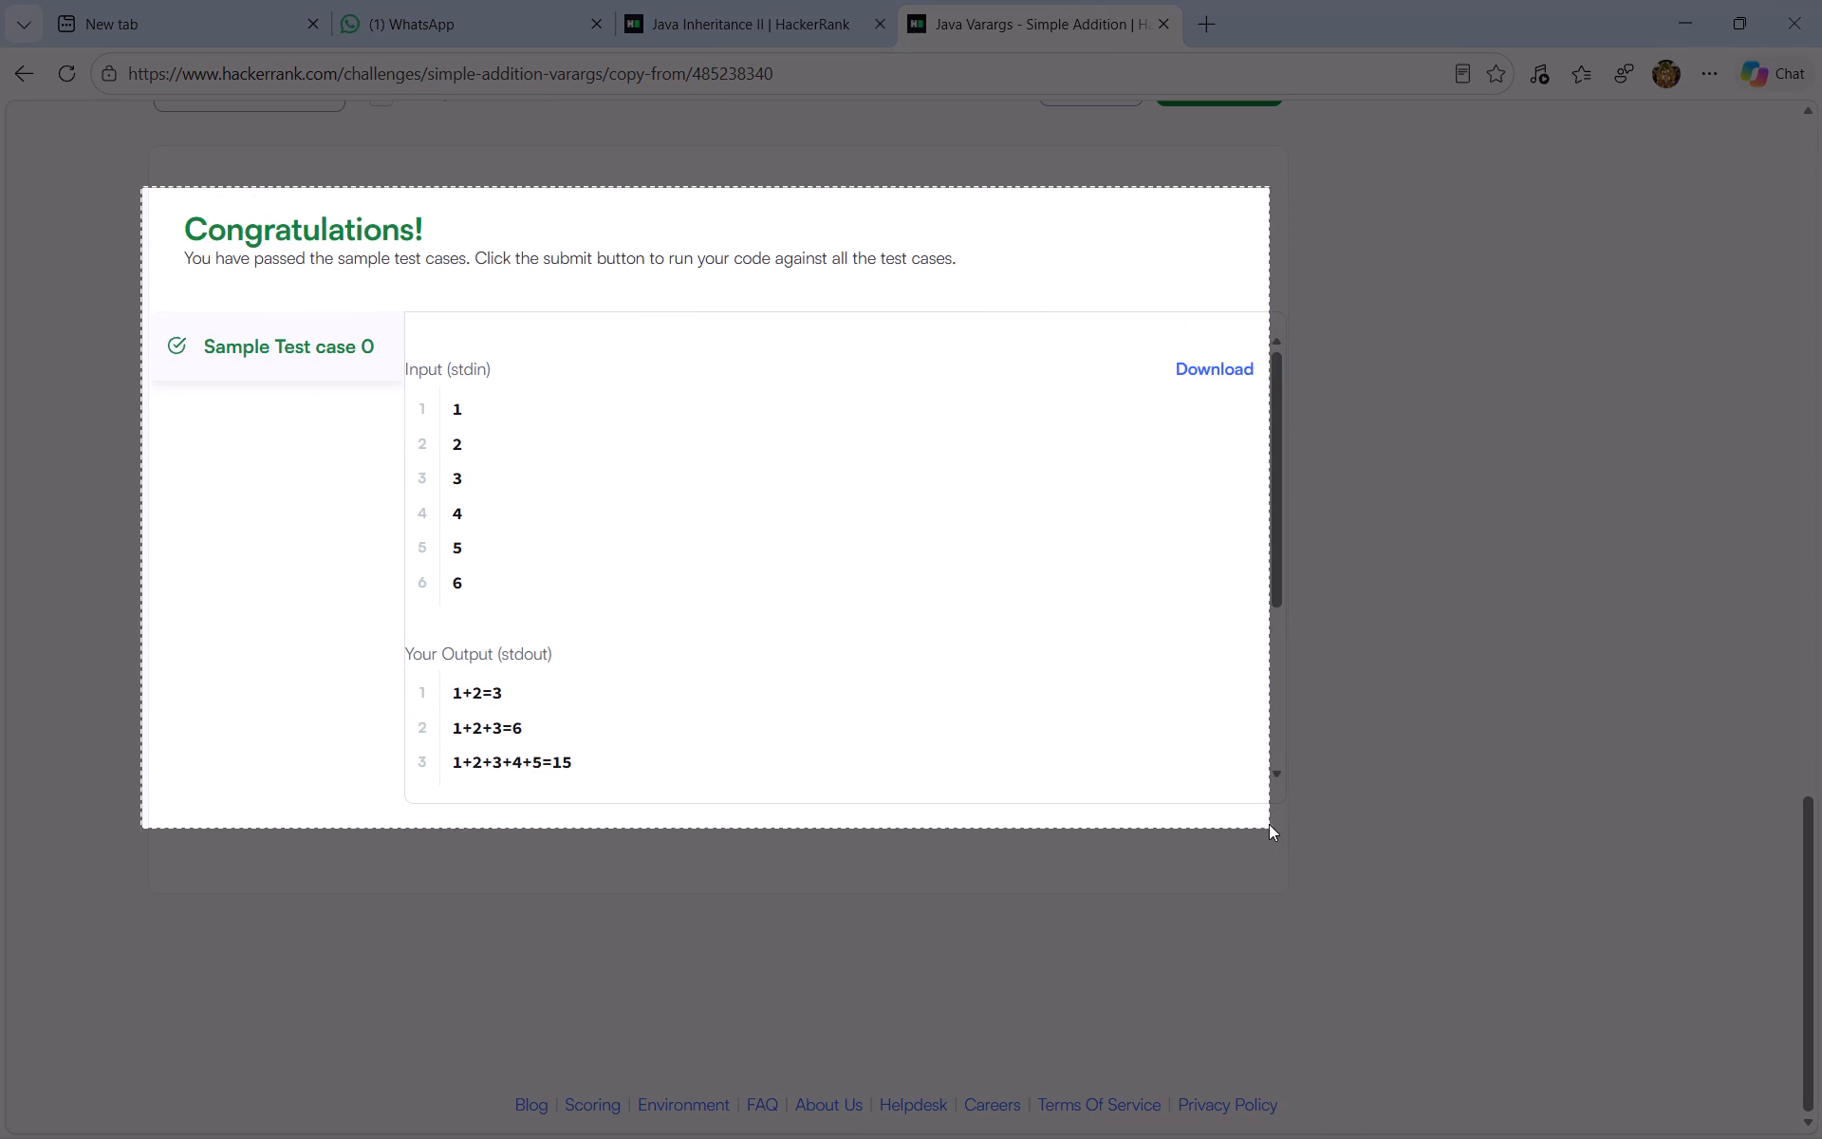
{"action": "left_click_drag", "start_coordinate": [1269, 824], "coordinate": [1274, 801]}
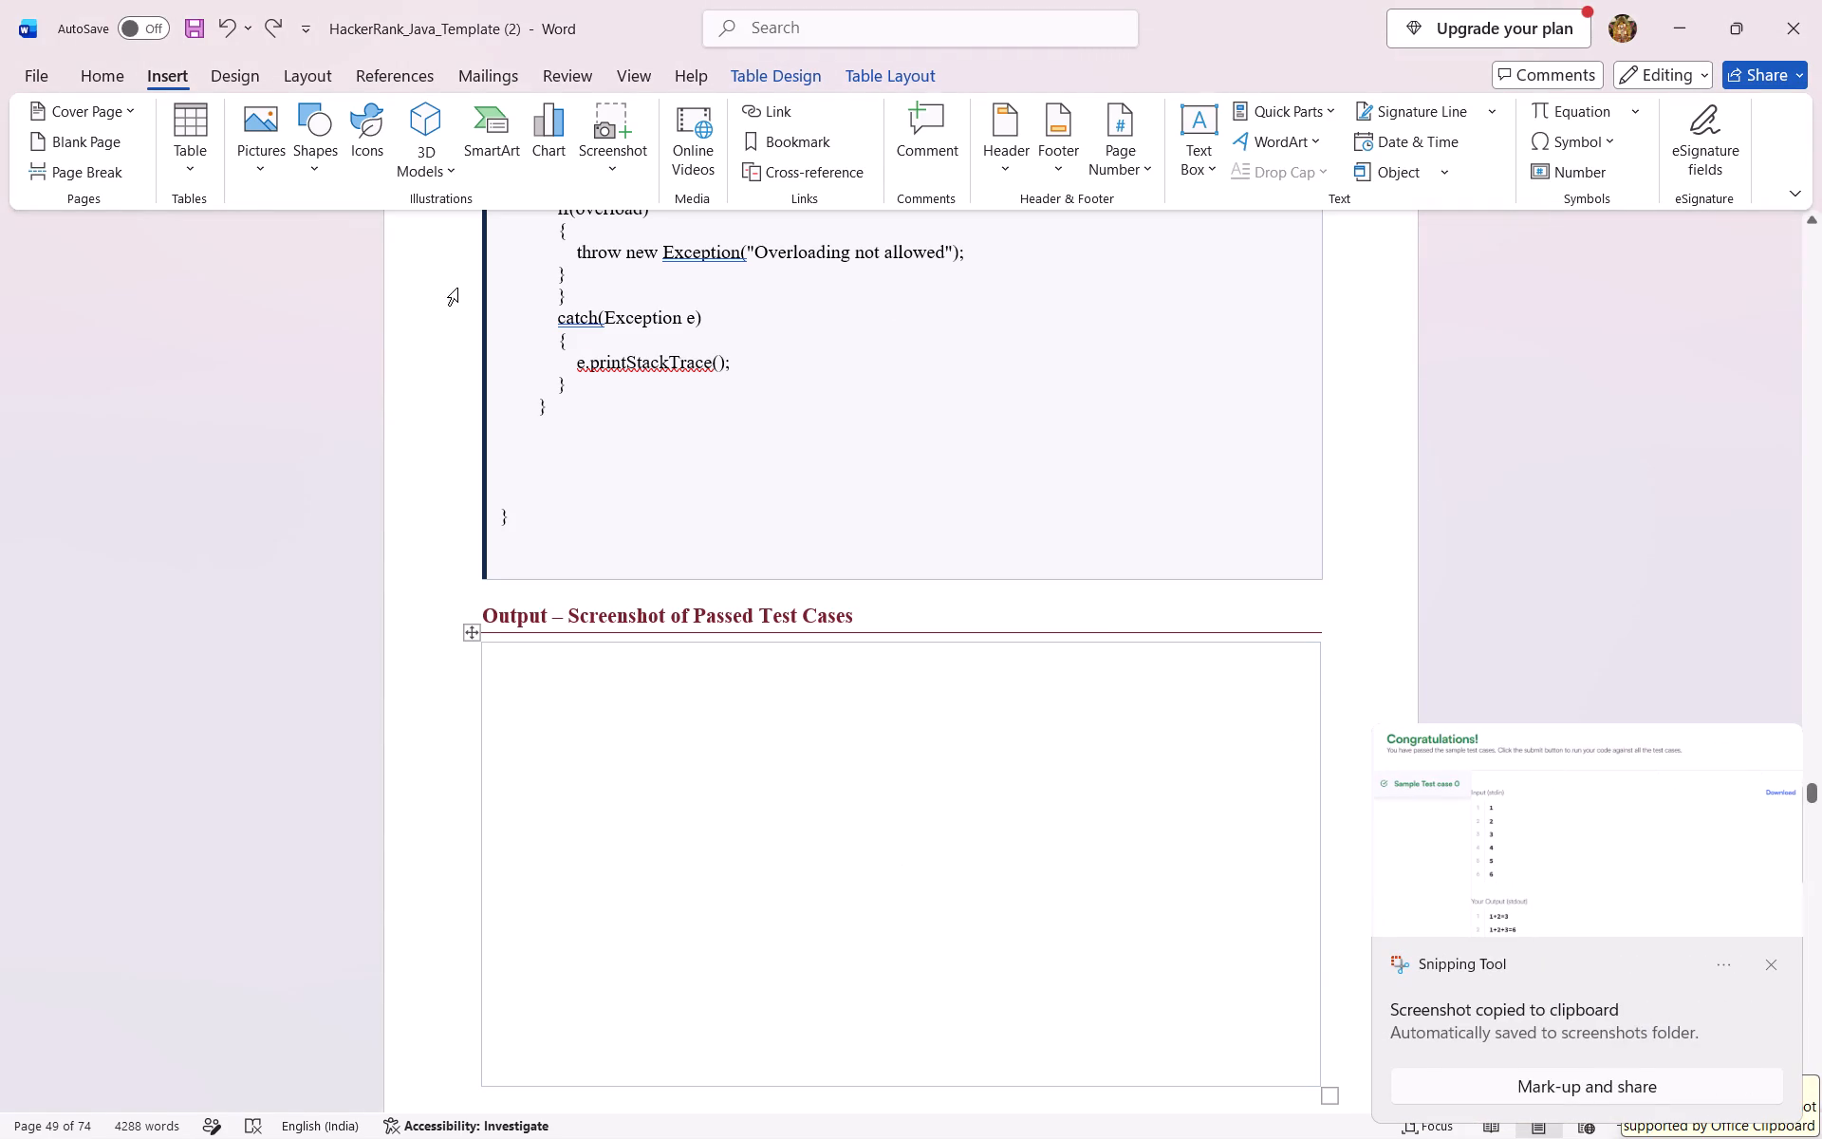
{"action": "left_click", "coordinate": [247, 104]}
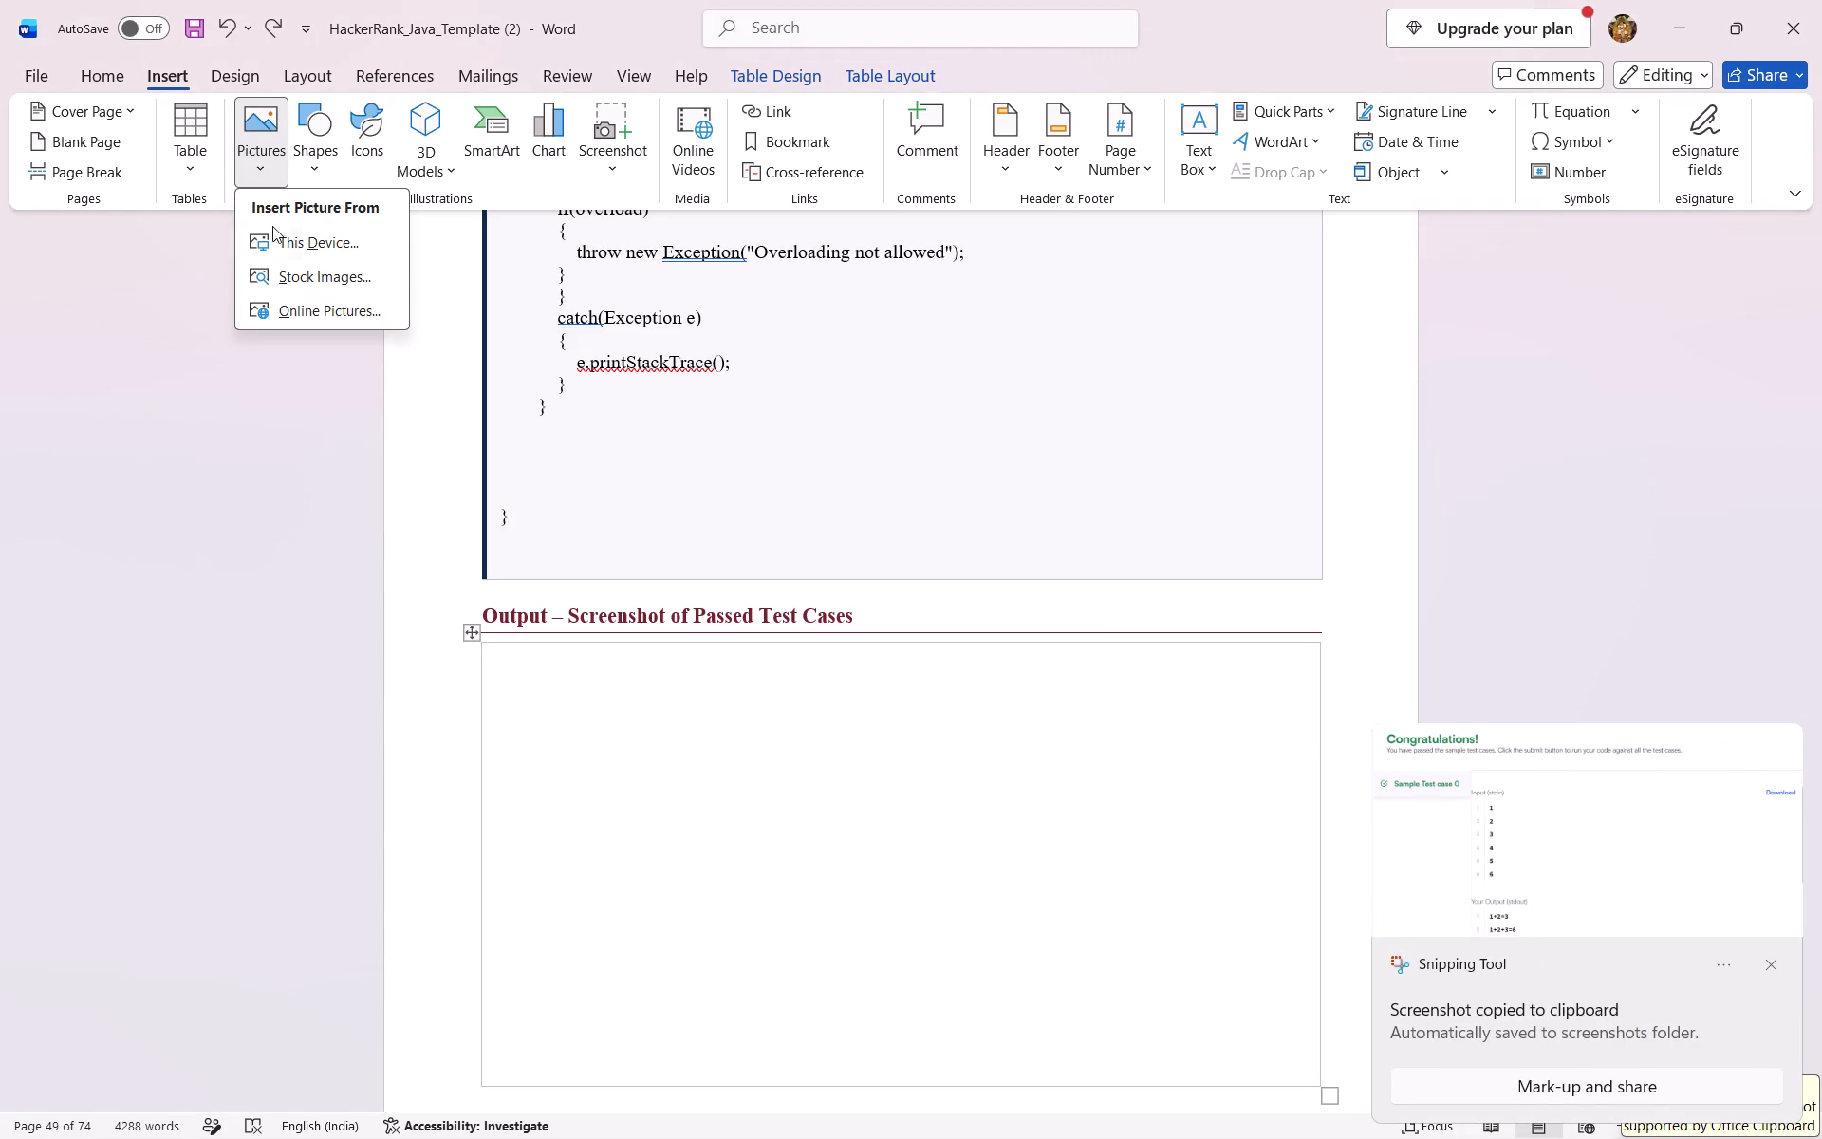
{"action": "left_click", "coordinate": [272, 240]}
{"action": "scroll", "coordinate": [360, 289], "scroll_direction": "down", "scroll_amount": 5}
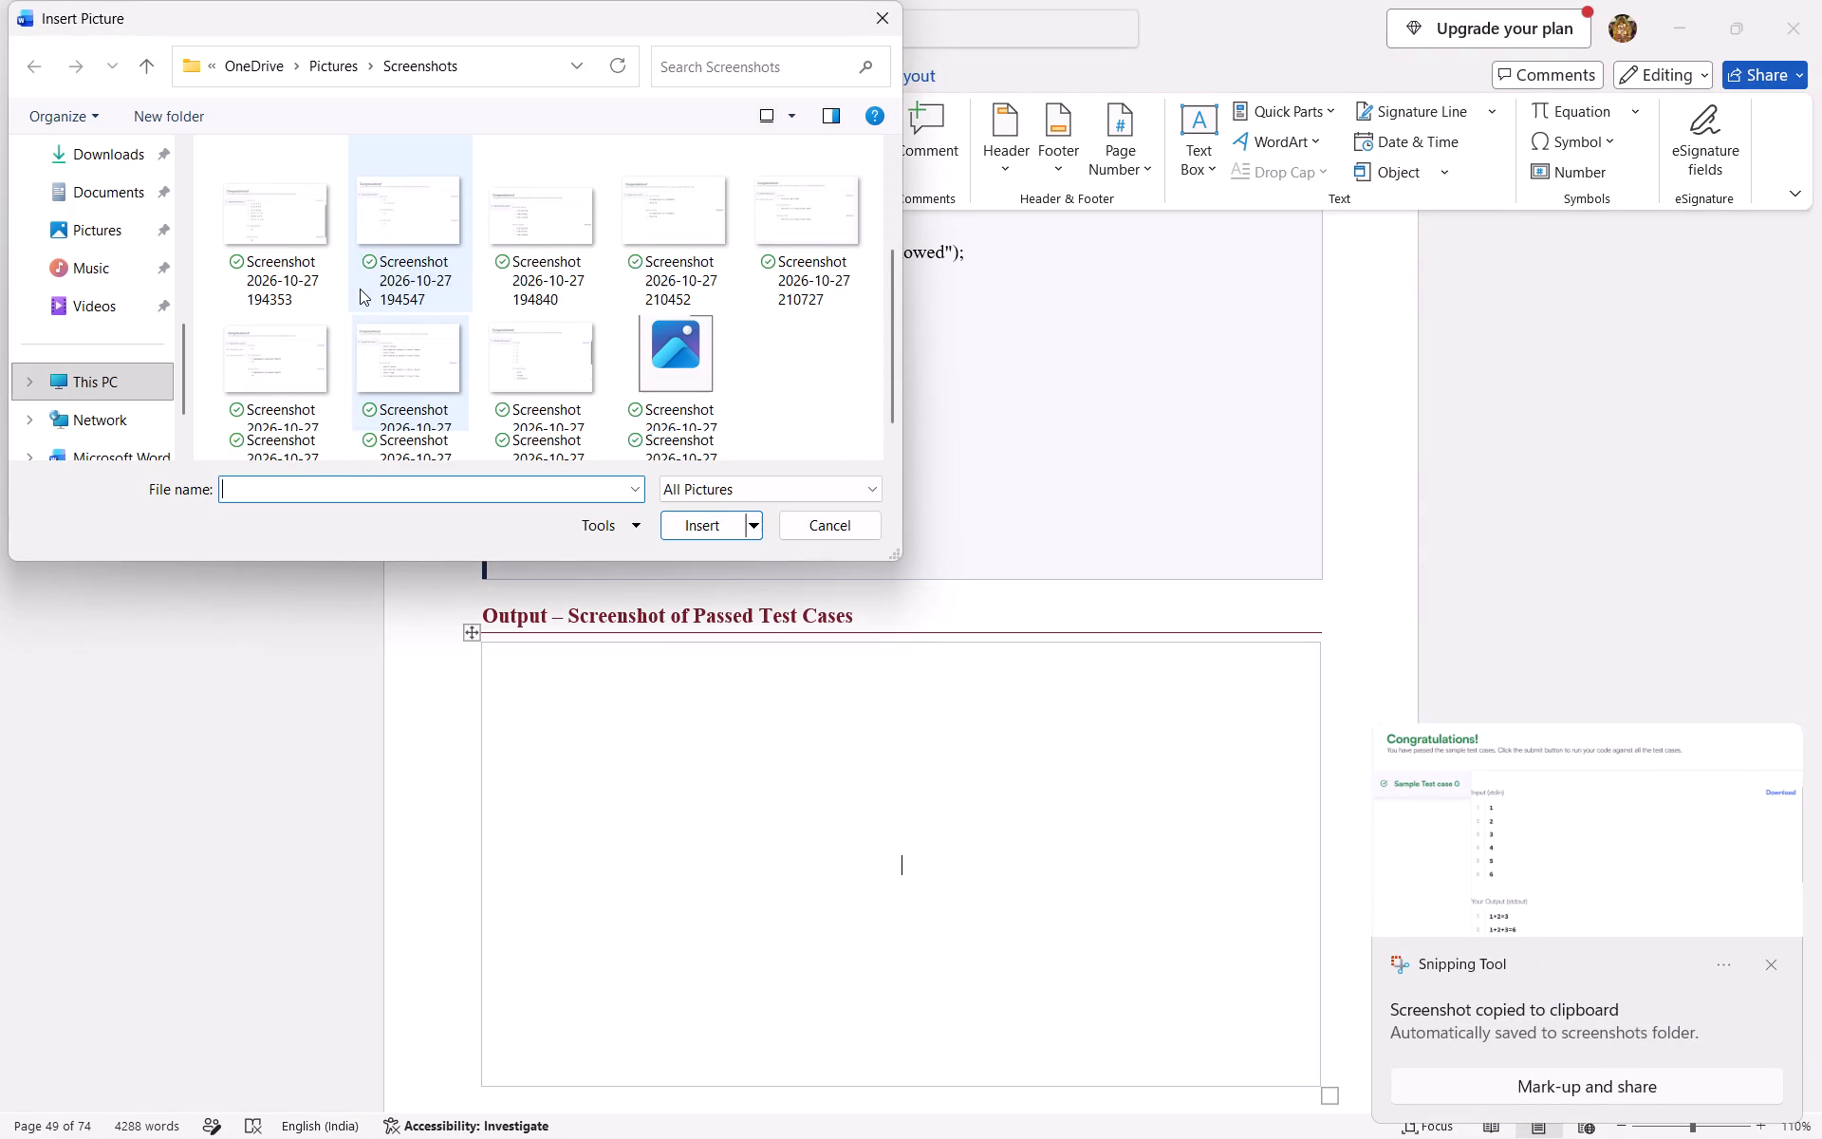
{"action": "scroll", "coordinate": [360, 289], "scroll_direction": "down", "scroll_amount": 4}
{"action": "left_click", "coordinate": [639, 332]}
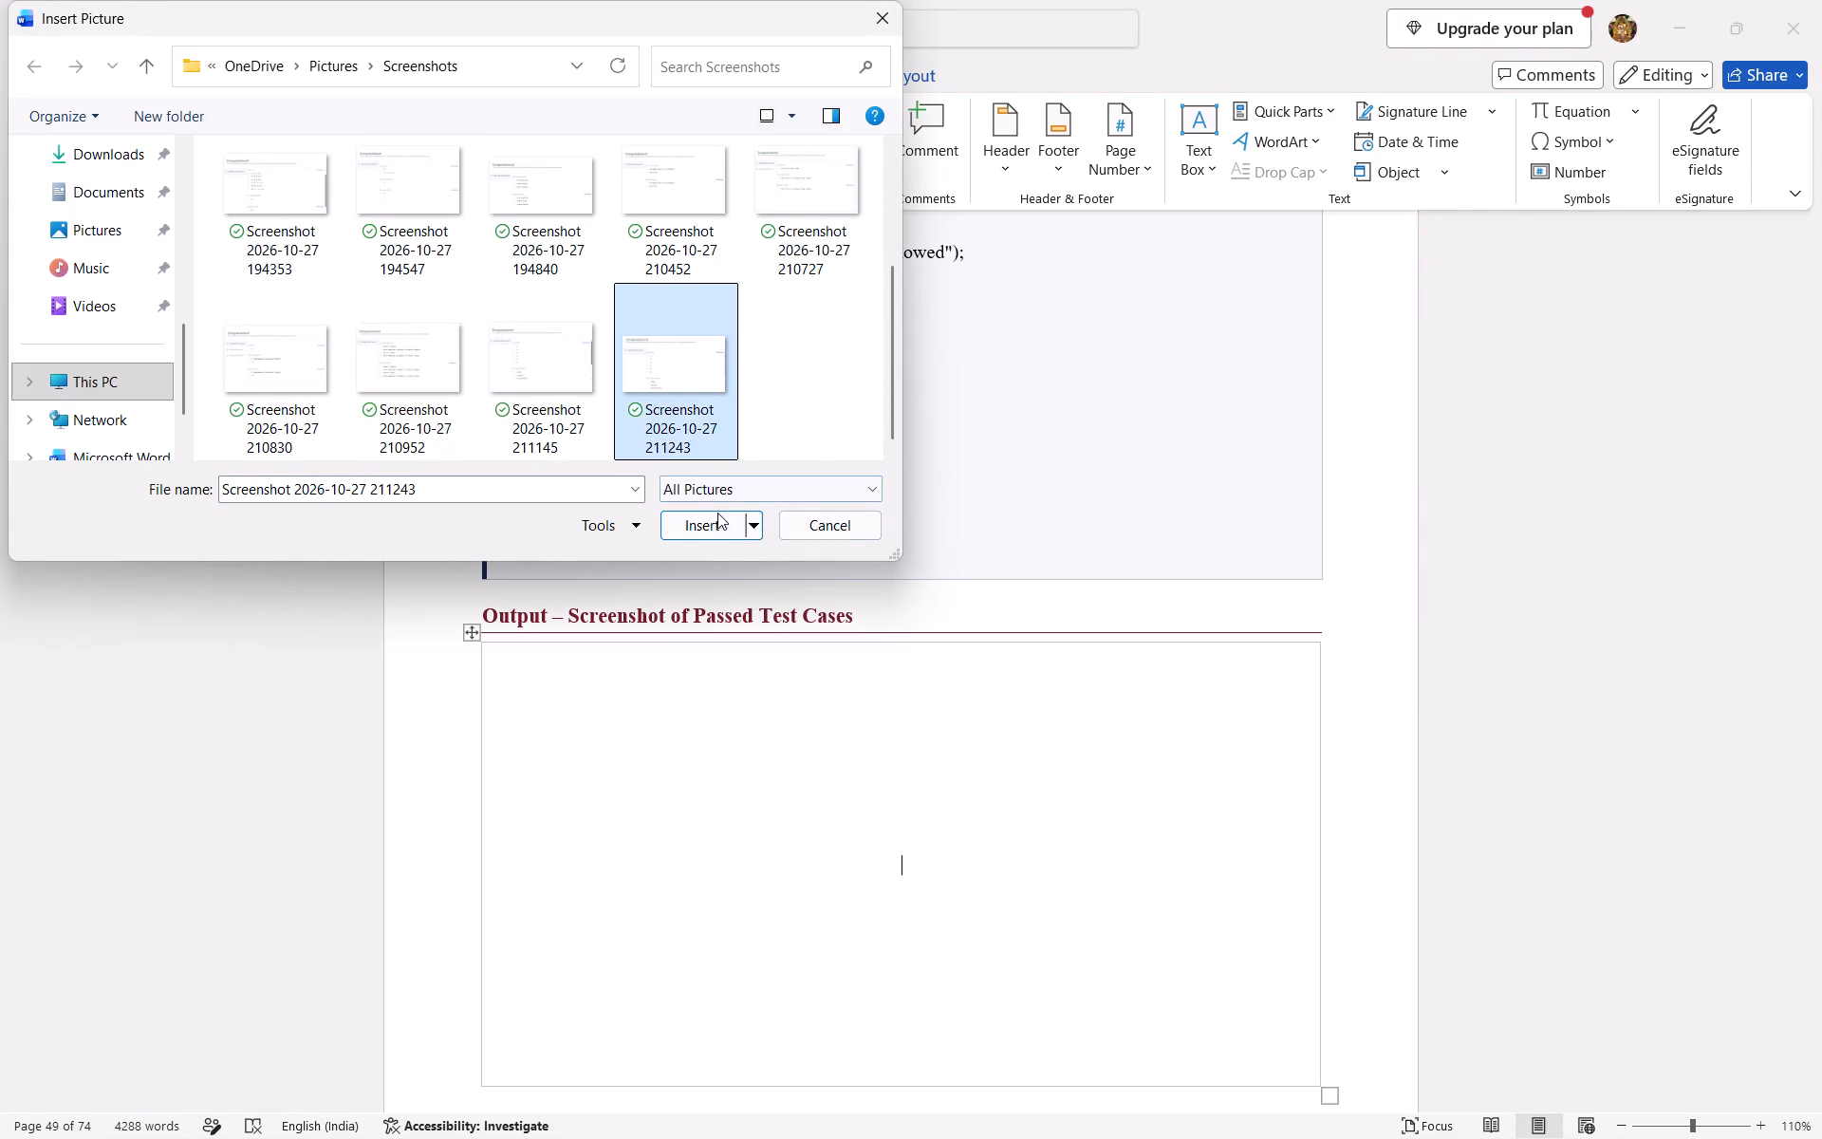
{"action": "left_click", "coordinate": [716, 513]}
Follow question 26's HackerRank link and open the accepted submission from 6 days ago in the Java Reflection - Attributes code editor.
{"action": "scroll", "coordinate": [820, 617], "scroll_direction": "down", "scroll_amount": 1}
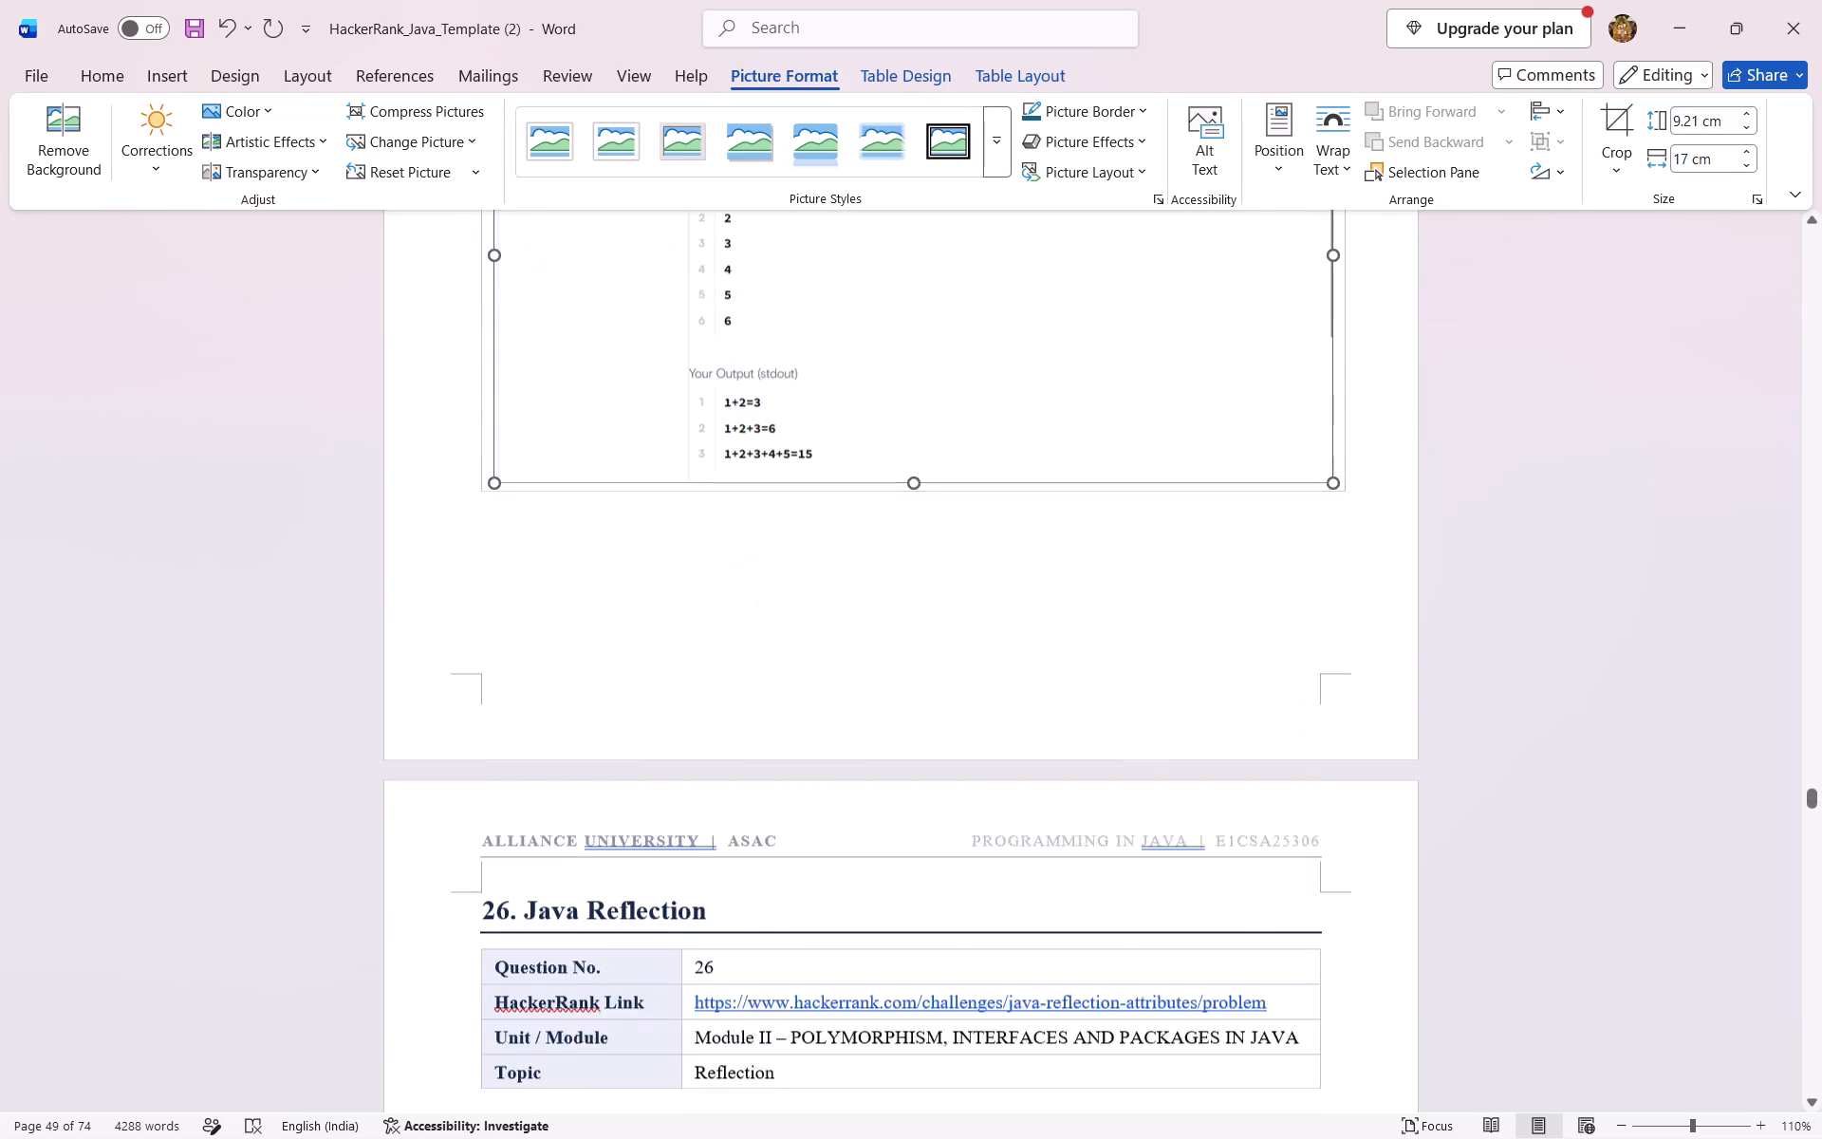
{"action": "scroll", "coordinate": [820, 617], "scroll_direction": "down", "scroll_amount": 1}
{"action": "scroll", "coordinate": [788, 713], "scroll_direction": "down", "scroll_amount": 1}
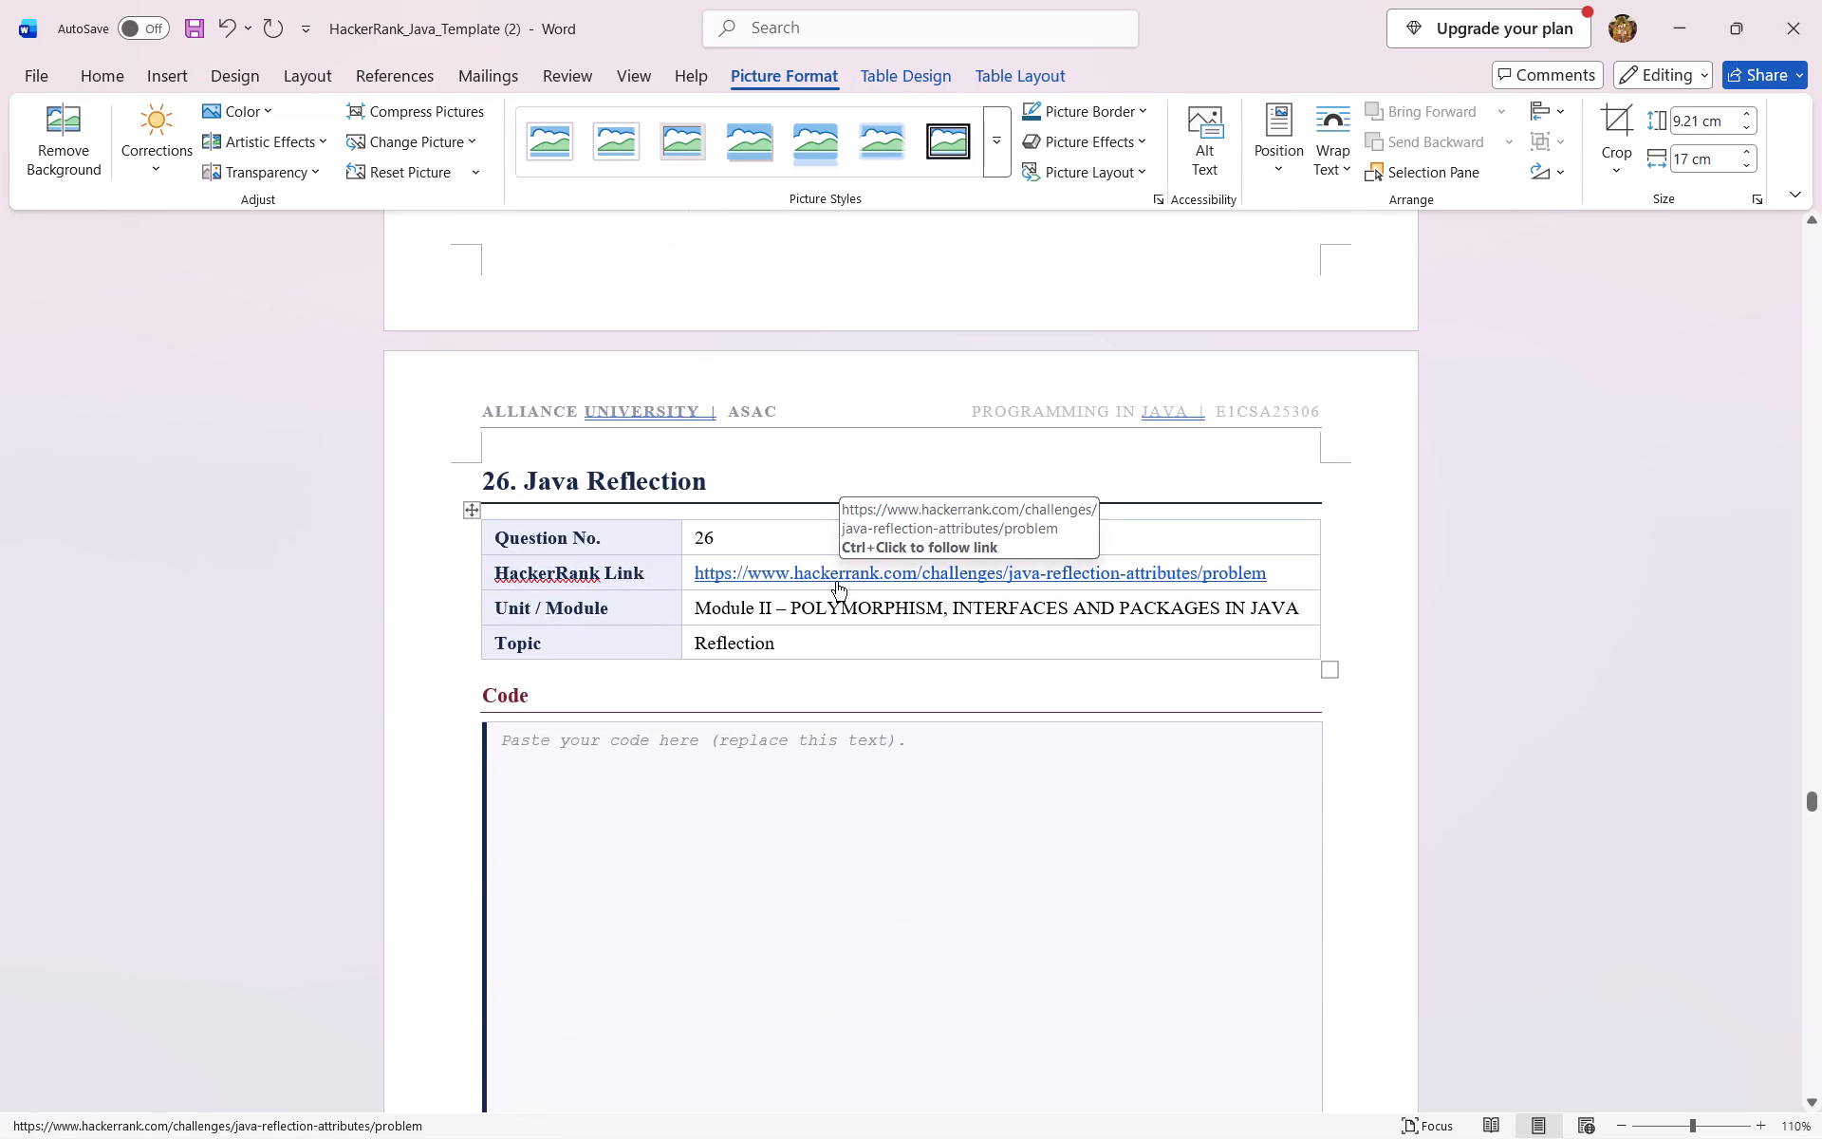
{"action": "left_click", "coordinate": [836, 581], "text": "ctrl"}
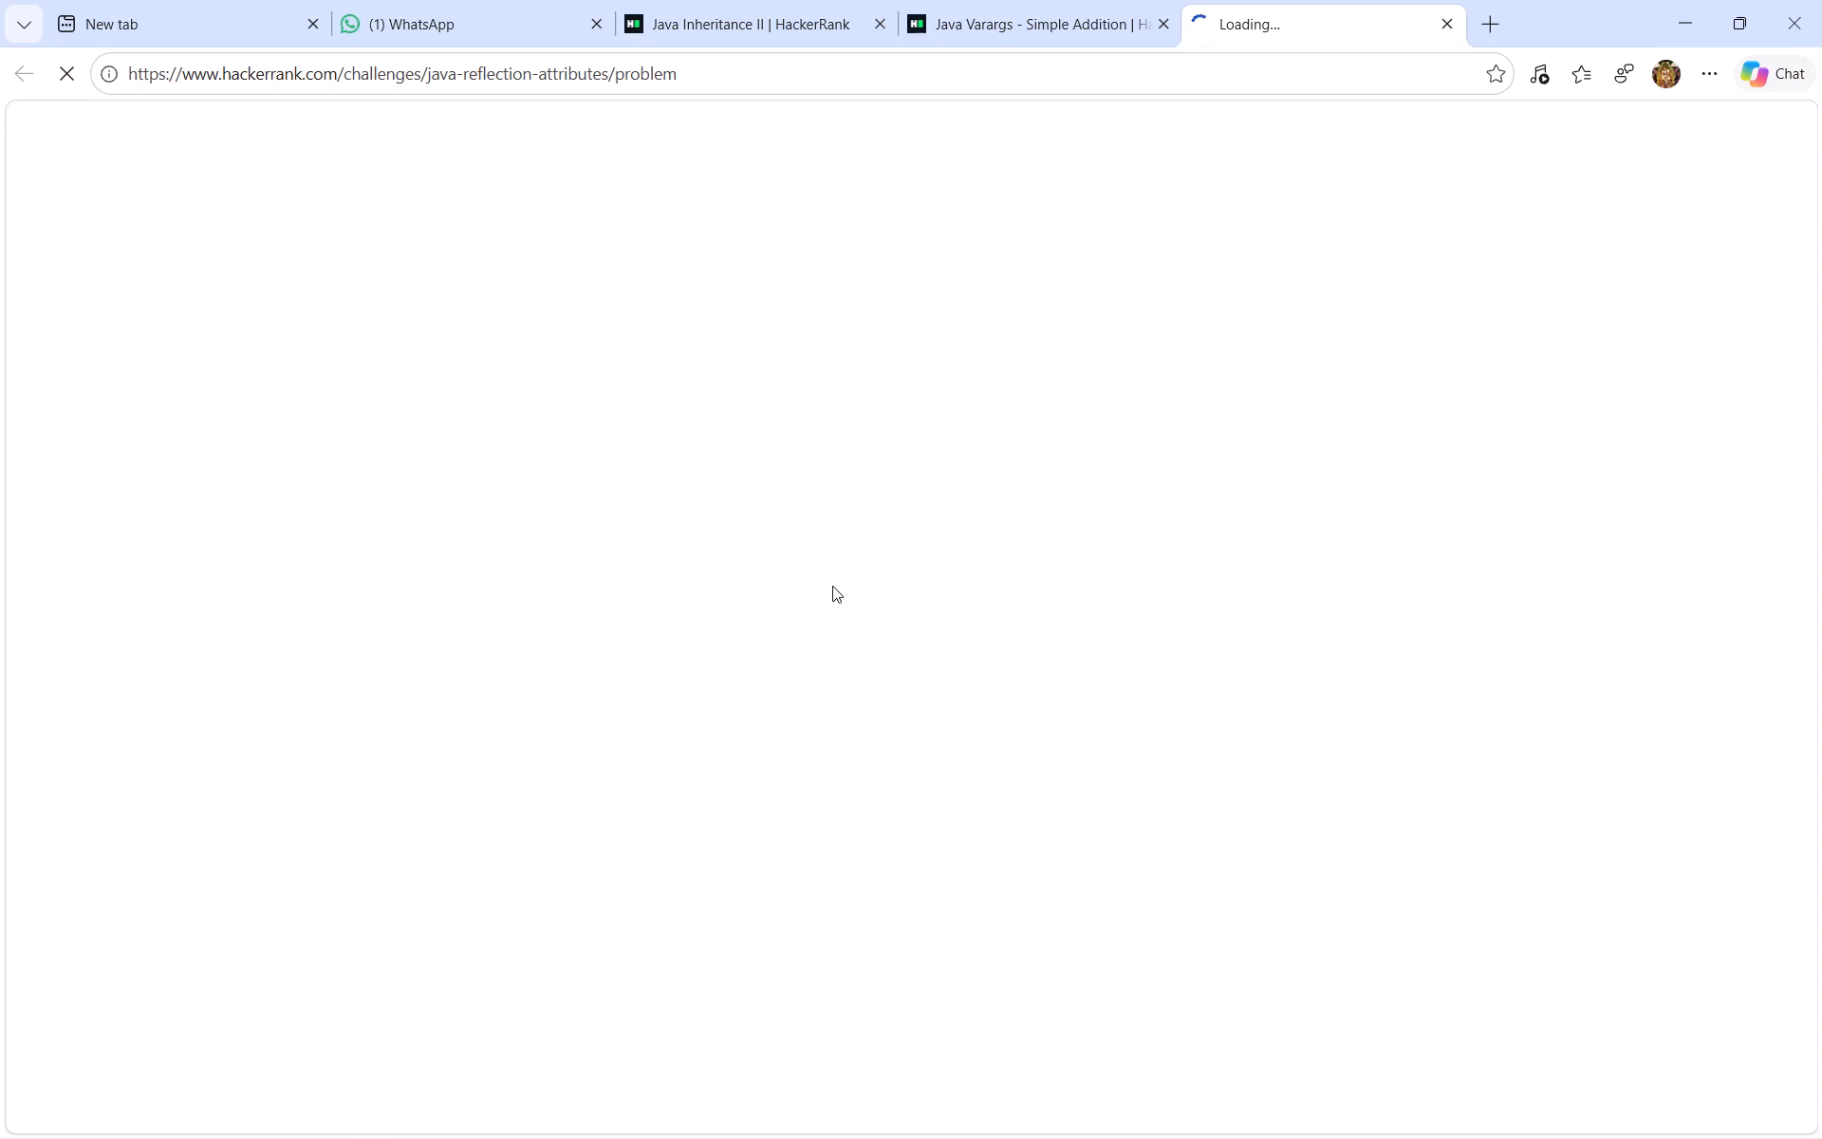
{"action": "scroll", "coordinate": [830, 639], "scroll_direction": "down", "scroll_amount": 2}
{"action": "scroll", "coordinate": [830, 639], "scroll_direction": "left", "scroll_amount": 1}
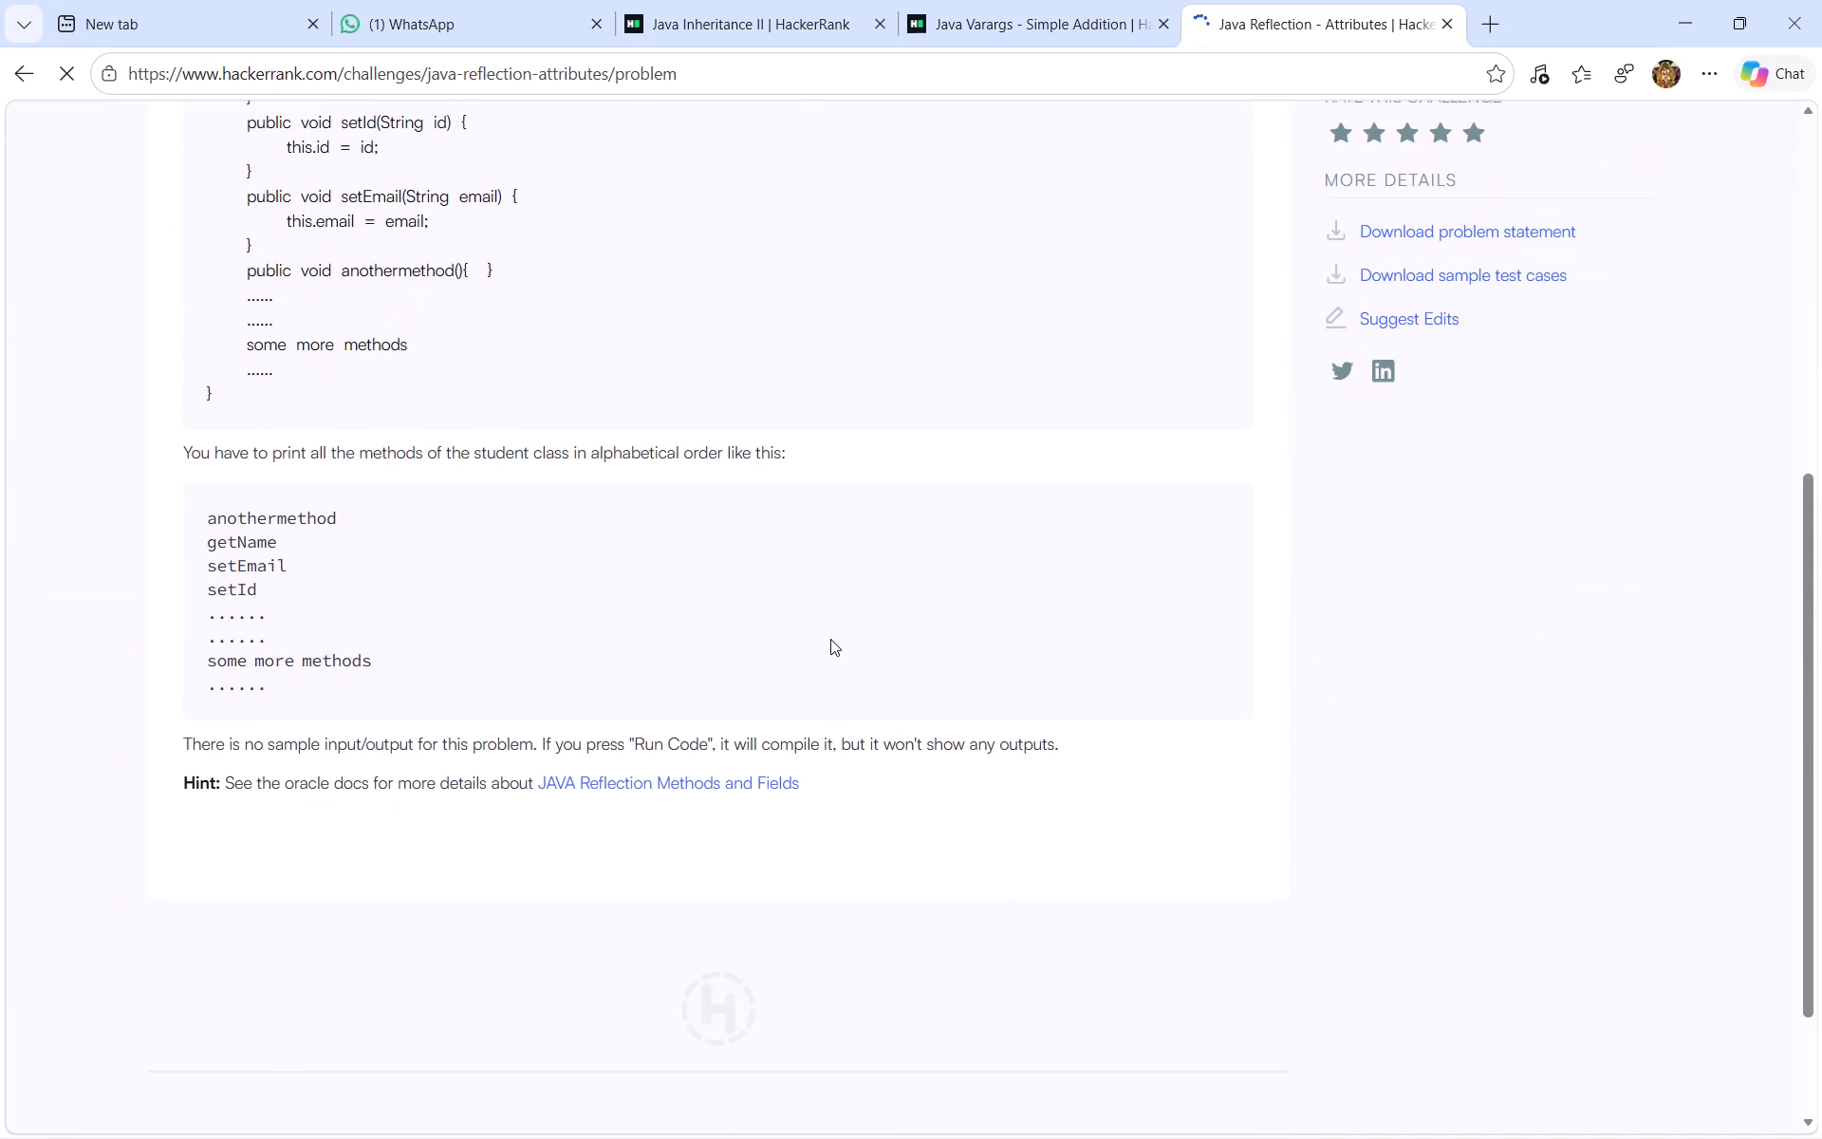
{"action": "scroll", "coordinate": [830, 639], "scroll_direction": "left", "scroll_amount": 1}
{"action": "scroll", "coordinate": [830, 639], "scroll_direction": "up", "scroll_amount": 4}
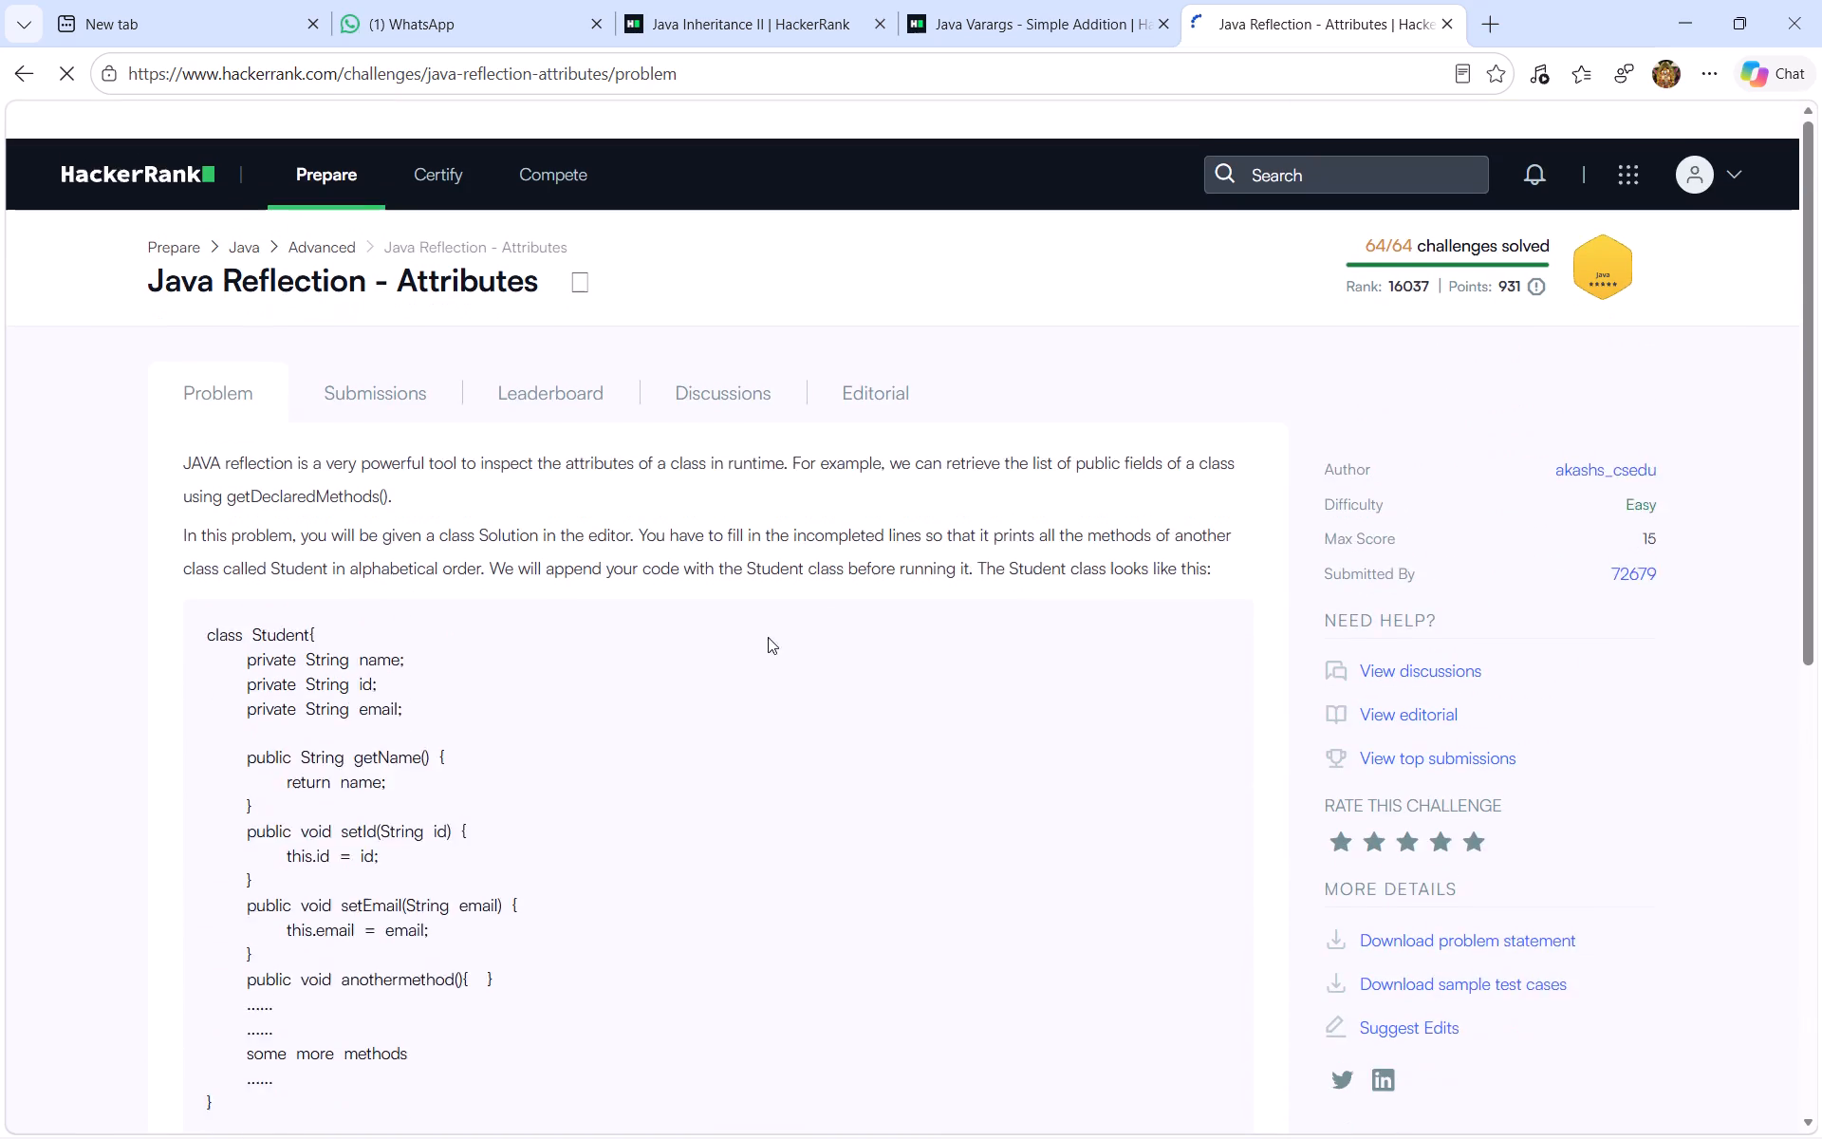
{"action": "left_click", "coordinate": [370, 350]}
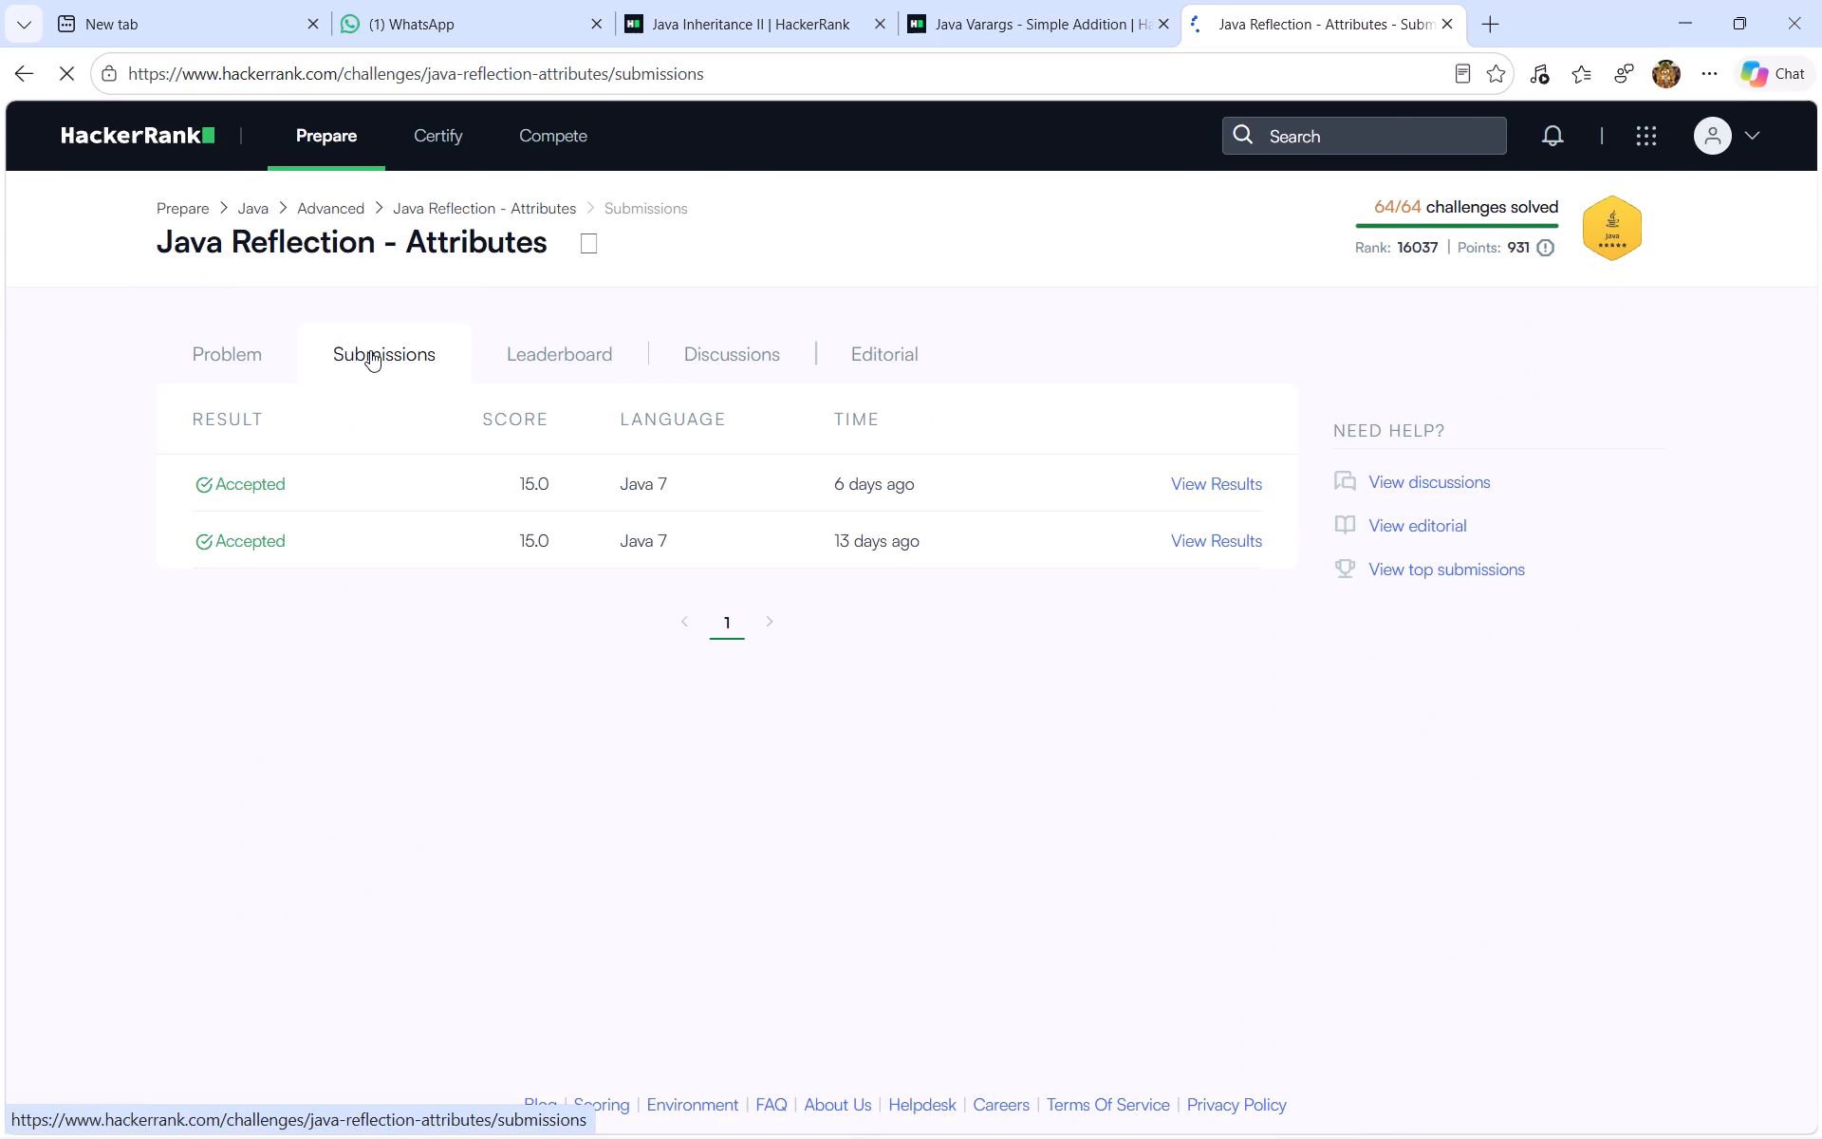
{"action": "left_click", "coordinate": [1245, 491]}
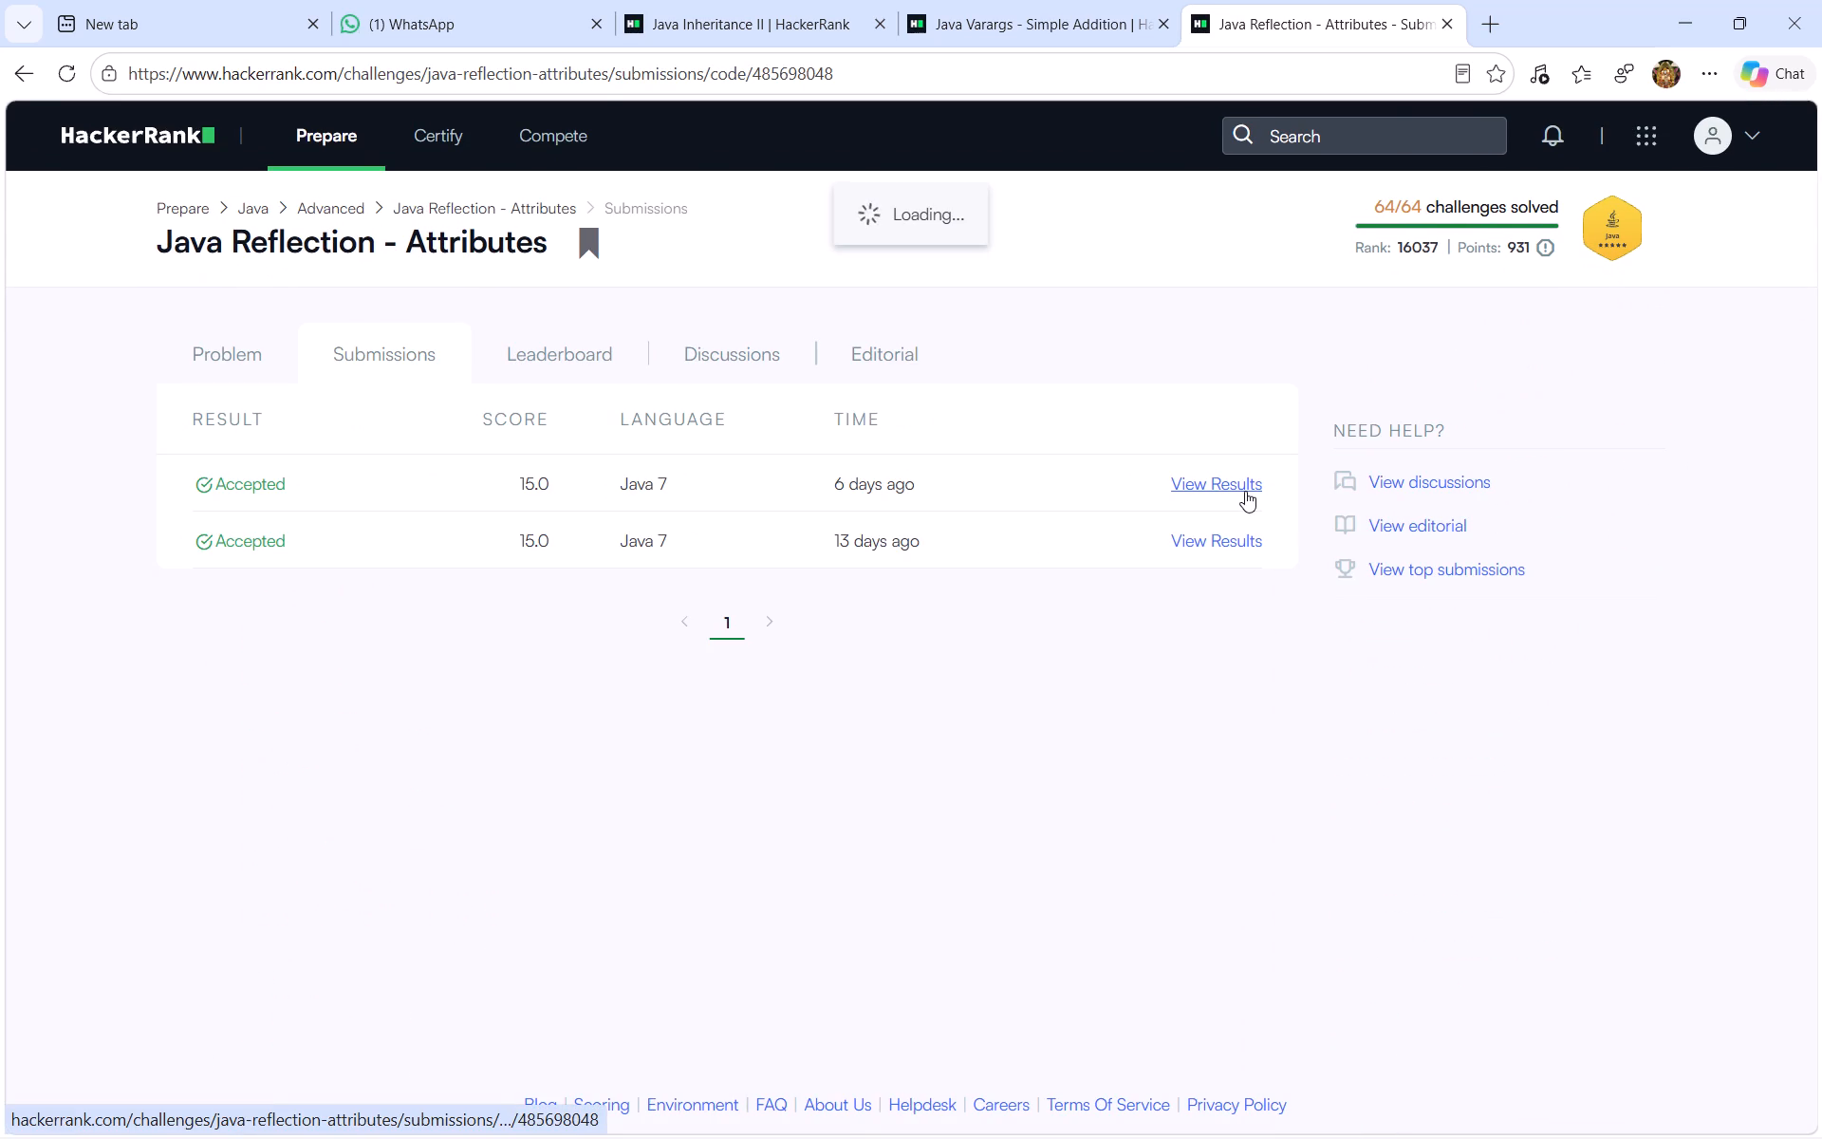
{"action": "left_click", "coordinate": [1195, 589]}
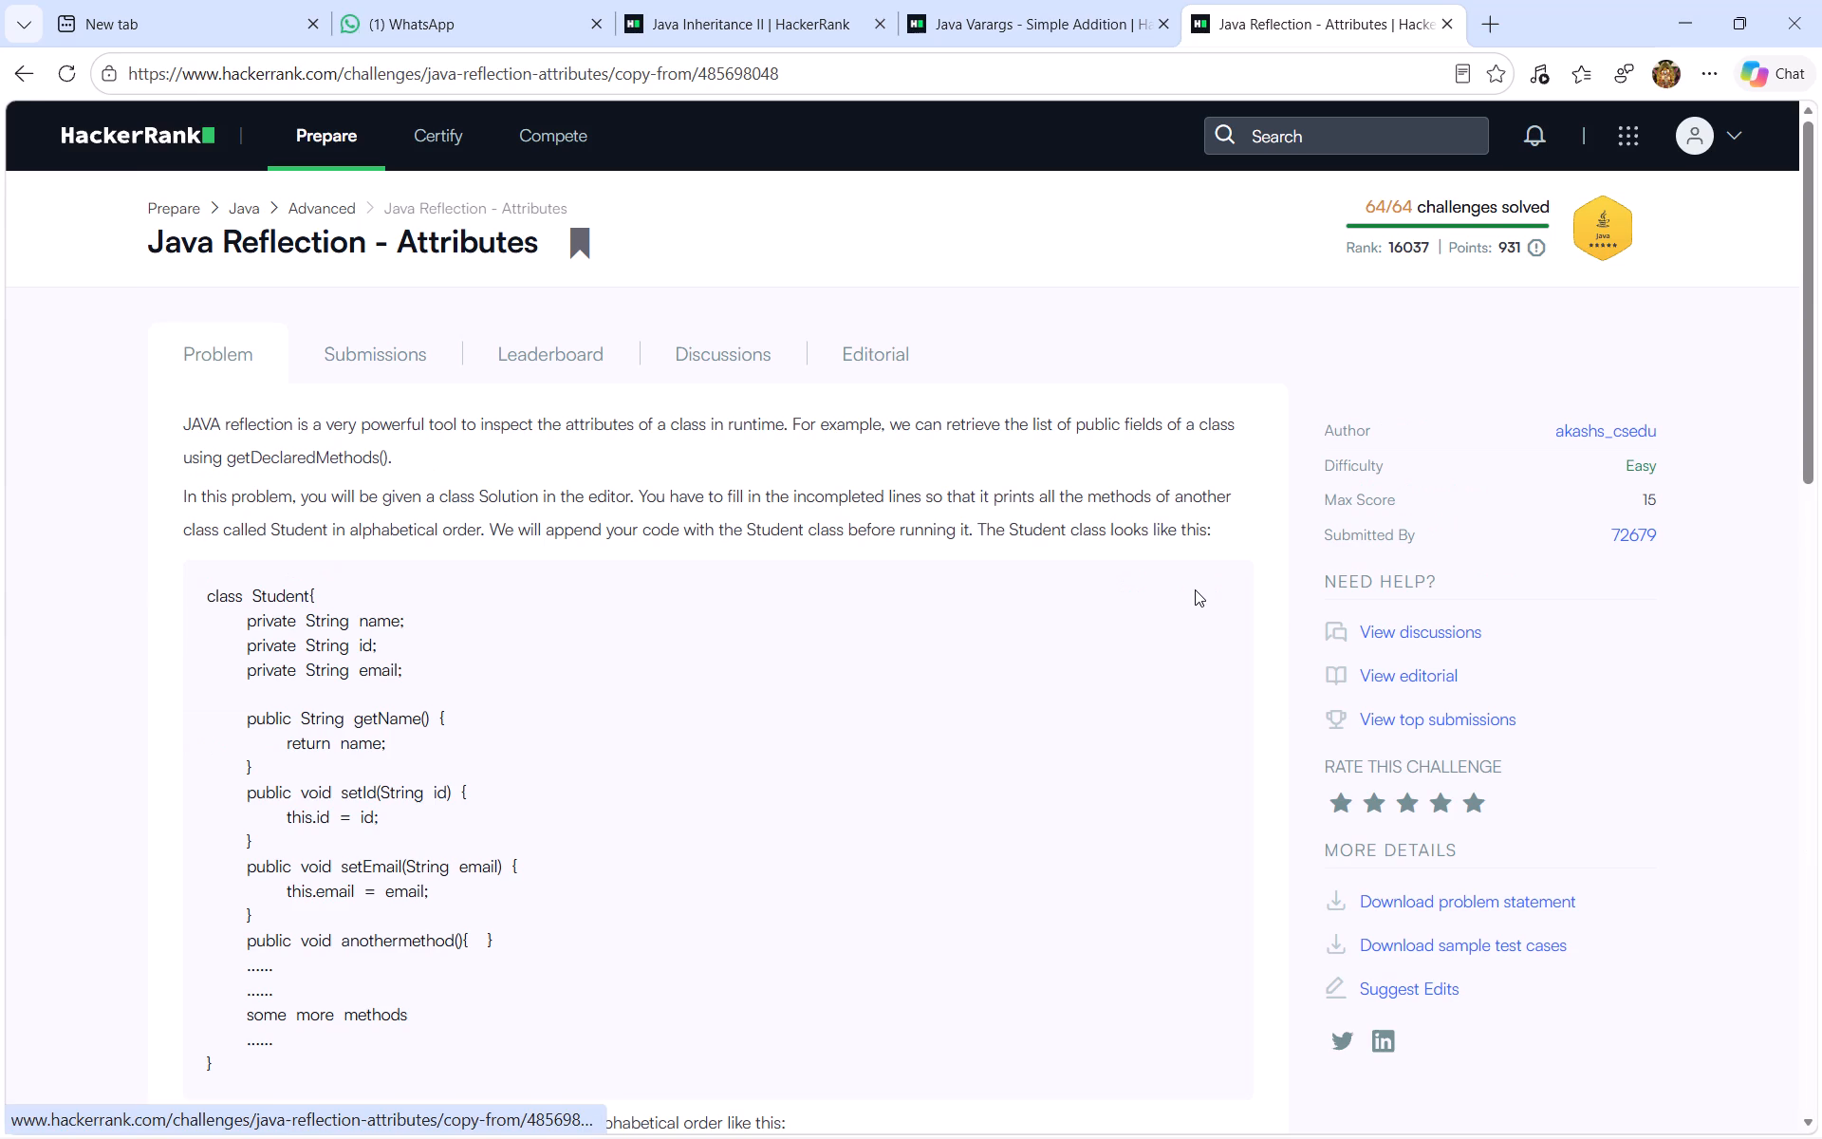
Copy the entire Java Reflection - Attributes code from the editor and paste it over the placeholder text in question 26's Code box in Word.
{"action": "scroll", "coordinate": [1061, 633], "scroll_direction": "down", "scroll_amount": 6}
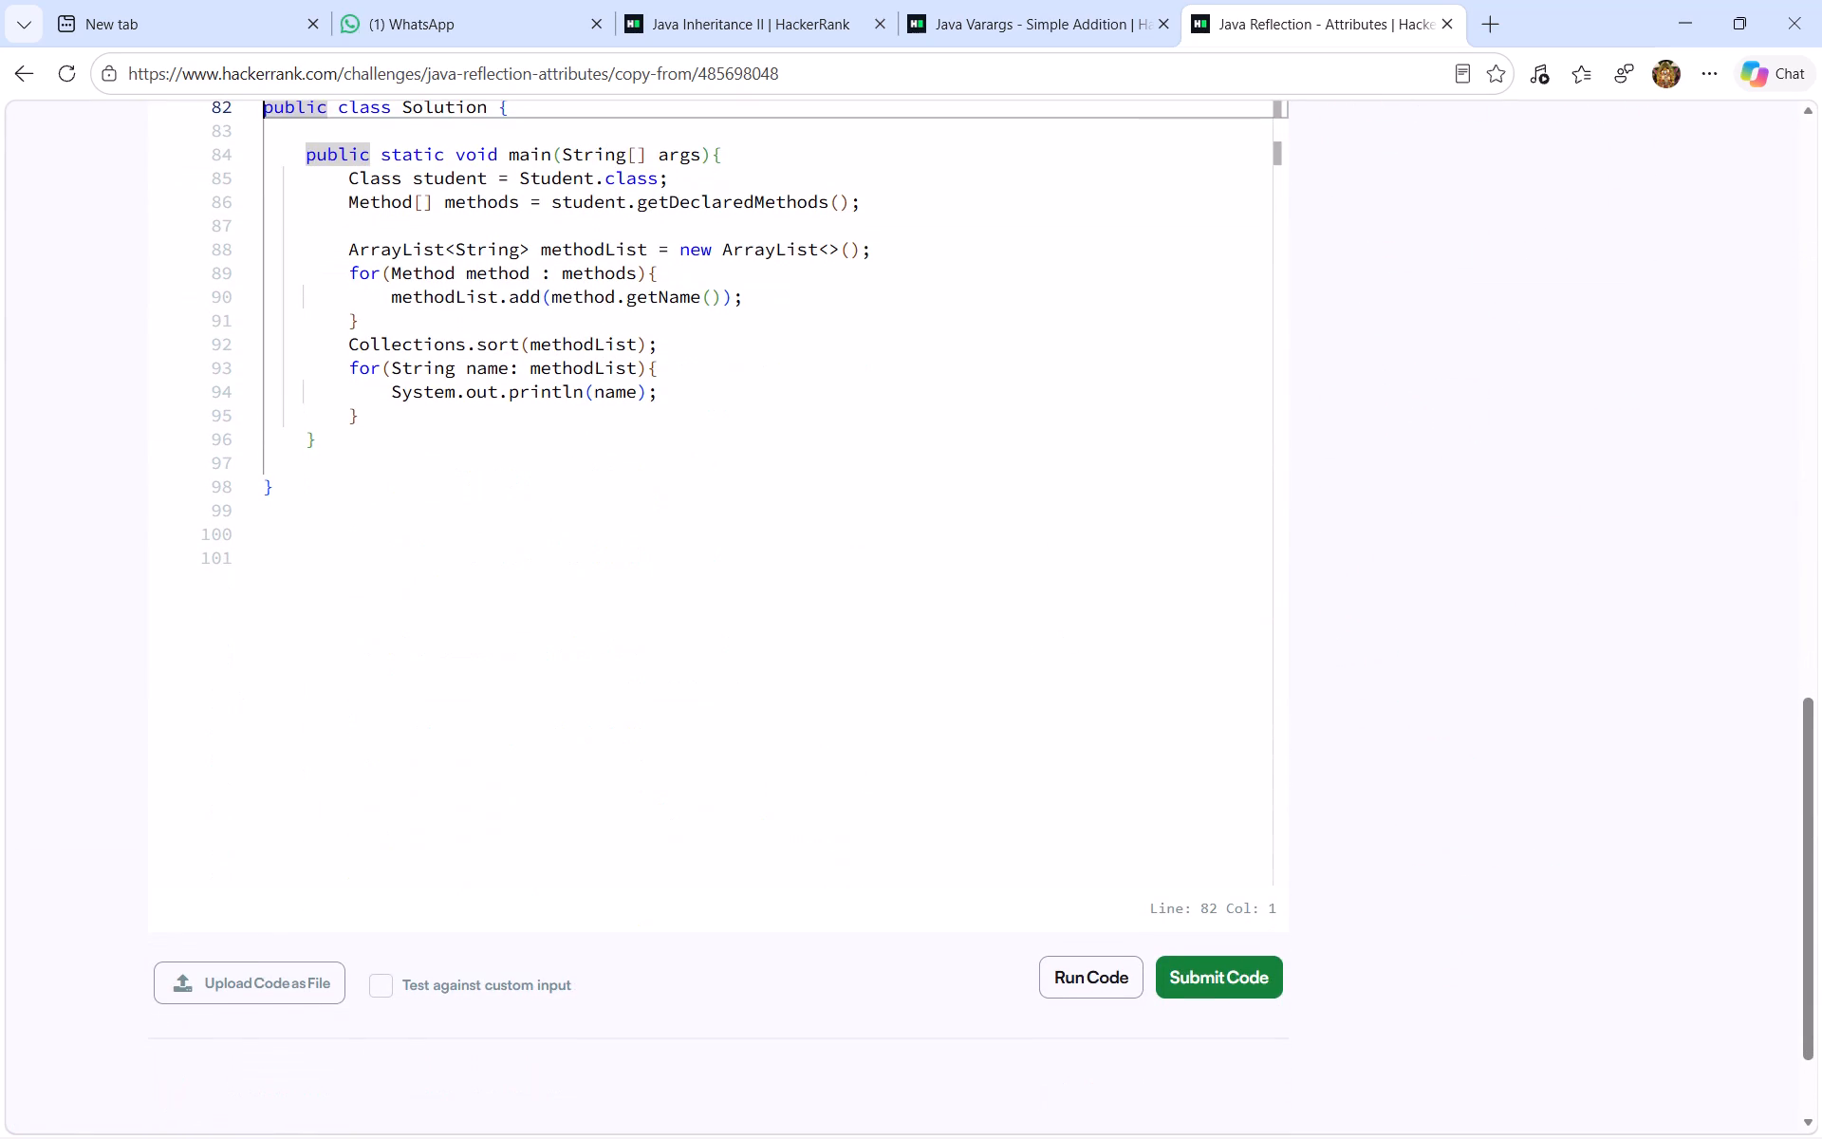
{"action": "left_click", "coordinate": [840, 620]}
{"action": "key", "text": "ctrl+a"}
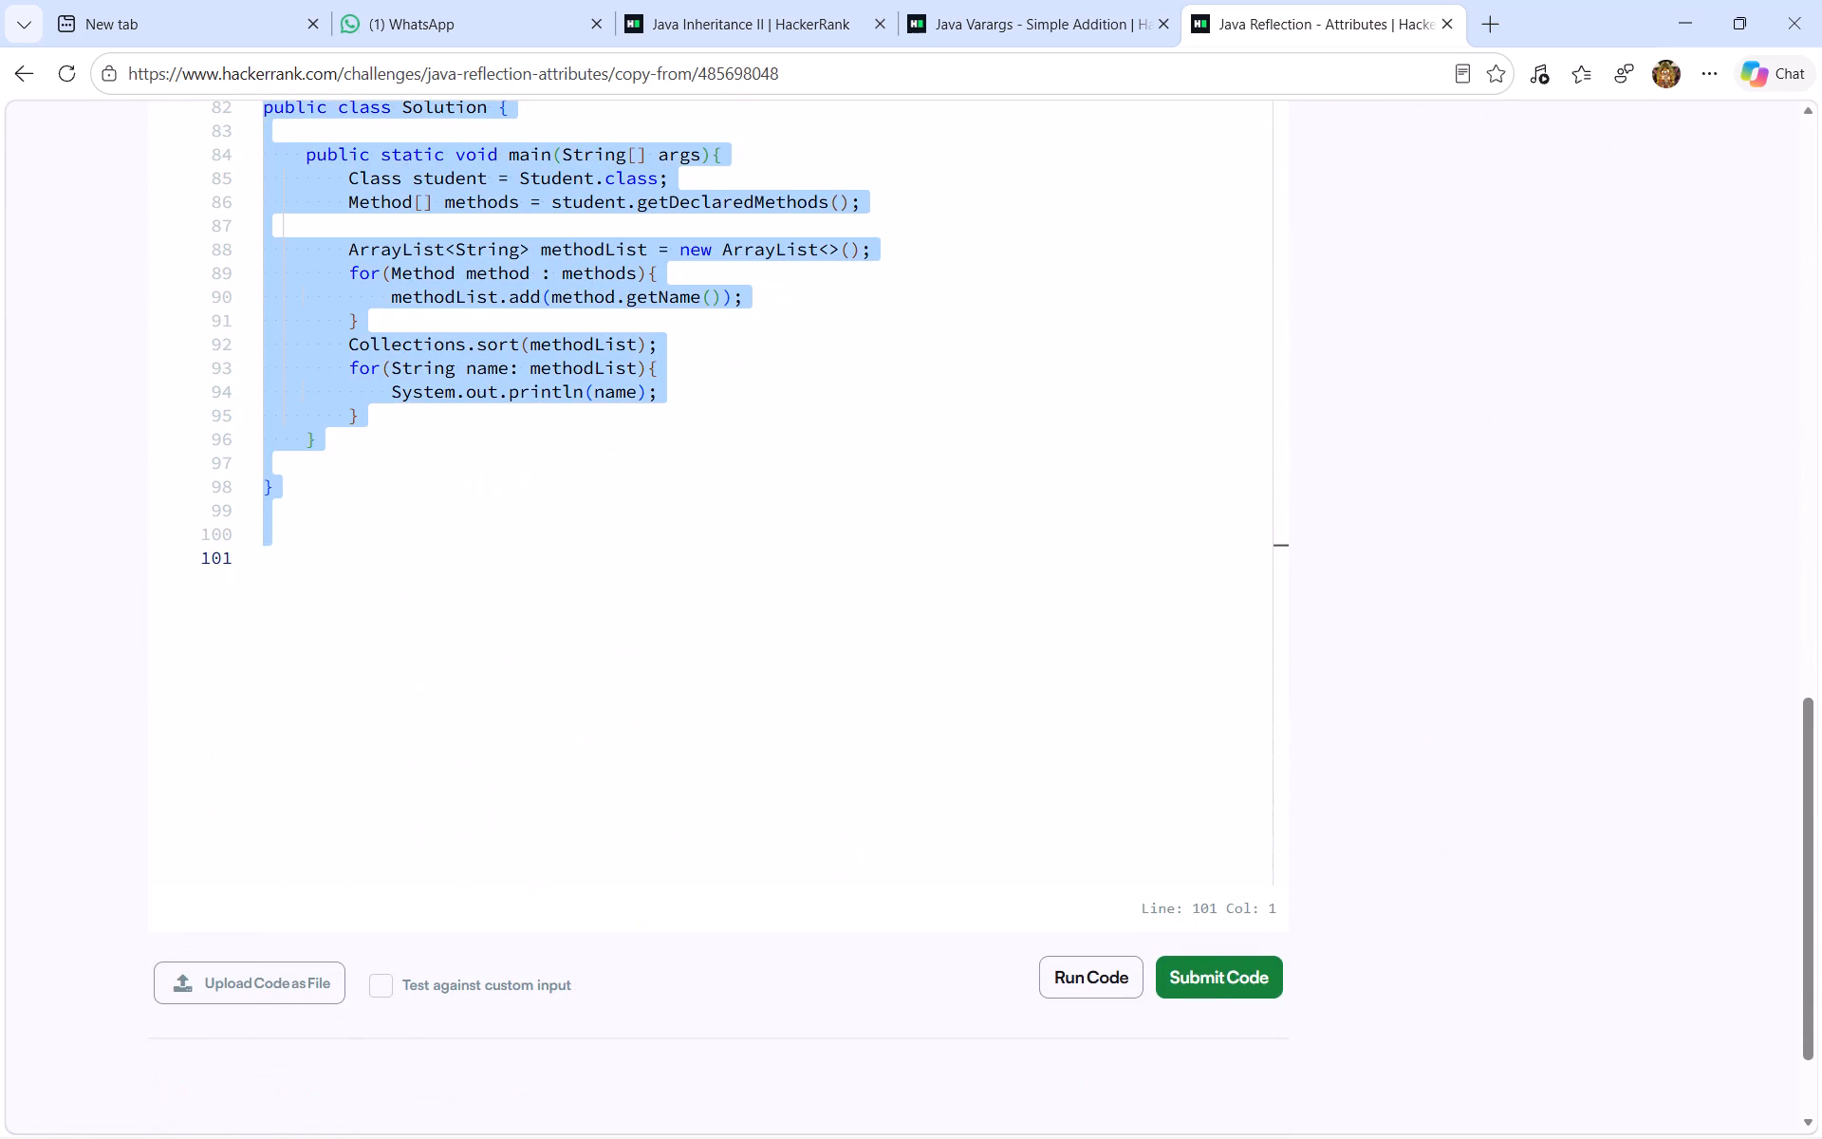
{"action": "key", "text": "ctrl+c"}
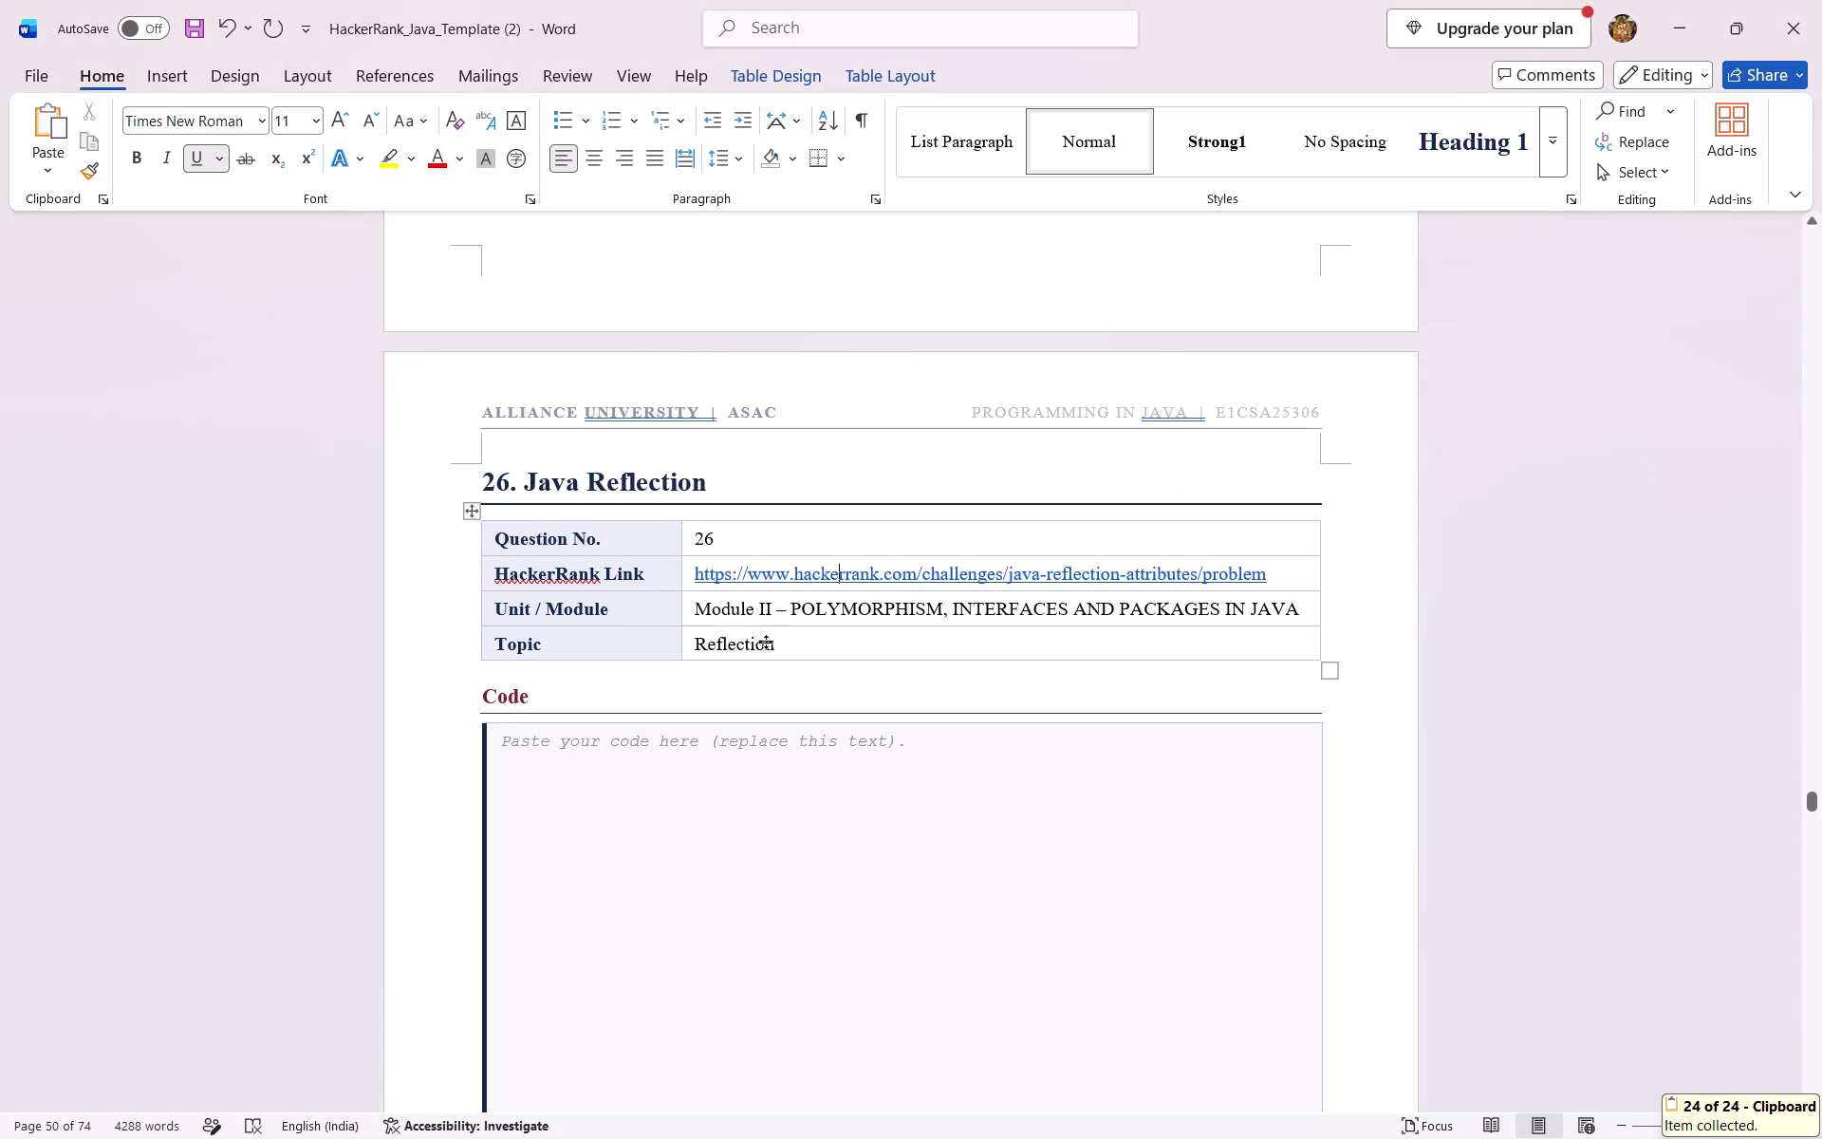
{"action": "left_click_drag", "start_coordinate": [912, 743], "coordinate": [907, 744]}
{"action": "left_click_drag", "start_coordinate": [907, 744], "coordinate": [530, 732]}
{"action": "key", "text": "BackSpace"}
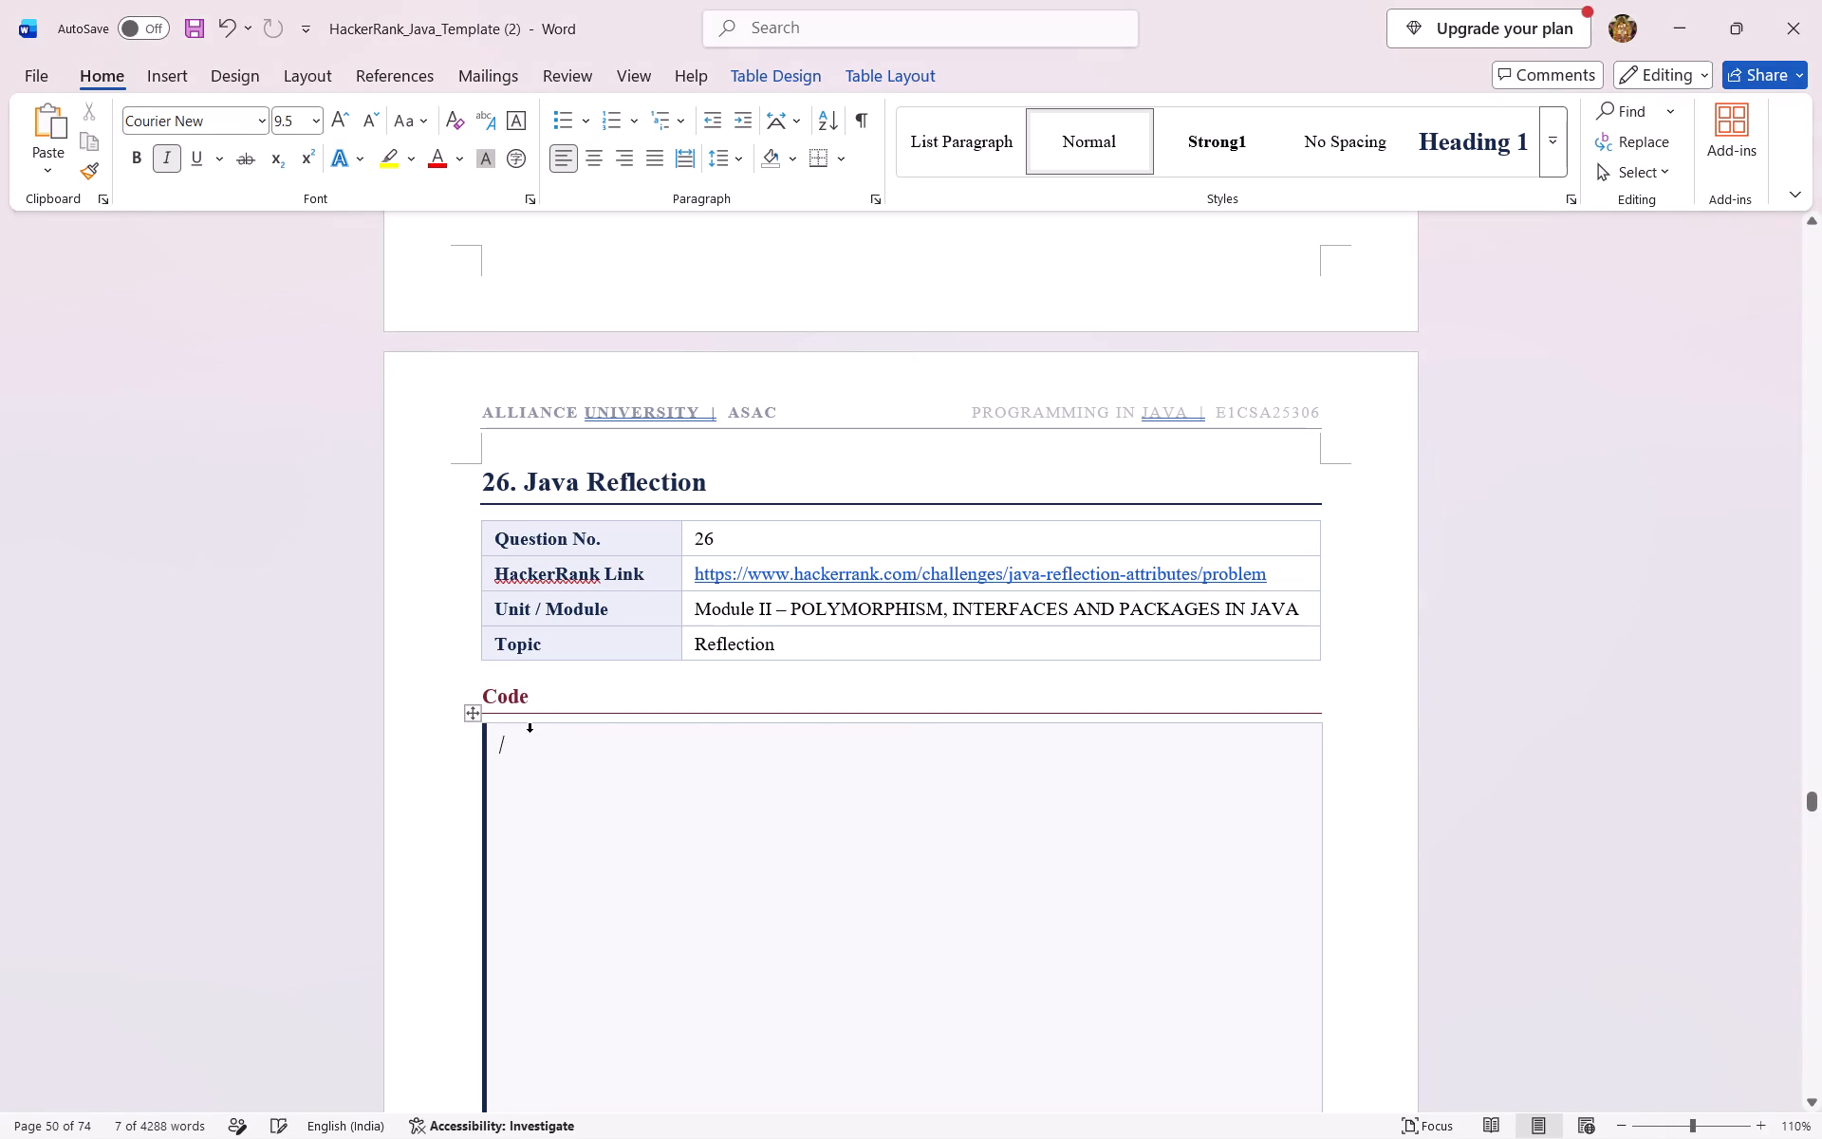
{"action": "key", "text": "ctrl+v"}
Delete the placeholder text in question 26's output box.
{"action": "scroll", "coordinate": [756, 811], "scroll_direction": "down", "scroll_amount": 1}
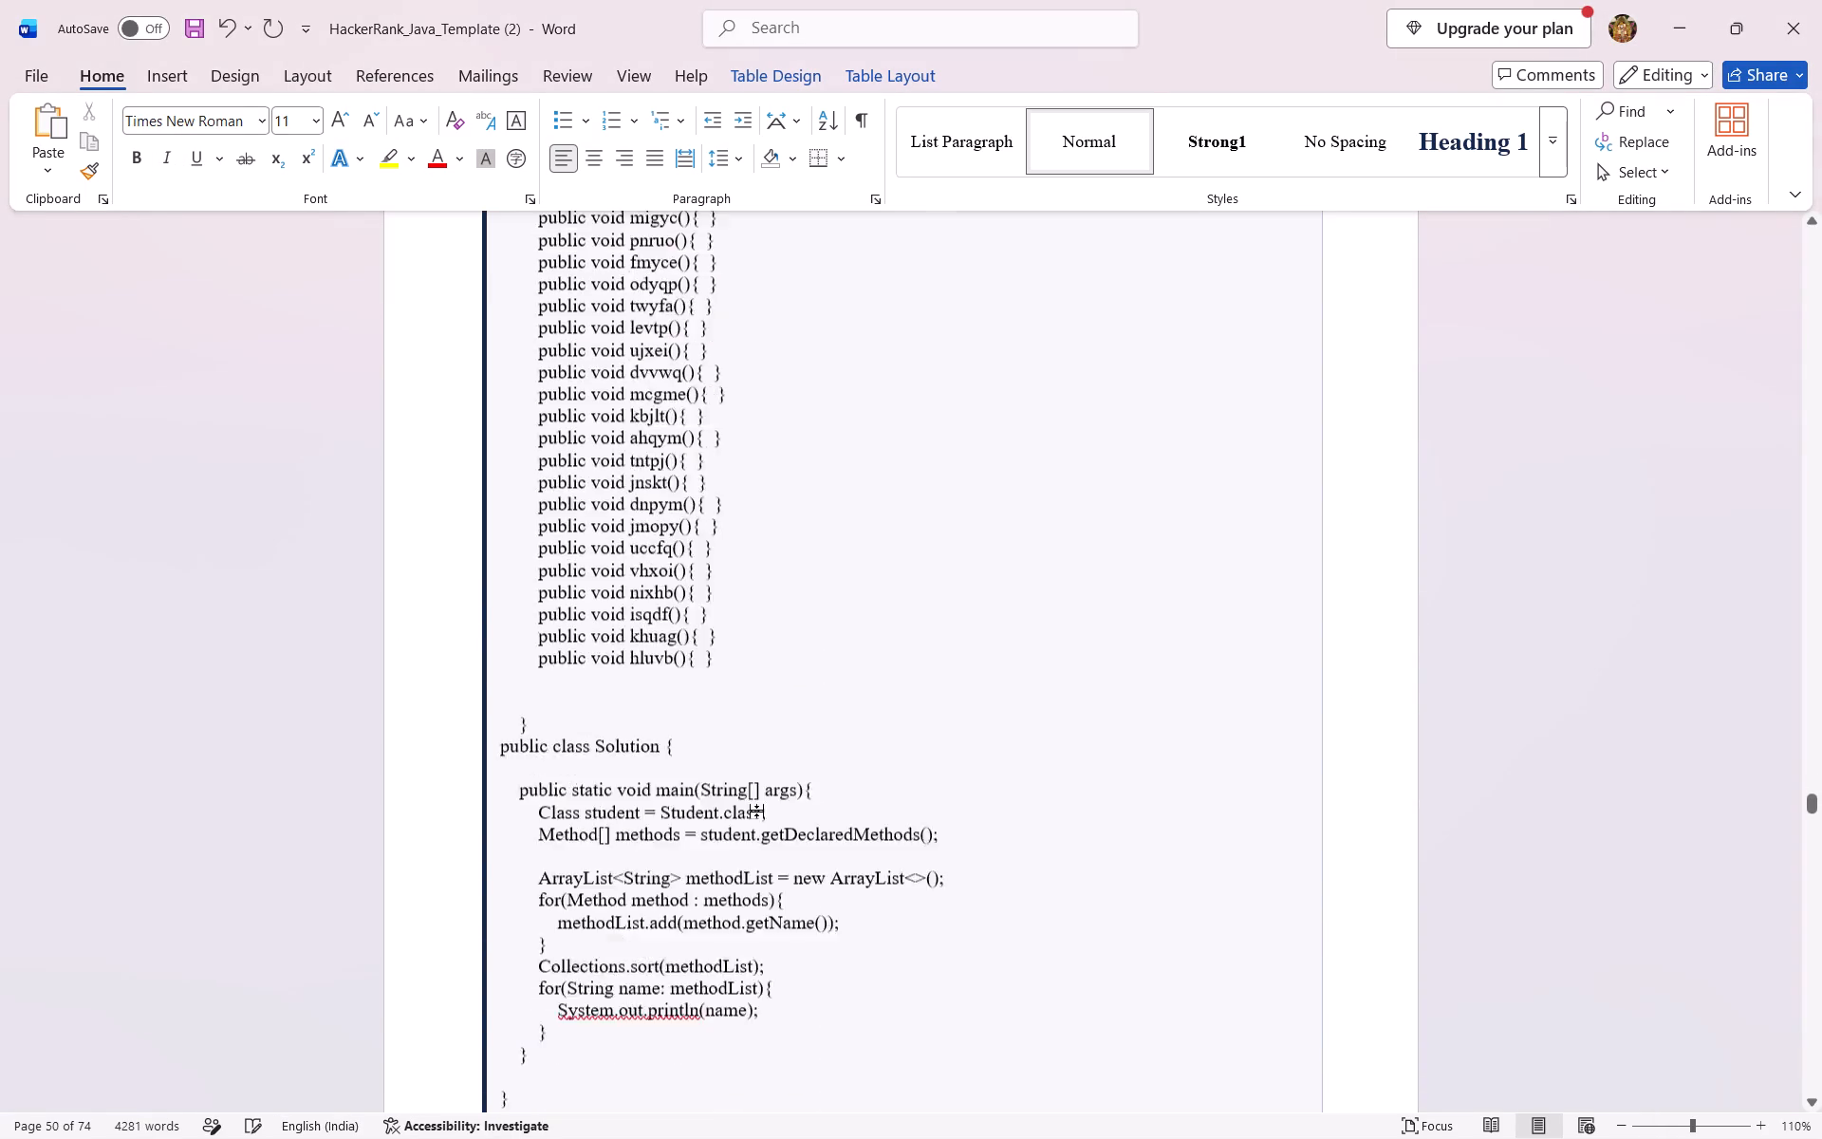
{"action": "scroll", "coordinate": [756, 811], "scroll_direction": "down", "scroll_amount": 1}
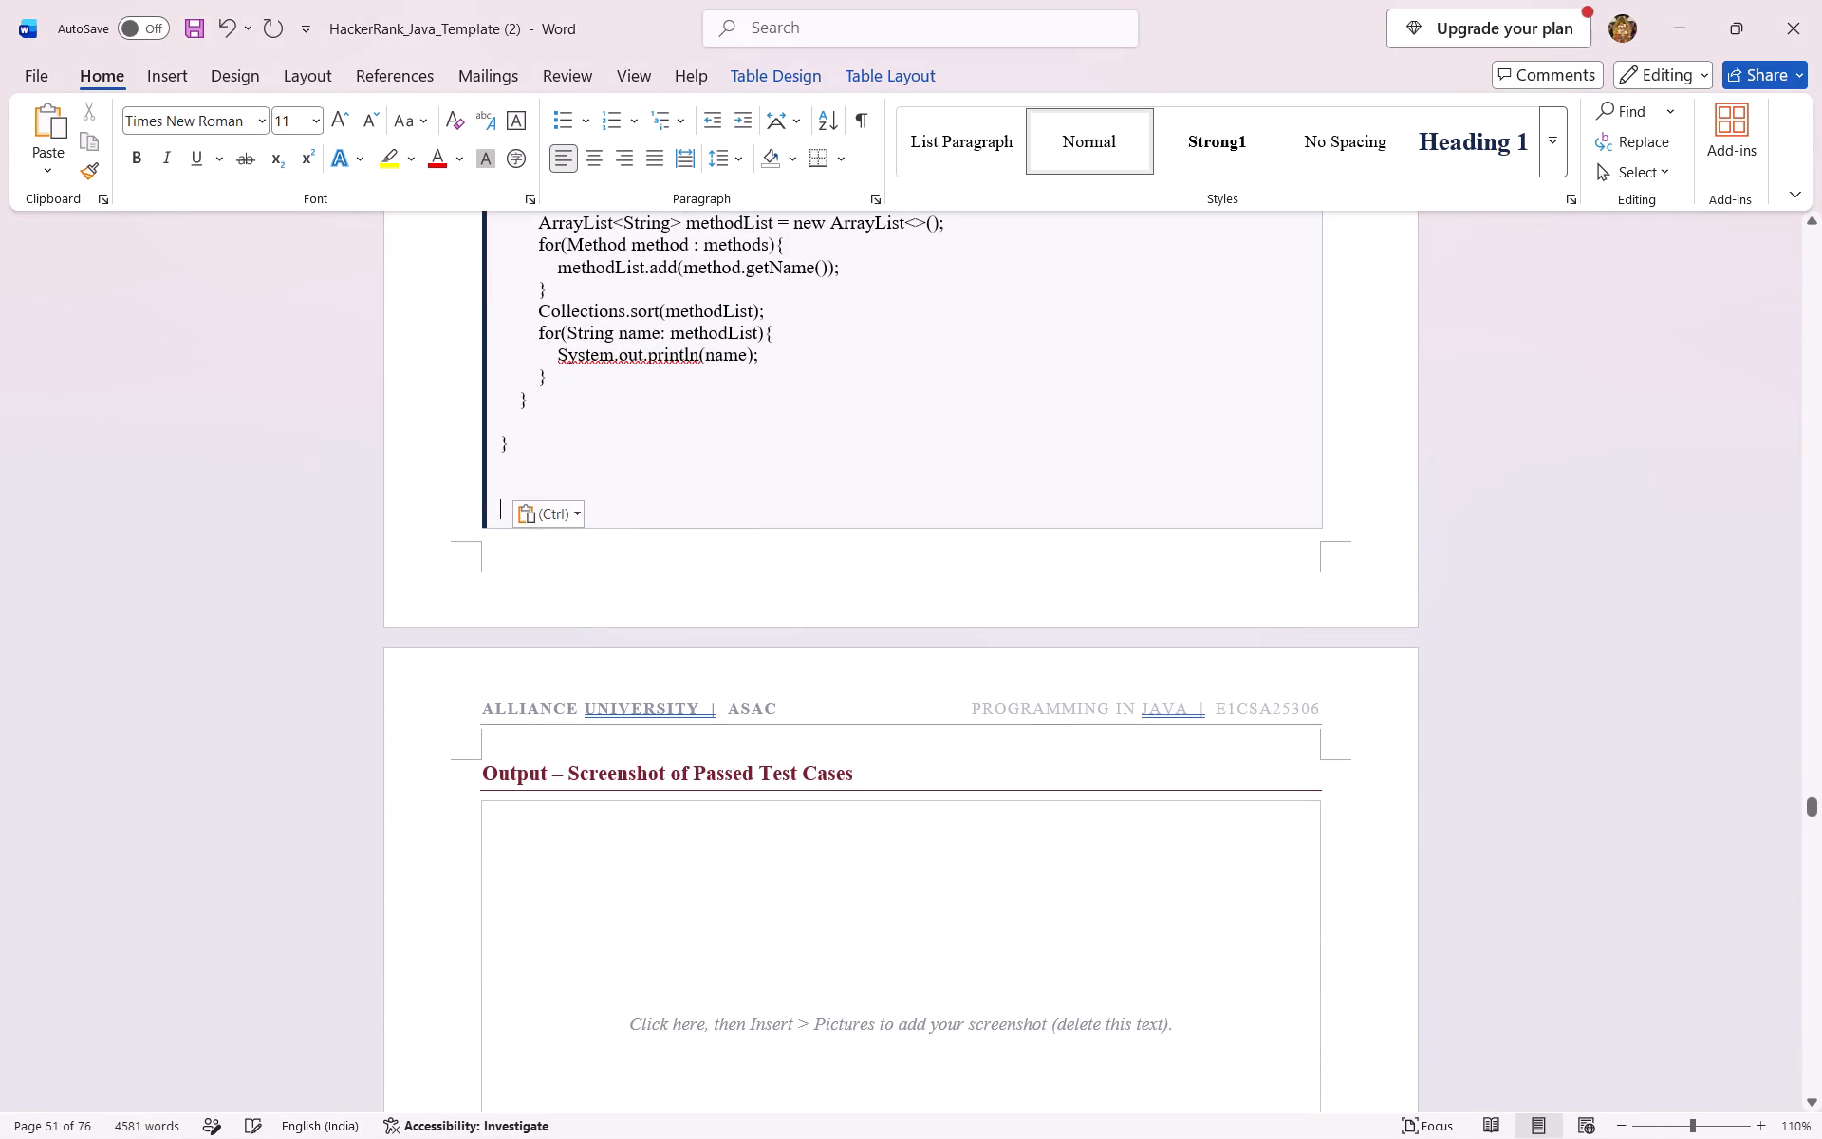
{"action": "left_click_drag", "start_coordinate": [1180, 1023], "coordinate": [636, 1031]}
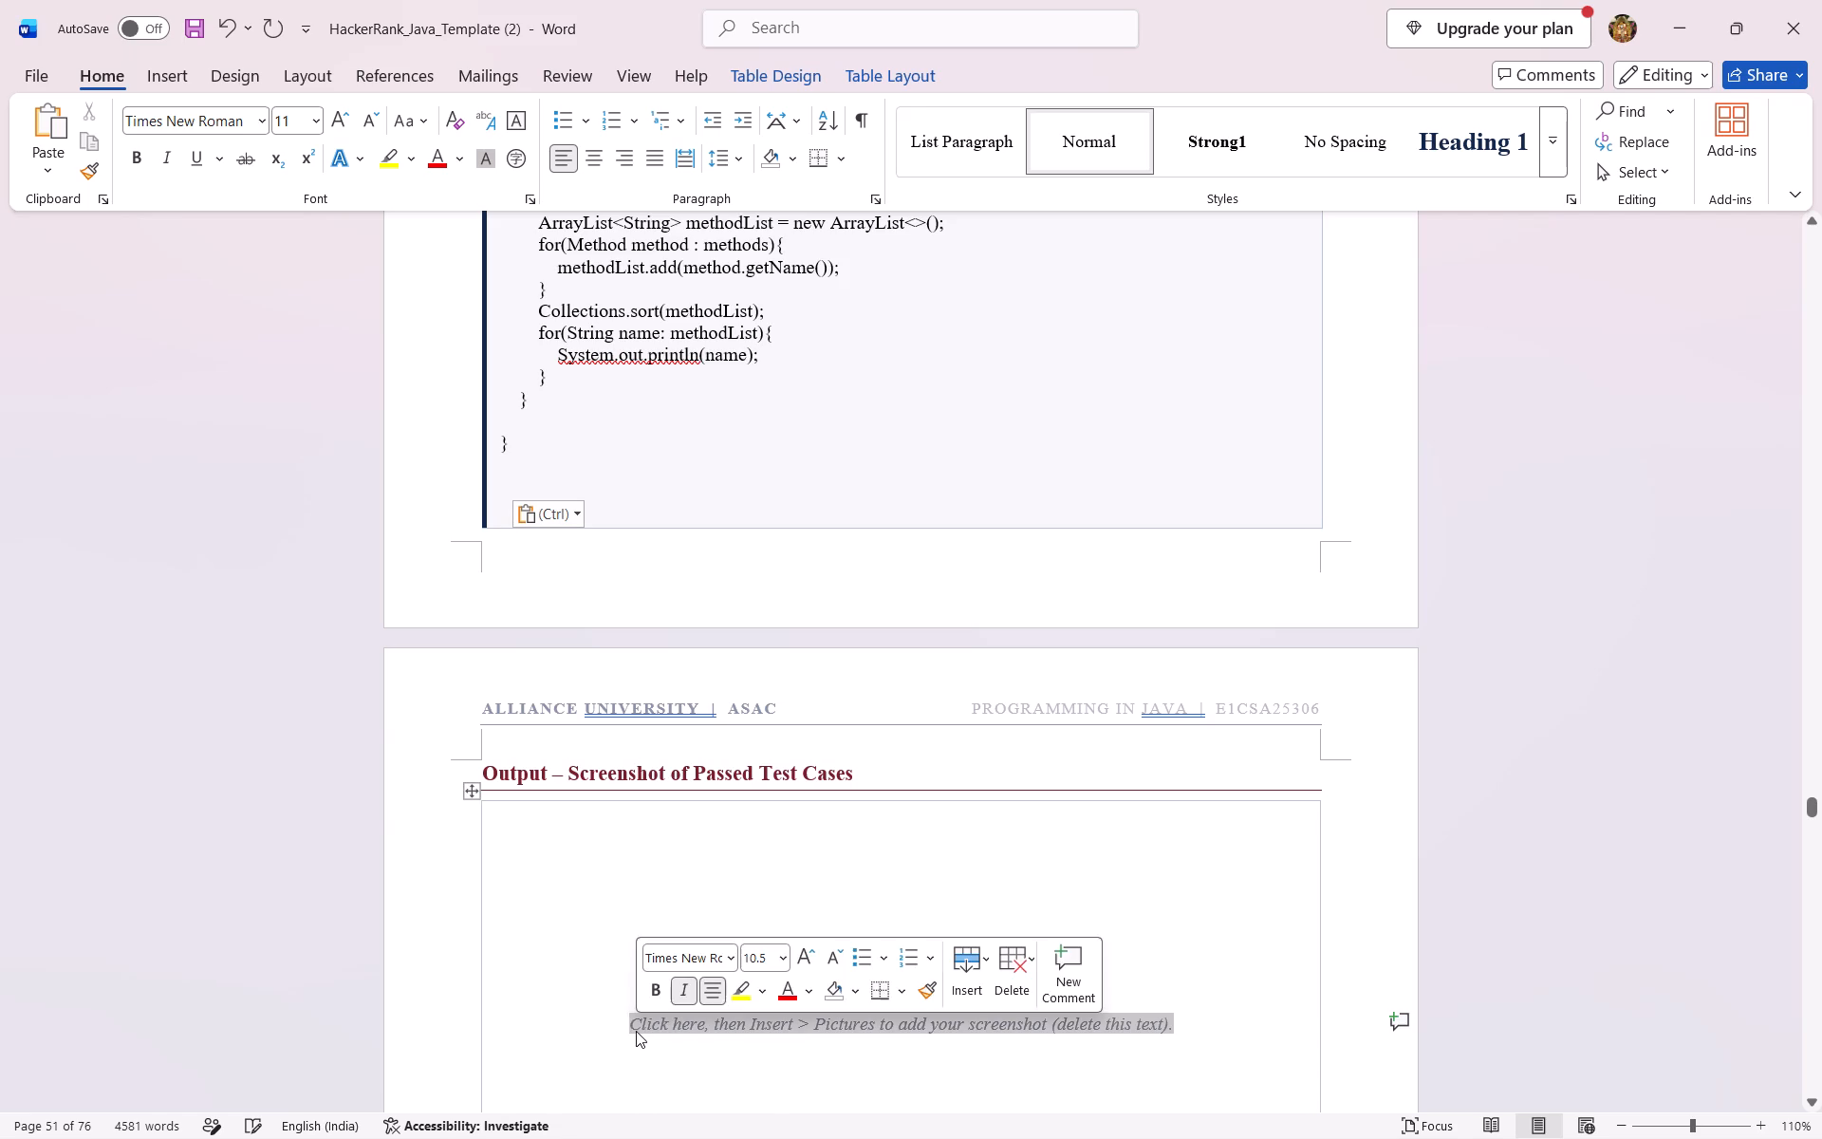
{"action": "key", "text": "BackSpace"}
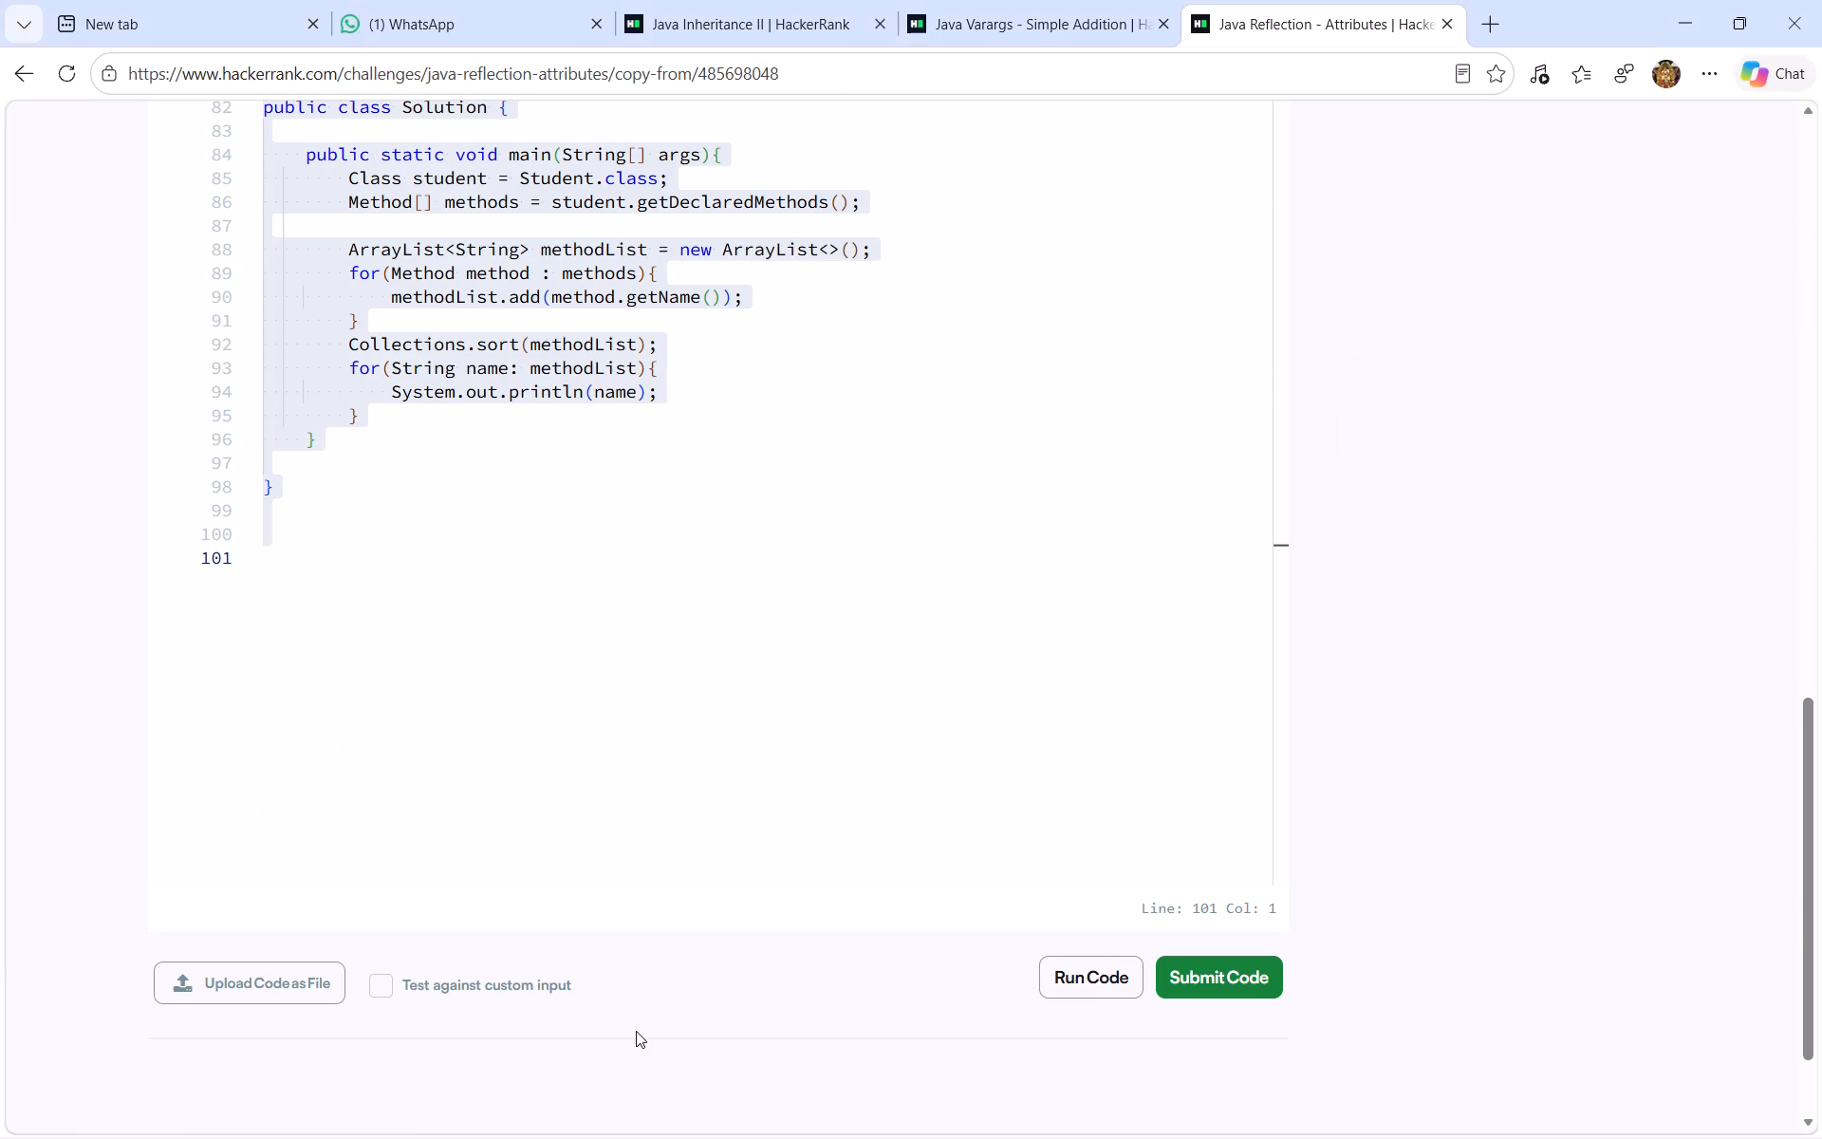
Run the Java Reflection - Attributes code on HackerRank in Edge and check the run result.
{"action": "left_click", "coordinate": [1093, 956]}
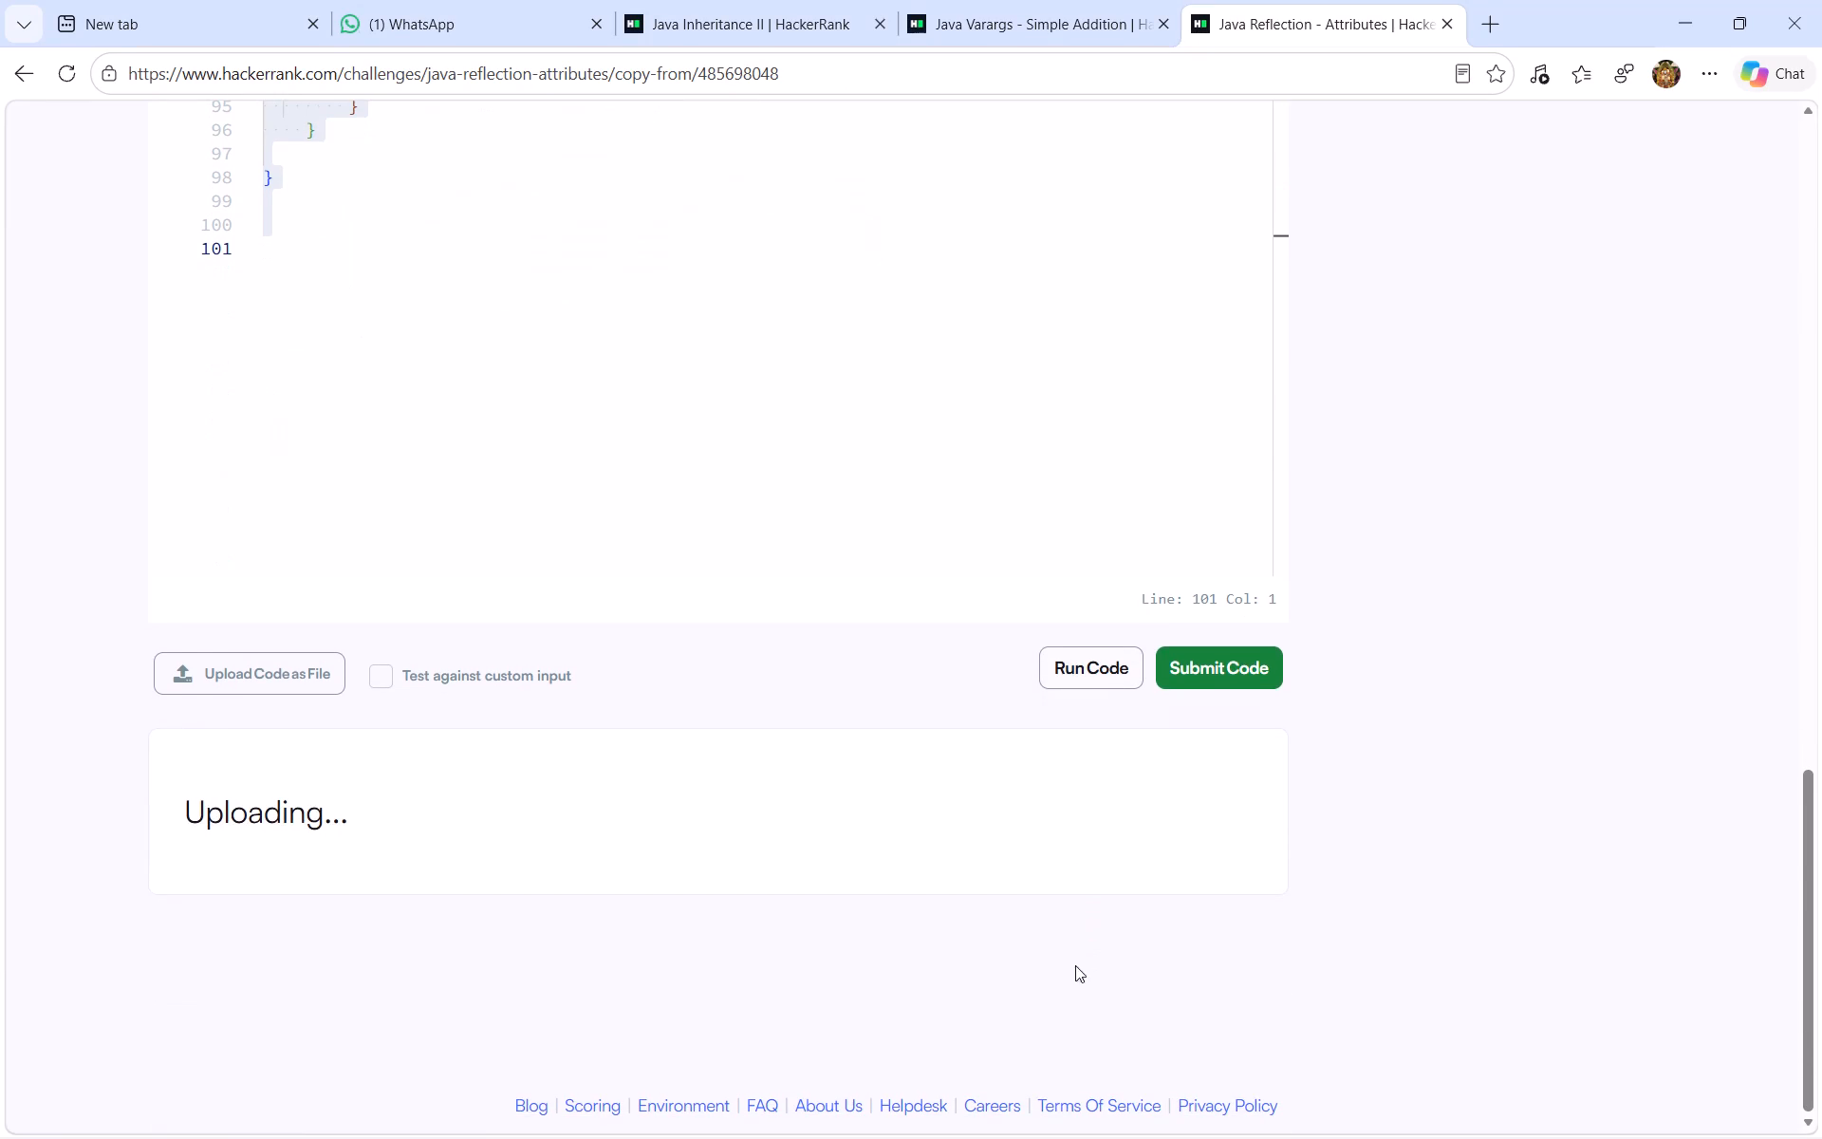
{"action": "scroll", "coordinate": [986, 960], "scroll_direction": "down", "scroll_amount": 3}
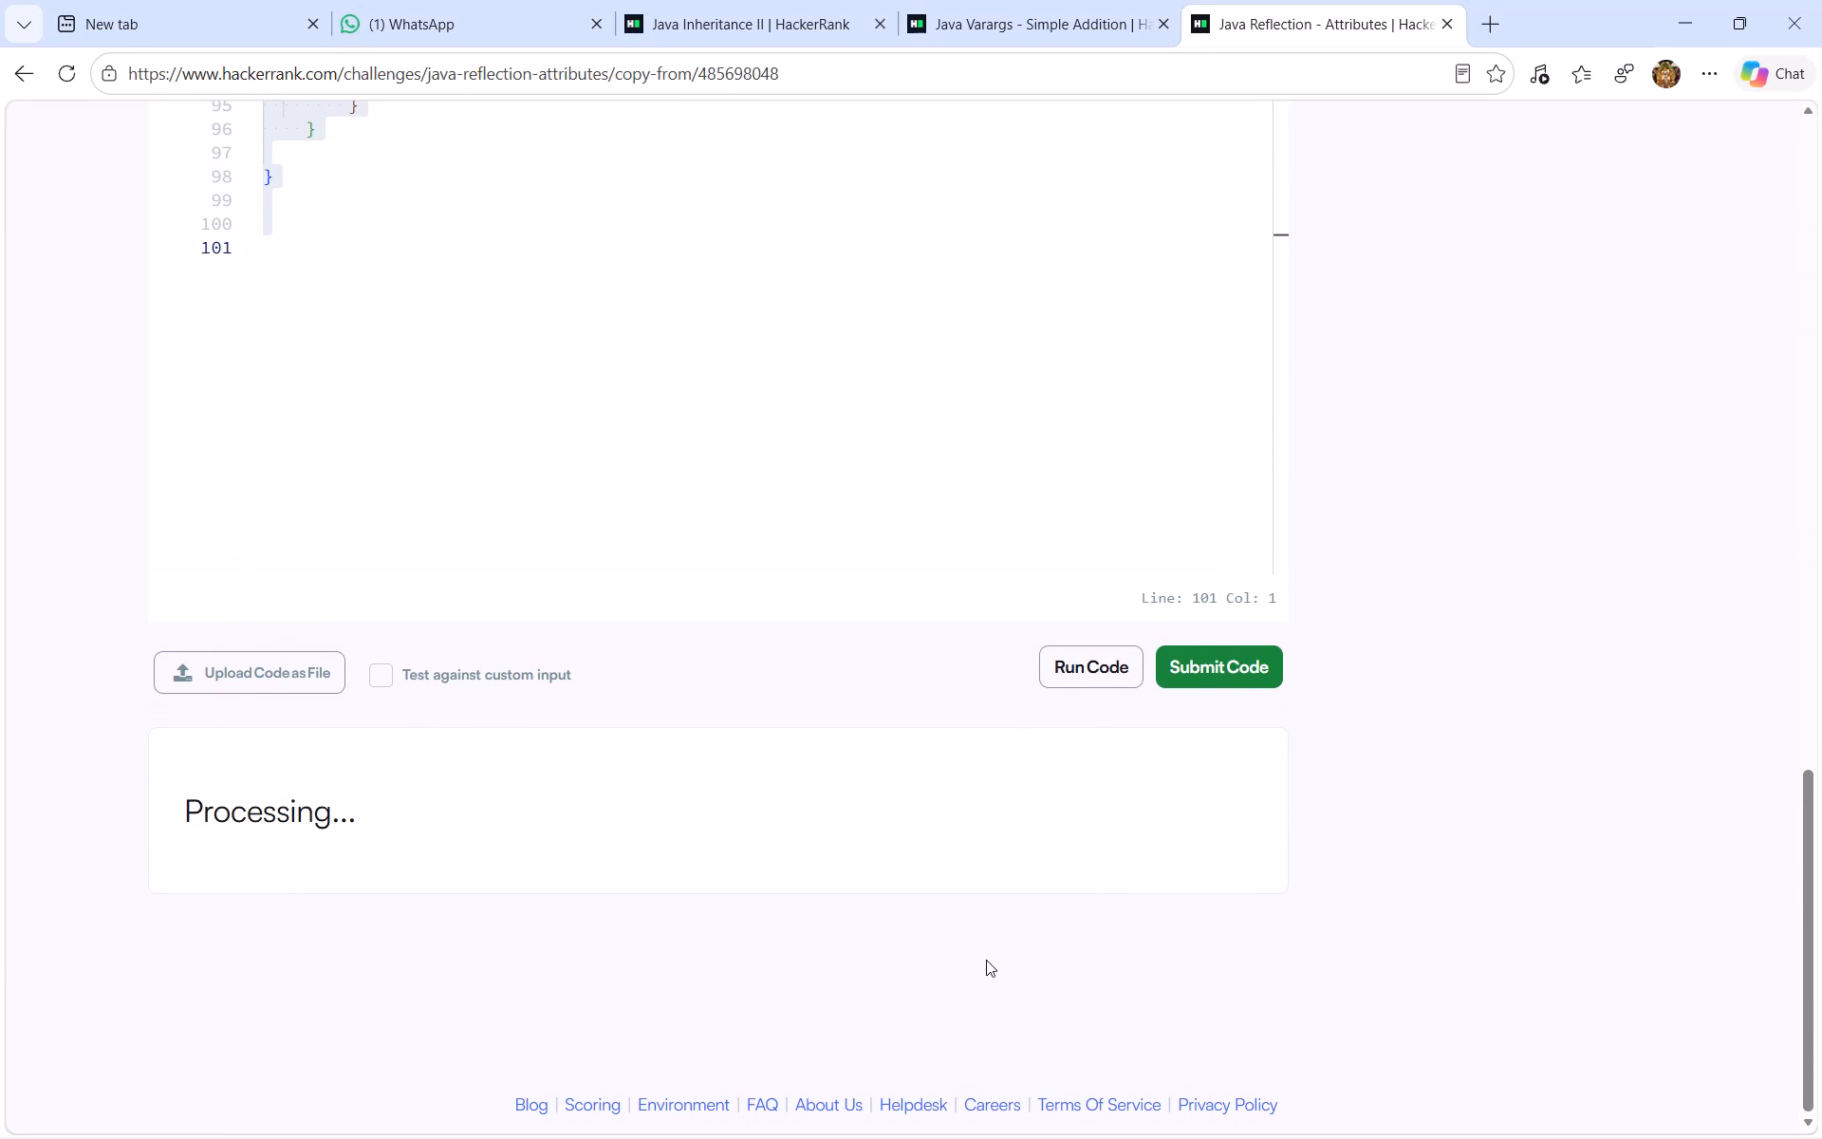
{"action": "scroll", "coordinate": [986, 960], "scroll_direction": "up", "scroll_amount": 1}
{"action": "scroll", "coordinate": [986, 960], "scroll_direction": "down", "scroll_amount": 1}
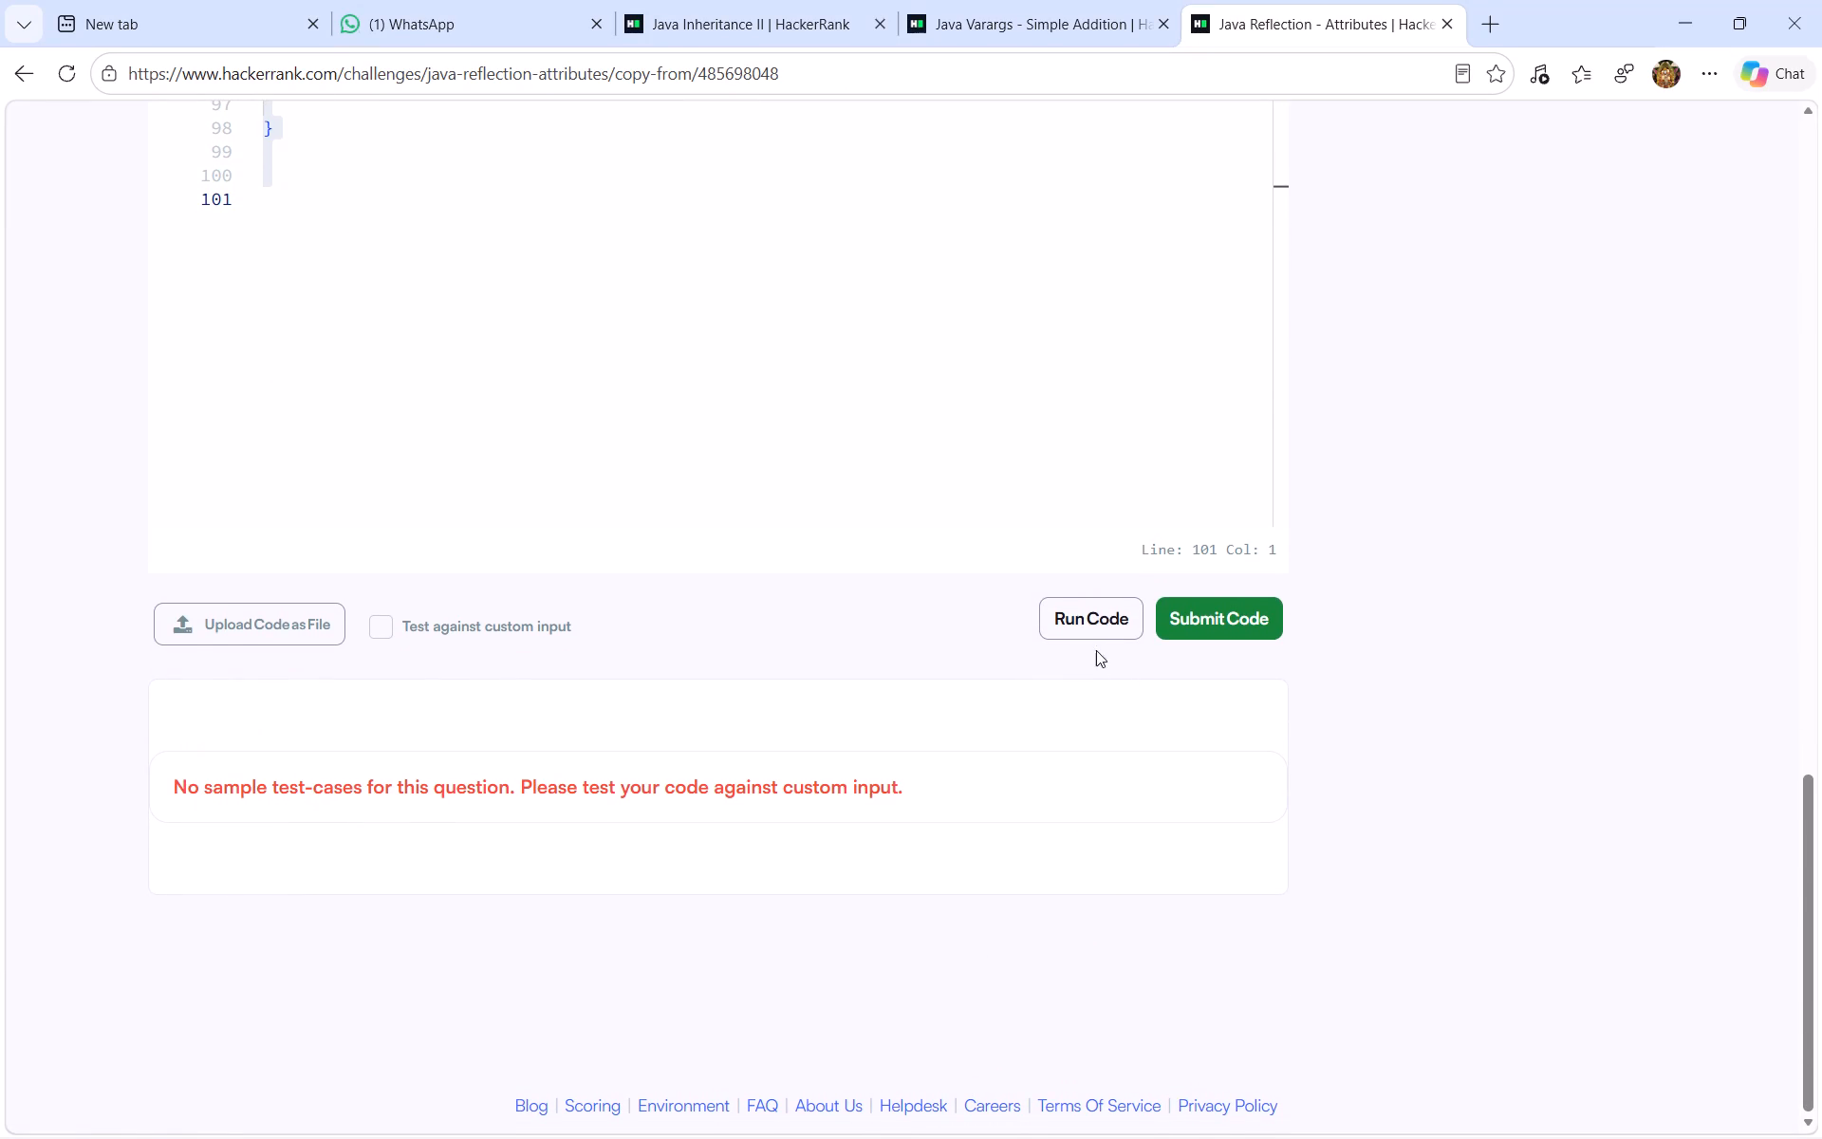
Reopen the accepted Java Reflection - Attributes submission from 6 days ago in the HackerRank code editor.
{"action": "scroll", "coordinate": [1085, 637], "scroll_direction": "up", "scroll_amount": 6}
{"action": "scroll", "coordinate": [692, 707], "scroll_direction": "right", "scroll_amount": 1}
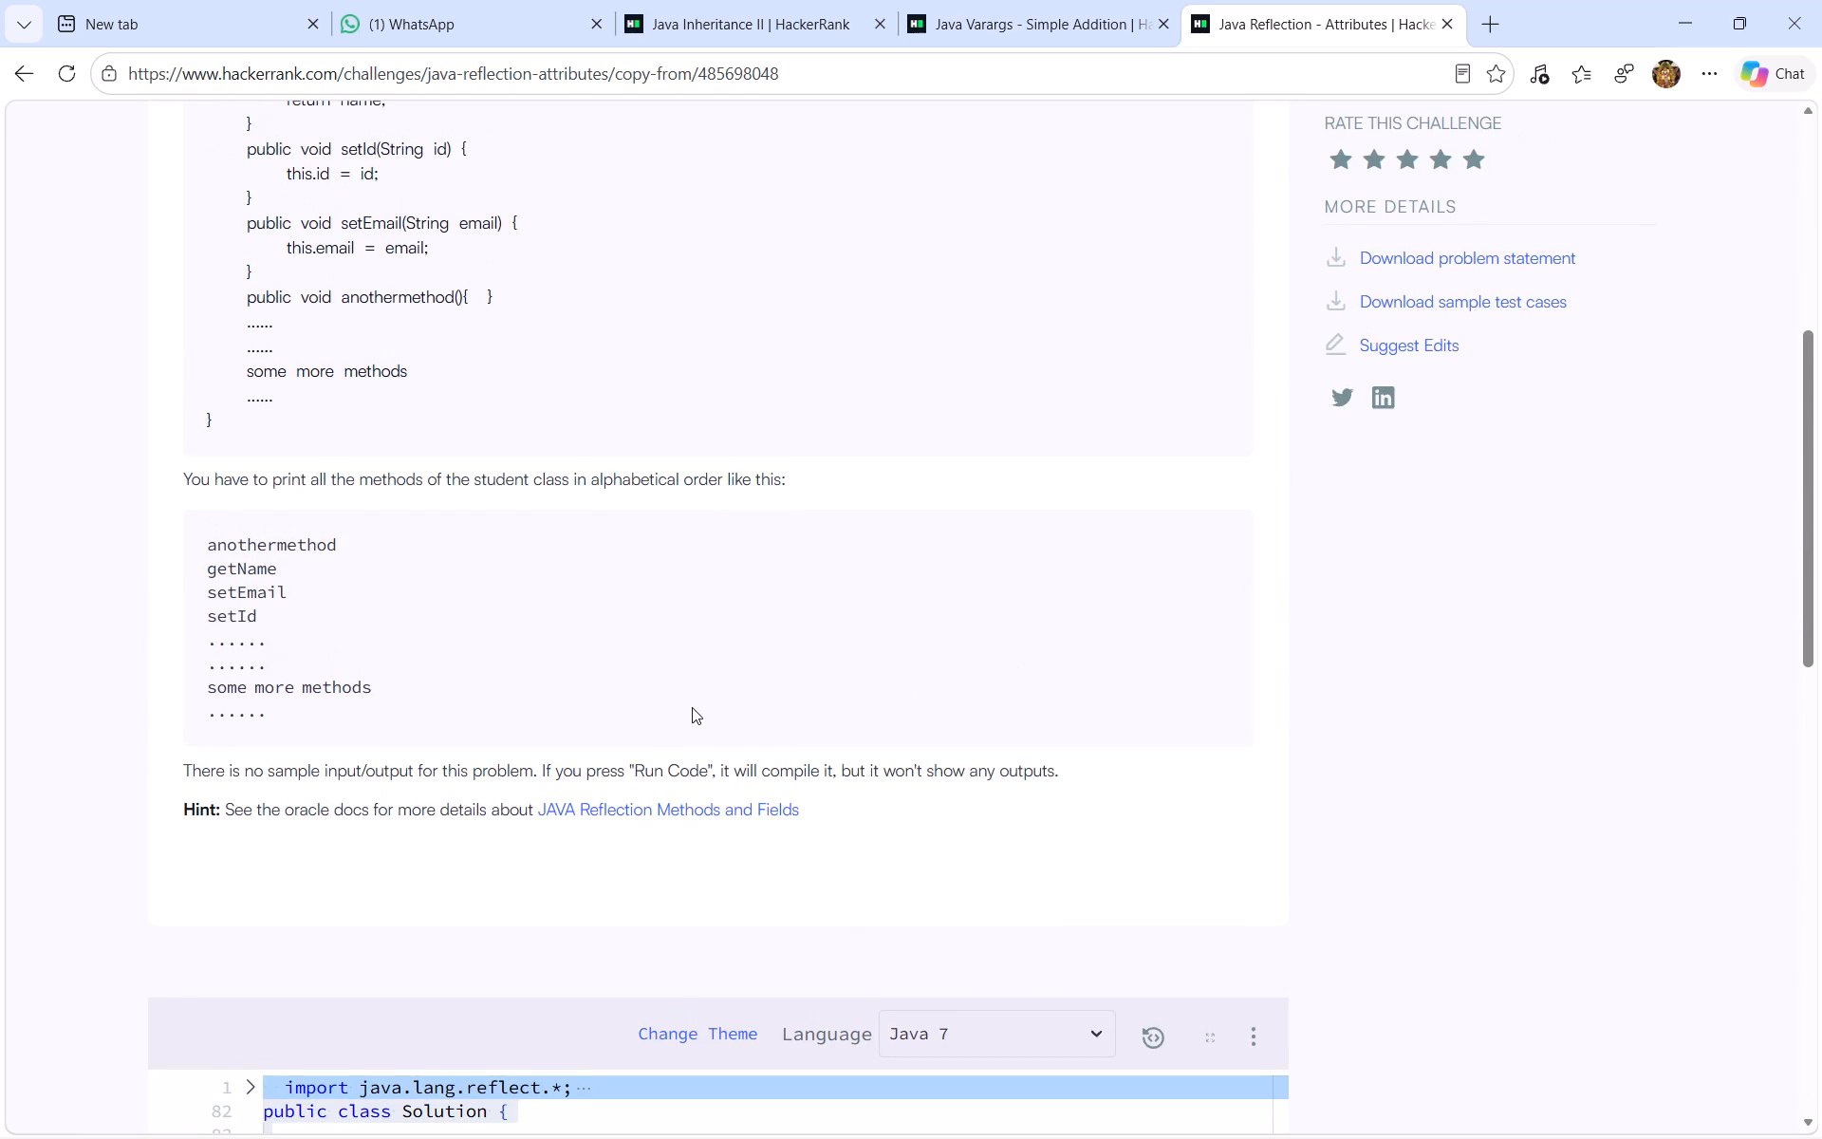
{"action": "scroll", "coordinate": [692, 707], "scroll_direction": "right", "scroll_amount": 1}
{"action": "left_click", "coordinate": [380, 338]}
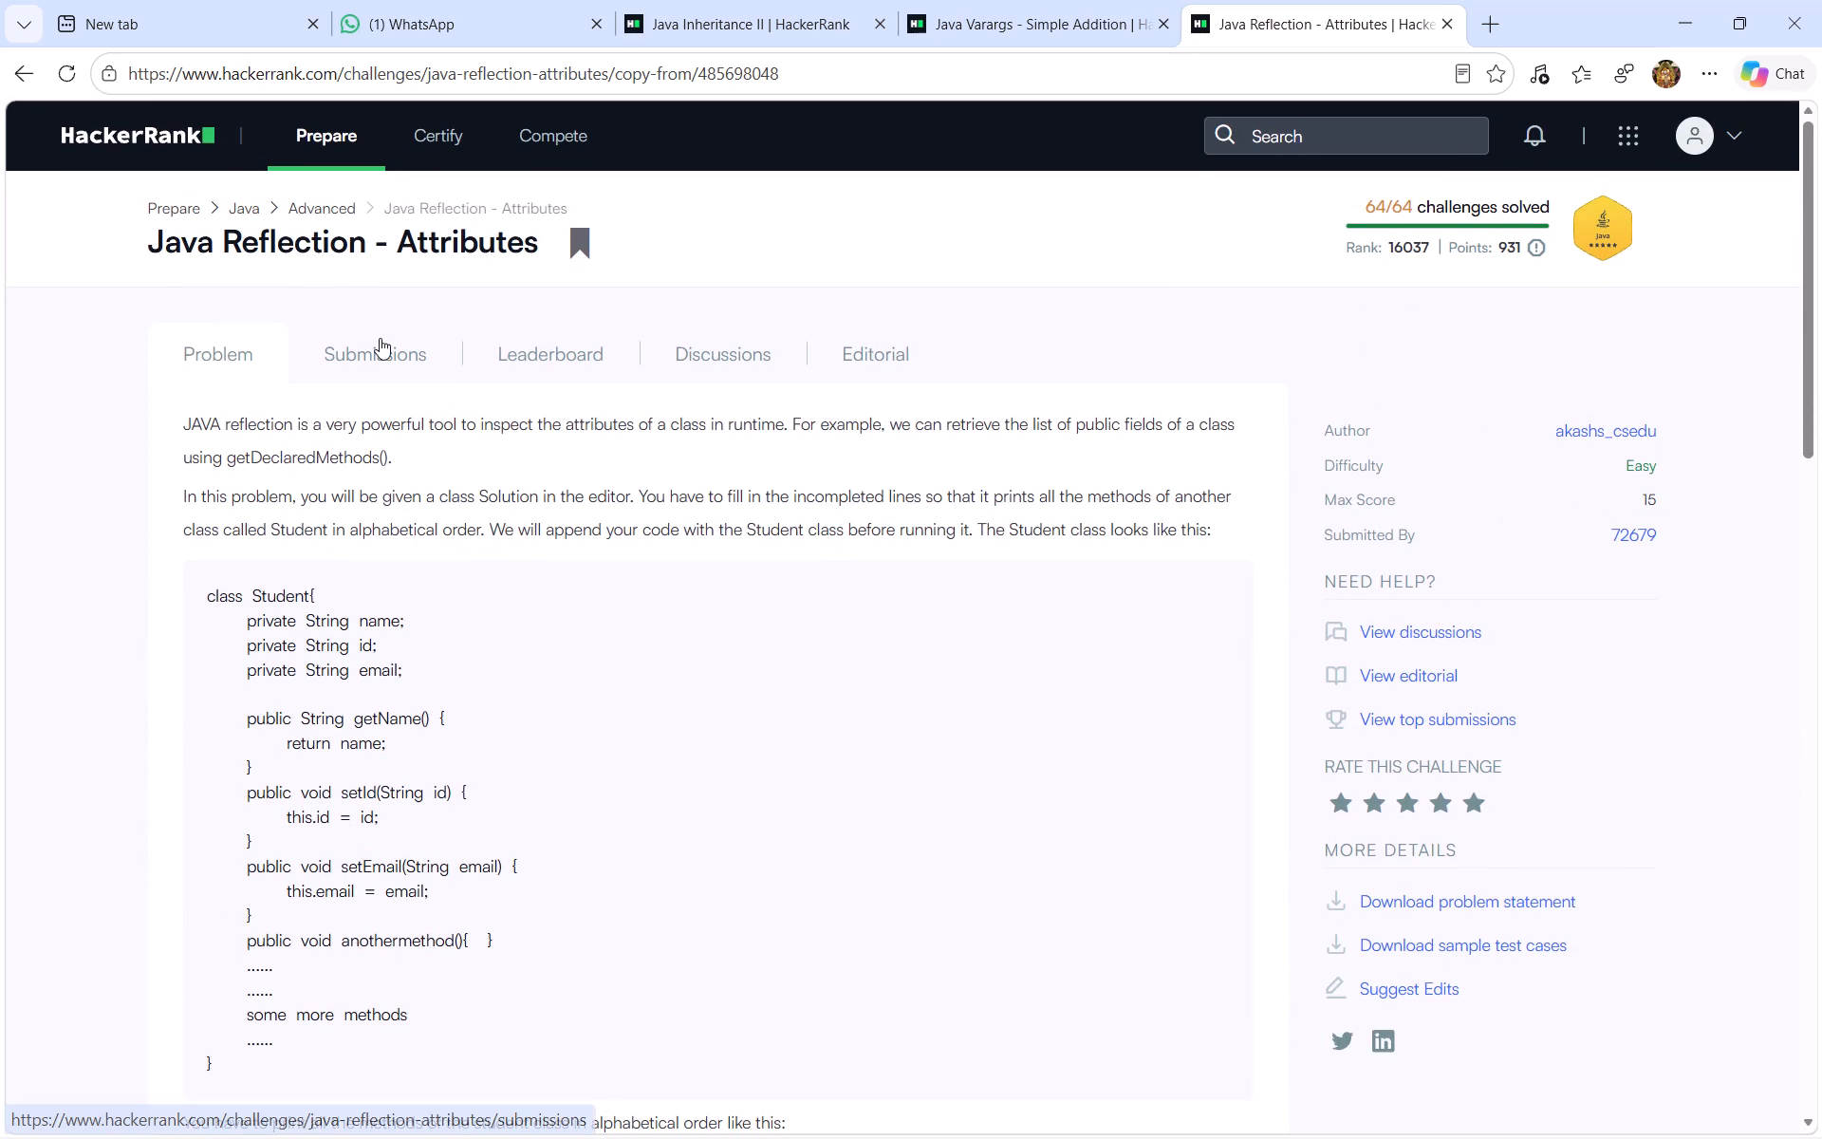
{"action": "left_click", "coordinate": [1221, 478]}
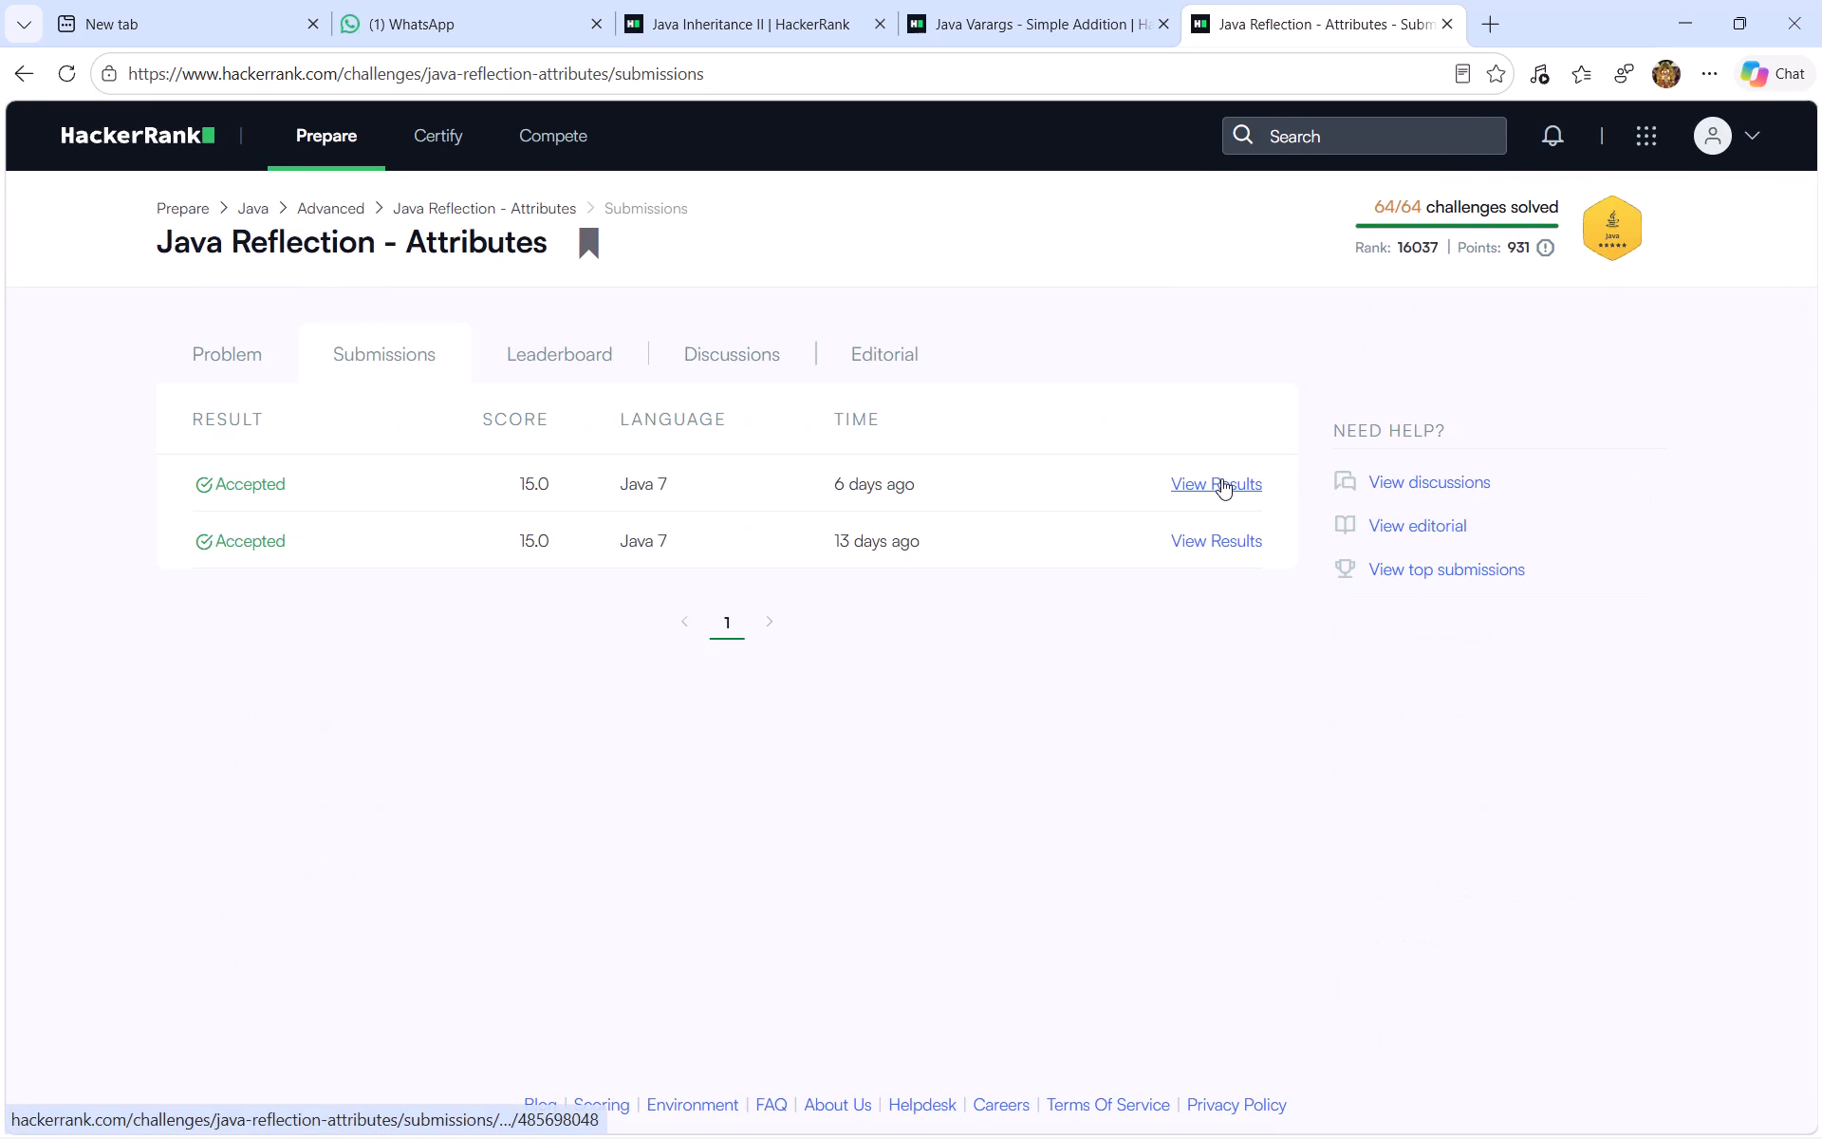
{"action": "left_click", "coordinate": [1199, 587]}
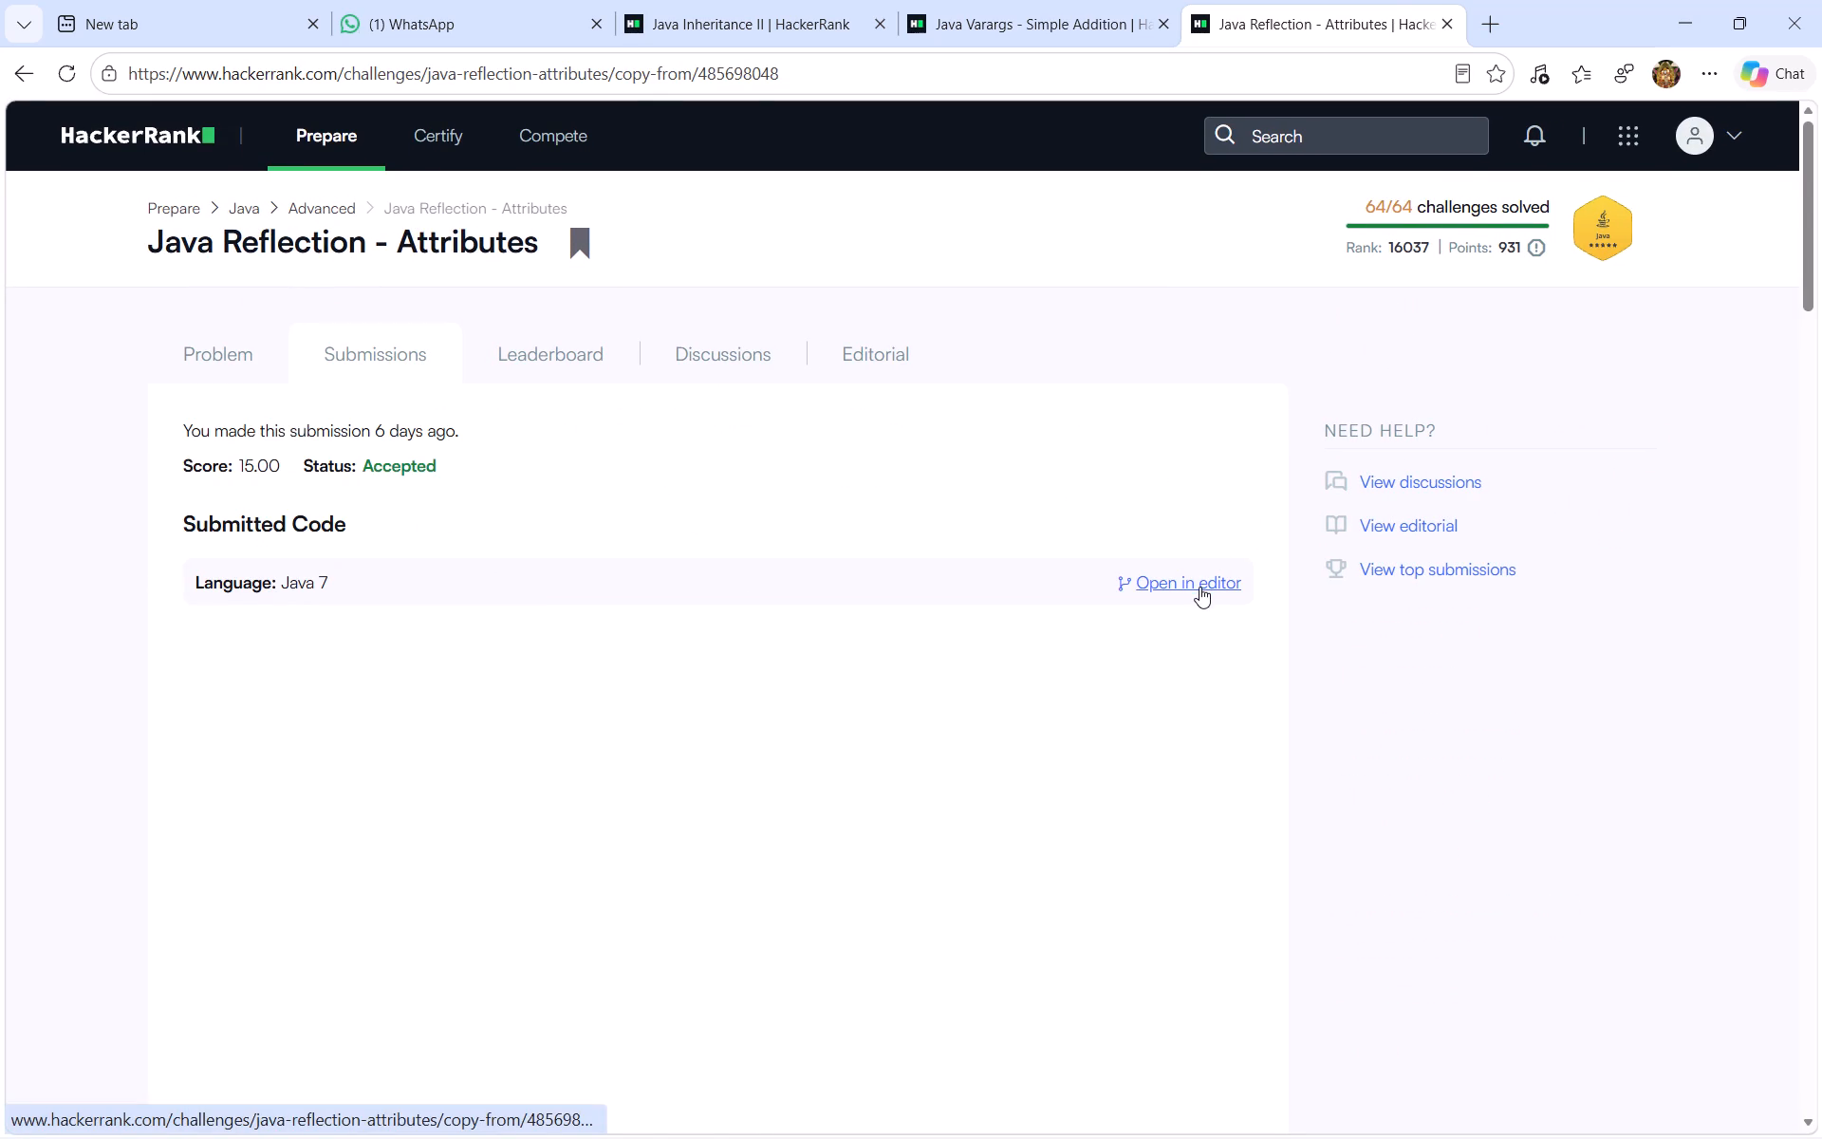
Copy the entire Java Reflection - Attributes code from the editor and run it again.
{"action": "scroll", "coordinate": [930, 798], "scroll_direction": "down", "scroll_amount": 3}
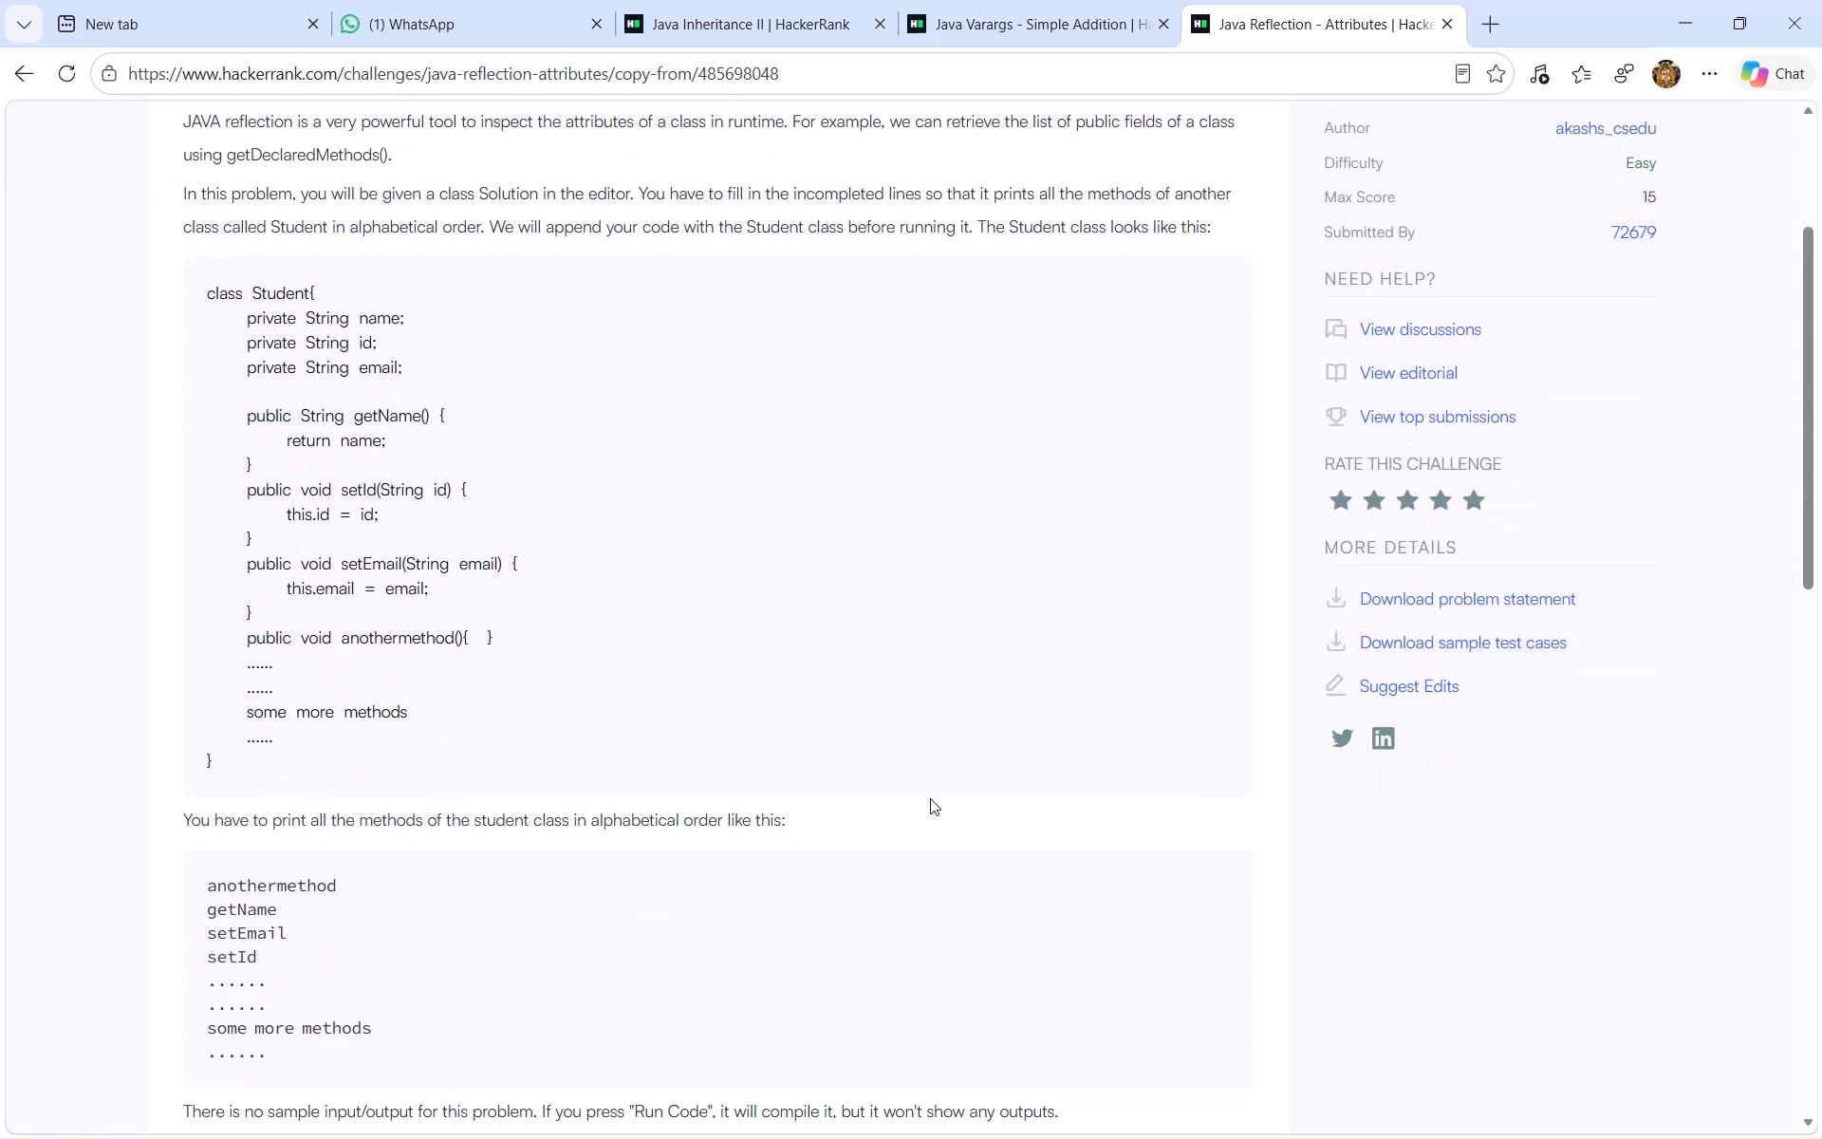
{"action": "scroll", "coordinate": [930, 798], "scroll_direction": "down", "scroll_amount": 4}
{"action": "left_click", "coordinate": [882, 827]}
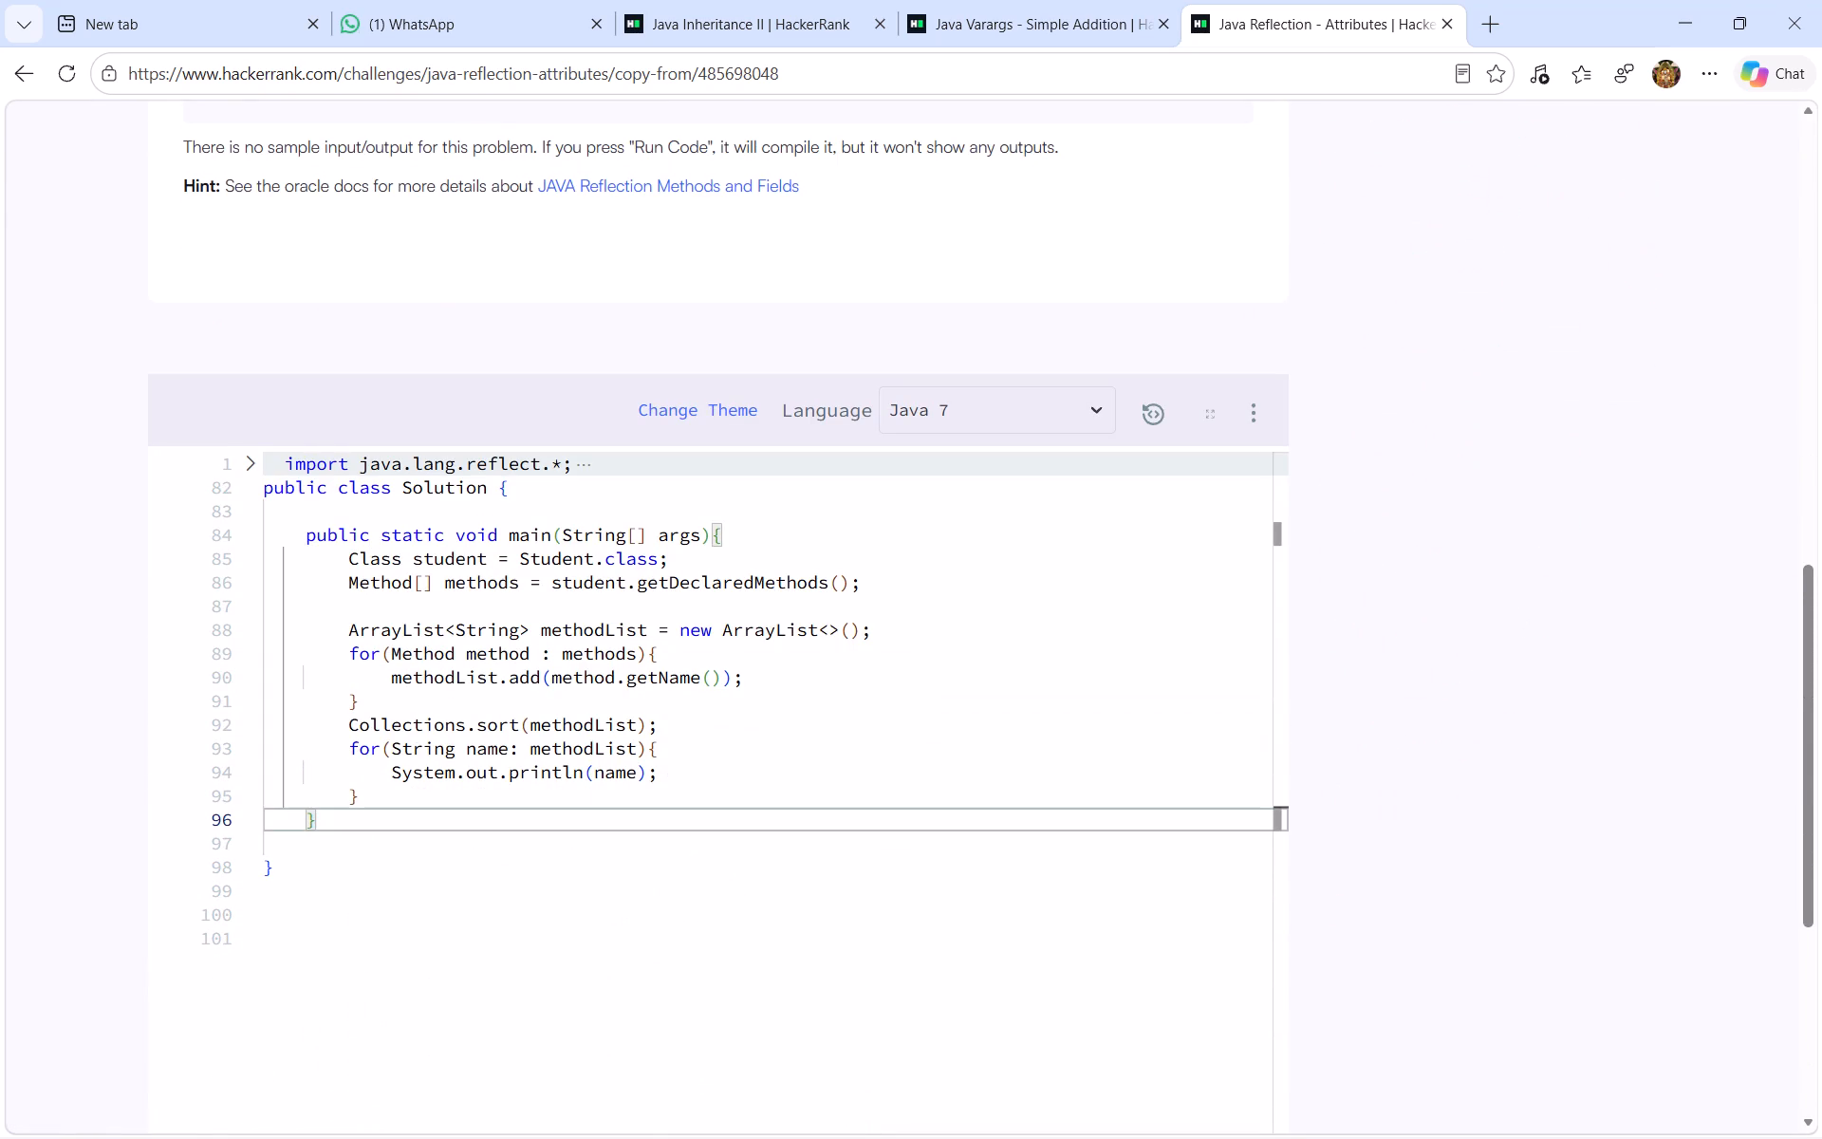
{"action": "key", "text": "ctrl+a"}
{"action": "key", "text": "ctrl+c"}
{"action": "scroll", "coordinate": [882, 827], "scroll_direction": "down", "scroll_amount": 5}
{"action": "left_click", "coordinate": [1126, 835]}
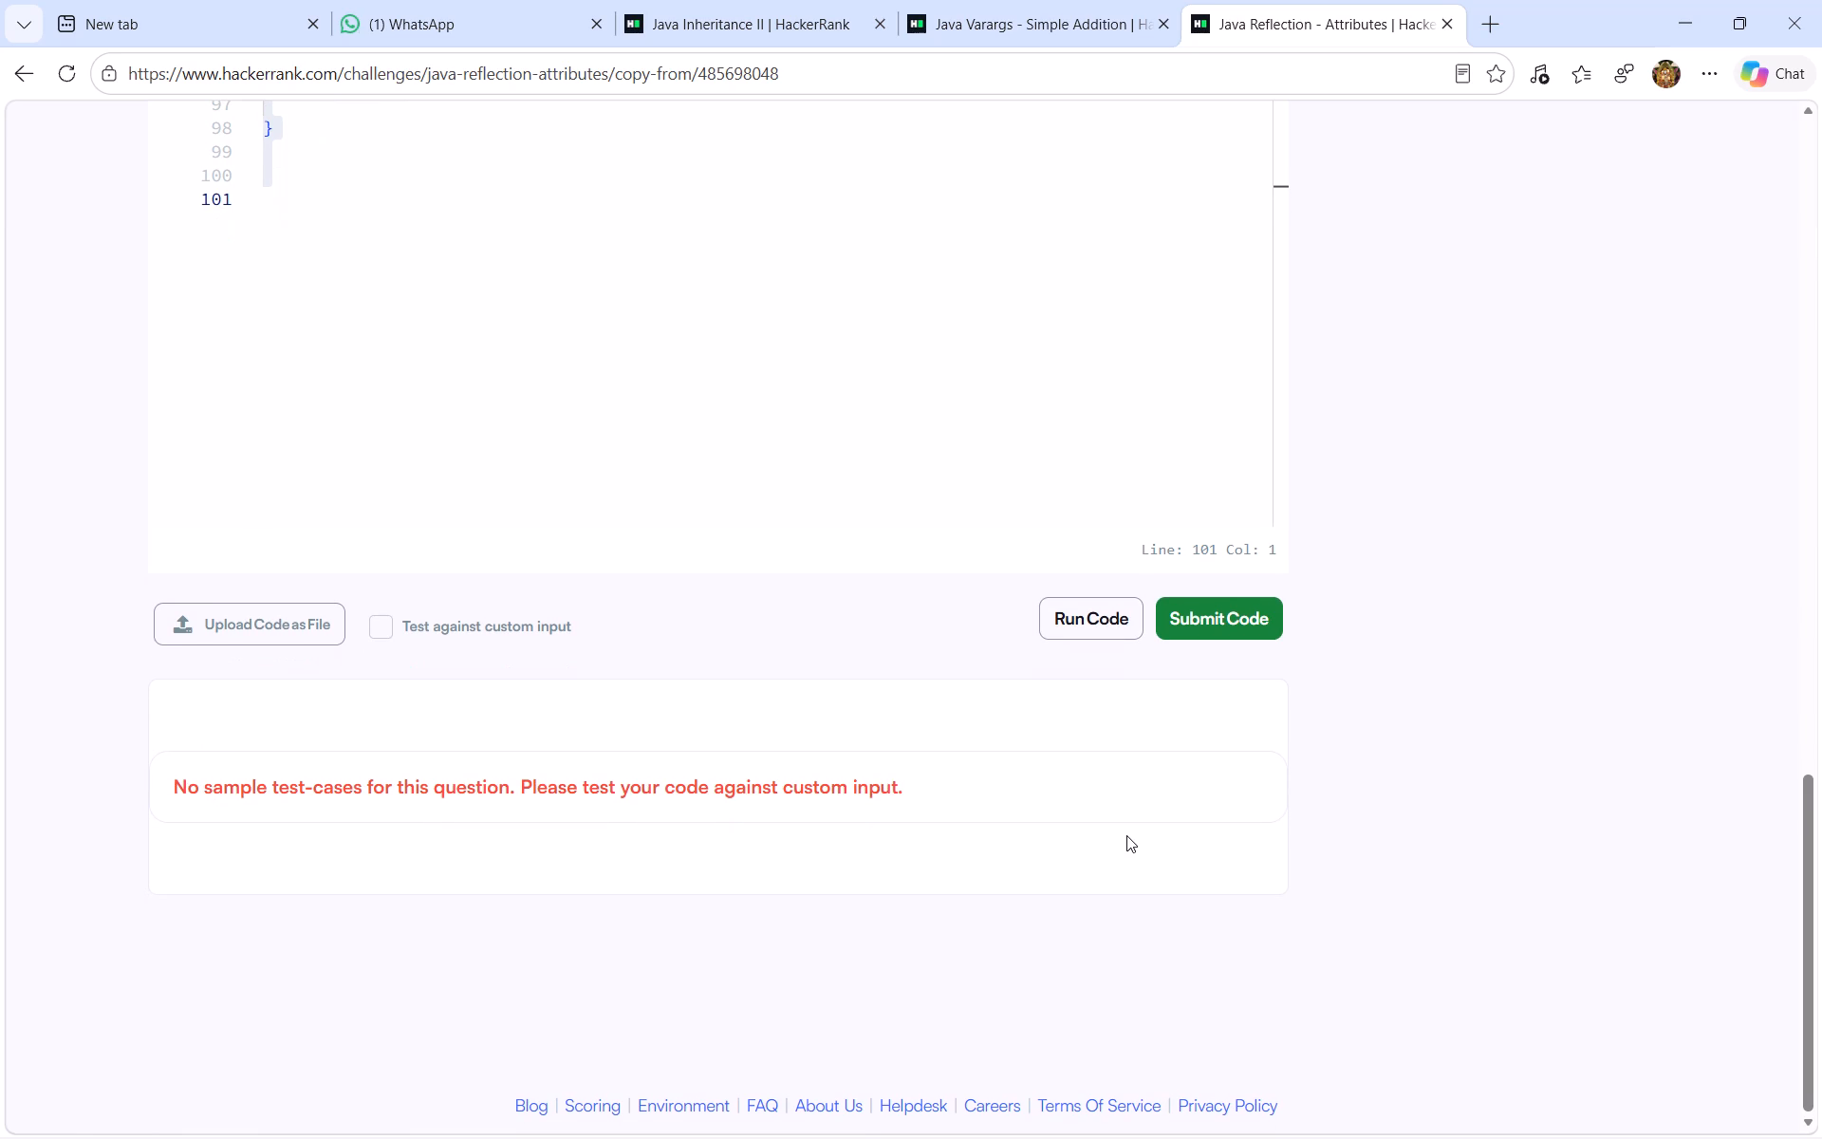
Return to the challenge's submissions and open the accepted one from 6 days ago in the editor.
{"action": "scroll", "coordinate": [586, 642], "scroll_direction": "up", "scroll_amount": 9}
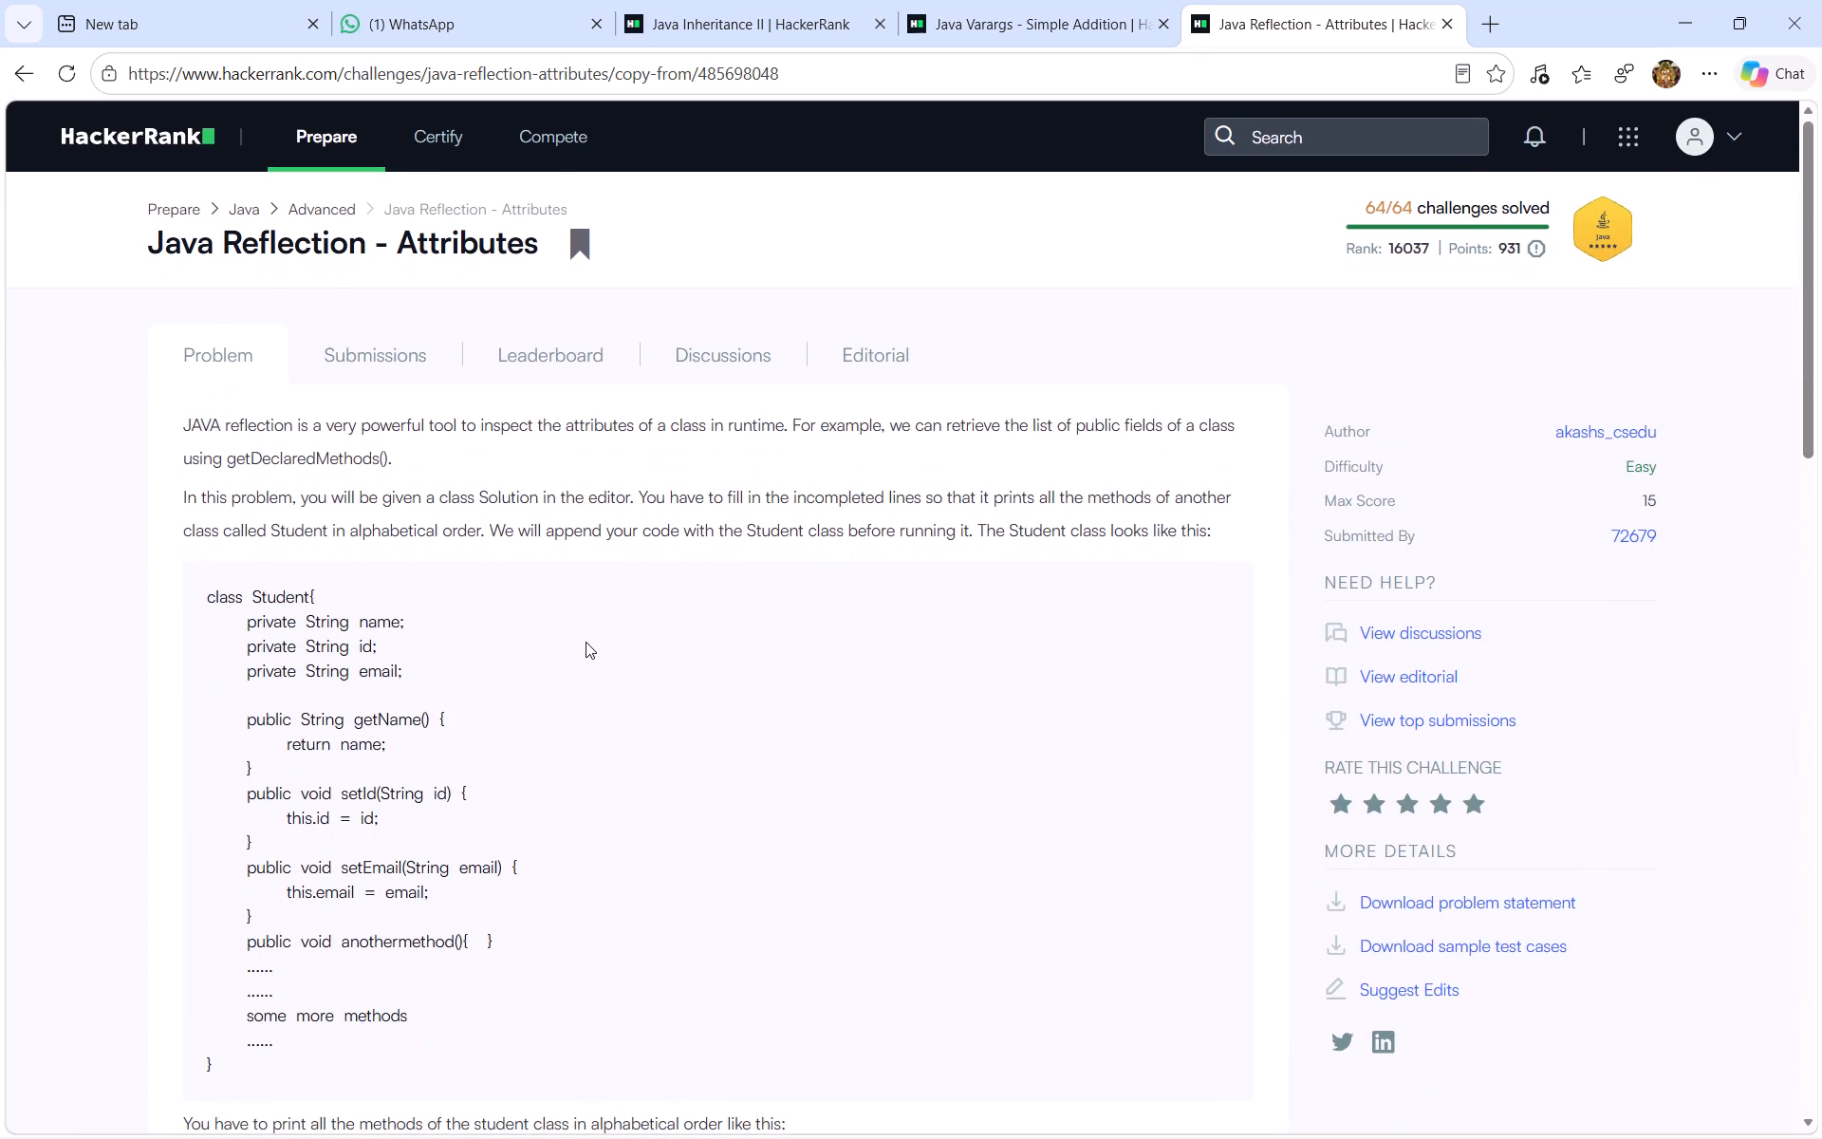
{"action": "scroll", "coordinate": [586, 642], "scroll_direction": "down", "scroll_amount": 1}
{"action": "left_click", "coordinate": [380, 273]}
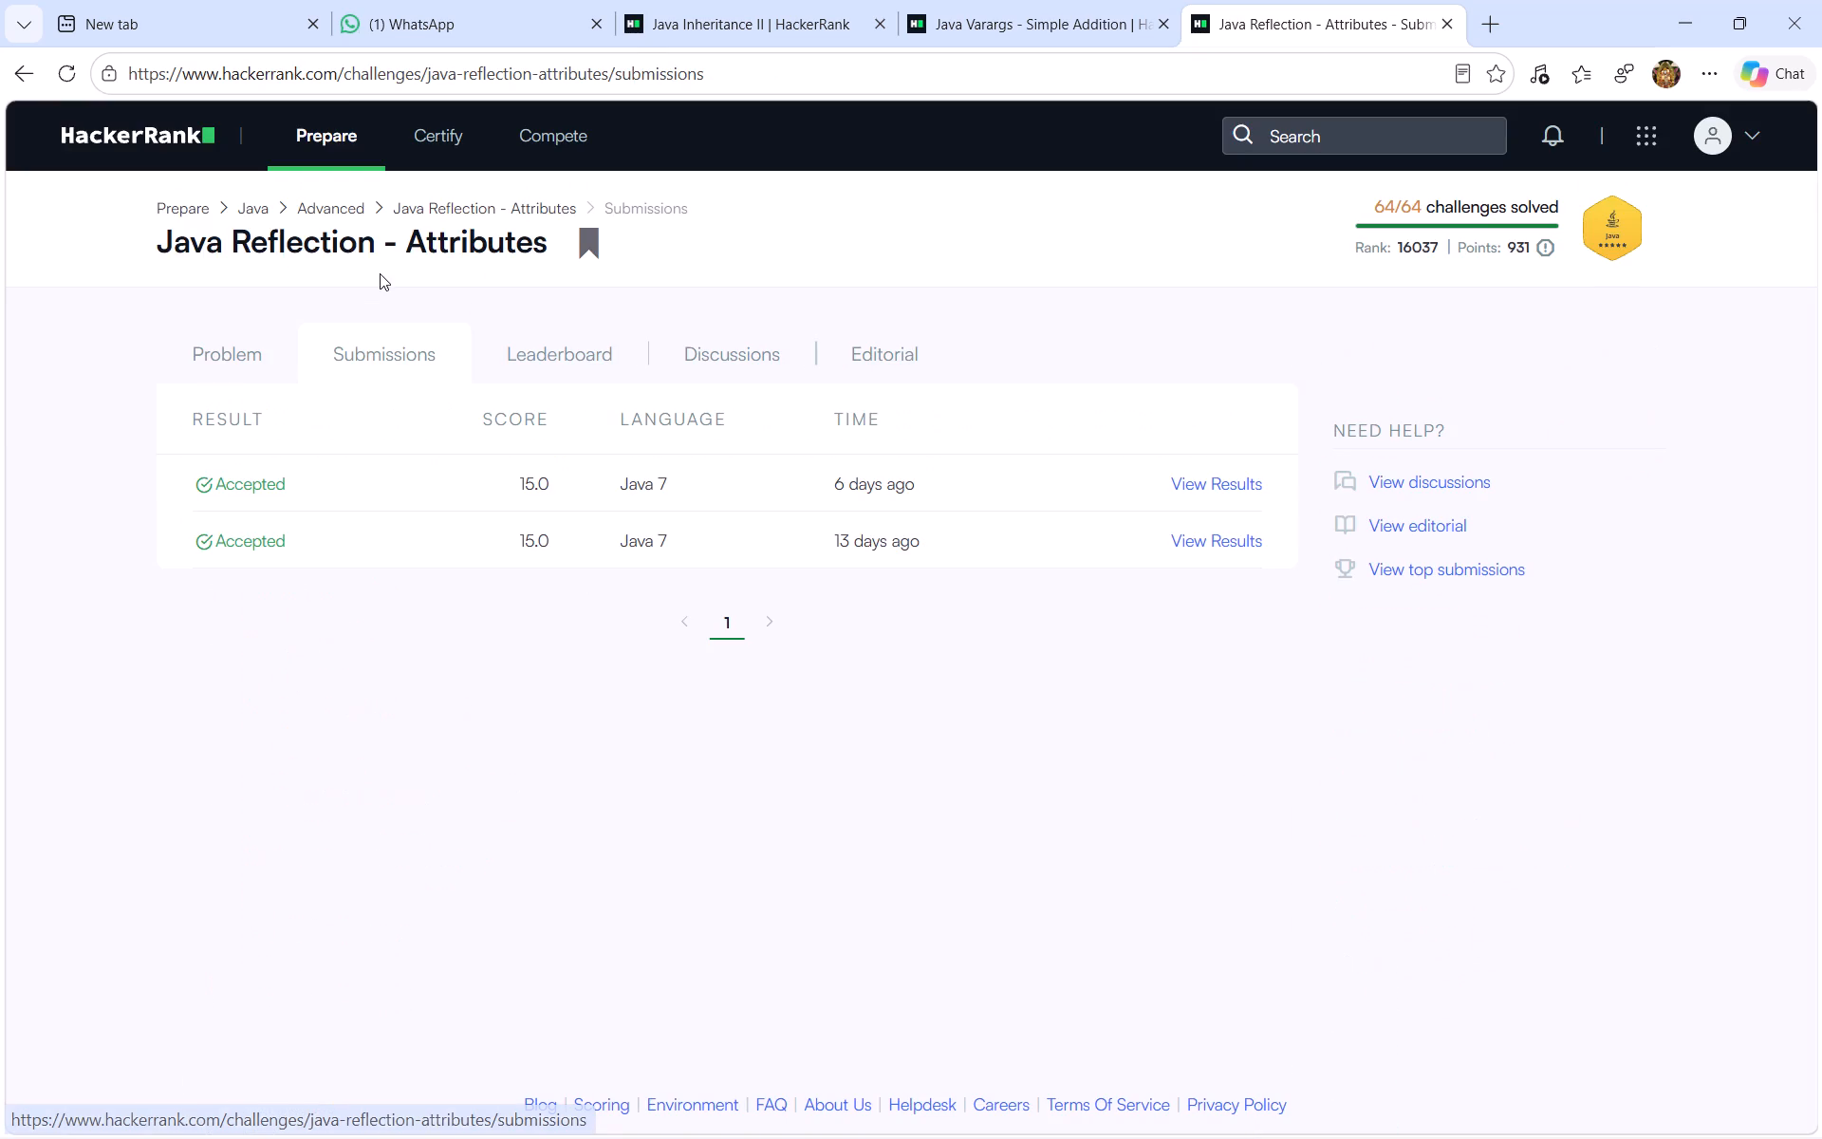
{"action": "left_click", "coordinate": [1211, 493]}
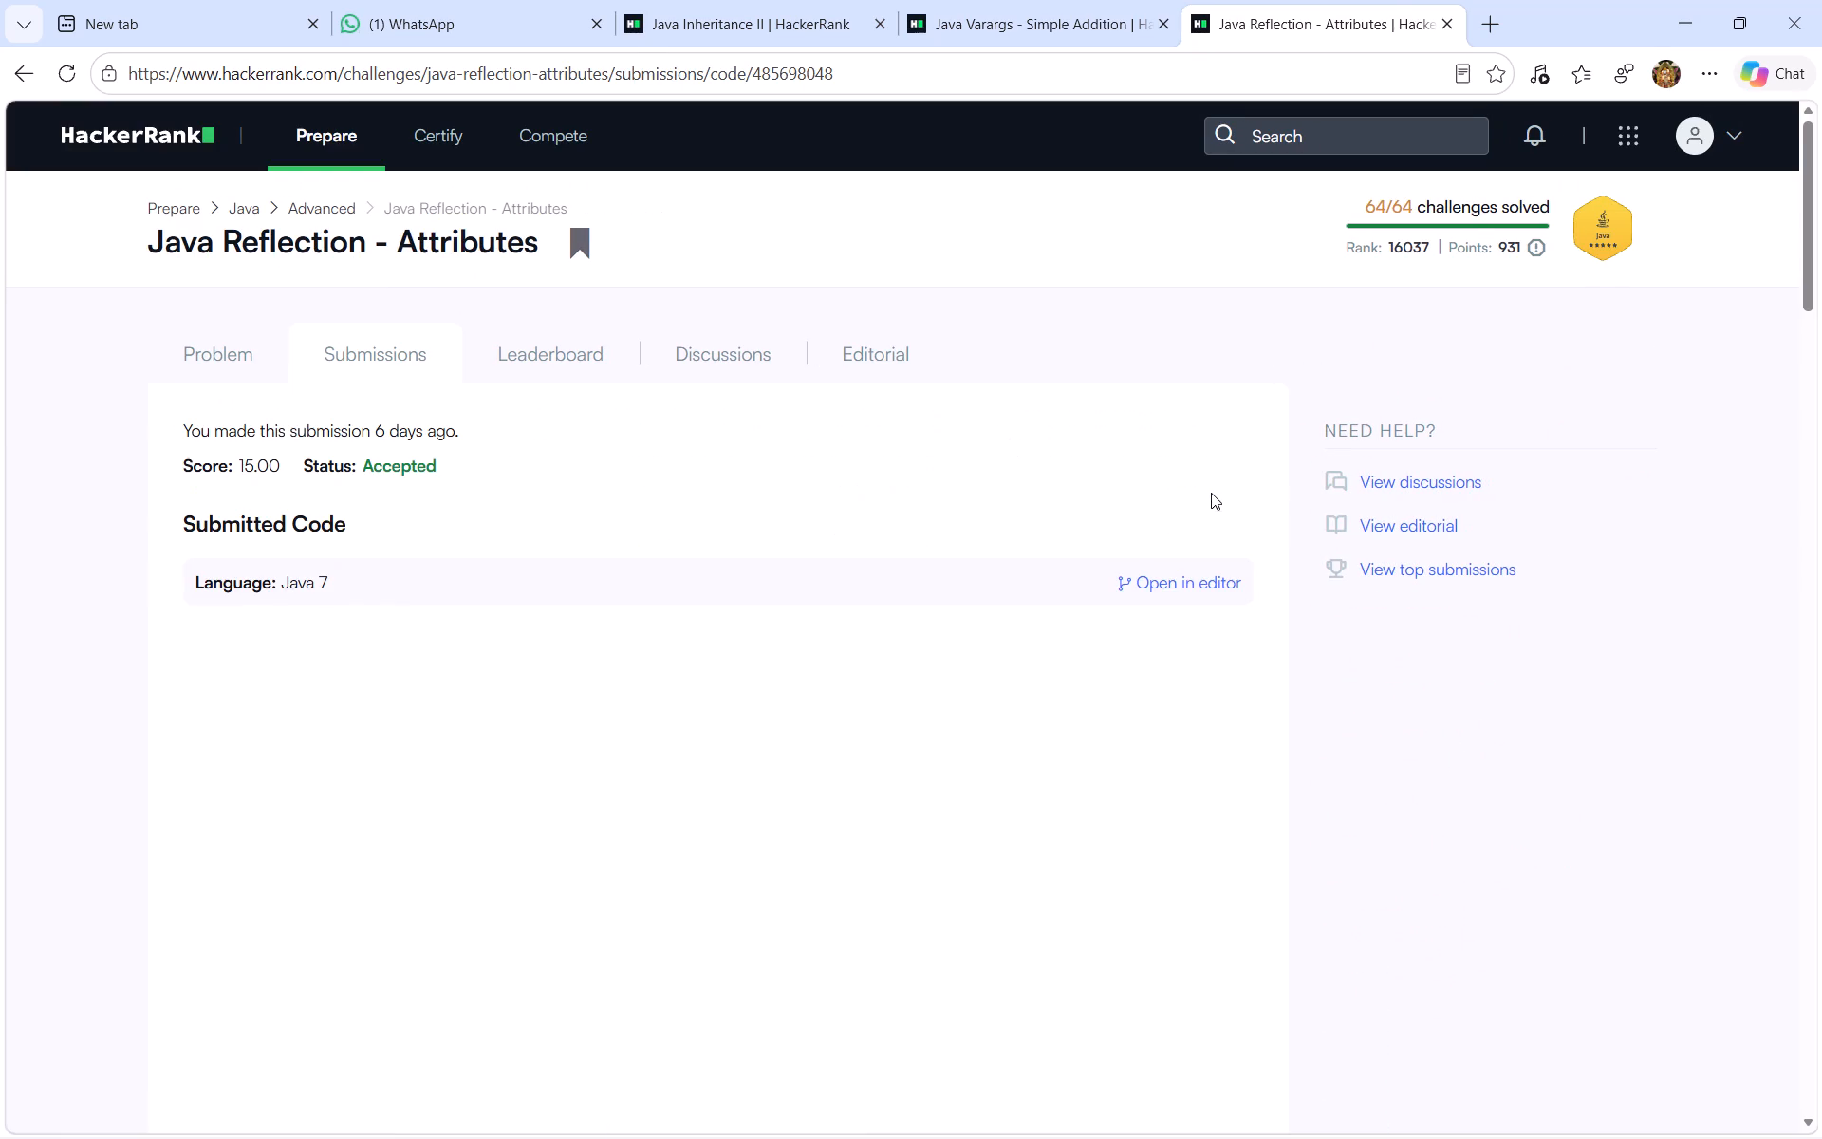
{"action": "left_click", "coordinate": [1208, 583]}
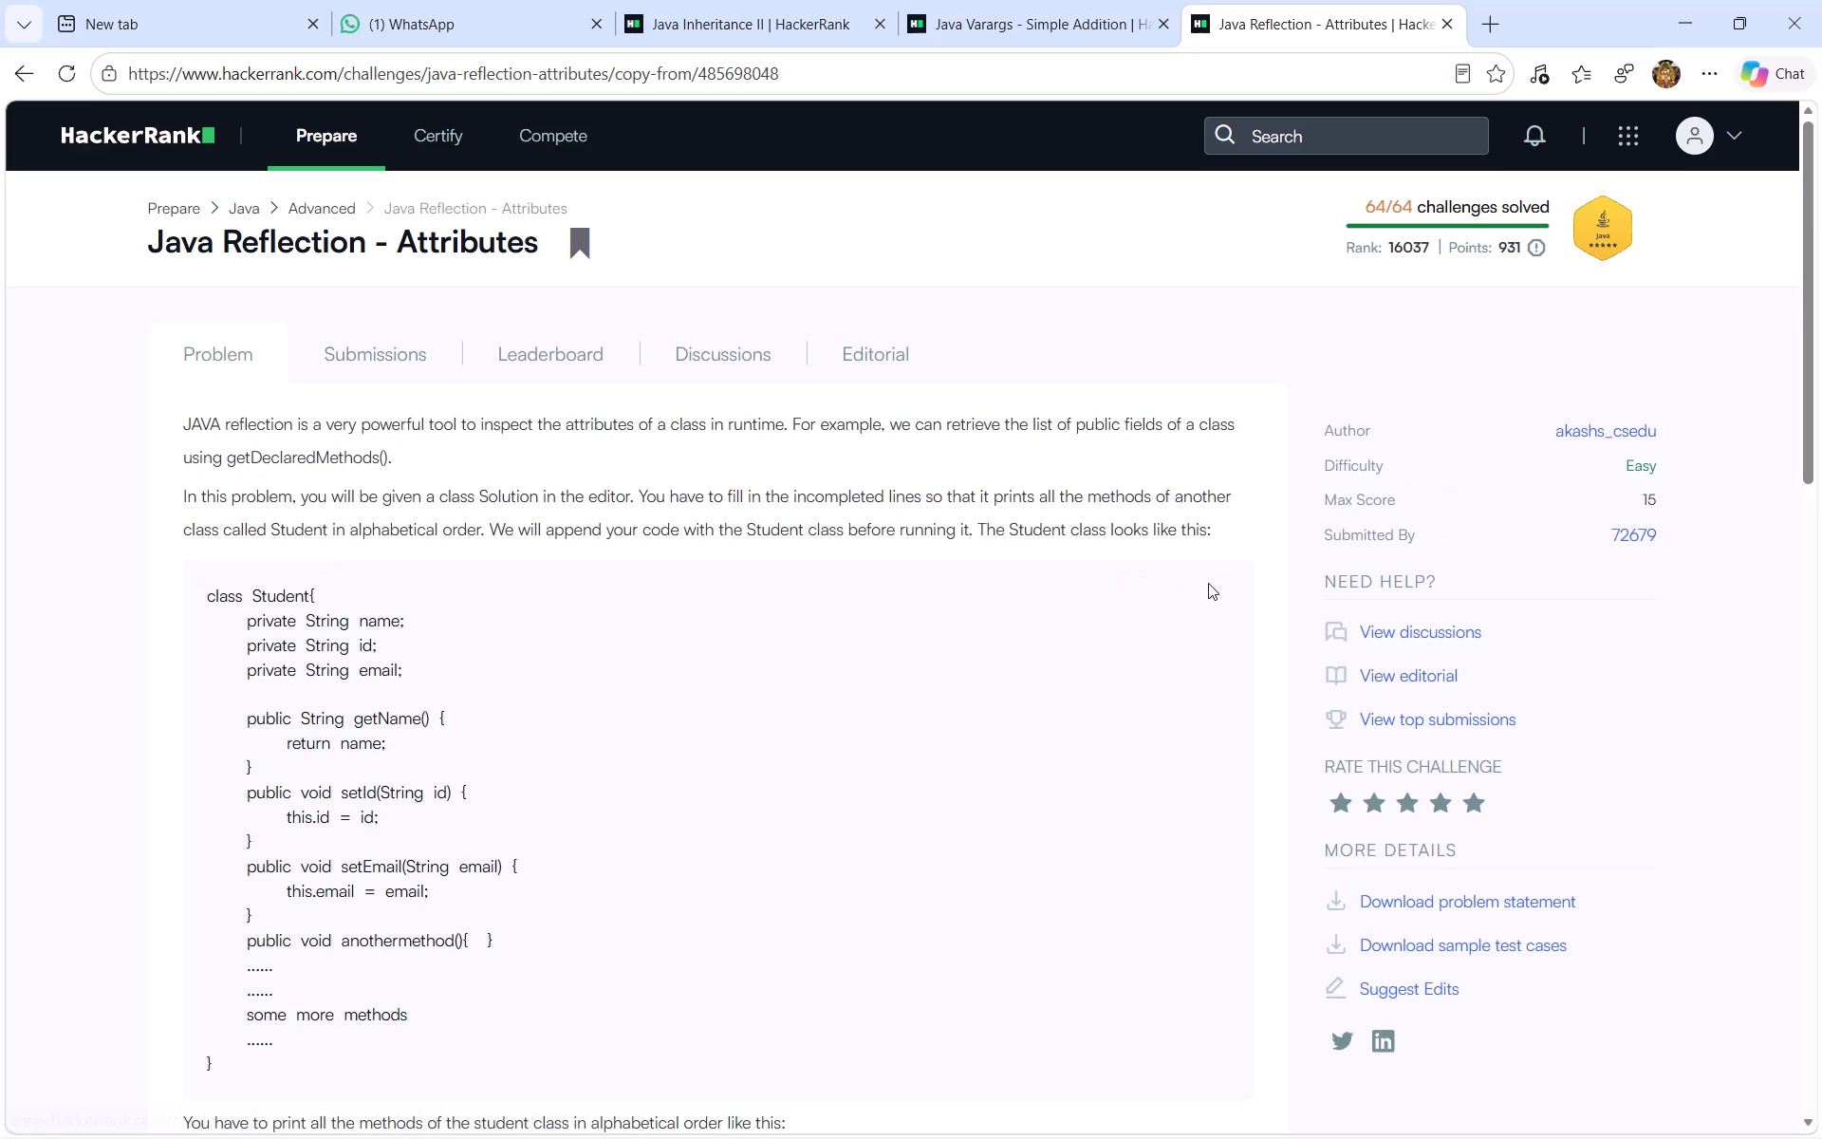
Submit the Java Reflection - Attributes code for evaluation.
{"action": "scroll", "coordinate": [1050, 684], "scroll_direction": "down", "scroll_amount": 6}
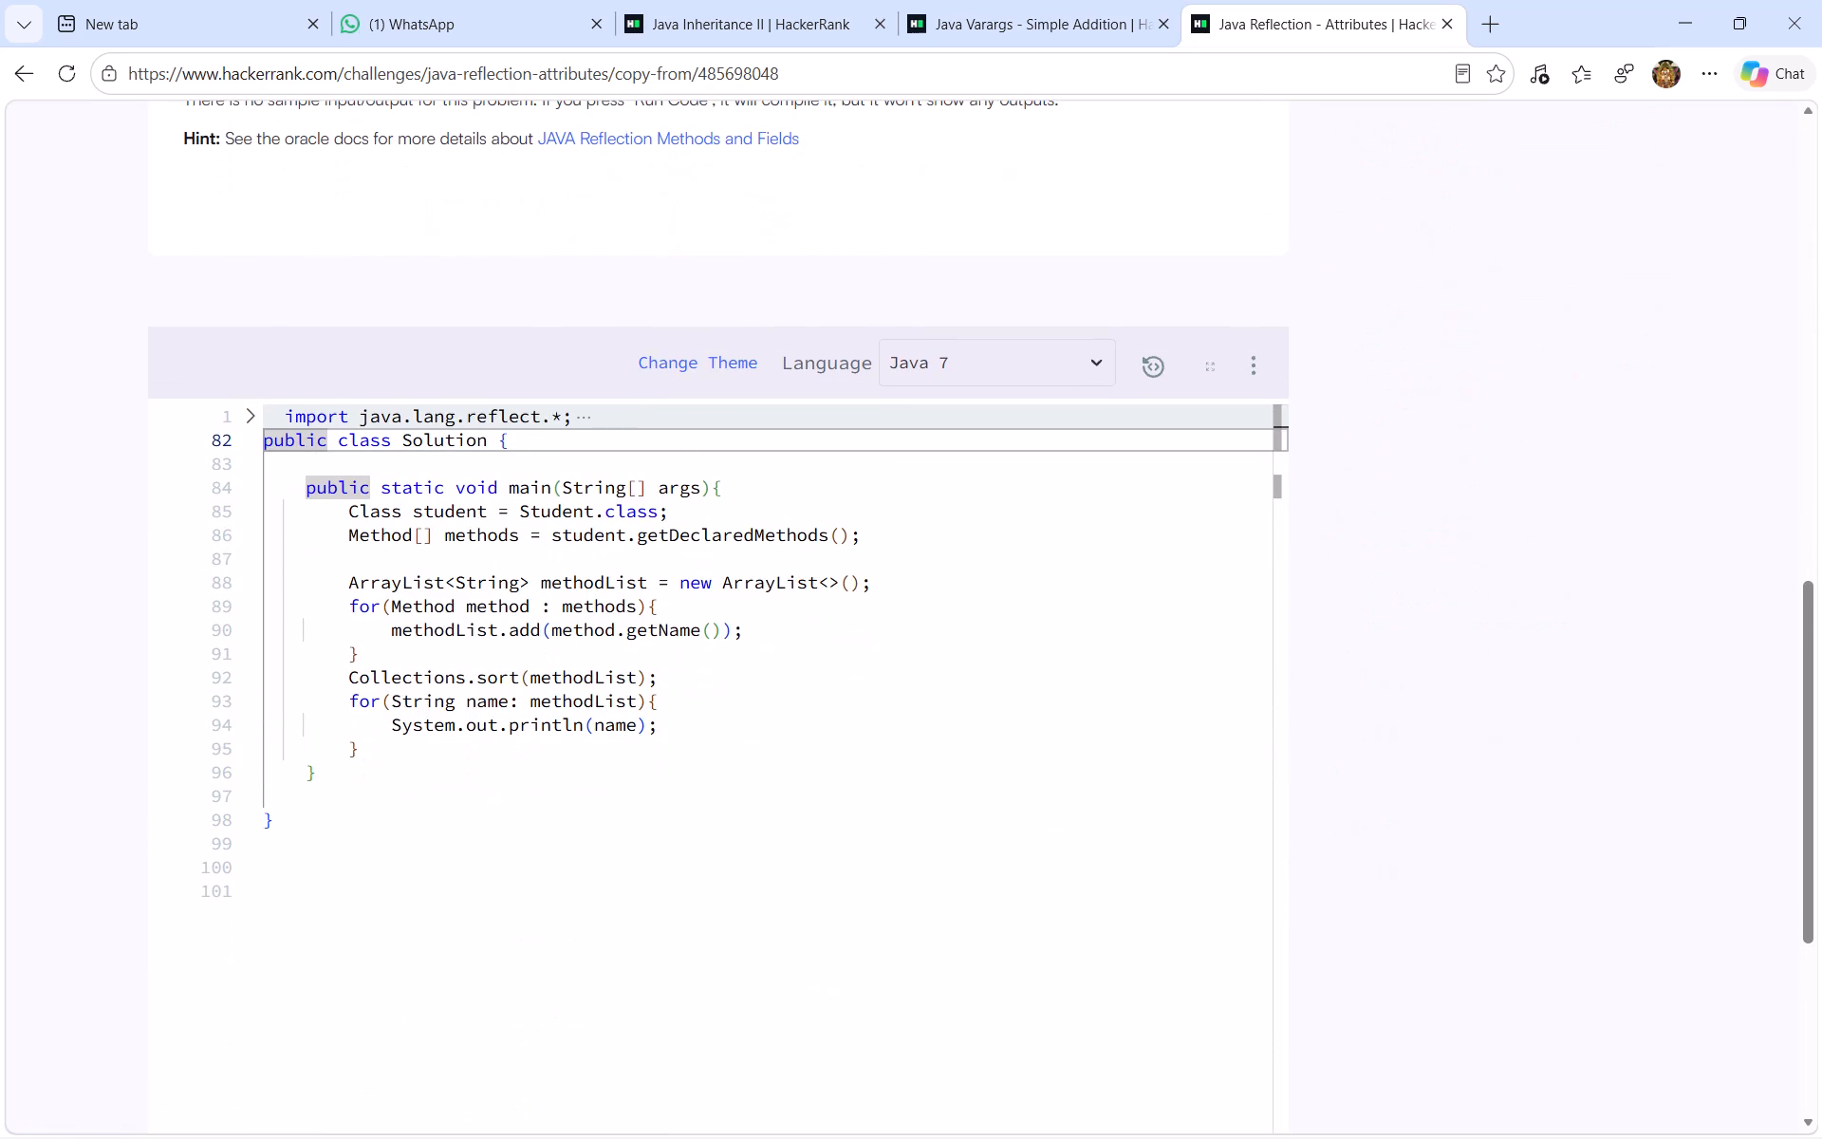
{"action": "left_click", "coordinate": [1042, 691]}
{"action": "scroll", "coordinate": [903, 719], "scroll_direction": "down", "scroll_amount": 3}
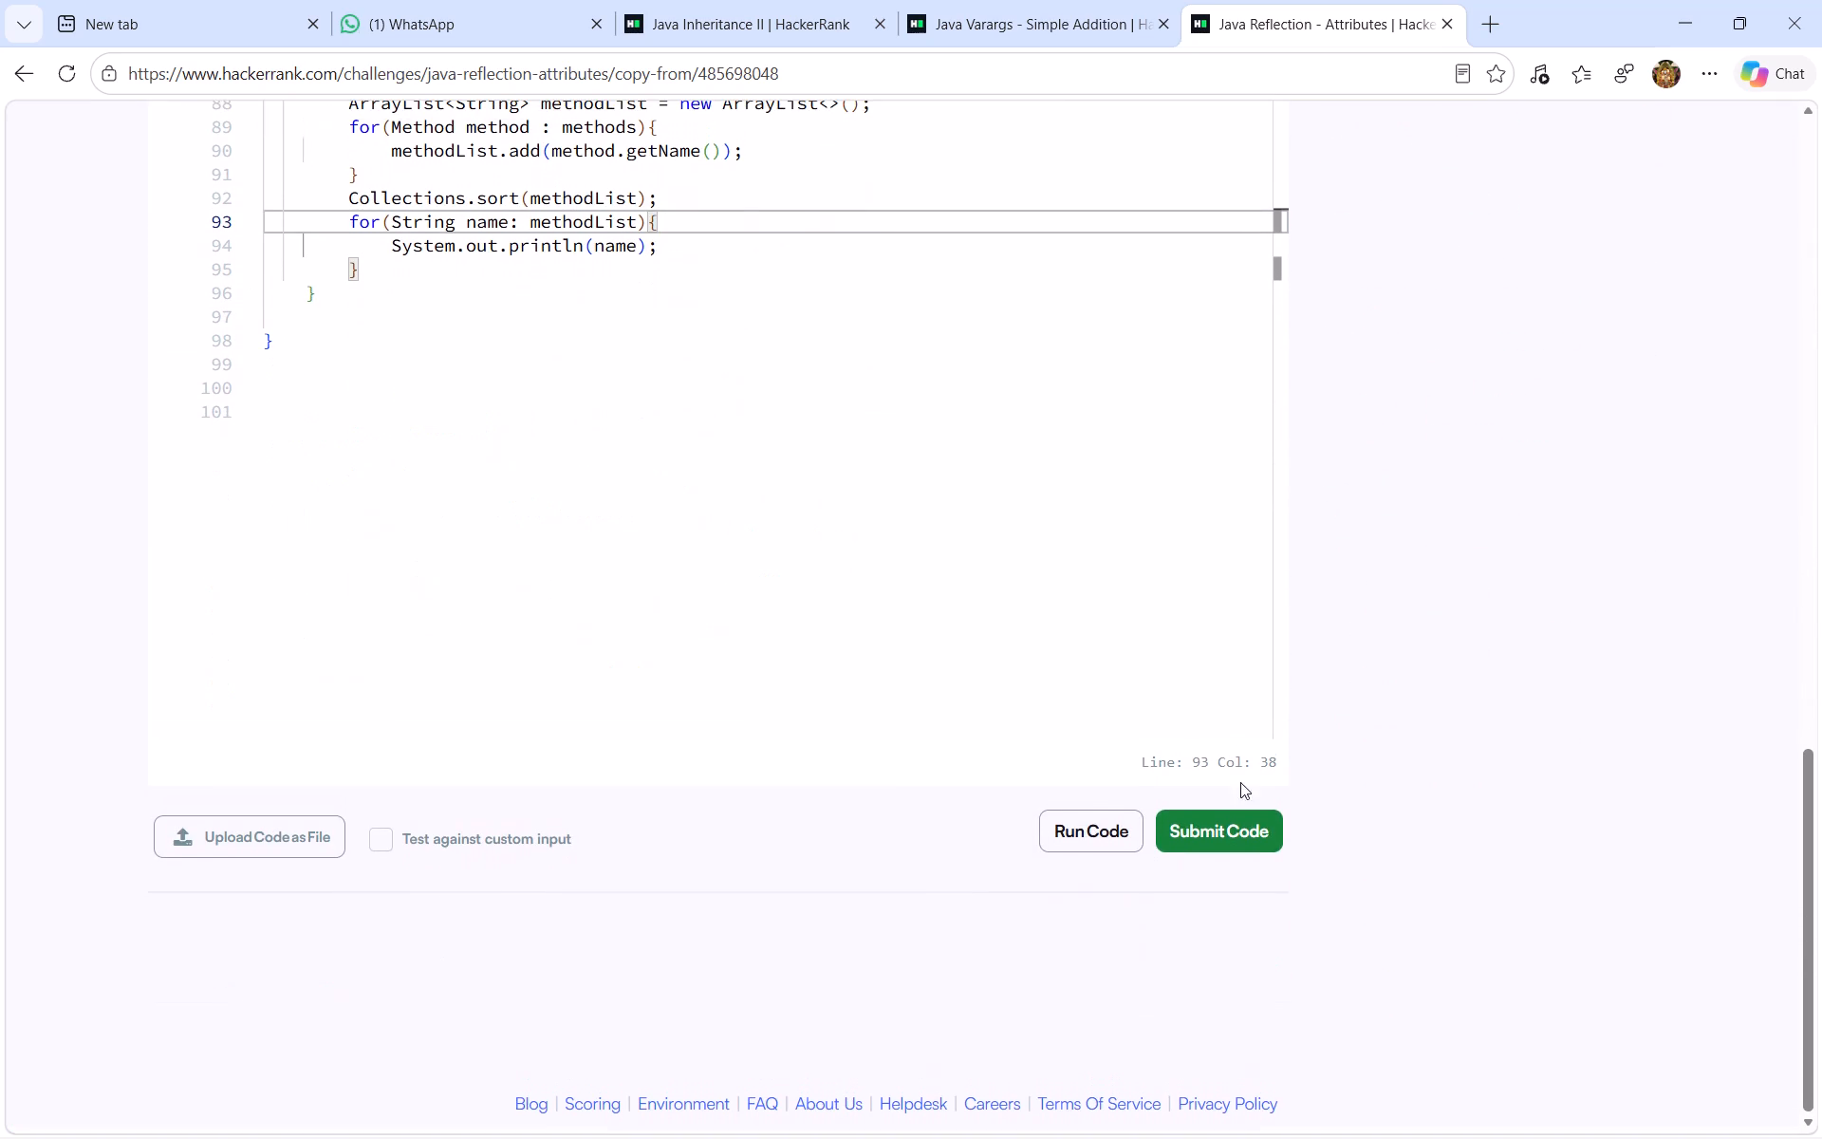
{"action": "left_click", "coordinate": [1235, 845]}
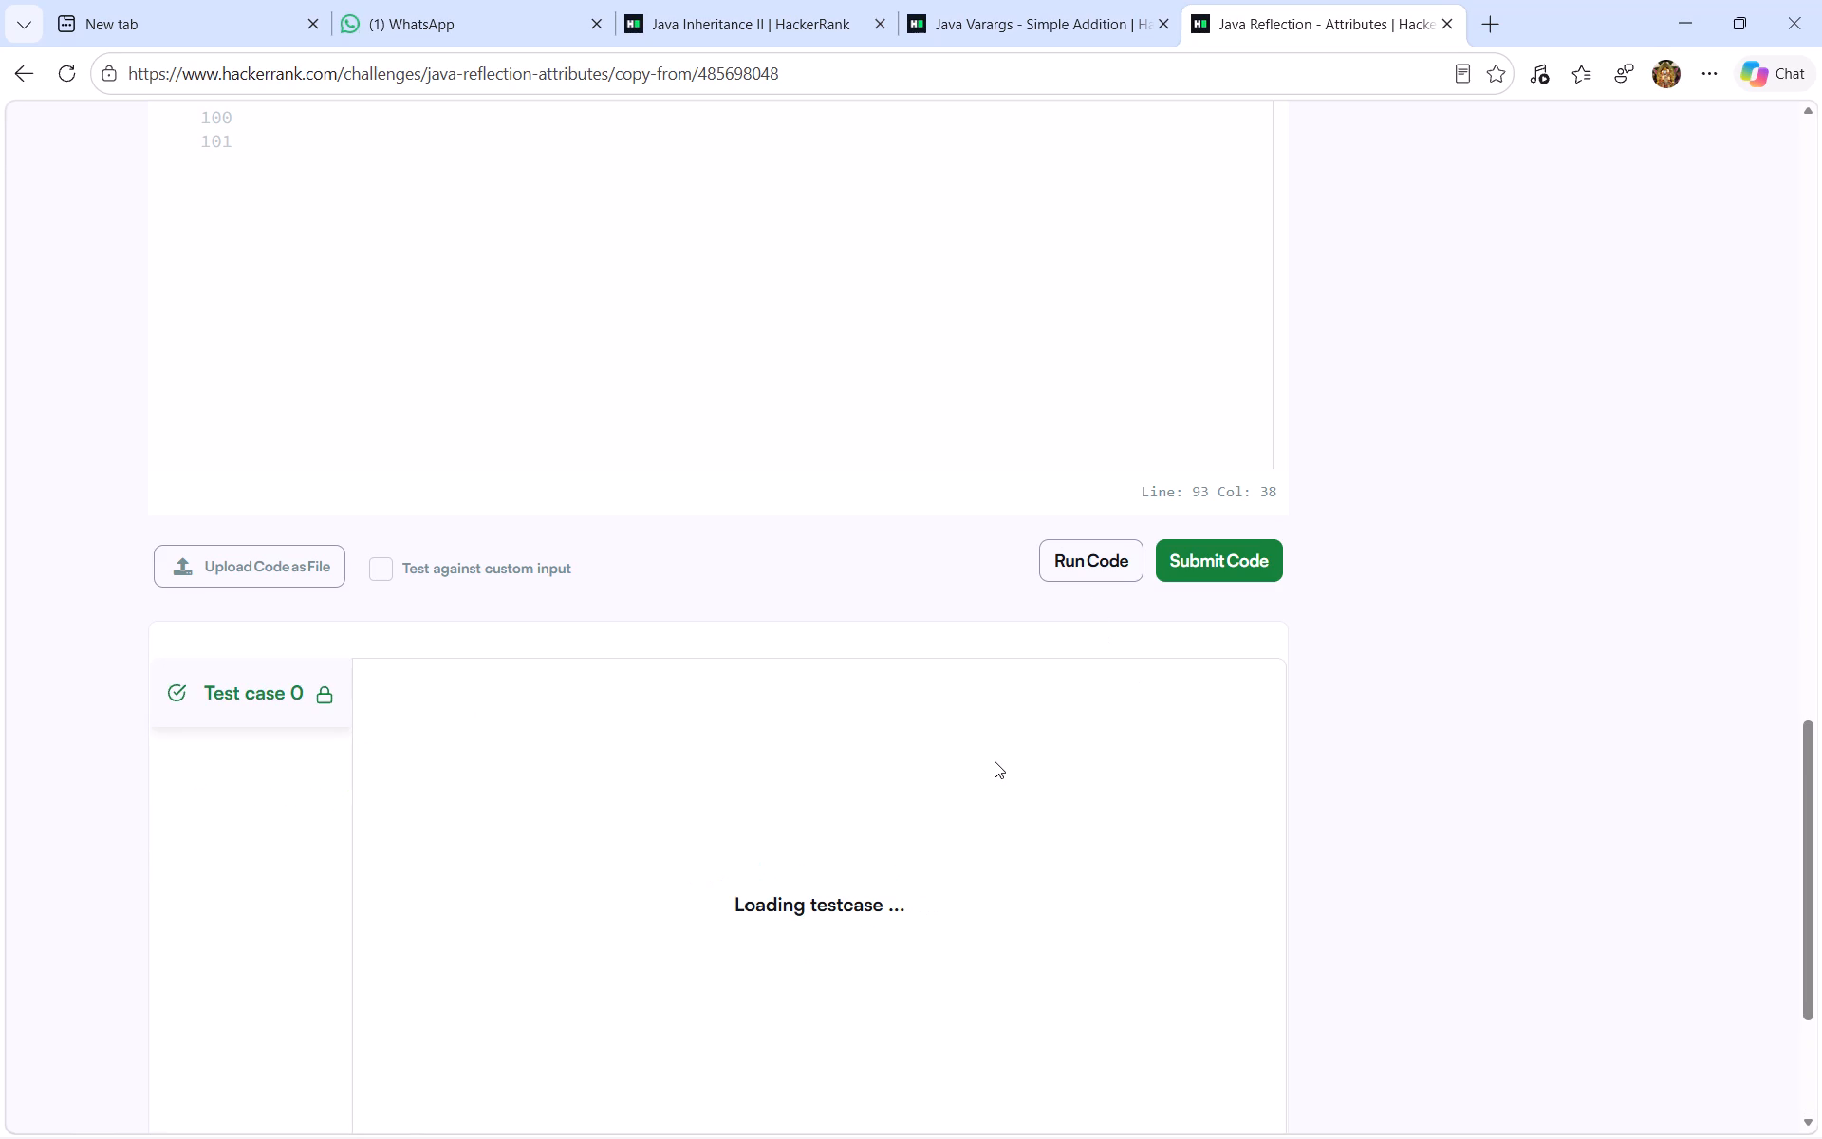
Examine the submission result, including Test case 0's compiler message and expected output.
{"action": "scroll", "coordinate": [994, 763], "scroll_direction": "down", "scroll_amount": 5}
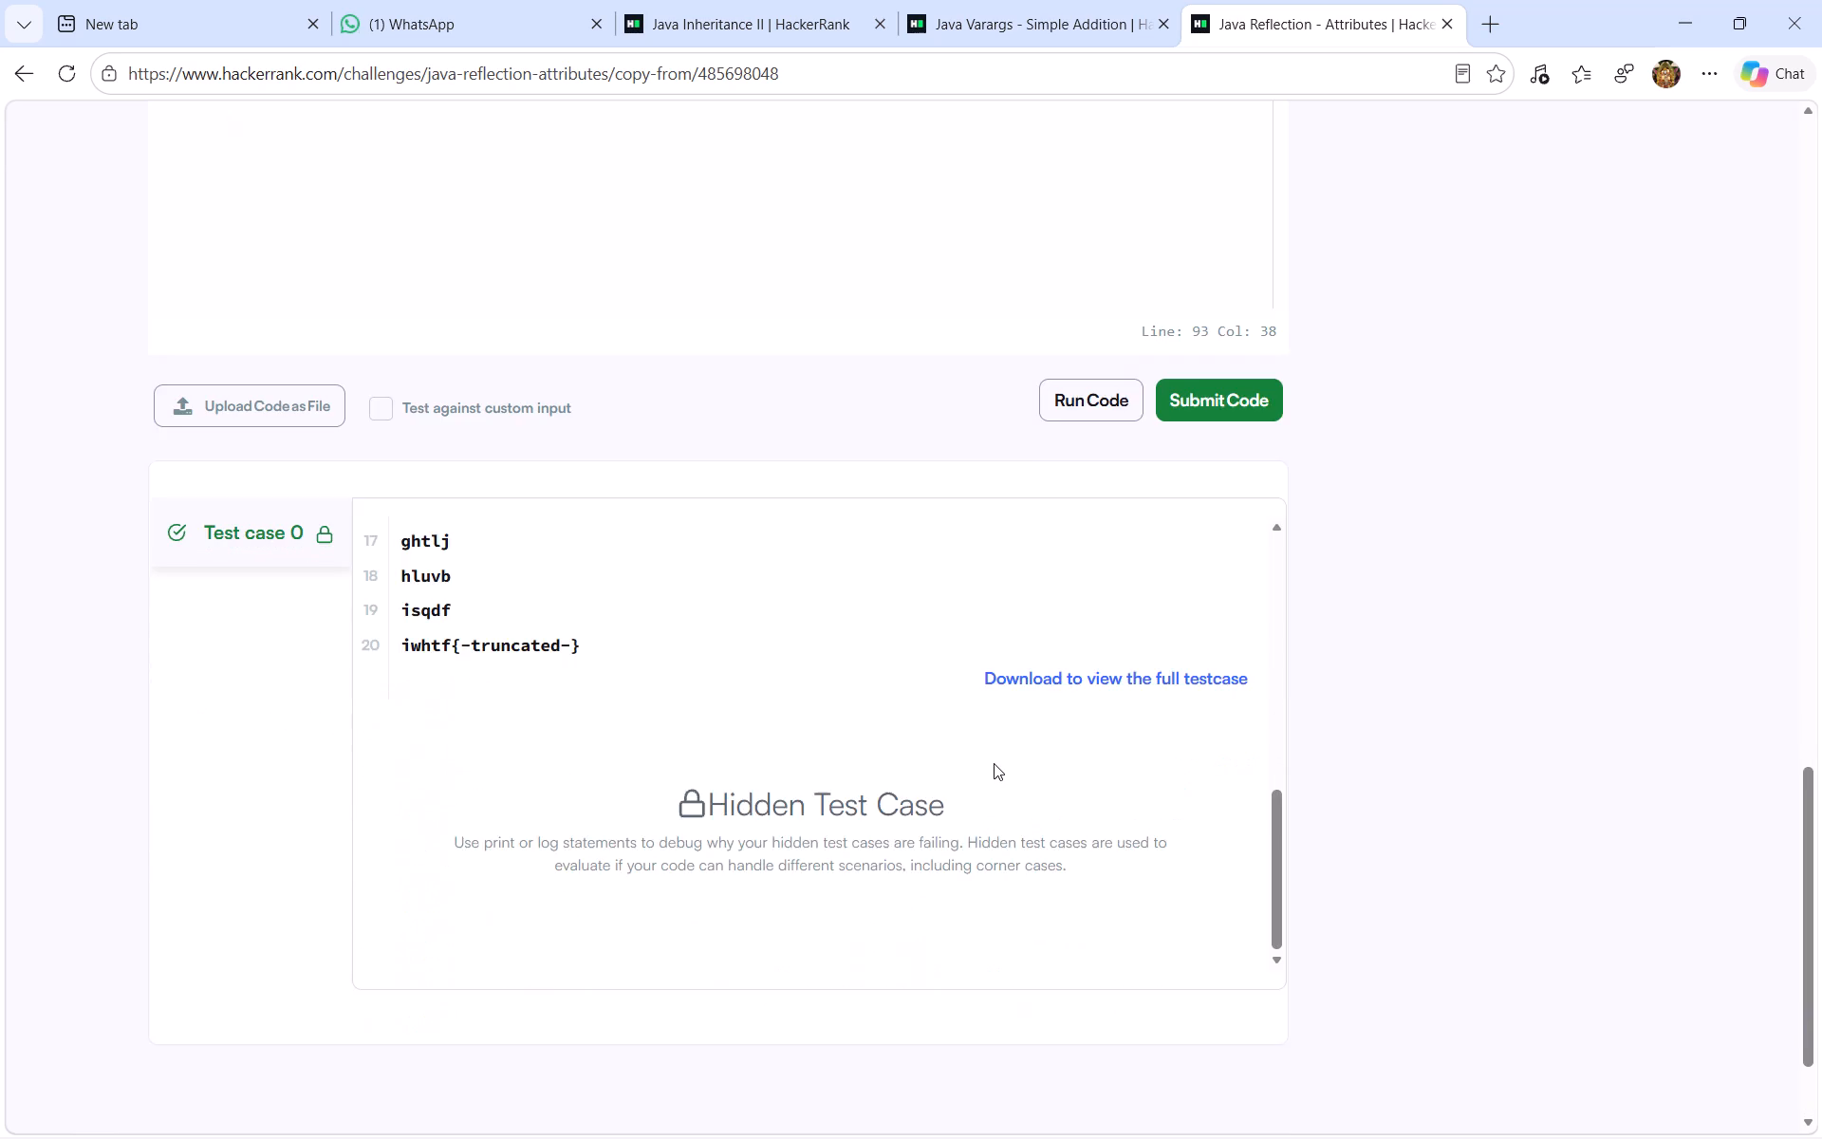
{"action": "scroll", "coordinate": [994, 763], "scroll_direction": "down", "scroll_amount": 1}
{"action": "scroll", "coordinate": [994, 763], "scroll_direction": "up", "scroll_amount": 4}
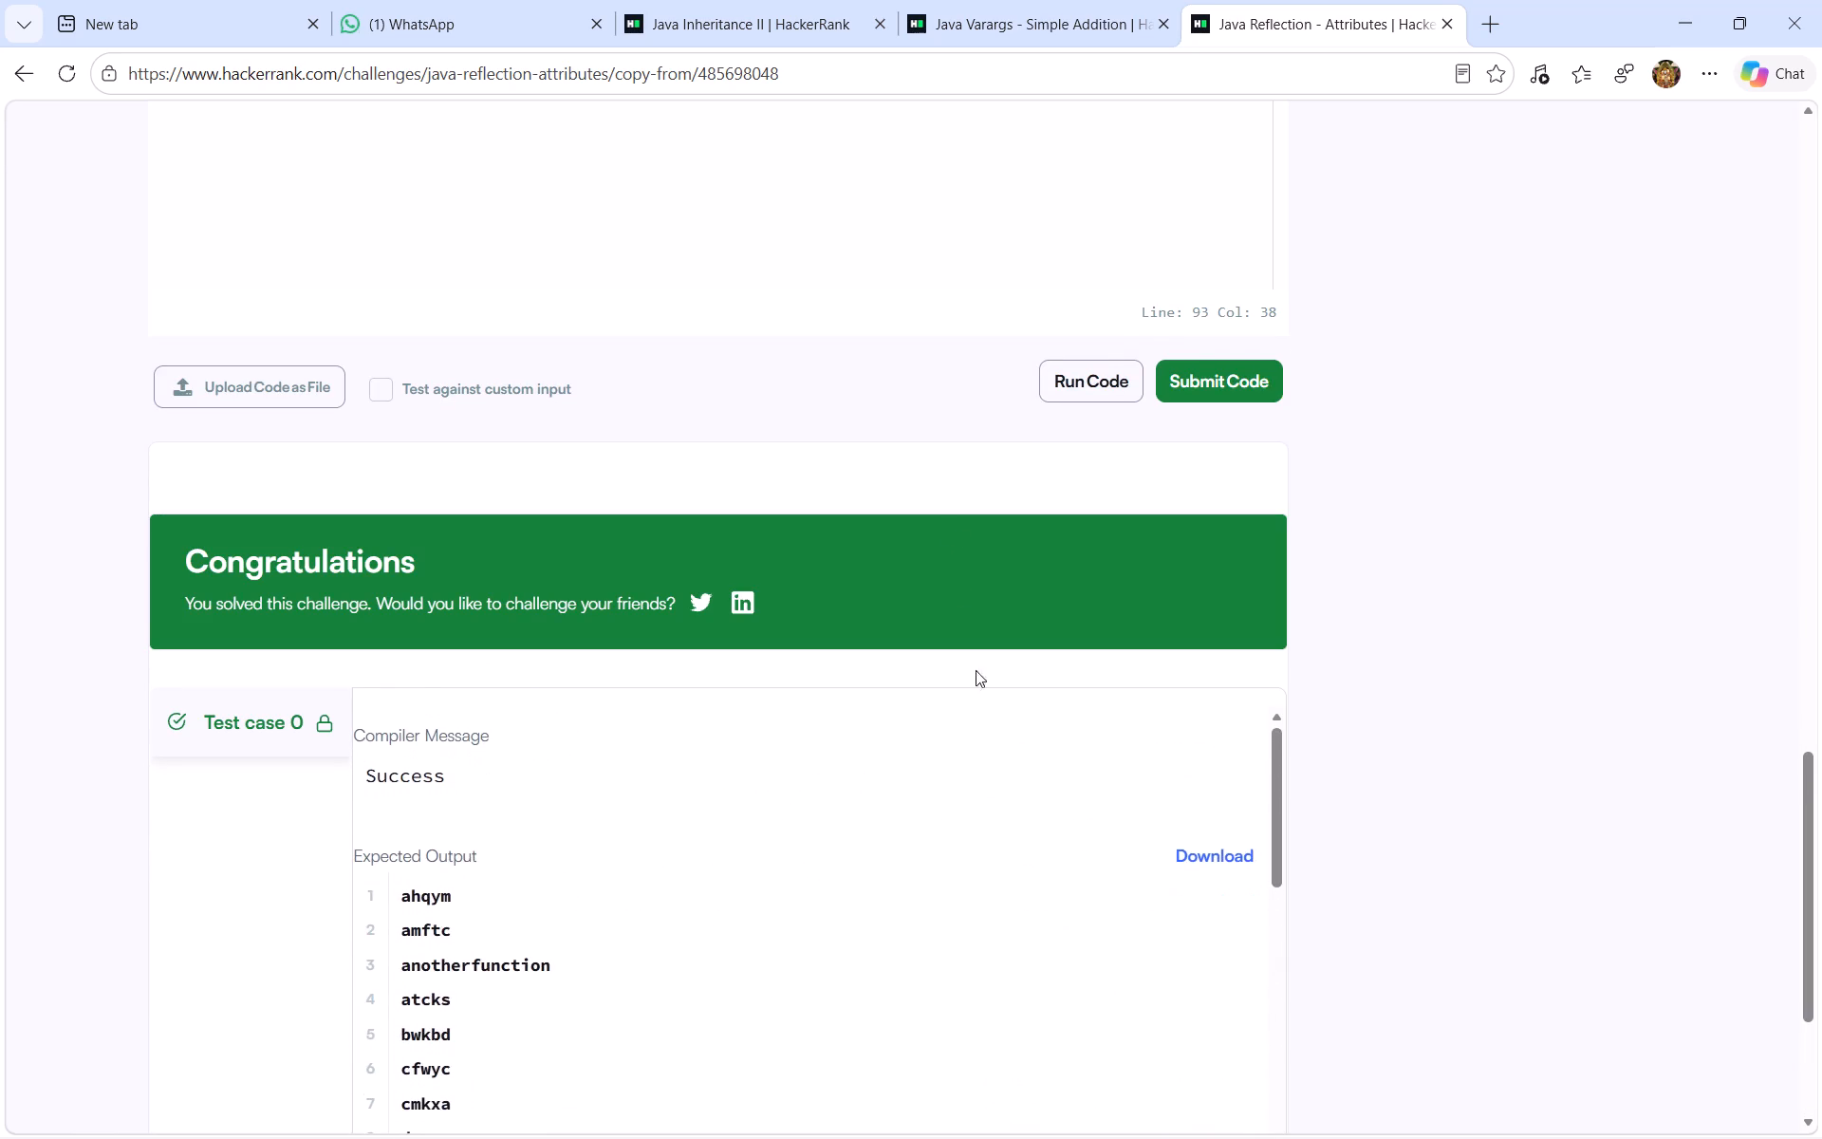
{"action": "scroll", "coordinate": [951, 528], "scroll_direction": "down", "scroll_amount": 3}
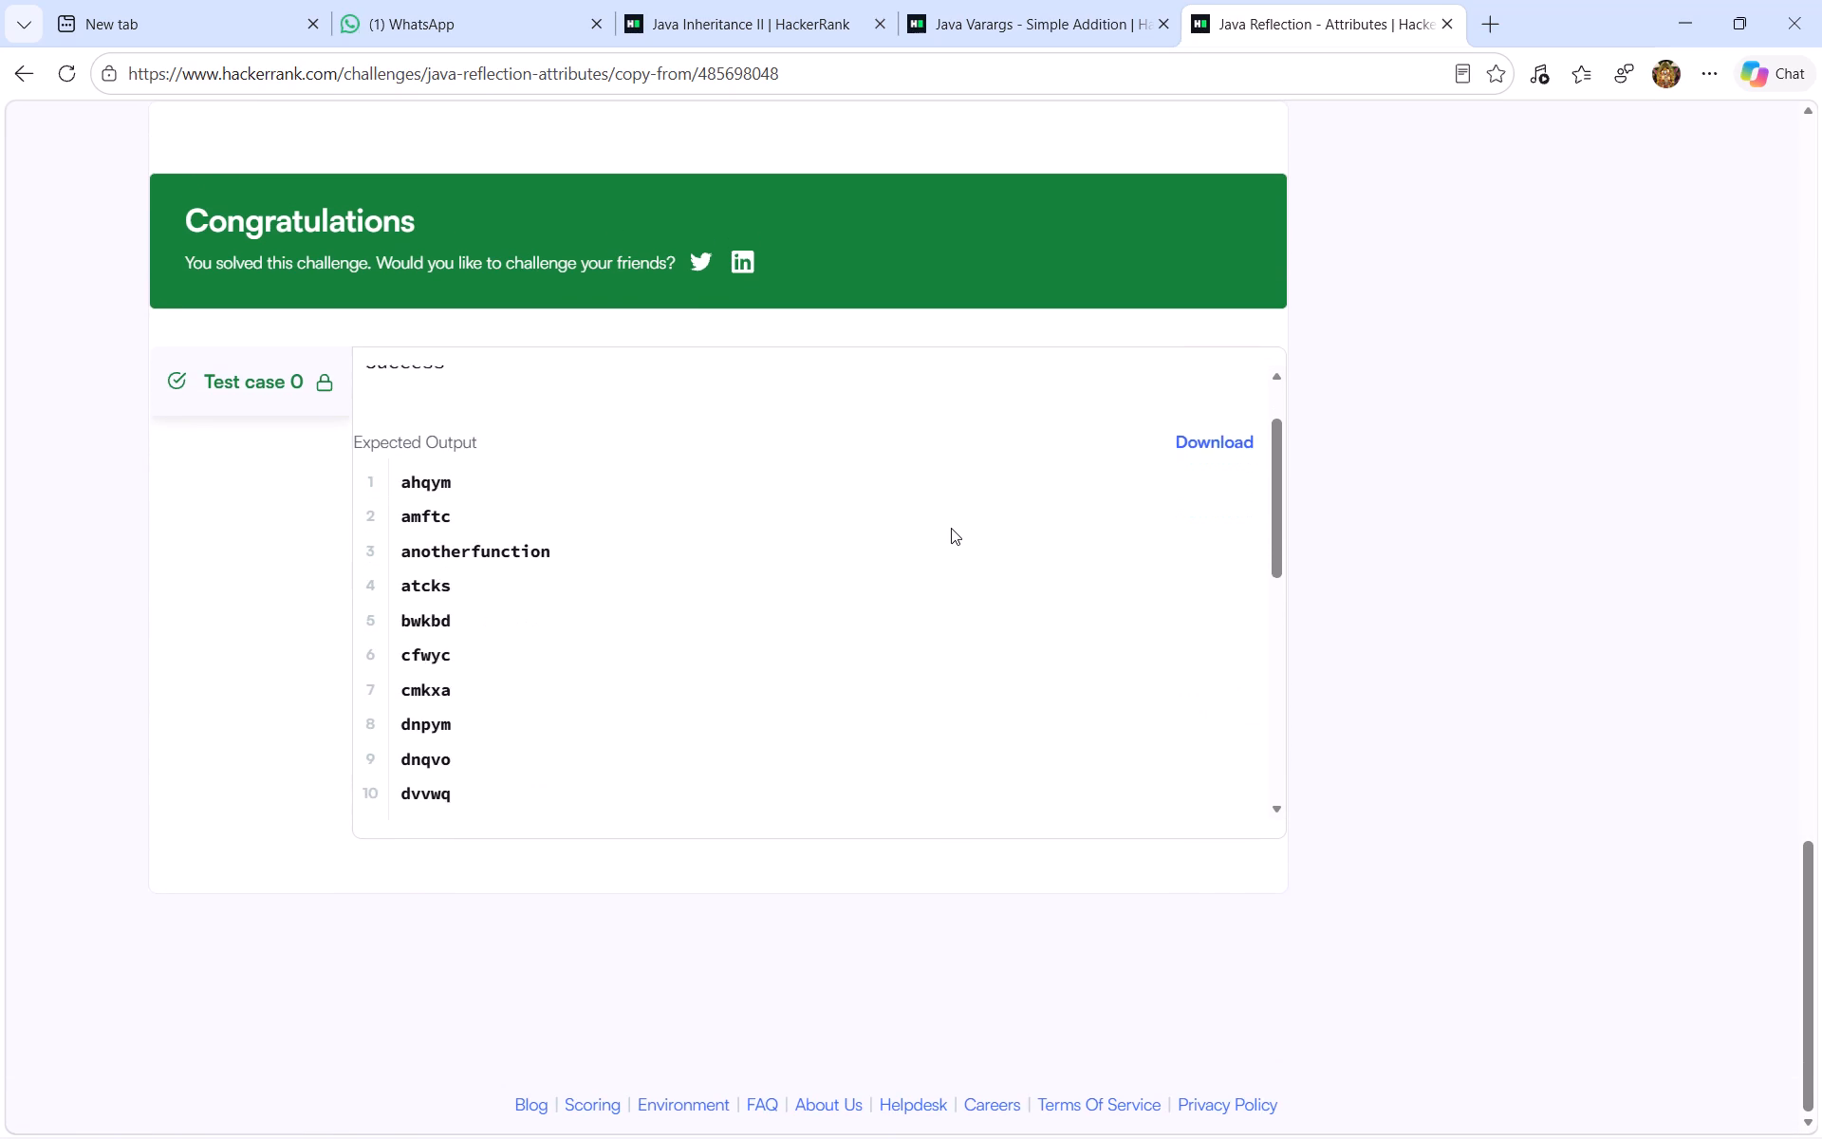
{"action": "scroll", "coordinate": [951, 528], "scroll_direction": "down", "scroll_amount": 1}
{"action": "scroll", "coordinate": [951, 528], "scroll_direction": "up", "scroll_amount": 8}
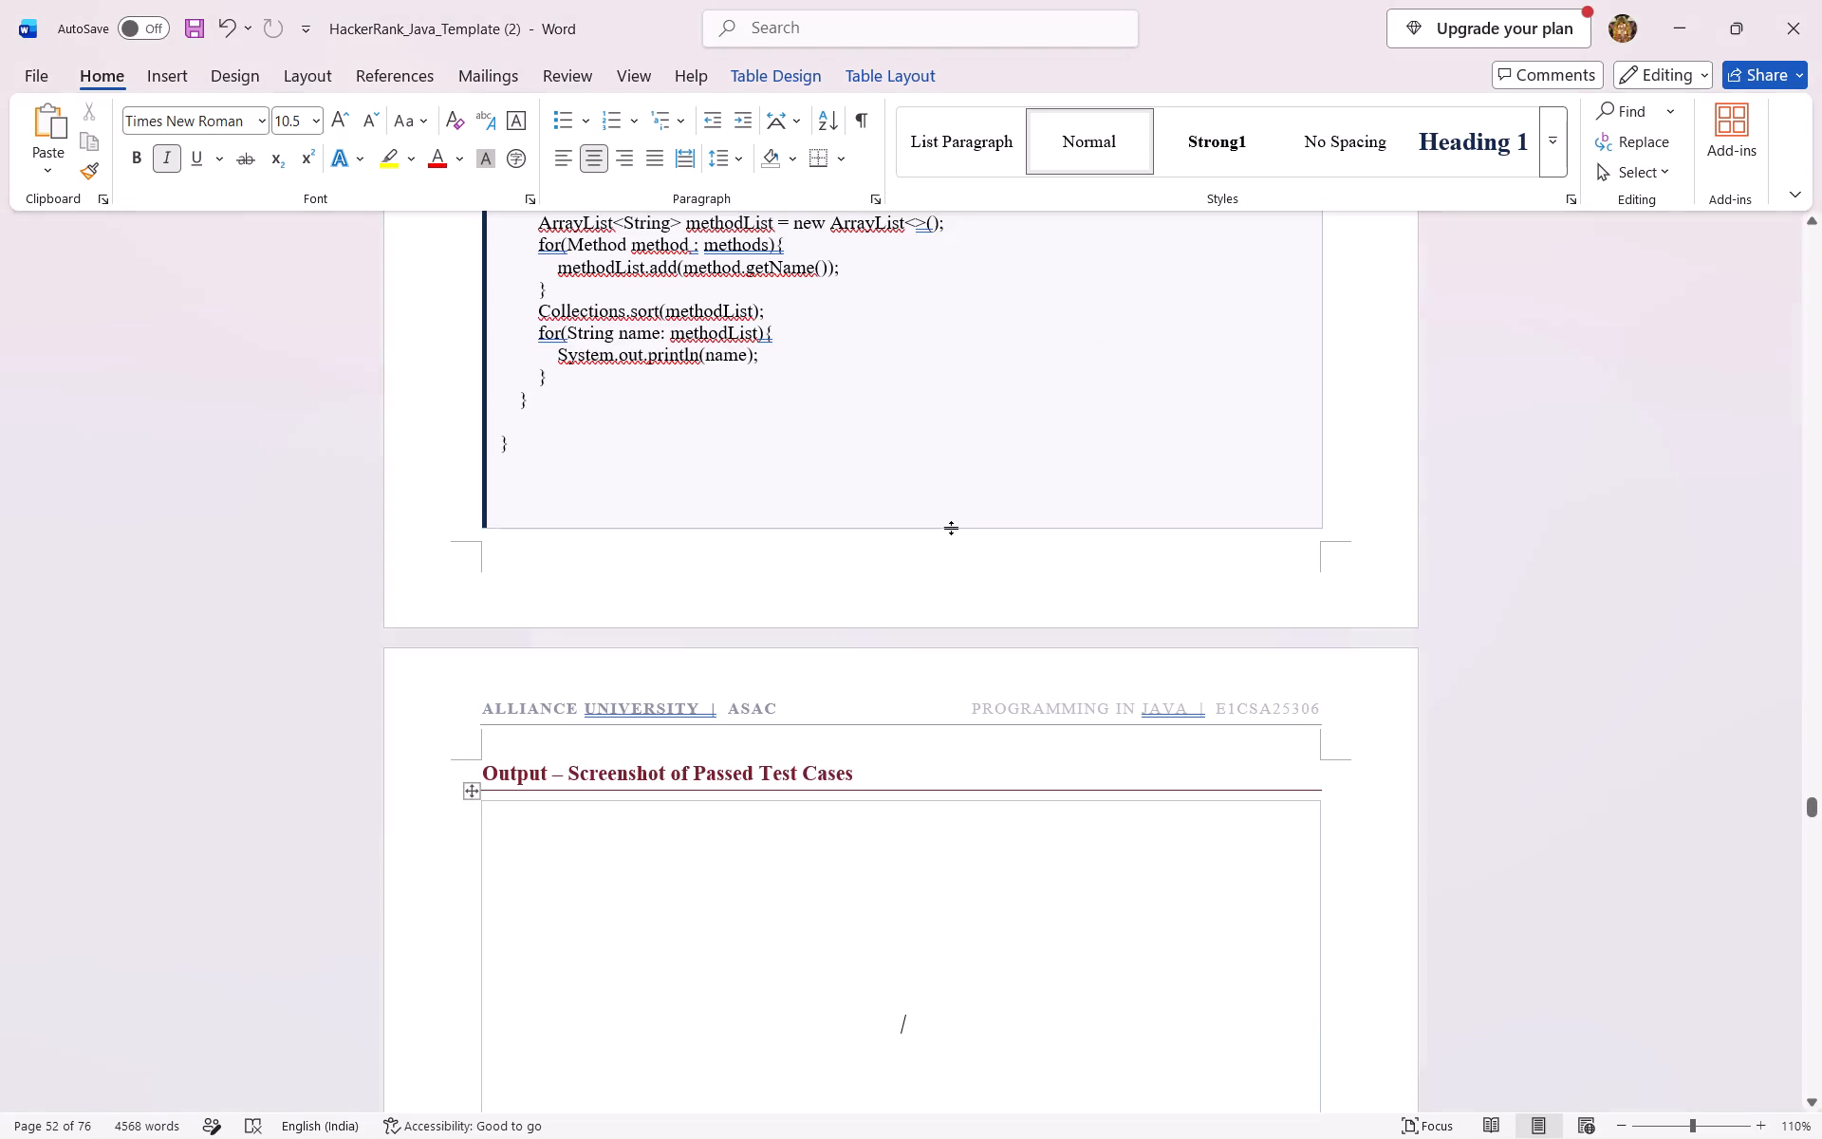
Switch to Word and delete all the code from question 26's Code box.
{"action": "scroll", "coordinate": [951, 528], "scroll_direction": "up", "scroll_amount": 4}
{"action": "left_click", "coordinate": [951, 528]}
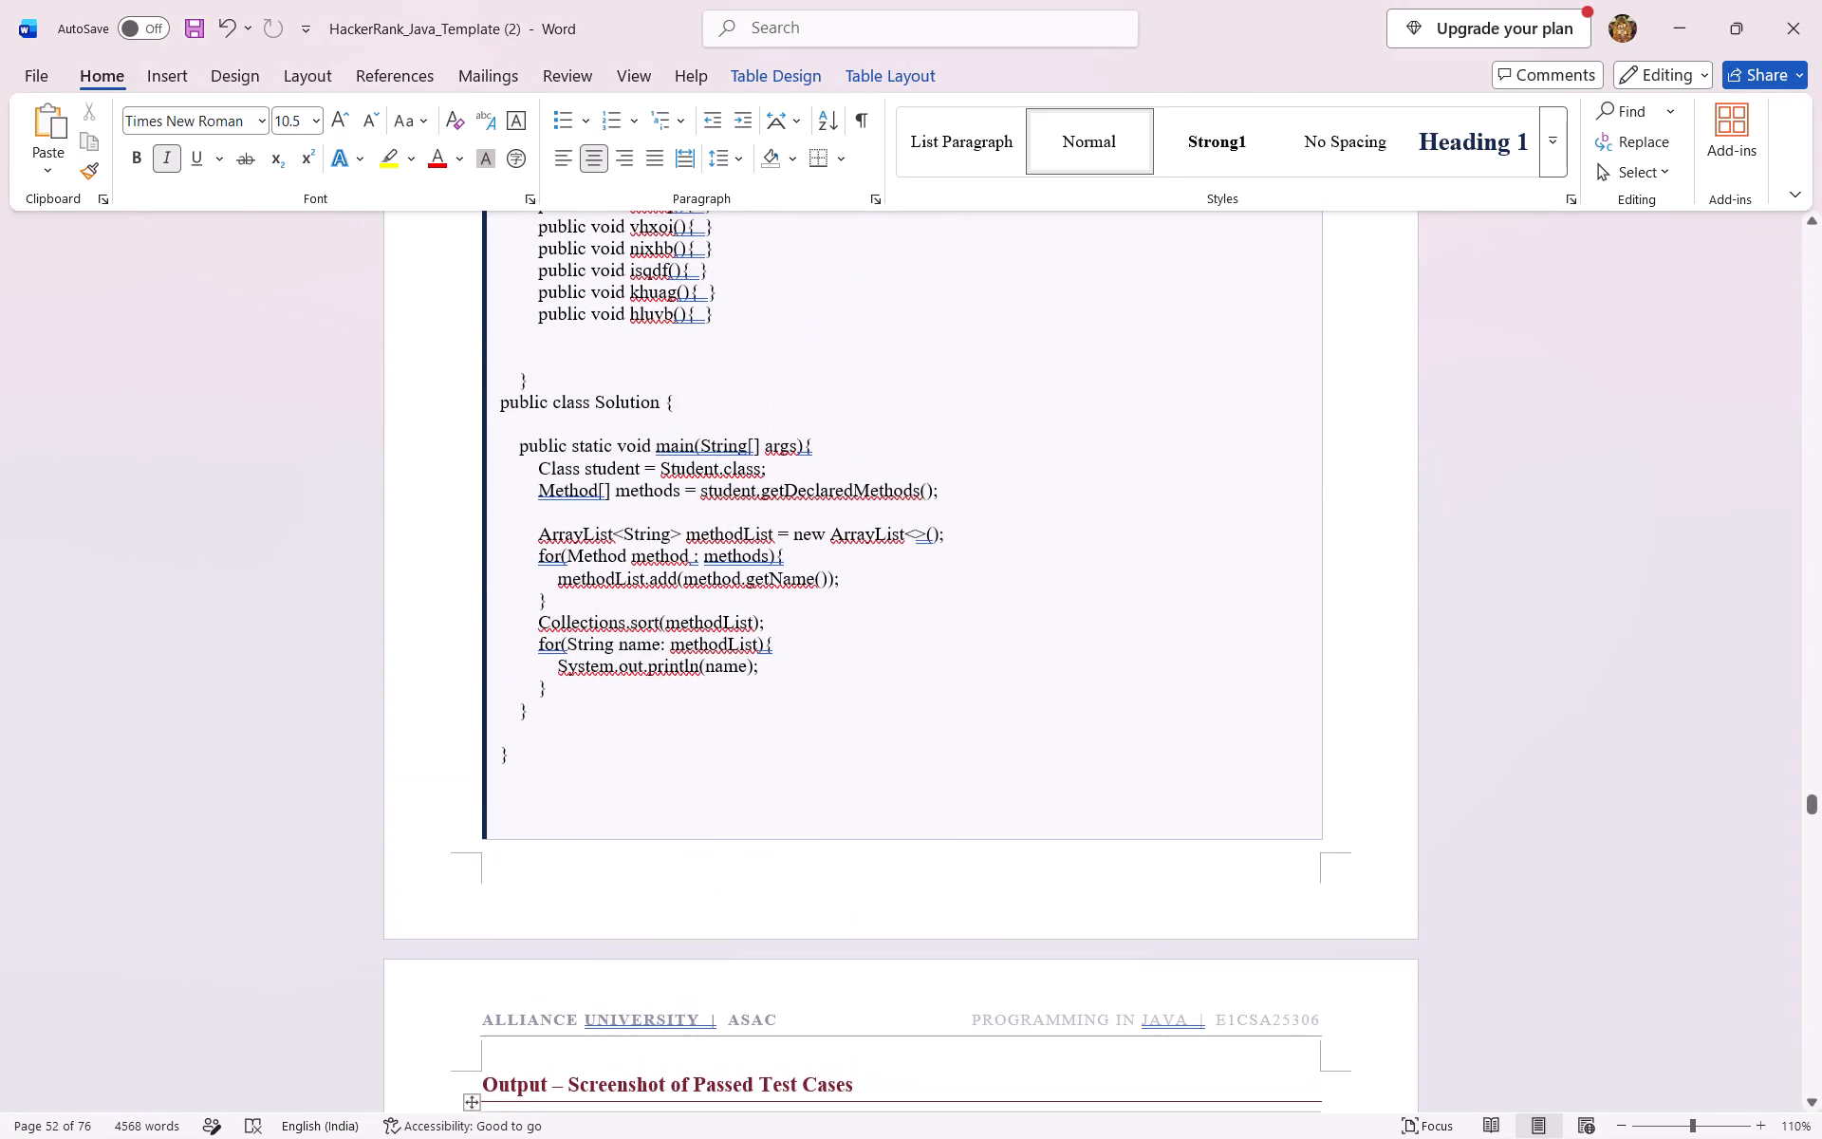
{"action": "scroll", "coordinate": [951, 528], "scroll_direction": "up", "scroll_amount": 5}
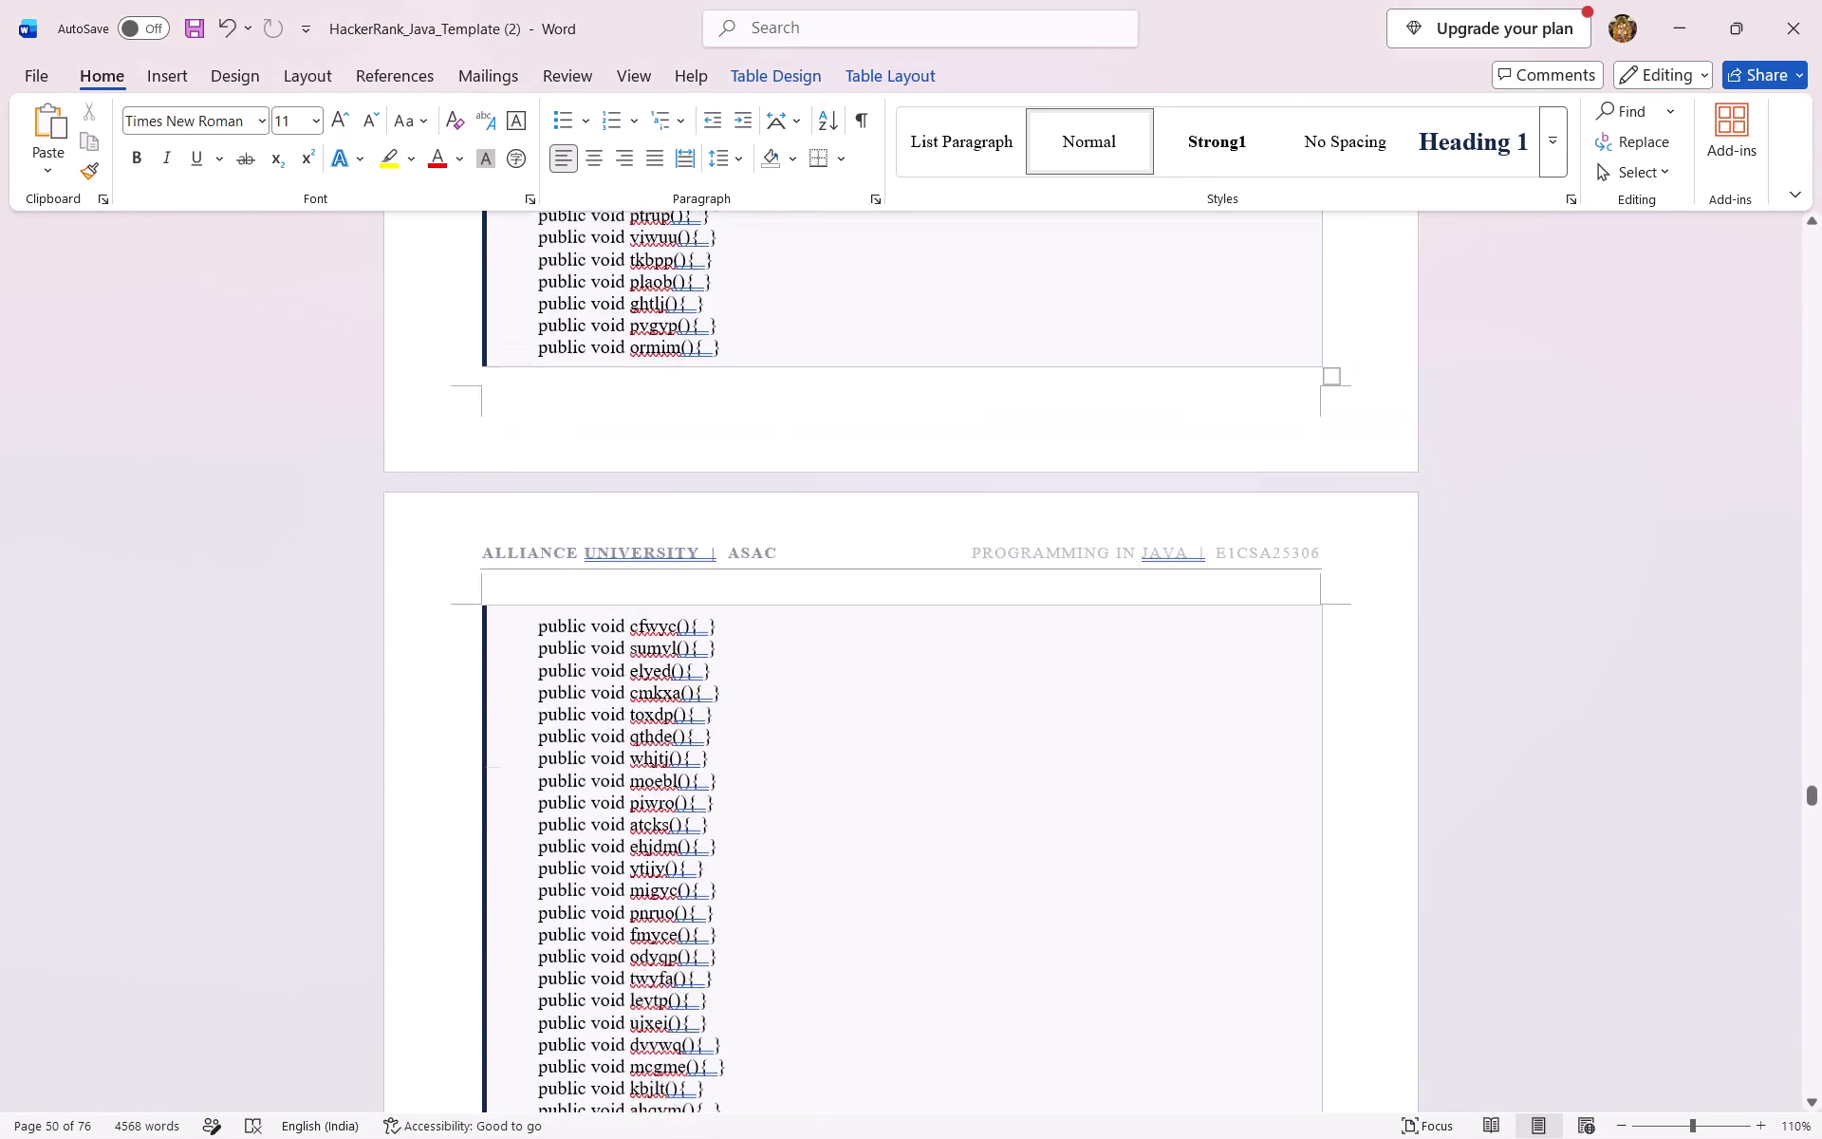
{"action": "scroll", "coordinate": [951, 528], "scroll_direction": "up", "scroll_amount": 2}
{"action": "left_click", "coordinate": [885, 595]}
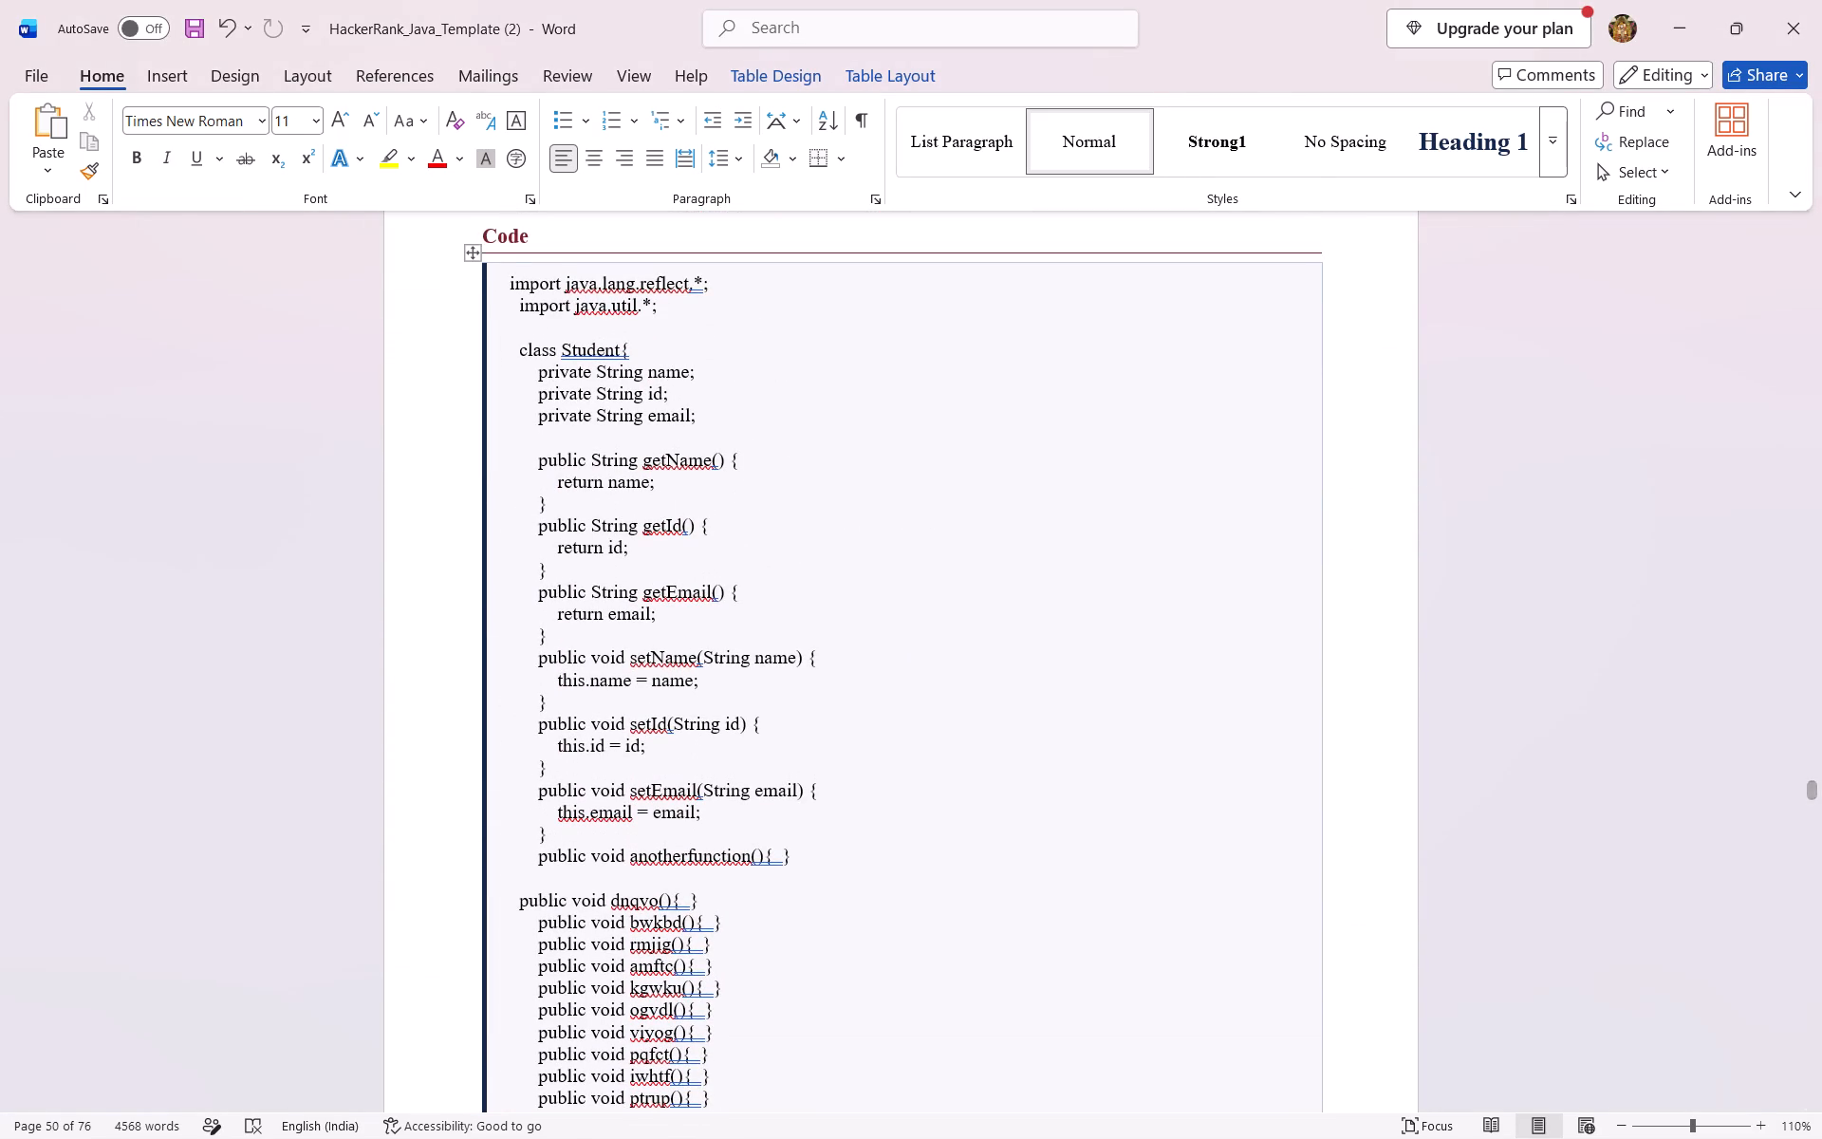
{"action": "left_click_drag", "start_coordinate": [511, 279], "coordinate": [689, 778]}
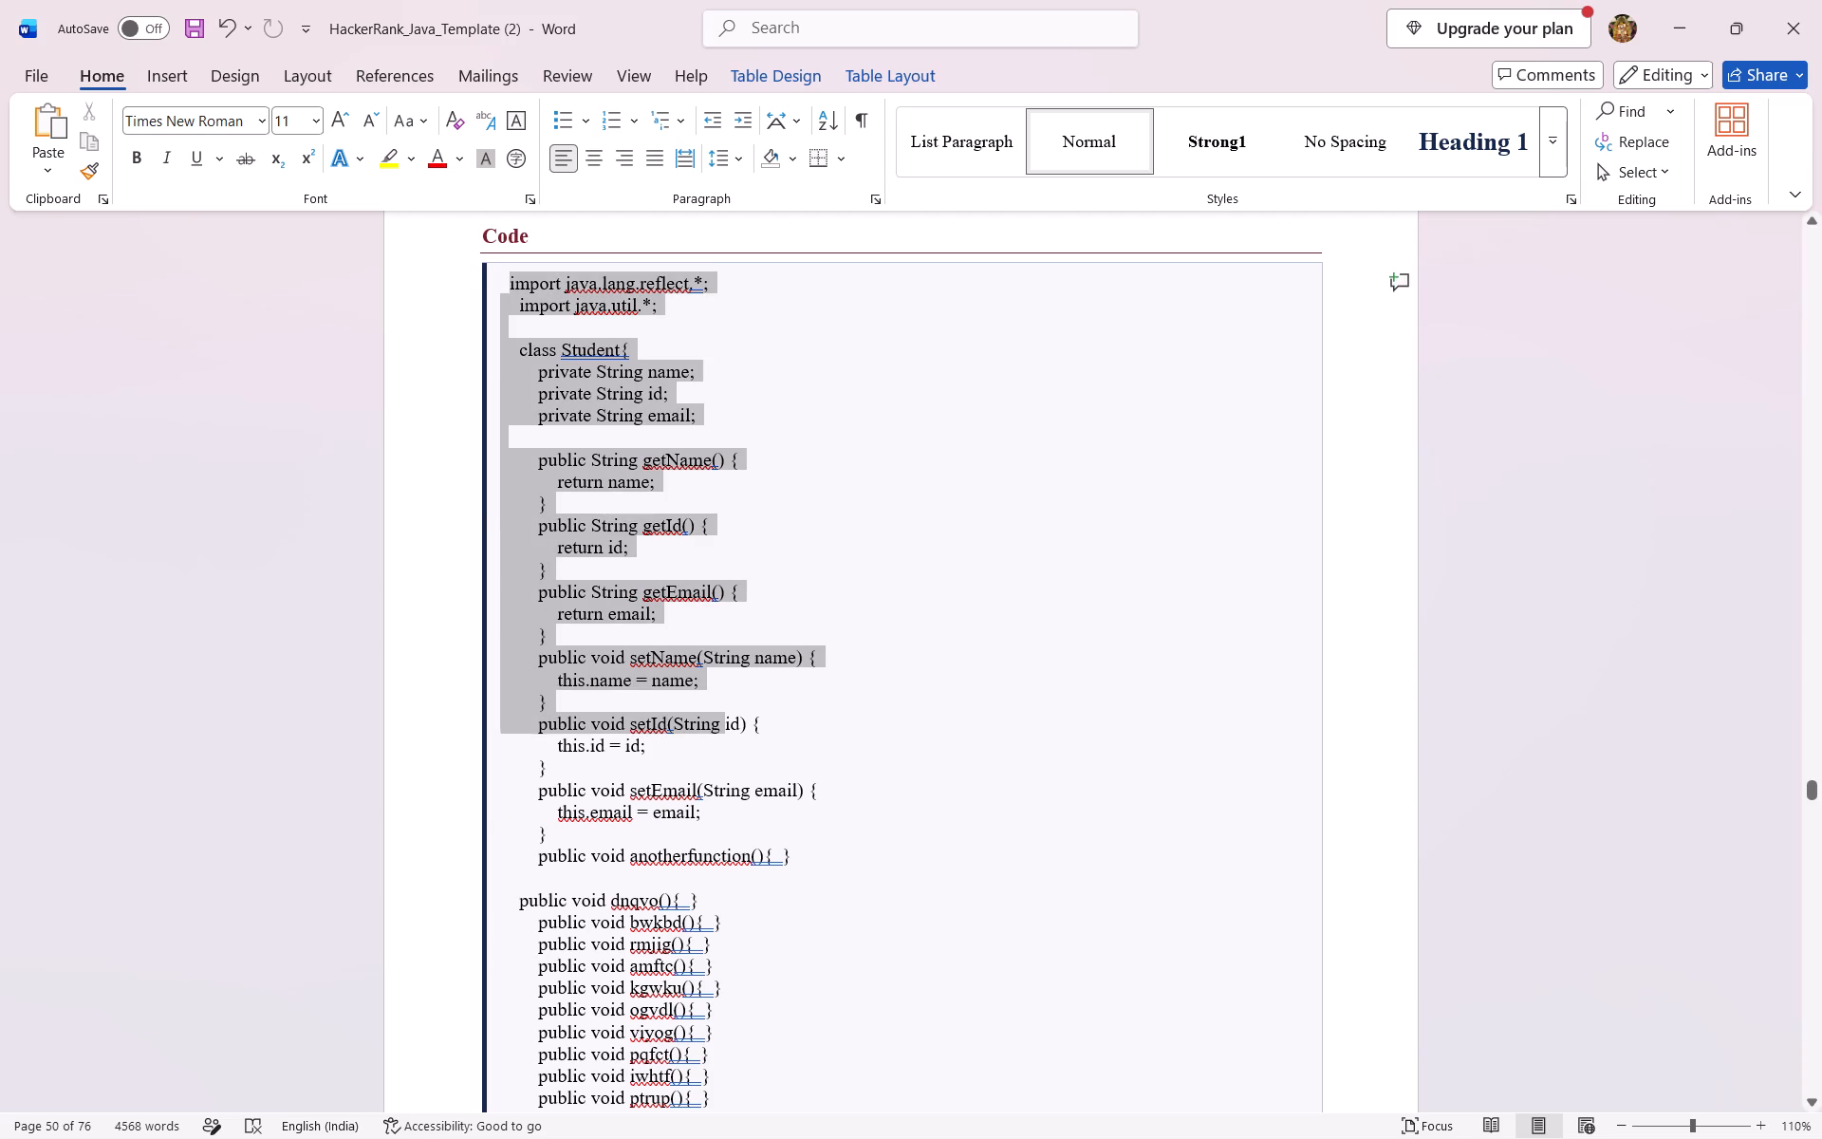
{"action": "left_click_drag", "start_coordinate": [689, 778], "coordinate": [702, 1111]}
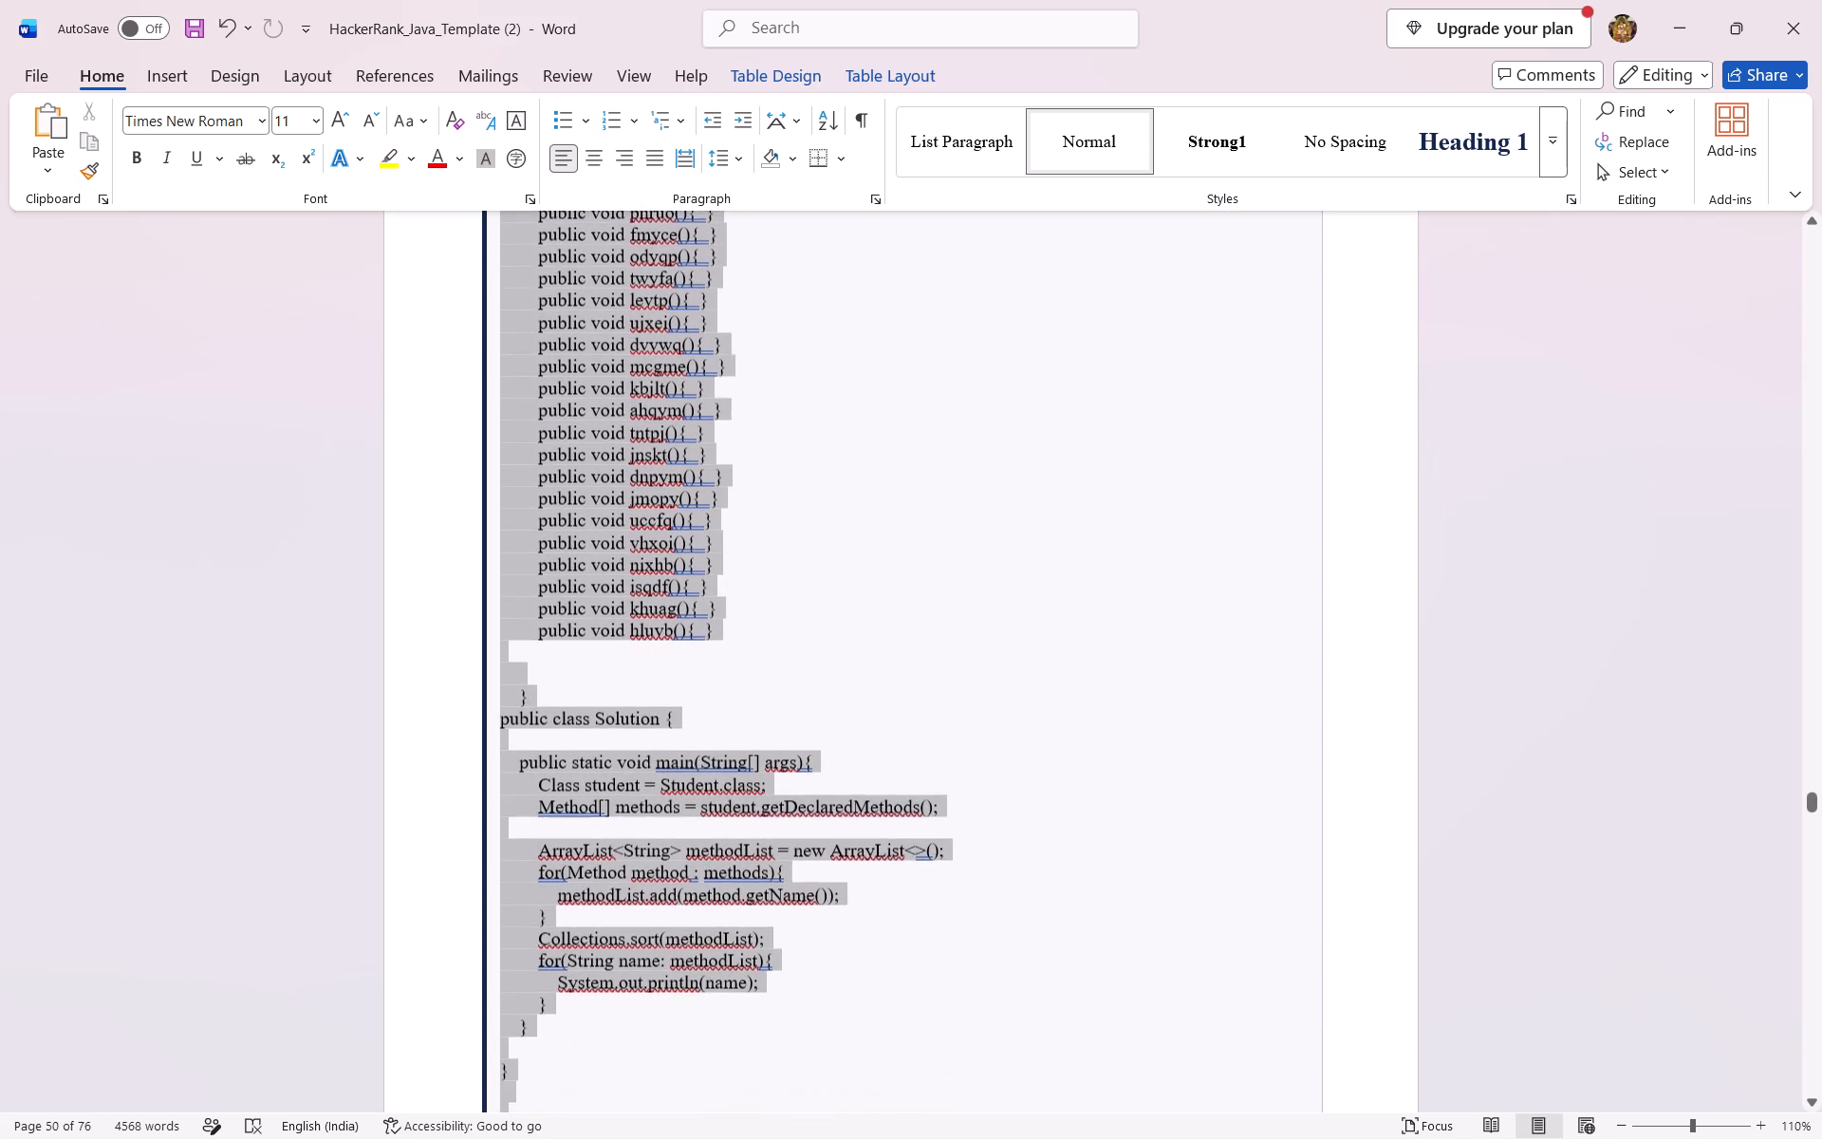
{"action": "left_click_drag", "start_coordinate": [702, 1111], "coordinate": [559, 770]}
{"action": "key", "text": "BackSpace"}
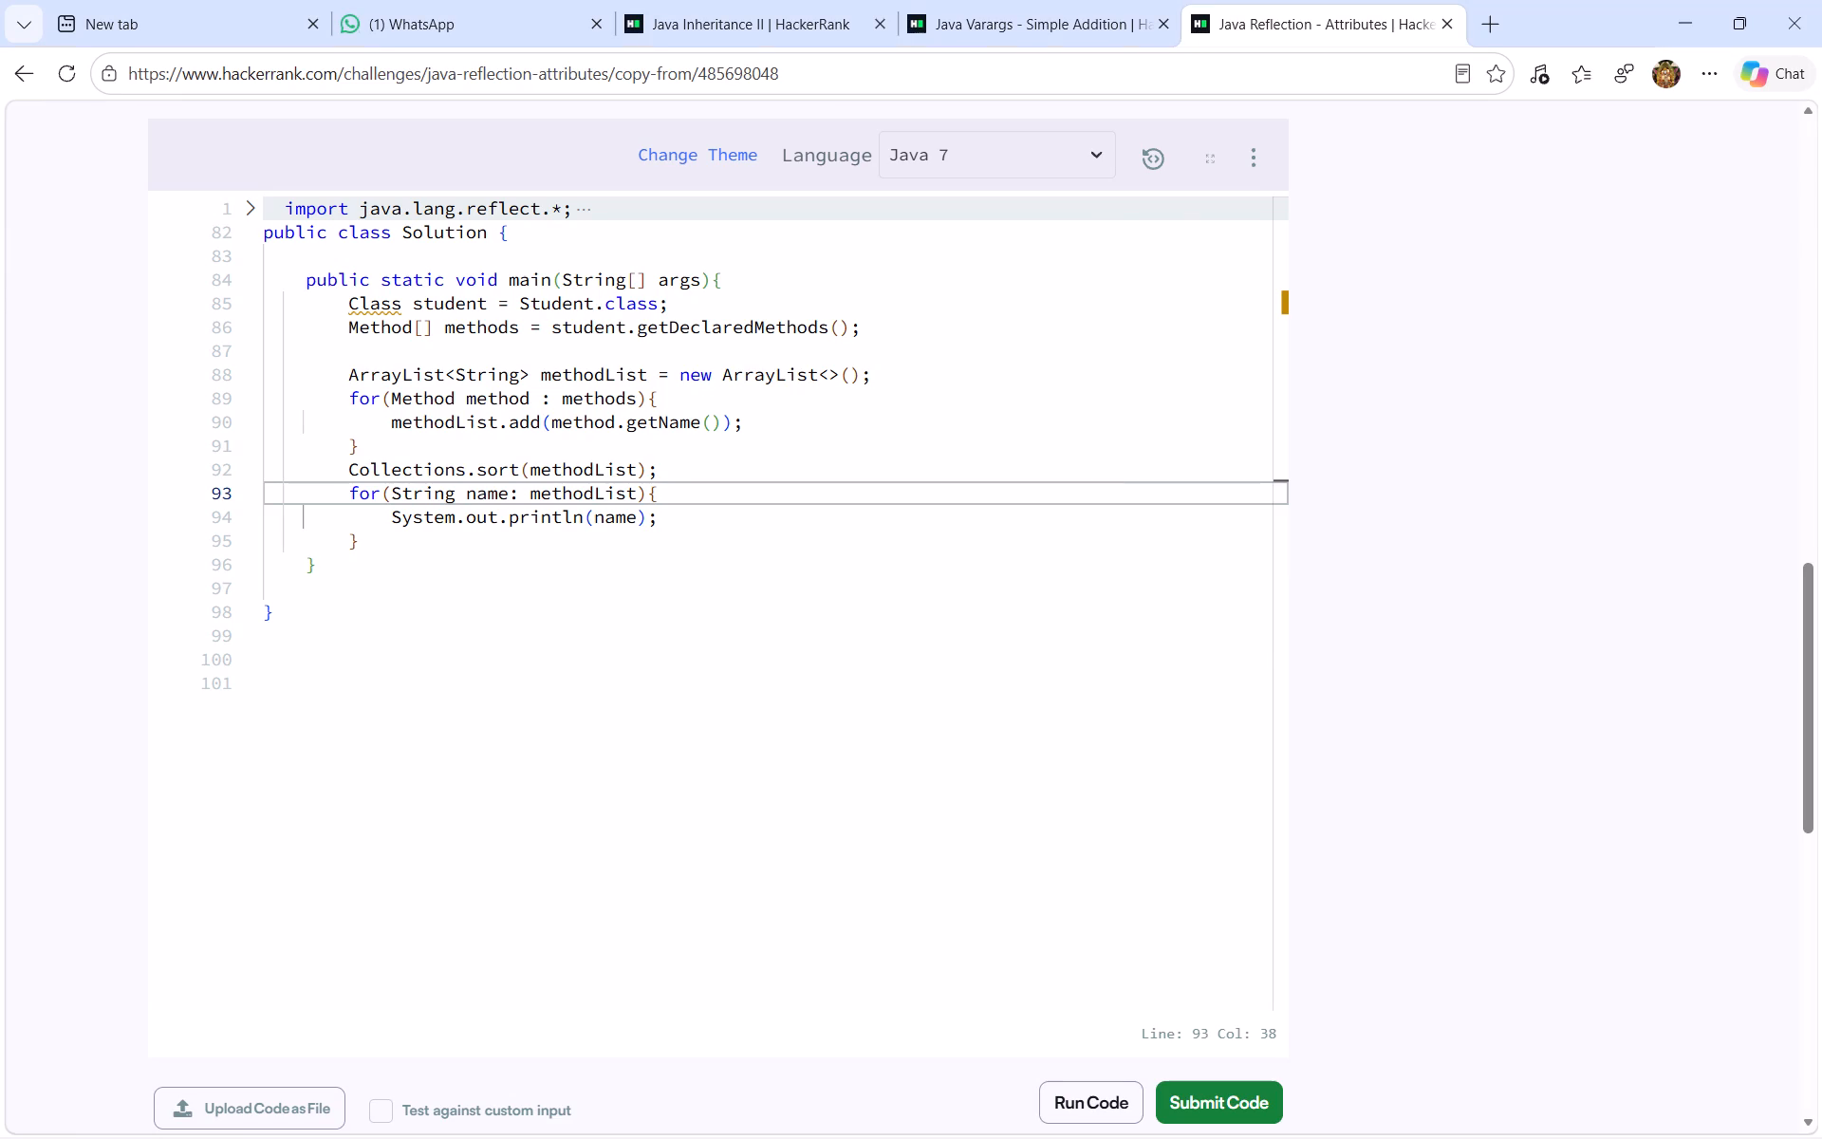
Copy the entire Java Reflection - Attributes code from the editor in Edge and paste it into question 26's emptied Code box in Word.
{"action": "left_click", "coordinate": [512, 637]}
{"action": "key", "text": "ctrl+a"}
{"action": "key", "text": "ctrl+c"}
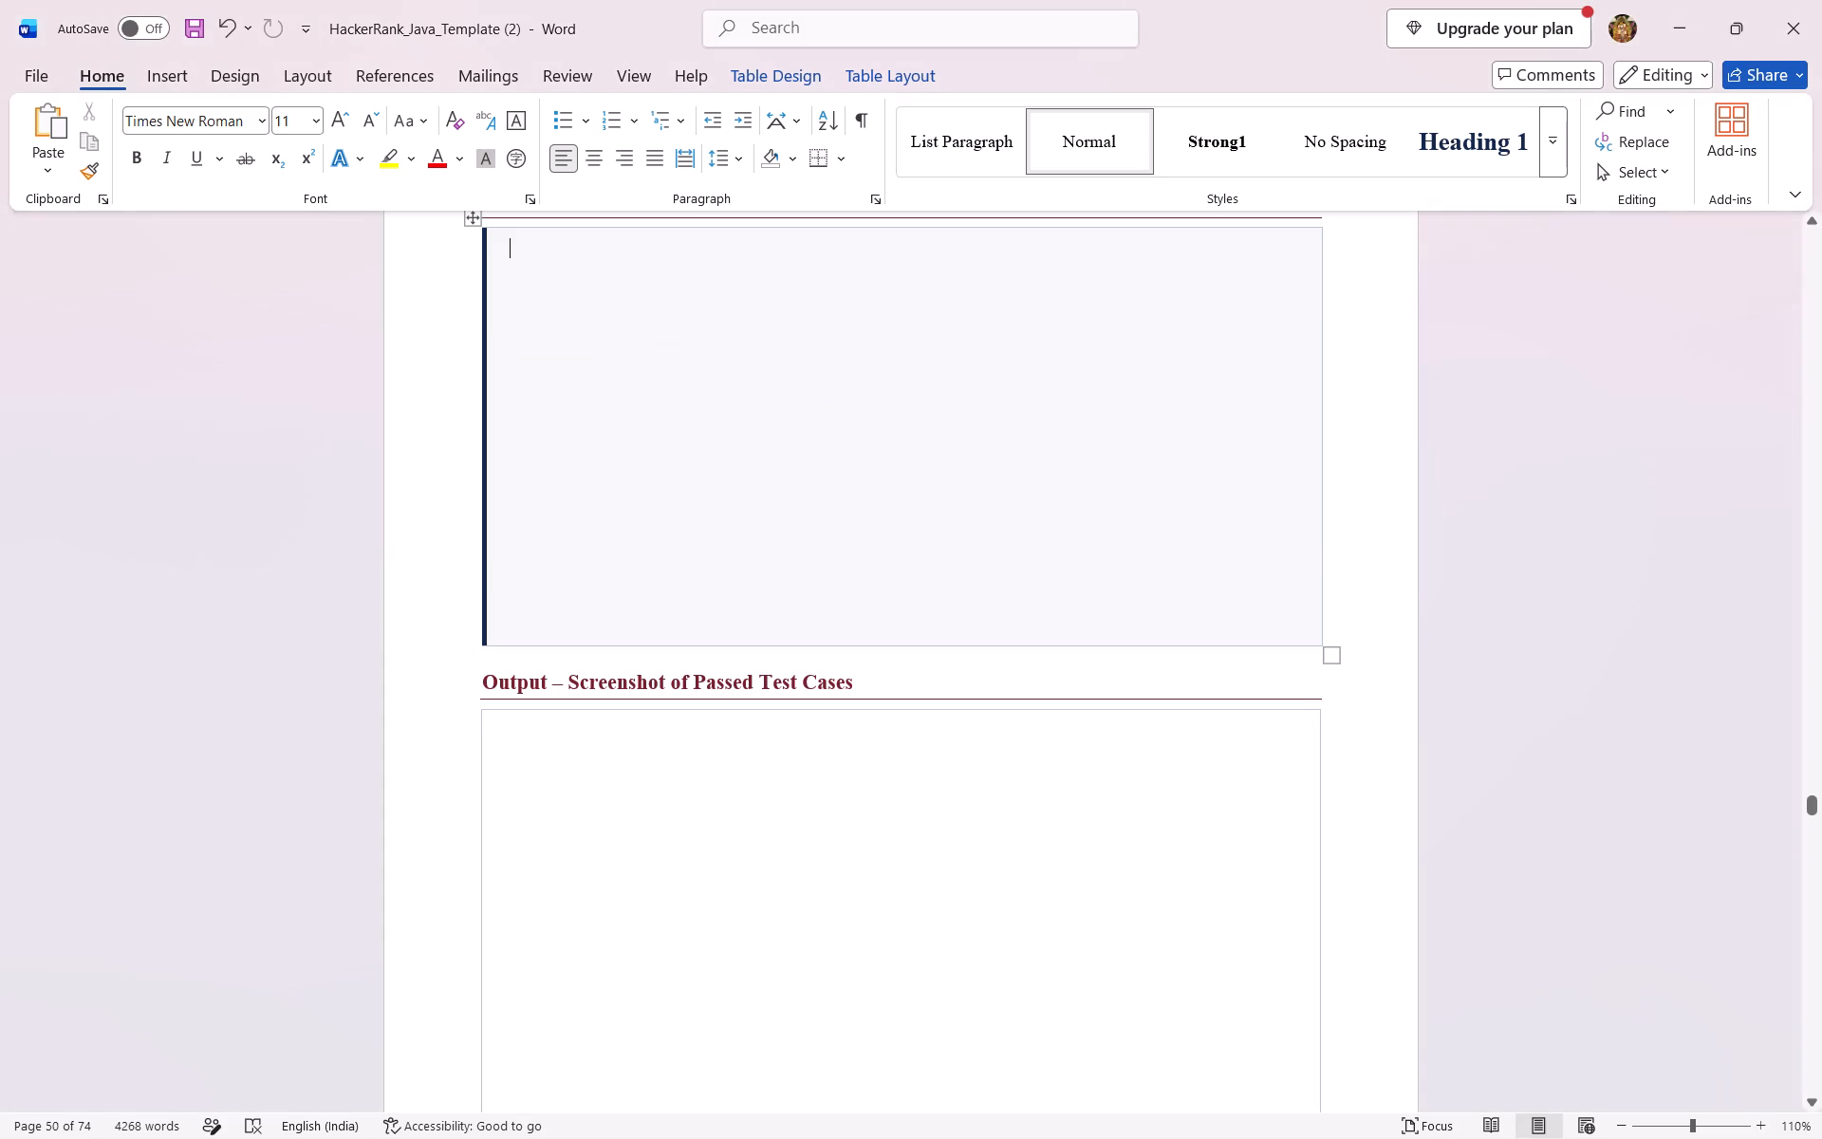
{"action": "key", "text": "ctrl+v"}
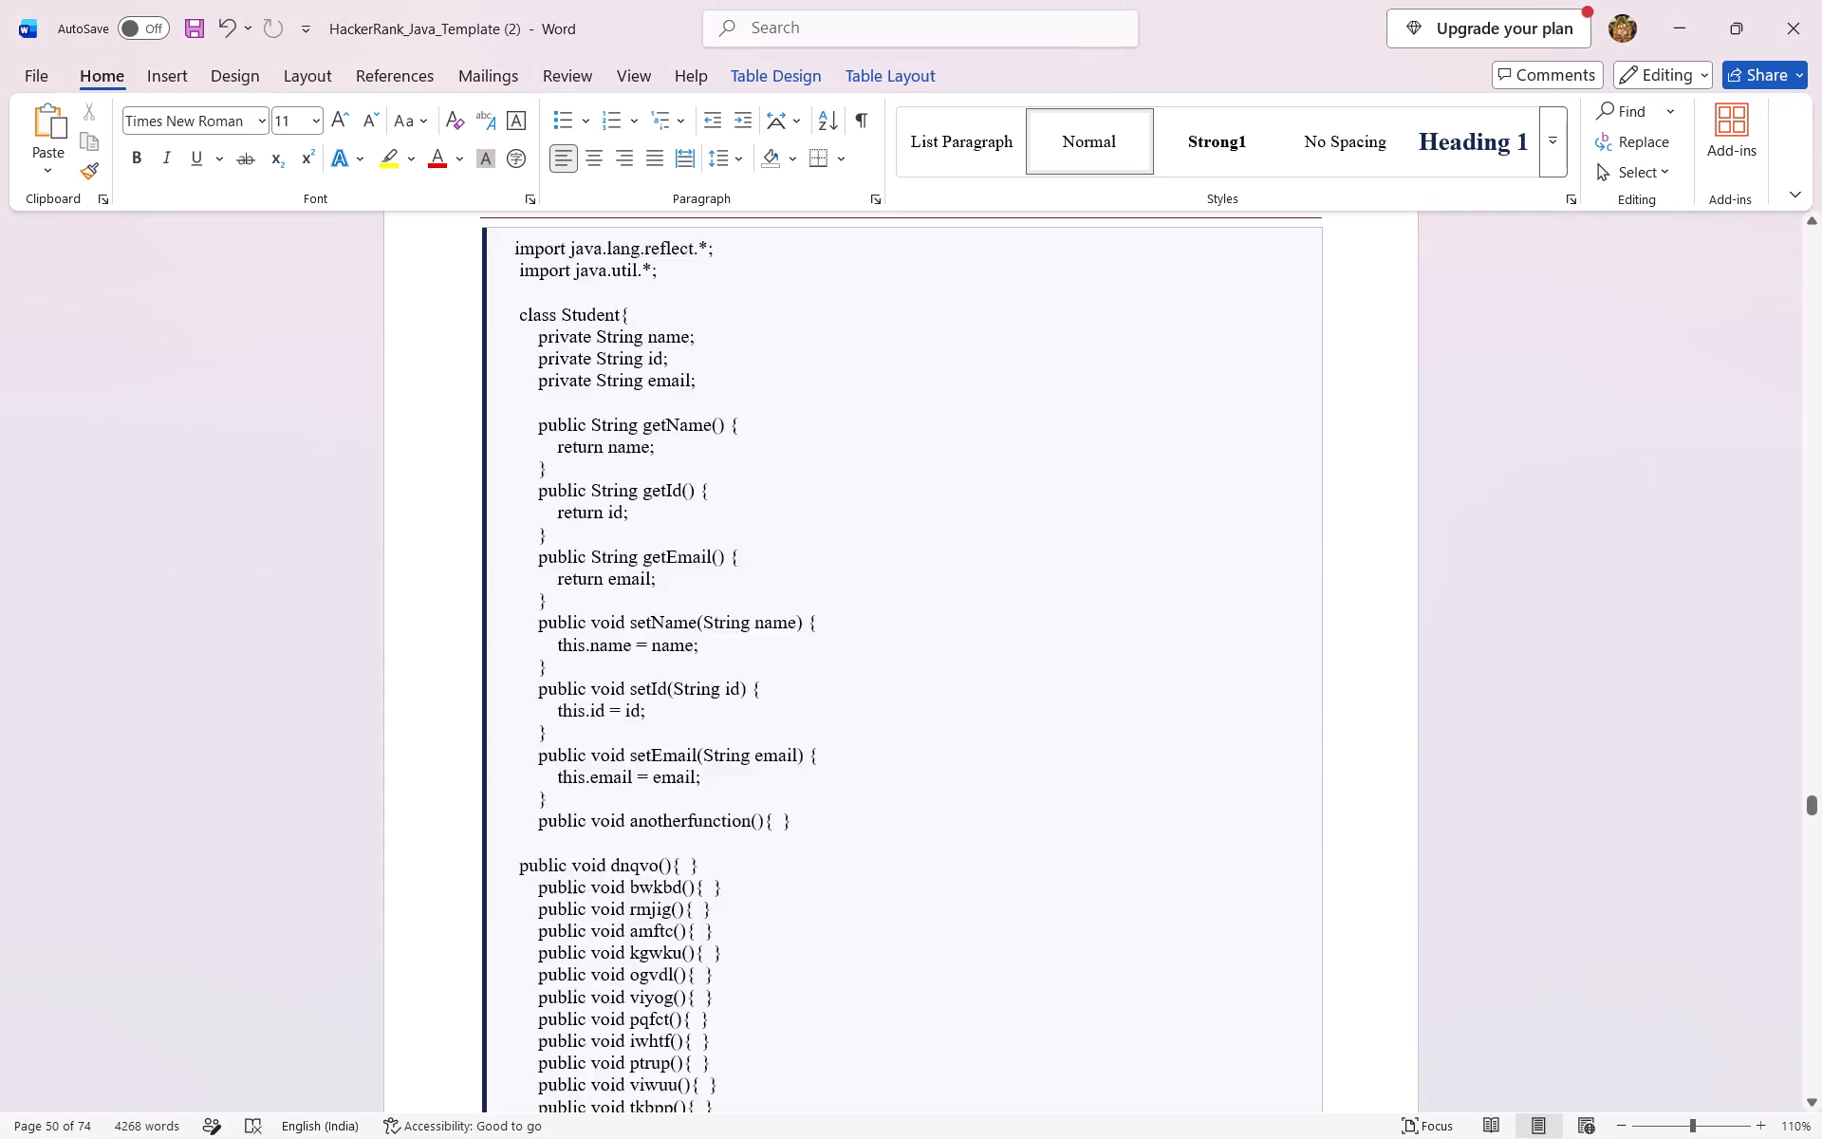
Remove surplus blank lines after the final closing brace in question 26's Code box.
{"action": "scroll", "coordinate": [556, 346], "scroll_direction": "down", "scroll_amount": 3}
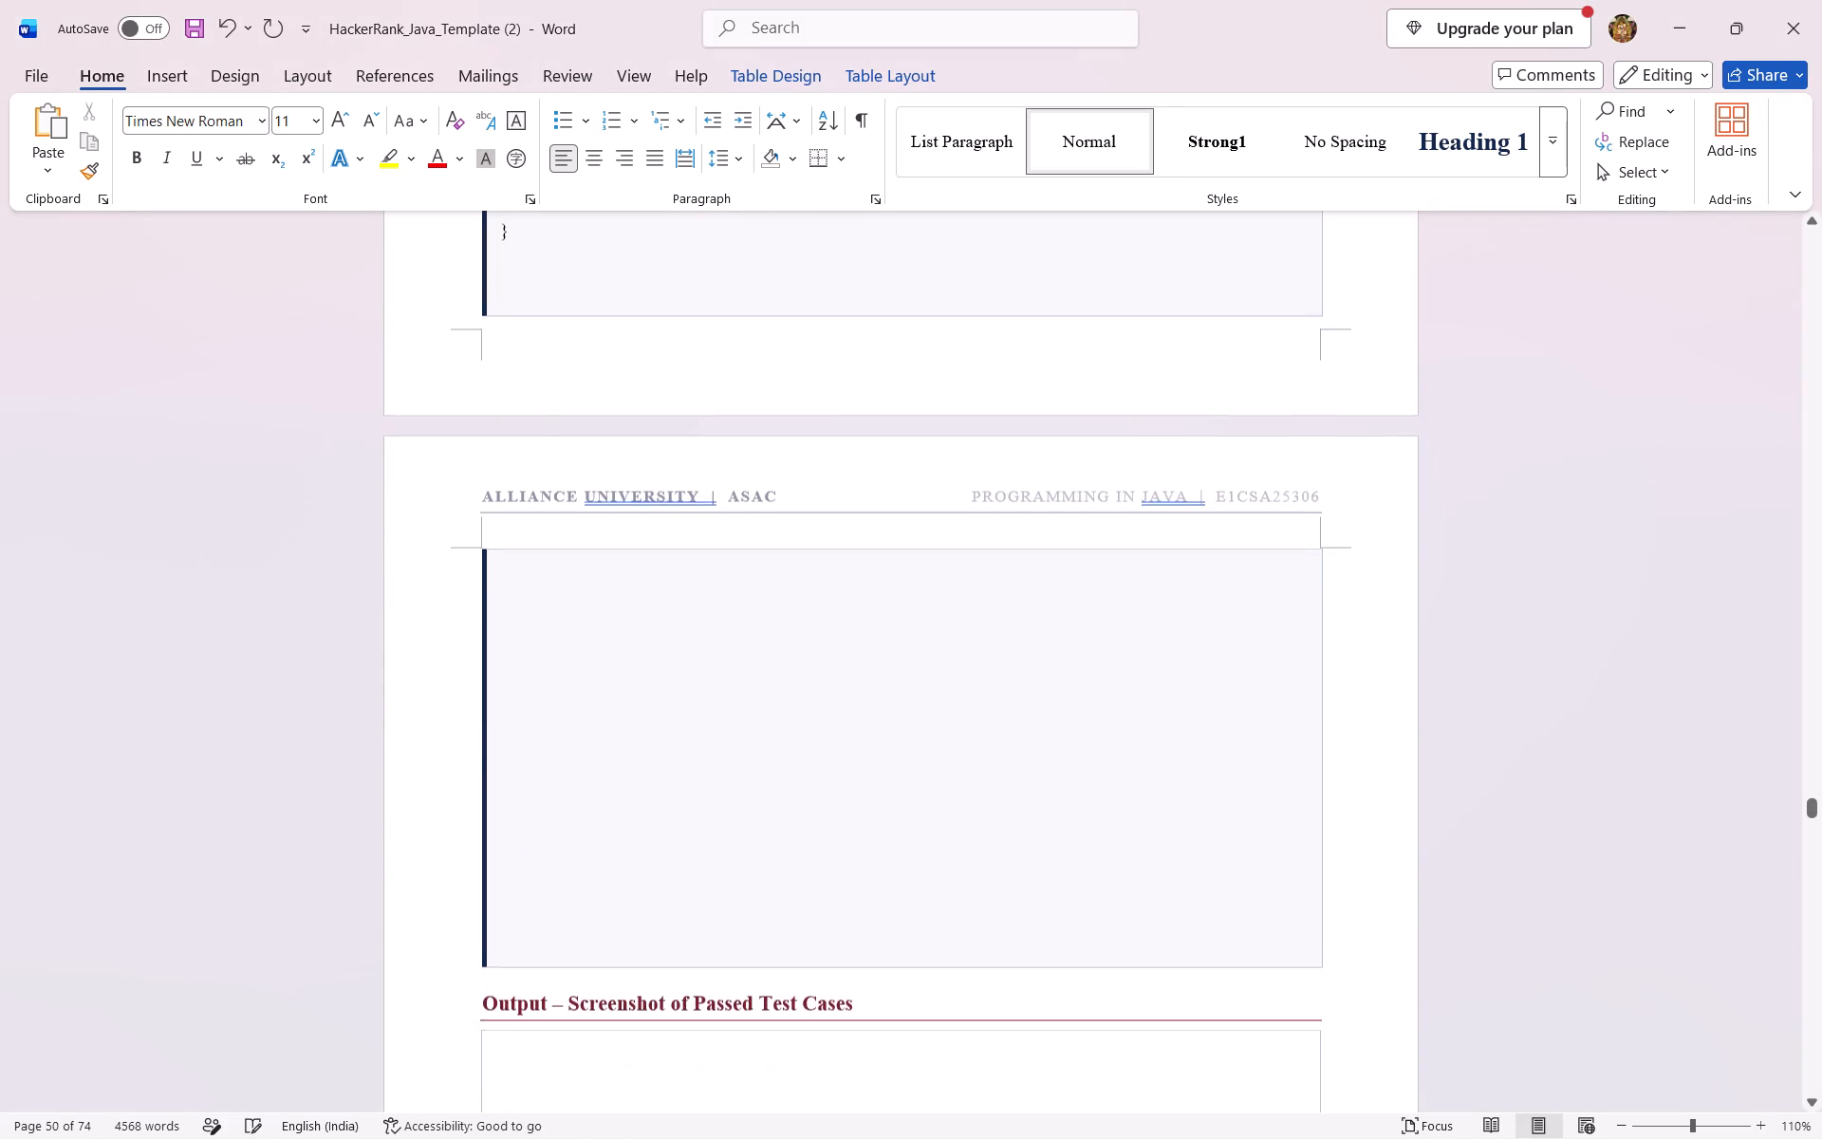
{"action": "scroll", "coordinate": [556, 346], "scroll_direction": "down", "scroll_amount": 1}
{"action": "scroll", "coordinate": [550, 439], "scroll_direction": "up", "scroll_amount": 2}
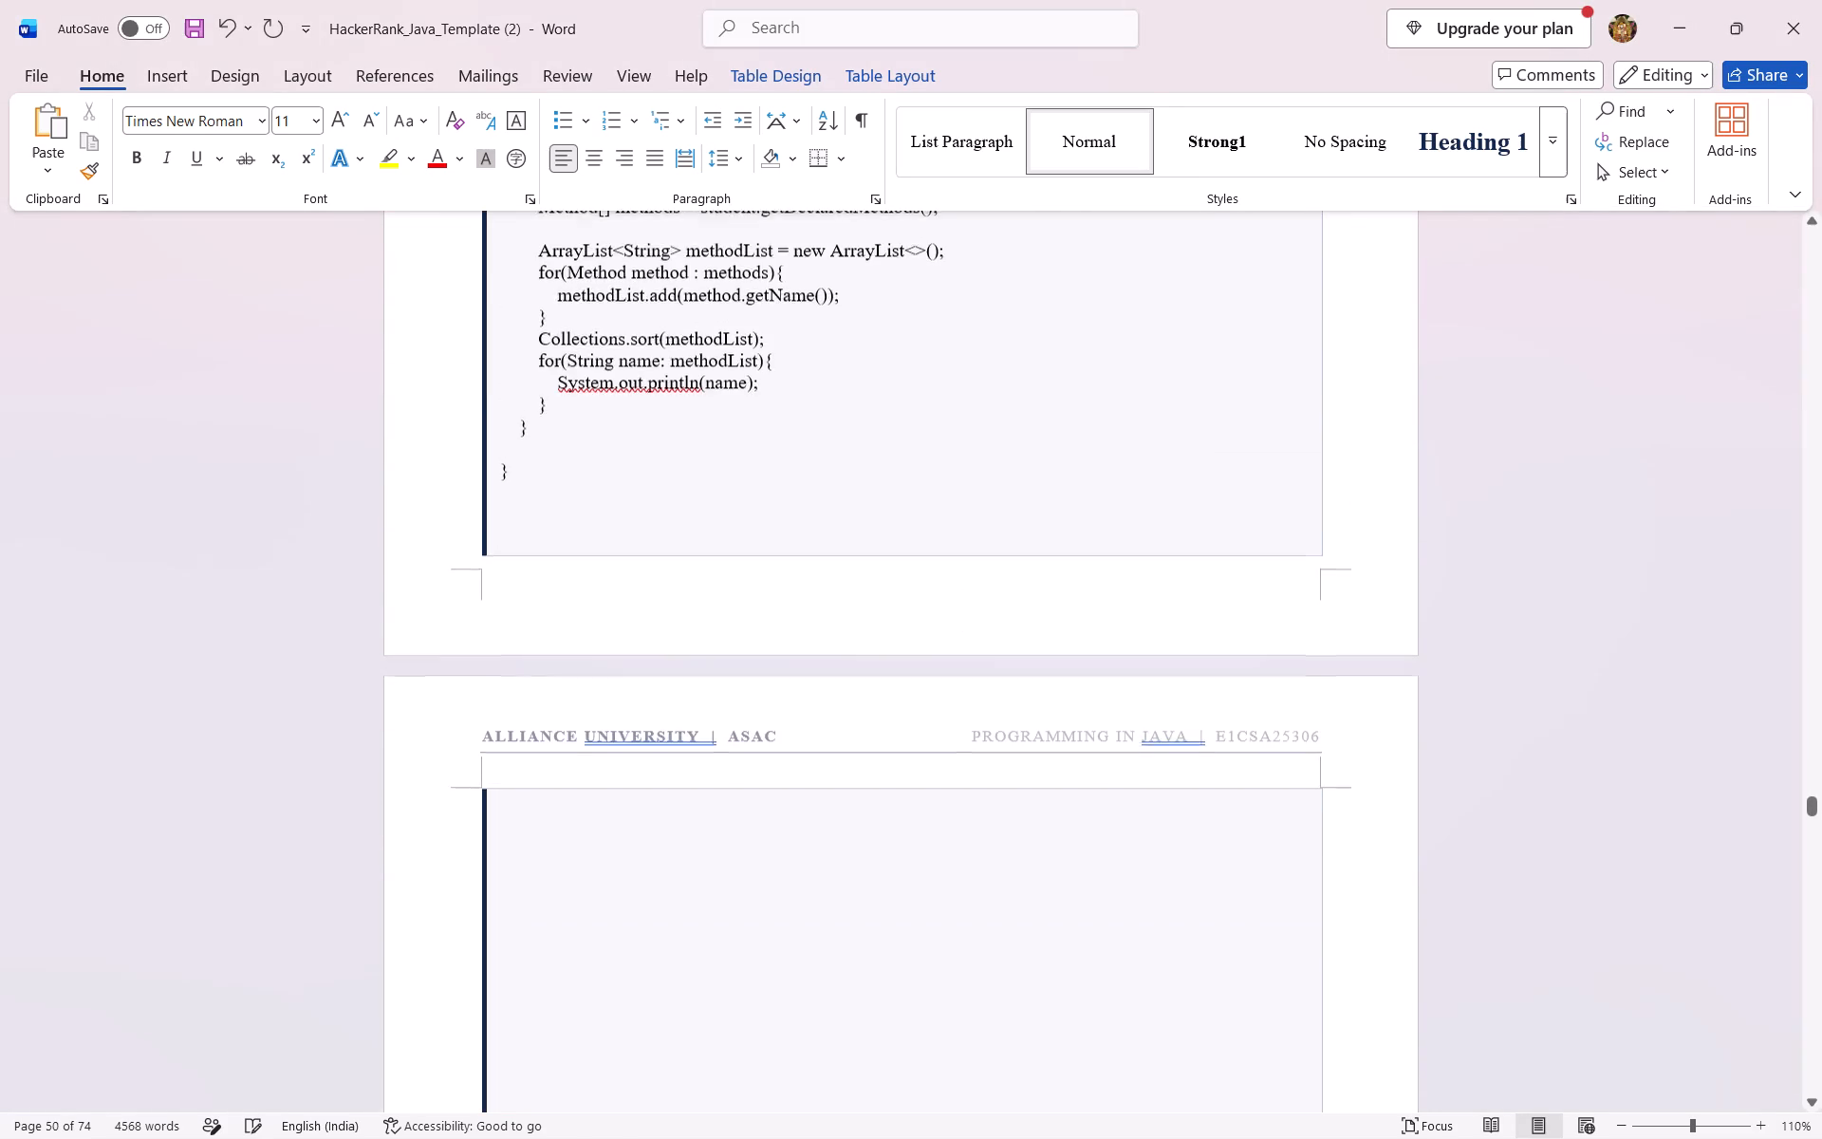
{"action": "scroll", "coordinate": [550, 439], "scroll_direction": "up", "scroll_amount": 3}
{"action": "scroll", "coordinate": [550, 439], "scroll_direction": "down", "scroll_amount": 2}
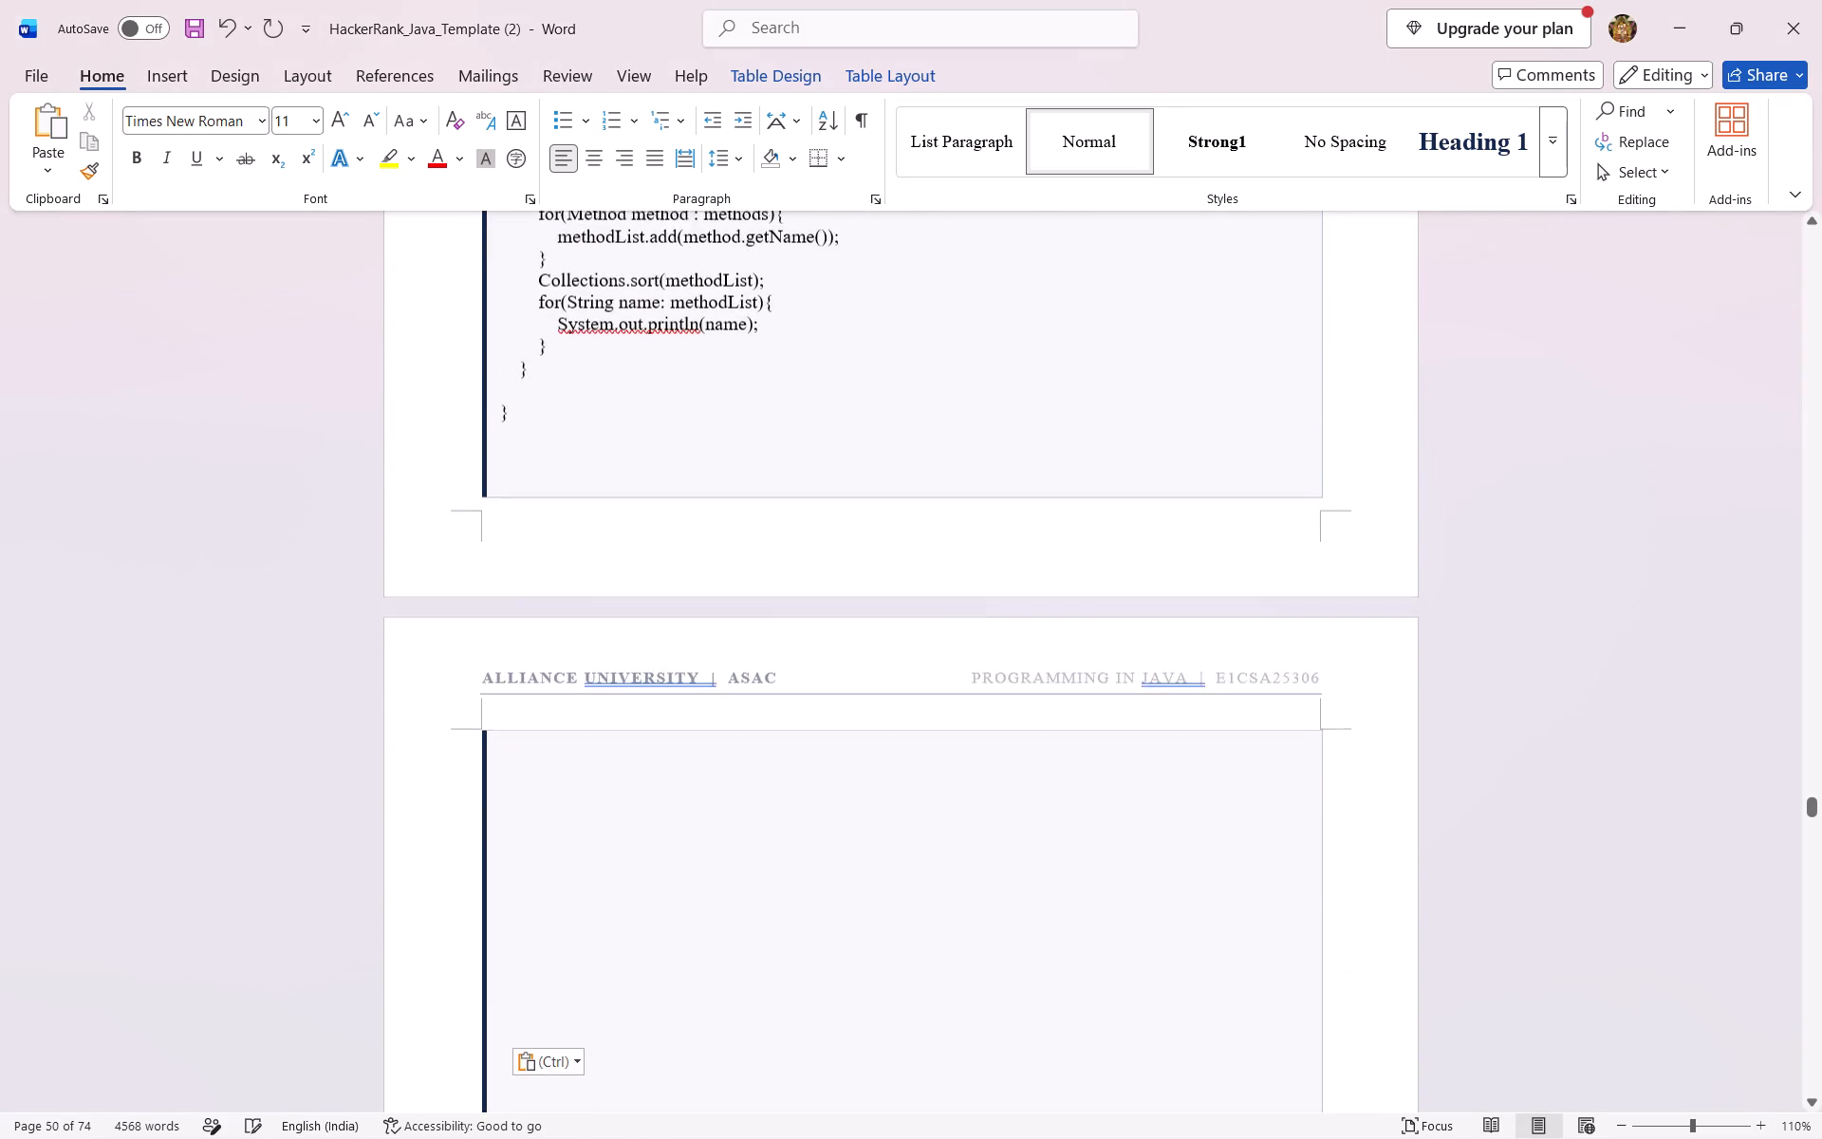
{"action": "scroll", "coordinate": [550, 439], "scroll_direction": "down", "scroll_amount": 1}
{"action": "key", "text": "BackSpace"}
{"action": "key", "text": "BackSpace"}
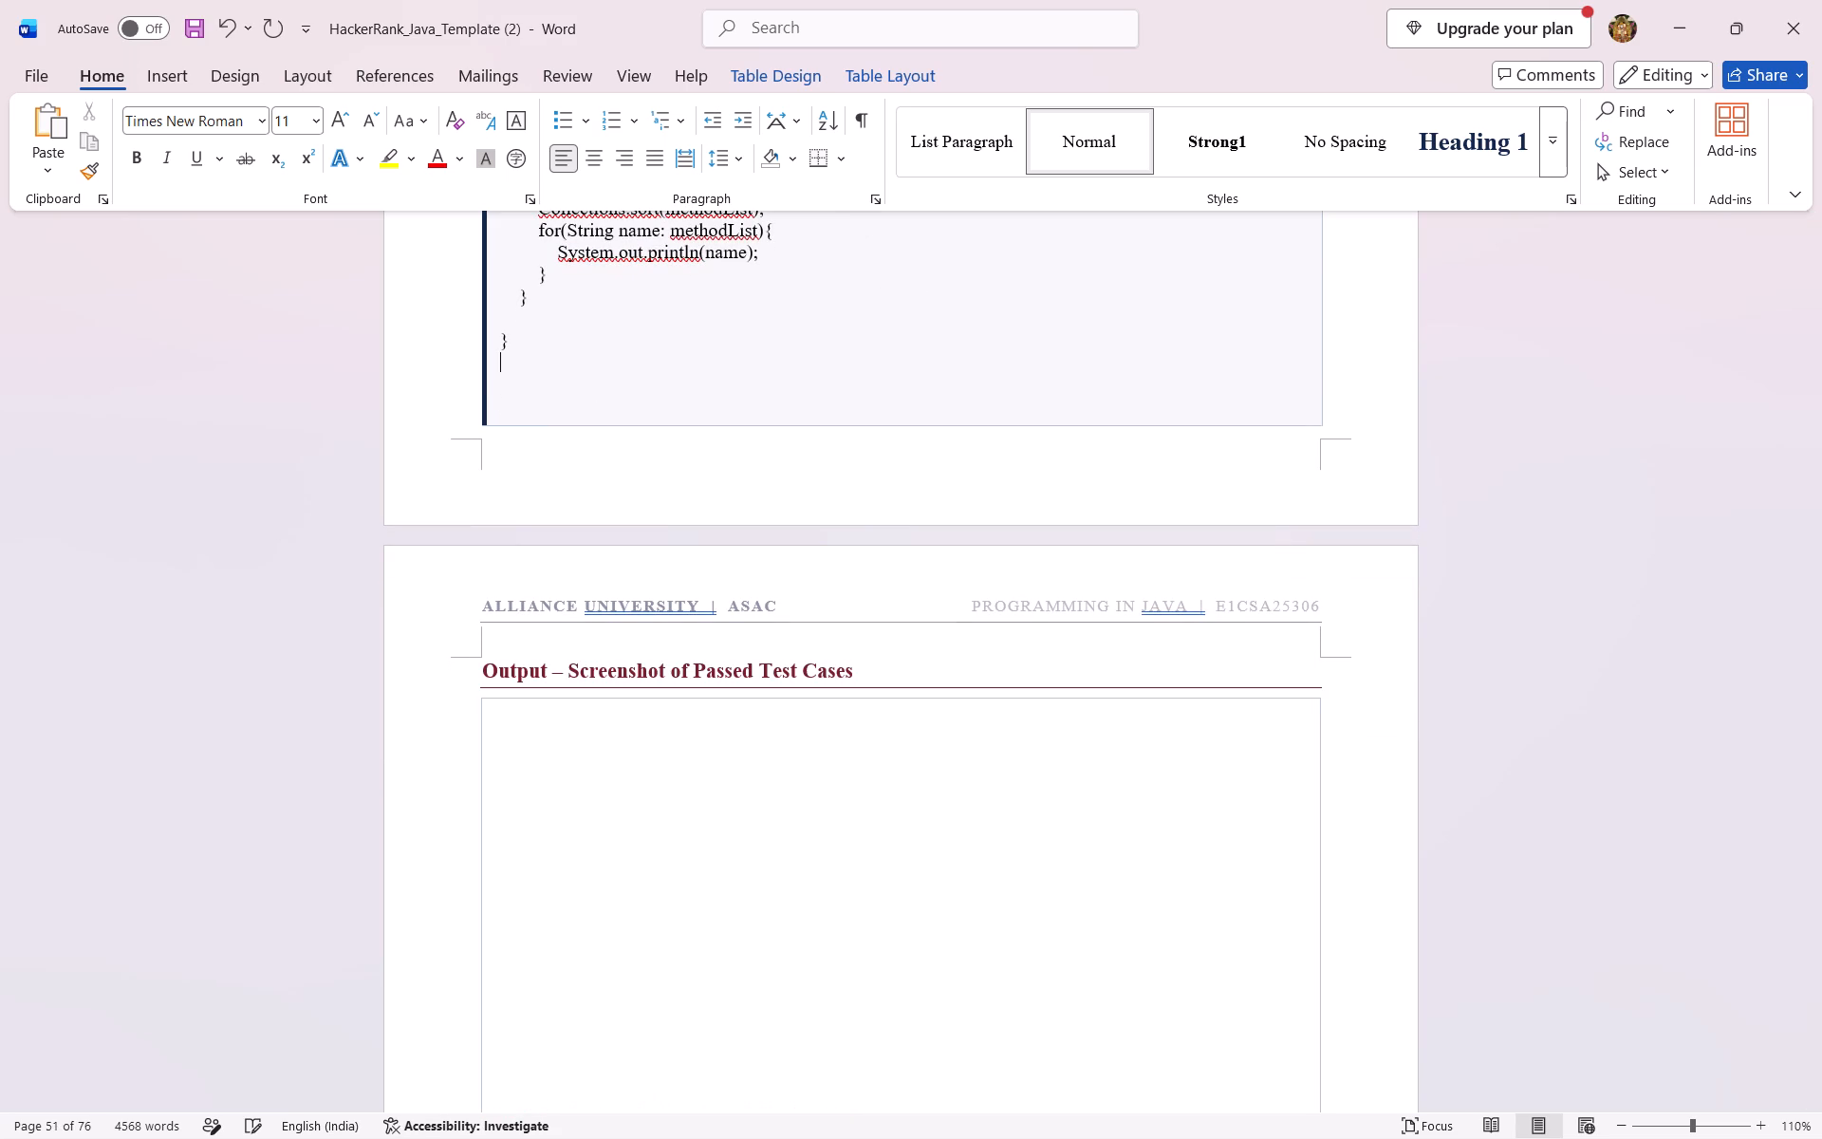
{"action": "key", "text": "Down"}
{"action": "key", "text": "Down"}
{"action": "key", "text": "BackSpace"}
{"action": "key", "text": "BackSpace"}
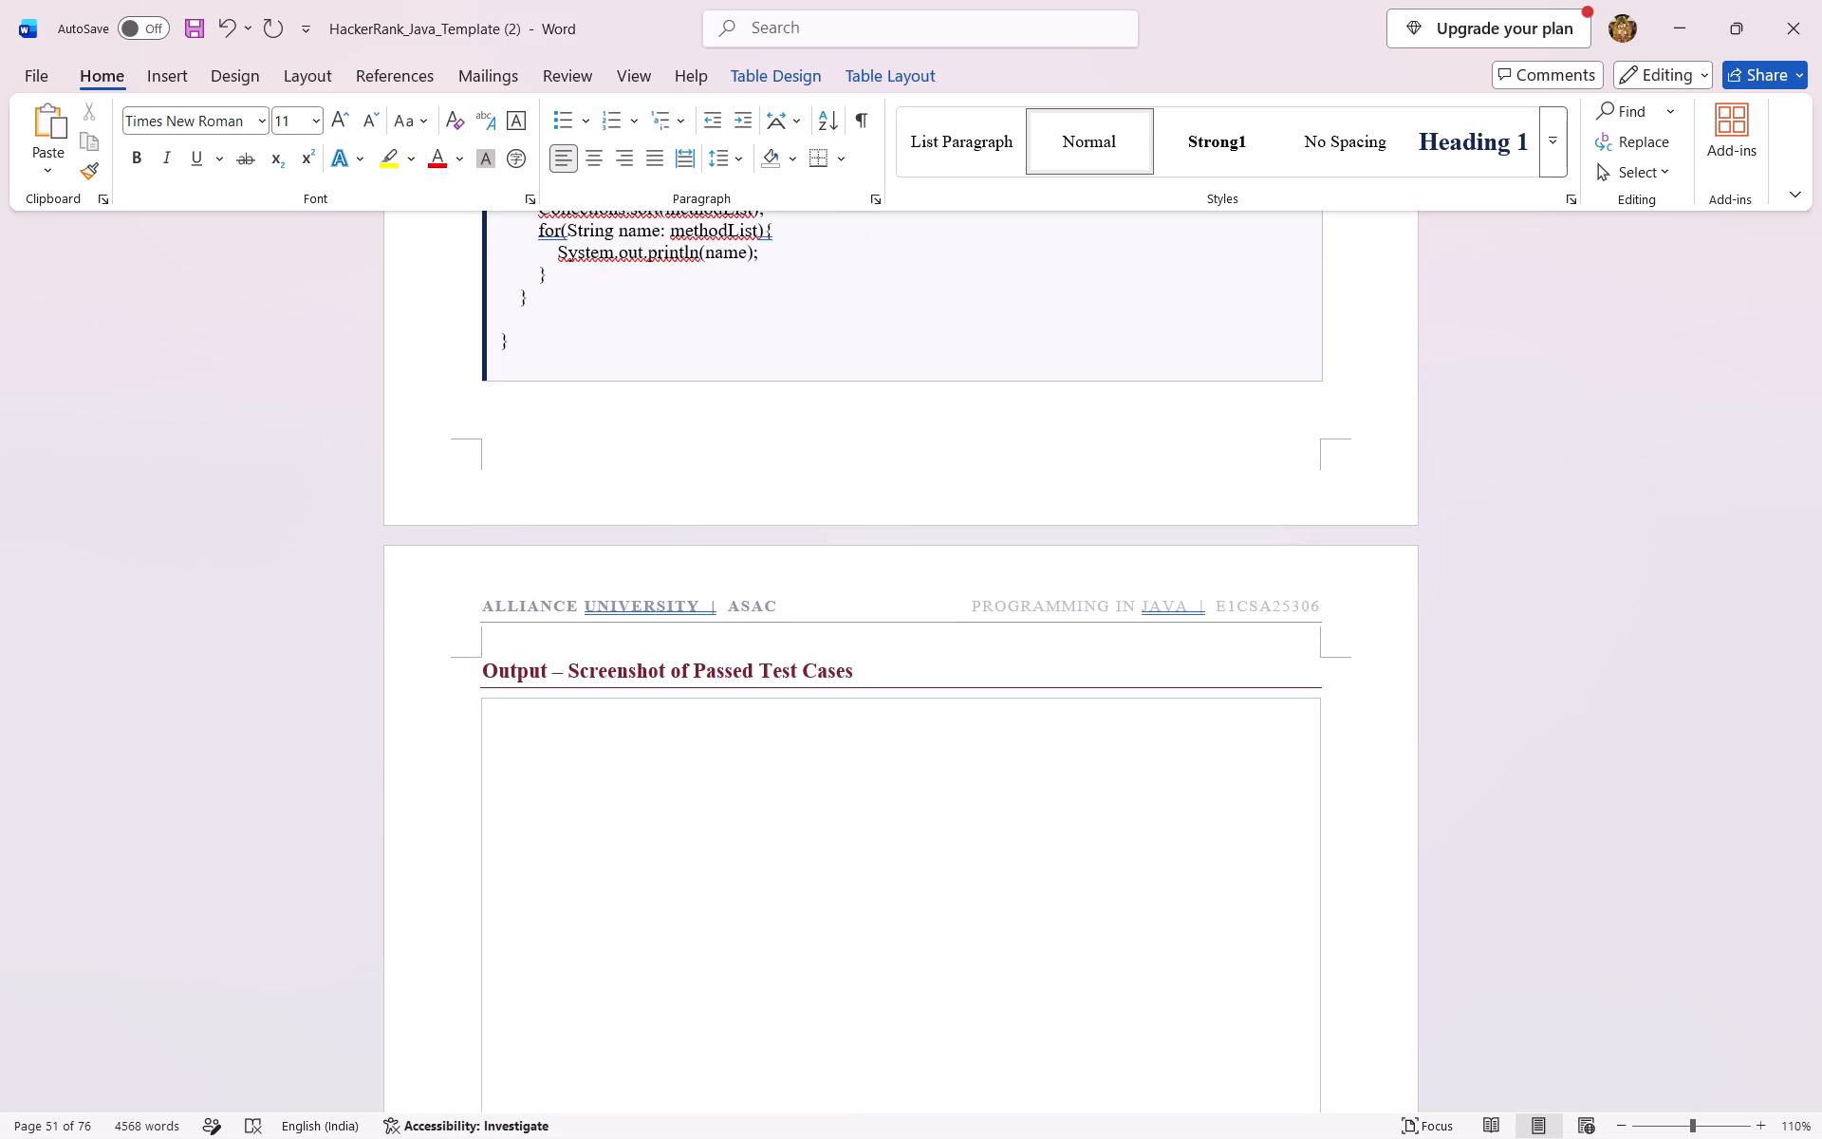
Switch to Edge and capture a rectangular screenshot of the Java Reflection - Attributes Test case 0 result, covering compiler message and expected output.
{"action": "scroll", "coordinate": [550, 439], "scroll_direction": "down", "scroll_amount": 1}
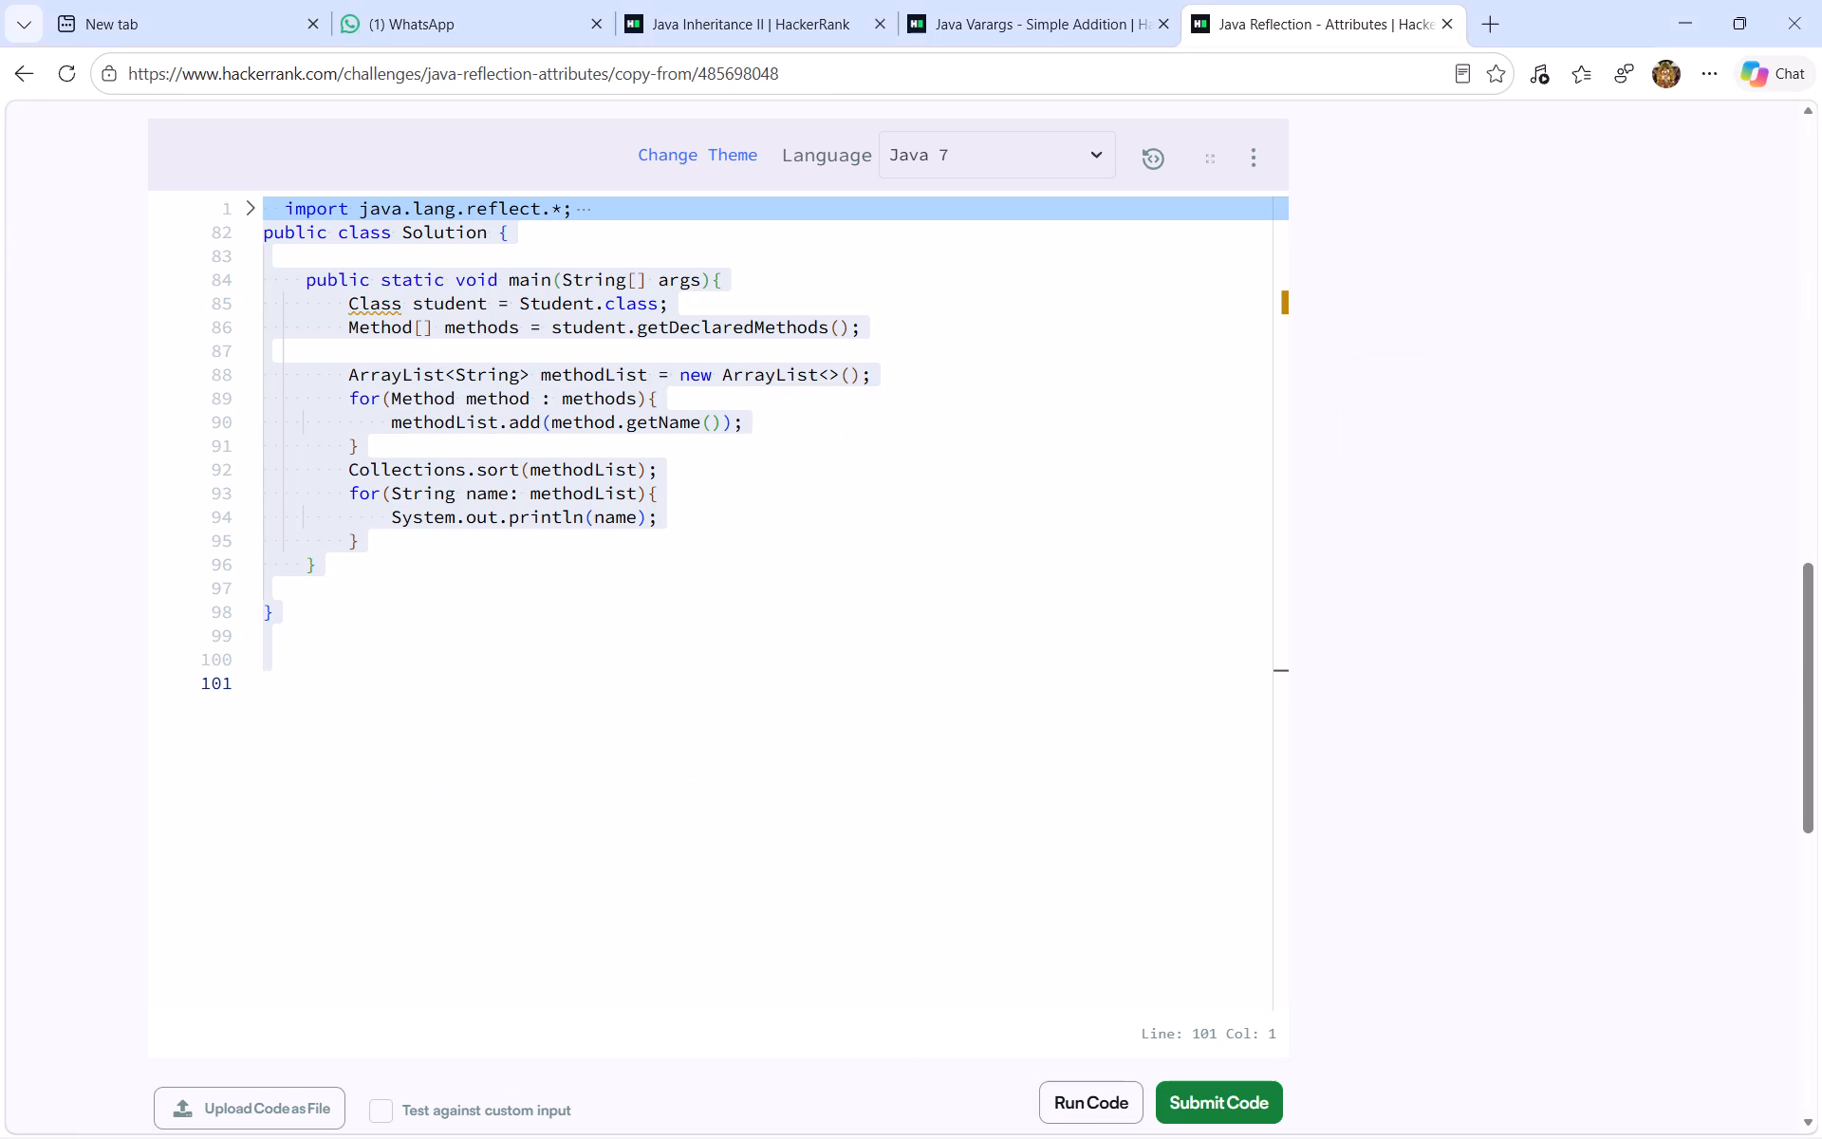
{"action": "scroll", "coordinate": [462, 434], "scroll_direction": "down", "scroll_amount": 5}
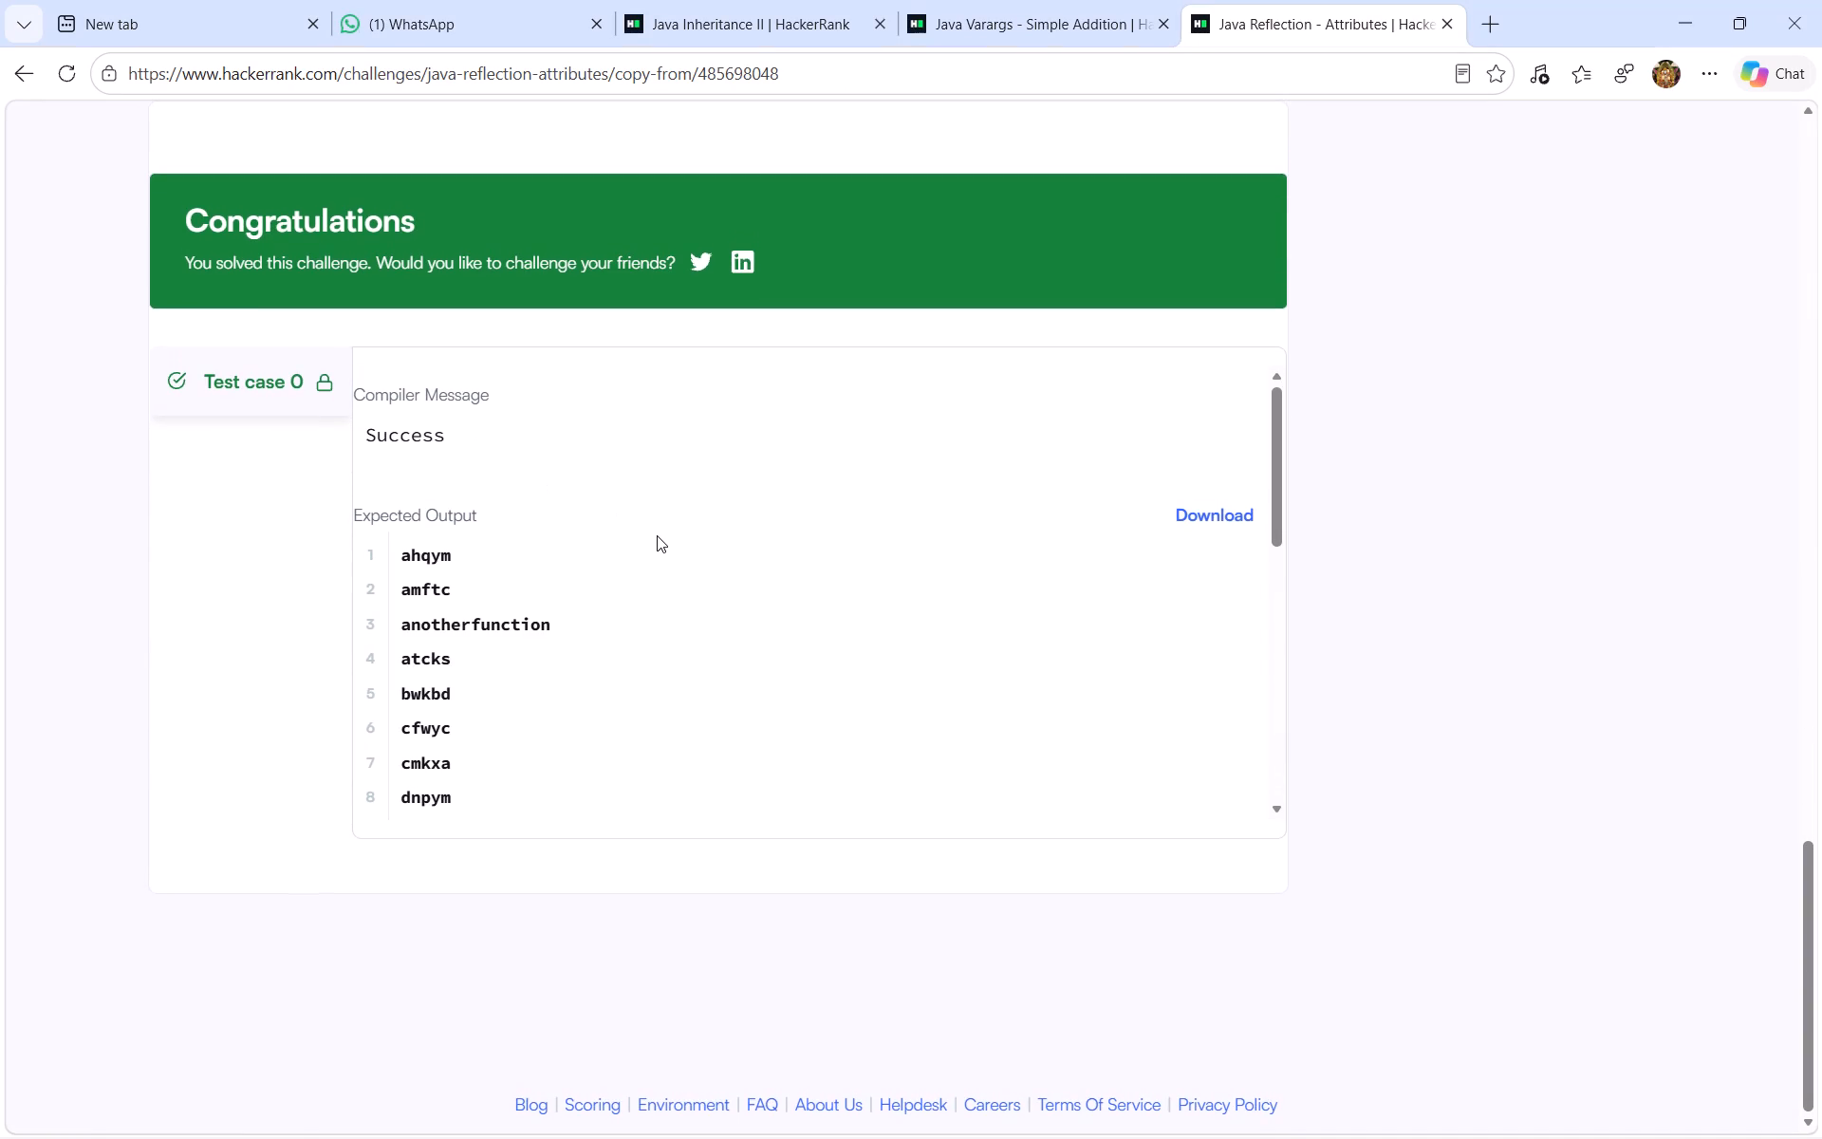
{"action": "key", "text": "shift+super+s"}
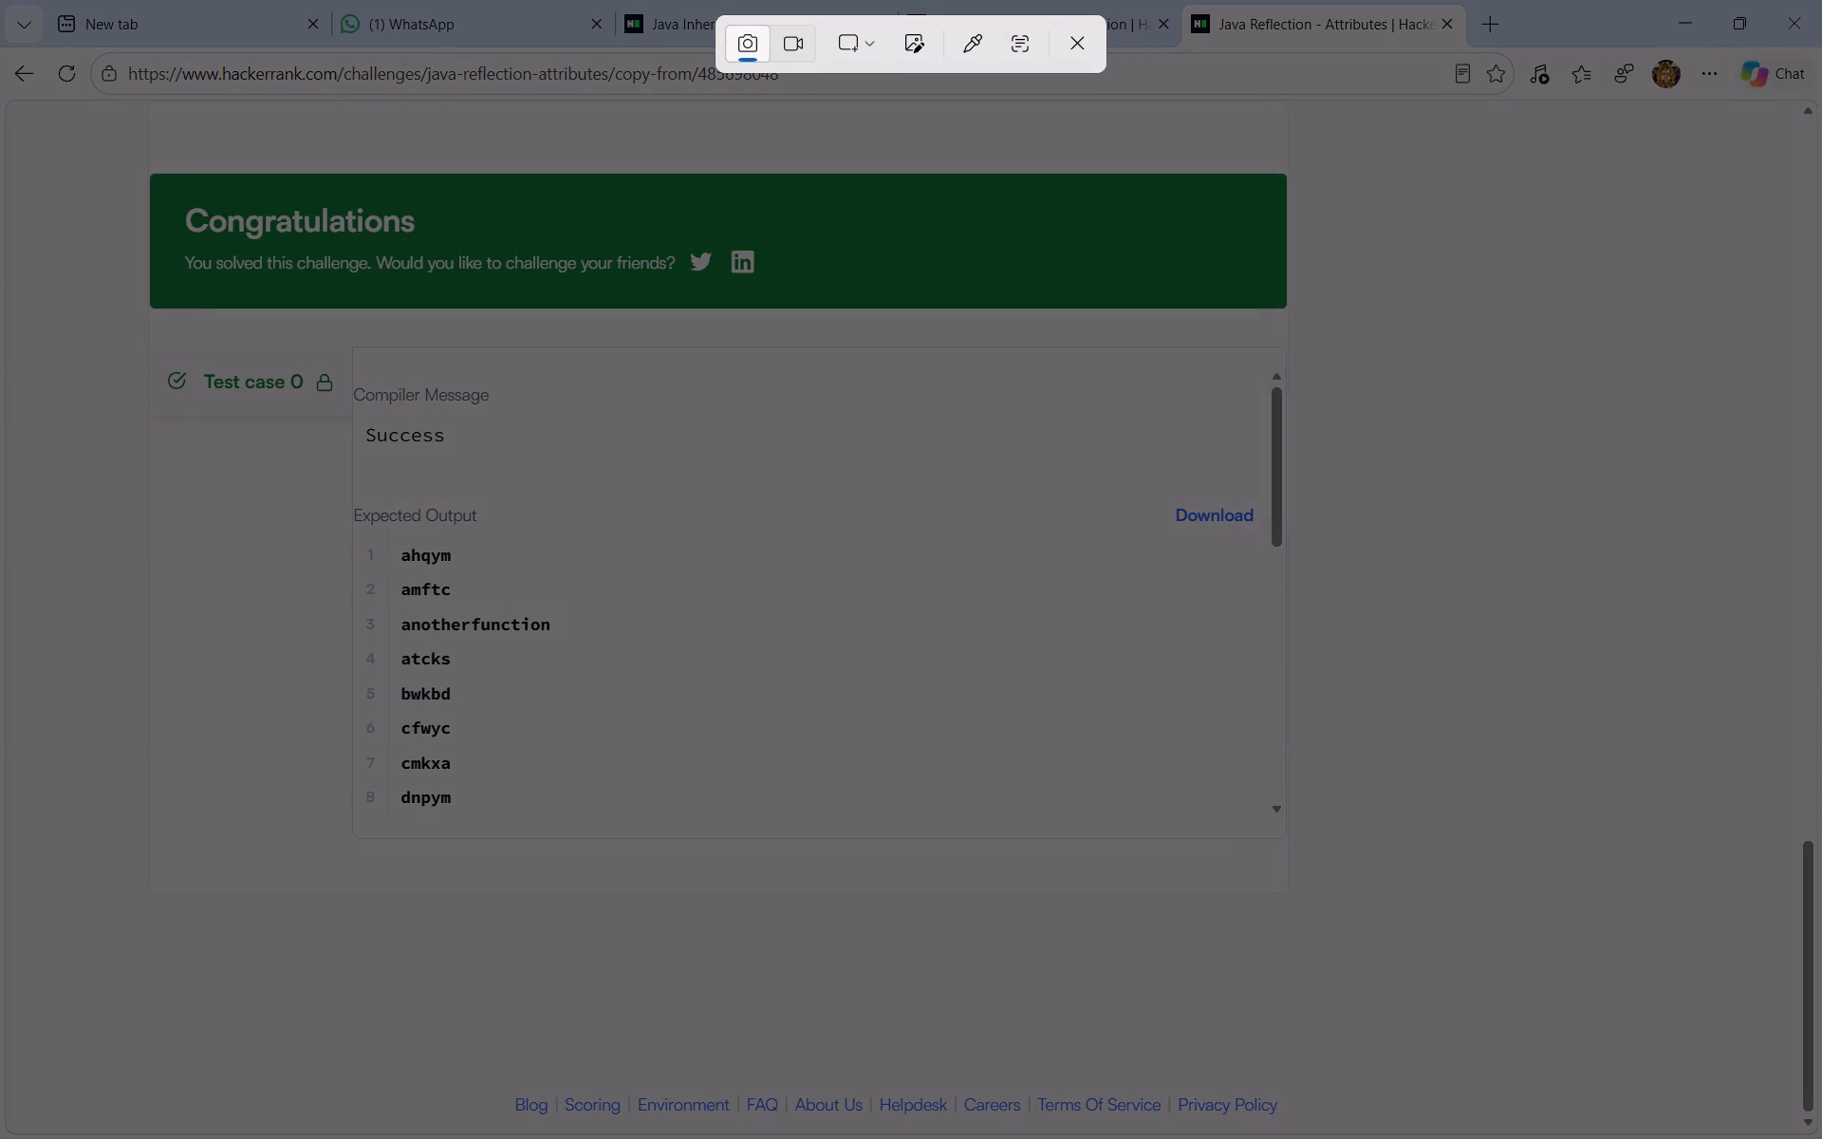
{"action": "left_click_drag", "start_coordinate": [159, 339], "coordinate": [1088, 808]}
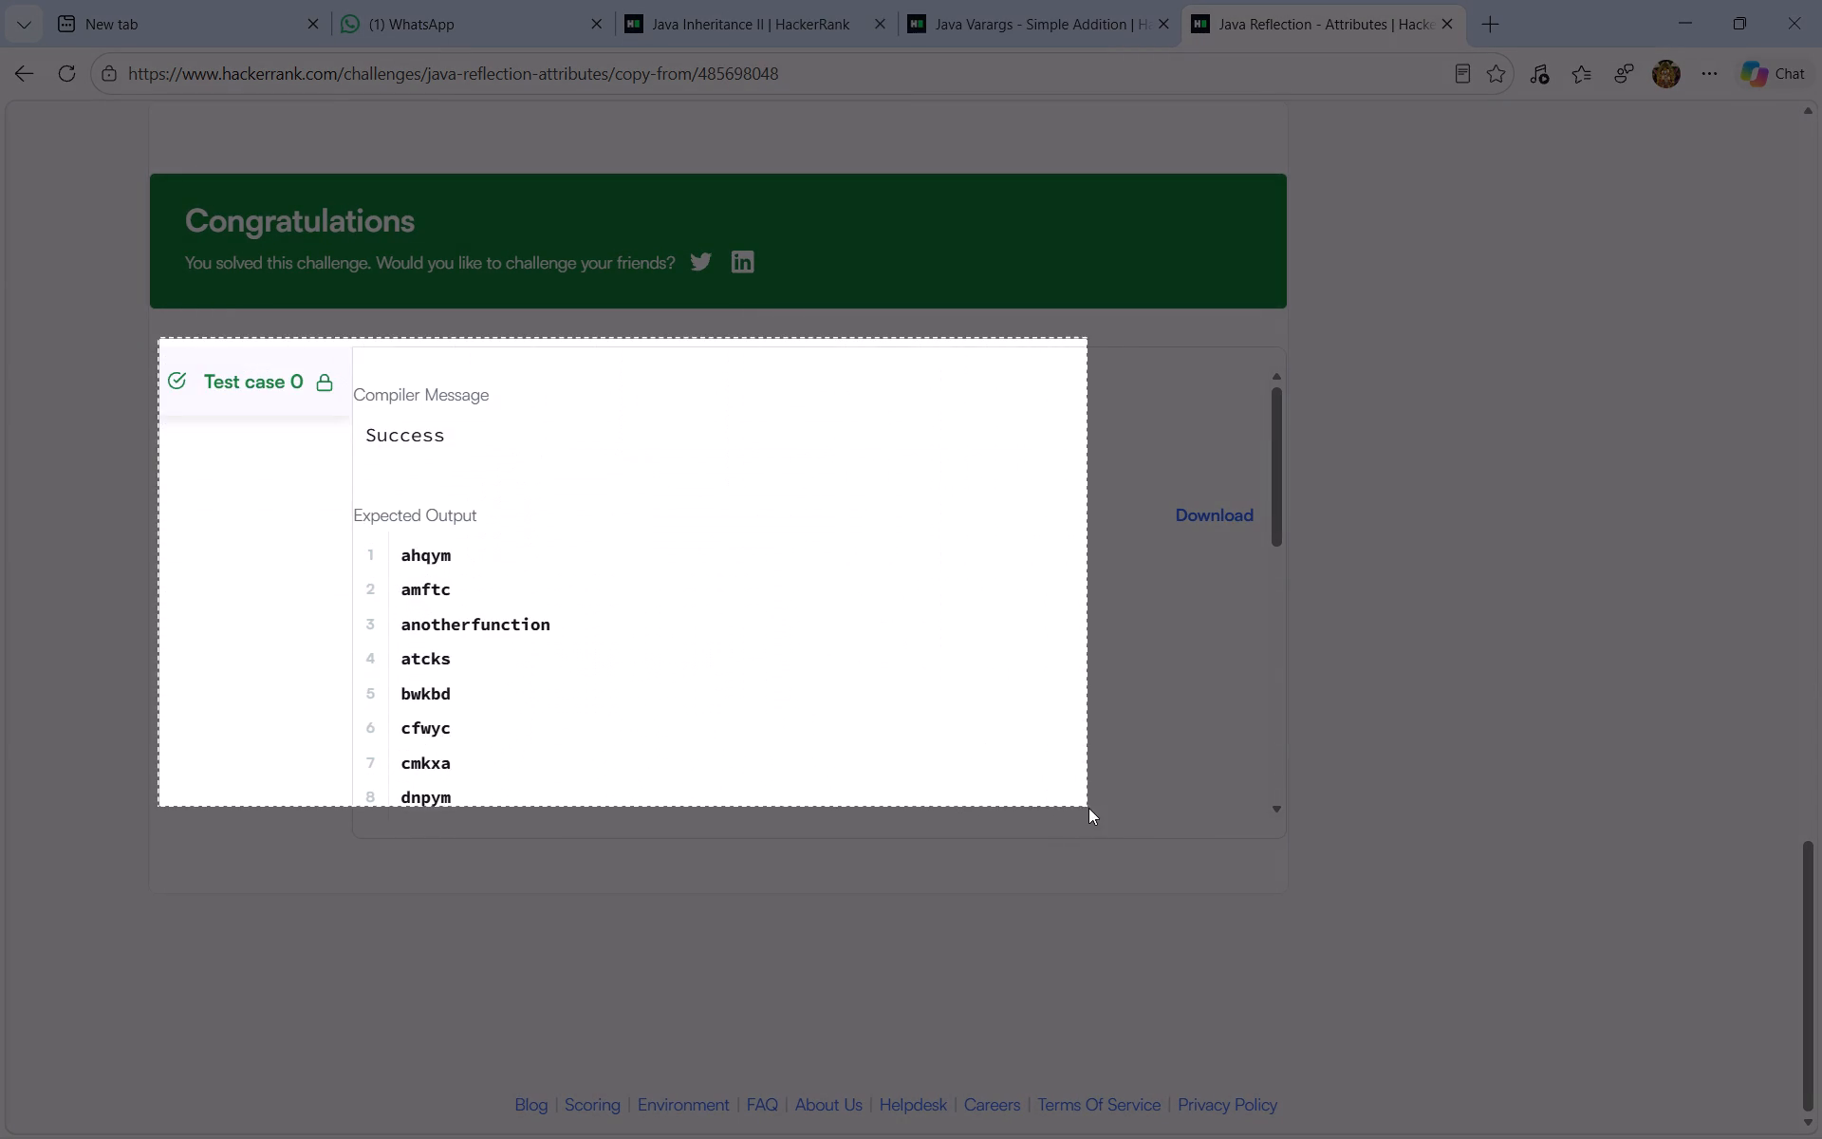
{"action": "left_click_drag", "start_coordinate": [1088, 808], "coordinate": [1278, 980]}
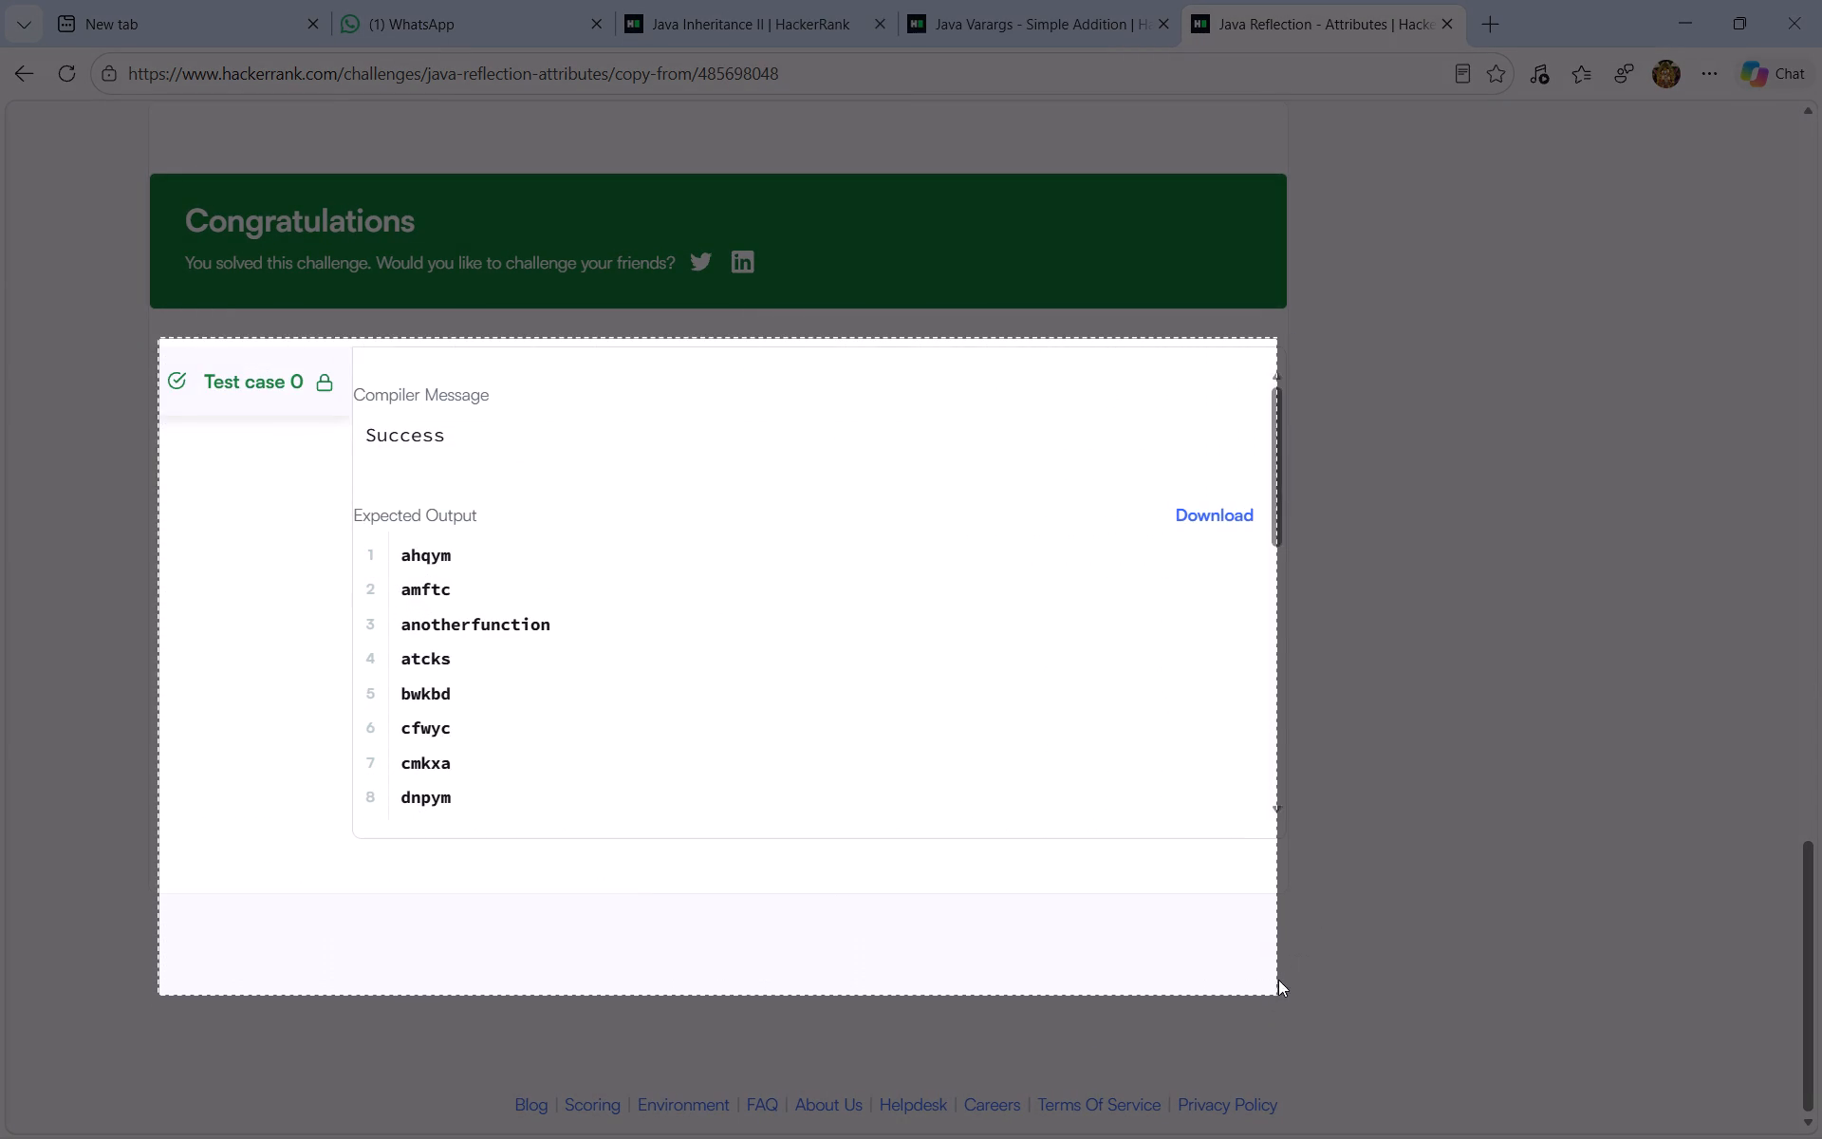
{"action": "left_click_drag", "start_coordinate": [1278, 980], "coordinate": [1290, 891]}
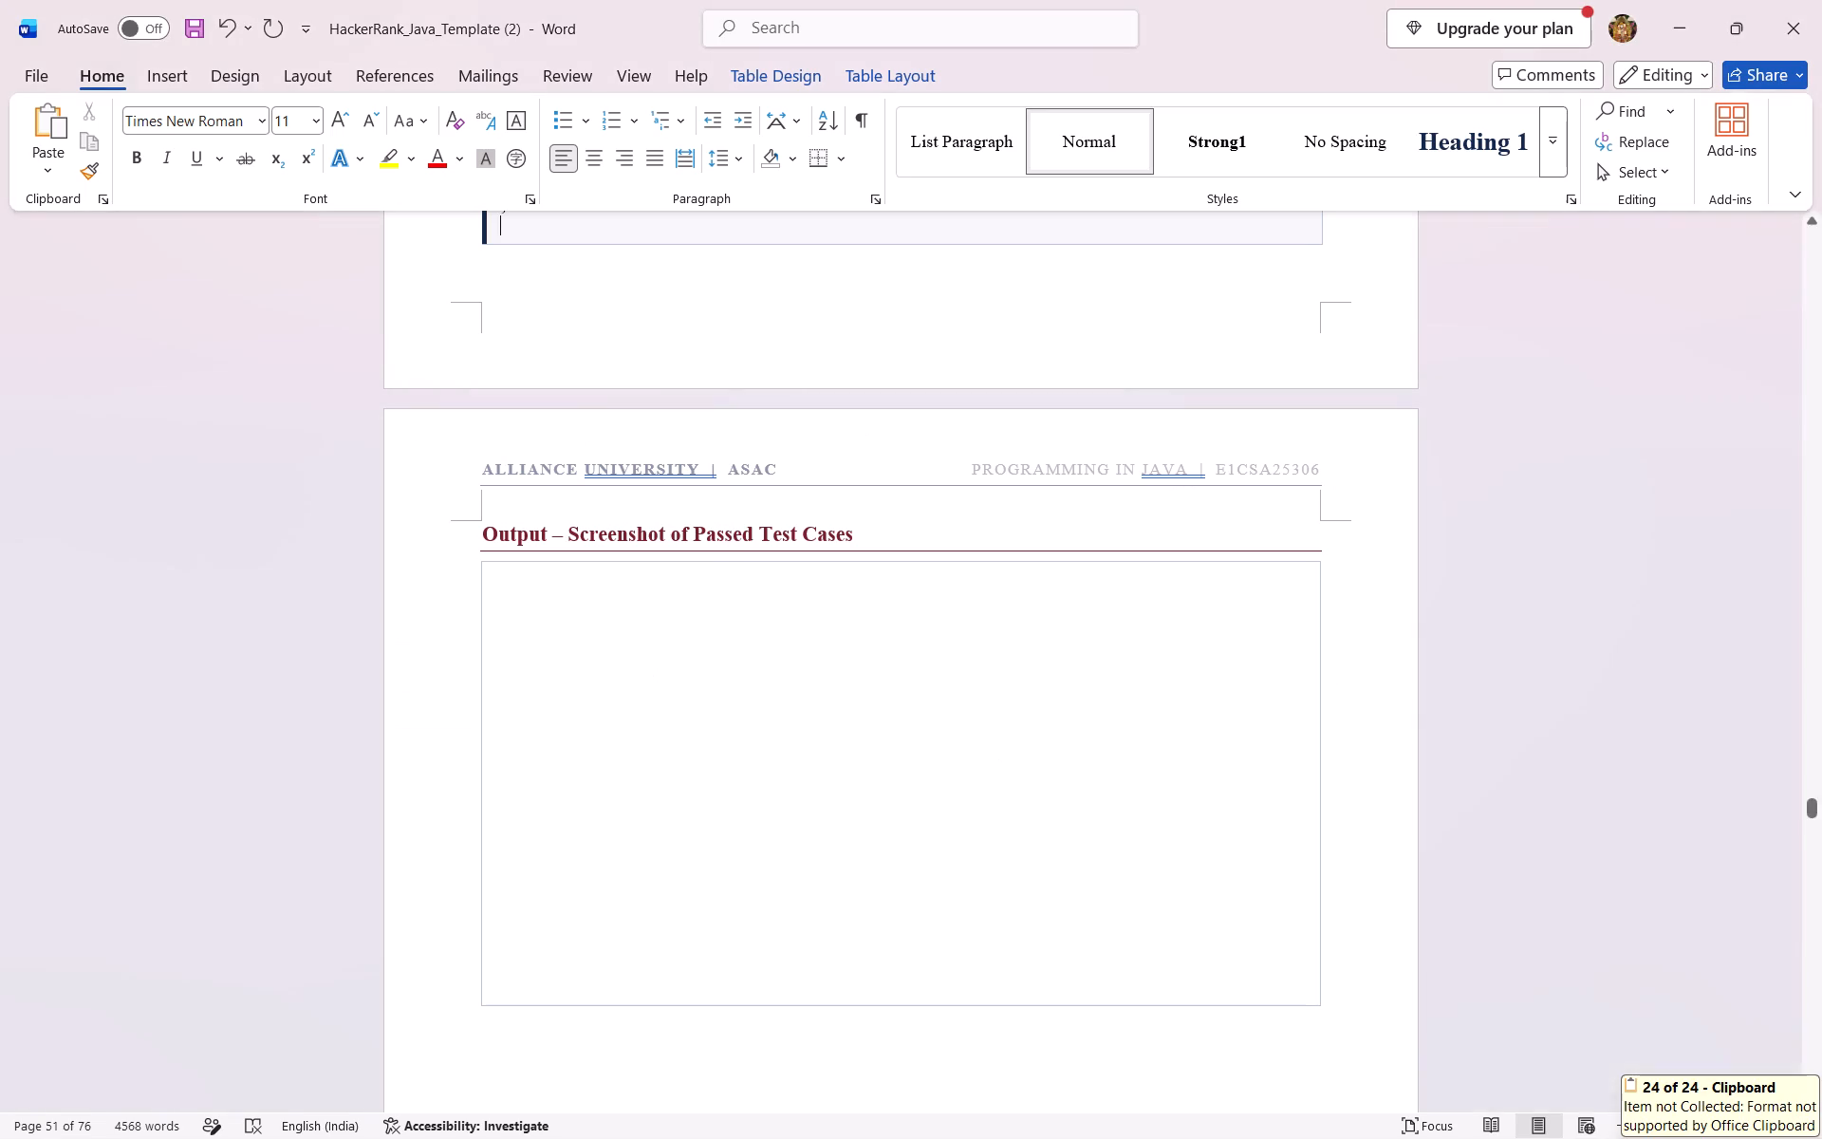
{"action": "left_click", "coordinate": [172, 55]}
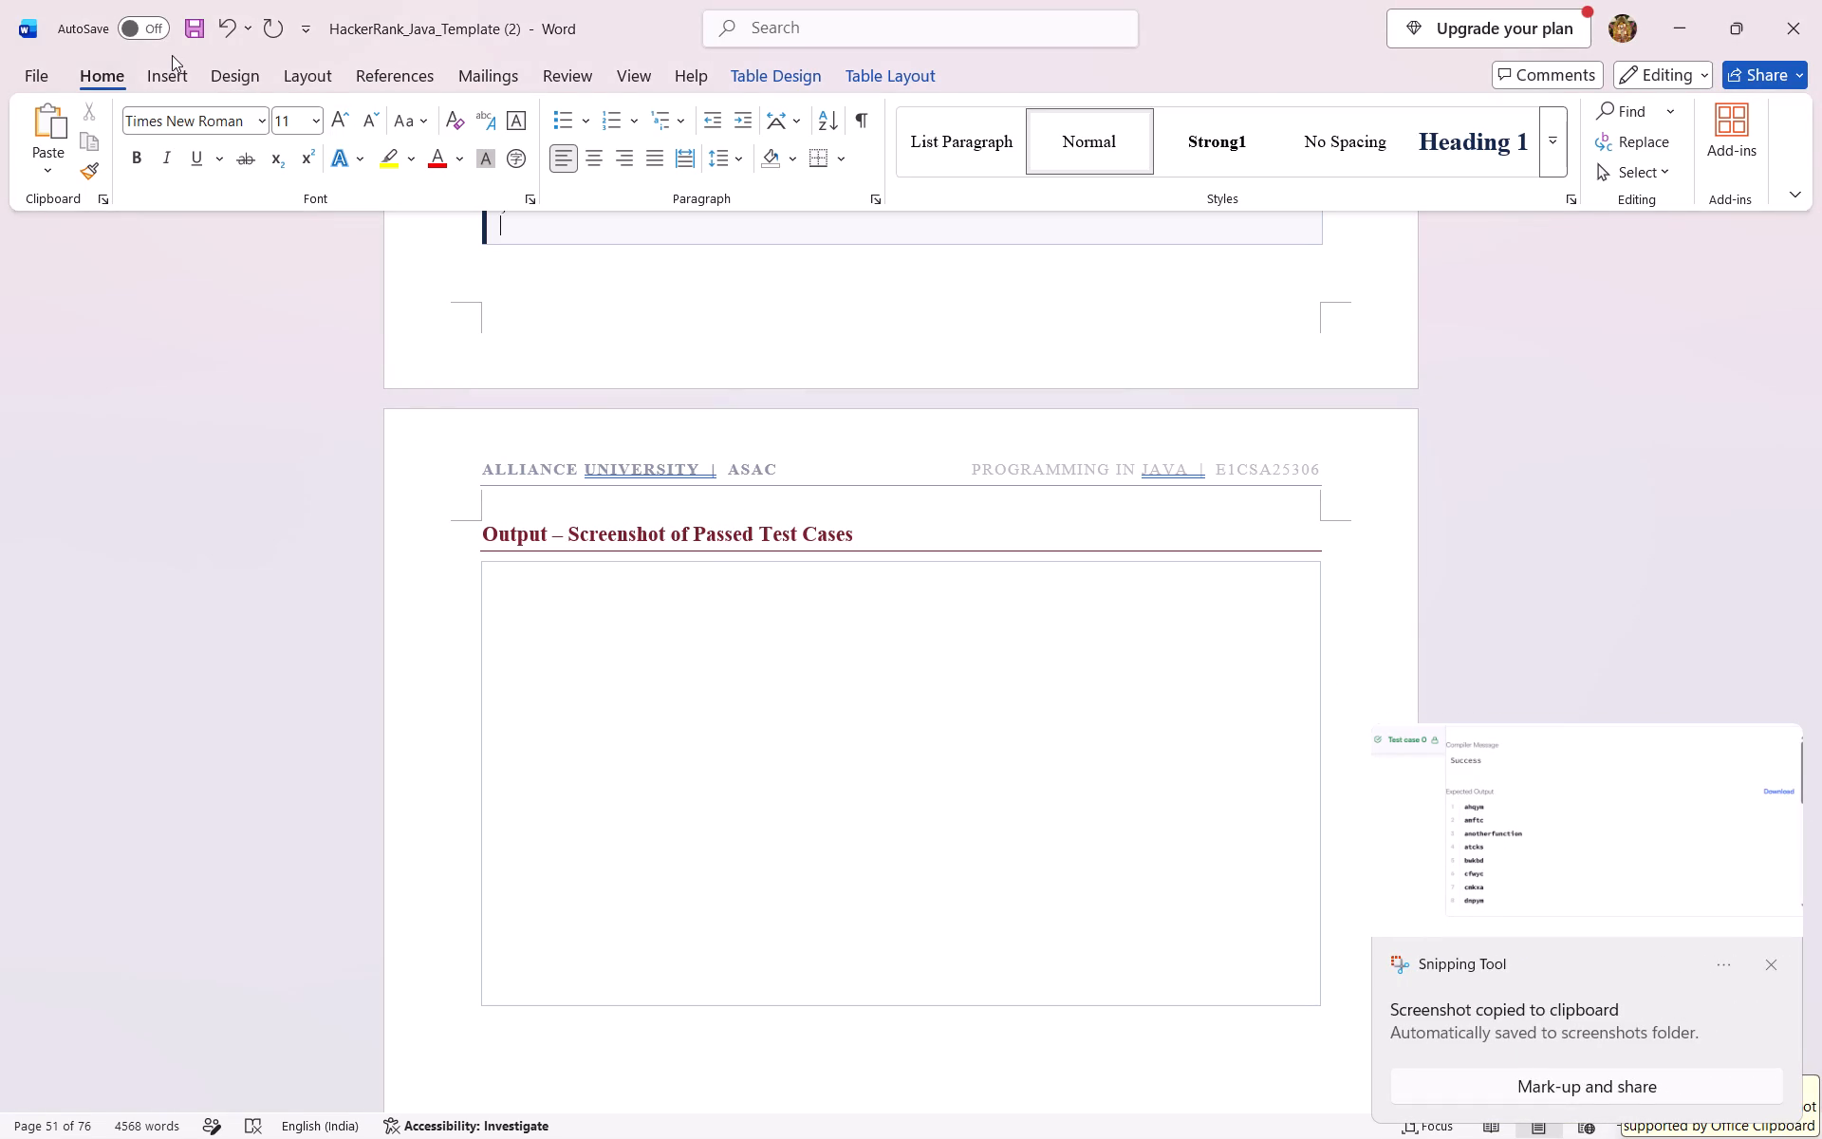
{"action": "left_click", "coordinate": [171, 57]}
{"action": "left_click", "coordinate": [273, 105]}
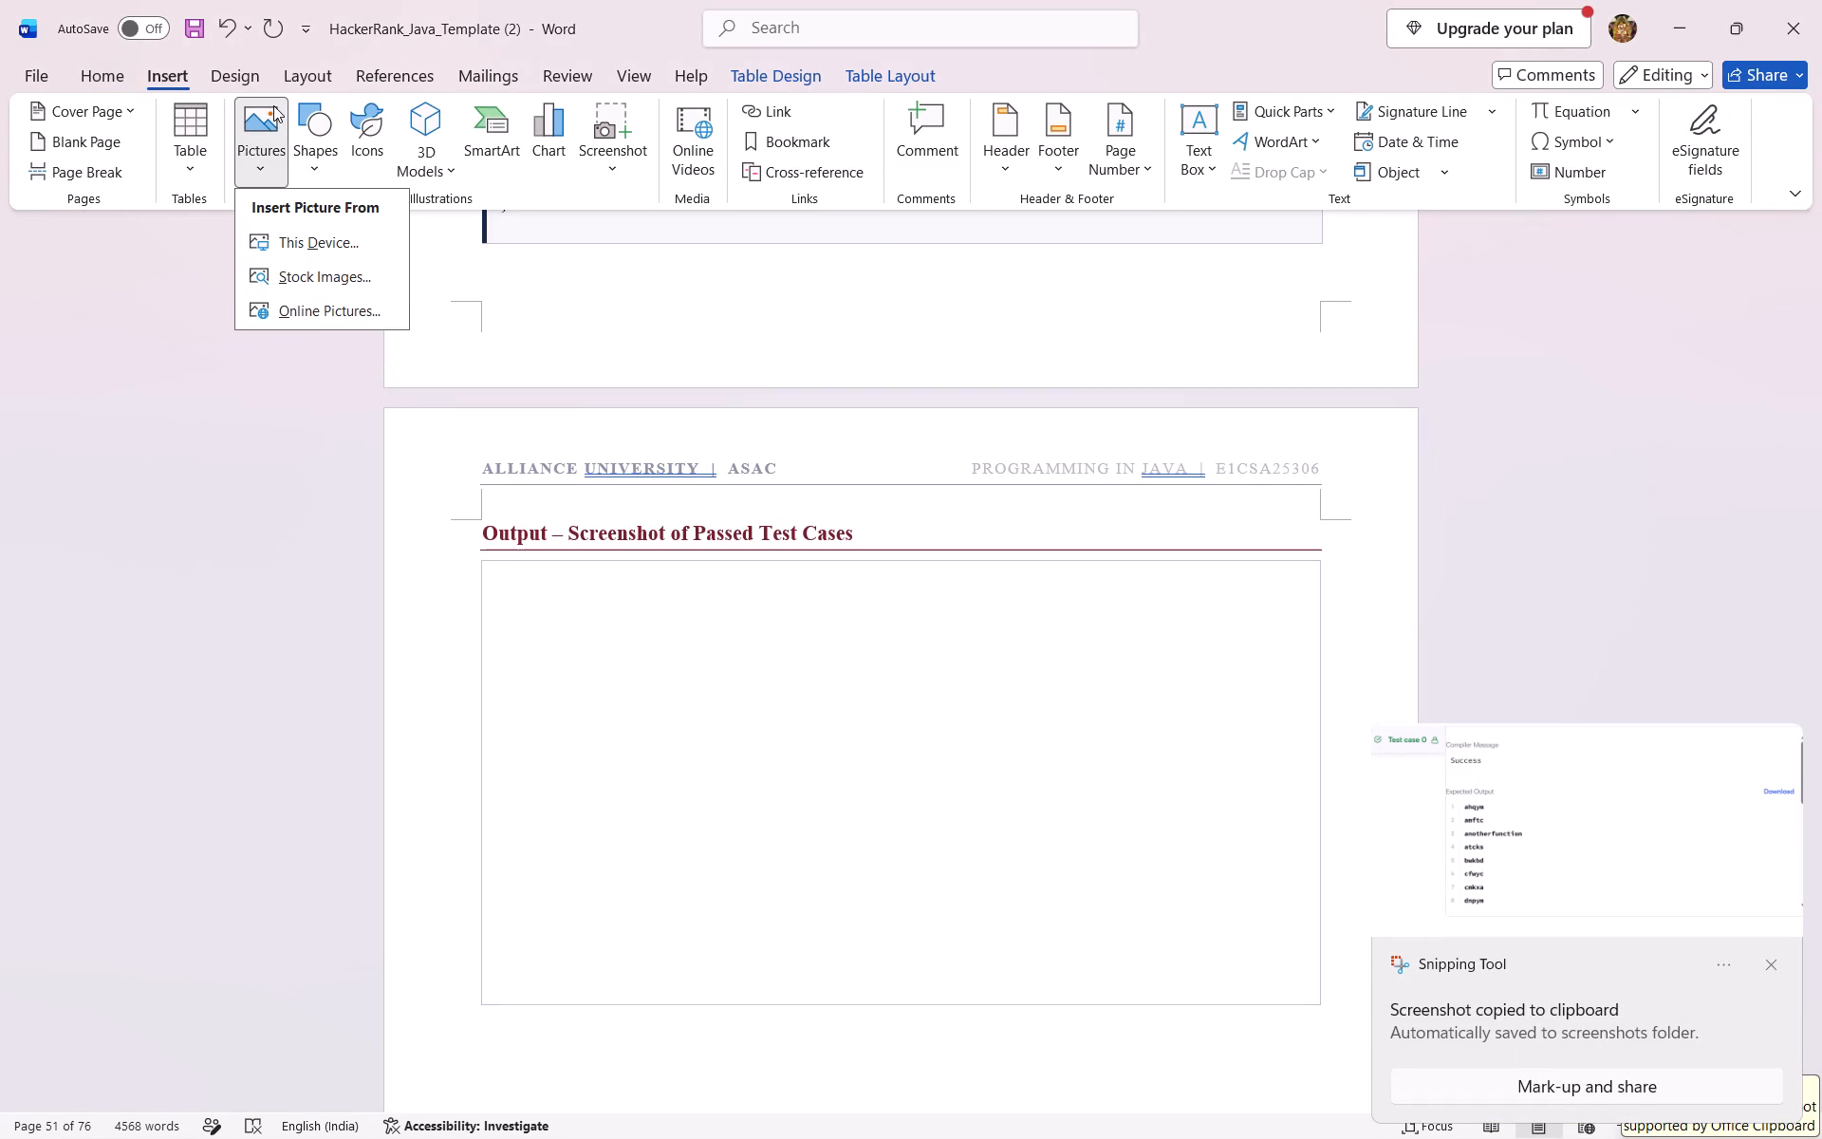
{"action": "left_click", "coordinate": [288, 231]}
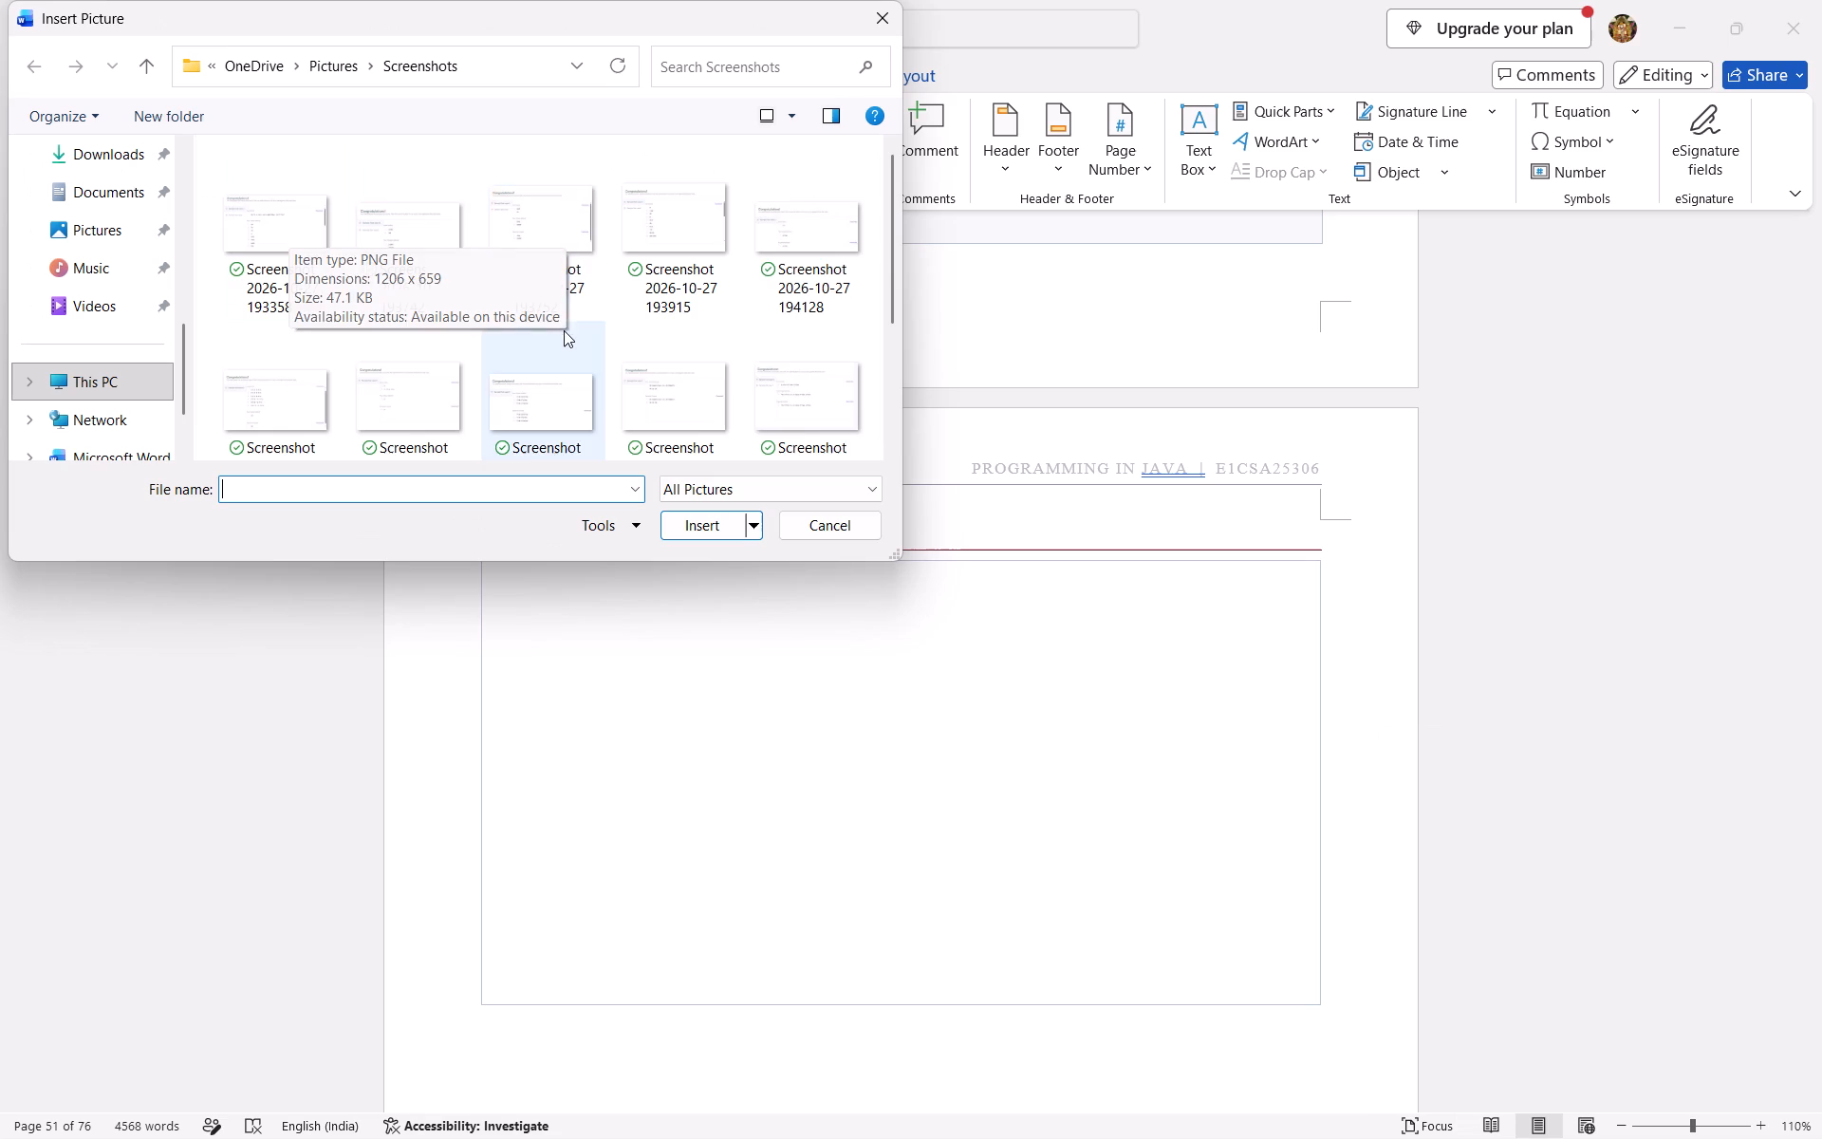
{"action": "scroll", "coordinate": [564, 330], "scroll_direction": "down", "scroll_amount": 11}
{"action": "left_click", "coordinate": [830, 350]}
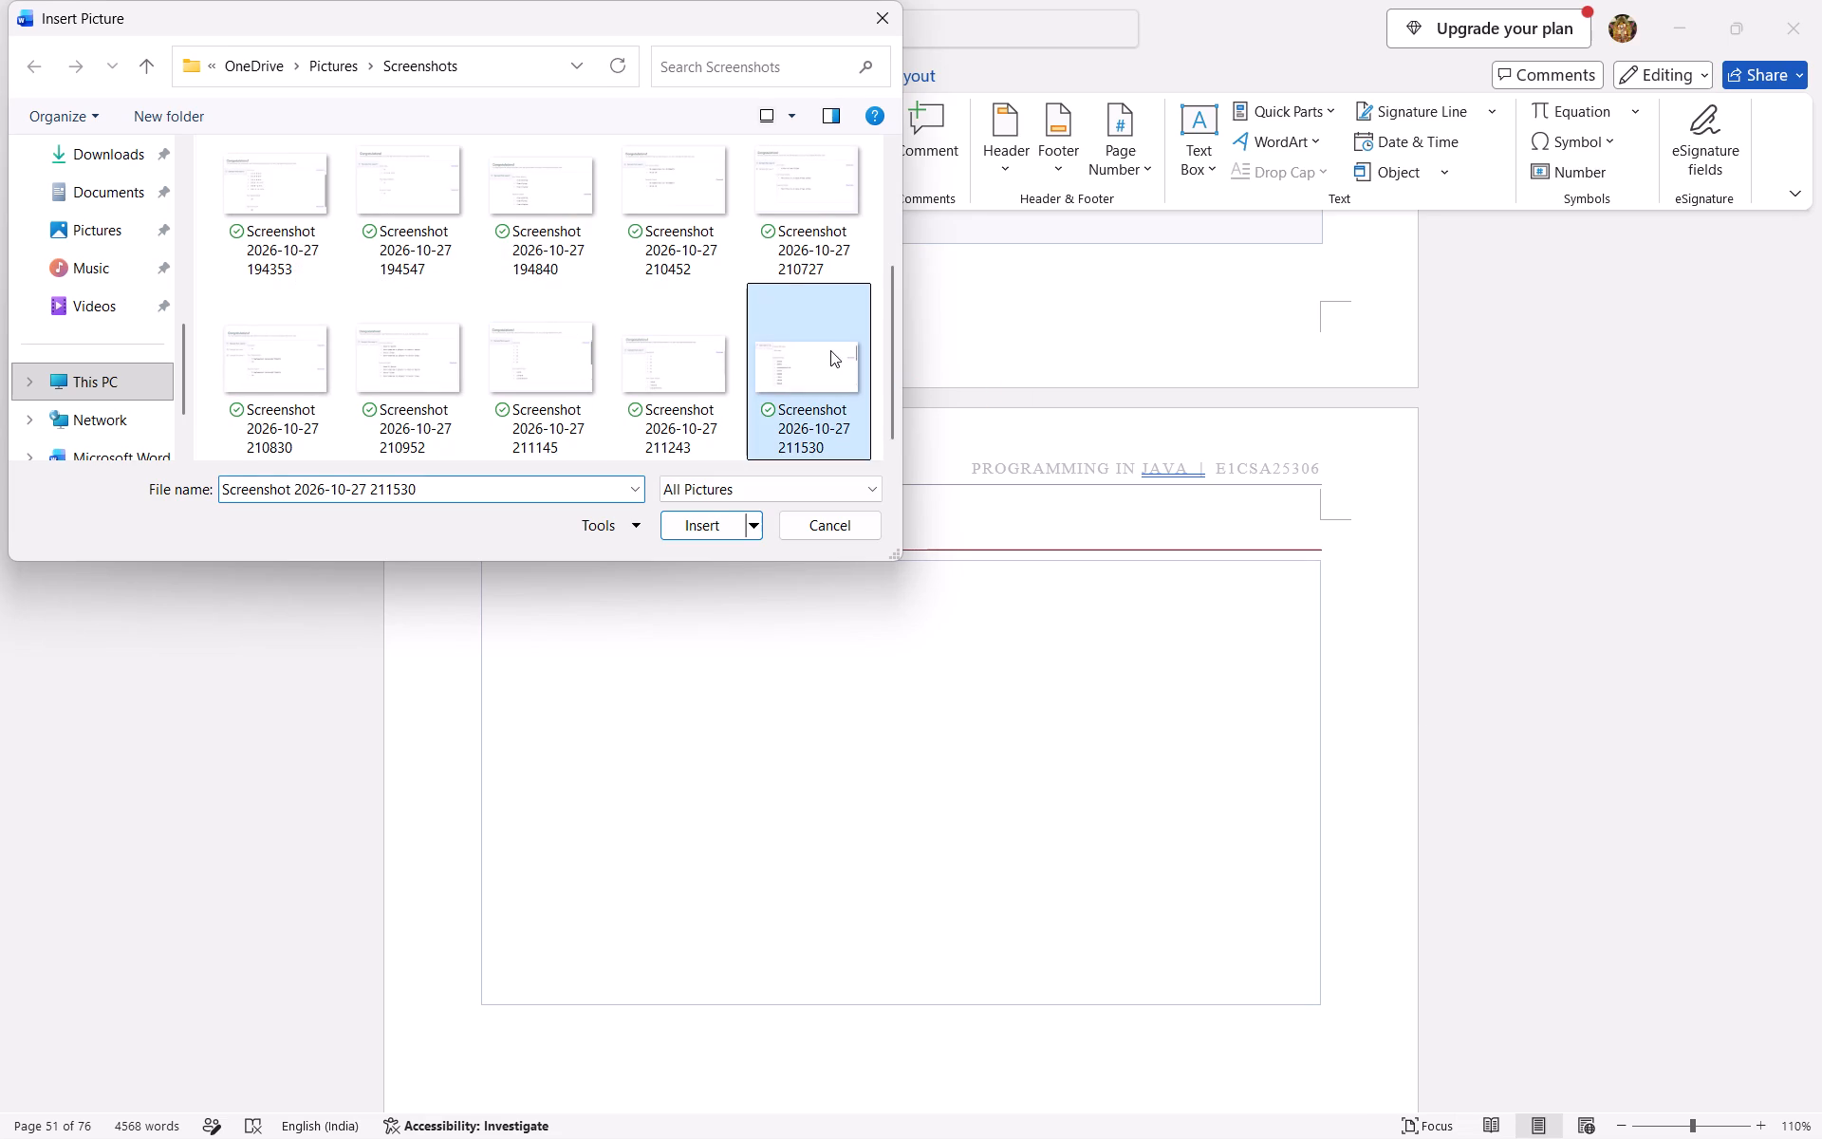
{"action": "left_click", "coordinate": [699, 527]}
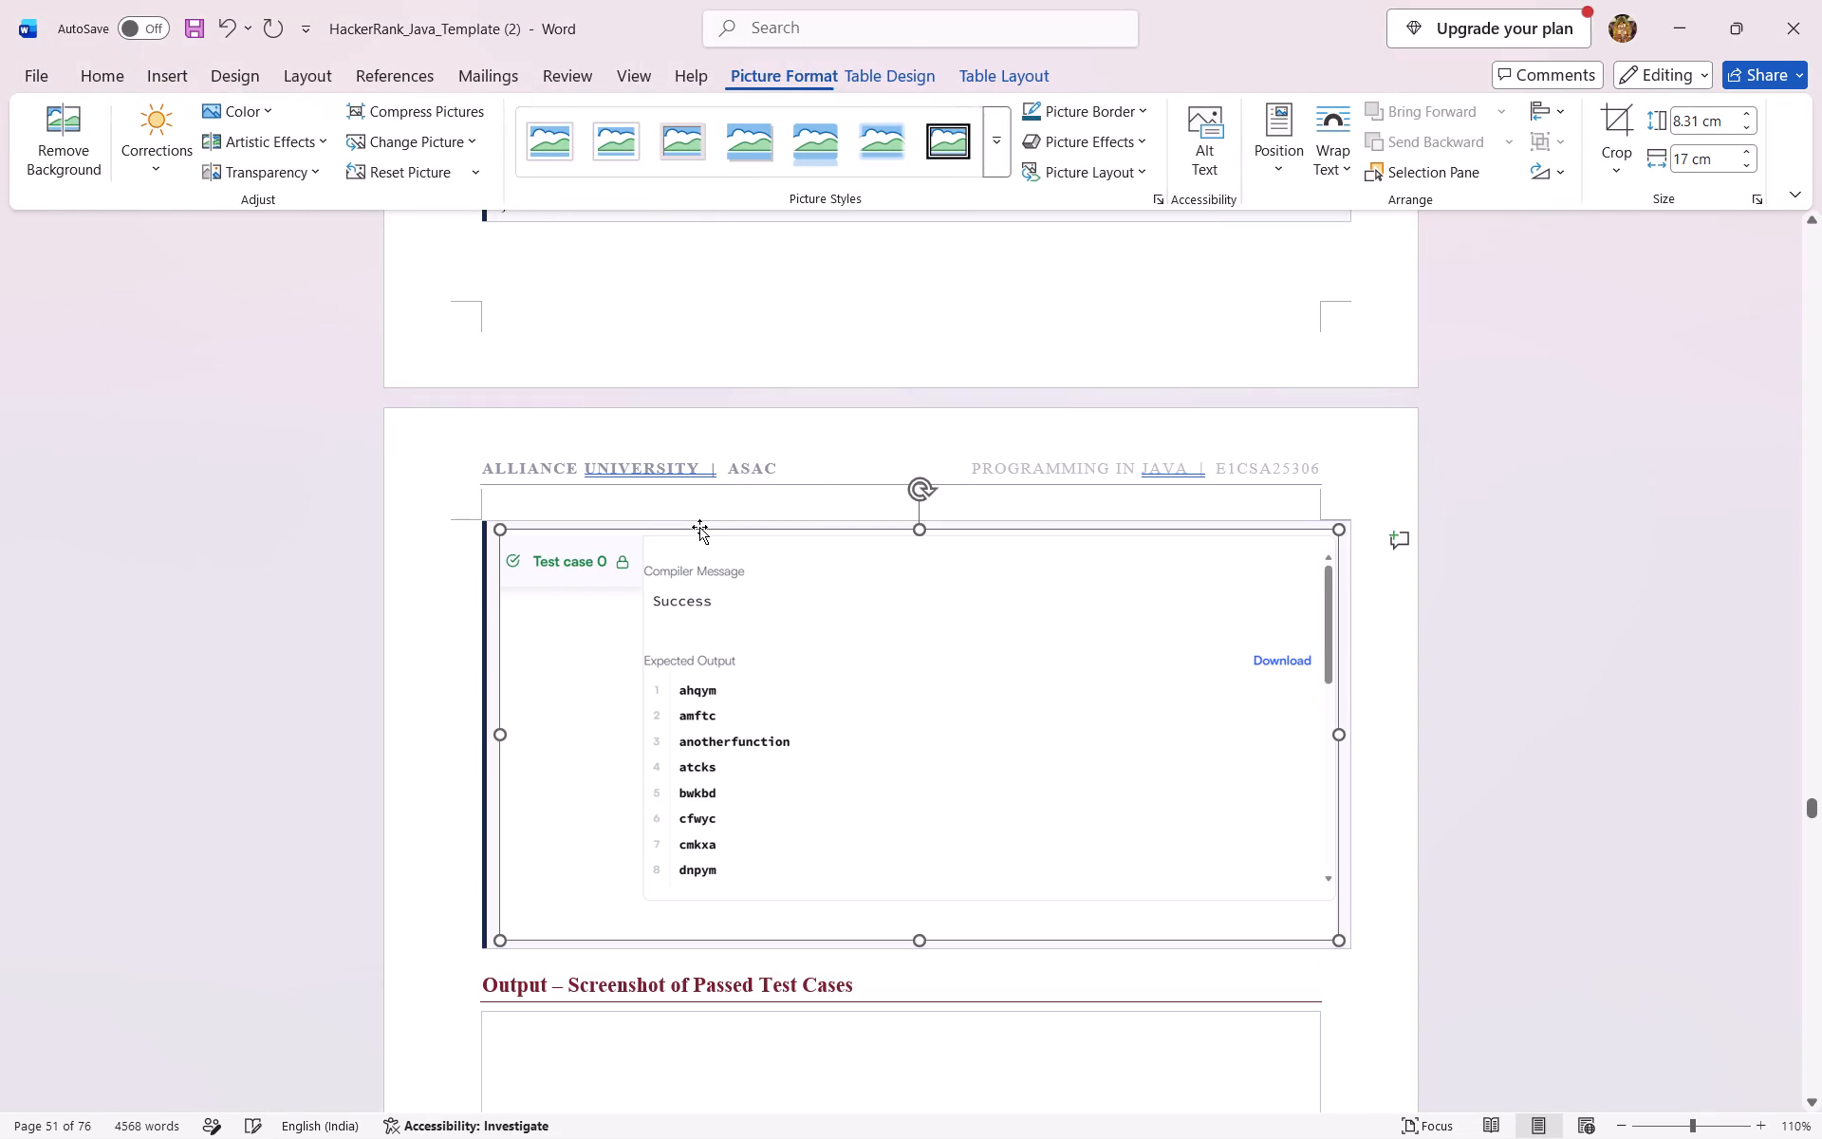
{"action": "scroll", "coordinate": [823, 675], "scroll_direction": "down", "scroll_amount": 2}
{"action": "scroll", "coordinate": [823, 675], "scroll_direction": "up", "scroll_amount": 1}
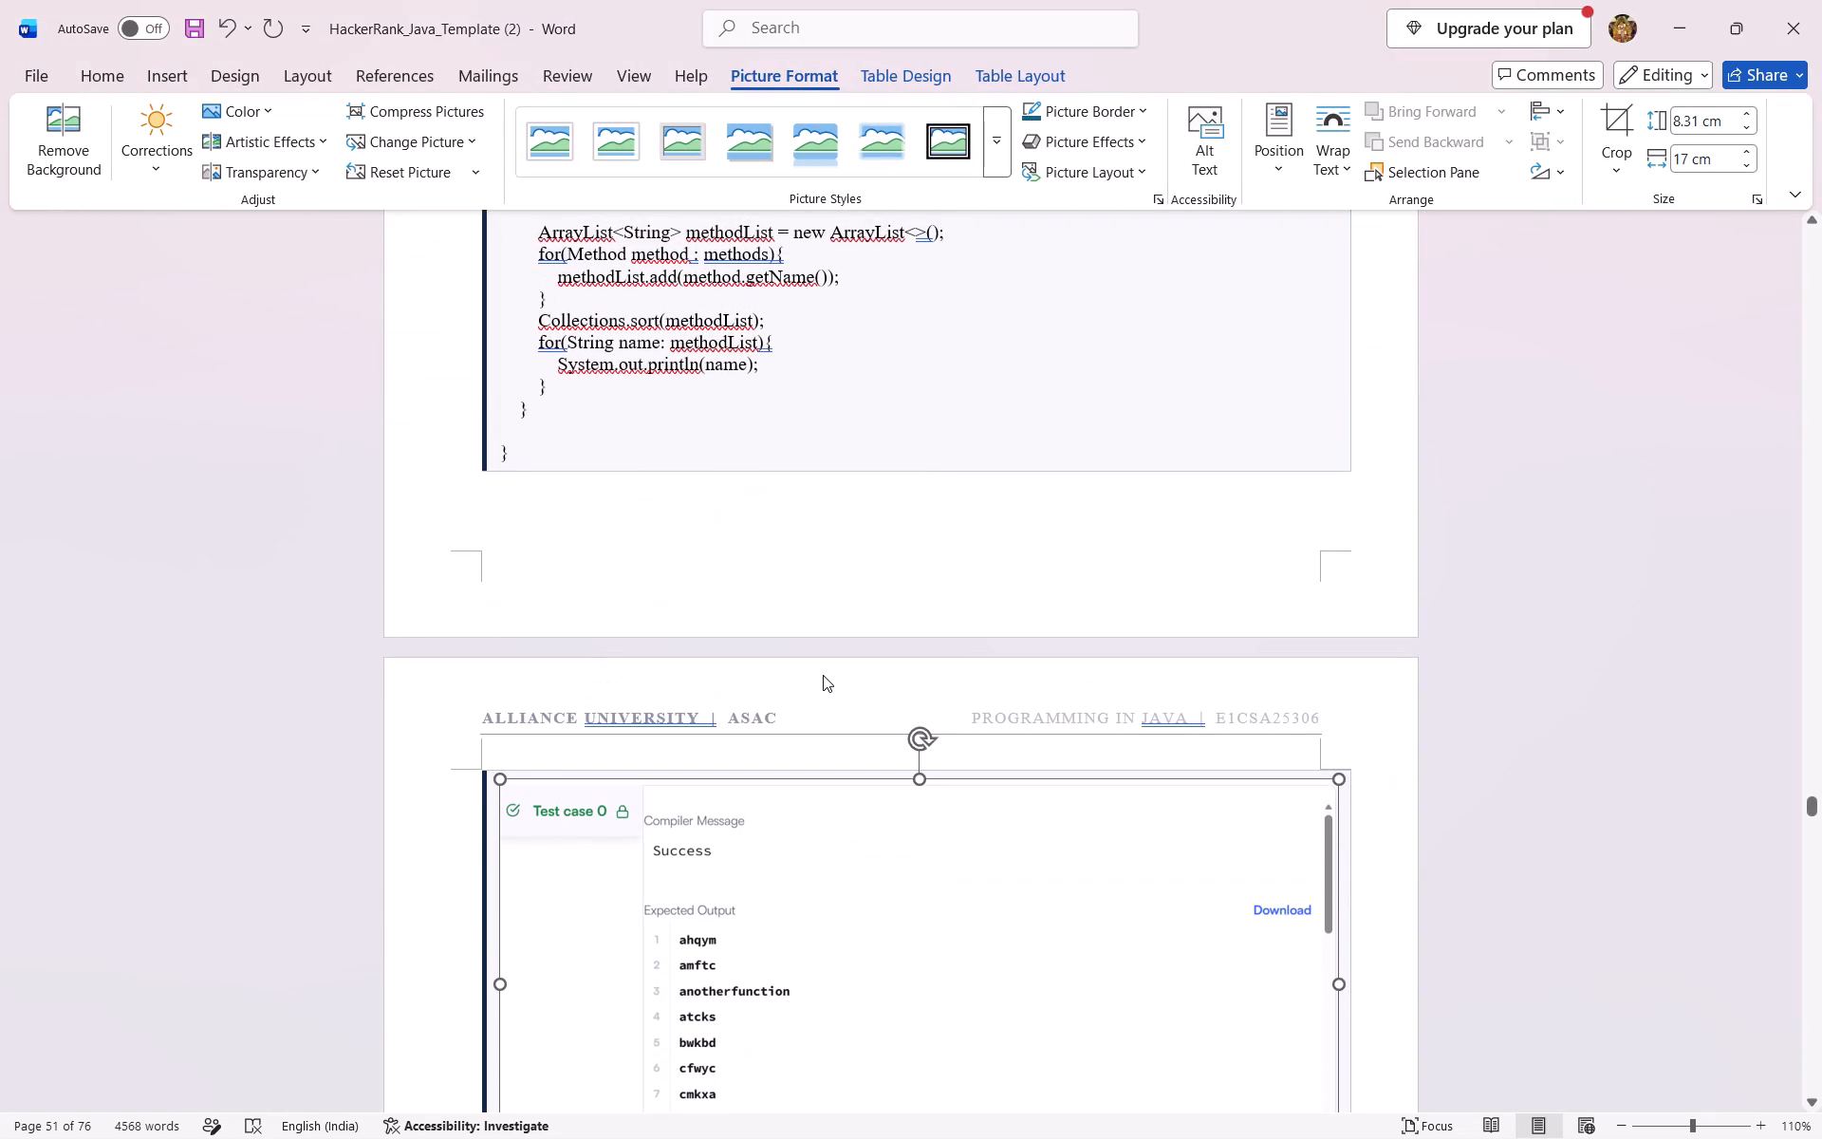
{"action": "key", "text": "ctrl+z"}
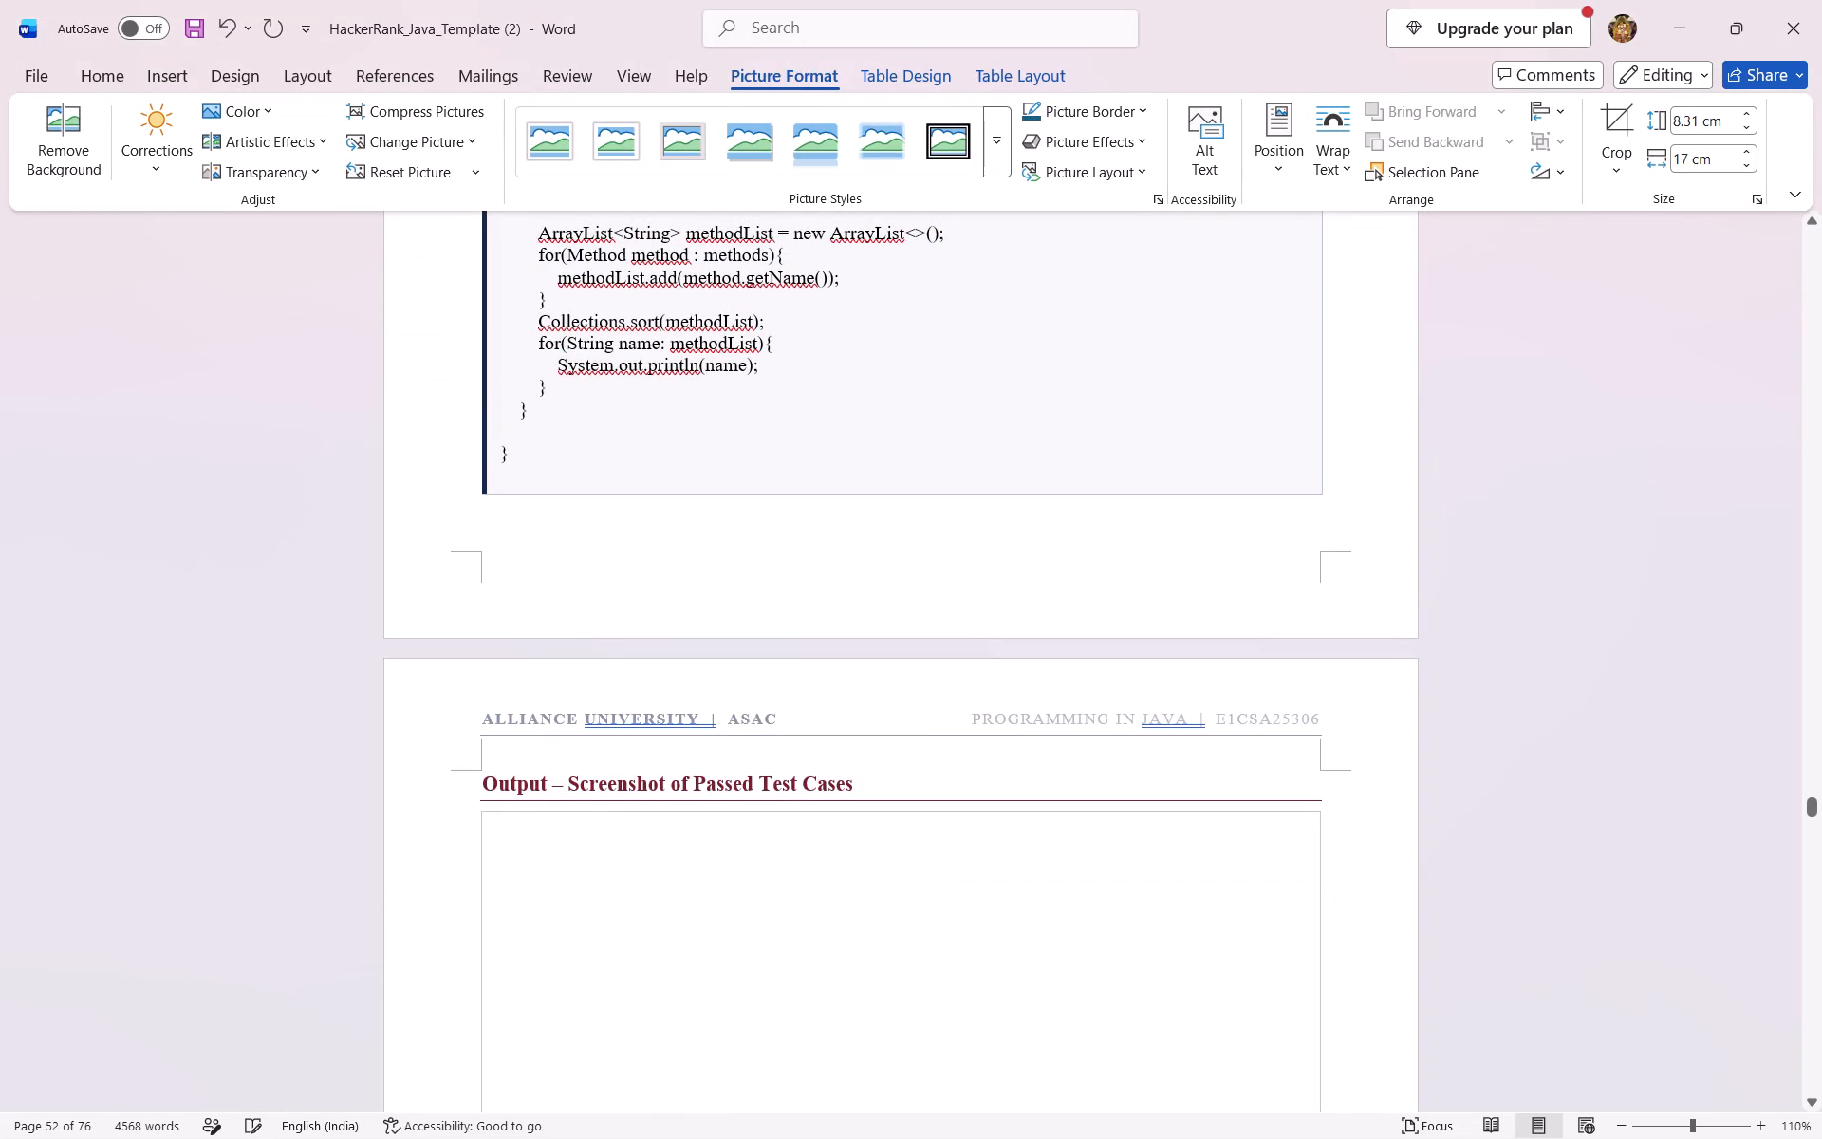
{"action": "left_click", "coordinate": [590, 848]}
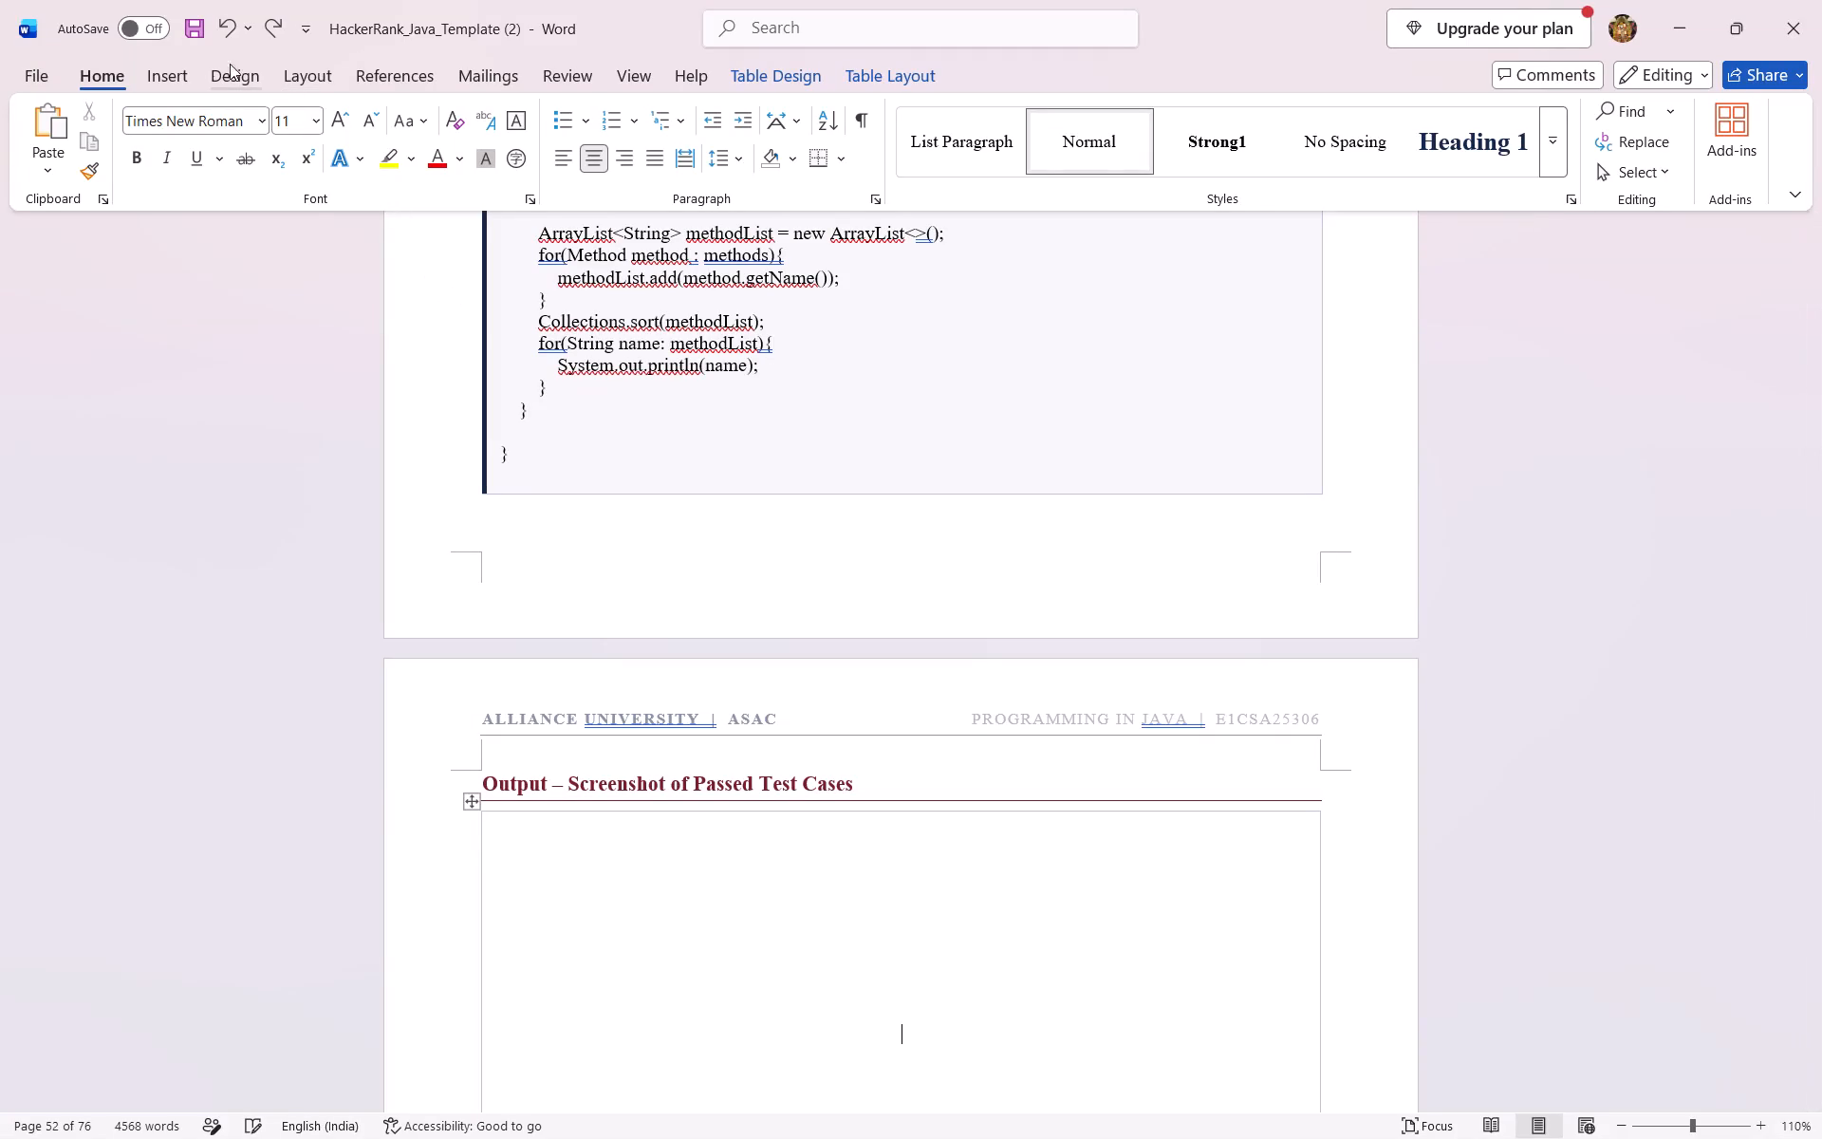
{"action": "left_click", "coordinate": [168, 57]}
{"action": "left_click", "coordinate": [254, 106]}
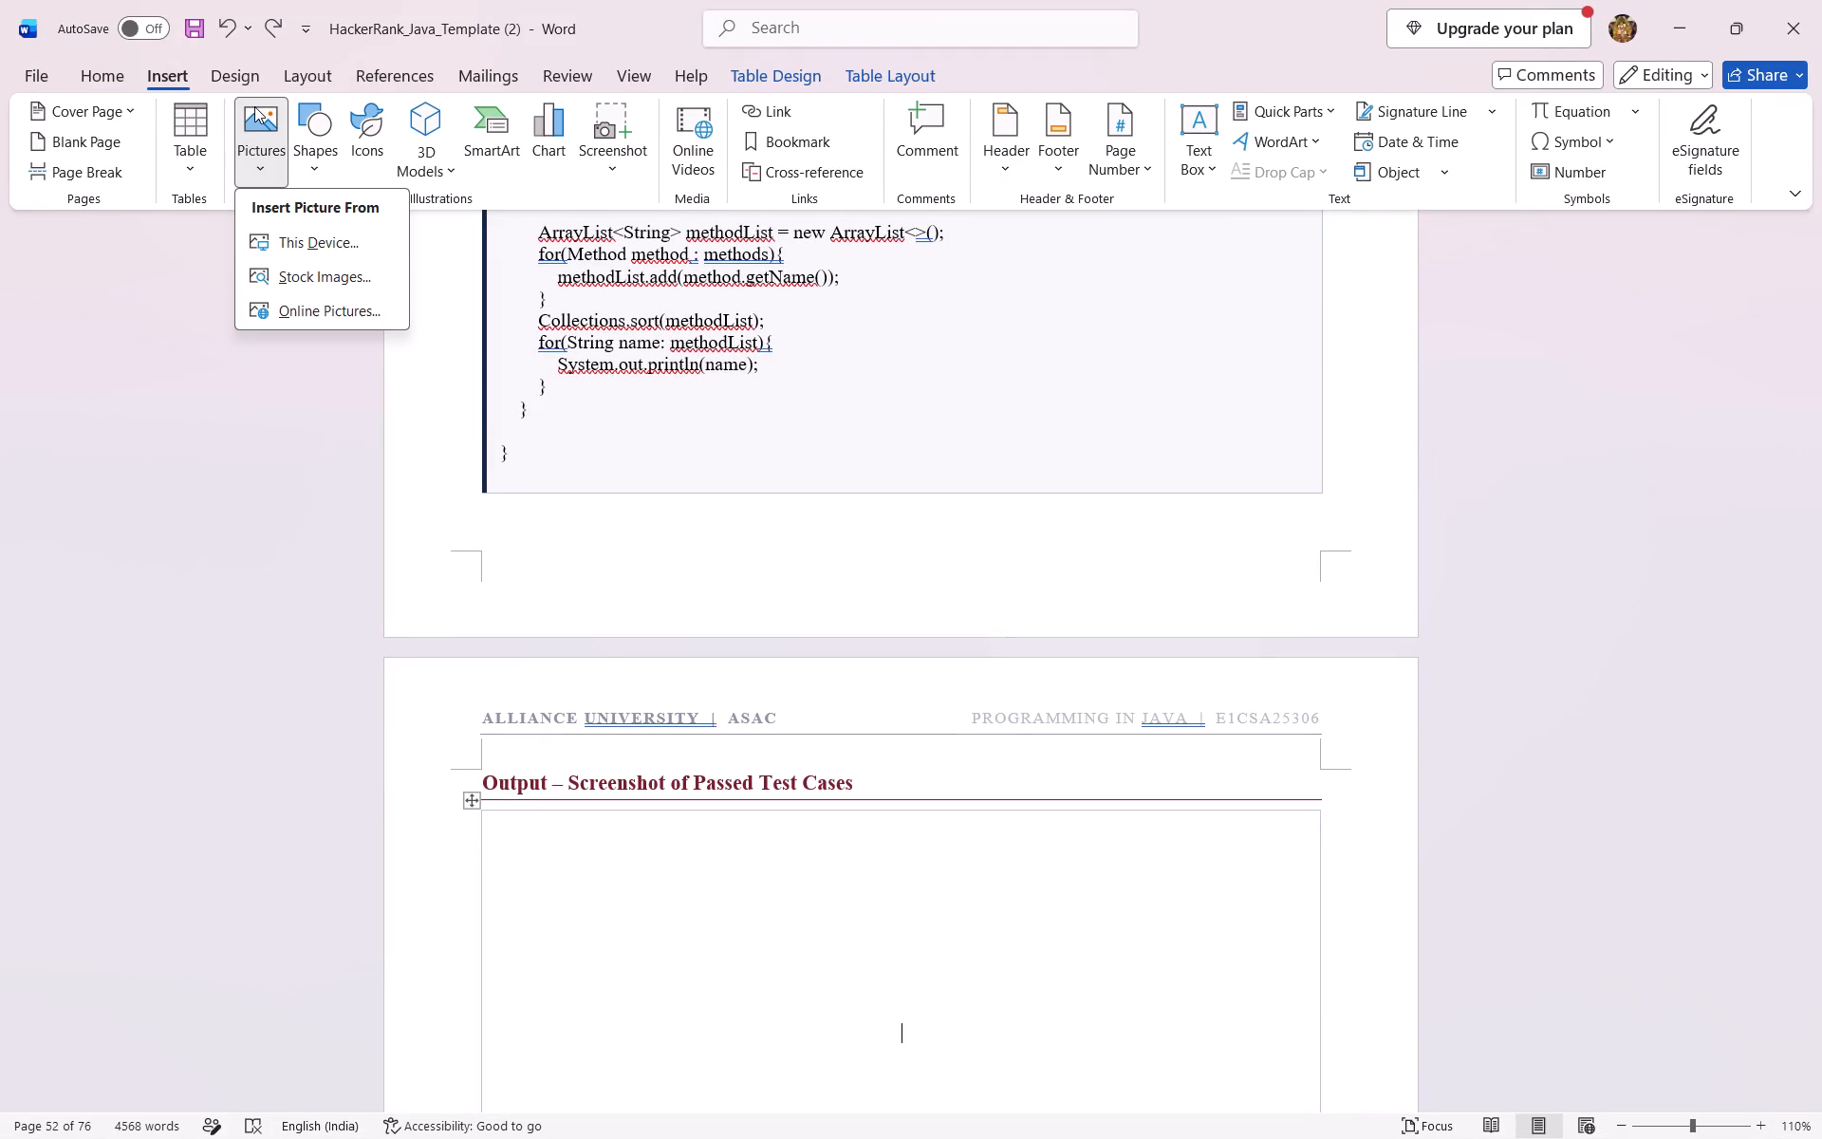
{"action": "left_click", "coordinate": [332, 250]}
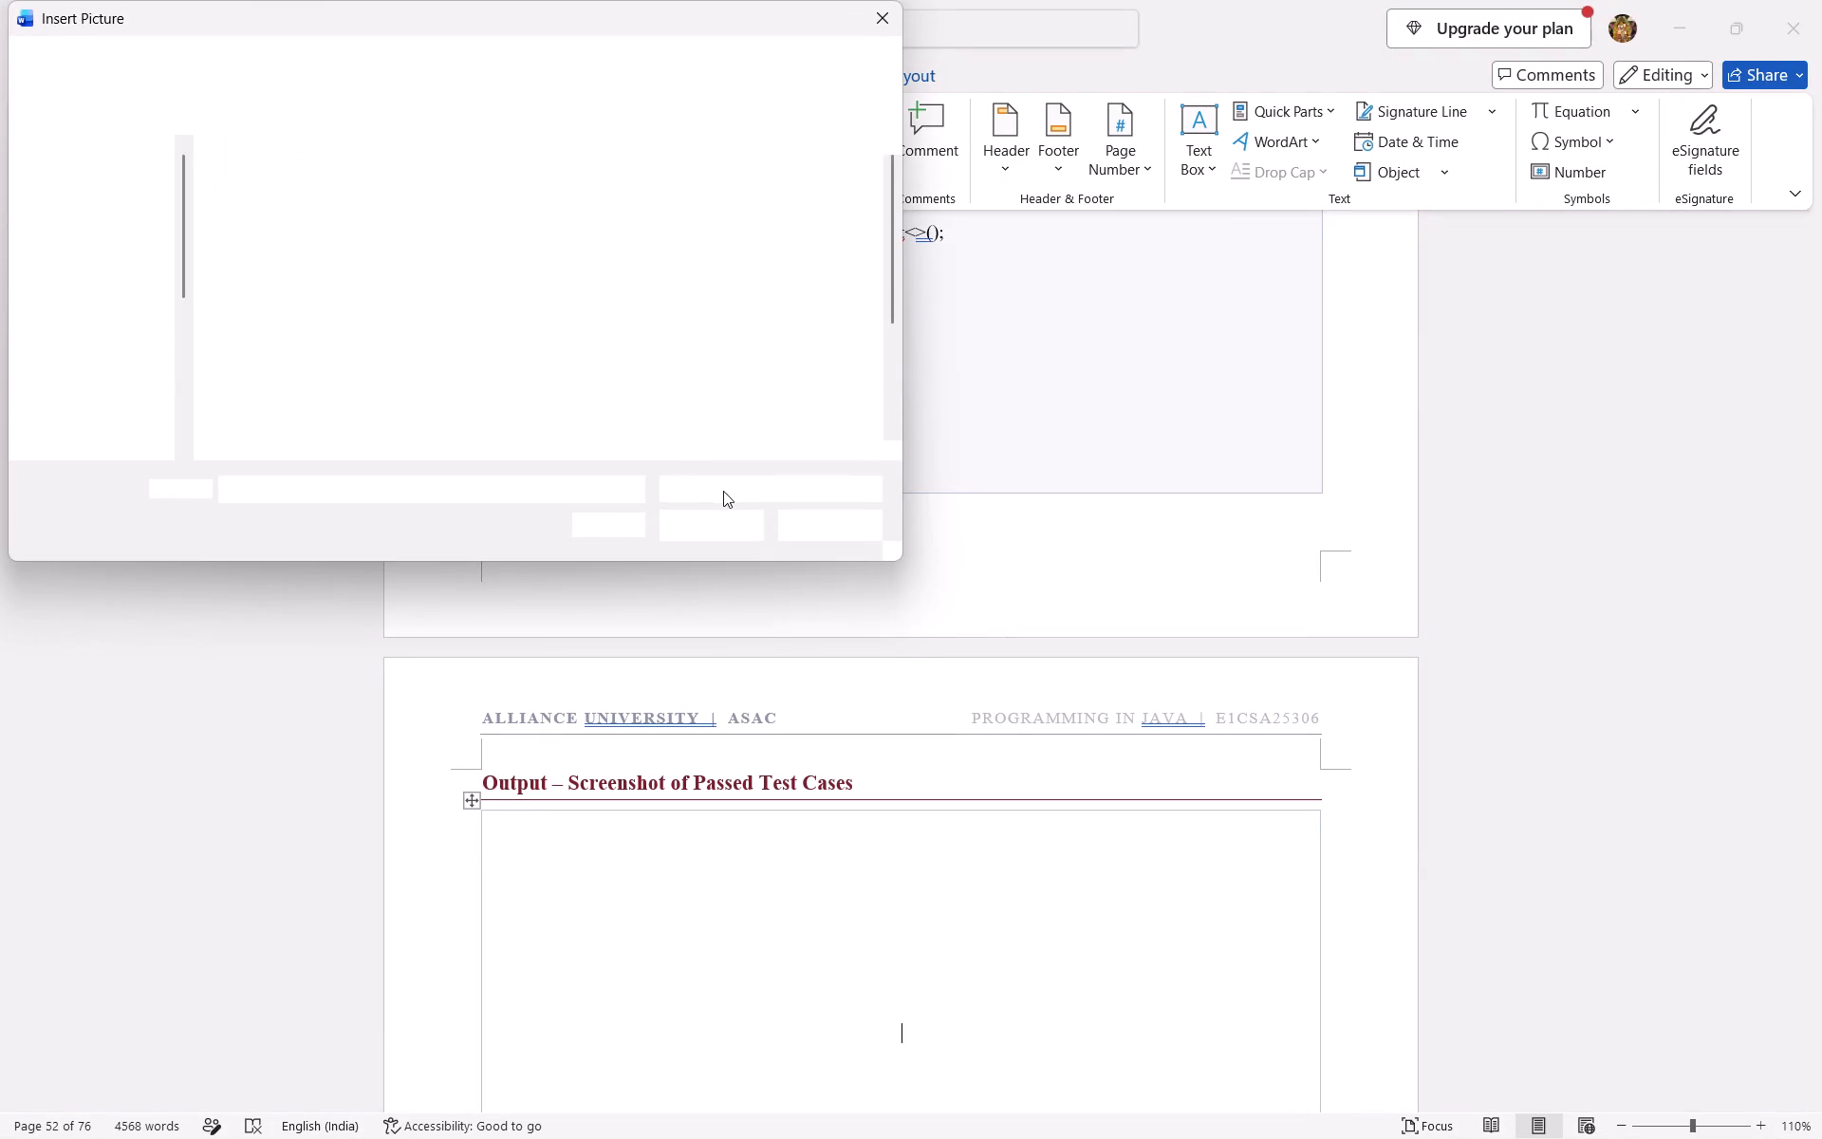
{"action": "scroll", "coordinate": [704, 347], "scroll_direction": "down", "scroll_amount": 9}
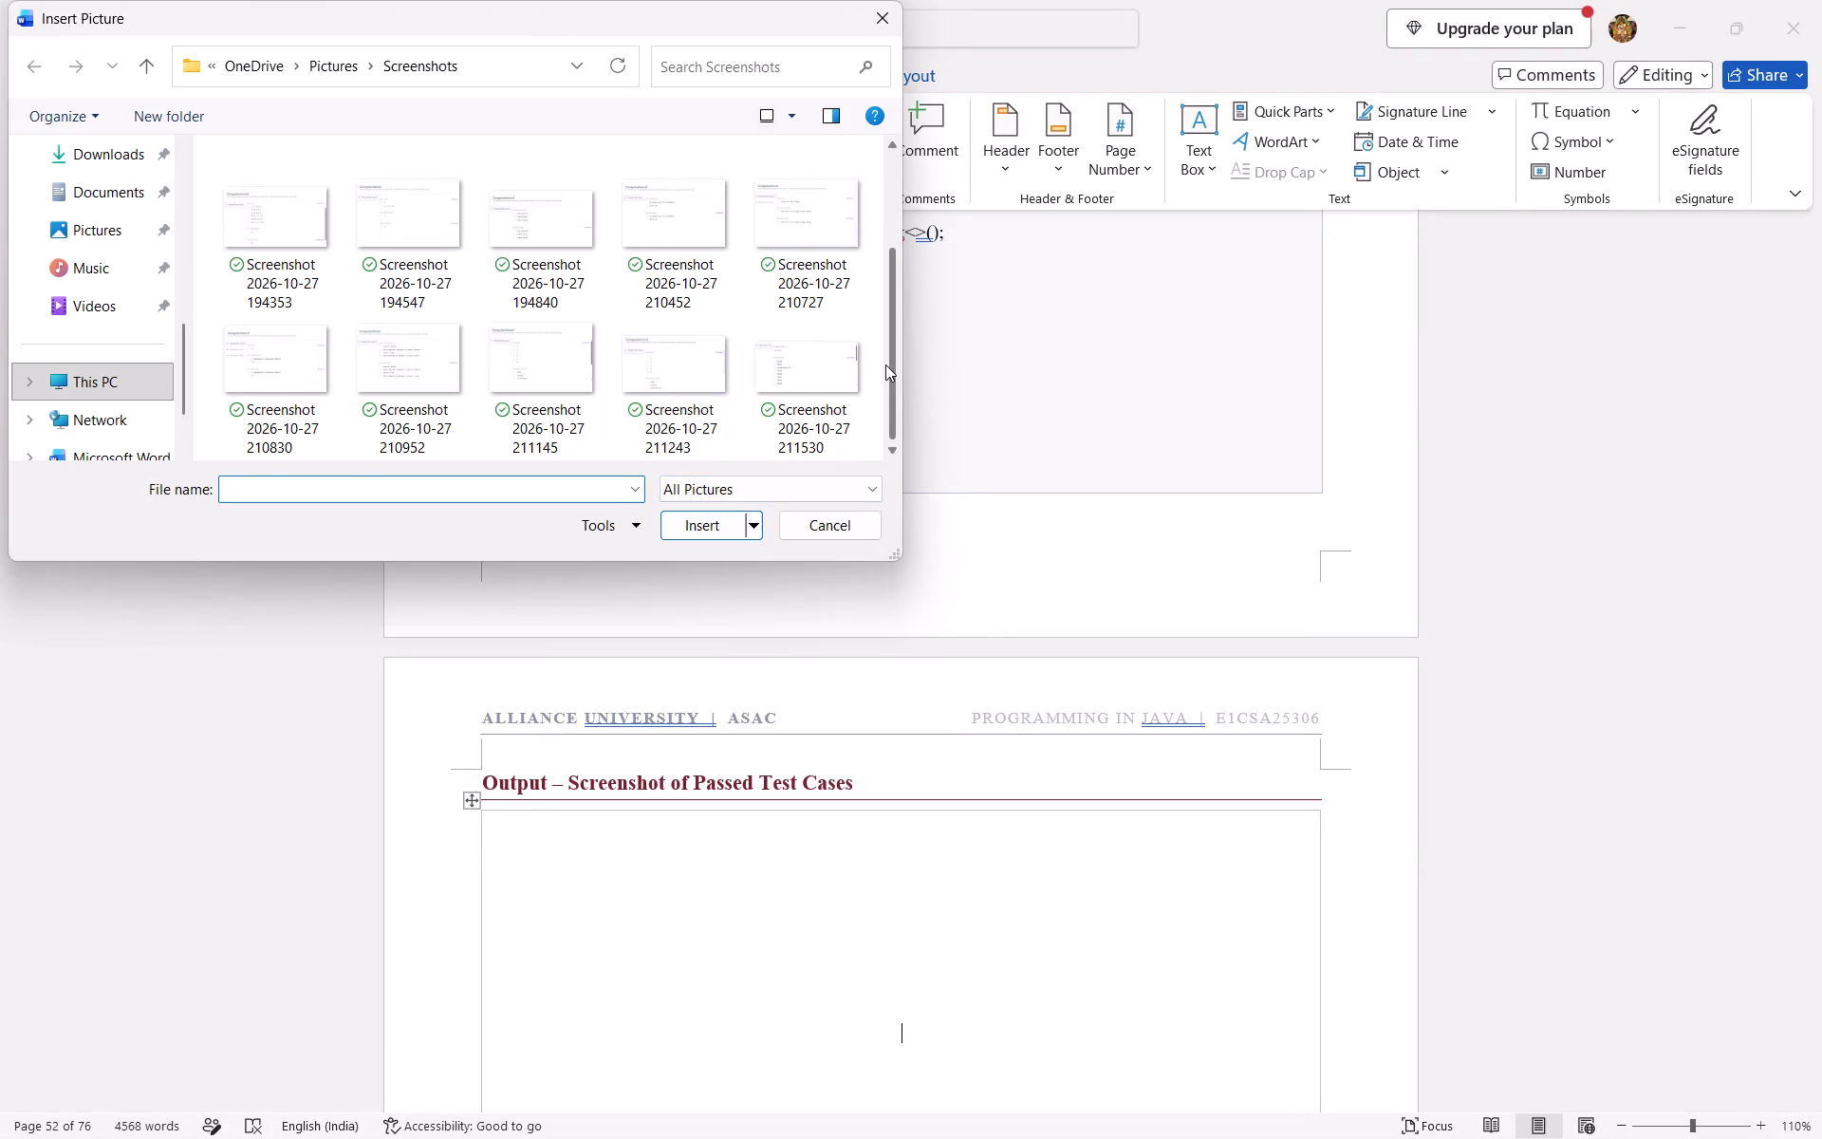
{"action": "left_click", "coordinate": [856, 365]}
{"action": "left_click", "coordinate": [697, 528]}
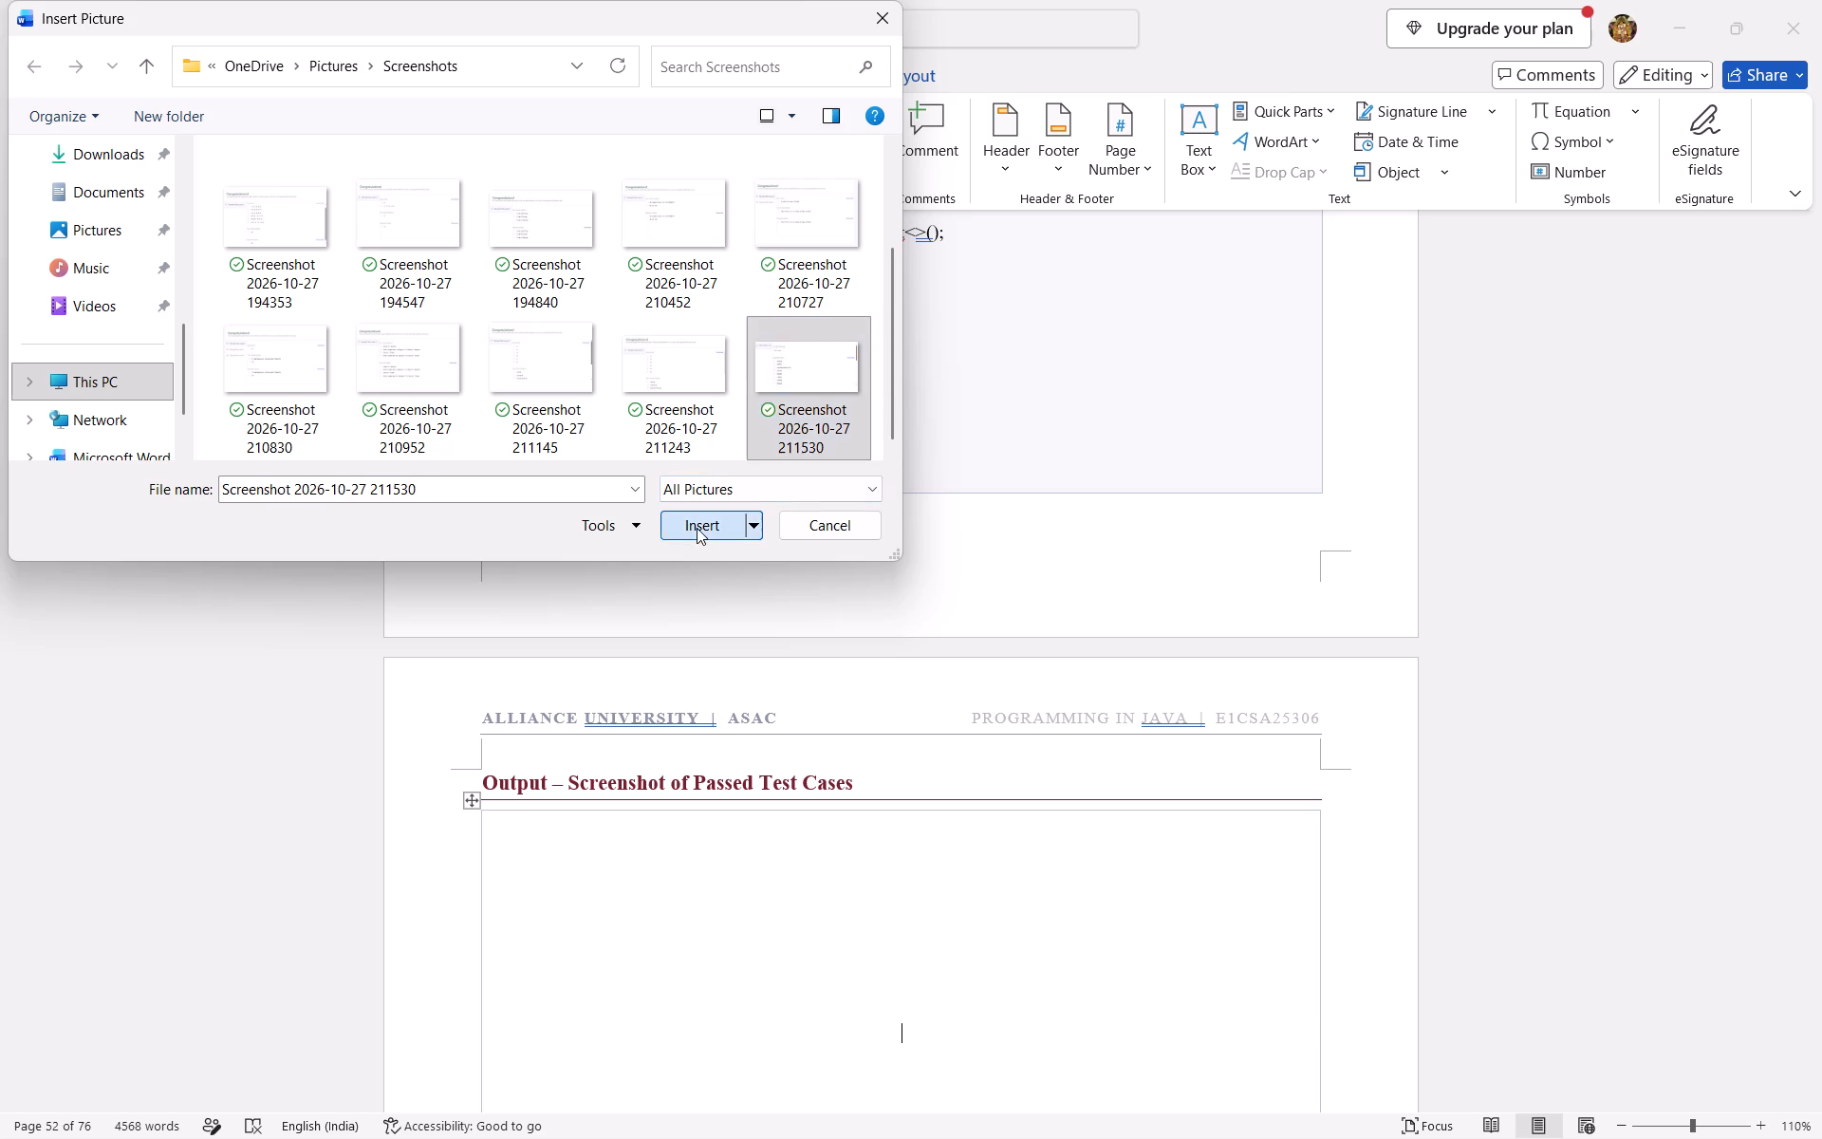
Open question 27's Java Generics challenge link in Edge and close the Java Reflection - Attributes and Java Varargs - Simple Addition pages.
{"action": "scroll", "coordinate": [792, 751], "scroll_direction": "down", "scroll_amount": 3}
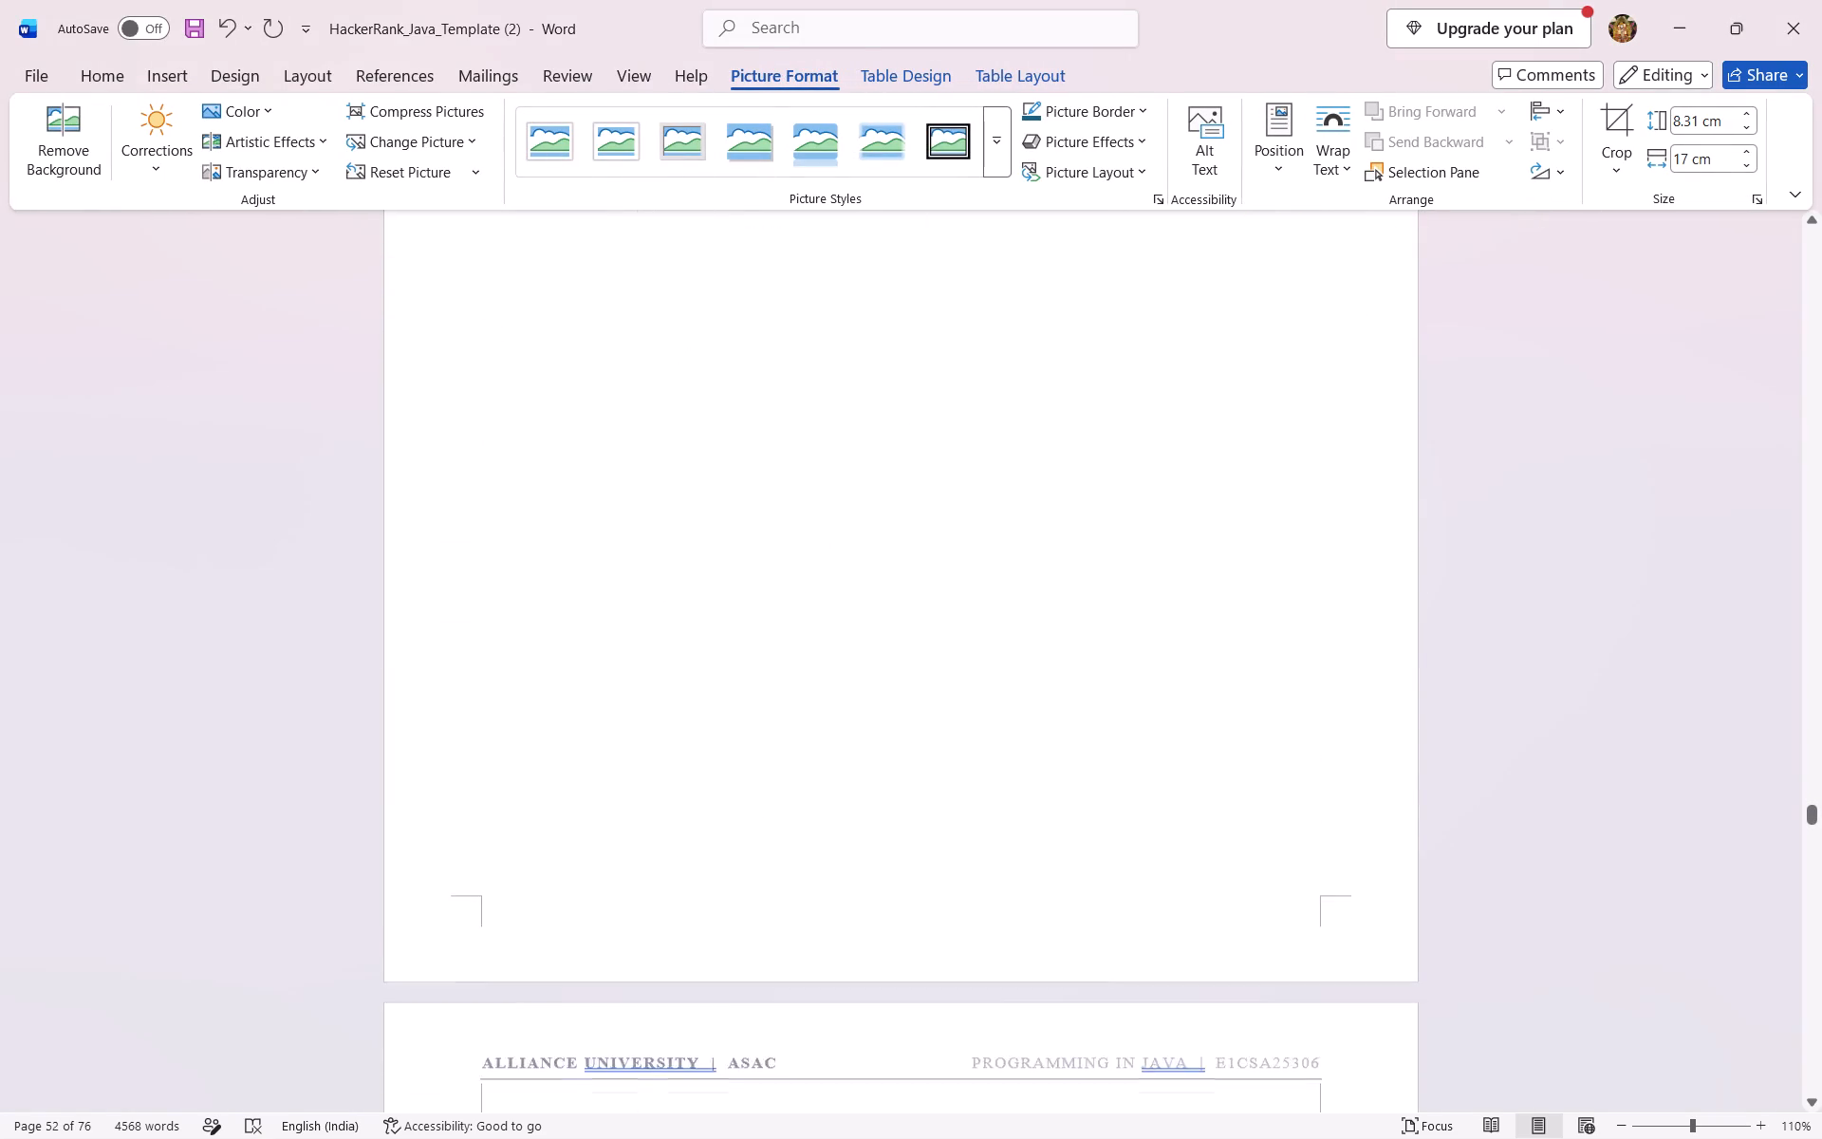
{"action": "scroll", "coordinate": [792, 751], "scroll_direction": "down", "scroll_amount": 3}
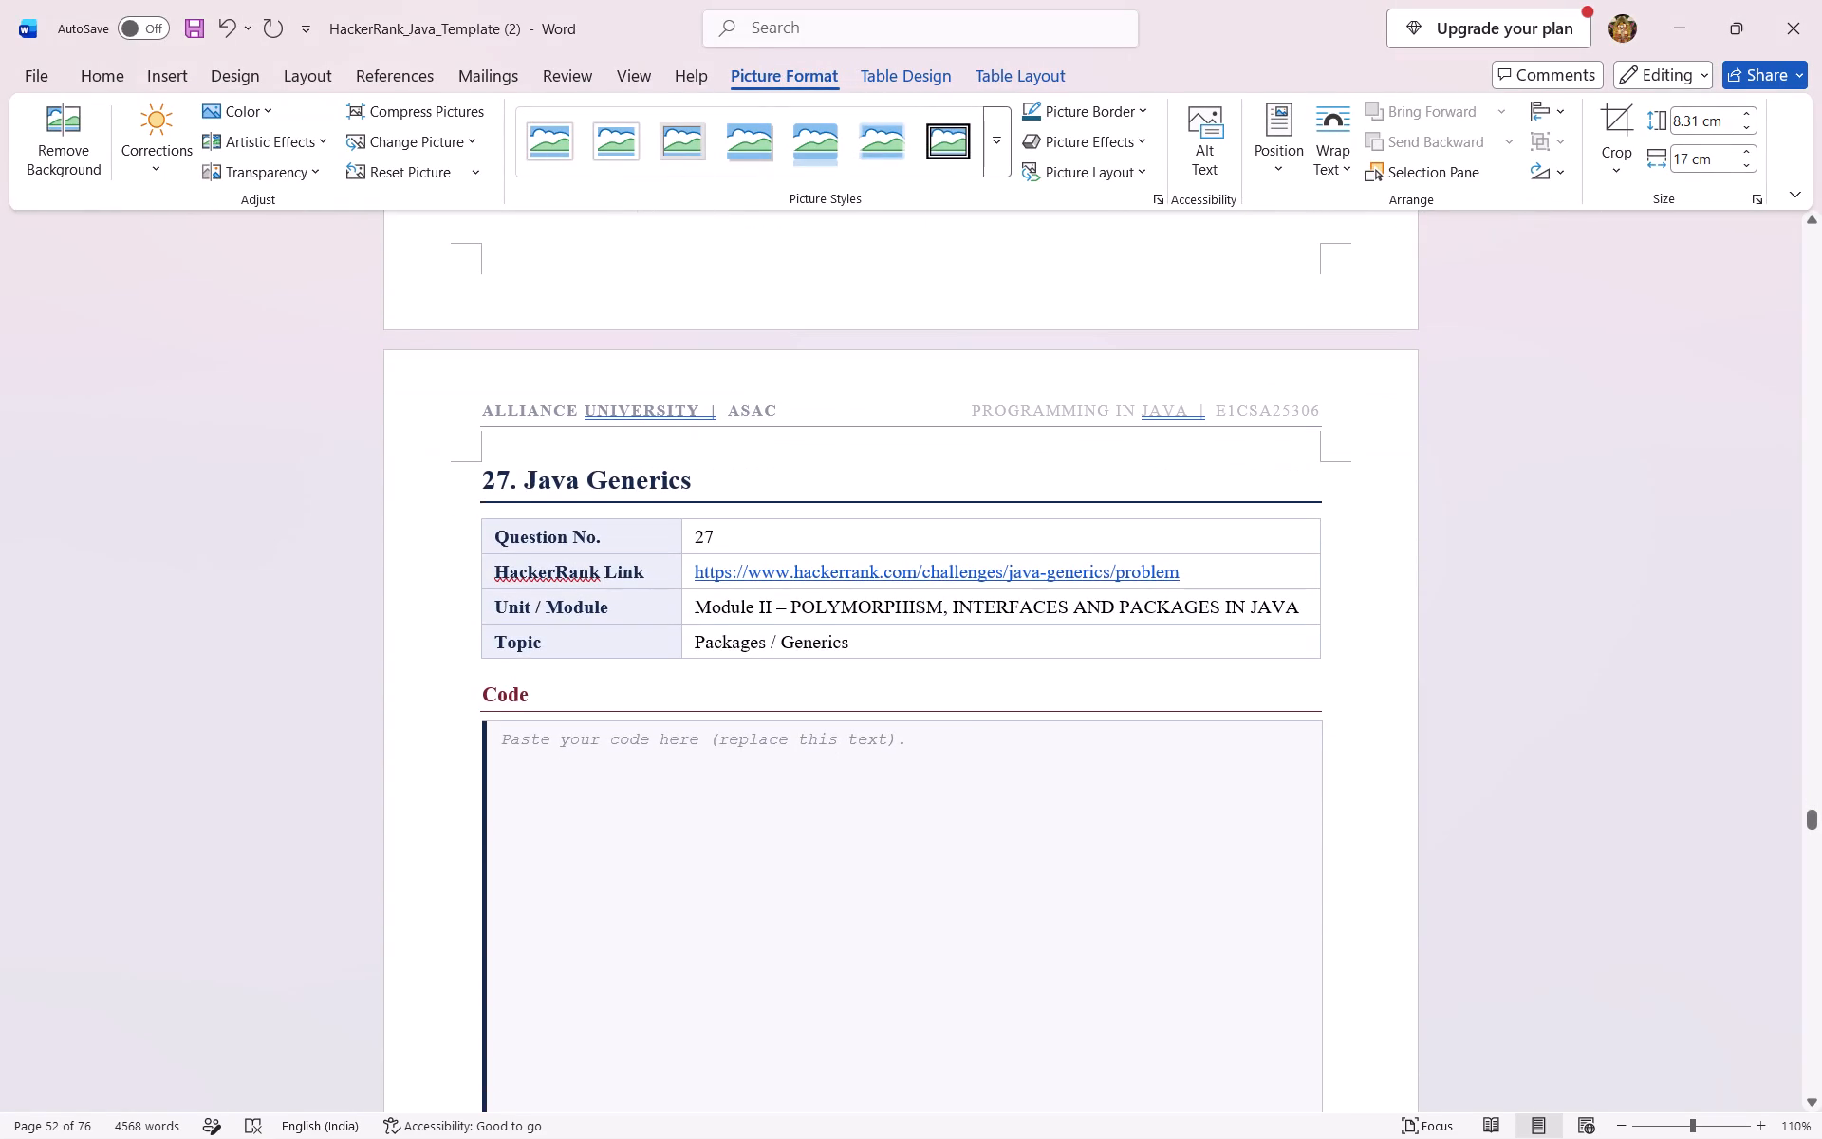
{"action": "left_click", "coordinate": [843, 571], "text": "ctrl"}
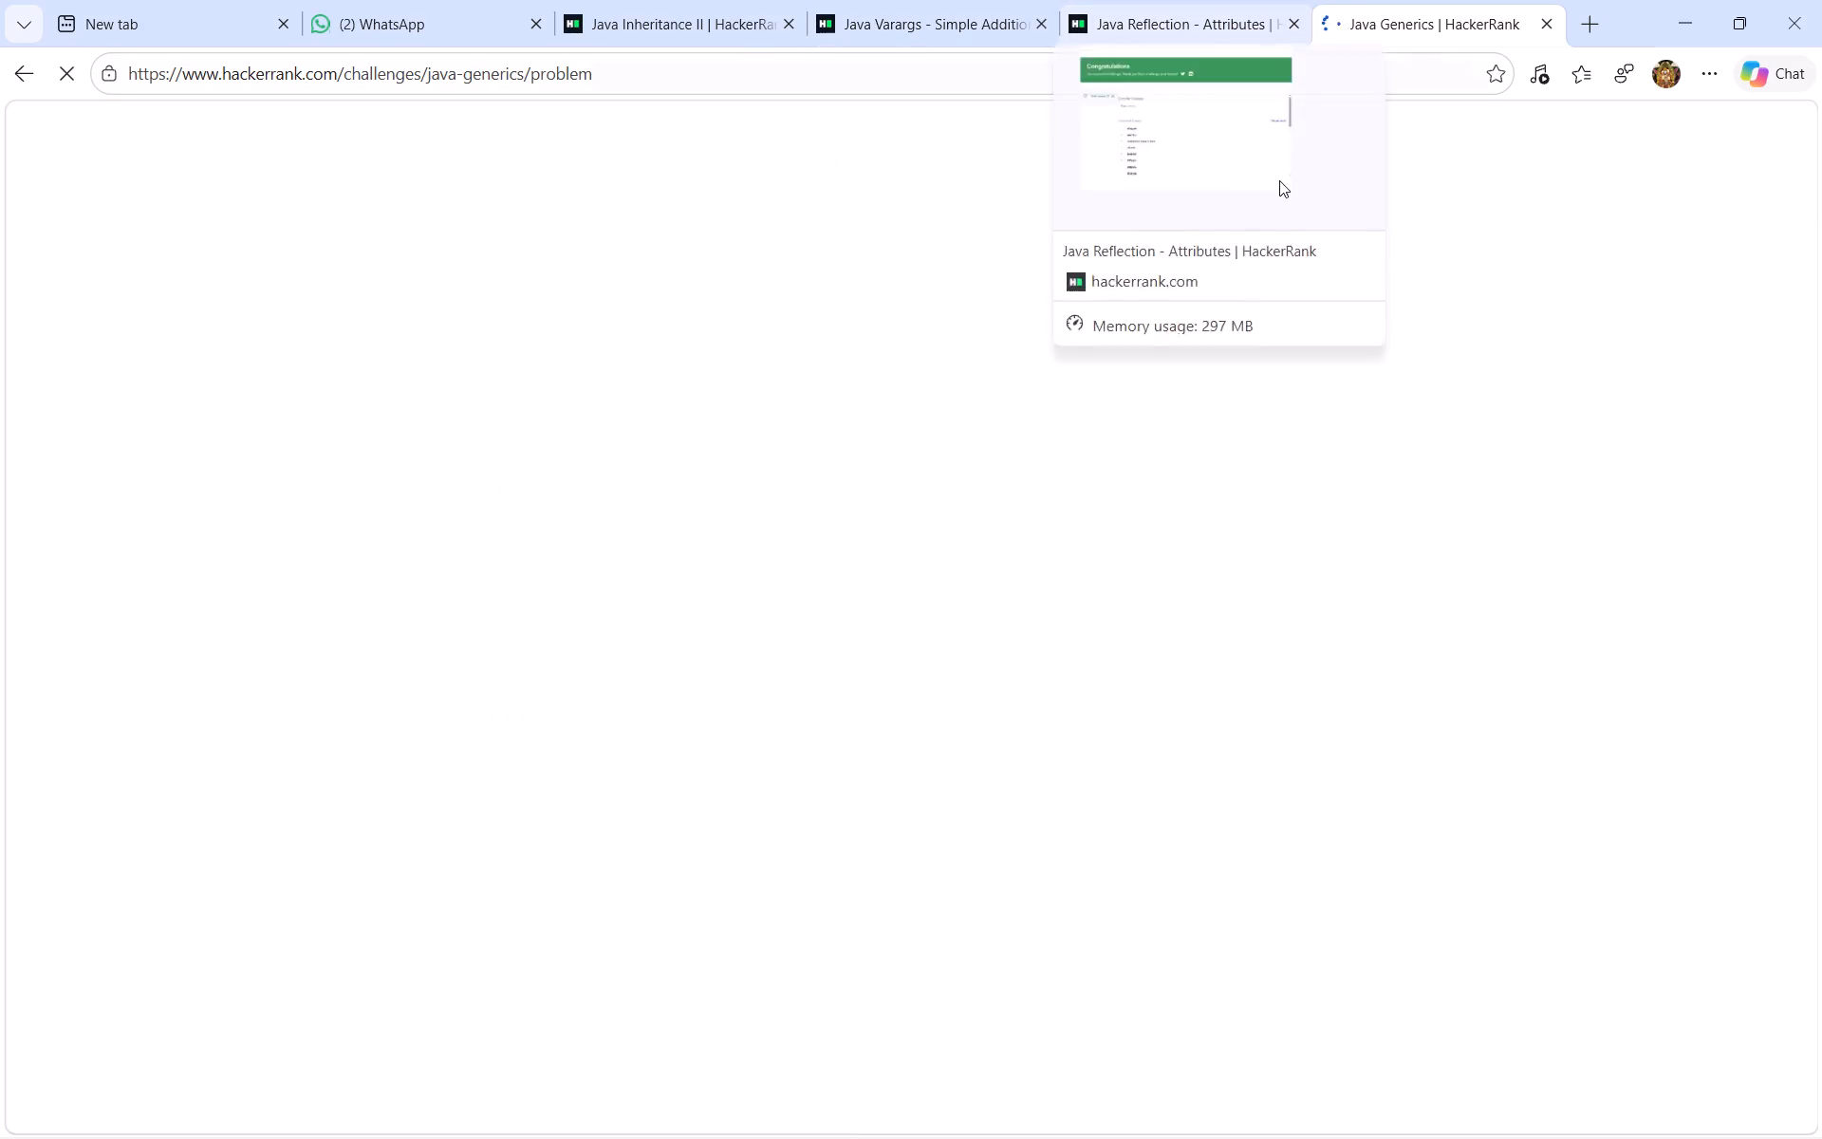
{"action": "left_click", "coordinate": [1298, 21]}
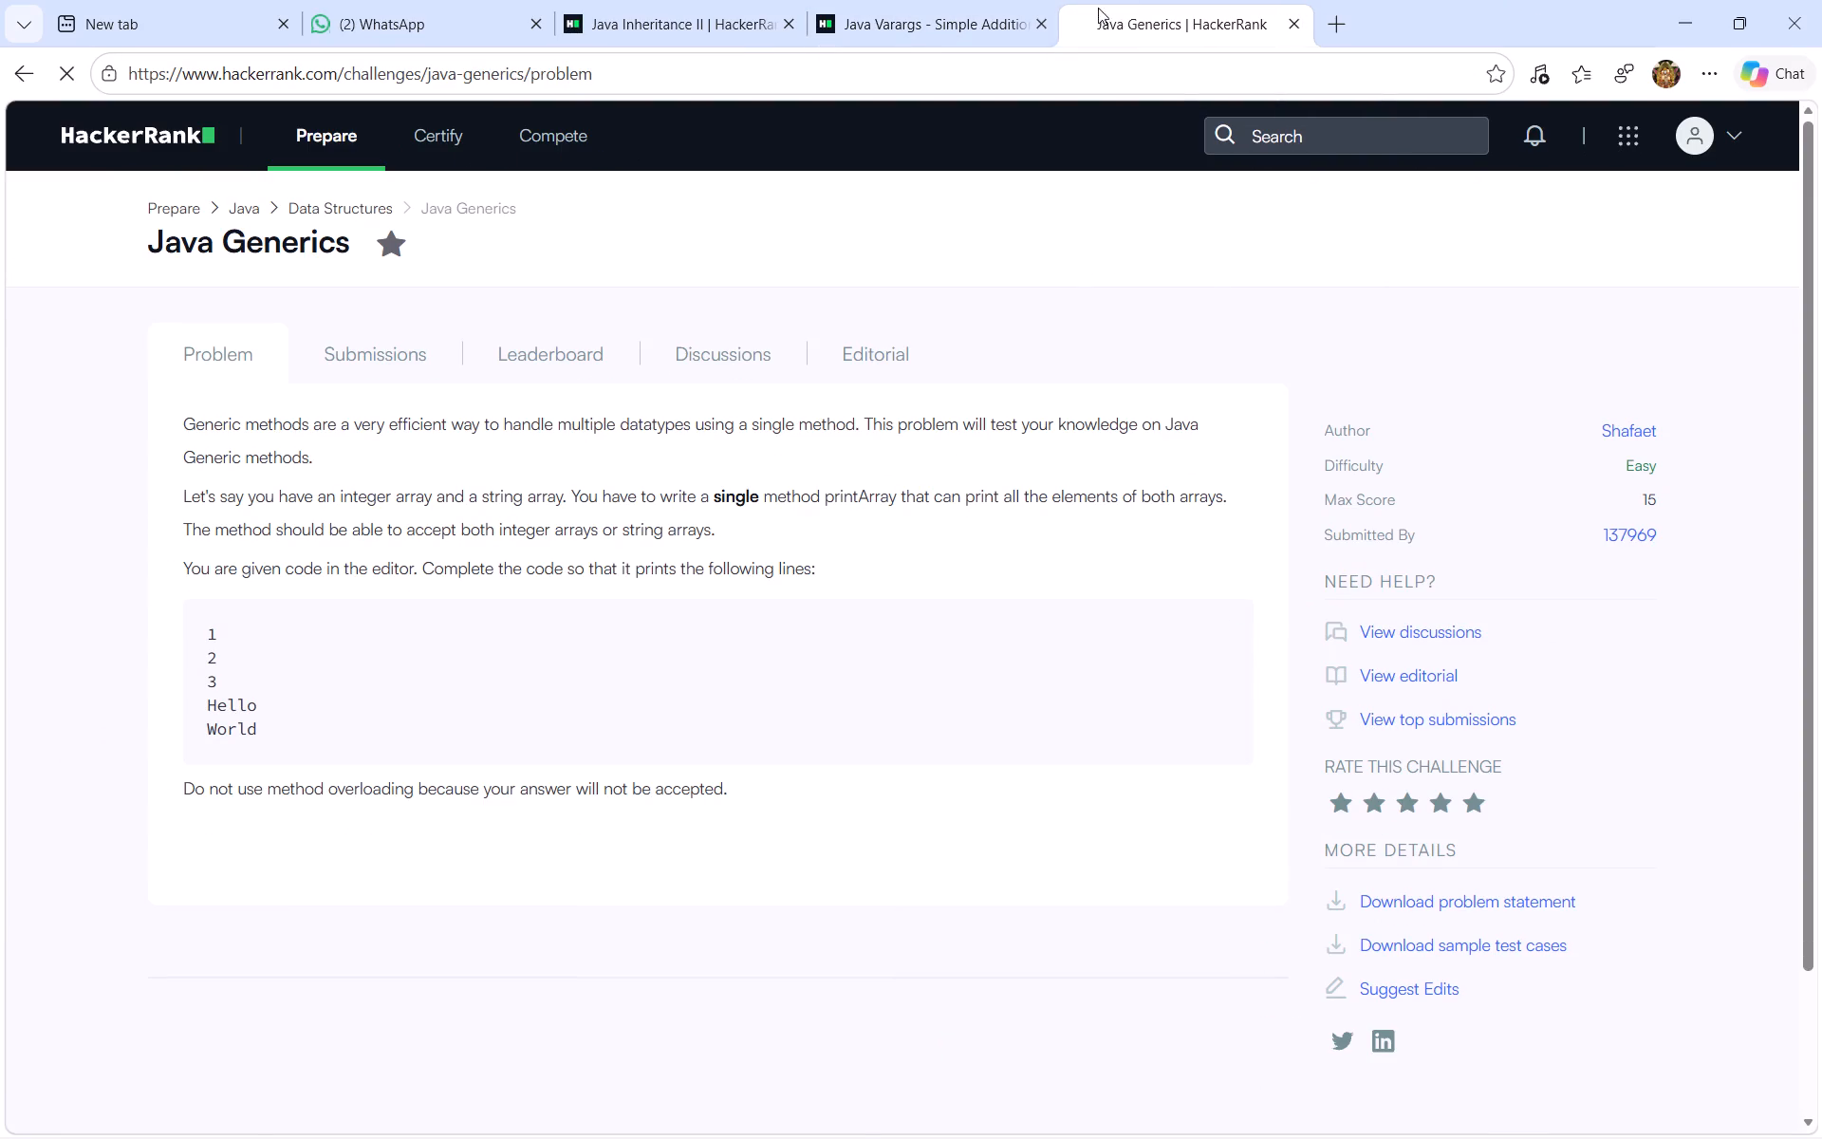
{"action": "left_click", "coordinate": [1038, 21]}
View the results of the accepted Java Generics submission and open its submitted Java 7 code in the editor.
{"action": "scroll", "coordinate": [530, 488], "scroll_direction": "down", "scroll_amount": 4}
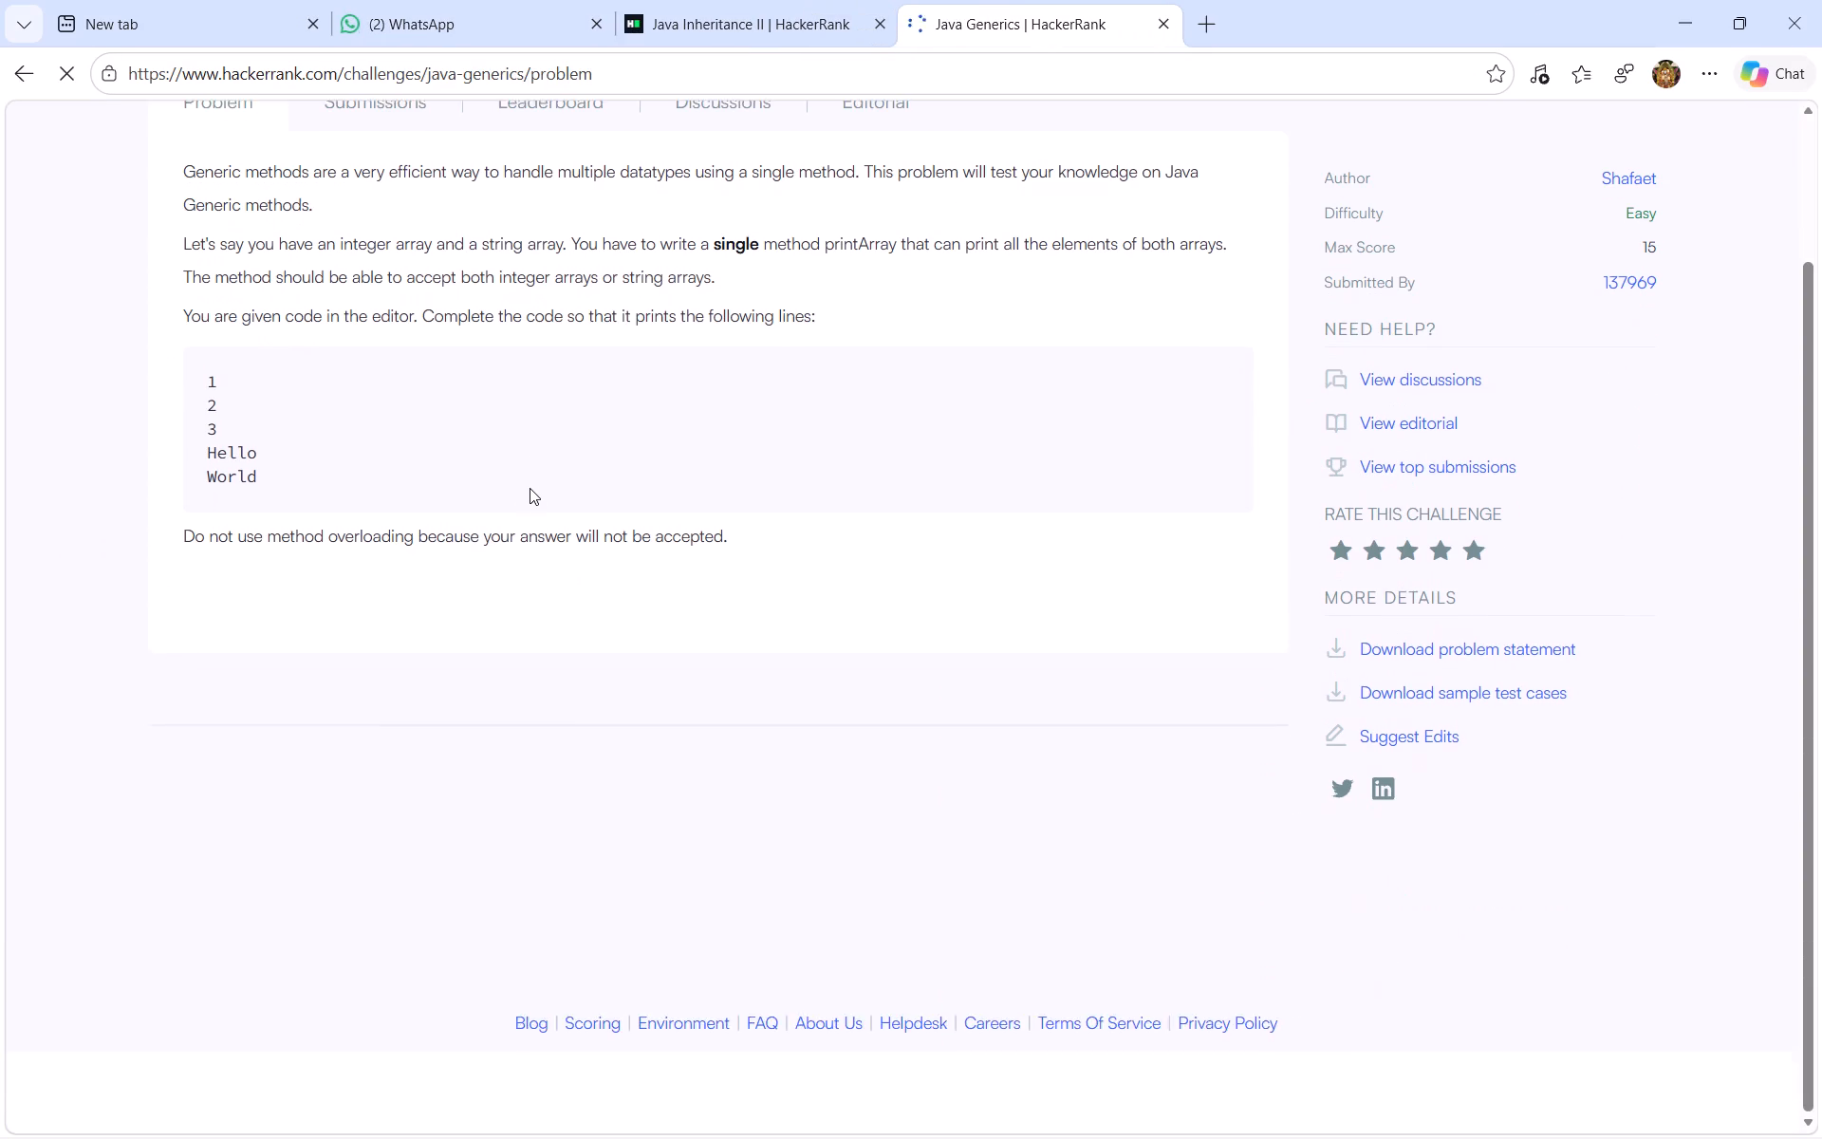
{"action": "scroll", "coordinate": [530, 488], "scroll_direction": "up", "scroll_amount": 1}
{"action": "left_click", "coordinate": [344, 324]}
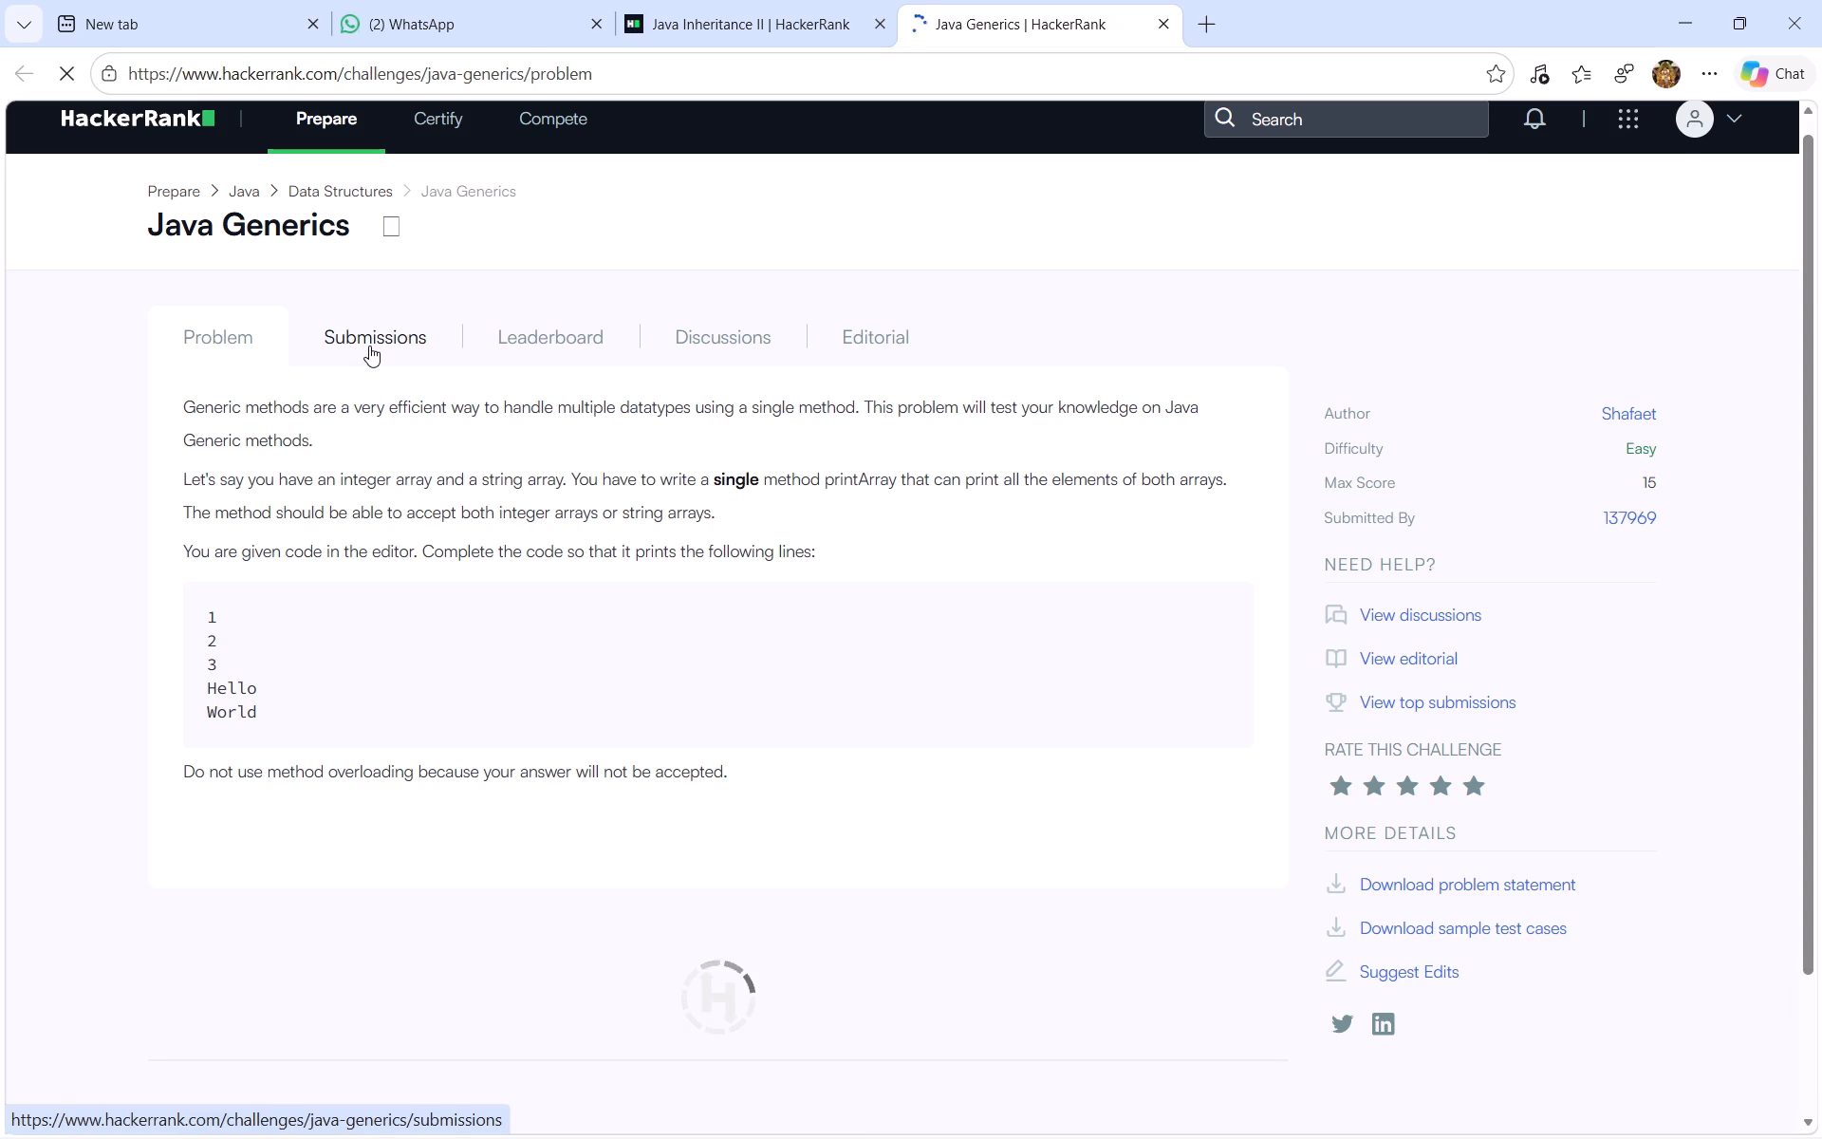
{"action": "scroll", "coordinate": [401, 426], "scroll_direction": "down", "scroll_amount": 3}
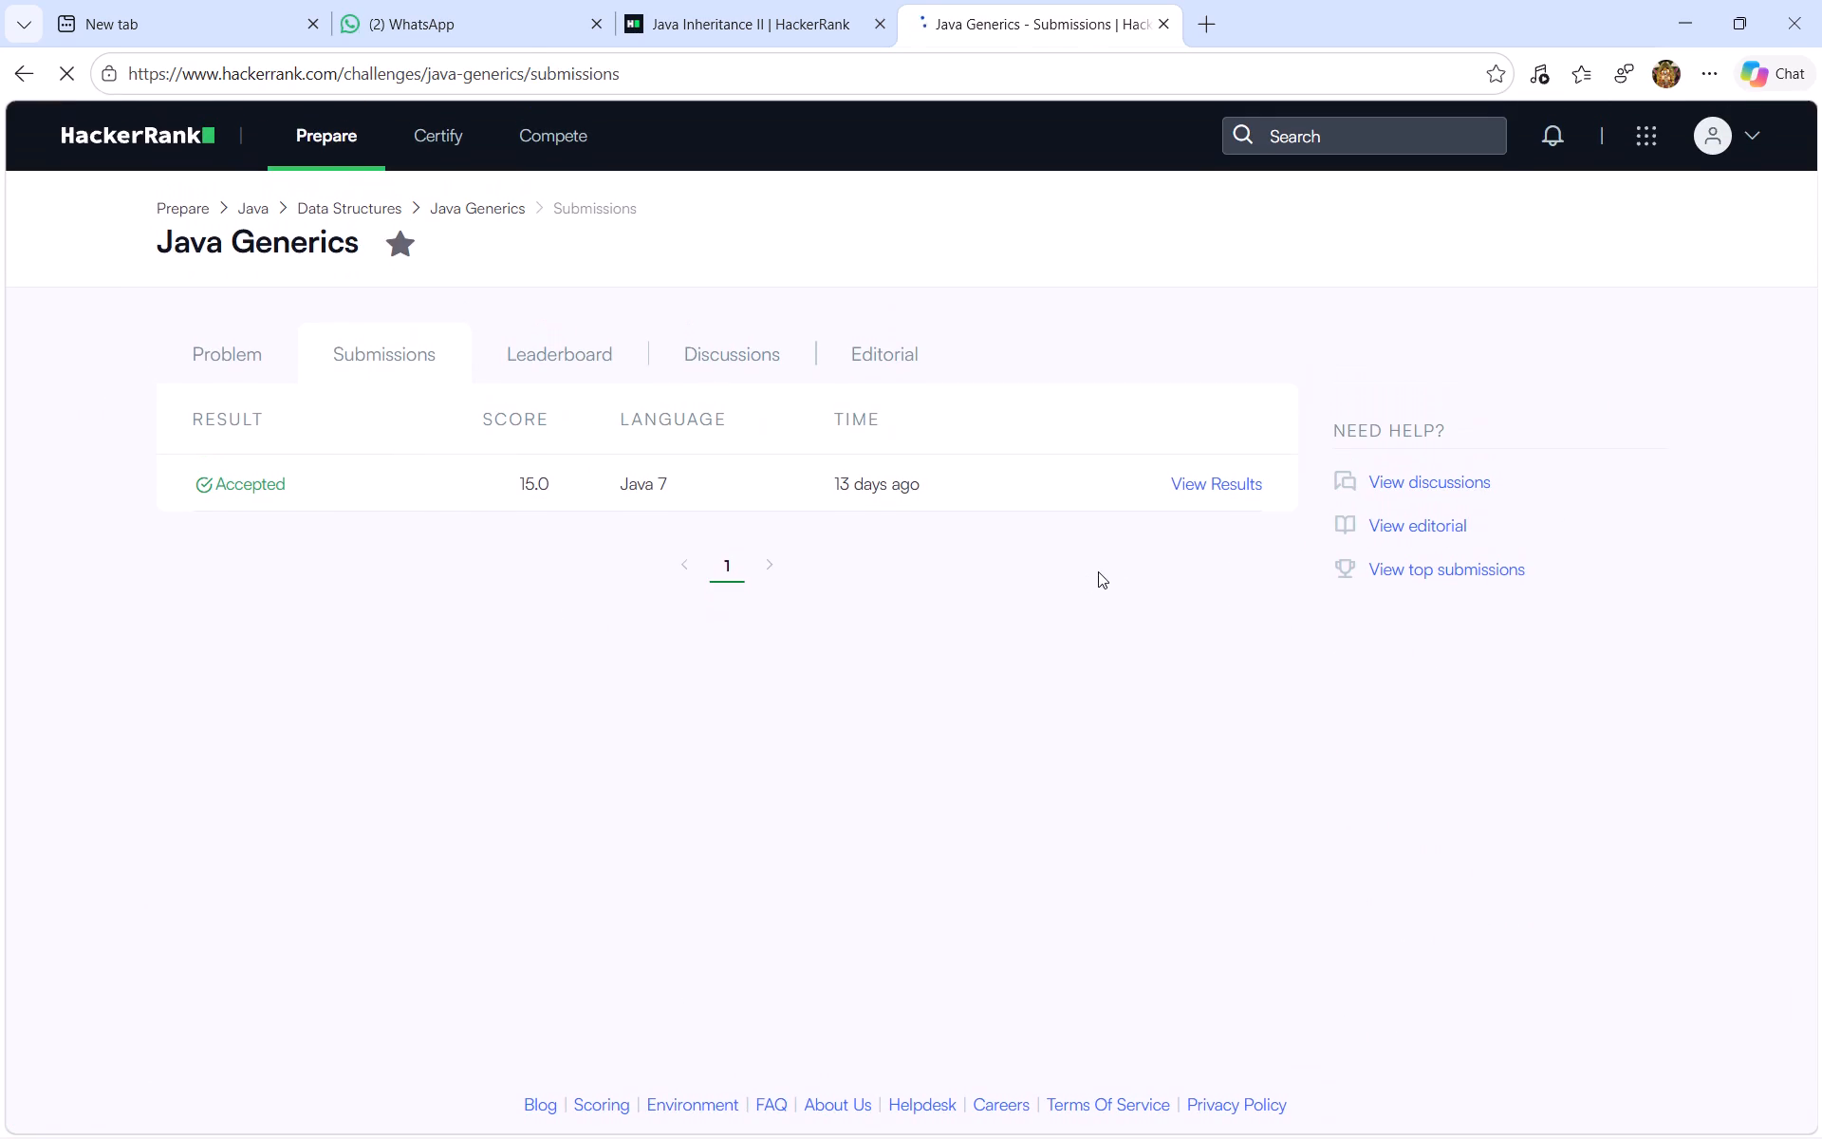
{"action": "left_click", "coordinate": [1196, 487]}
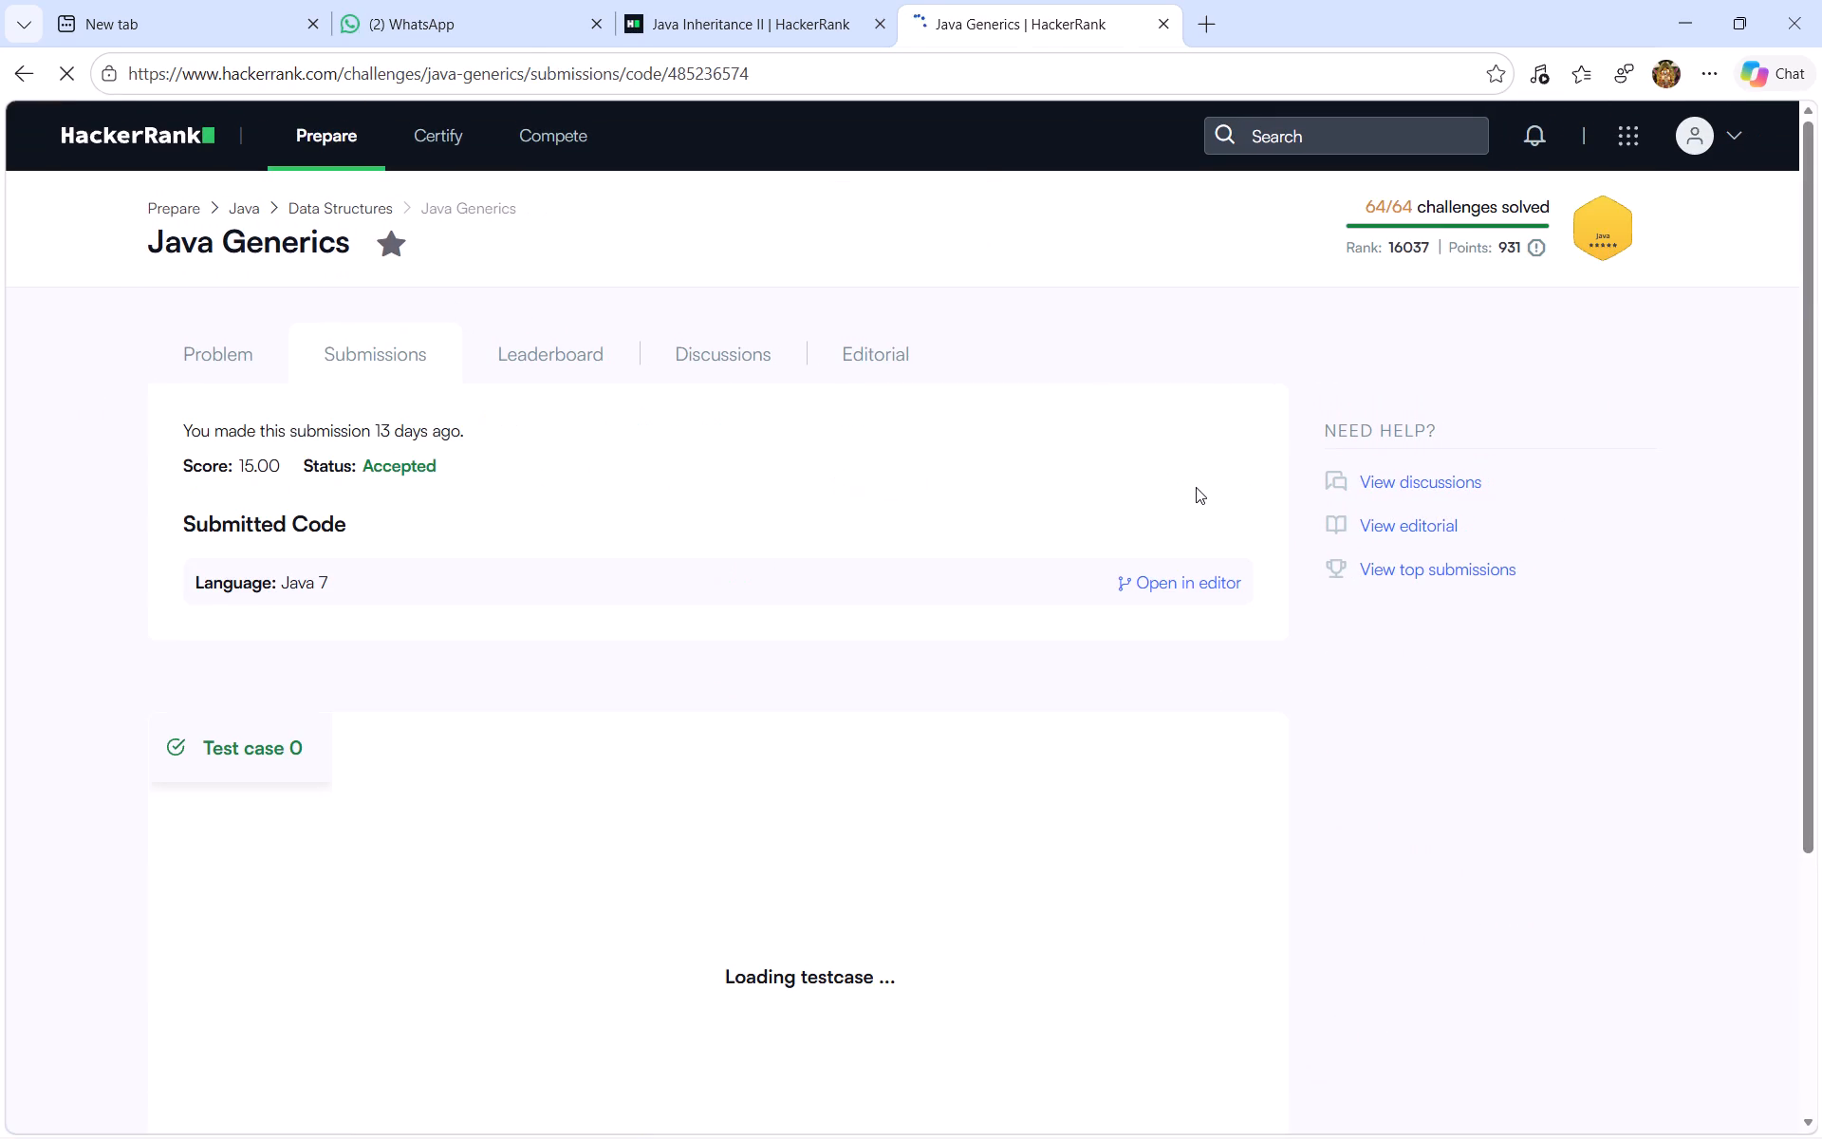
{"action": "scroll", "coordinate": [1004, 703], "scroll_direction": "down", "scroll_amount": 3}
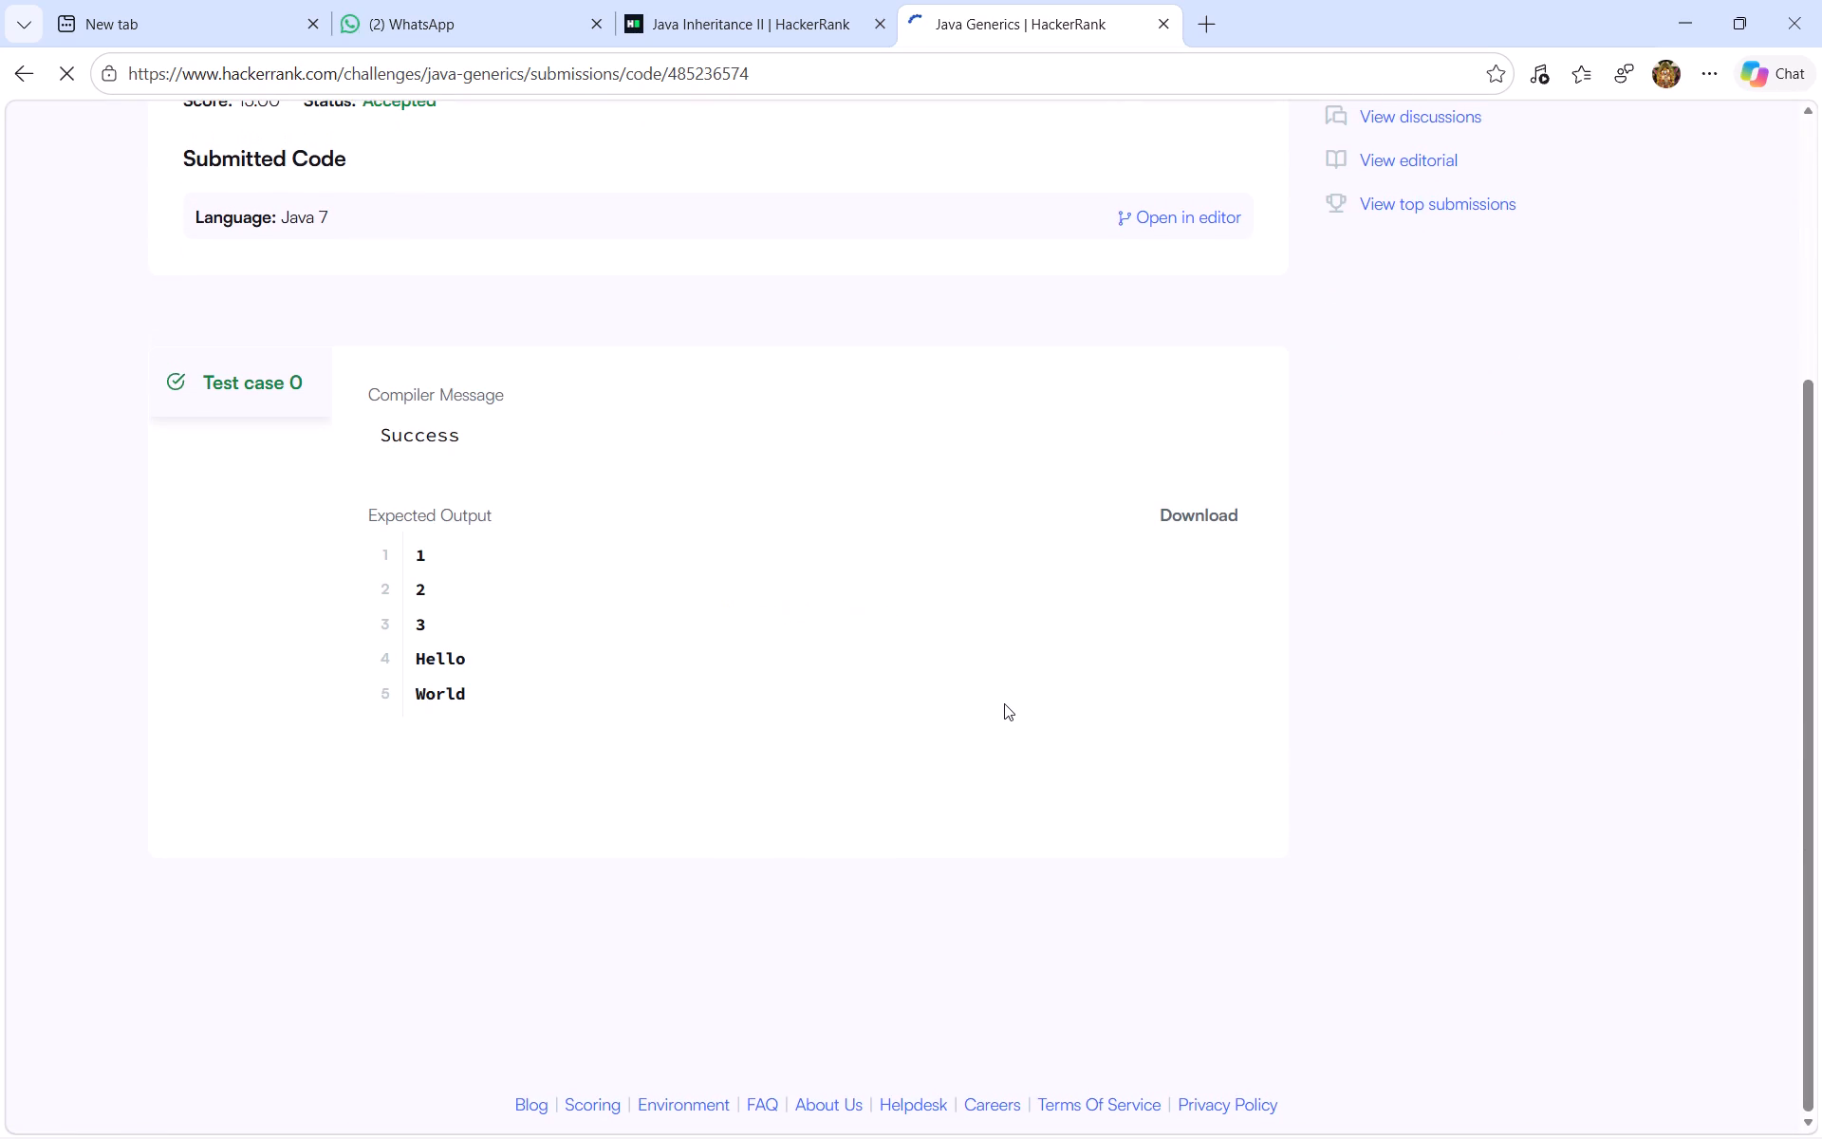
{"action": "scroll", "coordinate": [1004, 703], "scroll_direction": "right", "scroll_amount": 1}
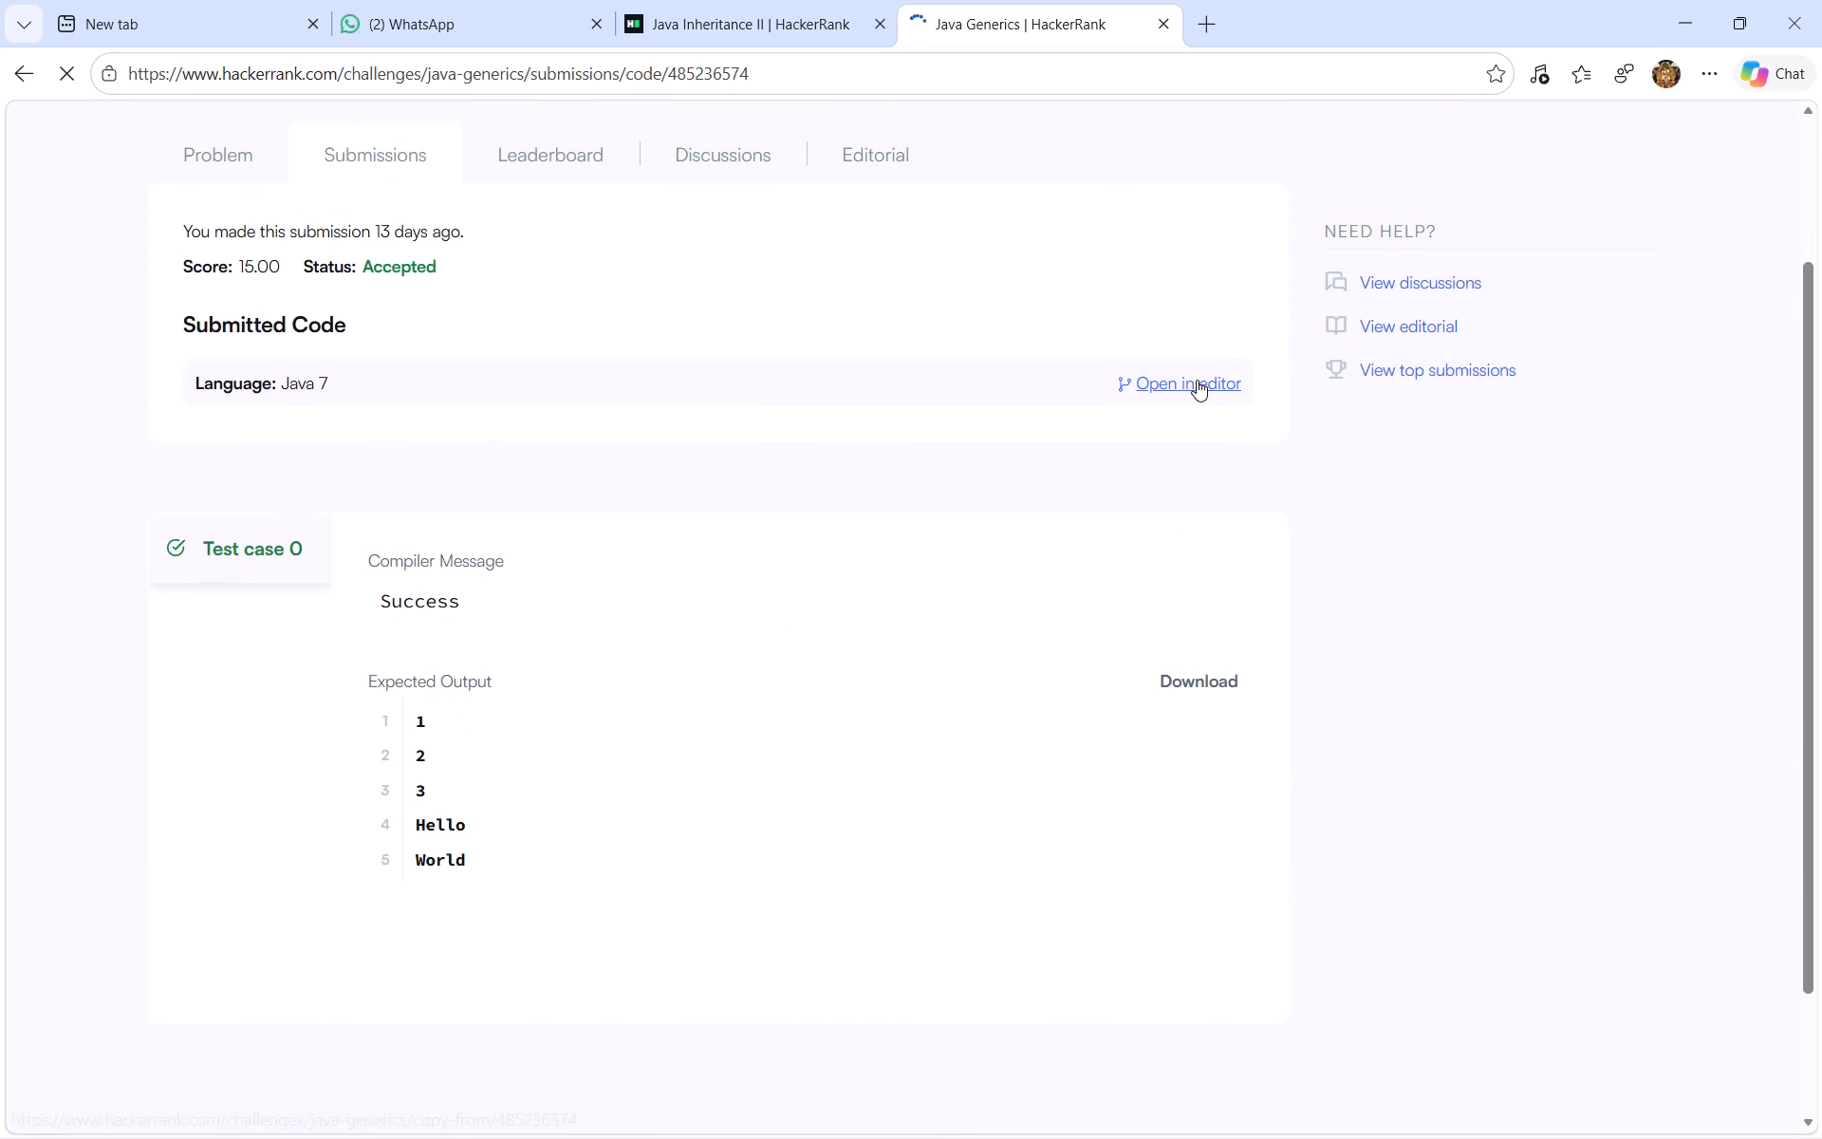
{"action": "left_click", "coordinate": [1197, 380]}
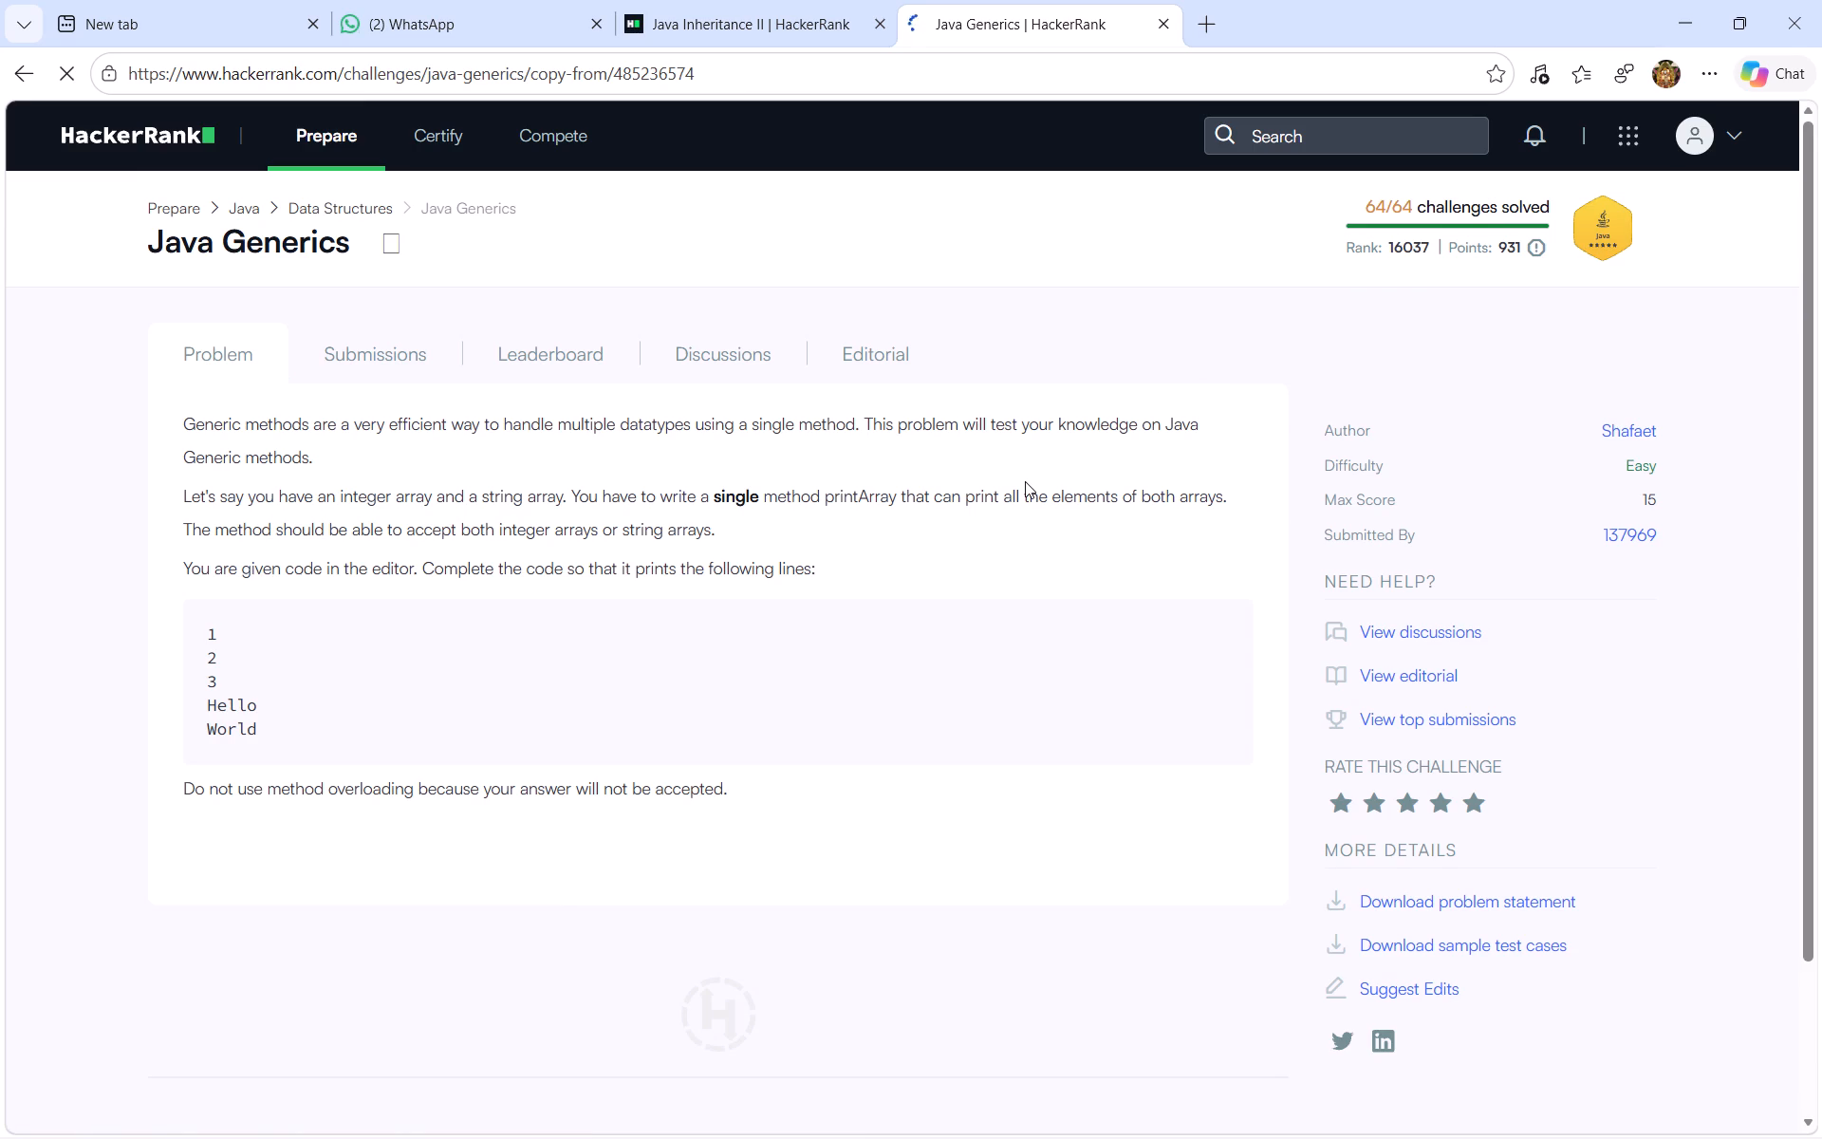
Copy the entire Java Generics code from the editor and paste it over the placeholder text in question 27's Code box in Word.
{"action": "scroll", "coordinate": [1025, 481], "scroll_direction": "down", "scroll_amount": 4}
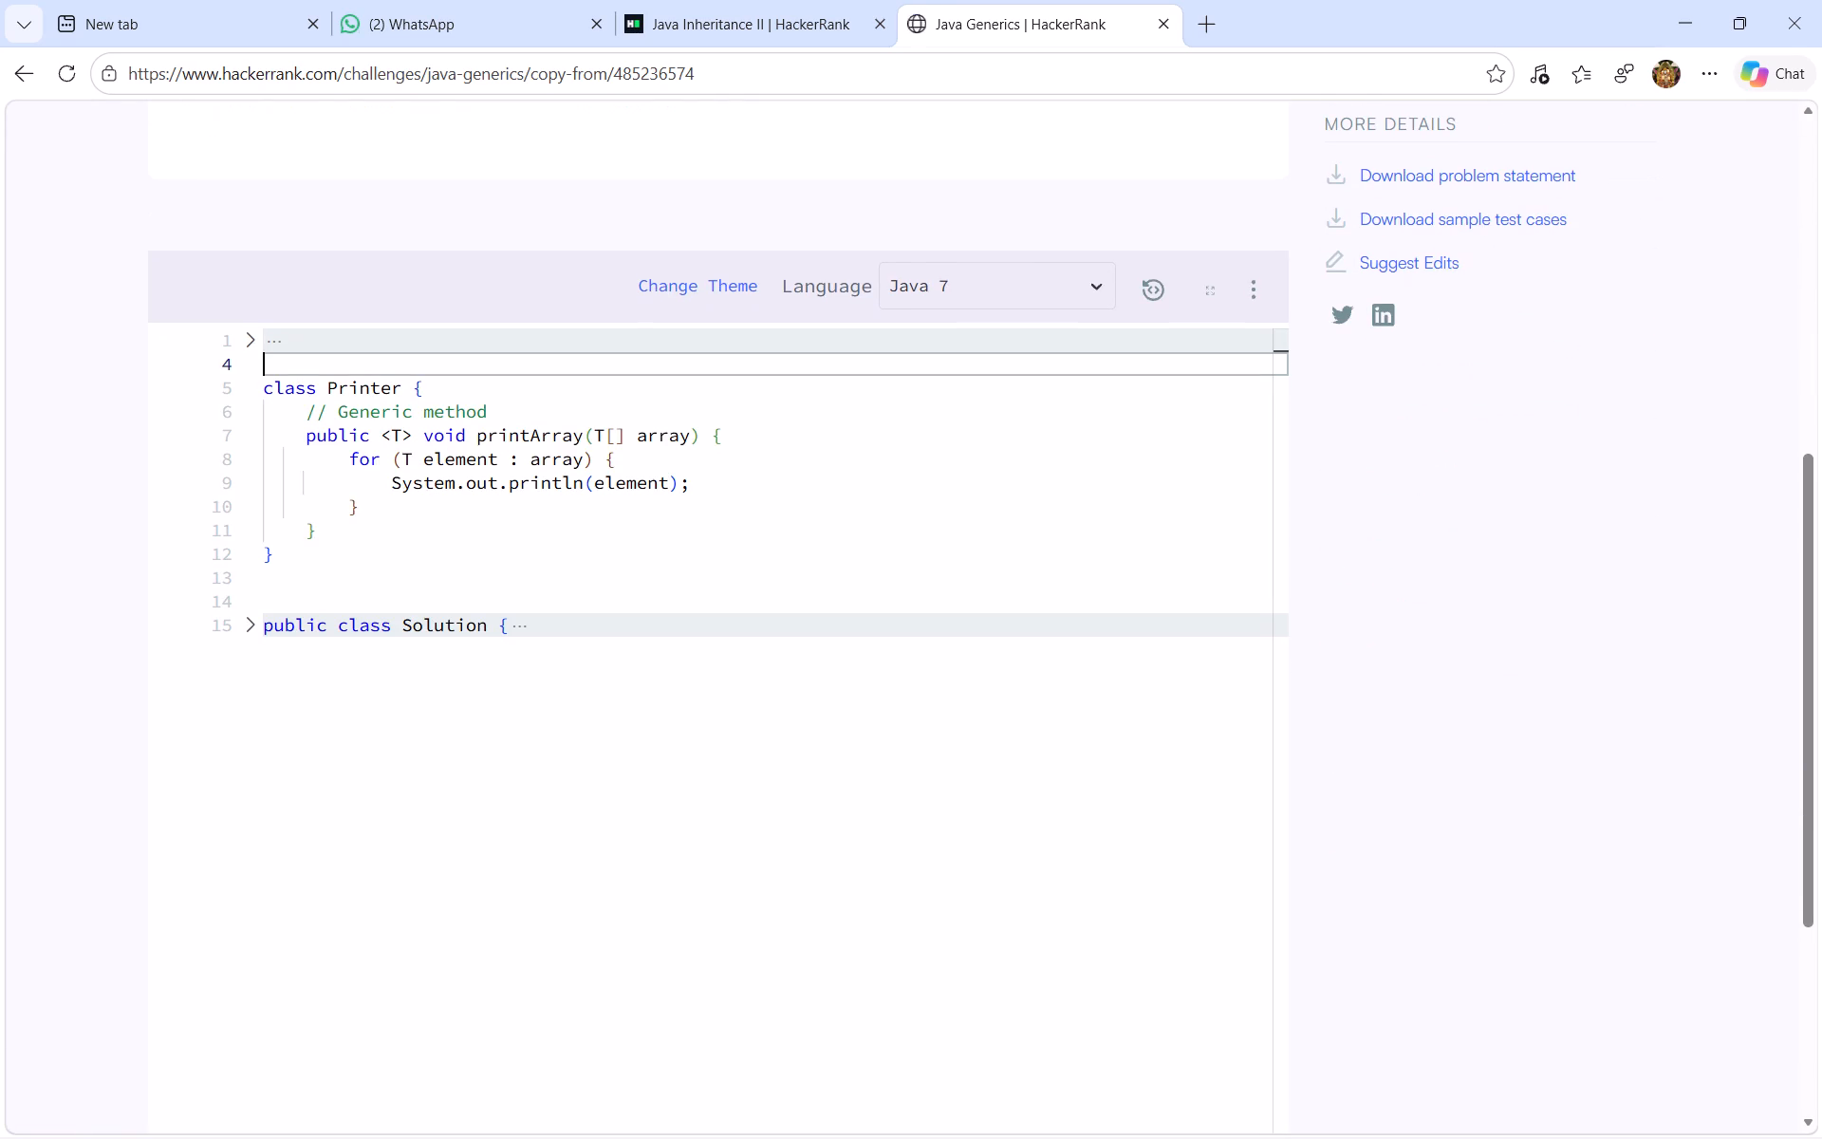
{"action": "left_click", "coordinate": [556, 573]}
{"action": "key", "text": "ctrl+a"}
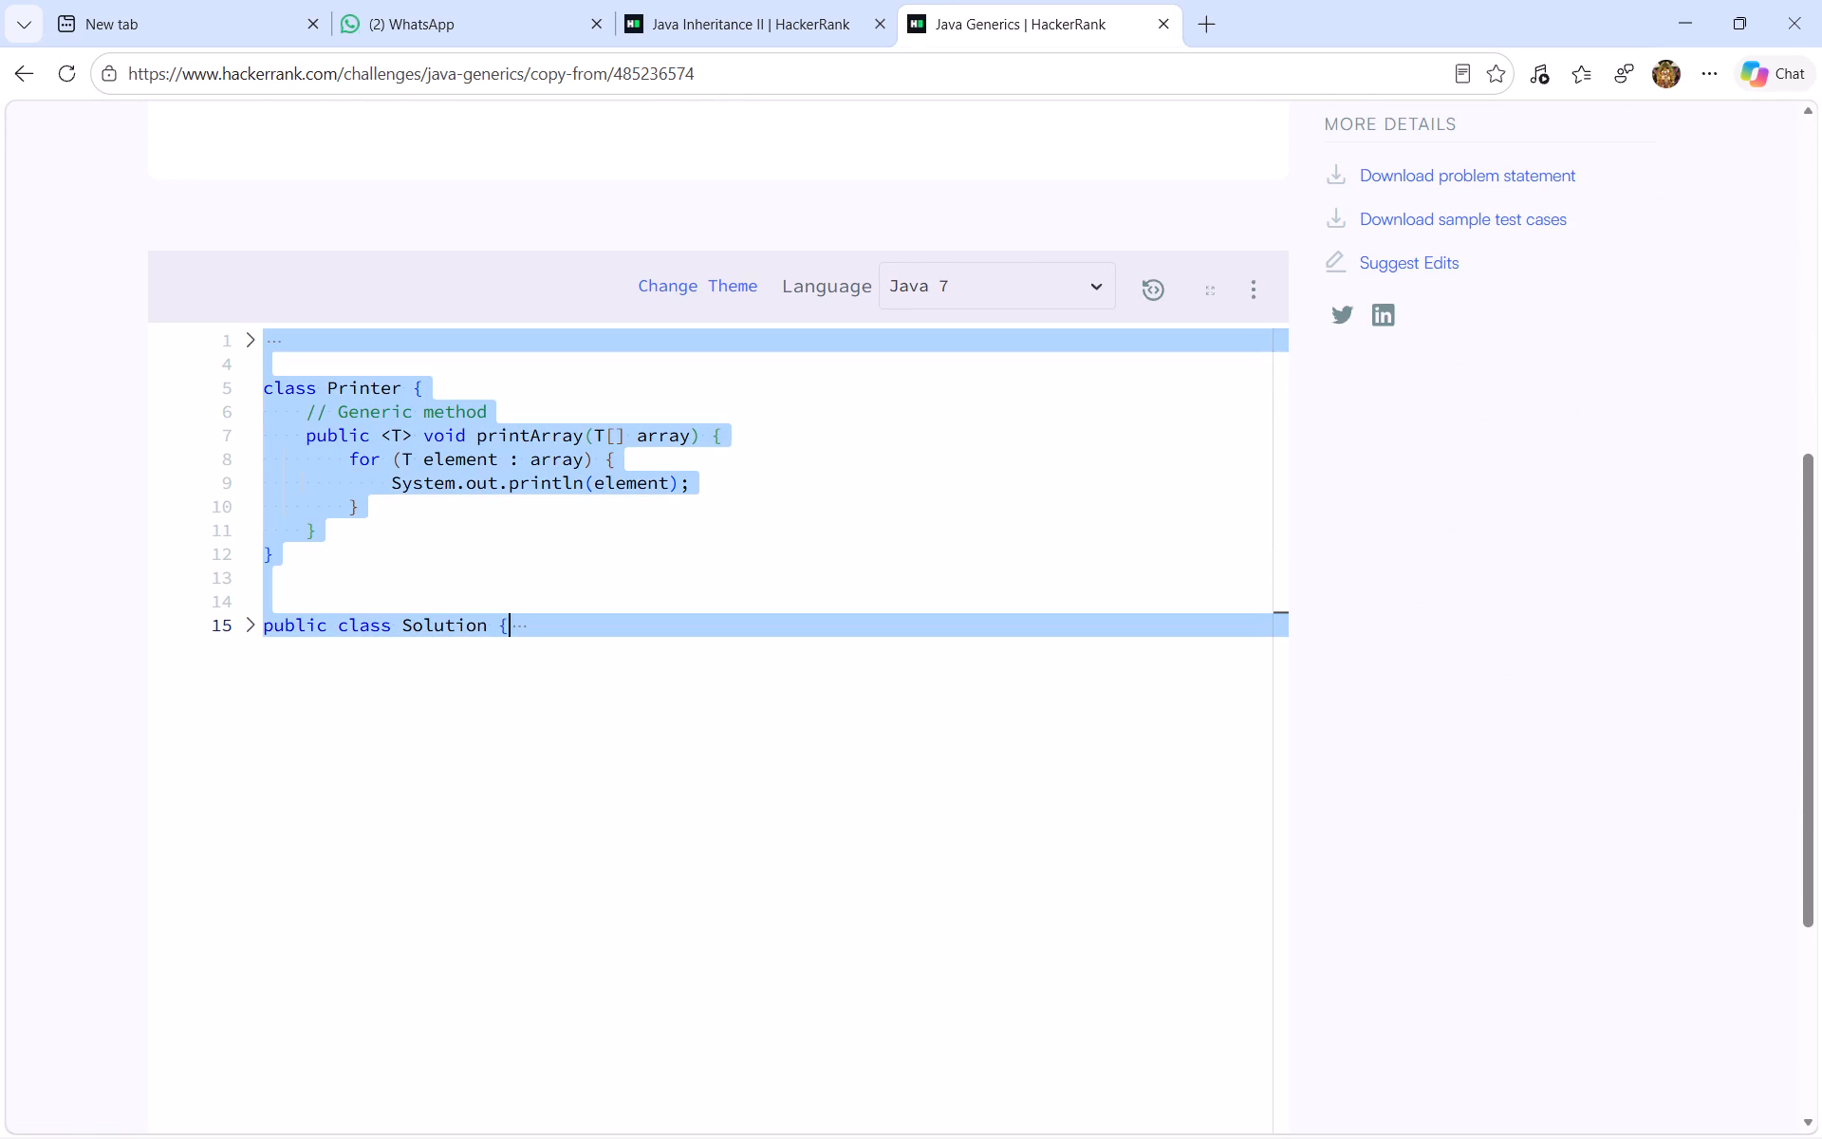
{"action": "key", "text": "ctrl+c"}
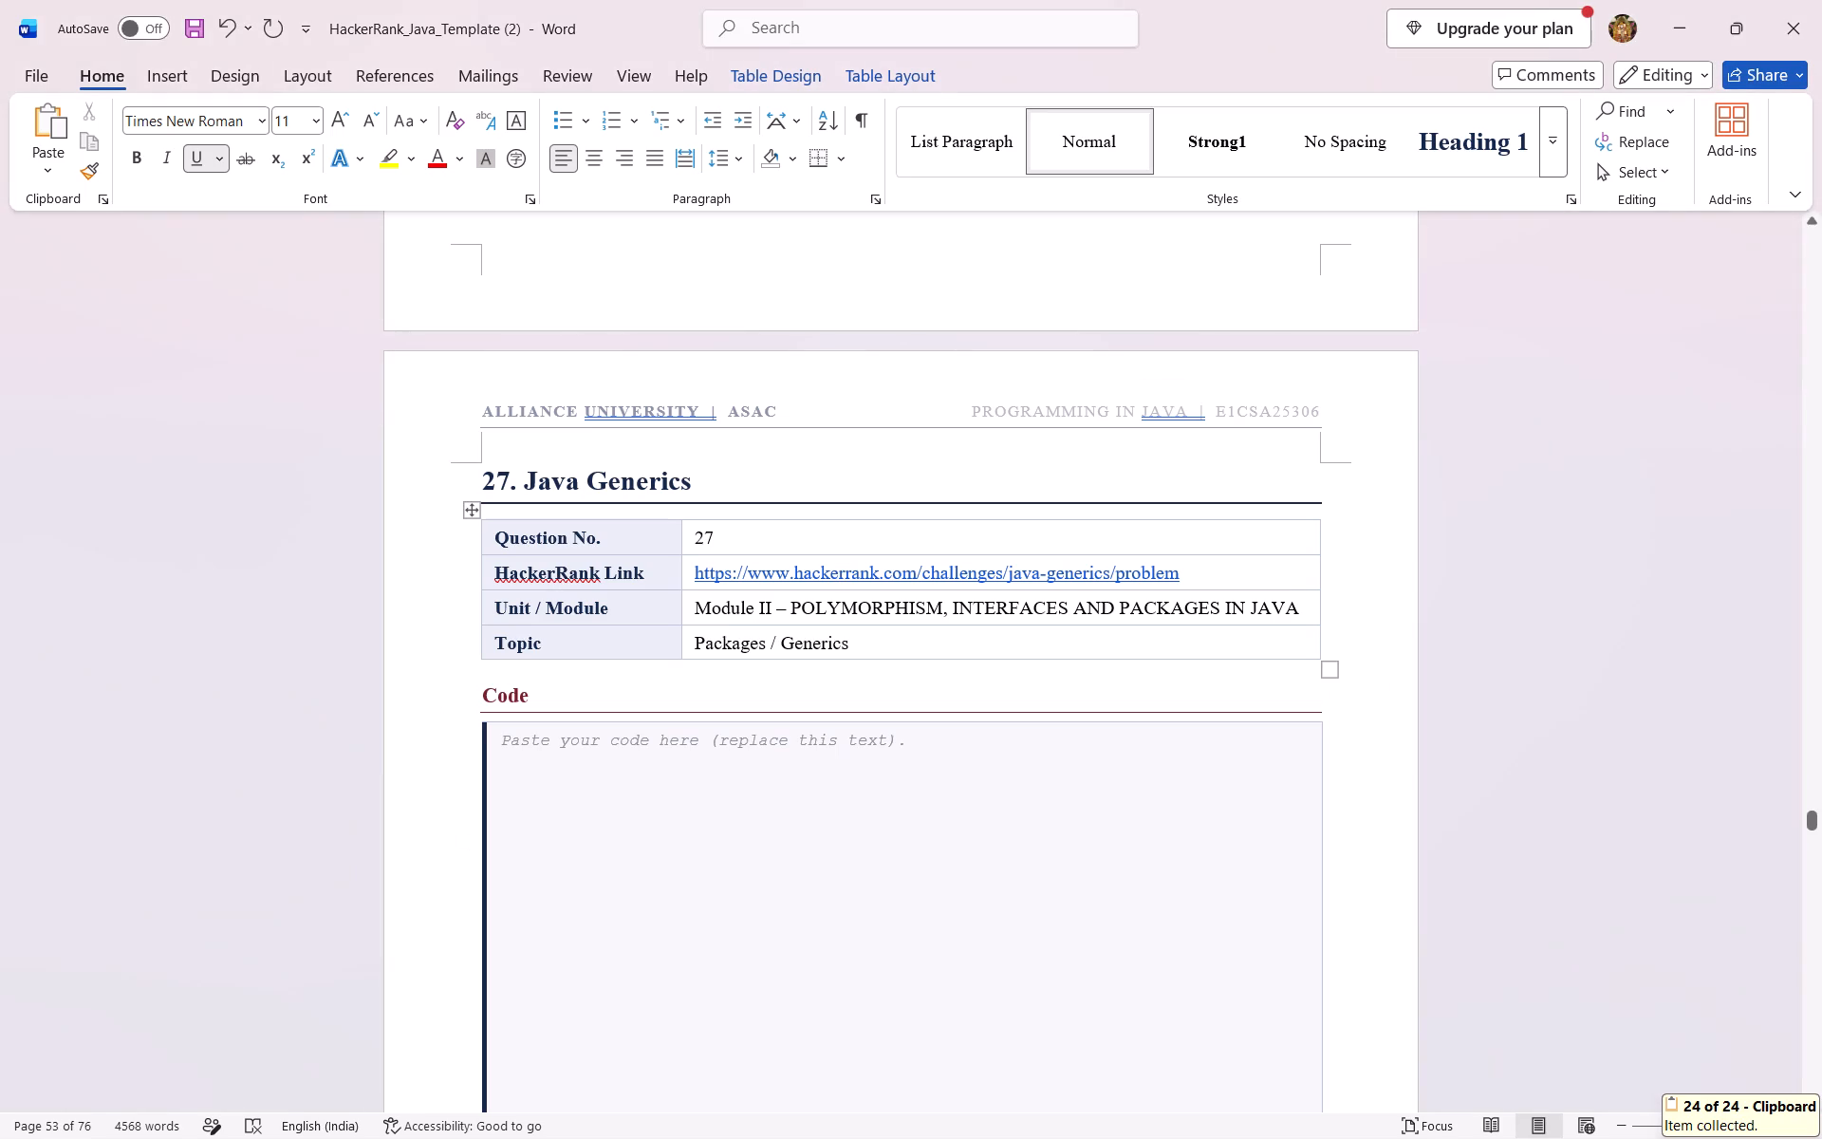
{"action": "left_click_drag", "start_coordinate": [901, 747], "coordinate": [705, 745]}
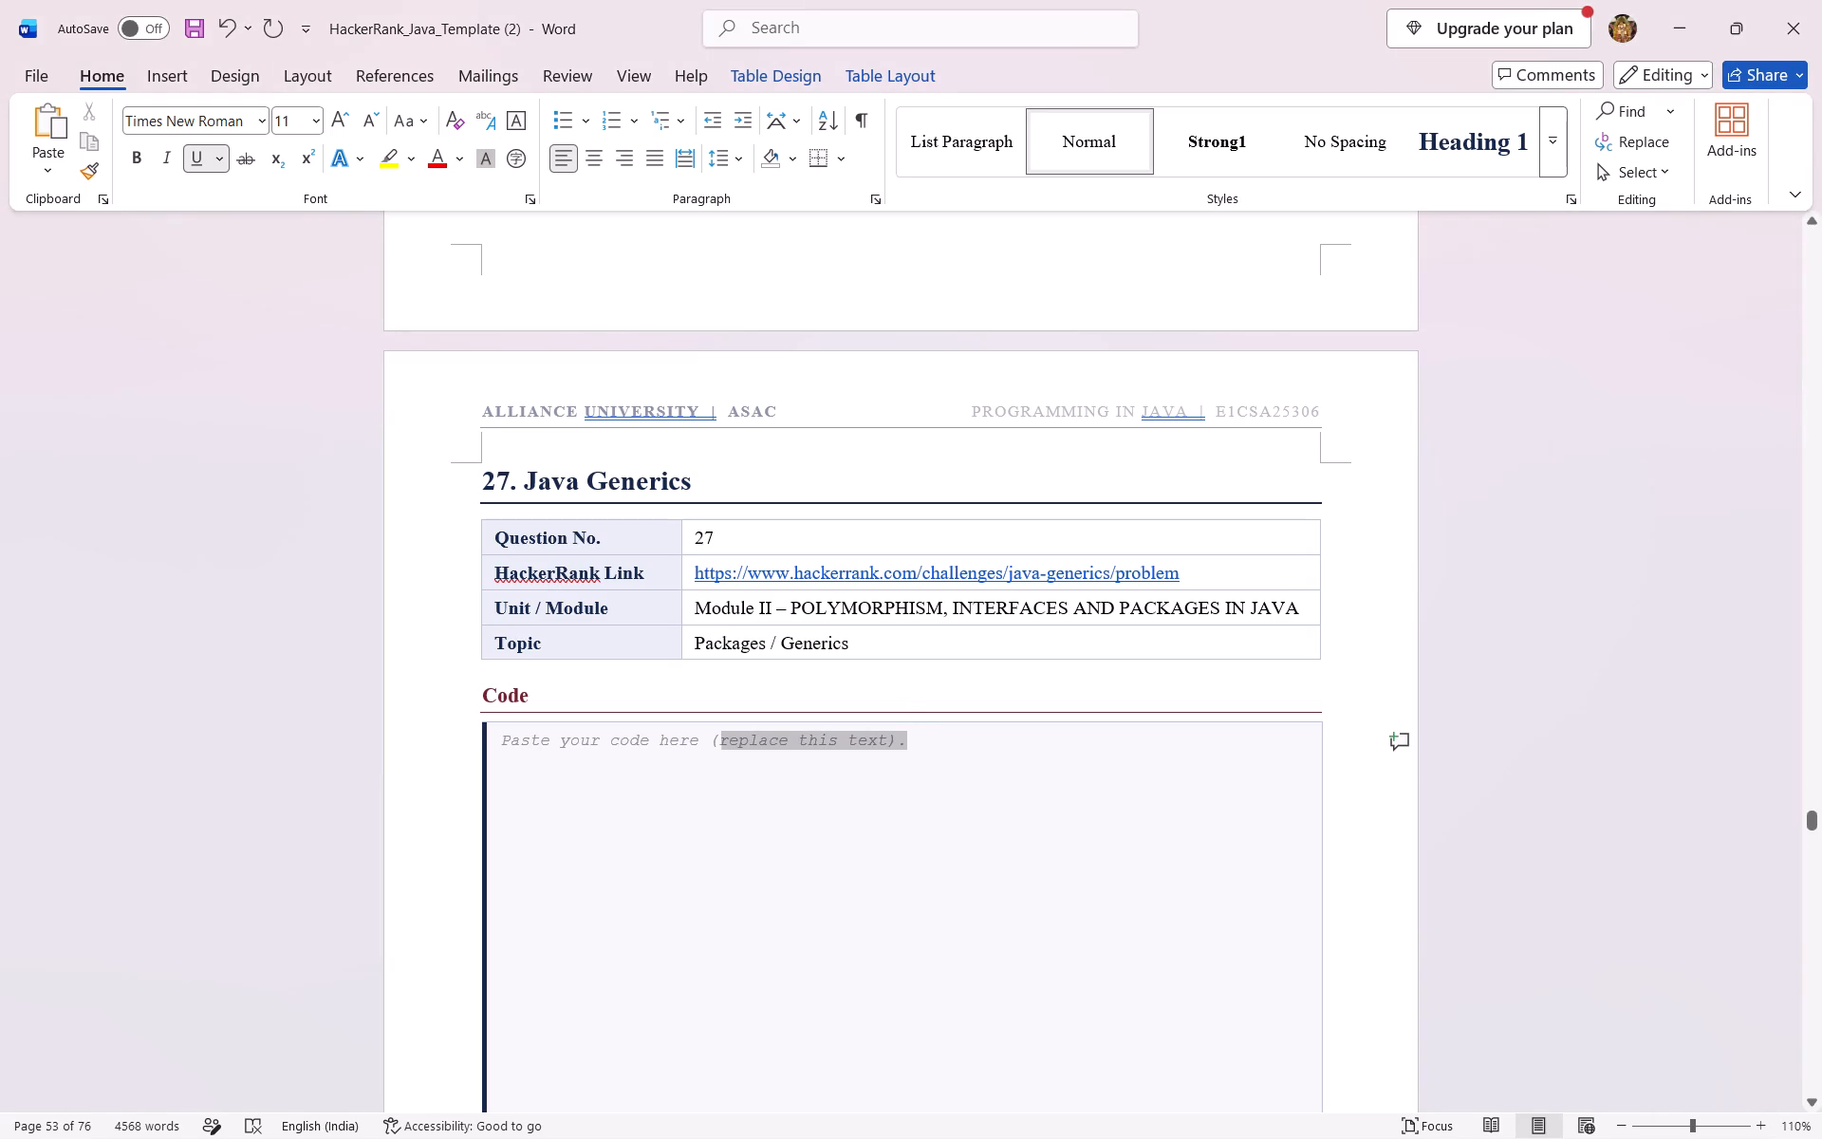
{"action": "left_click_drag", "start_coordinate": [705, 745], "coordinate": [521, 728]}
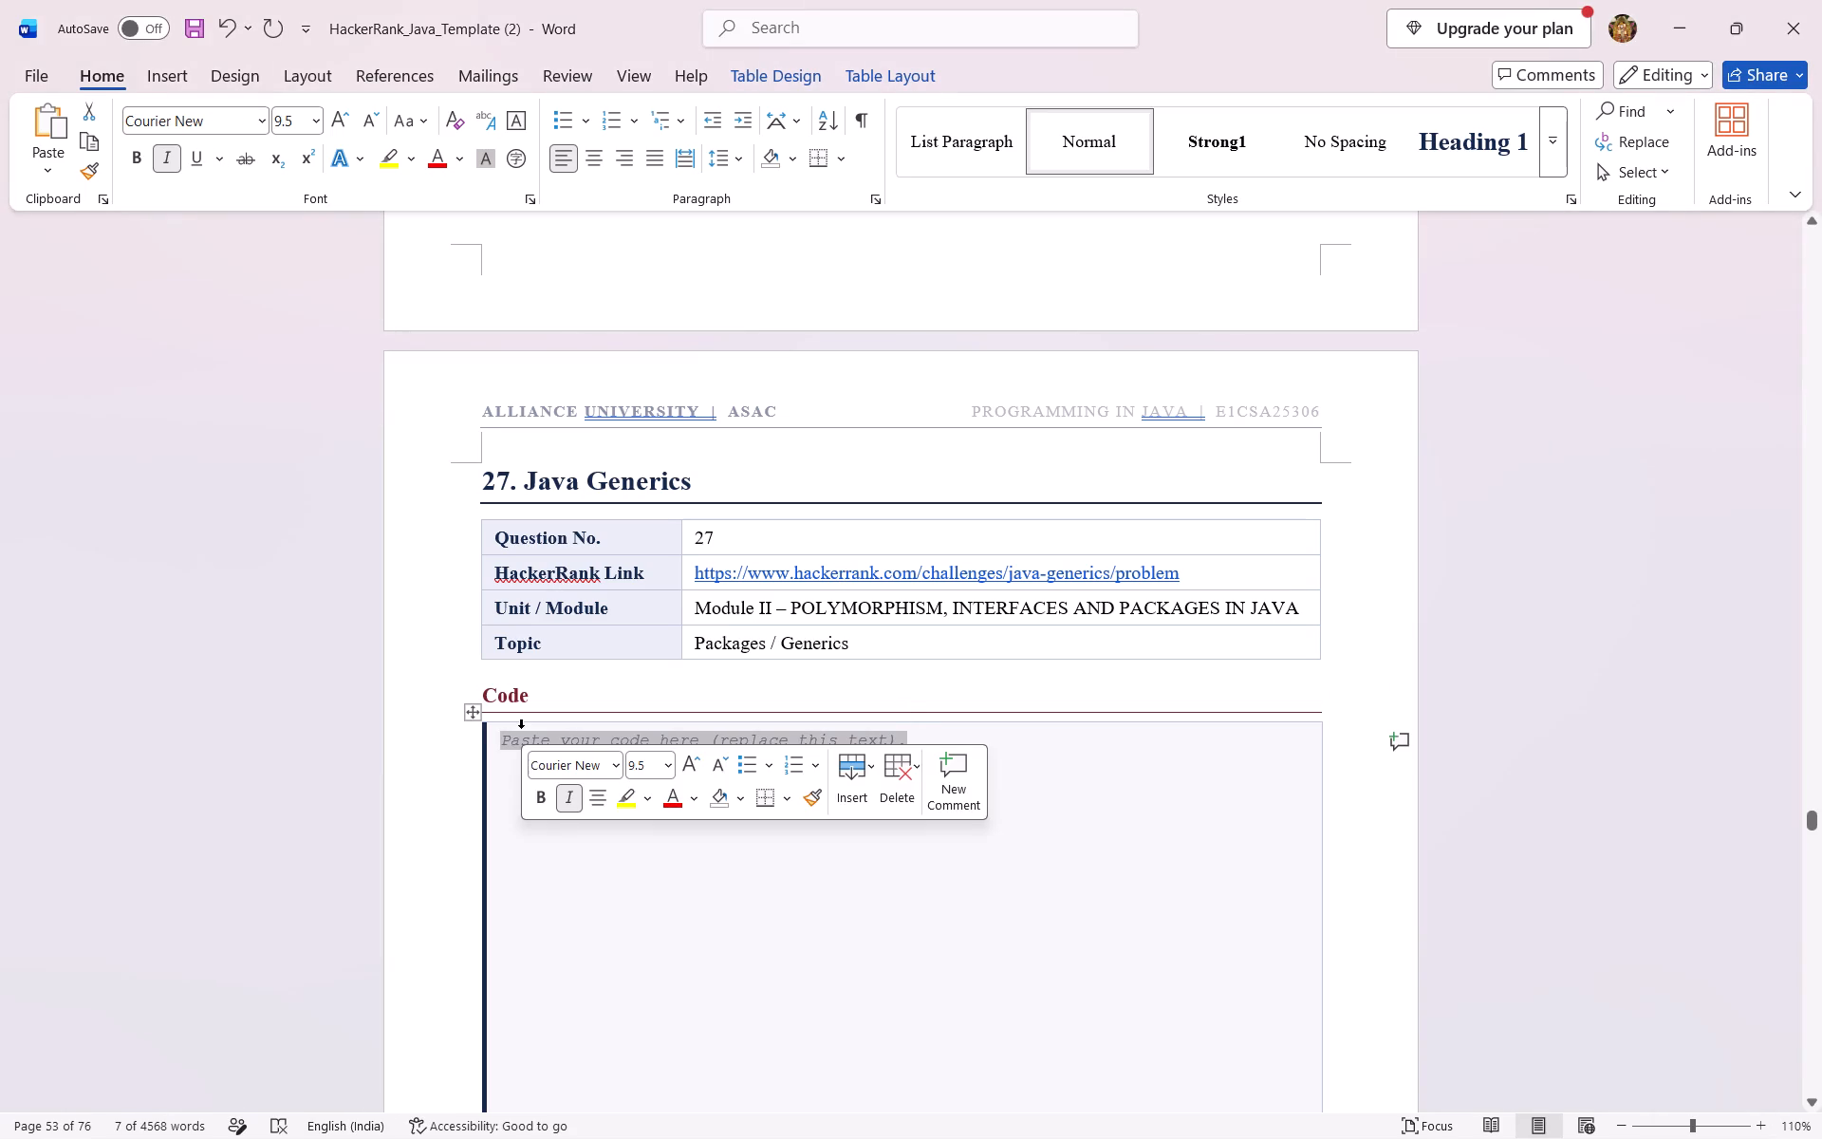
{"action": "key", "text": "BackSpace"}
{"action": "key", "text": "ctrl+v"}
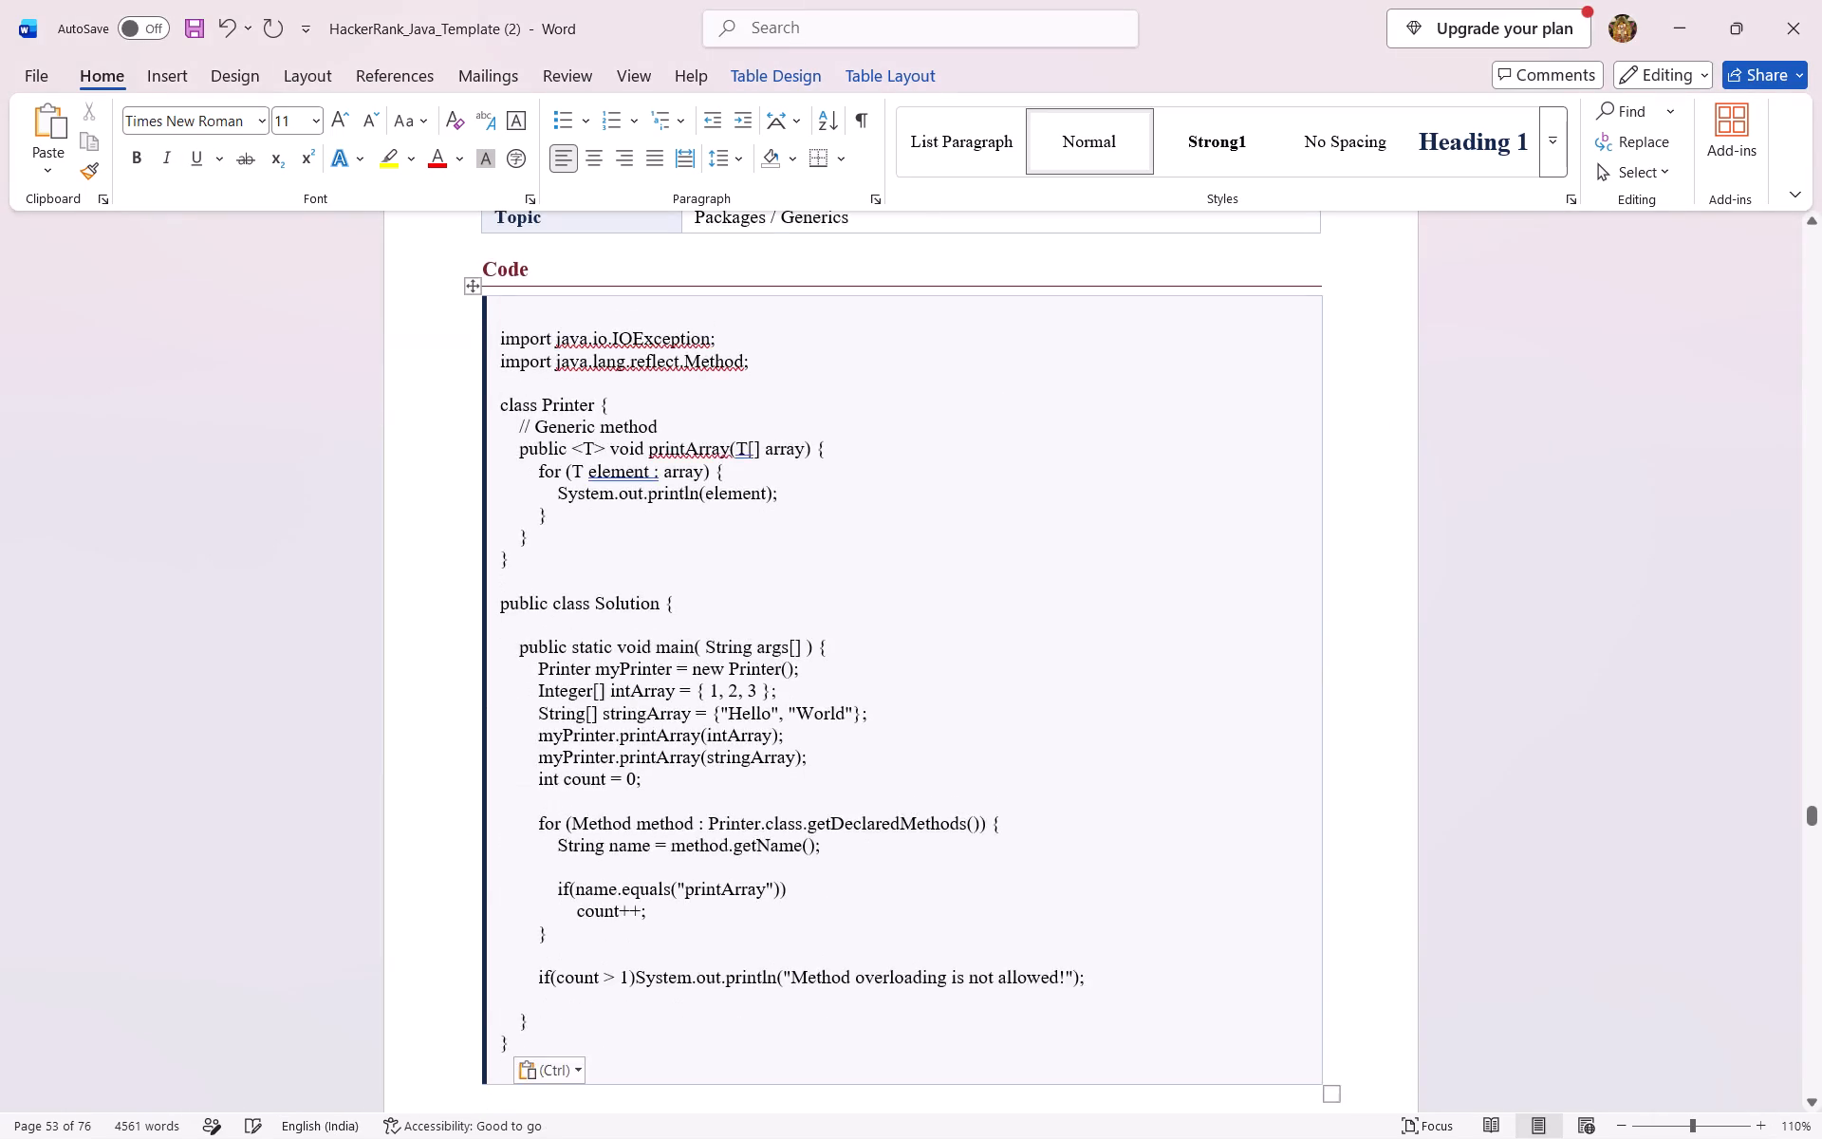
Delete the placeholder text in question 27's Output box.
{"action": "scroll", "coordinate": [641, 825], "scroll_direction": "down", "scroll_amount": 4}
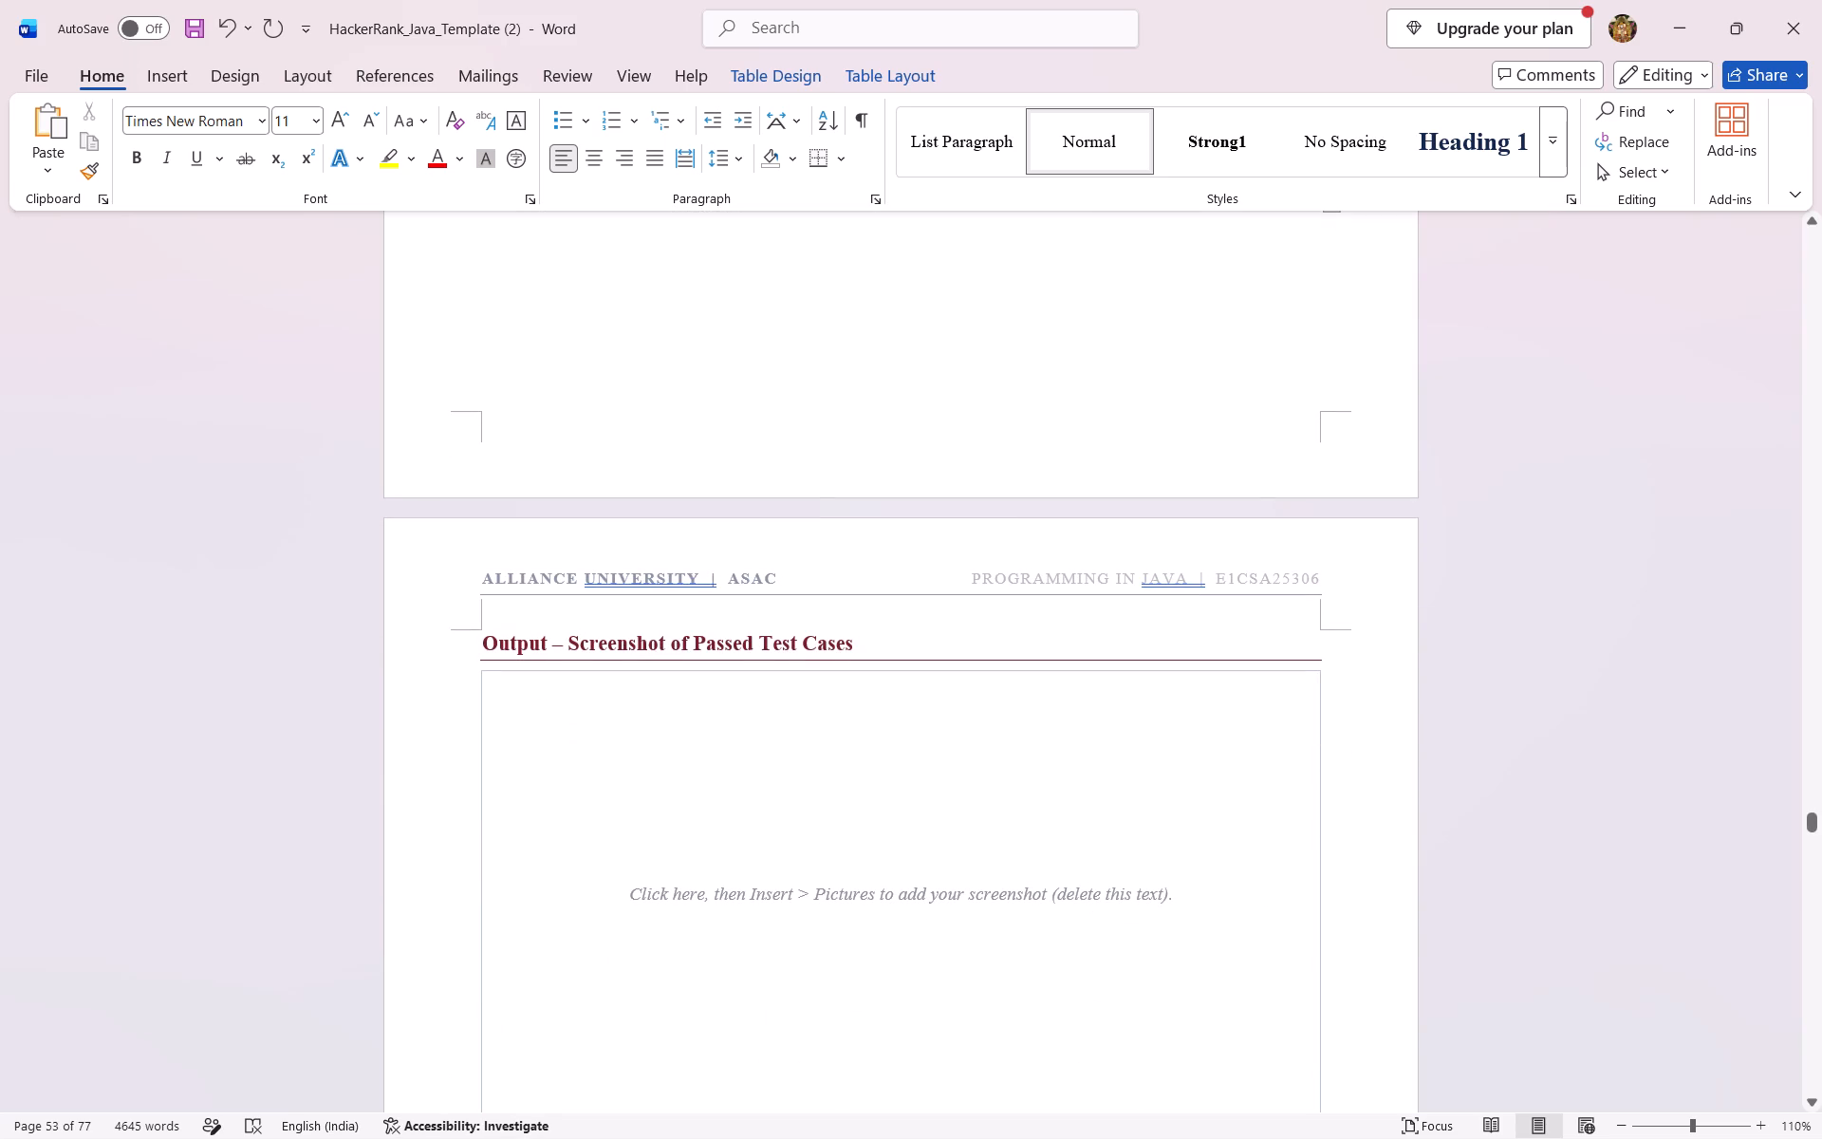
{"action": "left_click_drag", "start_coordinate": [1173, 895], "coordinate": [623, 831]}
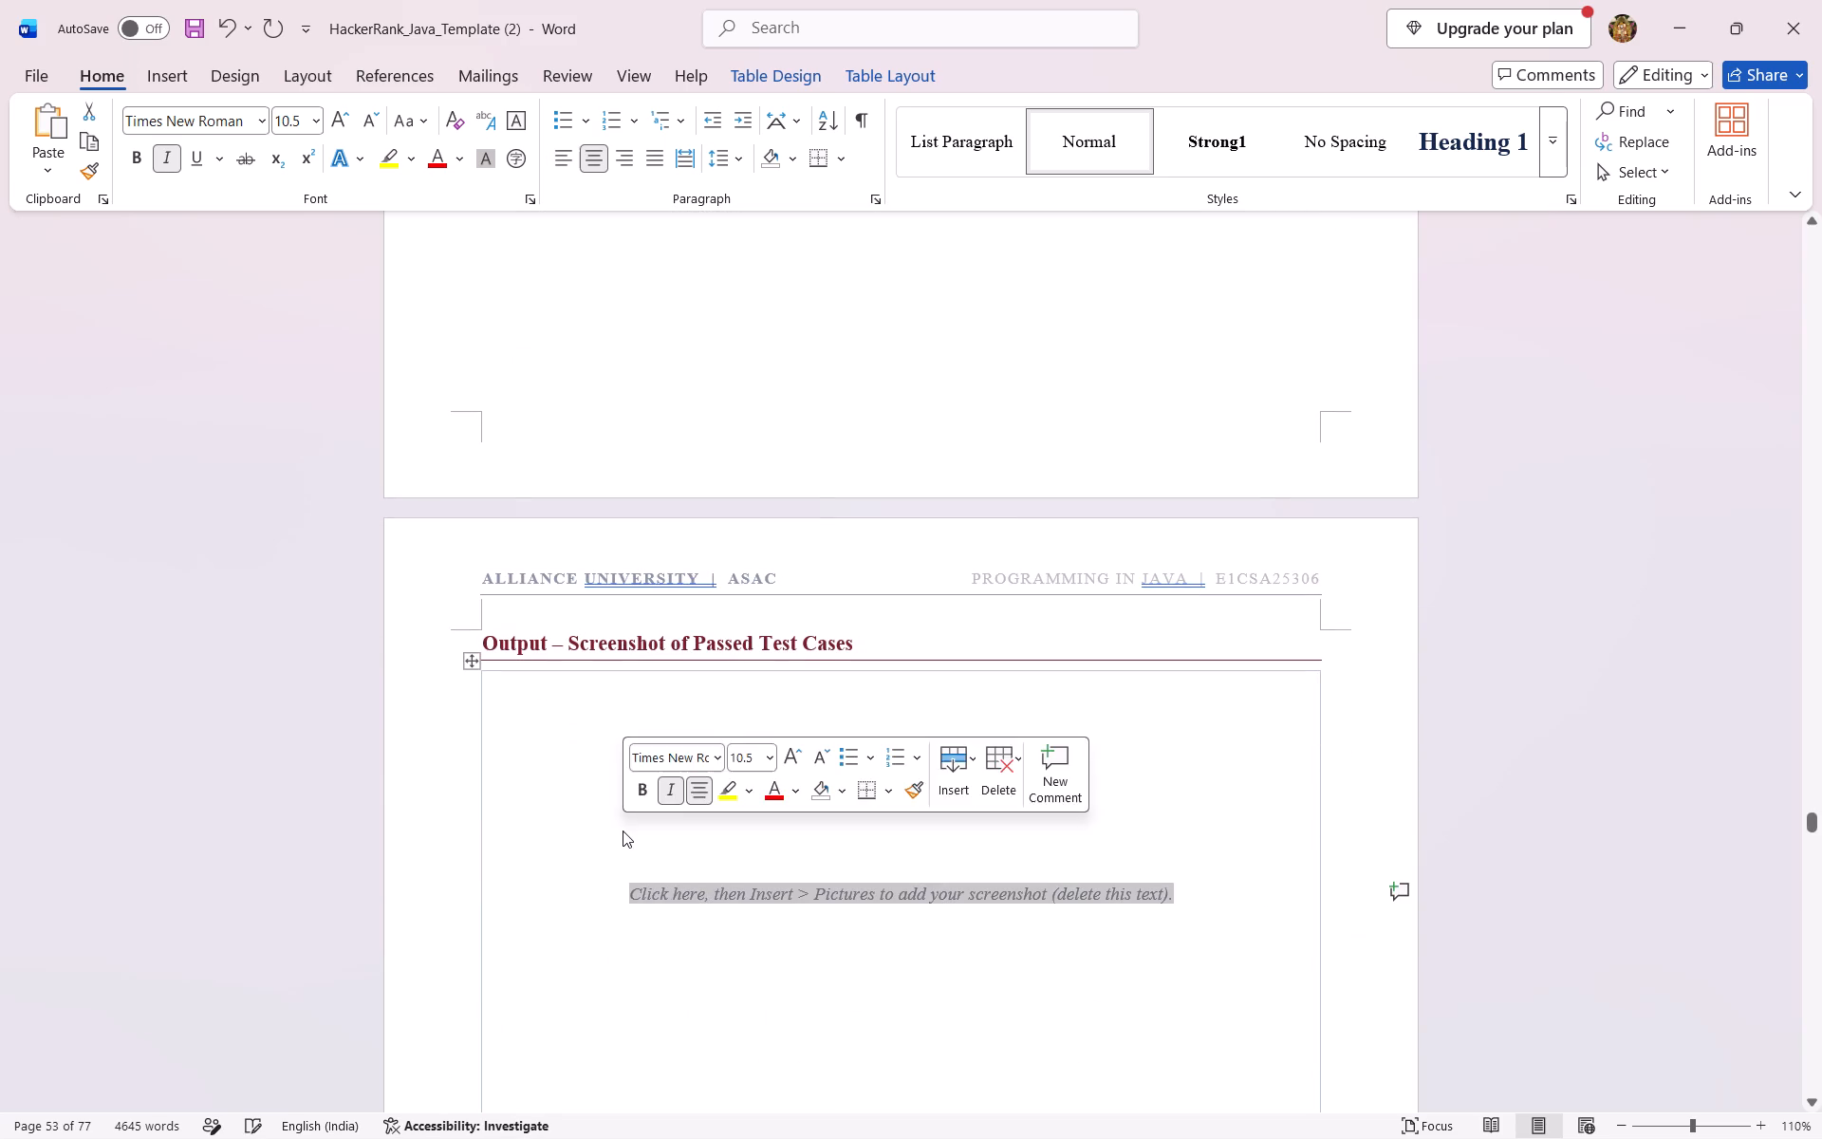
{"action": "key", "text": "BackSpace"}
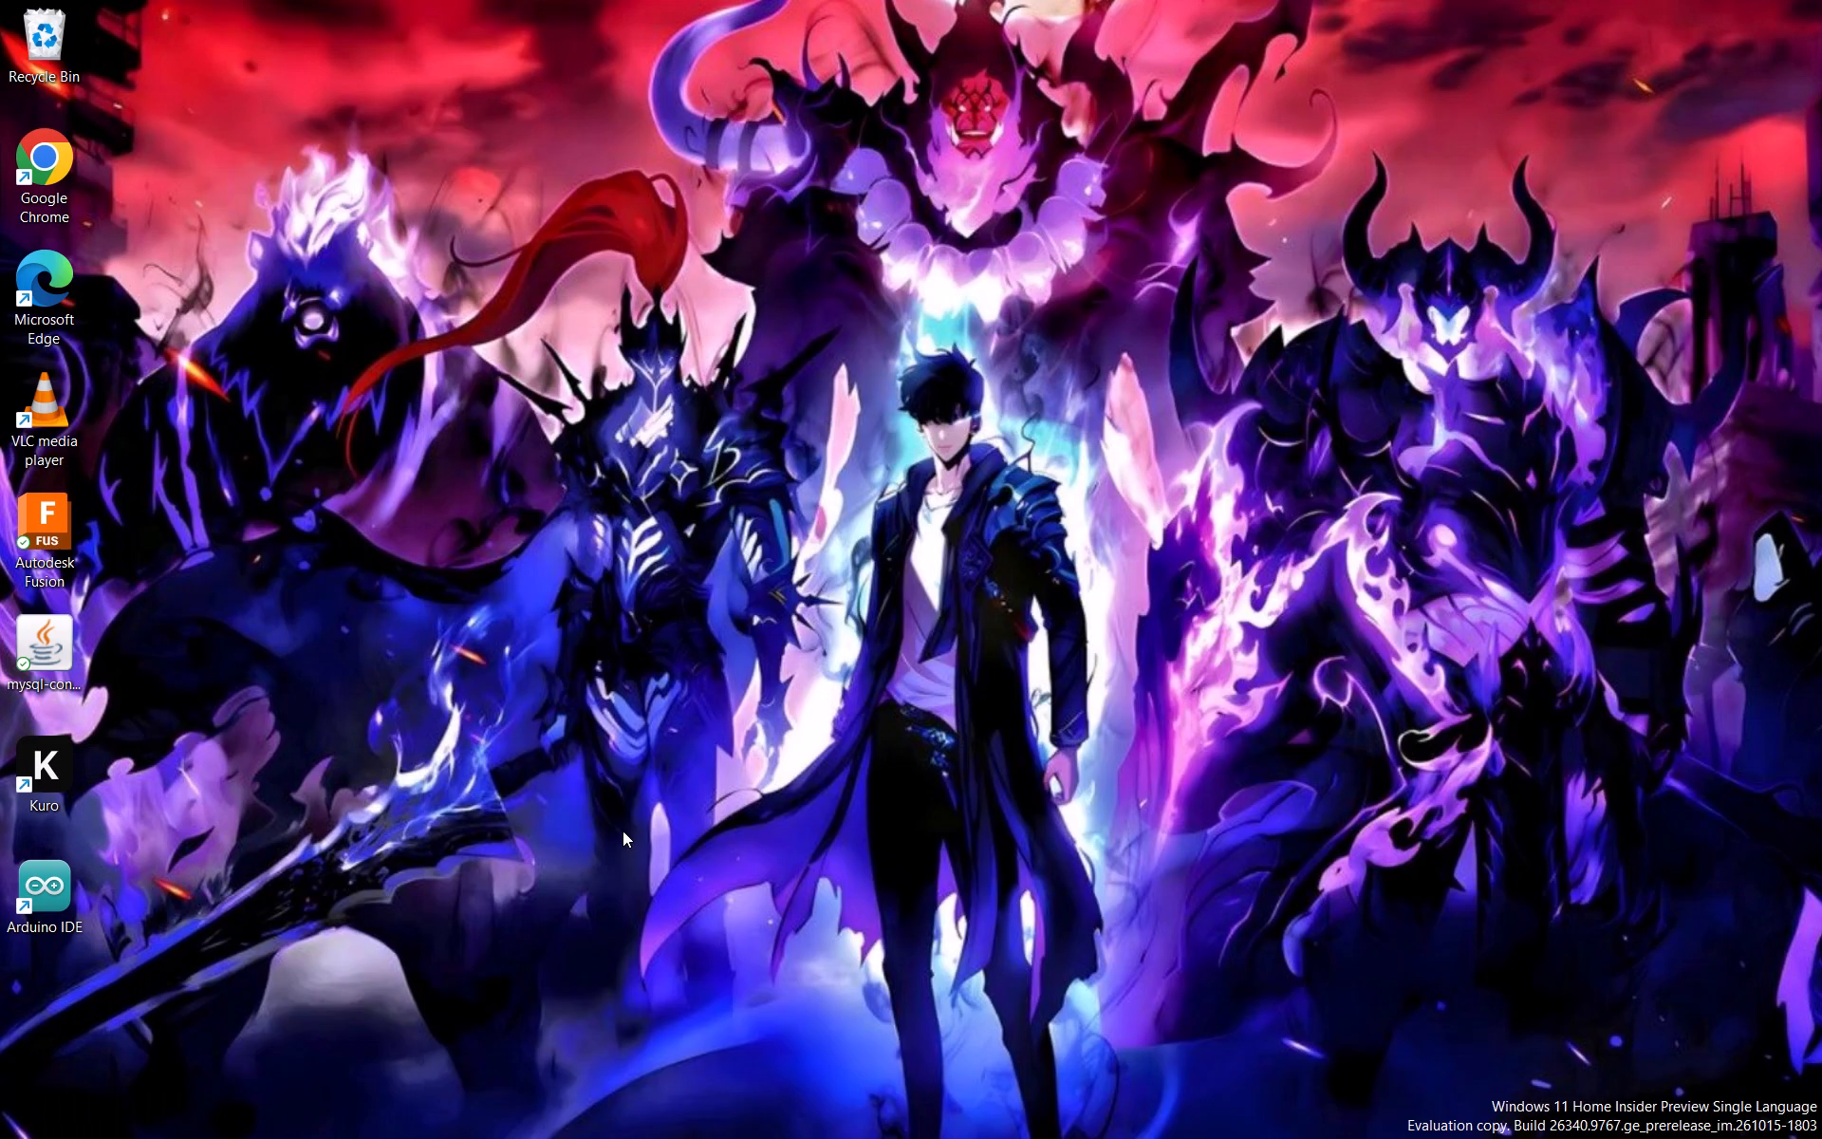
Switch to Edge and run the Java Generics code against the sample test case.
{"action": "left_click", "coordinate": [996, 272]}
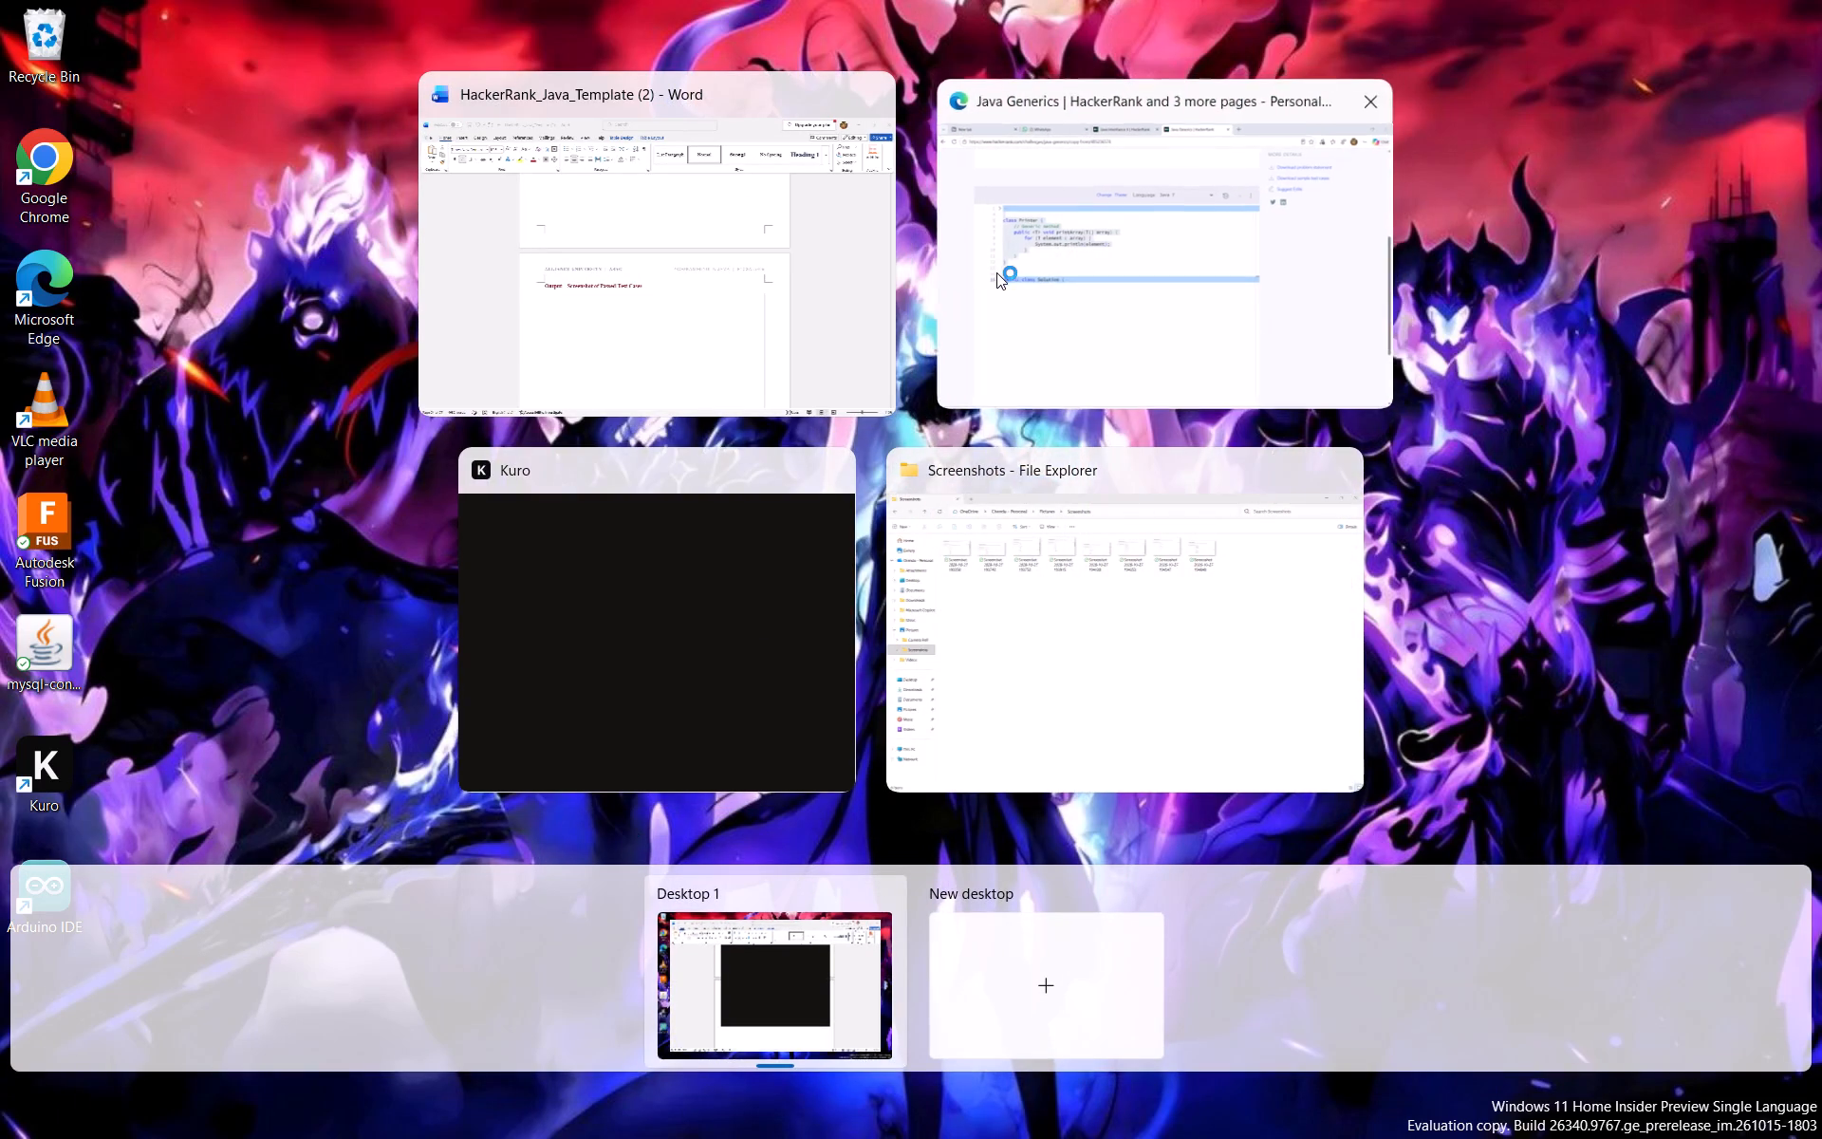
{"action": "scroll", "coordinate": [743, 475], "scroll_direction": "down", "scroll_amount": 5}
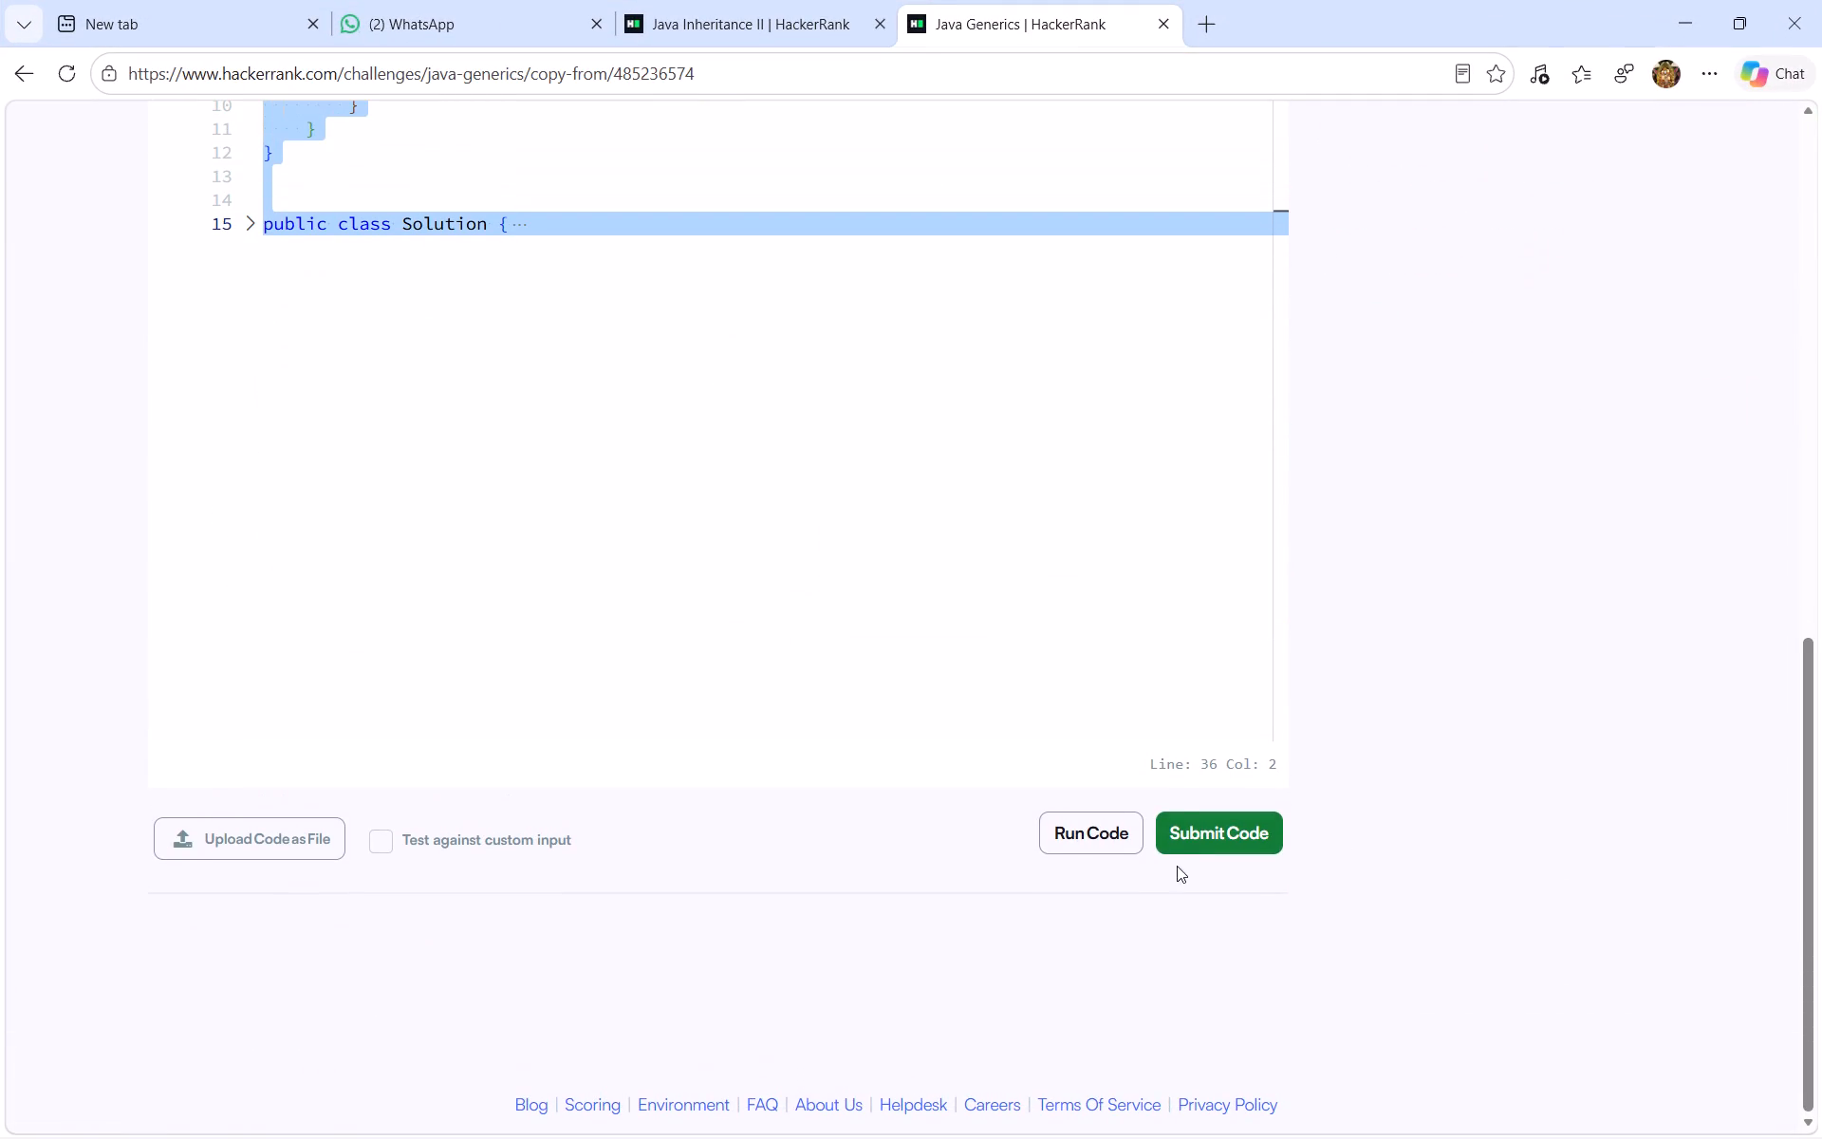
{"action": "left_click", "coordinate": [1092, 831]}
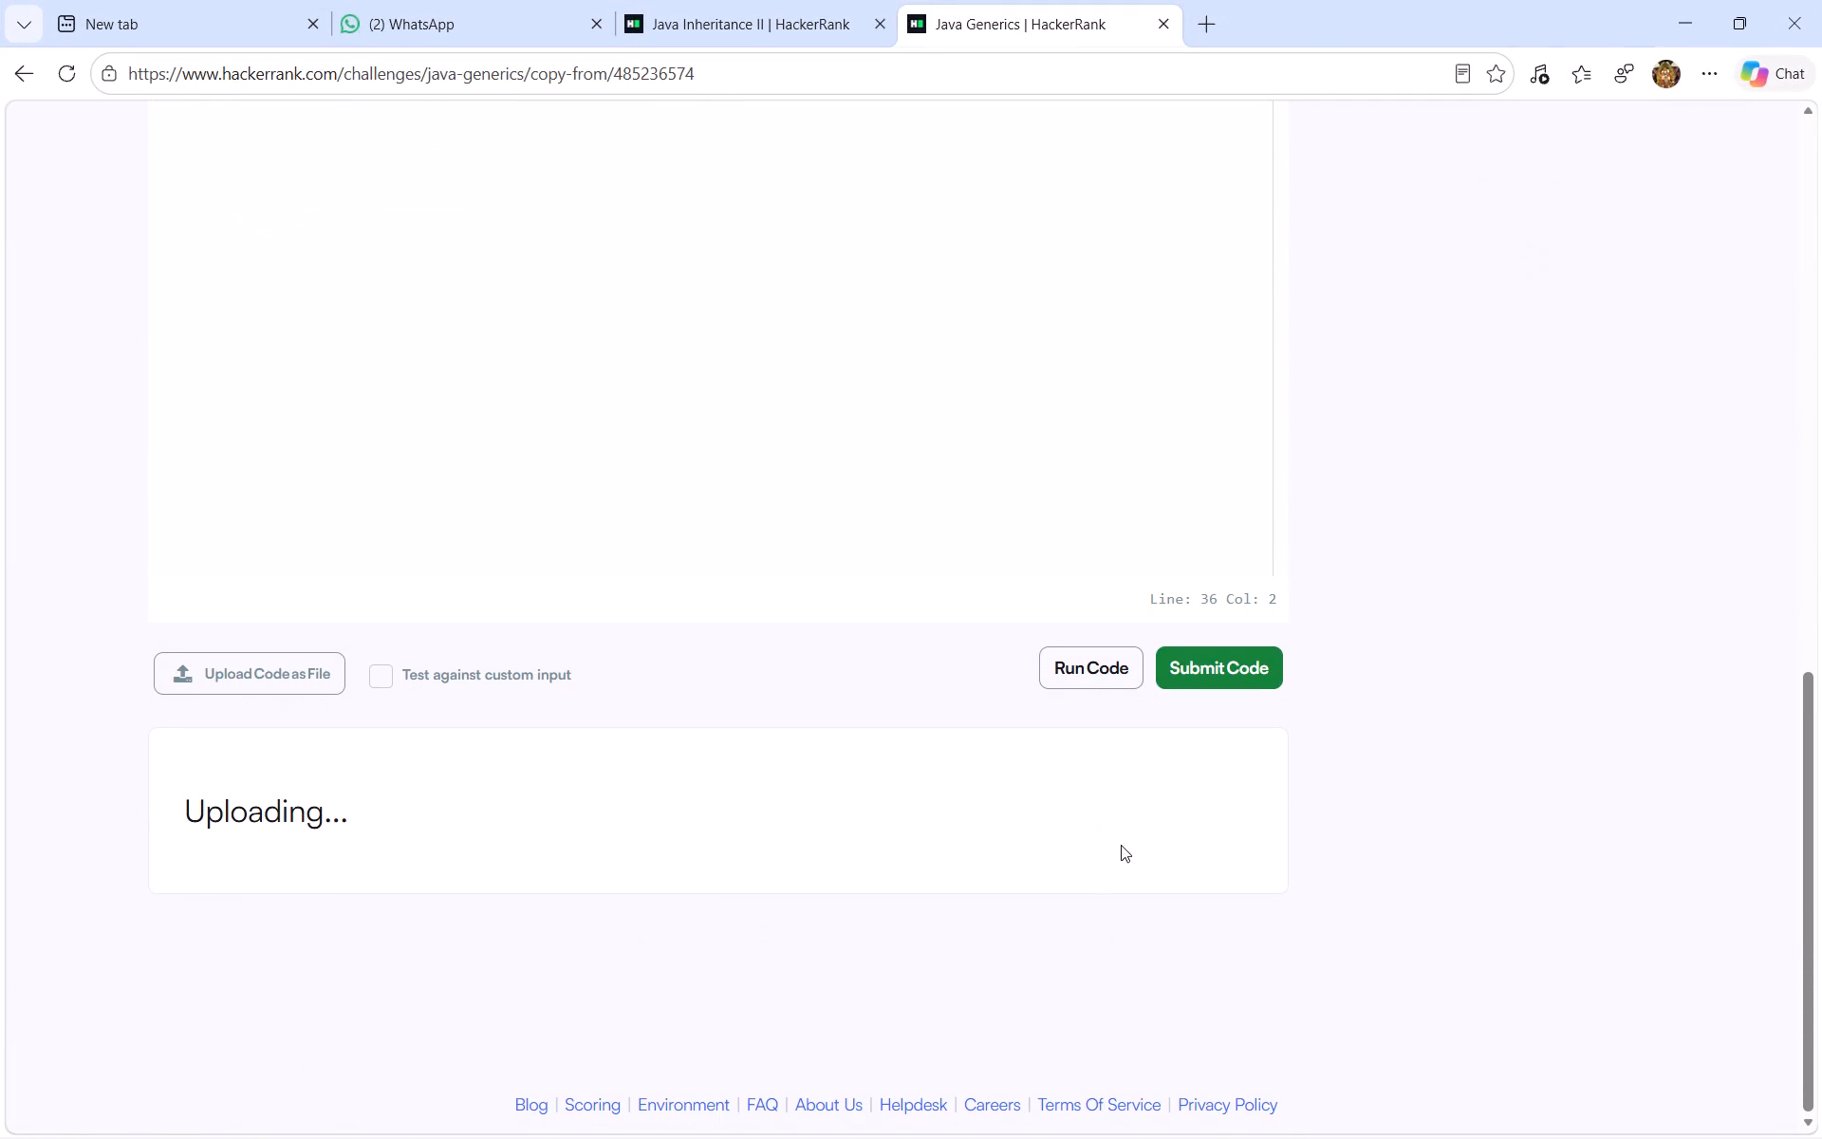
{"action": "scroll", "coordinate": [1071, 864], "scroll_direction": "down", "scroll_amount": 1}
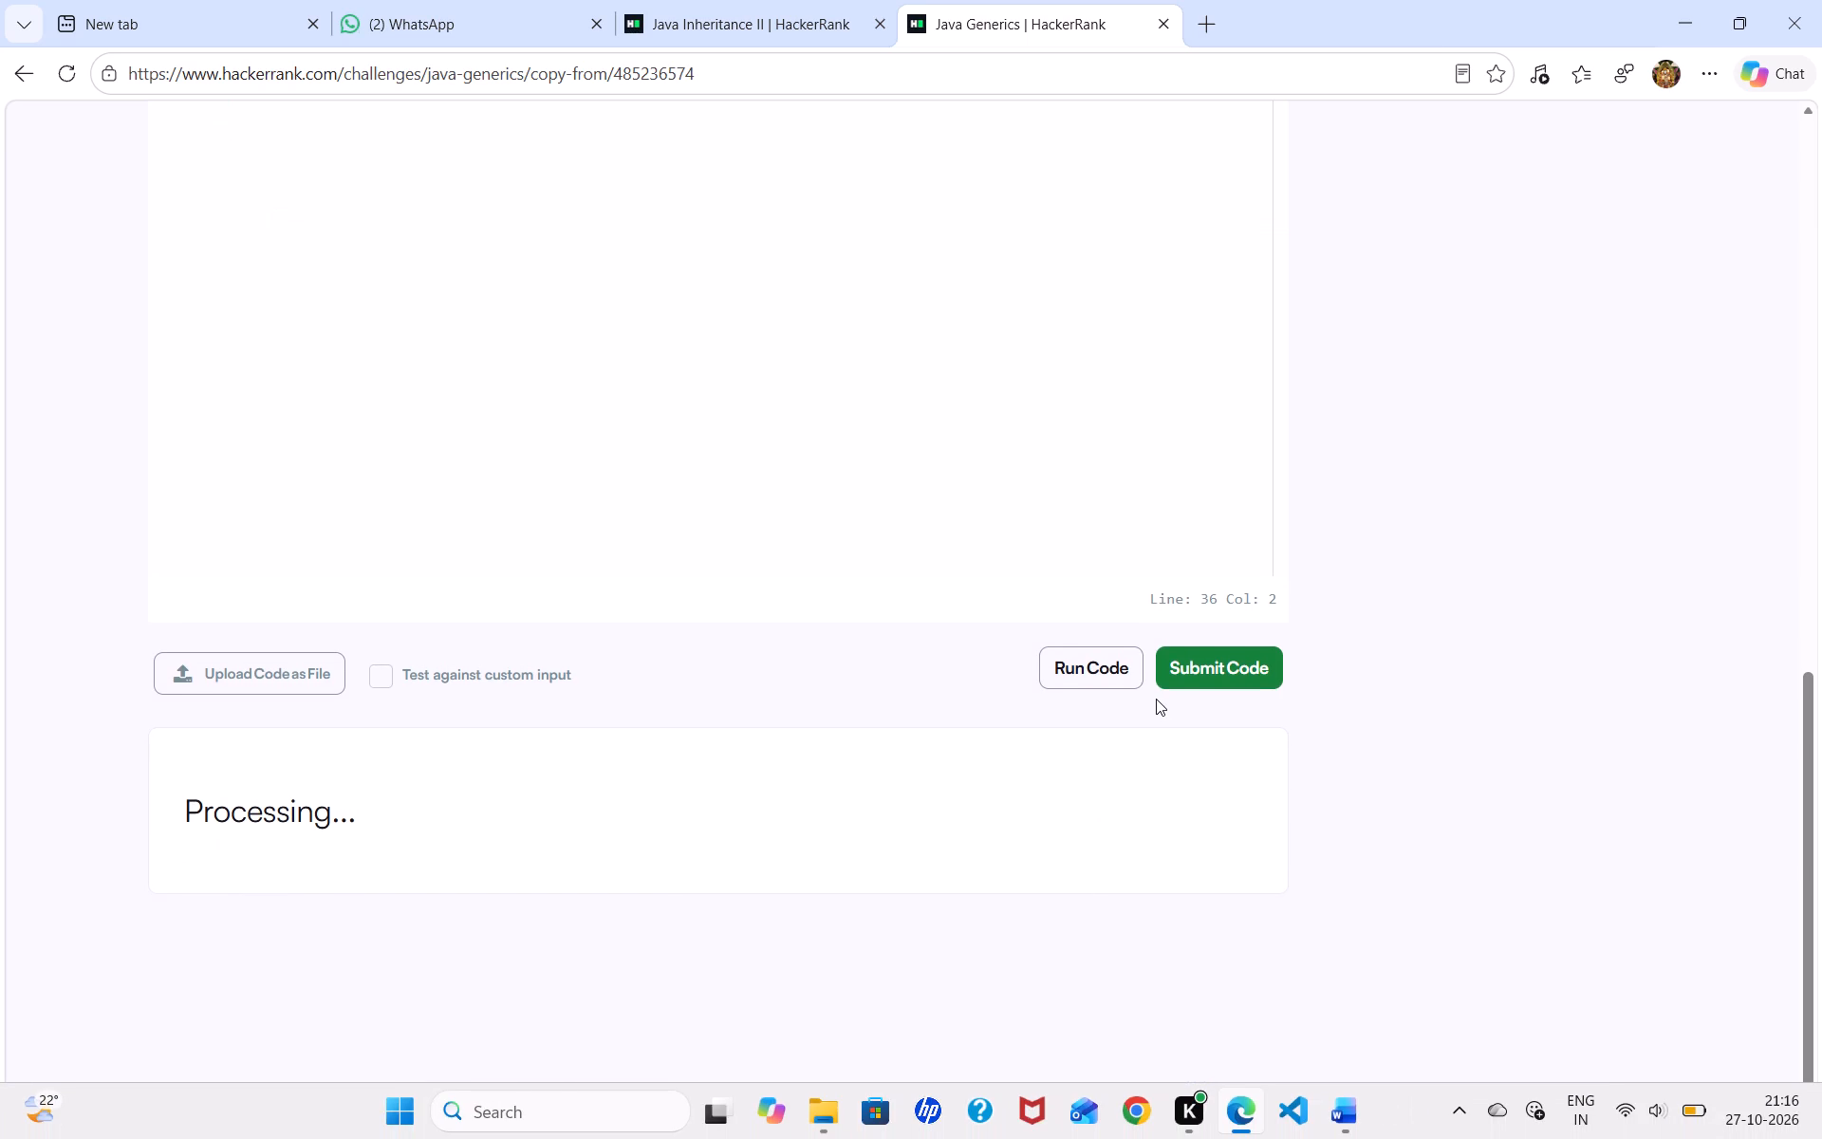
{"action": "scroll", "coordinate": [1156, 699], "scroll_direction": "down", "scroll_amount": 1}
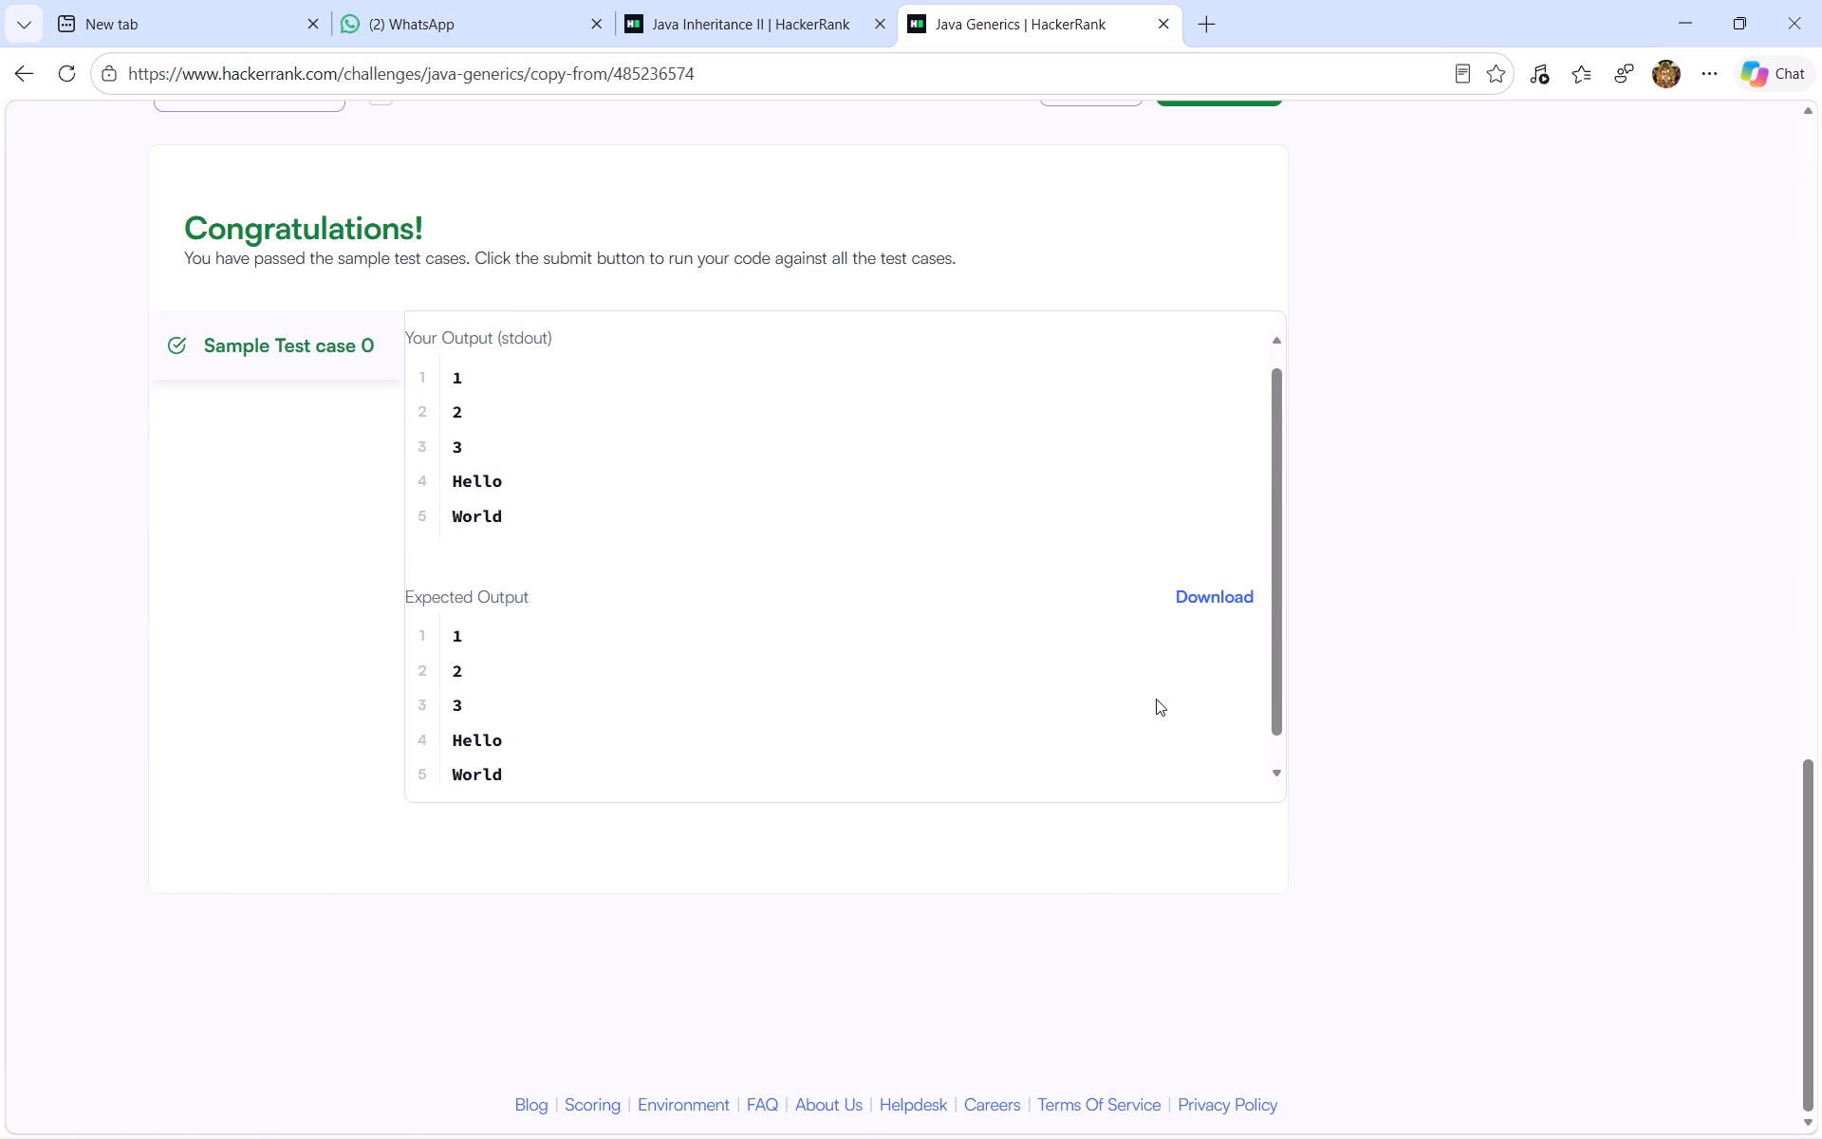
Capture a rectangular screenshot of the Congratulations panel with Sample Test case 0 and its outputs.
{"action": "key", "text": "shift+super+s"}
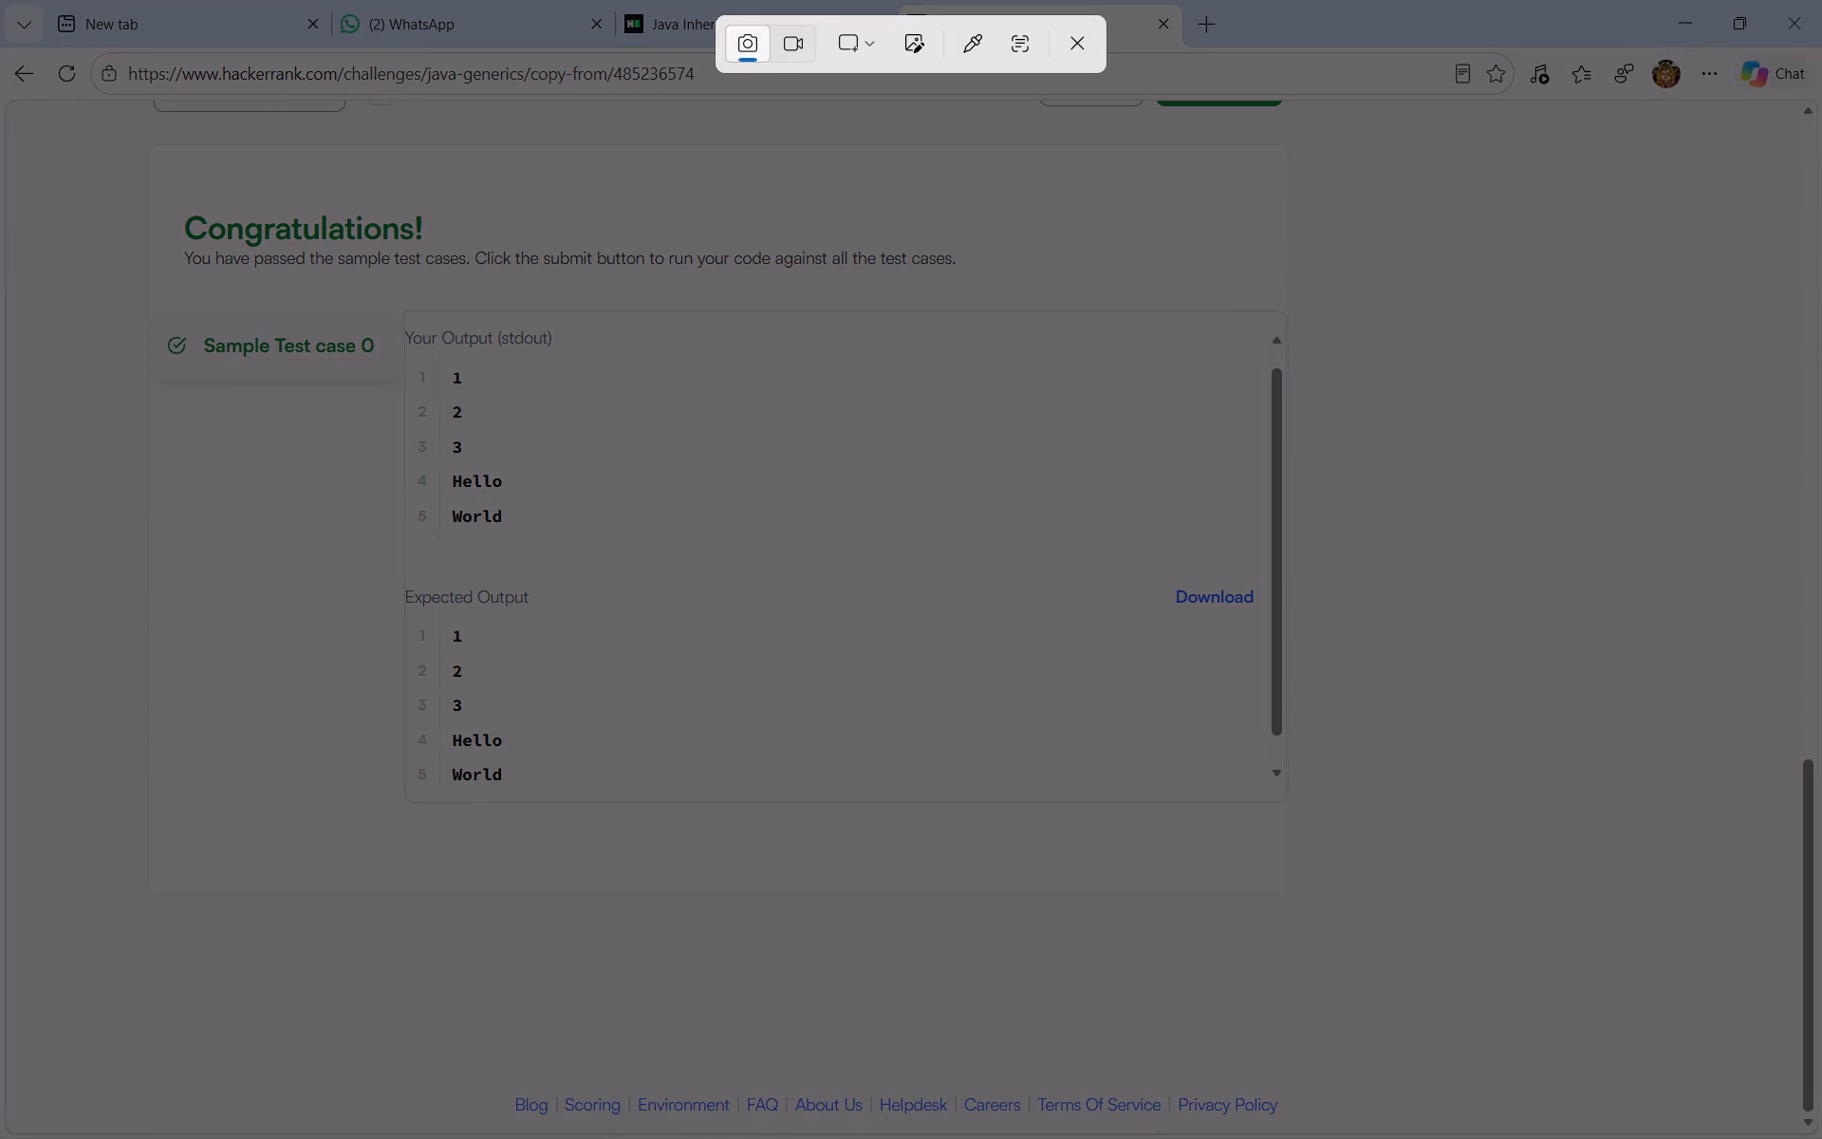
{"action": "left_click_drag", "start_coordinate": [144, 151], "coordinate": [1236, 821]}
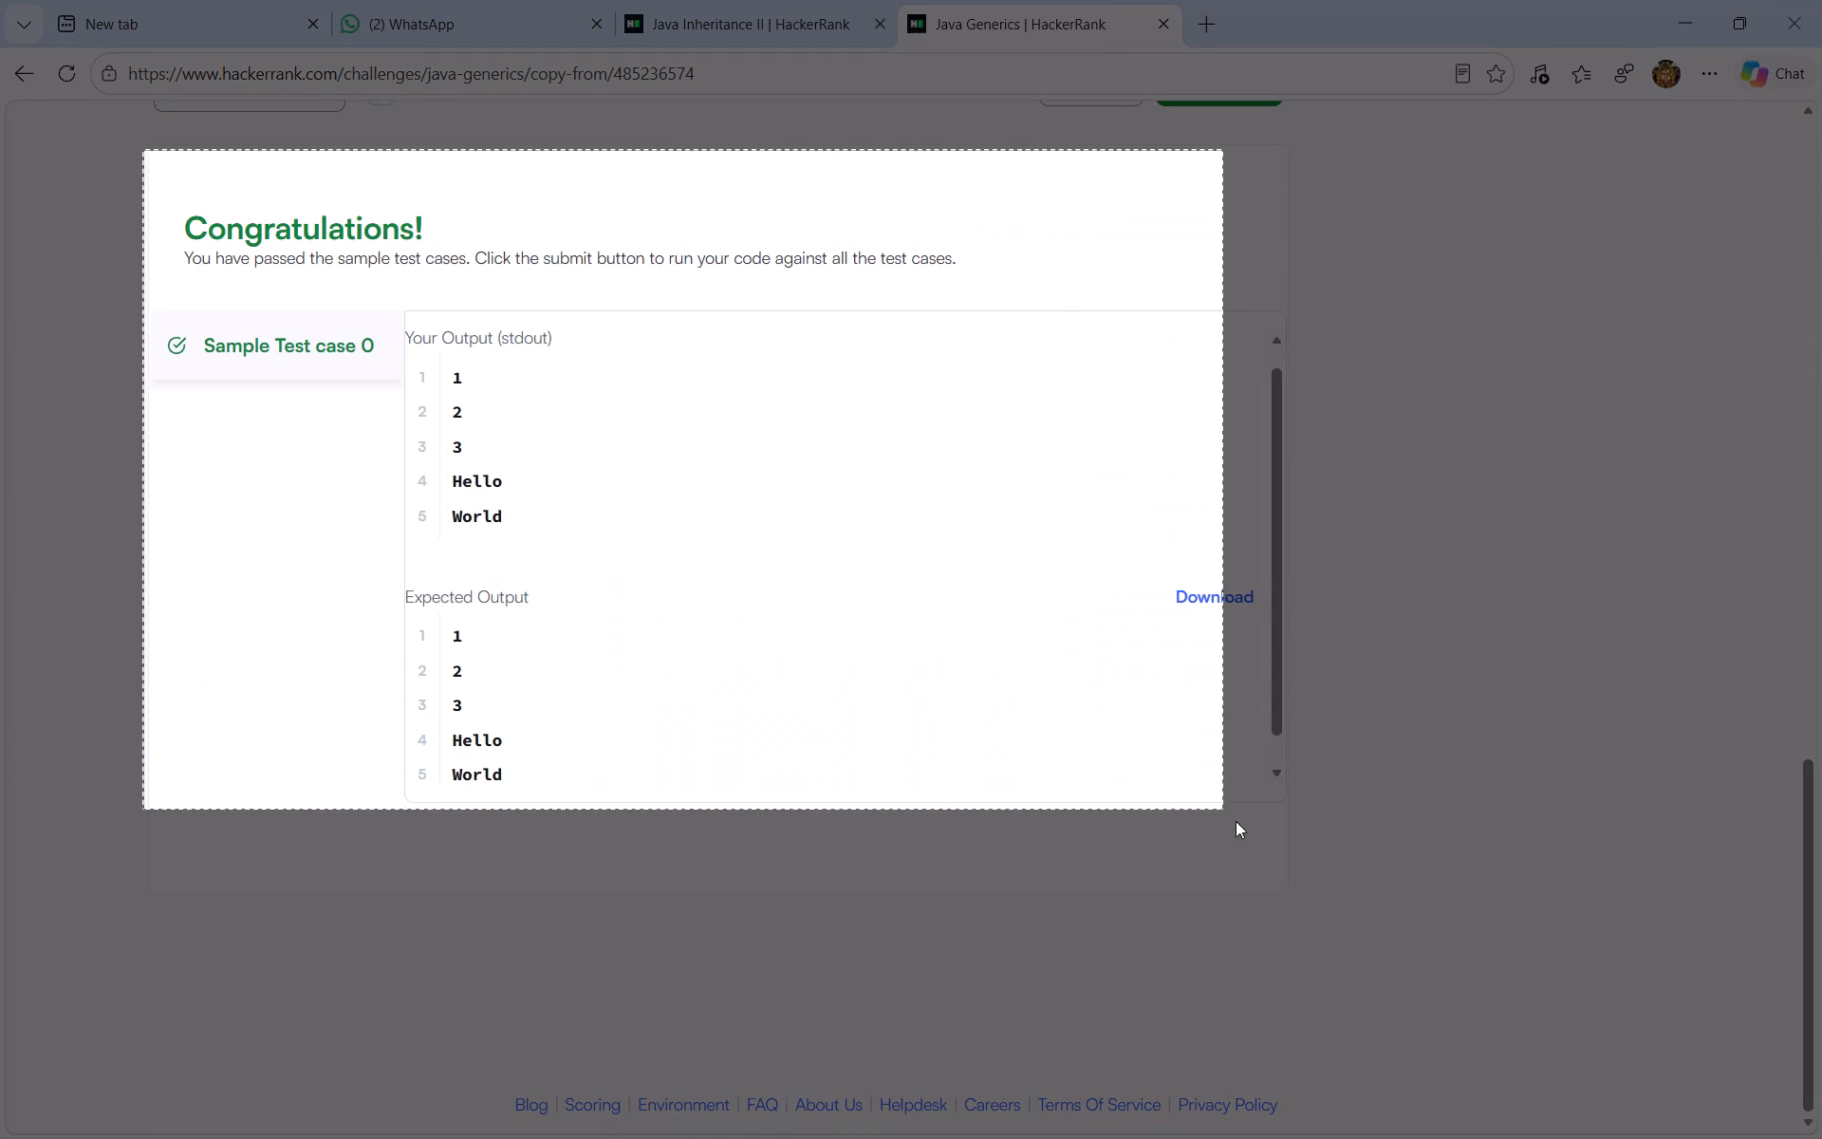
{"action": "left_click_drag", "start_coordinate": [1236, 821], "coordinate": [1274, 941]}
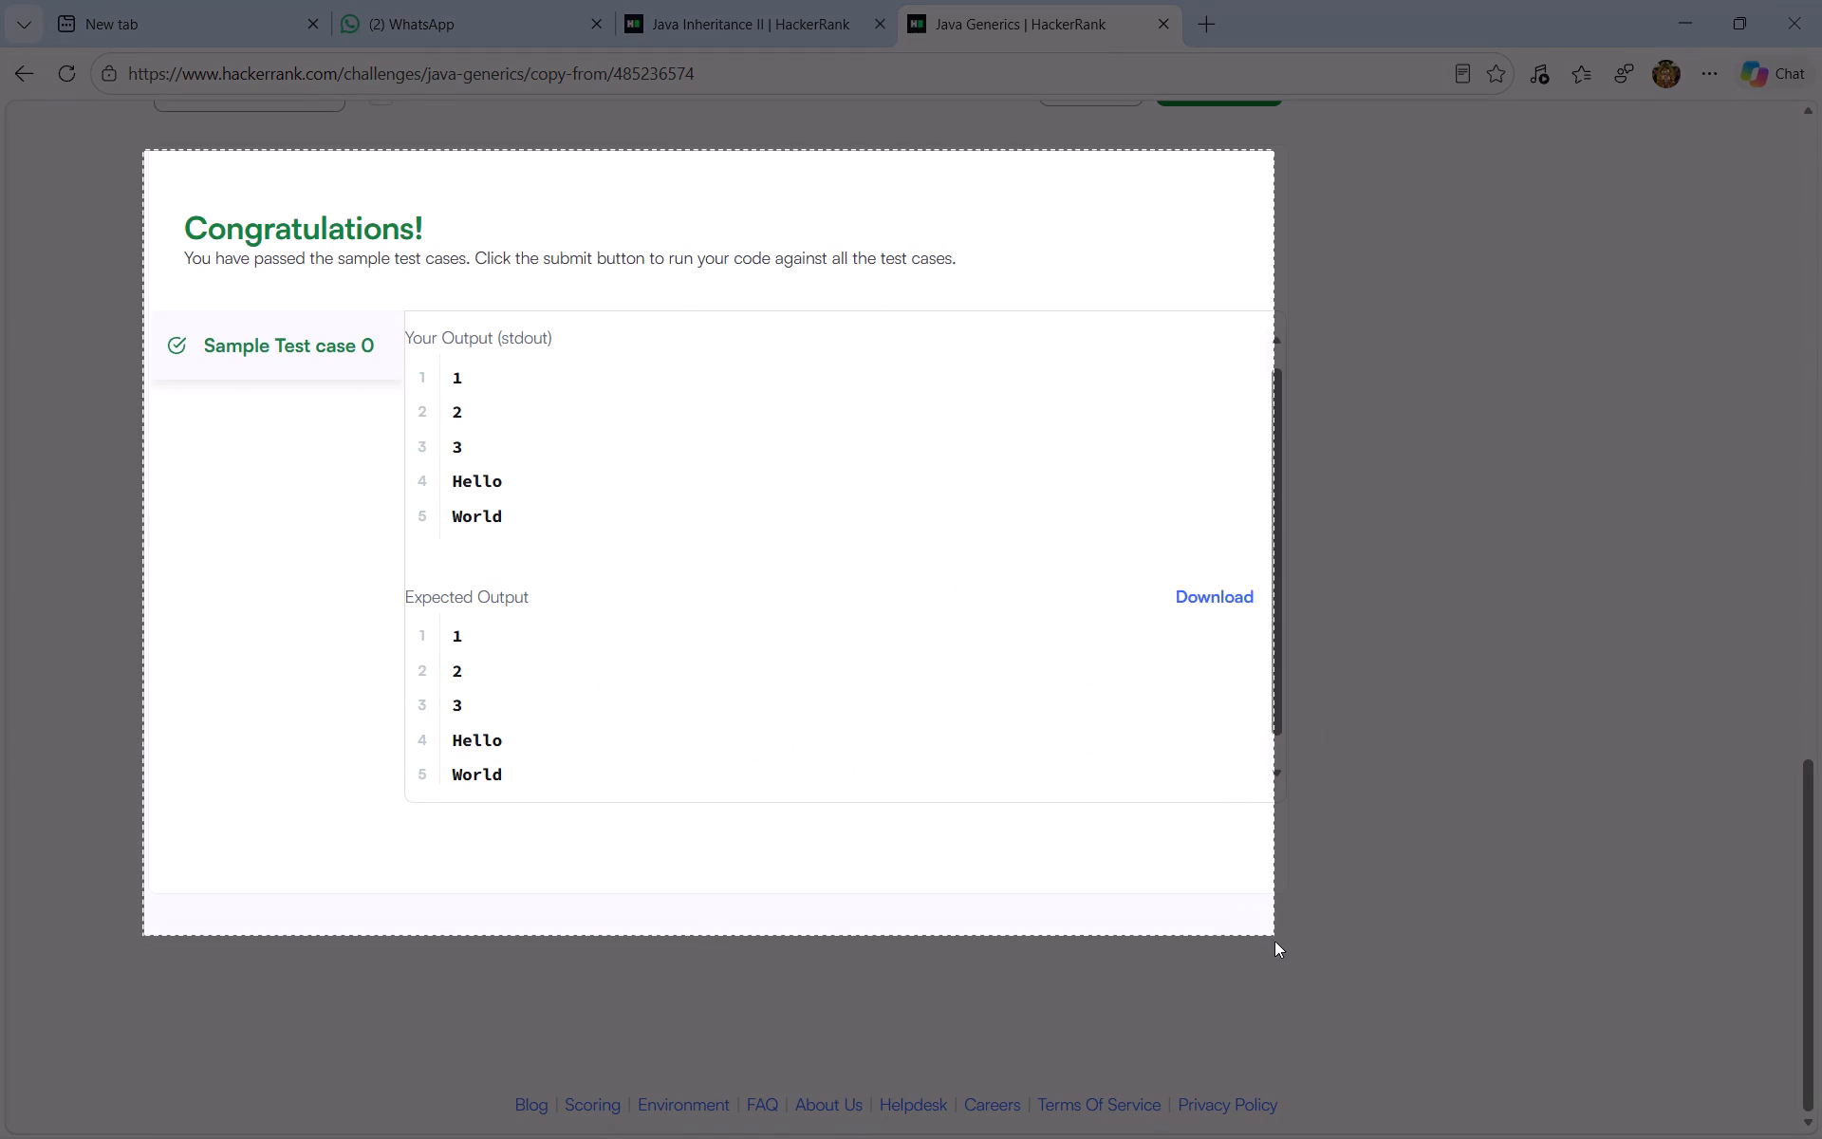
{"action": "left_click_drag", "start_coordinate": [1274, 941], "coordinate": [1289, 888]}
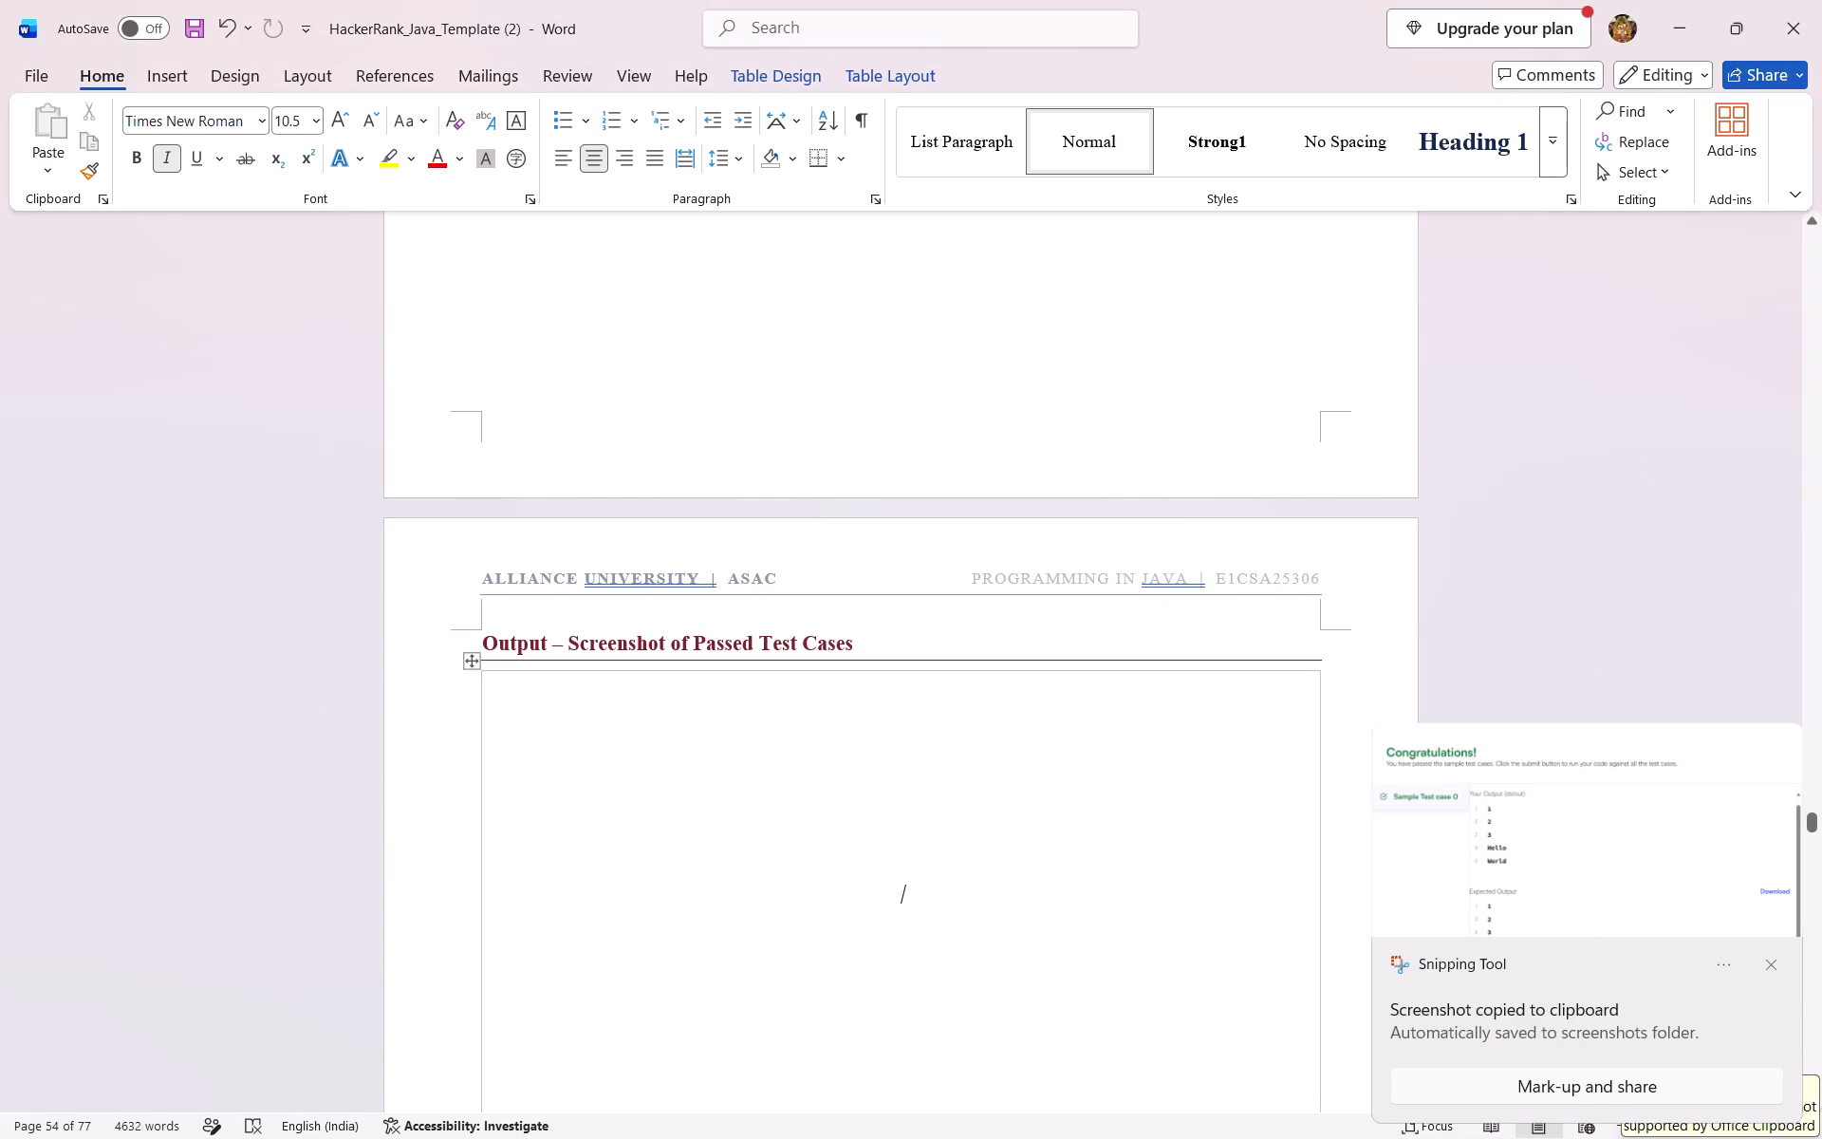
{"action": "left_click", "coordinate": [180, 69]}
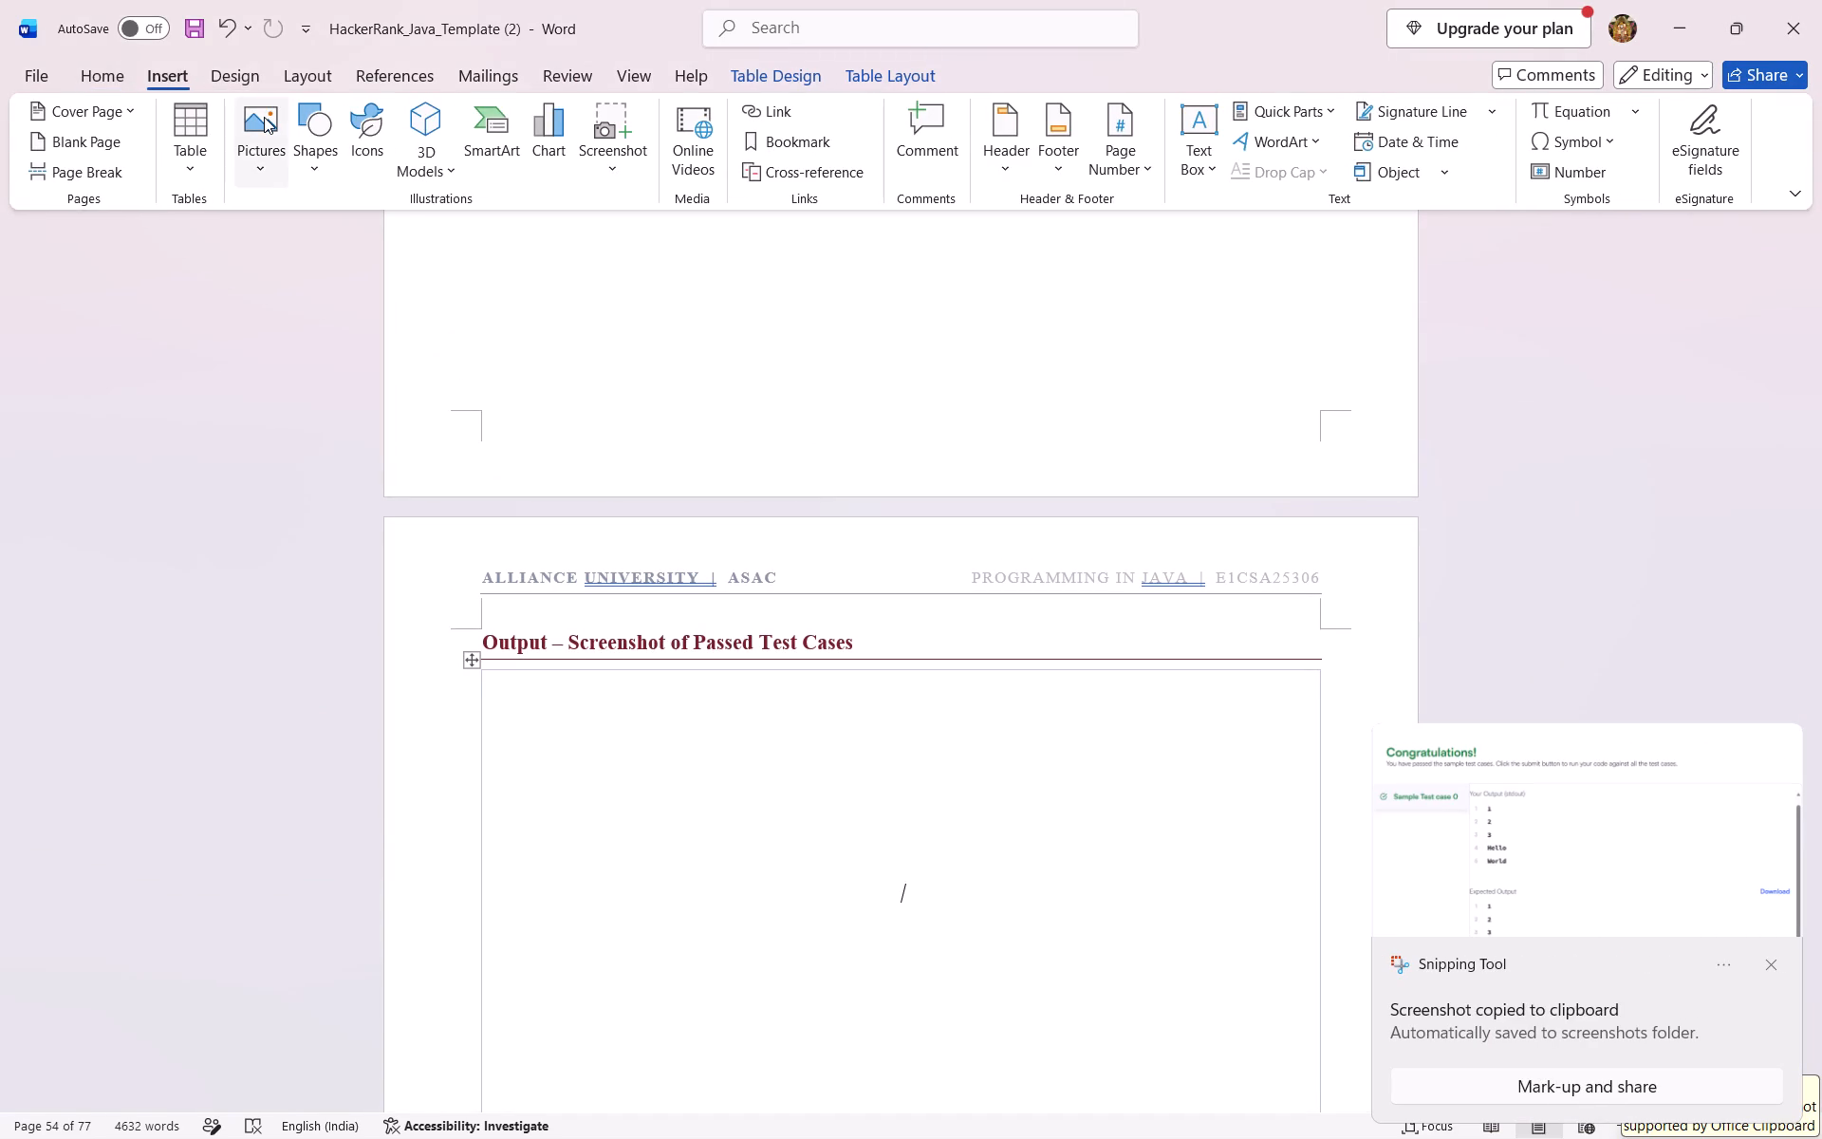
{"action": "left_click", "coordinate": [264, 117]}
{"action": "left_click", "coordinate": [305, 229]}
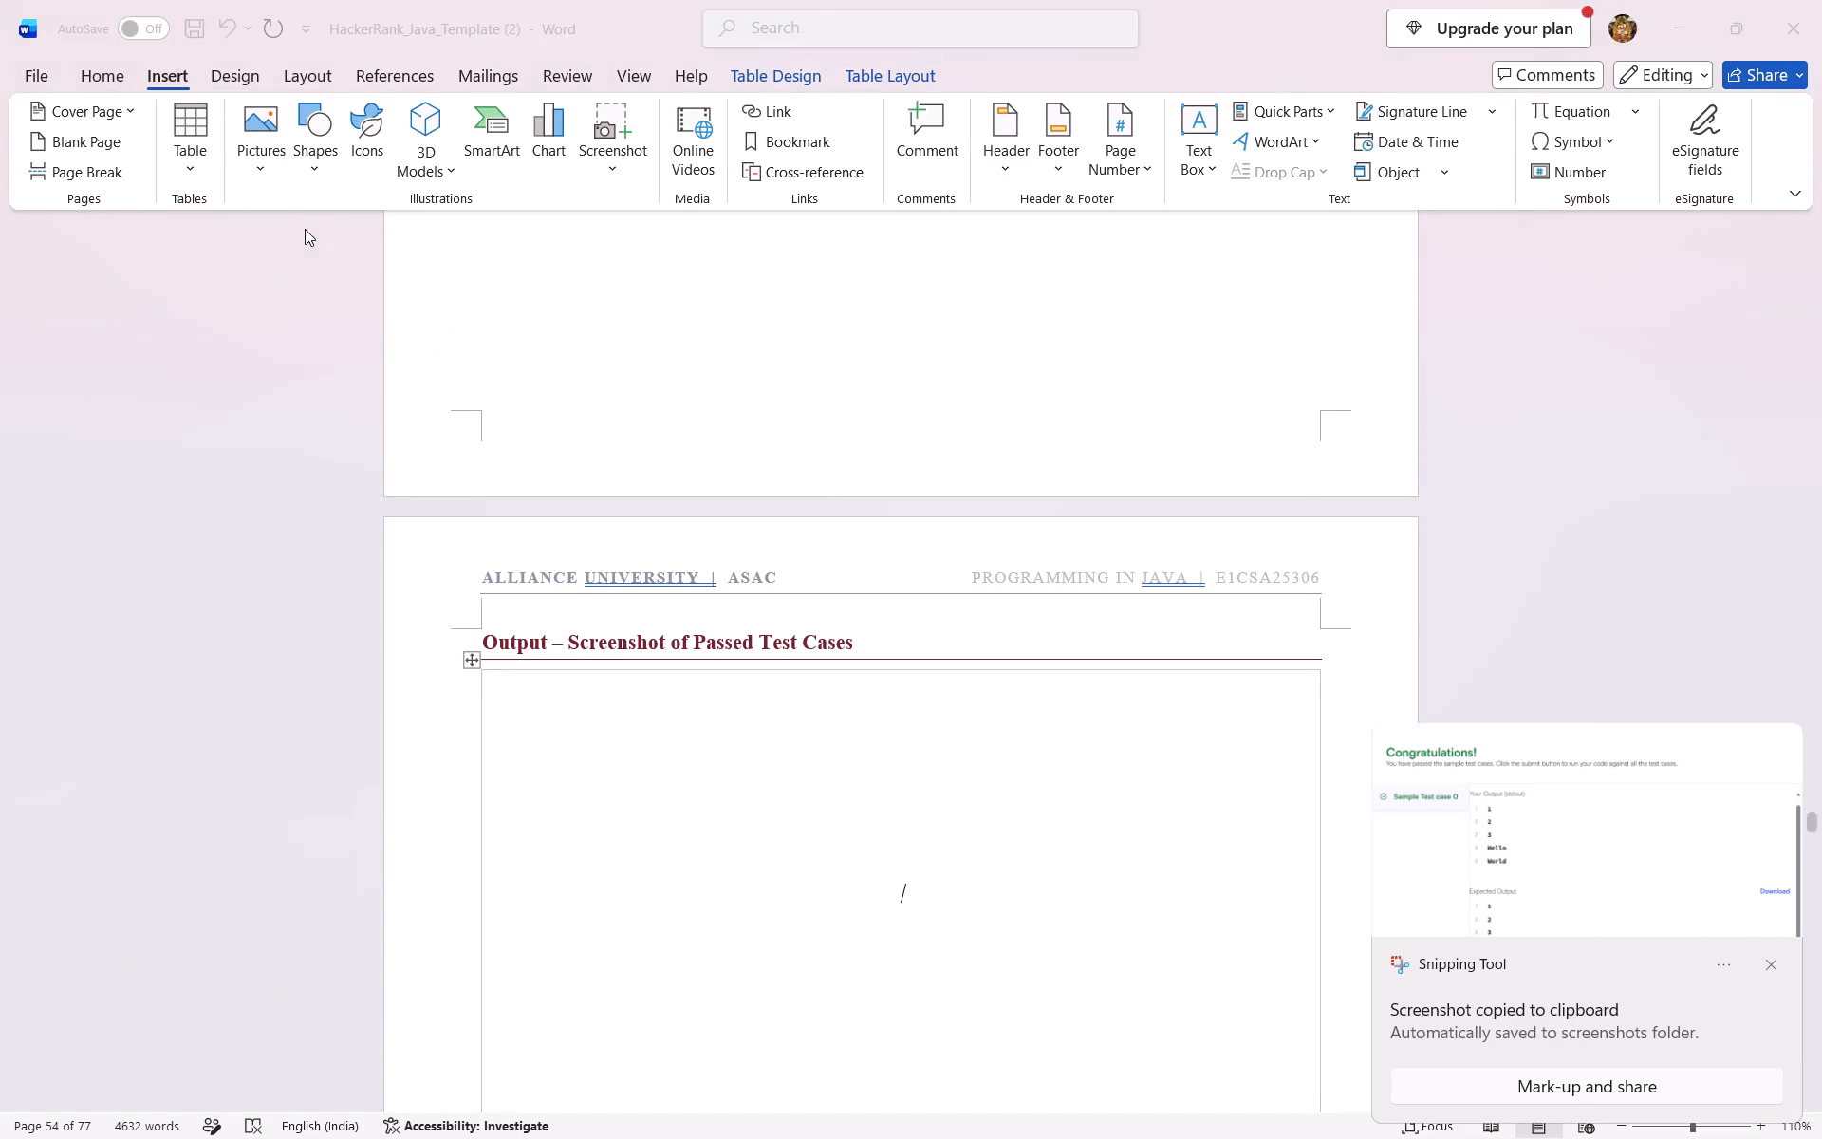
{"action": "scroll", "coordinate": [614, 386], "scroll_direction": "down", "scroll_amount": 3}
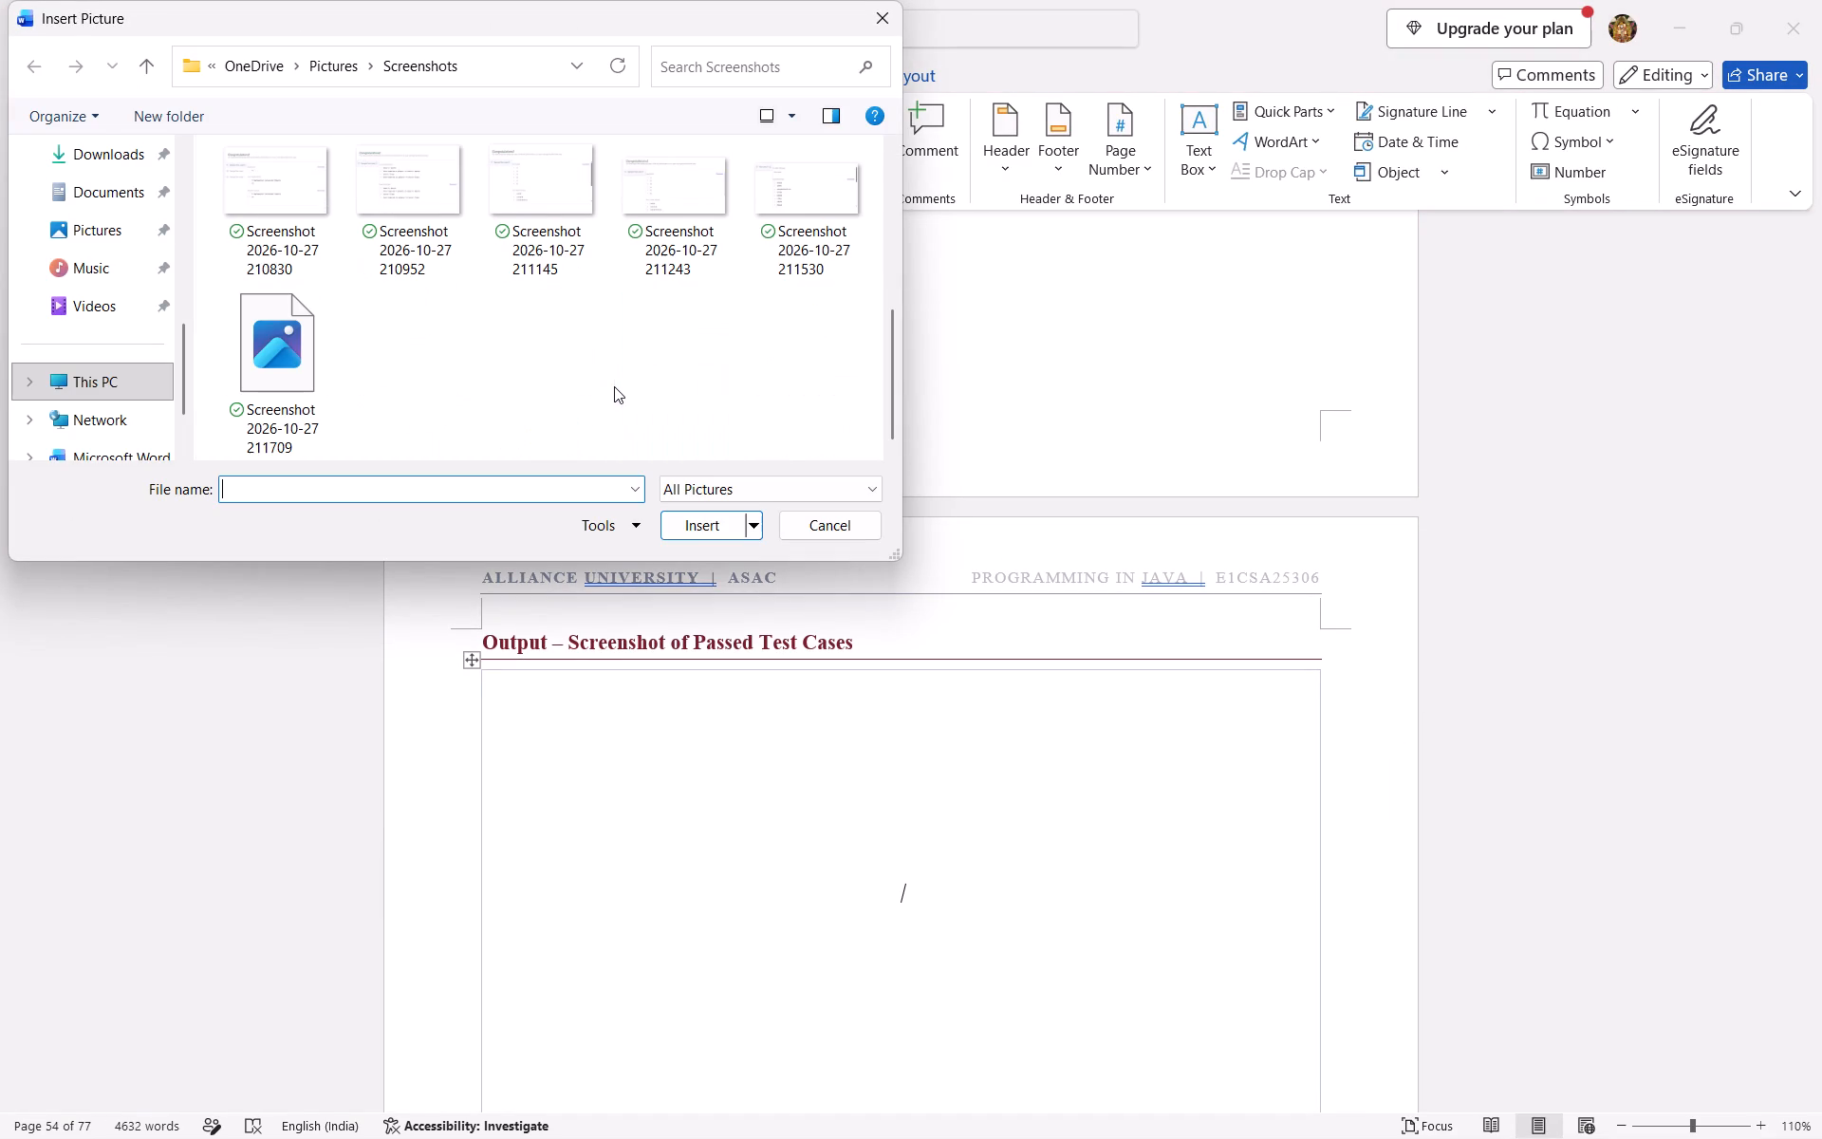
{"action": "scroll", "coordinate": [614, 386], "scroll_direction": "down", "scroll_amount": 3}
{"action": "left_click", "coordinate": [236, 332]}
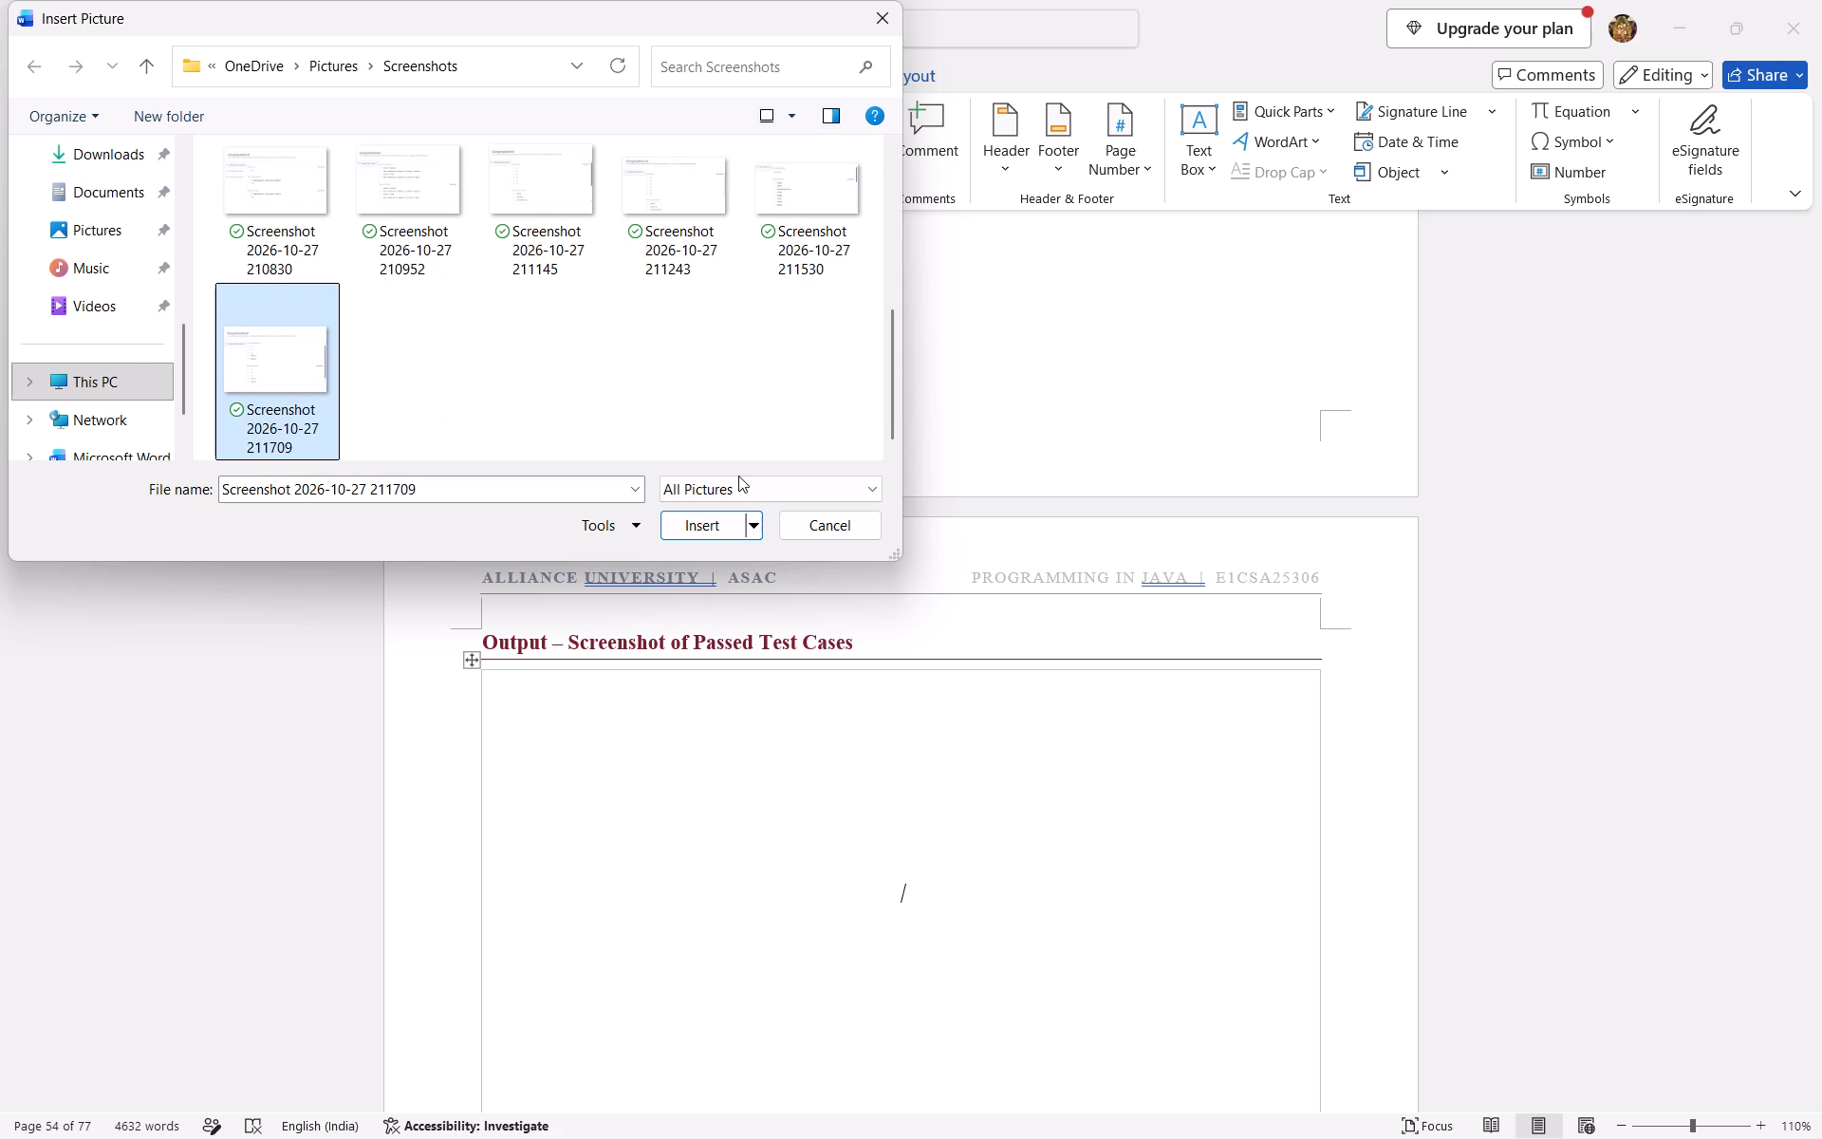
{"action": "left_click", "coordinate": [715, 528]}
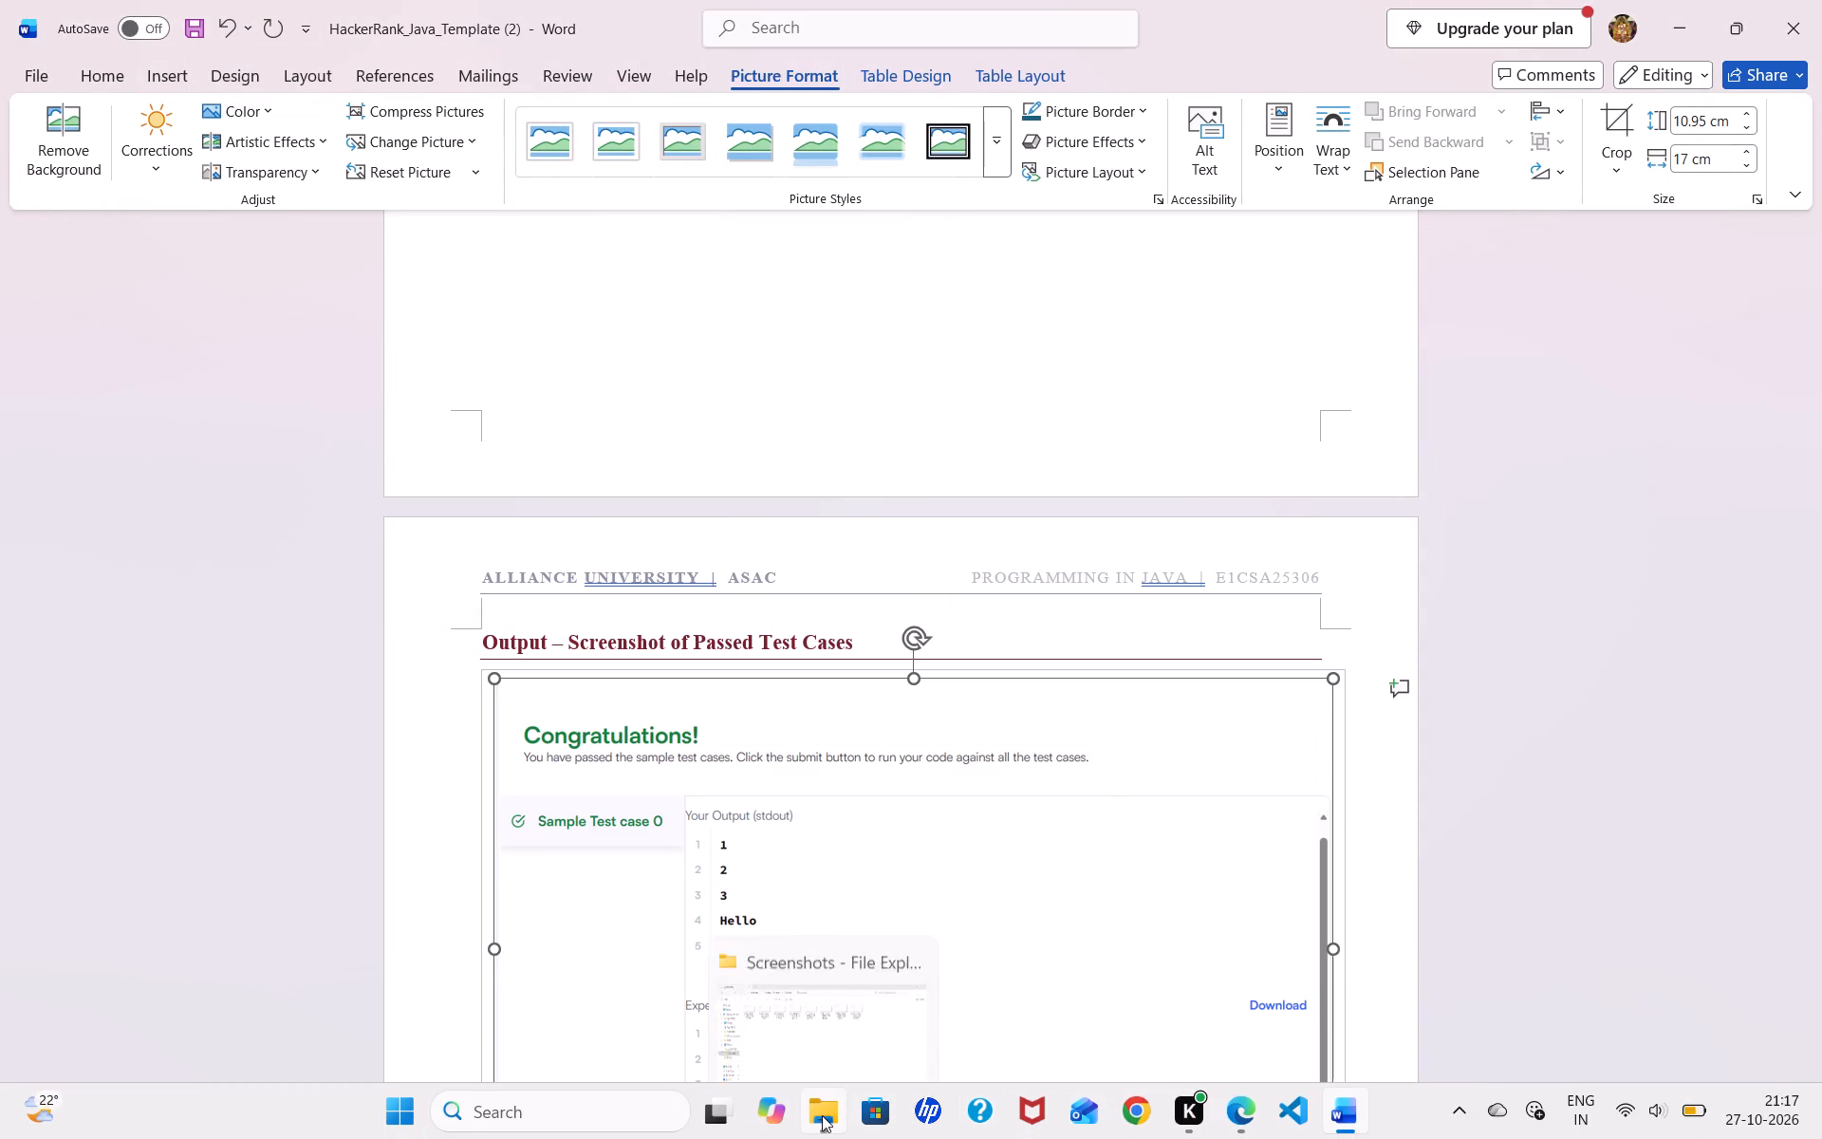
Open the Word document Report Discrete Maths from the Downloads folder in File Explorer.
{"action": "left_click", "coordinate": [822, 1115]}
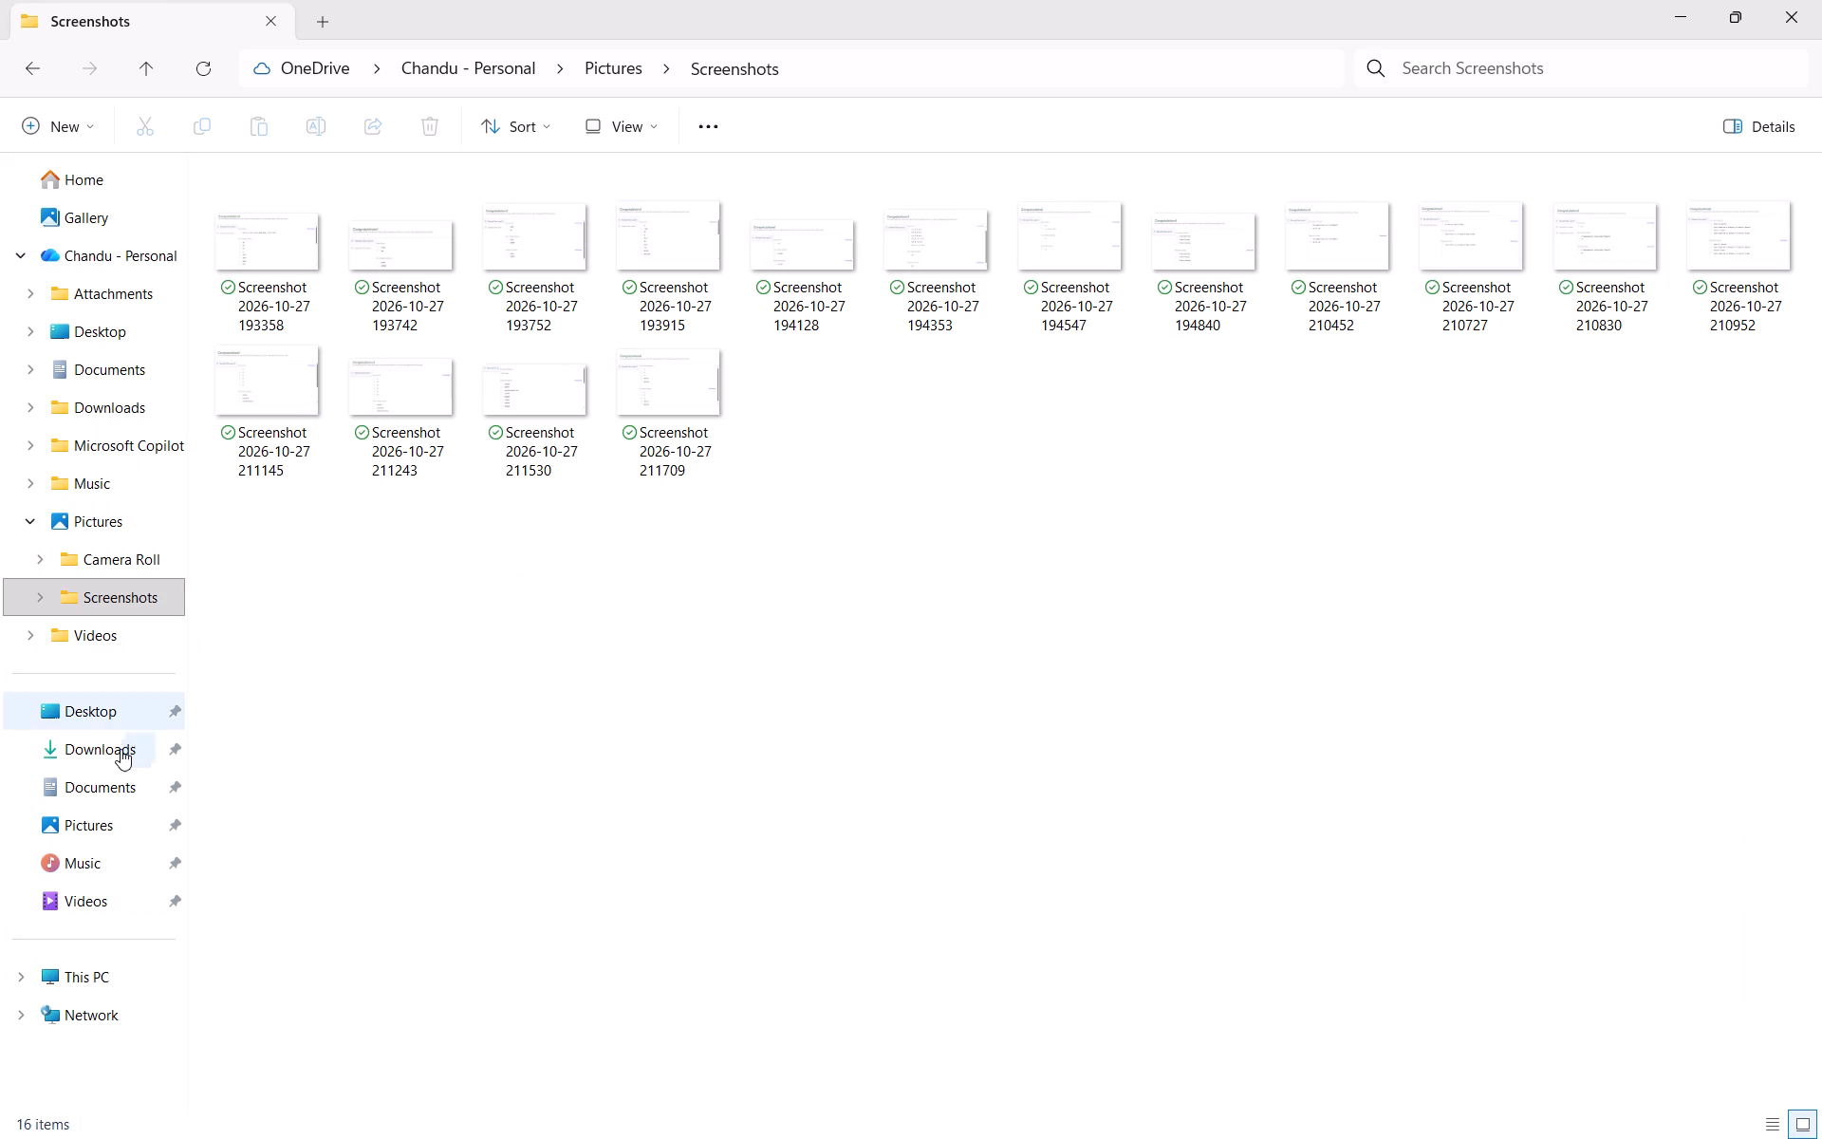
{"action": "left_click", "coordinate": [120, 749]}
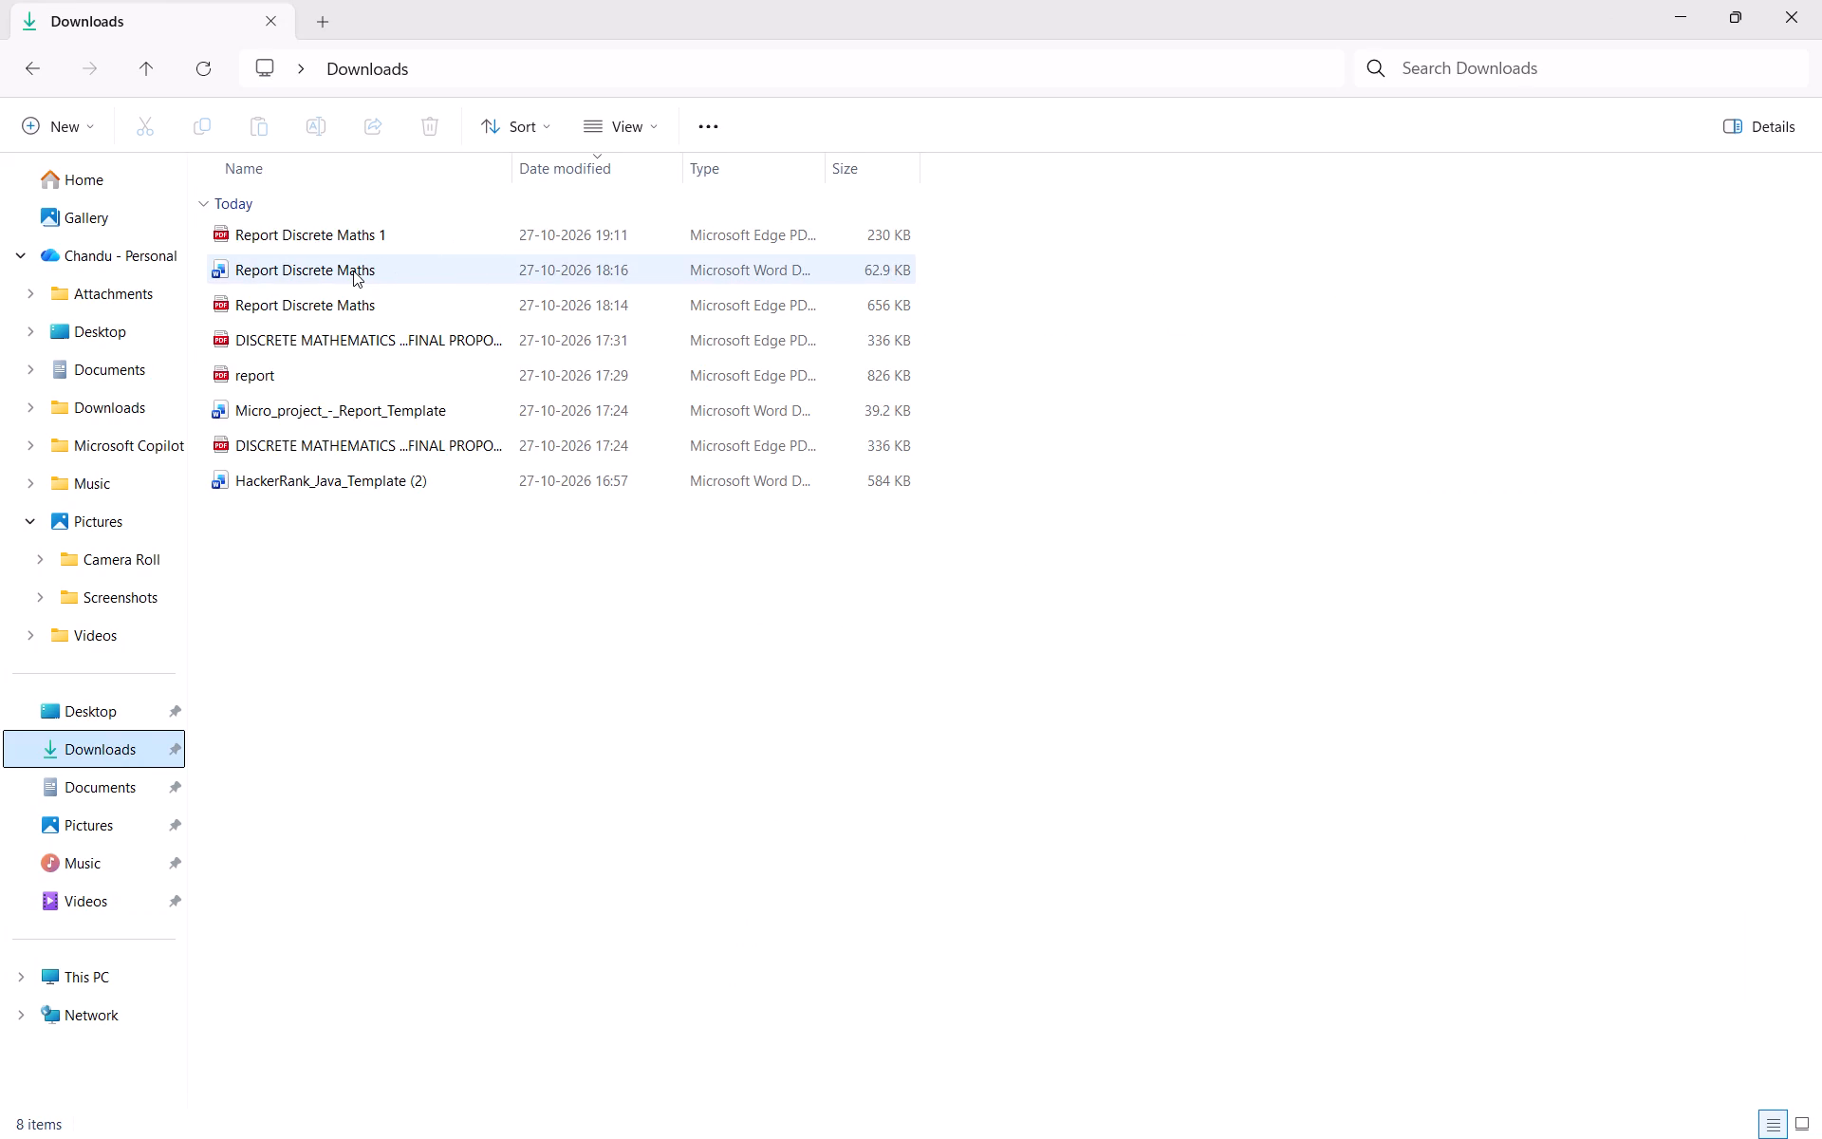
{"action": "double_click", "coordinate": [353, 271]}
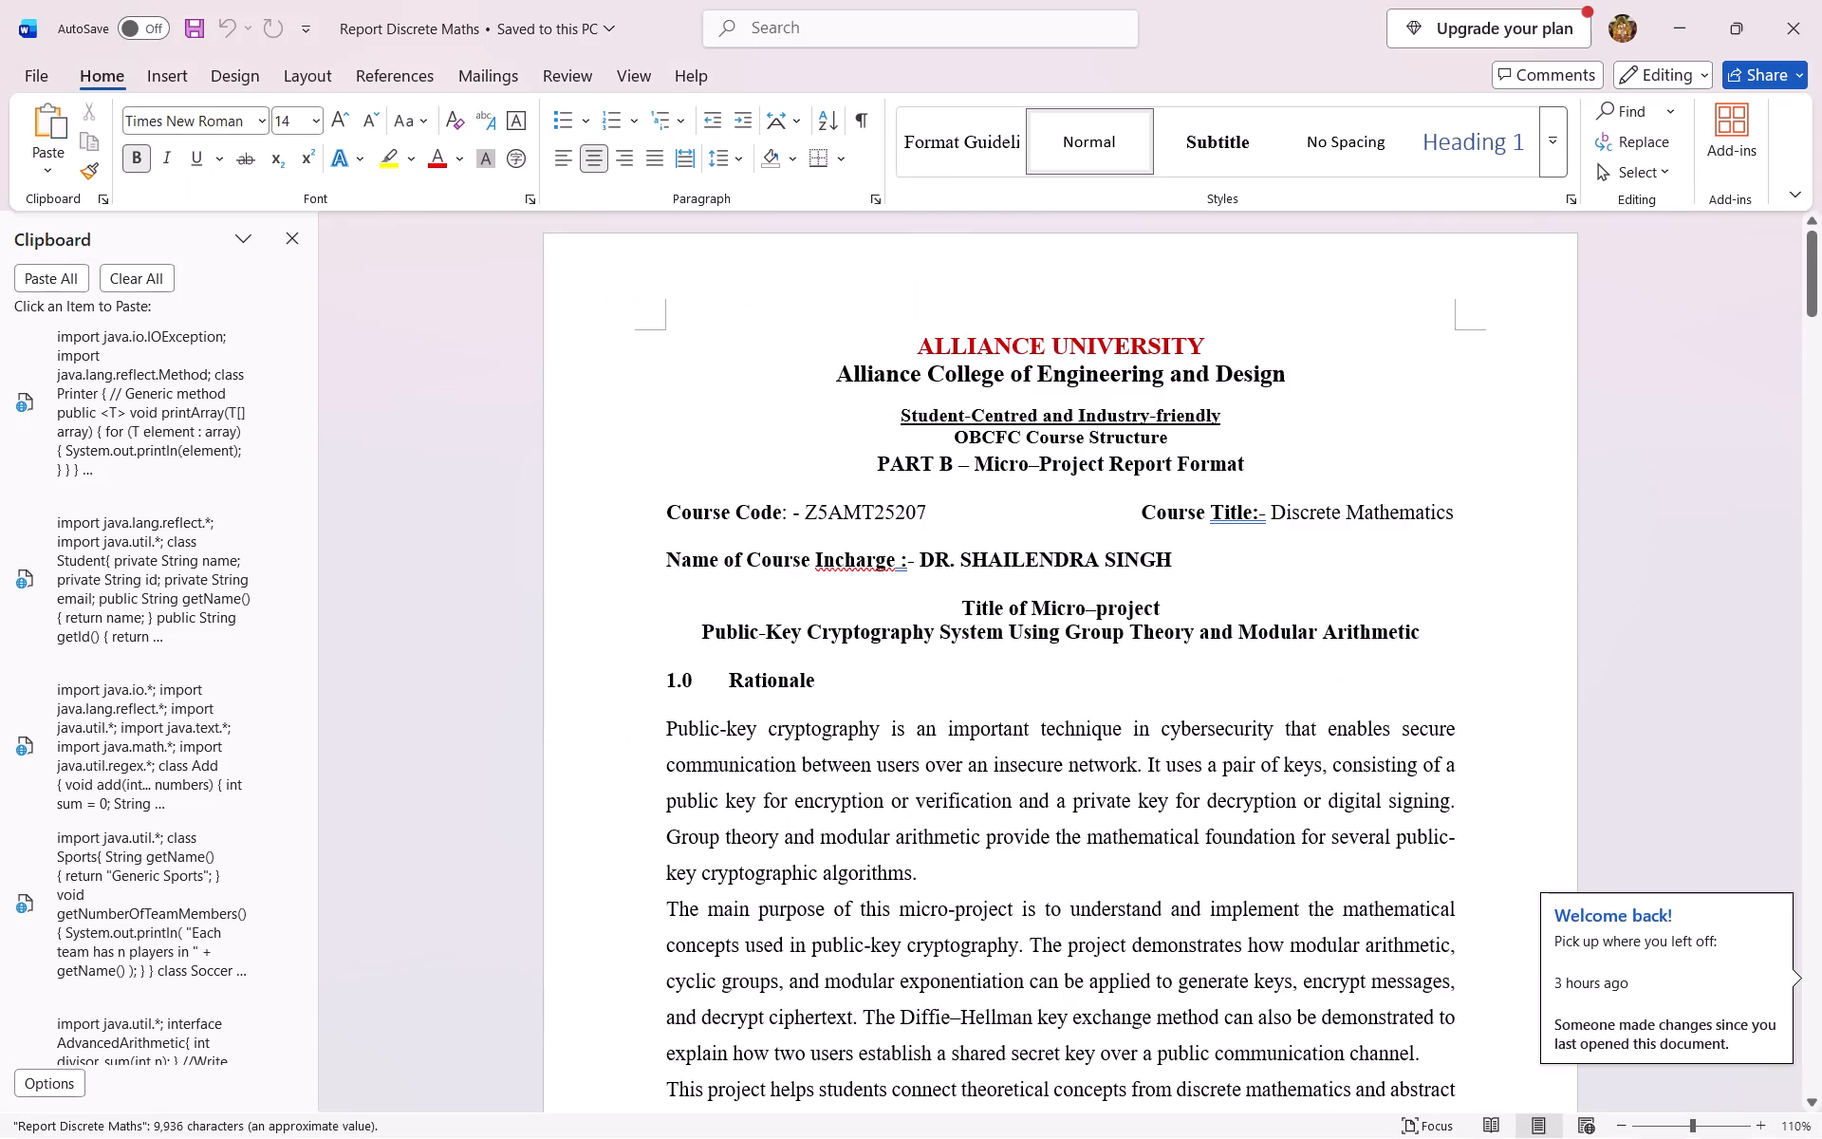
Clear all items from the Office clipboard and close its pane.
{"action": "scroll", "coordinate": [837, 489], "scroll_direction": "down", "scroll_amount": 1}
{"action": "left_click", "coordinate": [152, 276]}
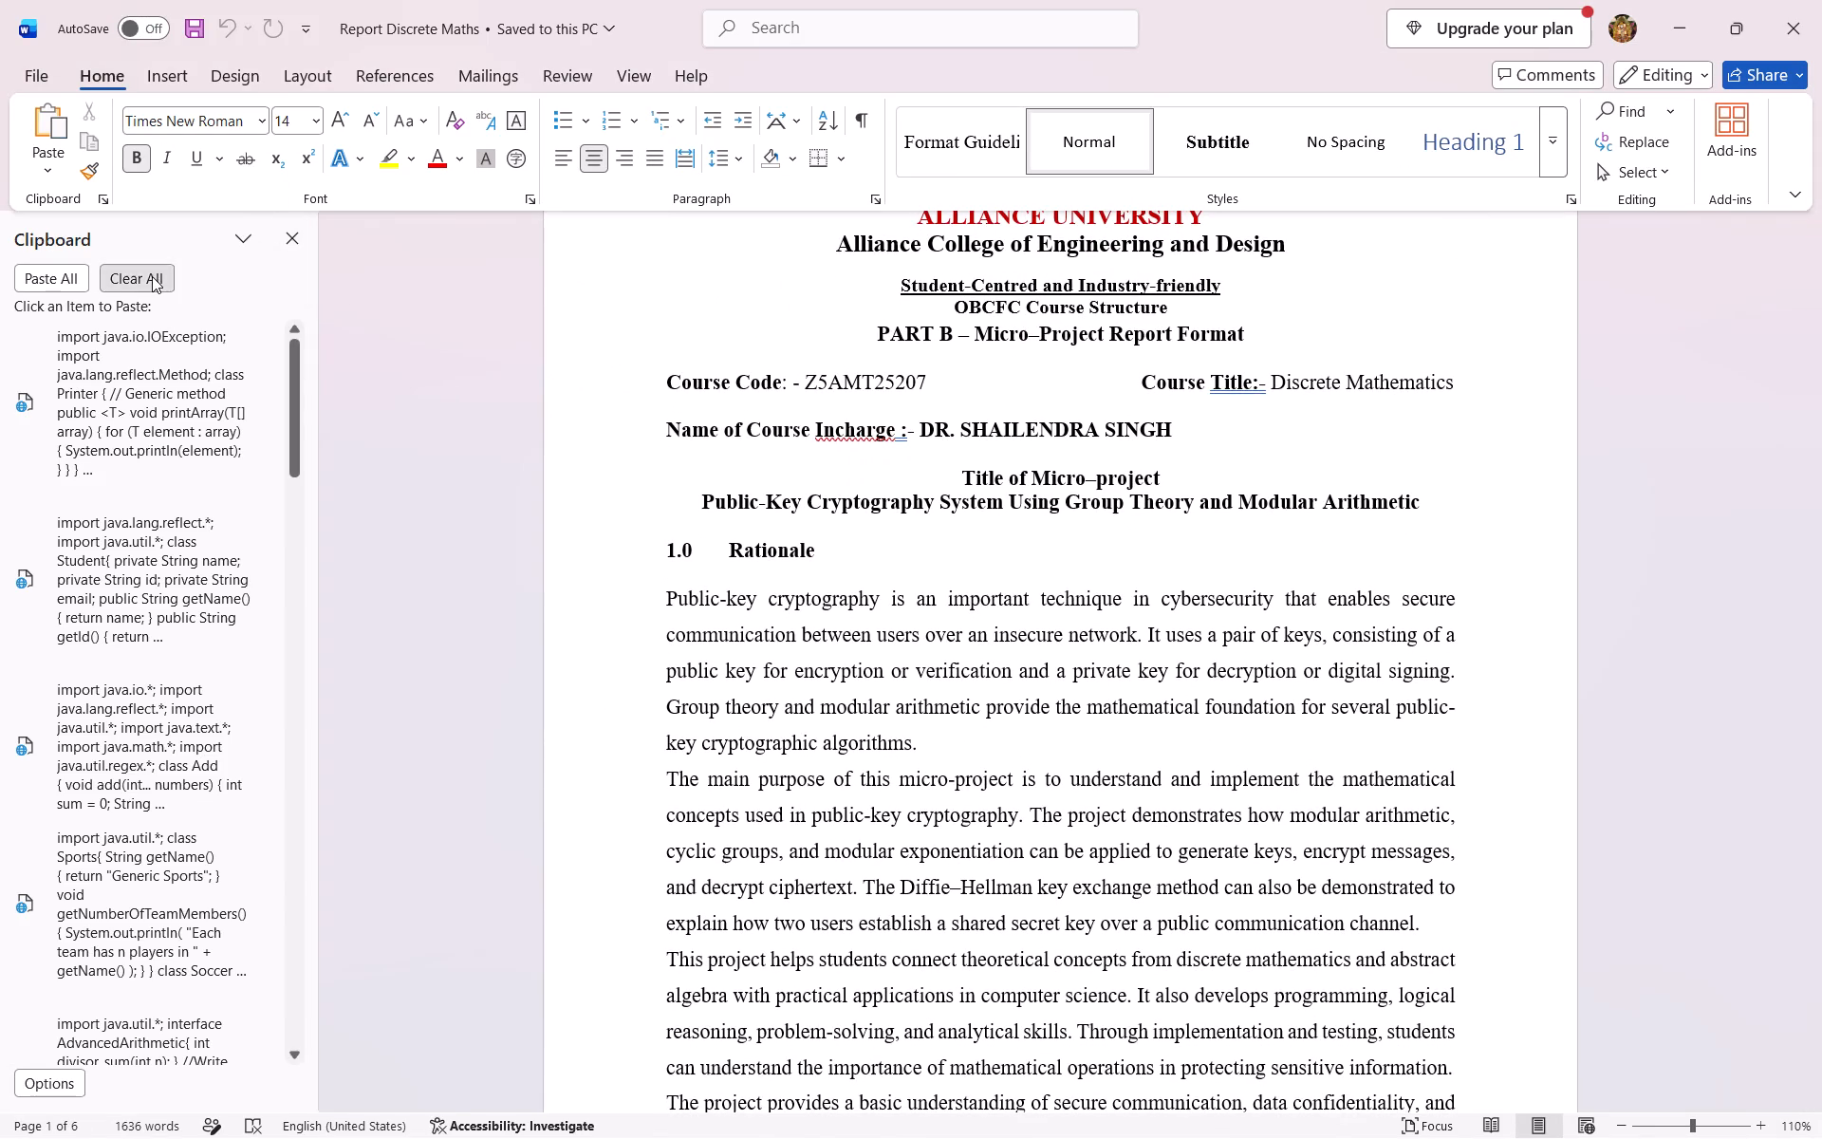
{"action": "left_click", "coordinate": [282, 243]}
Look through the Report Discrete Maths document from its title page to the References section and back.
{"action": "scroll", "coordinate": [805, 537], "scroll_direction": "down", "scroll_amount": 1}
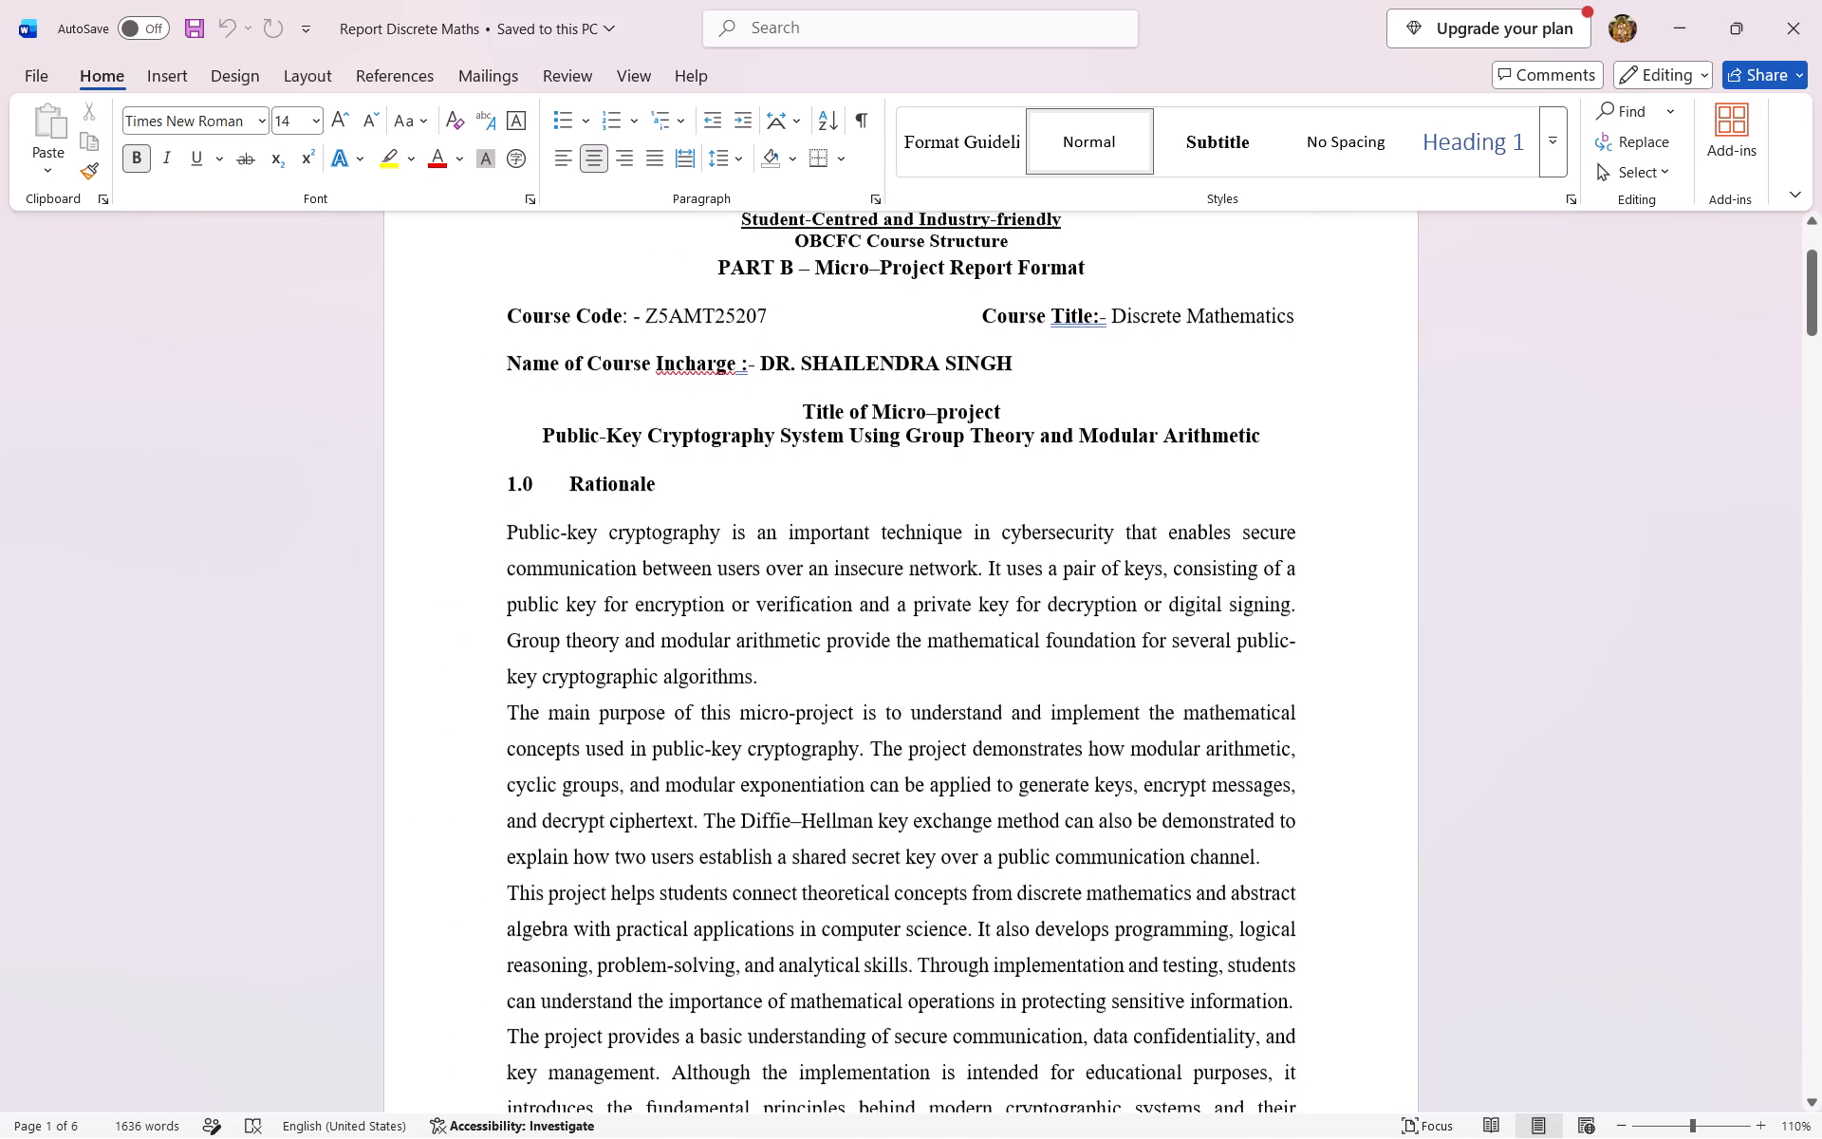
{"action": "scroll", "coordinate": [805, 537], "scroll_direction": "down", "scroll_amount": 5}
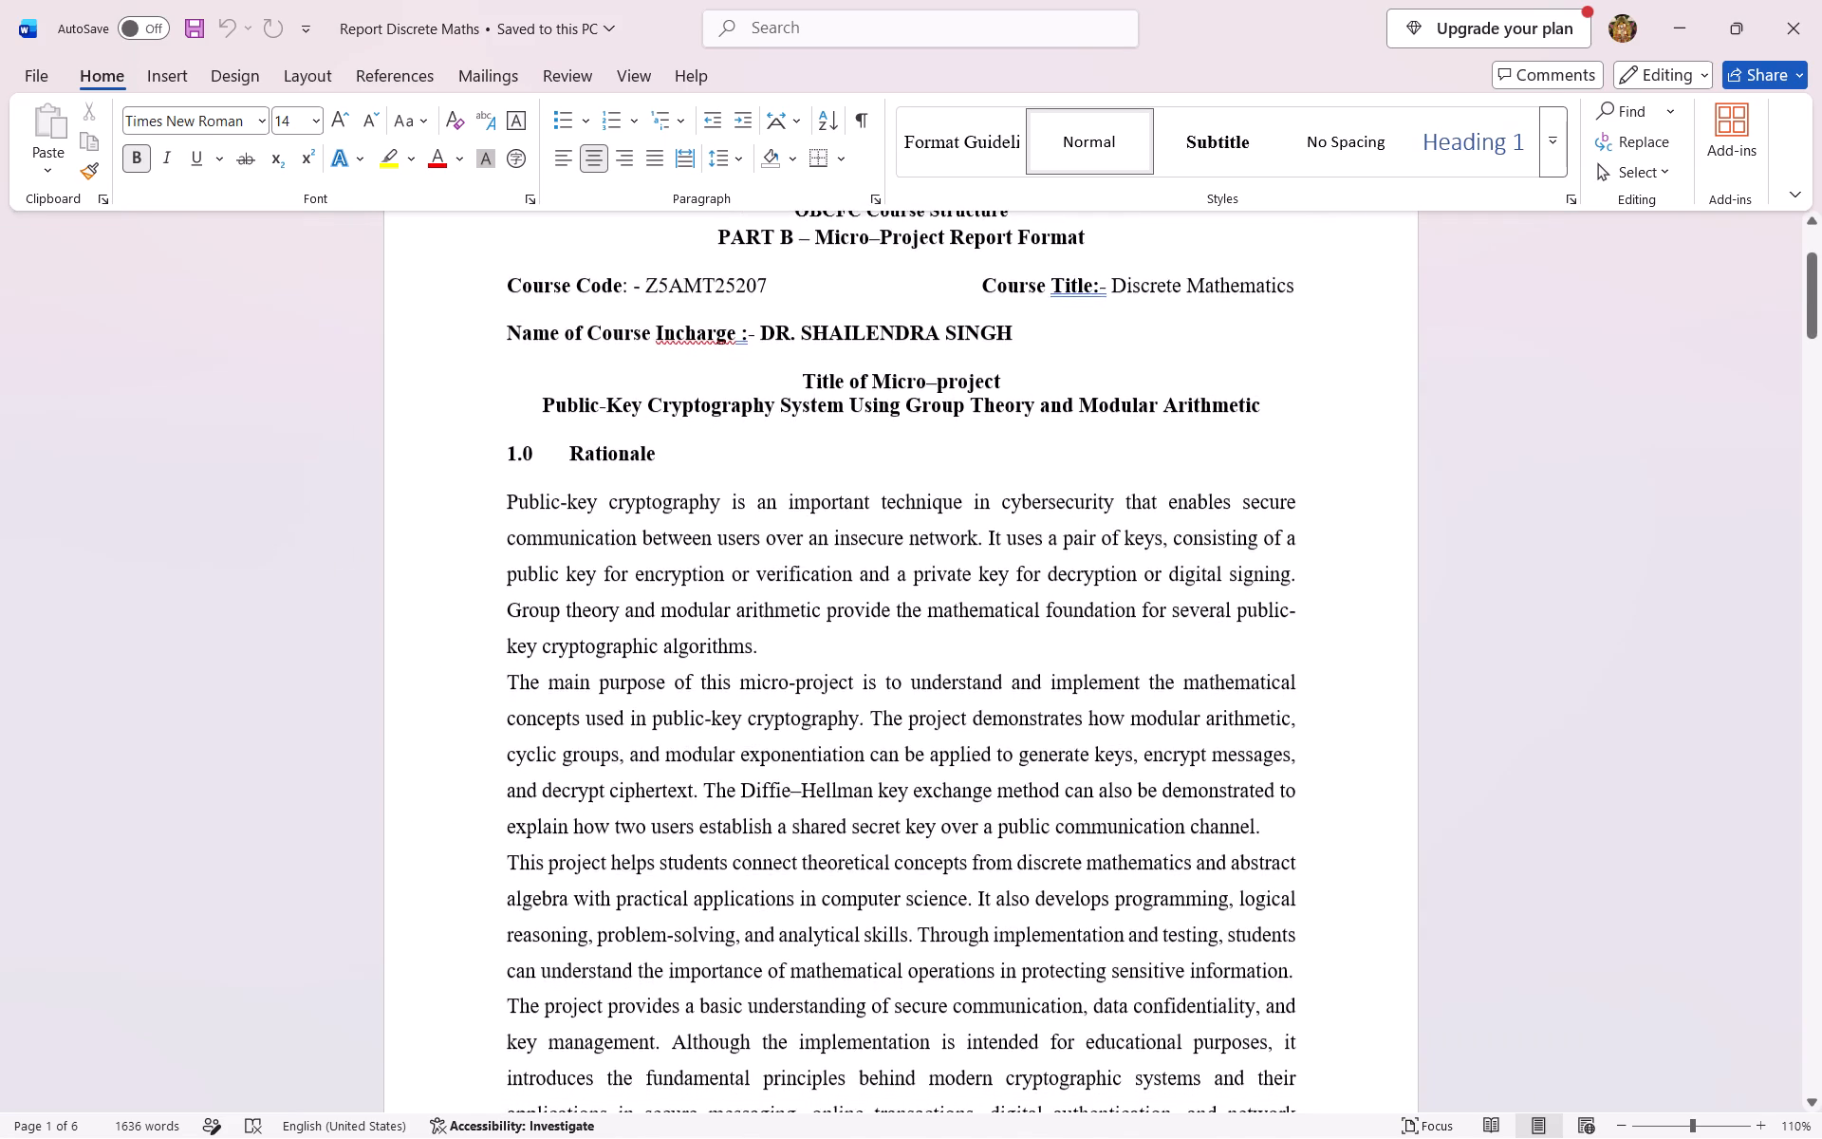
{"action": "scroll", "coordinate": [805, 537], "scroll_direction": "down", "scroll_amount": 7}
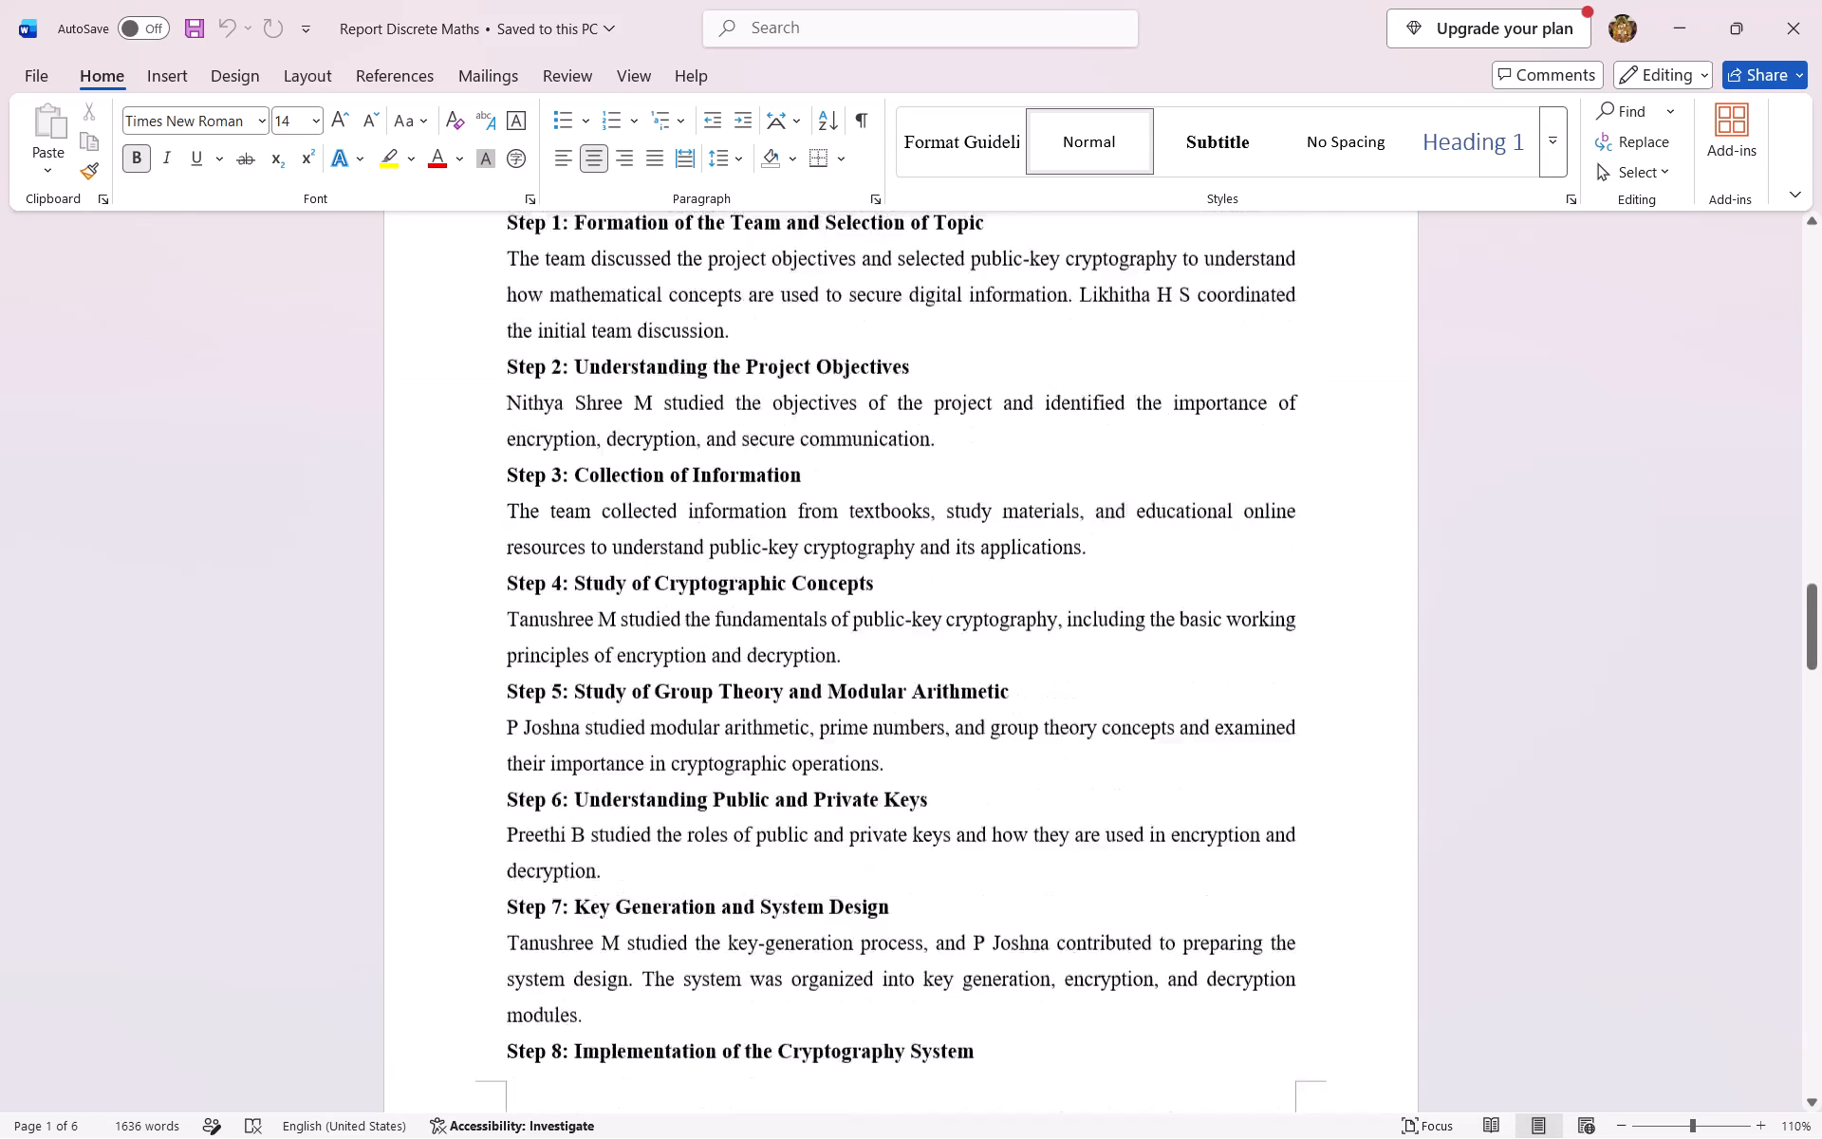
{"action": "scroll", "coordinate": [805, 537], "scroll_direction": "down", "scroll_amount": 7}
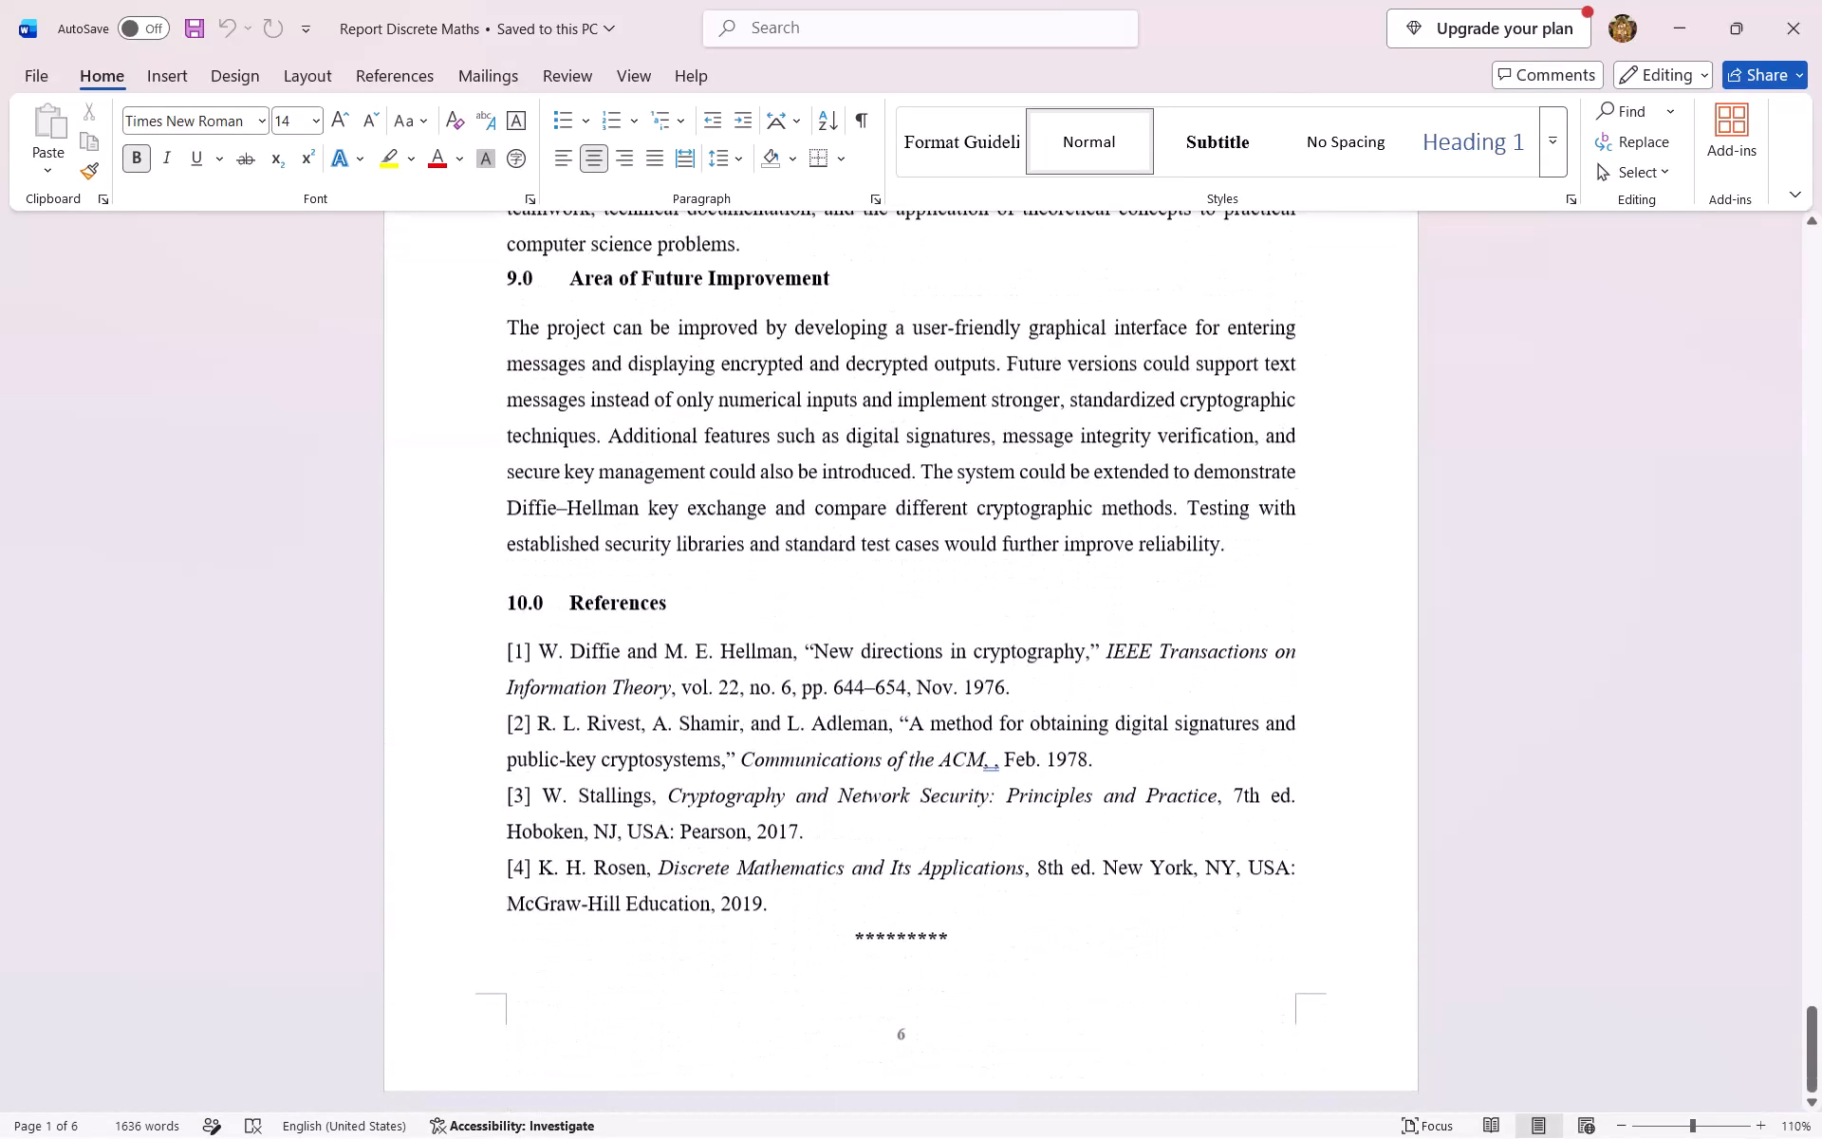
{"action": "scroll", "coordinate": [805, 537], "scroll_direction": "down", "scroll_amount": 1}
{"action": "scroll", "coordinate": [805, 537], "scroll_direction": "up", "scroll_amount": 13}
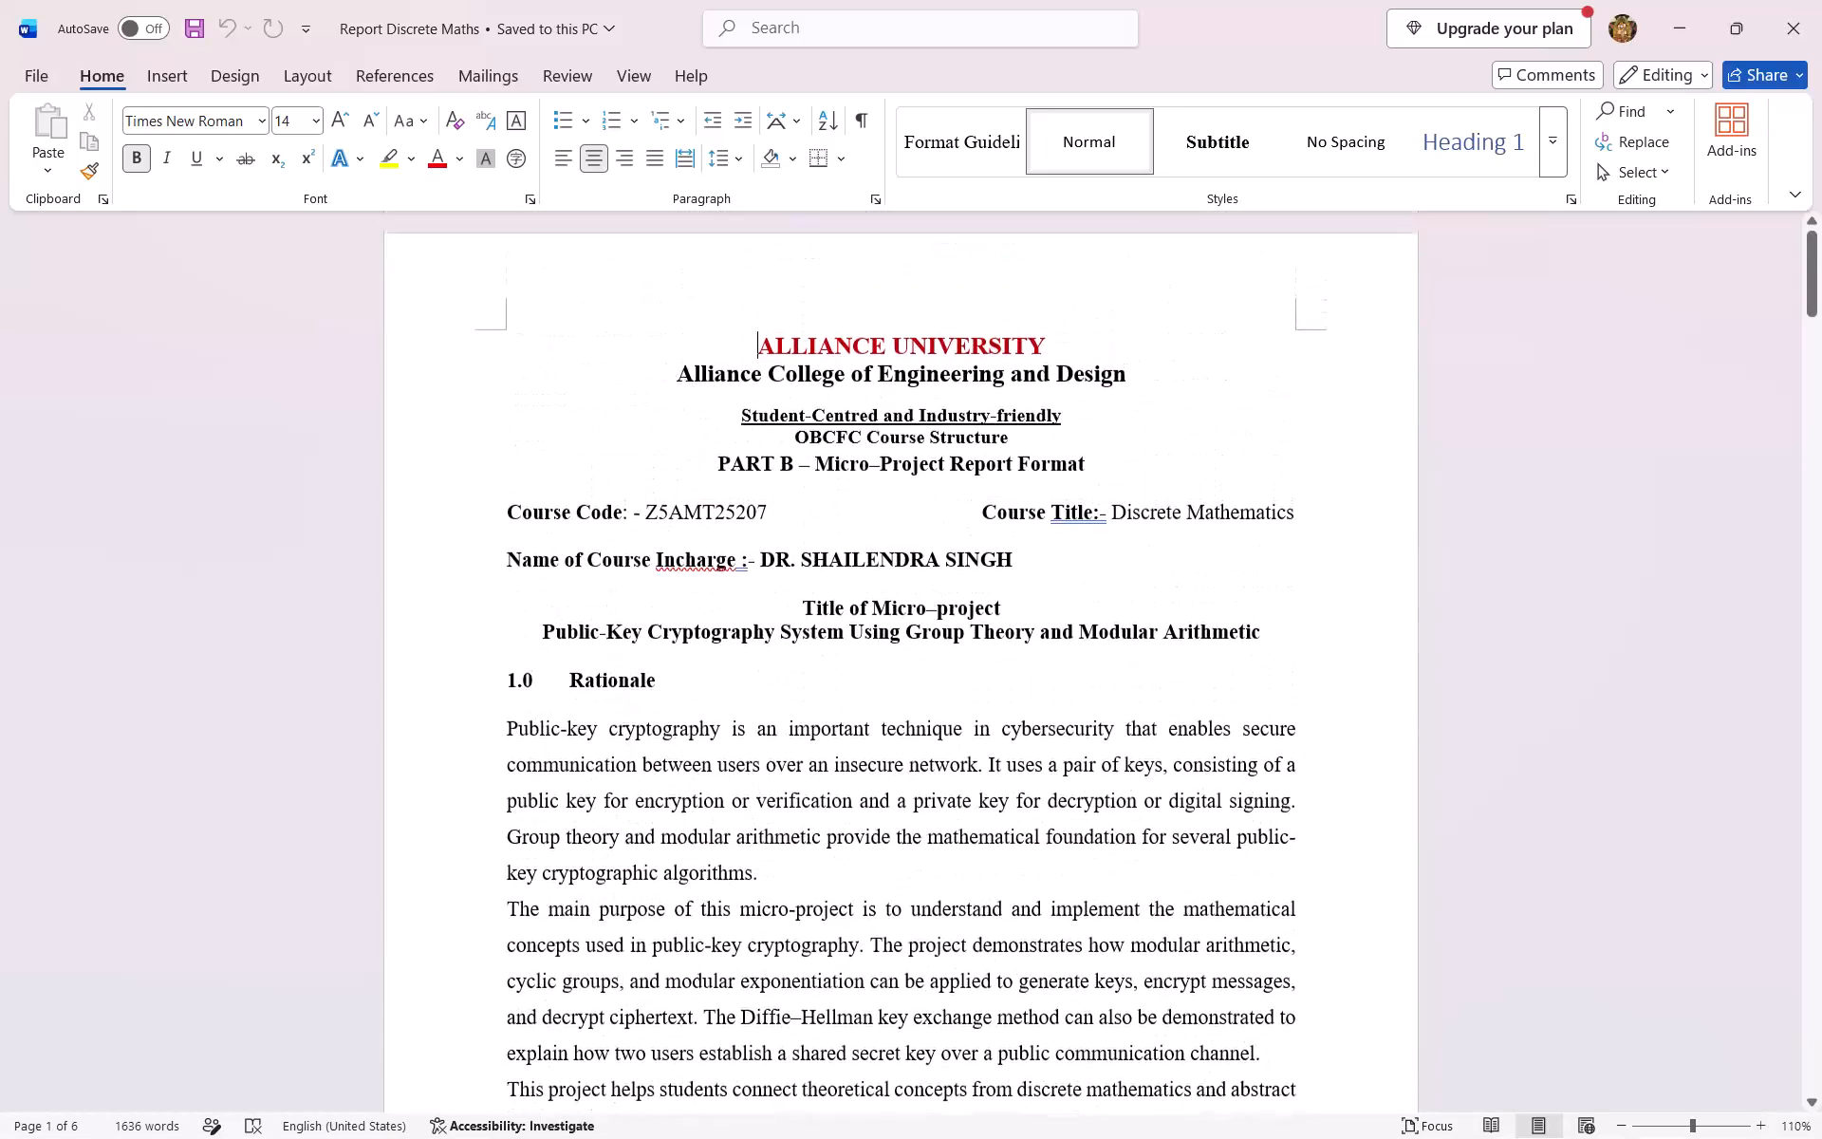
{"action": "scroll", "coordinate": [805, 537], "scroll_direction": "down", "scroll_amount": 2}
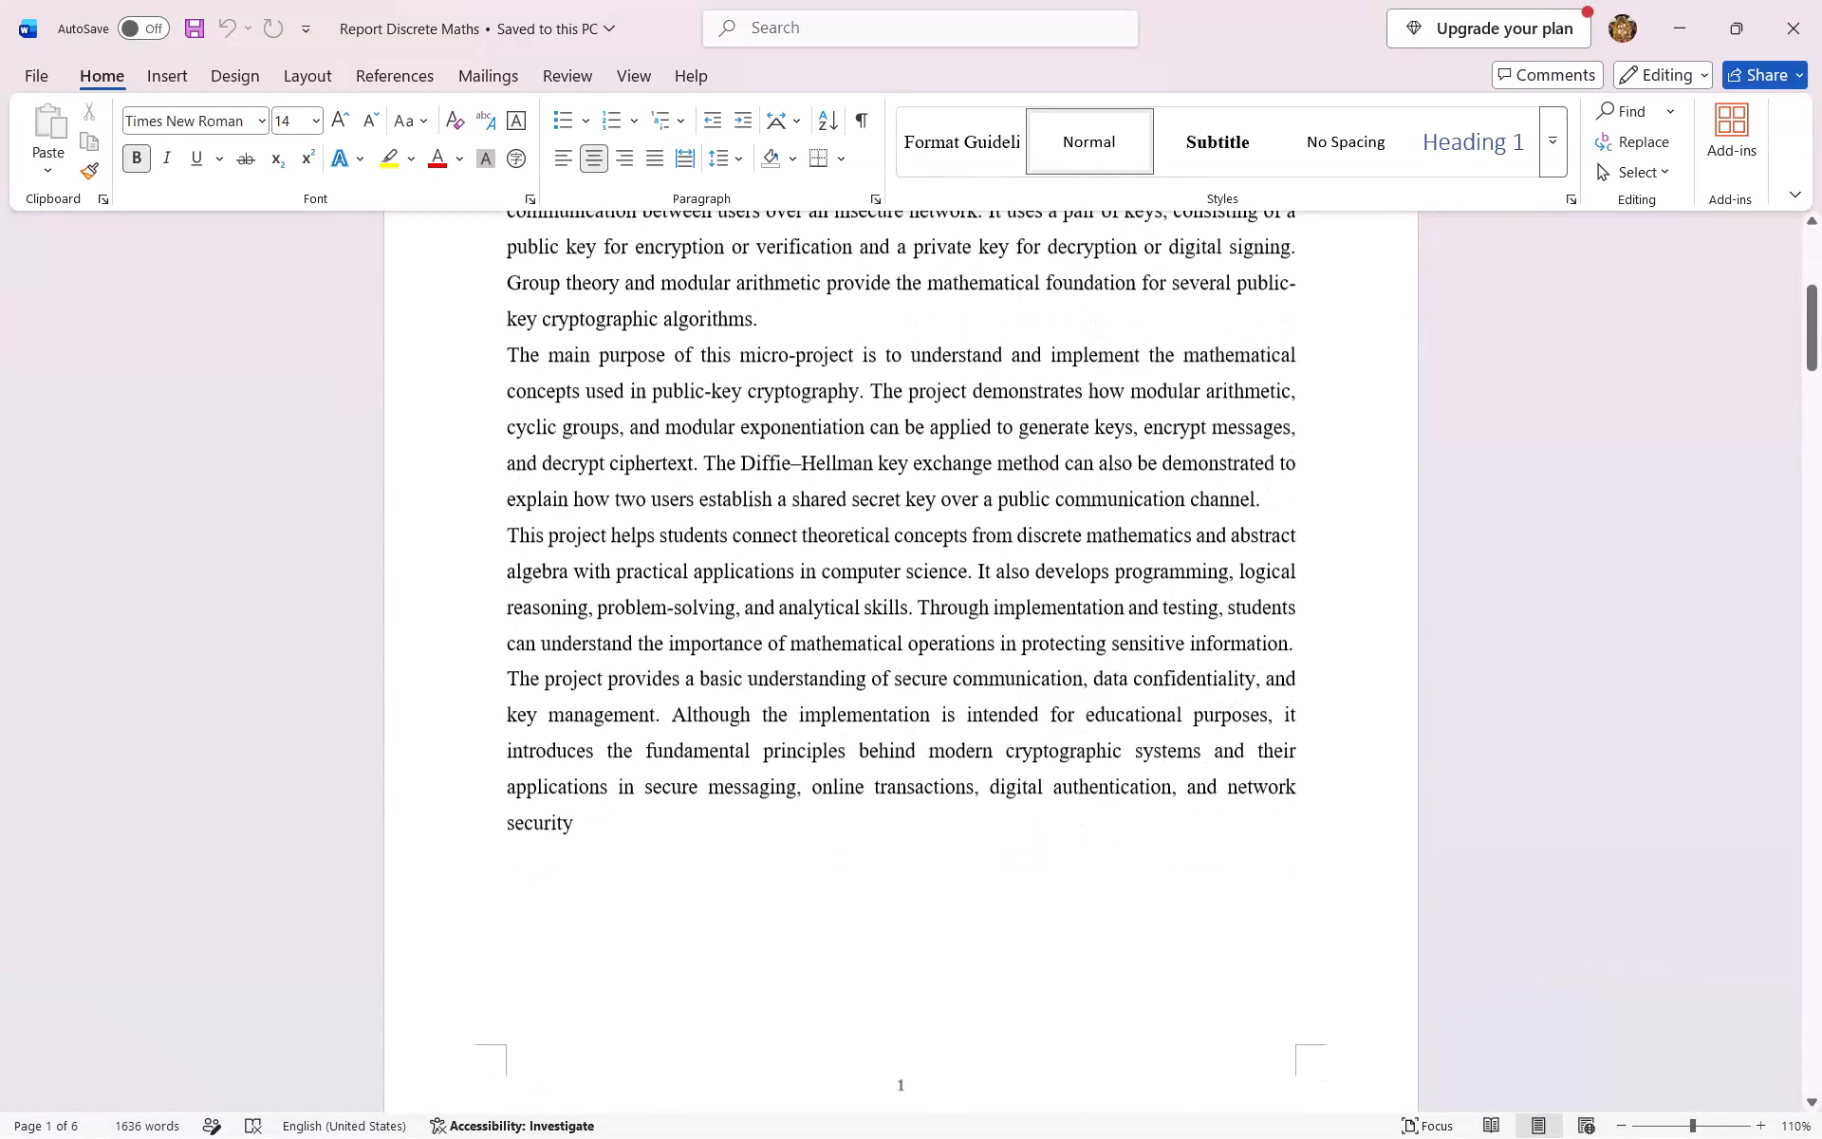
{"action": "scroll", "coordinate": [805, 537], "scroll_direction": "down", "scroll_amount": 1}
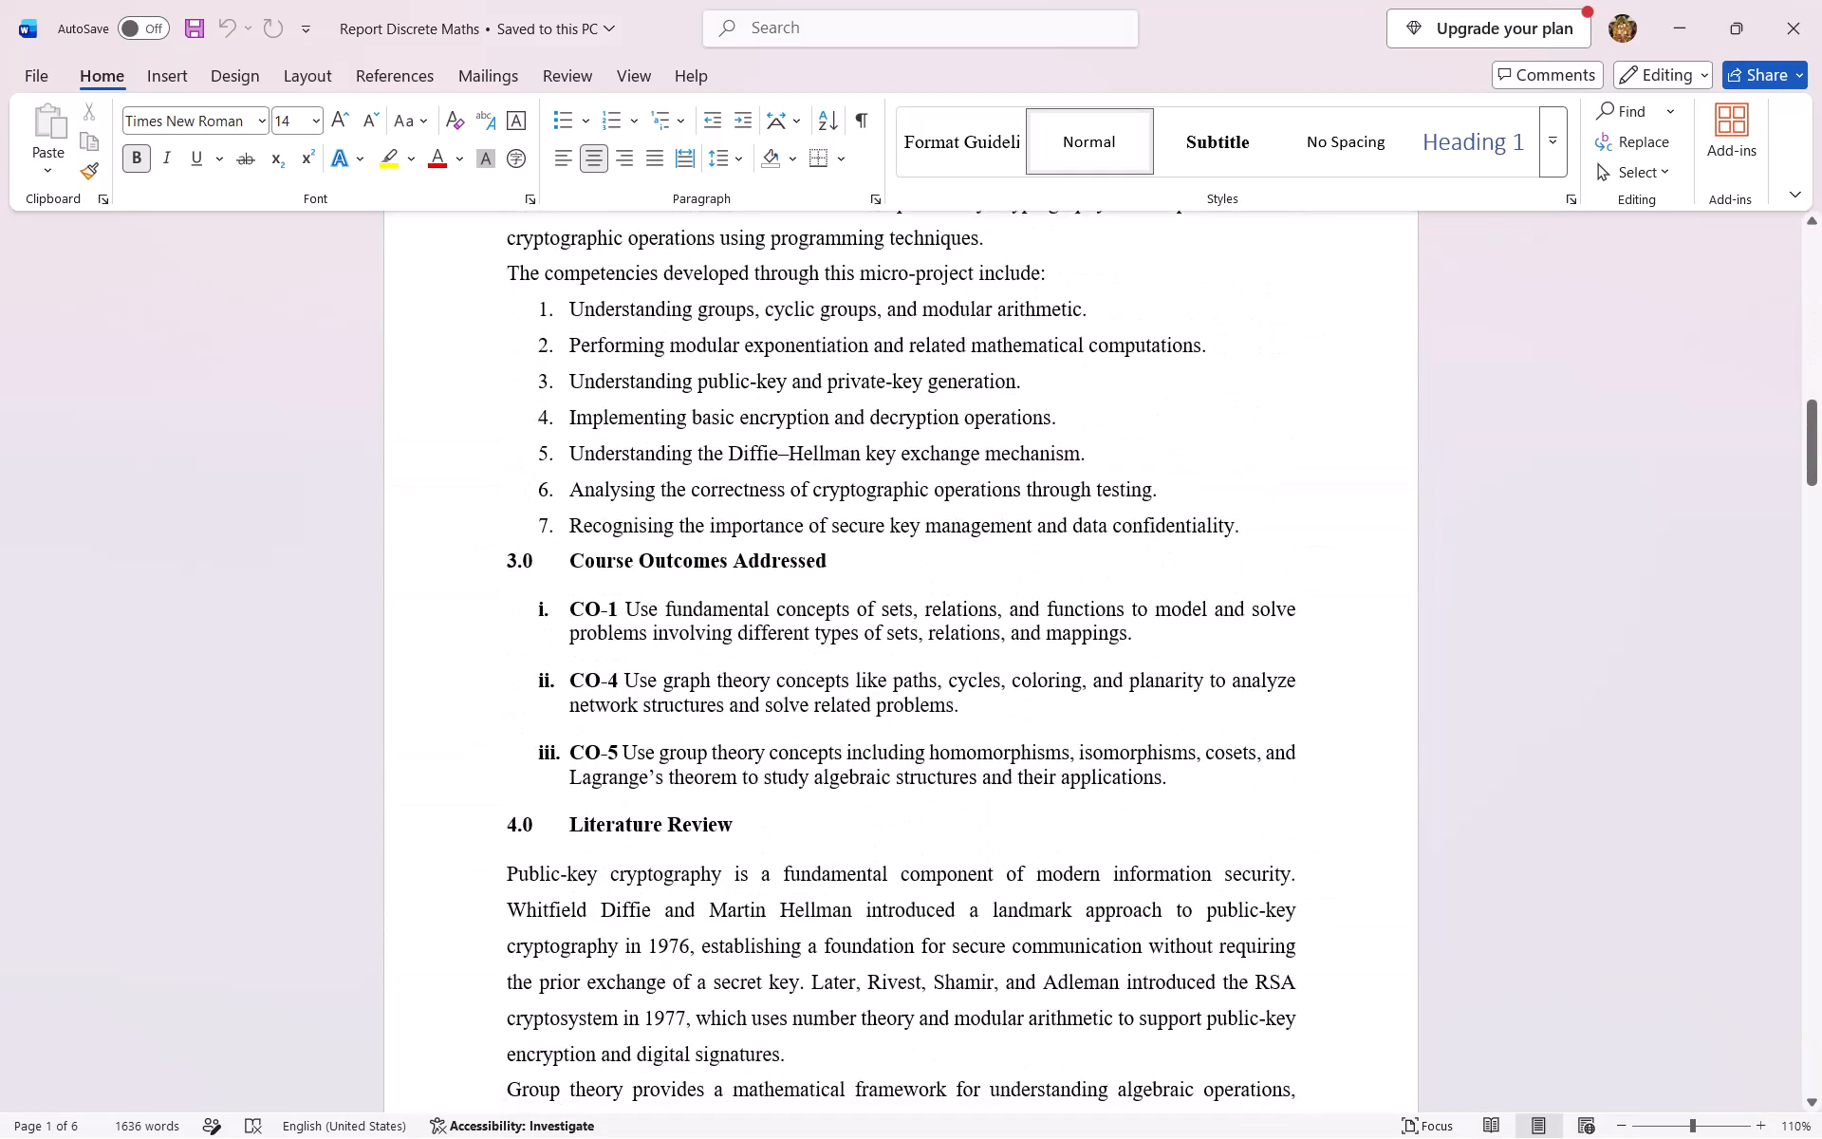
{"action": "scroll", "coordinate": [805, 537], "scroll_direction": "up", "scroll_amount": 10}
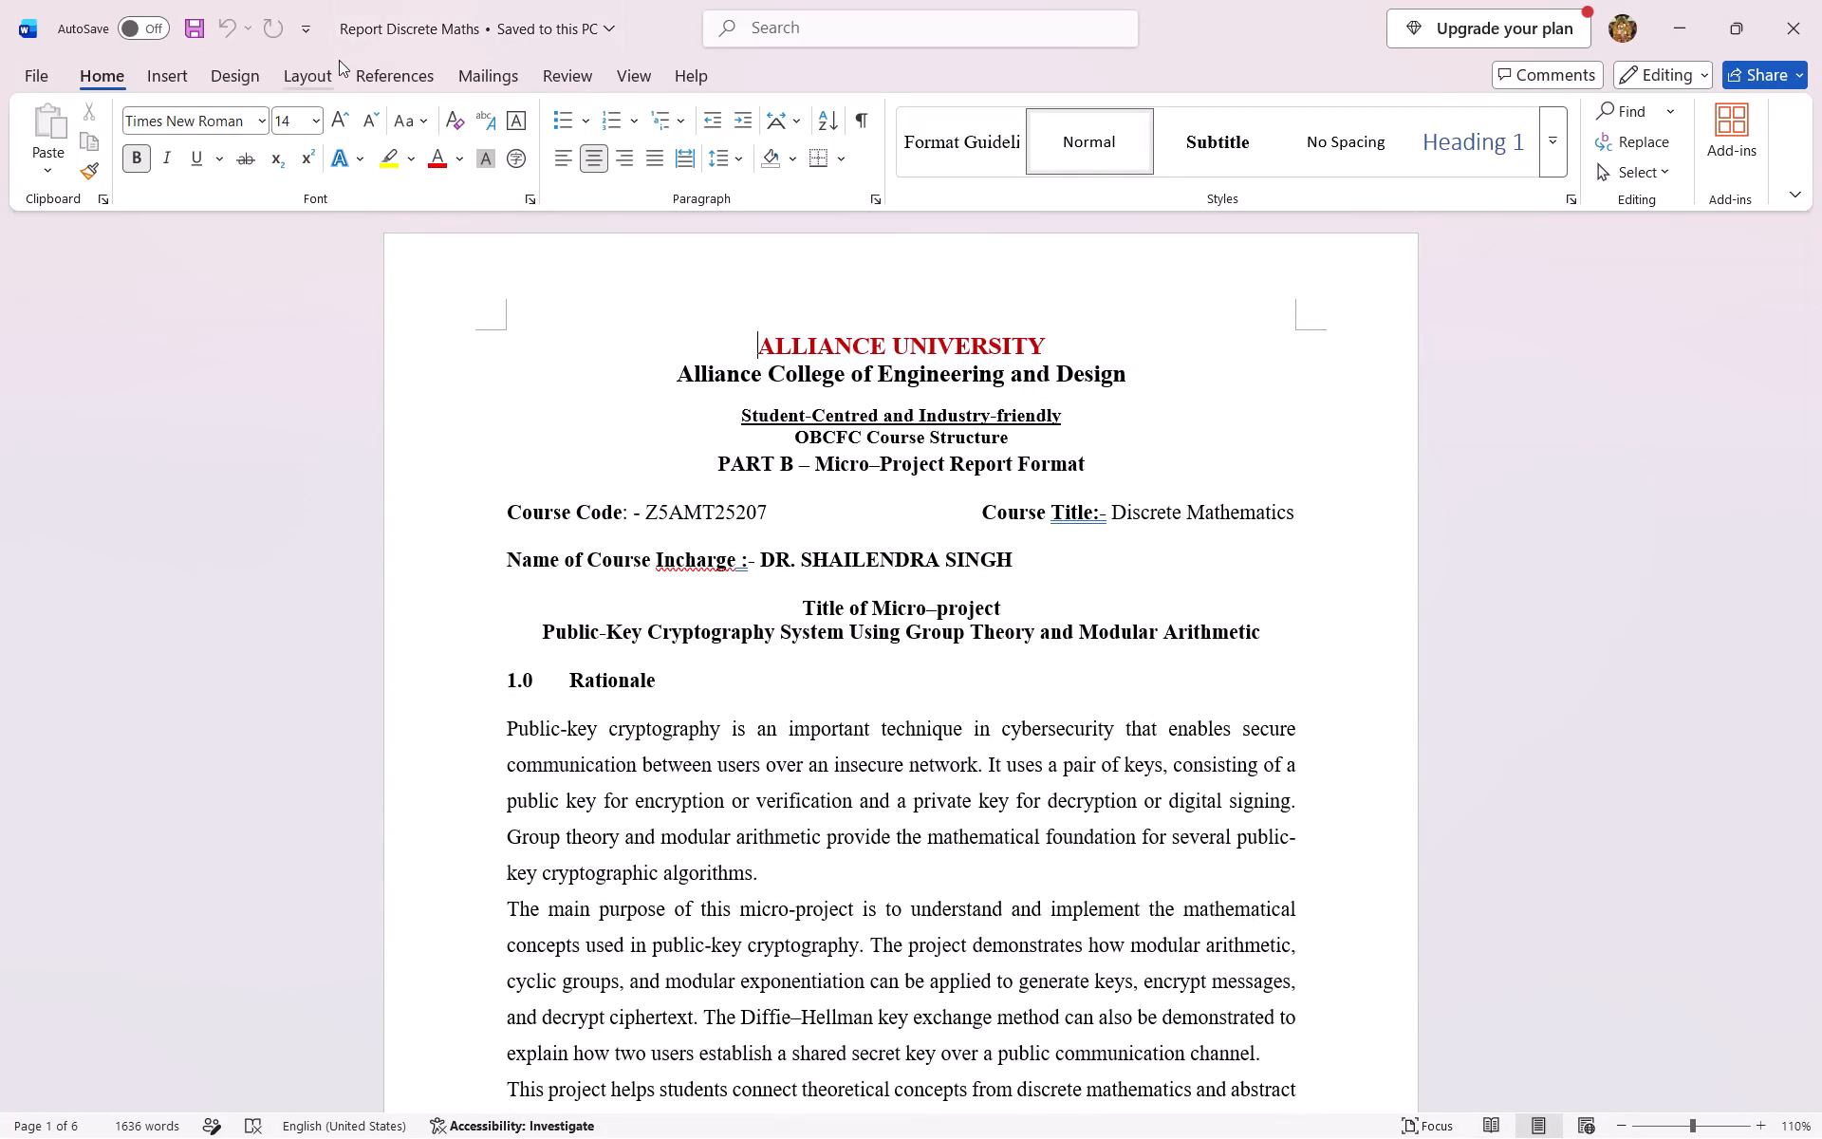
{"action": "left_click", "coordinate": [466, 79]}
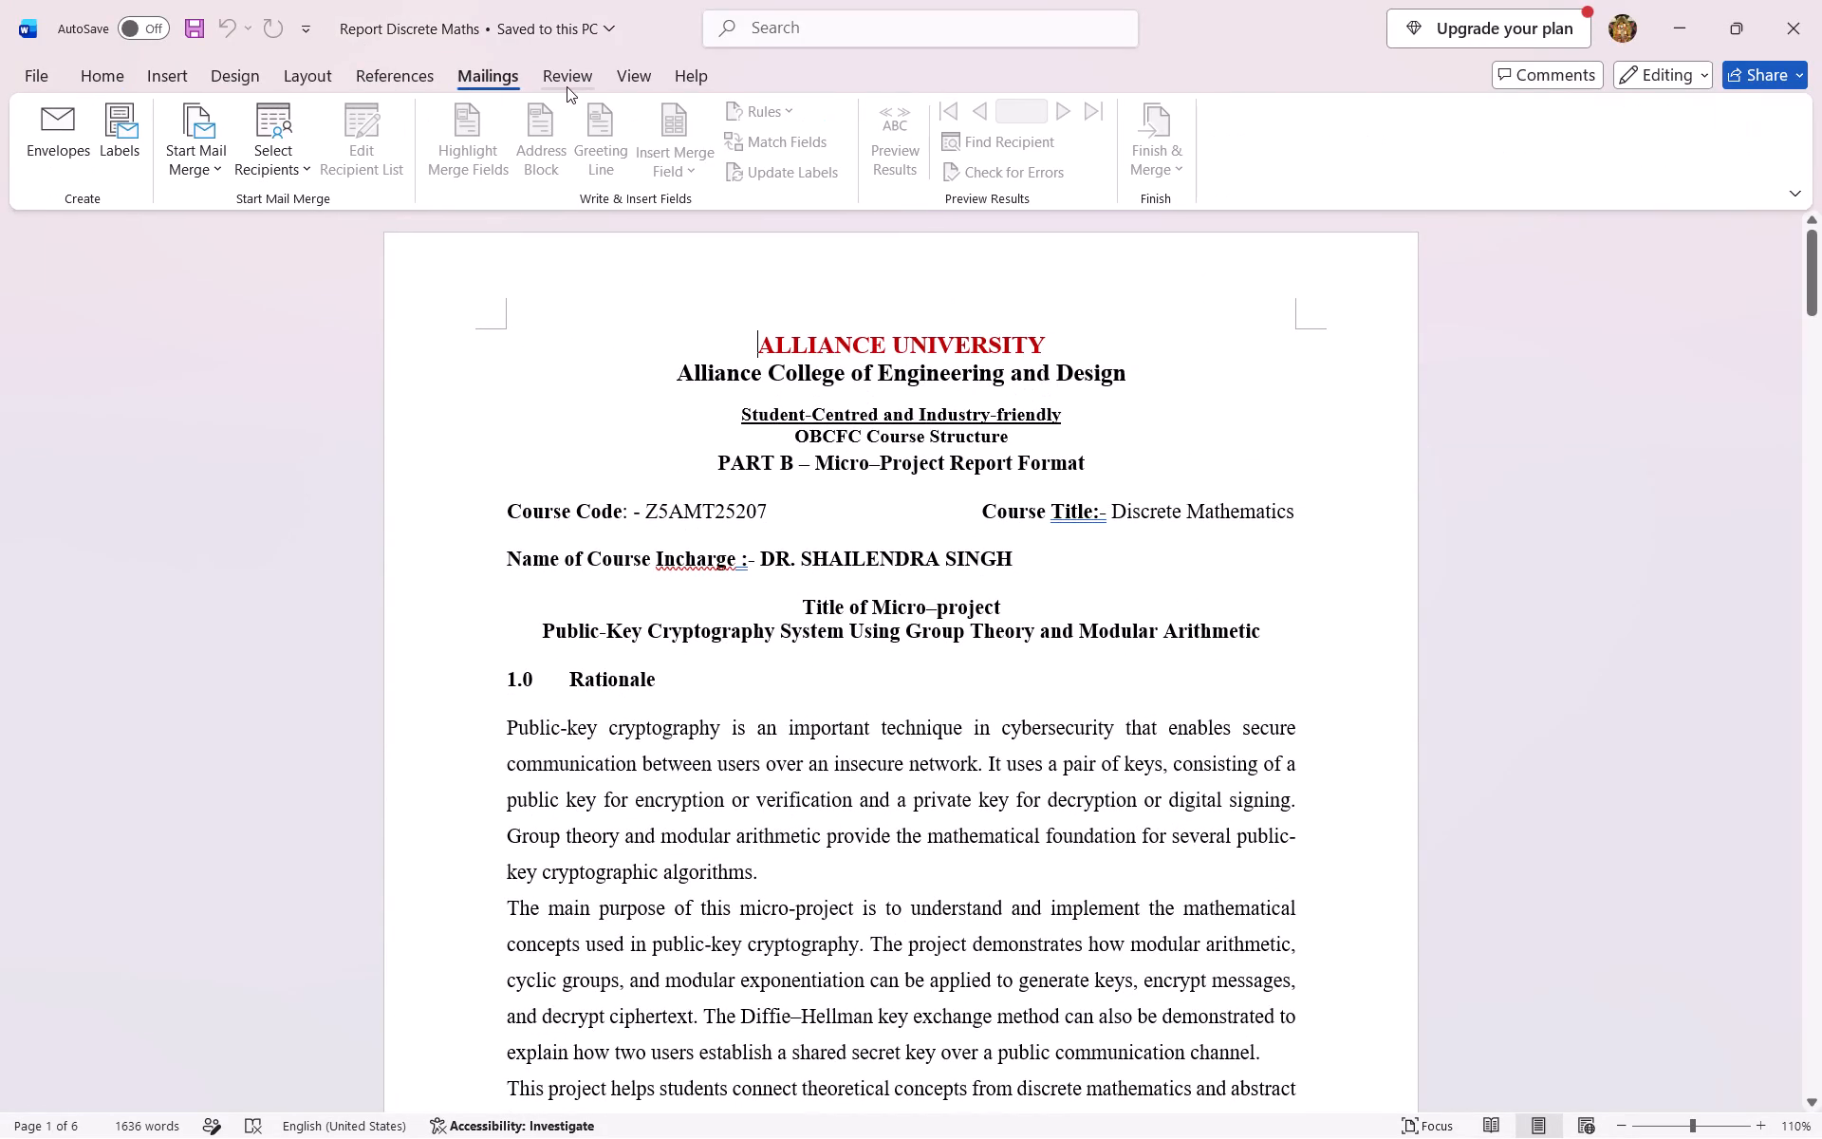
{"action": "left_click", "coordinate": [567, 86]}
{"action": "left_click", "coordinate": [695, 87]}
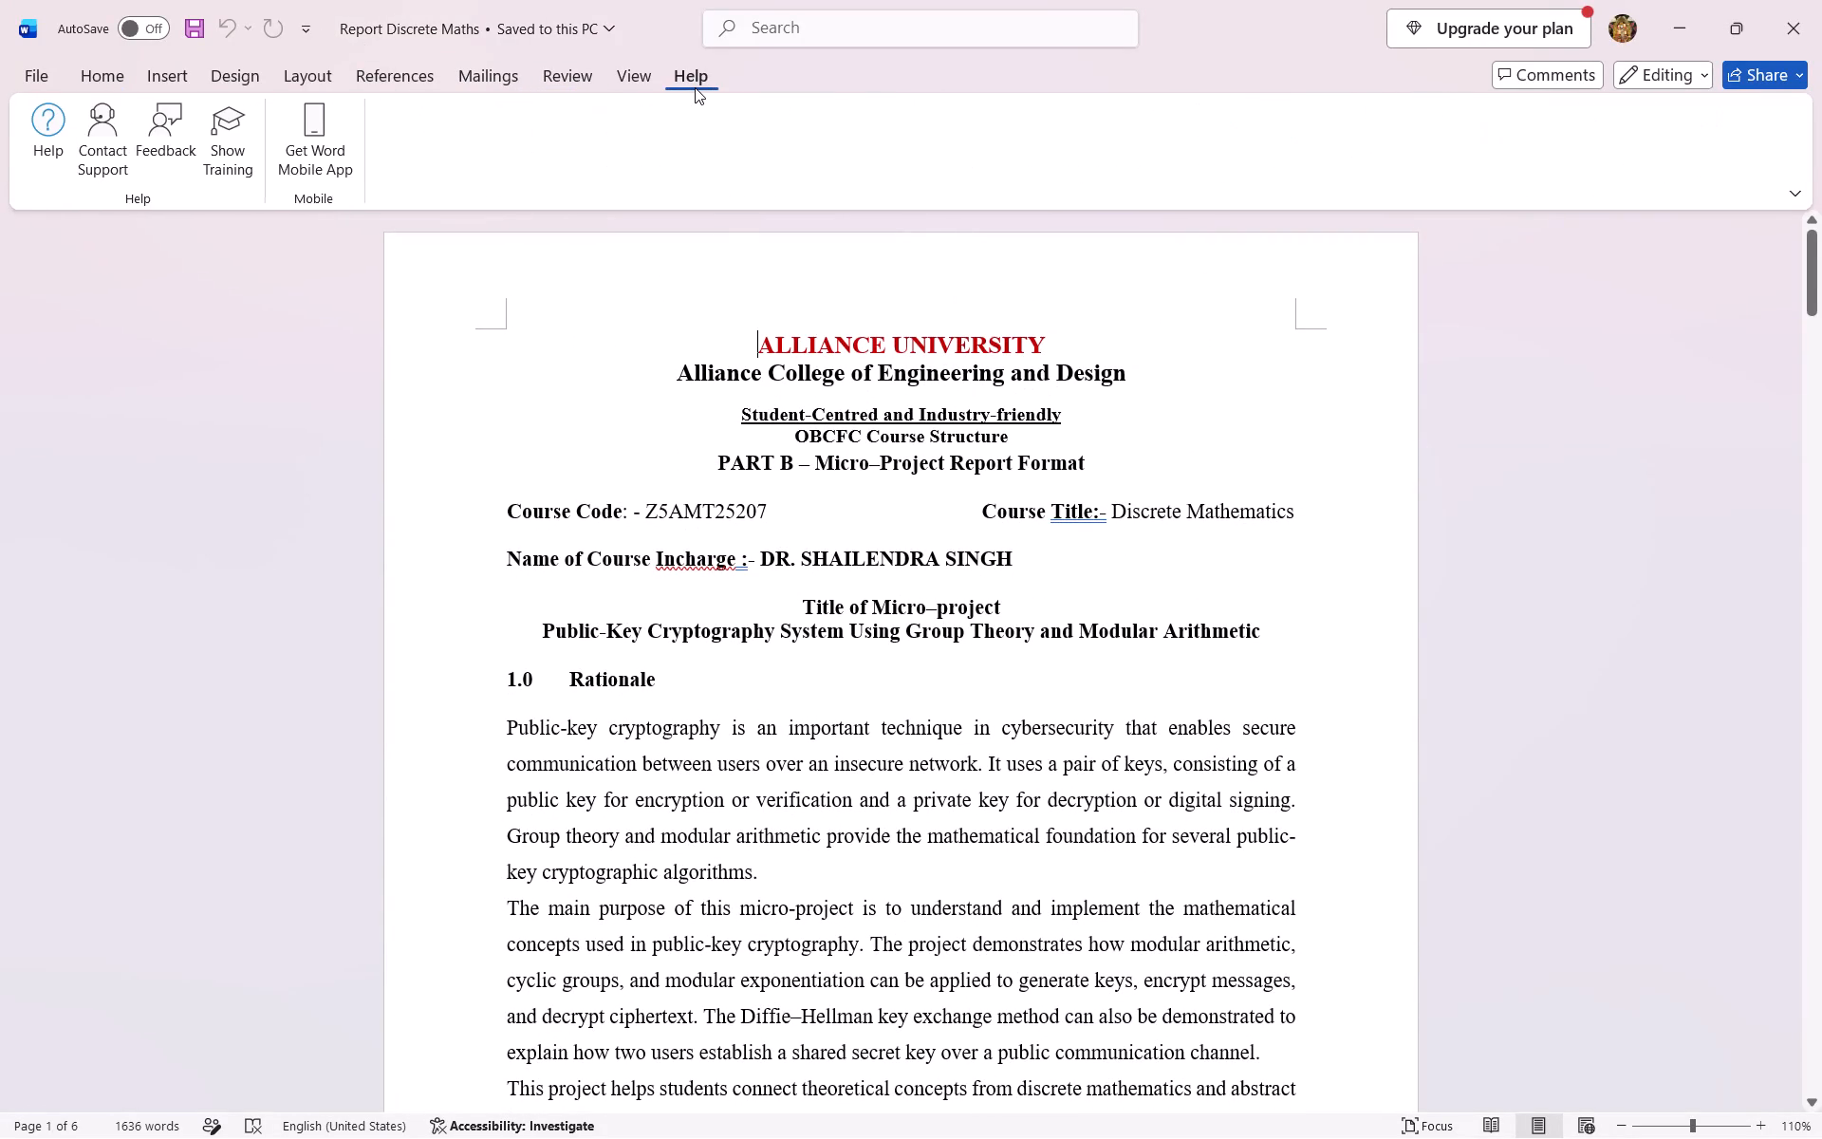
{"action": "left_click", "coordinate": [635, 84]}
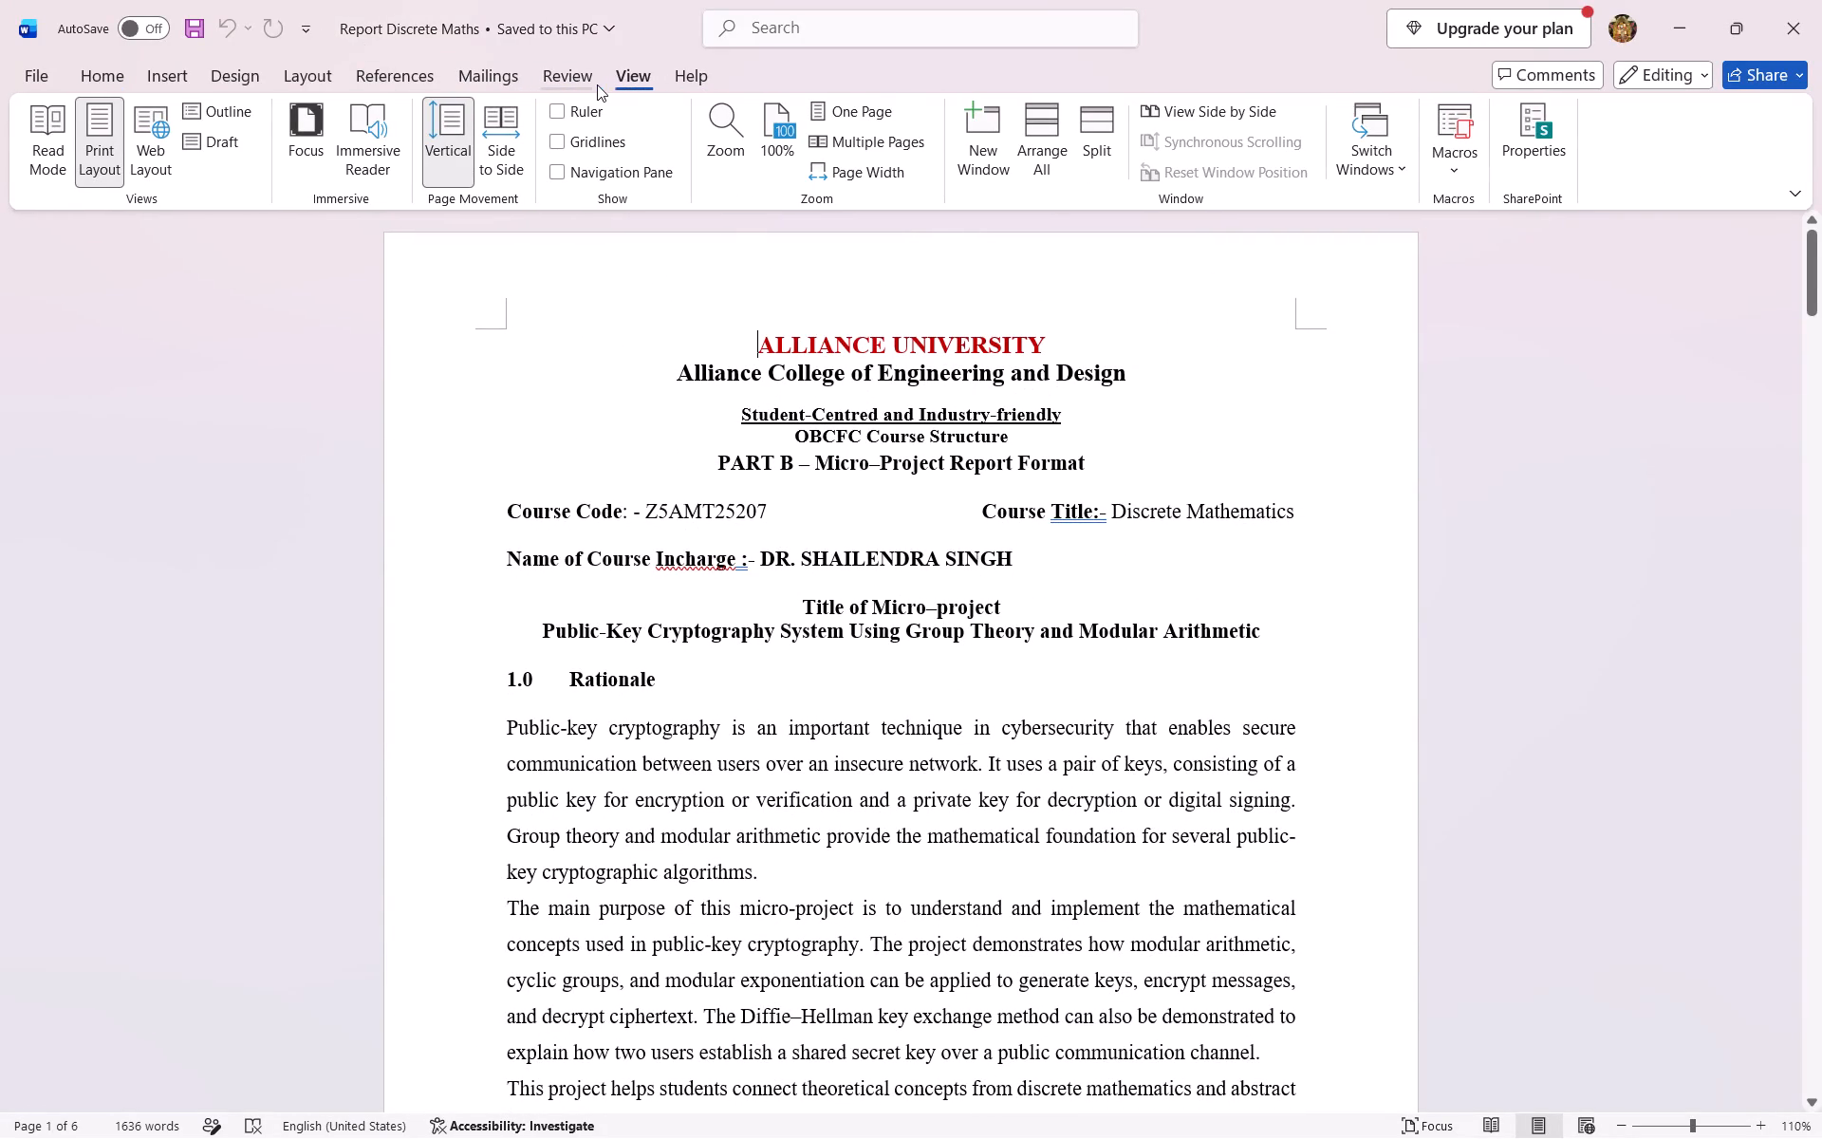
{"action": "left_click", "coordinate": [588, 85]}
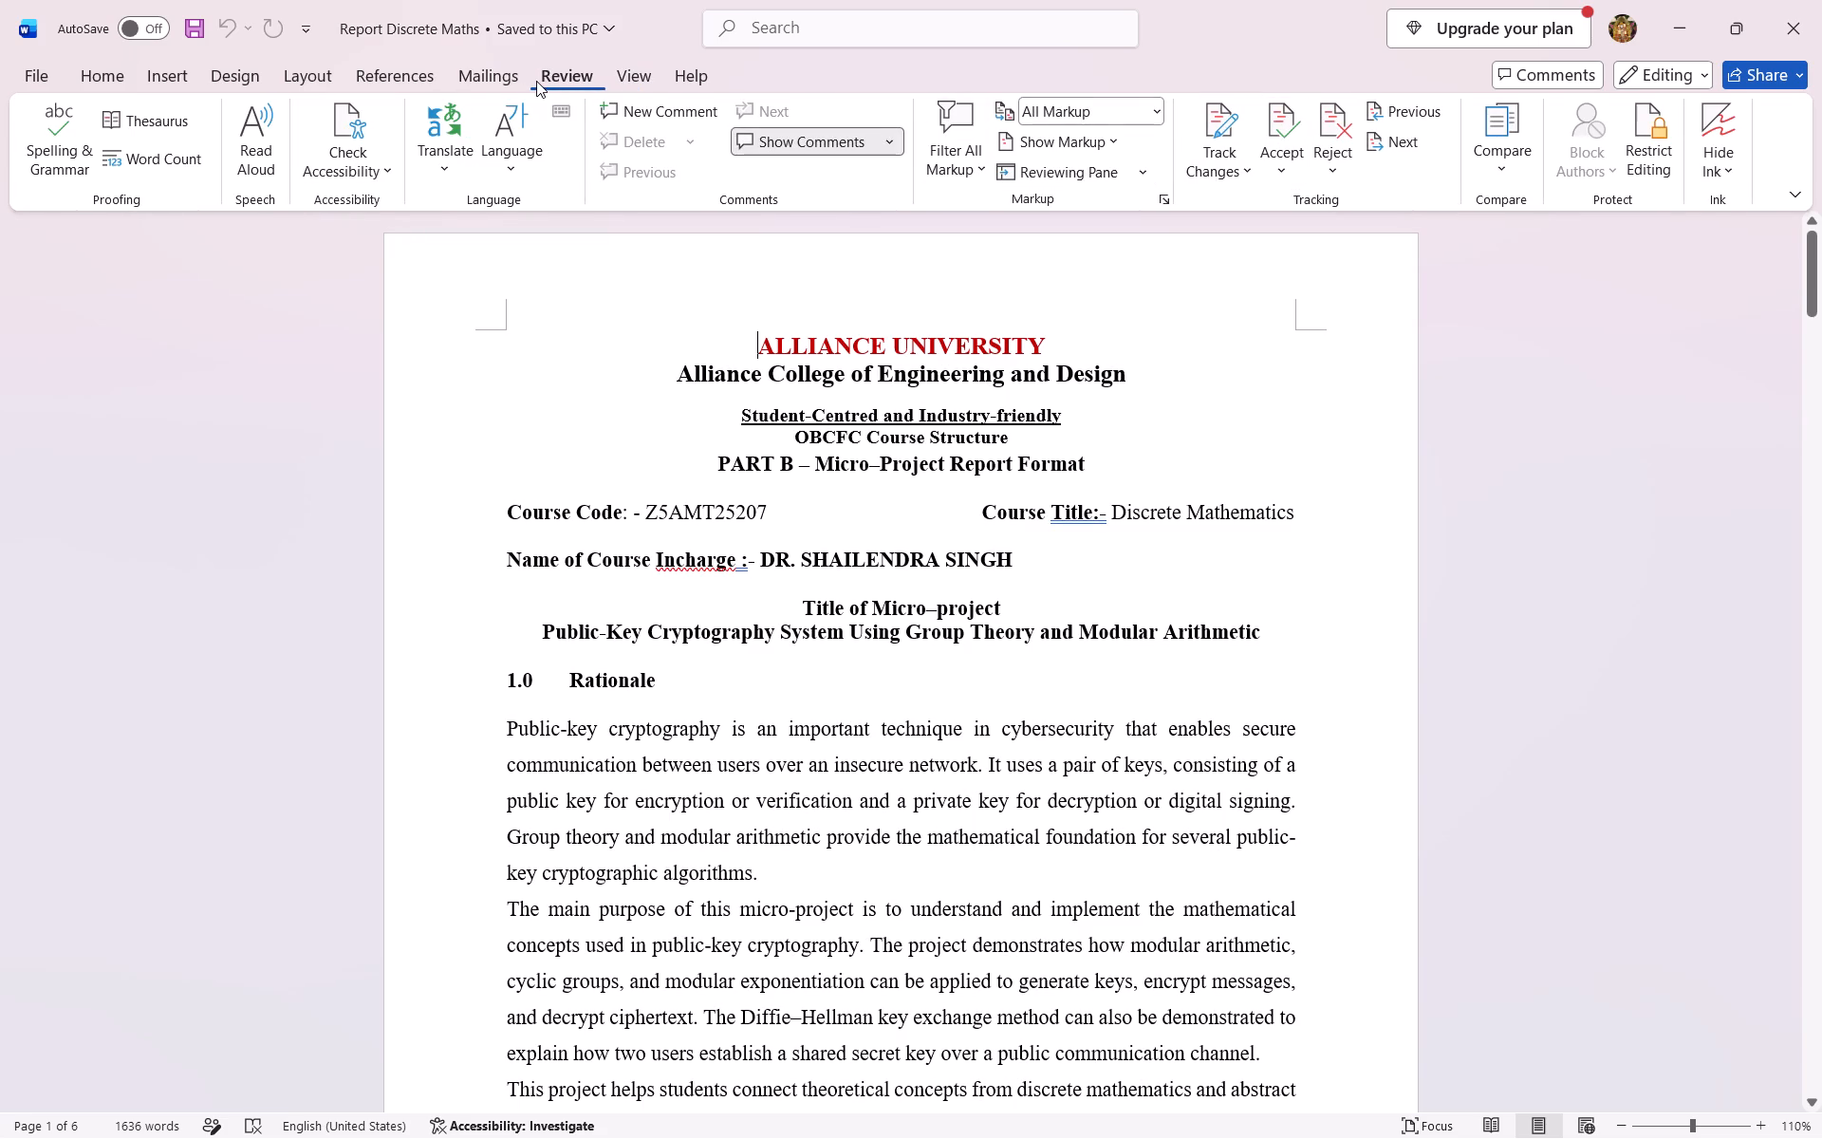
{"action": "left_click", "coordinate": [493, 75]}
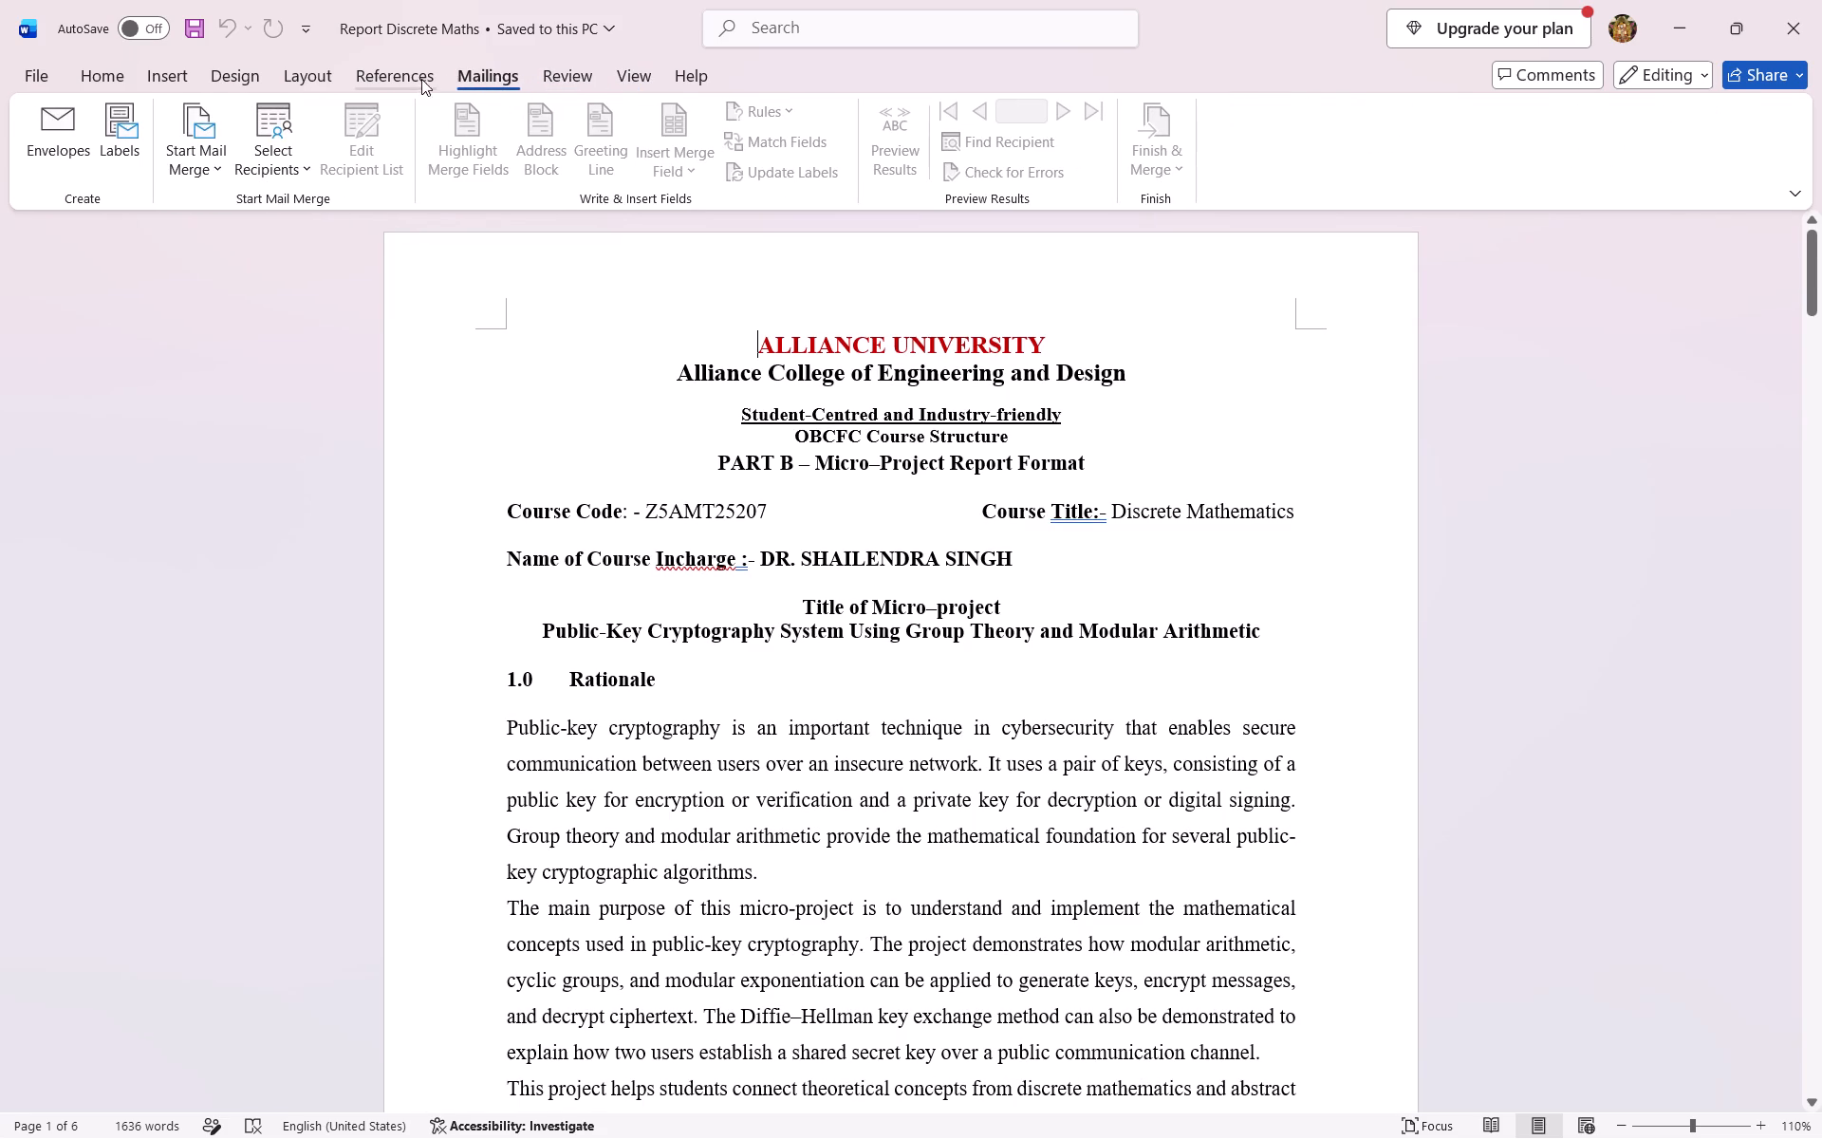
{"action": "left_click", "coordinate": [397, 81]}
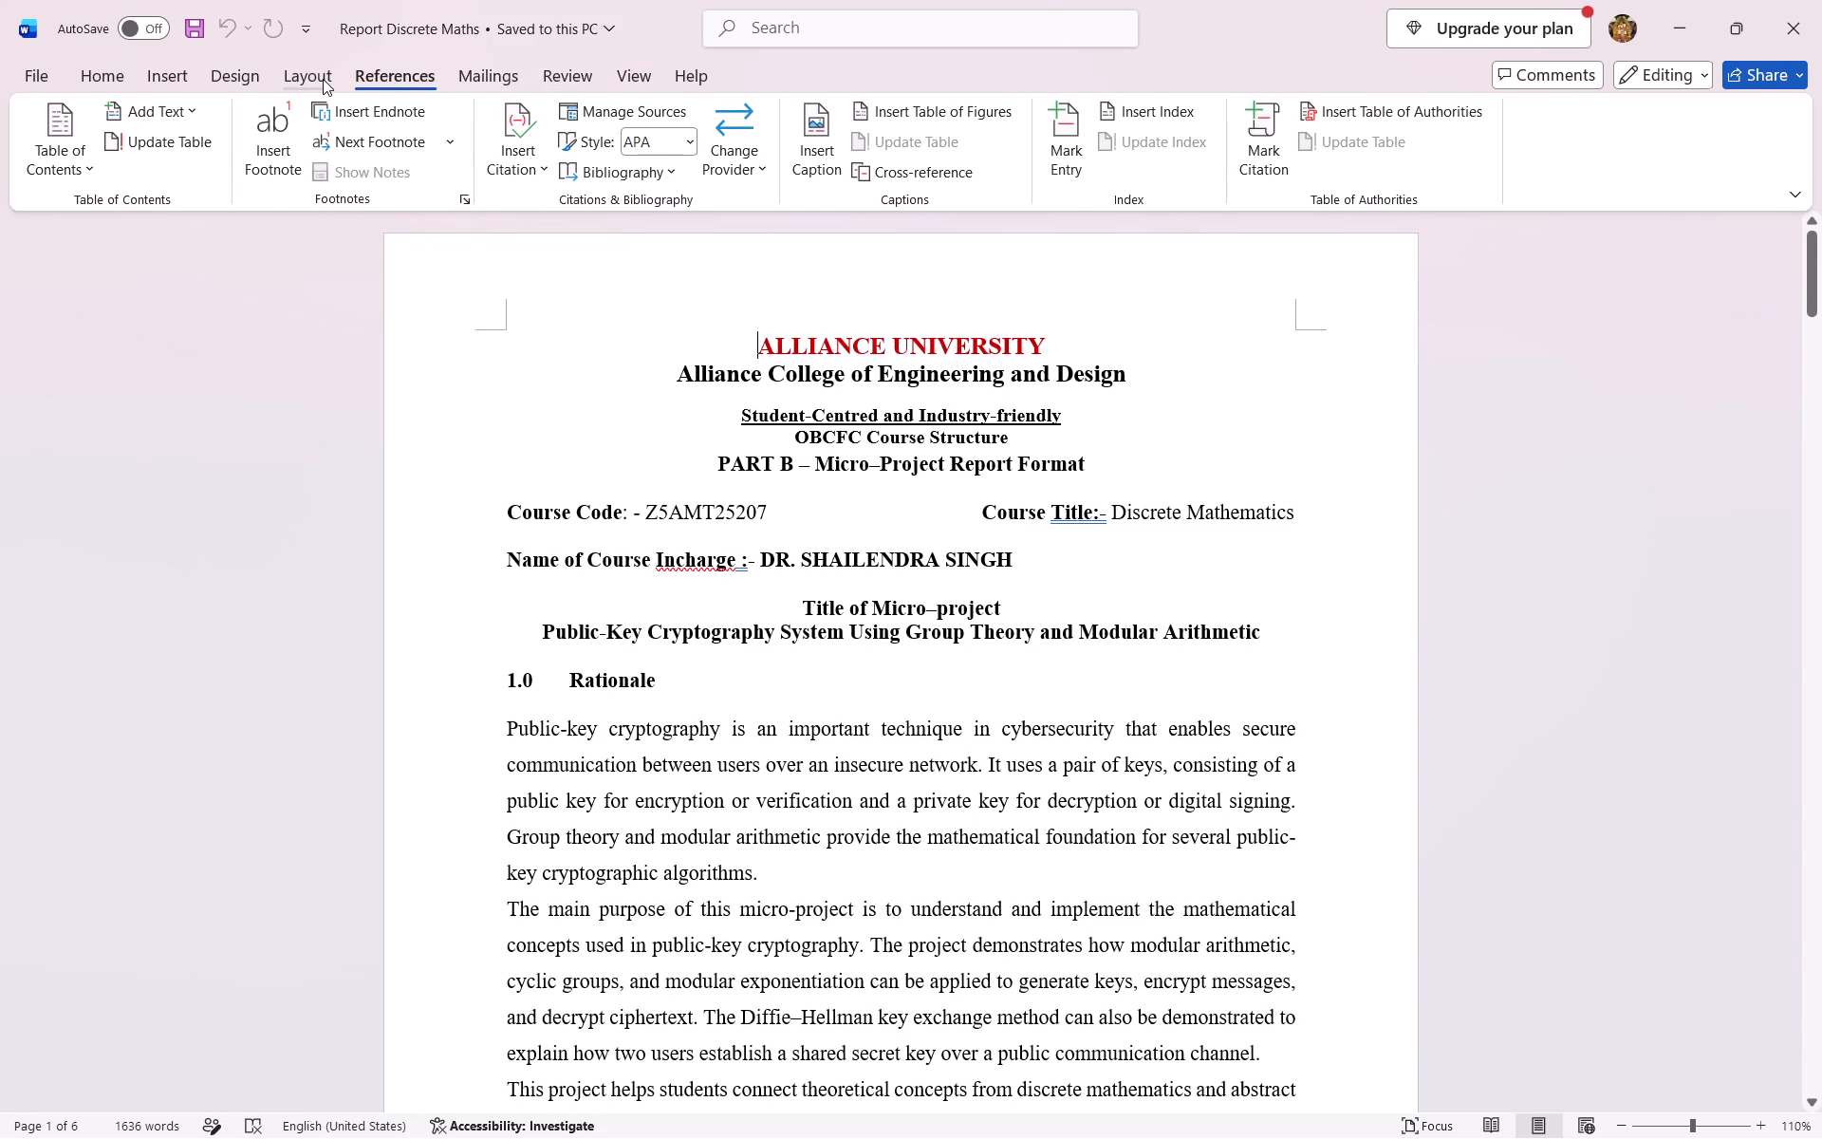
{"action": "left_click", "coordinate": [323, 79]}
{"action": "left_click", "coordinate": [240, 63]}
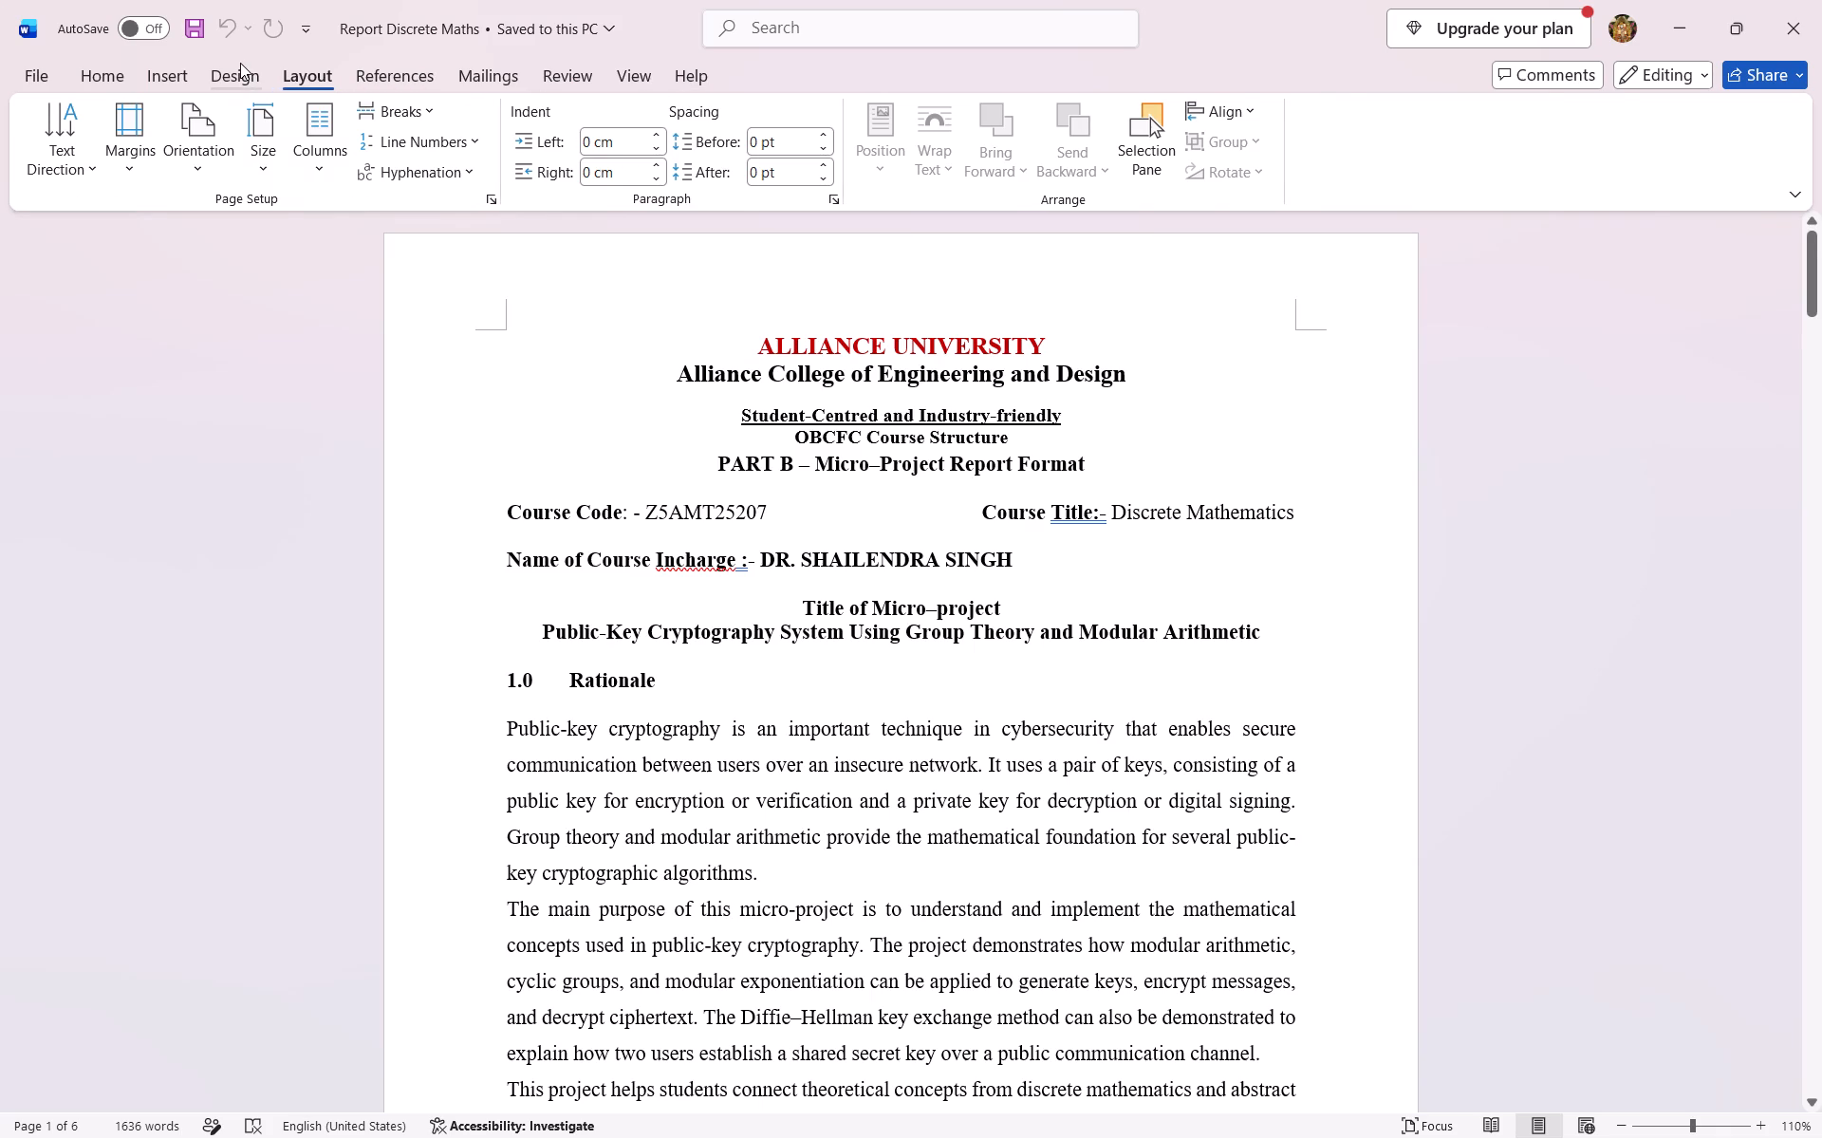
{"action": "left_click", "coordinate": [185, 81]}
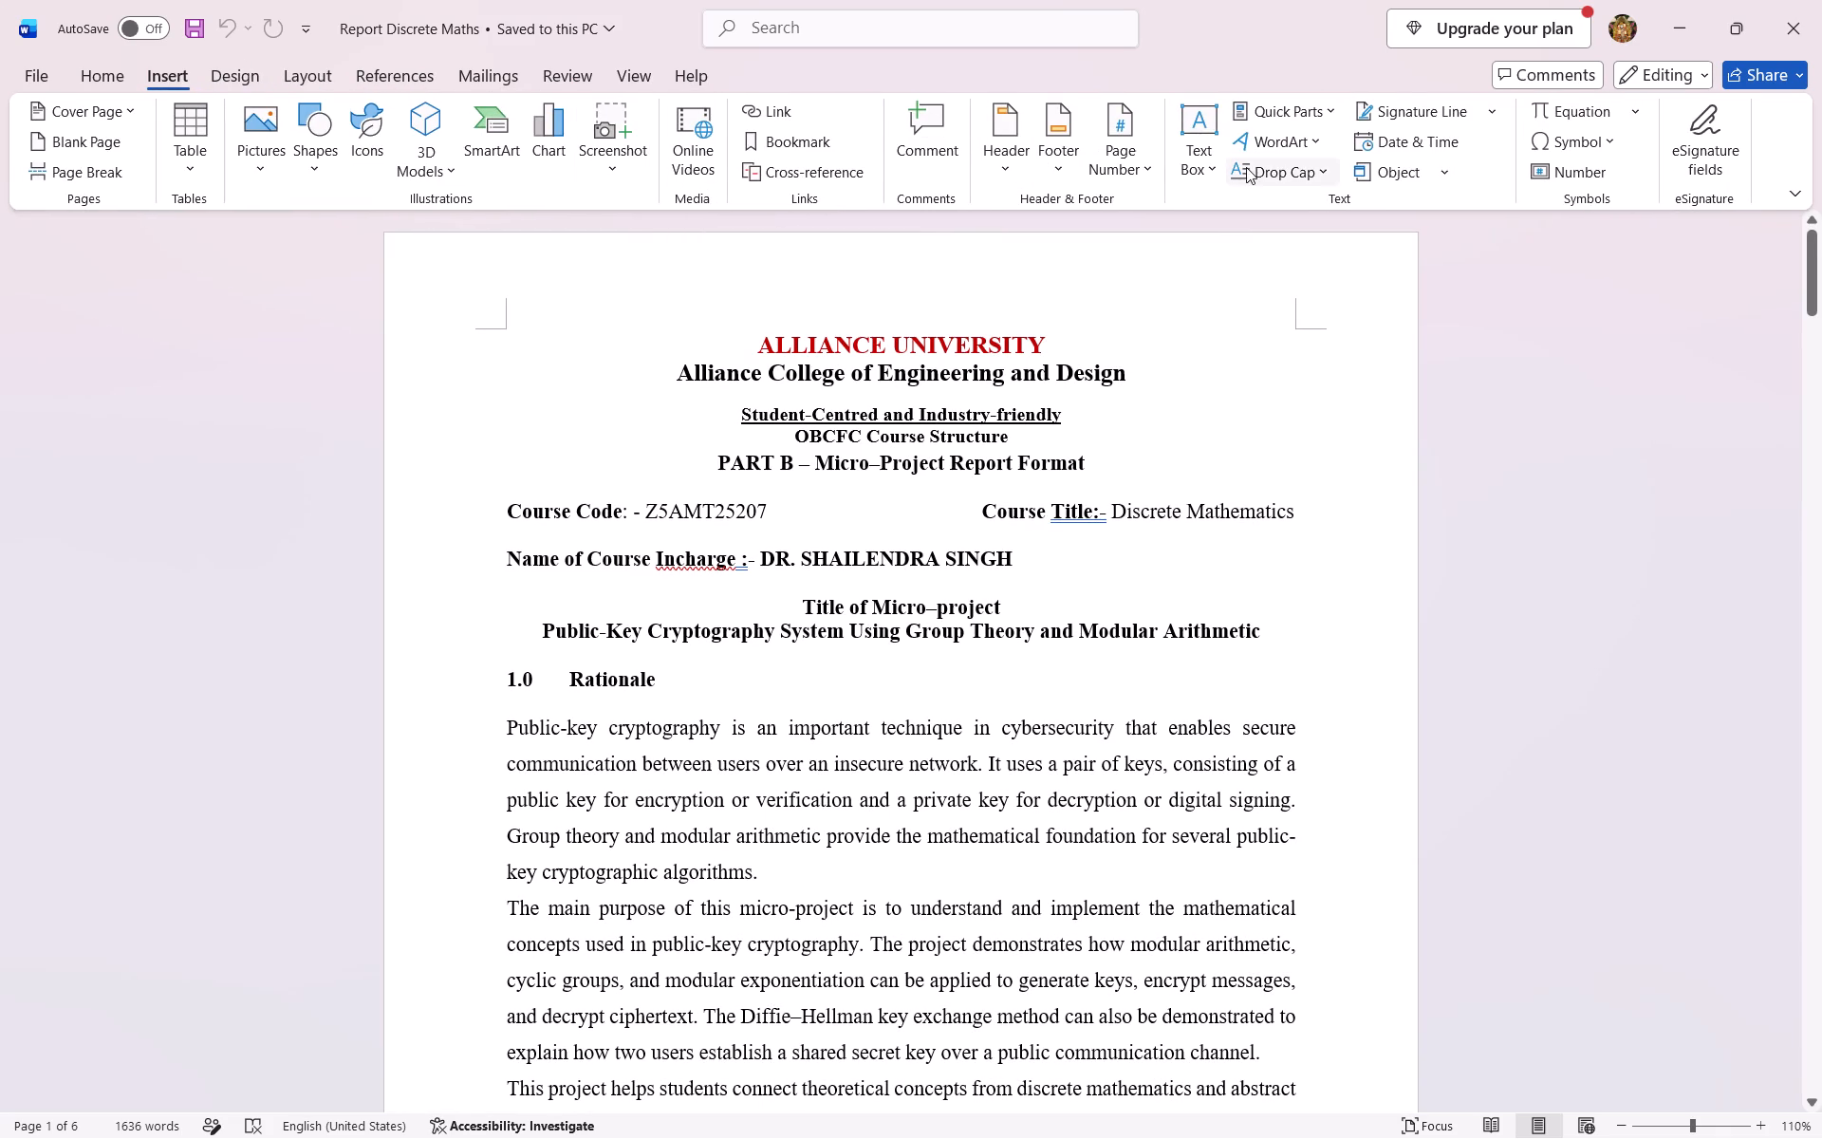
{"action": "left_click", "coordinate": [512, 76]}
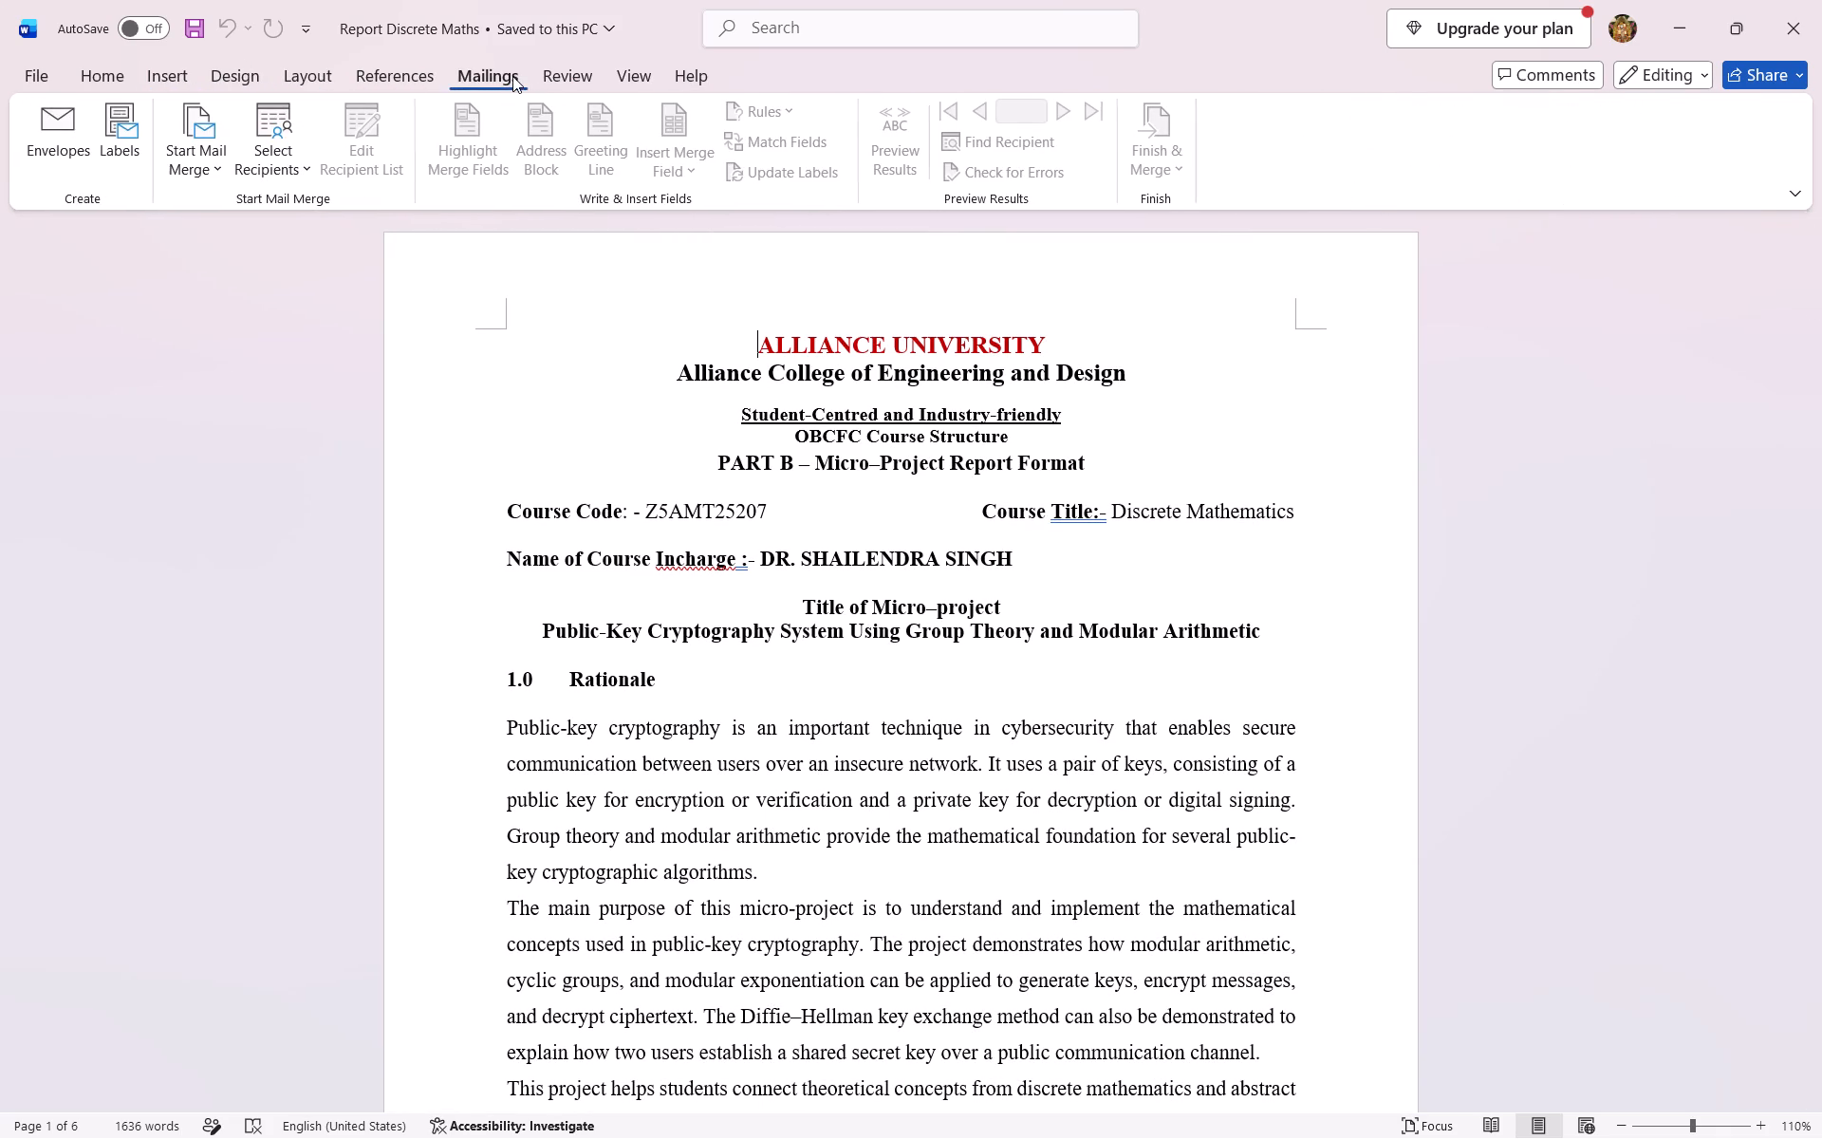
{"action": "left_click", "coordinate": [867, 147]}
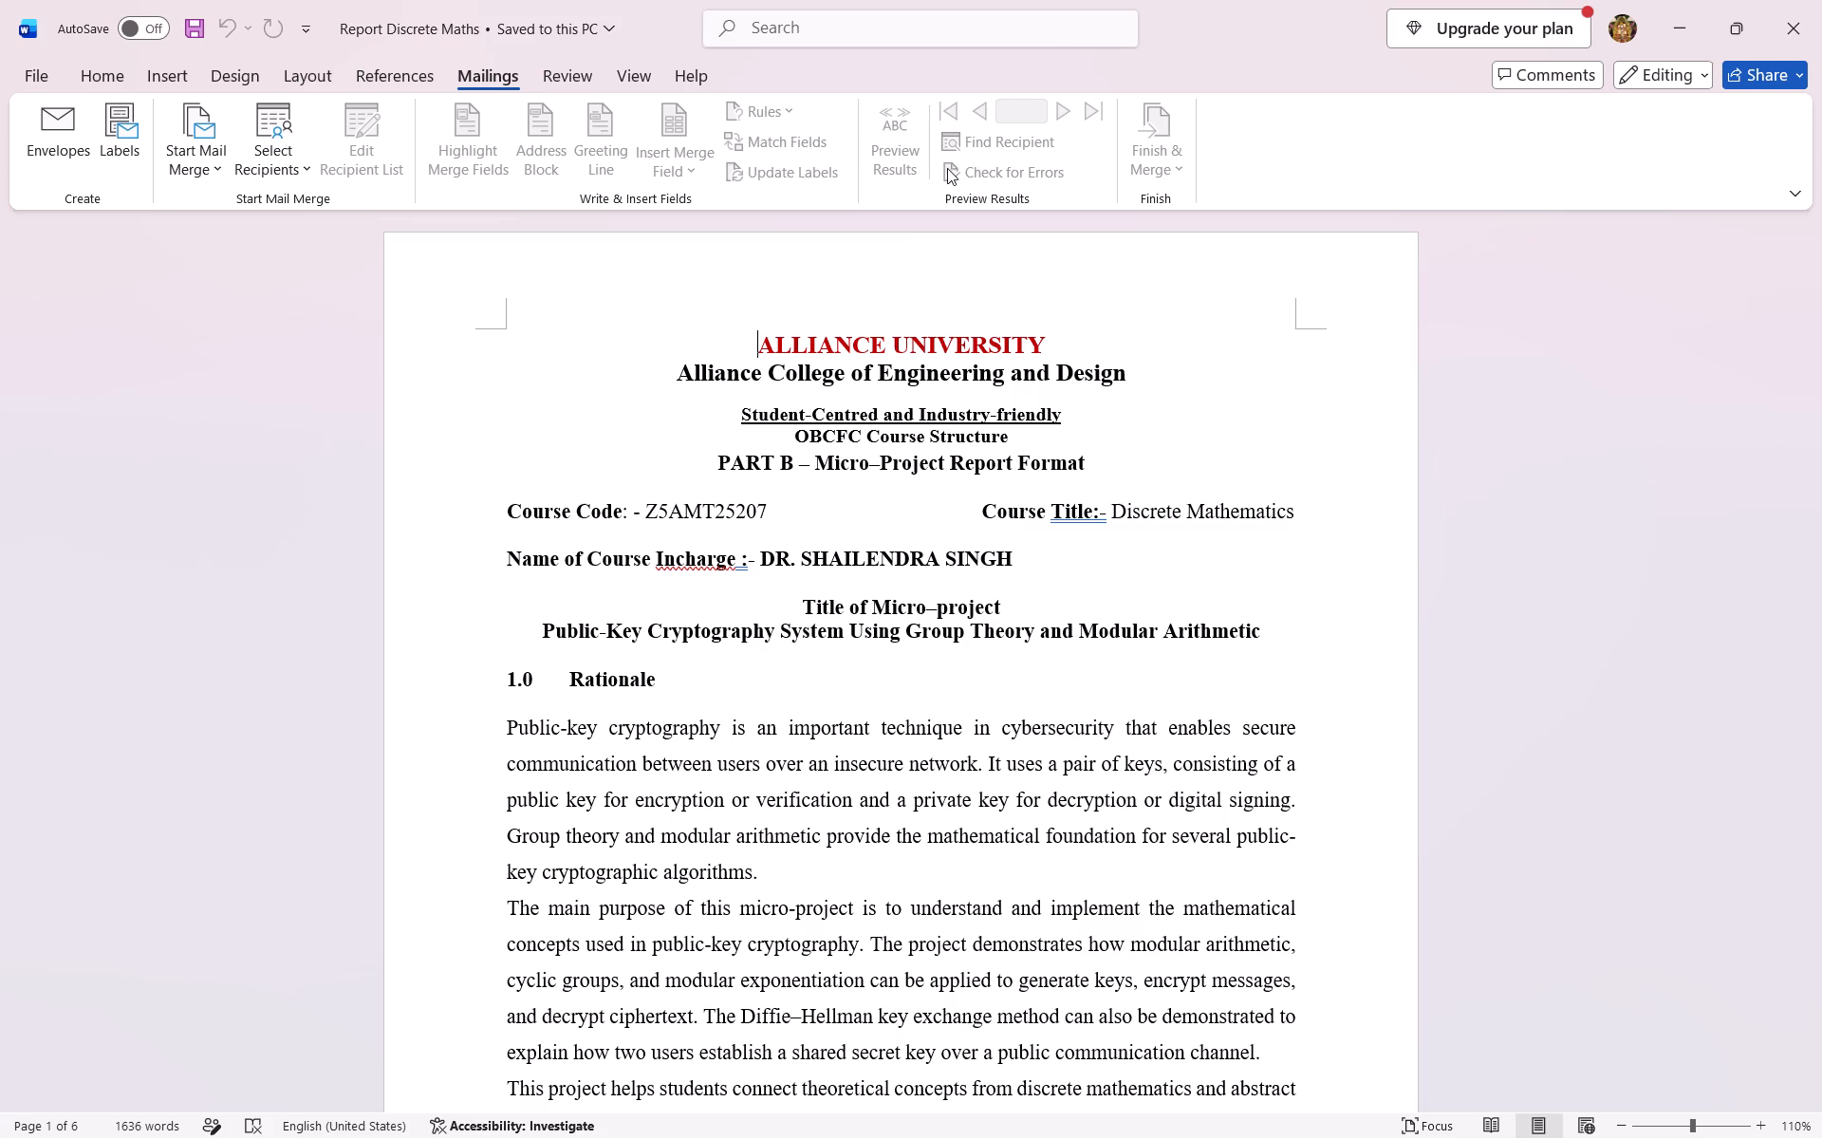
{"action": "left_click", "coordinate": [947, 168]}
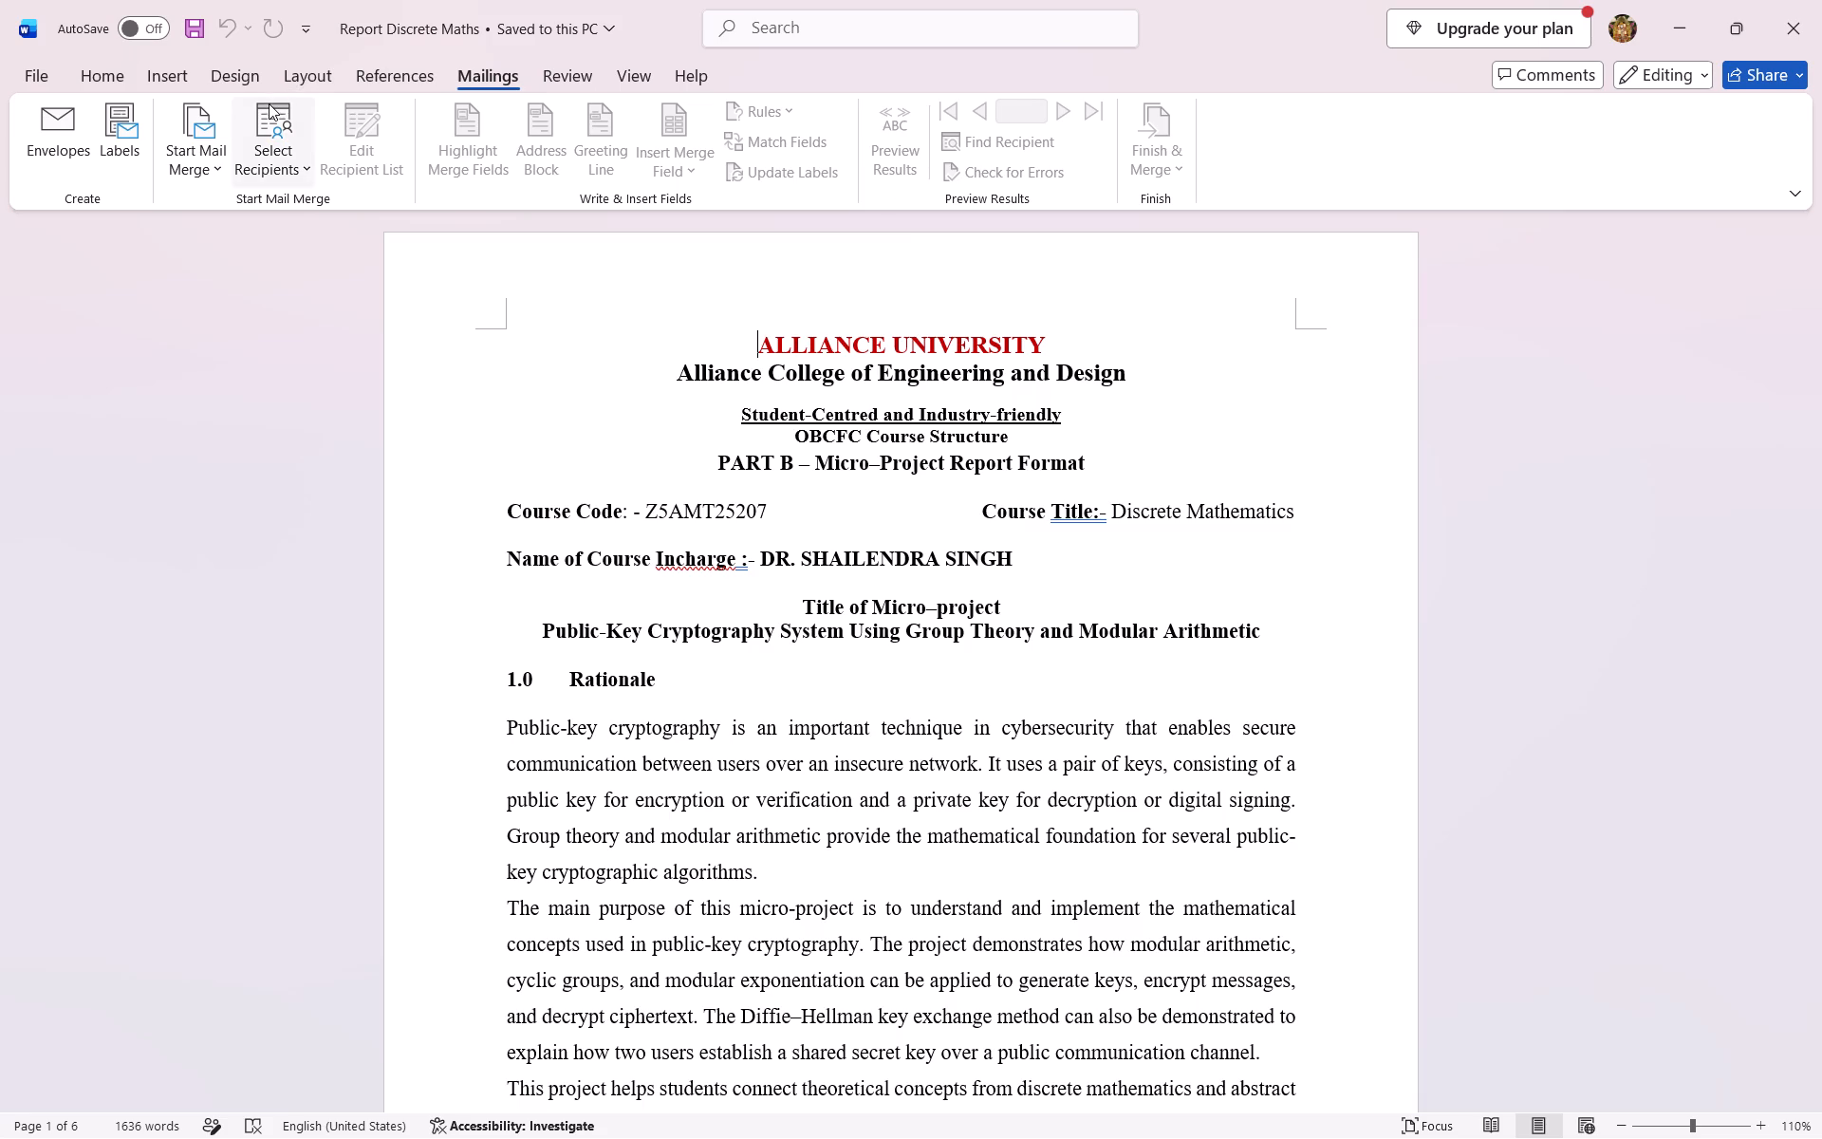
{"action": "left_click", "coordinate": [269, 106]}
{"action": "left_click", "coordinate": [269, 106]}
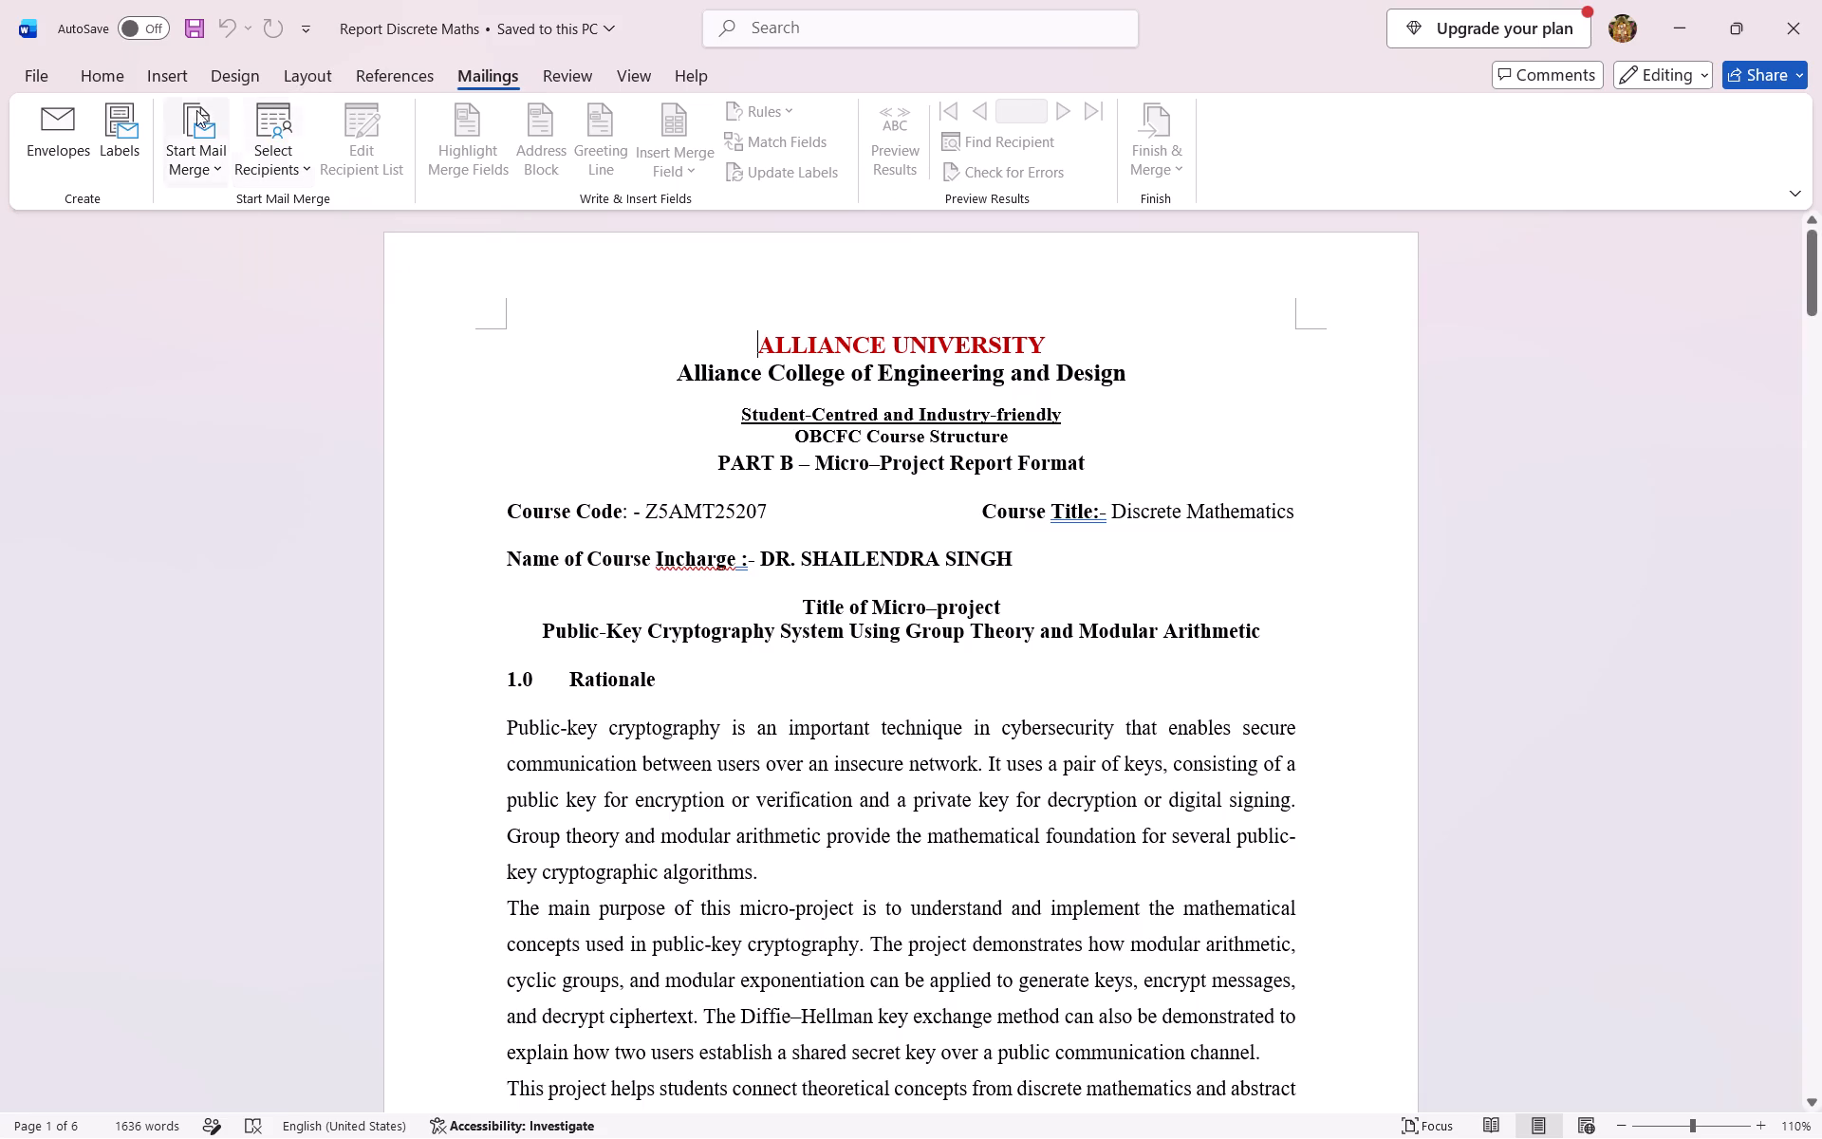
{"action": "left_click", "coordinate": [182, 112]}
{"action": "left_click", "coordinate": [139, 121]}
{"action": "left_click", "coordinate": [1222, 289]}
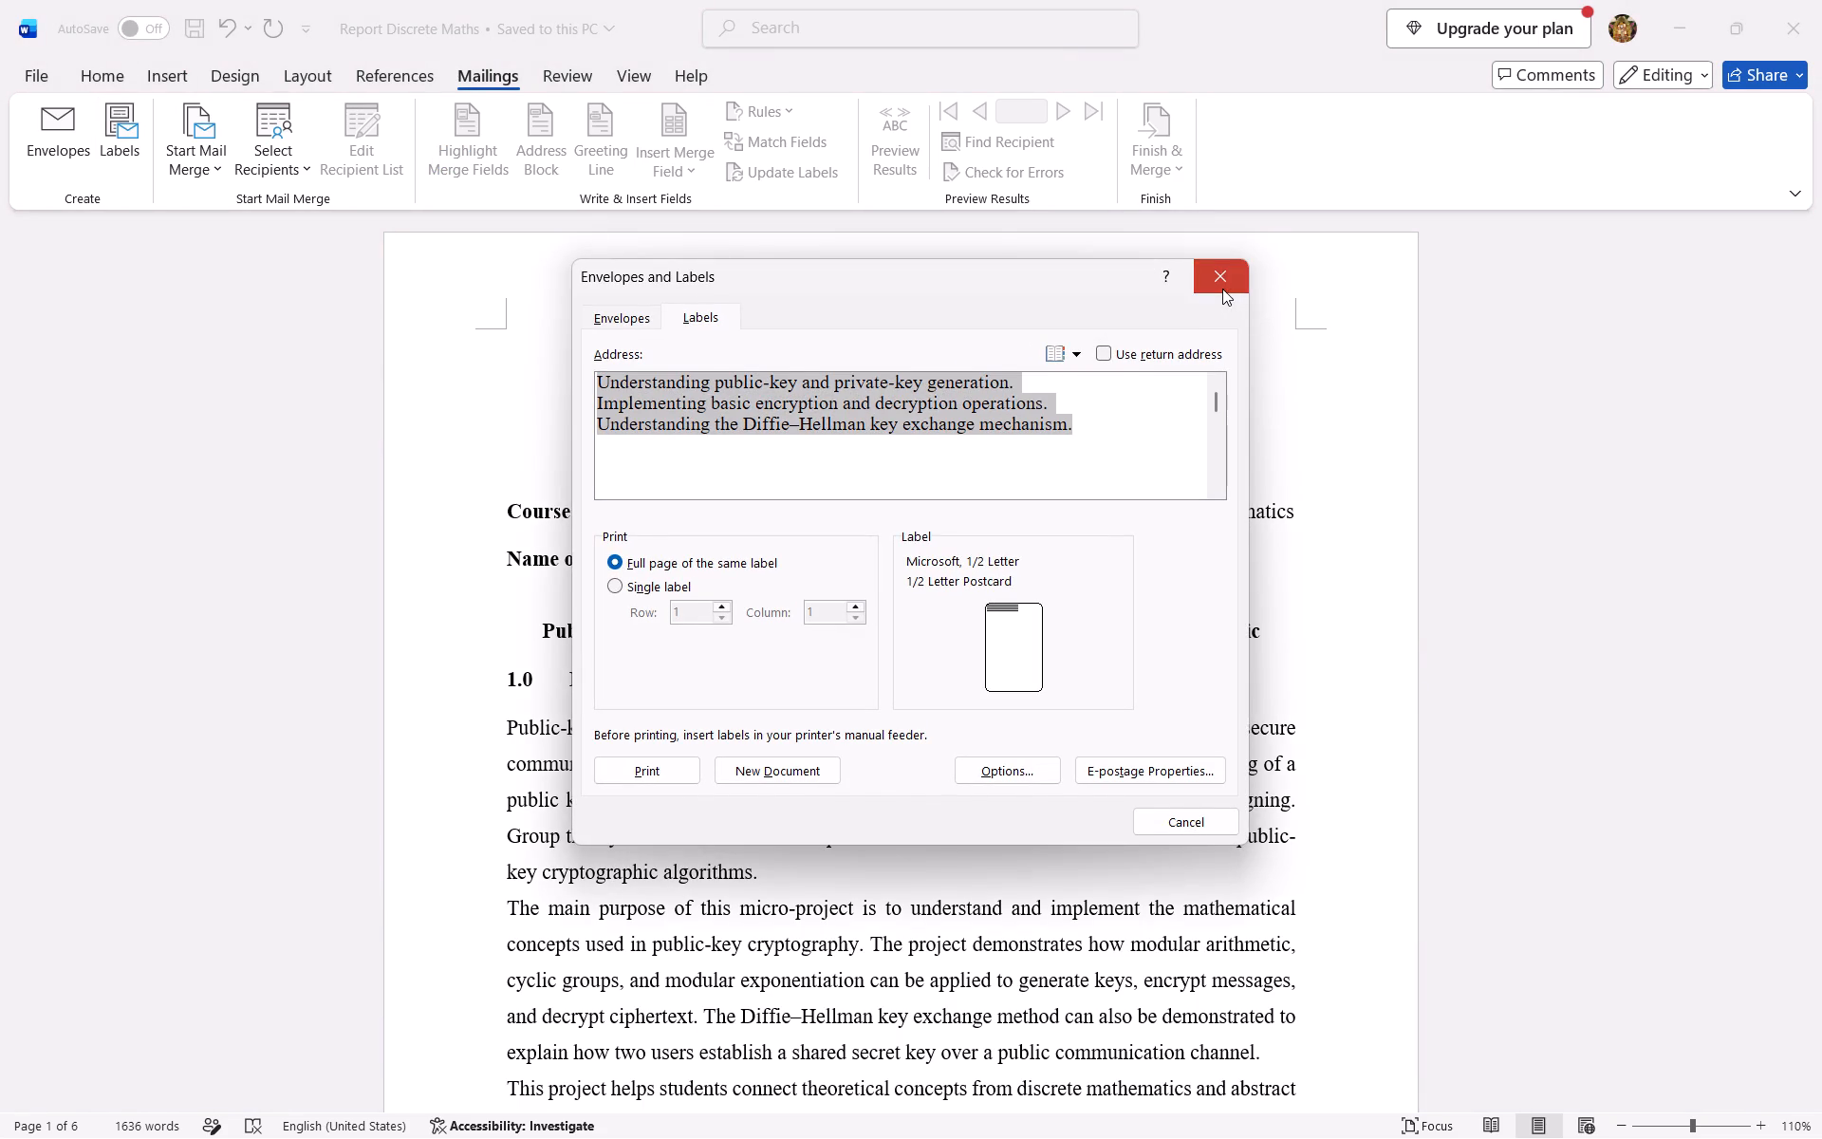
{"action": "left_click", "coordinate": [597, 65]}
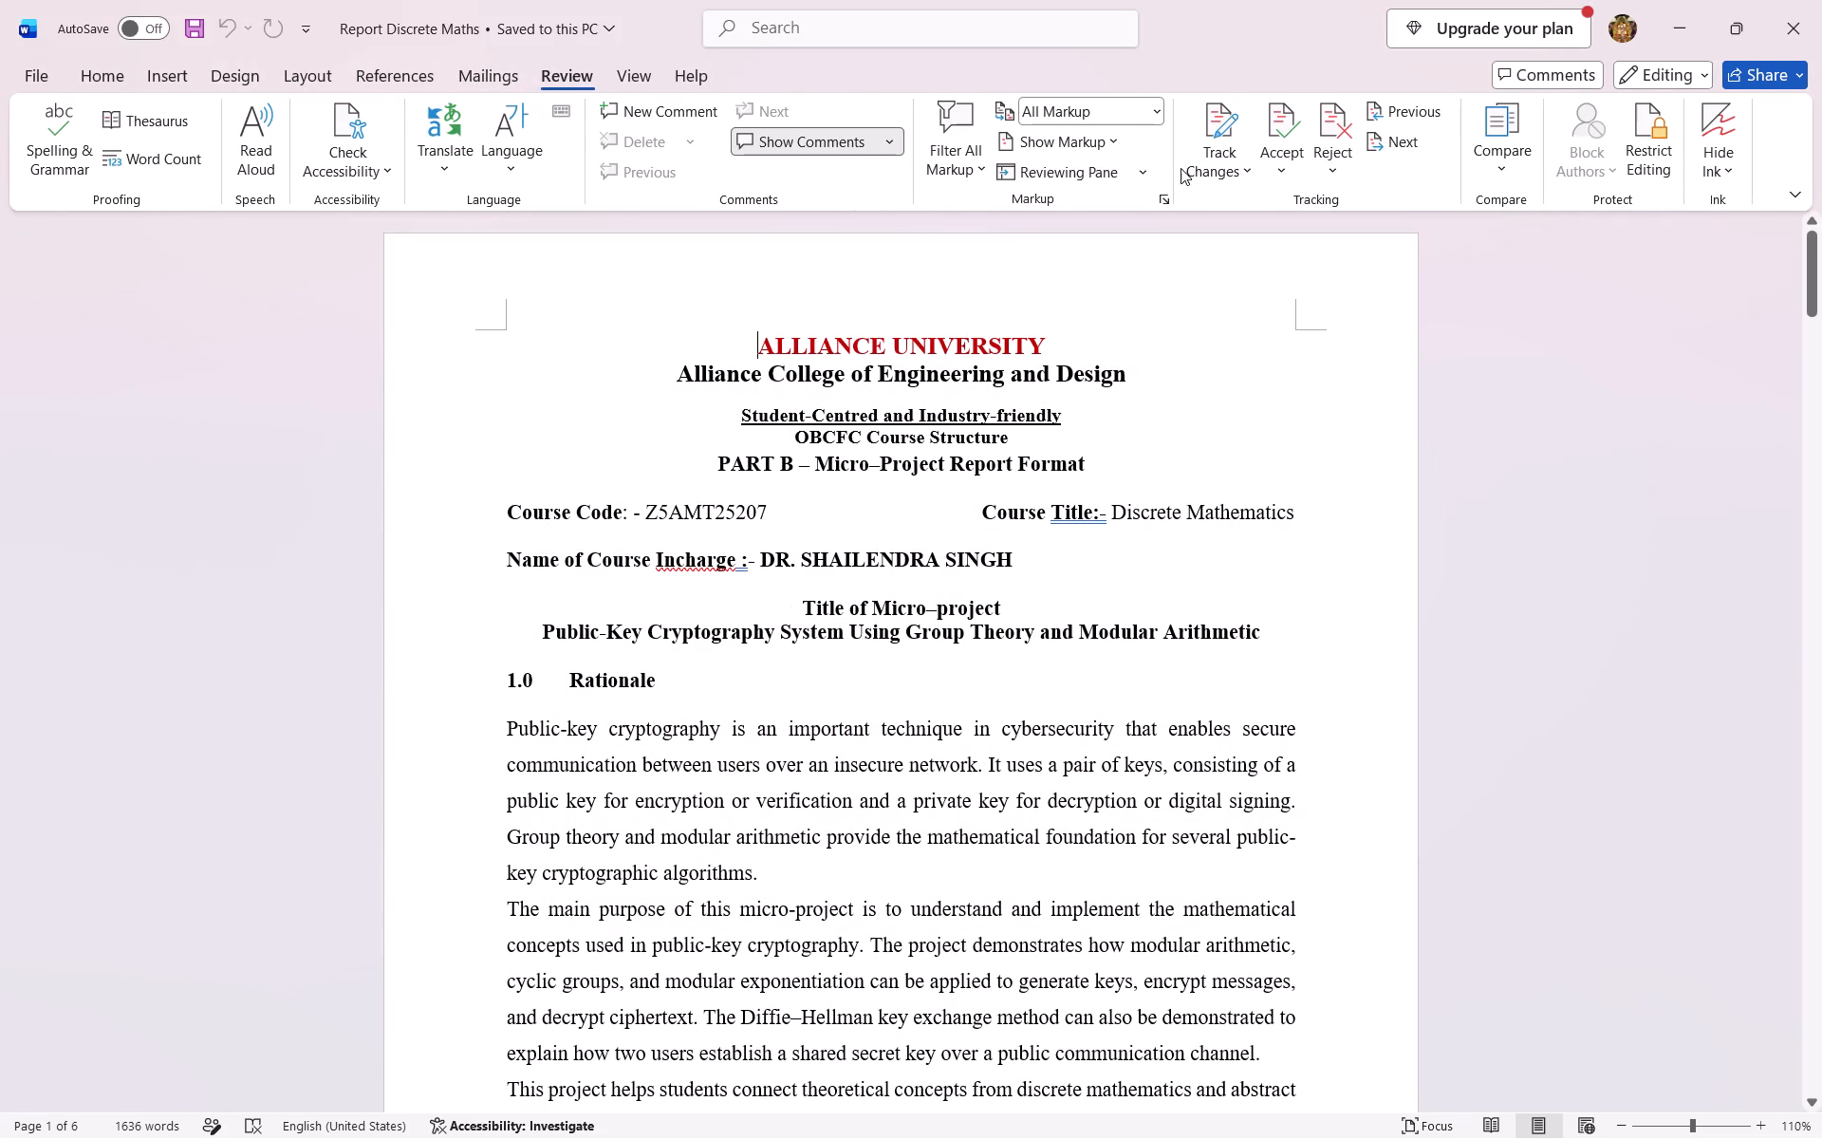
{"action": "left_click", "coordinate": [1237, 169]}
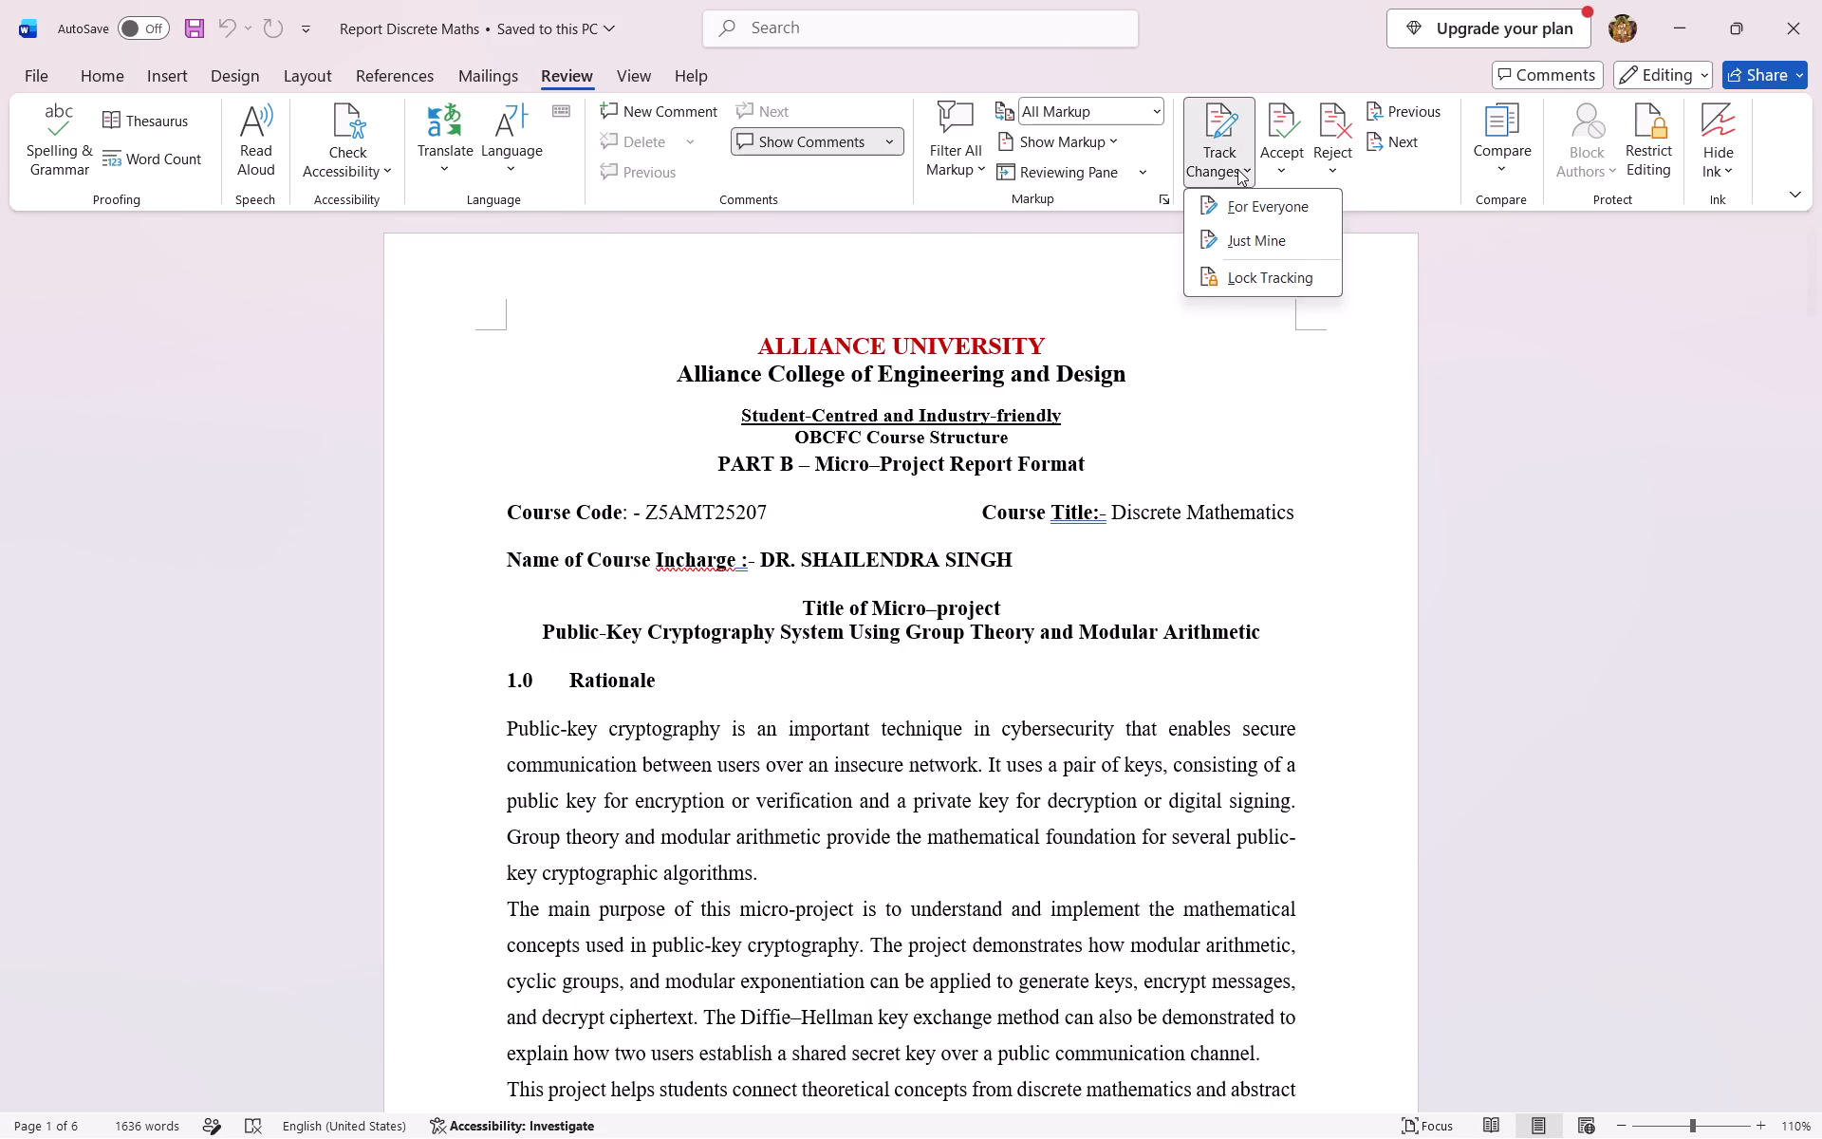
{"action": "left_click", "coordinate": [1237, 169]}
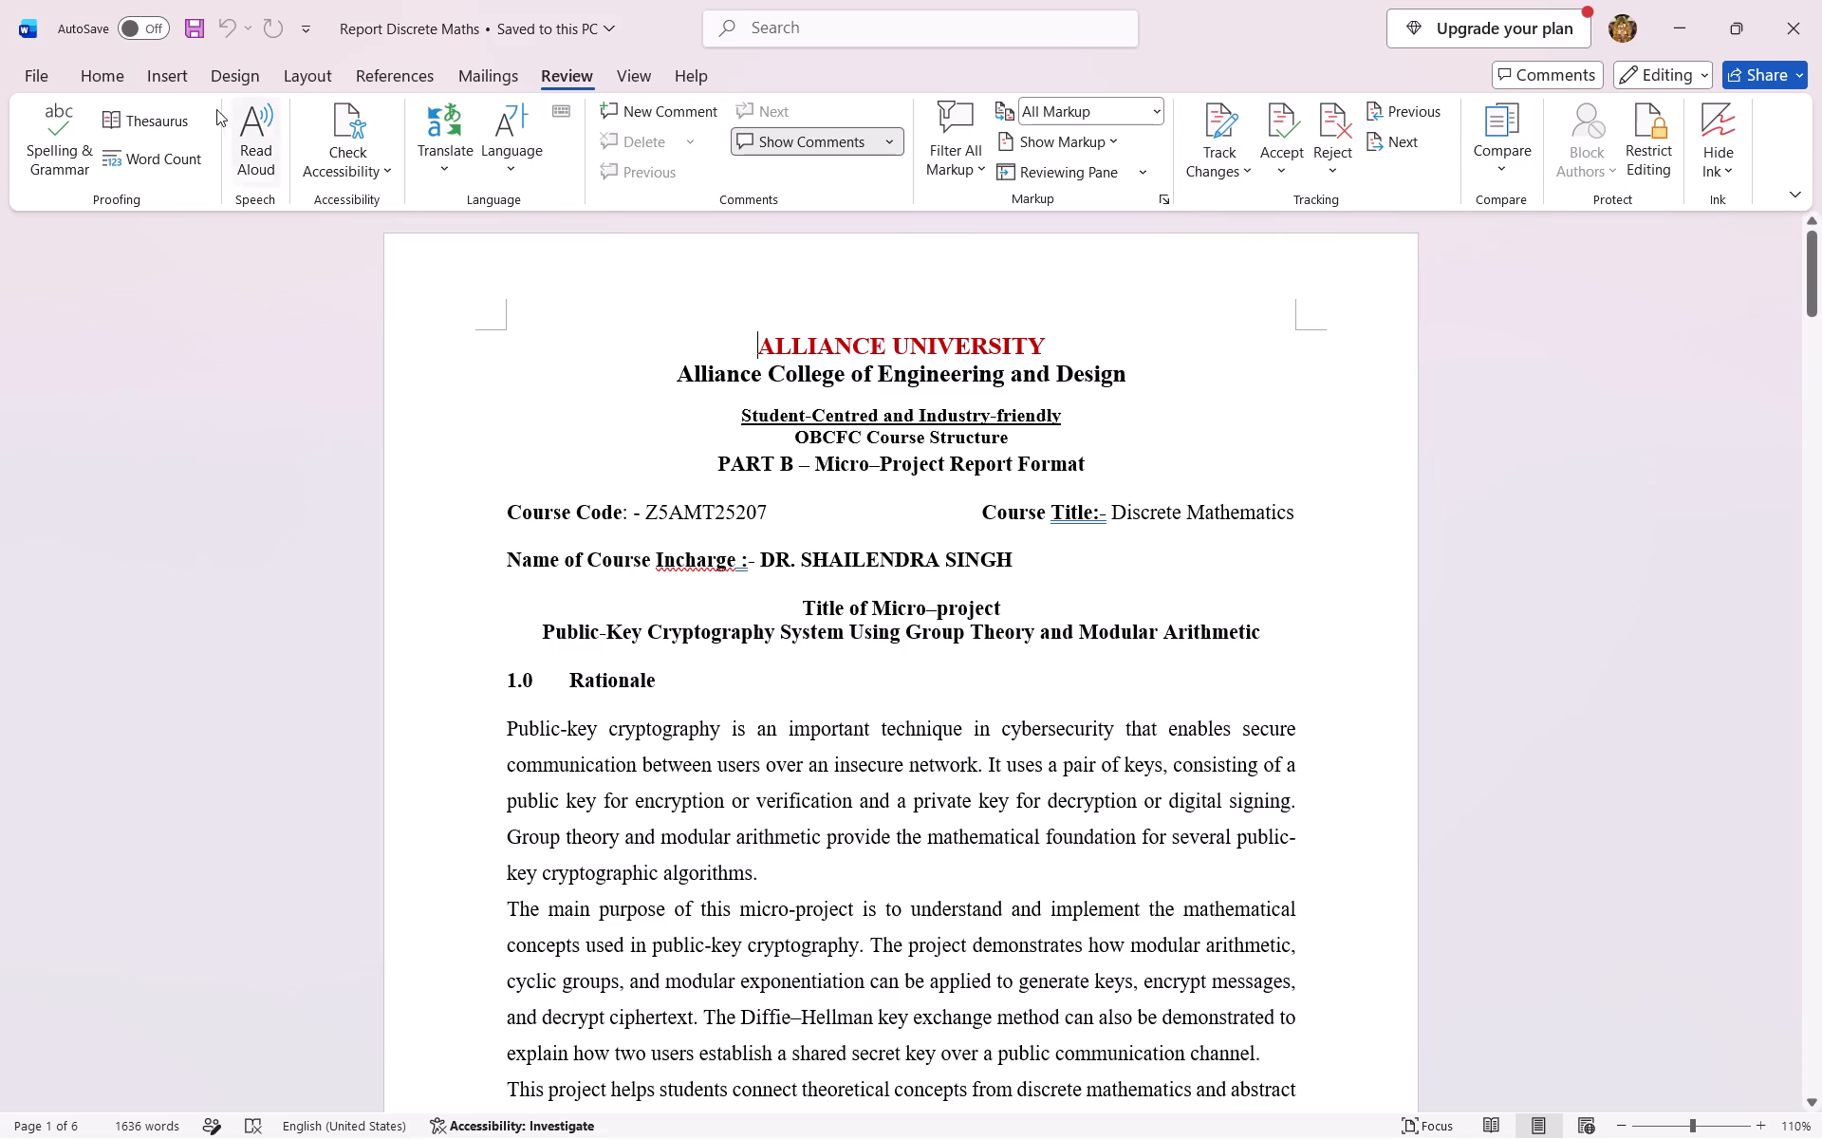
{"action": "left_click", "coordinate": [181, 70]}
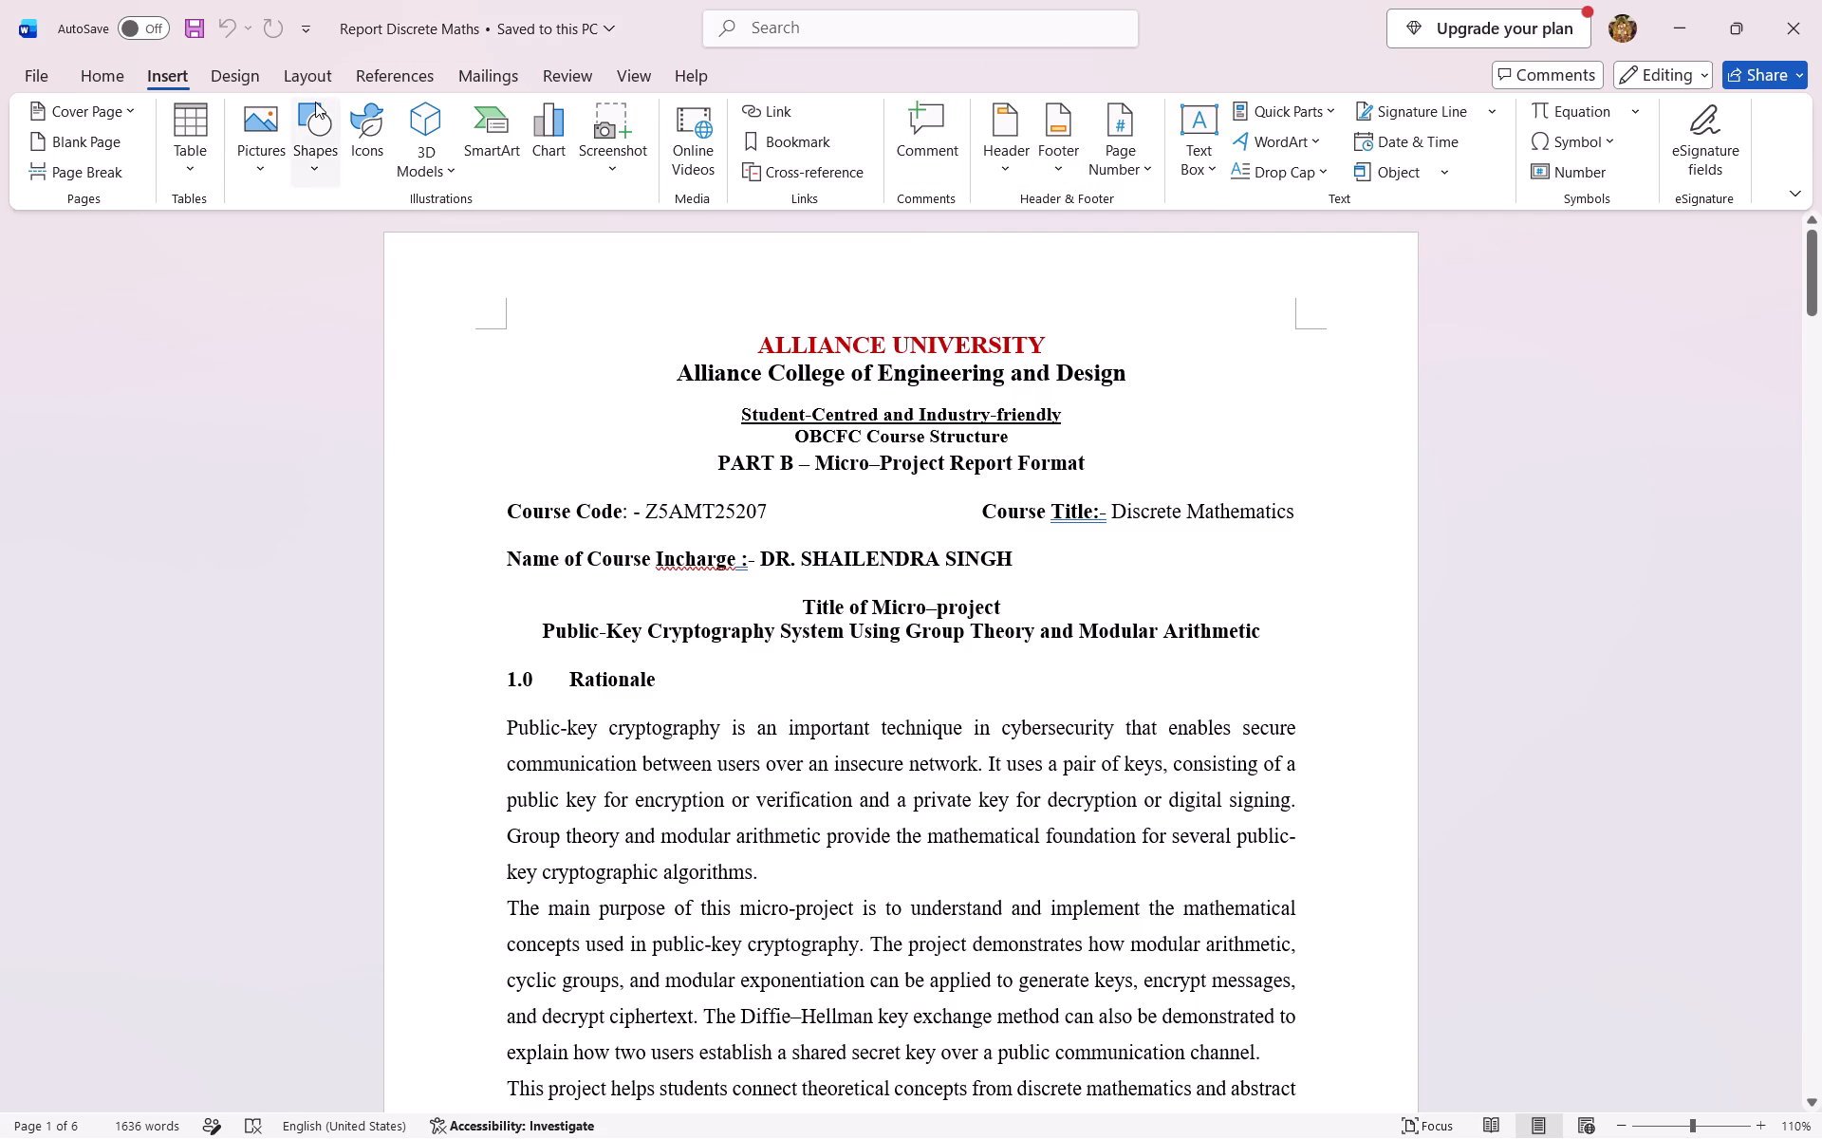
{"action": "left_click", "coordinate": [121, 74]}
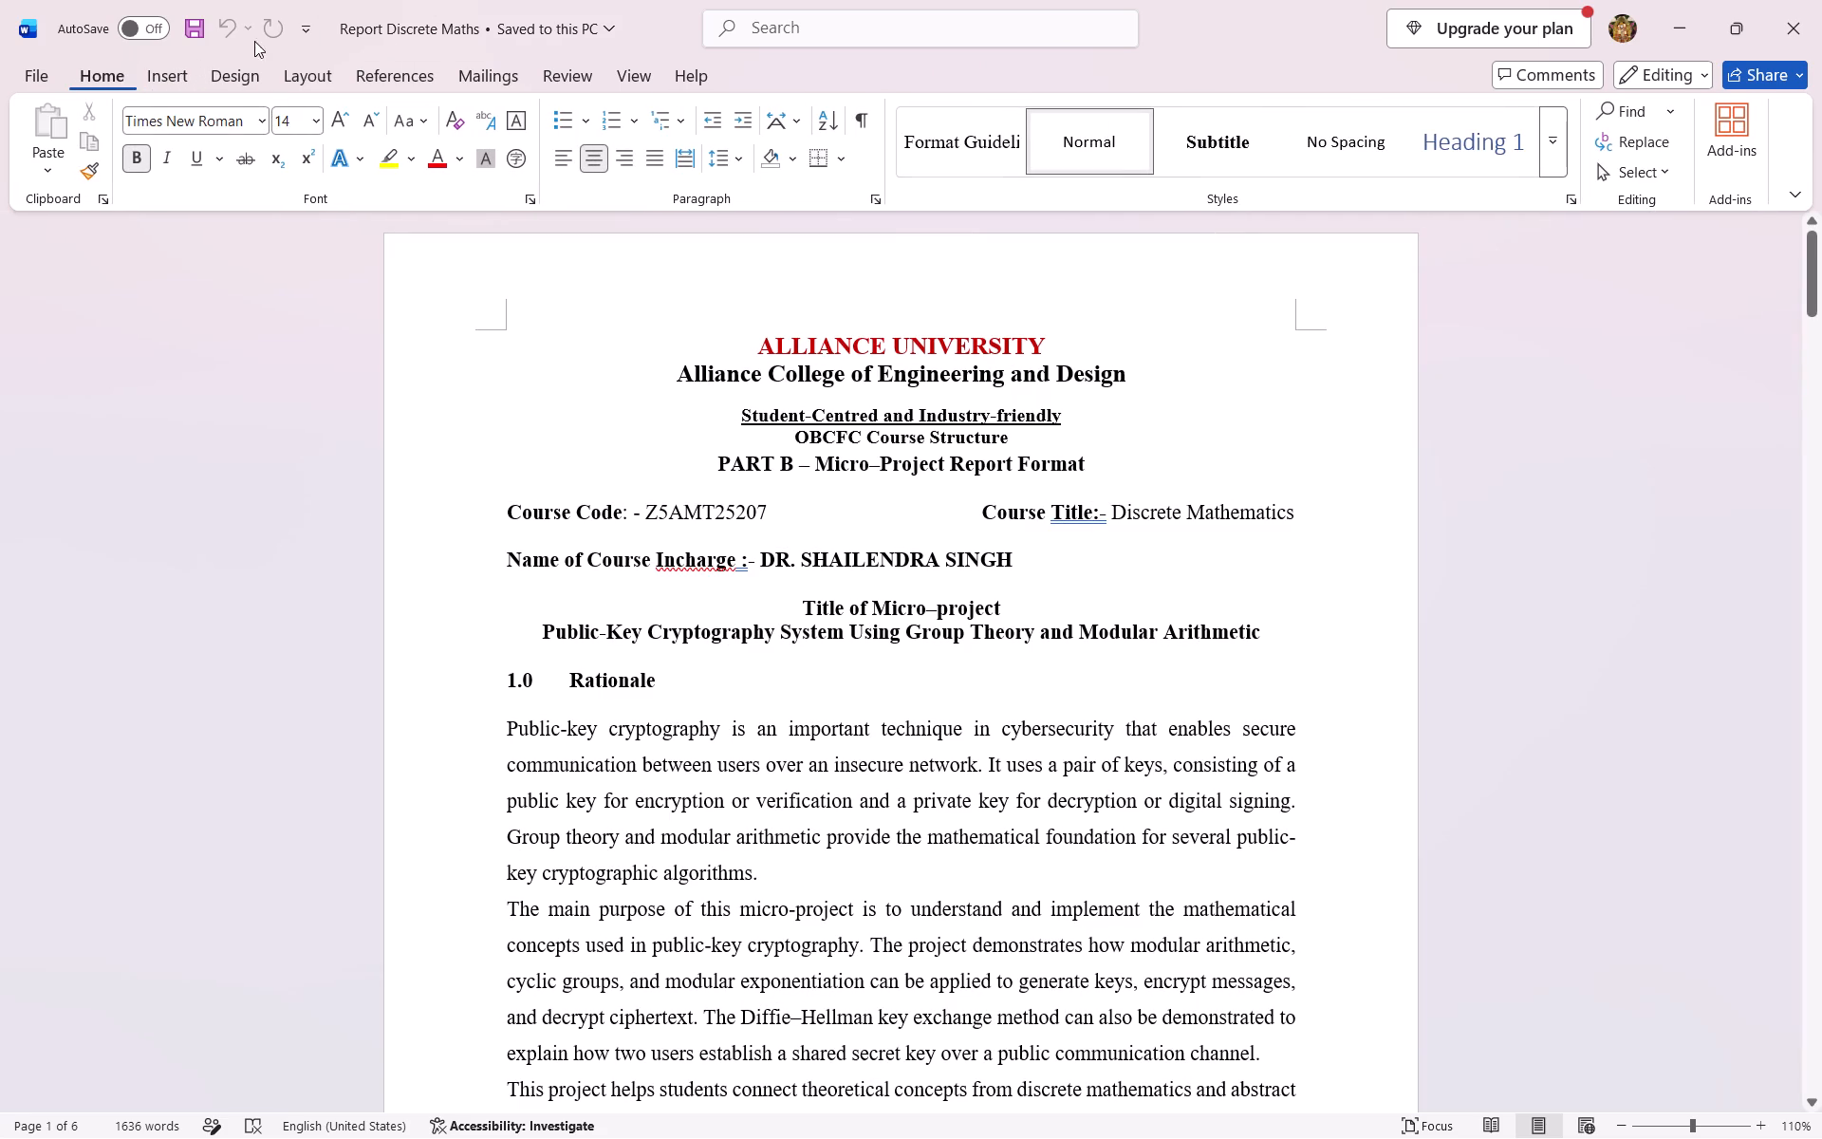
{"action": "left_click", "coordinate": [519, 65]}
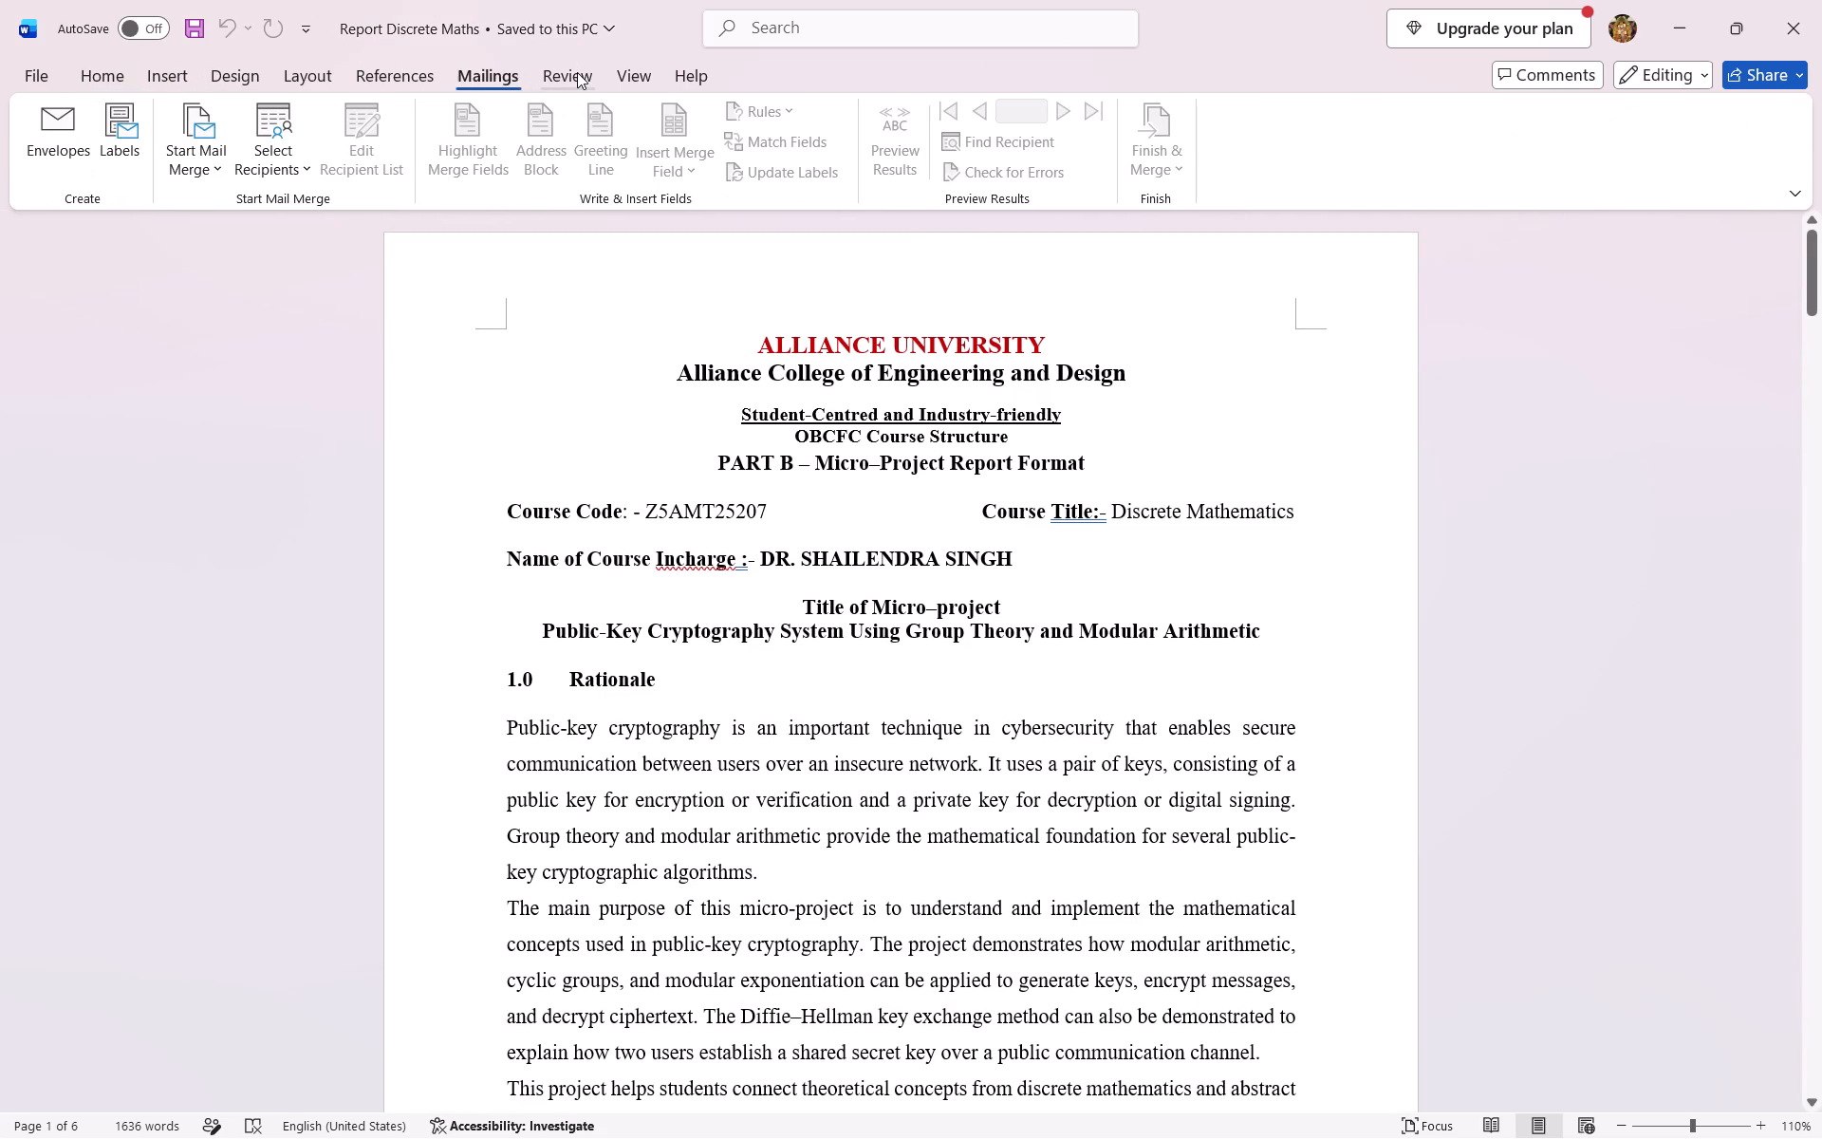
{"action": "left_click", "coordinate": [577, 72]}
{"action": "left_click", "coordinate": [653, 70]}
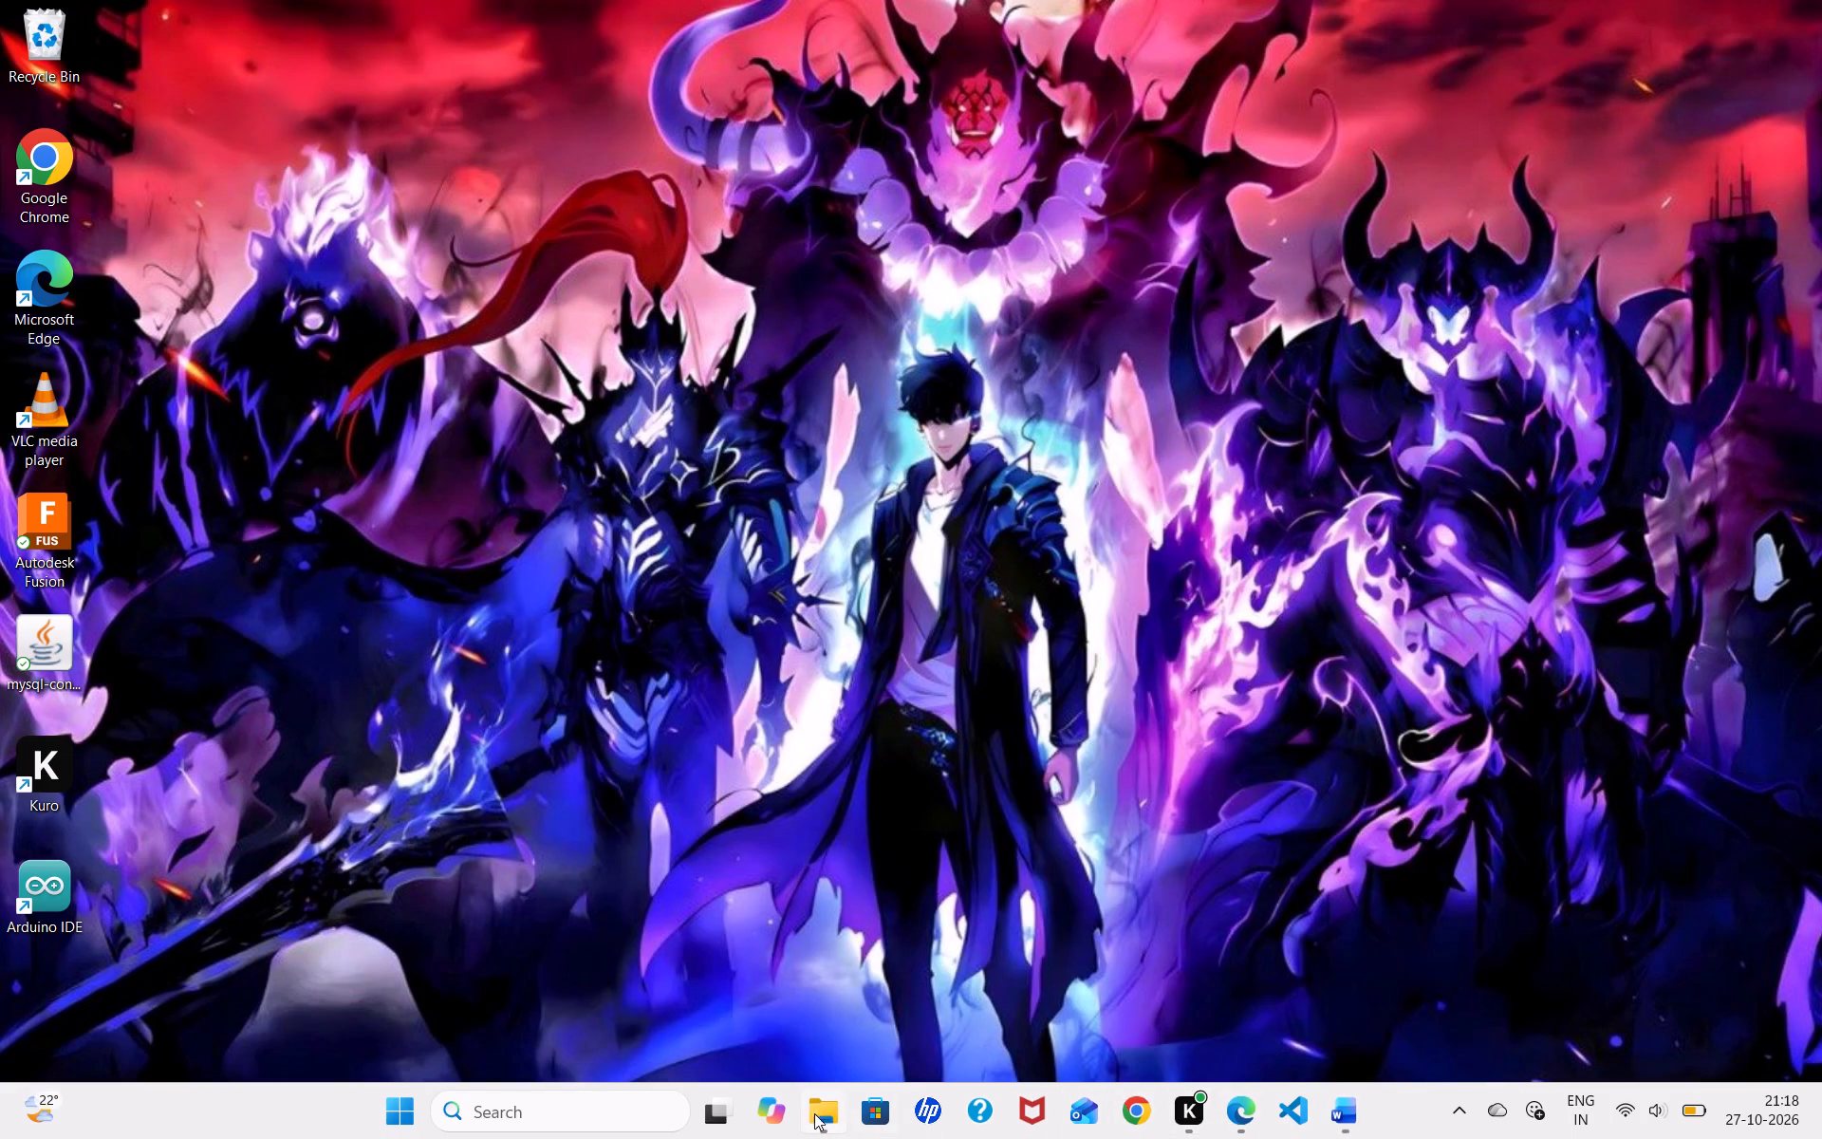
Switch to File Explorer showing the Downloads folder.
{"action": "left_click", "coordinate": [808, 1112]}
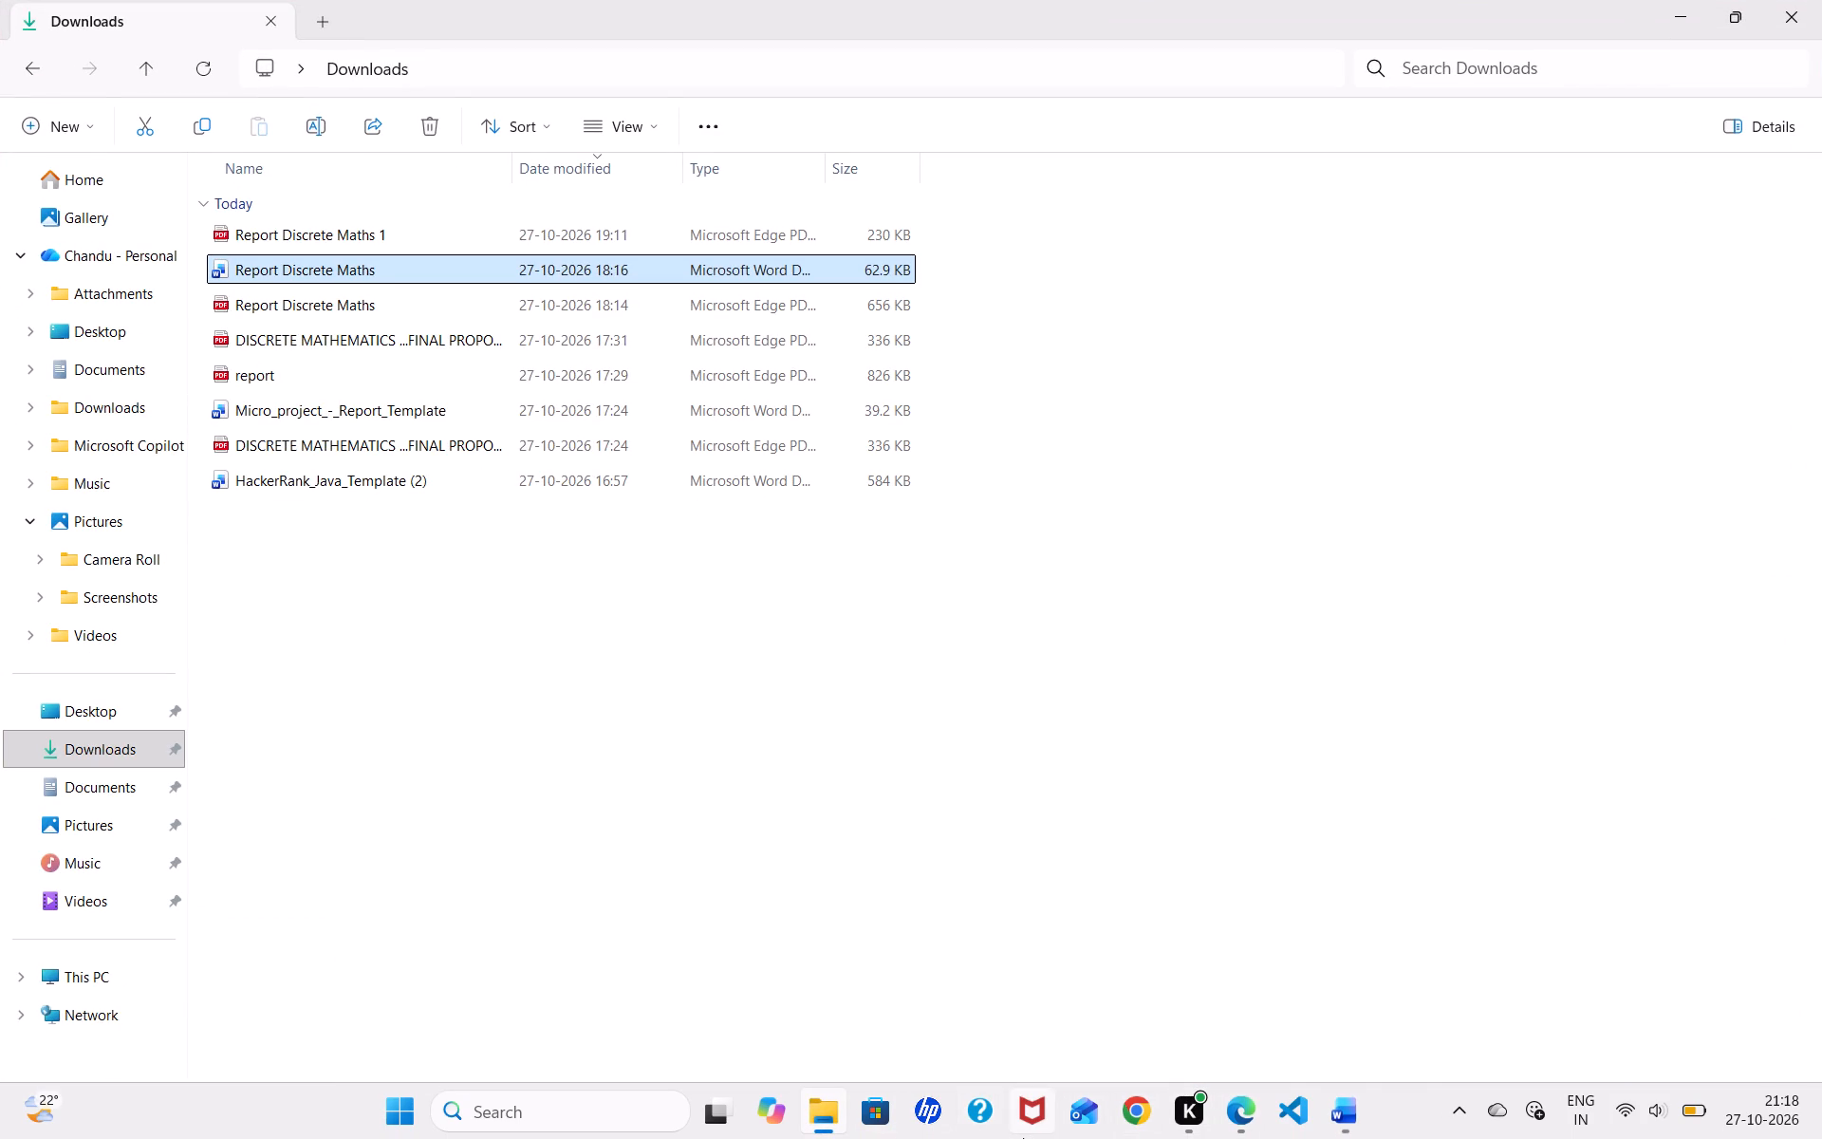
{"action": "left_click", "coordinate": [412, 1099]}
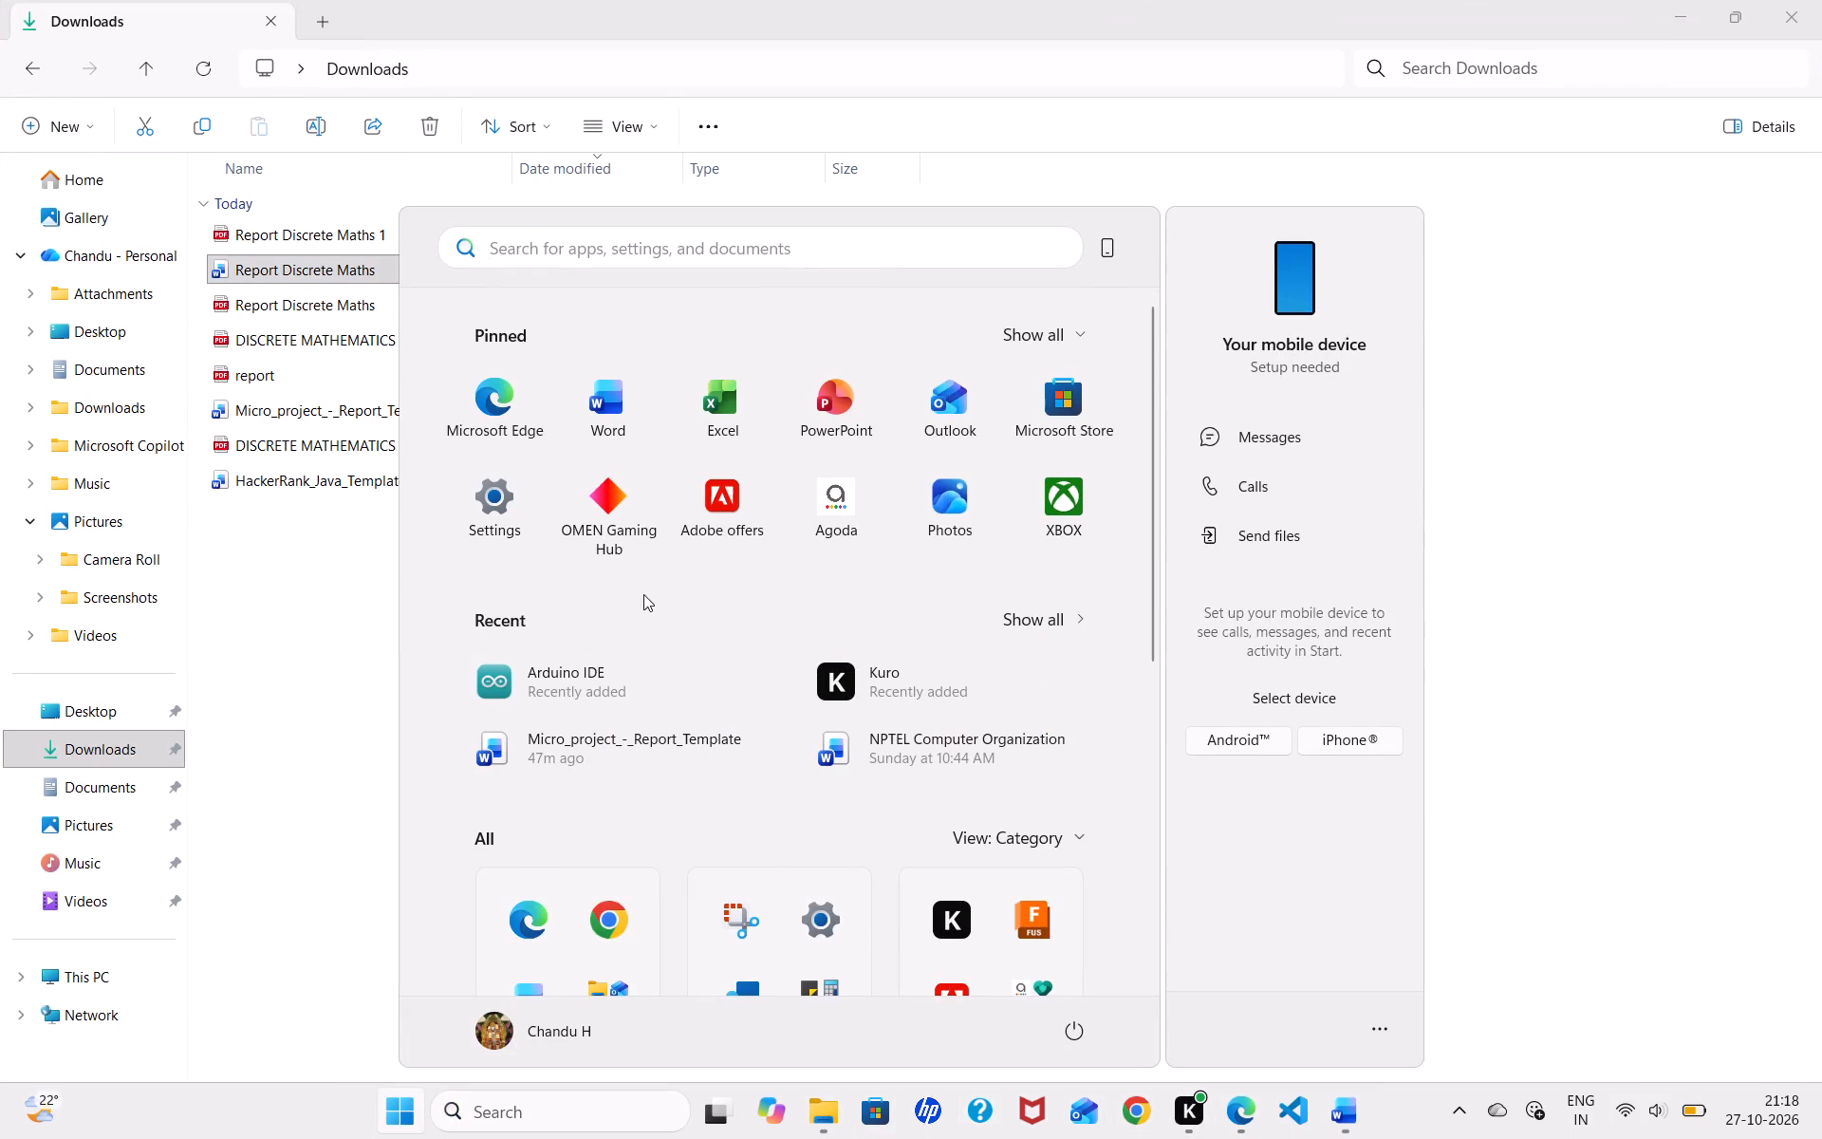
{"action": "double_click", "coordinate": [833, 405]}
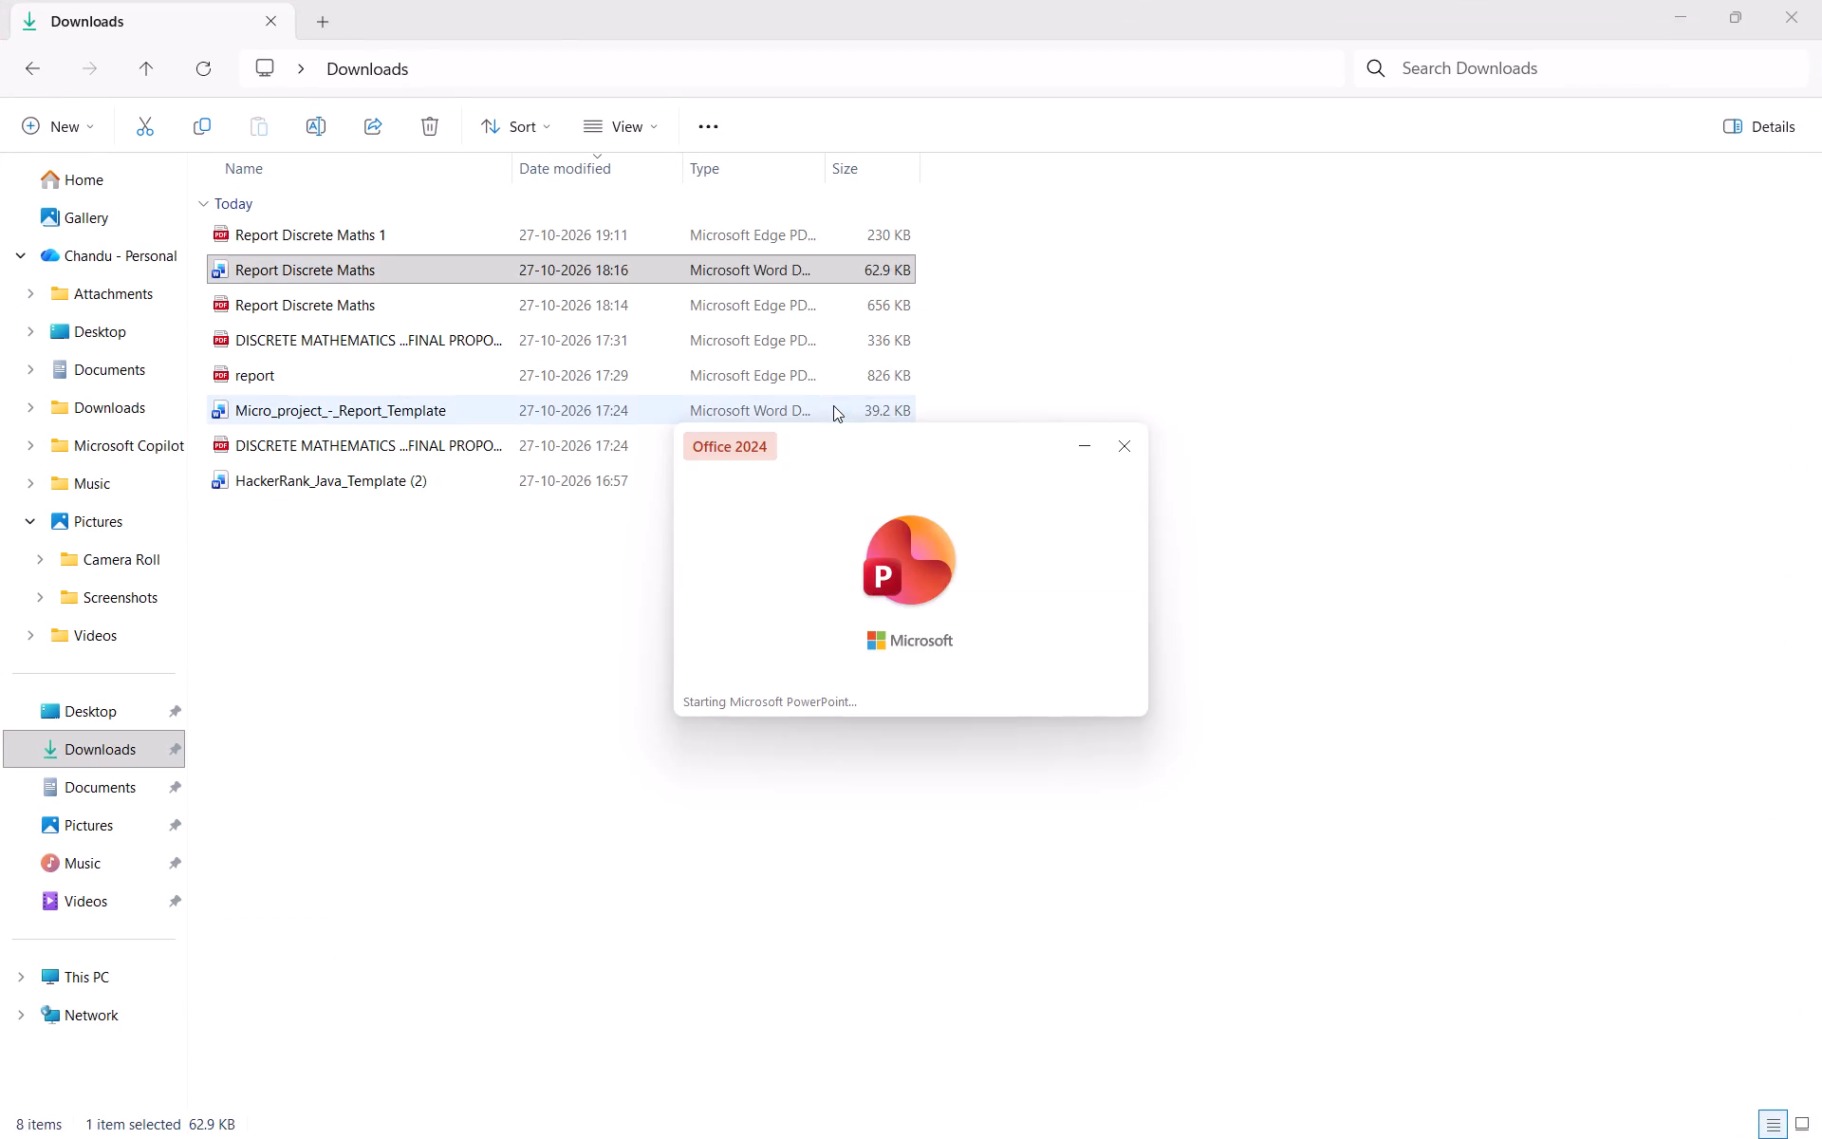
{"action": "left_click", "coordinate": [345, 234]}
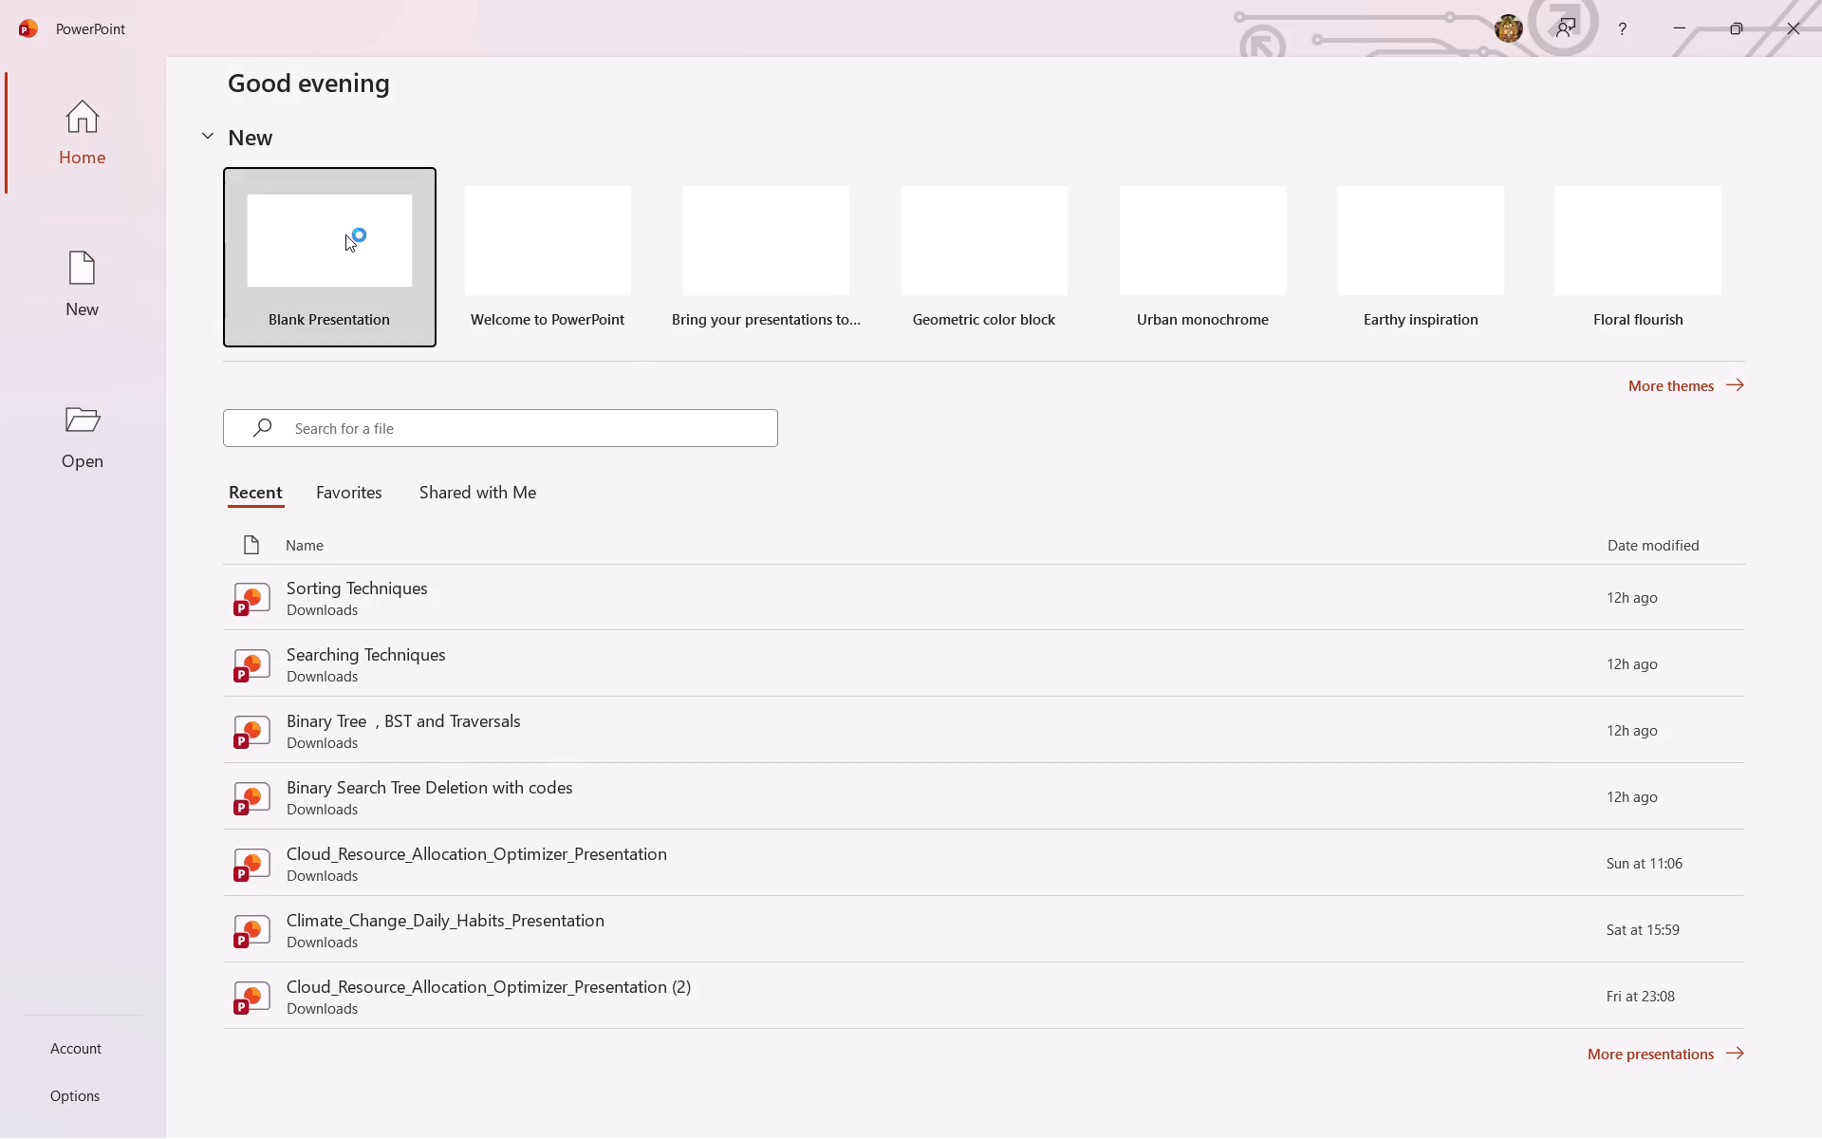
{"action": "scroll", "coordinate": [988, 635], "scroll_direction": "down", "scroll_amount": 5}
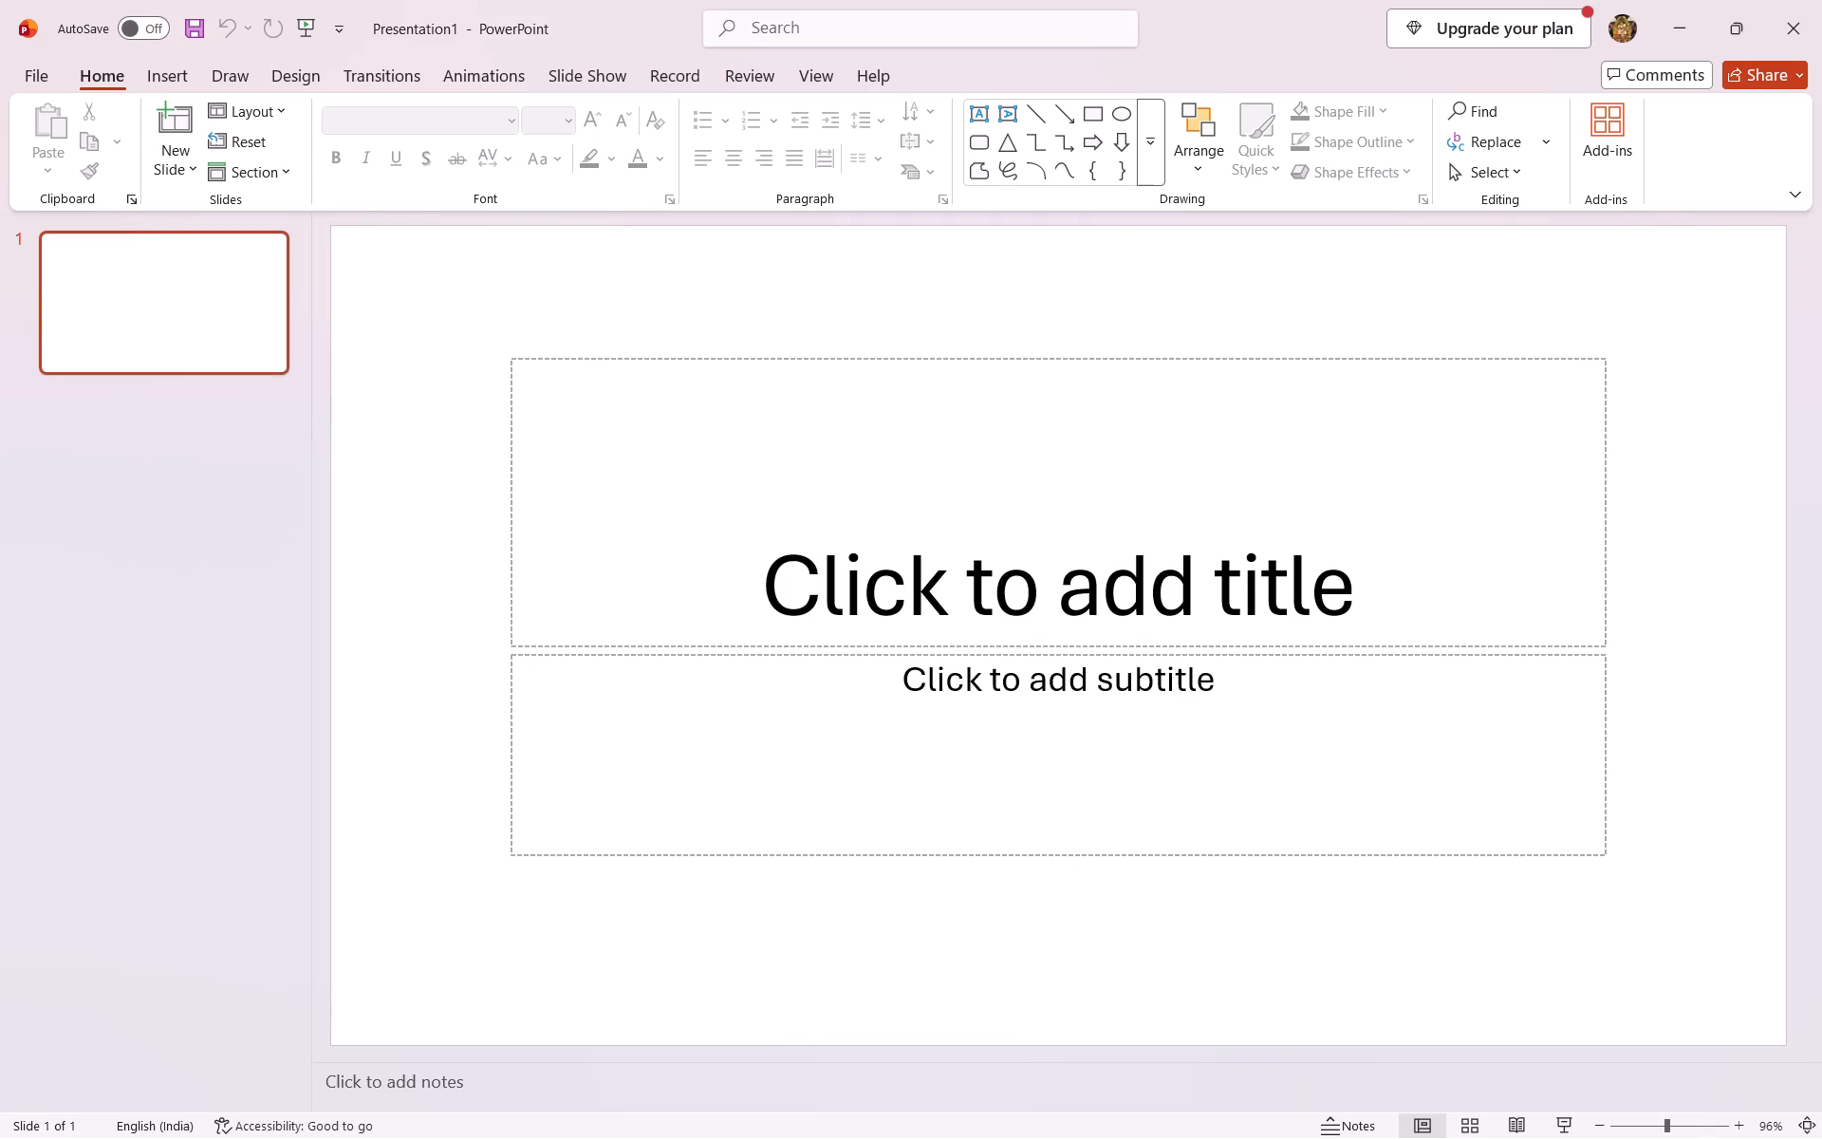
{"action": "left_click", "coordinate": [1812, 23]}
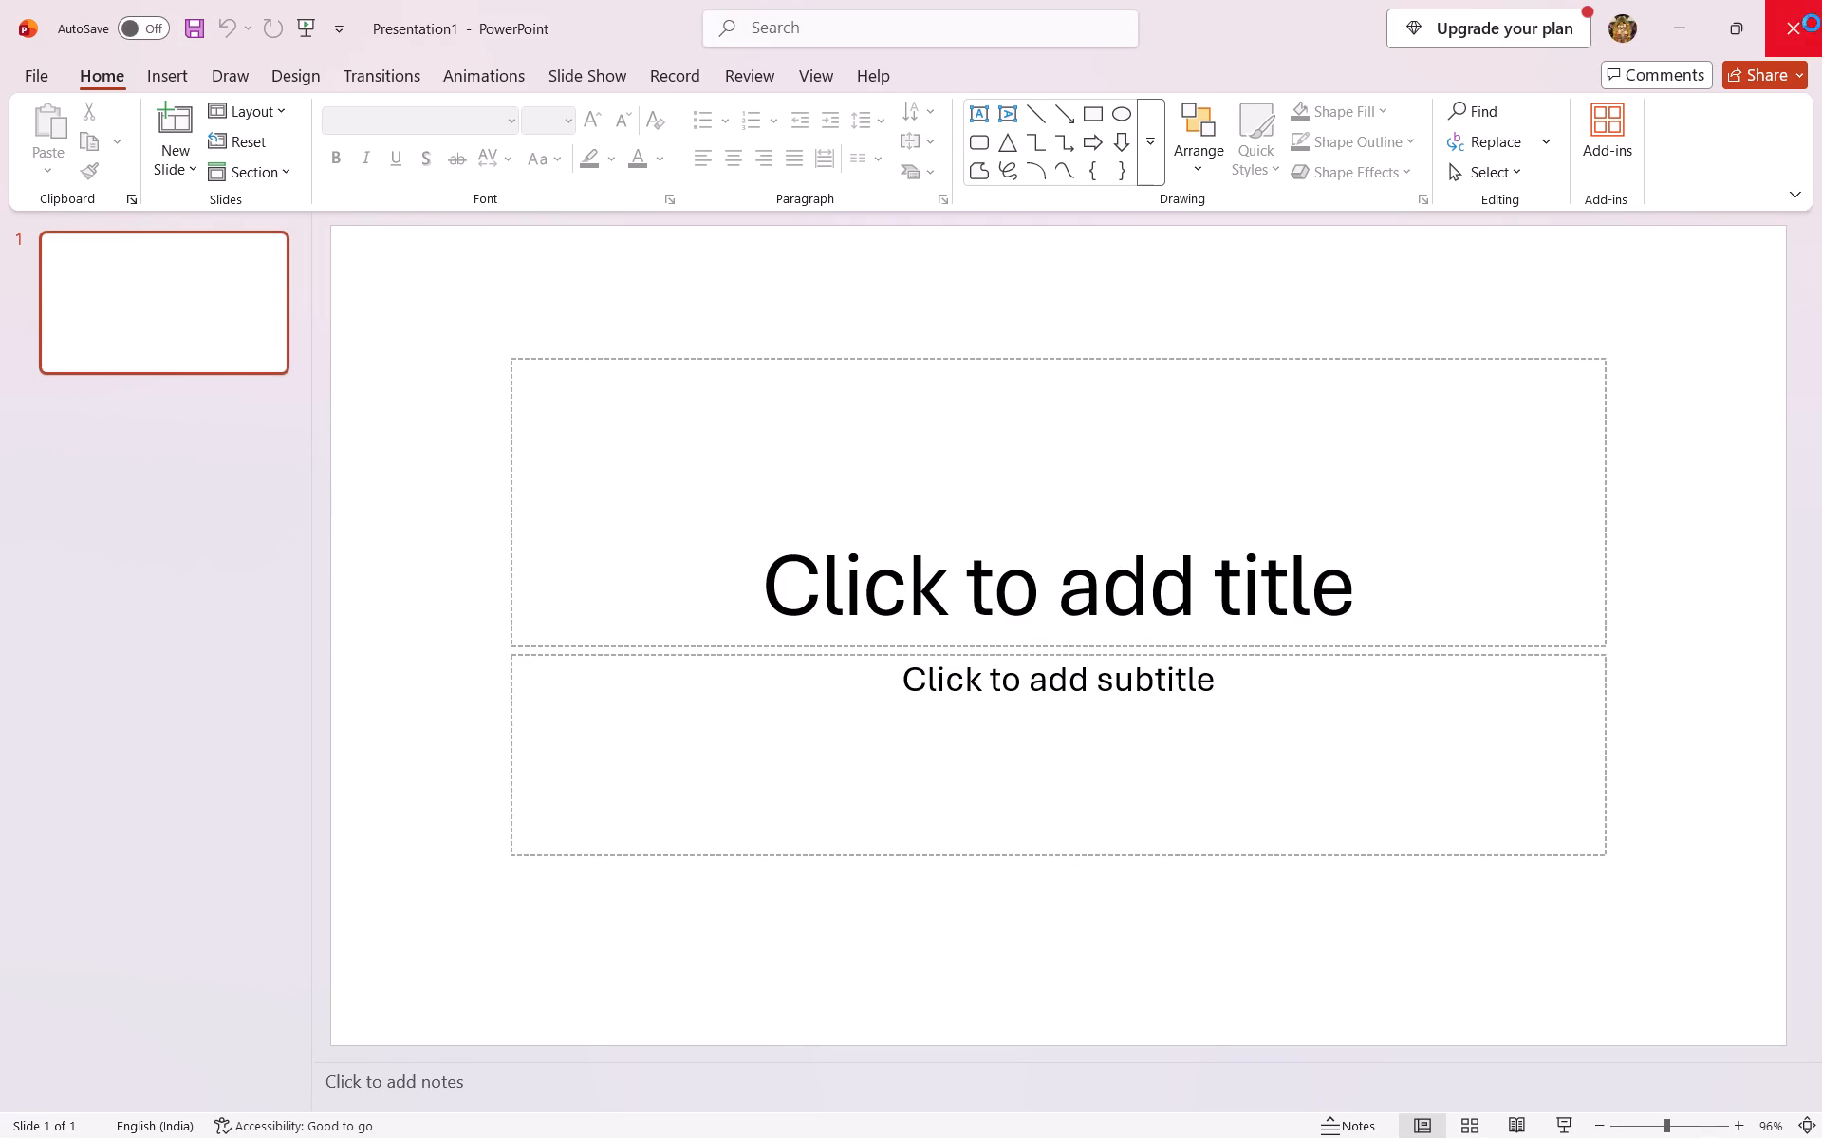
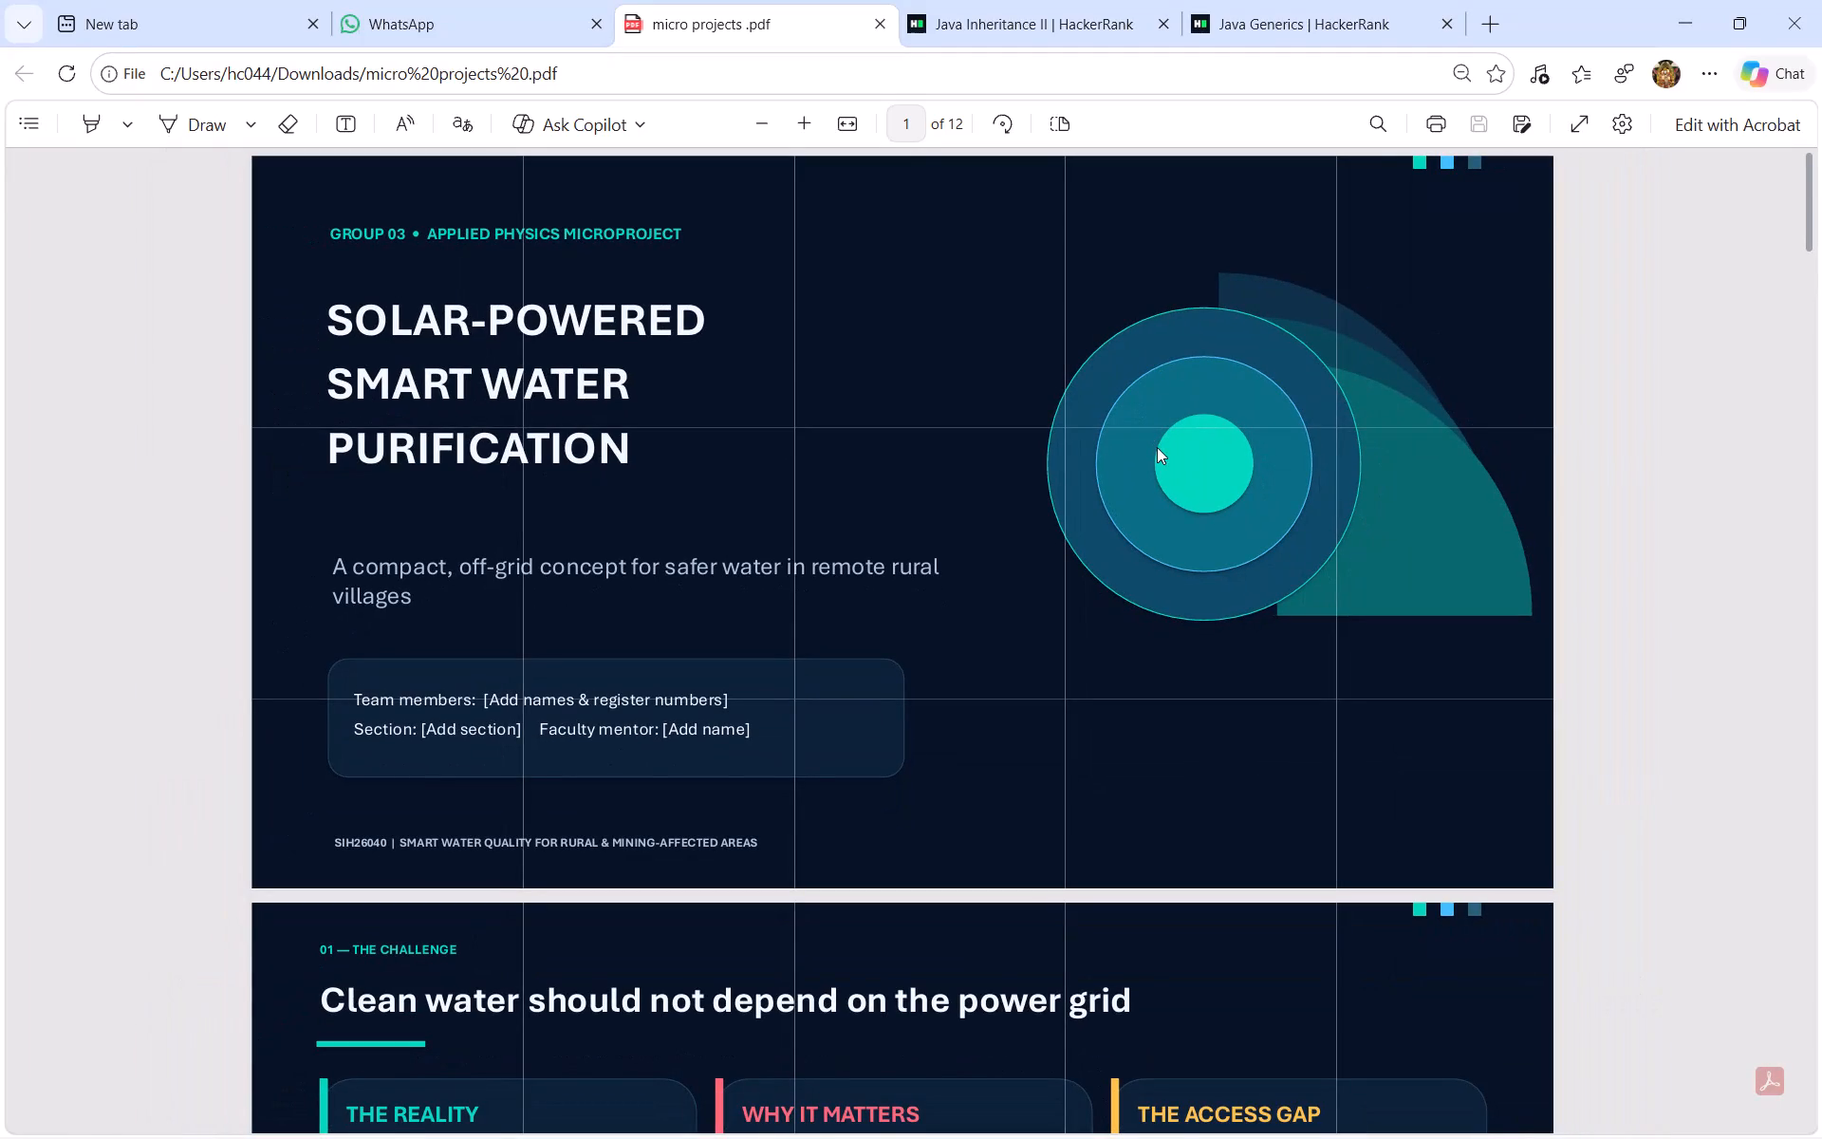
Unpin the PDF viewer's toolbar while viewing the start of the micro projects PDF in Edge.
{"action": "scroll", "coordinate": [1157, 447], "scroll_direction": "up", "scroll_amount": 2}
{"action": "scroll", "coordinate": [1274, 488], "scroll_direction": "up", "scroll_amount": 2}
{"action": "left_click", "coordinate": [1608, 121]}
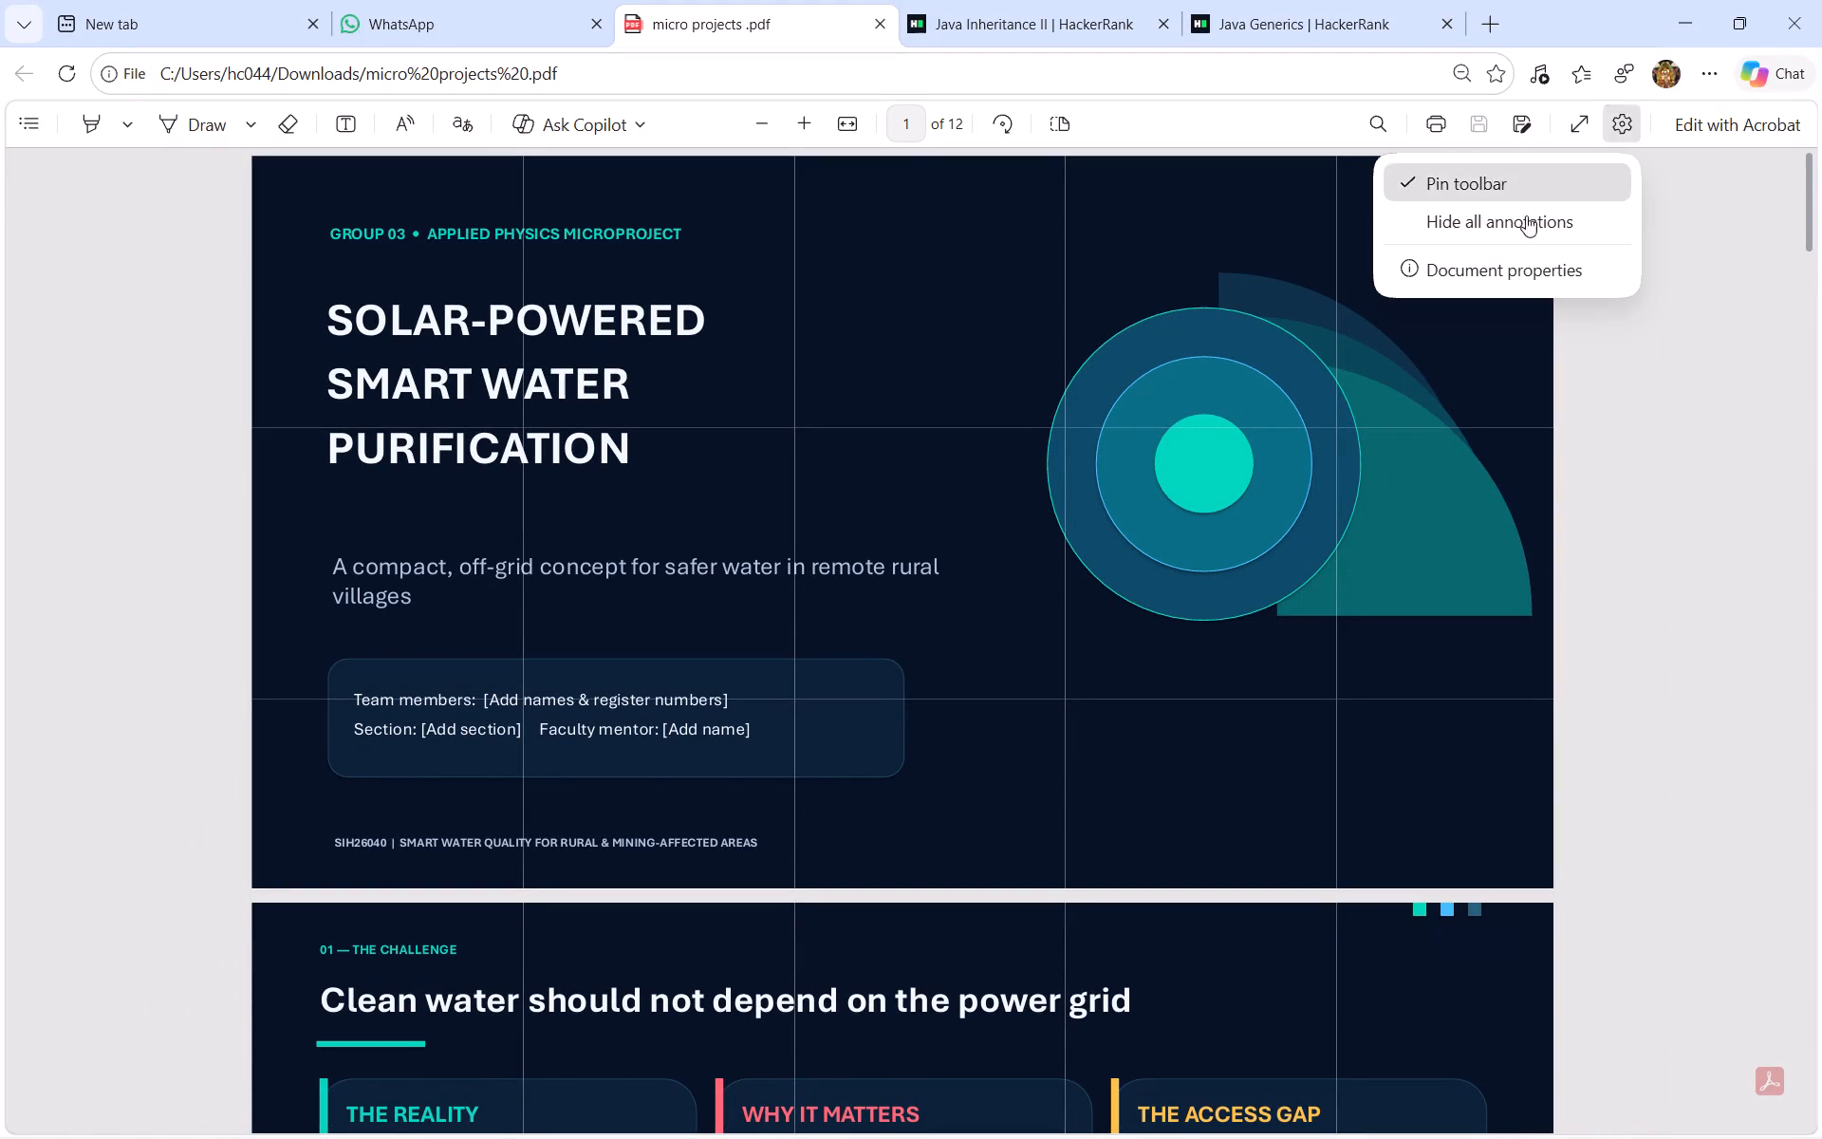
{"action": "left_click", "coordinate": [1411, 173]}
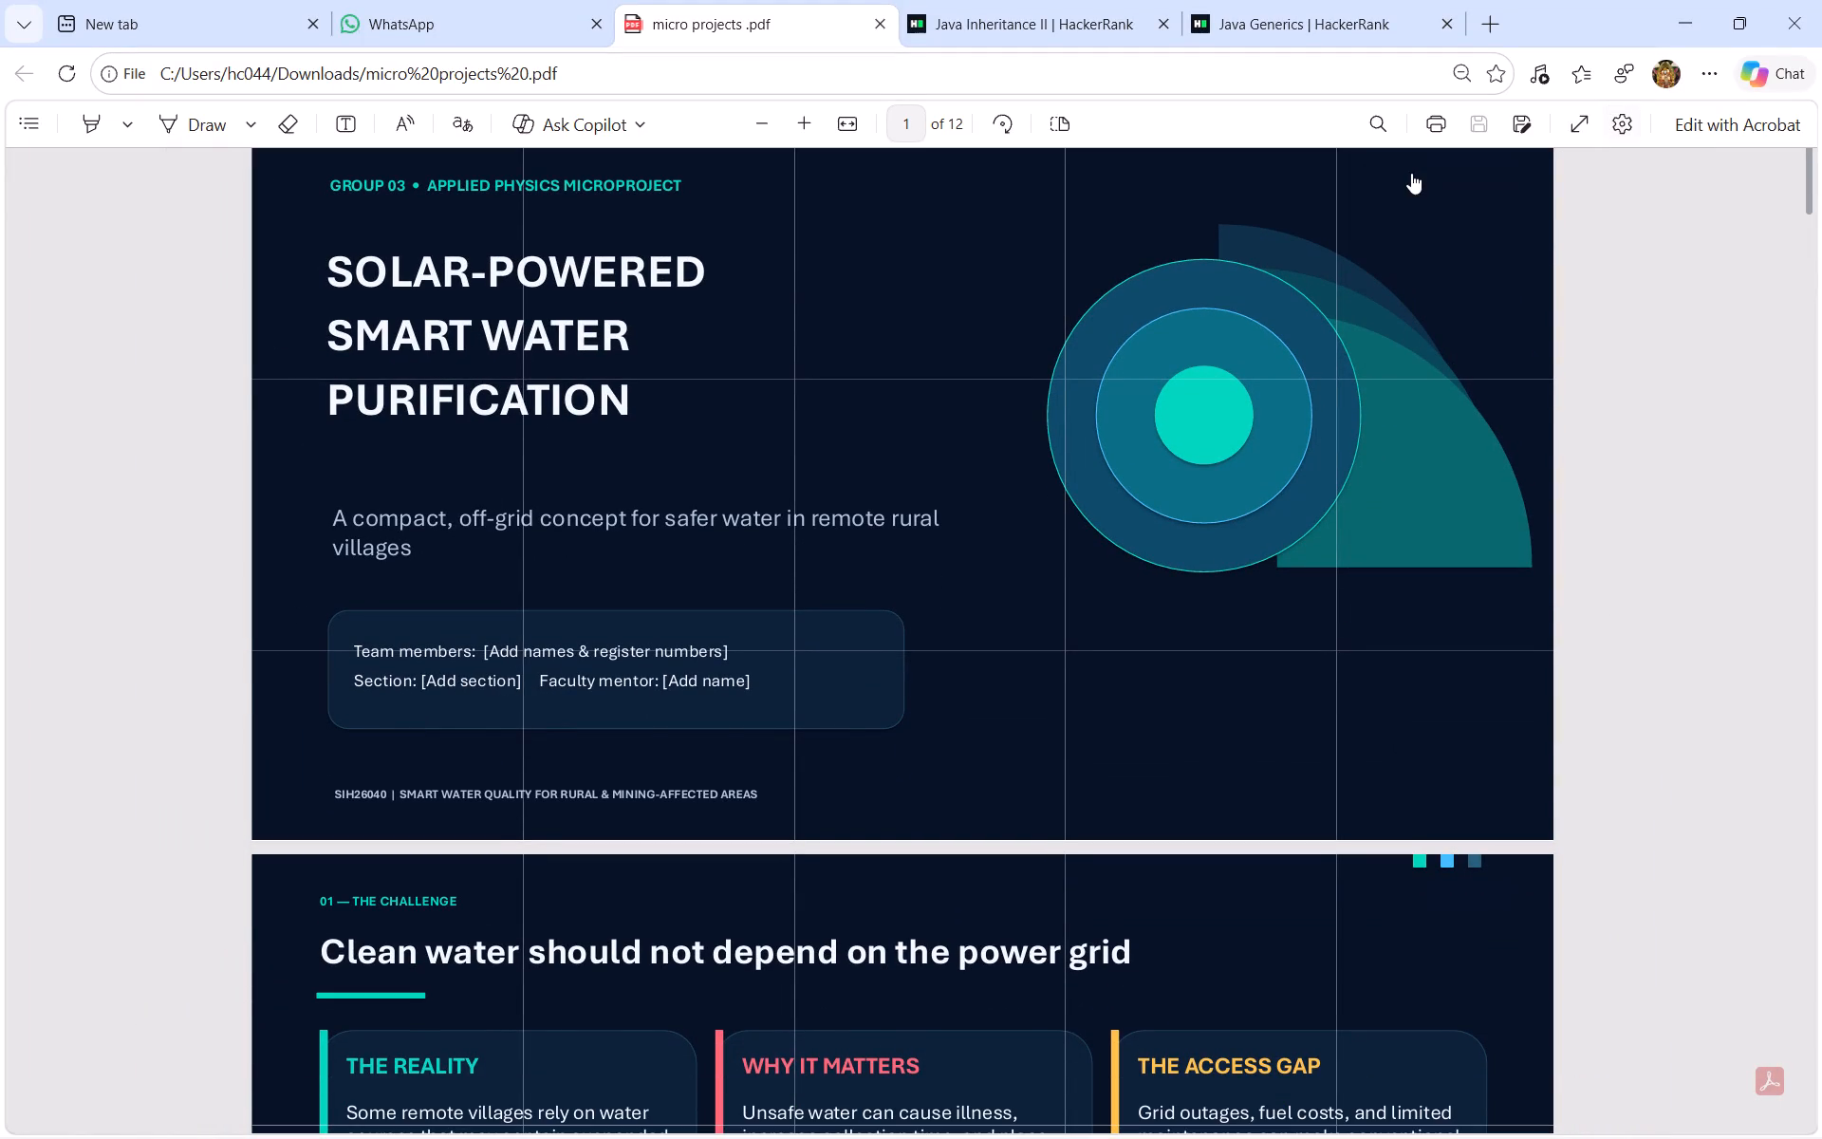
Reopen the PDF viewer's settings options.
{"action": "left_click", "coordinate": [1606, 135]}
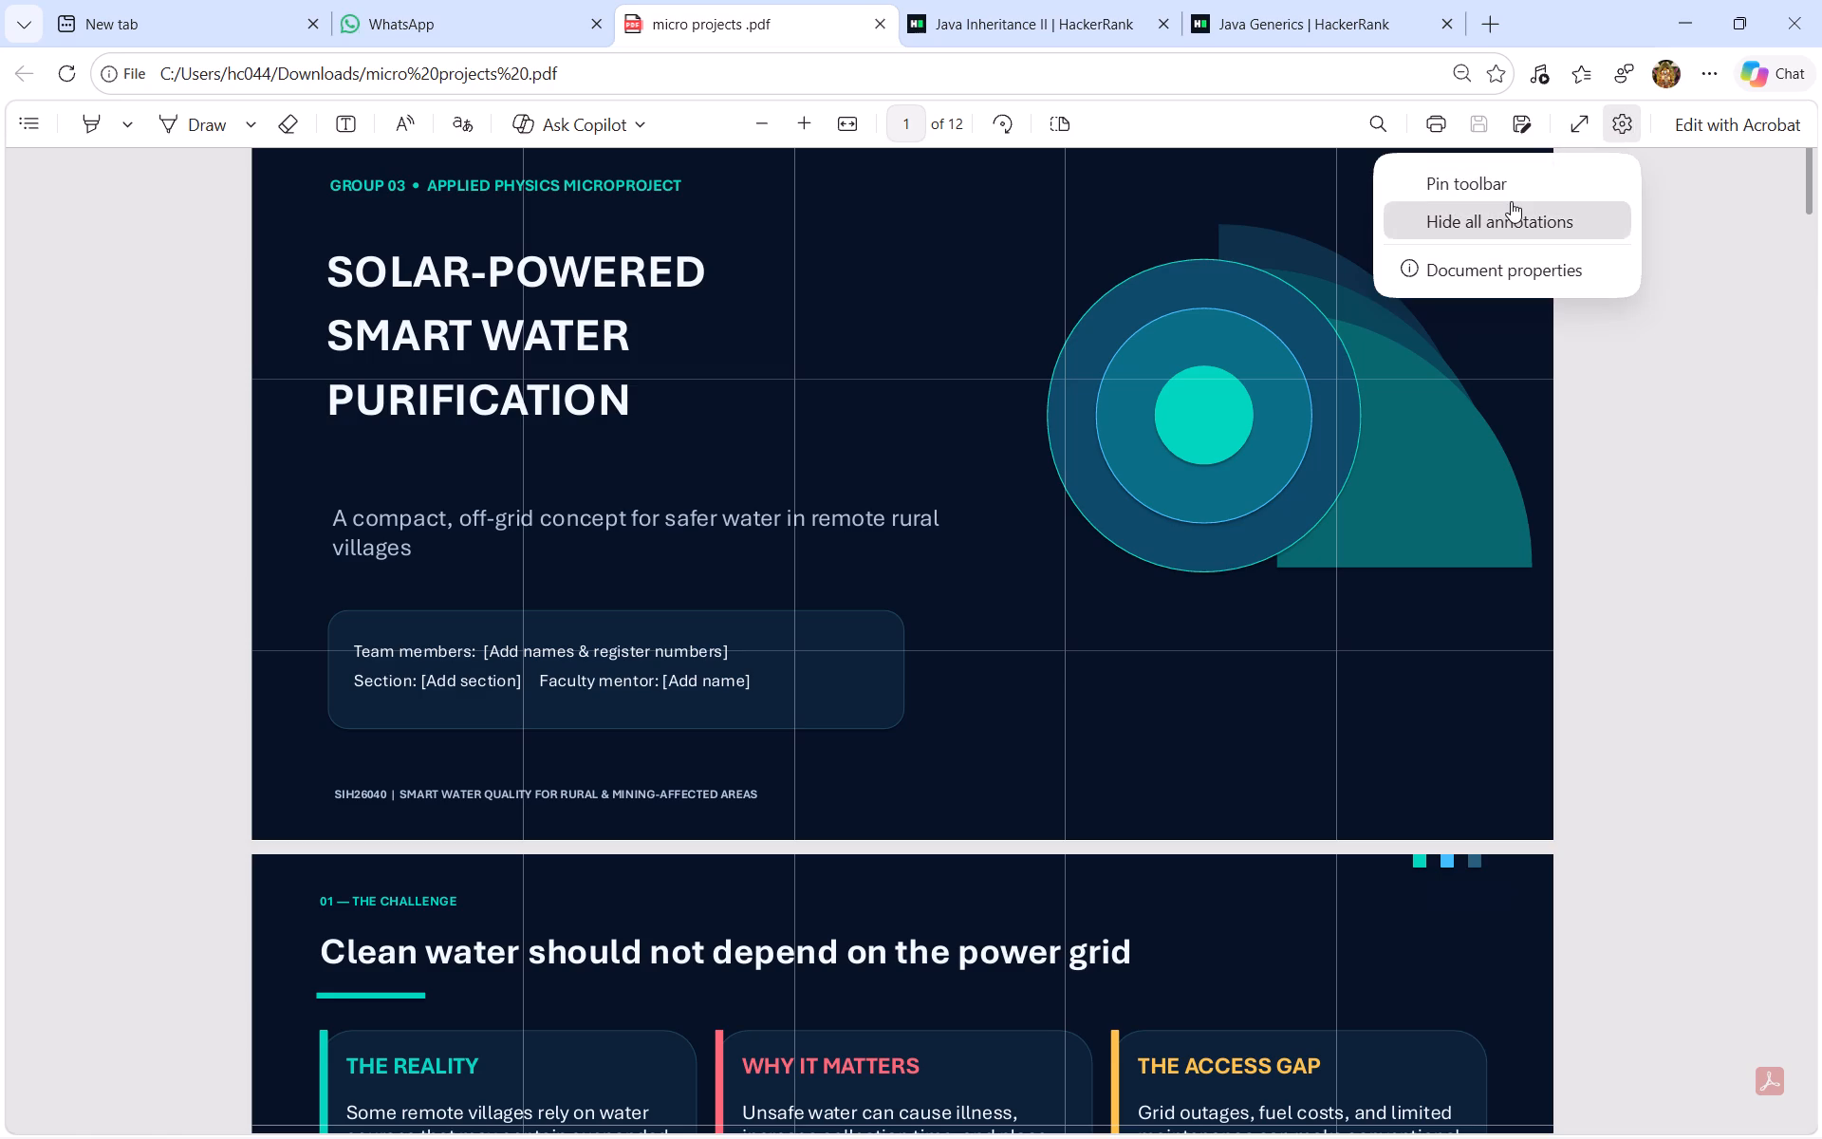
Pin the PDF viewer's toolbar for the micro projects document.
{"action": "left_click", "coordinate": [1467, 174]}
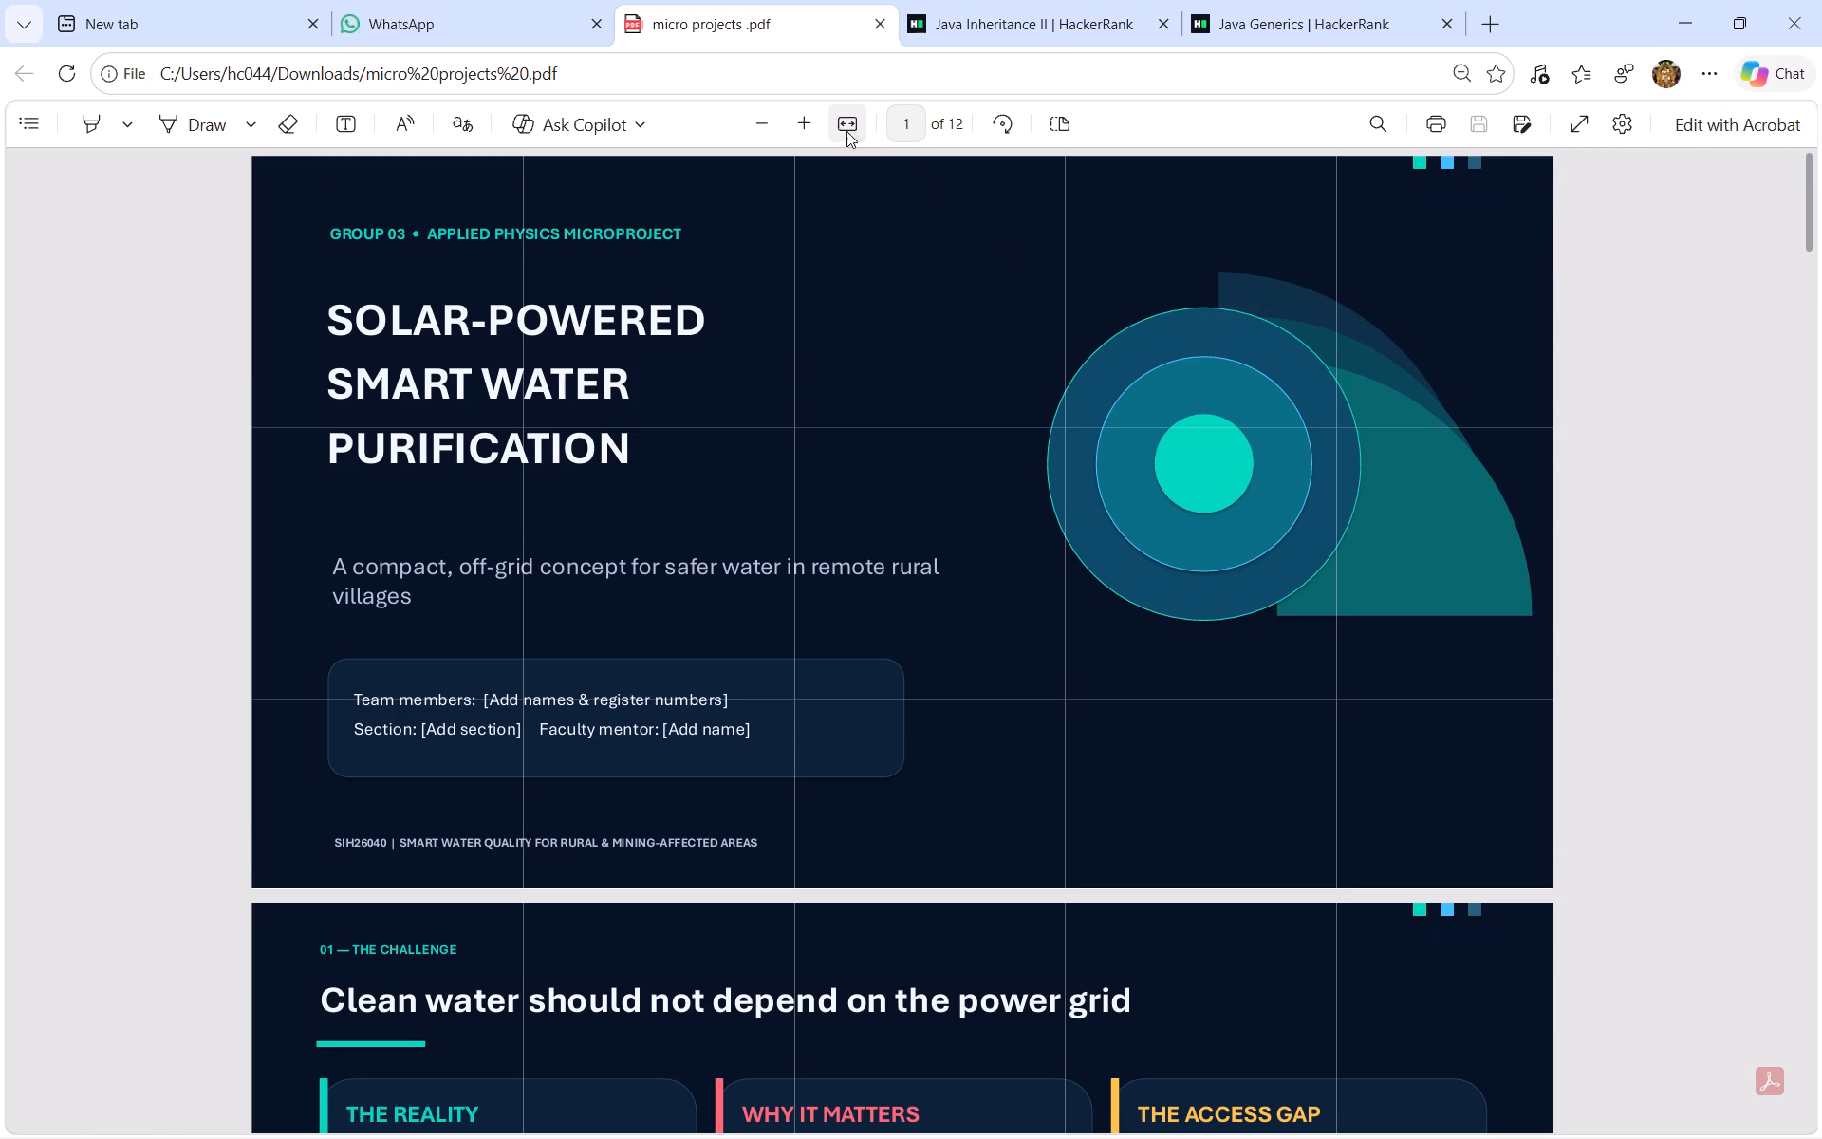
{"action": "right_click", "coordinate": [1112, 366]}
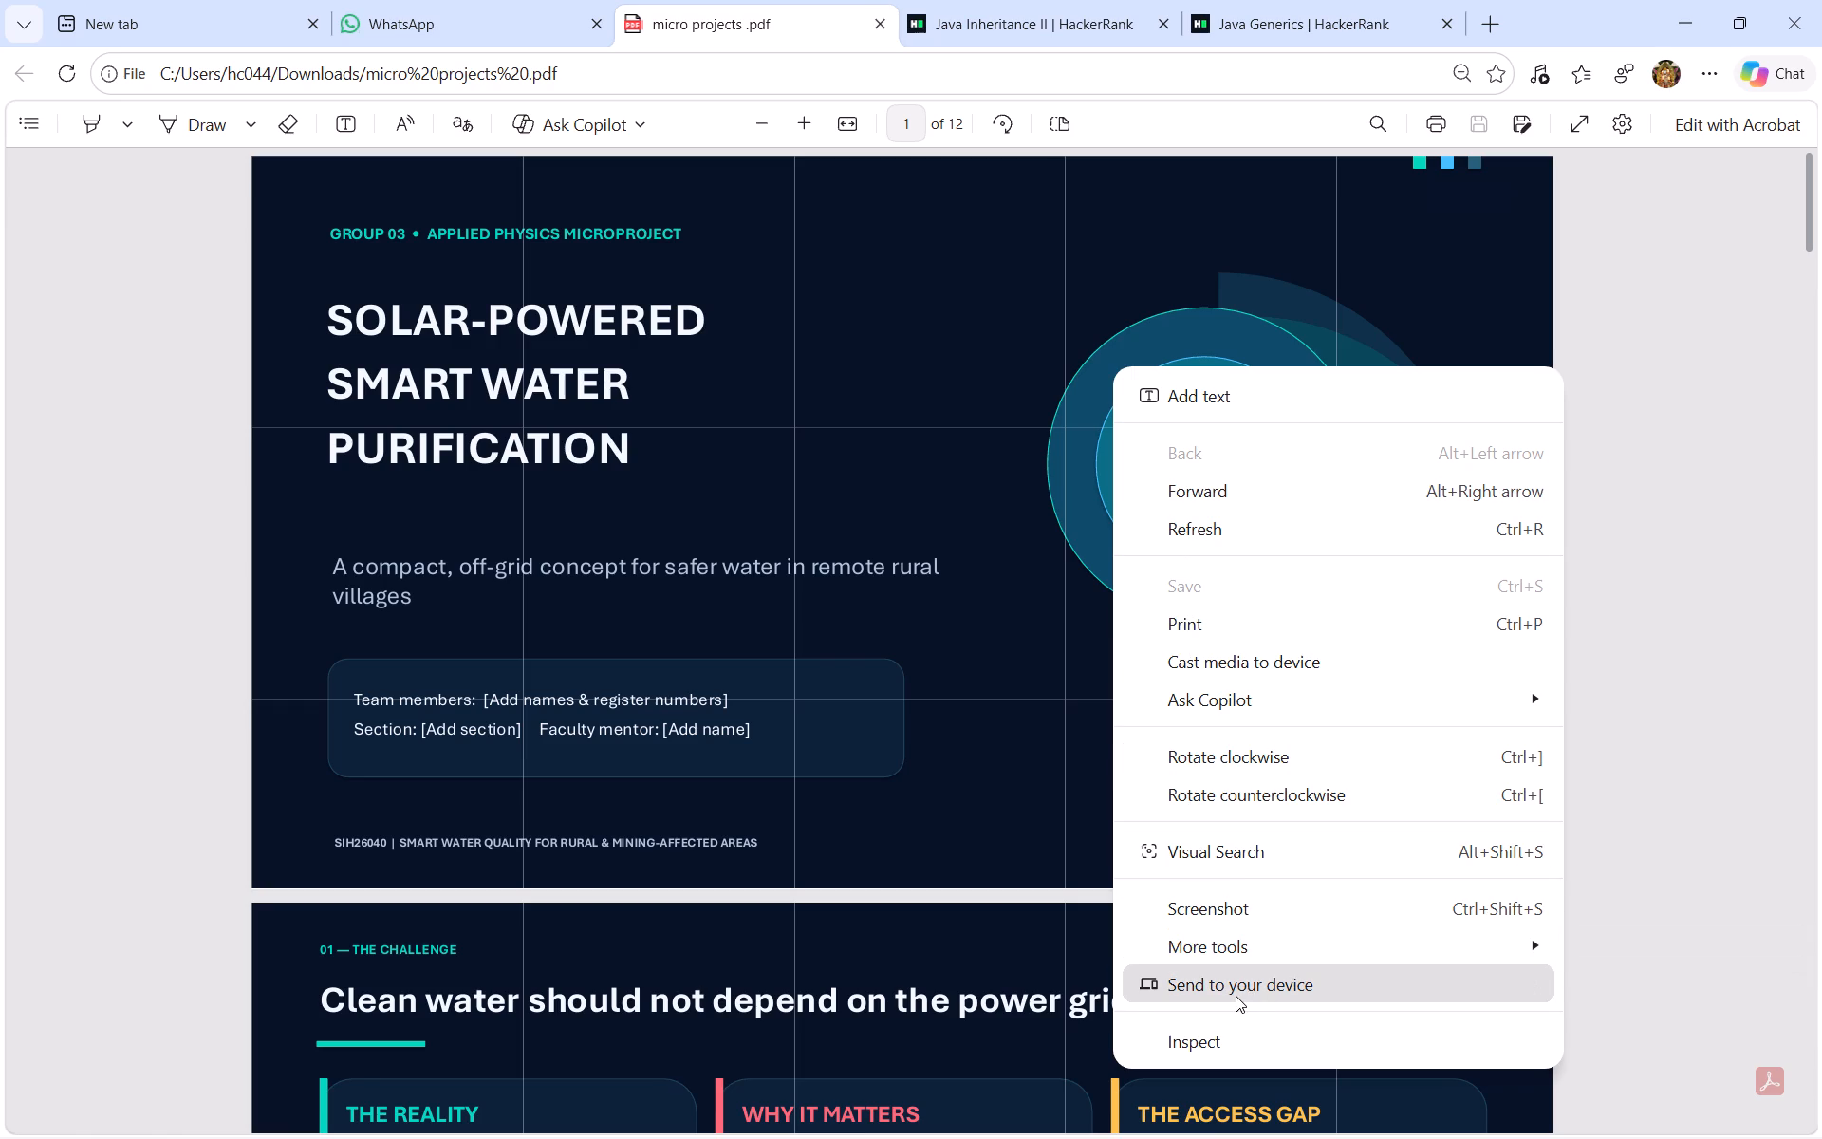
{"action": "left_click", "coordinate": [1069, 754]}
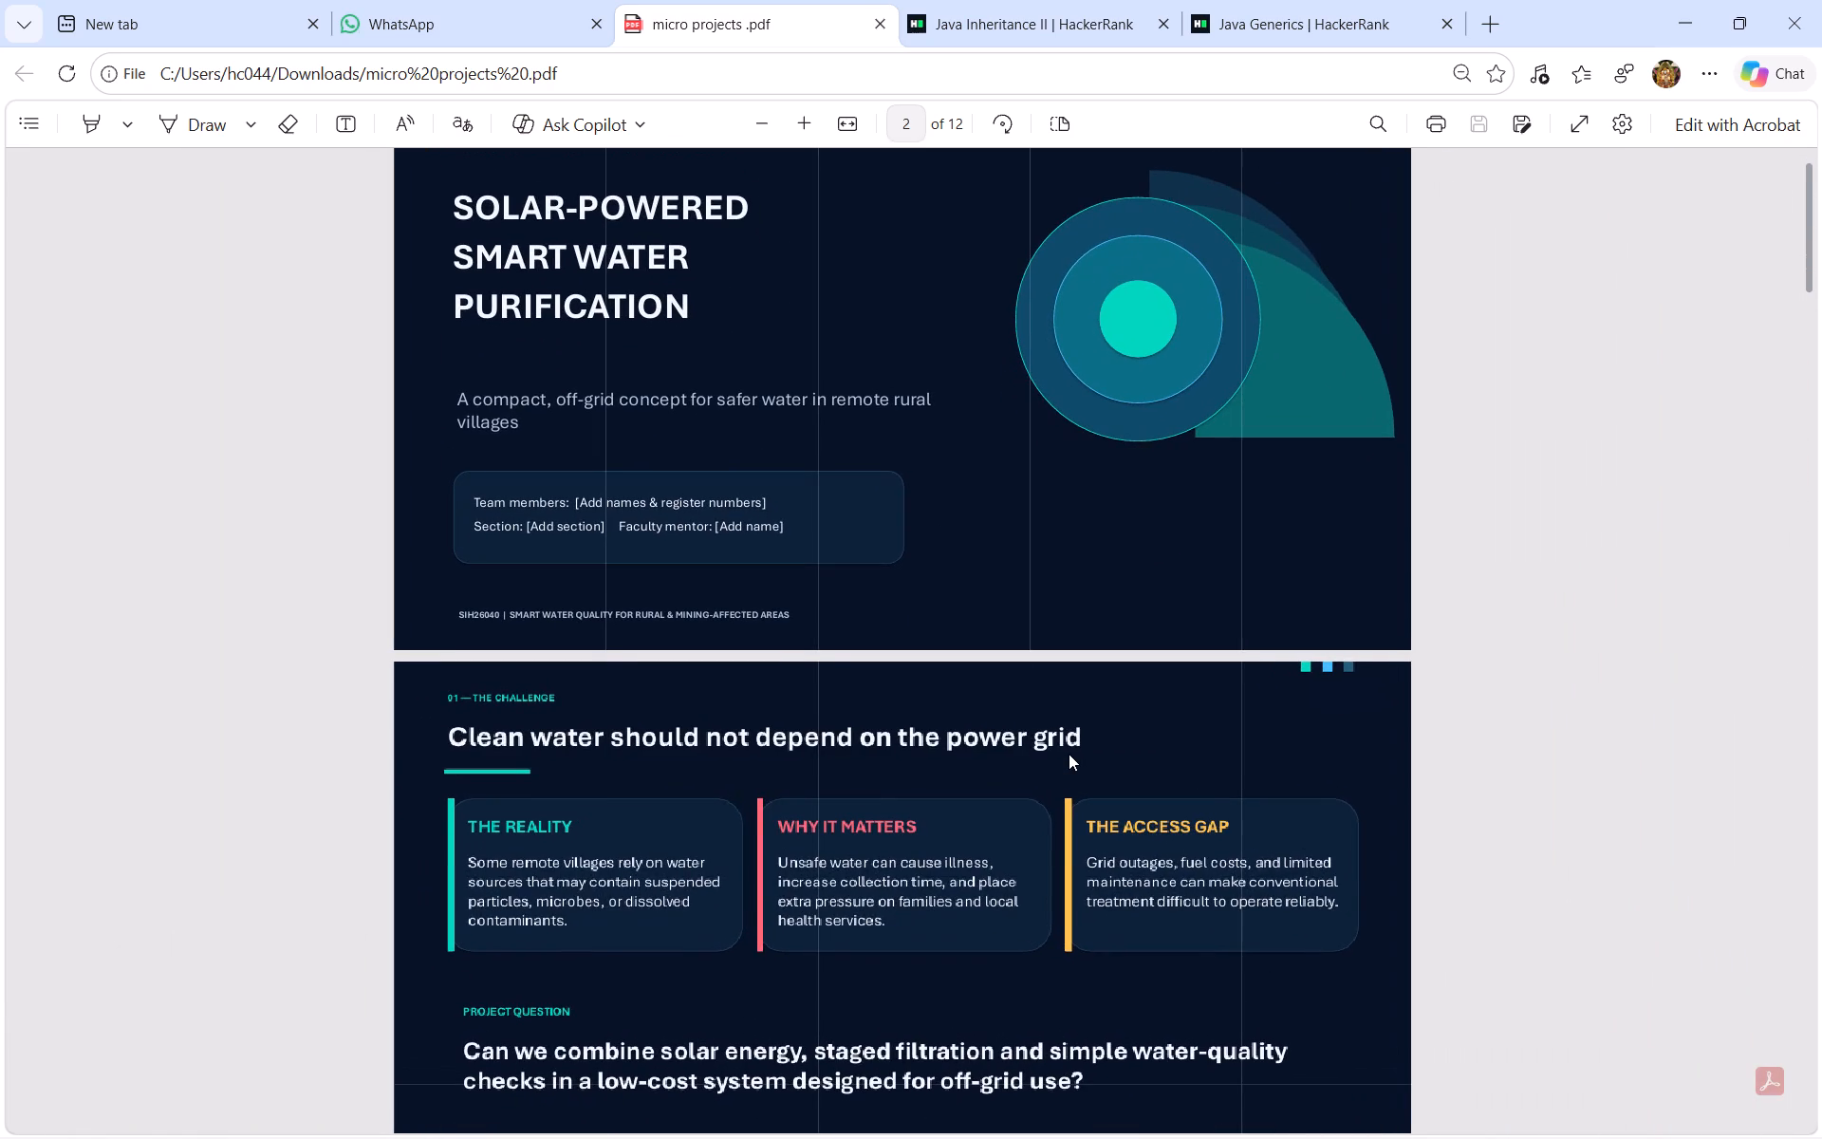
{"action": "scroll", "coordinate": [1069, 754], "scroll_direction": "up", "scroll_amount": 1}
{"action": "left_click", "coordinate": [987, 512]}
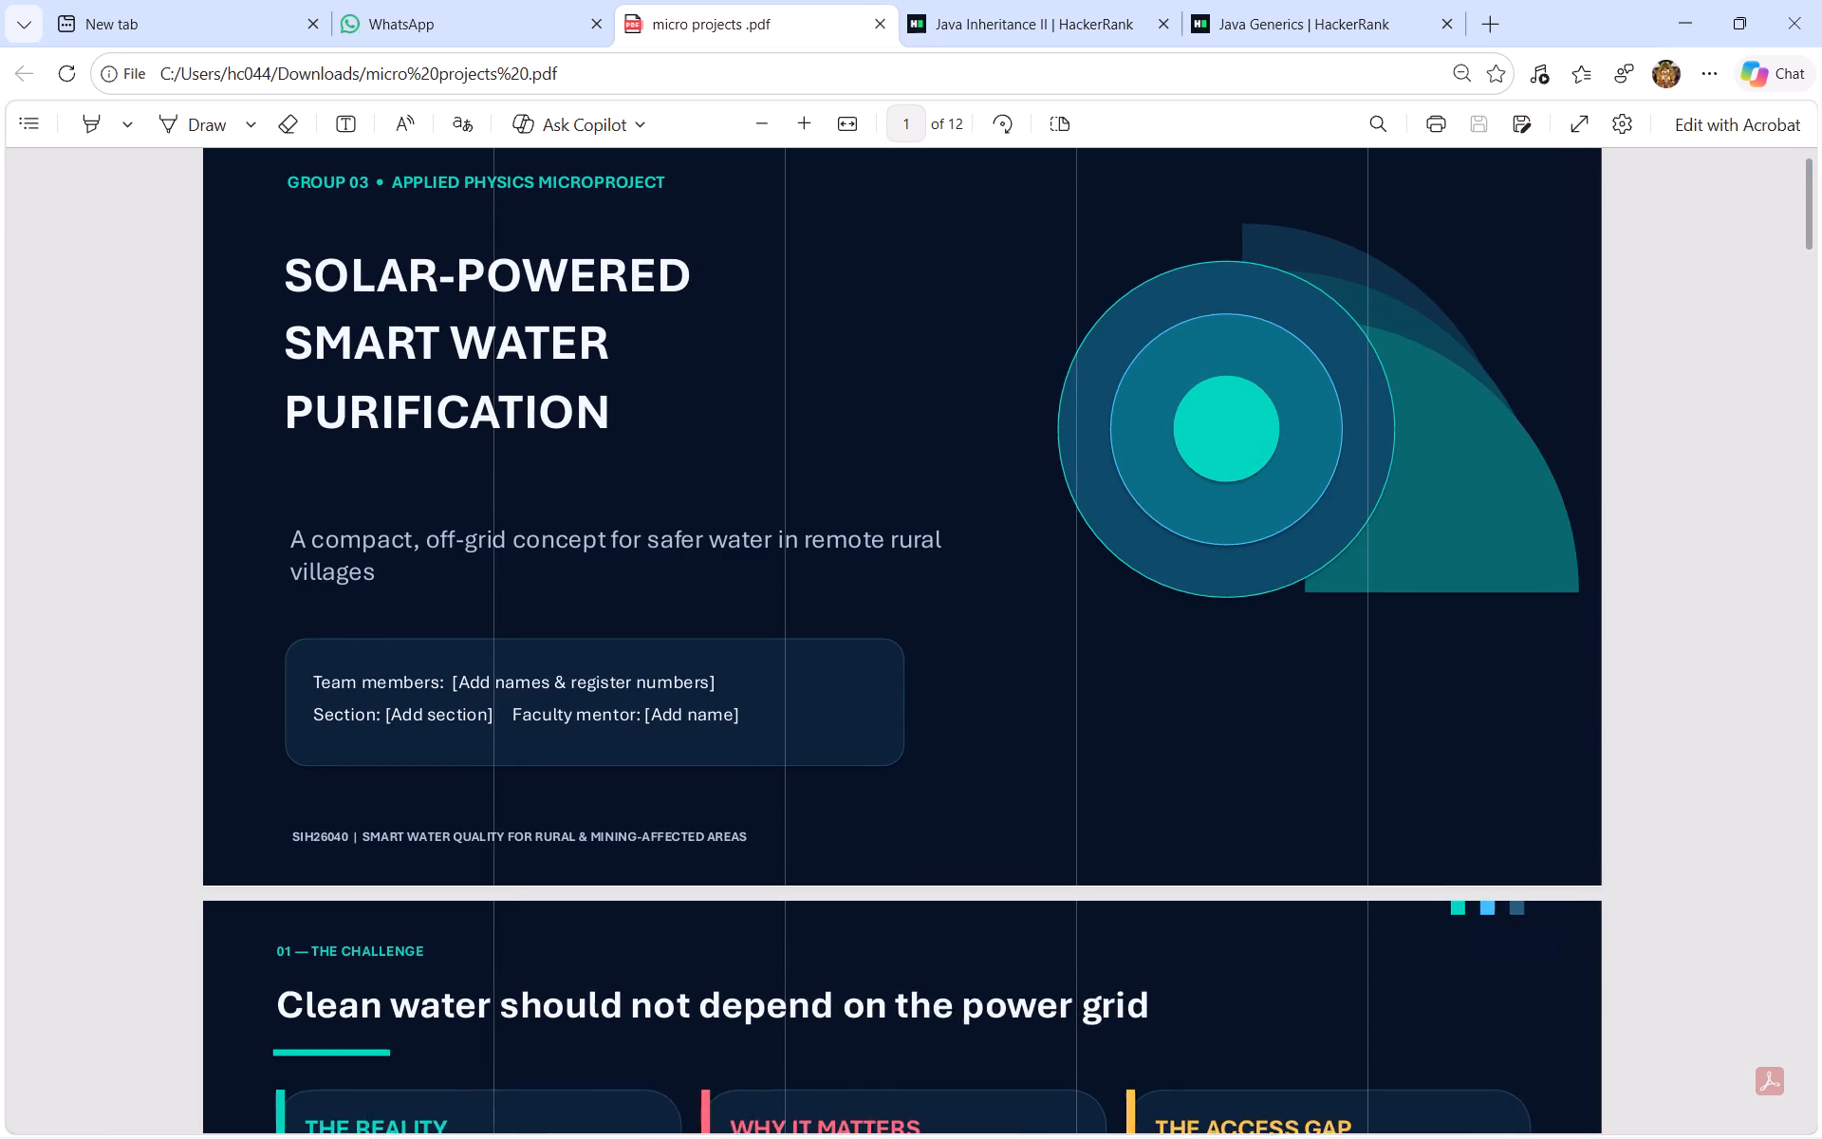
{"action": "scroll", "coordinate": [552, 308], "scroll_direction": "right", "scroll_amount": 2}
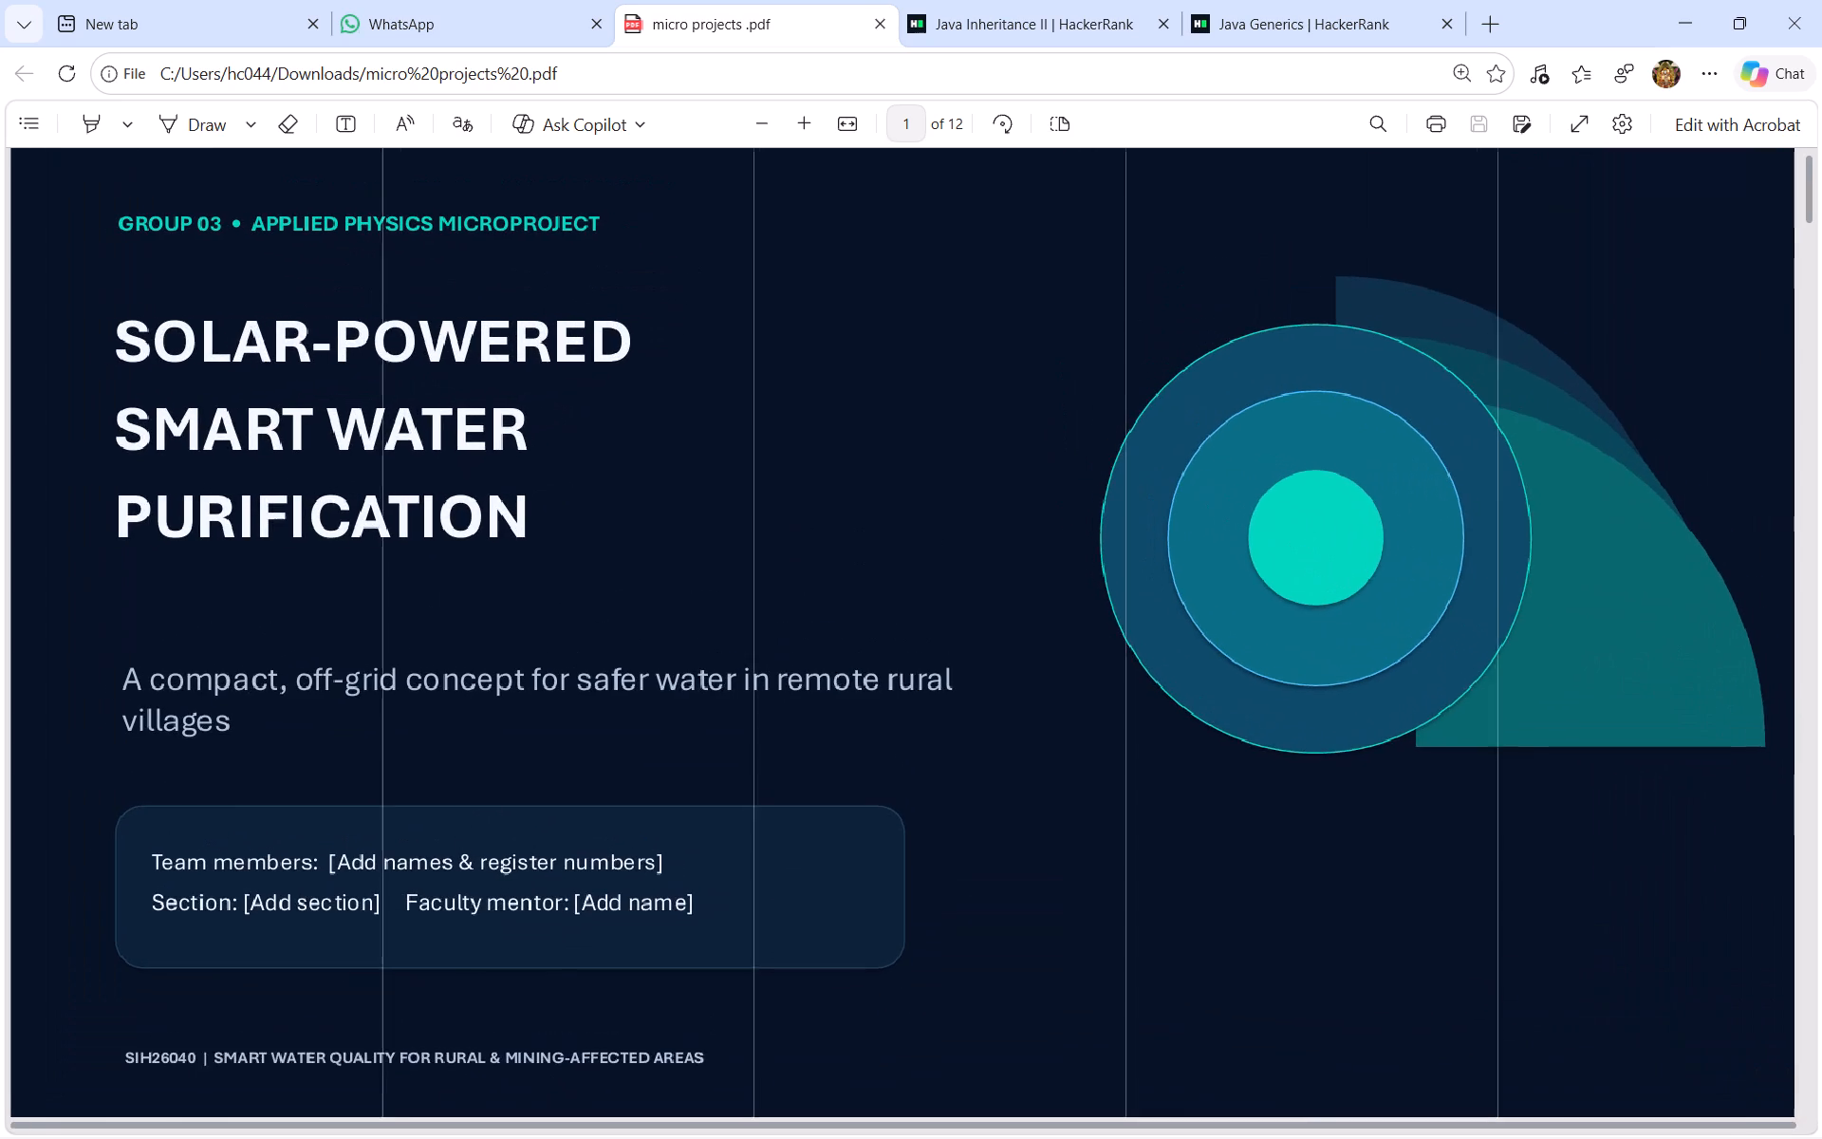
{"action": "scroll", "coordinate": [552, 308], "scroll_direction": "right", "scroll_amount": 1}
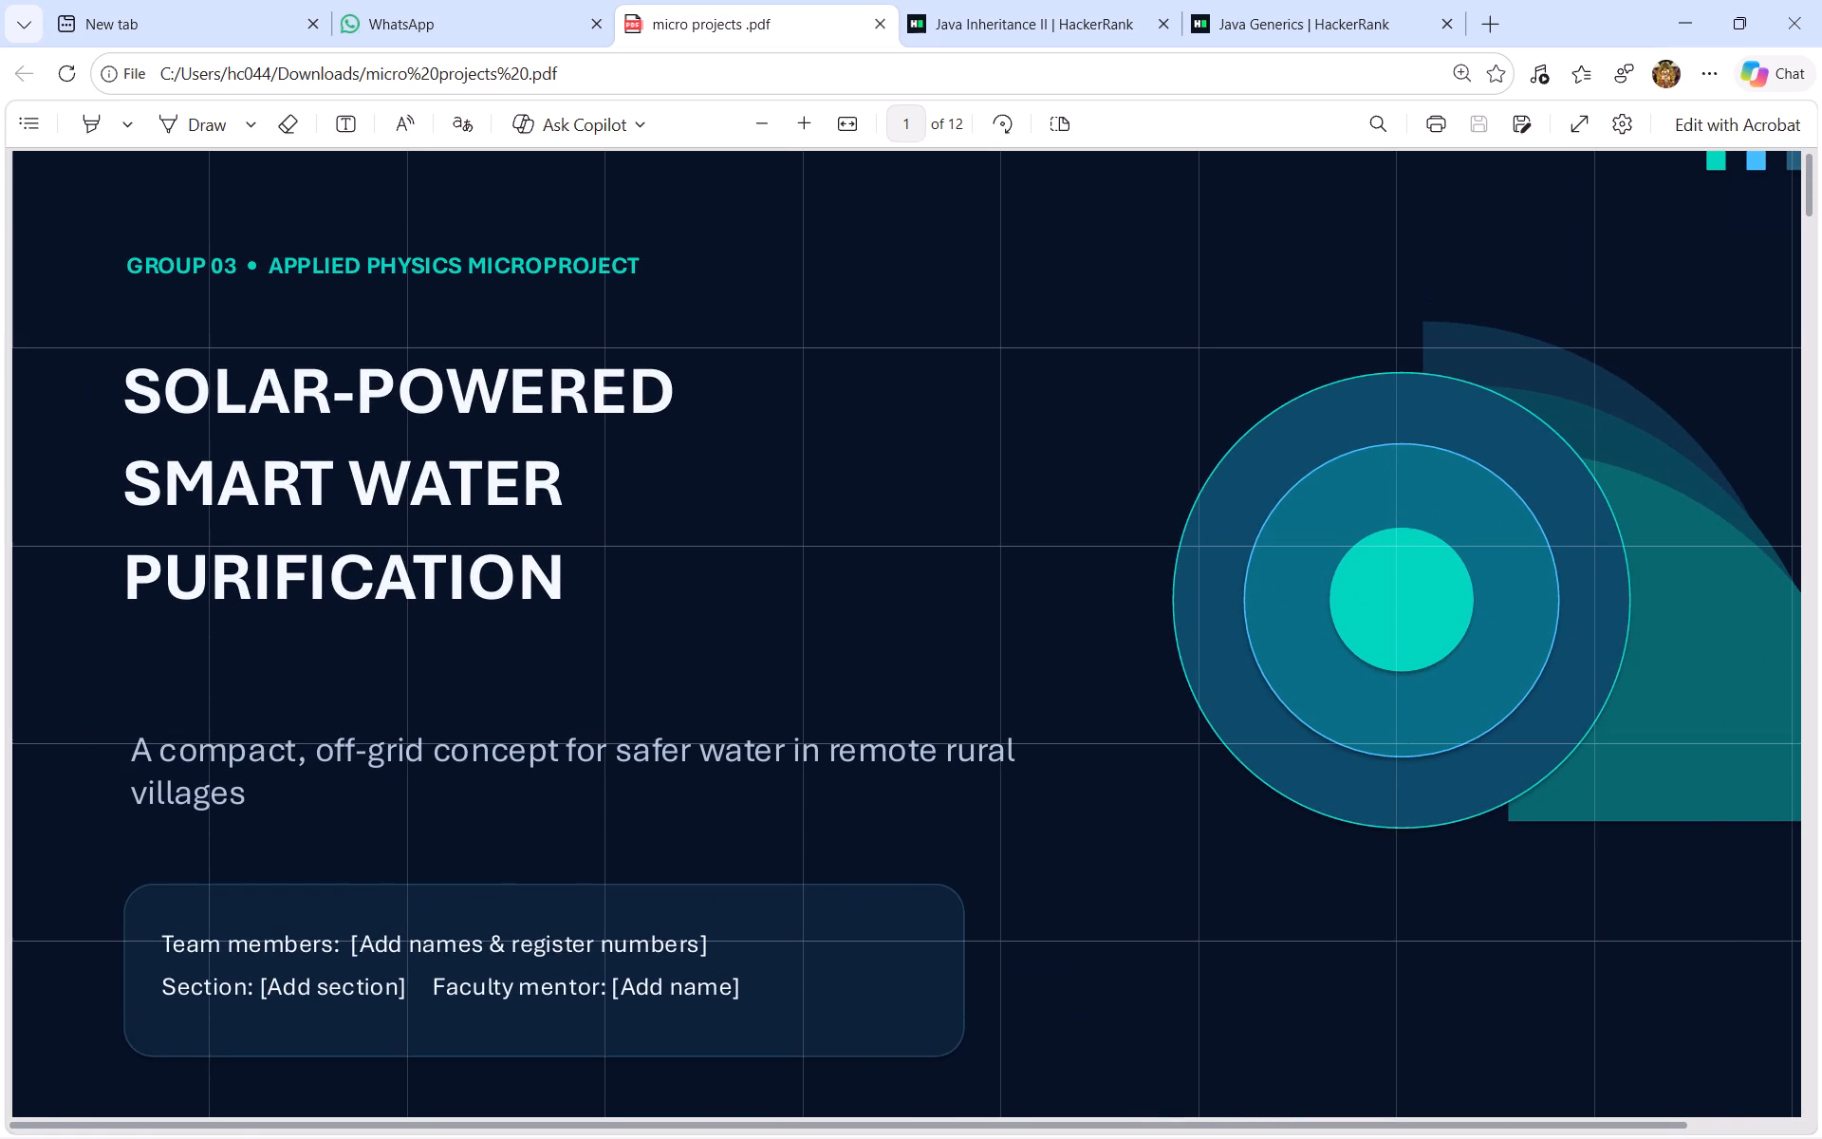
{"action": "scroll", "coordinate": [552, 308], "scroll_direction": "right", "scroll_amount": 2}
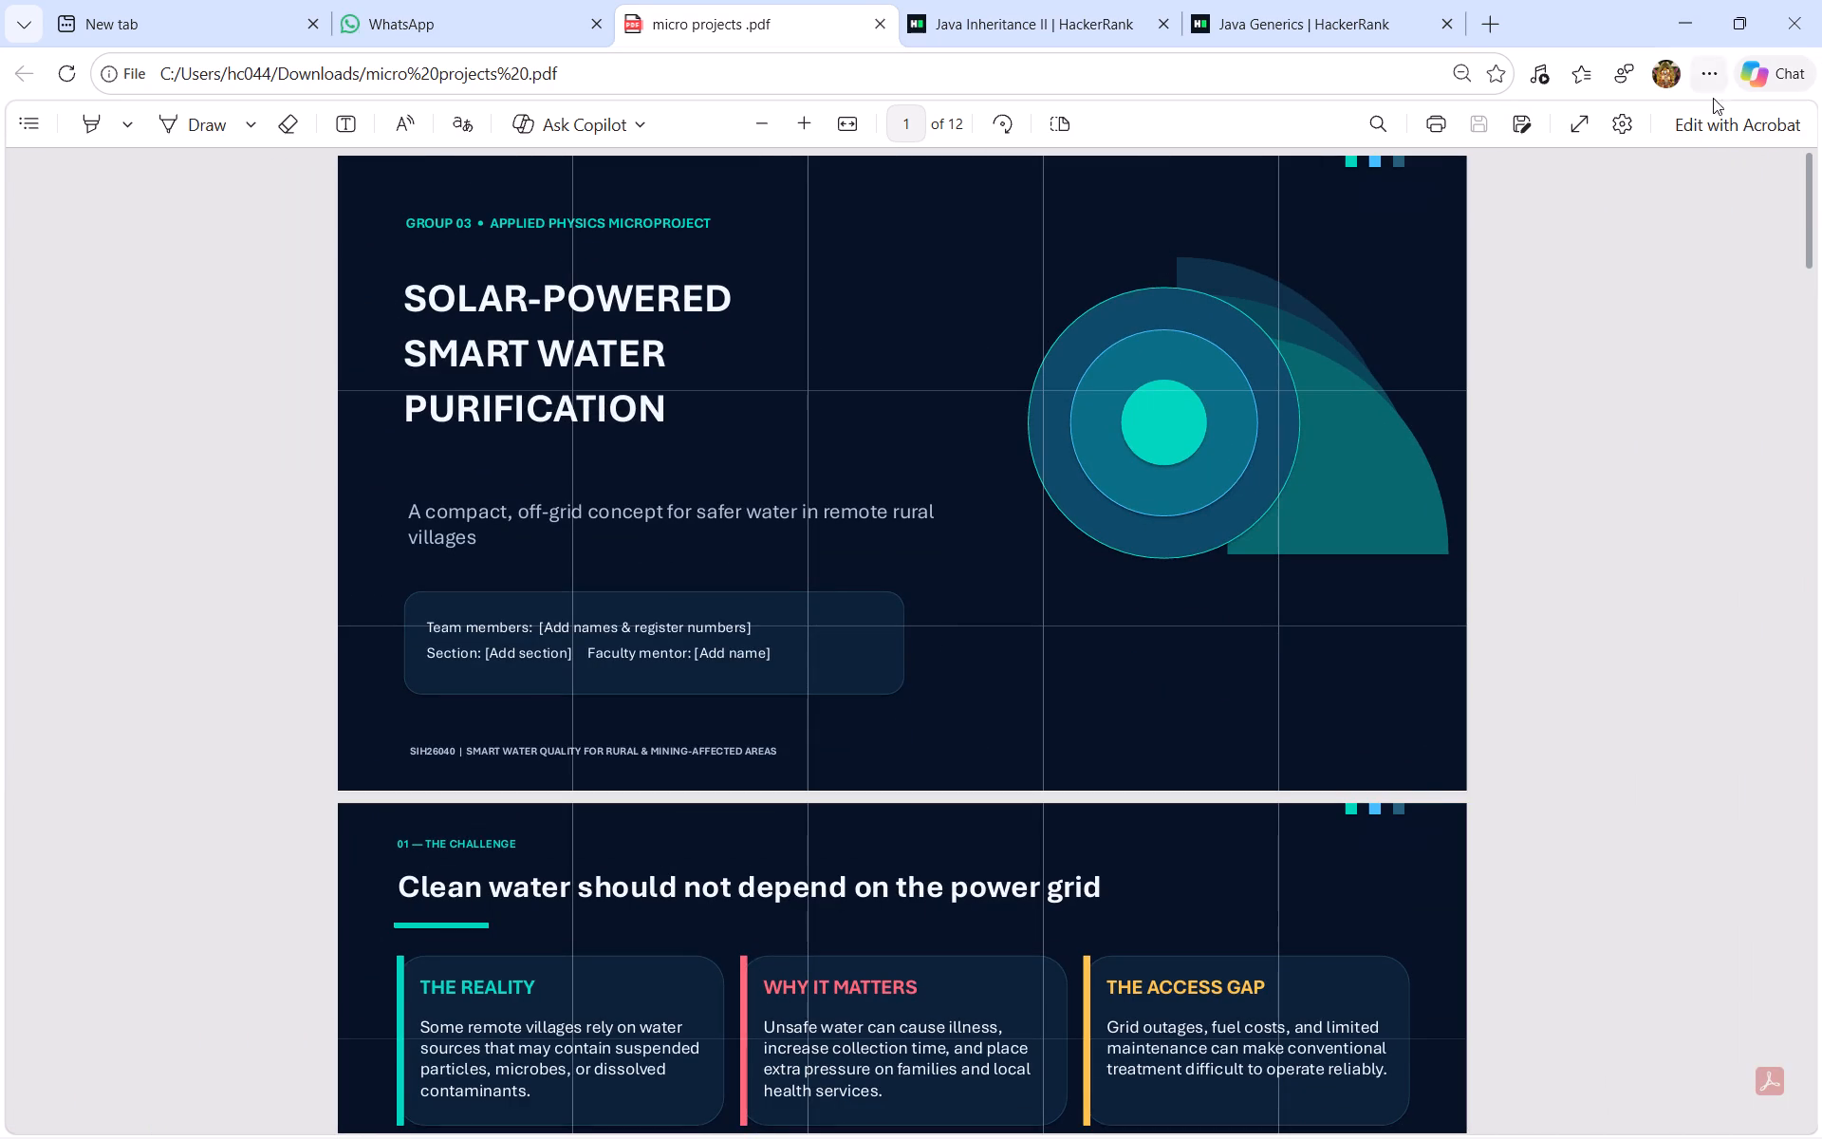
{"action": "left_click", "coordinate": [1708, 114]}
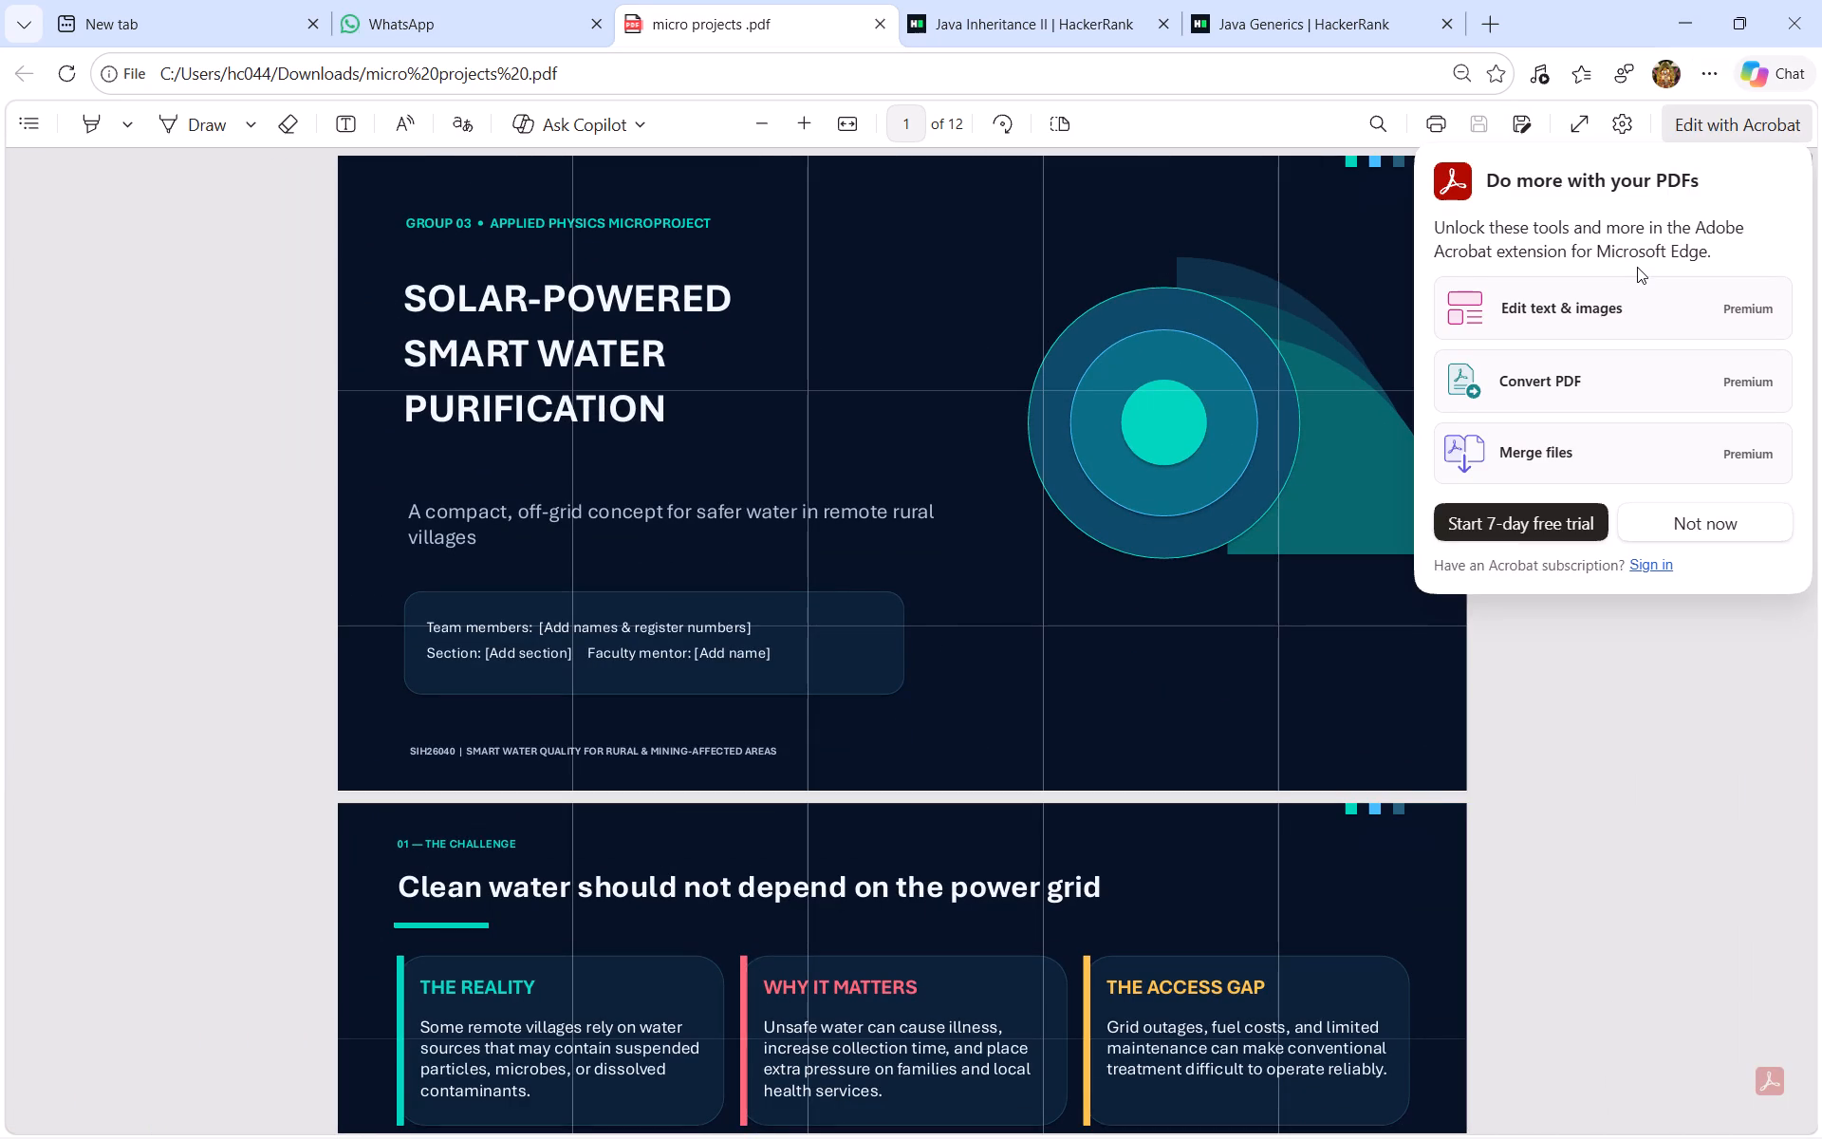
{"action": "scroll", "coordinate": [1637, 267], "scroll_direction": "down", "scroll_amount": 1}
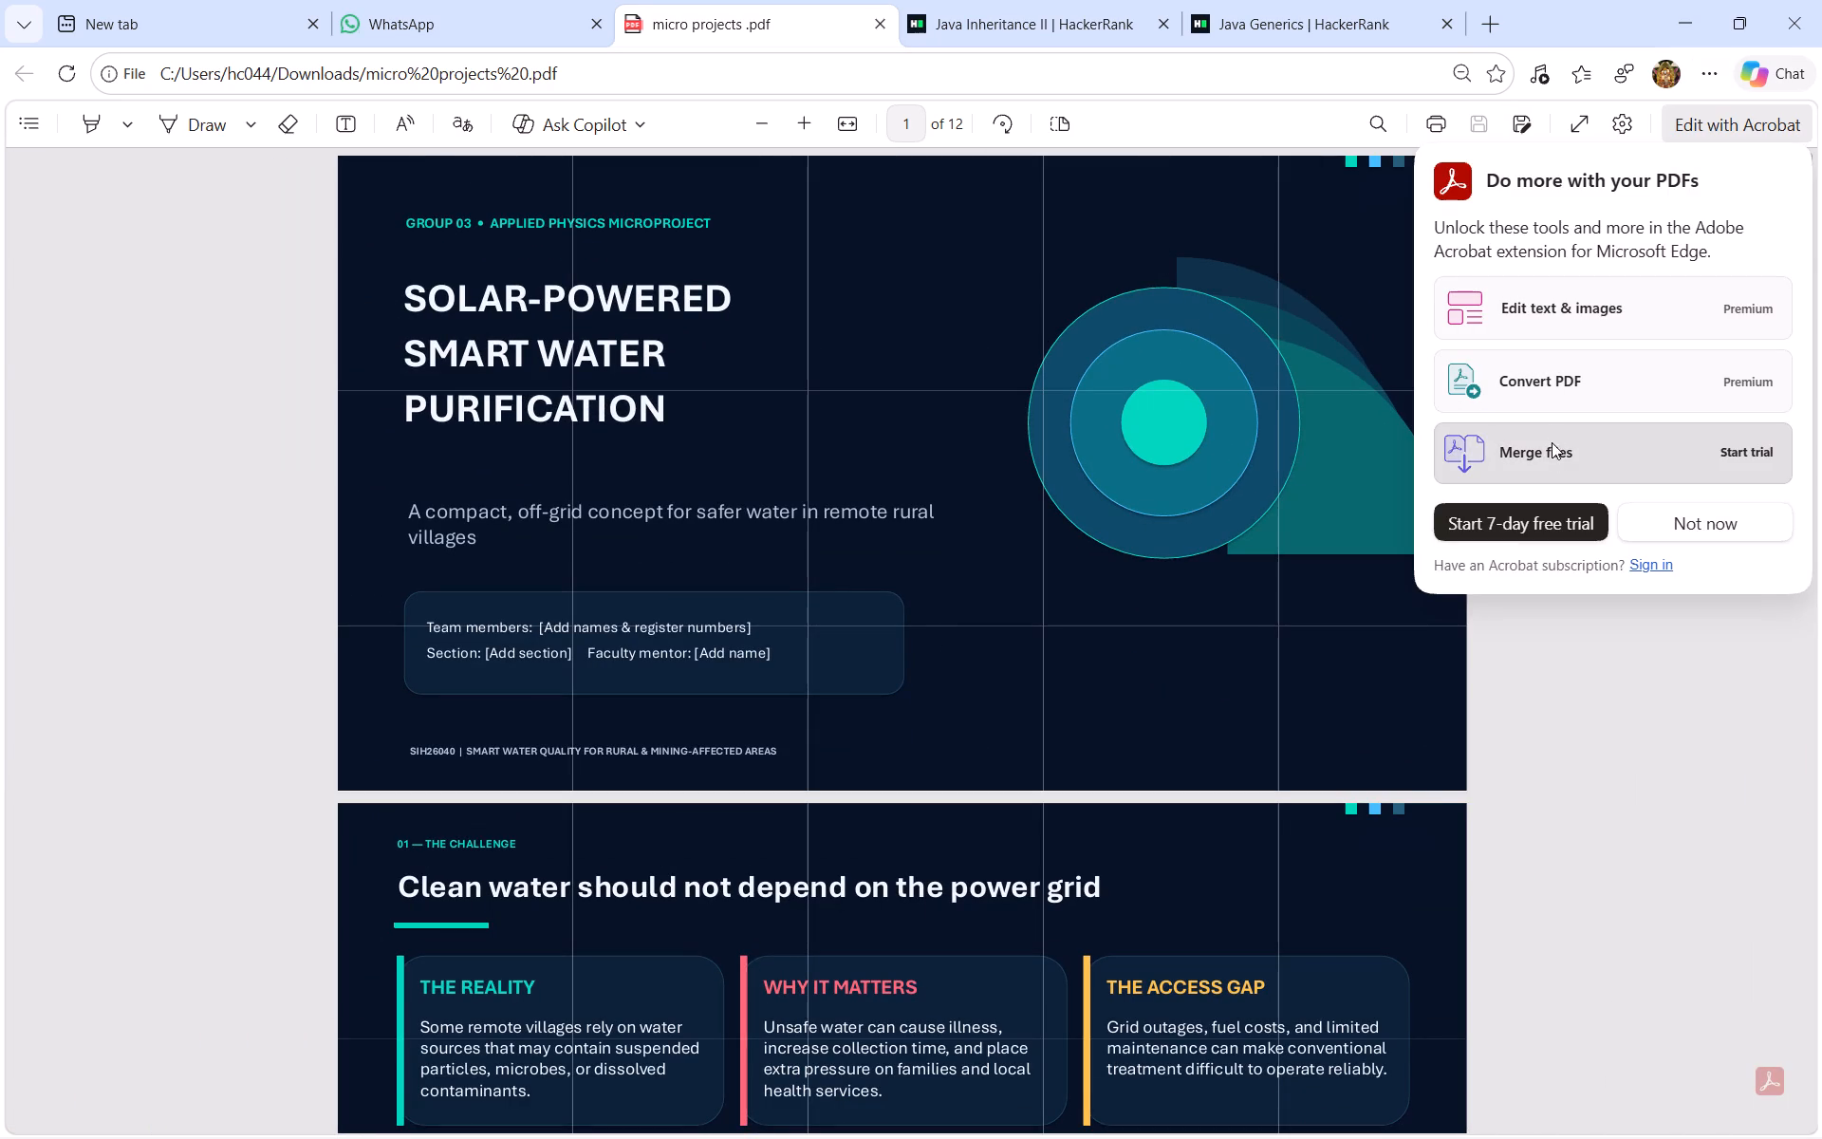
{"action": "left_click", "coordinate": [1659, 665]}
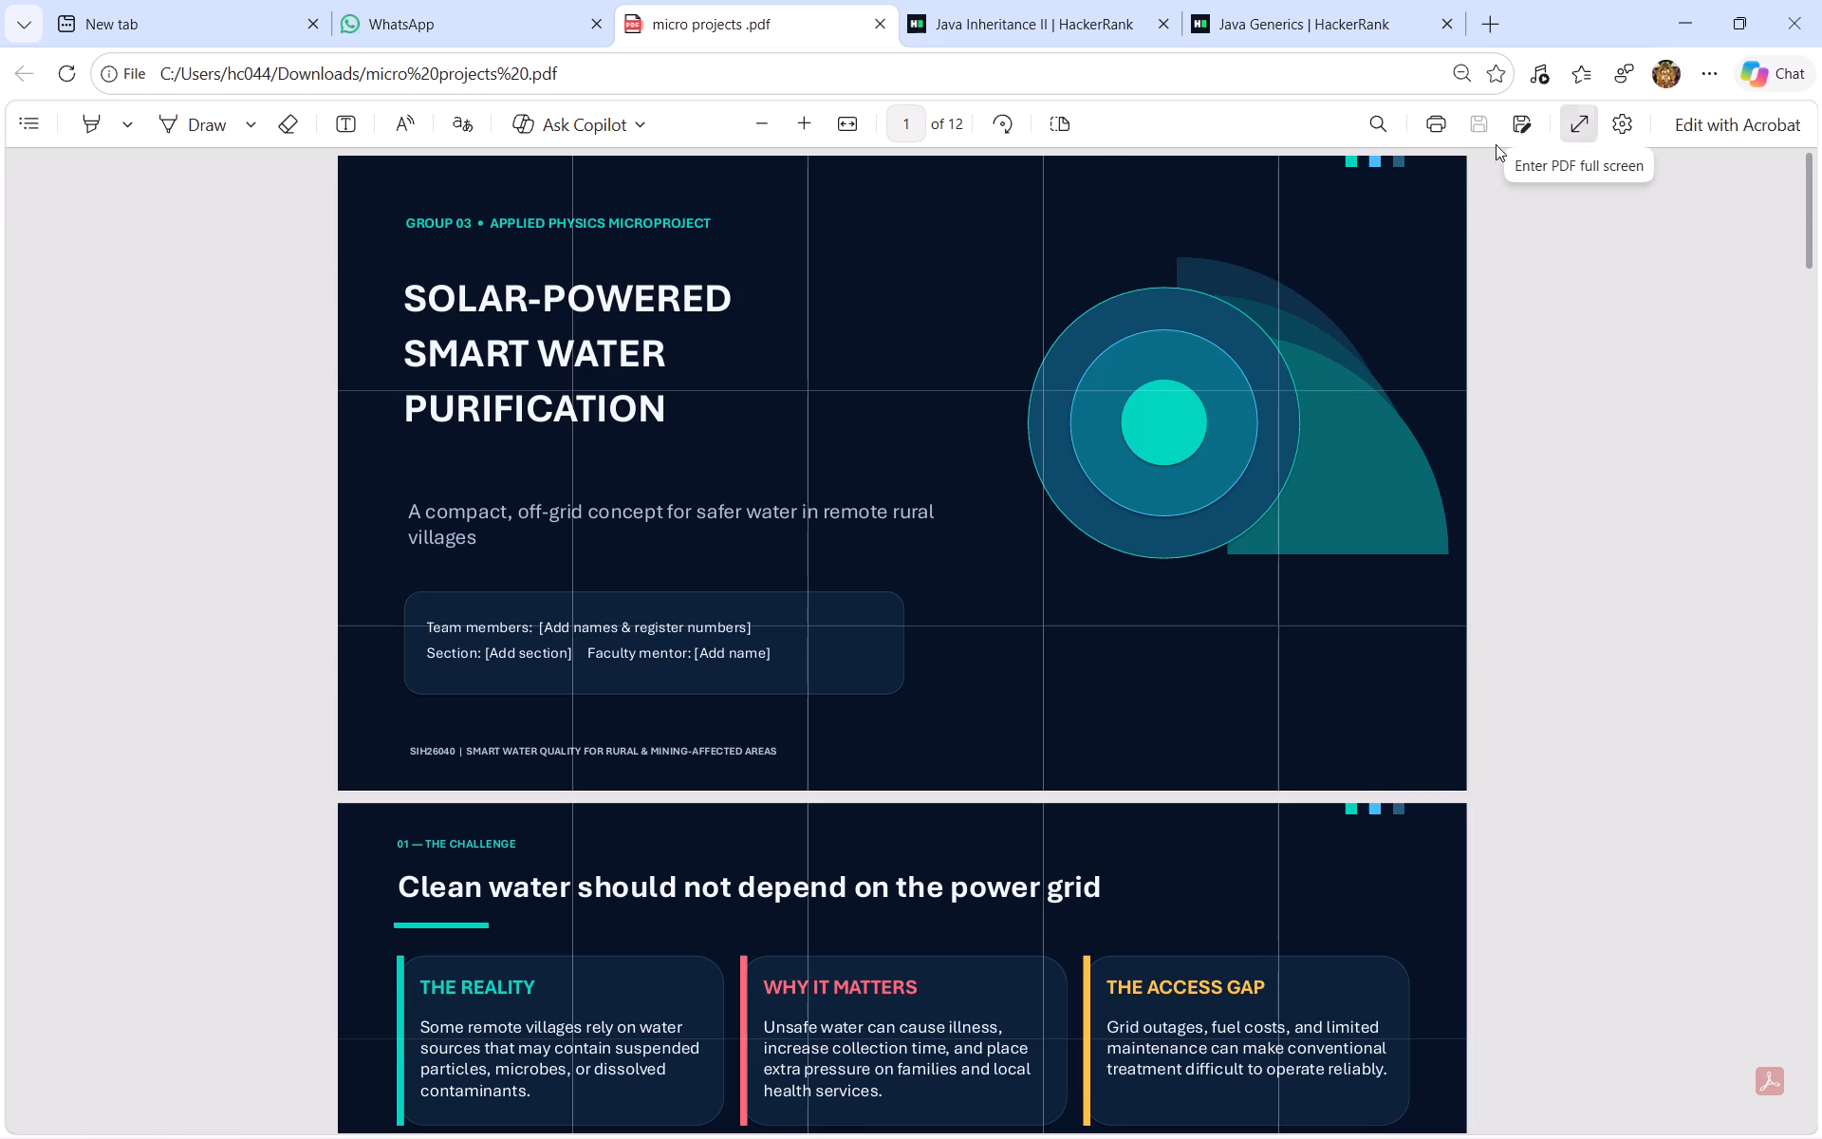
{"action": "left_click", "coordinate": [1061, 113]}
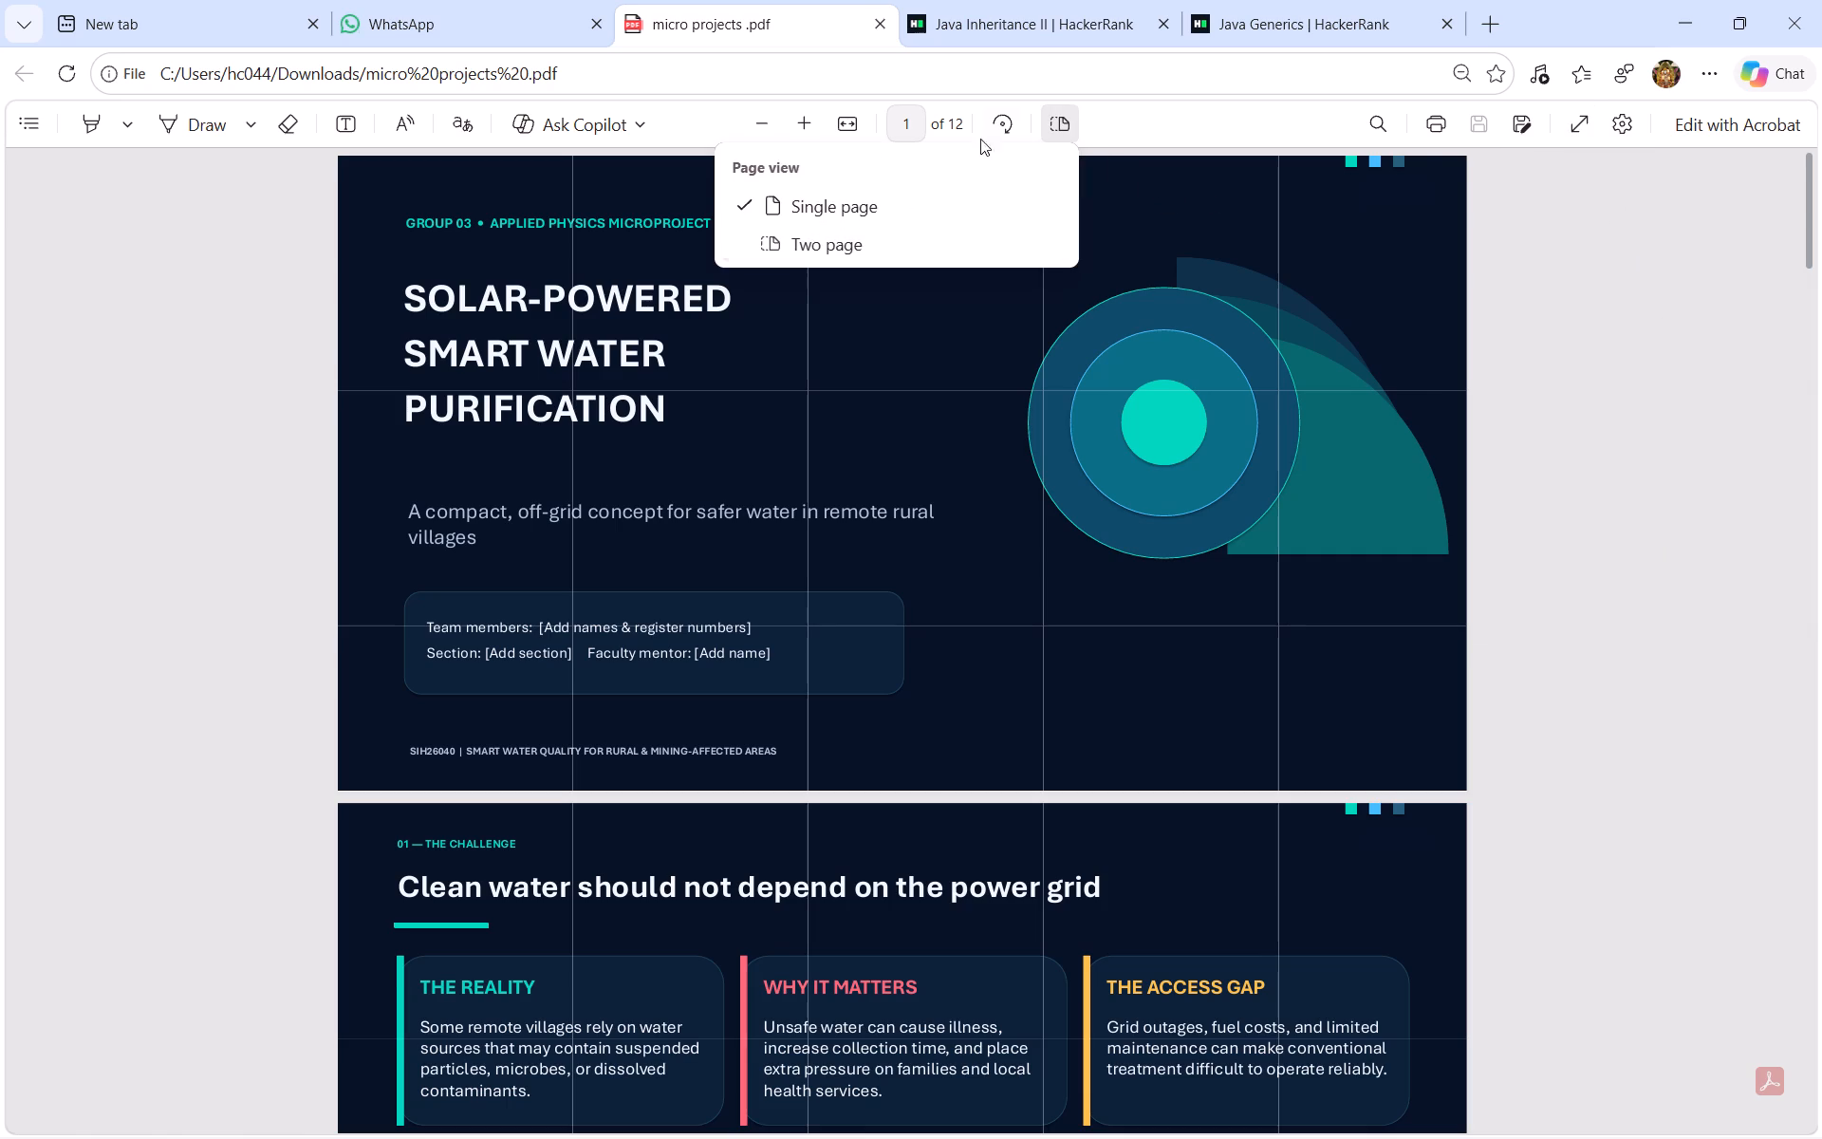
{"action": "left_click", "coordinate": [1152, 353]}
Look through the Solar-Powered Smart Water Purification slides in the micro projects PDF, from the title page to the validation section and back.
{"action": "scroll", "coordinate": [1152, 353], "scroll_direction": "down", "scroll_amount": 1}
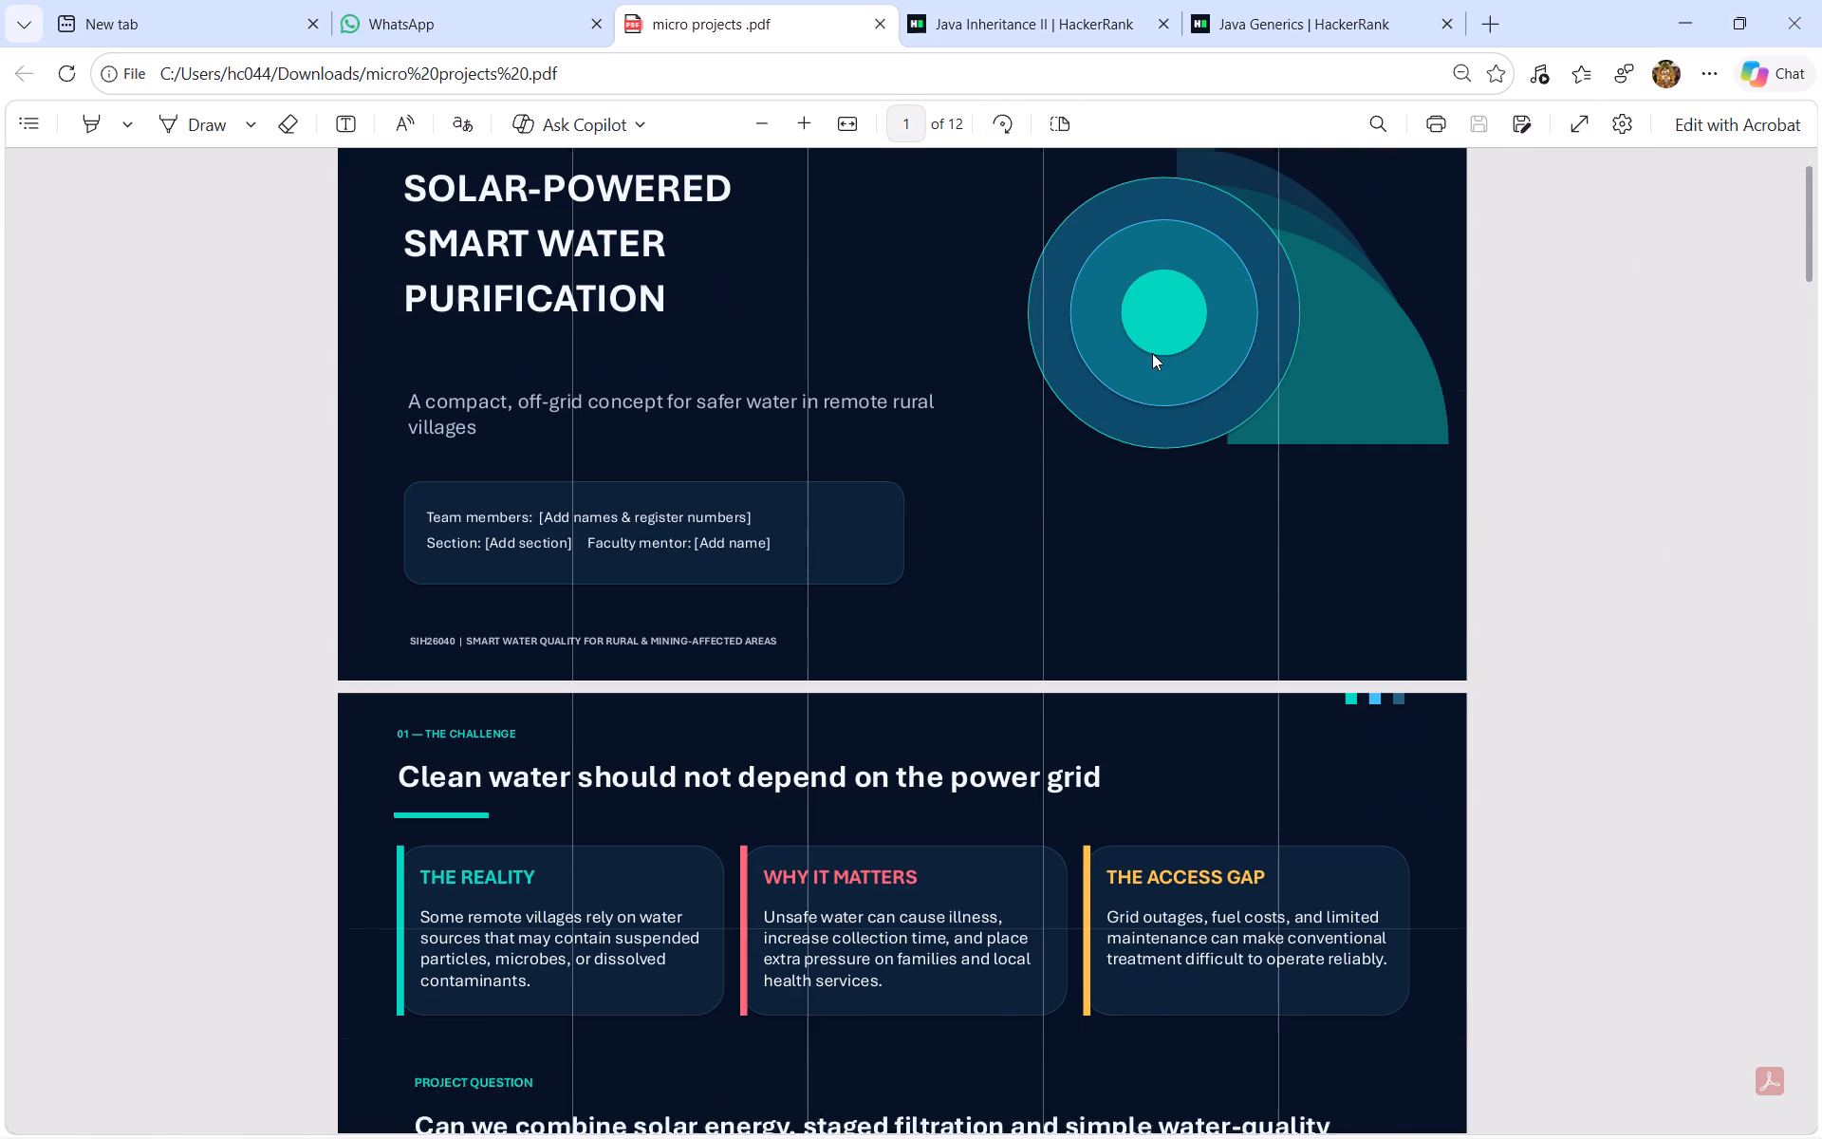
{"action": "scroll", "coordinate": [1152, 353], "scroll_direction": "down", "scroll_amount": 8}
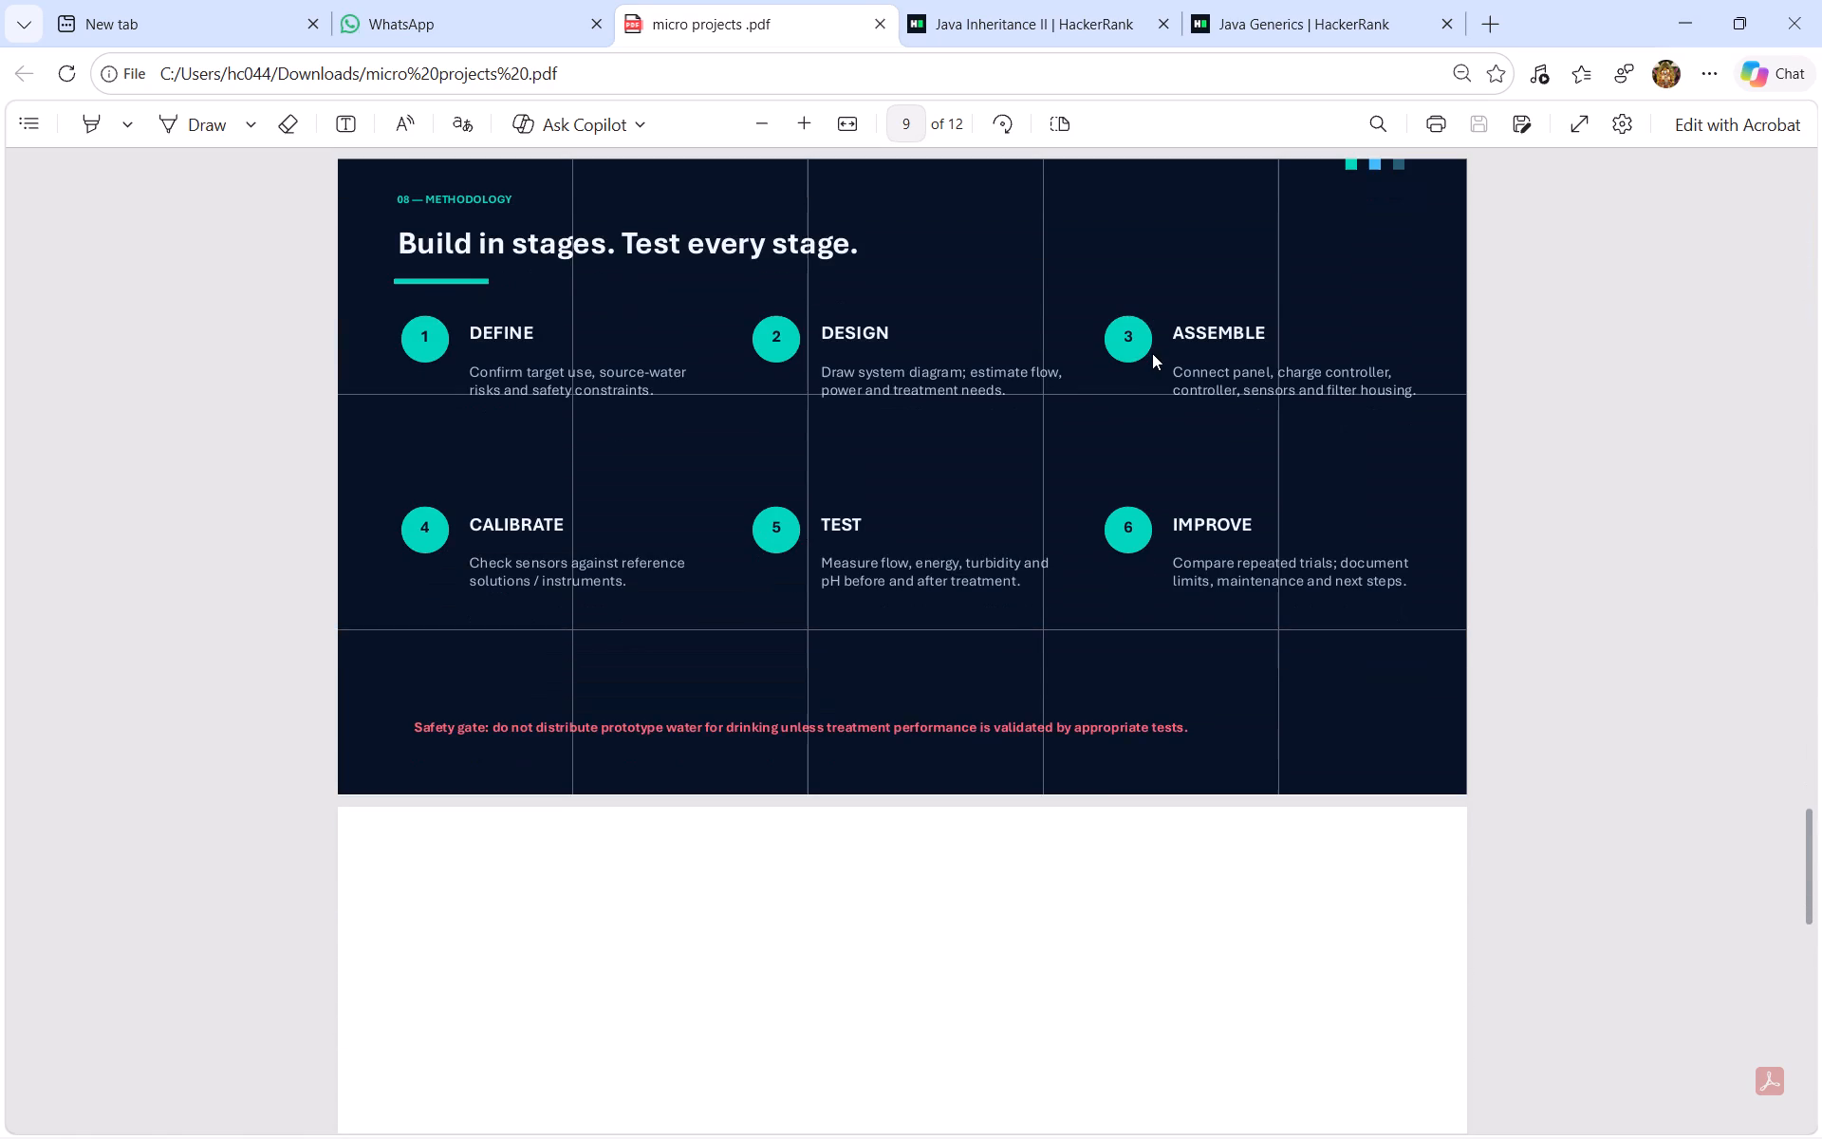
{"action": "scroll", "coordinate": [1152, 353], "scroll_direction": "down", "scroll_amount": 7}
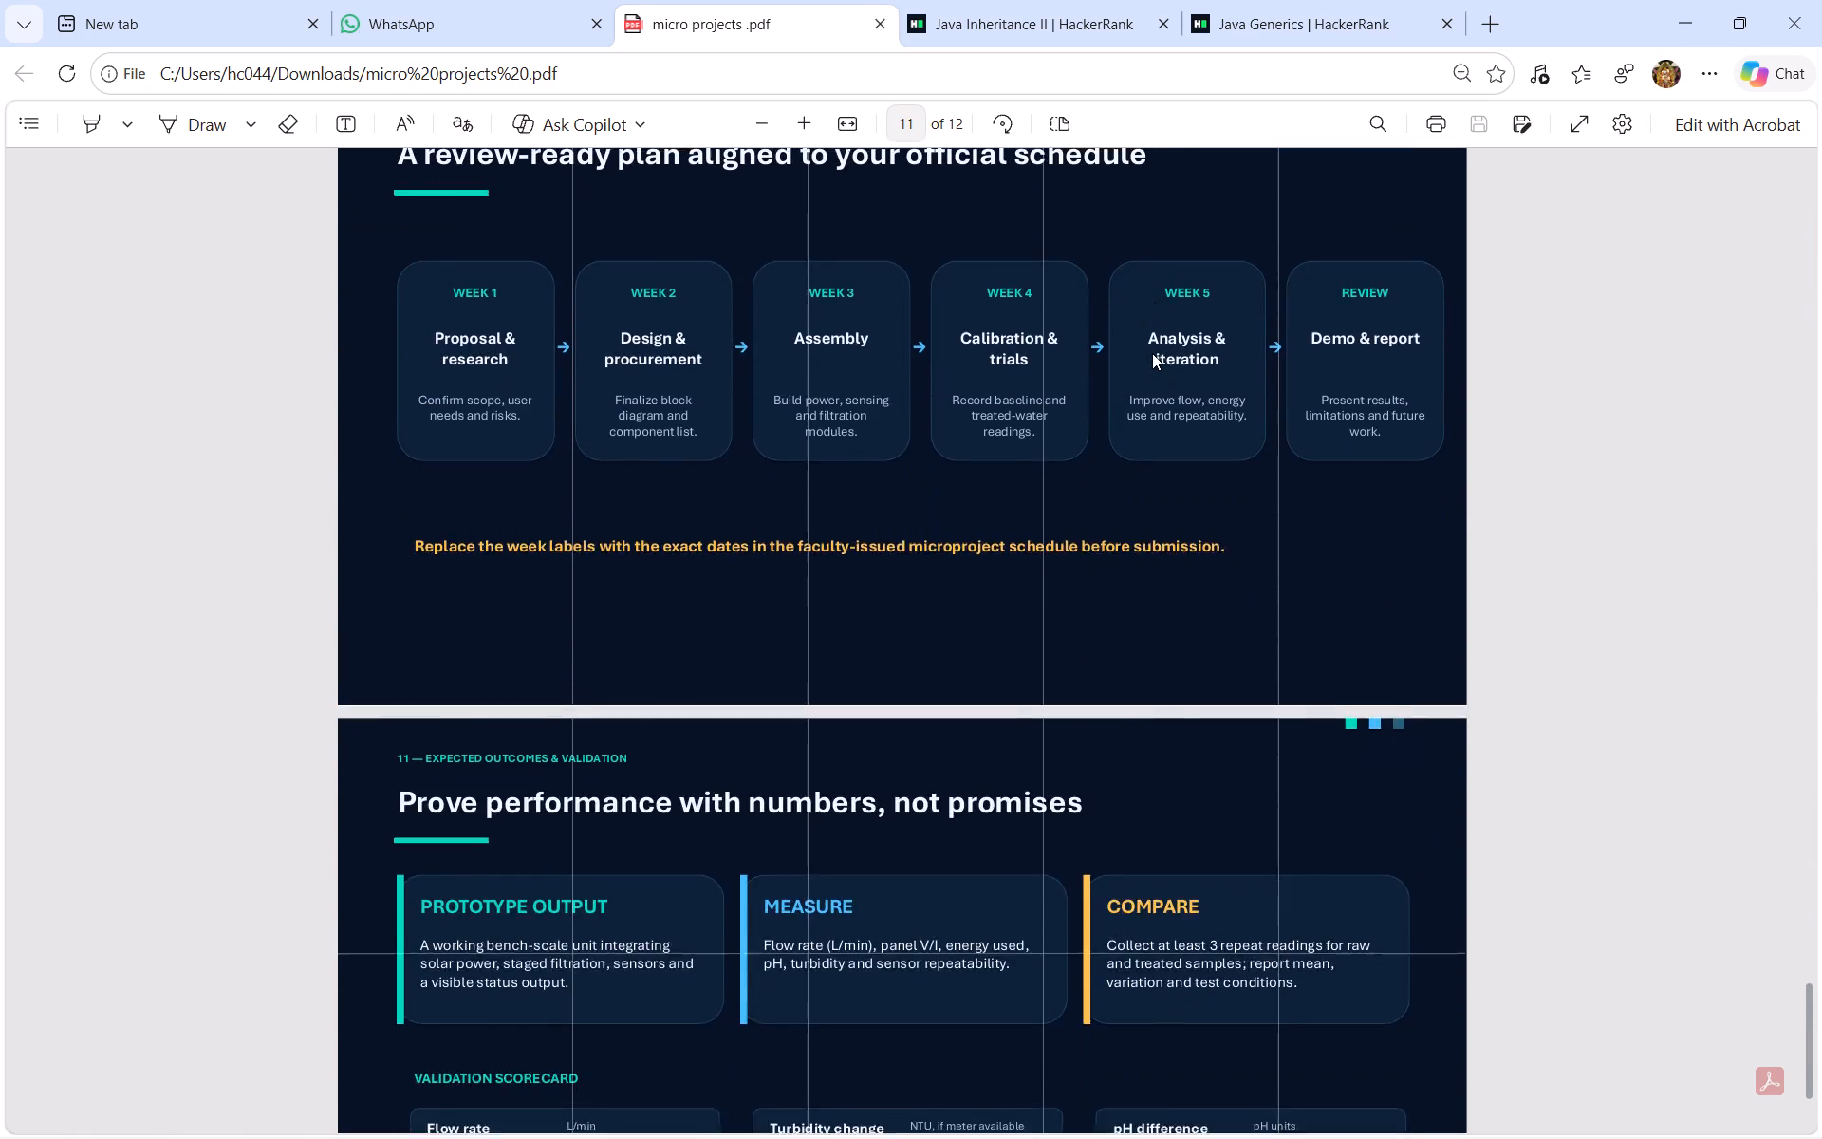
{"action": "scroll", "coordinate": [1152, 353], "scroll_direction": "down", "scroll_amount": 4}
{"action": "scroll", "coordinate": [1050, 384], "scroll_direction": "up", "scroll_amount": 9}
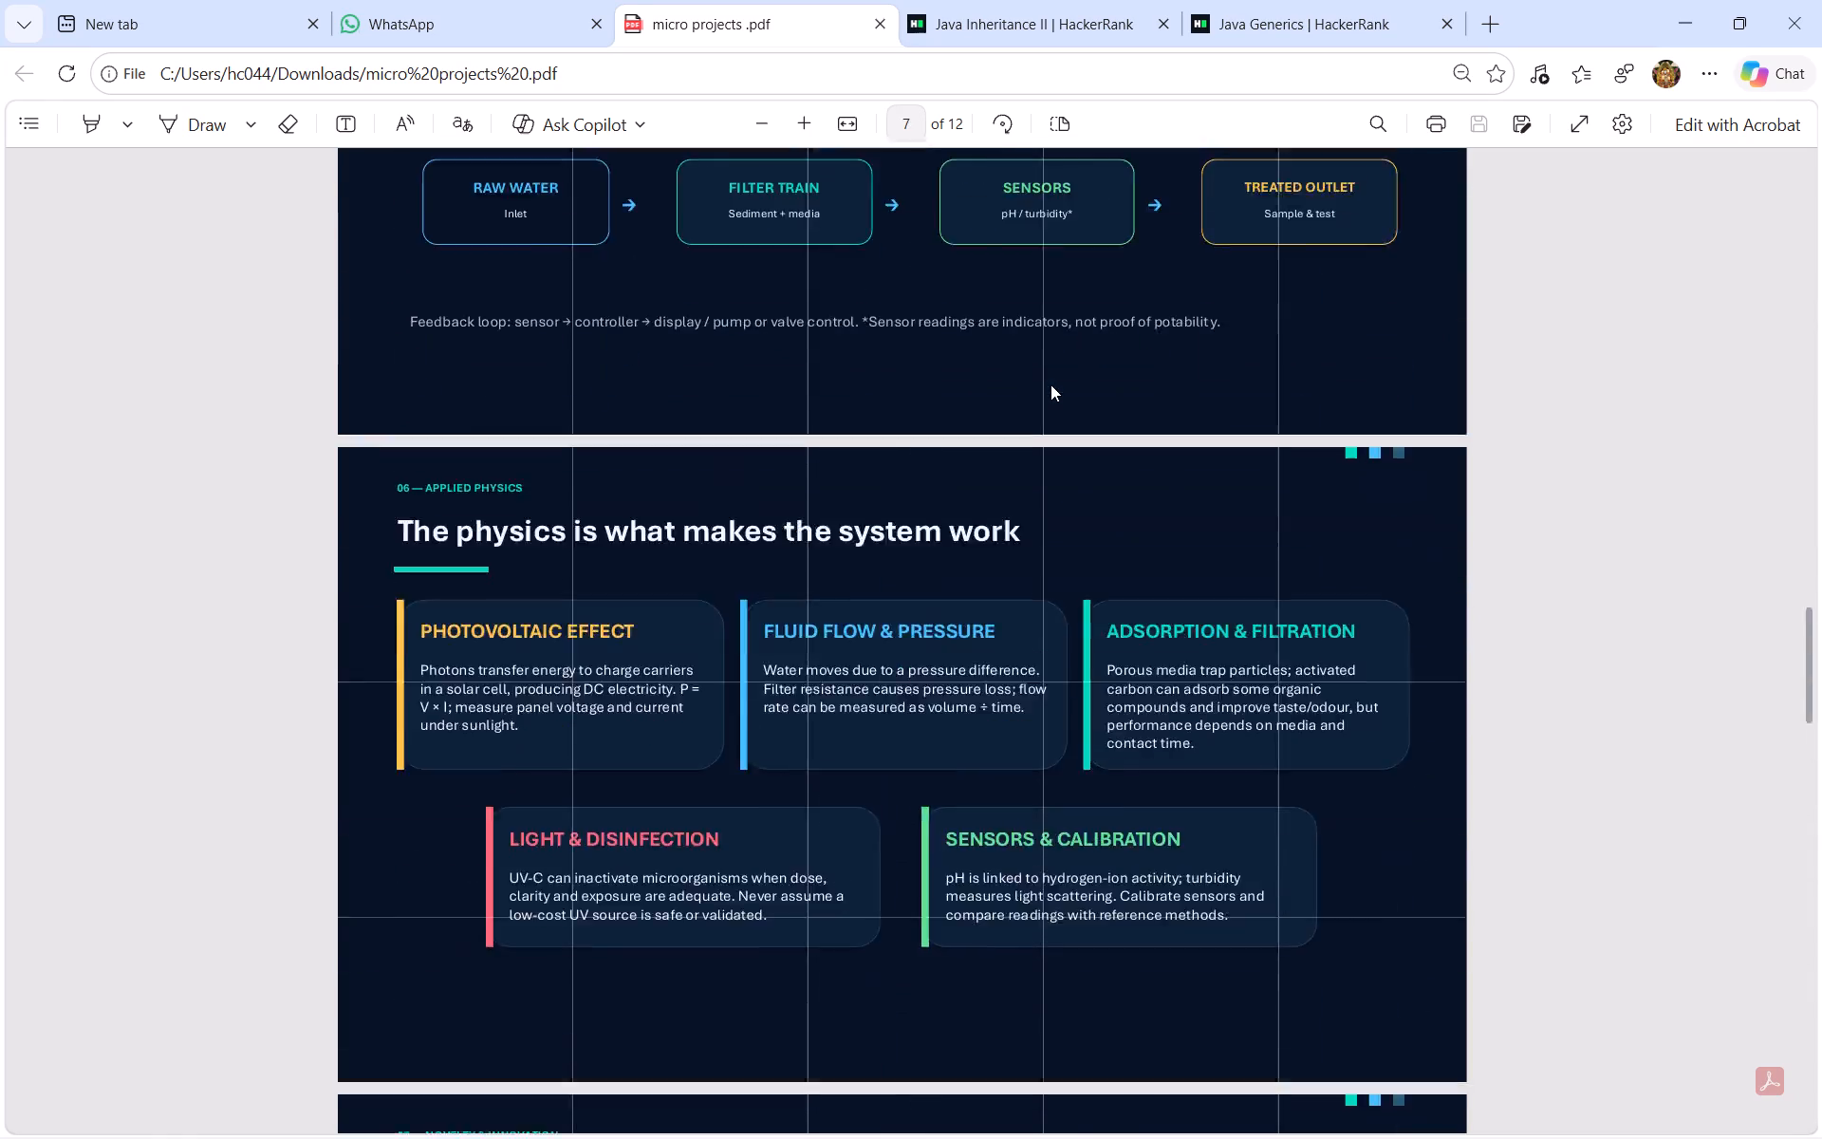
{"action": "scroll", "coordinate": [1050, 384], "scroll_direction": "up", "scroll_amount": 7}
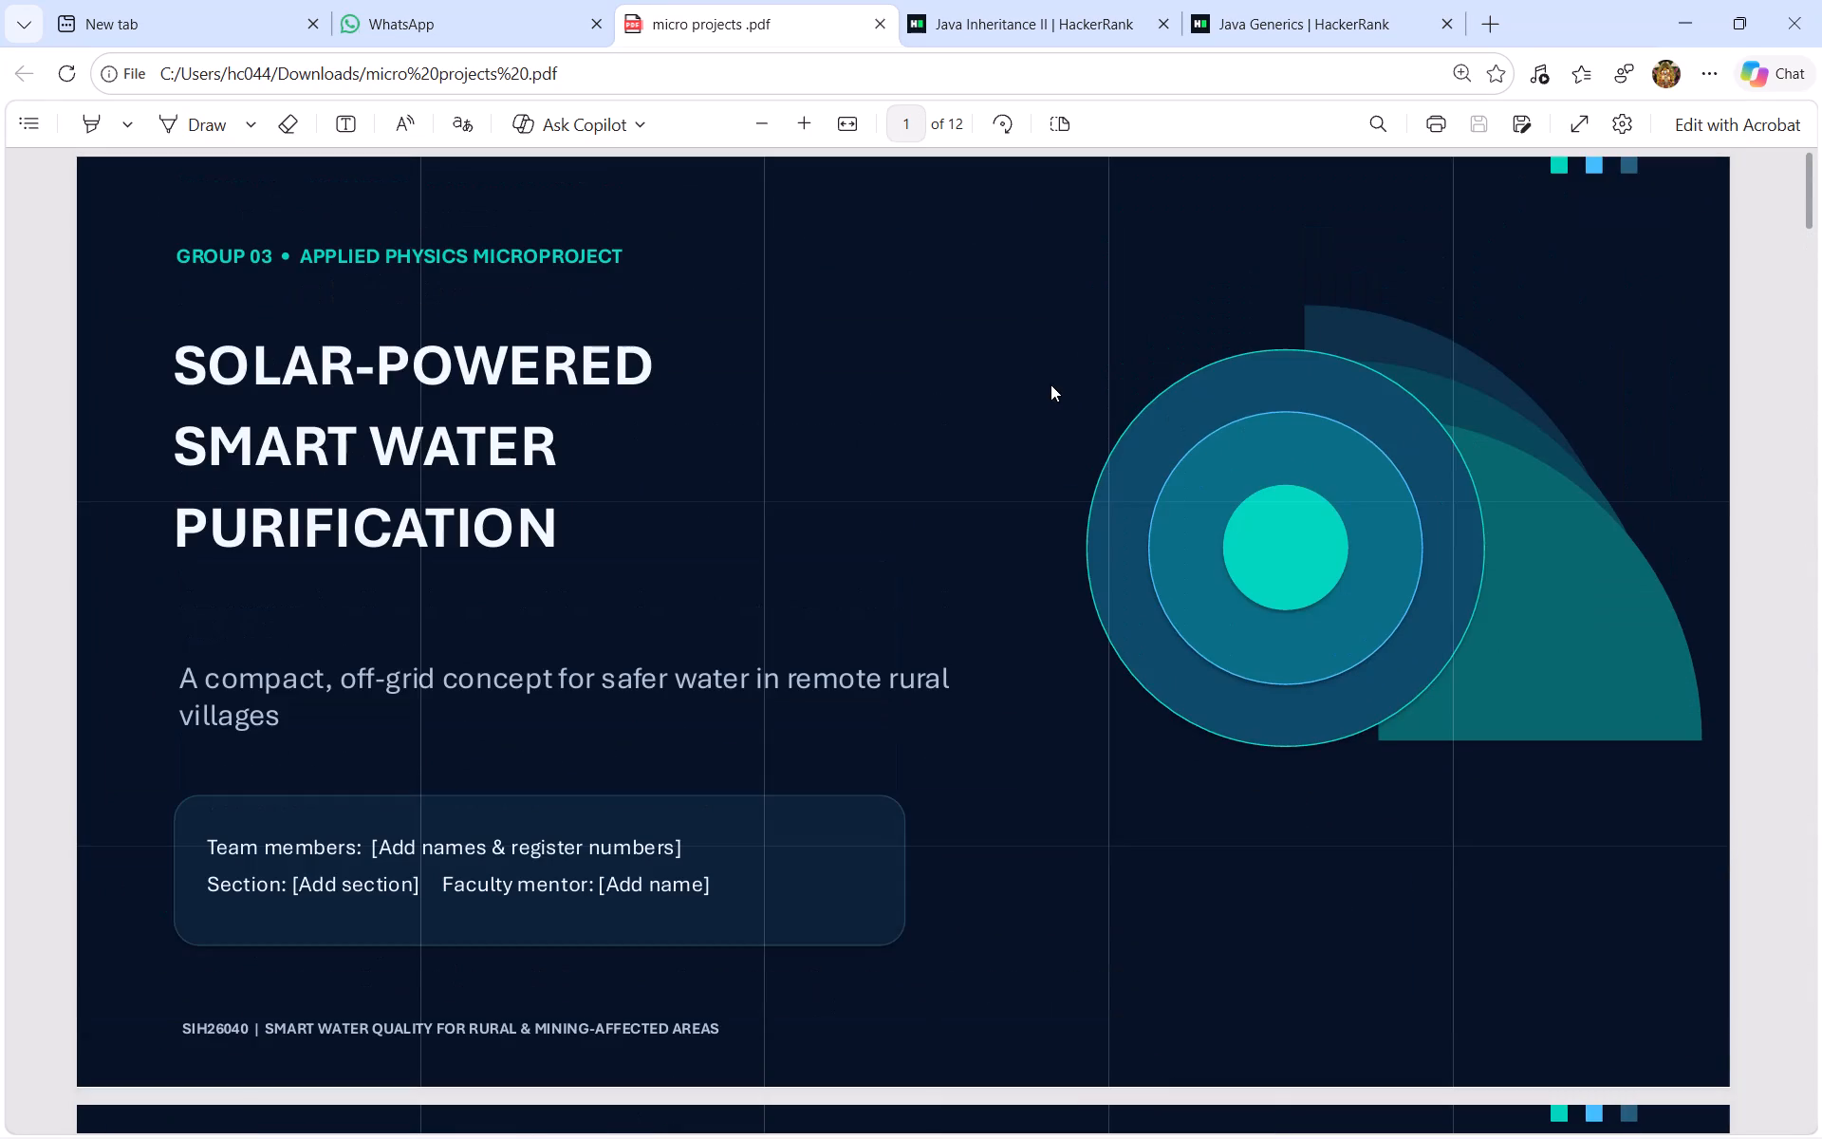
{"action": "scroll", "coordinate": [1245, 481], "scroll_direction": "down", "scroll_amount": 1}
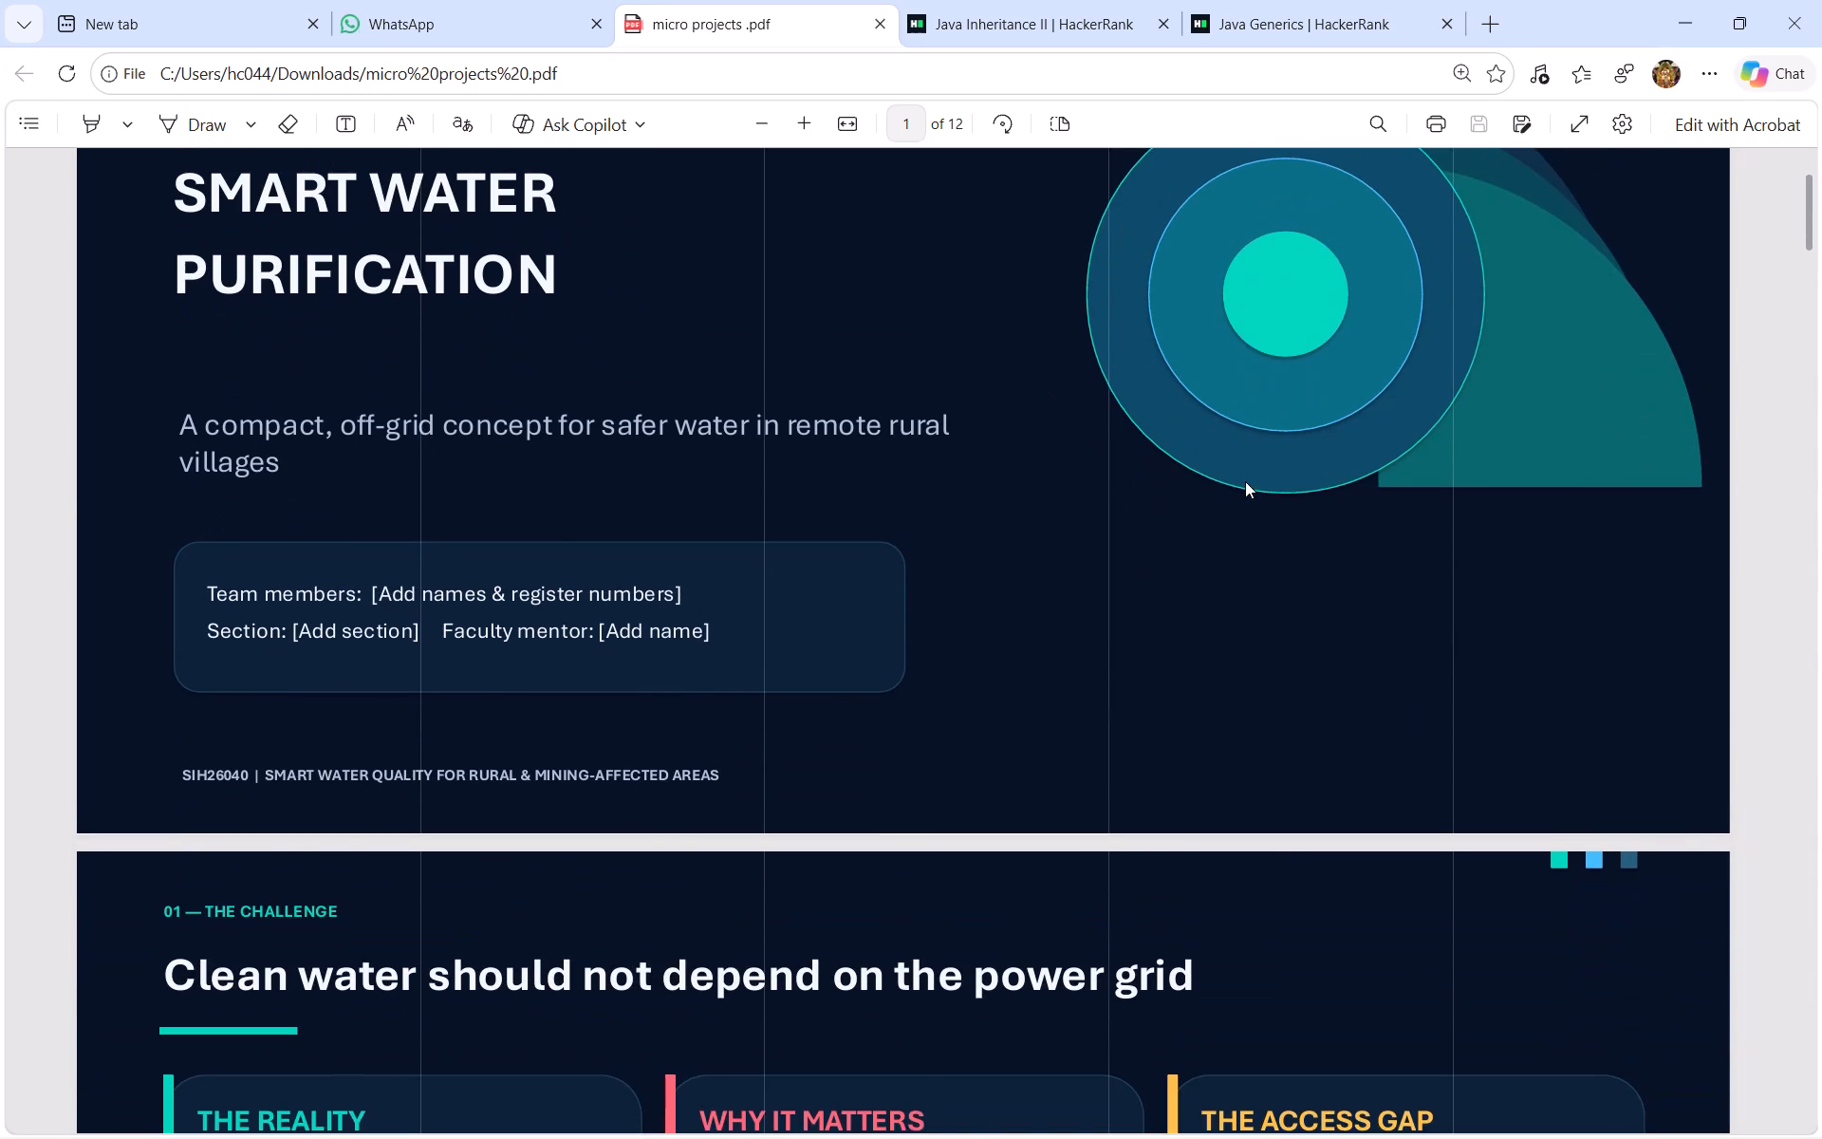
{"action": "scroll", "coordinate": [1245, 481], "scroll_direction": "down", "scroll_amount": 1}
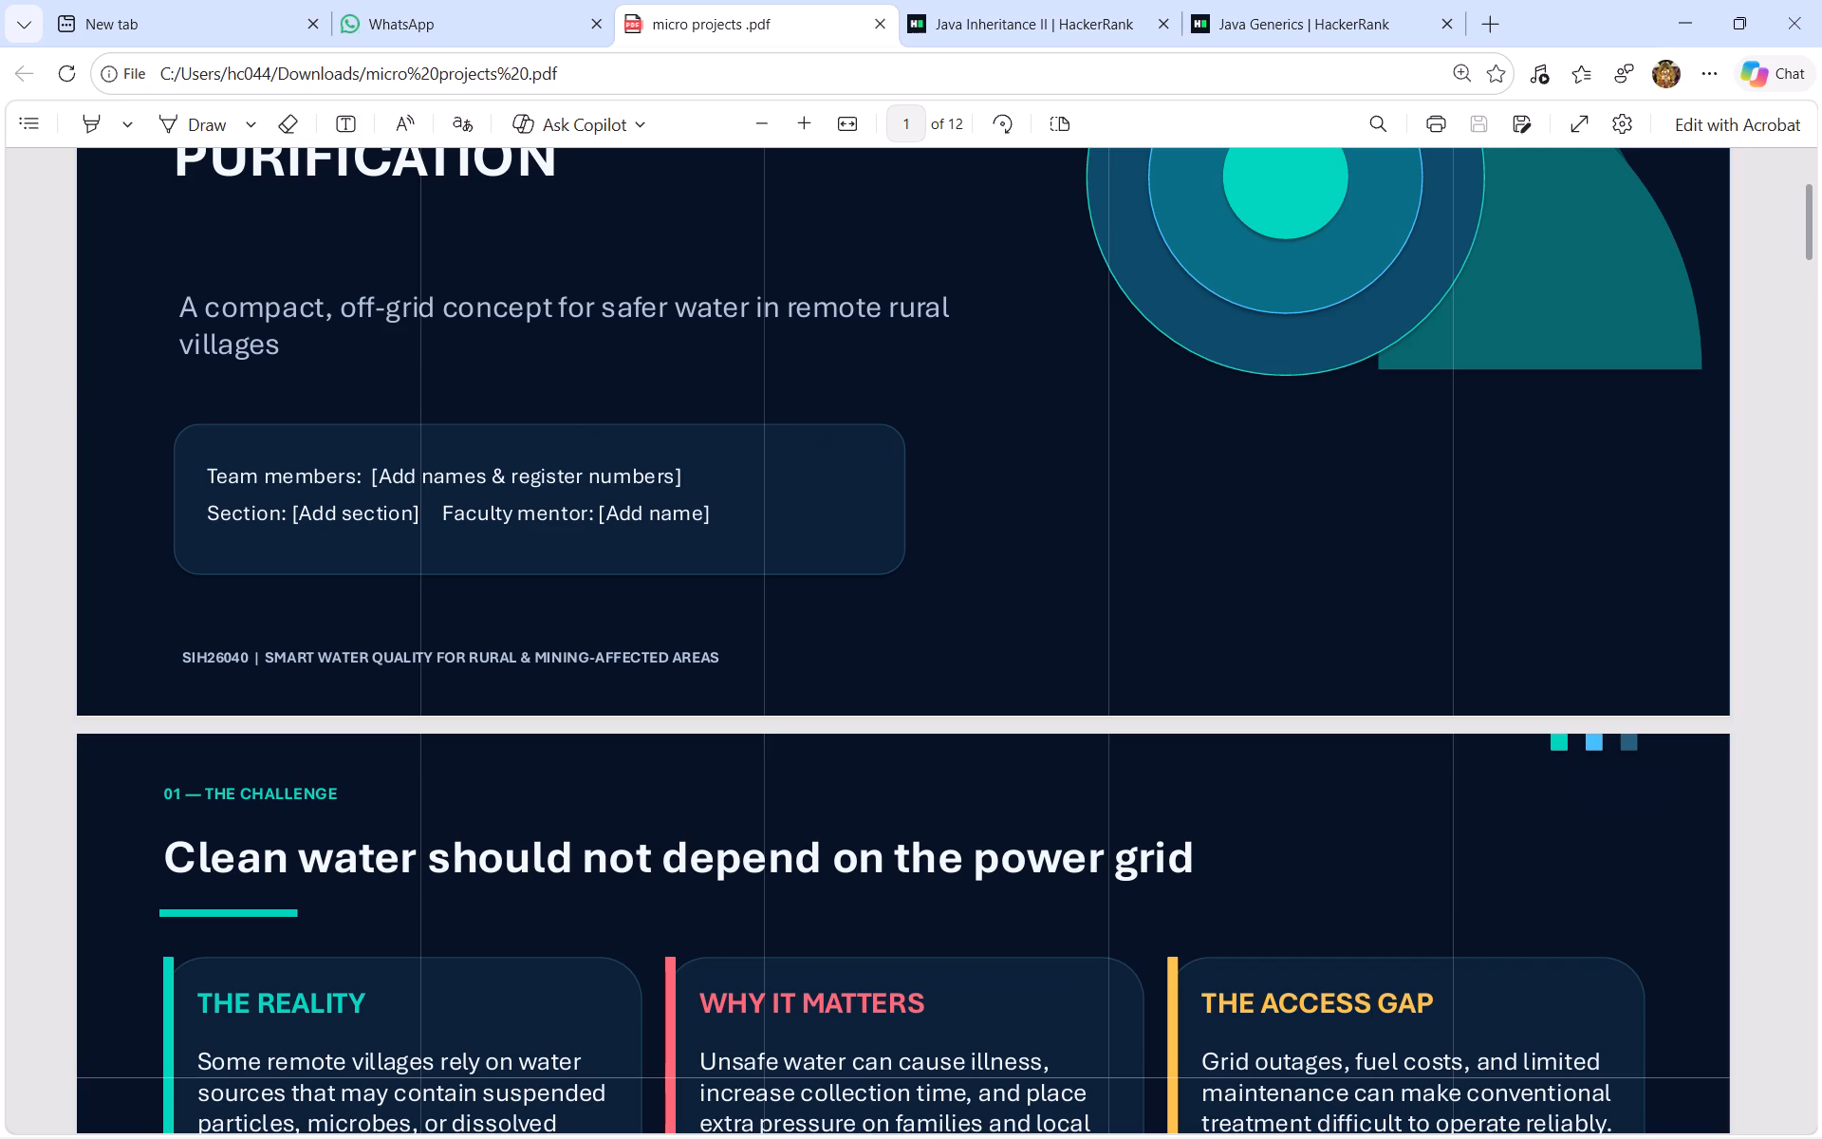
{"action": "scroll", "coordinate": [496, 467], "scroll_direction": "down", "scroll_amount": 4}
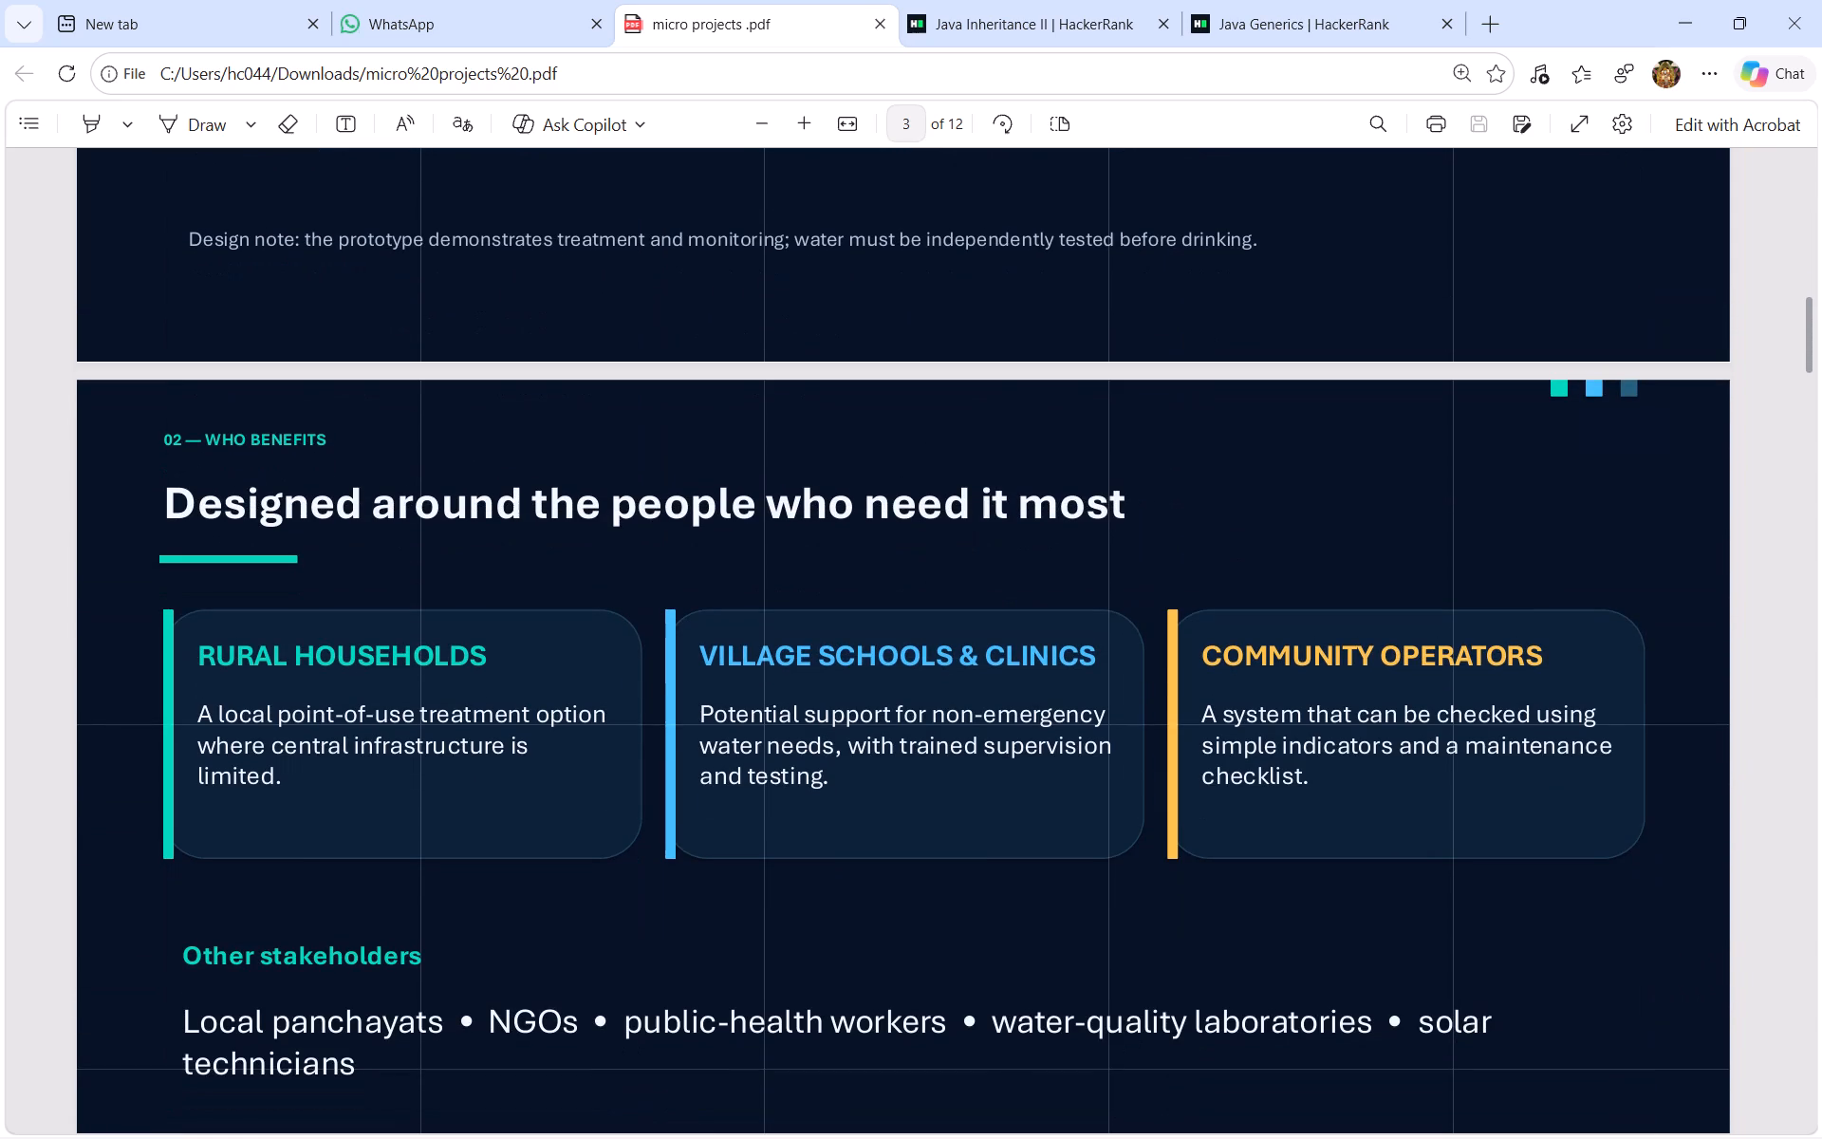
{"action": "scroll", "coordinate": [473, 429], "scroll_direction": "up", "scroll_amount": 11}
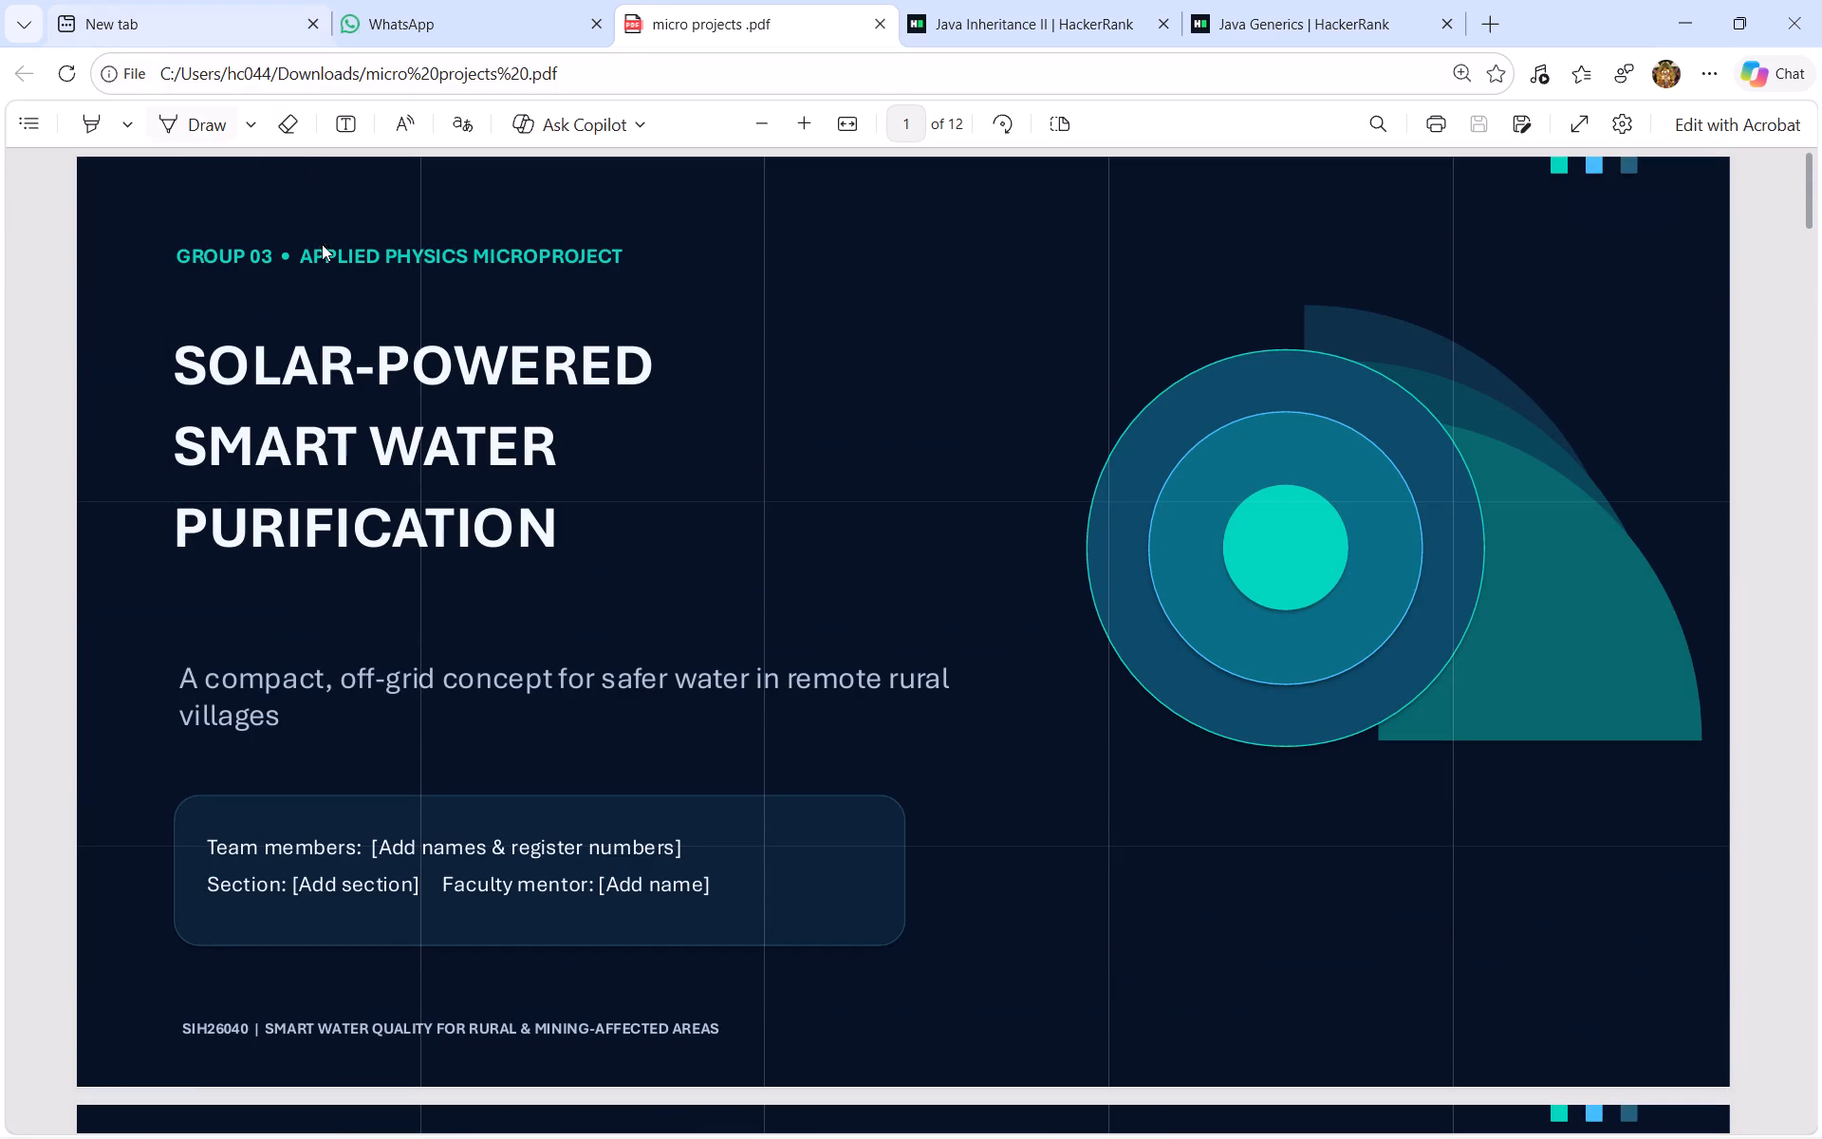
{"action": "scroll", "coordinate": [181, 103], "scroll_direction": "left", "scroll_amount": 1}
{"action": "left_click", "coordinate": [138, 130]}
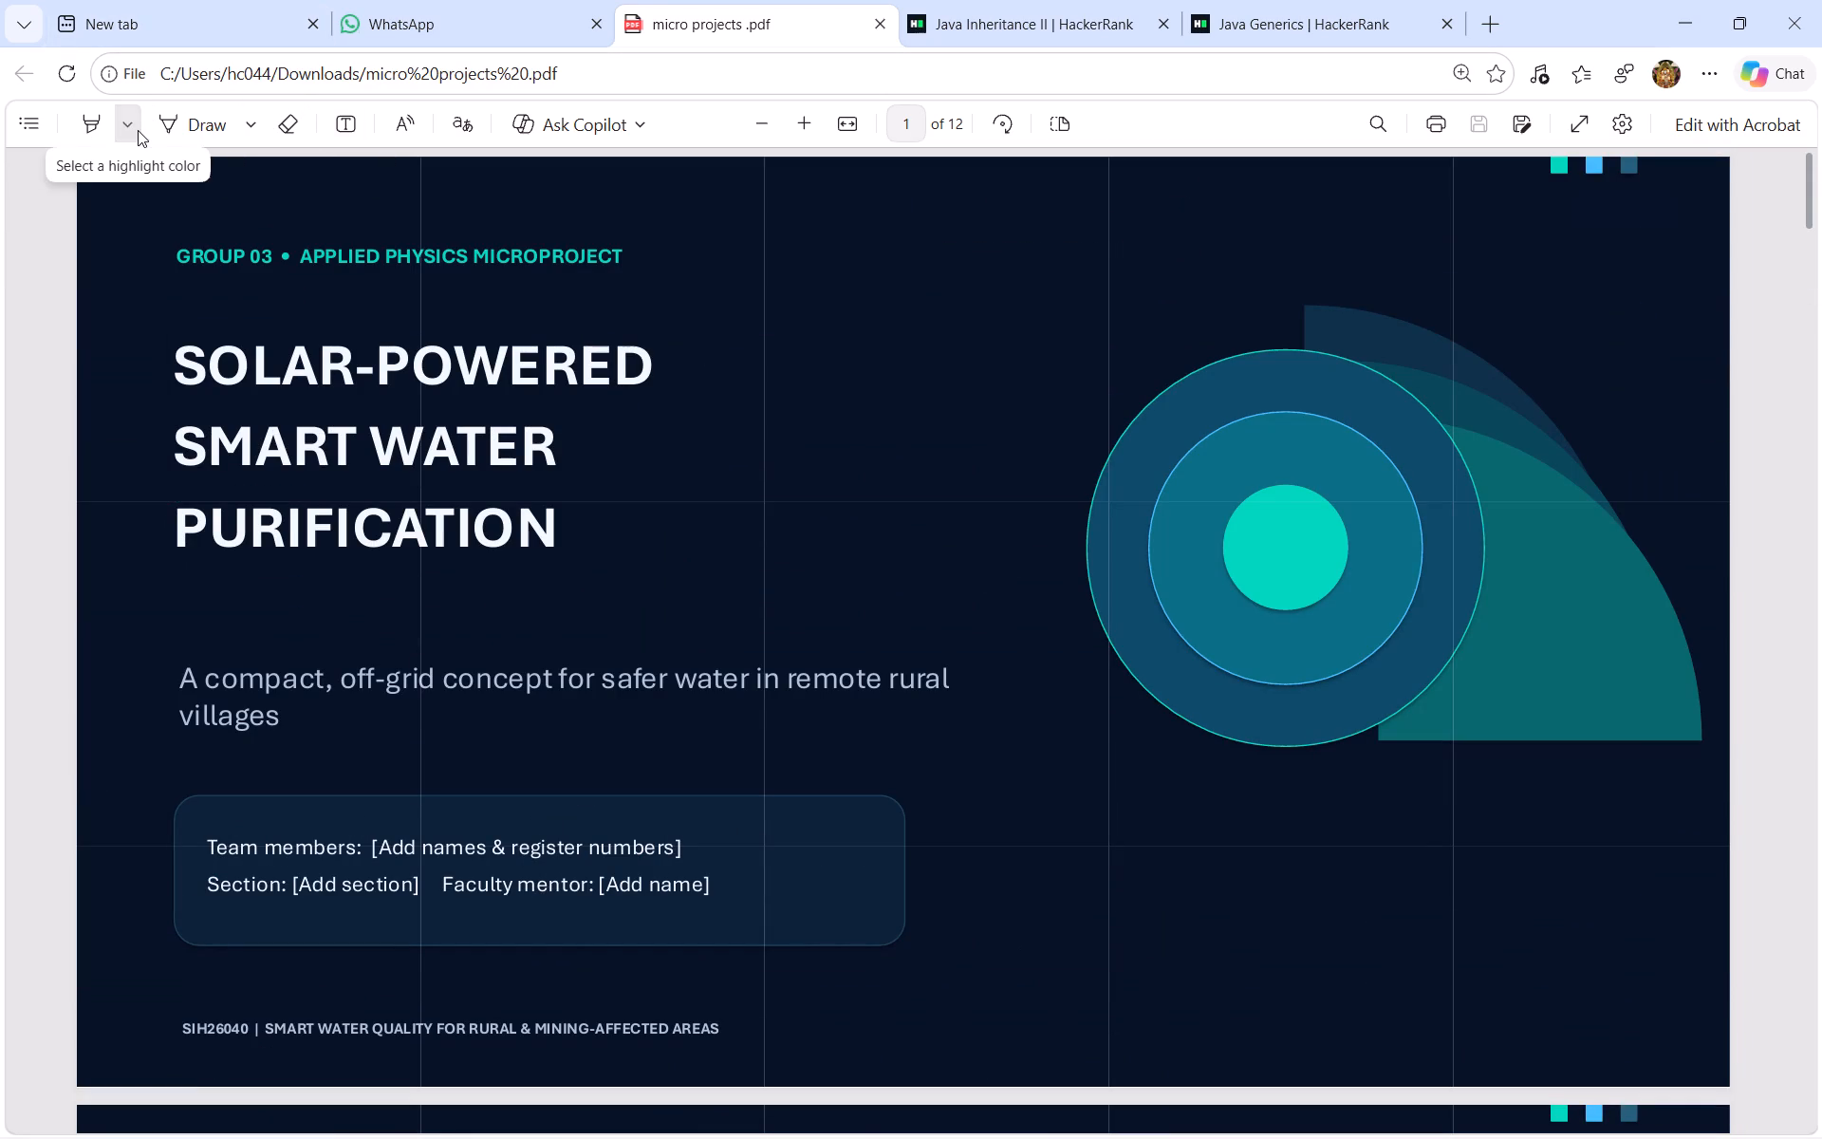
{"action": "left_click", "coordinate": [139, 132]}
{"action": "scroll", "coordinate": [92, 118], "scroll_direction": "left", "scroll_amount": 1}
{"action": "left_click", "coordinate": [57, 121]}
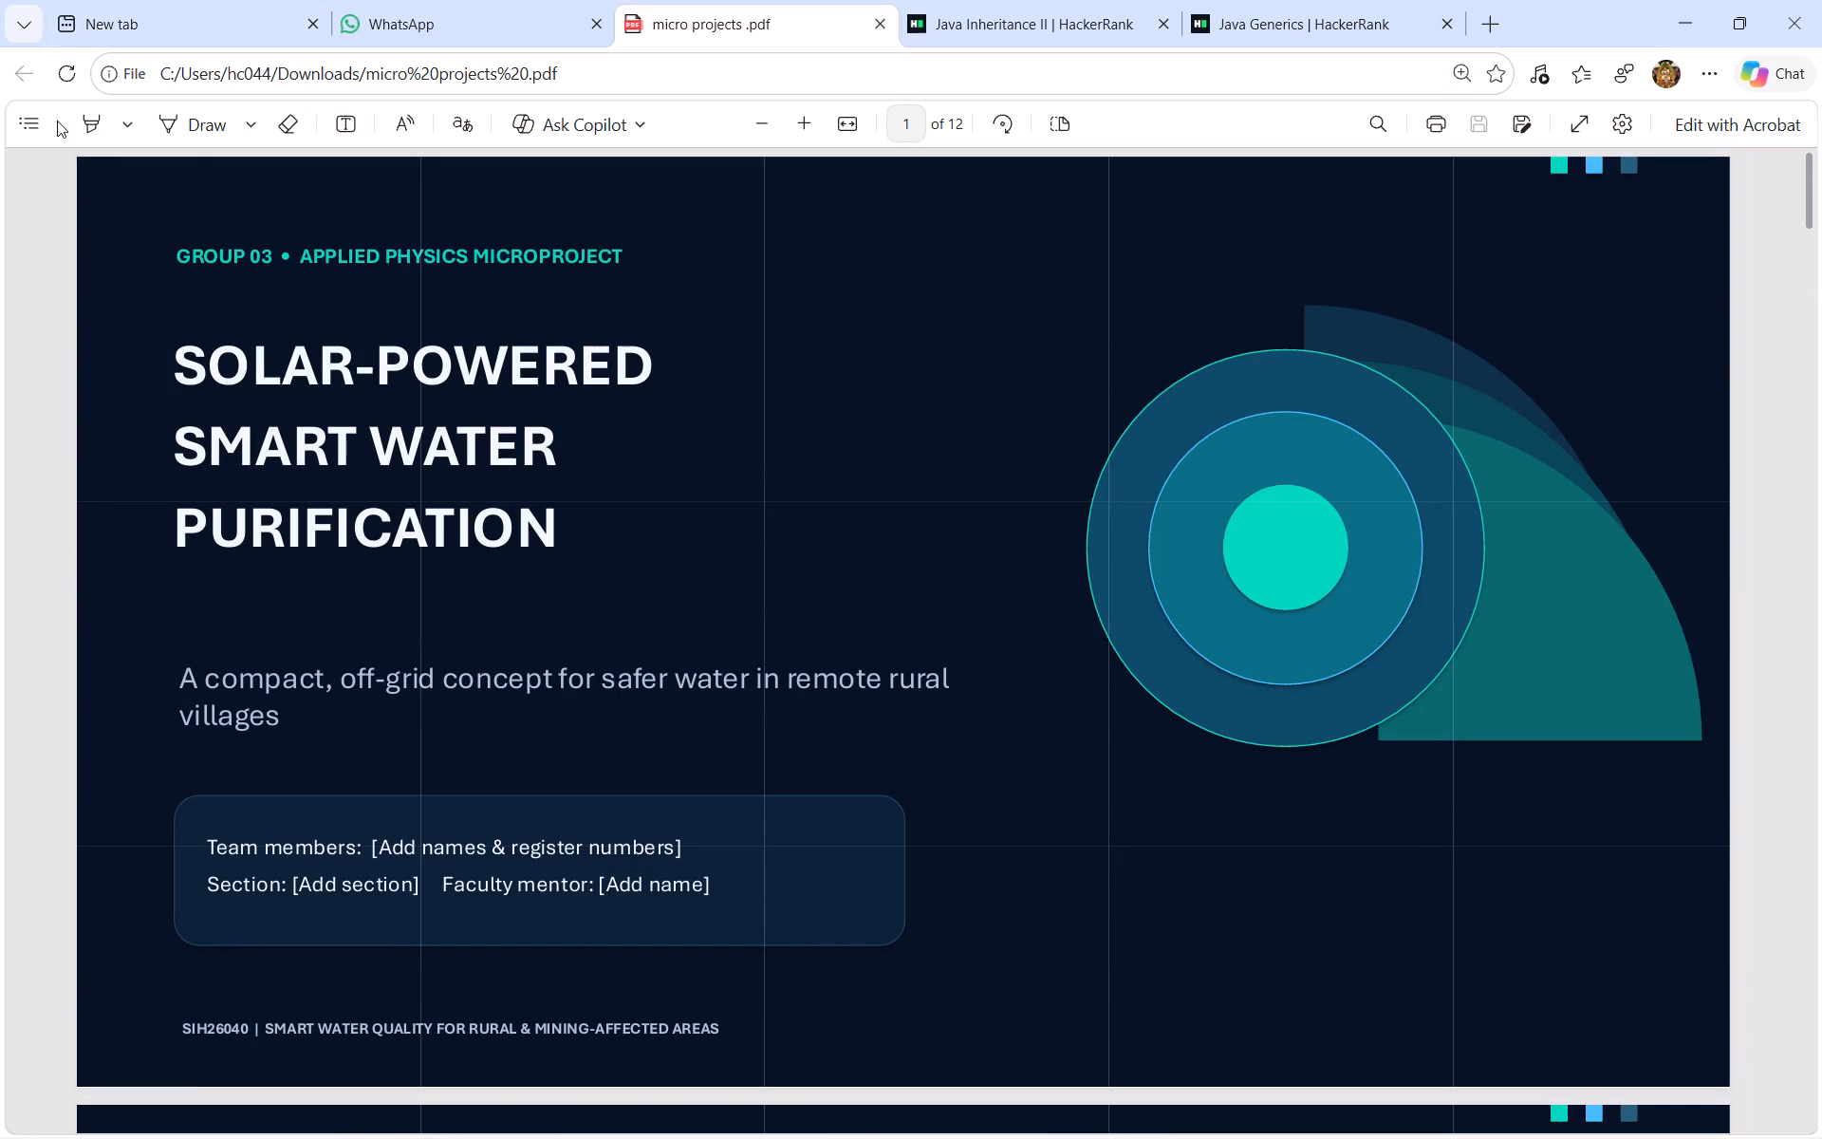
View the micro projects PDF's slide list and page thumbnails in the table of contents, and close it.
{"action": "left_click", "coordinate": [35, 119]}
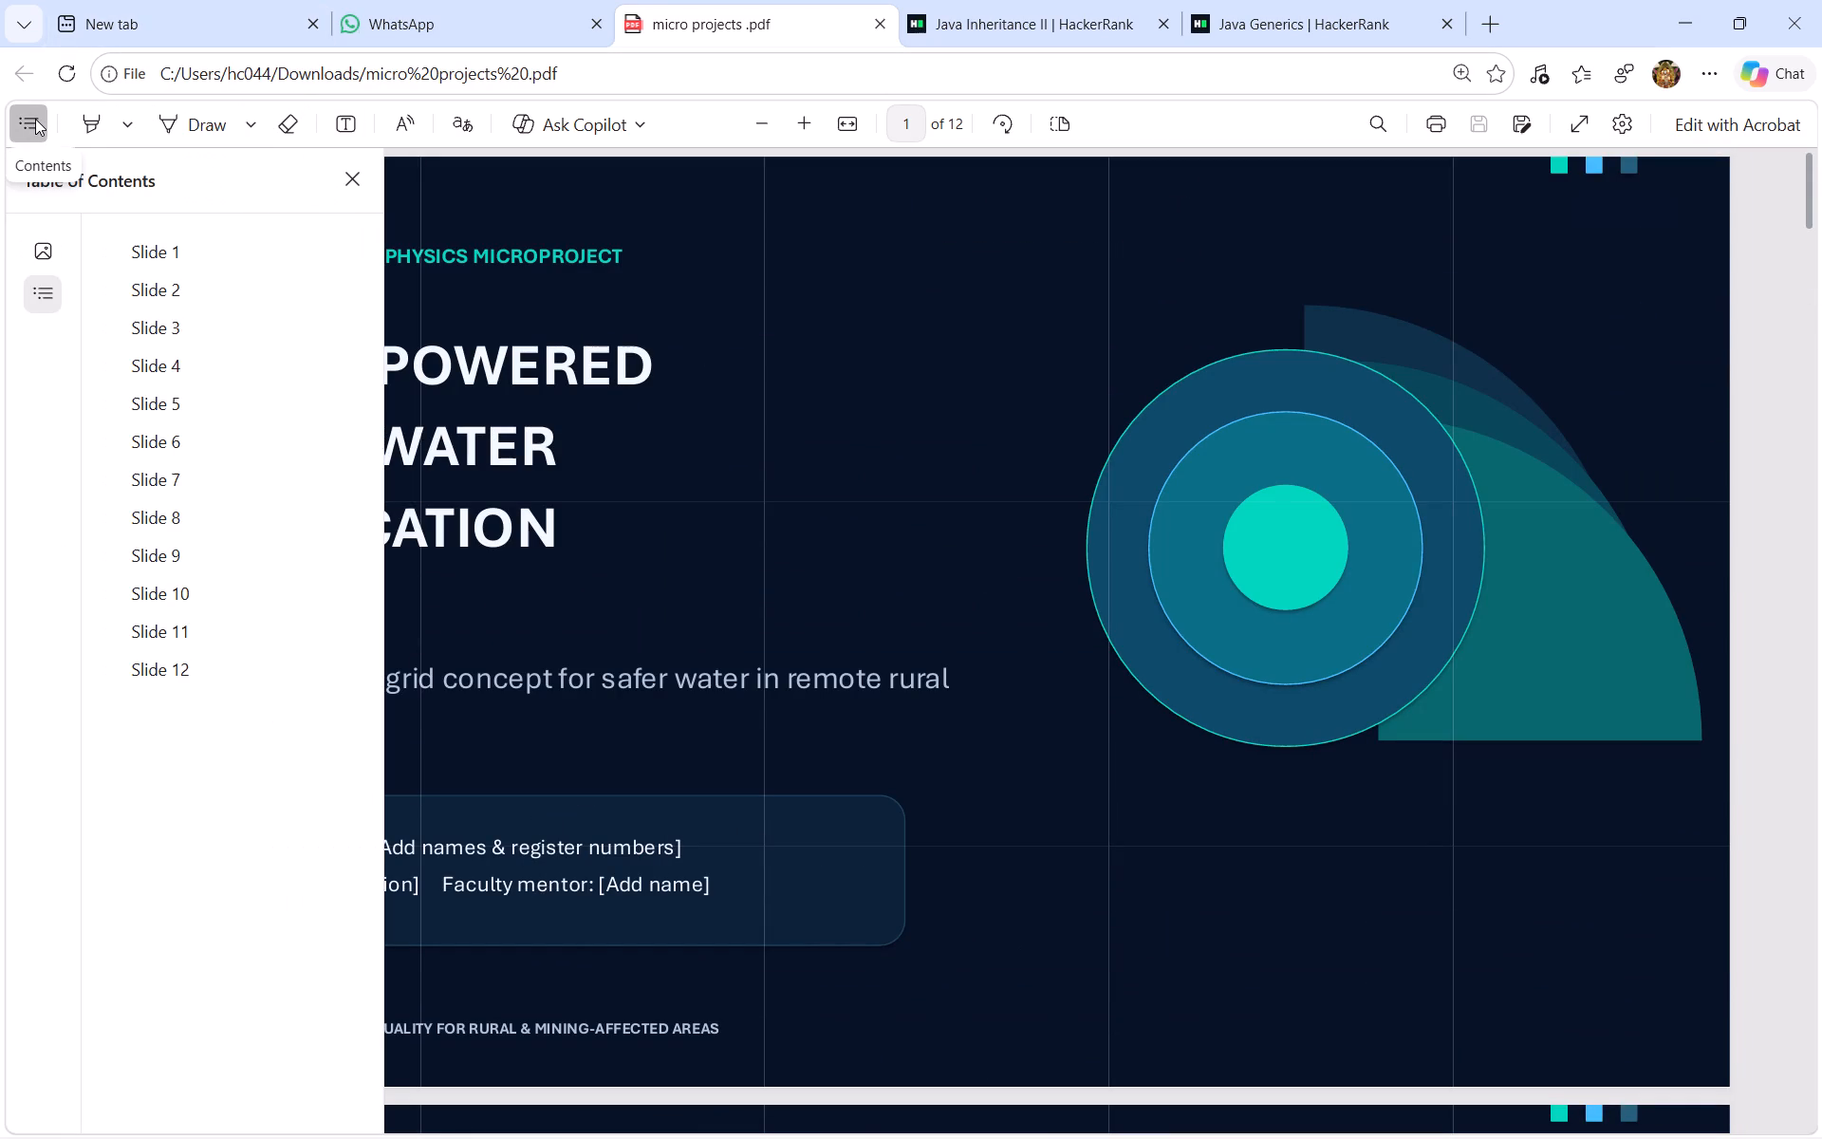
{"action": "left_click", "coordinate": [50, 237]}
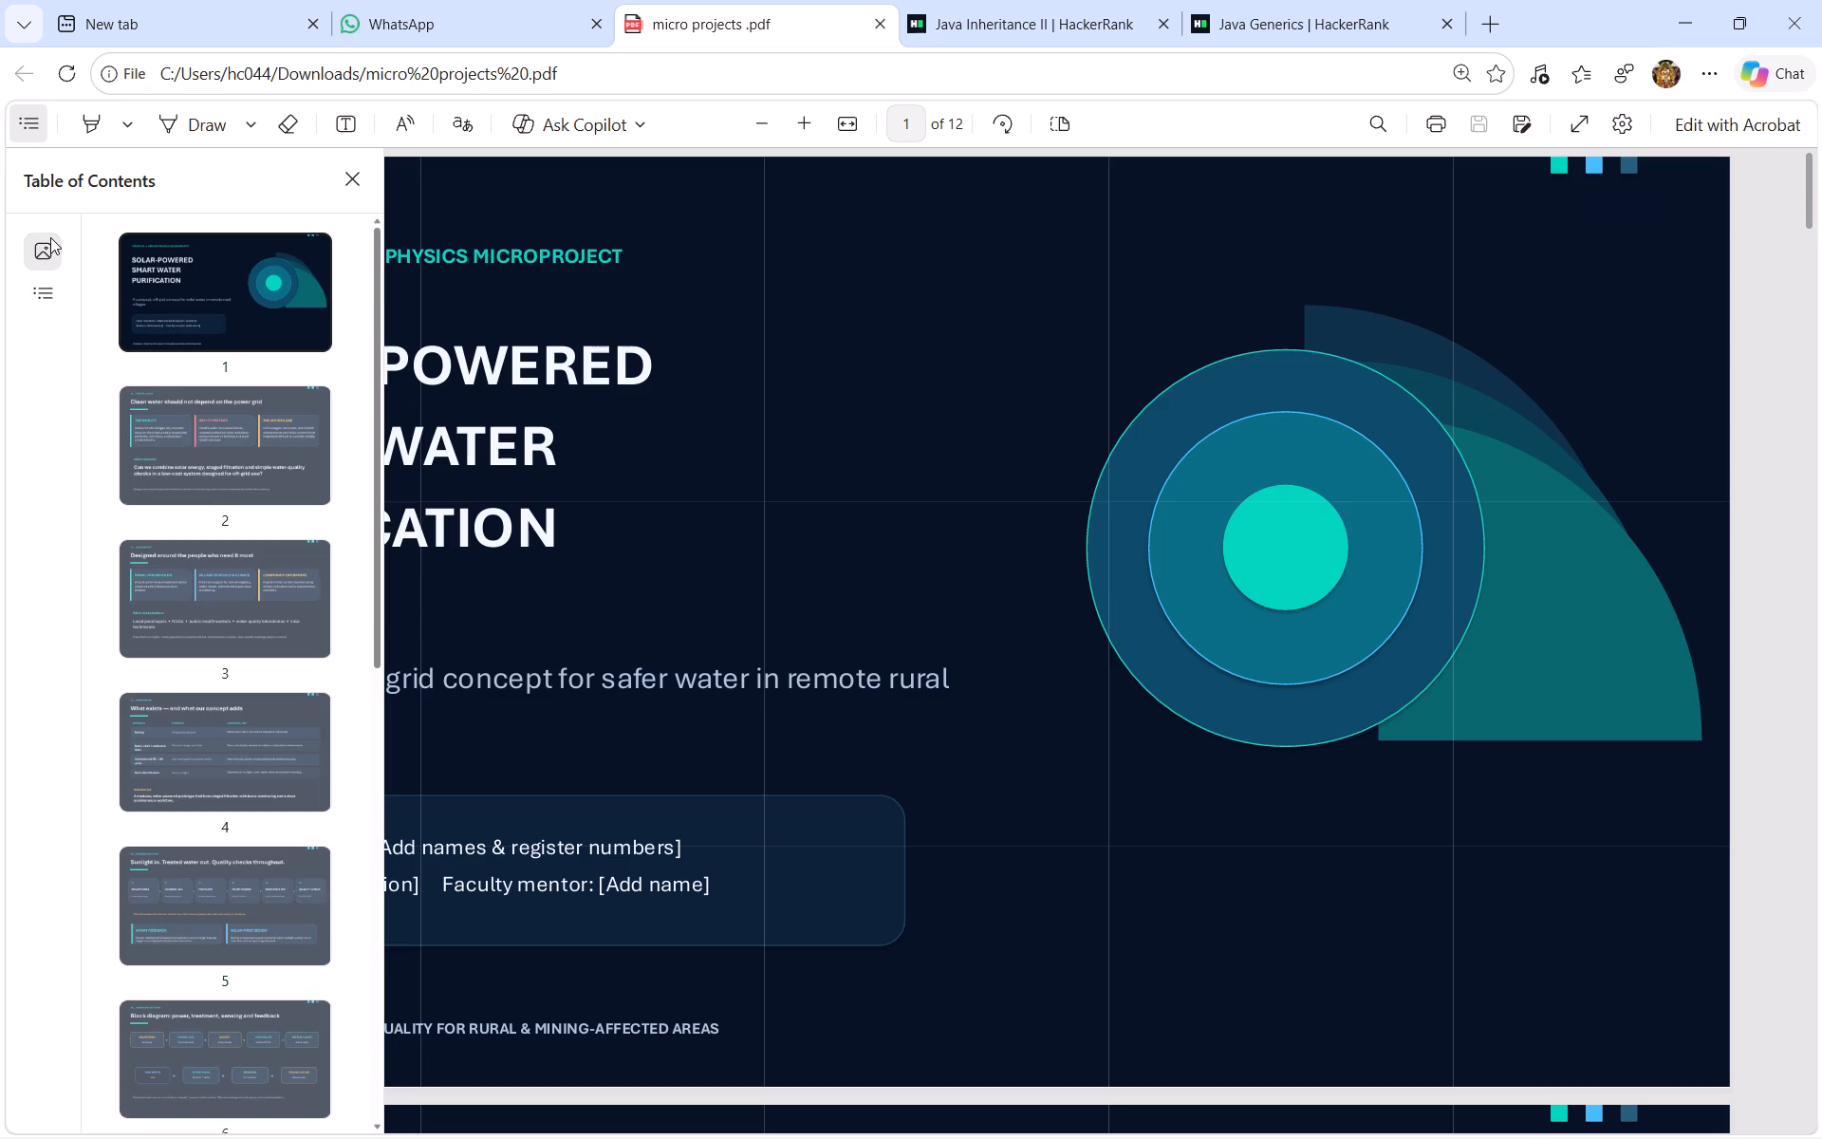
{"action": "left_click", "coordinate": [50, 237]}
{"action": "left_click", "coordinate": [577, 292]}
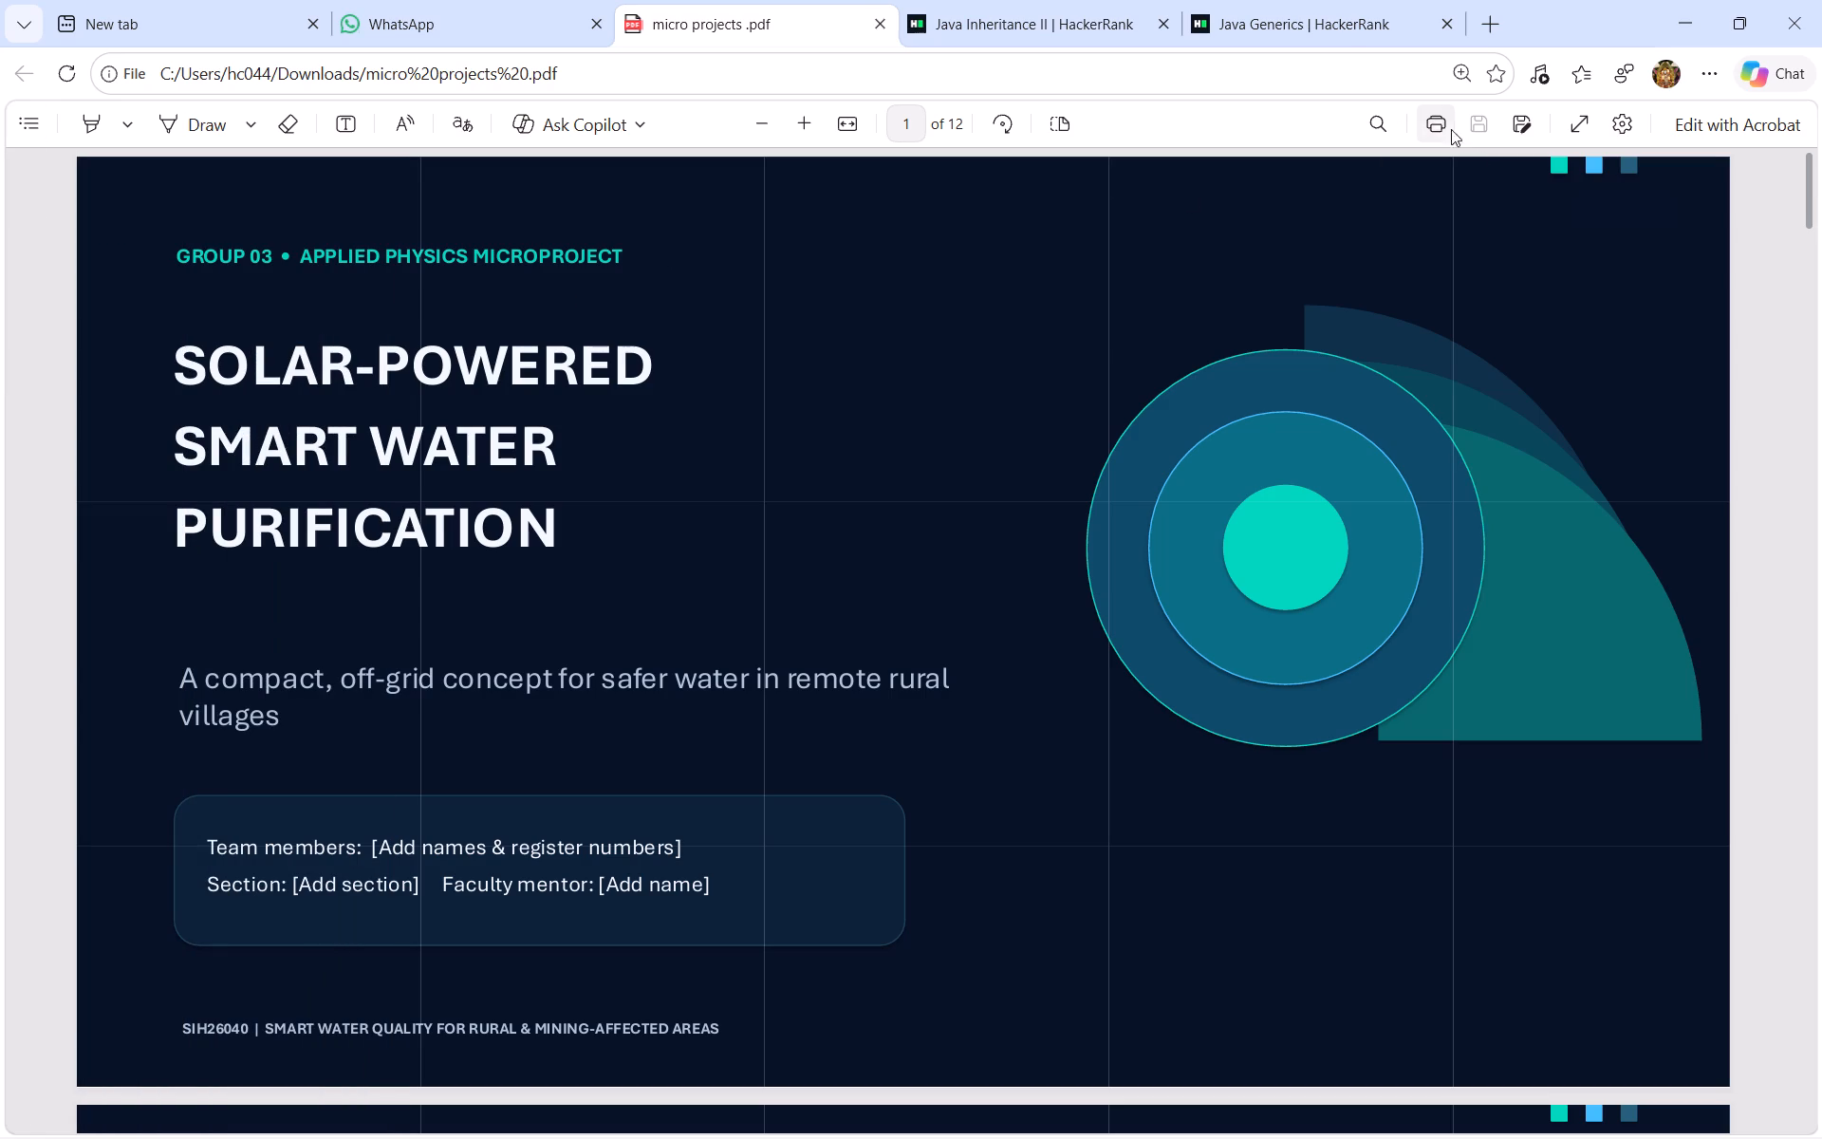
Activate the Draw tool for the micro projects PDF.
{"action": "scroll", "coordinate": [819, 128], "scroll_direction": "left", "scroll_amount": 1}
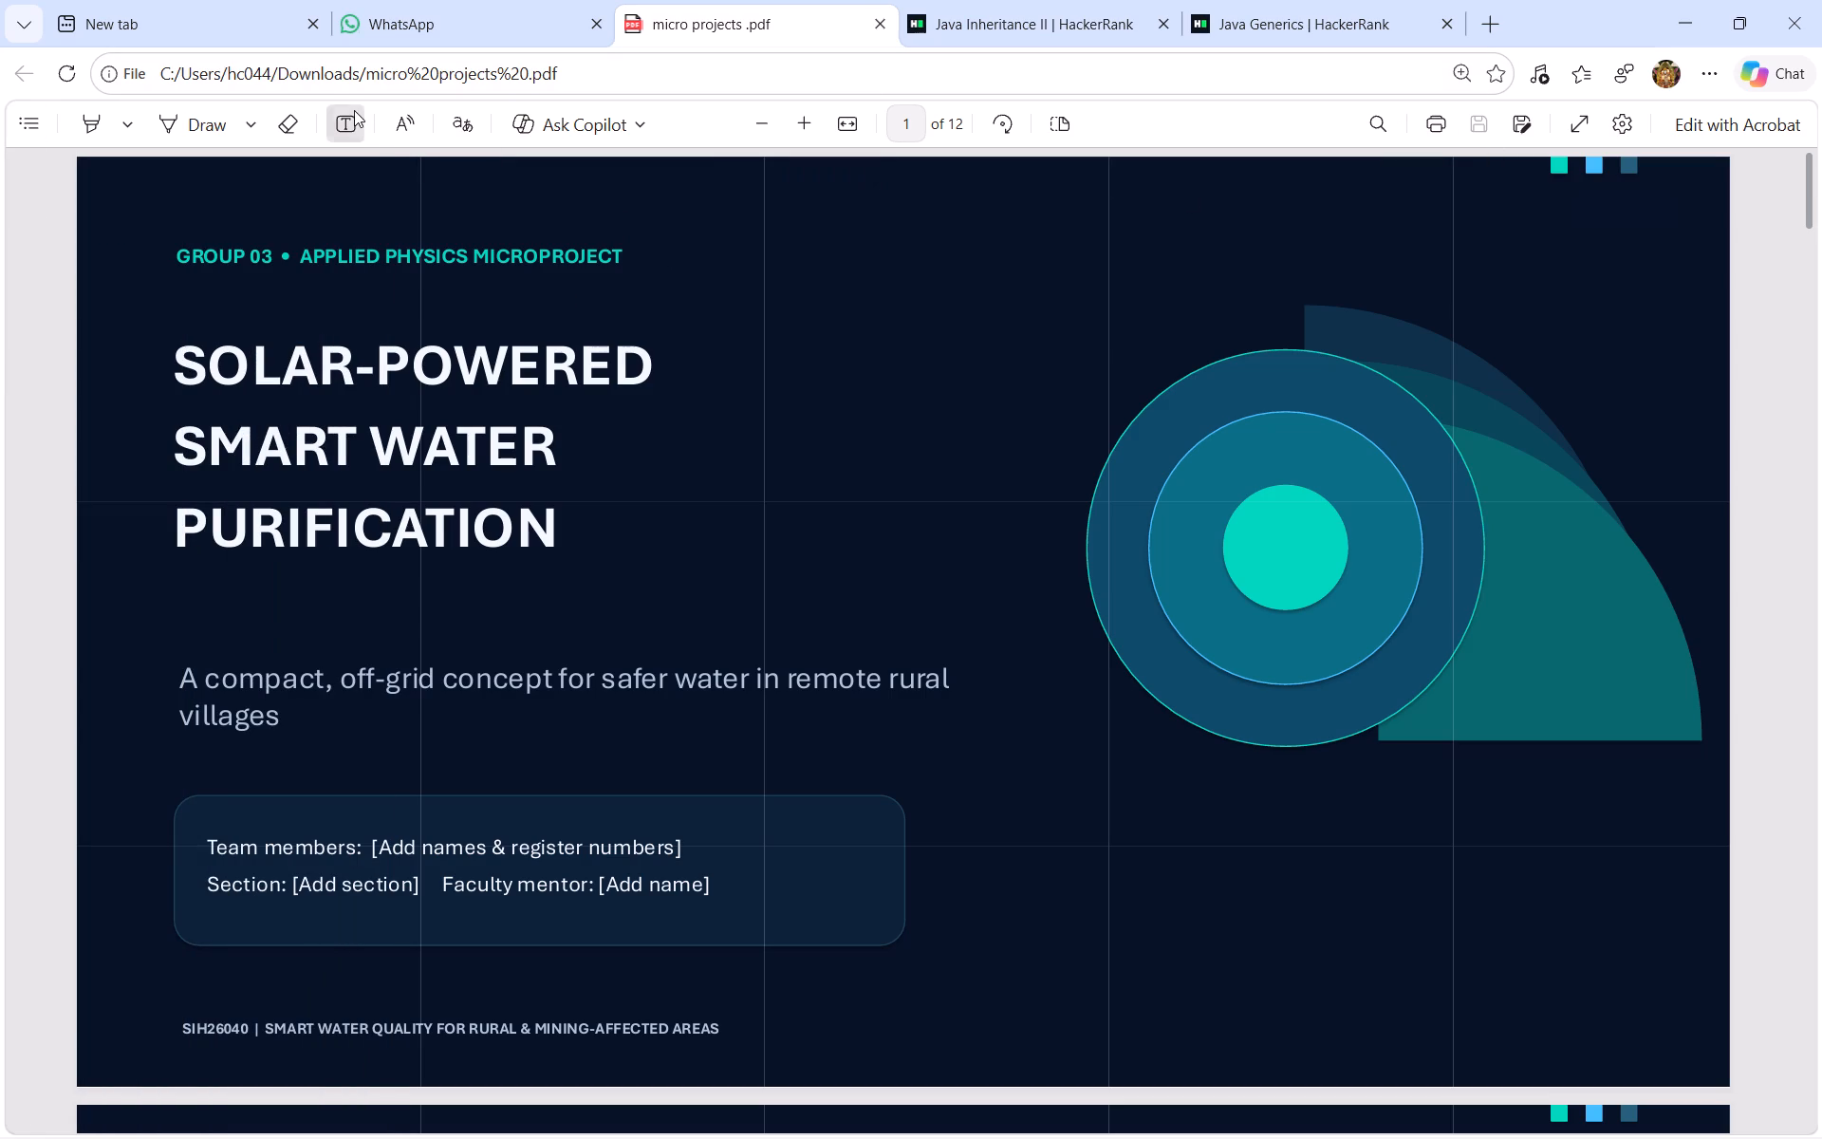
{"action": "scroll", "coordinate": [354, 110], "scroll_direction": "left", "scroll_amount": 1}
{"action": "left_click", "coordinate": [354, 110]}
{"action": "left_click", "coordinate": [302, 117]}
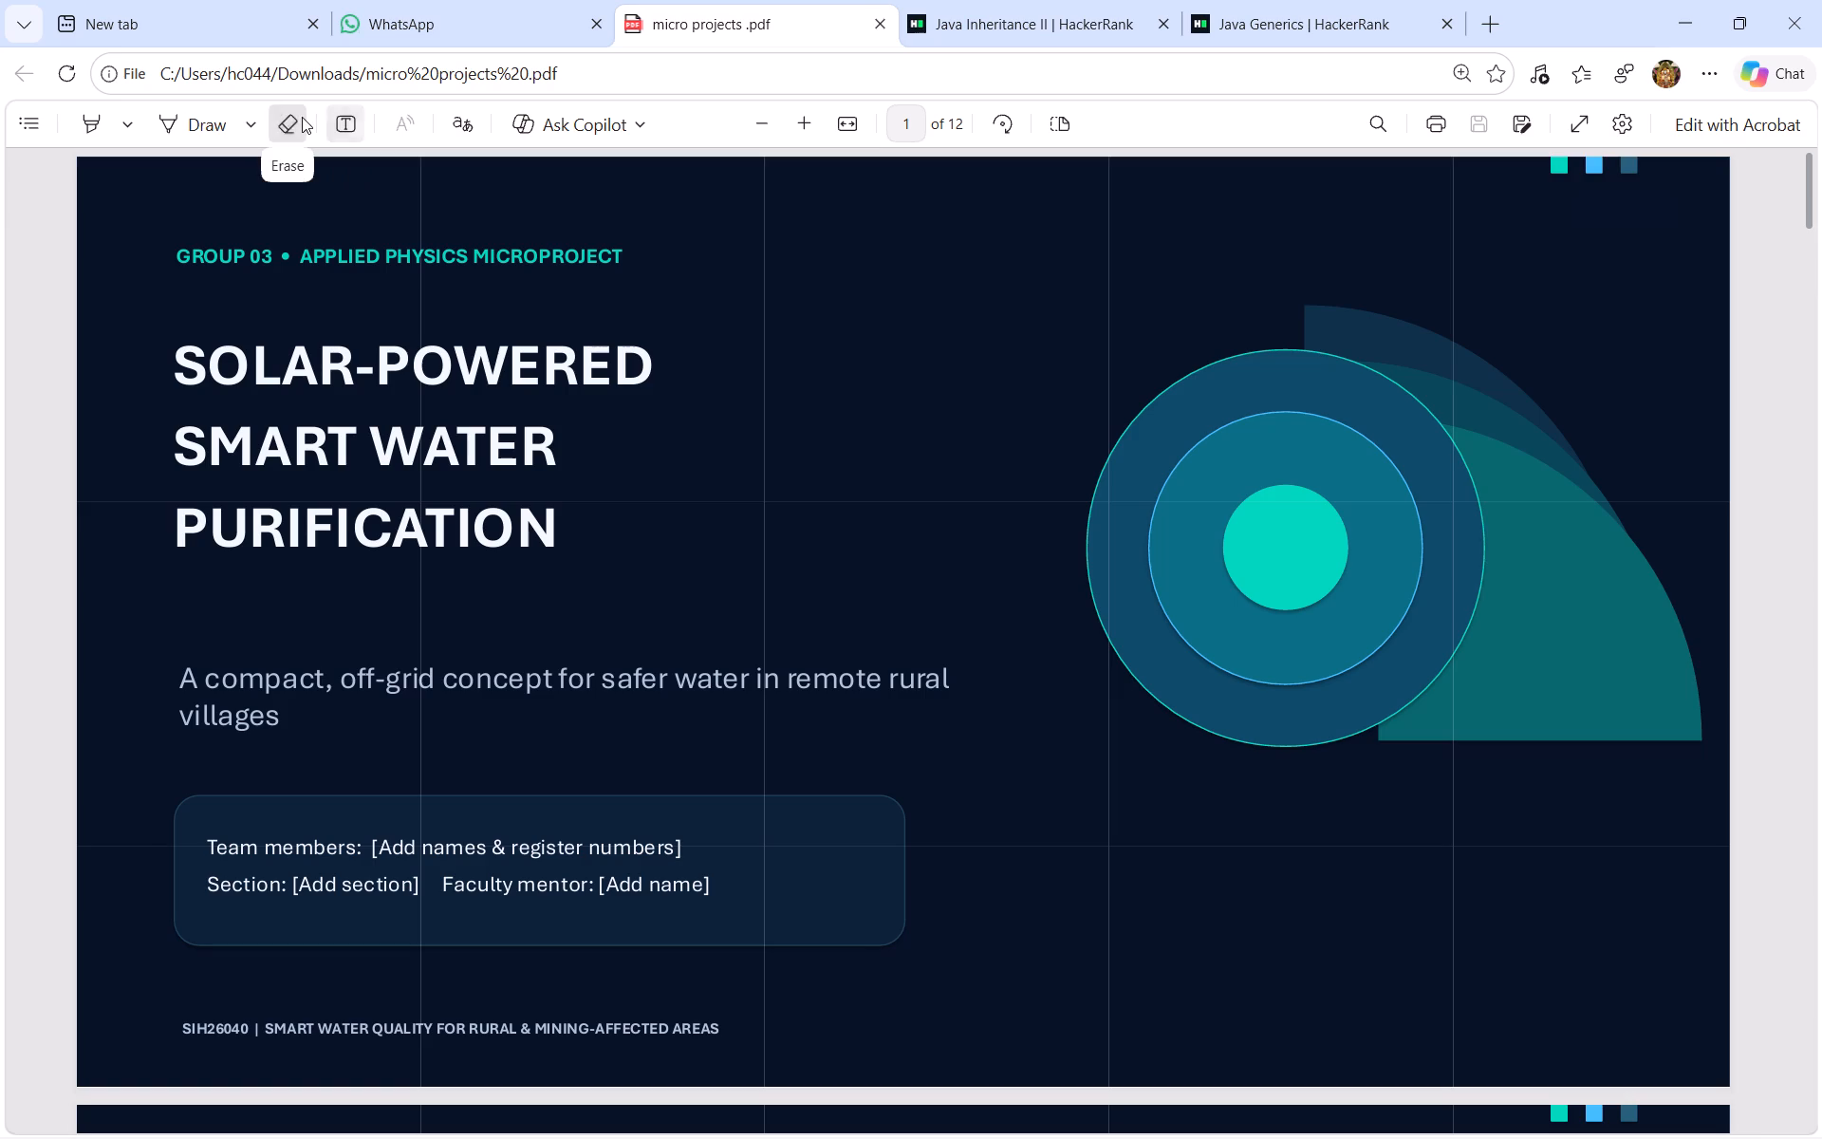
{"action": "left_click", "coordinate": [220, 116]}
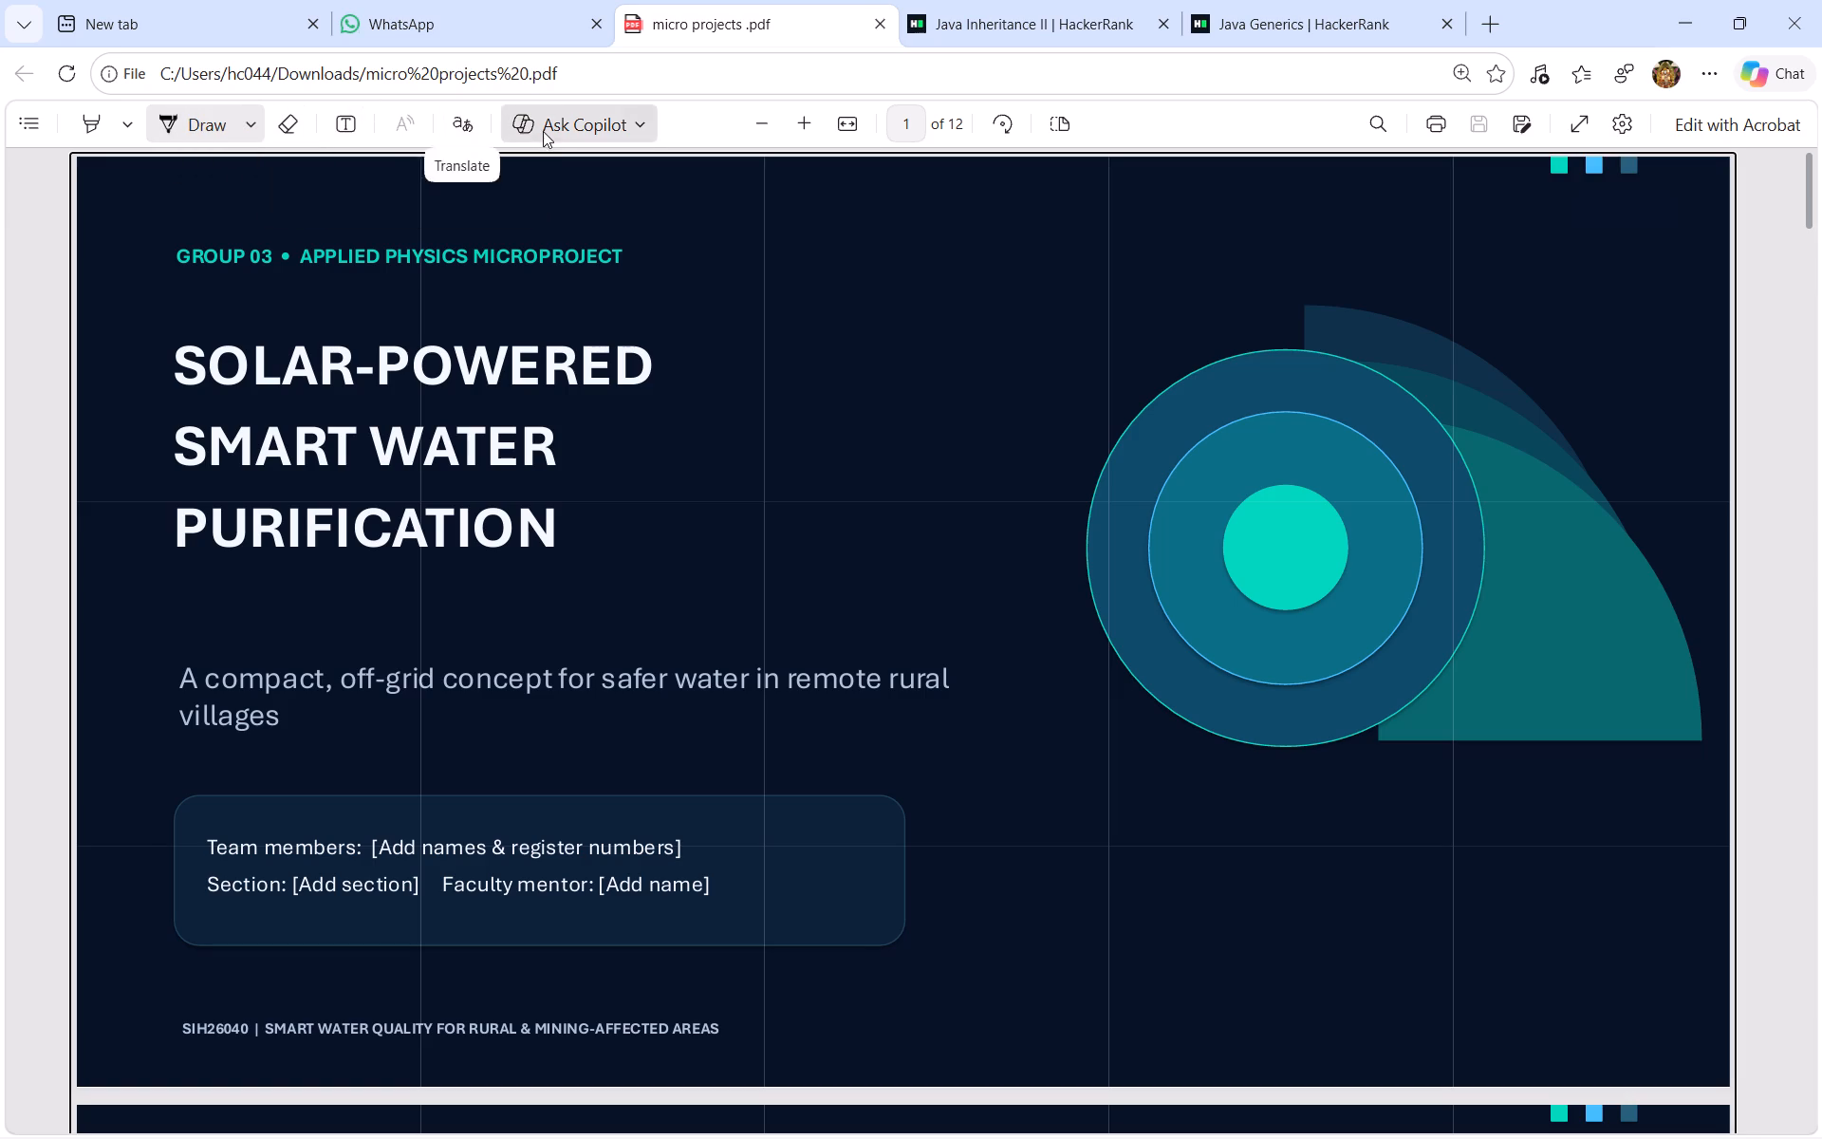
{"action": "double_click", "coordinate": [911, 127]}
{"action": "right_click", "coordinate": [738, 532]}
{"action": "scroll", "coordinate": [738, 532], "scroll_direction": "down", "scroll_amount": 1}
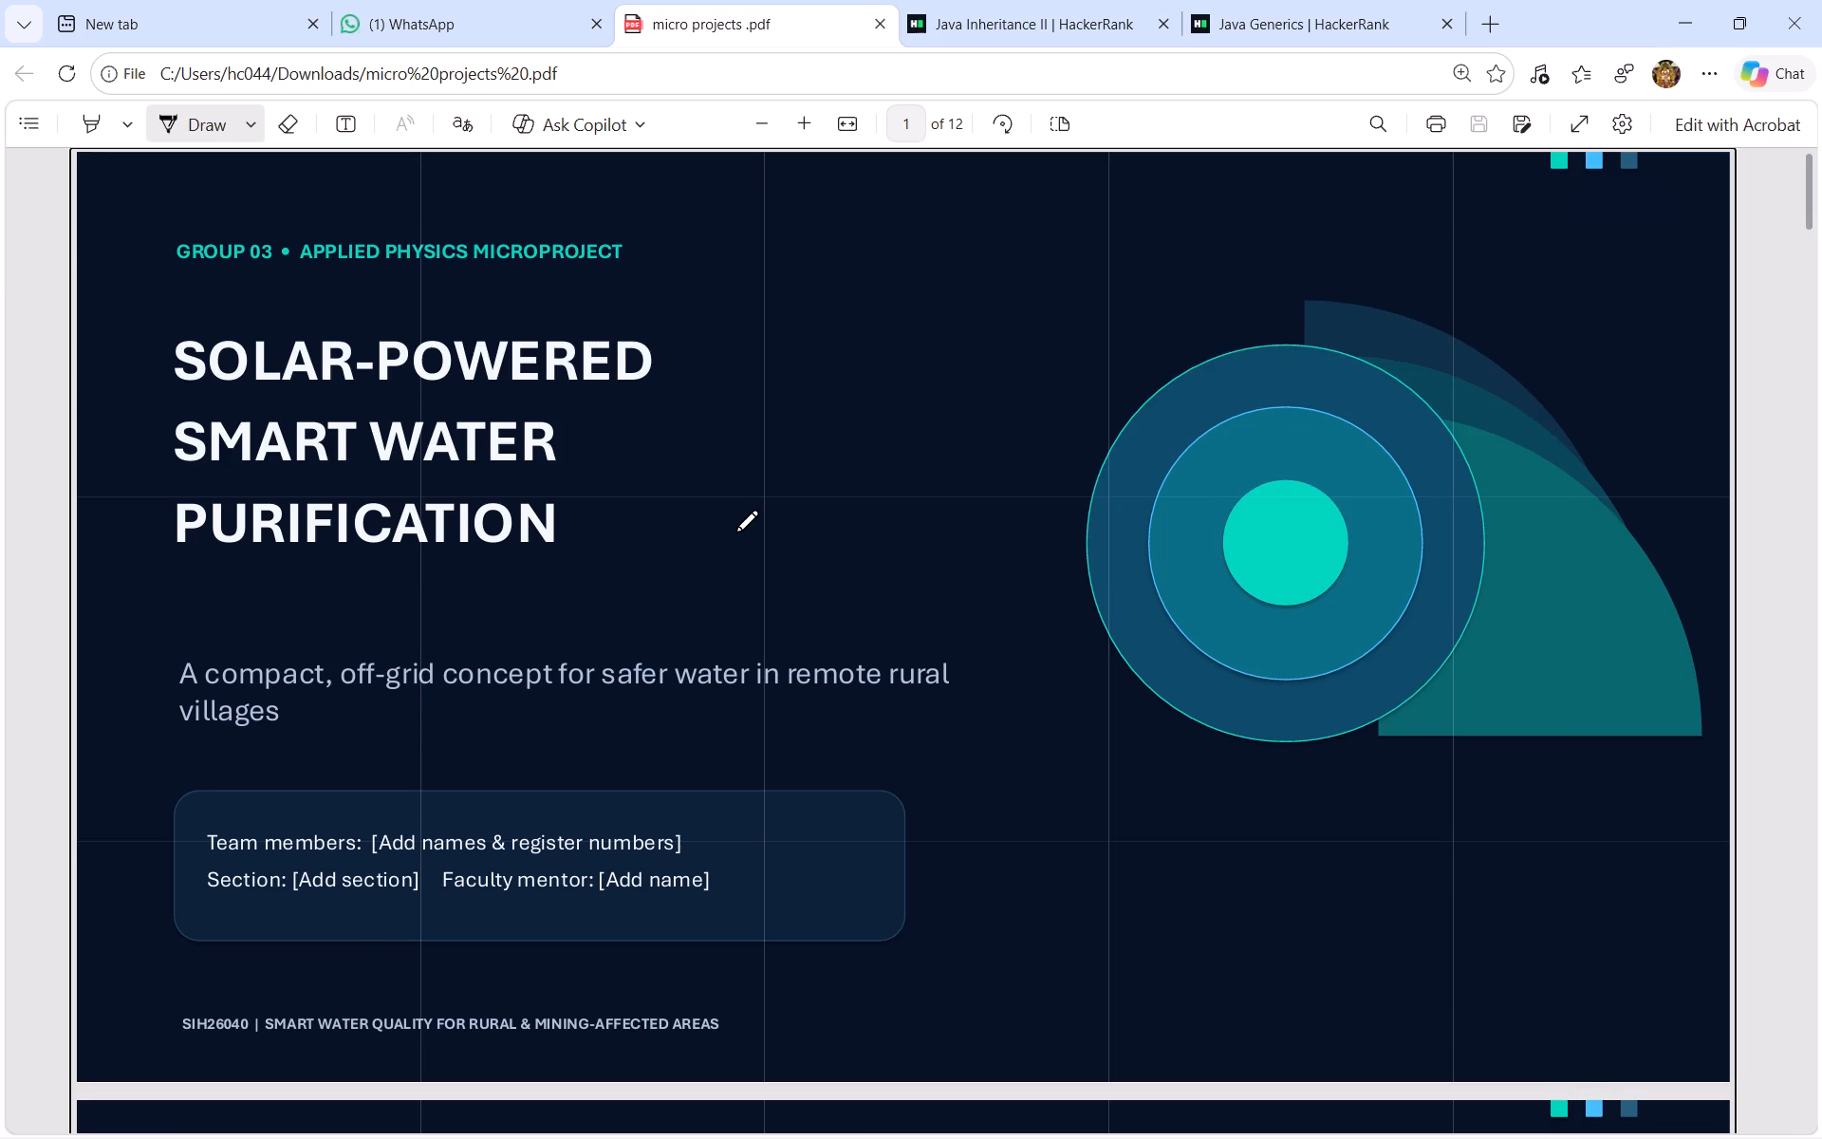
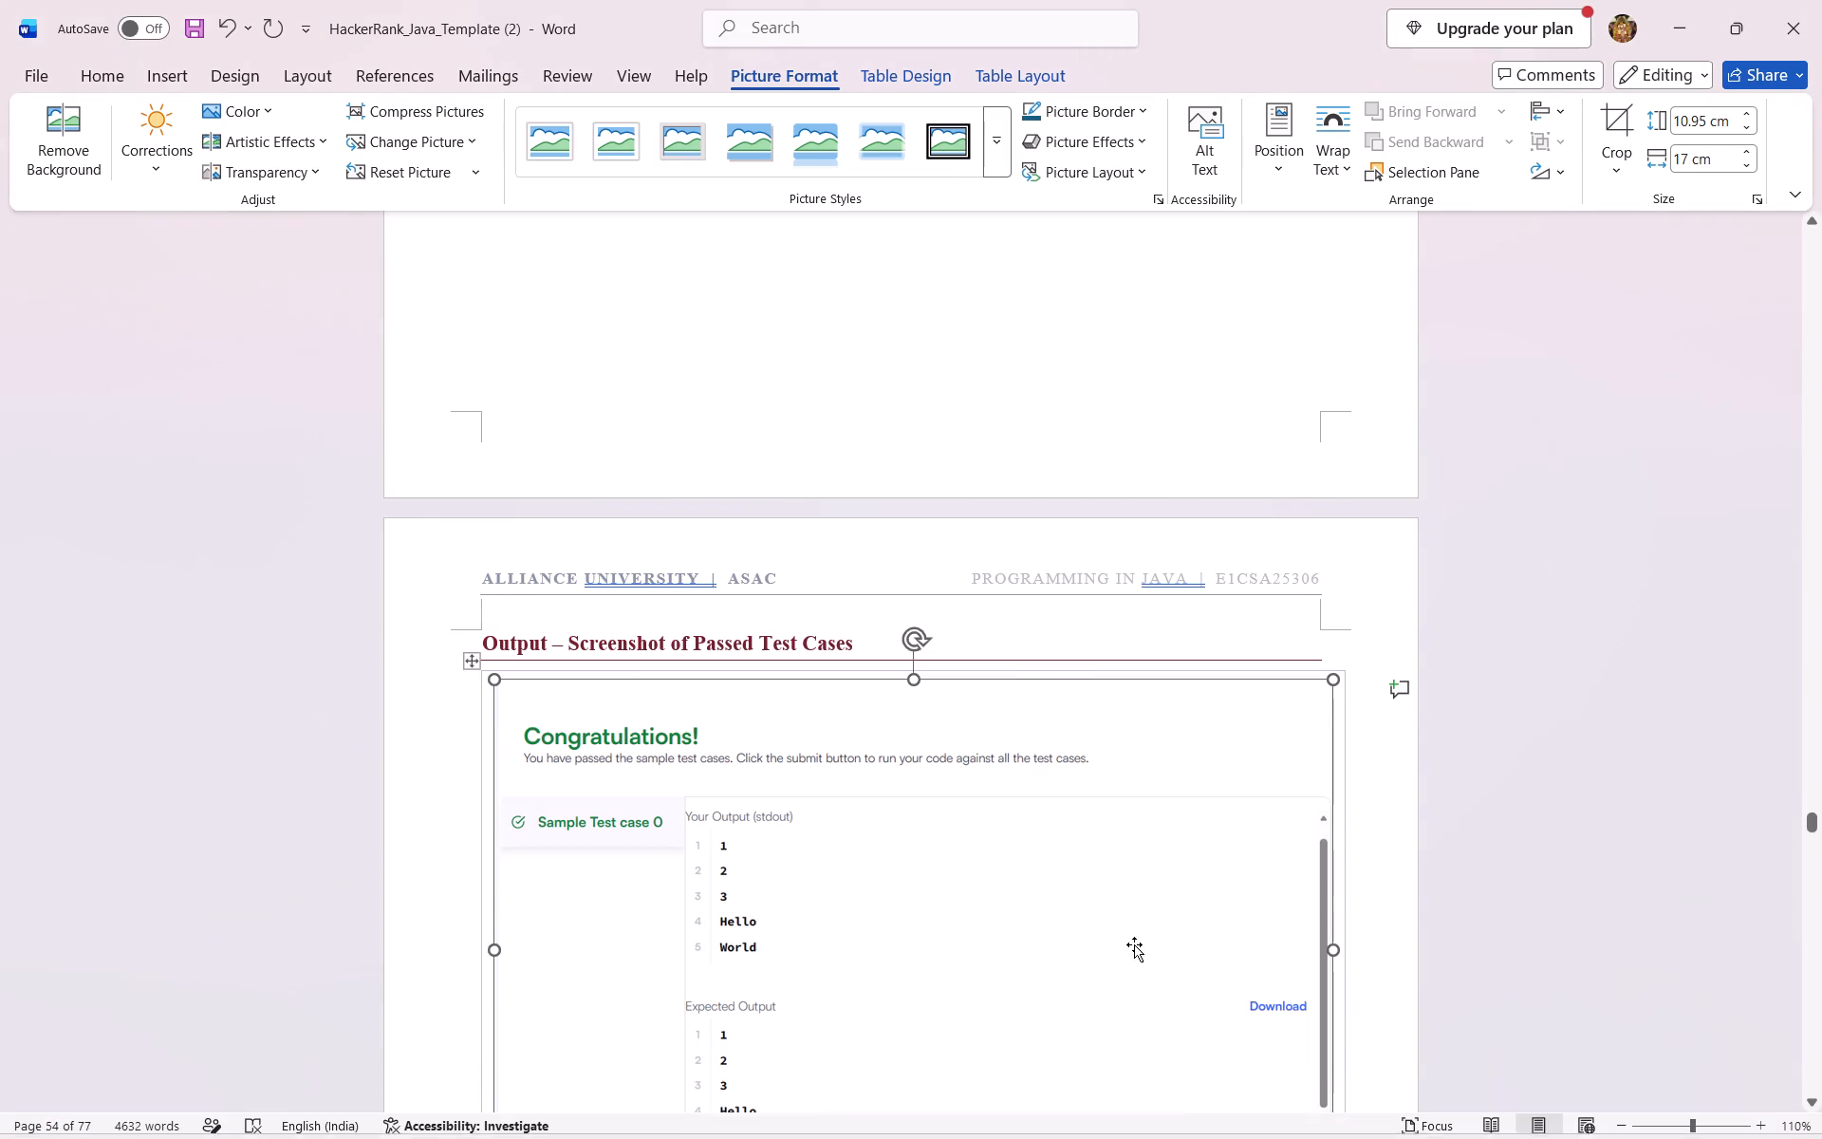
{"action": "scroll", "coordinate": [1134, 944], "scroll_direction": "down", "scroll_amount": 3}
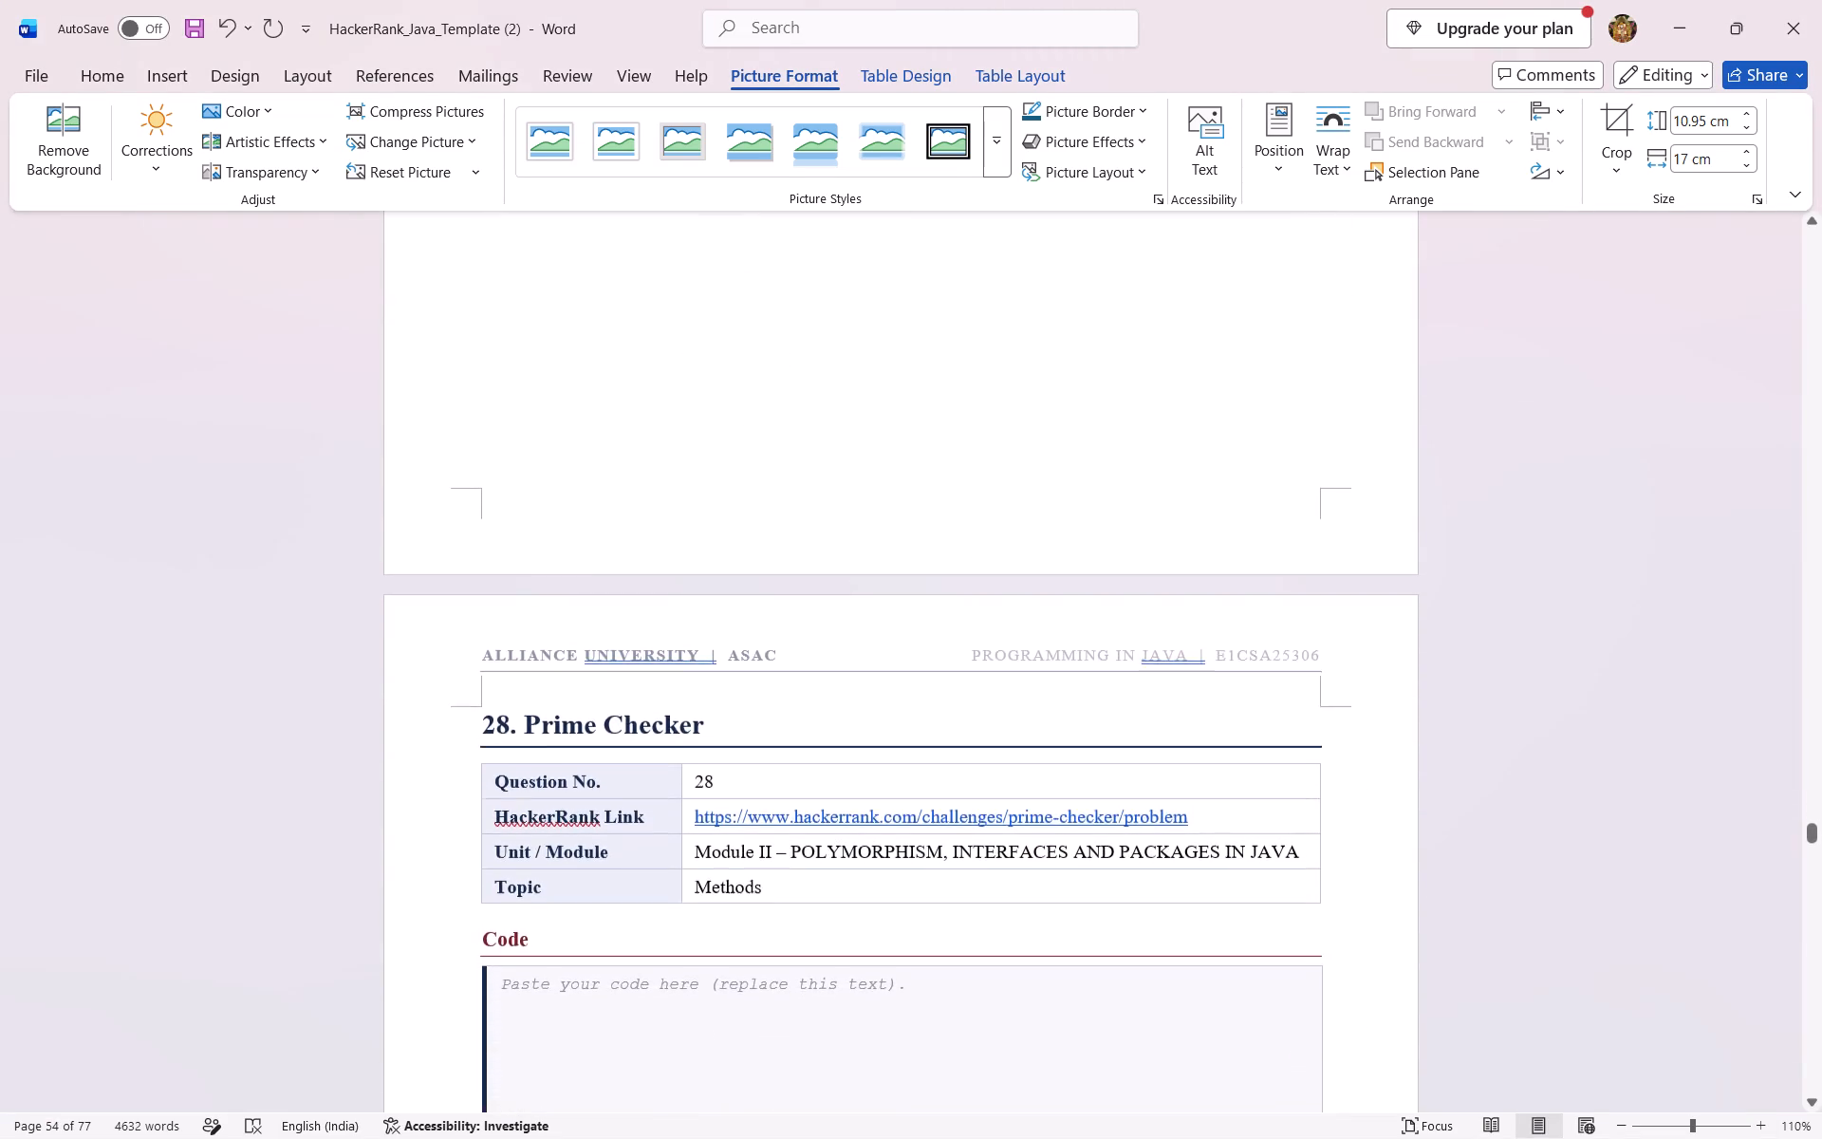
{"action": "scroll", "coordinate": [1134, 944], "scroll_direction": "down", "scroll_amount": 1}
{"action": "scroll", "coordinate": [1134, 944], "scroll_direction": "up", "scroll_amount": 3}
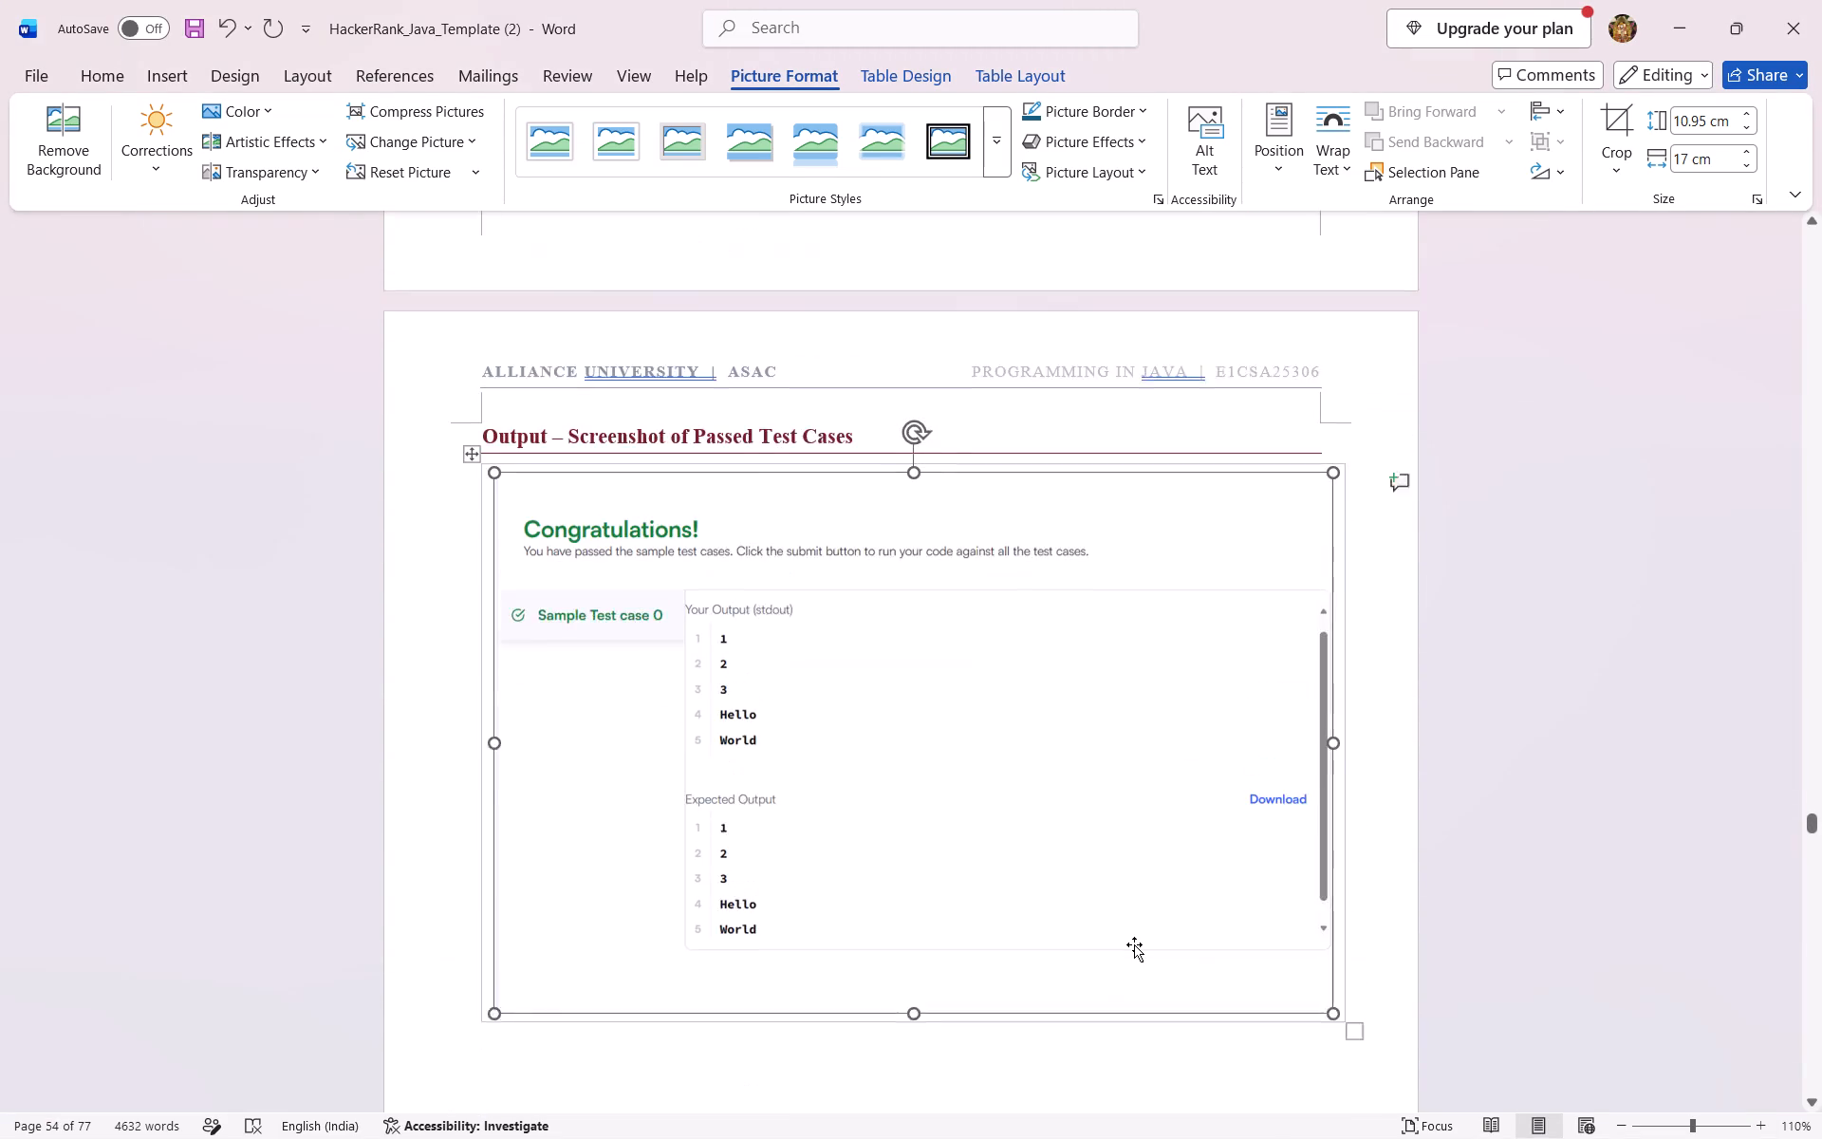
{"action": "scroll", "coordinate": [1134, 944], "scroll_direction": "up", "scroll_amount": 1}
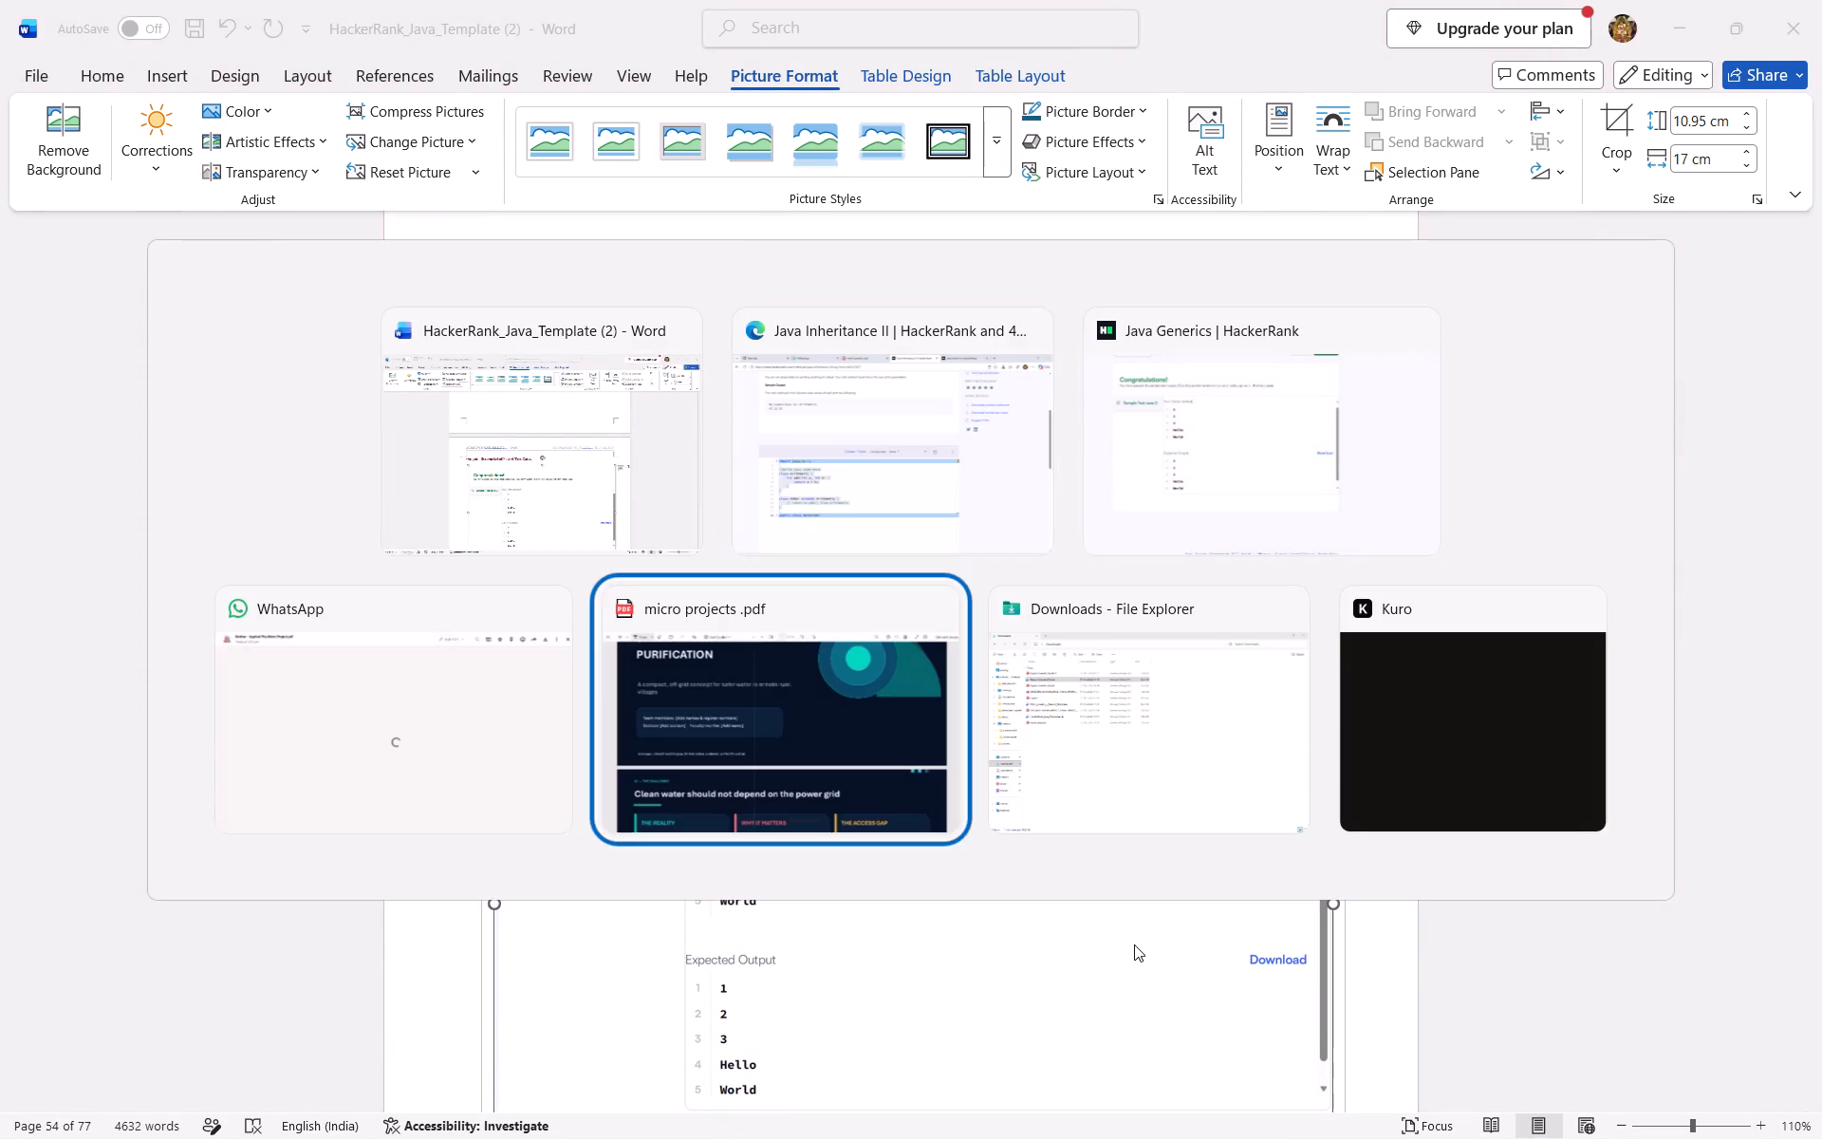
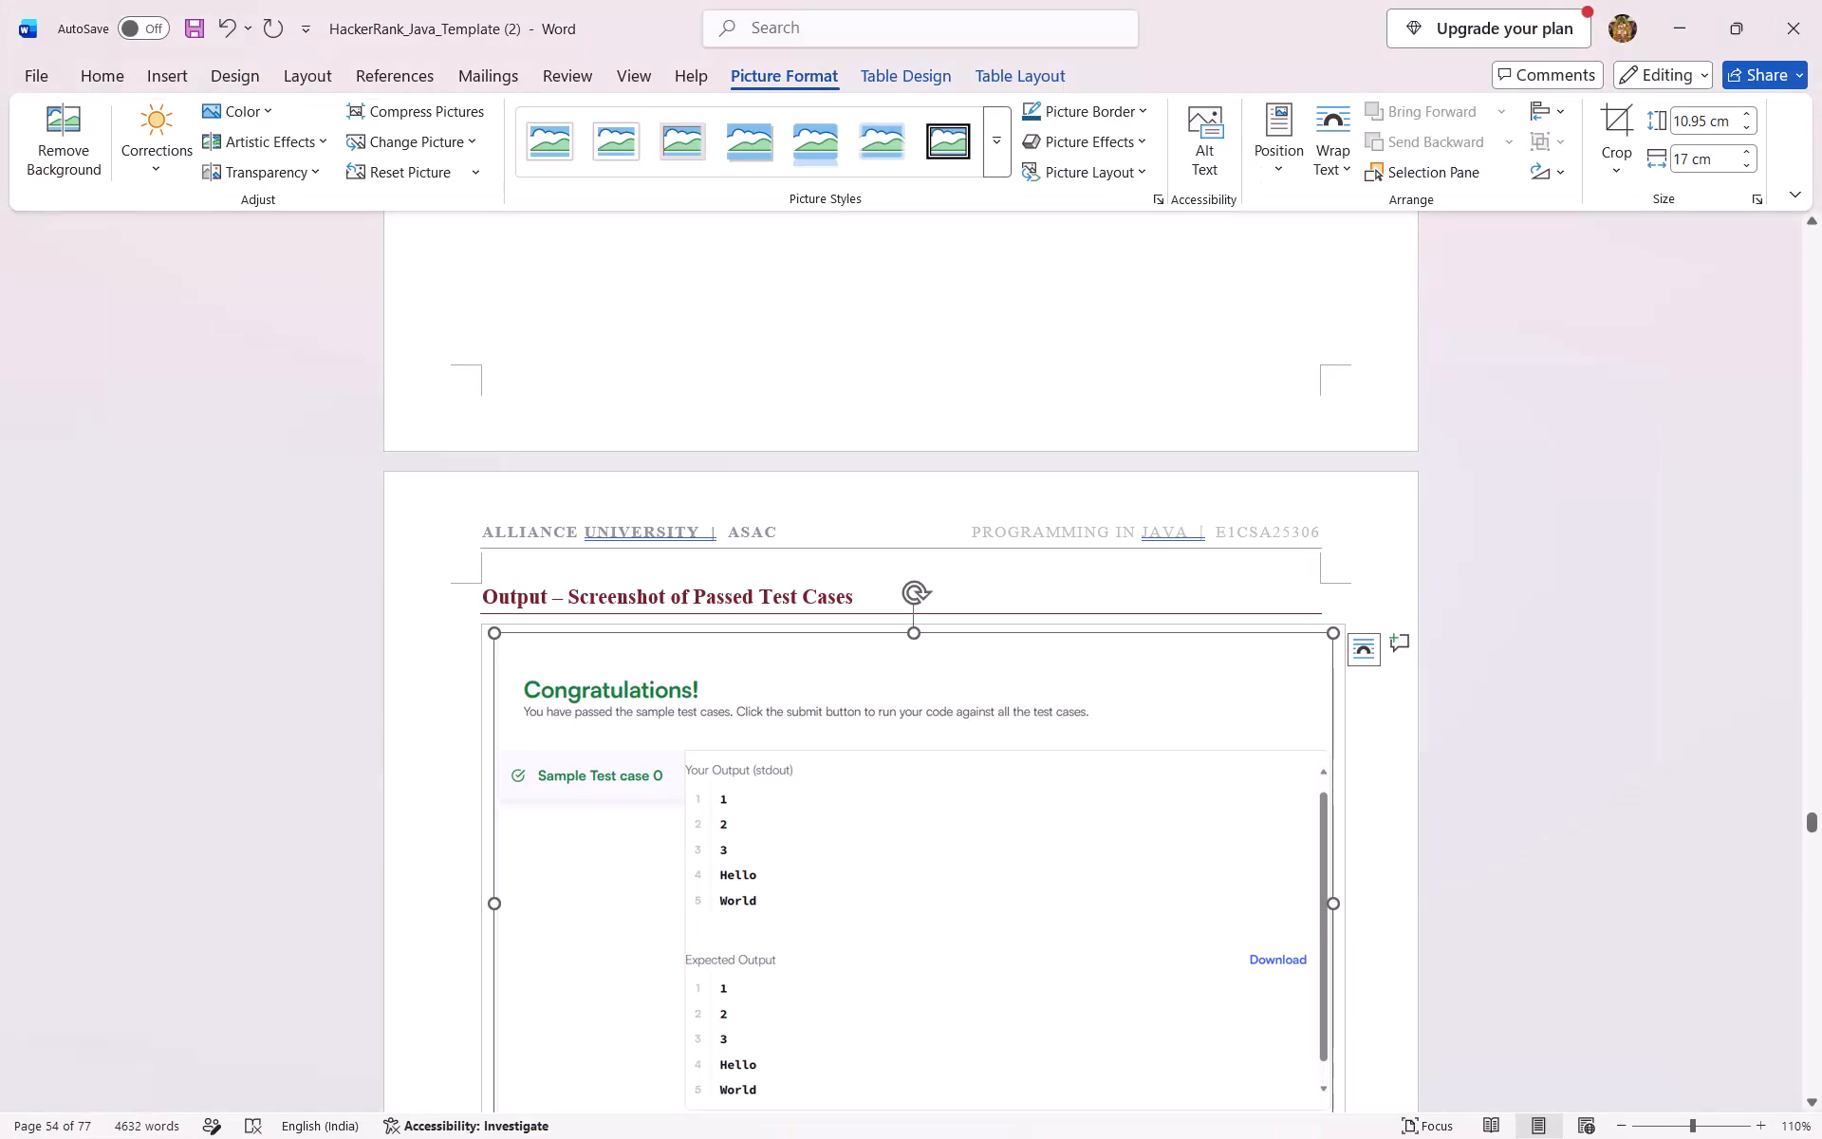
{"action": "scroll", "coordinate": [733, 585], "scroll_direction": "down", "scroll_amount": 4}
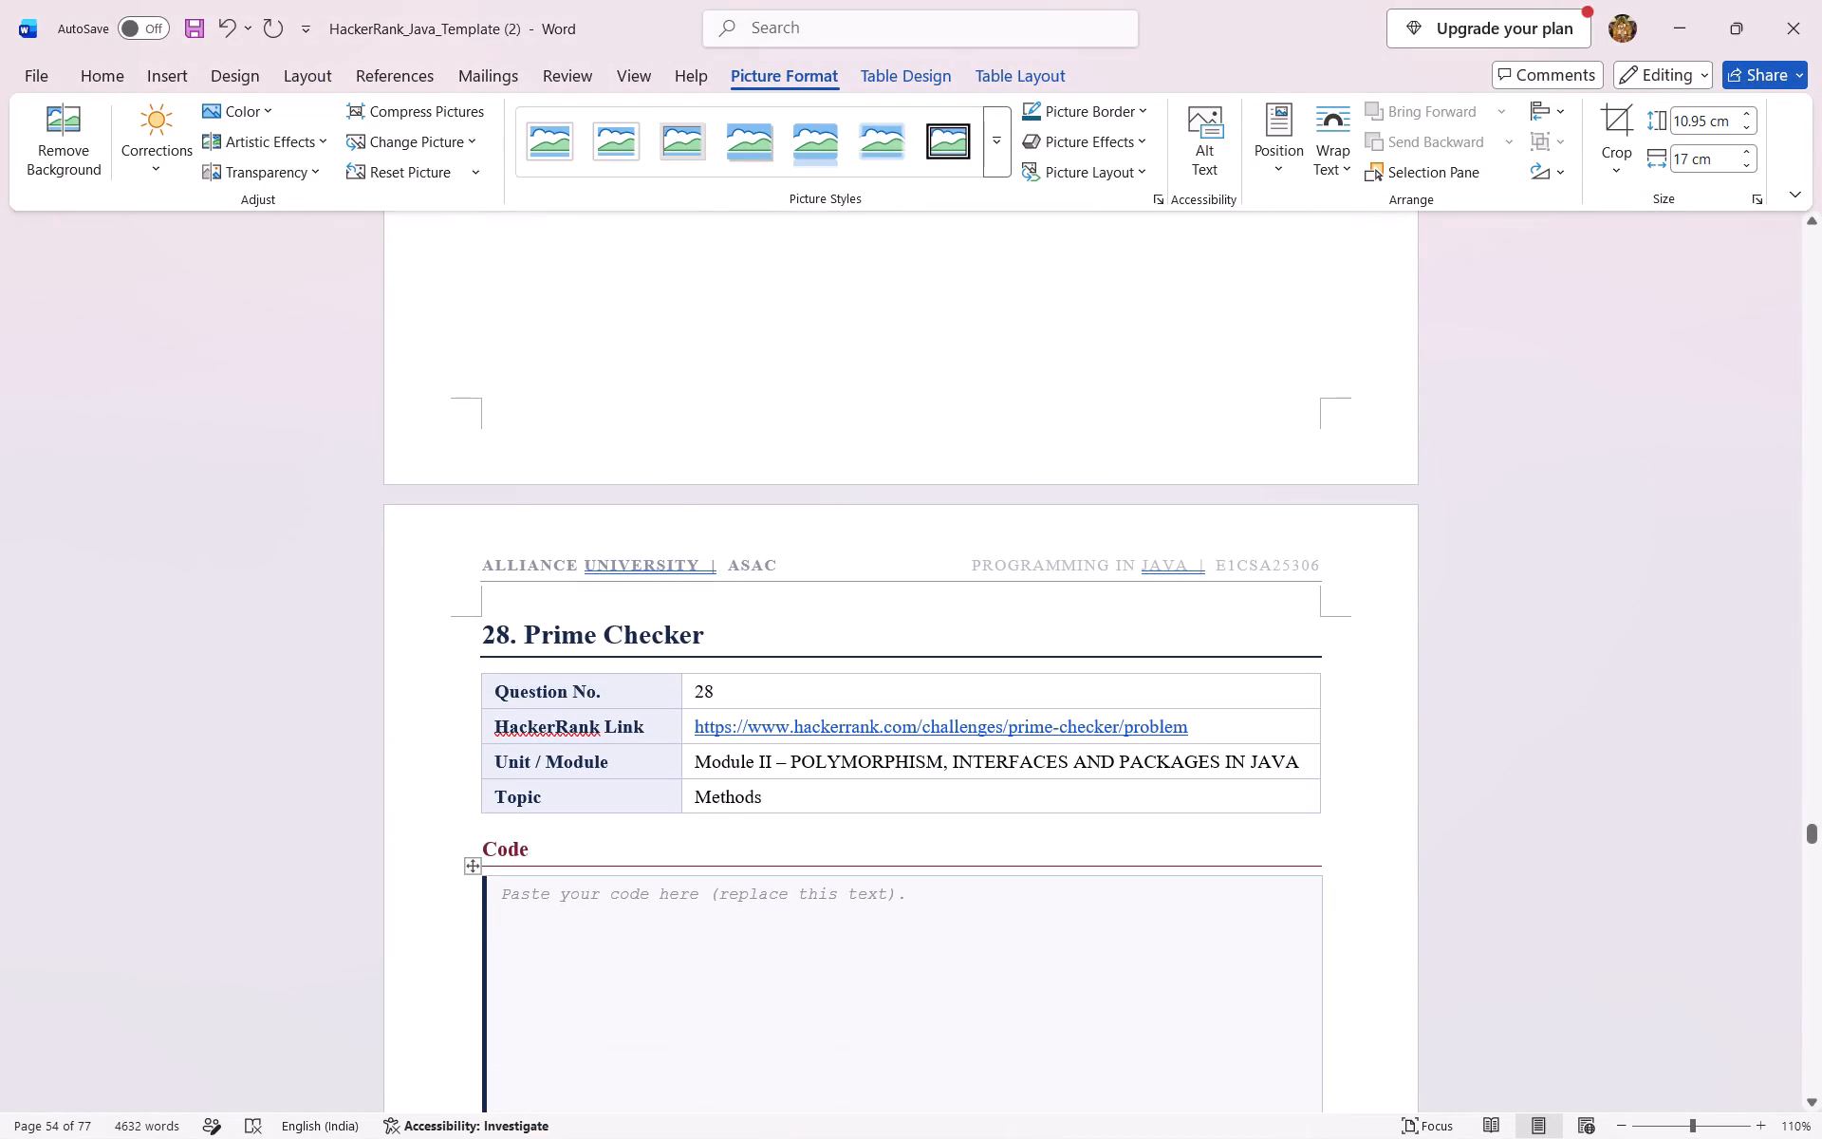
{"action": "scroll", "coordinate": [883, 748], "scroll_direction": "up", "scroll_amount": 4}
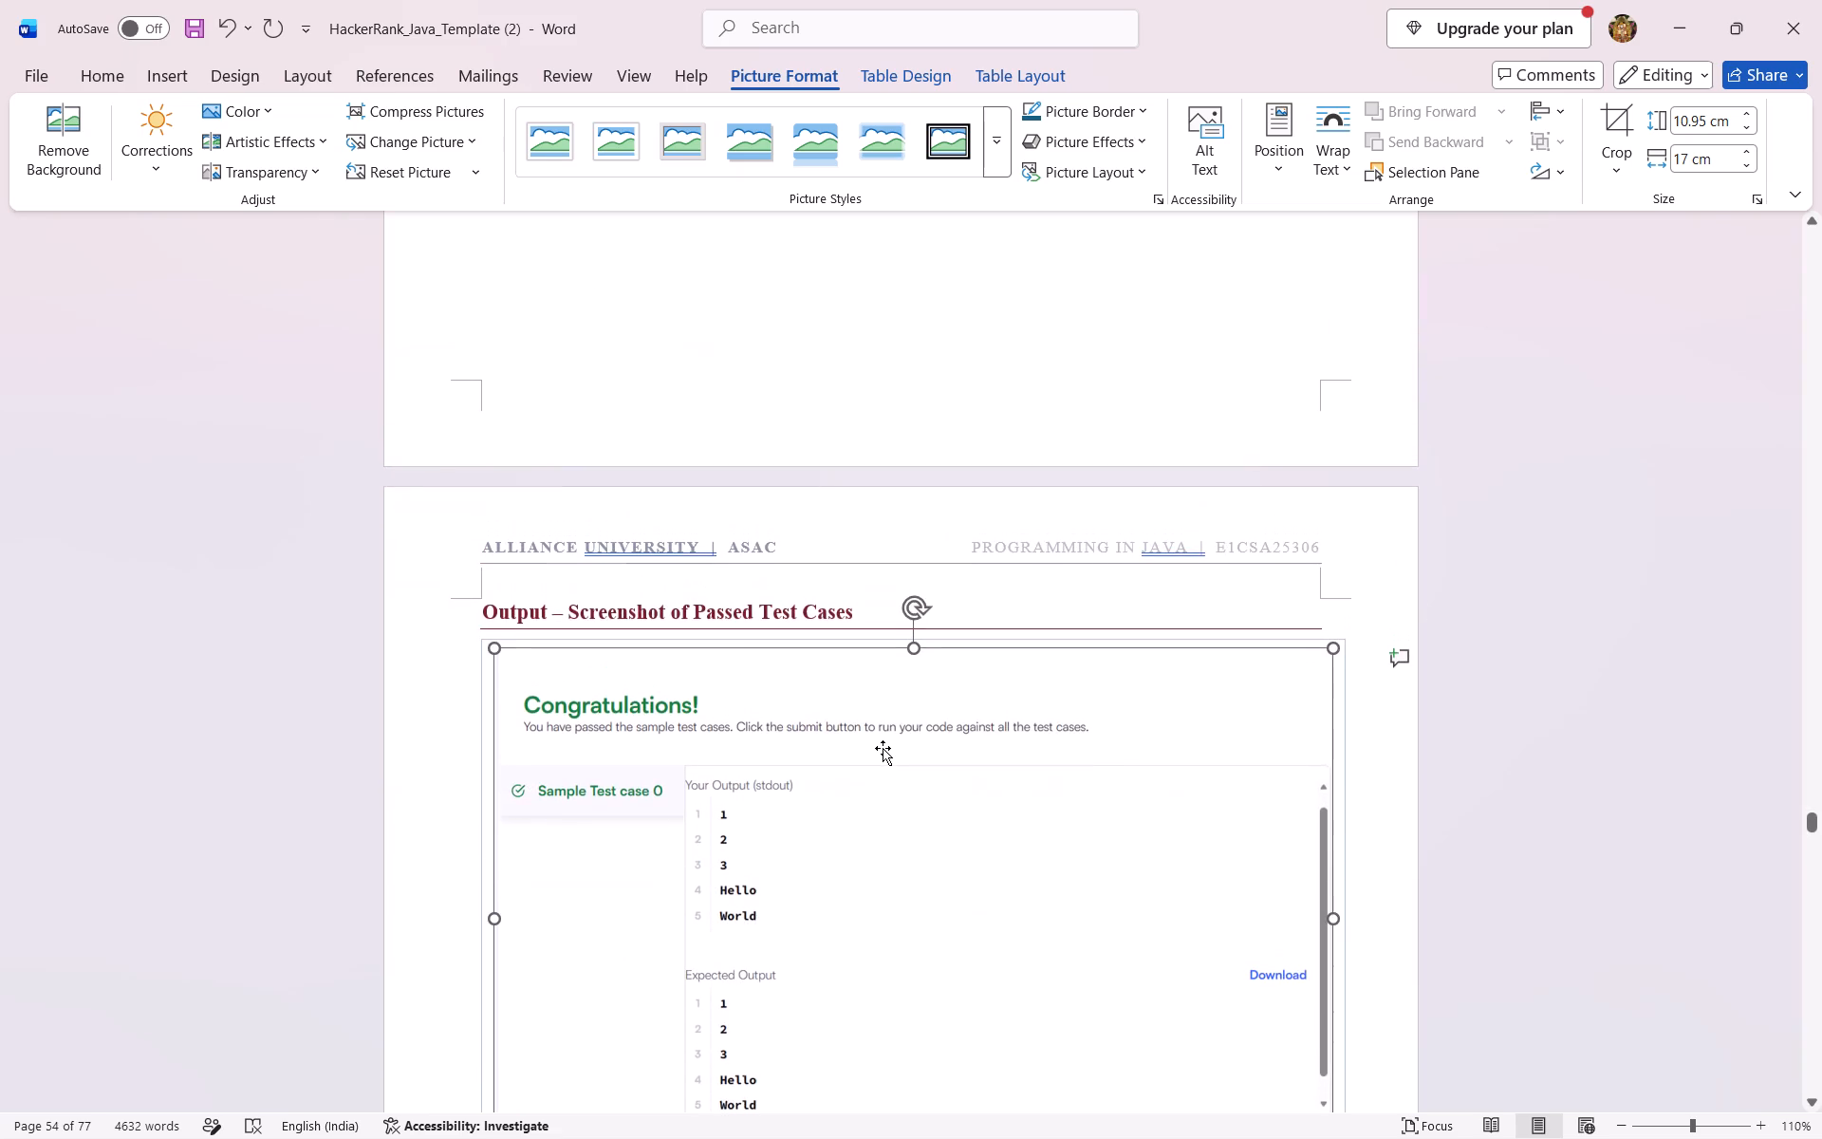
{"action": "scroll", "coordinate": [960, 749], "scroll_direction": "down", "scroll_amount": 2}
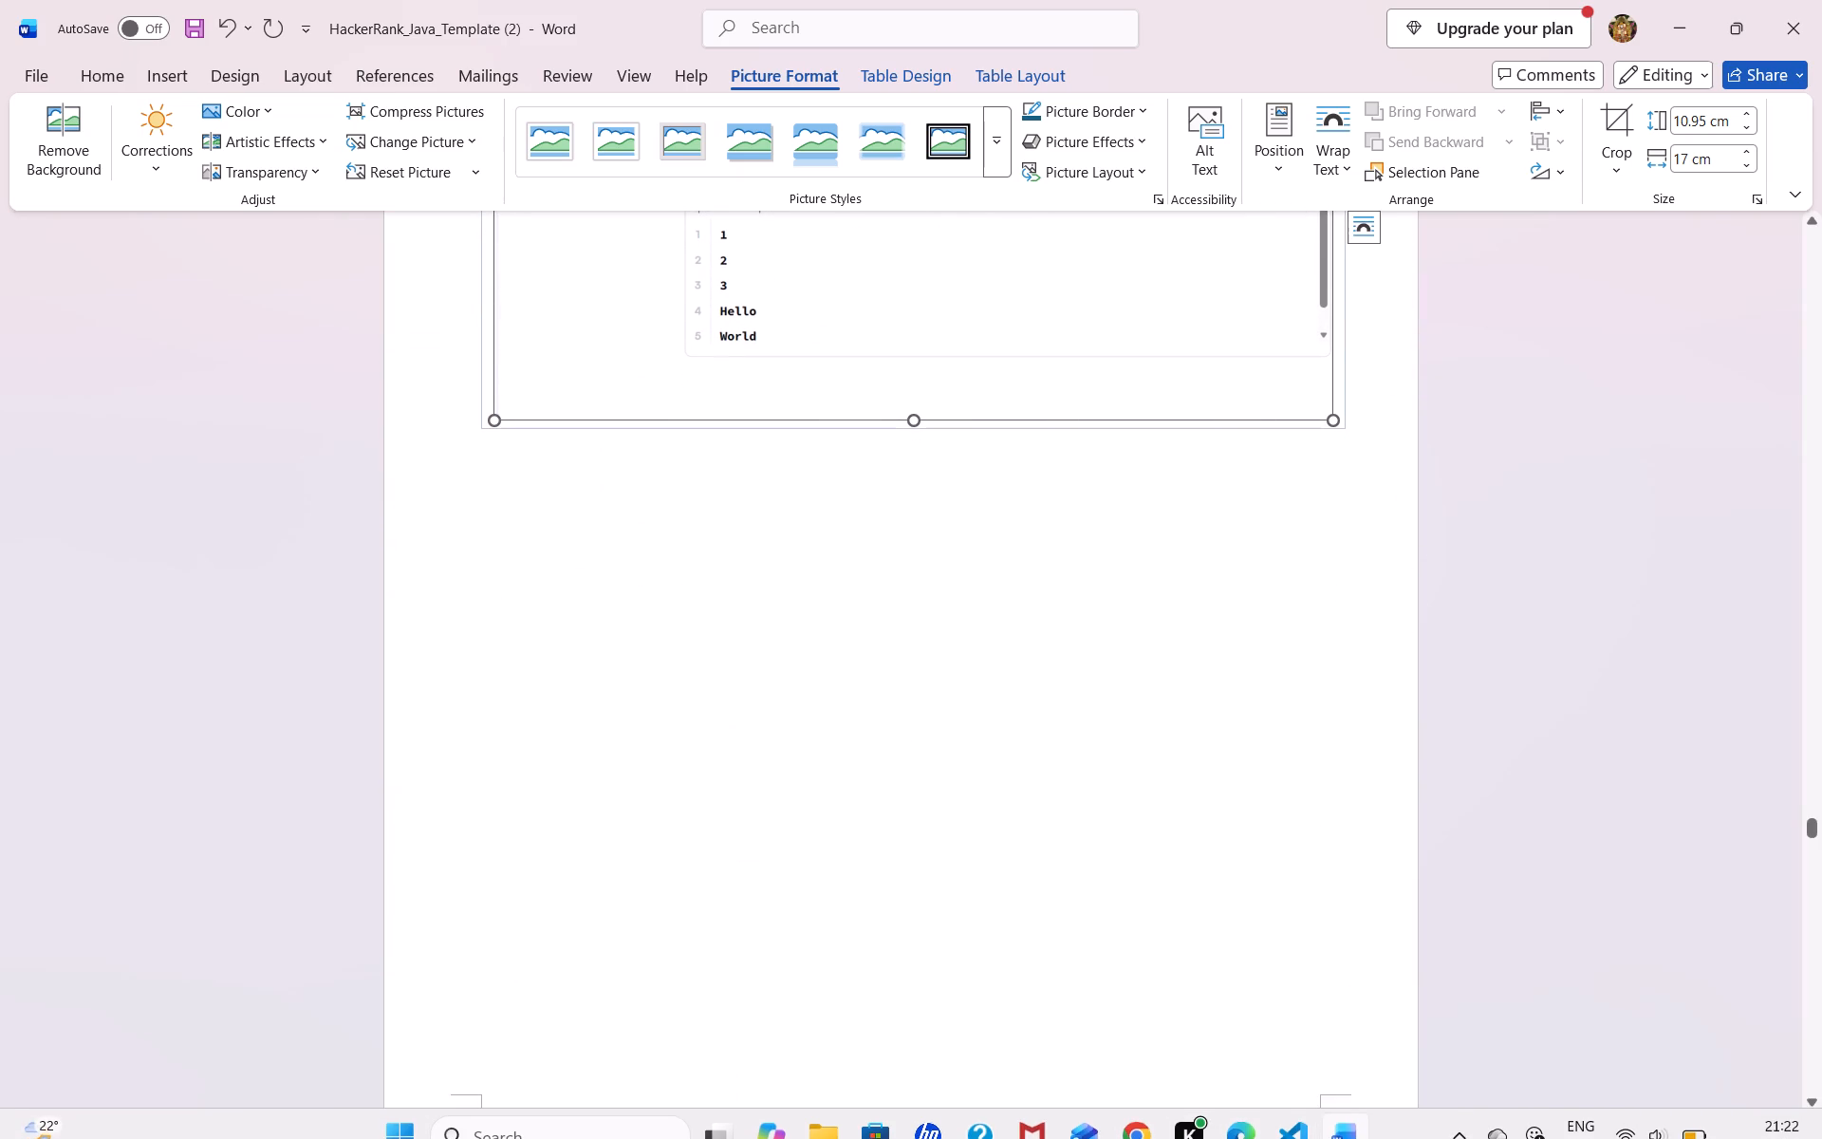
Switch to File Explorer showing the Downloads folder.
{"action": "left_click", "coordinate": [839, 1105]}
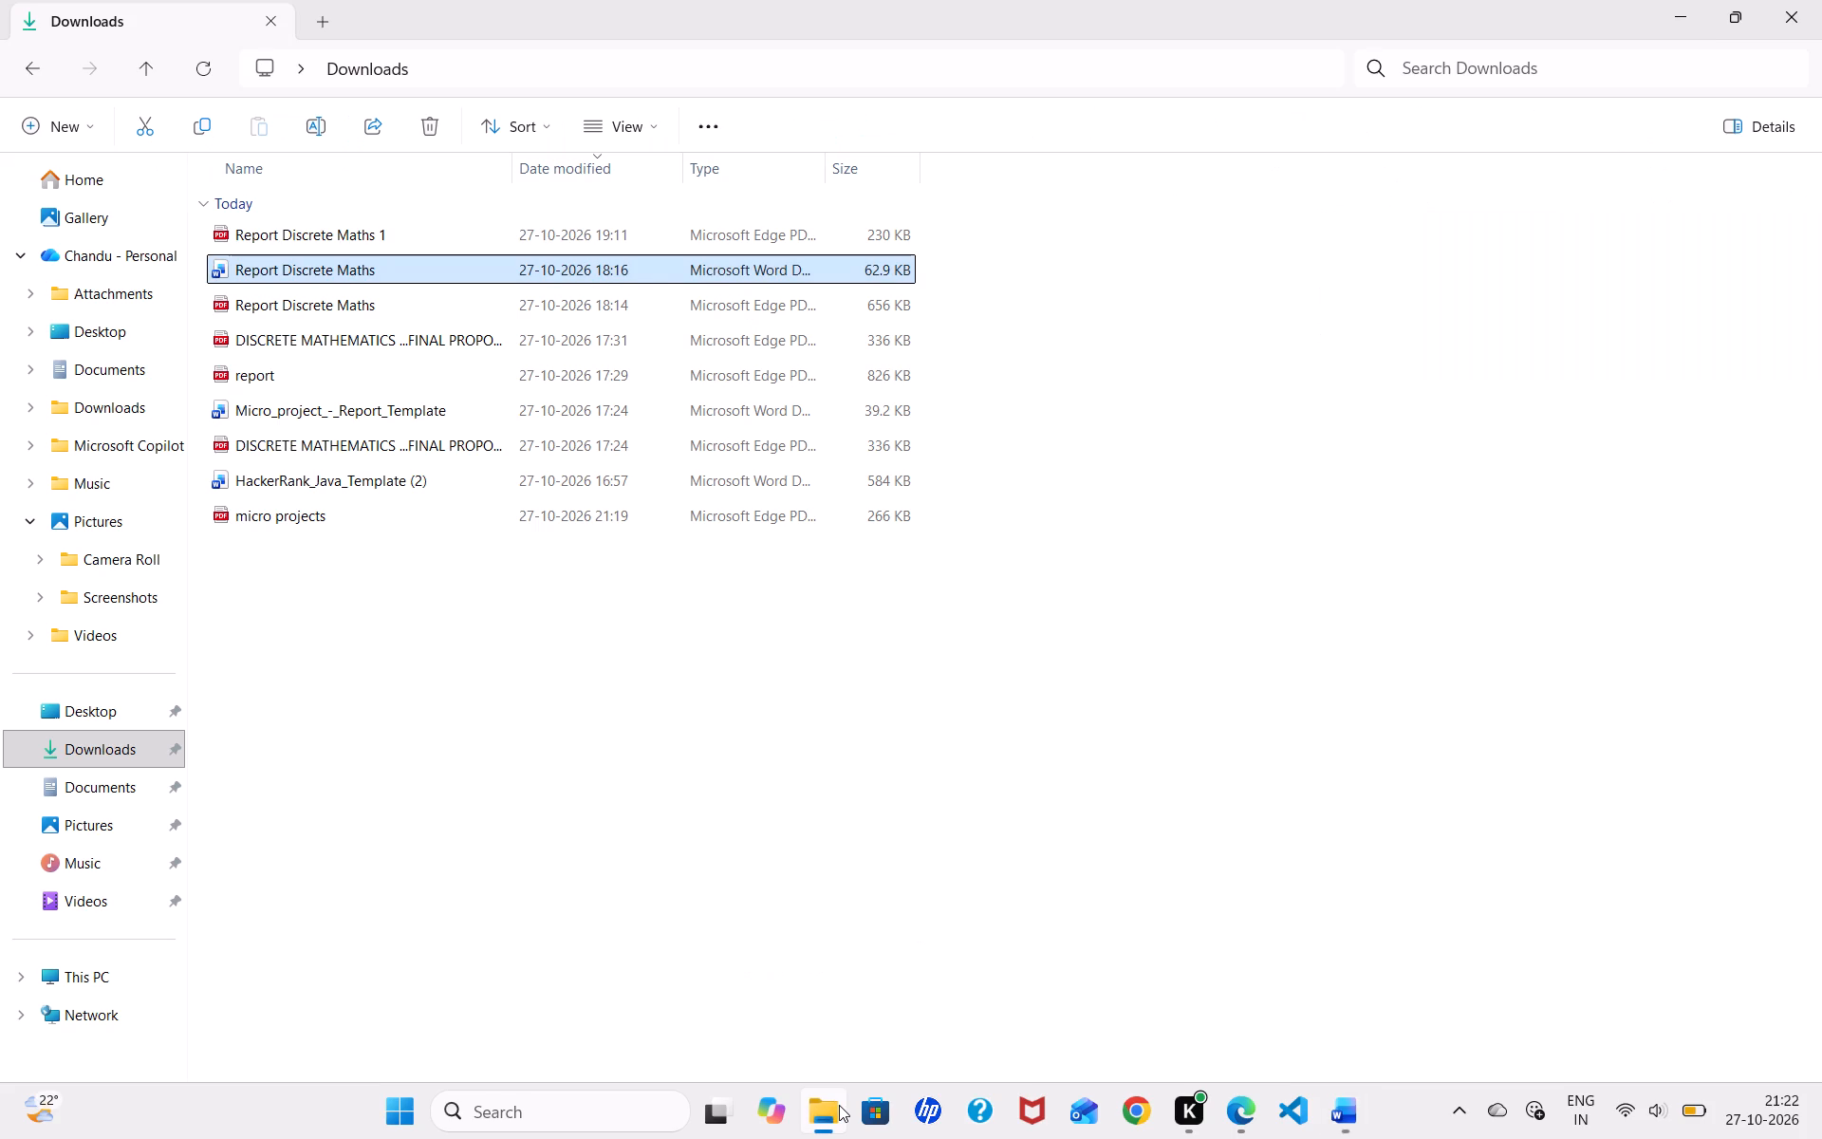
Open the Screenshots folder inside the OneDrive Pictures folder.
{"action": "left_click", "coordinate": [453, 221]}
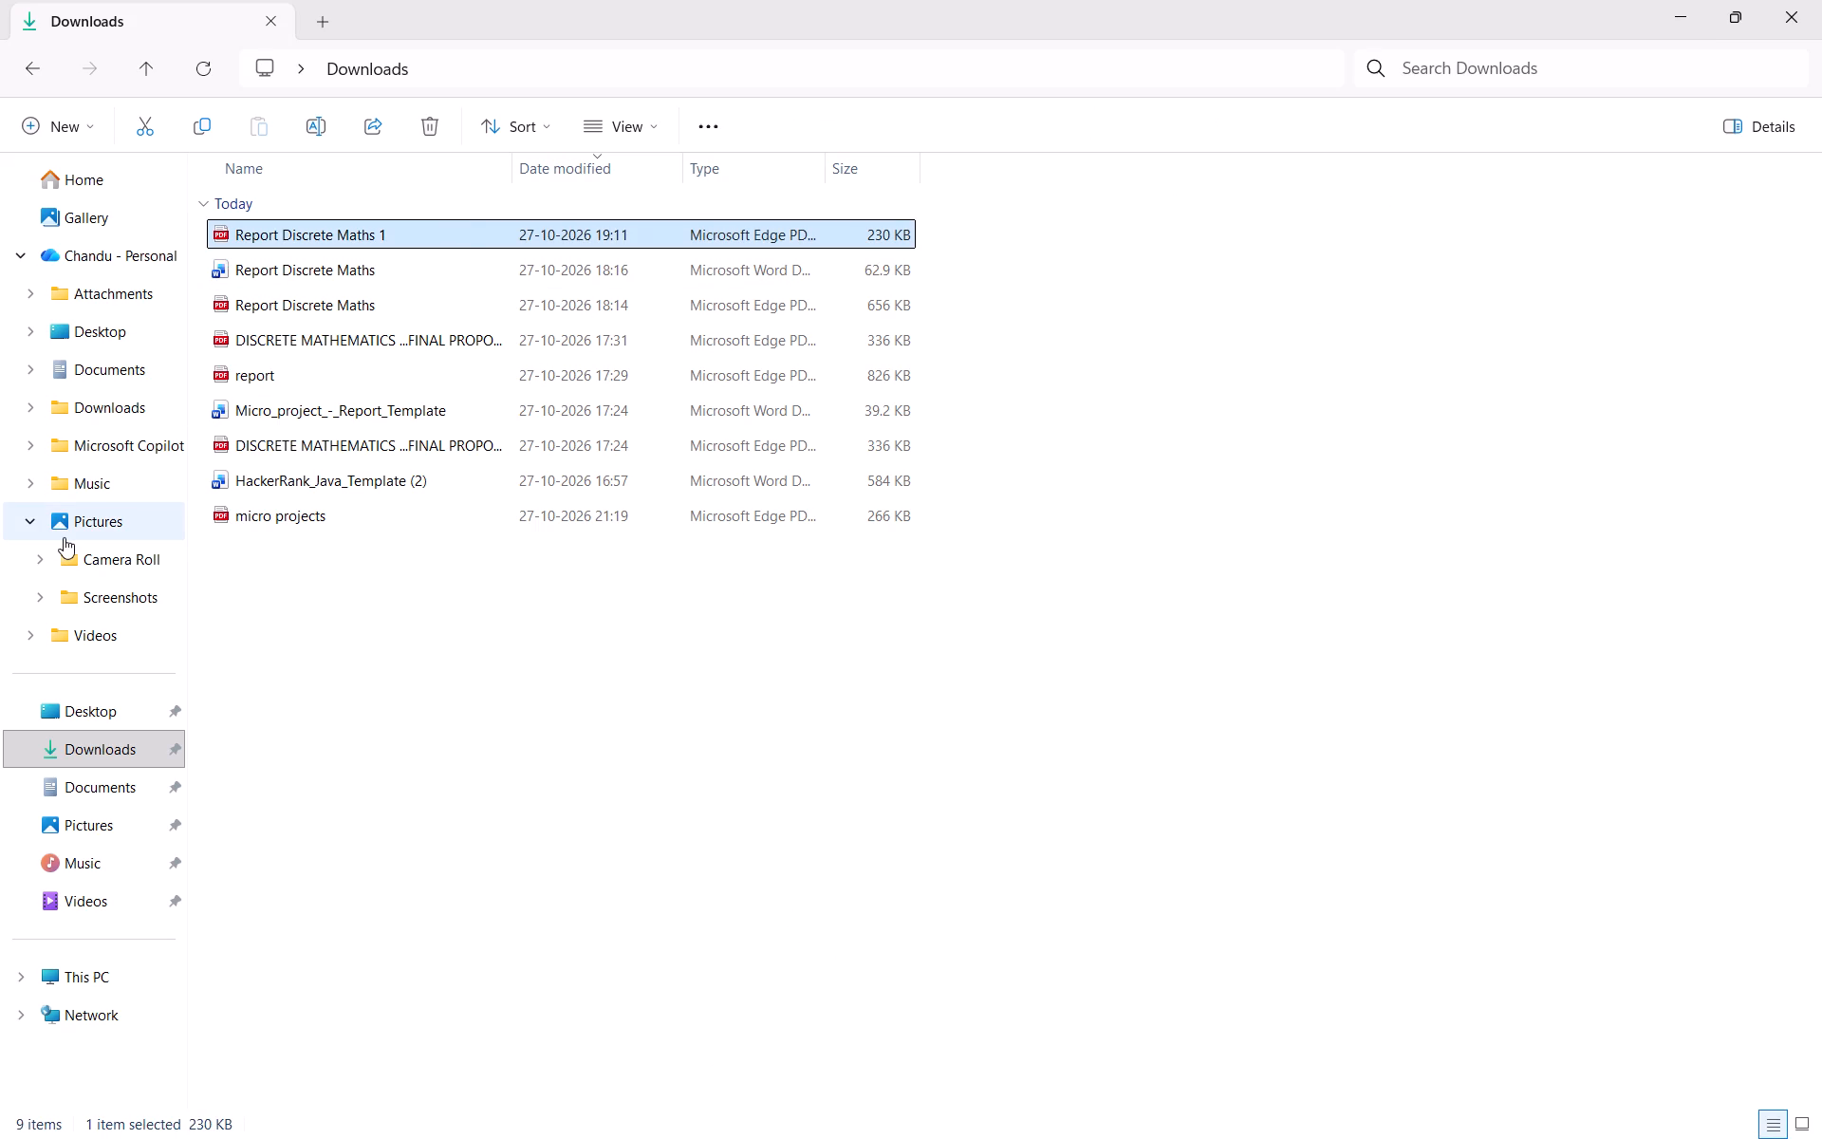
{"action": "double_click", "coordinate": [65, 537]}
{"action": "left_click", "coordinate": [400, 239]}
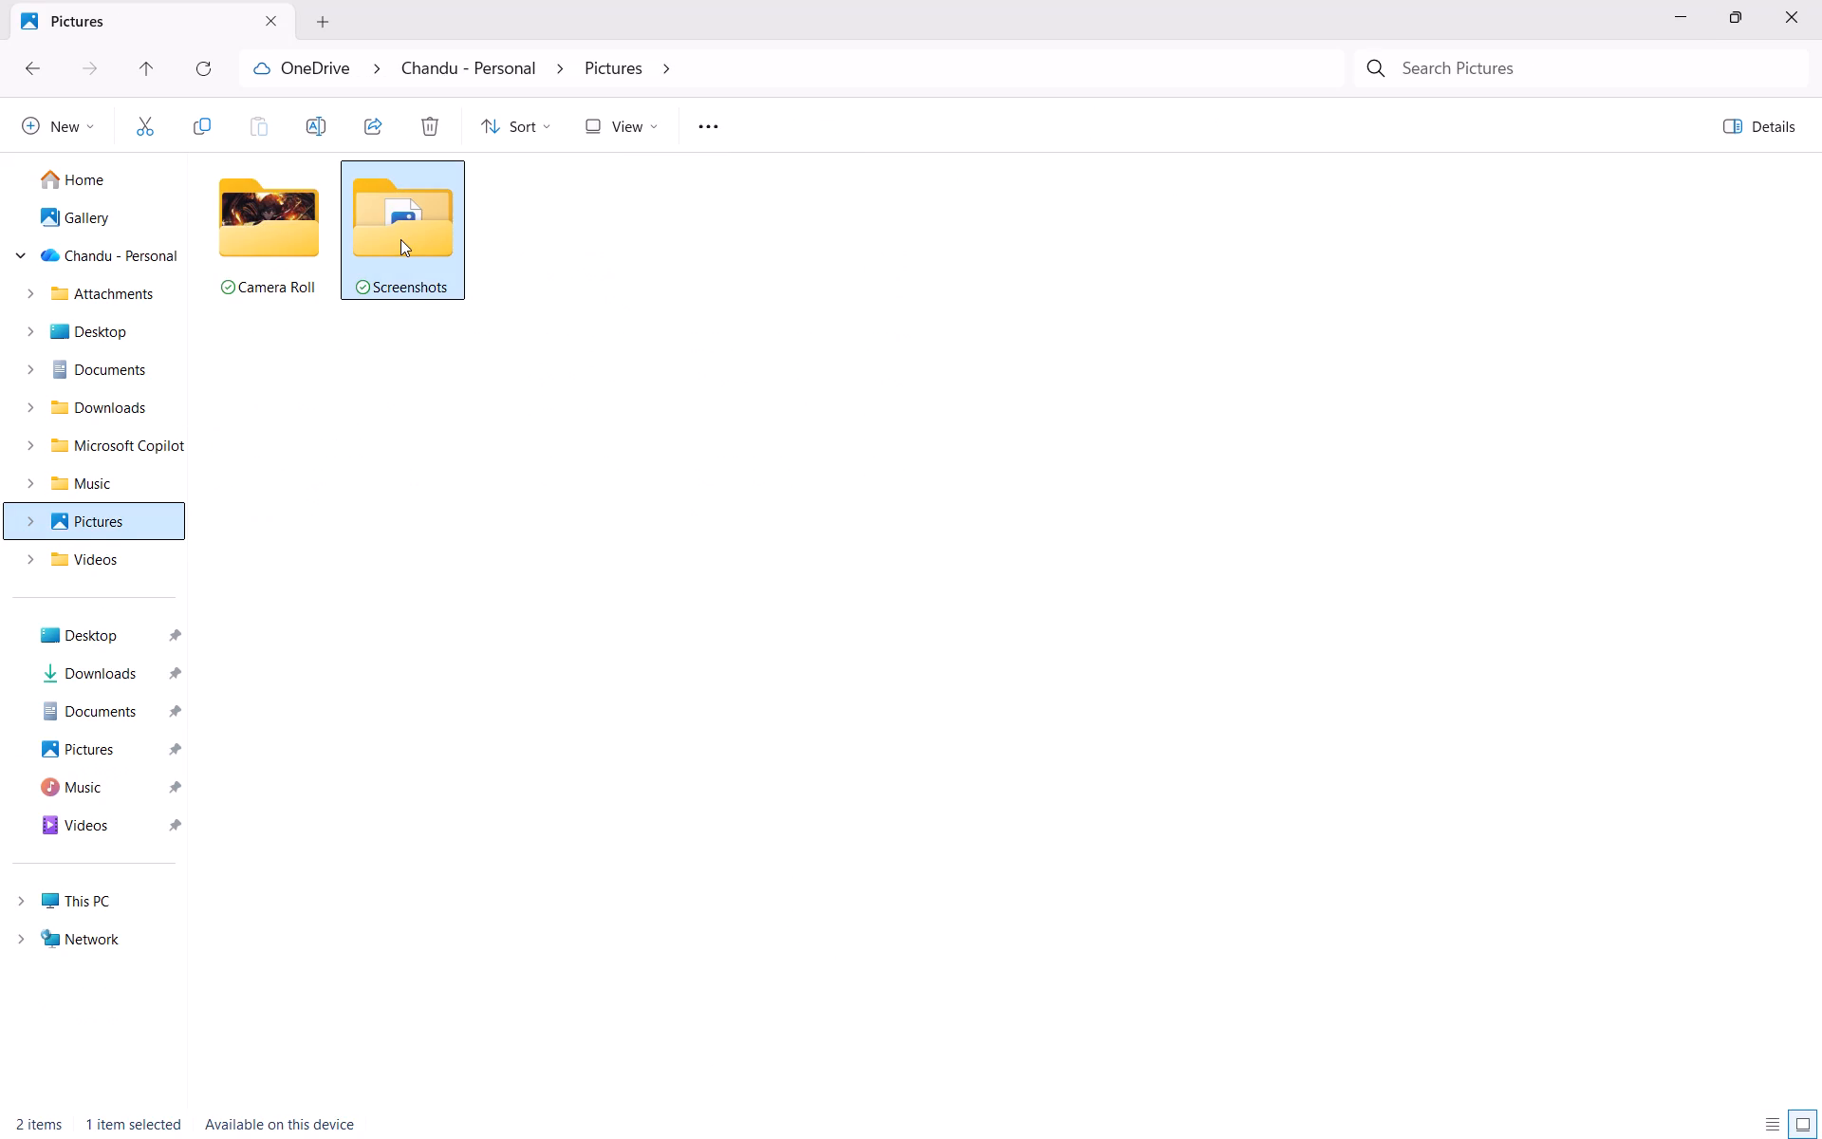
{"action": "double_click", "coordinate": [400, 239]}
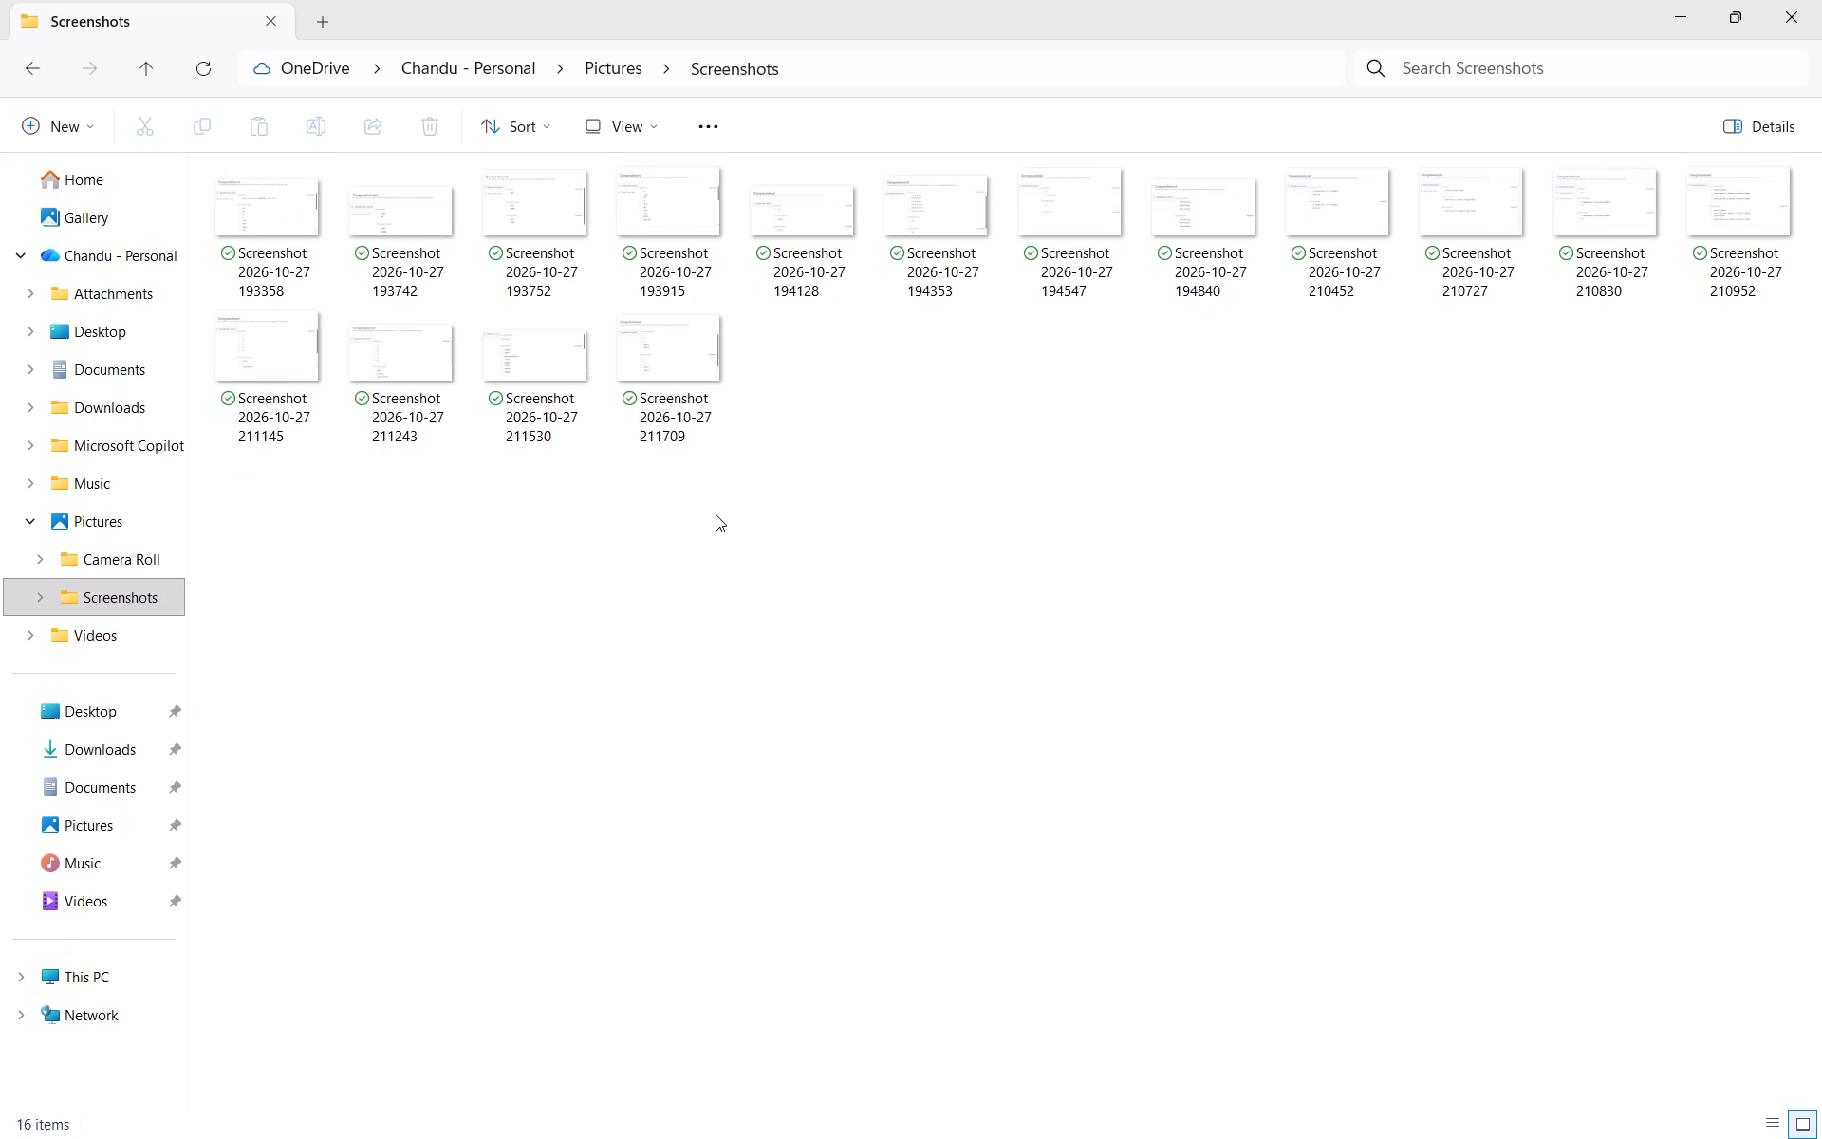
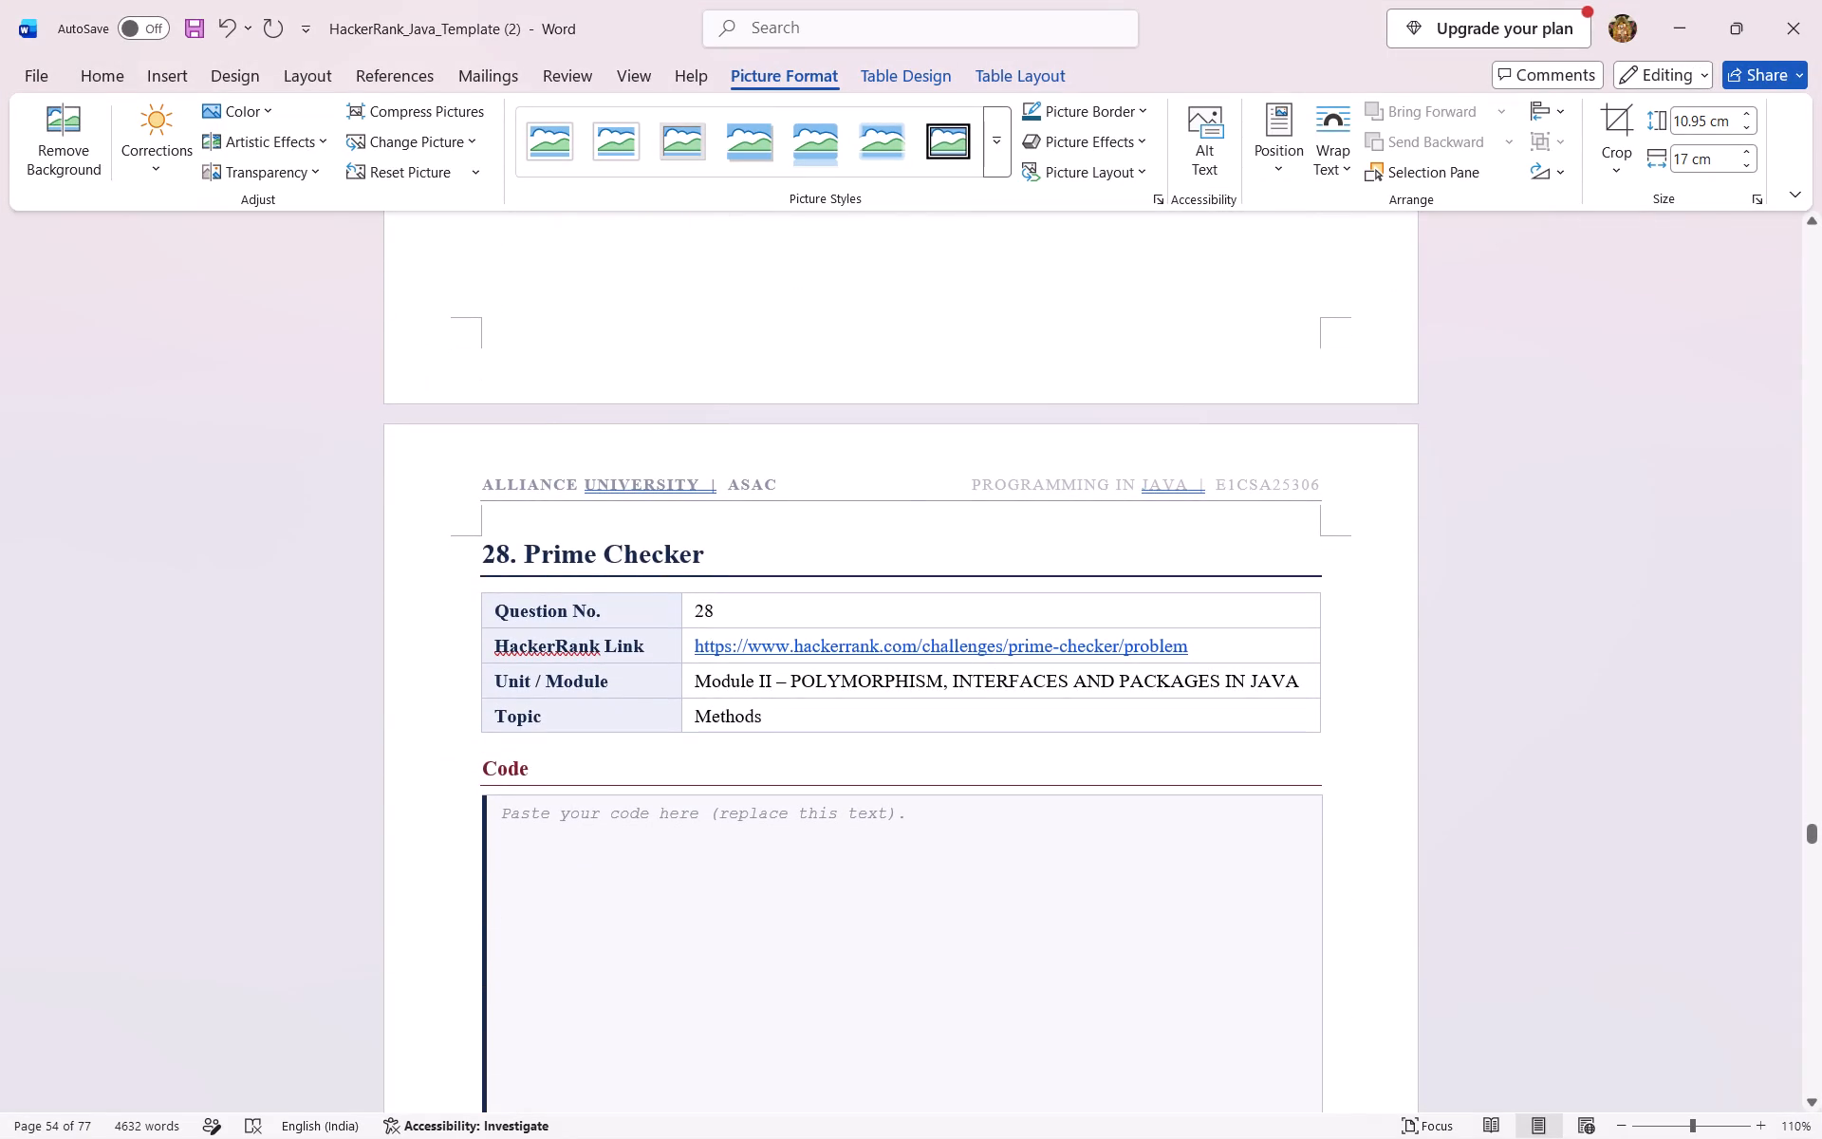
Open question 28's HackerRank link for Prime Checker in the browser and close the finished Java Generics page.
{"action": "scroll", "coordinate": [900, 477], "scroll_direction": "down", "scroll_amount": 7}
{"action": "scroll", "coordinate": [900, 477], "scroll_direction": "up", "scroll_amount": 3}
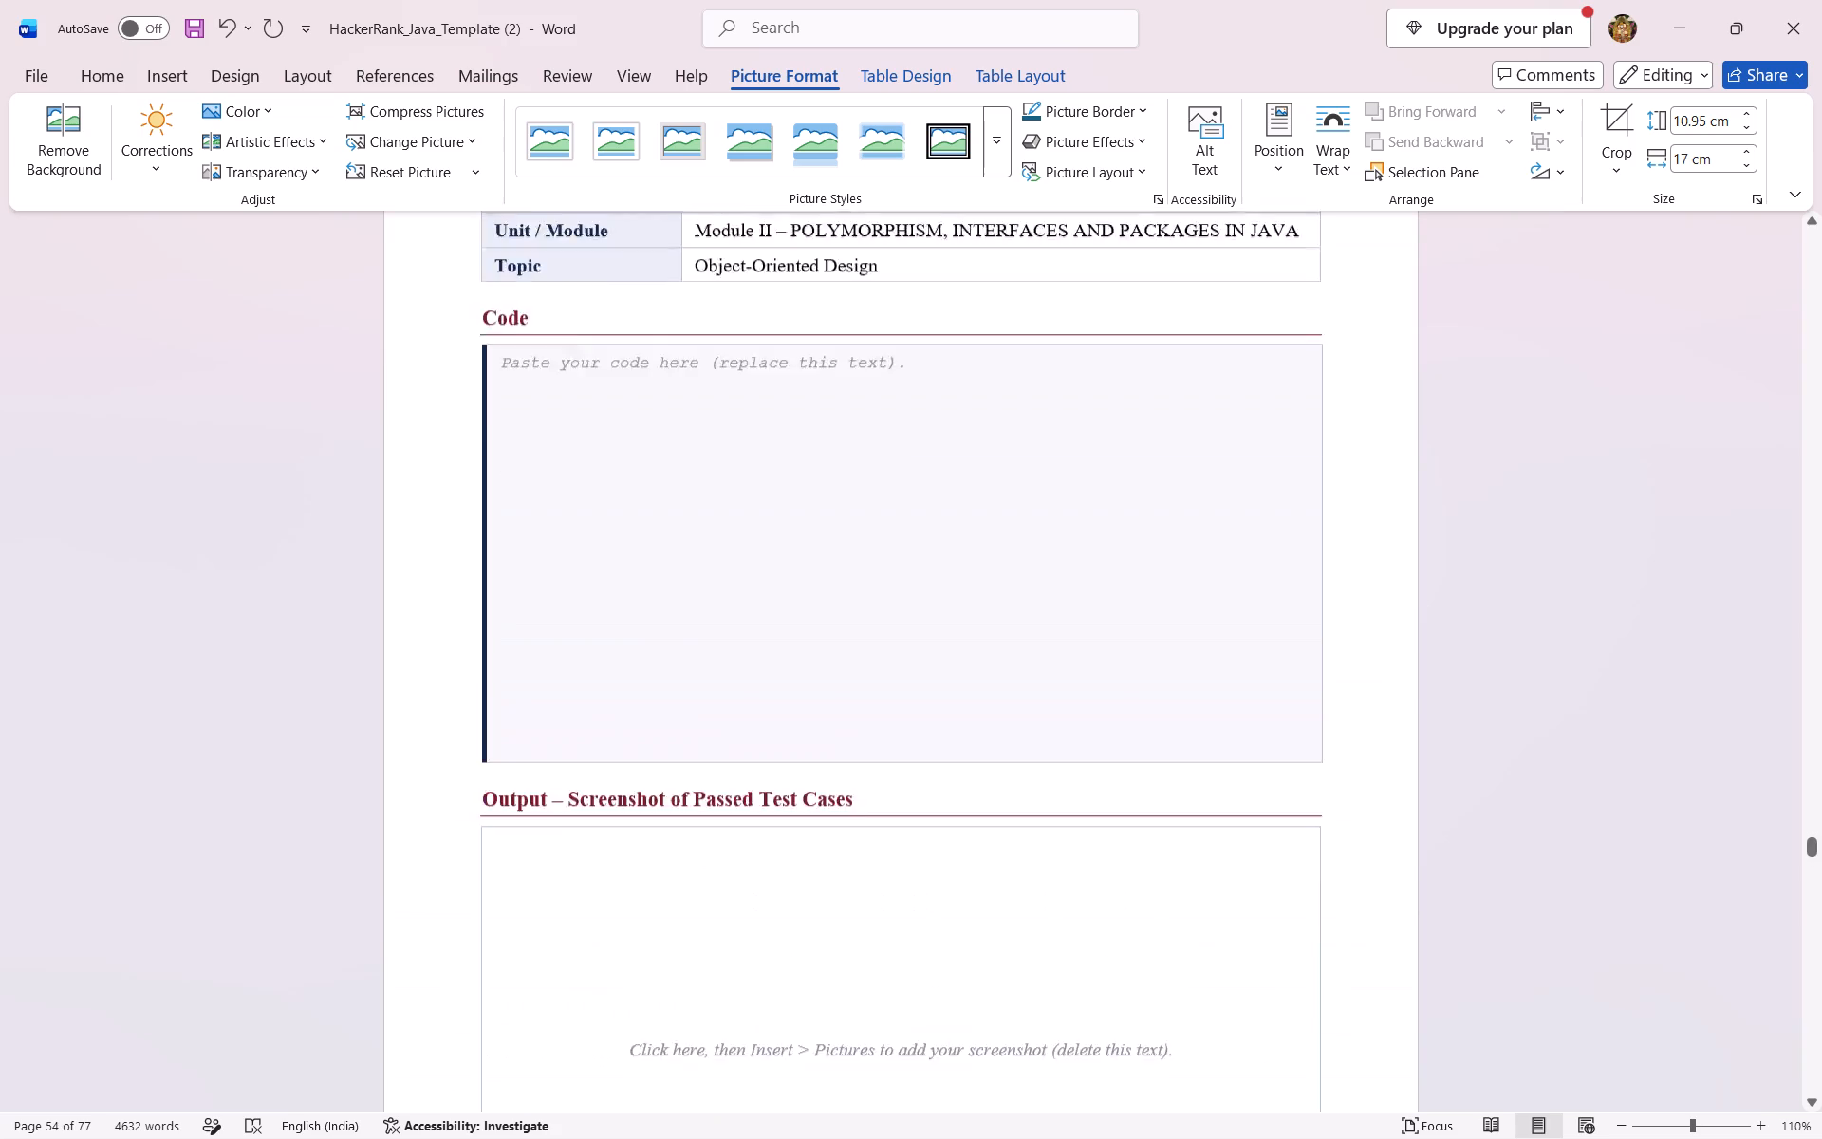
{"action": "scroll", "coordinate": [900, 477], "scroll_direction": "up", "scroll_amount": 5}
{"action": "scroll", "coordinate": [900, 477], "scroll_direction": "down", "scroll_amount": 1}
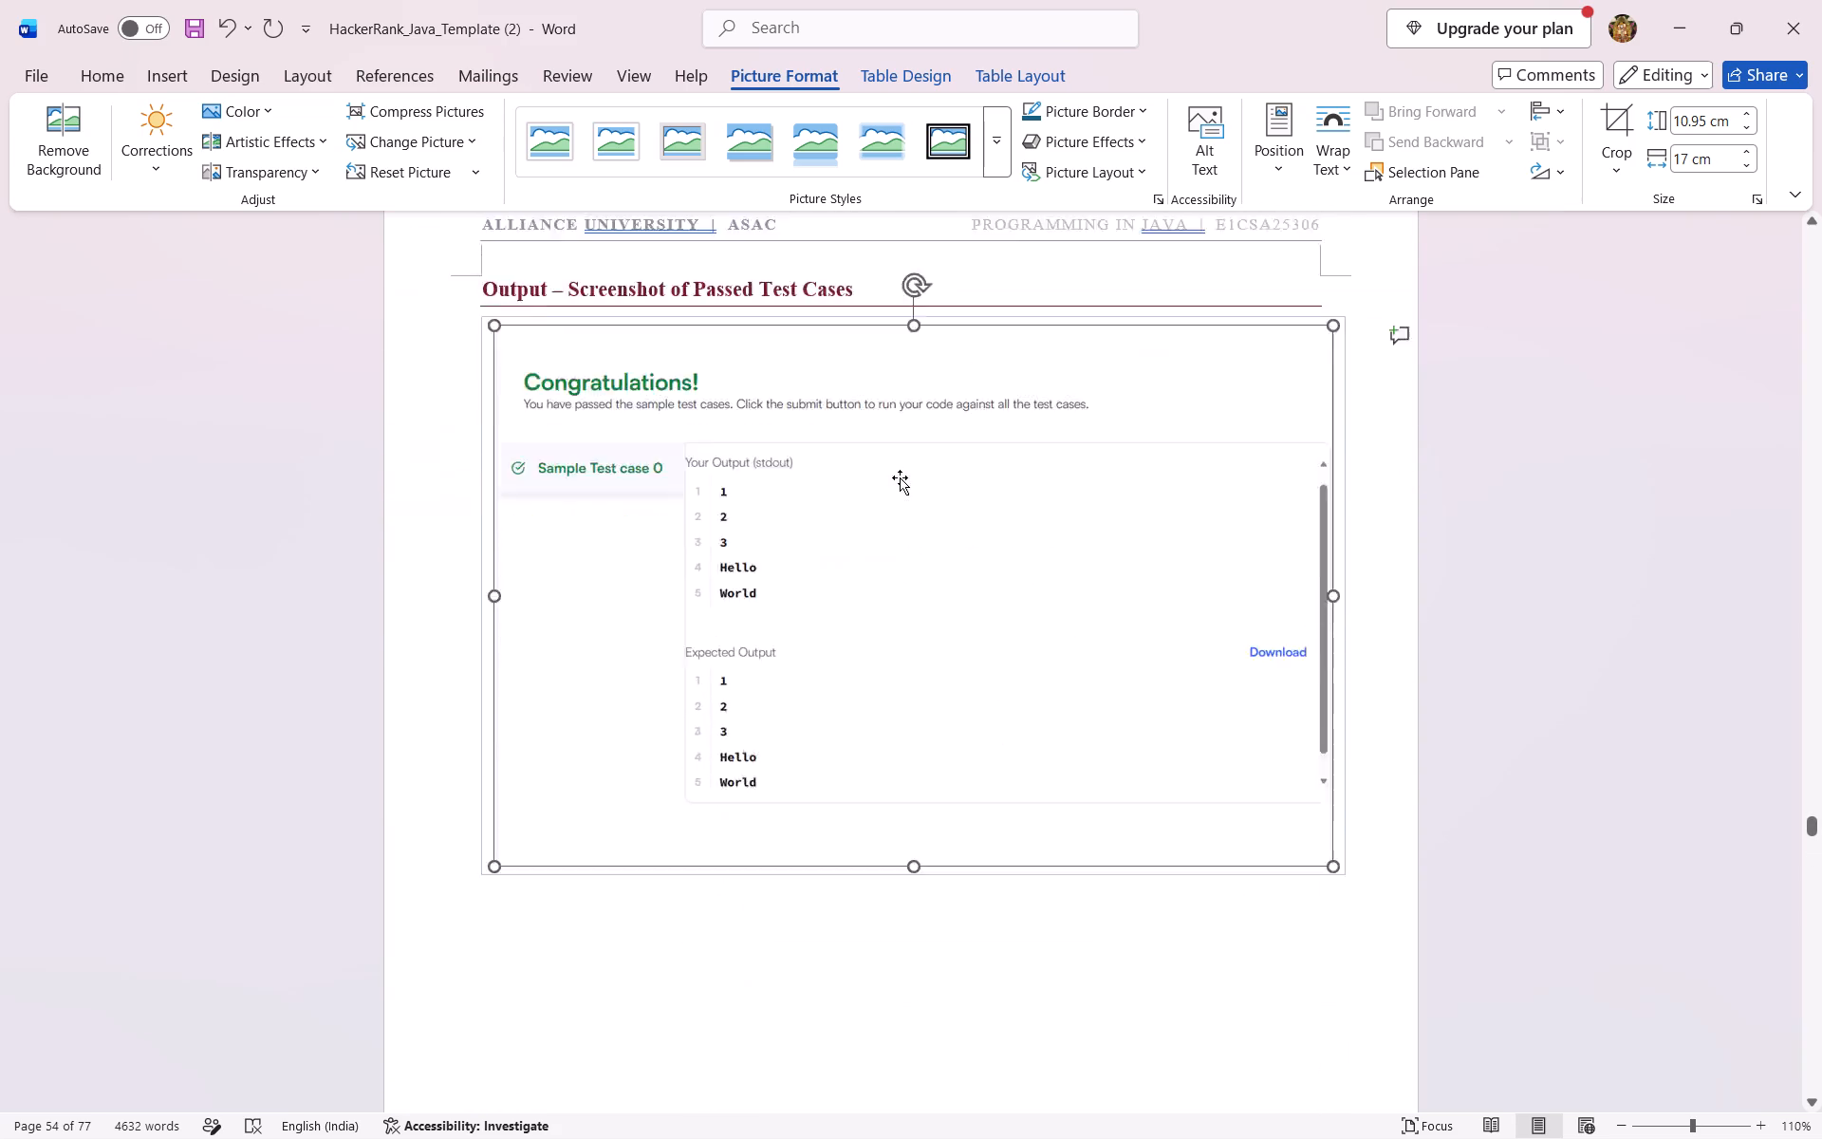
{"action": "scroll", "coordinate": [900, 477], "scroll_direction": "down", "scroll_amount": 3}
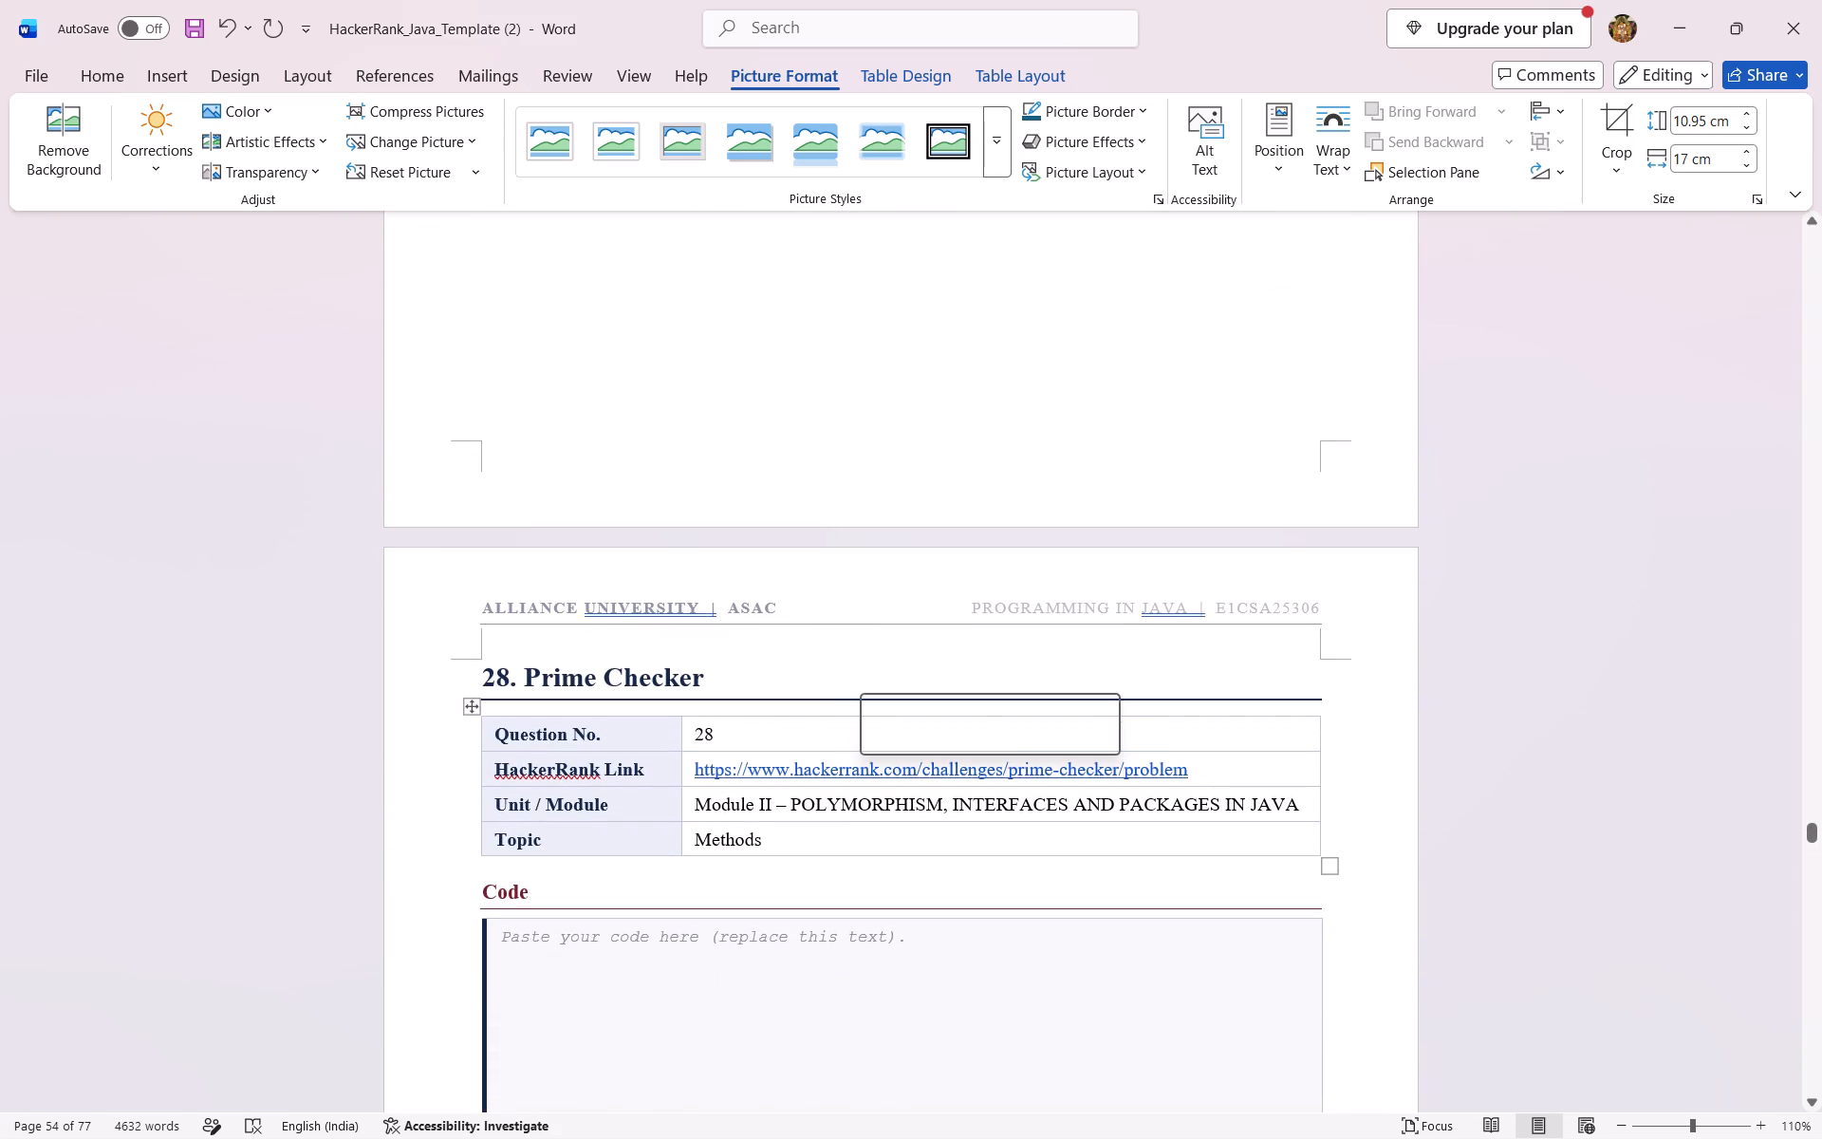
{"action": "left_click", "coordinate": [848, 775], "text": "ctrl"}
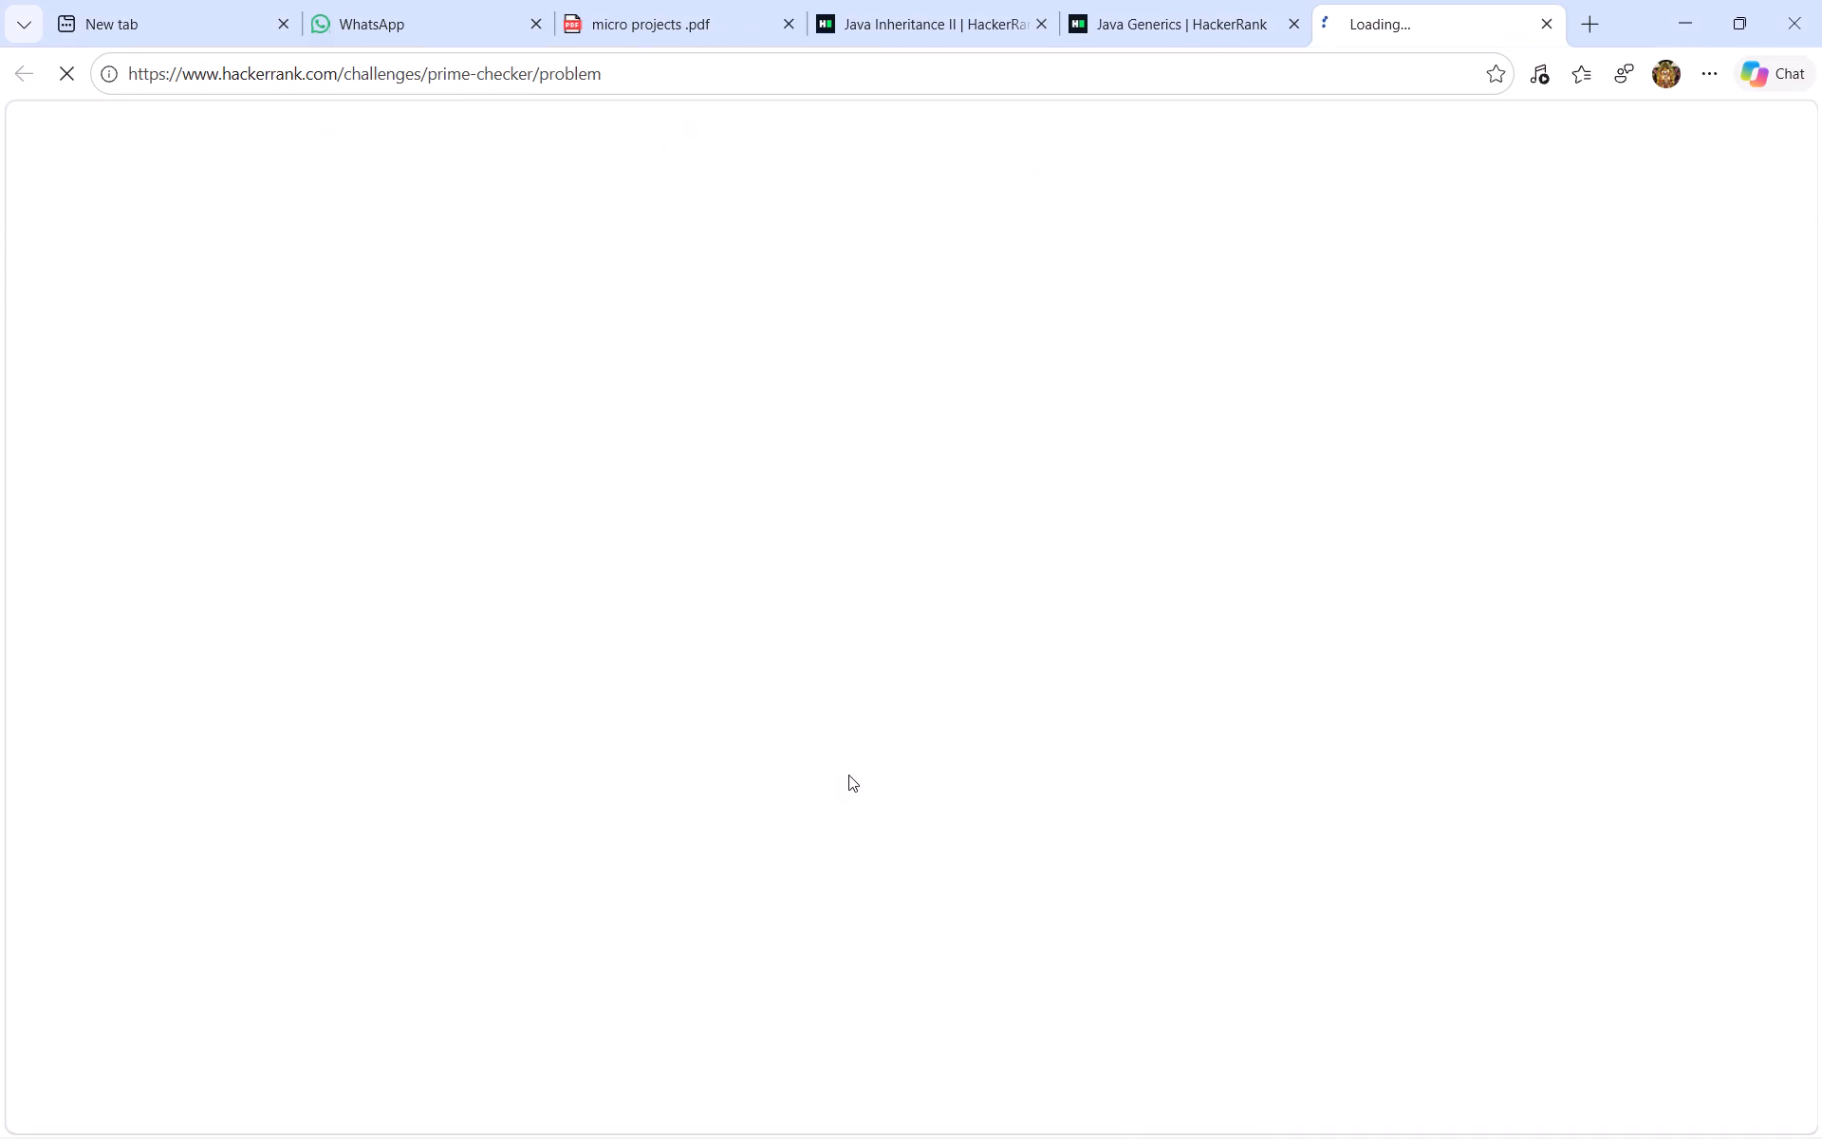
{"action": "left_click", "coordinate": [1287, 26]}
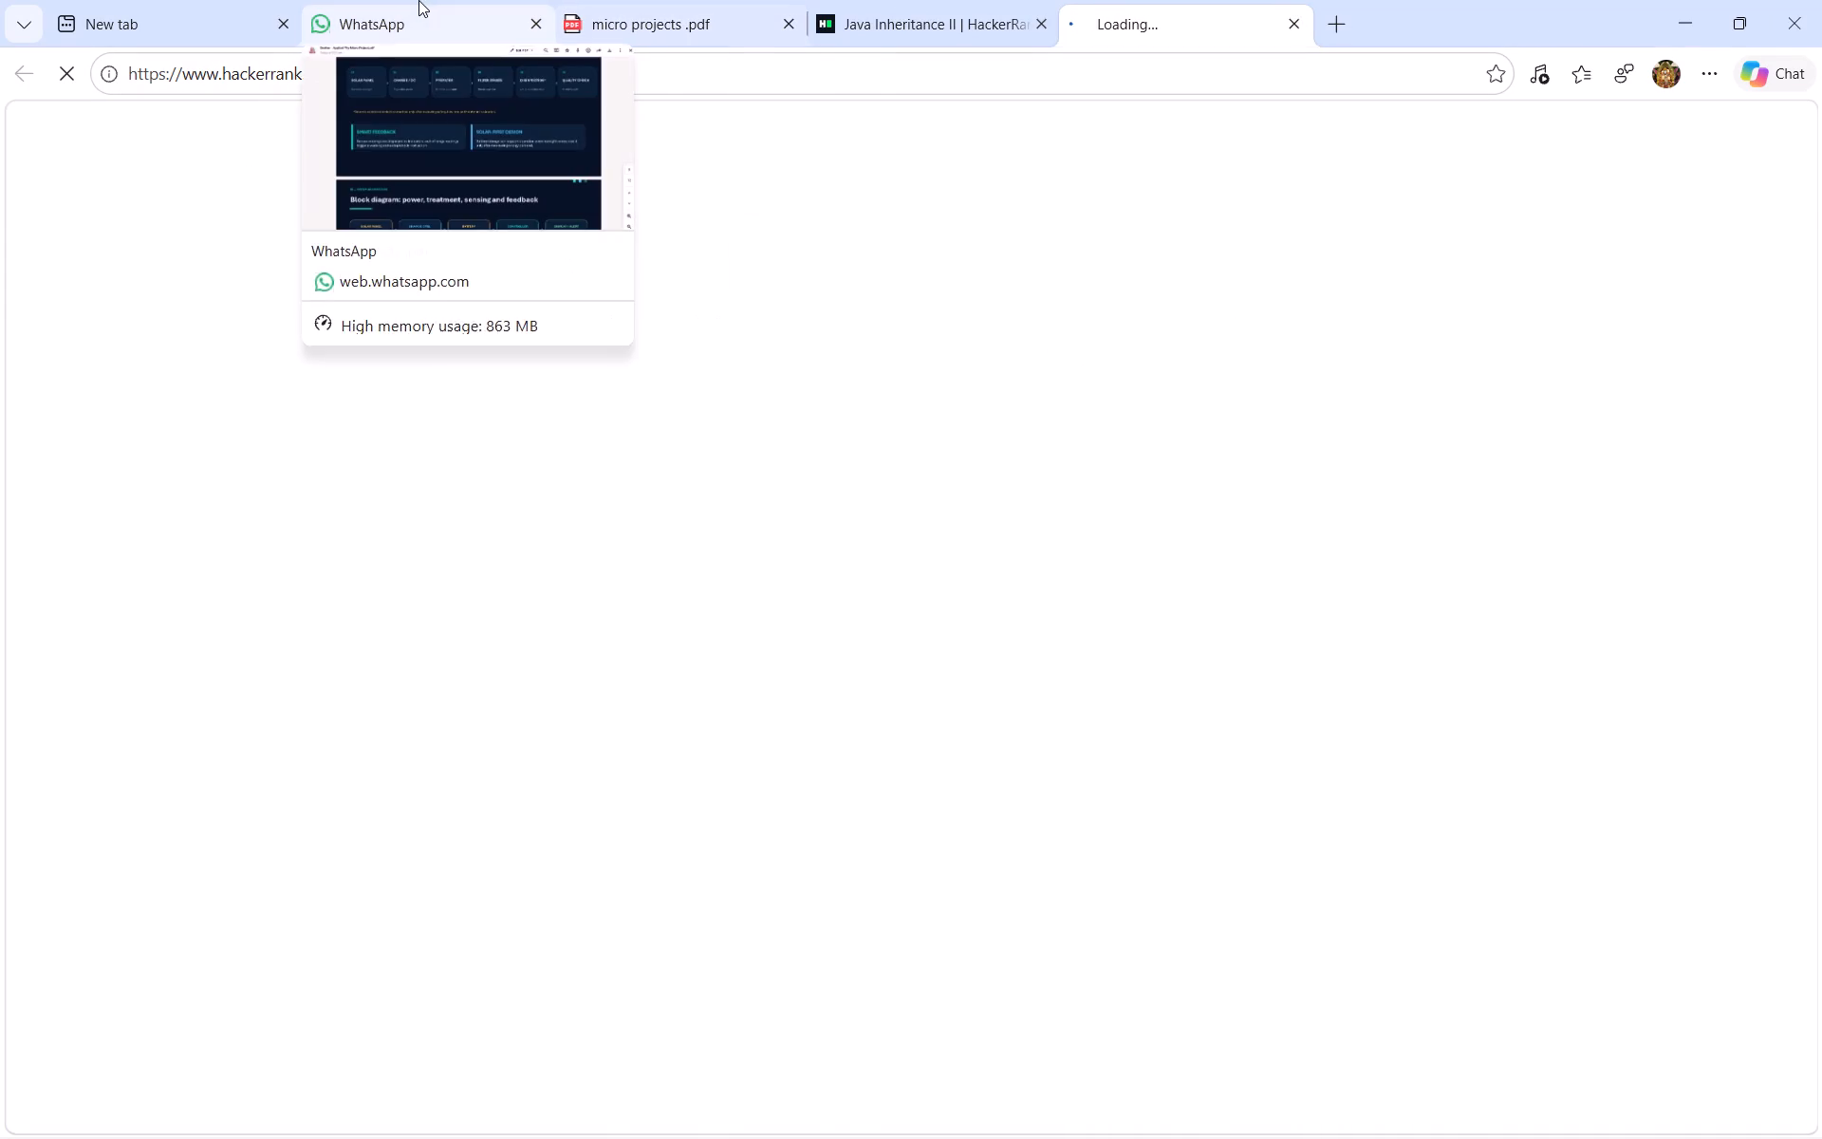
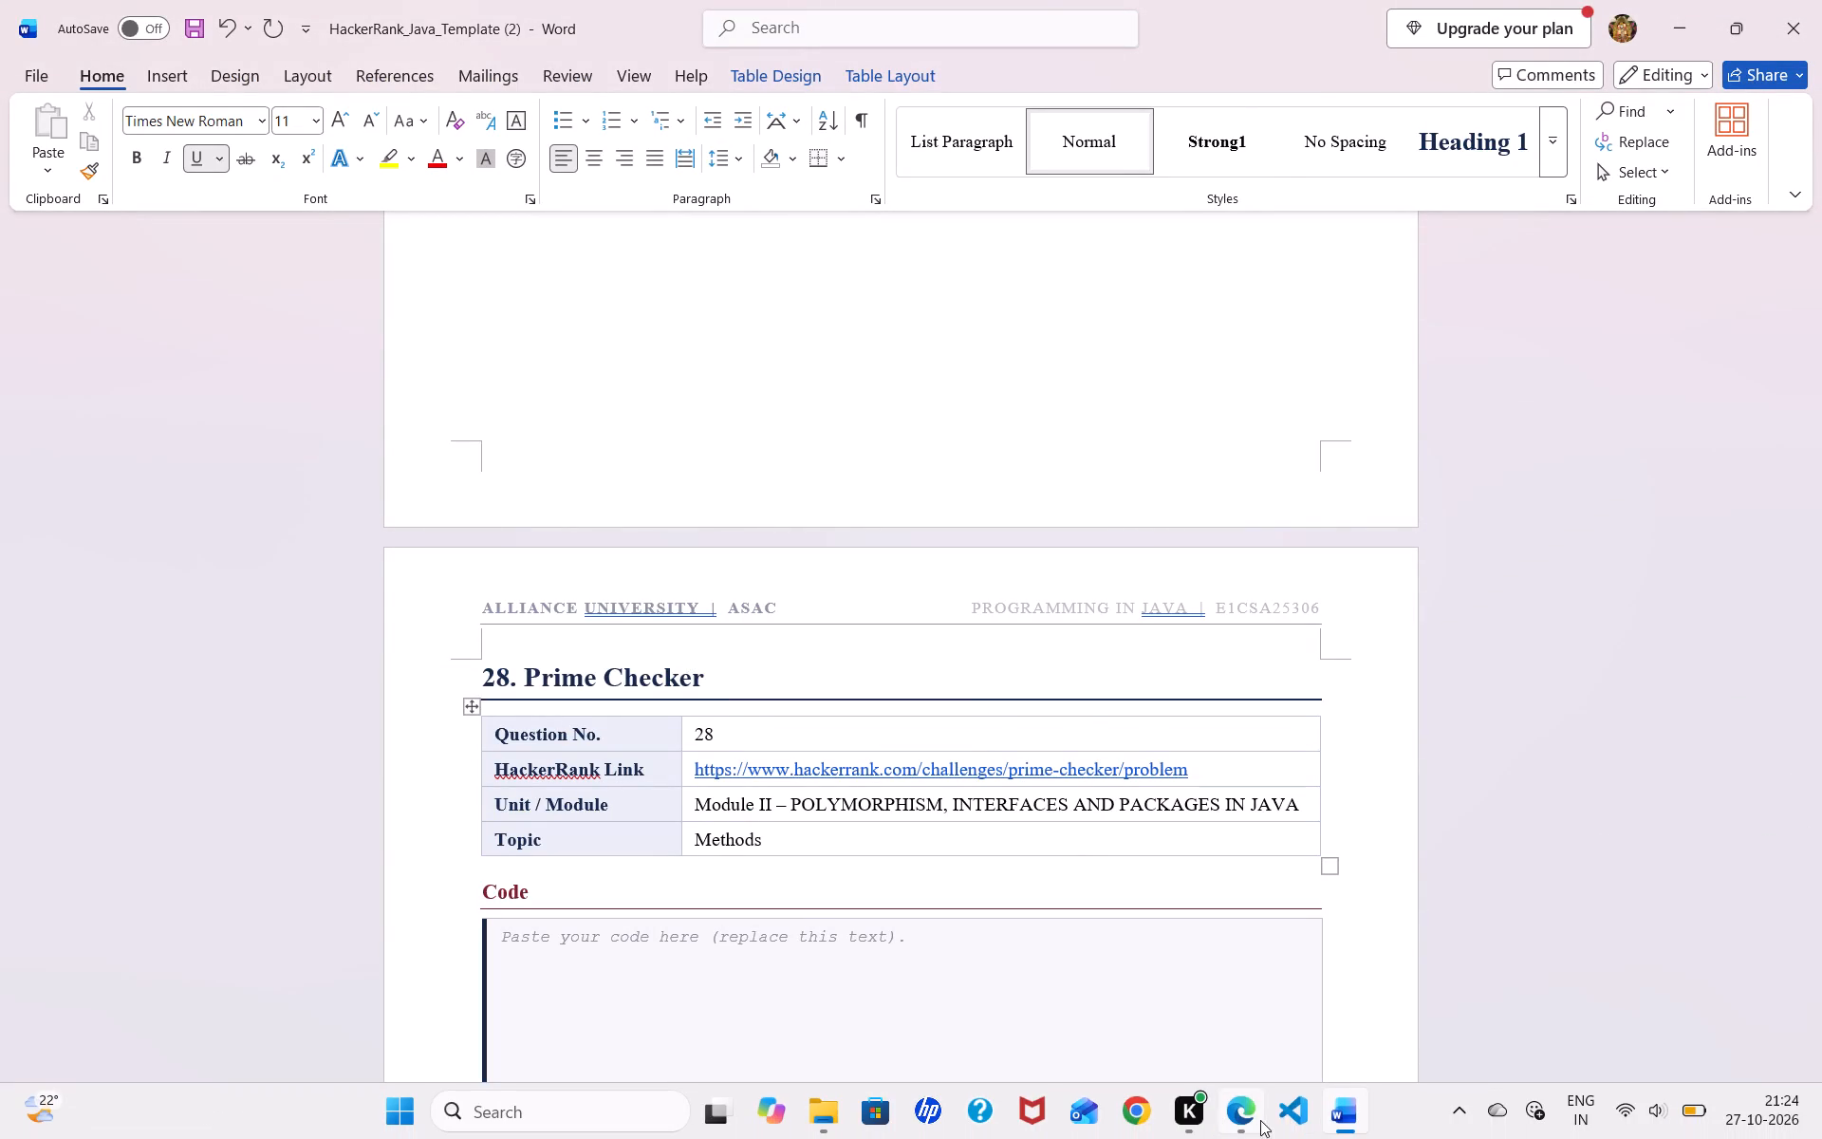
Switch to the browser and open the accepted Java 8 submission for Prime Checker in the HackerRank code editor.
{"action": "left_click", "coordinate": [1331, 1118]}
{"action": "scroll", "coordinate": [1297, 1115], "scroll_direction": "left", "scroll_amount": 1}
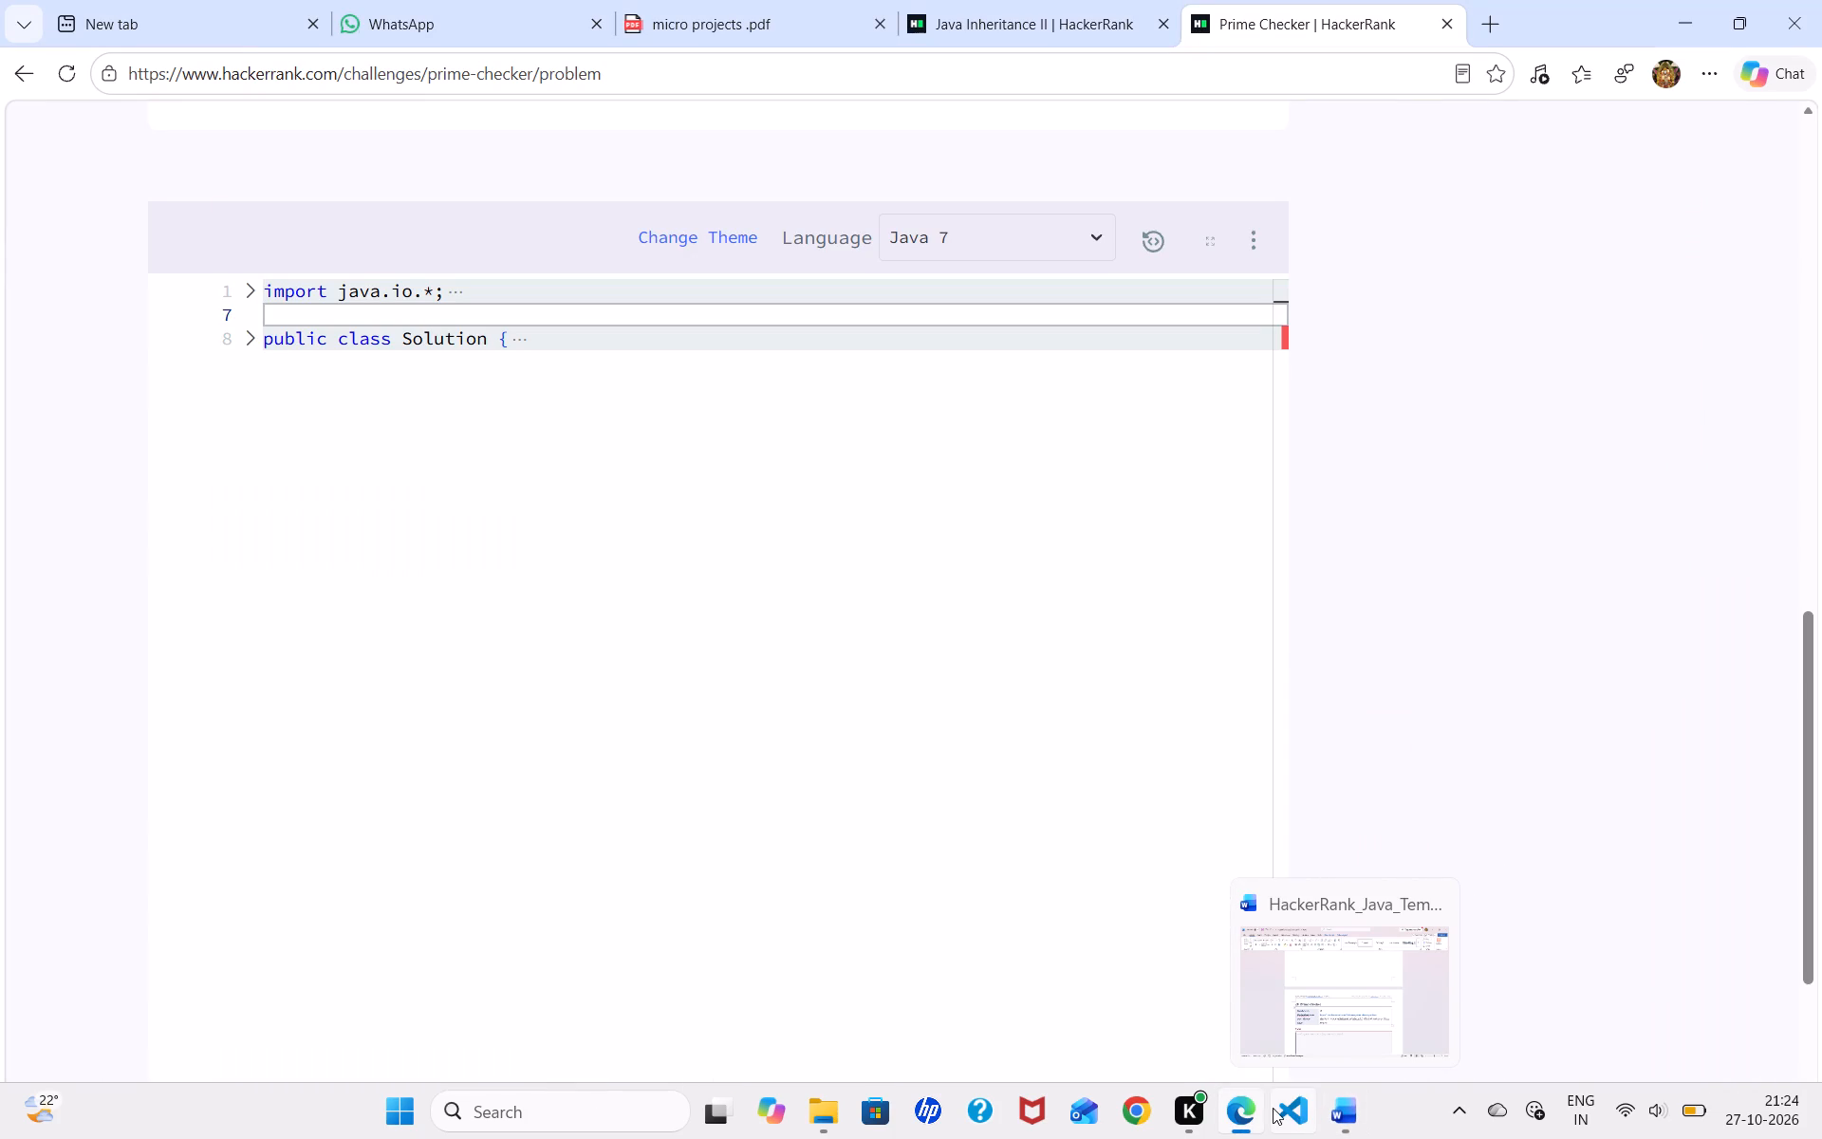
{"action": "left_click", "coordinate": [1338, 1108]}
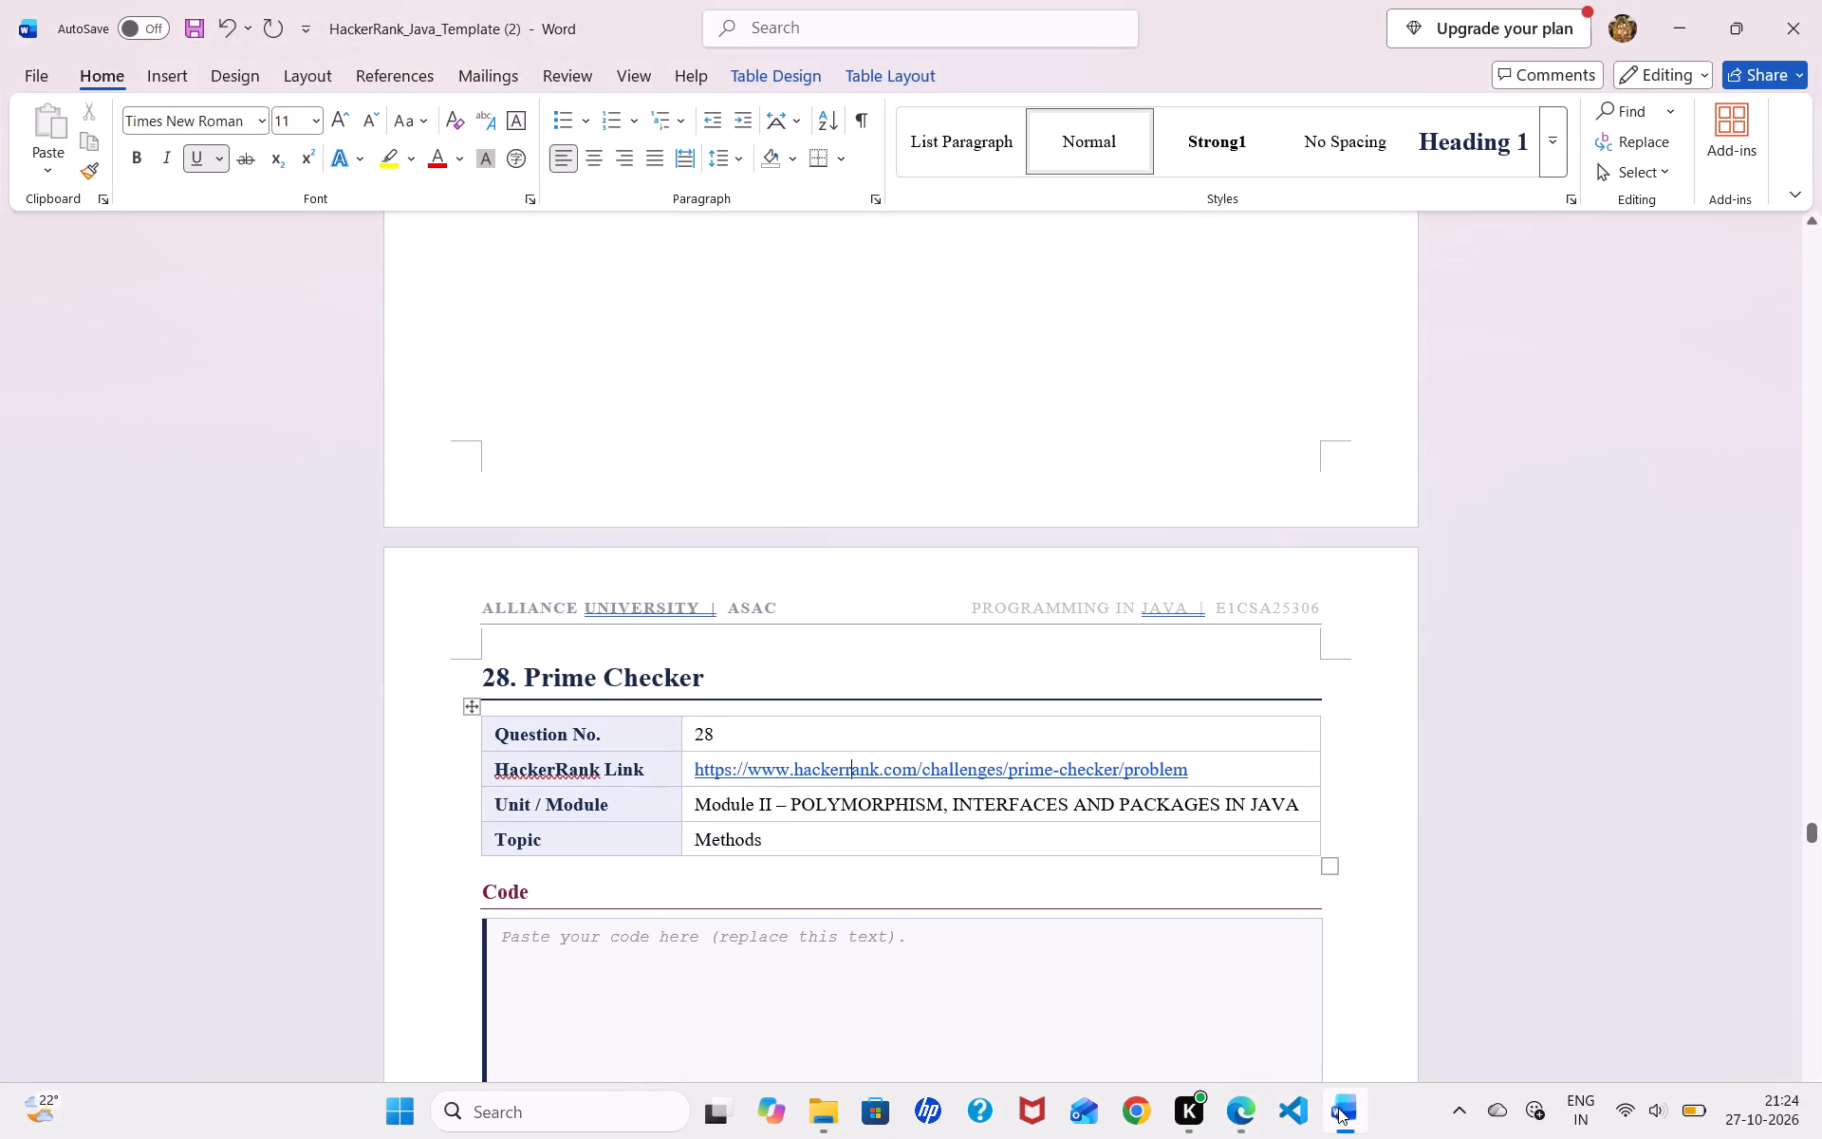
{"action": "left_click", "coordinate": [1219, 1039]}
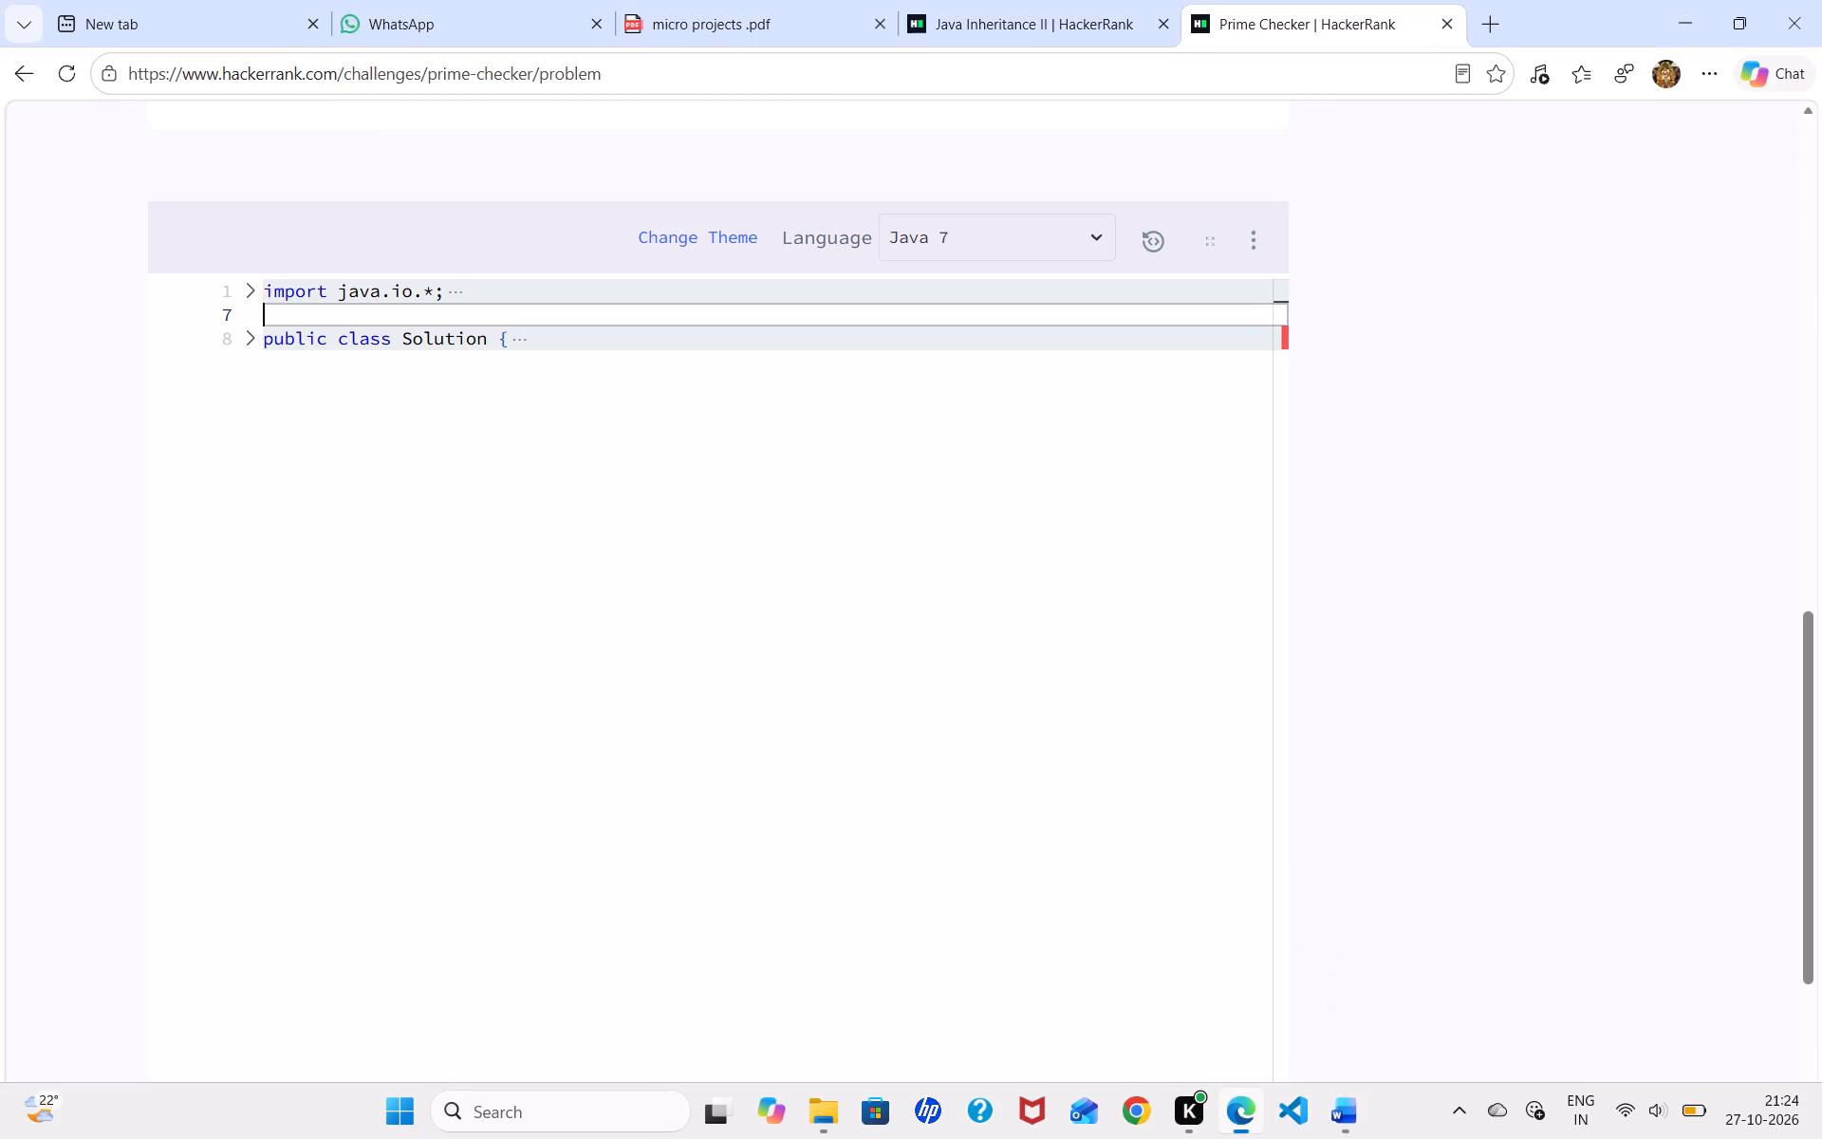
{"action": "scroll", "coordinate": [755, 527], "scroll_direction": "up", "scroll_amount": 8}
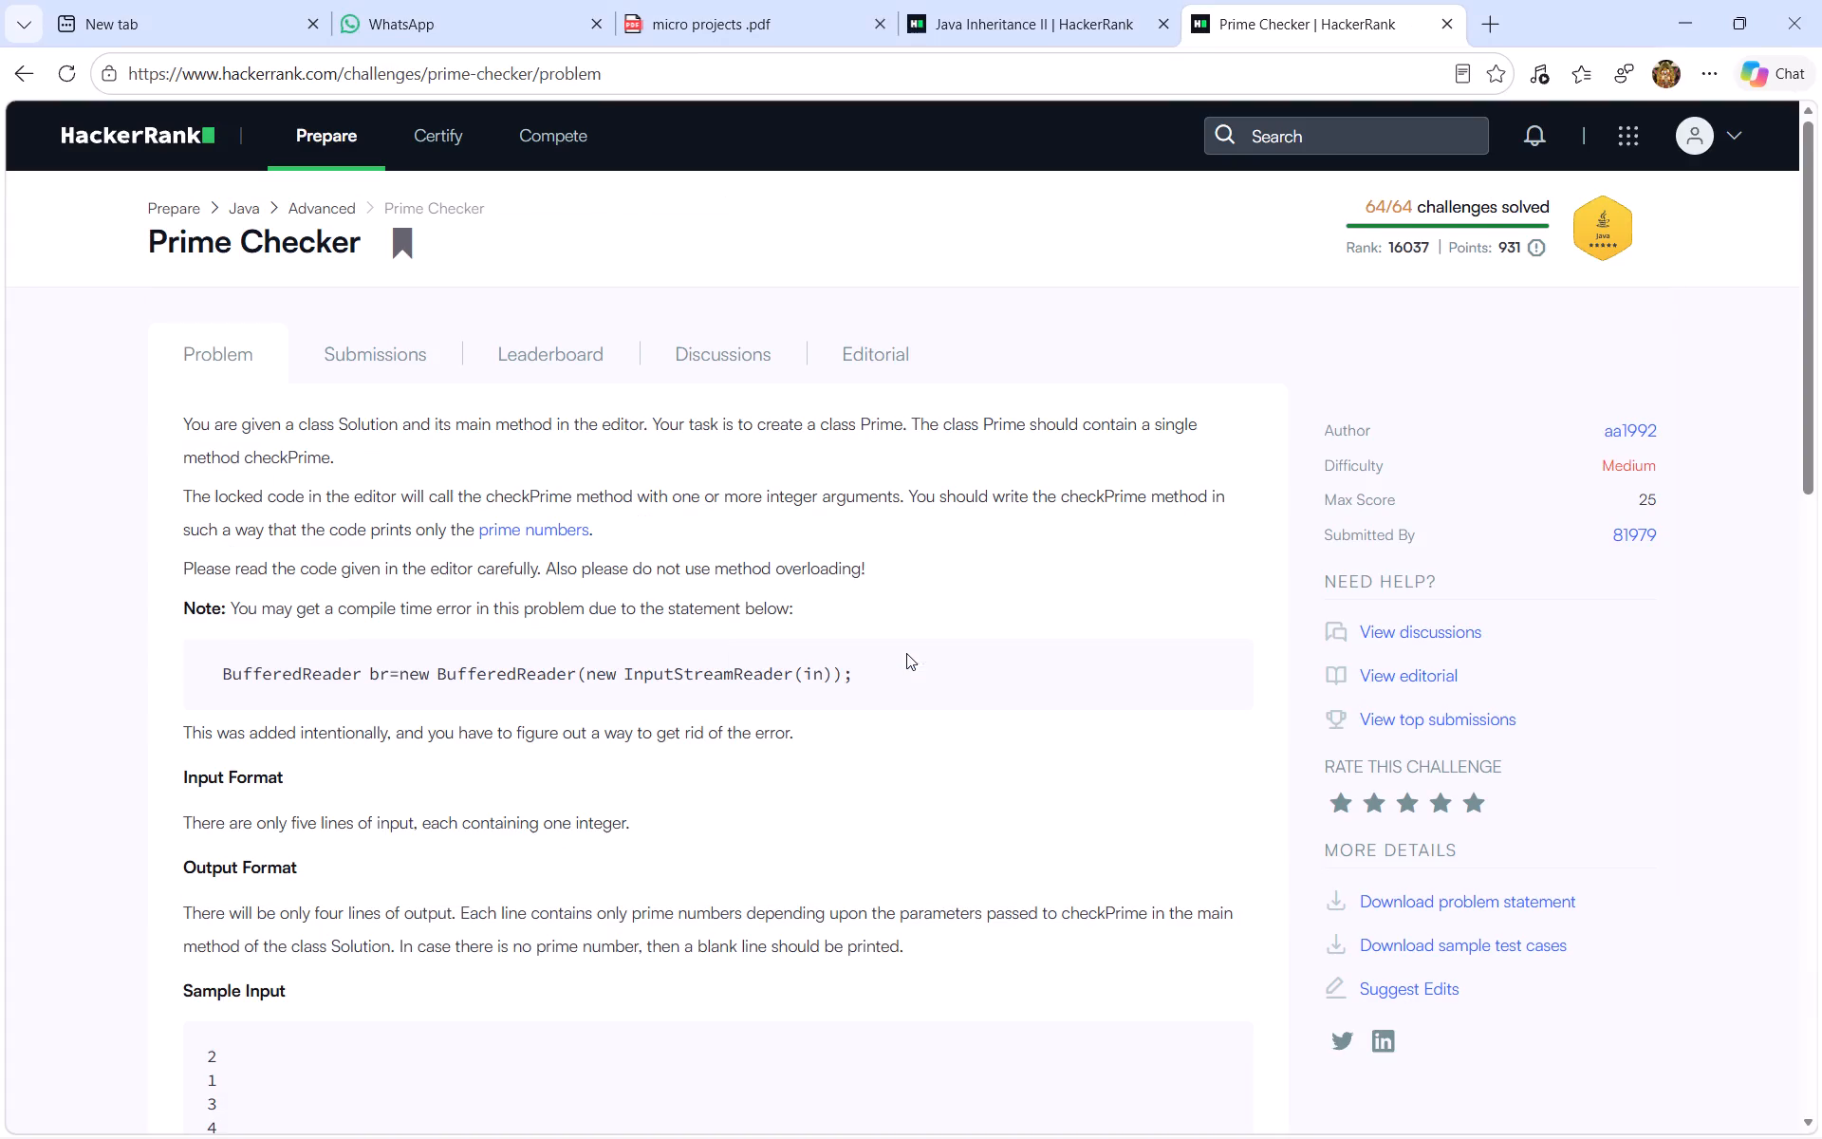
{"action": "scroll", "coordinate": [685, 716], "scroll_direction": "down", "scroll_amount": 5}
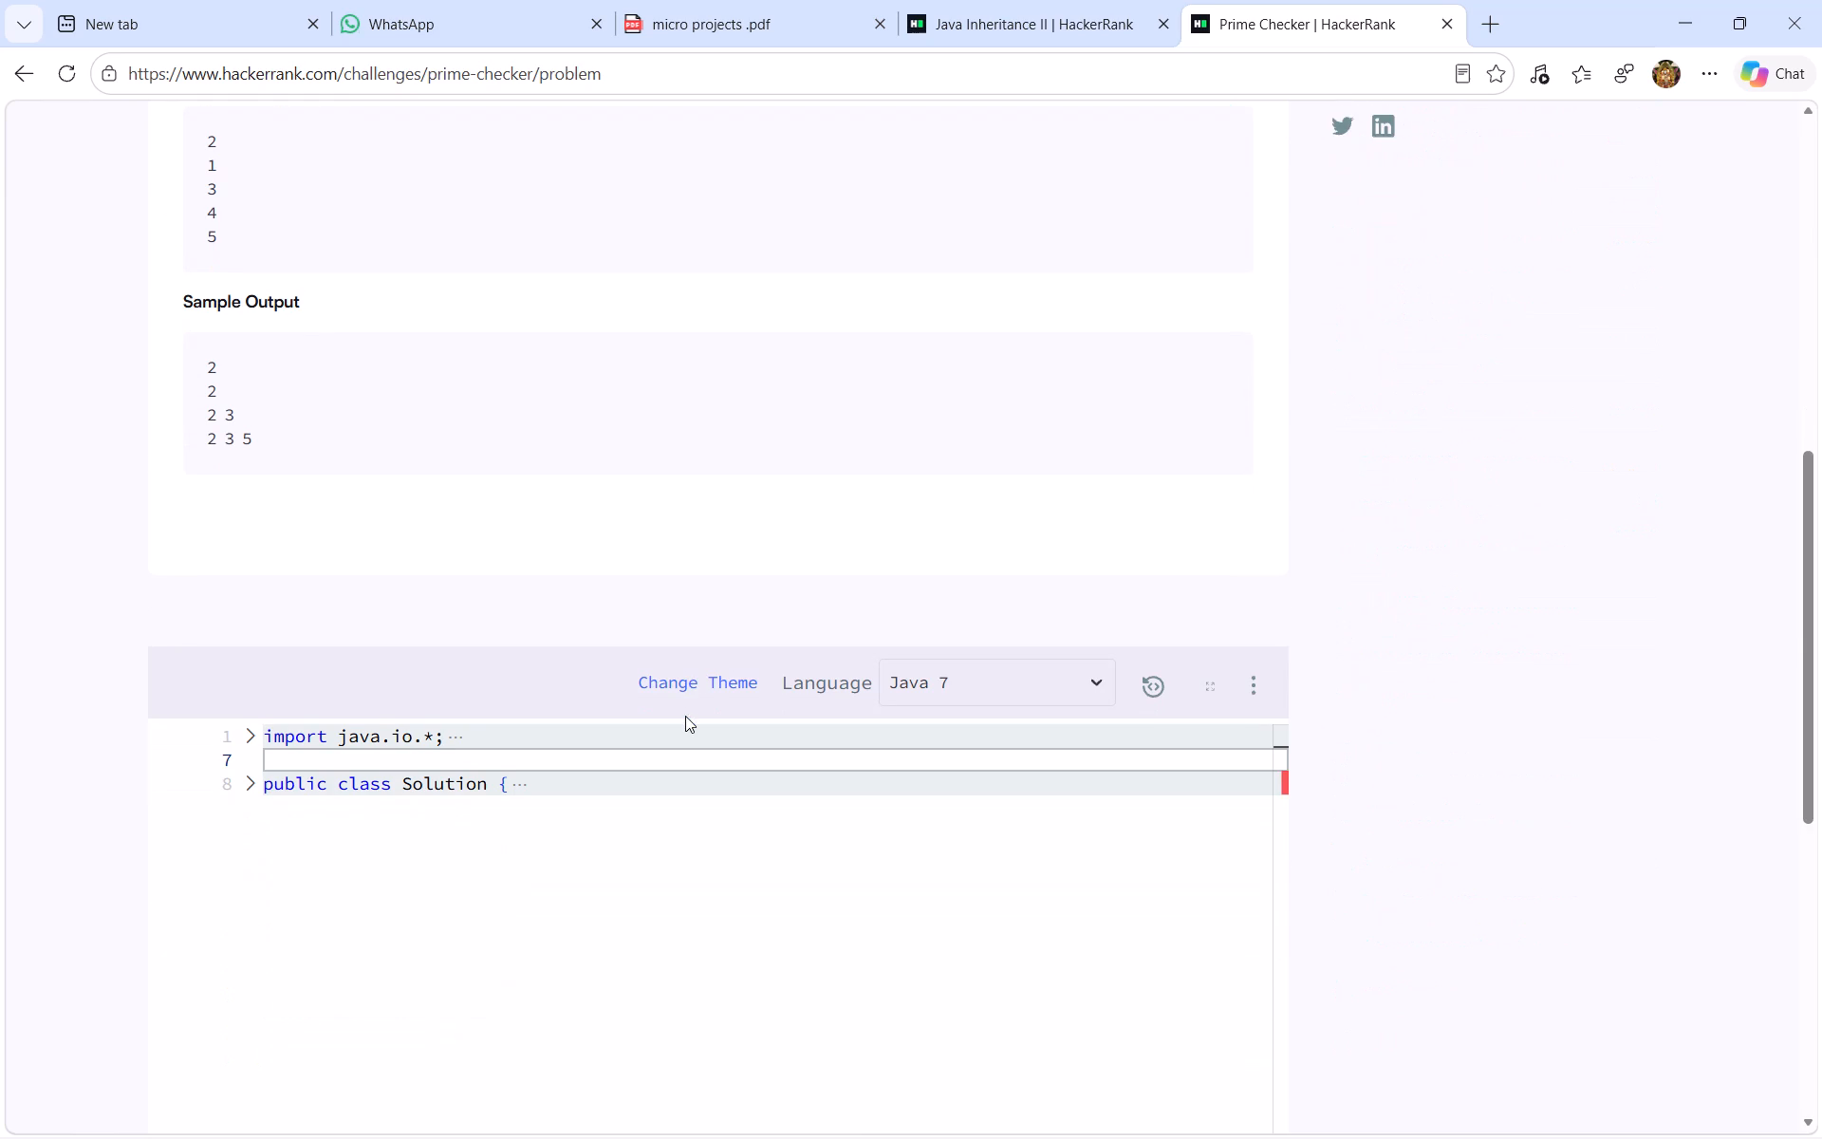
{"action": "left_click", "coordinate": [587, 775]}
{"action": "scroll", "coordinate": [587, 775], "scroll_direction": "up", "scroll_amount": 7}
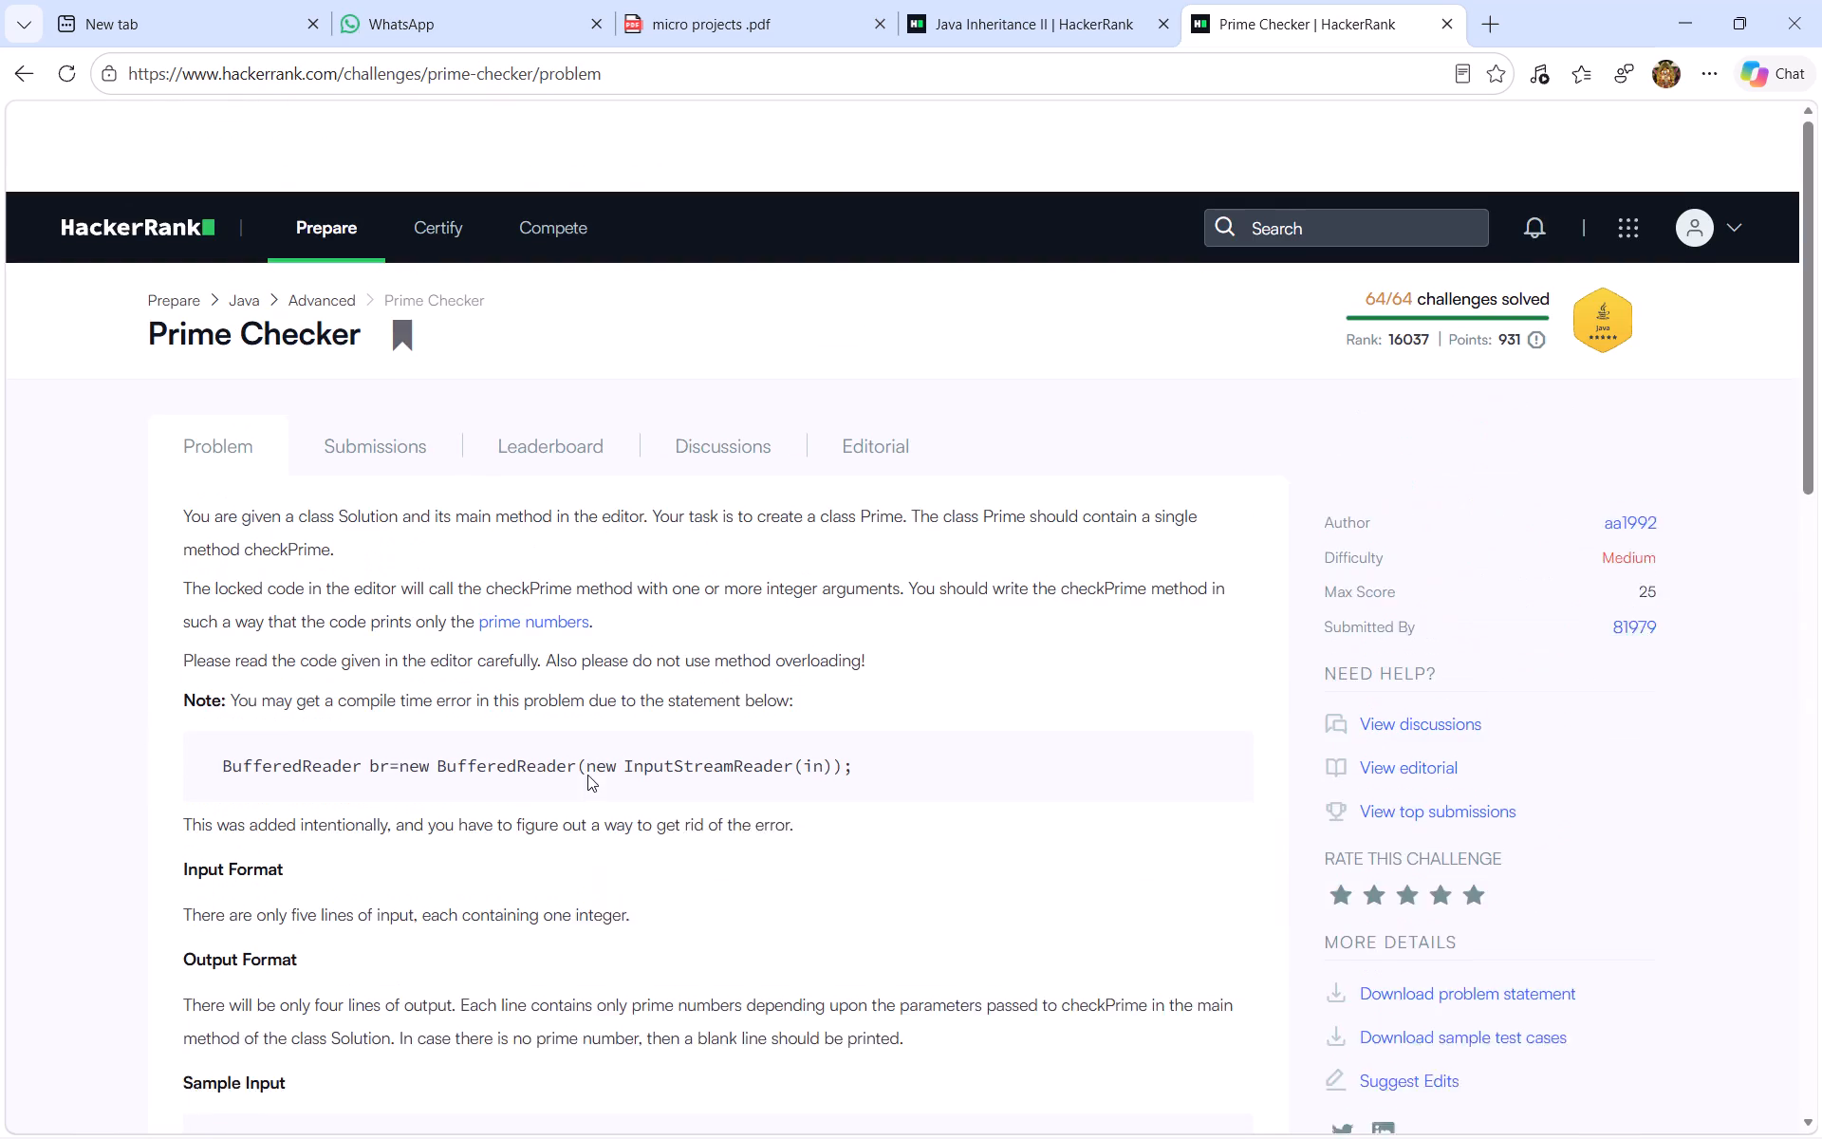
{"action": "left_click", "coordinate": [401, 352]}
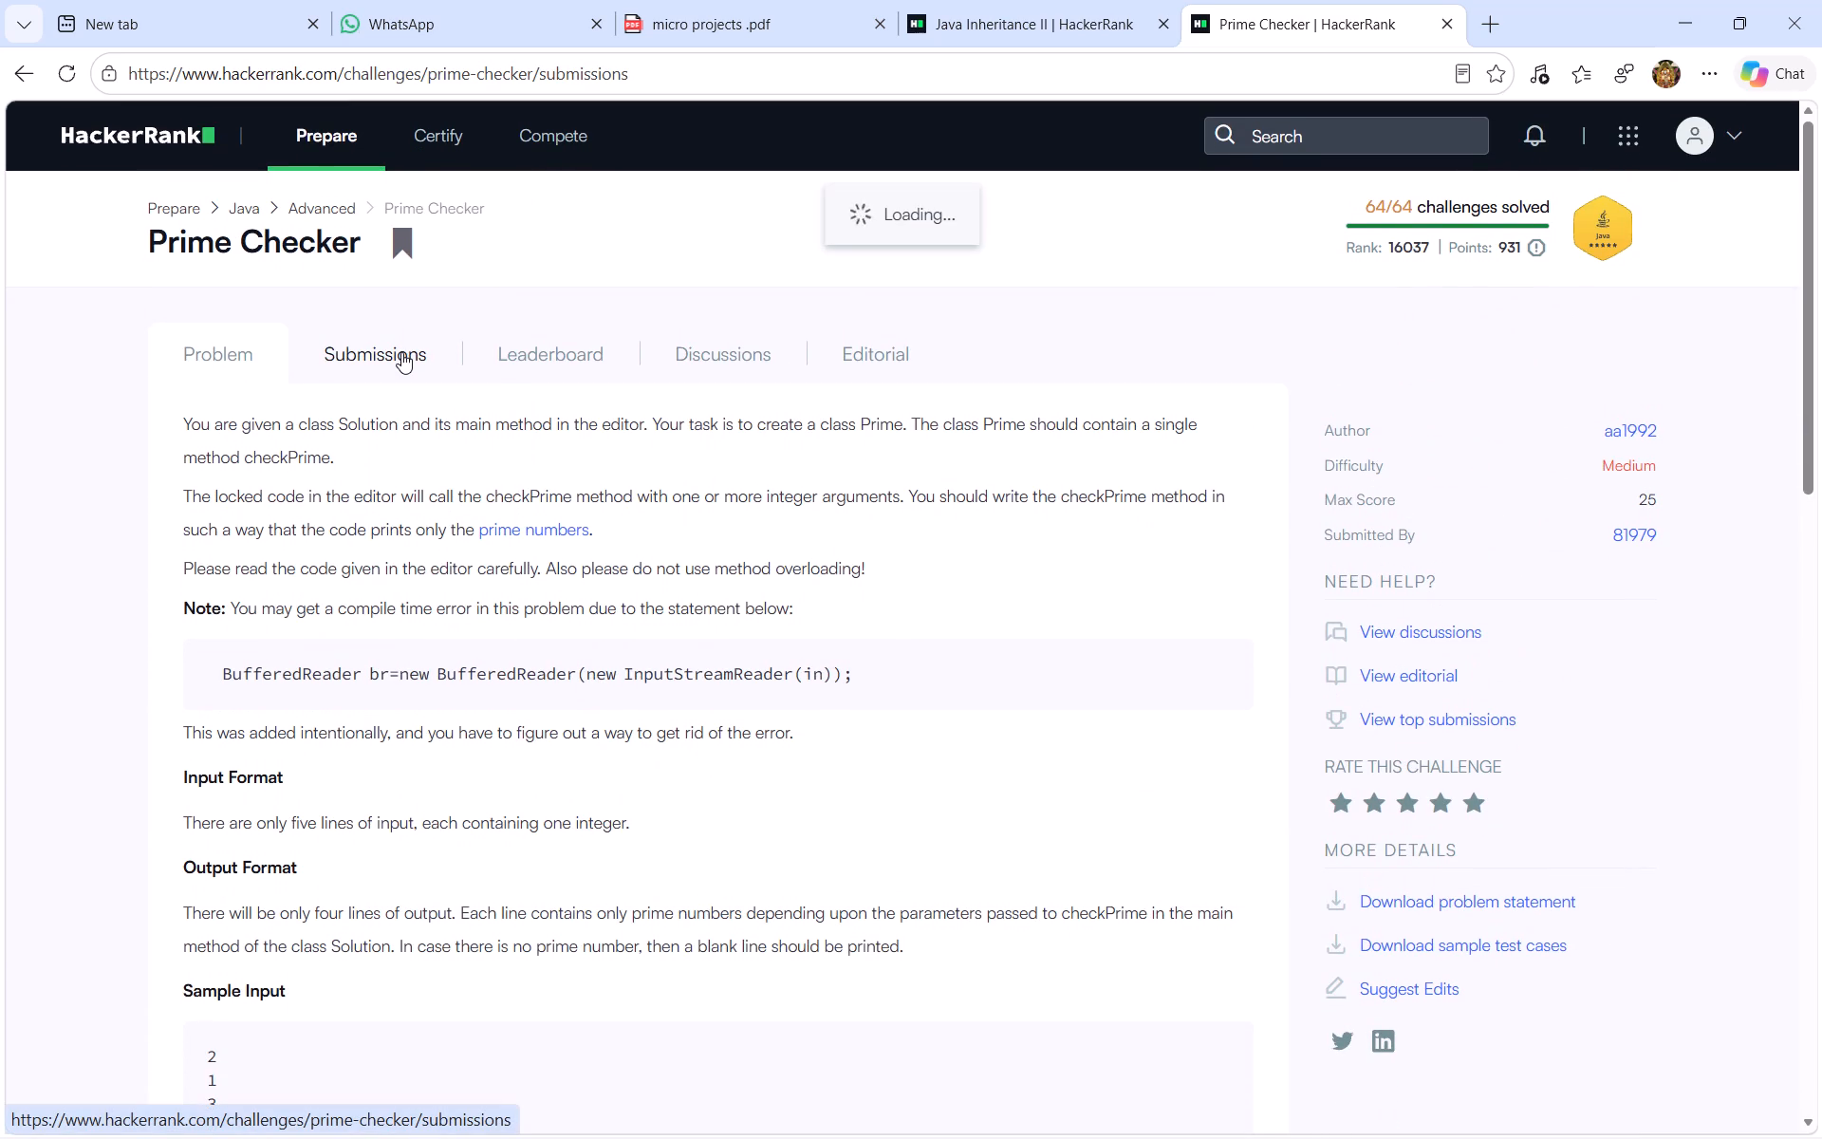
{"action": "left_click", "coordinate": [1215, 491]}
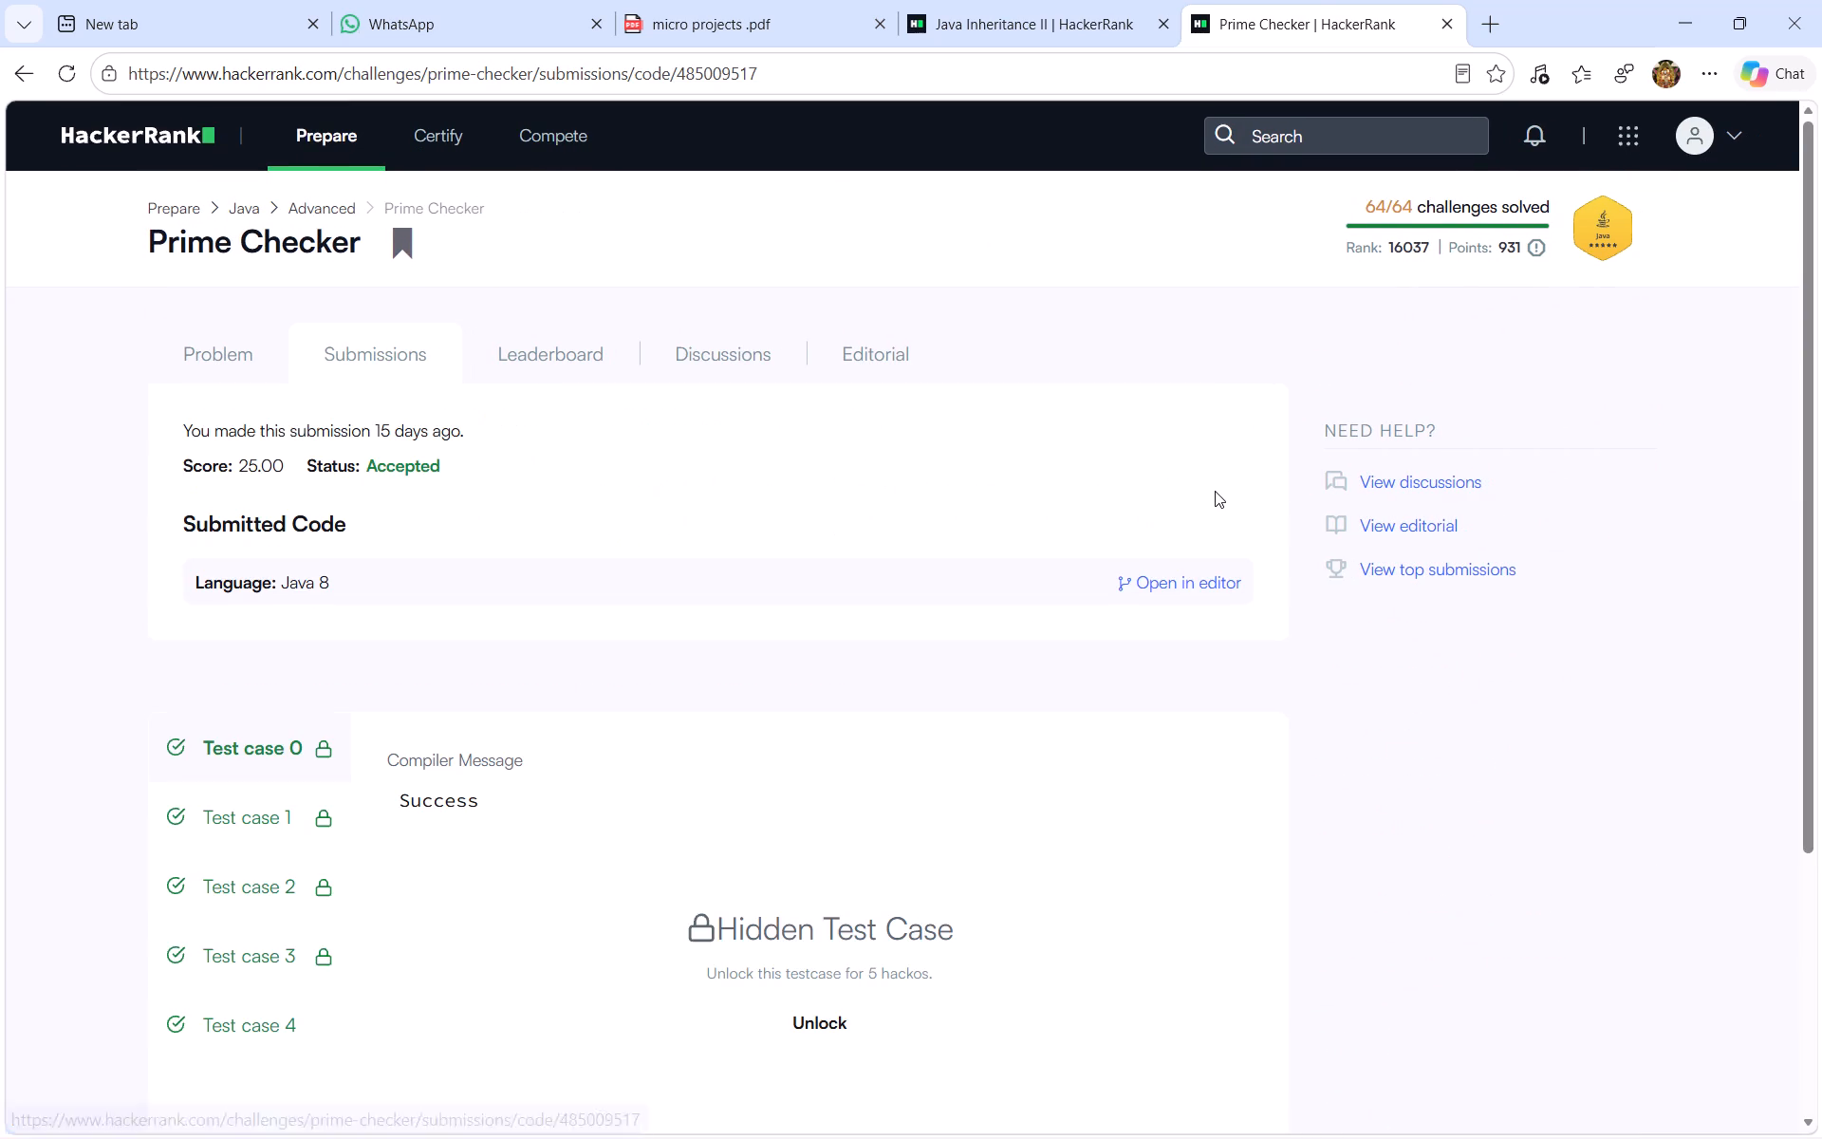
{"action": "scroll", "coordinate": [821, 697], "scroll_direction": "down", "scroll_amount": 1}
{"action": "scroll", "coordinate": [821, 697], "scroll_direction": "up", "scroll_amount": 2}
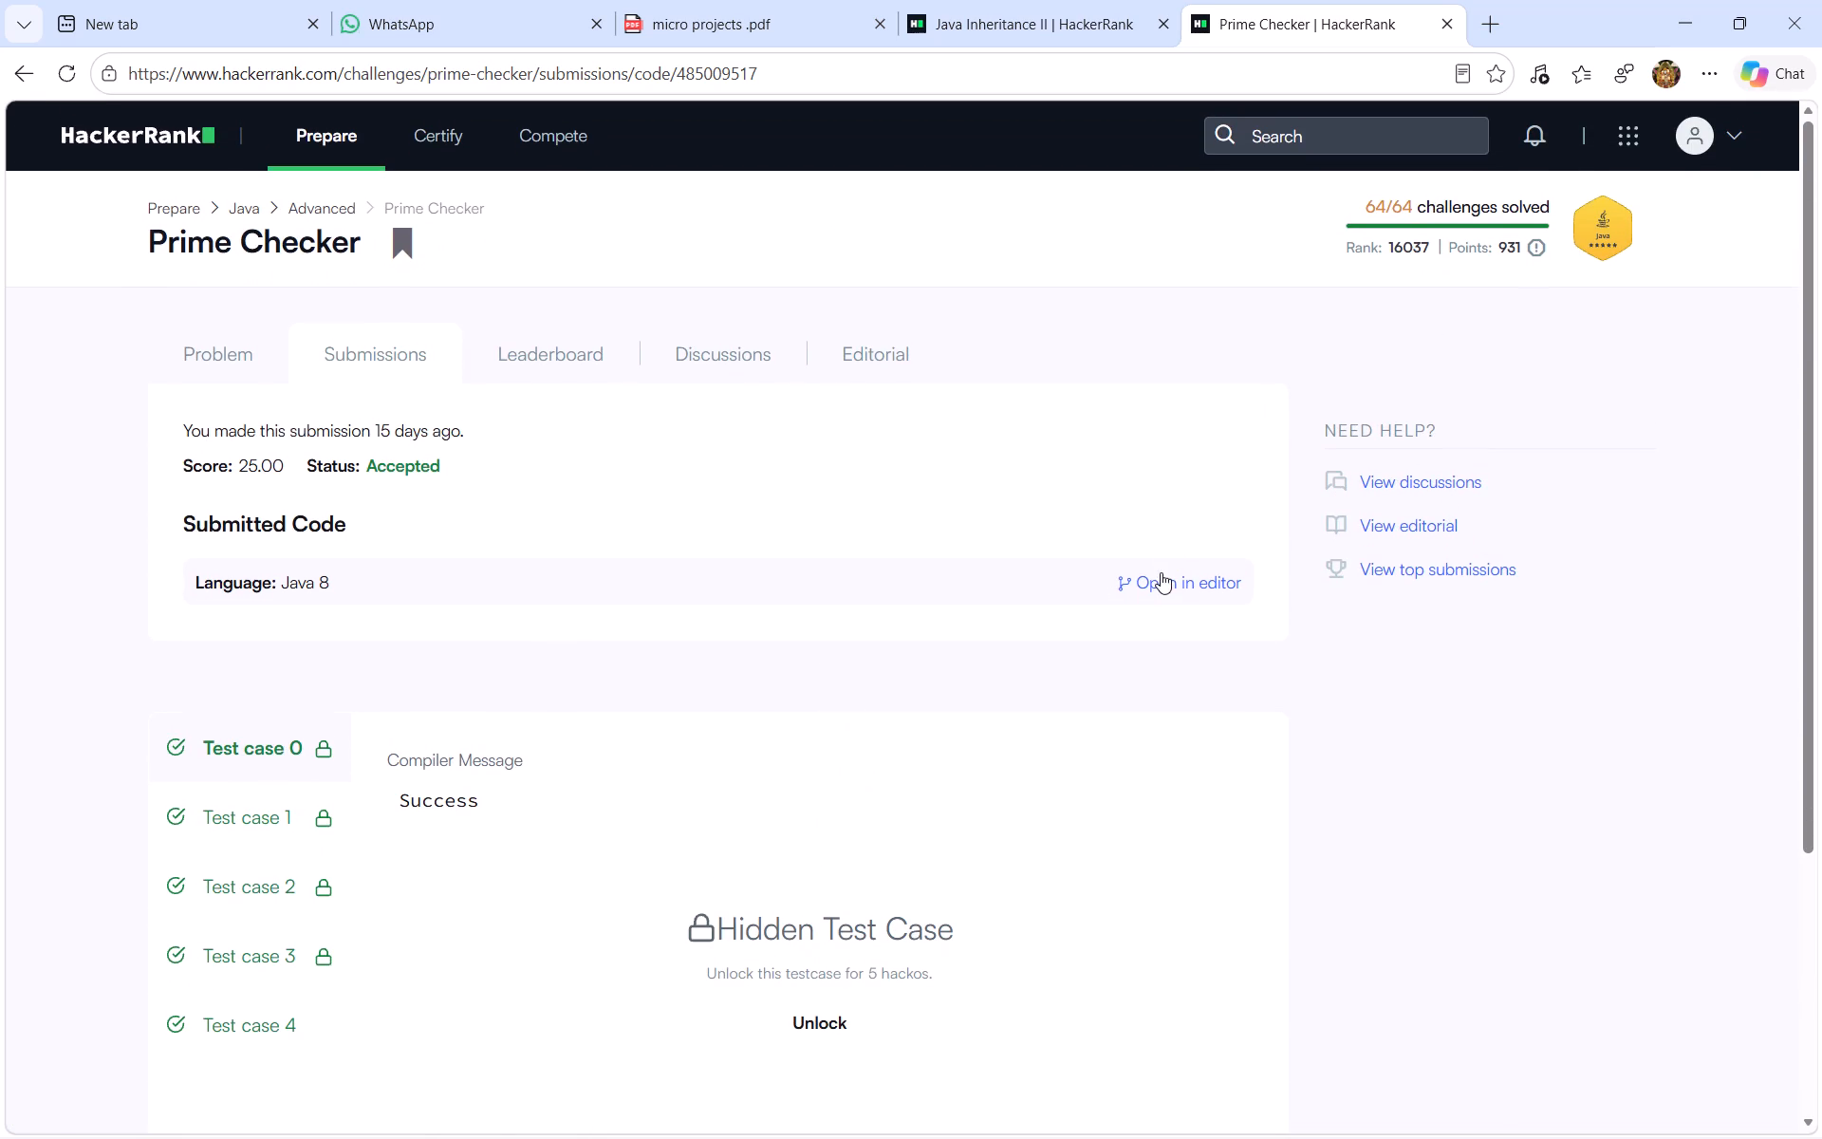
{"action": "left_click", "coordinate": [1161, 572]}
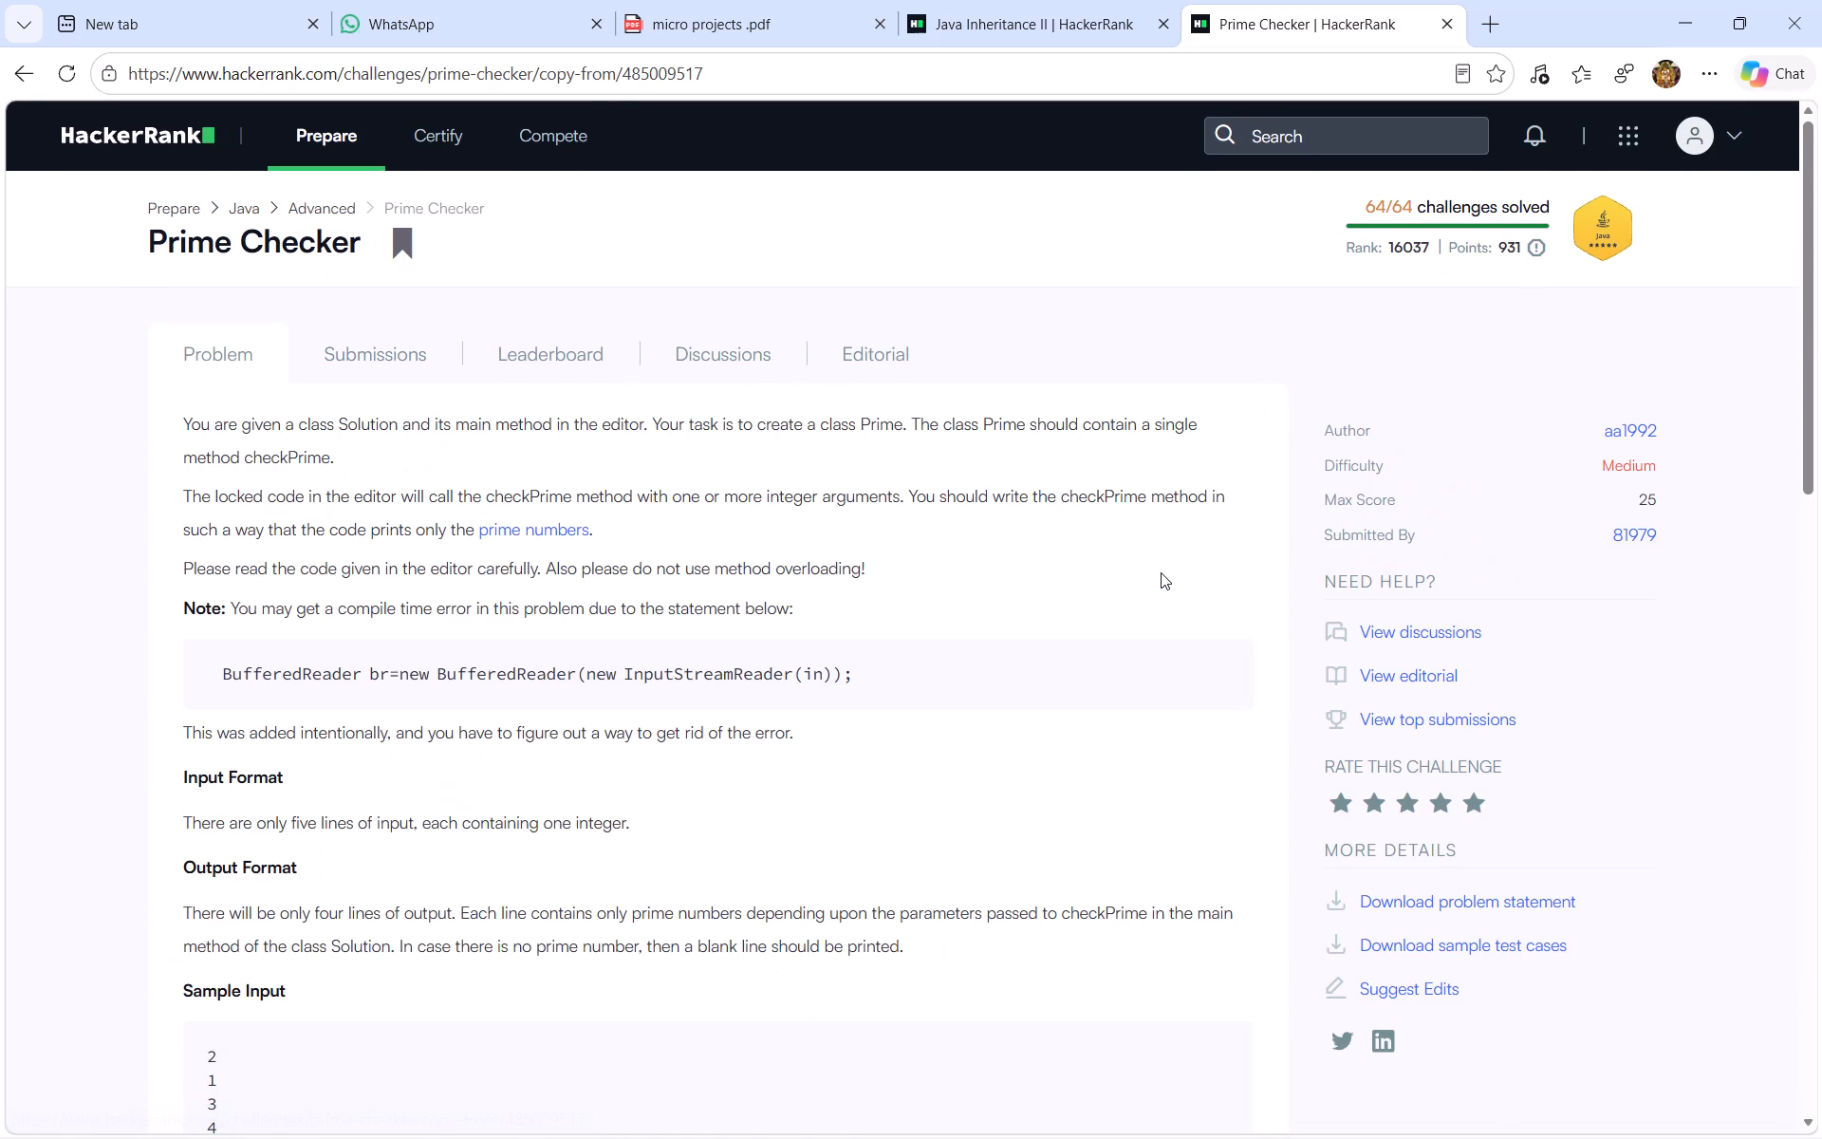
Copy the full Prime Checker code and paste it over the placeholder in question 28's Code box in Word.
{"action": "scroll", "coordinate": [1118, 900], "scroll_direction": "down", "scroll_amount": 4}
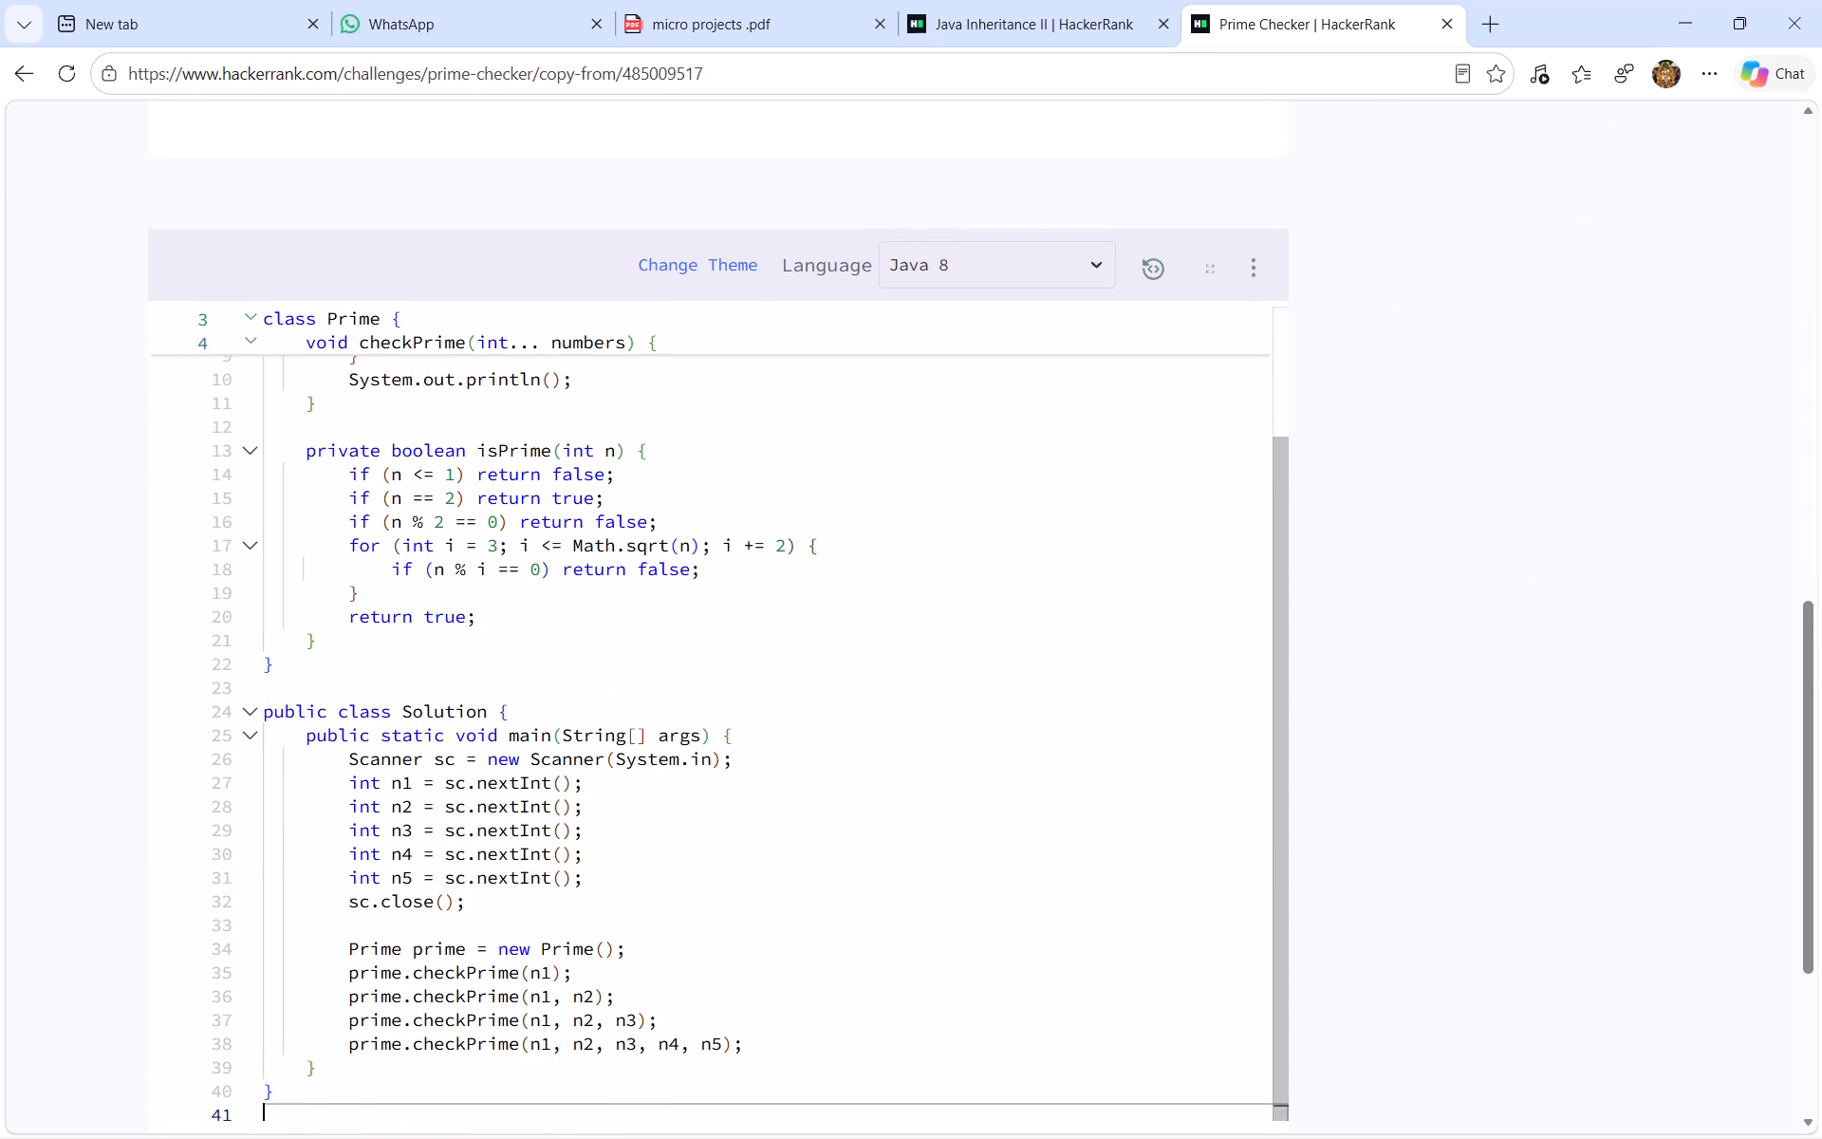
{"action": "left_click", "coordinate": [825, 856]}
{"action": "key", "text": "ctrl+a"}
{"action": "key", "text": "ctrl+c"}
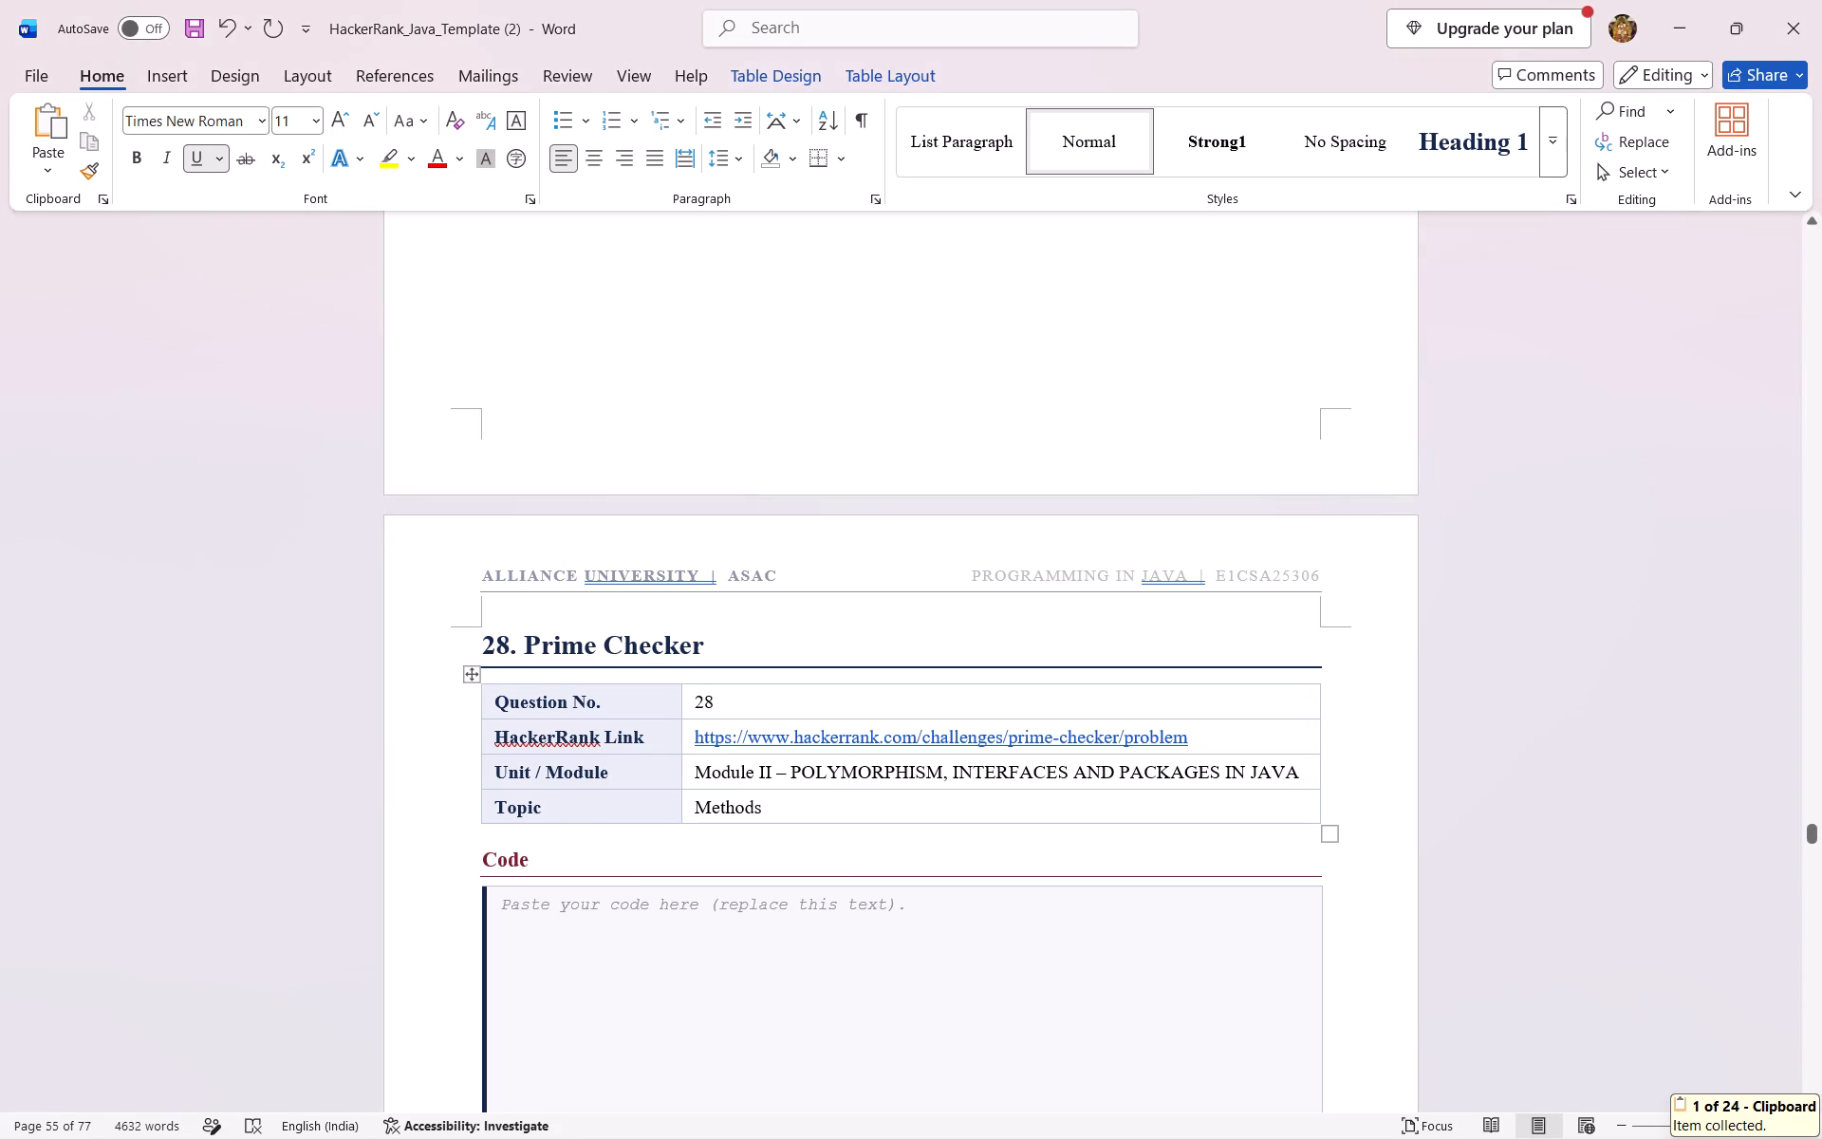
{"action": "left_click_drag", "start_coordinate": [908, 924], "coordinate": [556, 888]}
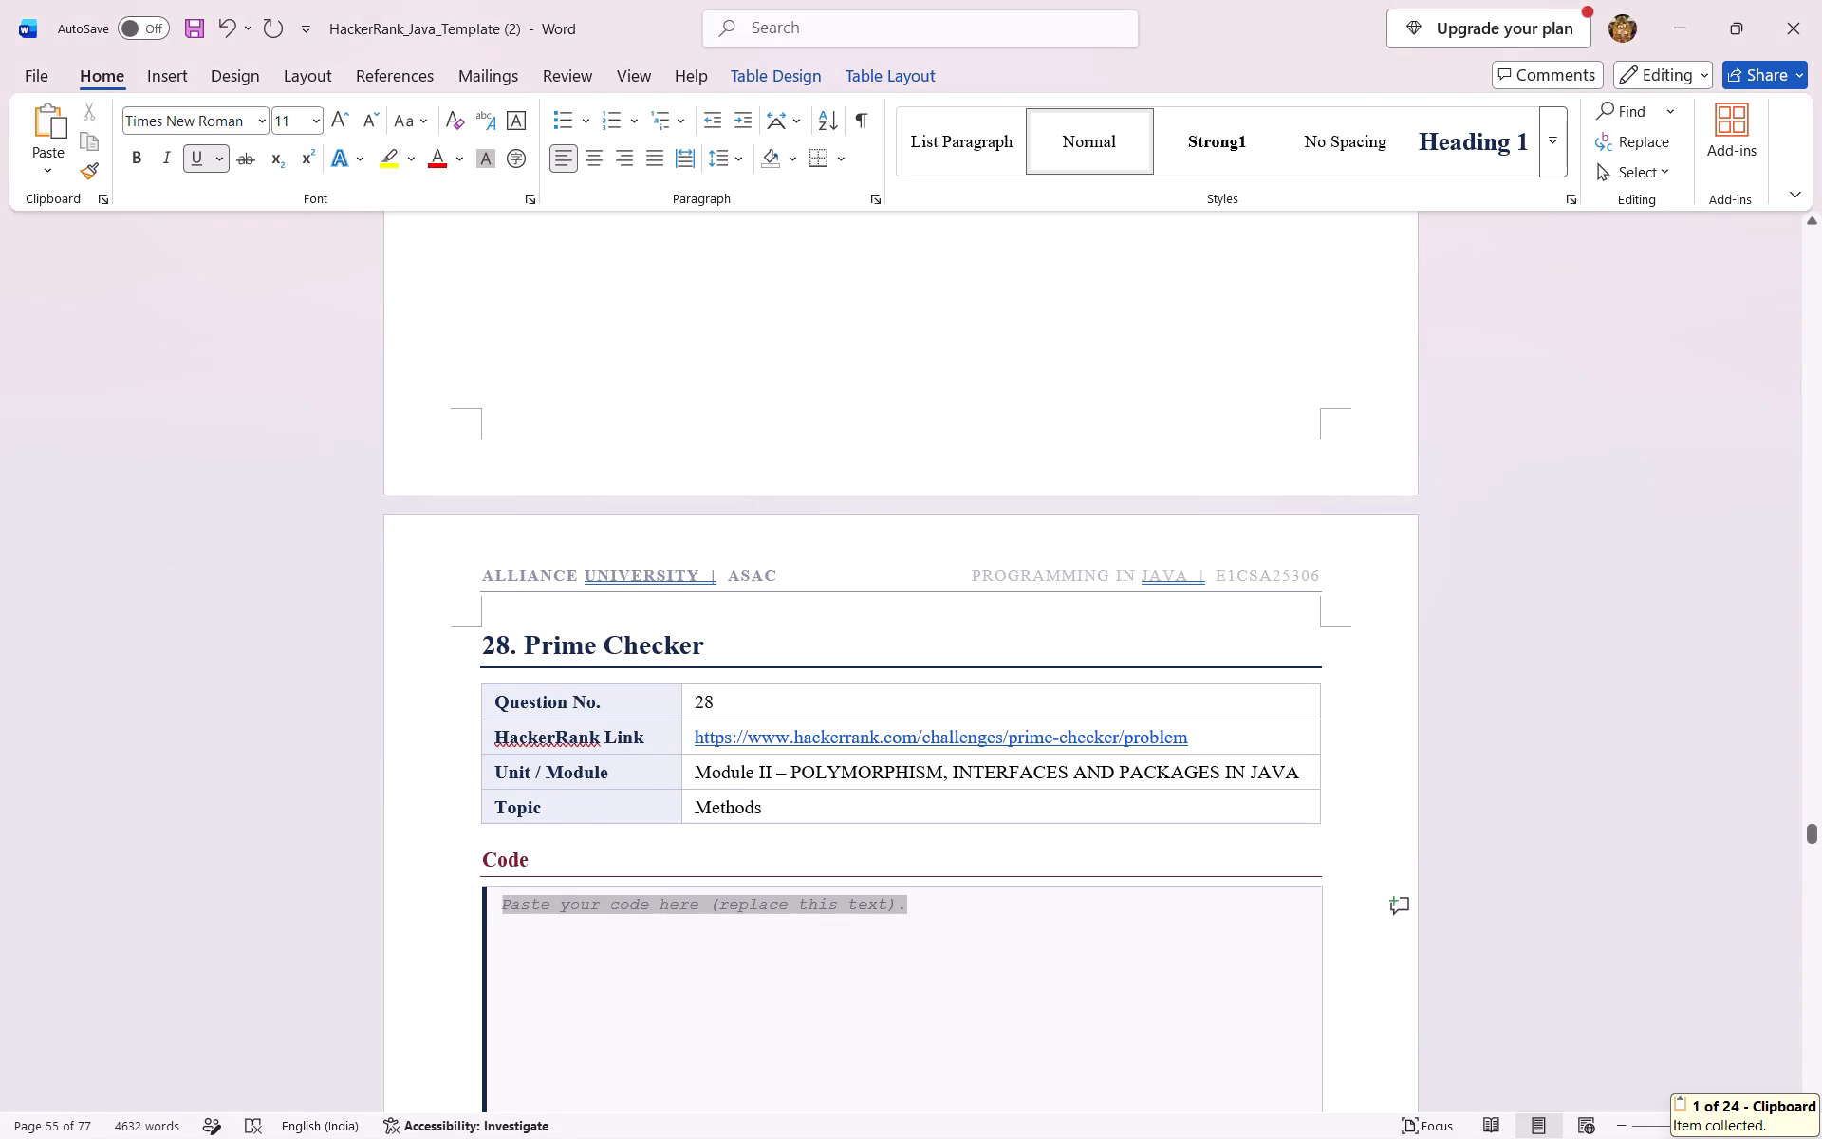
{"action": "left_click_drag", "start_coordinate": [556, 888], "coordinate": [540, 910]}
{"action": "key", "text": "BackSpace"}
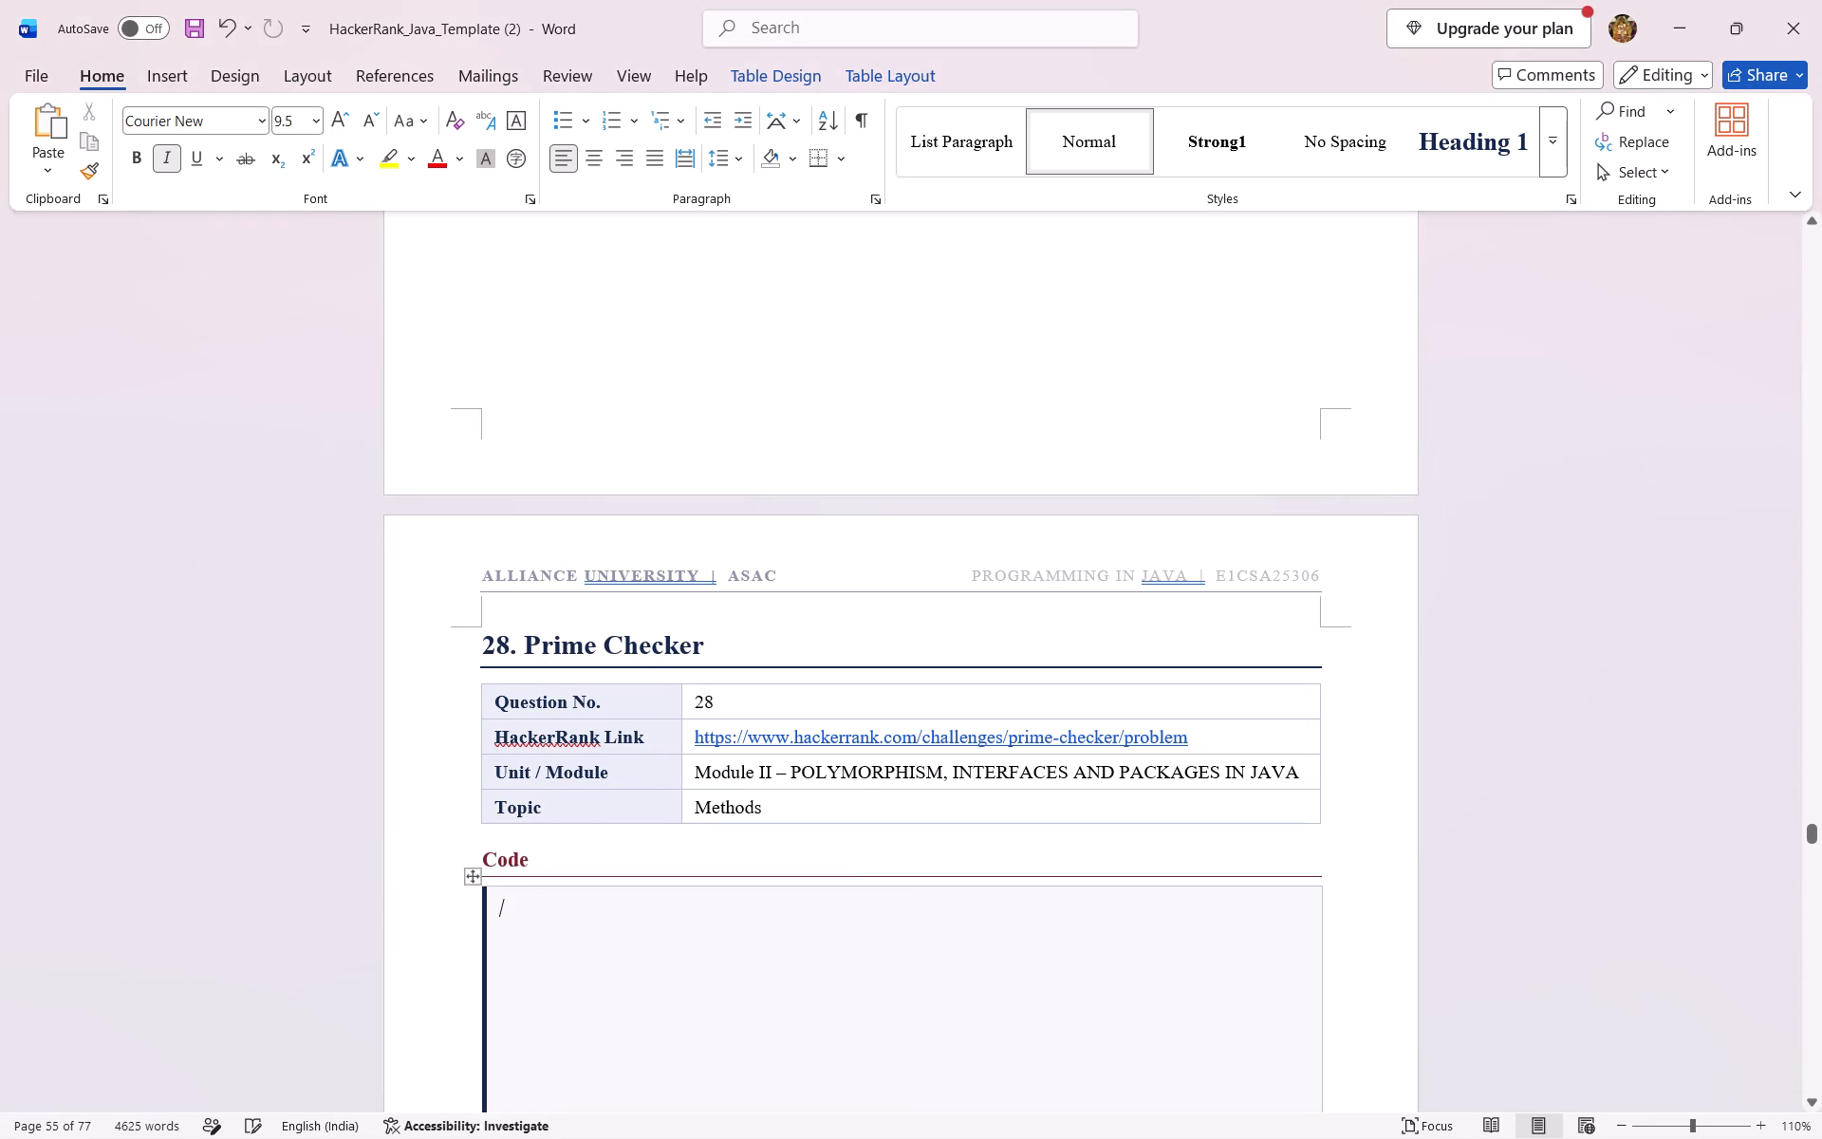
{"action": "key", "text": "ctrl+v"}
Return to the browser and run the Prime Checker code against the sample test case.
{"action": "scroll", "coordinate": [734, 1053], "scroll_direction": "down", "scroll_amount": 2}
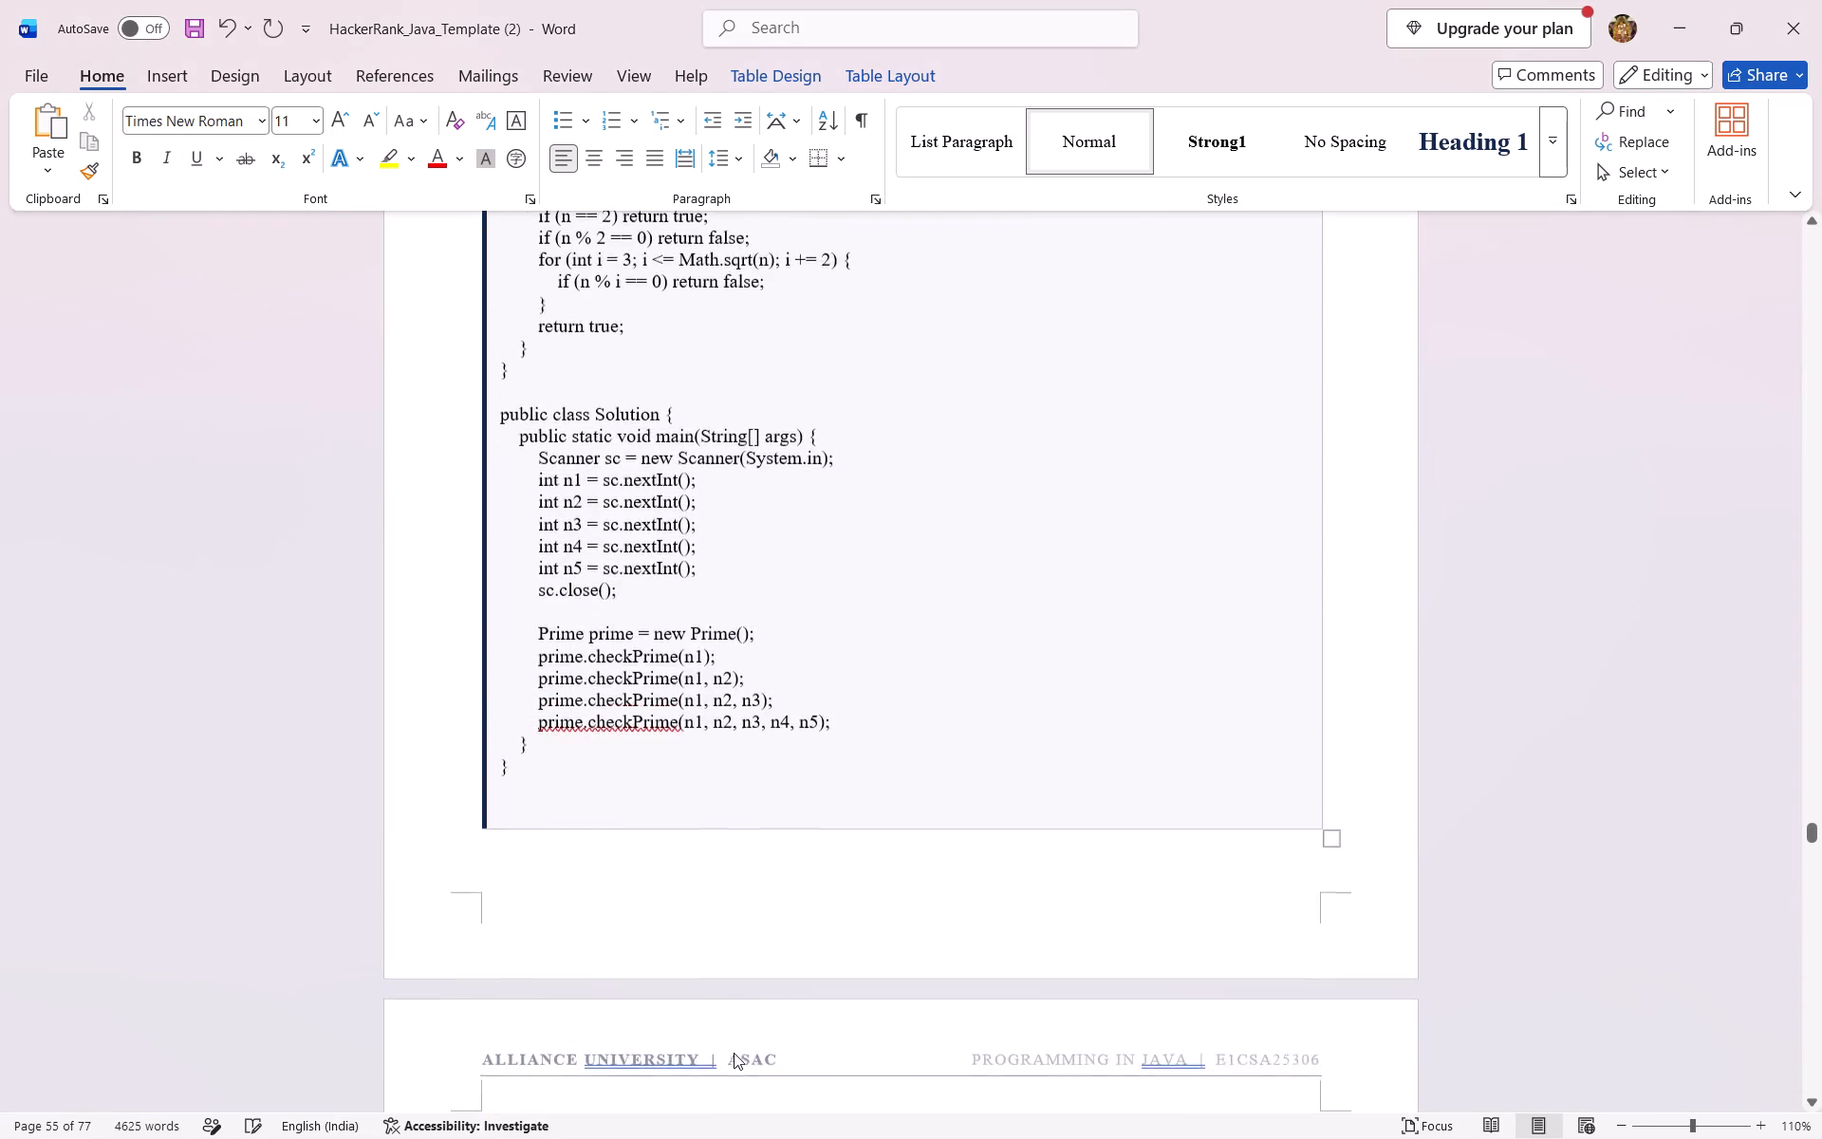
{"action": "scroll", "coordinate": [734, 1053], "scroll_direction": "down", "scroll_amount": 1}
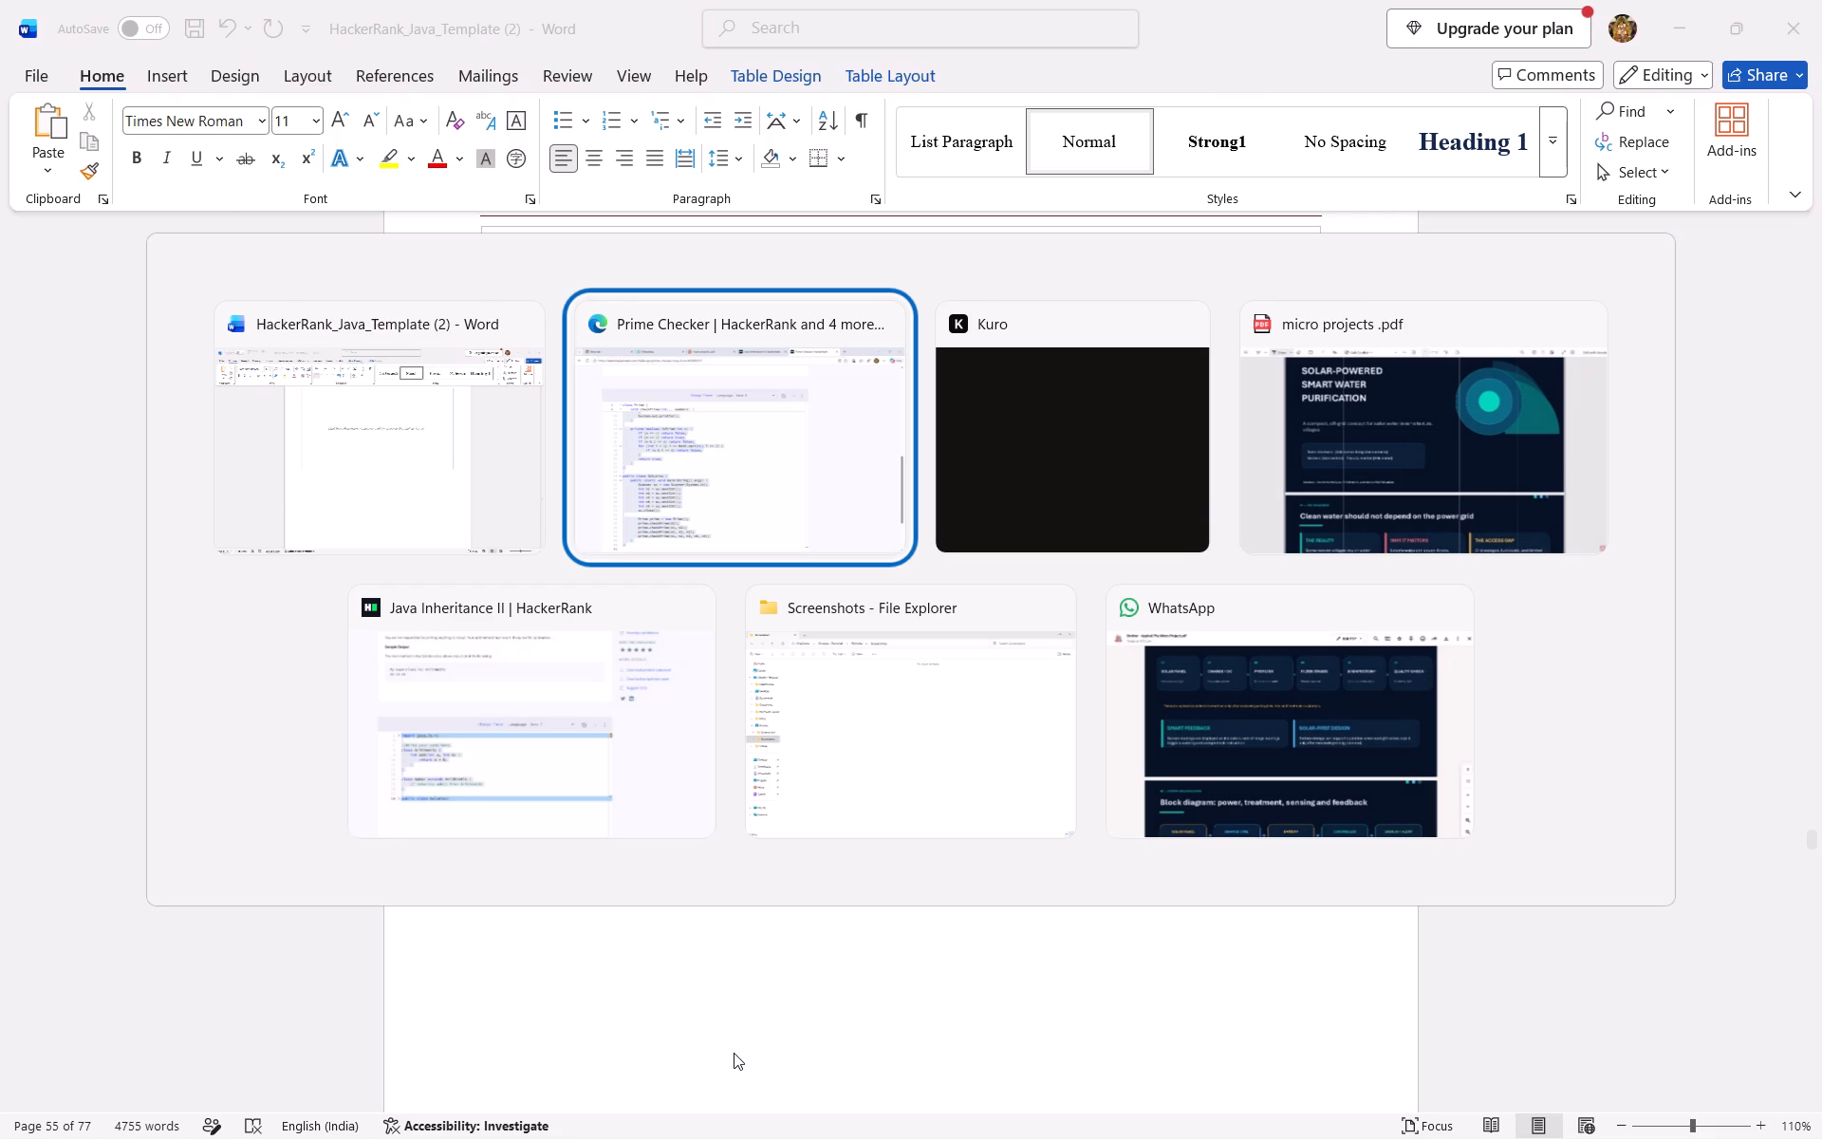
{"action": "scroll", "coordinate": [896, 1007], "scroll_direction": "down", "scroll_amount": 4}
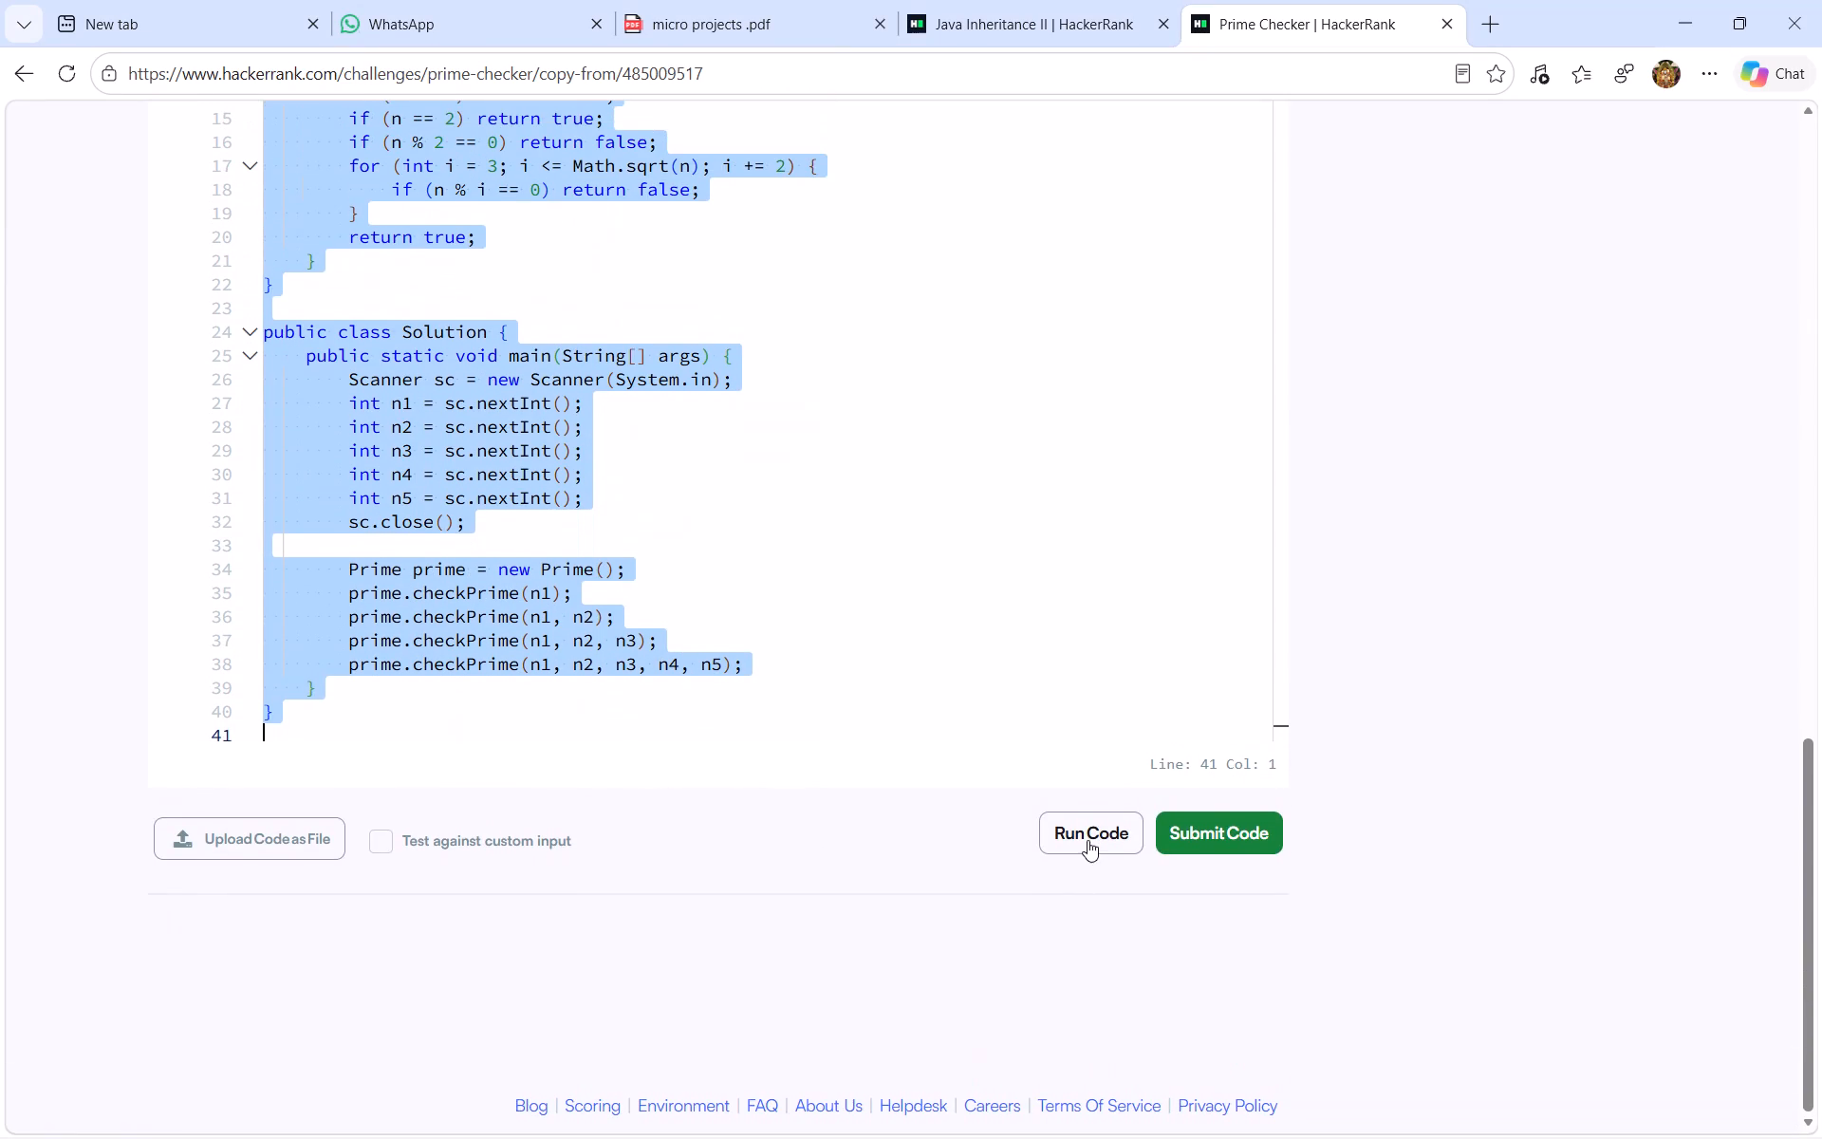
{"action": "left_click", "coordinate": [1088, 840]}
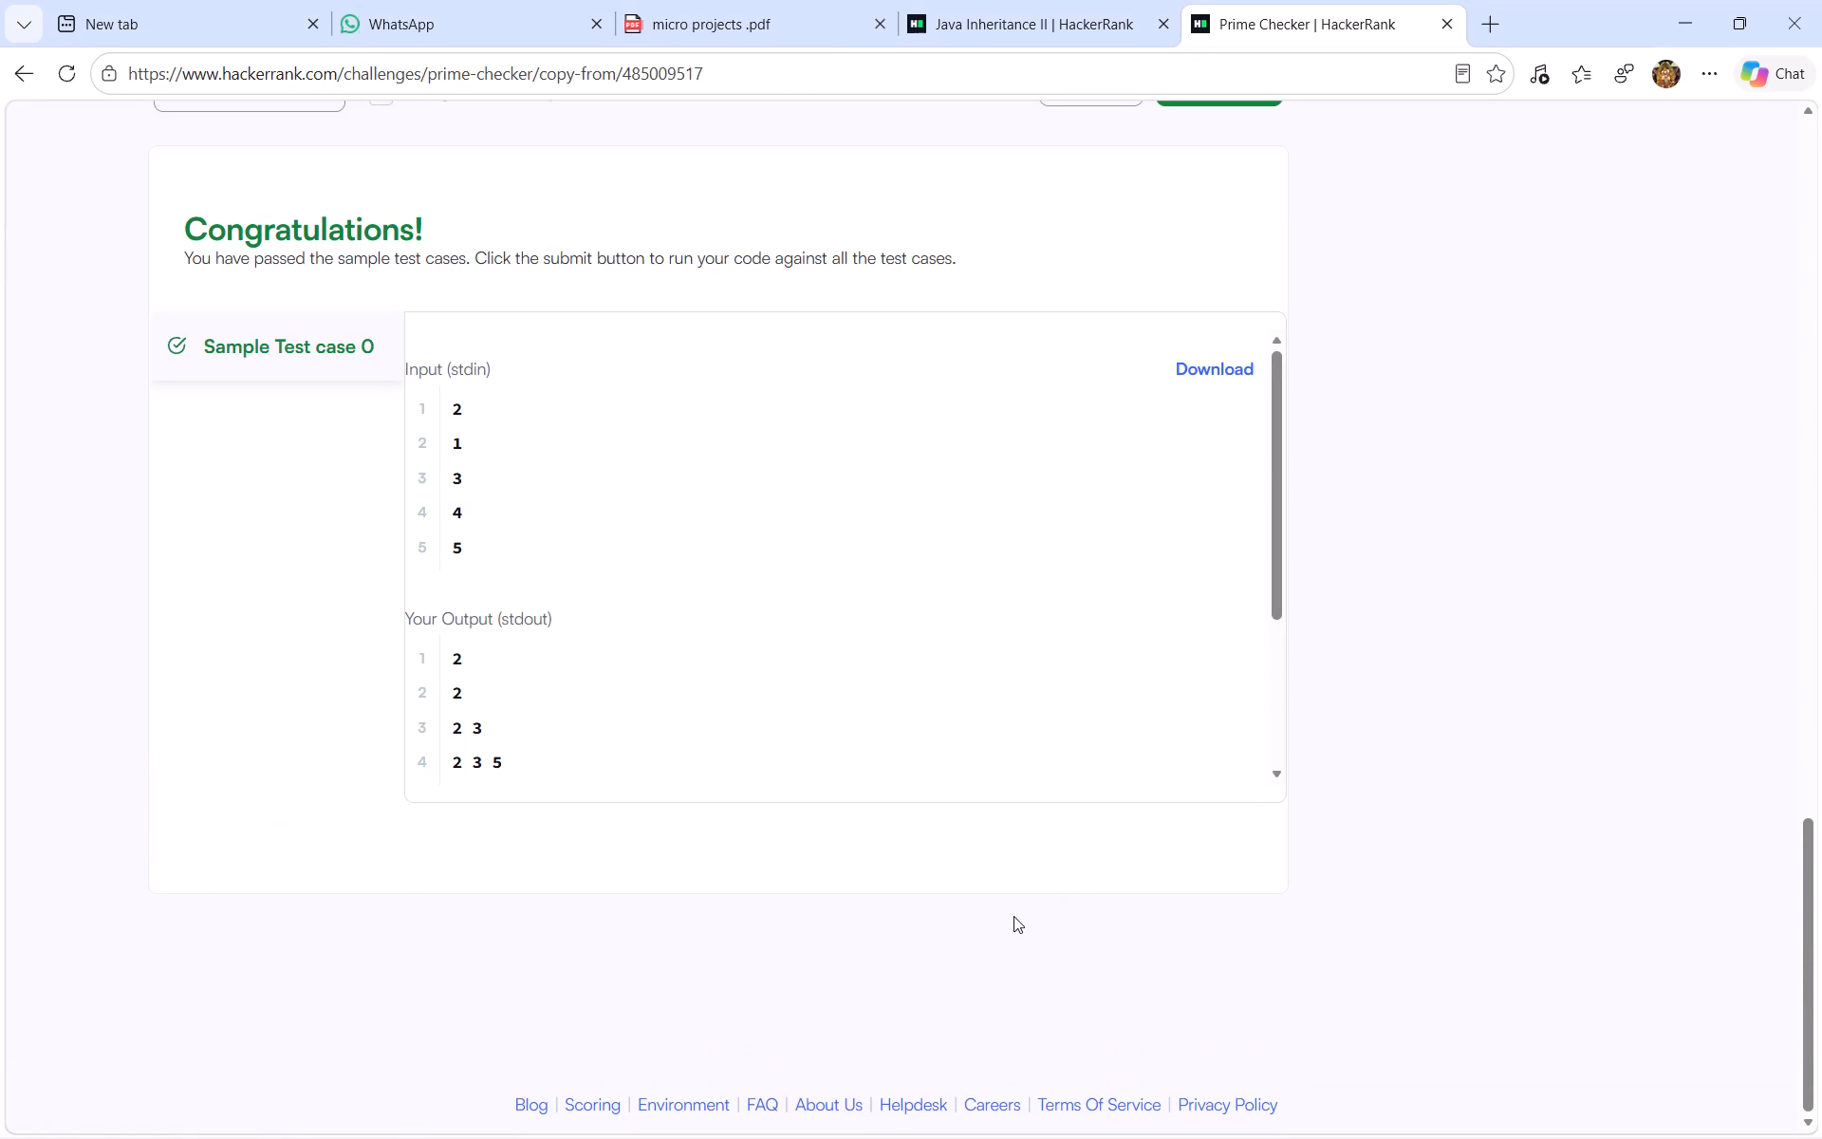
Capture a screenshot of the Prime Checker result area, from the Congratulations heading through the sample input and output.
{"action": "scroll", "coordinate": [1013, 916], "scroll_direction": "down", "scroll_amount": 1}
{"action": "key", "text": "shift+super+s"}
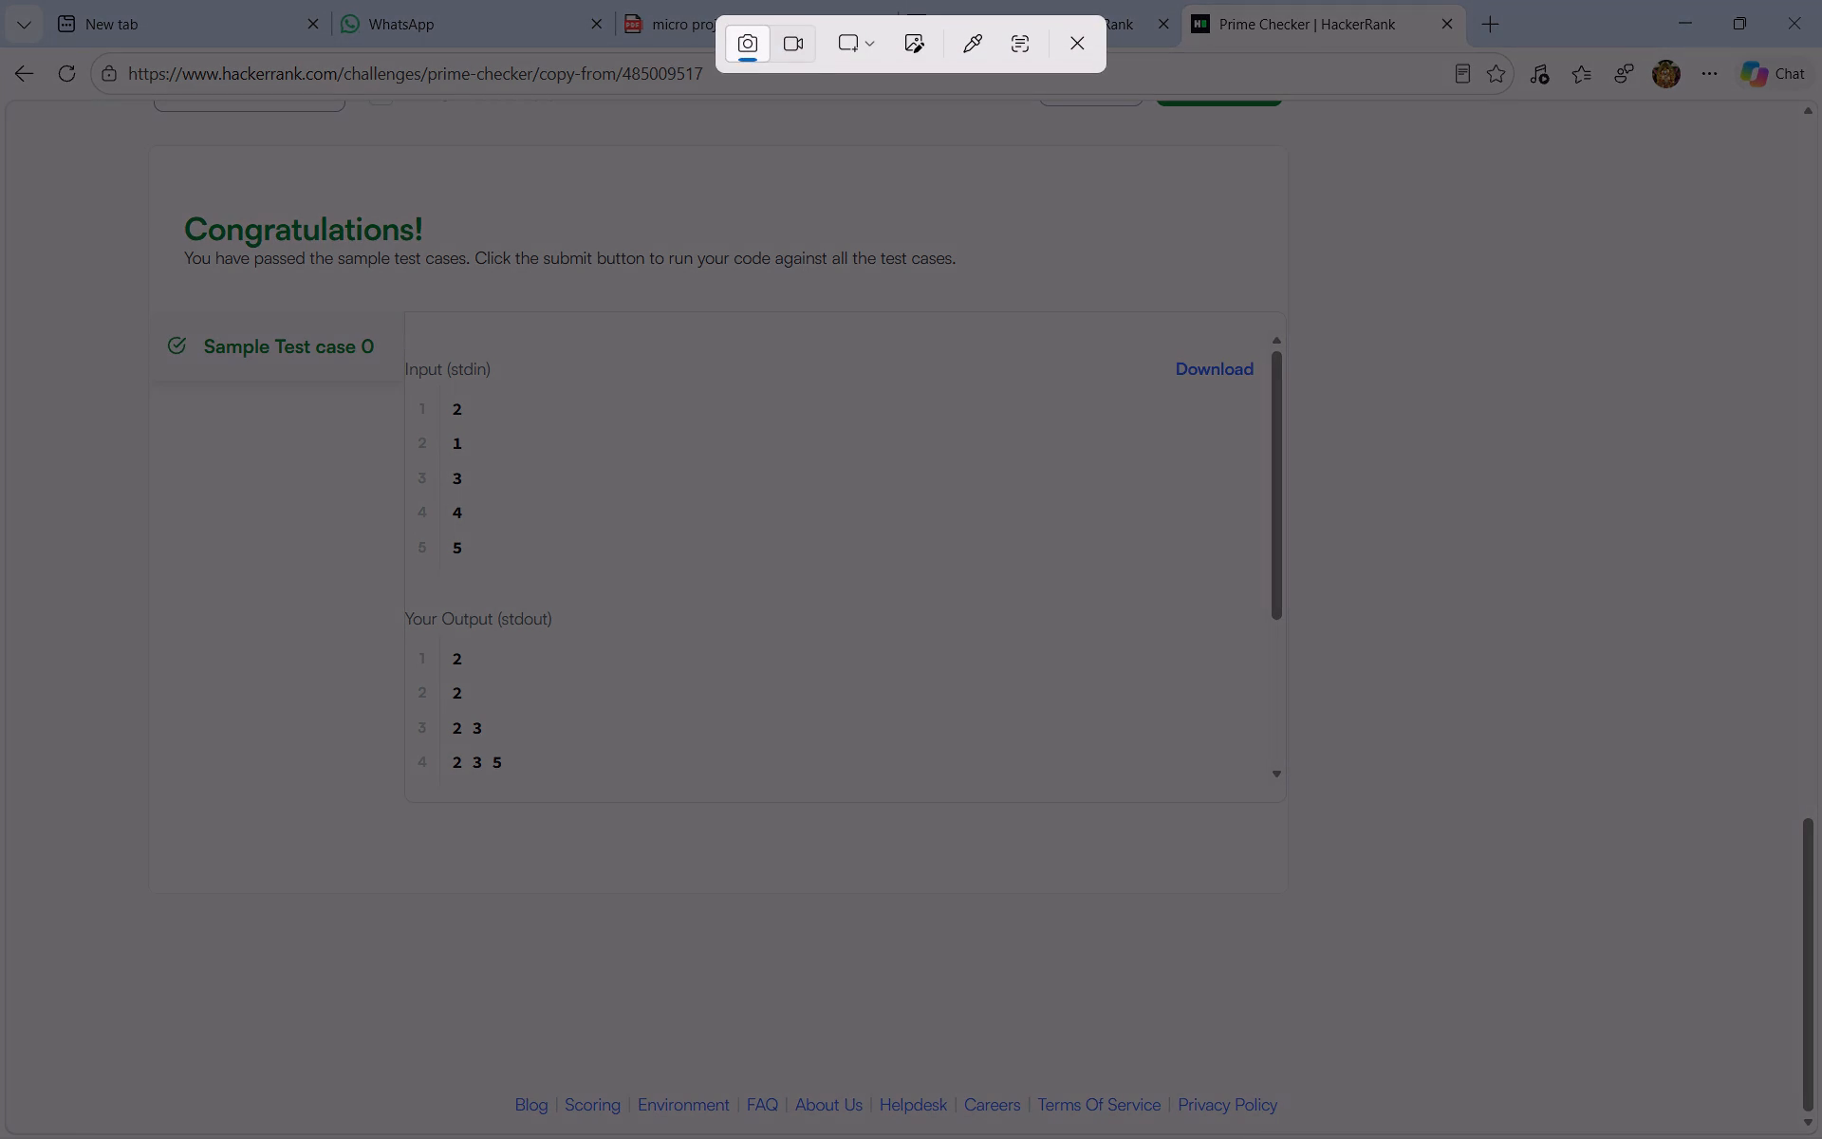
{"action": "left_click_drag", "start_coordinate": [147, 198], "coordinate": [1213, 610]}
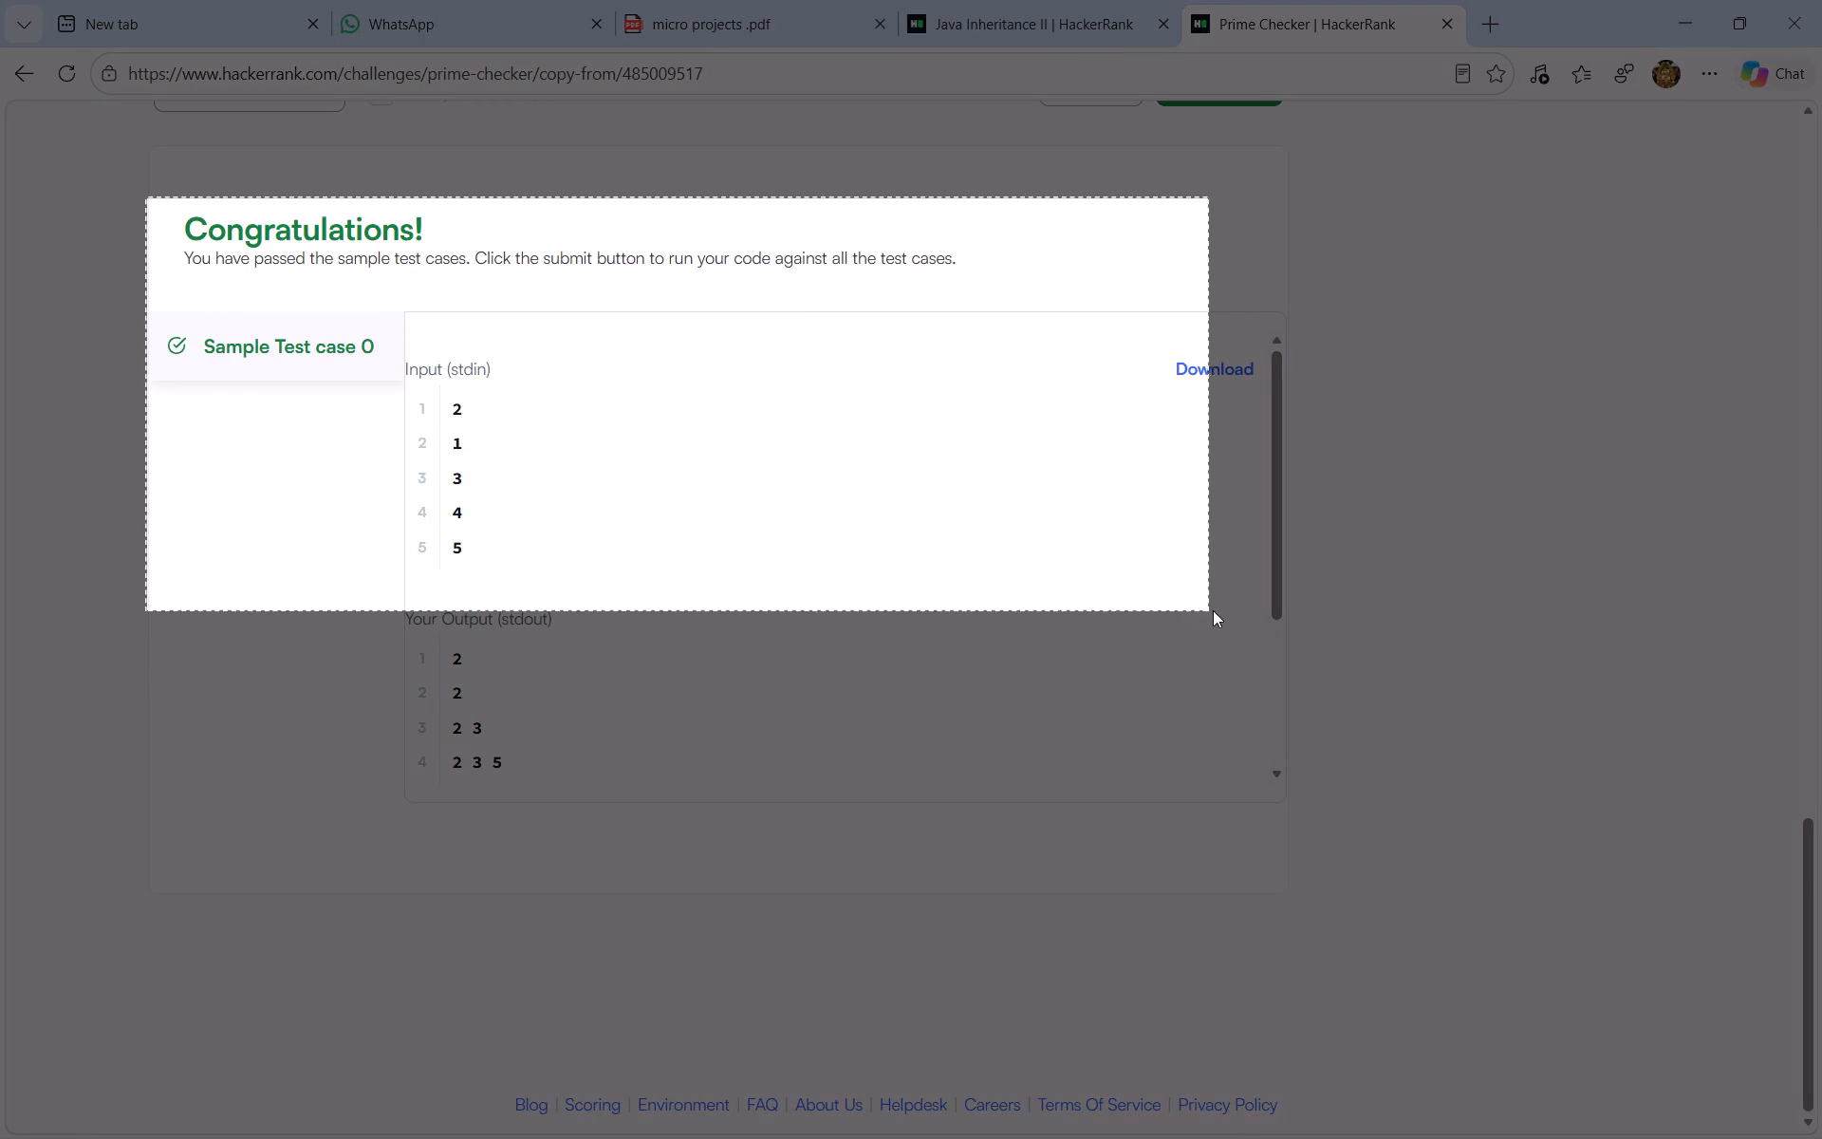
{"action": "left_click_drag", "start_coordinate": [1213, 610], "coordinate": [1290, 715]}
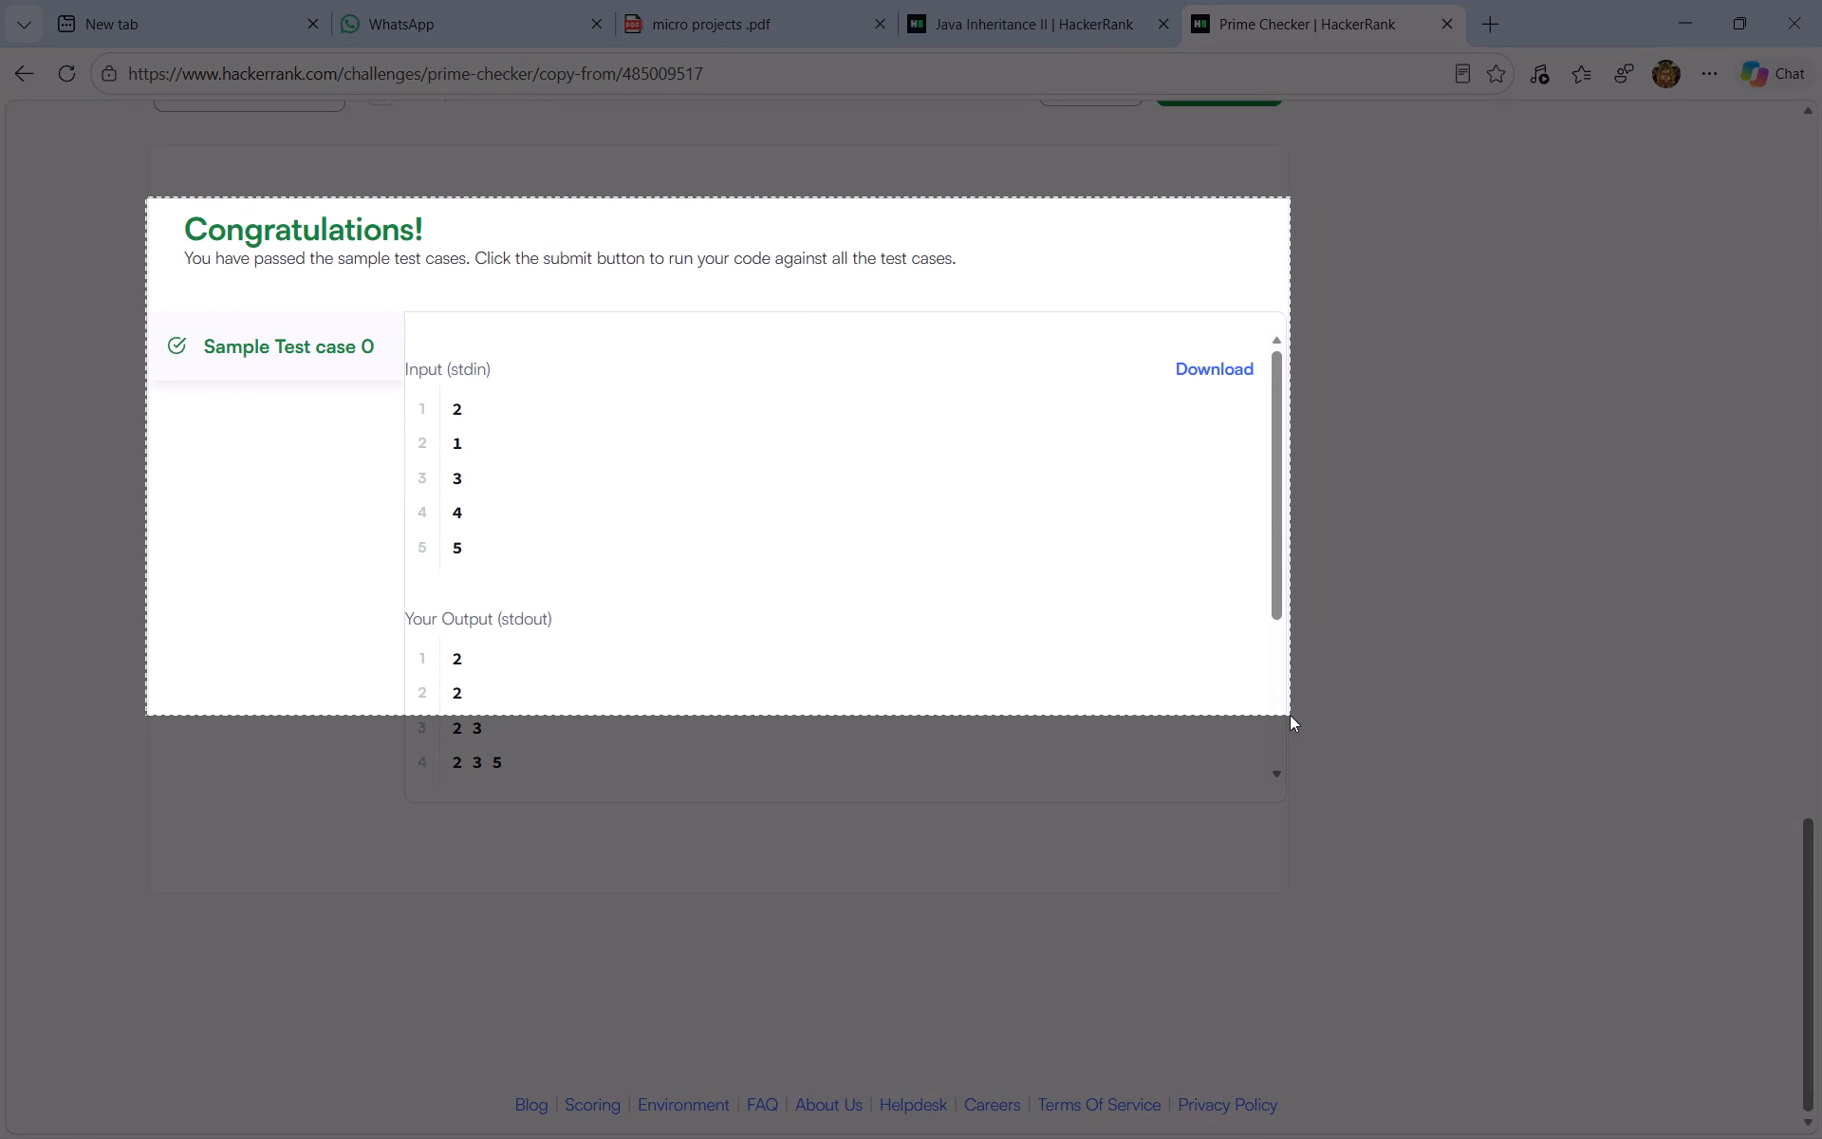
{"action": "left_click_drag", "start_coordinate": [1290, 715], "coordinate": [1294, 893]}
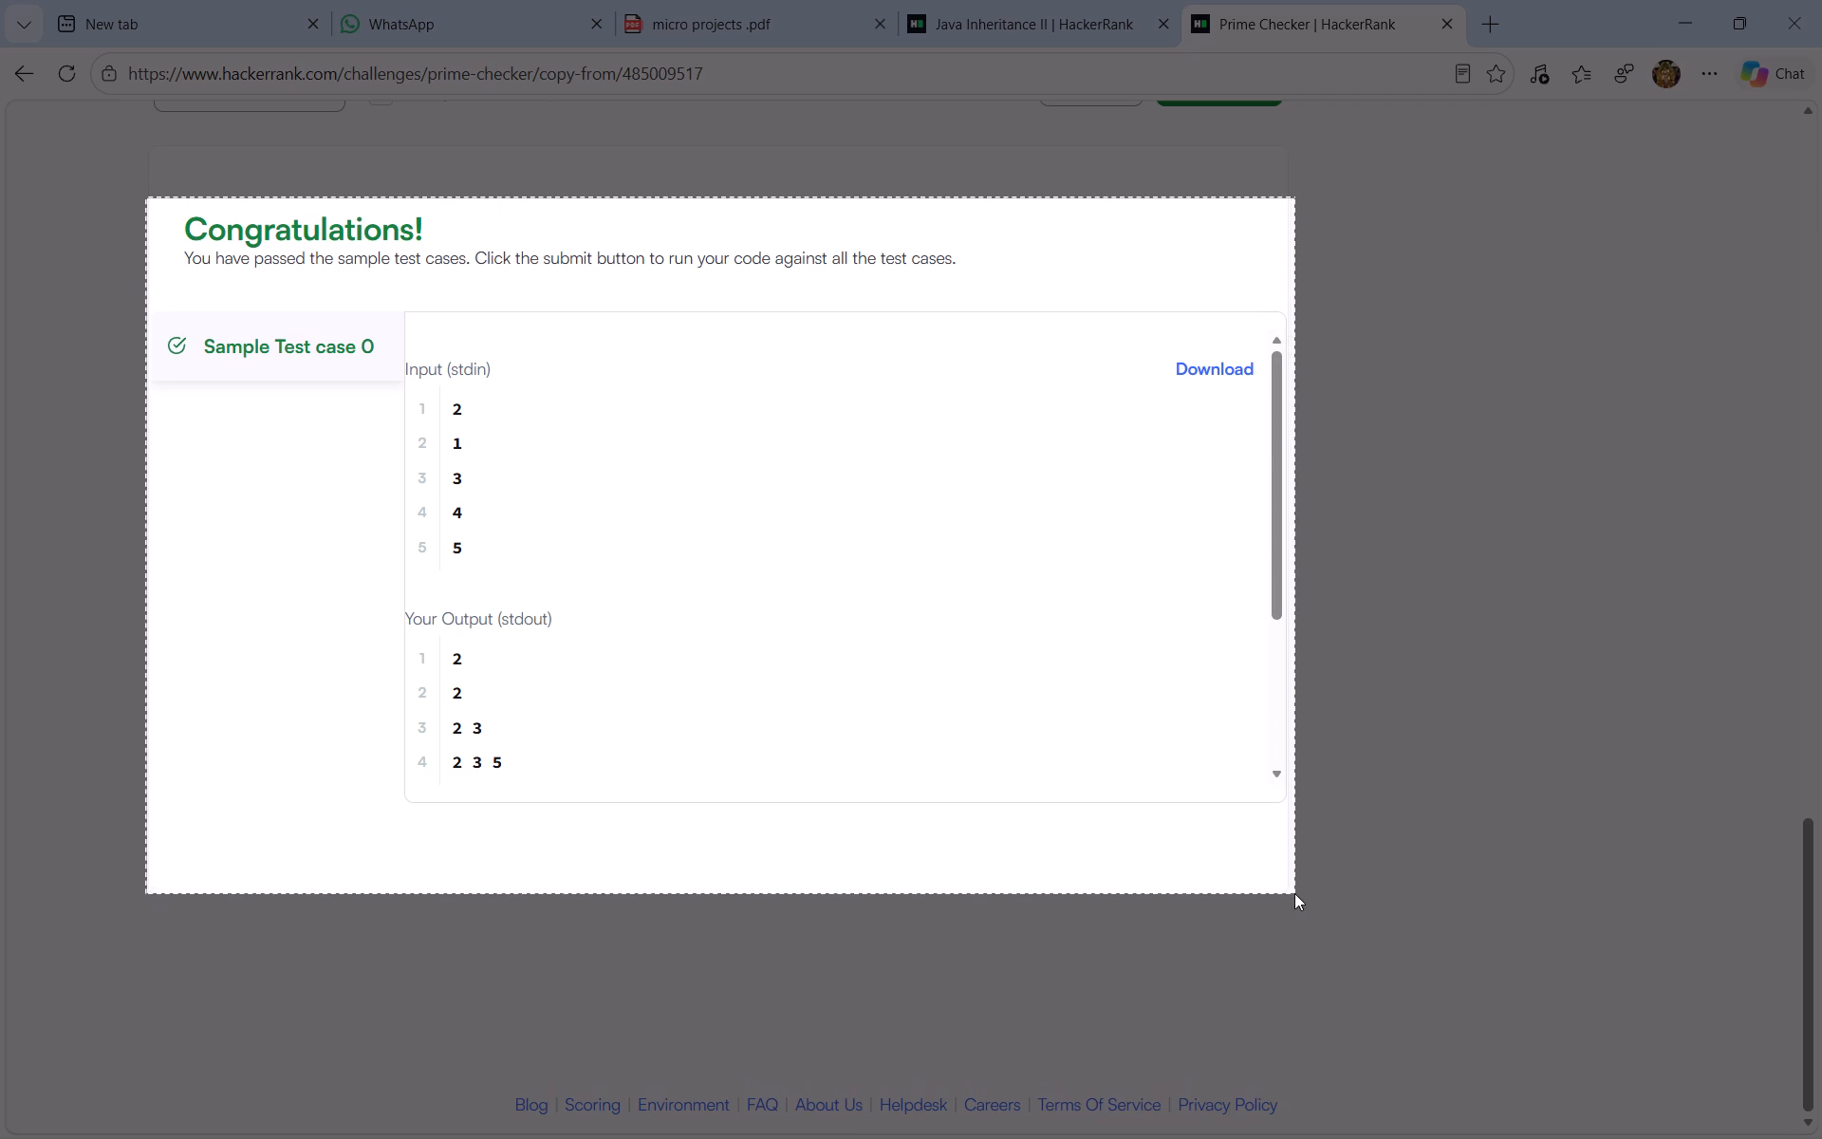
{"action": "left_click_drag", "start_coordinate": [1294, 893], "coordinate": [1284, 898]}
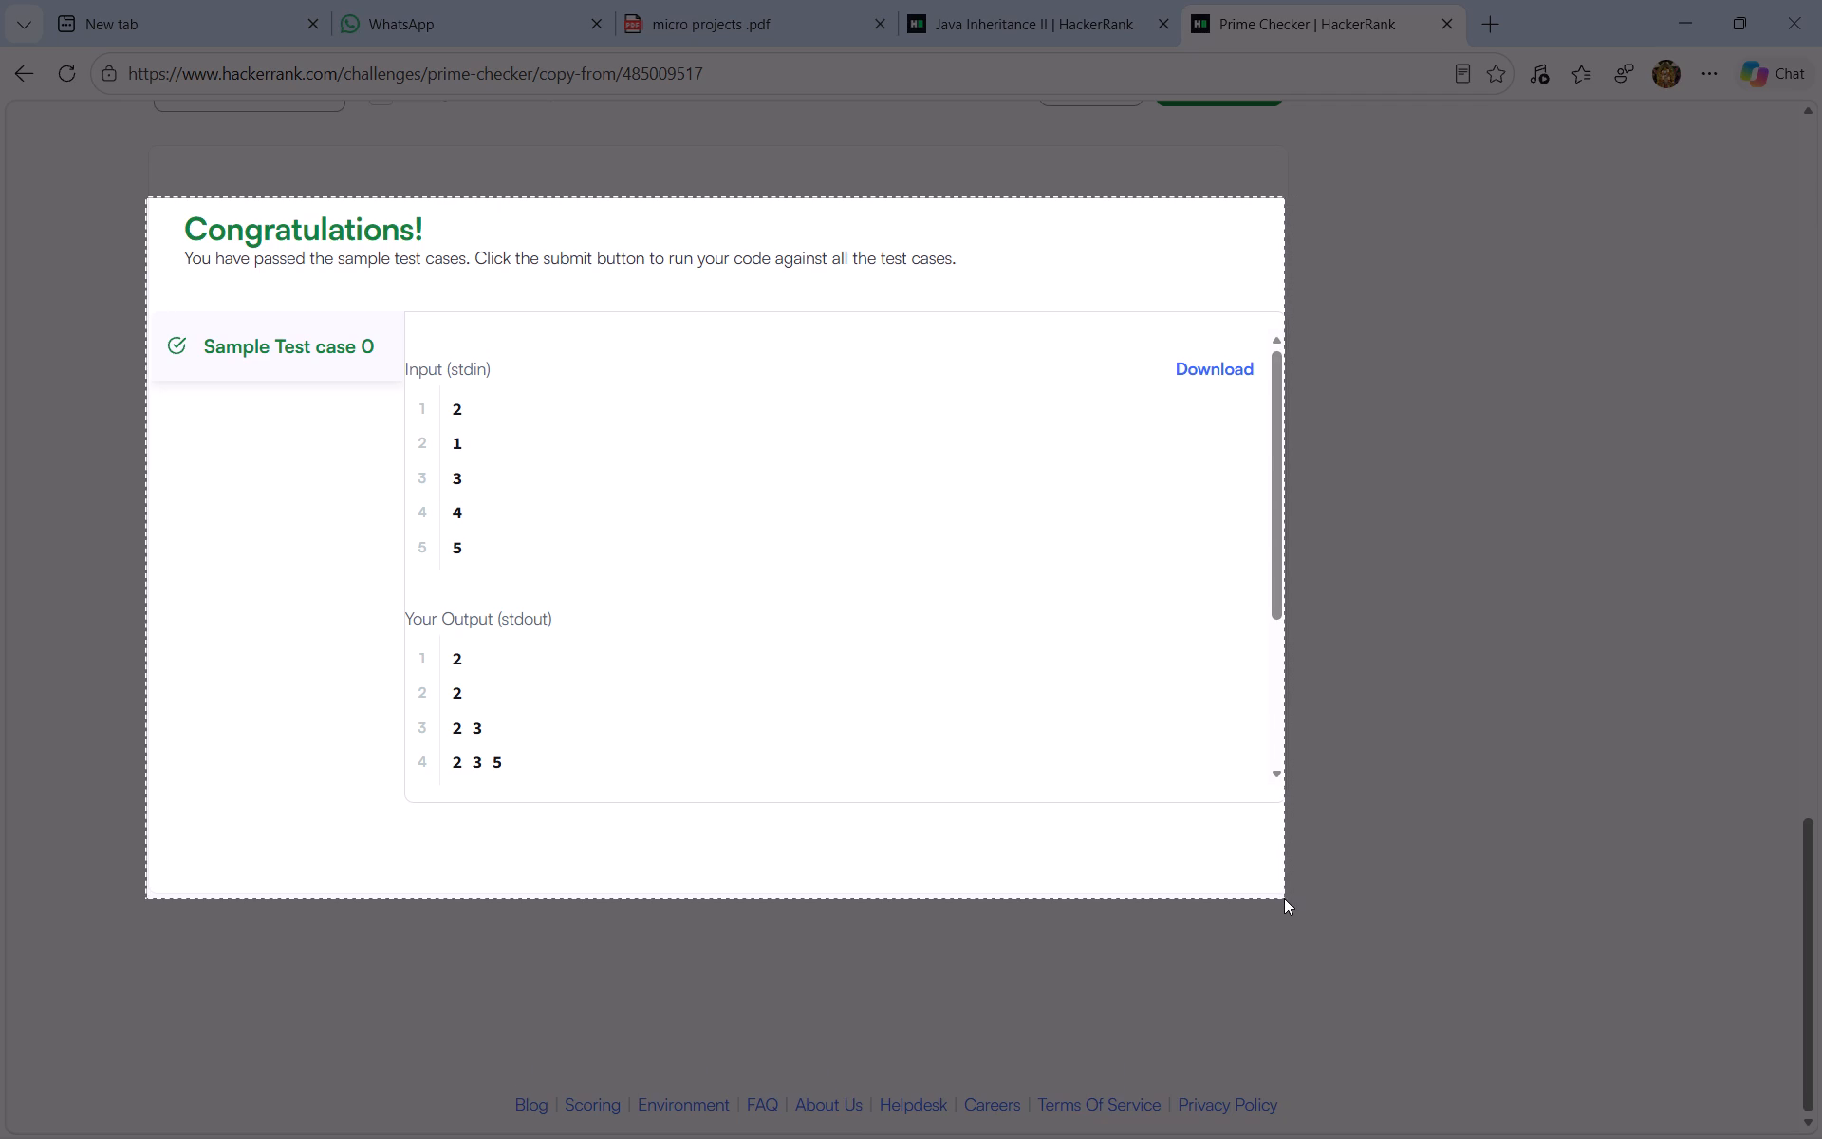
{"action": "left_click_drag", "start_coordinate": [1284, 898], "coordinate": [1298, 831]}
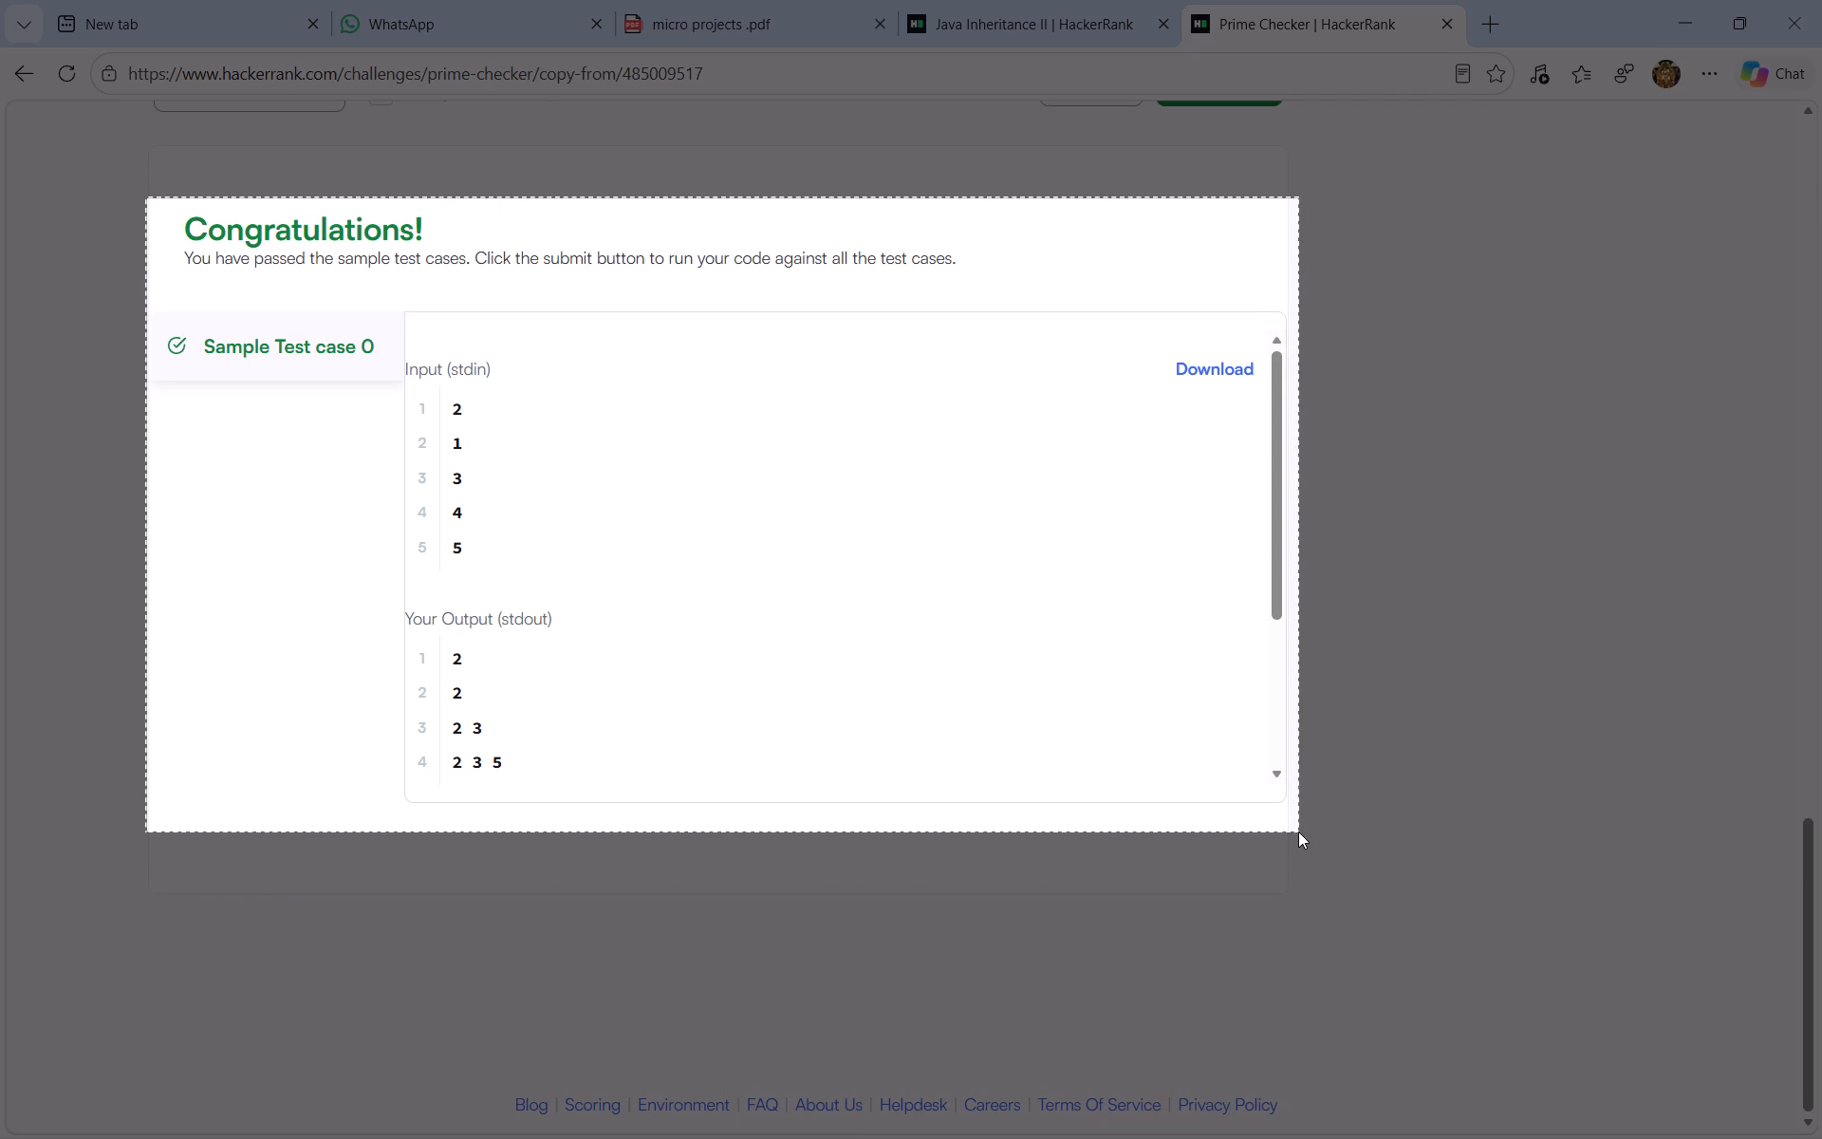
{"action": "left_click_drag", "start_coordinate": [1298, 831], "coordinate": [1281, 832]}
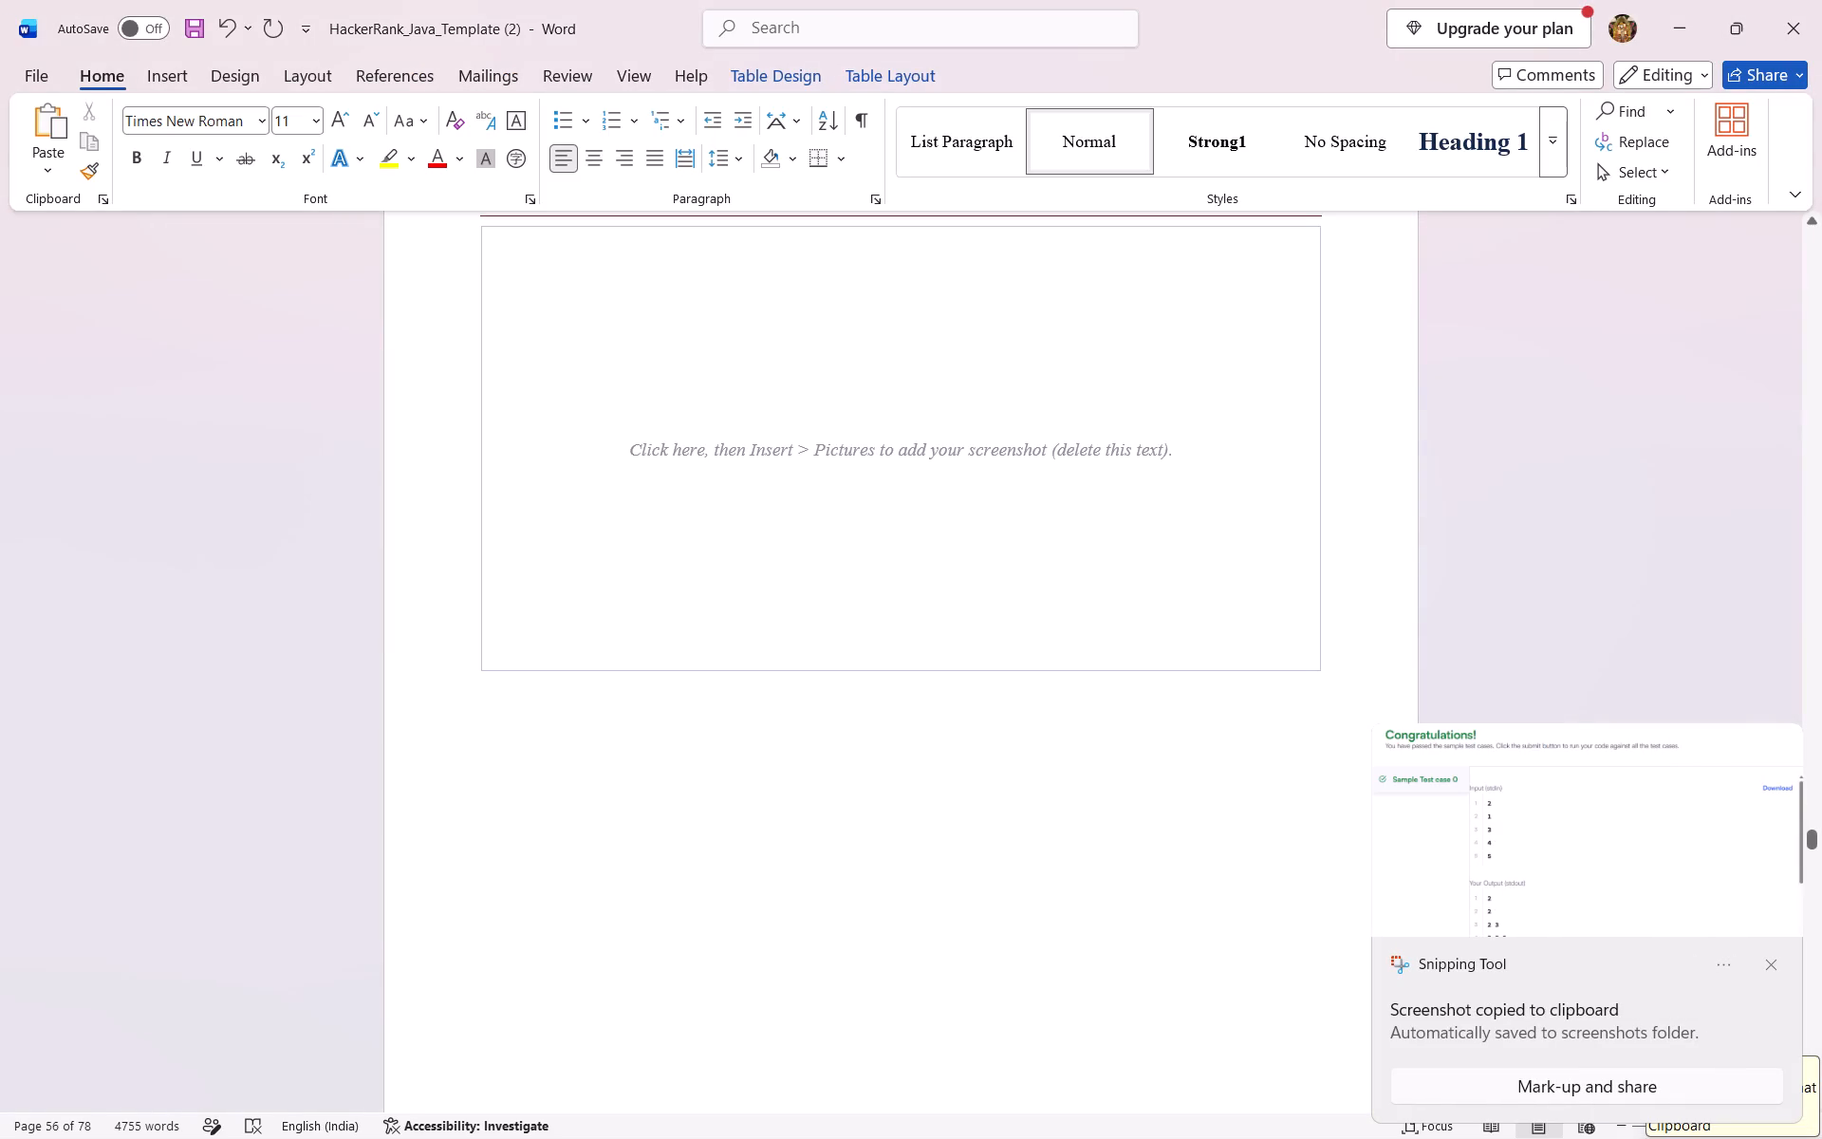
{"action": "scroll", "coordinate": [1046, 515], "scroll_direction": "up", "scroll_amount": 2}
{"action": "scroll", "coordinate": [1046, 515], "scroll_direction": "down", "scroll_amount": 1}
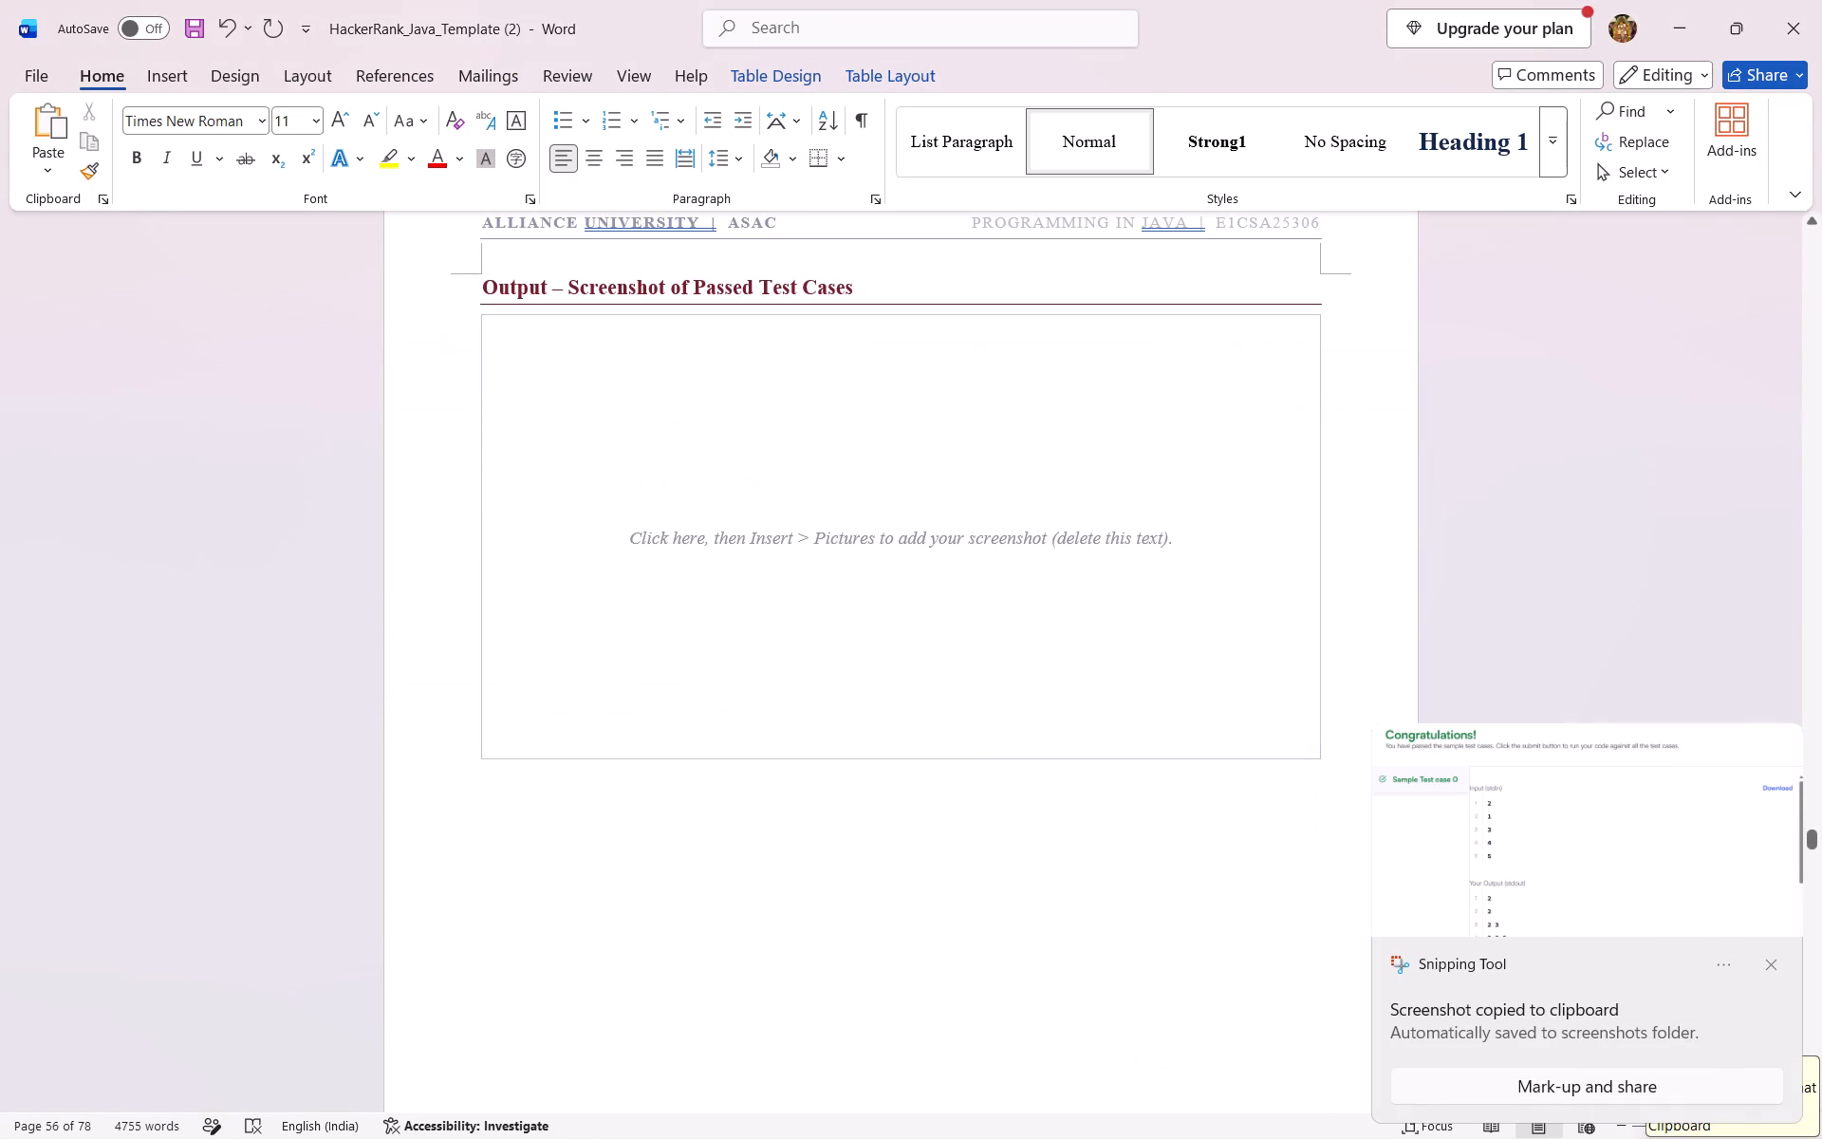
{"action": "left_click_drag", "start_coordinate": [1174, 536], "coordinate": [650, 495]}
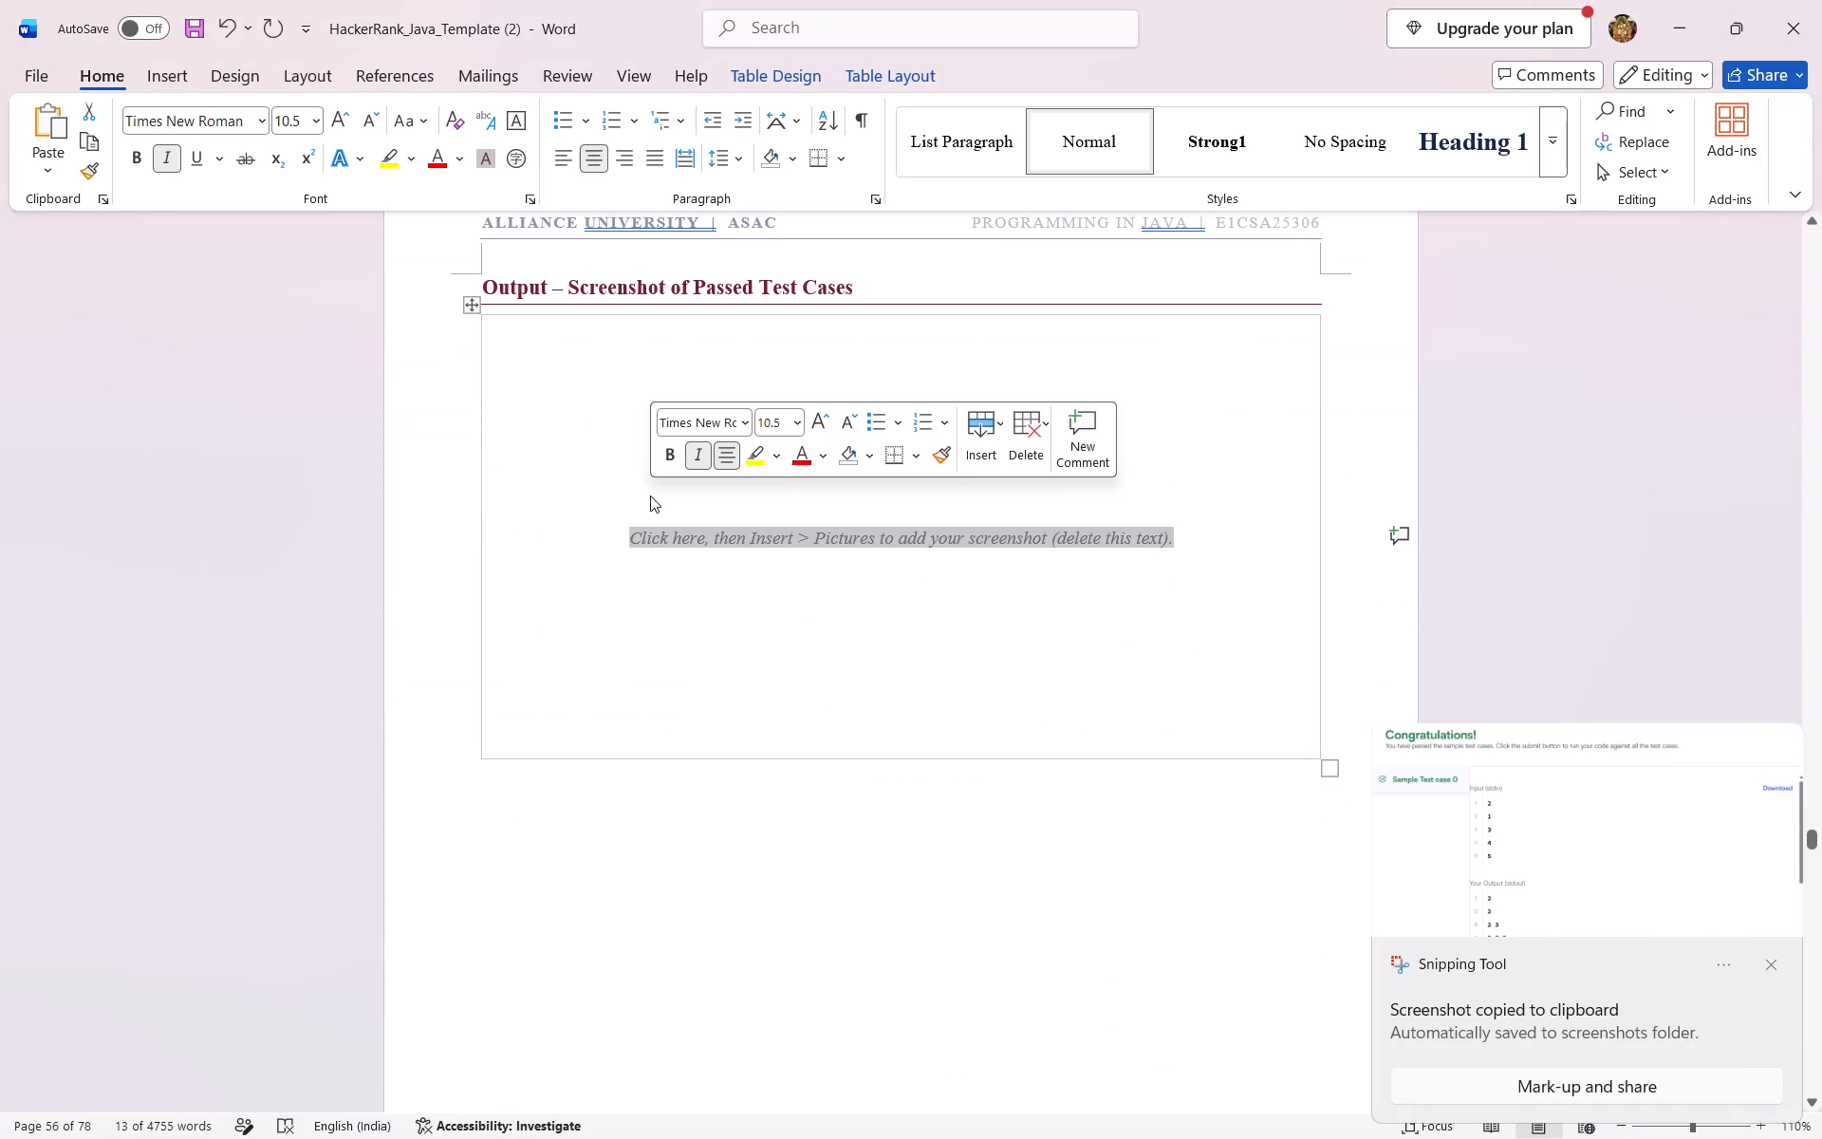
{"action": "key", "text": "BackSpace"}
{"action": "left_click", "coordinate": [177, 64]}
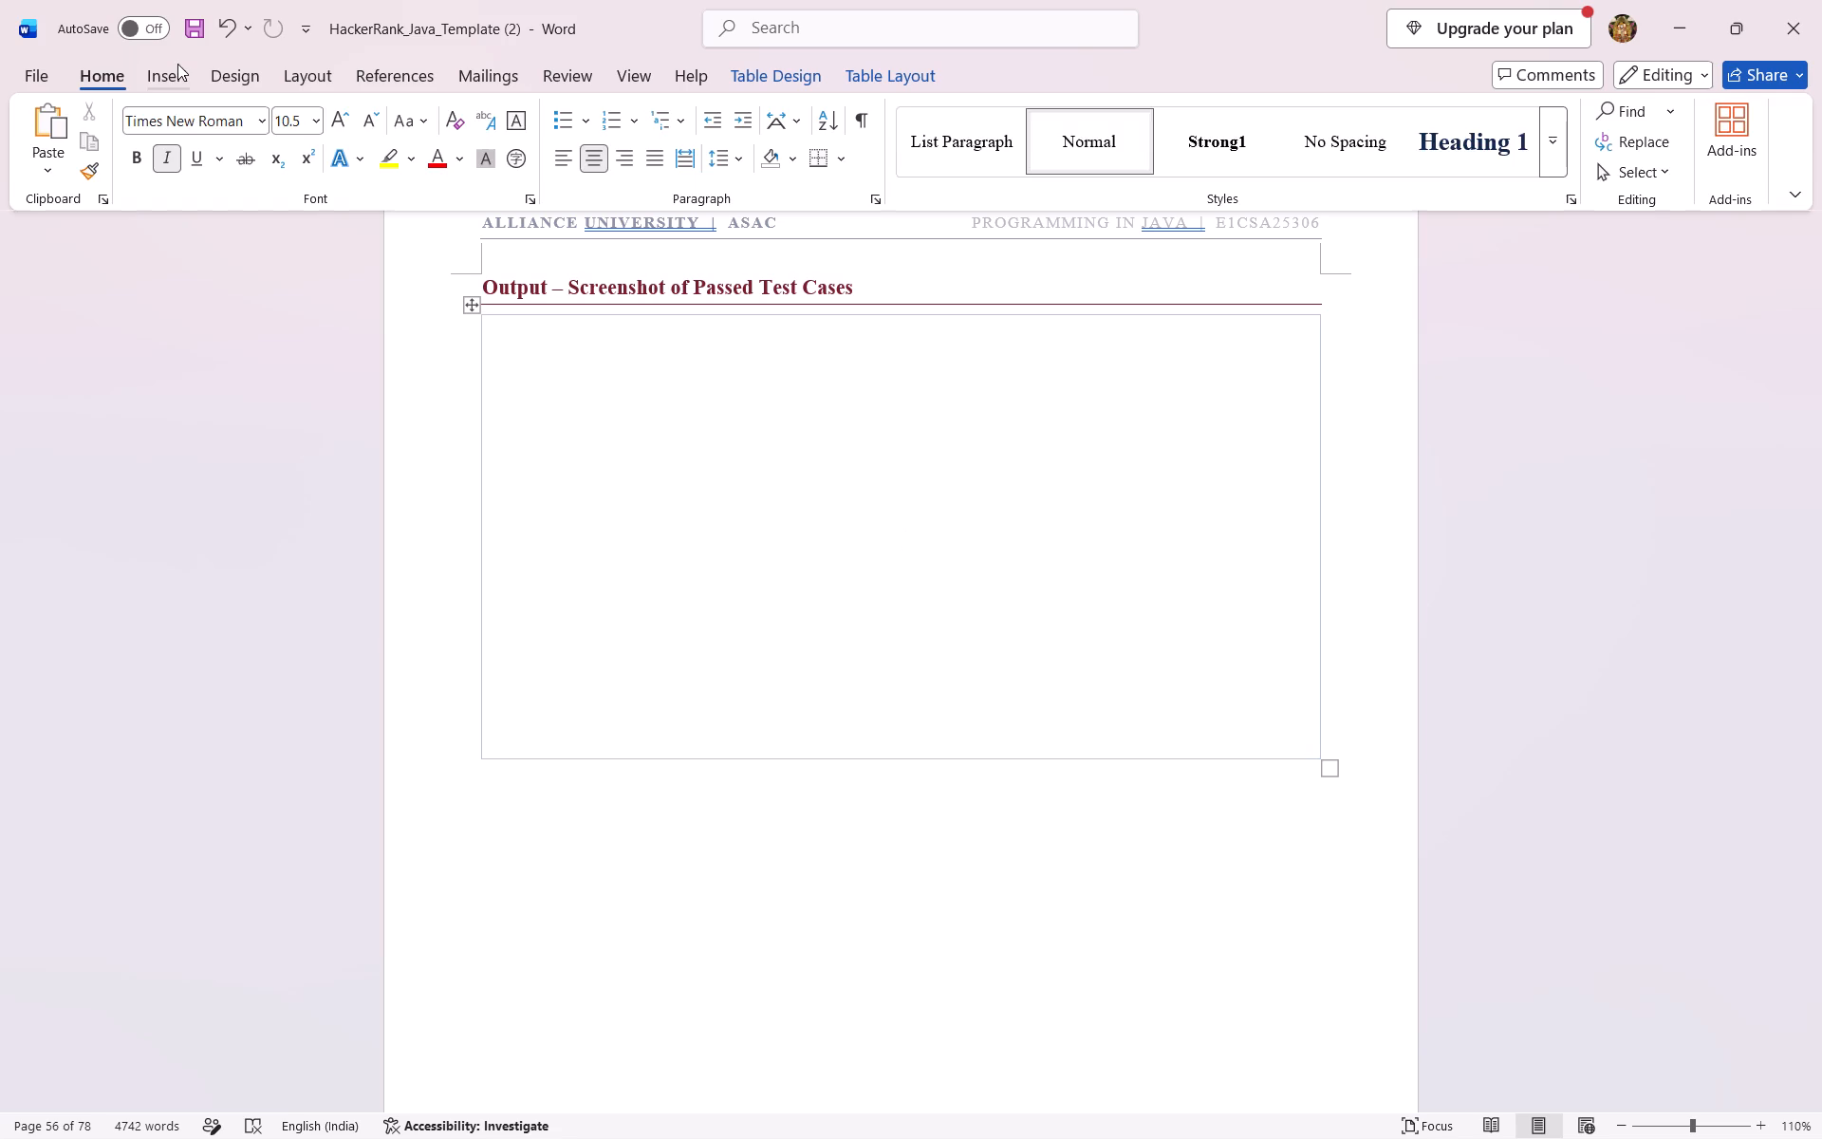
{"action": "left_click", "coordinate": [254, 111]}
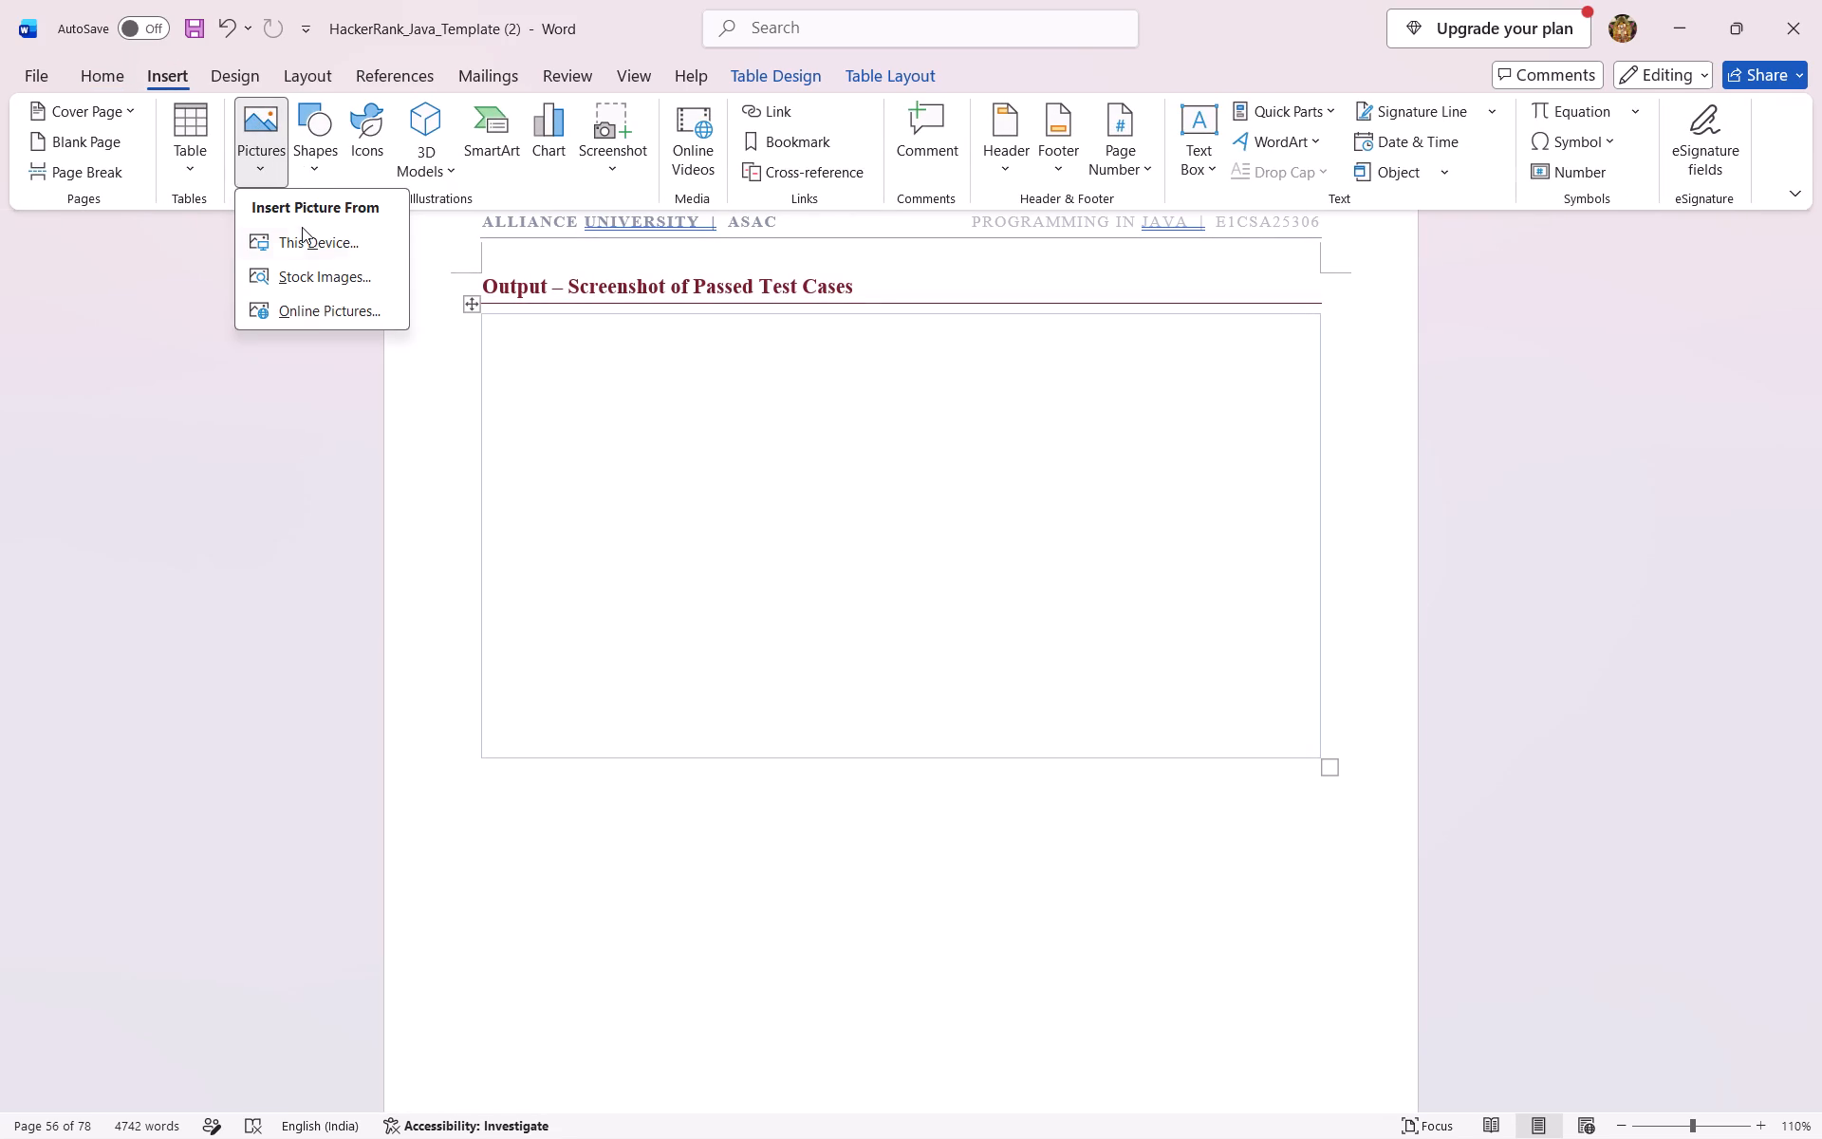
{"action": "left_click", "coordinate": [302, 228]}
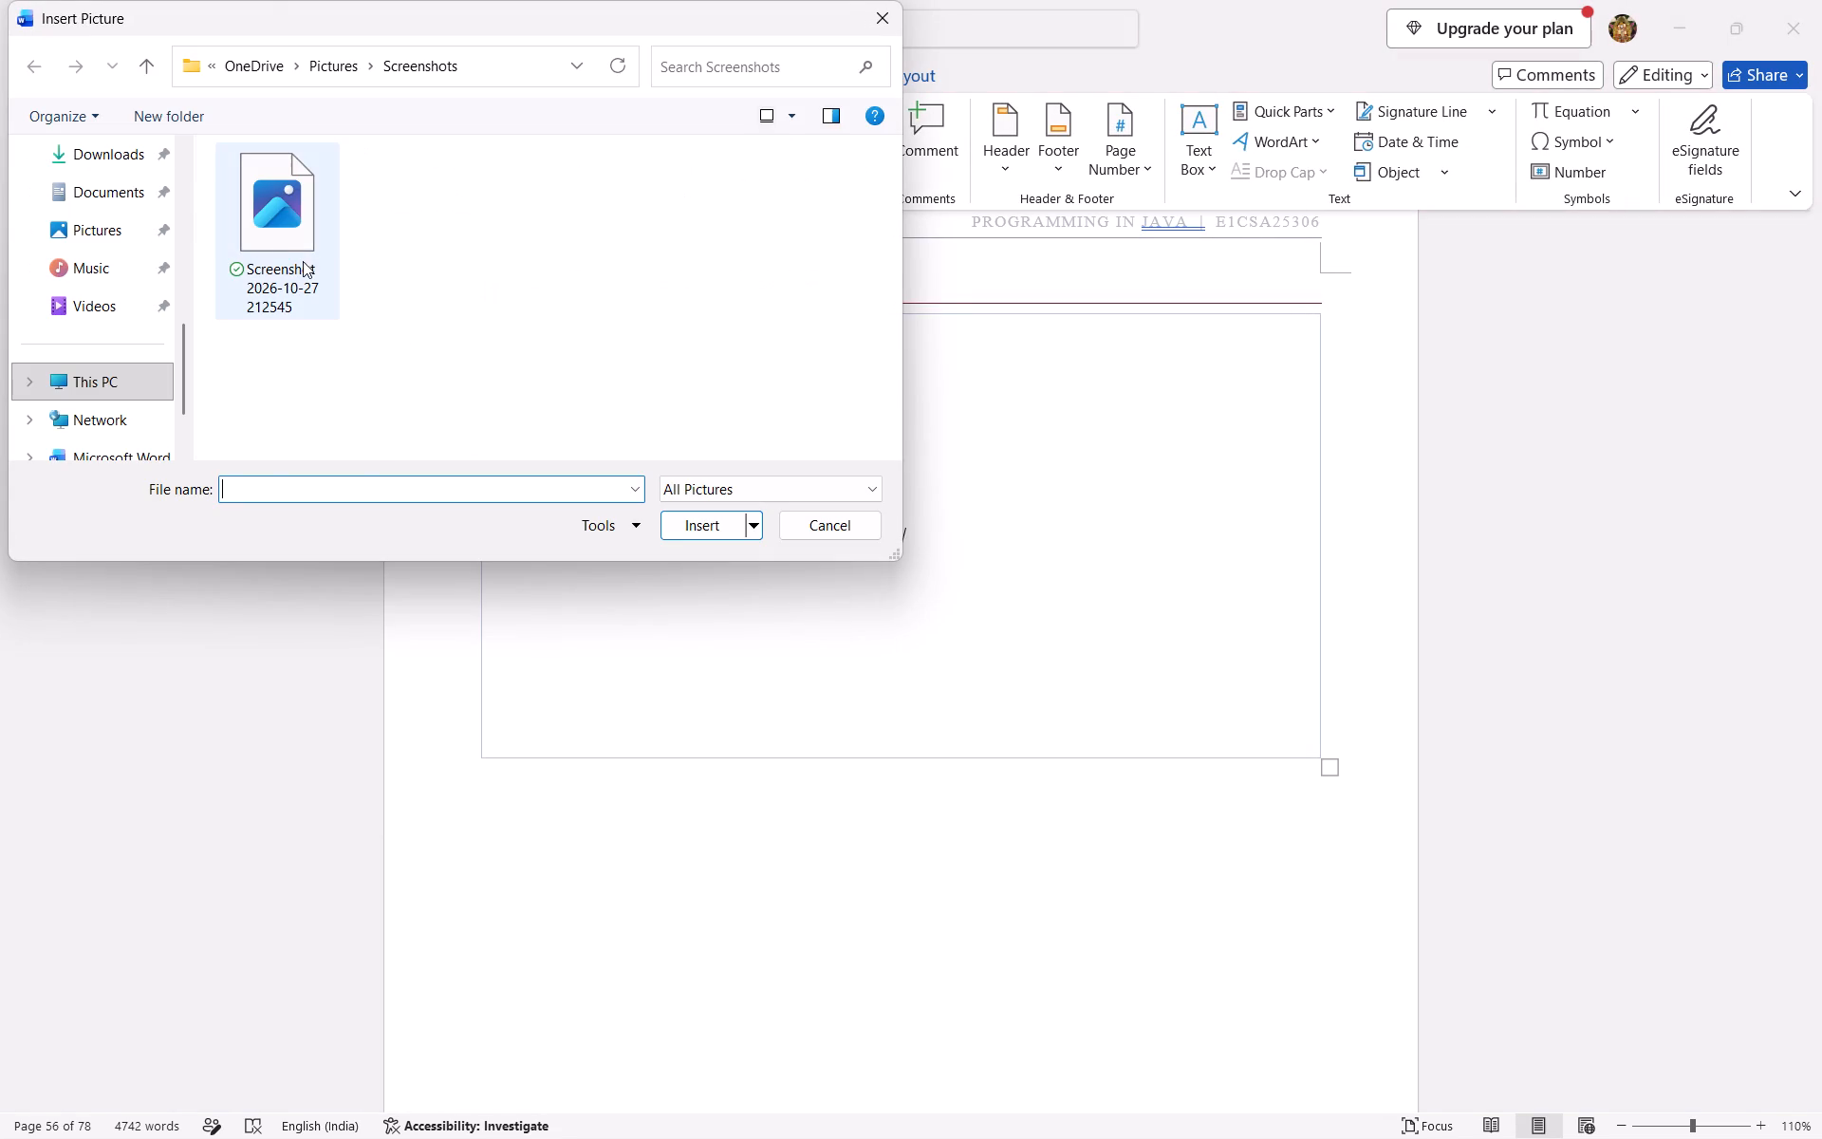
{"action": "left_click", "coordinate": [276, 248]}
{"action": "left_click", "coordinate": [699, 526]}
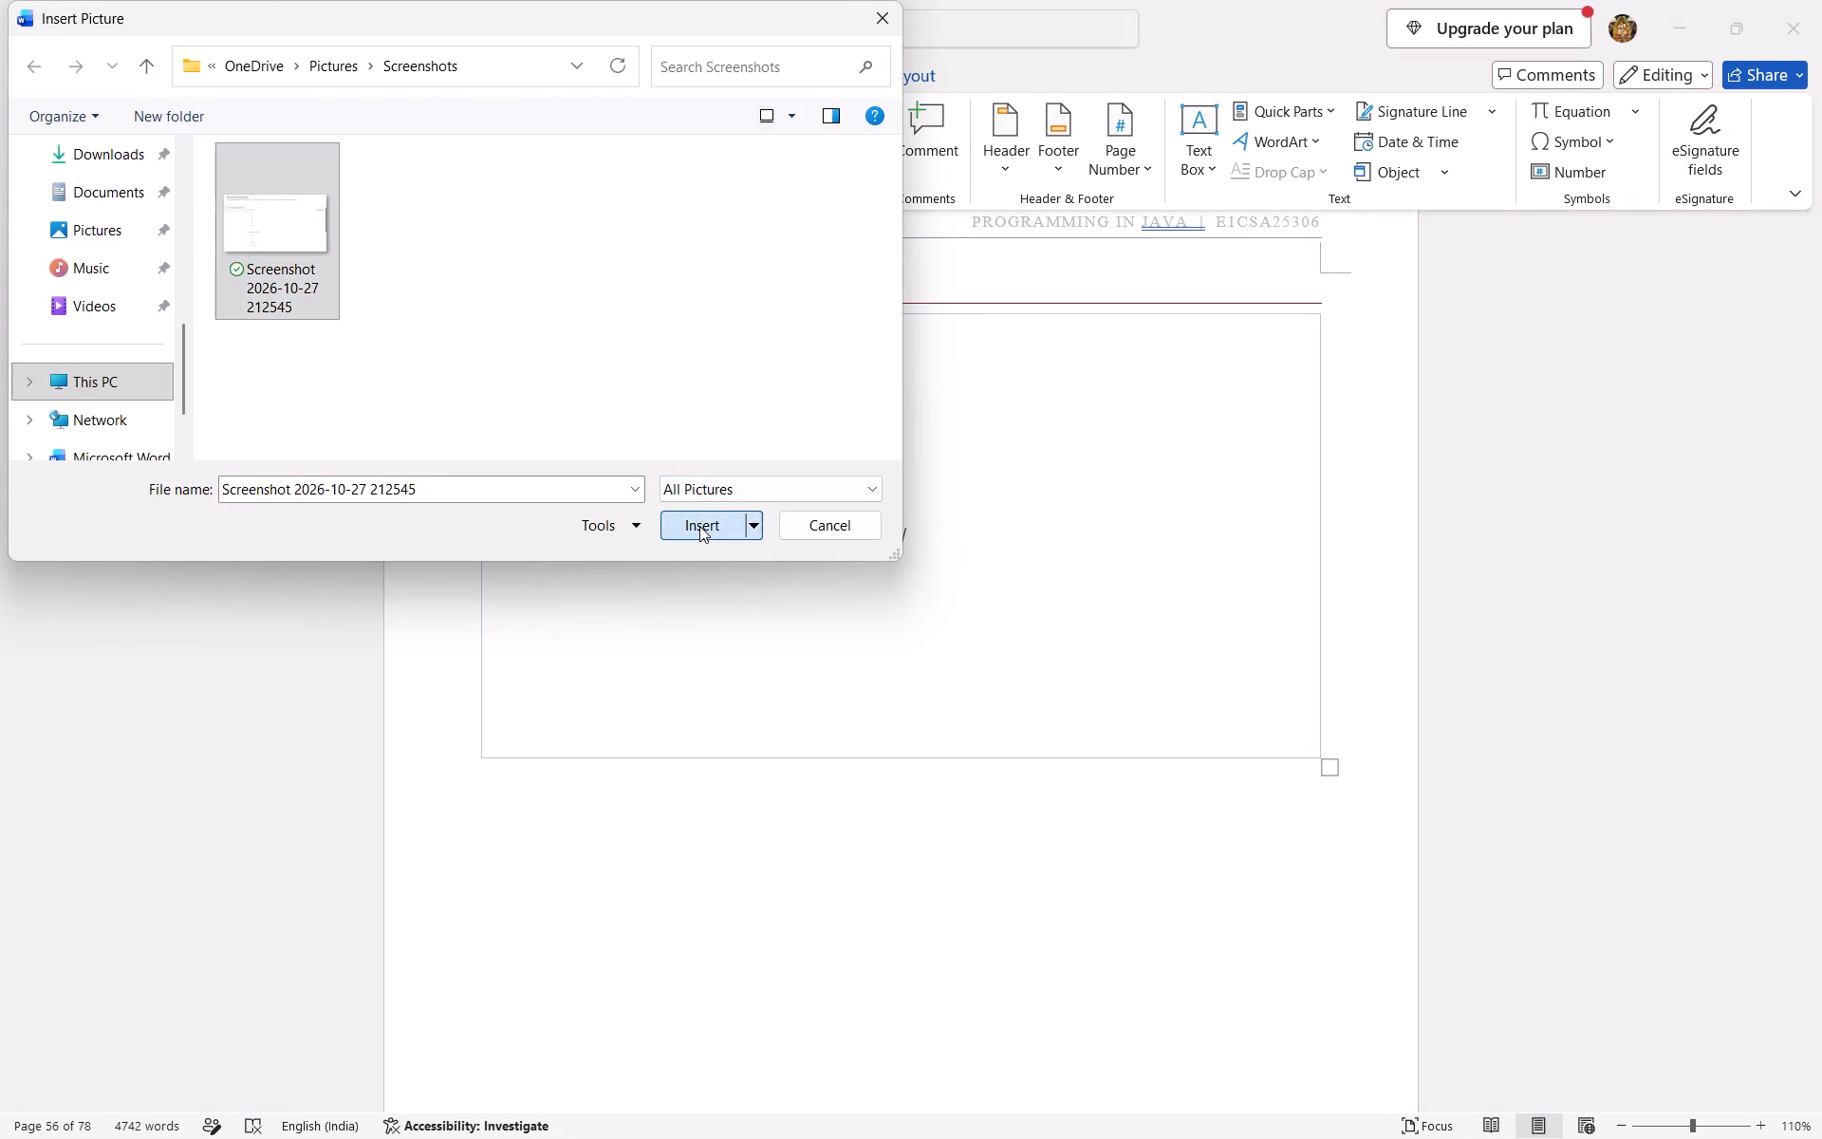
{"action": "left_click", "coordinate": [945, 972]}
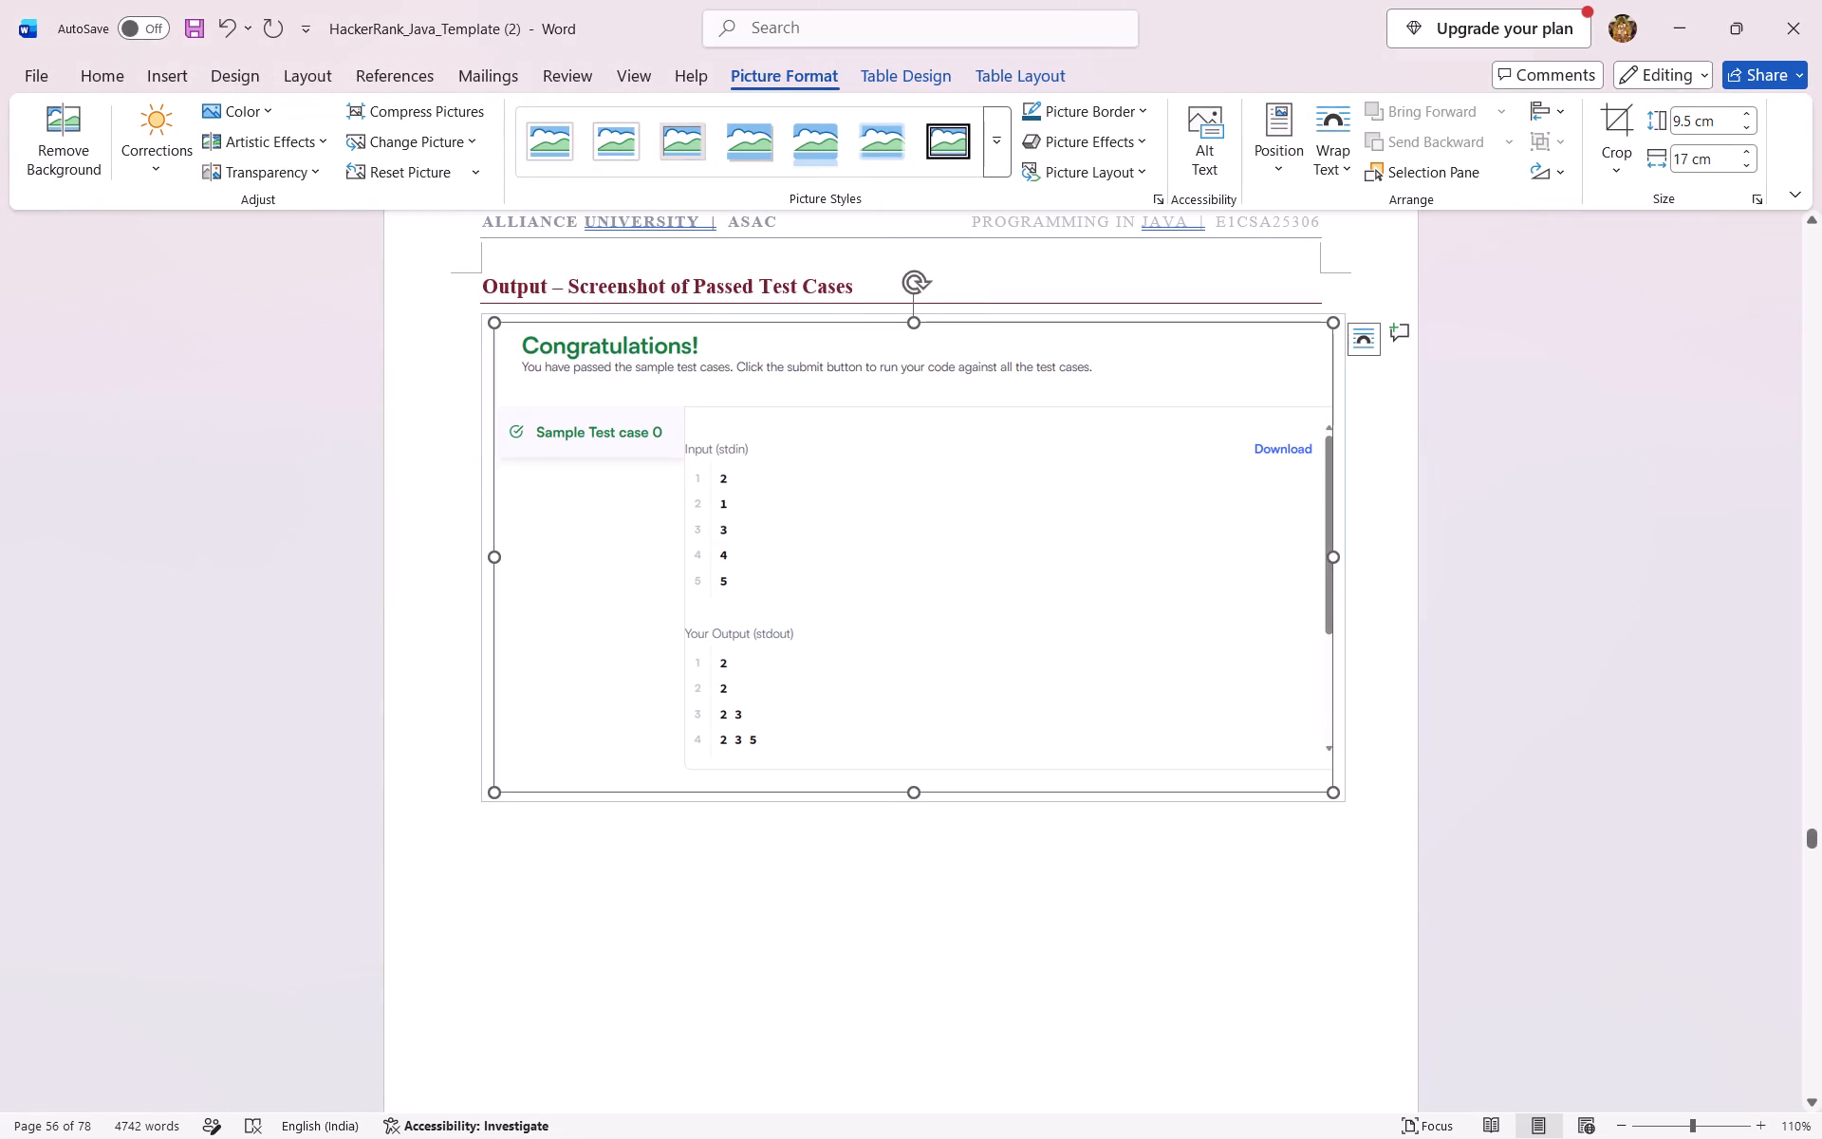
Open question 29's HackerRank link for Java Factory Pattern in the browser and show its past submissions.
{"action": "scroll", "coordinate": [945, 972], "scroll_direction": "down", "scroll_amount": 4}
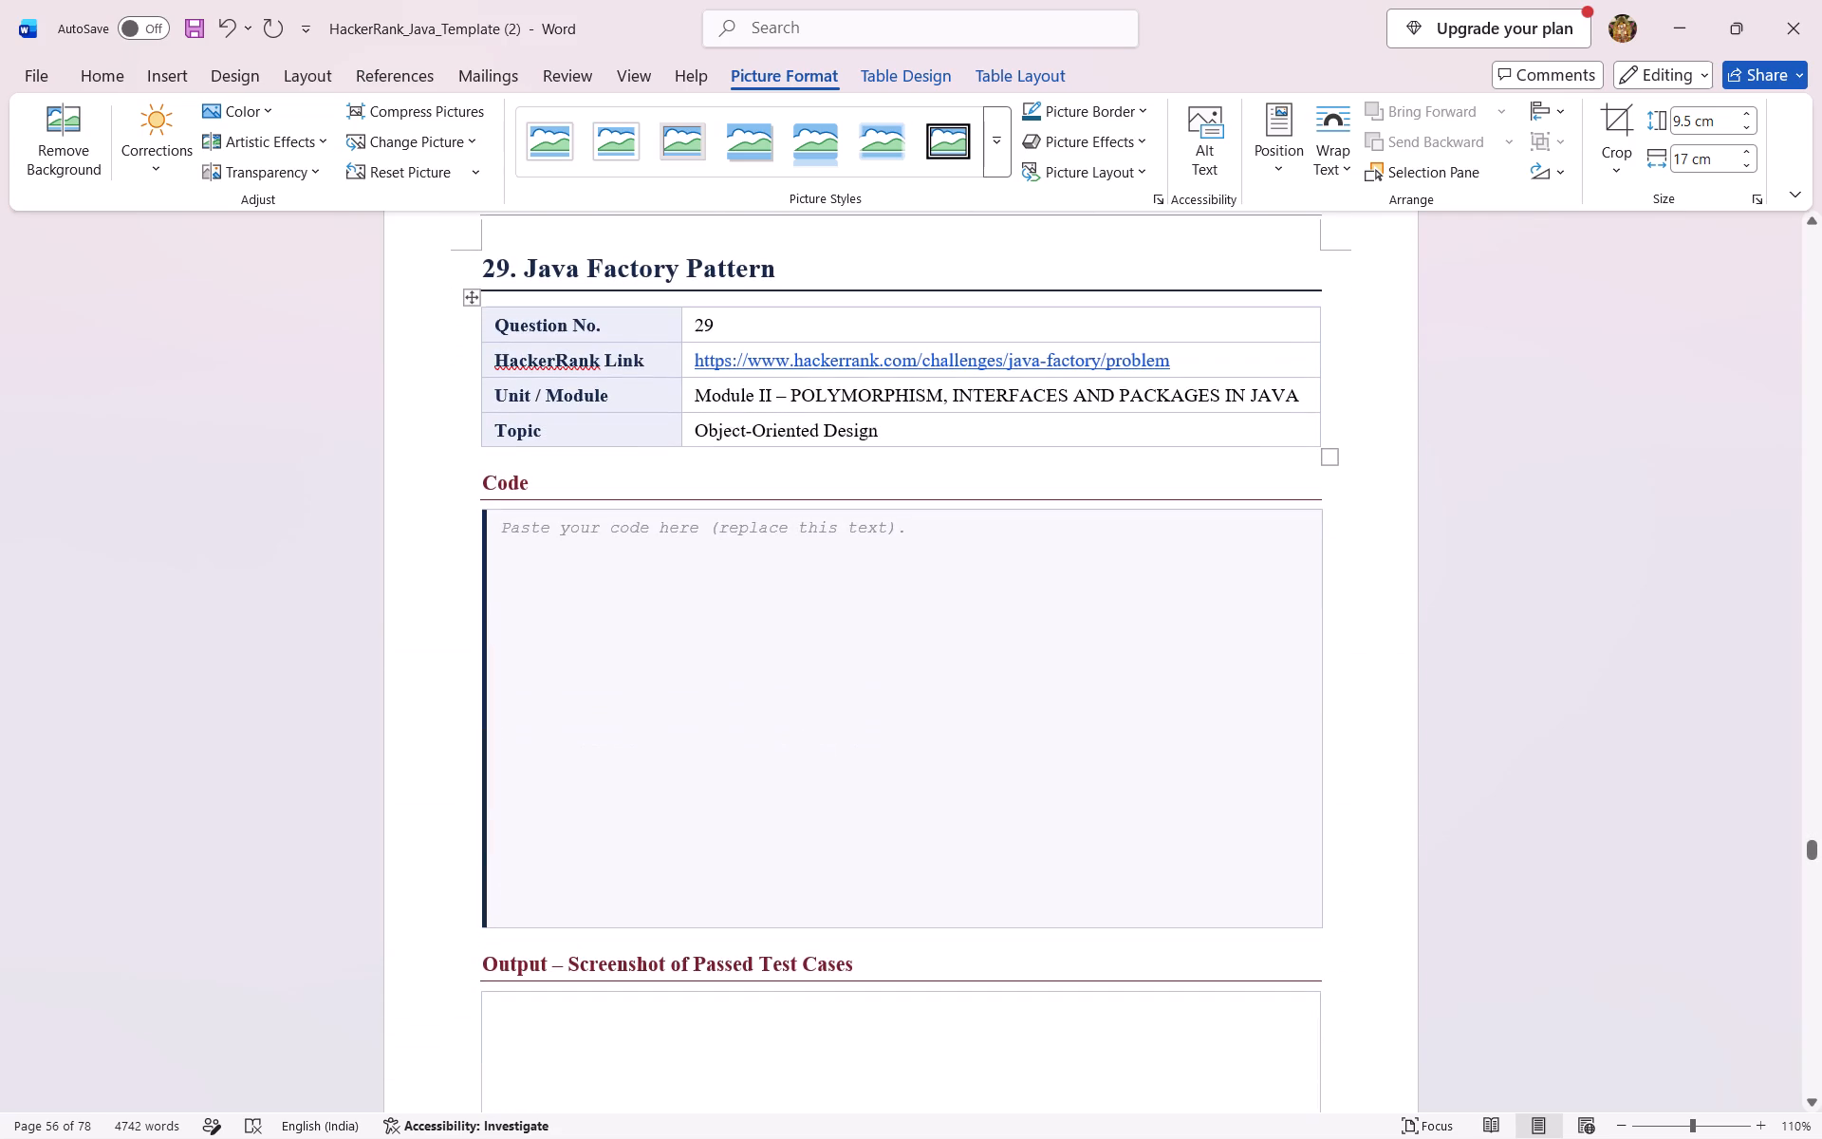
{"action": "left_click", "coordinate": [863, 361], "text": "ctrl"}
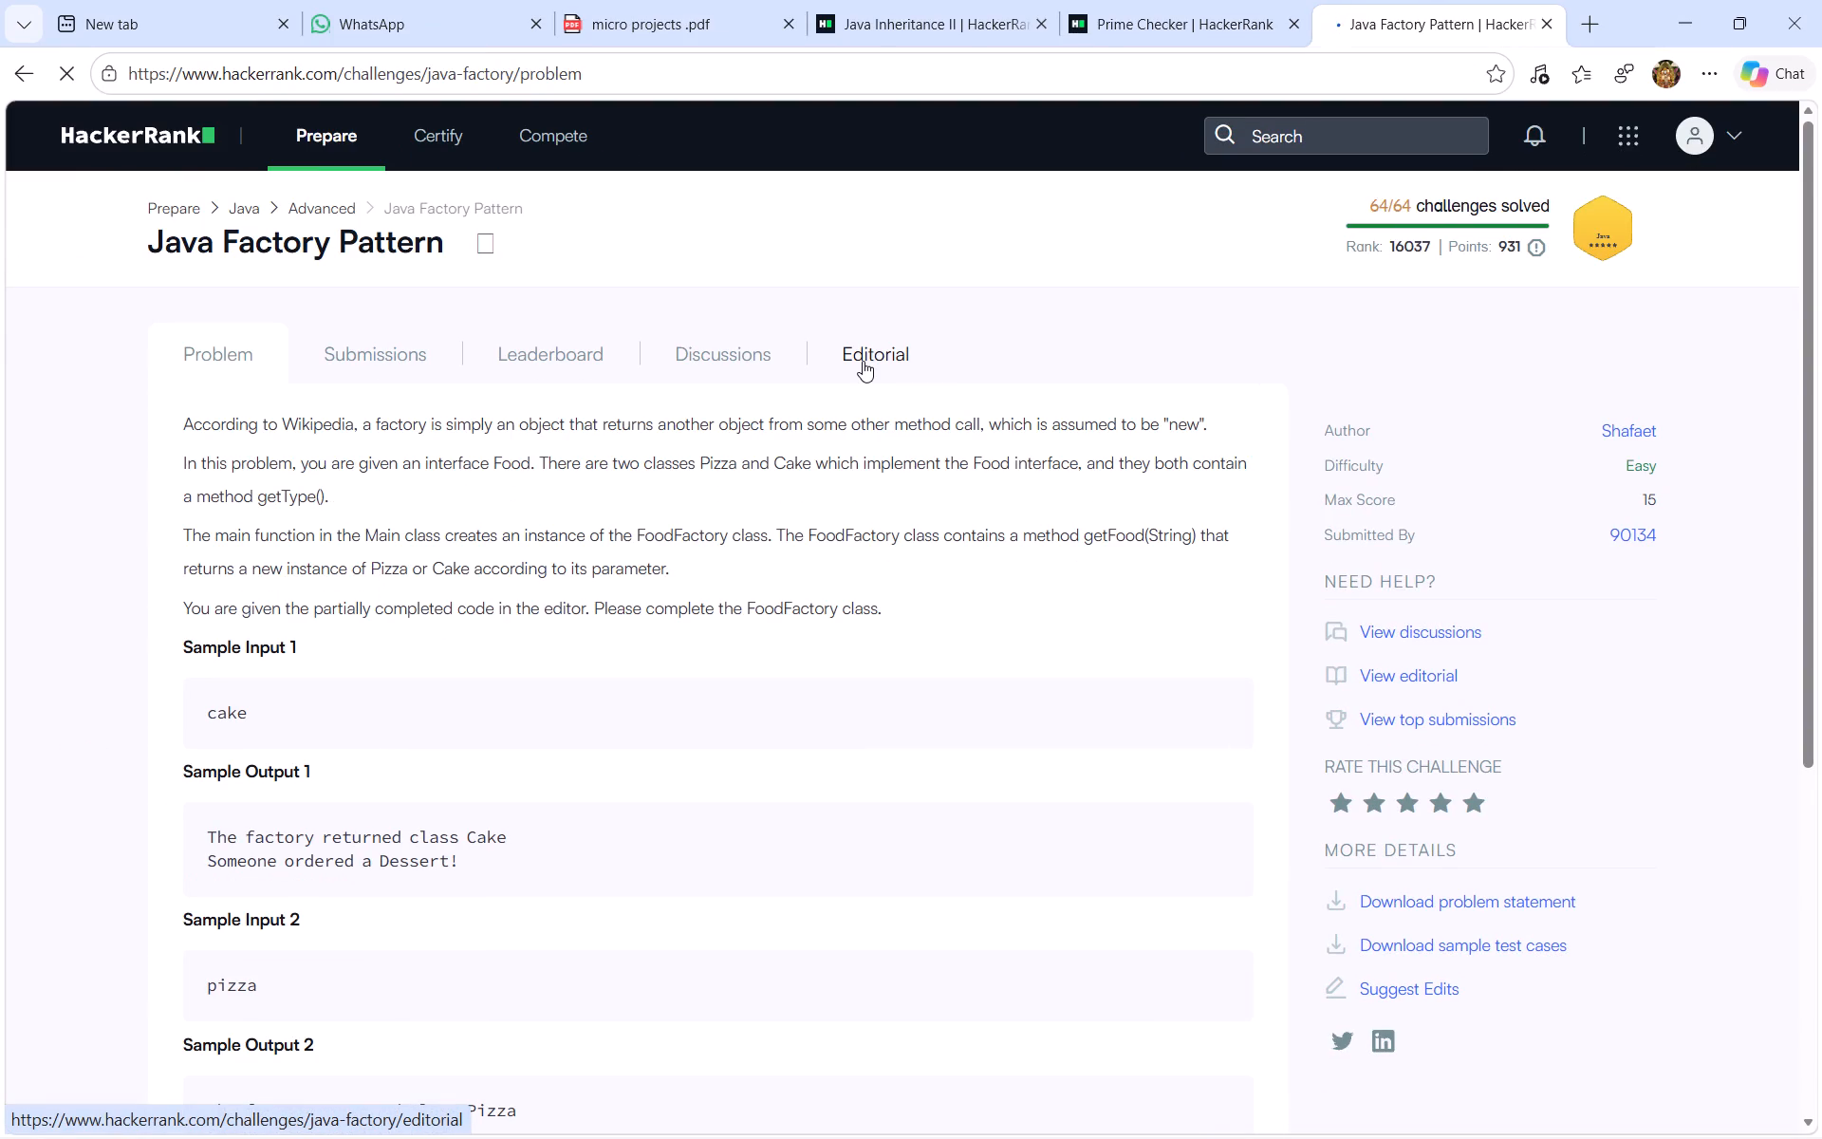
{"action": "left_click", "coordinate": [363, 358]}
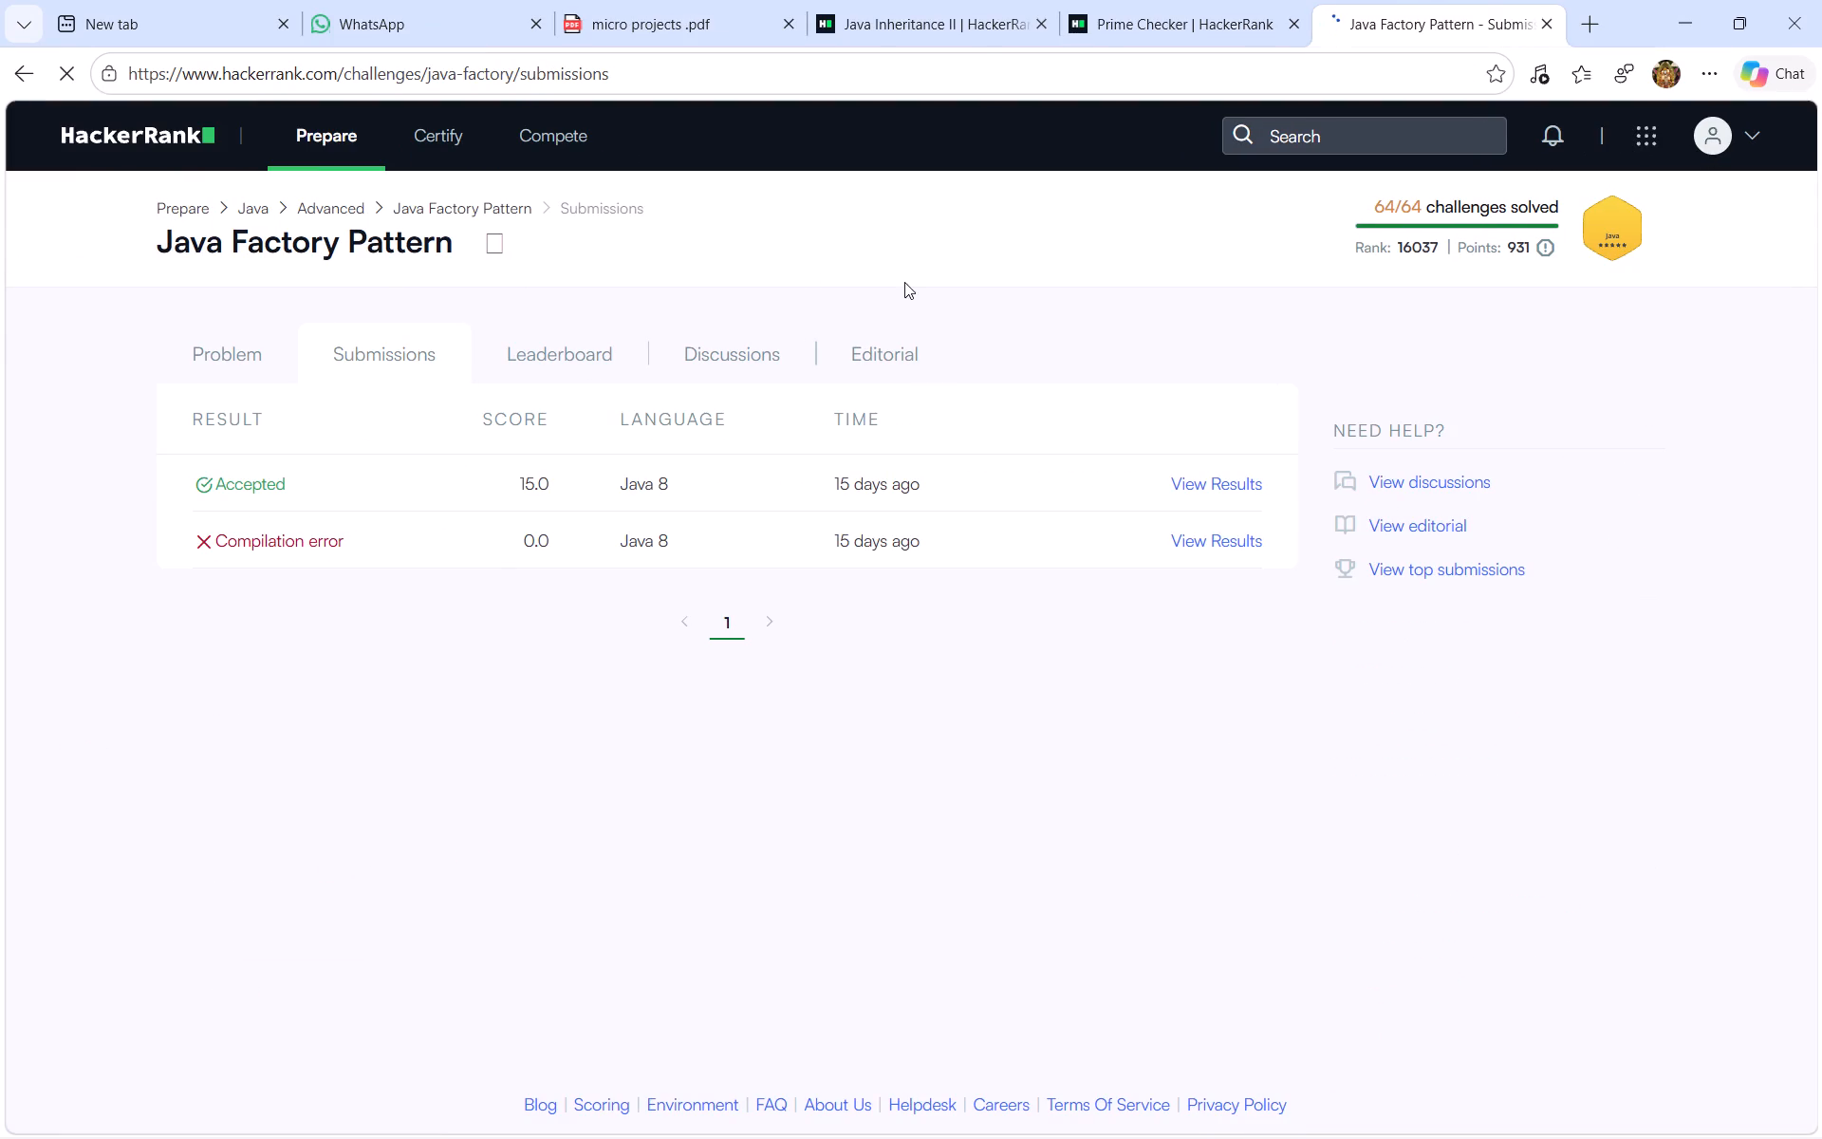
Open the accepted Java Factory Pattern submission and load its code into the editor.
{"action": "left_click", "coordinate": [1199, 494]}
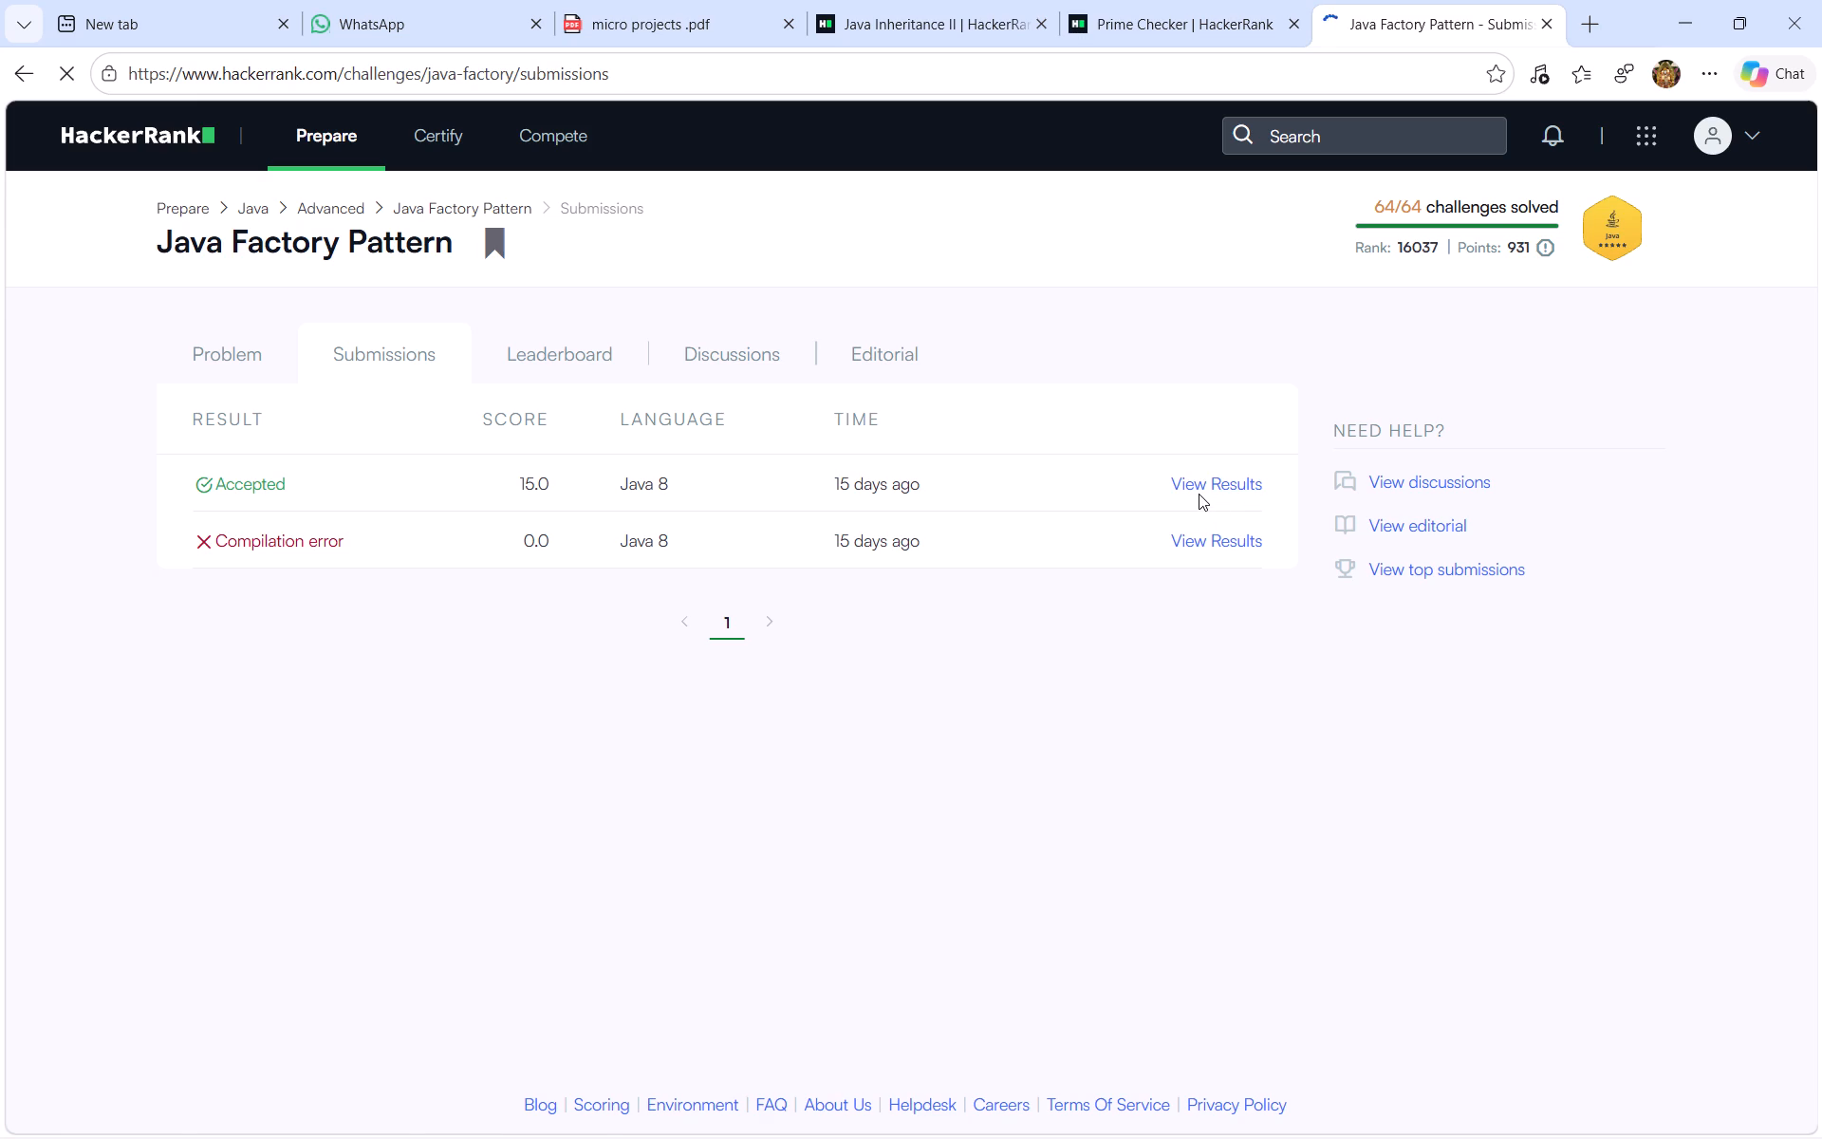
{"action": "left_click", "coordinate": [1195, 491]}
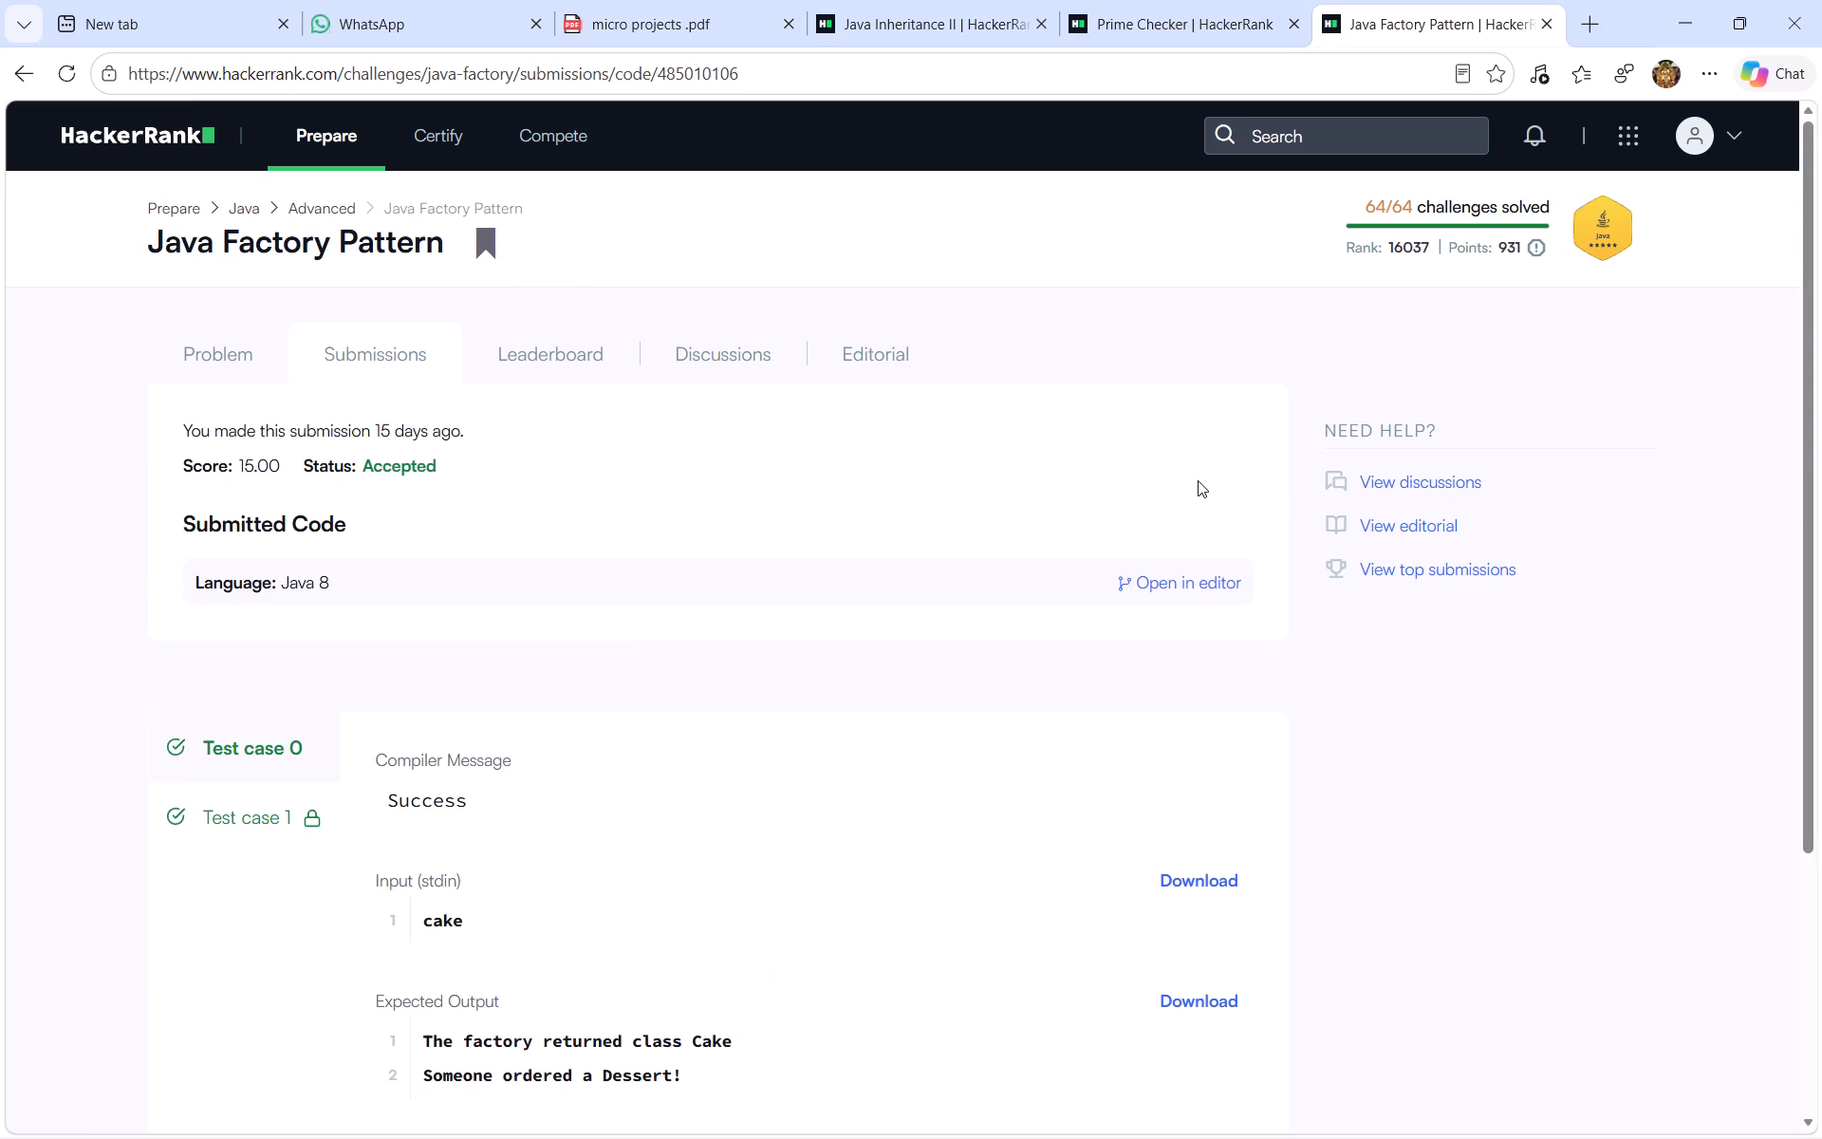
{"action": "scroll", "coordinate": [1061, 625], "scroll_direction": "down", "scroll_amount": 2}
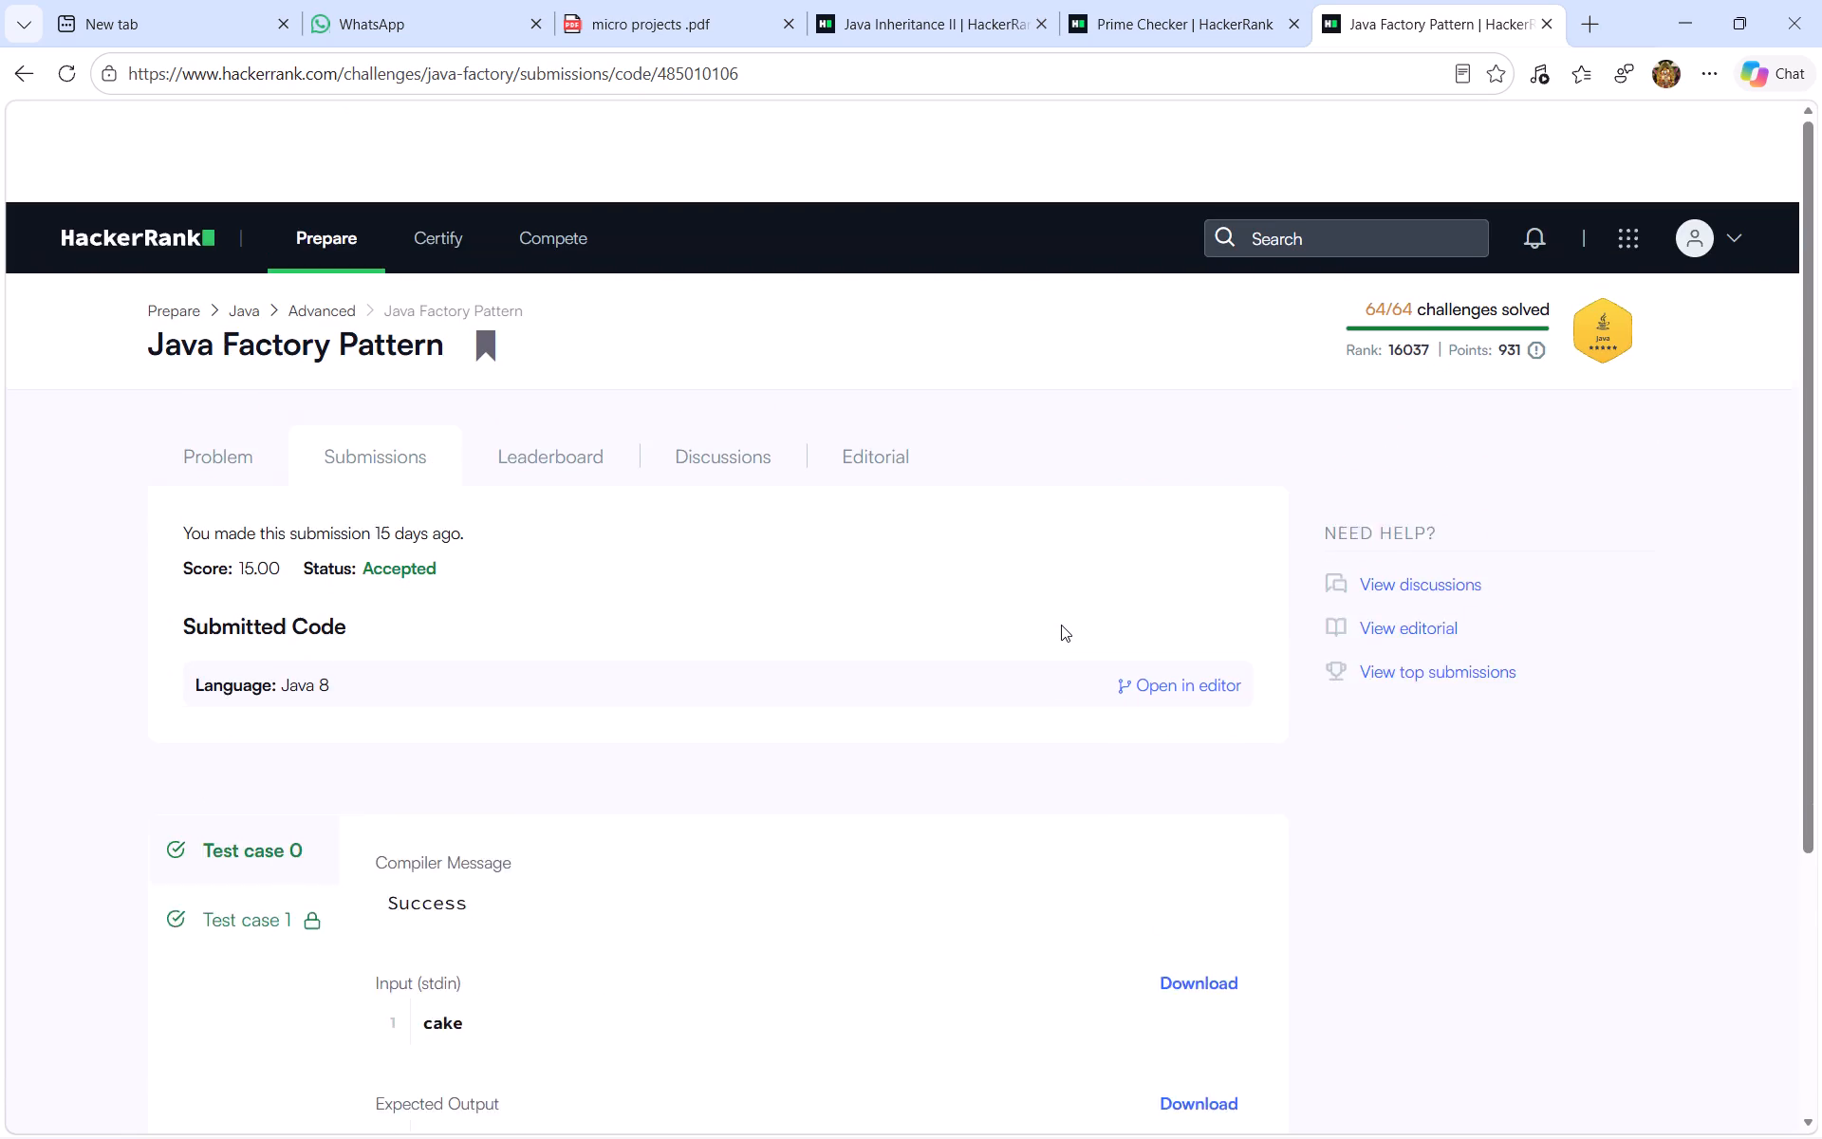
{"action": "scroll", "coordinate": [1061, 625], "scroll_direction": "down", "scroll_amount": 1}
{"action": "left_click", "coordinate": [1210, 558]}
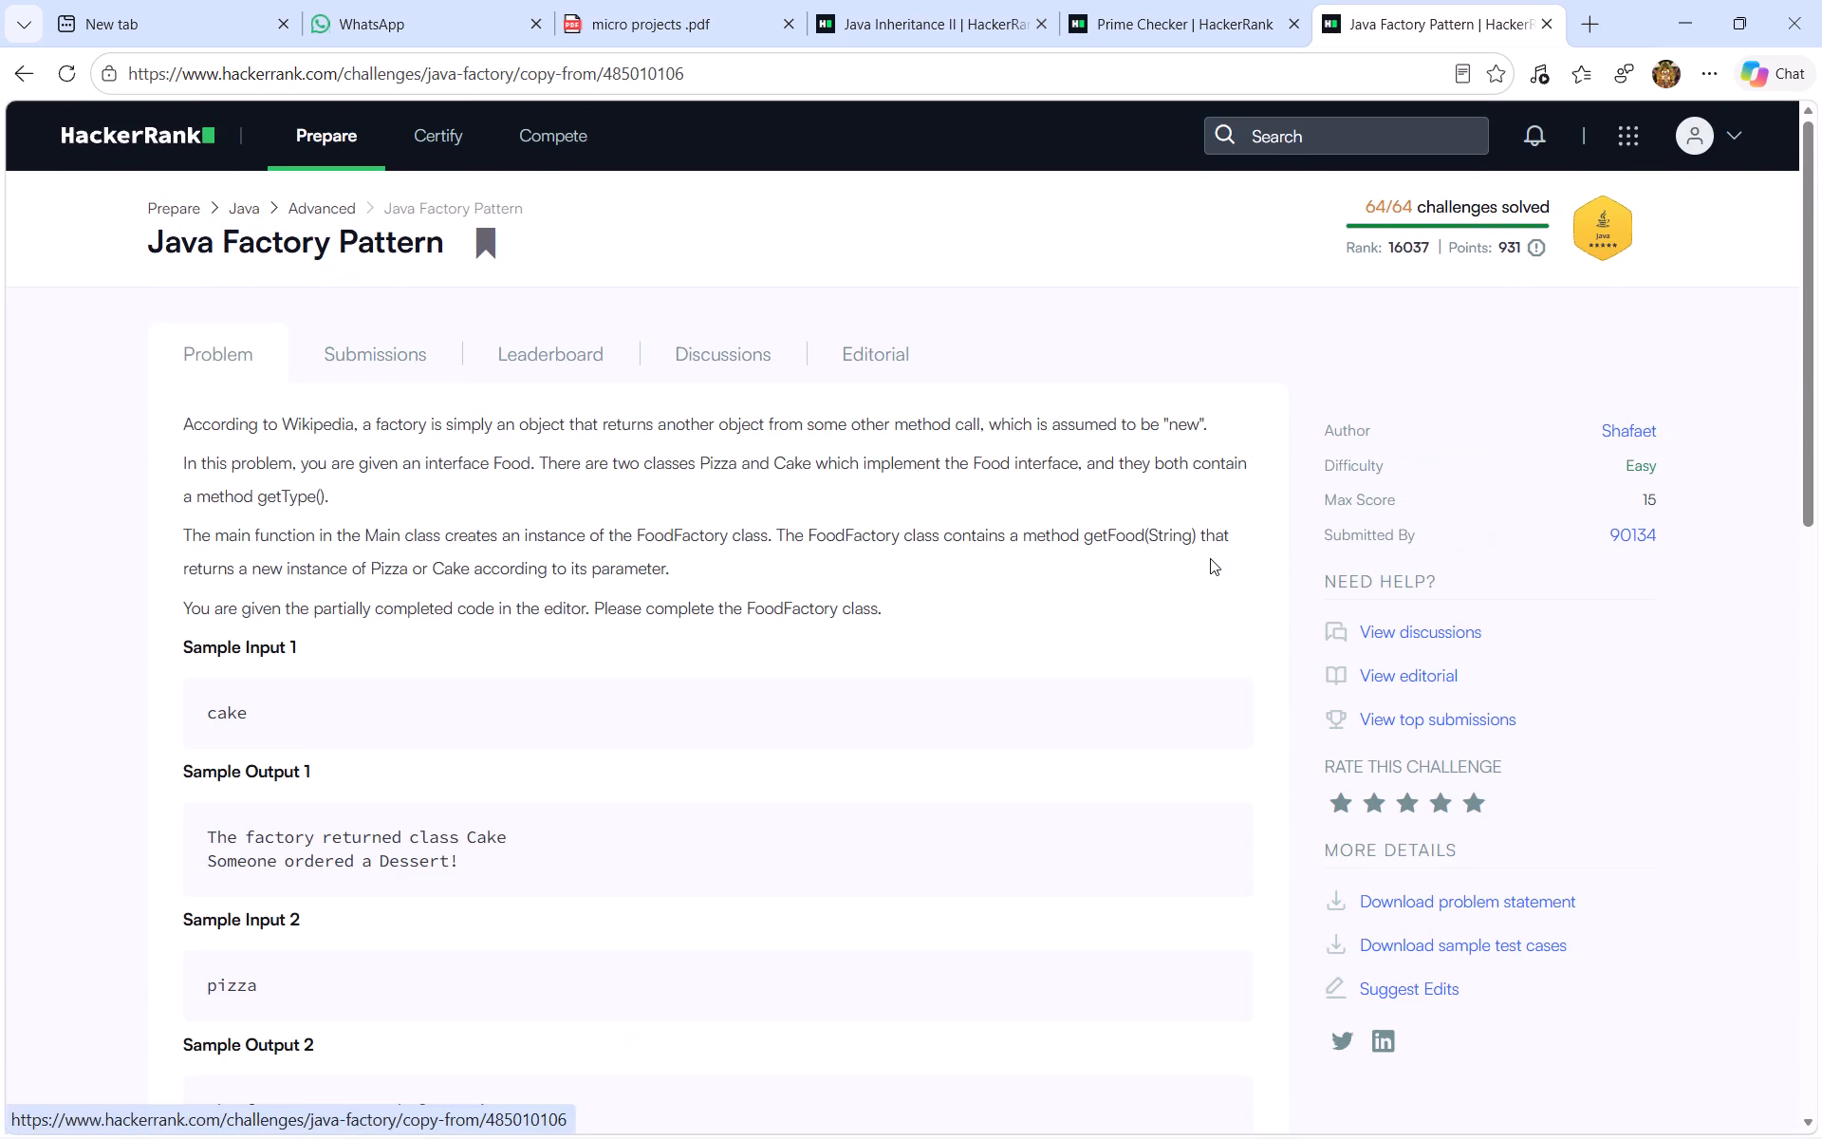
Run the Java Factory Pattern code against the sample test case.
{"action": "scroll", "coordinate": [1097, 675], "scroll_direction": "down", "scroll_amount": 4}
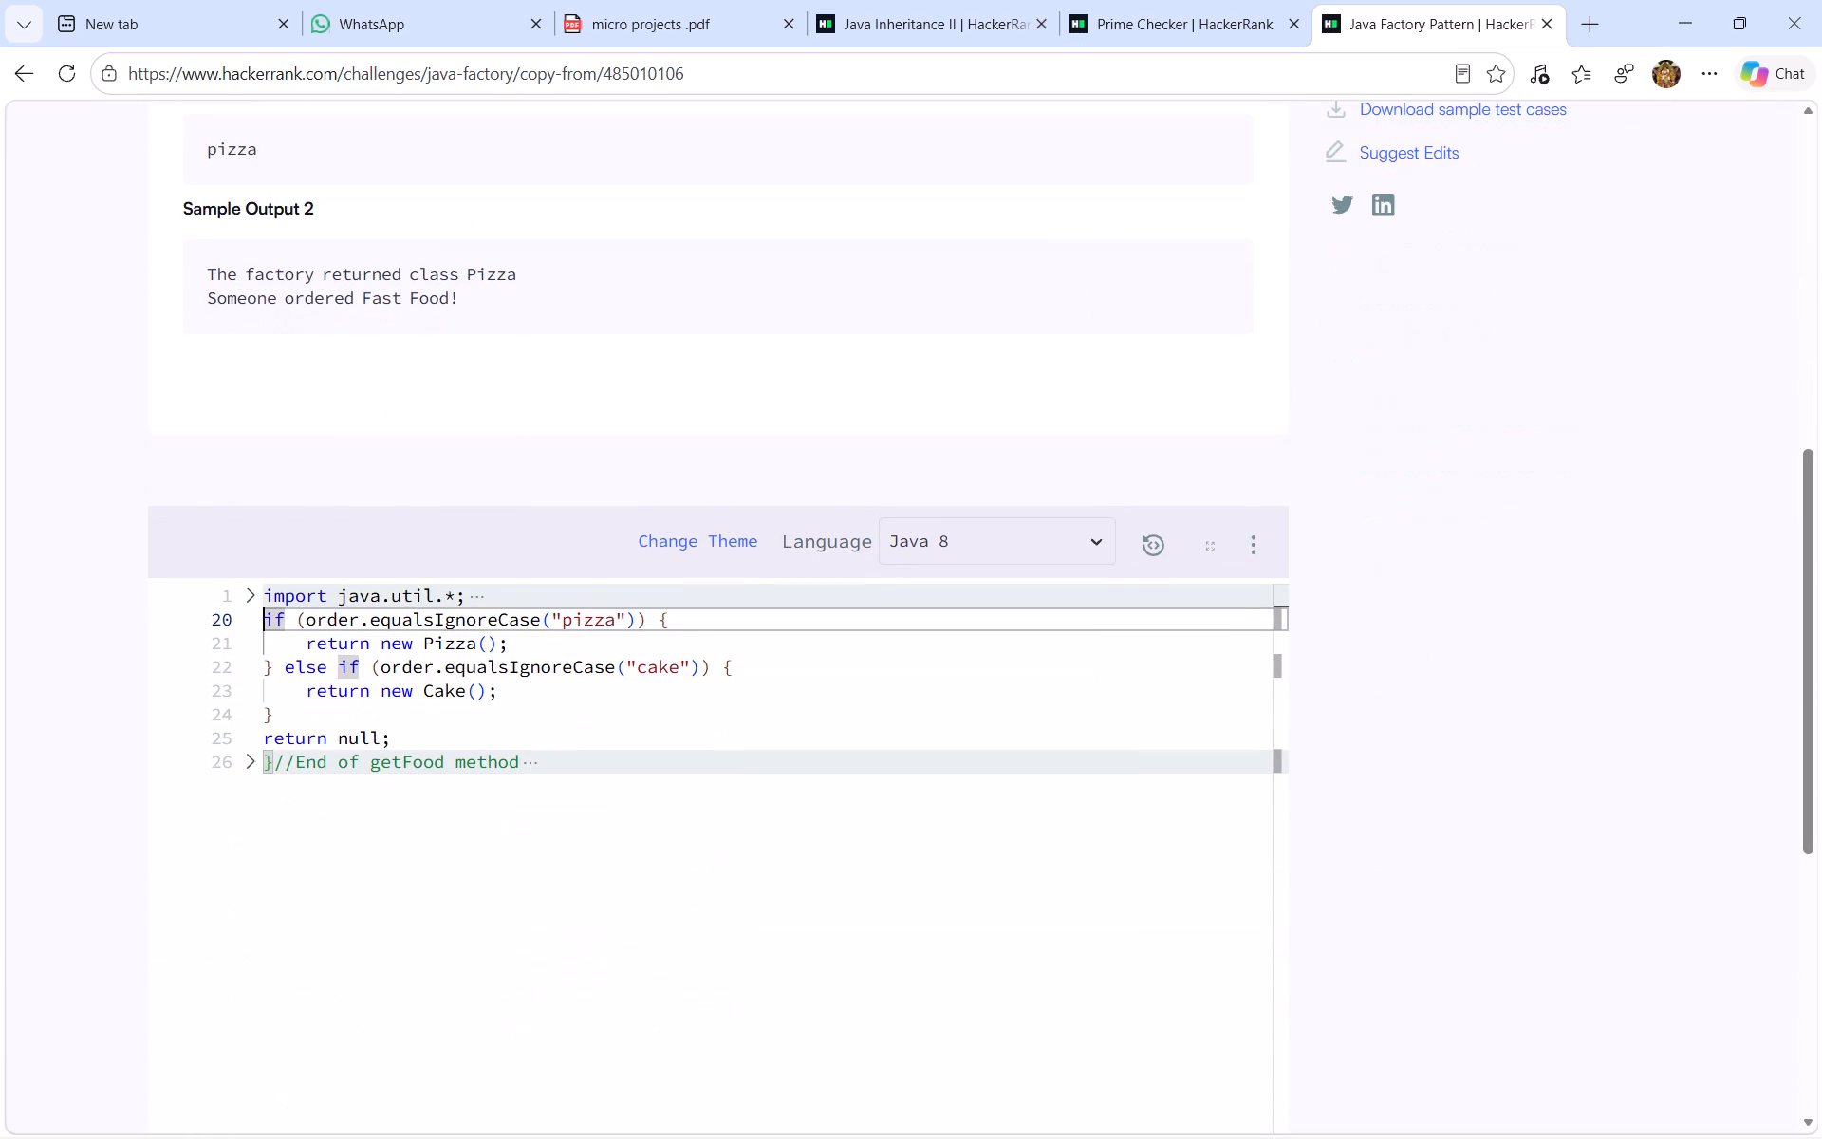
{"action": "left_click", "coordinate": [773, 733]}
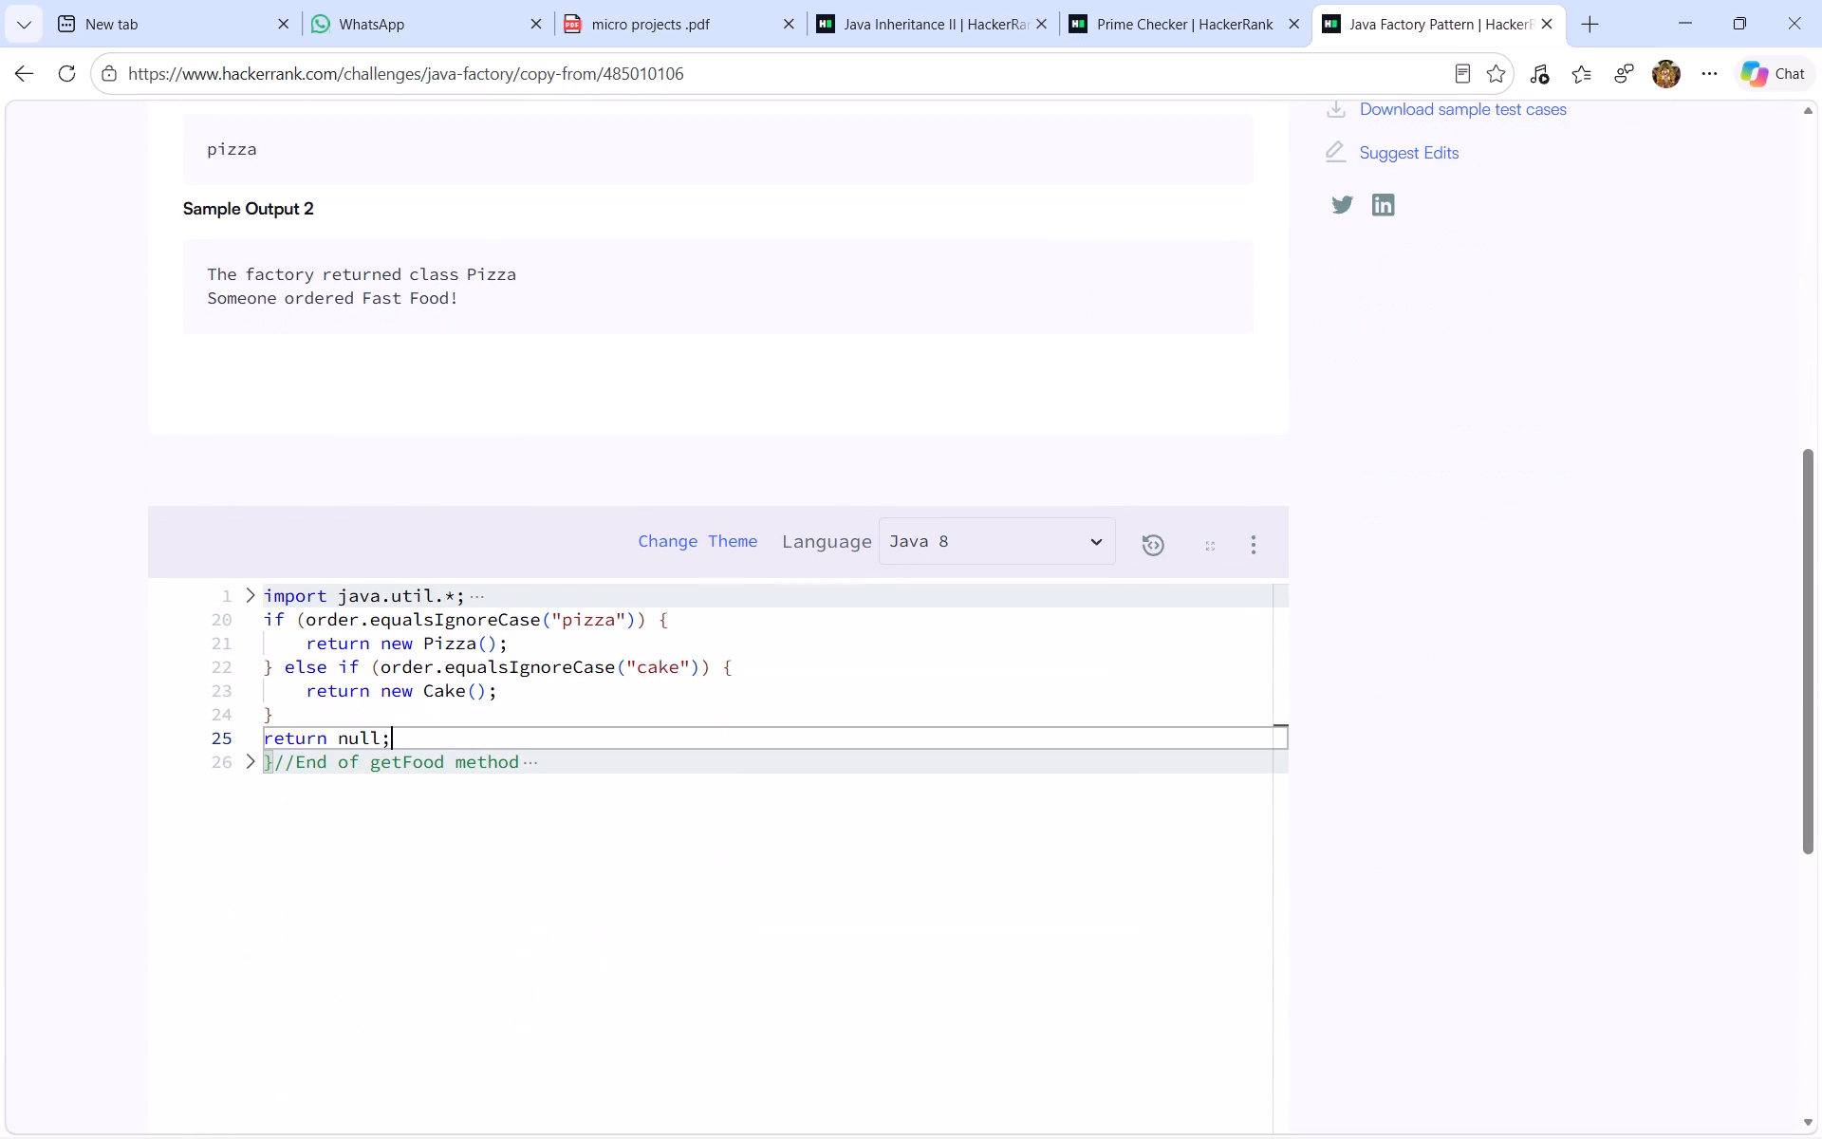
{"action": "scroll", "coordinate": [668, 554], "scroll_direction": "up", "scroll_amount": 4}
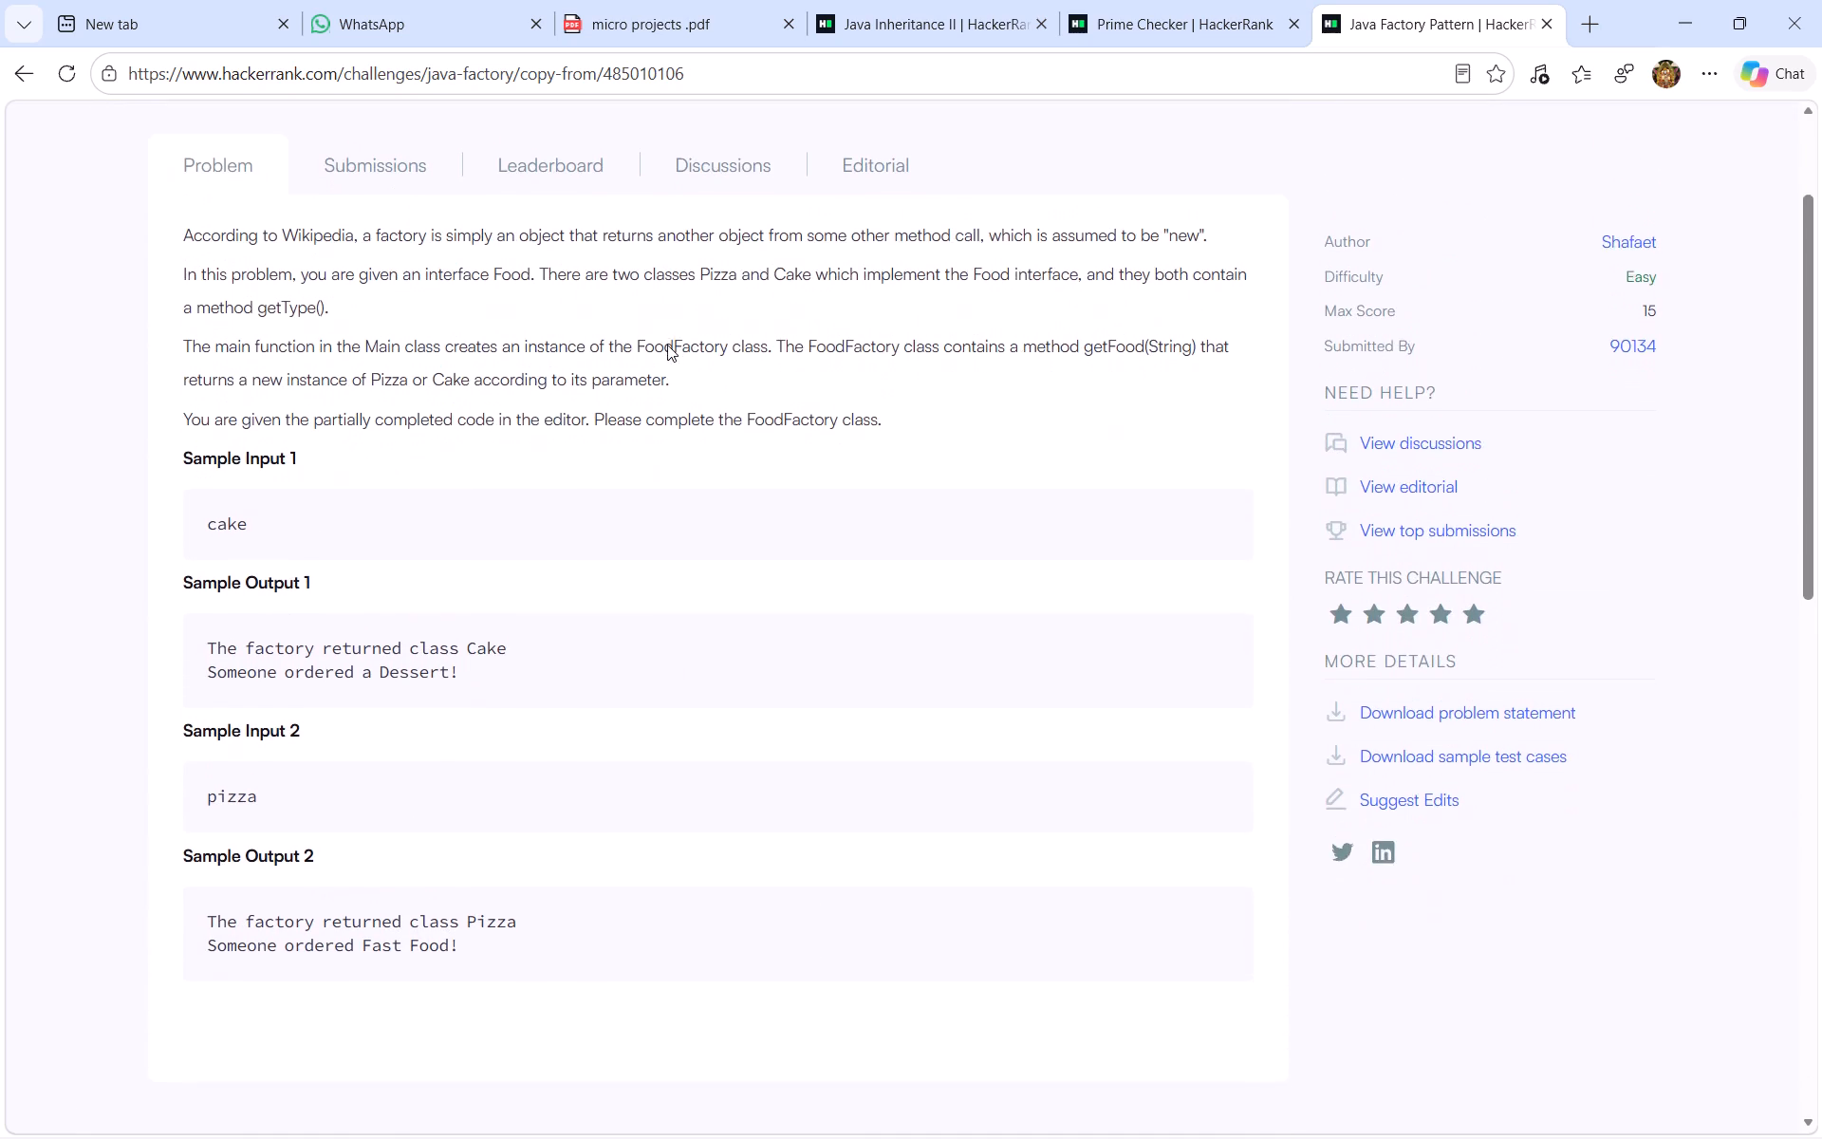
{"action": "scroll", "coordinate": [667, 345], "scroll_direction": "down", "scroll_amount": 4}
{"action": "scroll", "coordinate": [1015, 447], "scroll_direction": "down", "scroll_amount": 2}
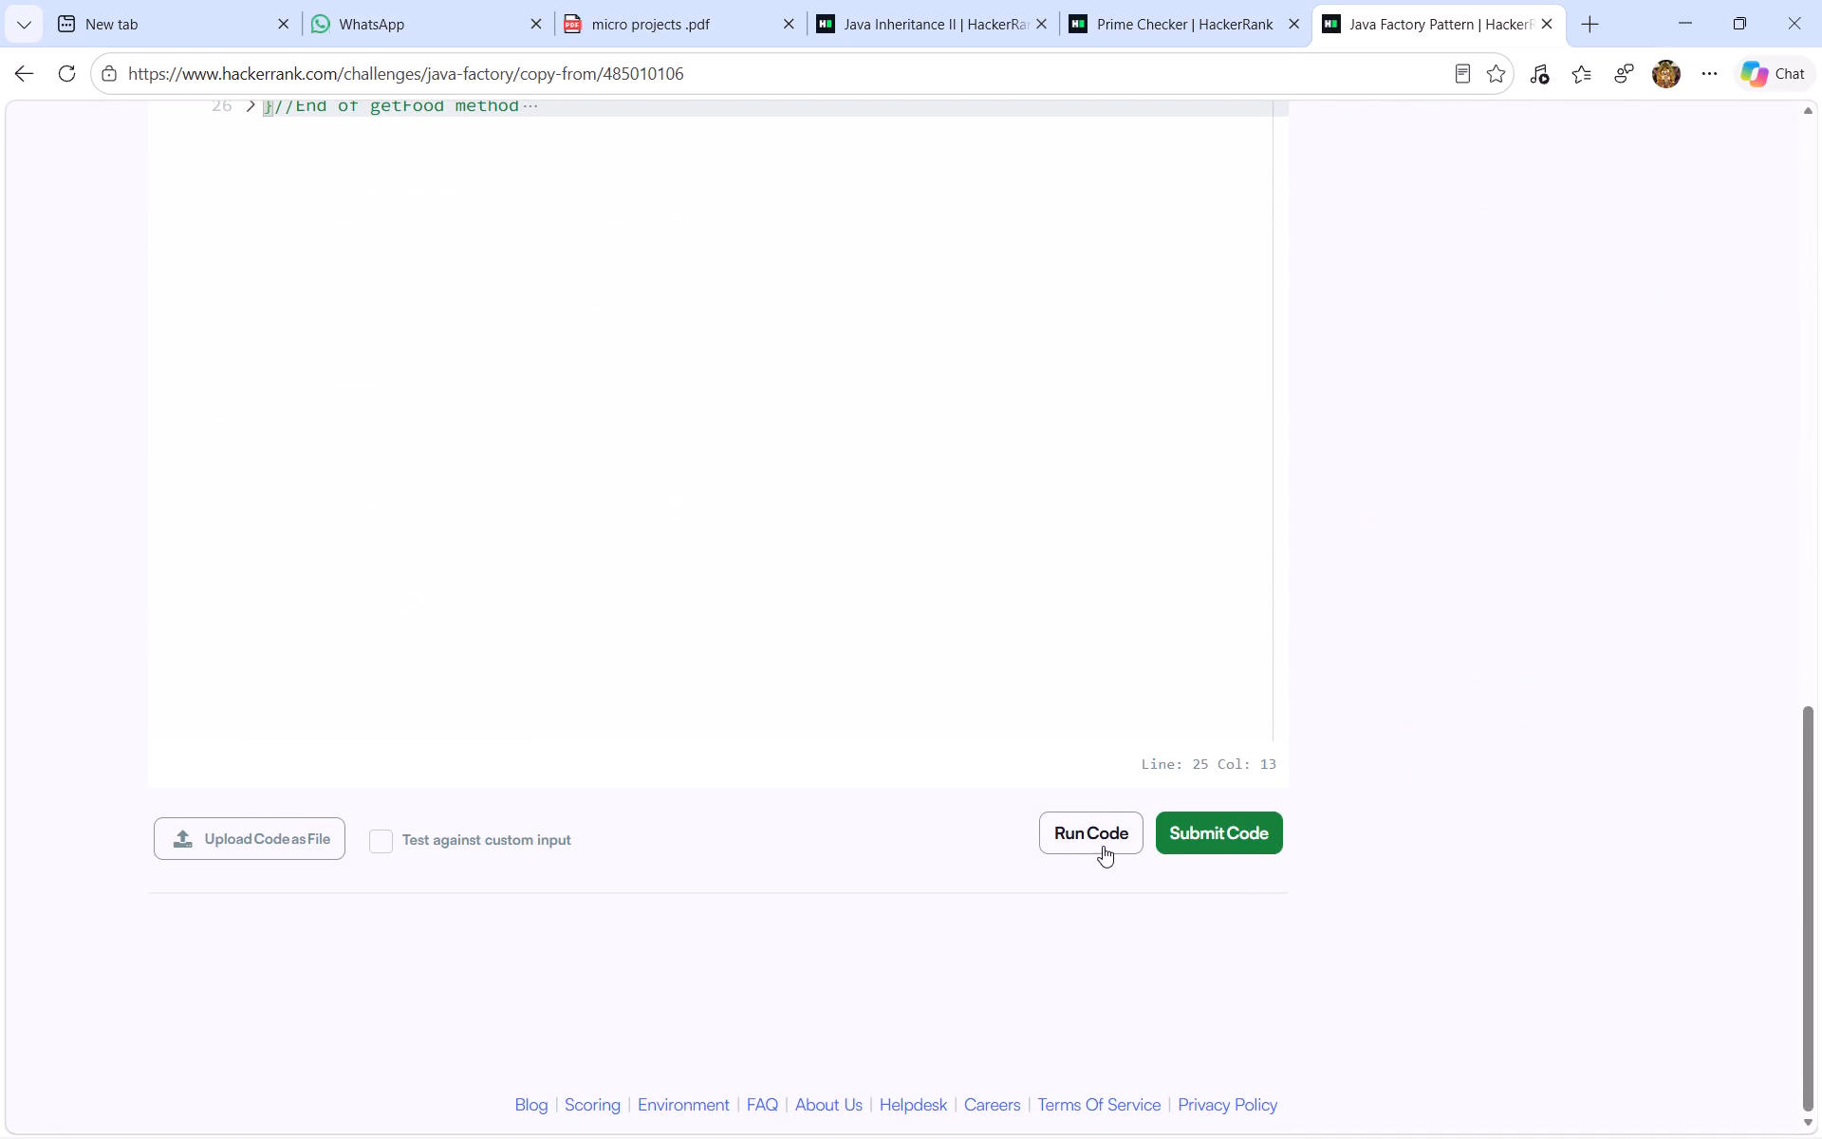
{"action": "left_click", "coordinate": [1098, 844]}
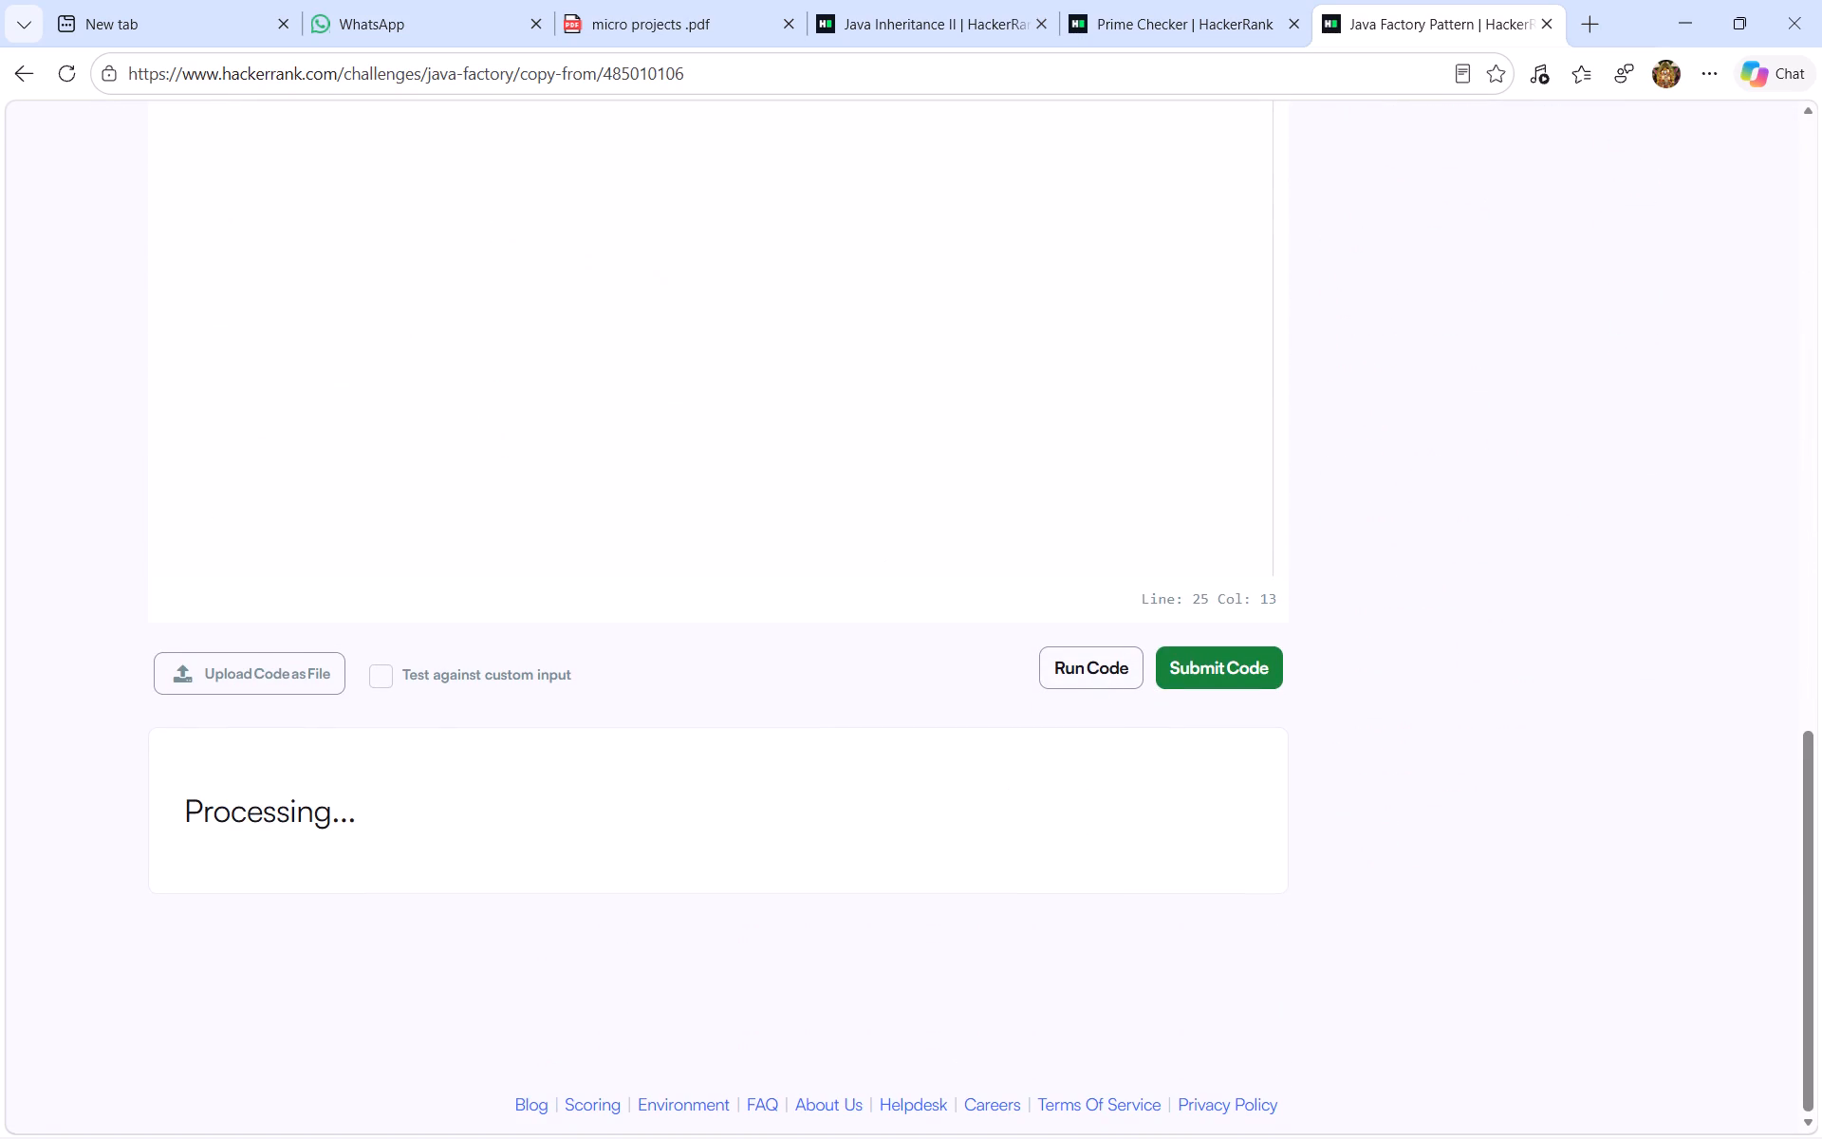
Copy the entire Java Factory Pattern code and paste it over the placeholder in question 29's code box in Word.
{"action": "scroll", "coordinate": [839, 473], "scroll_direction": "up", "scroll_amount": 1}
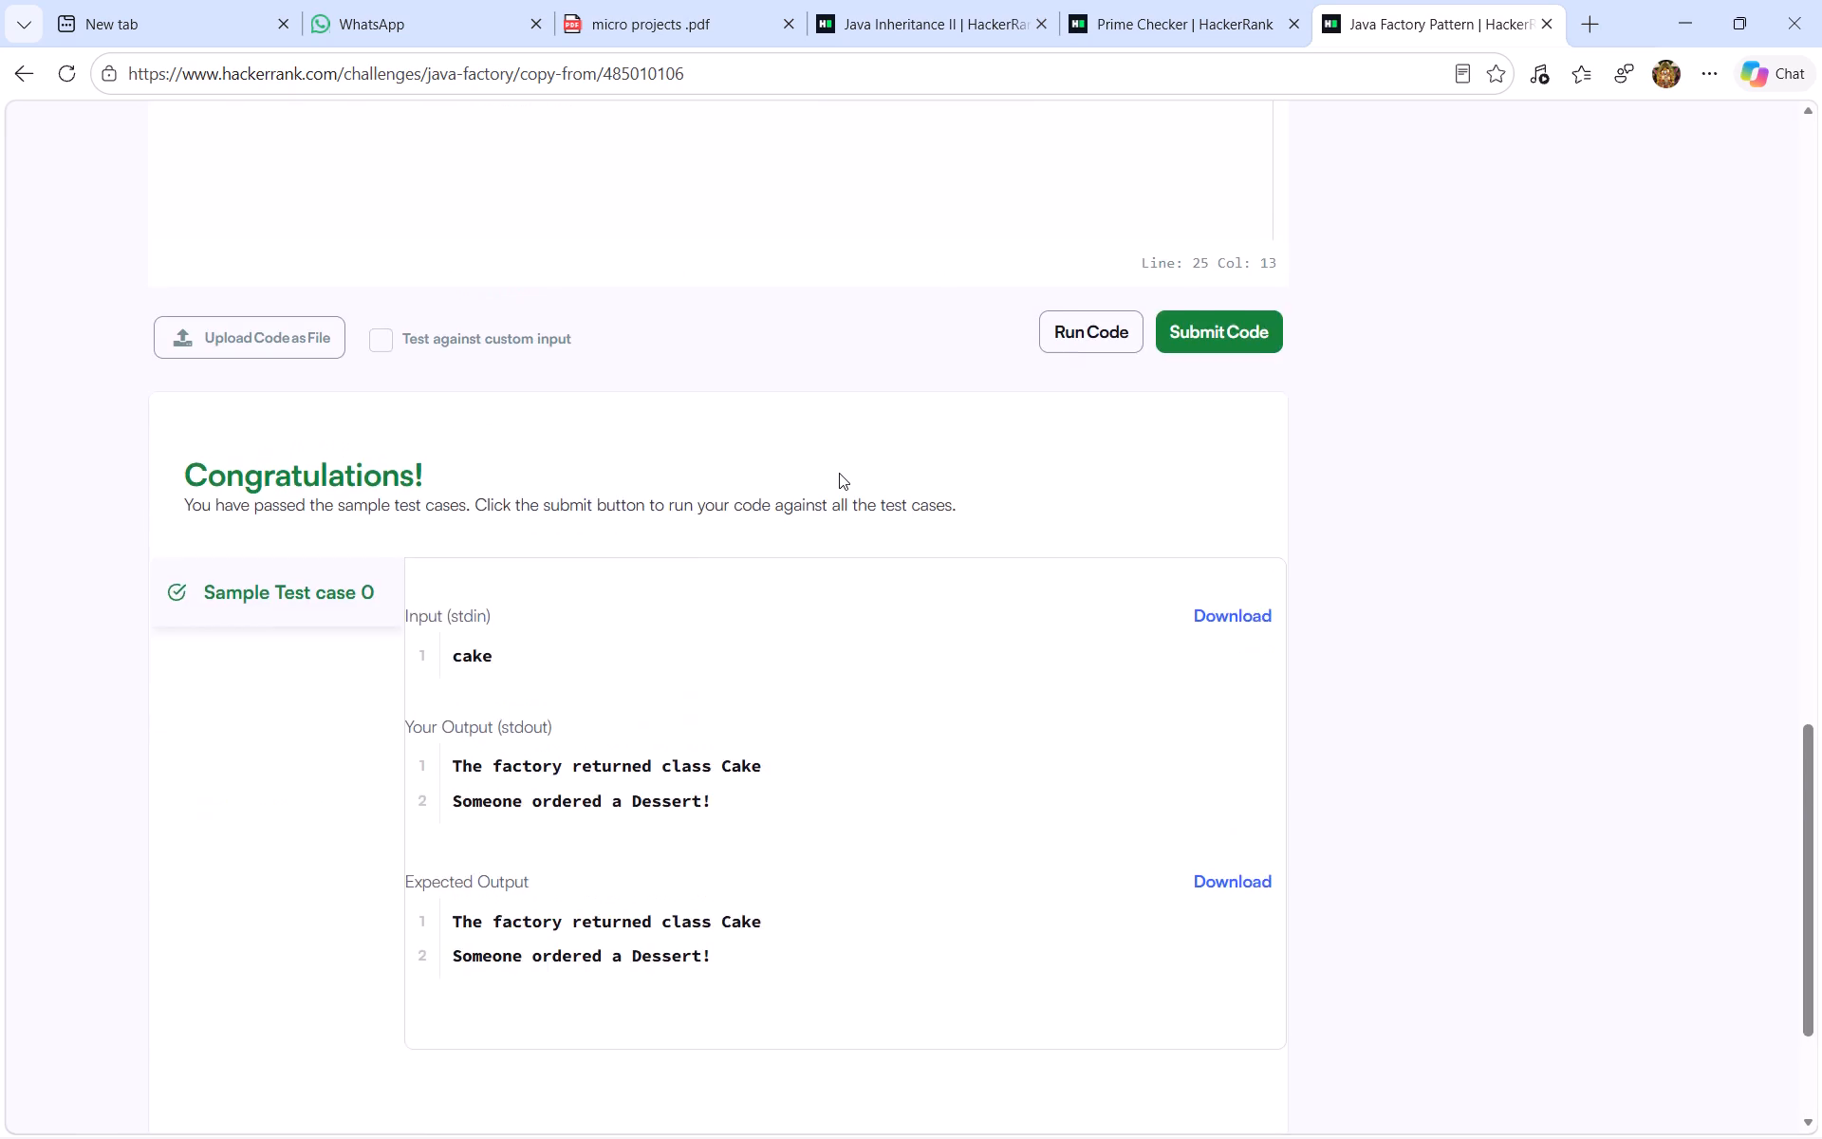
{"action": "scroll", "coordinate": [839, 473], "scroll_direction": "up", "scroll_amount": 5}
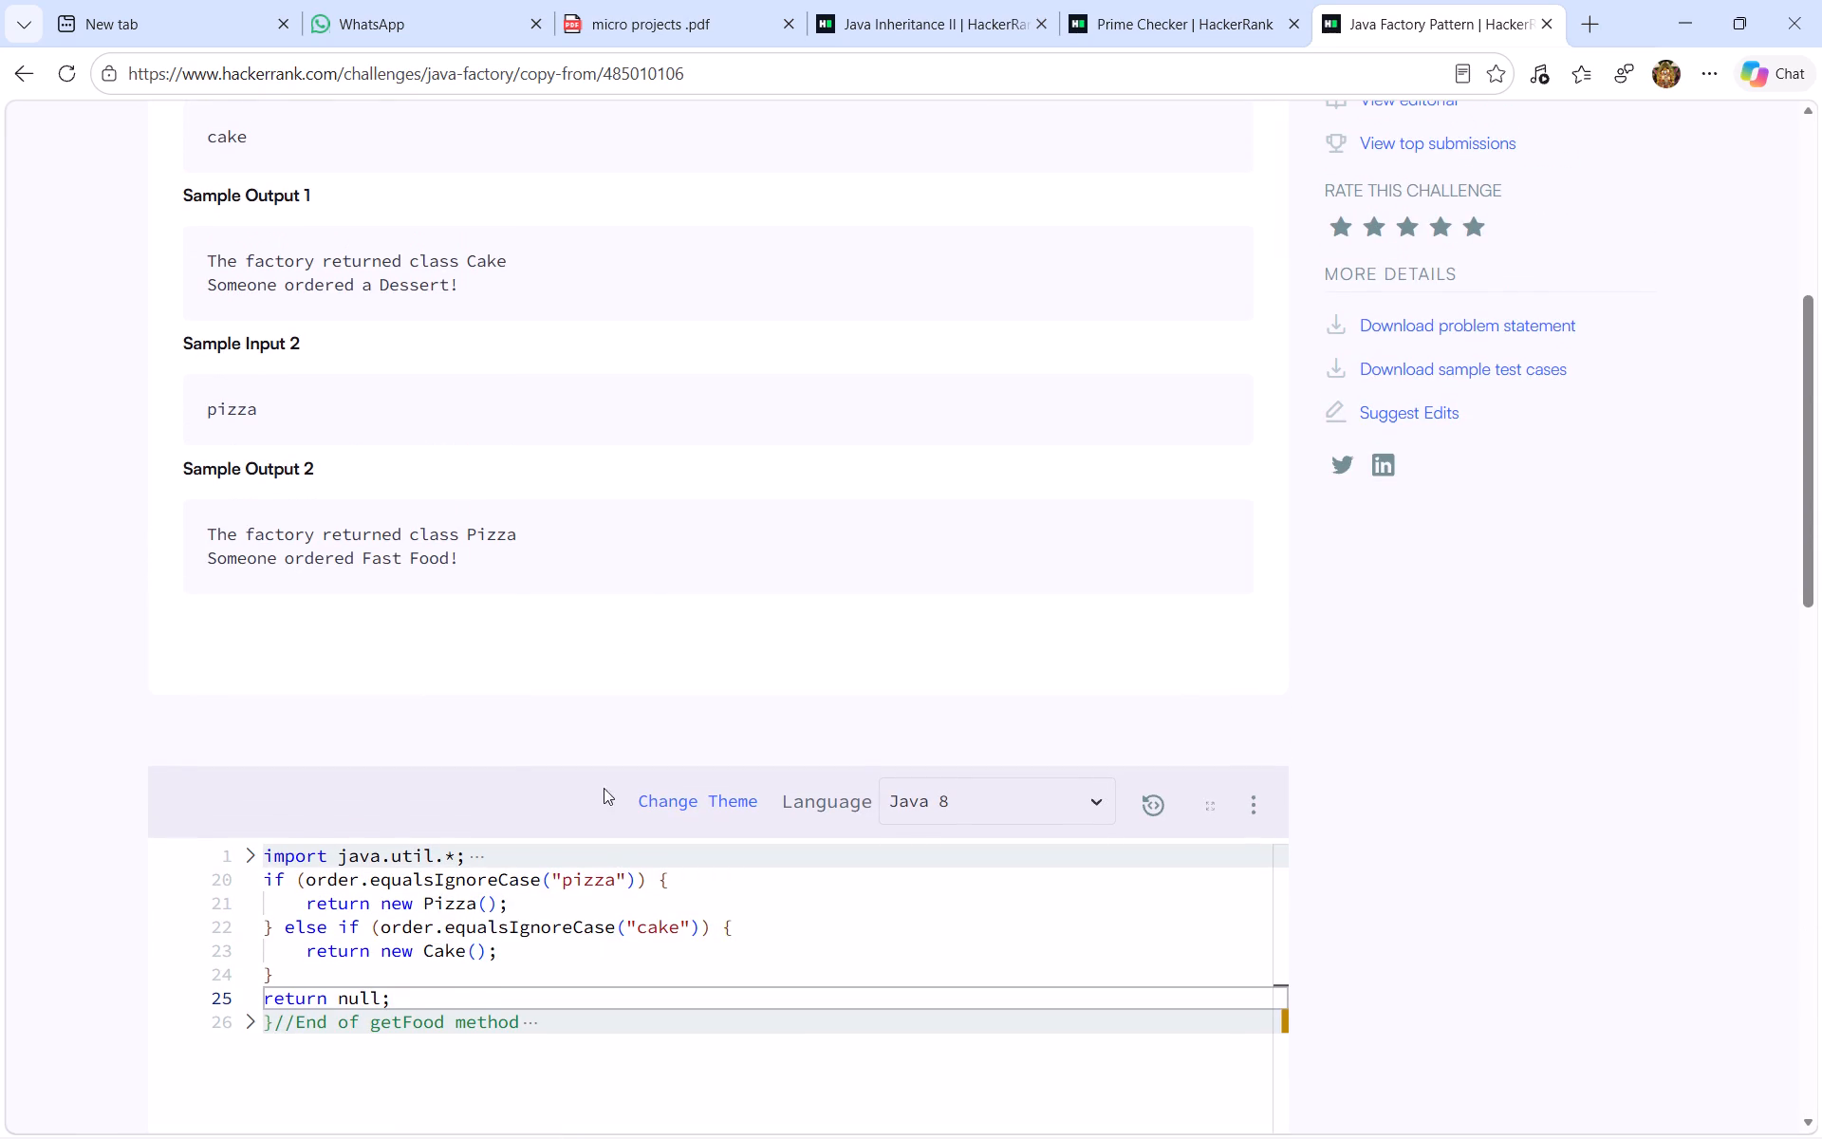
{"action": "left_click", "coordinate": [507, 976]}
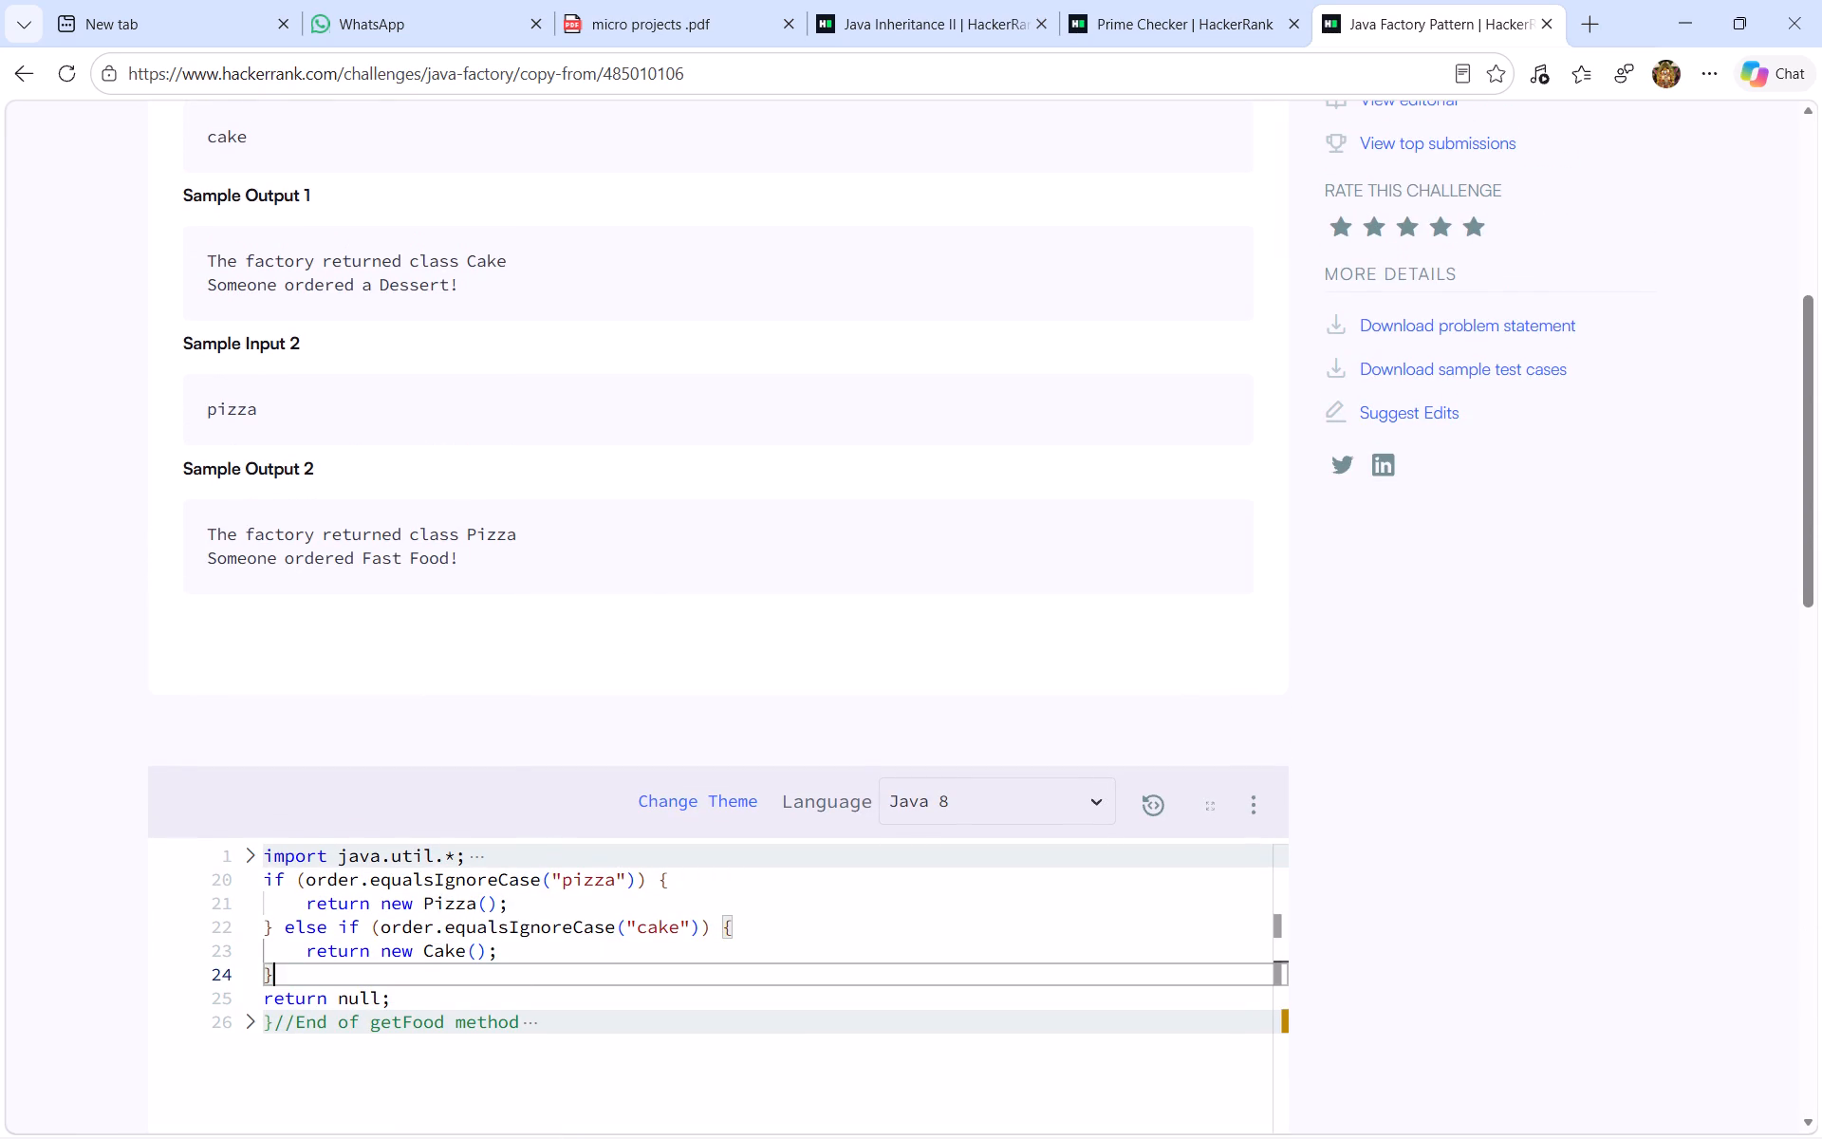
{"action": "key", "text": "ctrl+c"}
{"action": "key", "text": "ctrl+a"}
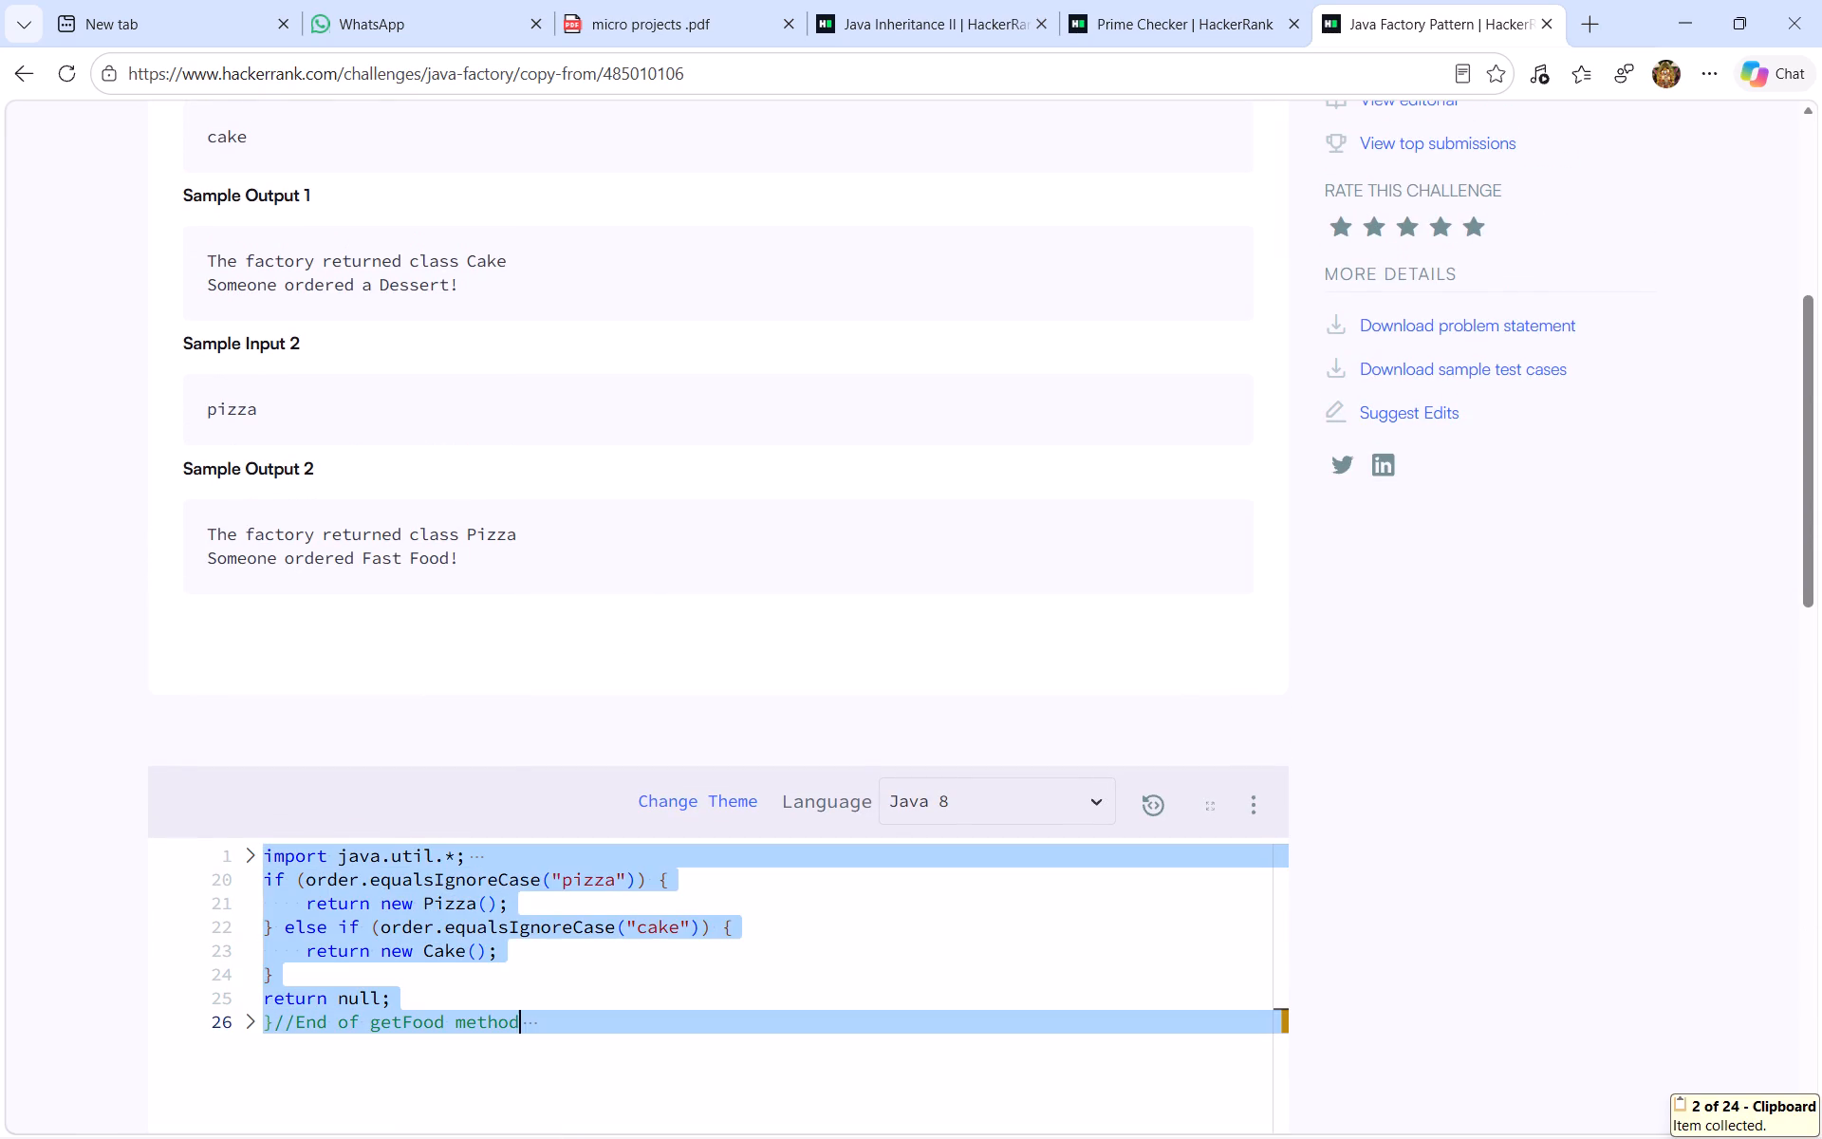
{"action": "key", "text": "ctrl+c"}
{"action": "scroll", "coordinate": [507, 976], "scroll_direction": "down", "scroll_amount": 4}
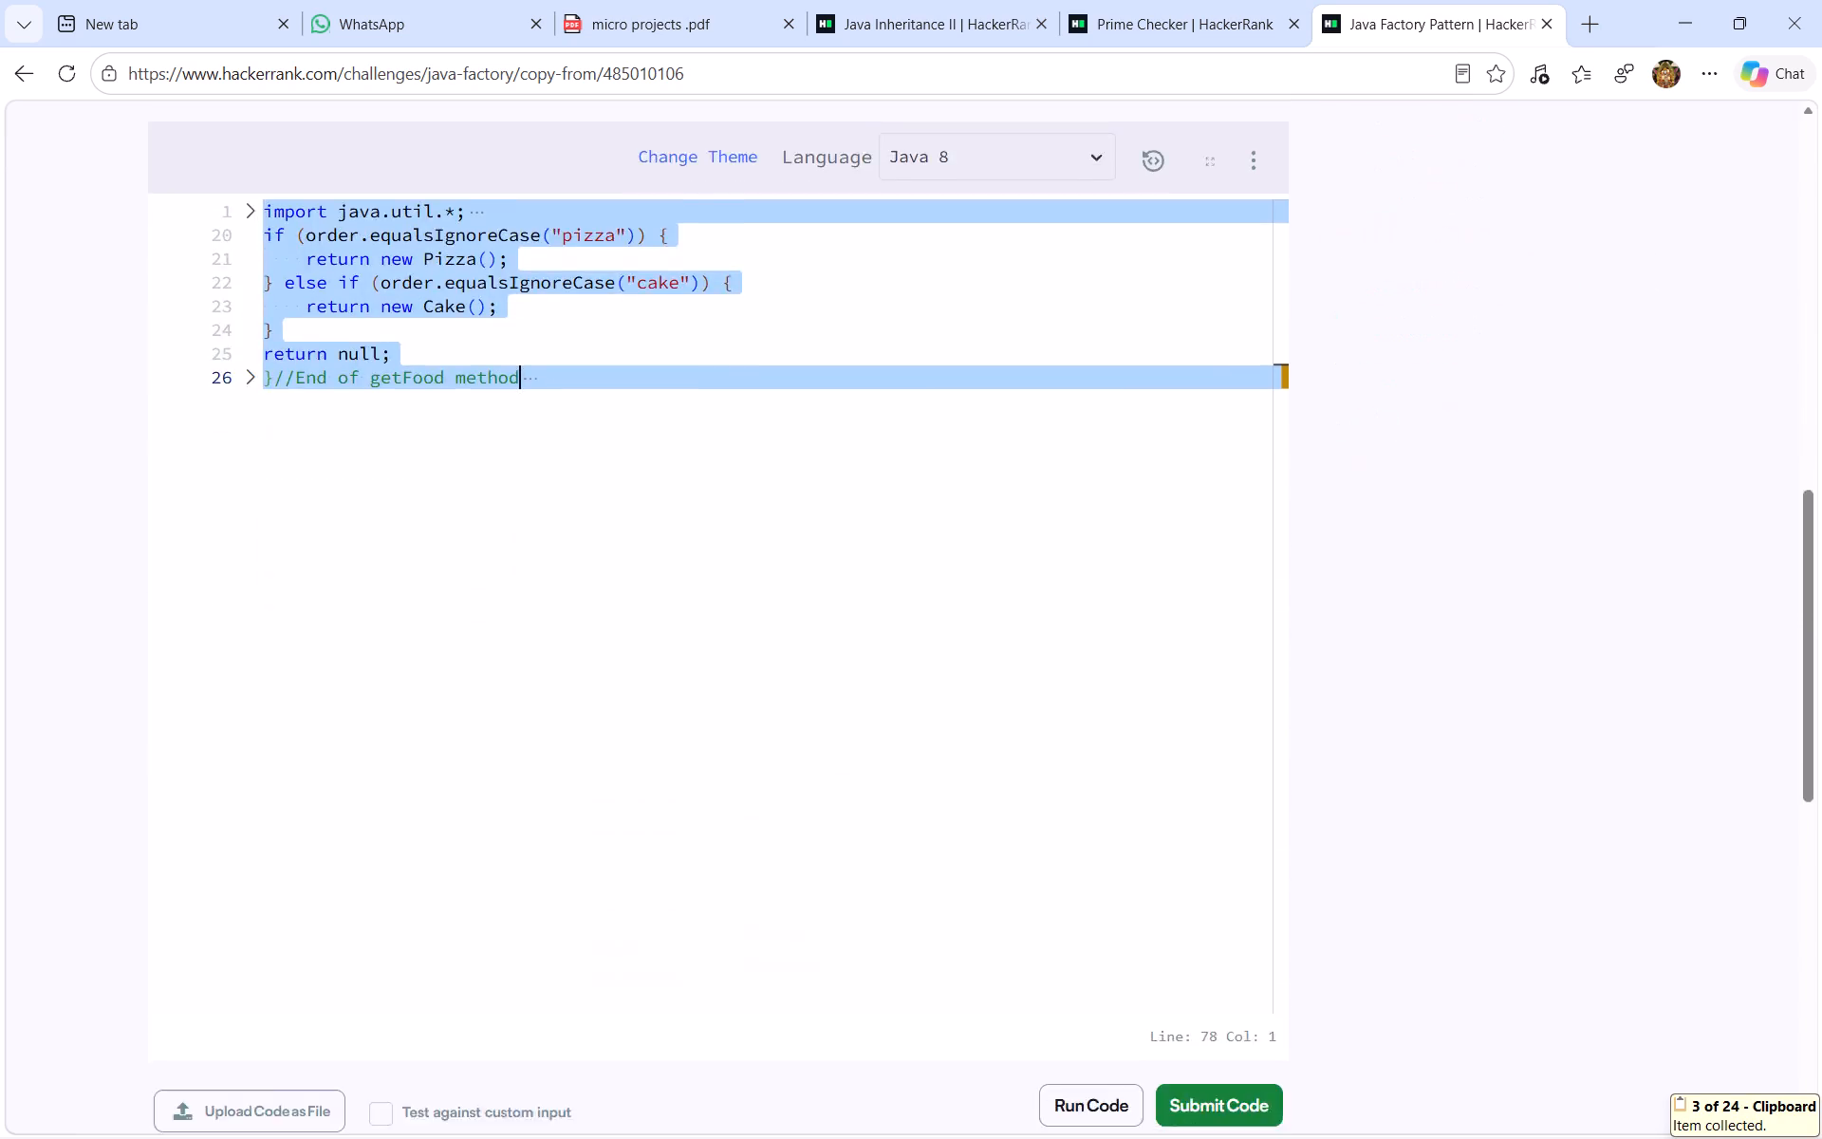
{"action": "scroll", "coordinate": [507, 976], "scroll_direction": "down", "scroll_amount": 3}
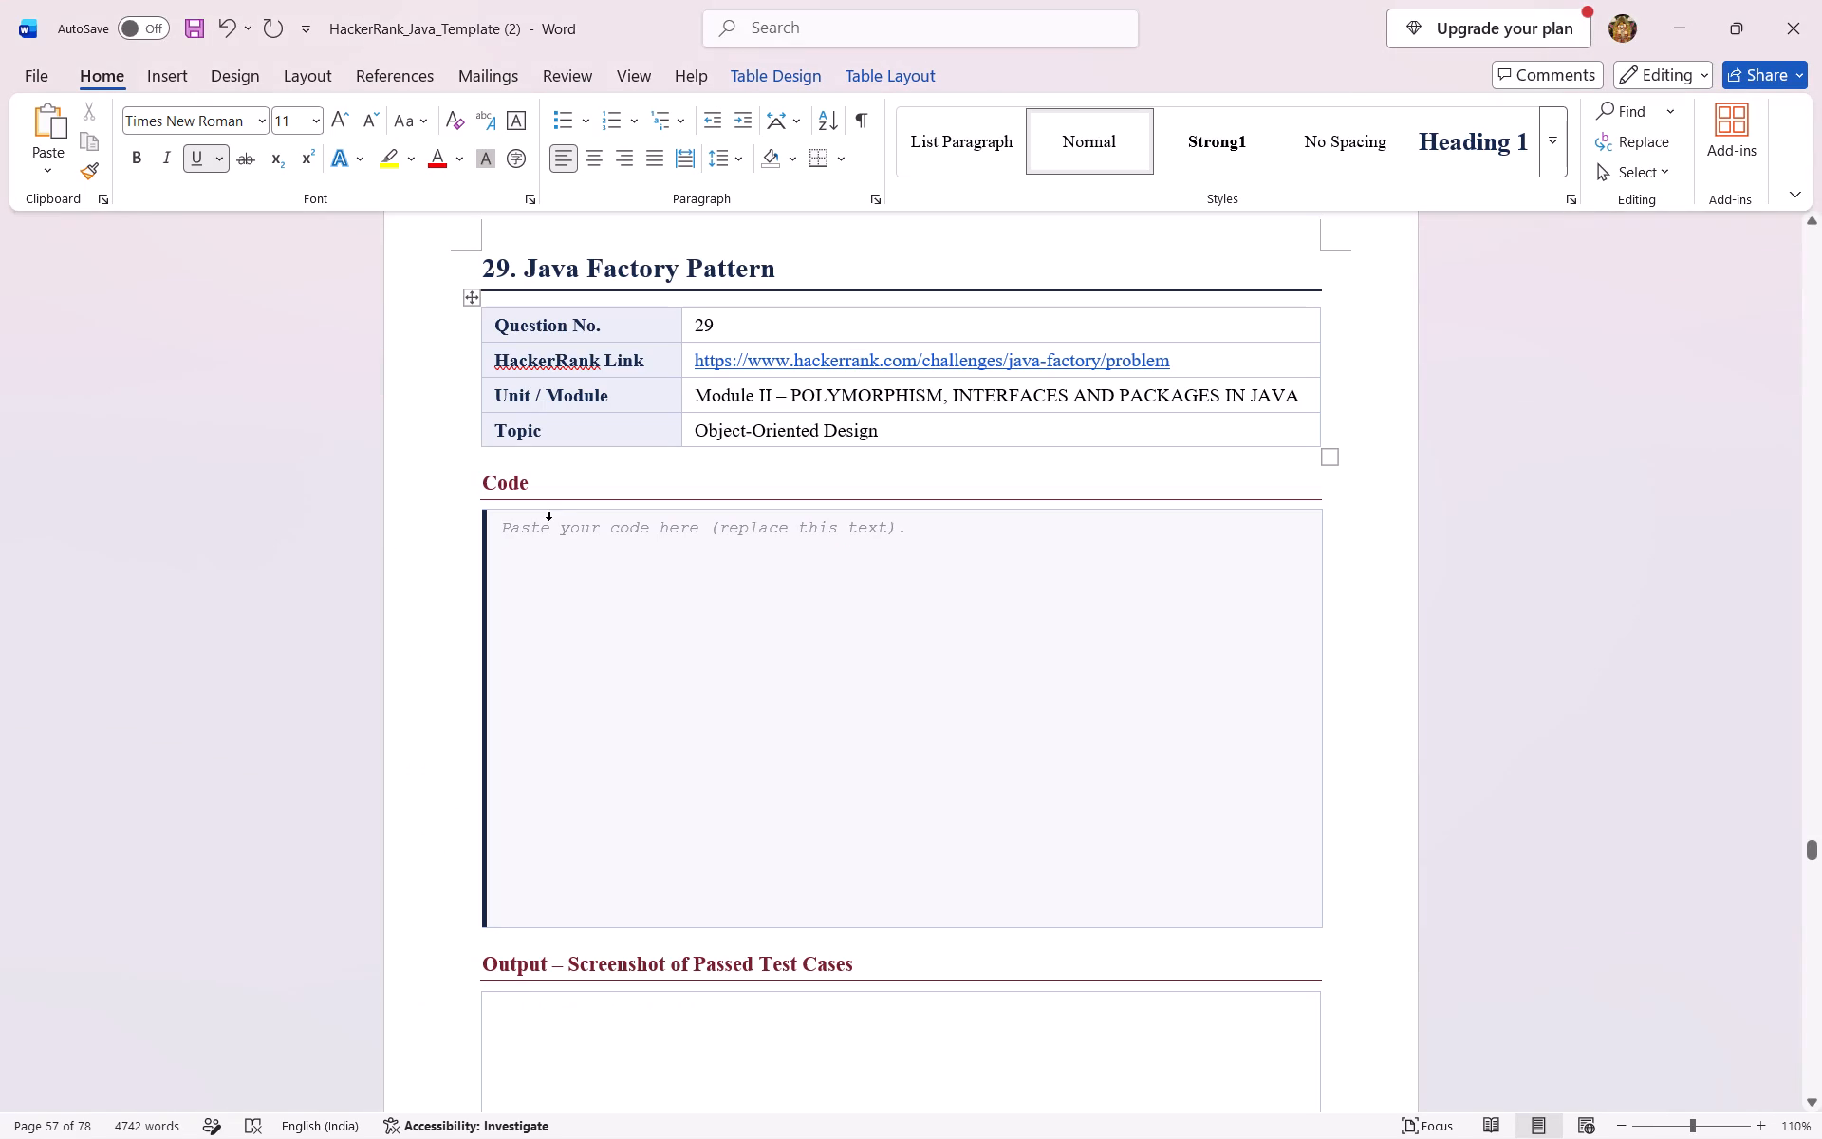
{"action": "left_click_drag", "start_coordinate": [899, 537], "coordinate": [589, 526]}
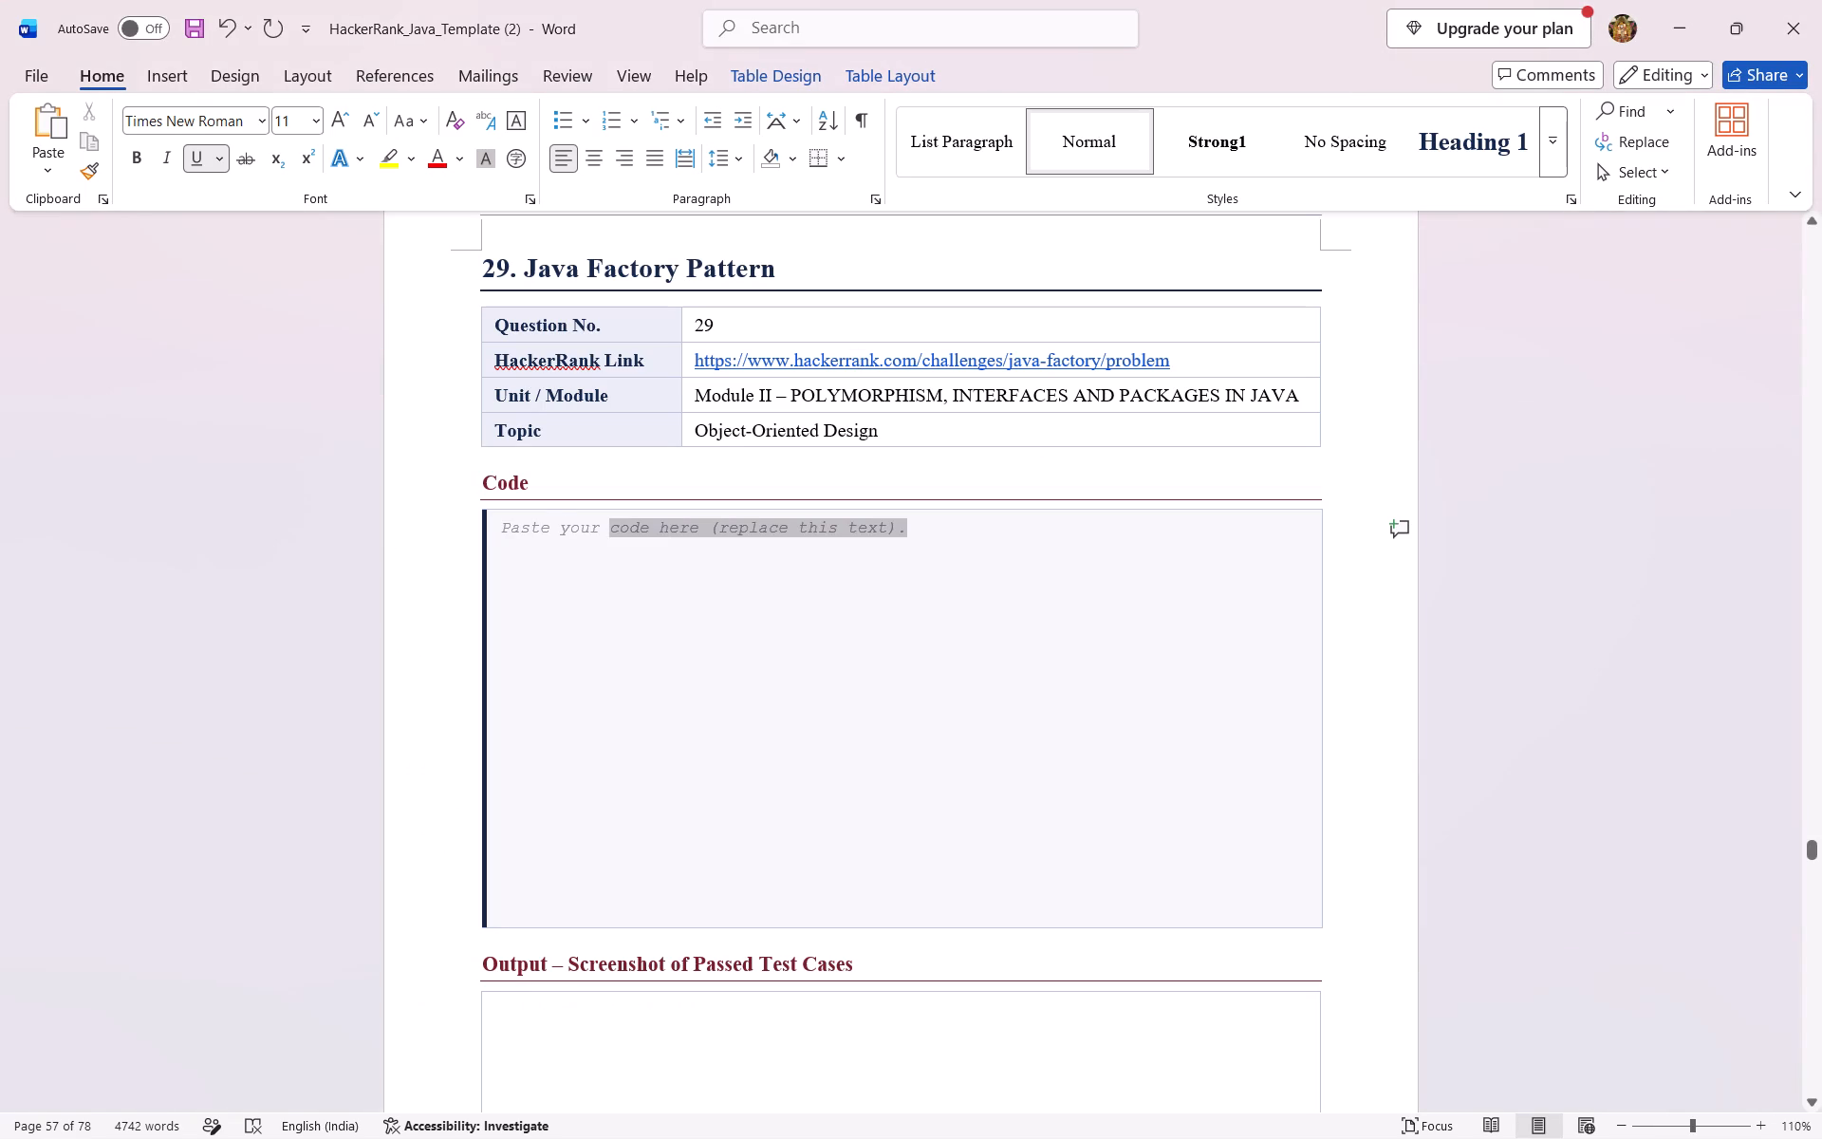
{"action": "left_click_drag", "start_coordinate": [589, 526], "coordinate": [535, 526]}
{"action": "key", "text": "BackSpace"}
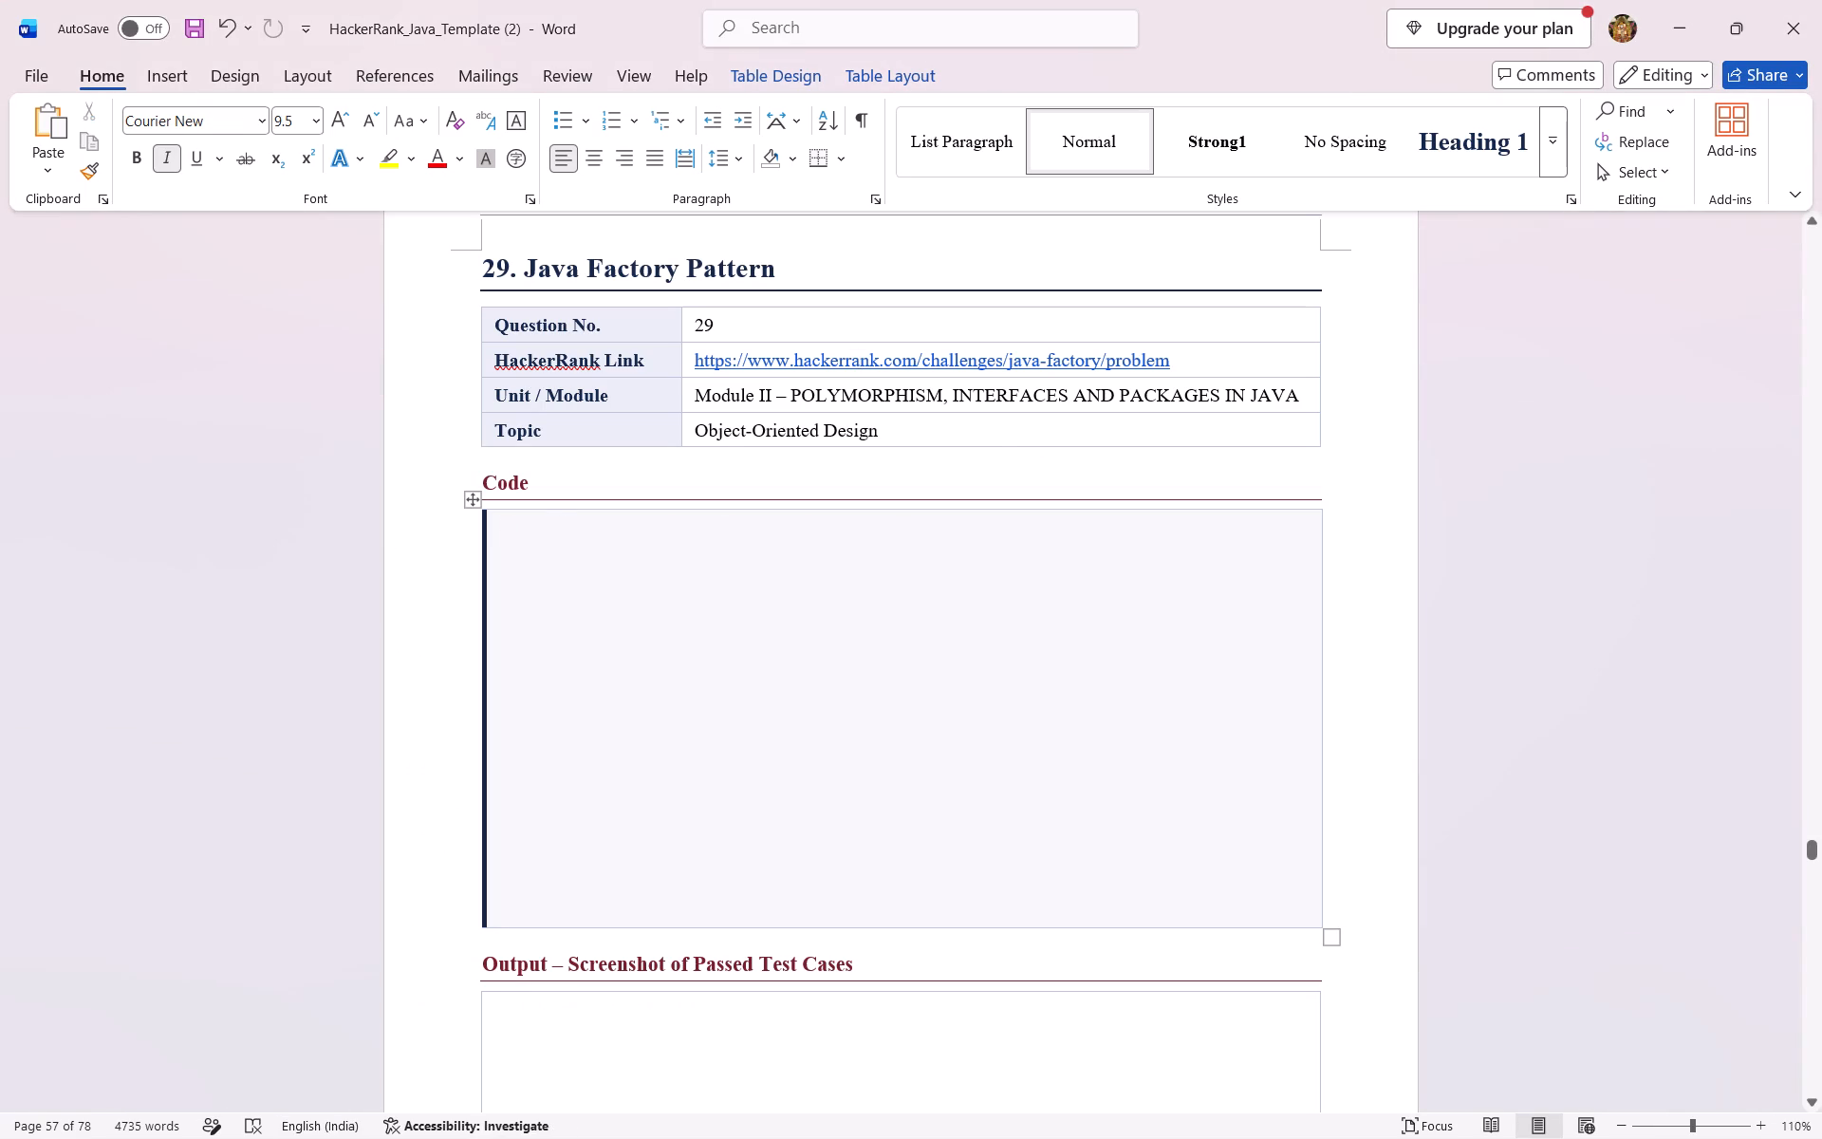
{"action": "key", "text": "ctrl+v"}
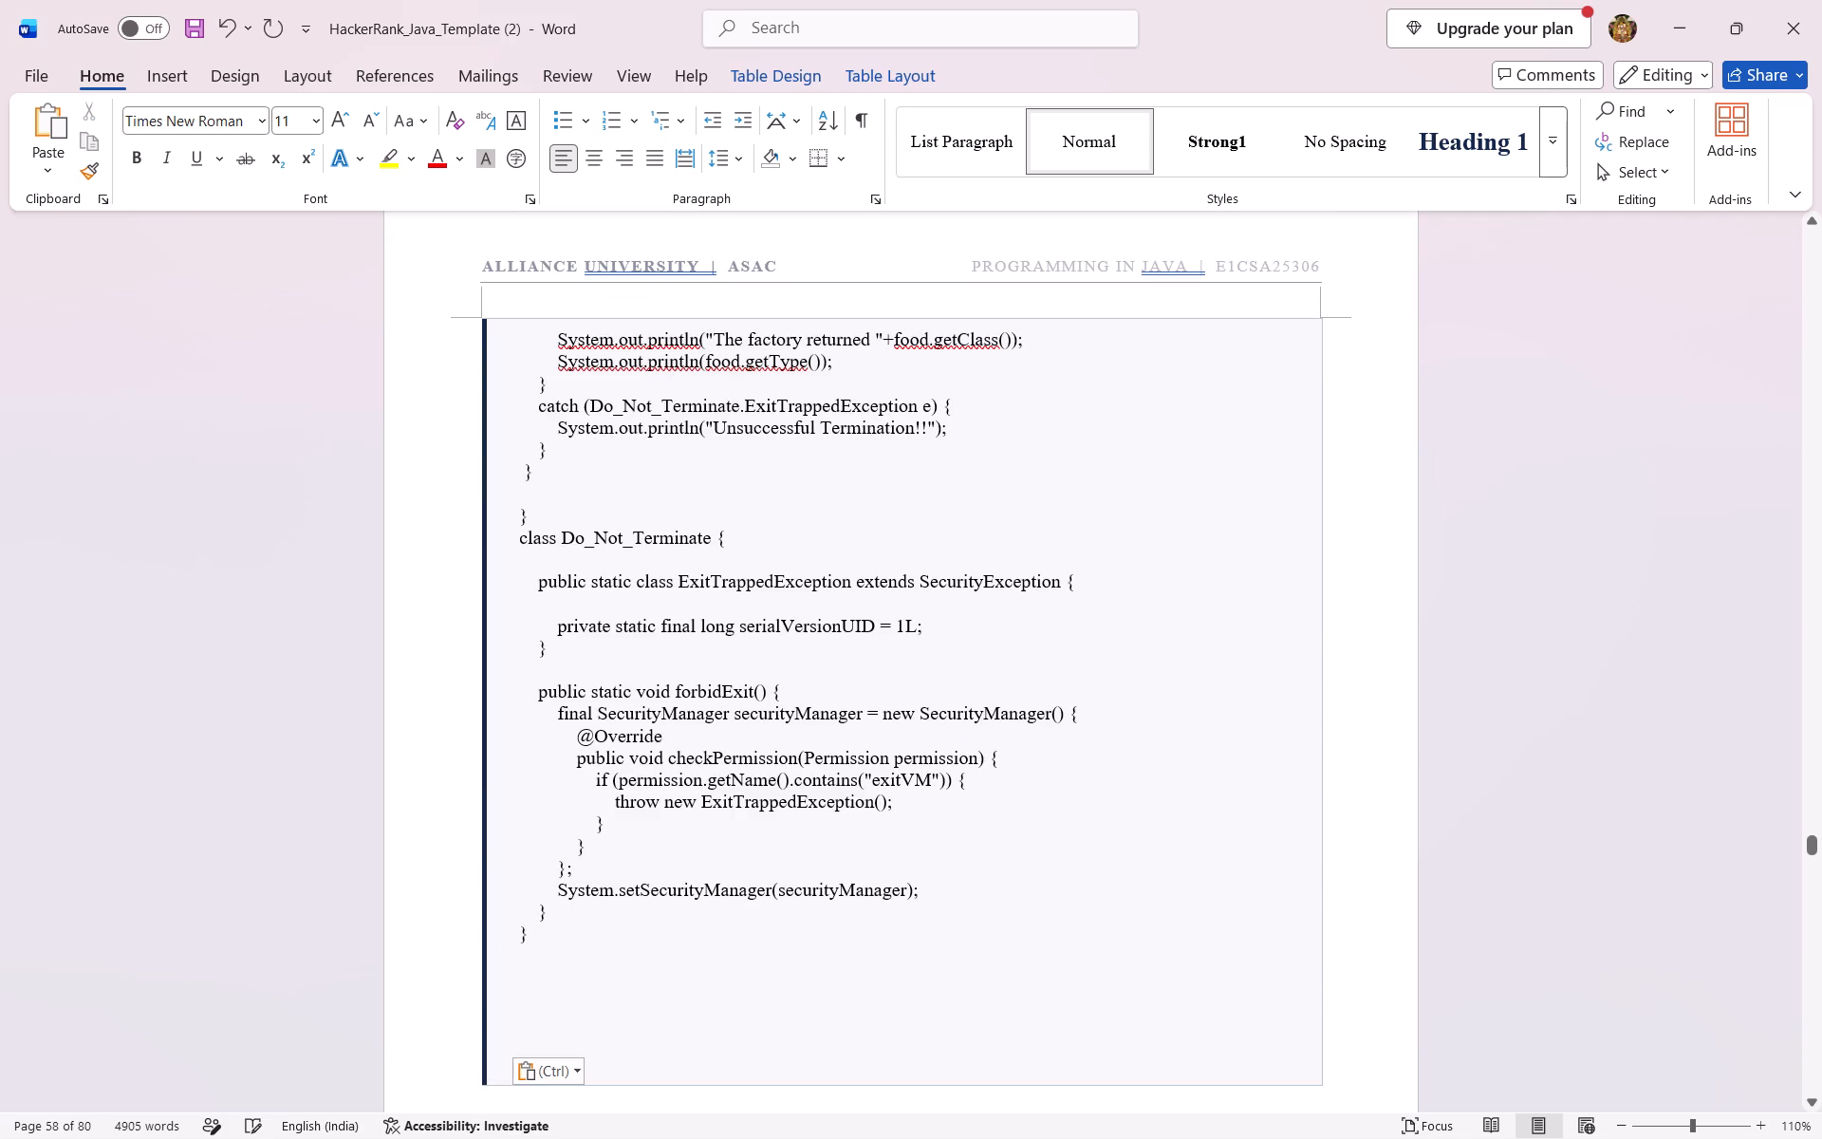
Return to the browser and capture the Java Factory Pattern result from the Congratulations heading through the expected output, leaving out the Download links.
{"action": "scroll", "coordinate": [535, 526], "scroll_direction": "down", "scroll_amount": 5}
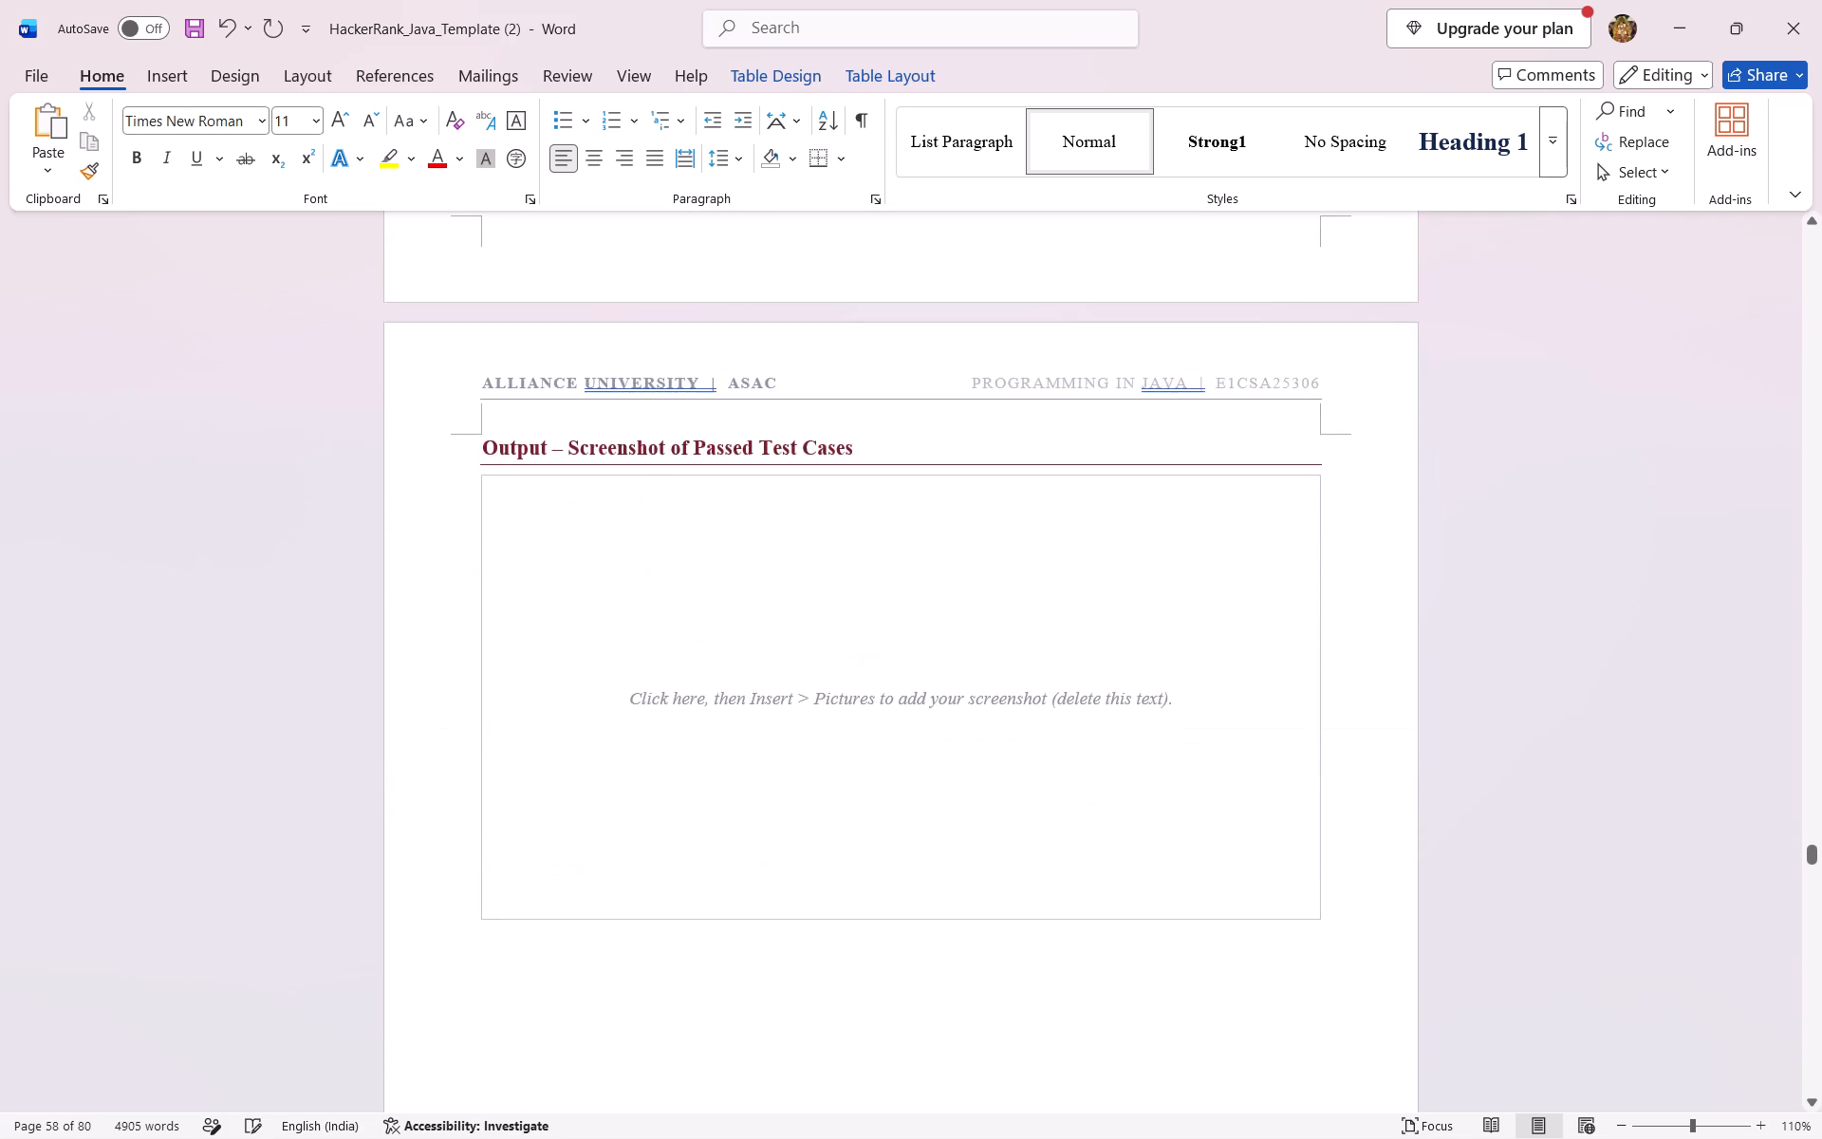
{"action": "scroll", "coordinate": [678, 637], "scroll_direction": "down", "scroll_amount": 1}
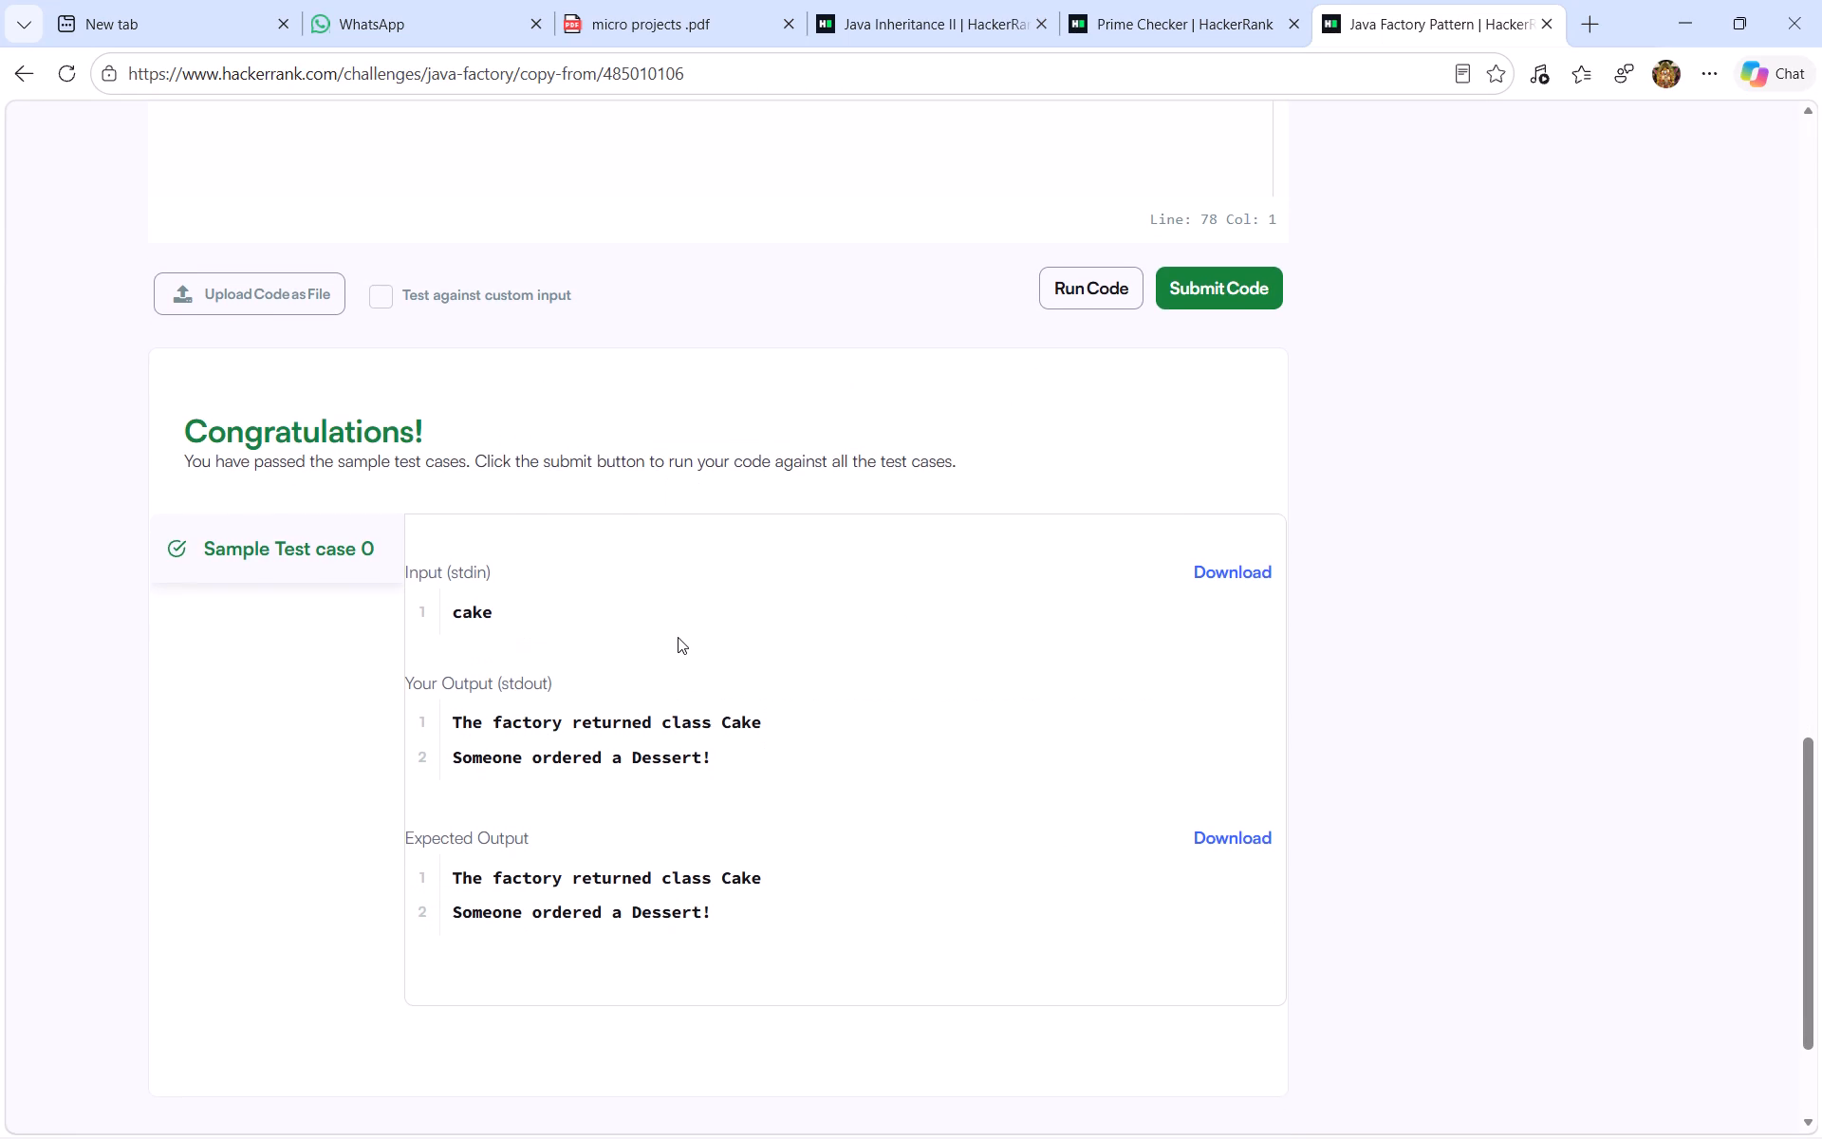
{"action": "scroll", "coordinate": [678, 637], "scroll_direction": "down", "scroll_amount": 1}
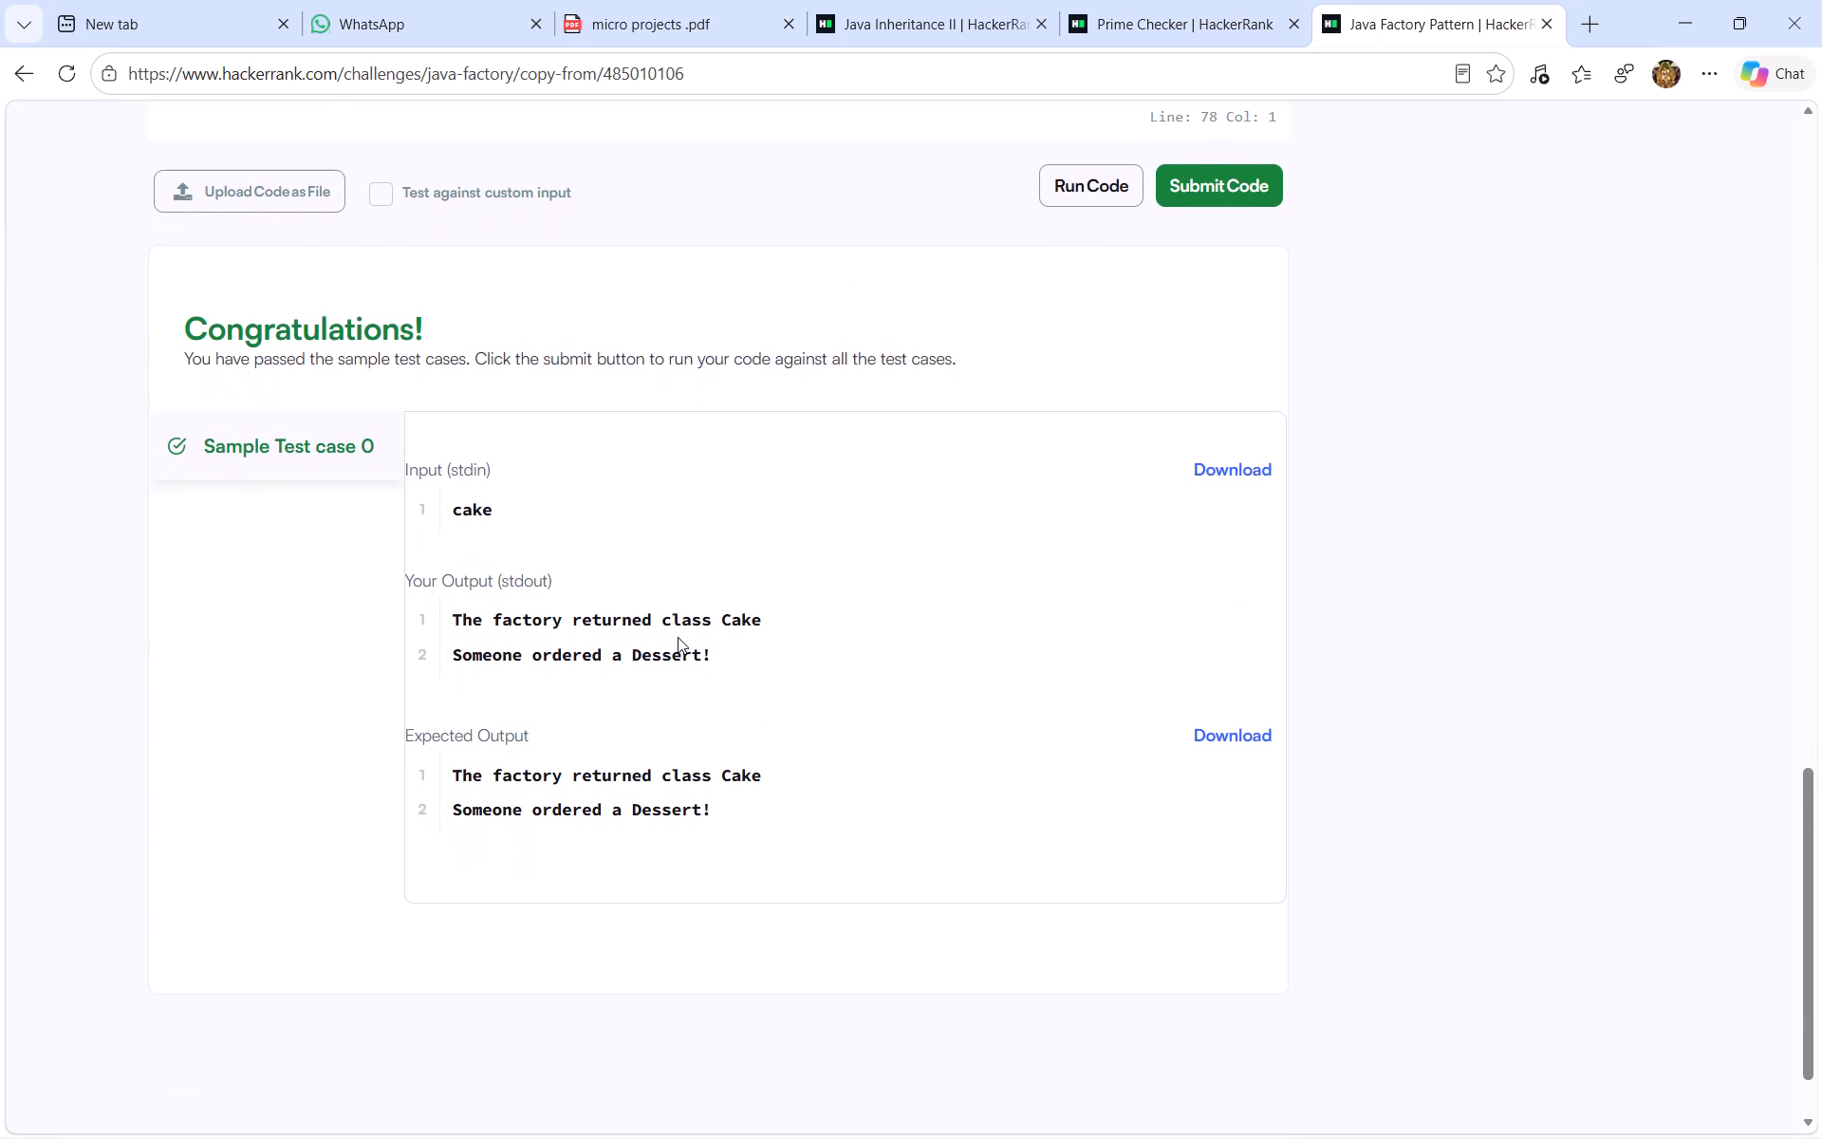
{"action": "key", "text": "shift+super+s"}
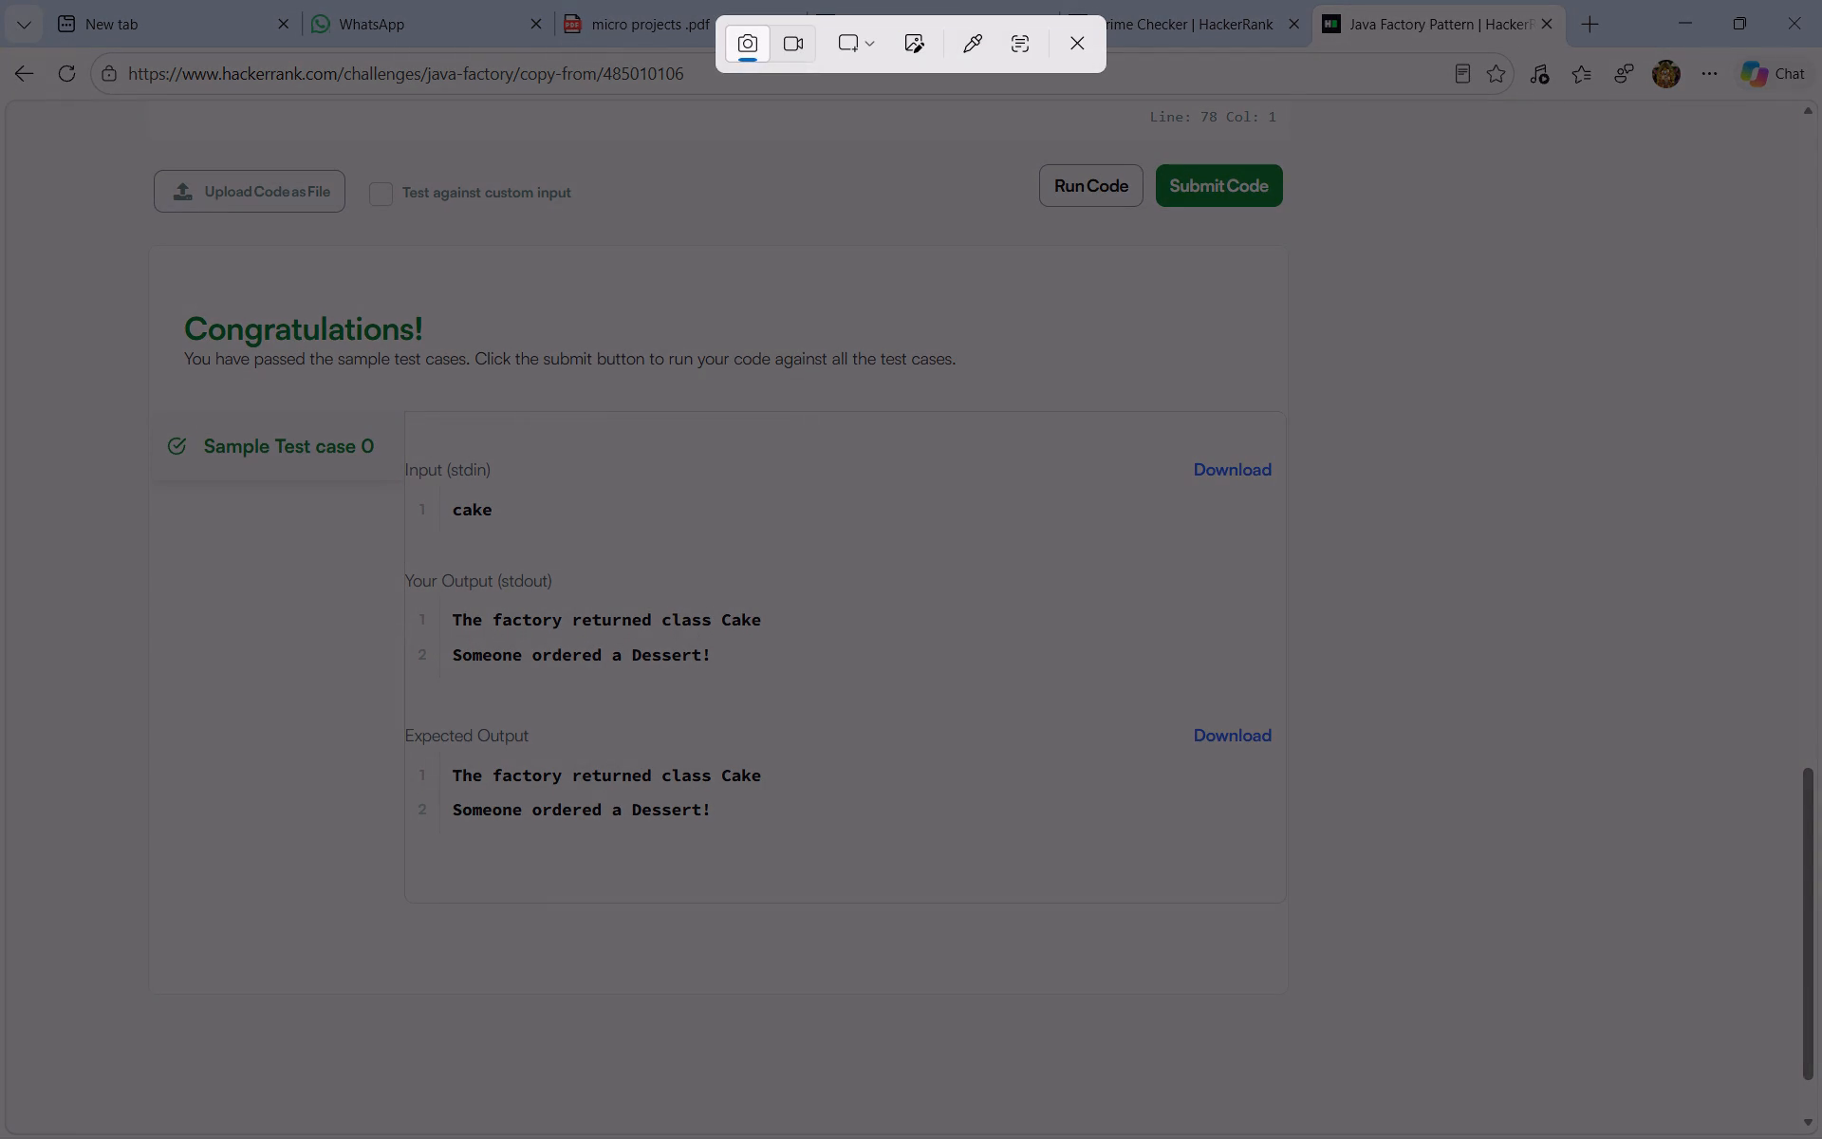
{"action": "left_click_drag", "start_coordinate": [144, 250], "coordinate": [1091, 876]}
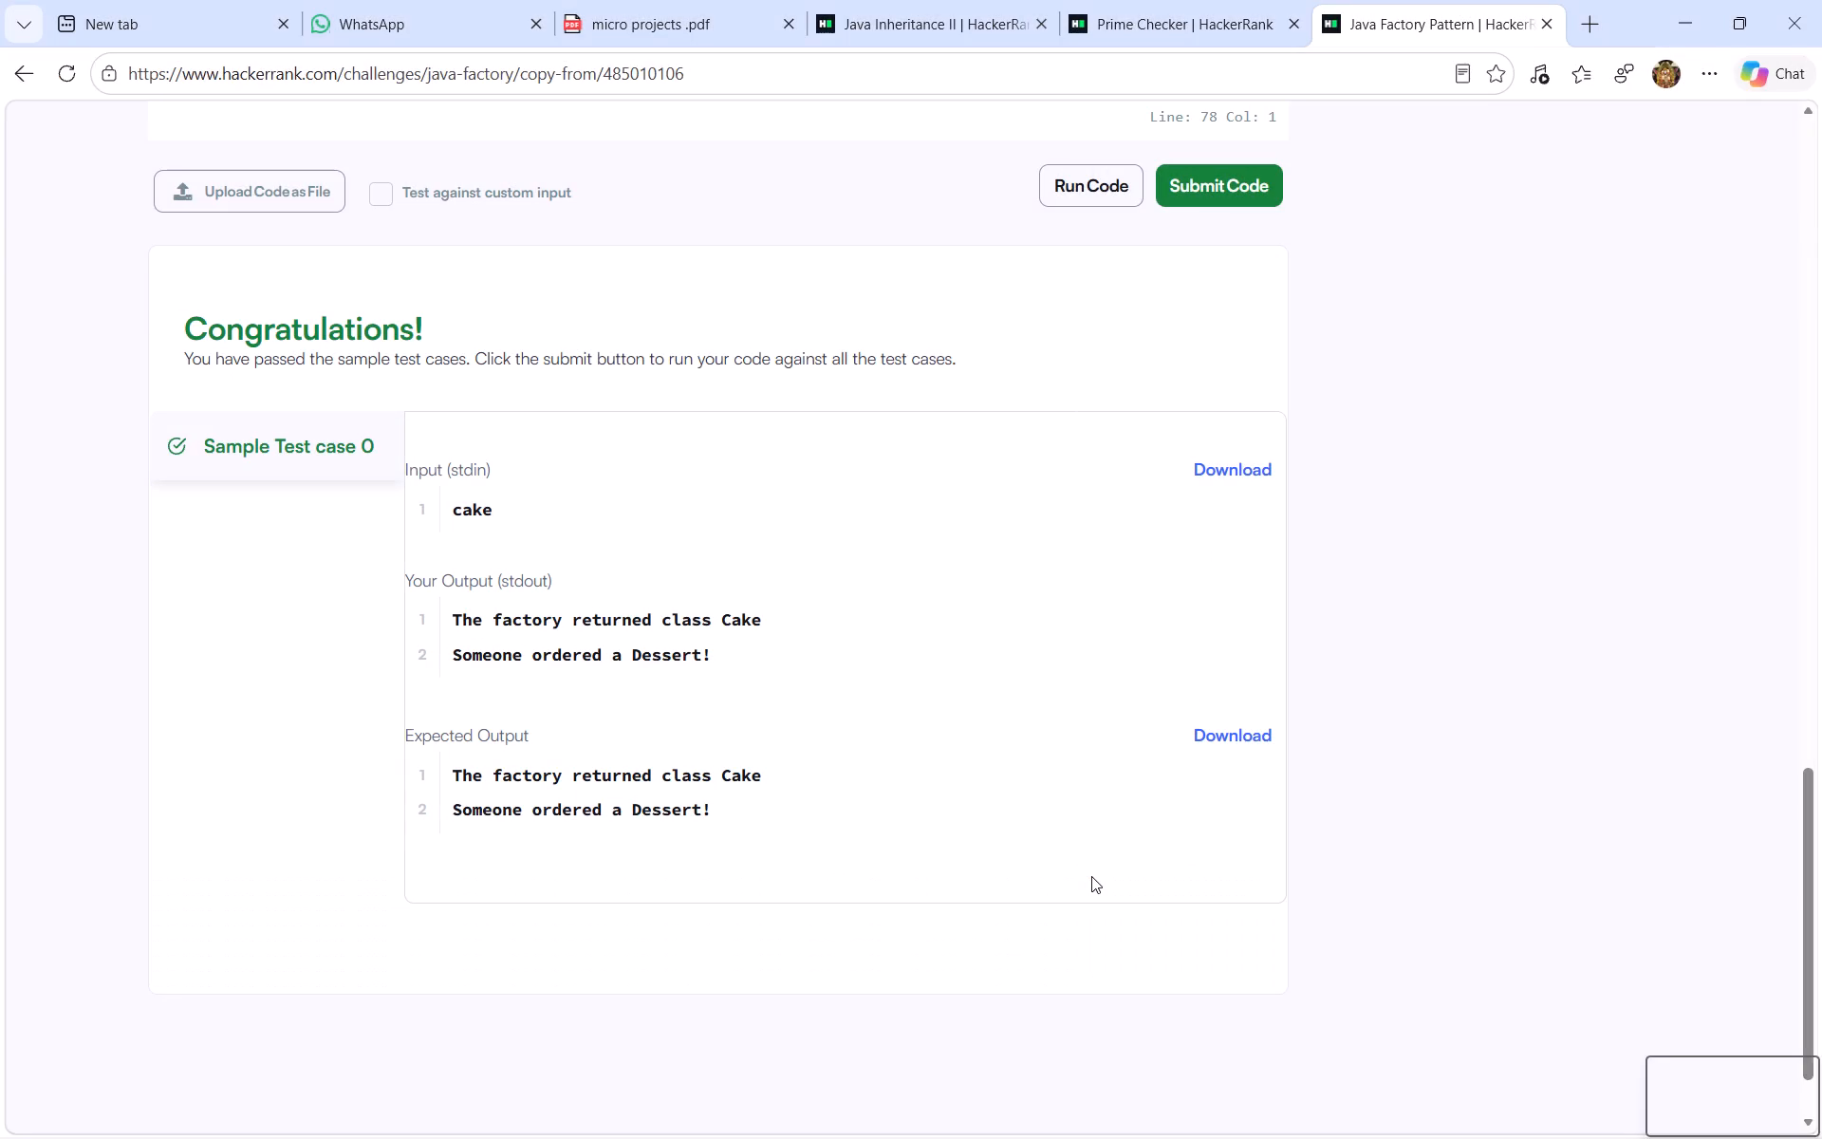
Capture a screenshot of the full-width Java Factory Pattern result, from the Congratulations heading to below the expected output, including the Download links.
{"action": "key", "text": "shift+super+s"}
{"action": "left_click", "coordinate": [1091, 876], "text": "shift"}
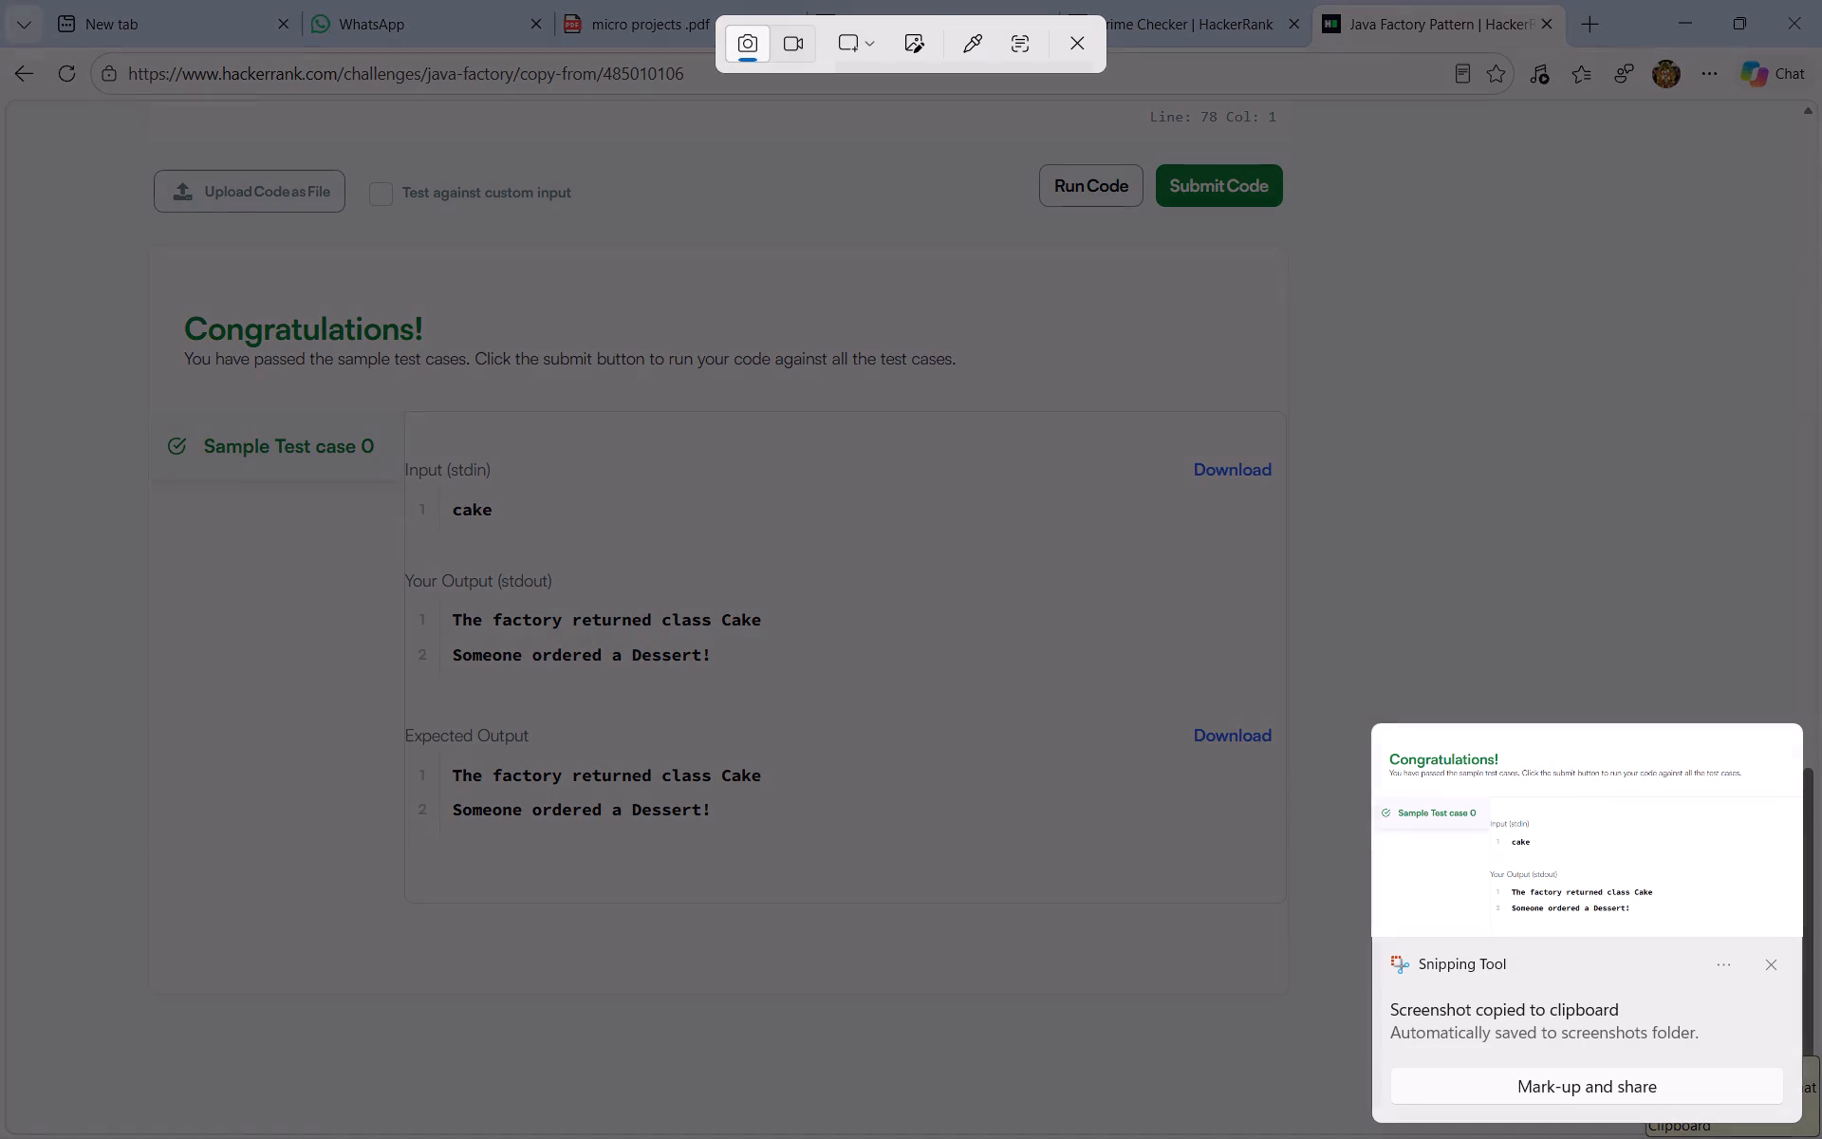
{"action": "left_click_drag", "start_coordinate": [152, 246], "coordinate": [984, 811]}
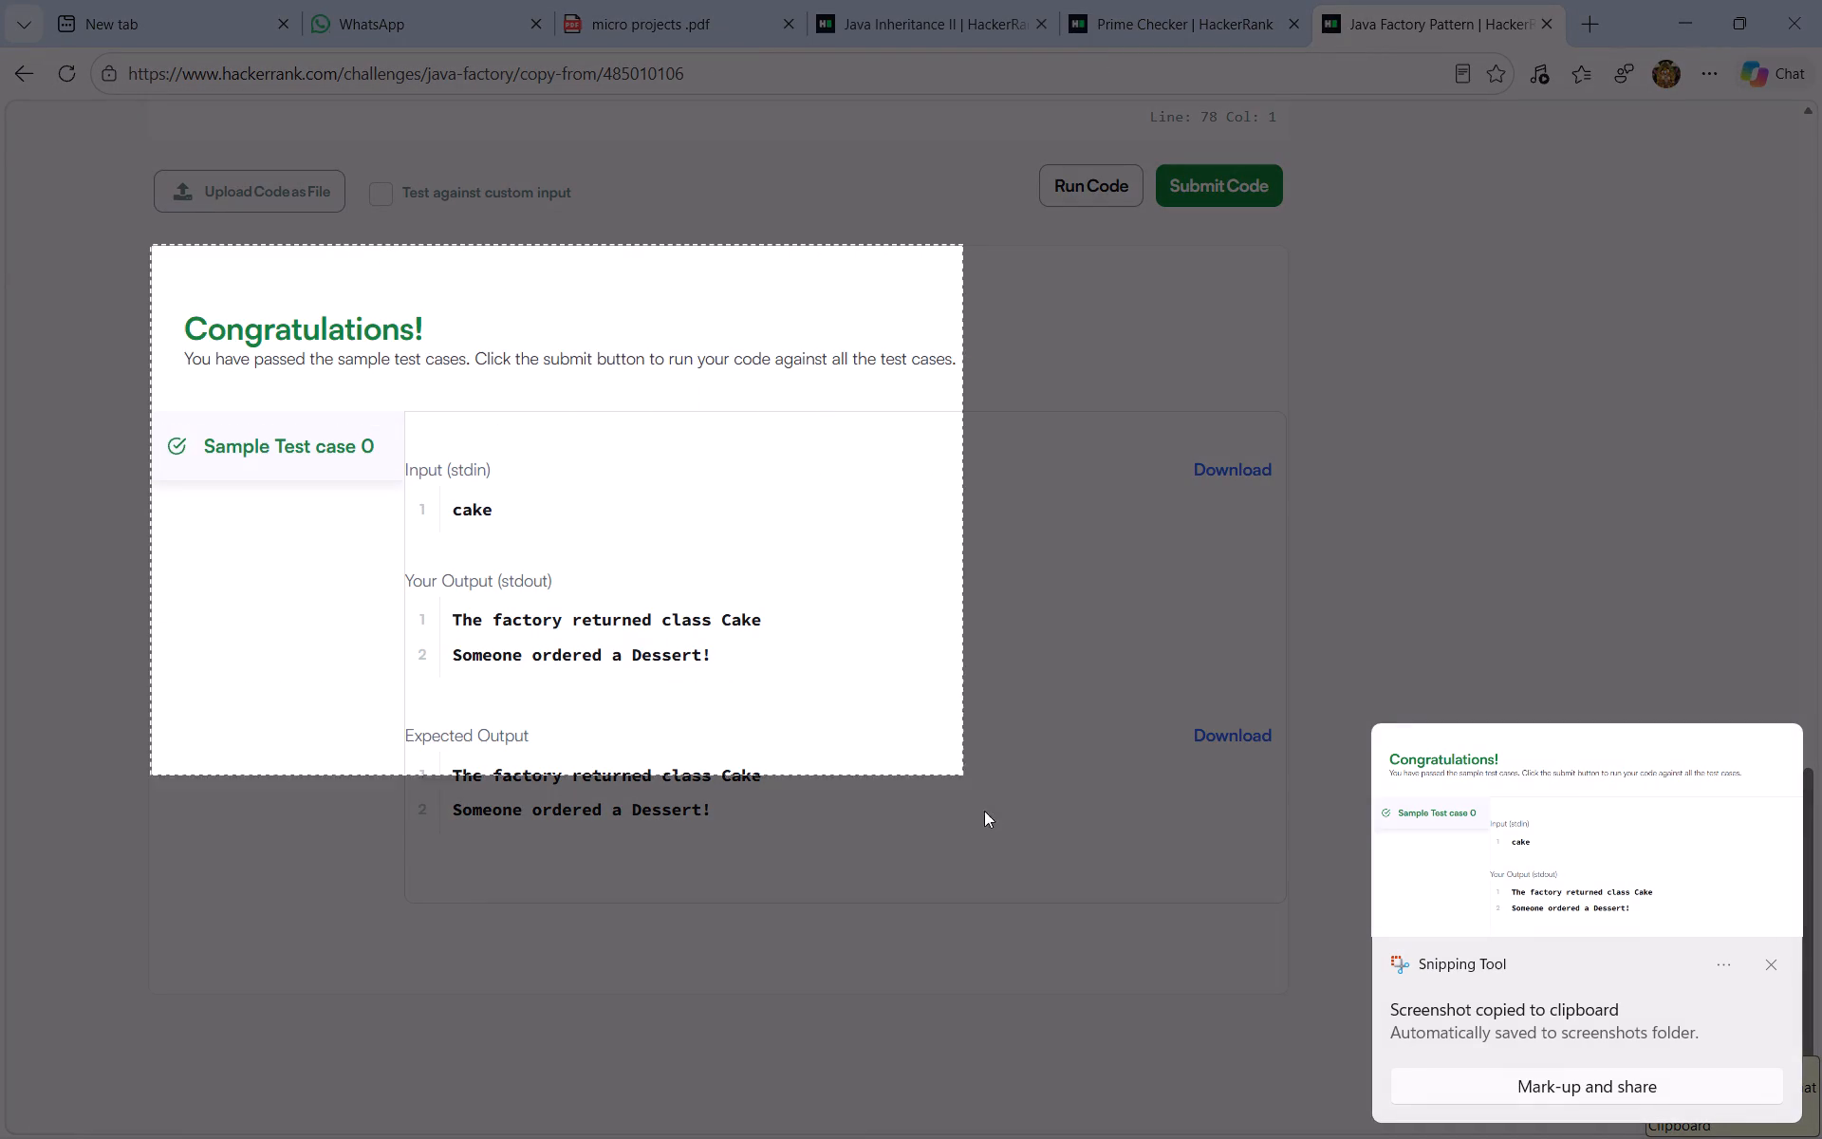
{"action": "left_click_drag", "start_coordinate": [984, 811], "coordinate": [1333, 904]}
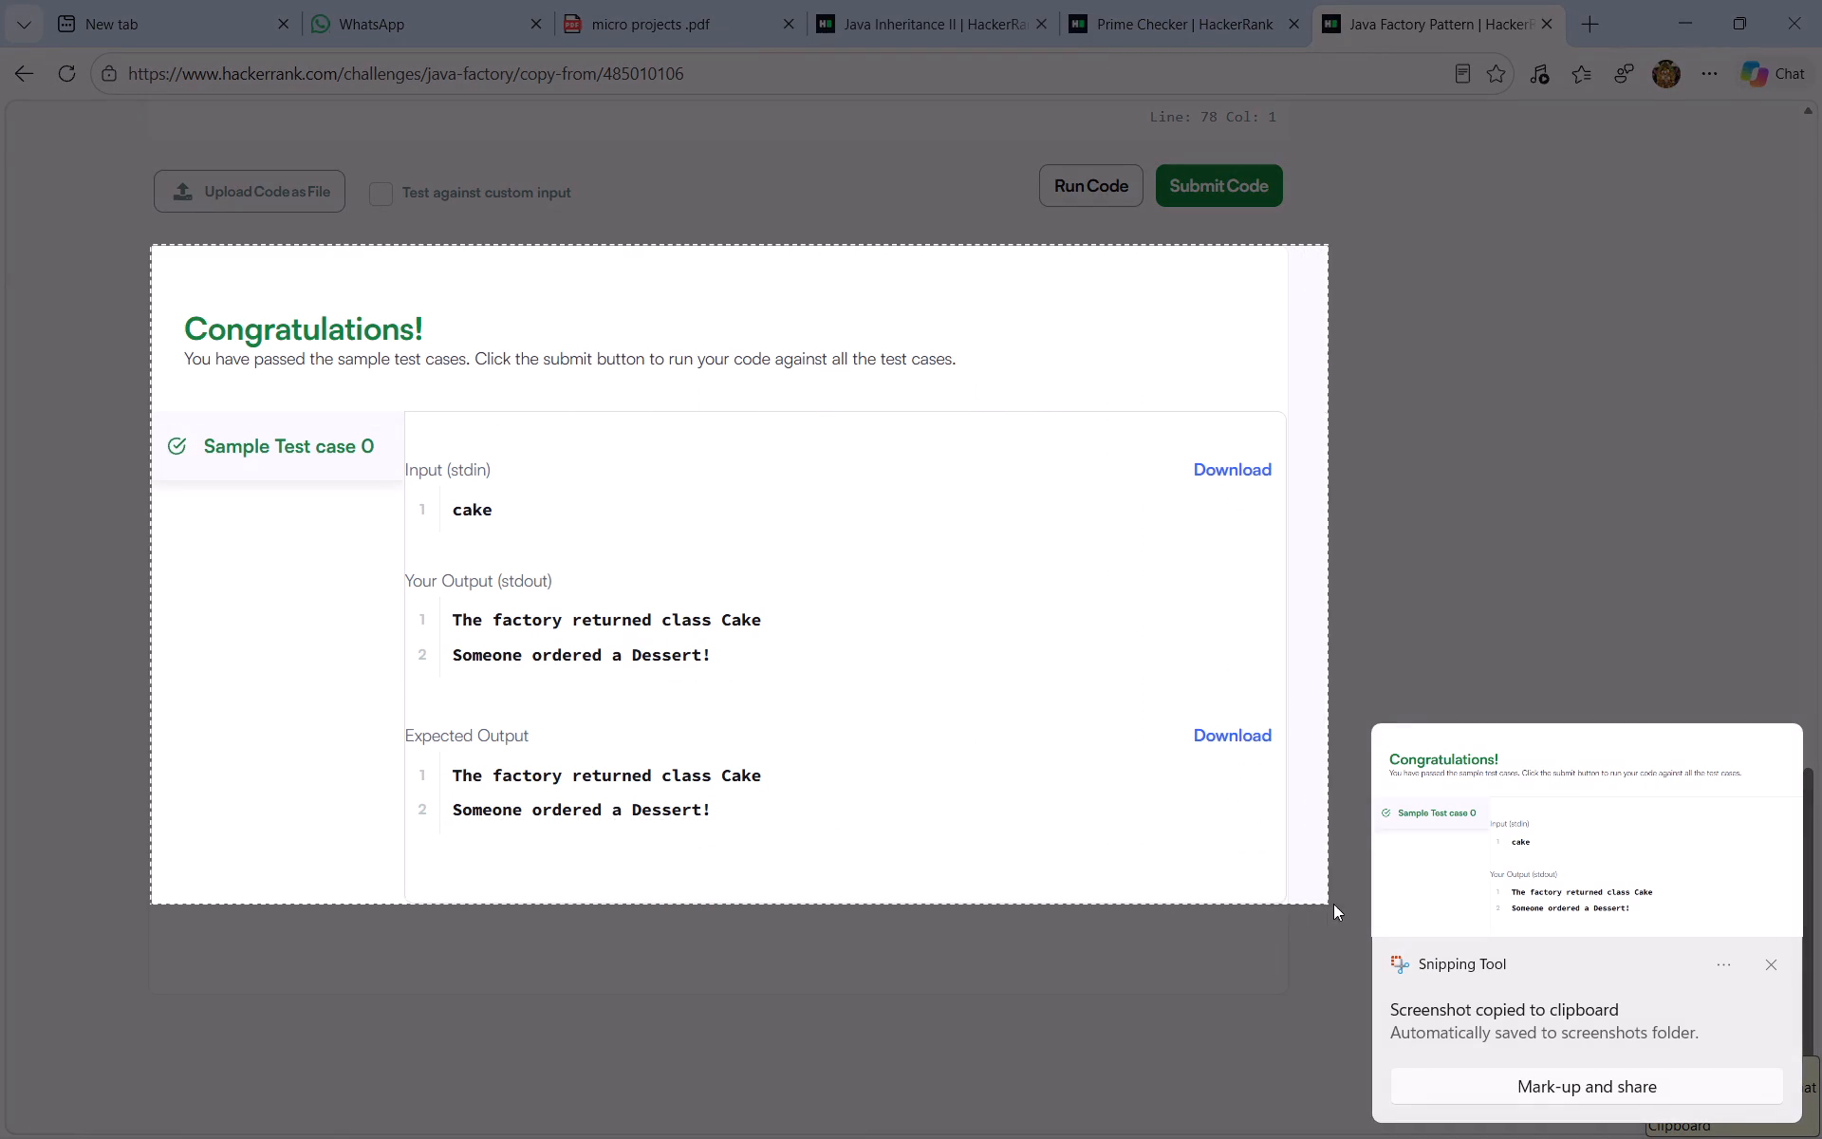
{"action": "left_click_drag", "start_coordinate": [1333, 904], "coordinate": [1330, 967]}
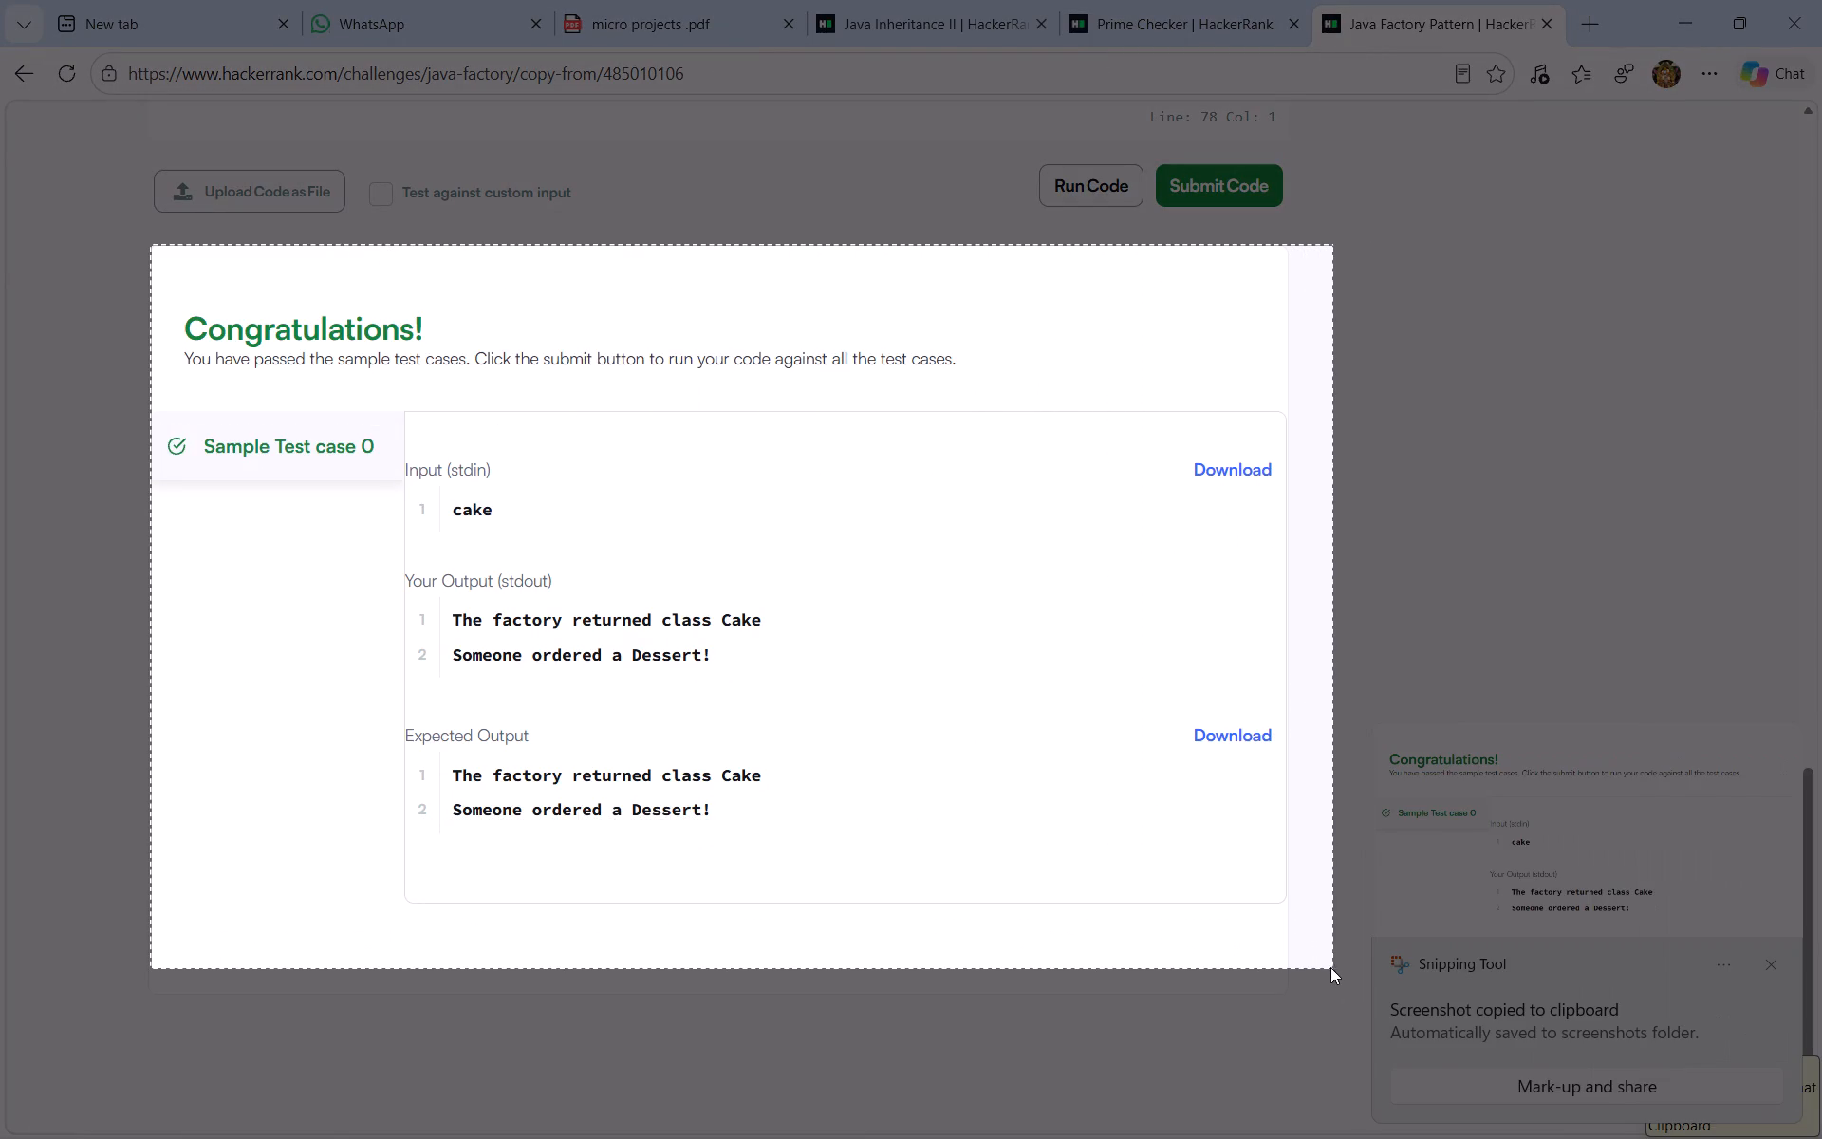
{"action": "left_click_drag", "start_coordinate": [1330, 967], "coordinate": [1311, 904]}
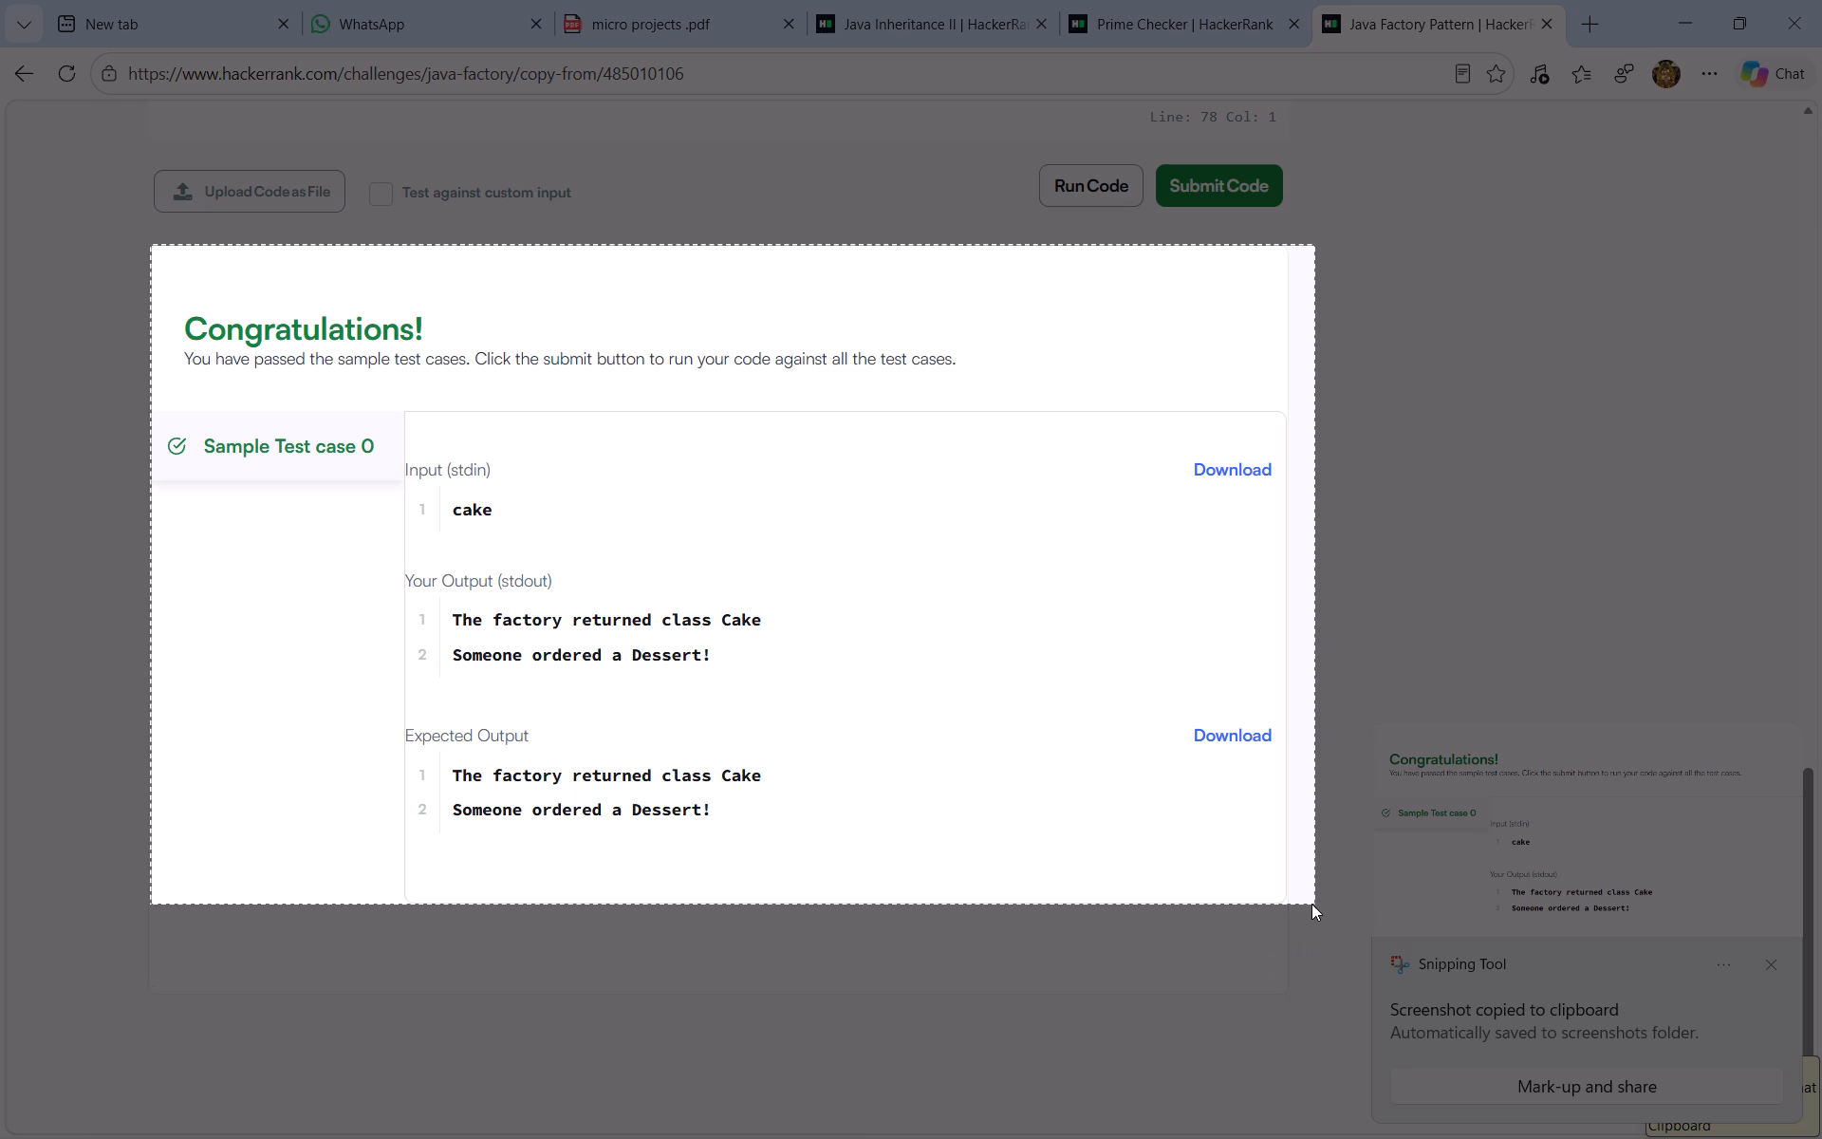
{"action": "left_click_drag", "start_coordinate": [1311, 904], "coordinate": [1288, 908]}
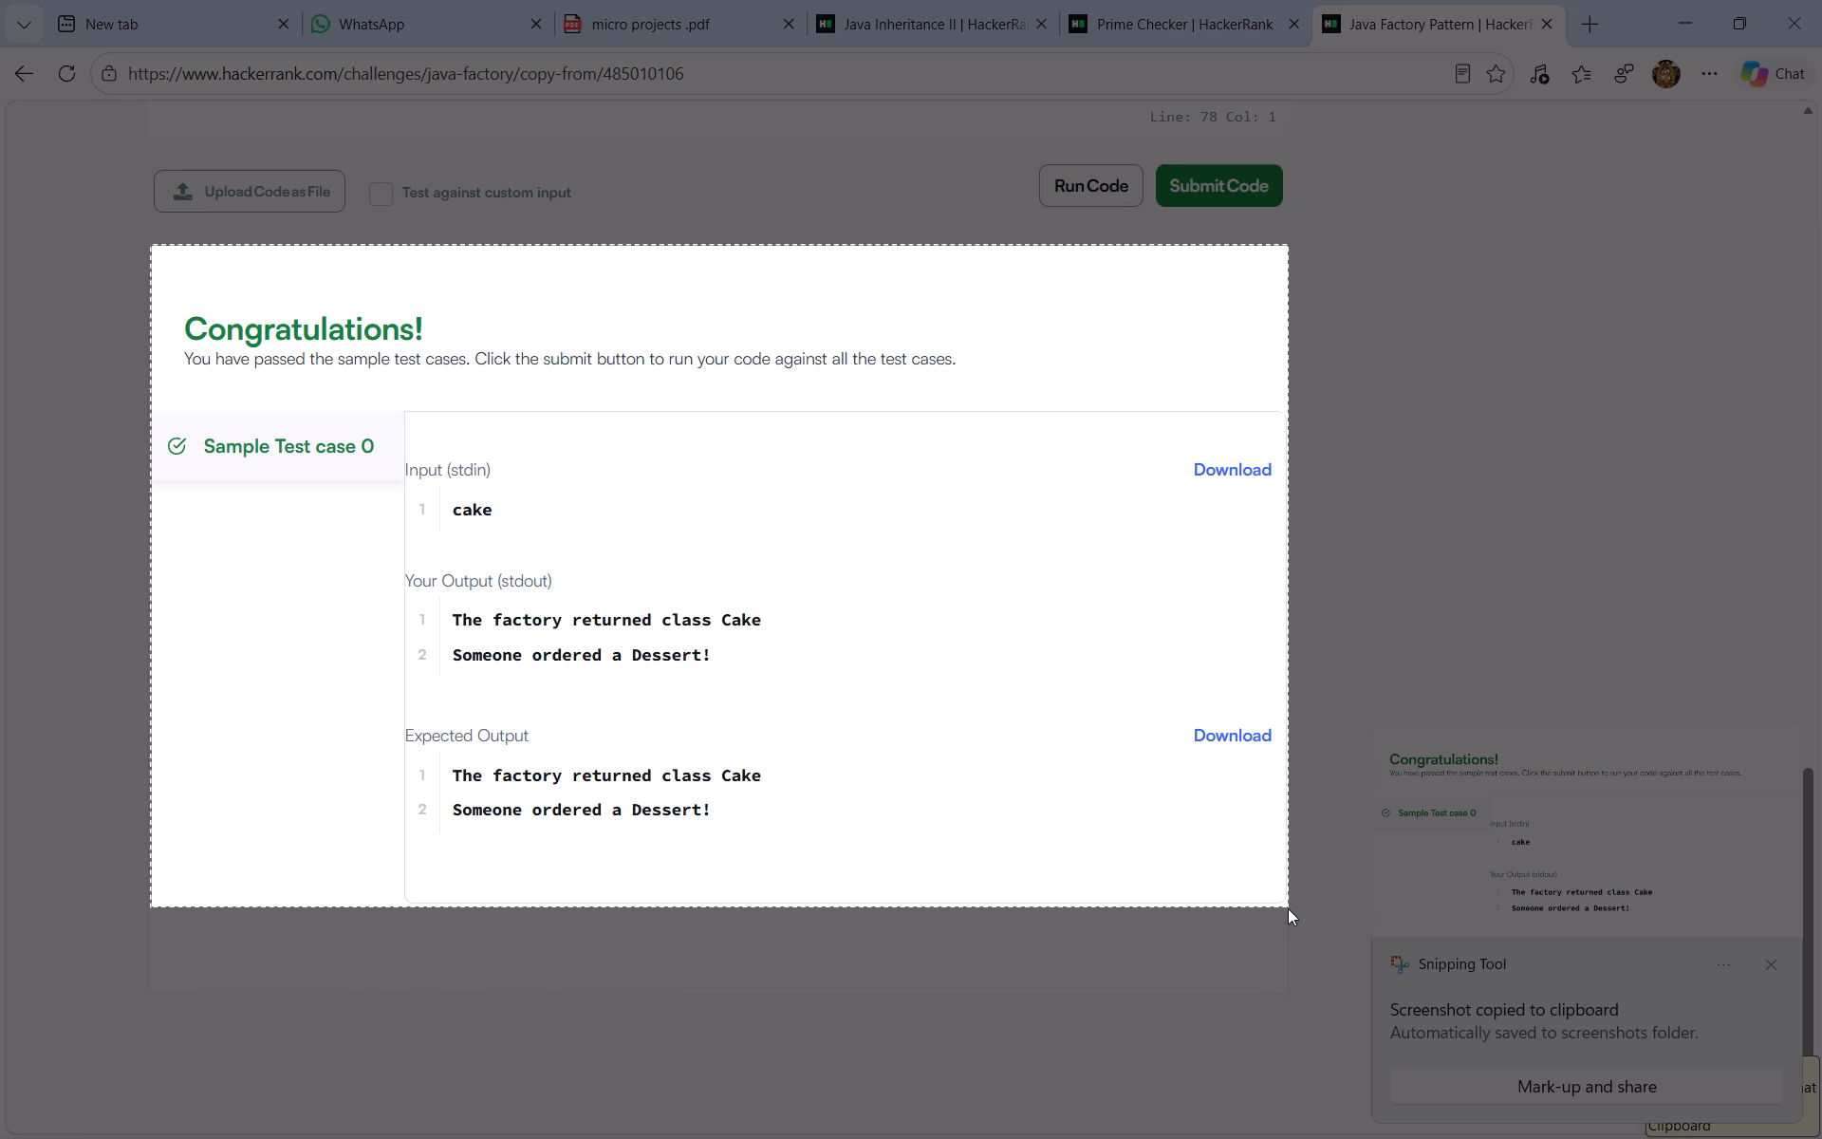
{"action": "left_click_drag", "start_coordinate": [1288, 908], "coordinate": [1297, 958]}
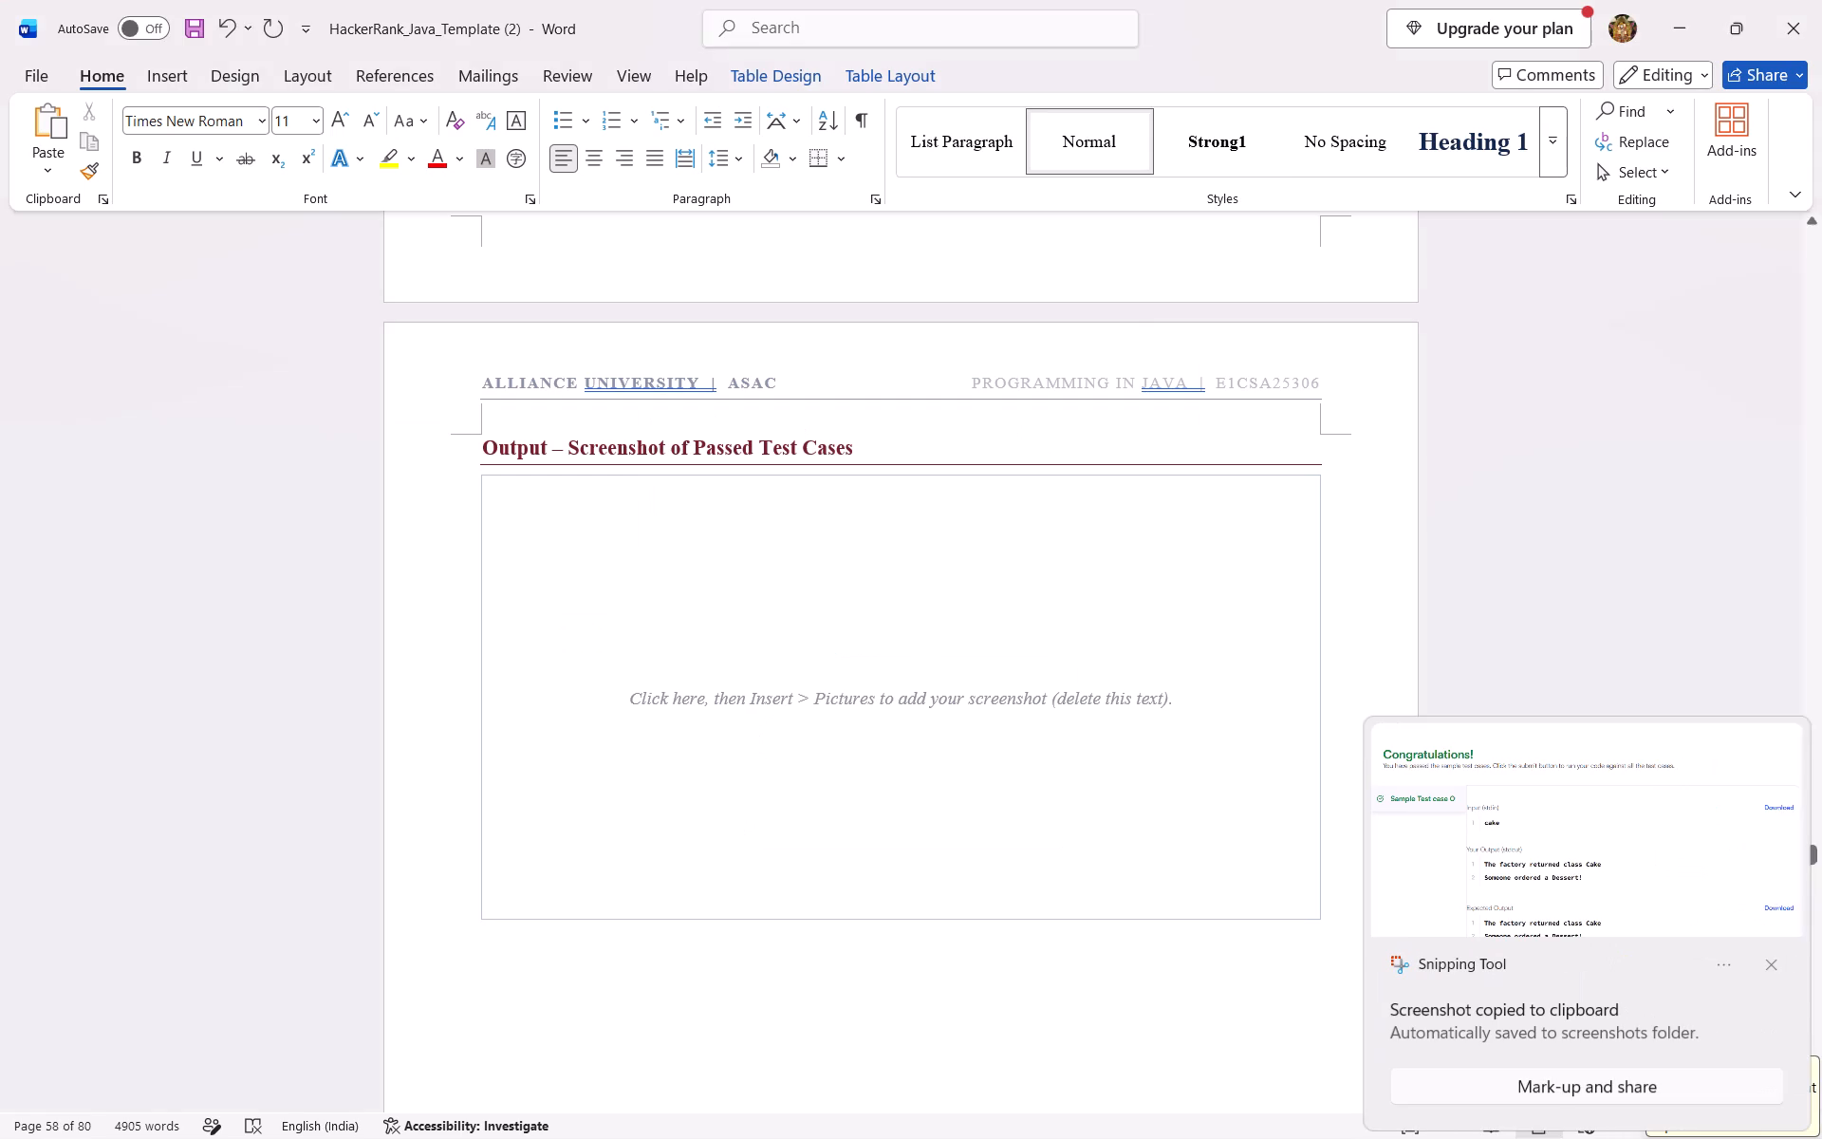
{"action": "left_click_drag", "start_coordinate": [1173, 698], "coordinate": [648, 653]}
{"action": "key", "text": "BackSpace"}
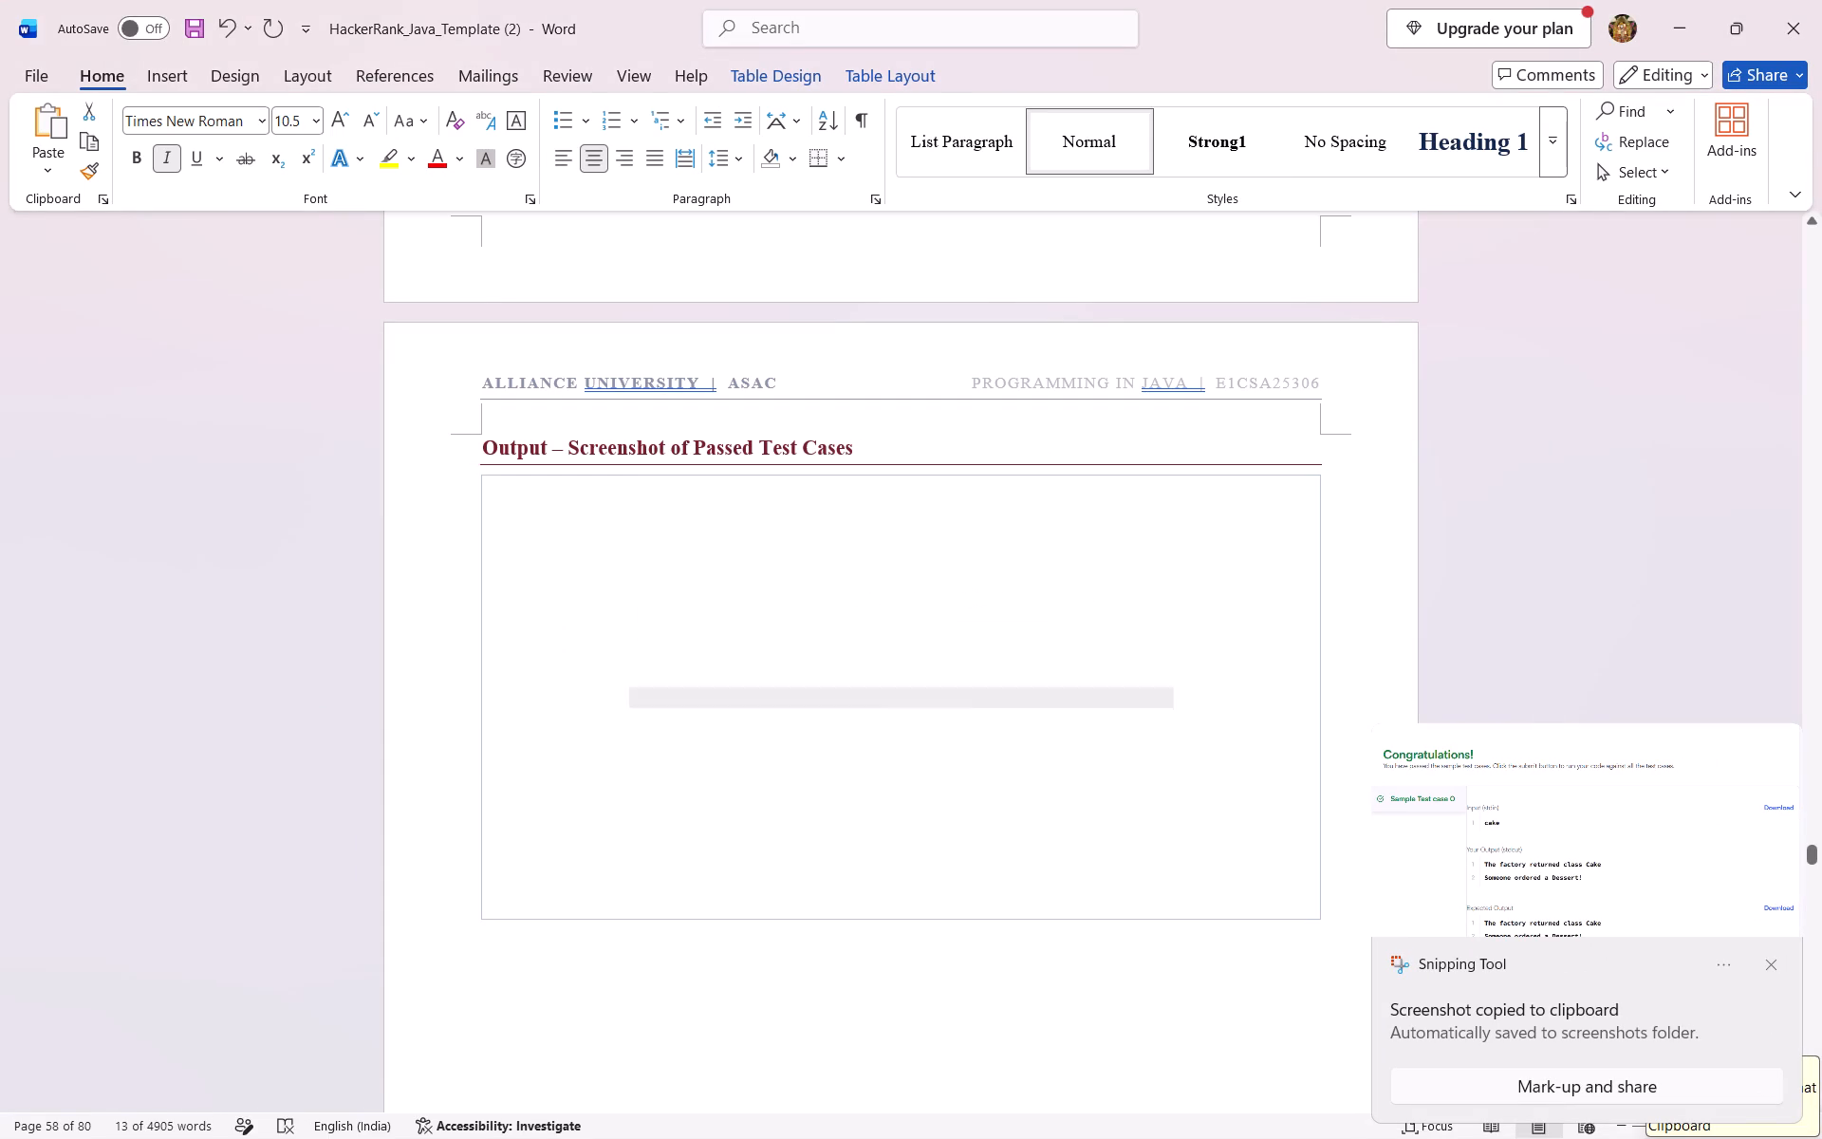
{"action": "left_click", "coordinate": [137, 75]}
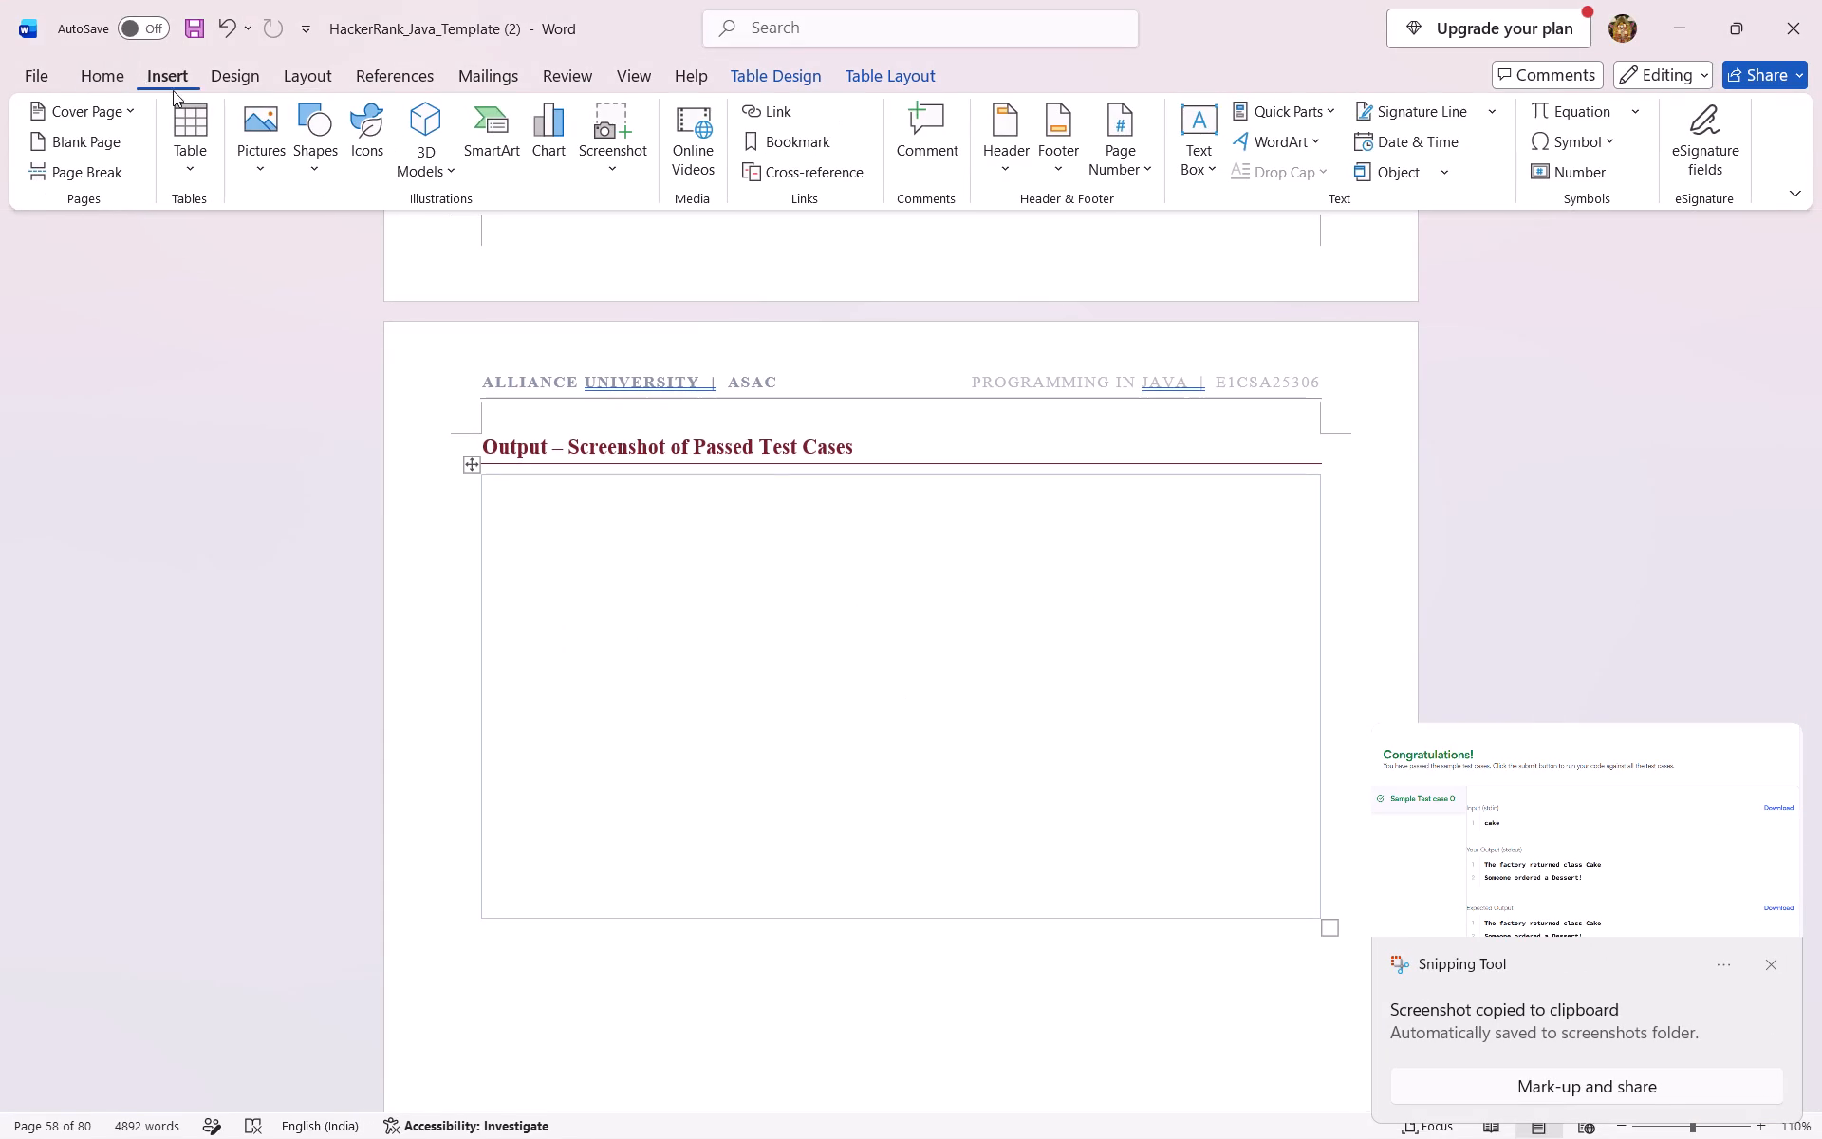
{"action": "left_click", "coordinate": [244, 136]}
{"action": "left_click", "coordinate": [293, 245]}
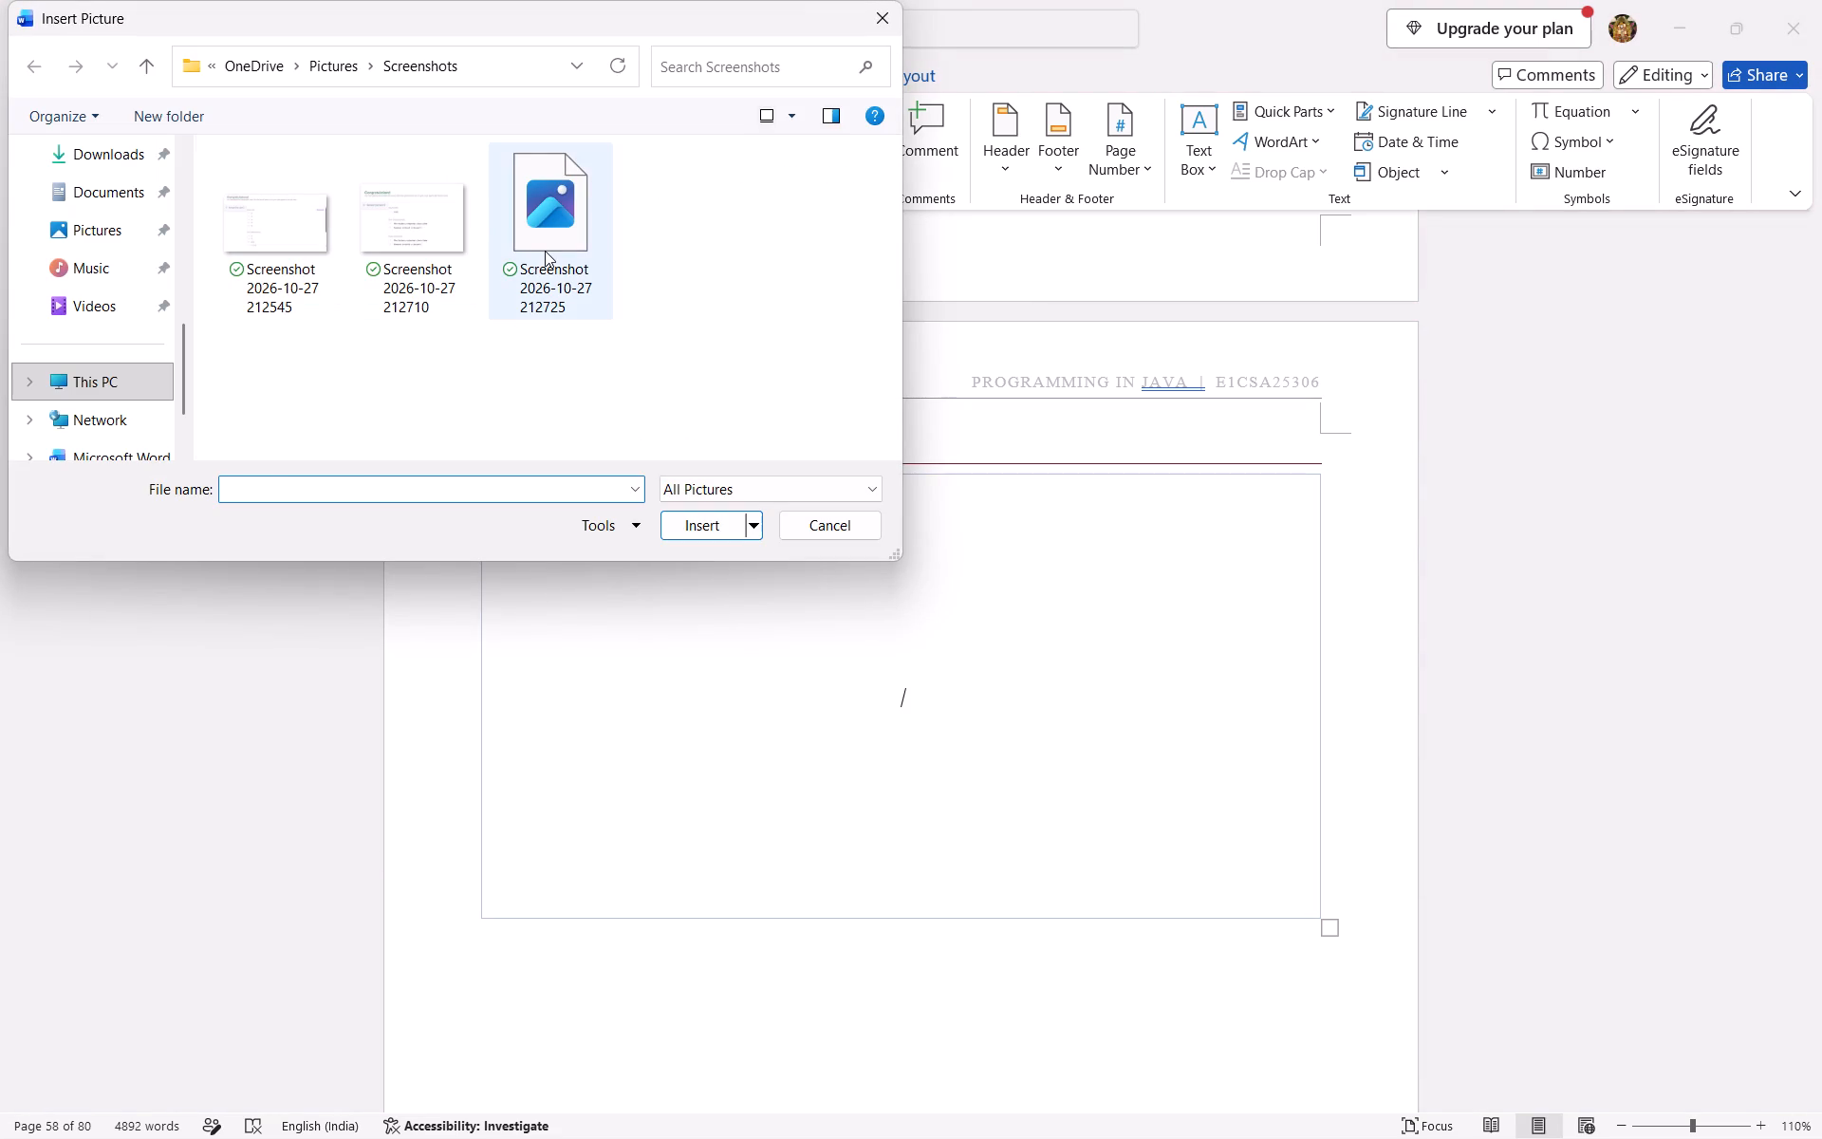
{"action": "left_click", "coordinate": [545, 251]}
{"action": "left_click", "coordinate": [716, 518]}
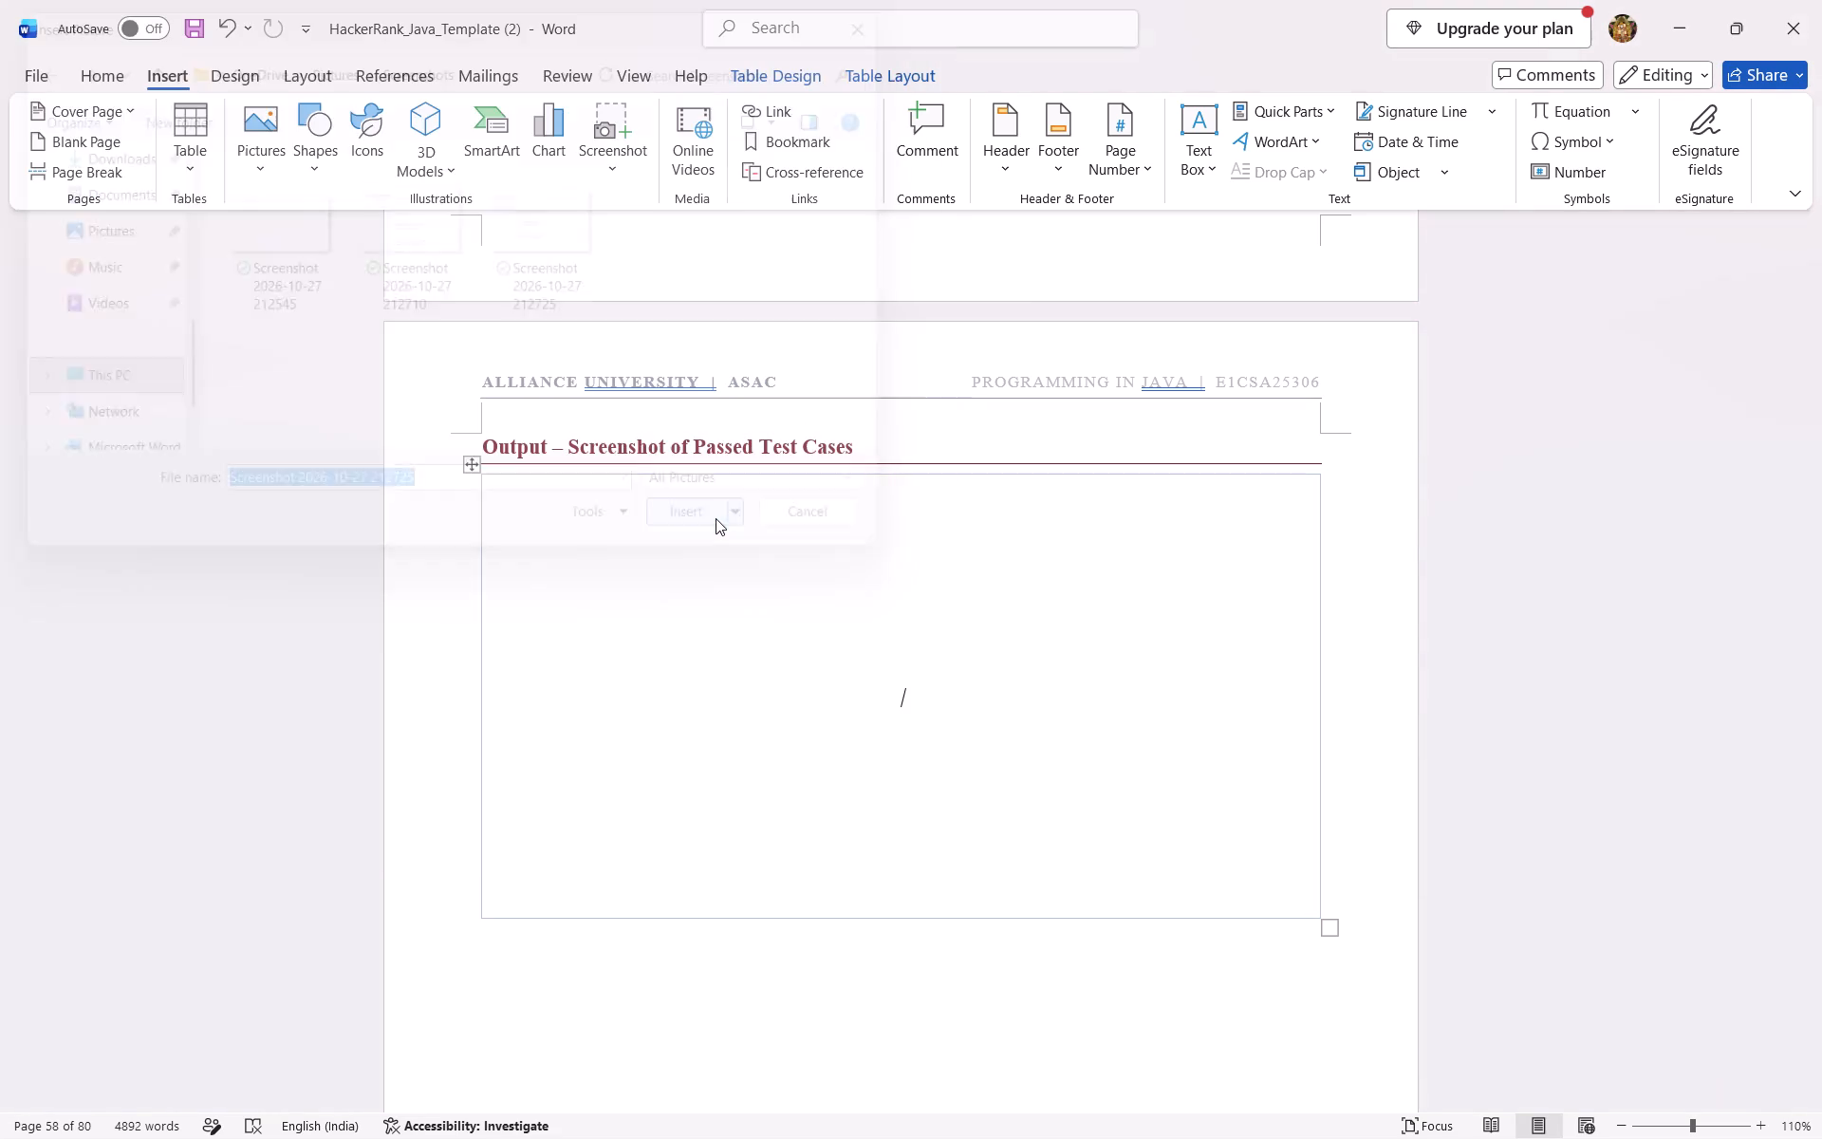
{"action": "left_click", "coordinate": [1083, 407]}
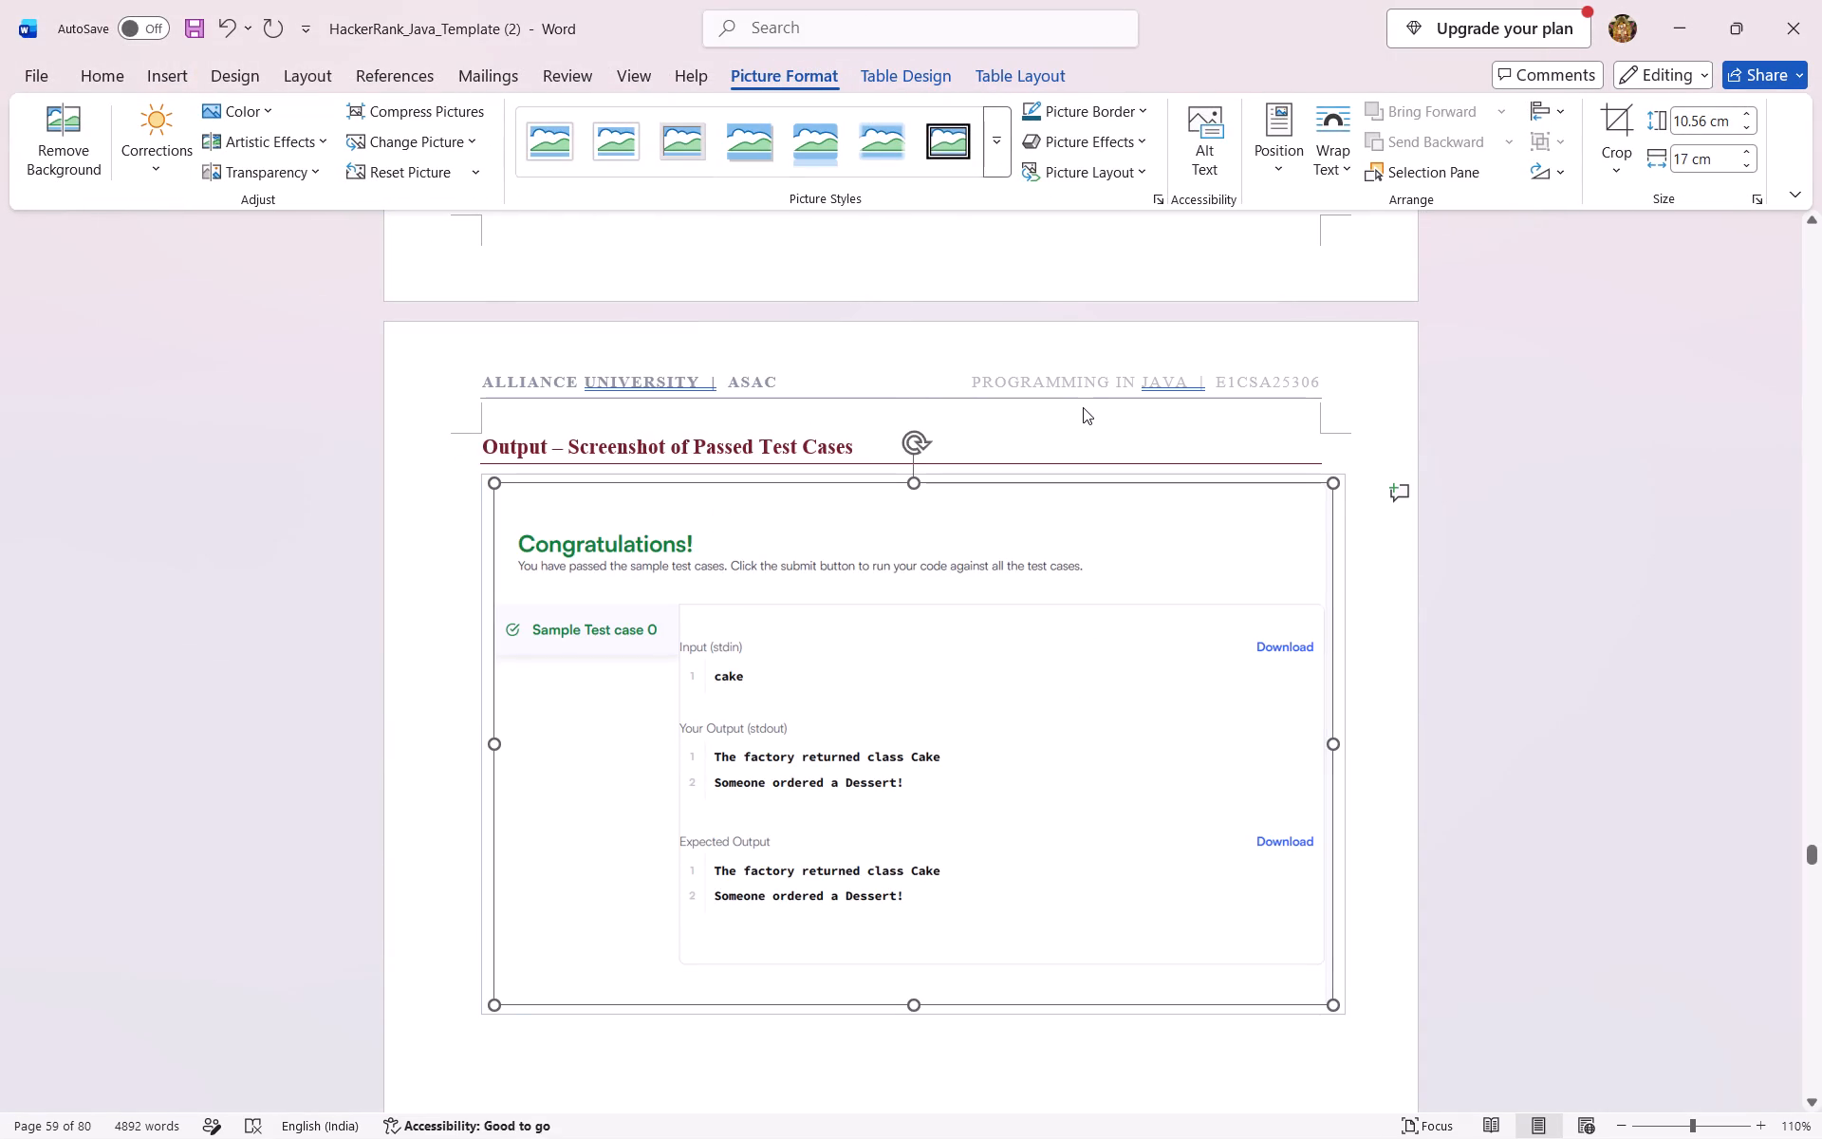
Follow question 30's HackerRank link (Java Singleton Pattern) and open its accepted Java 8 submission in the code editor.
{"action": "scroll", "coordinate": [980, 768], "scroll_direction": "down", "scroll_amount": 2}
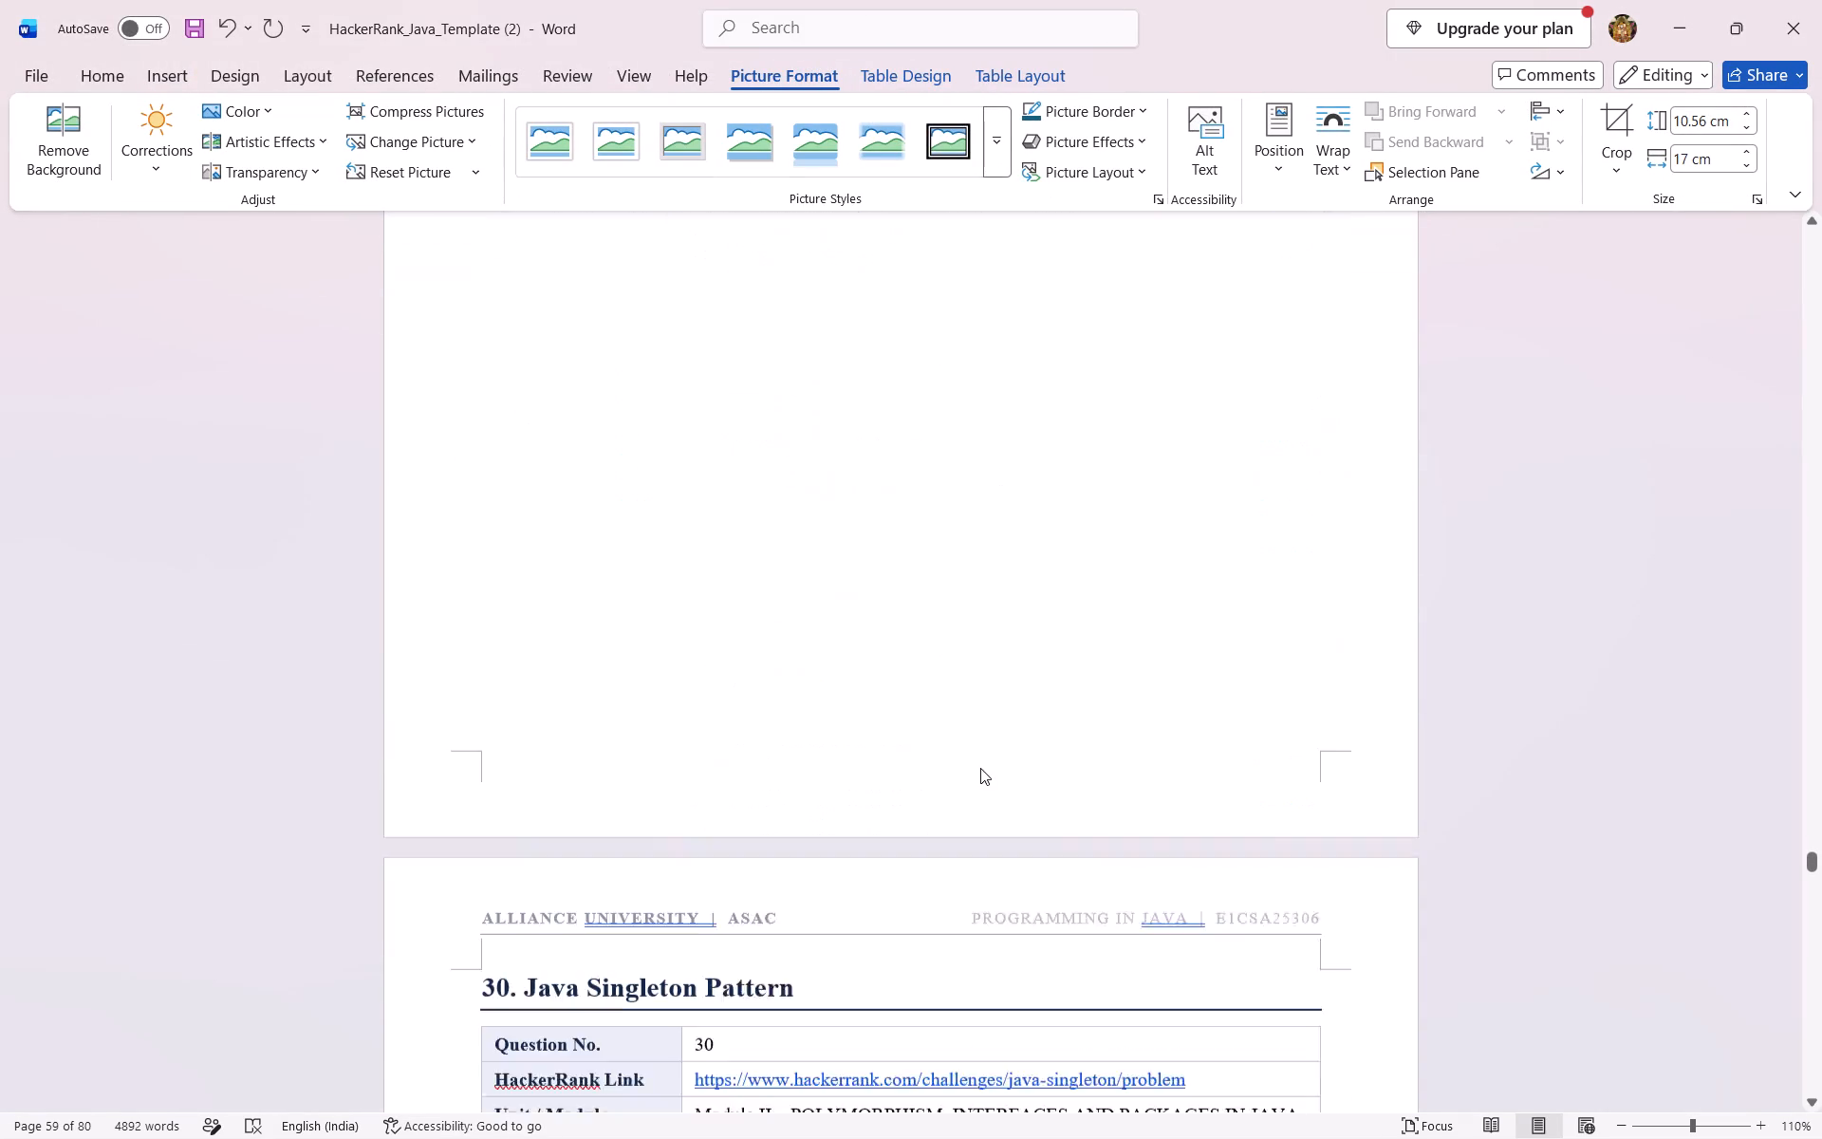
{"action": "scroll", "coordinate": [980, 768], "scroll_direction": "down", "scroll_amount": 2}
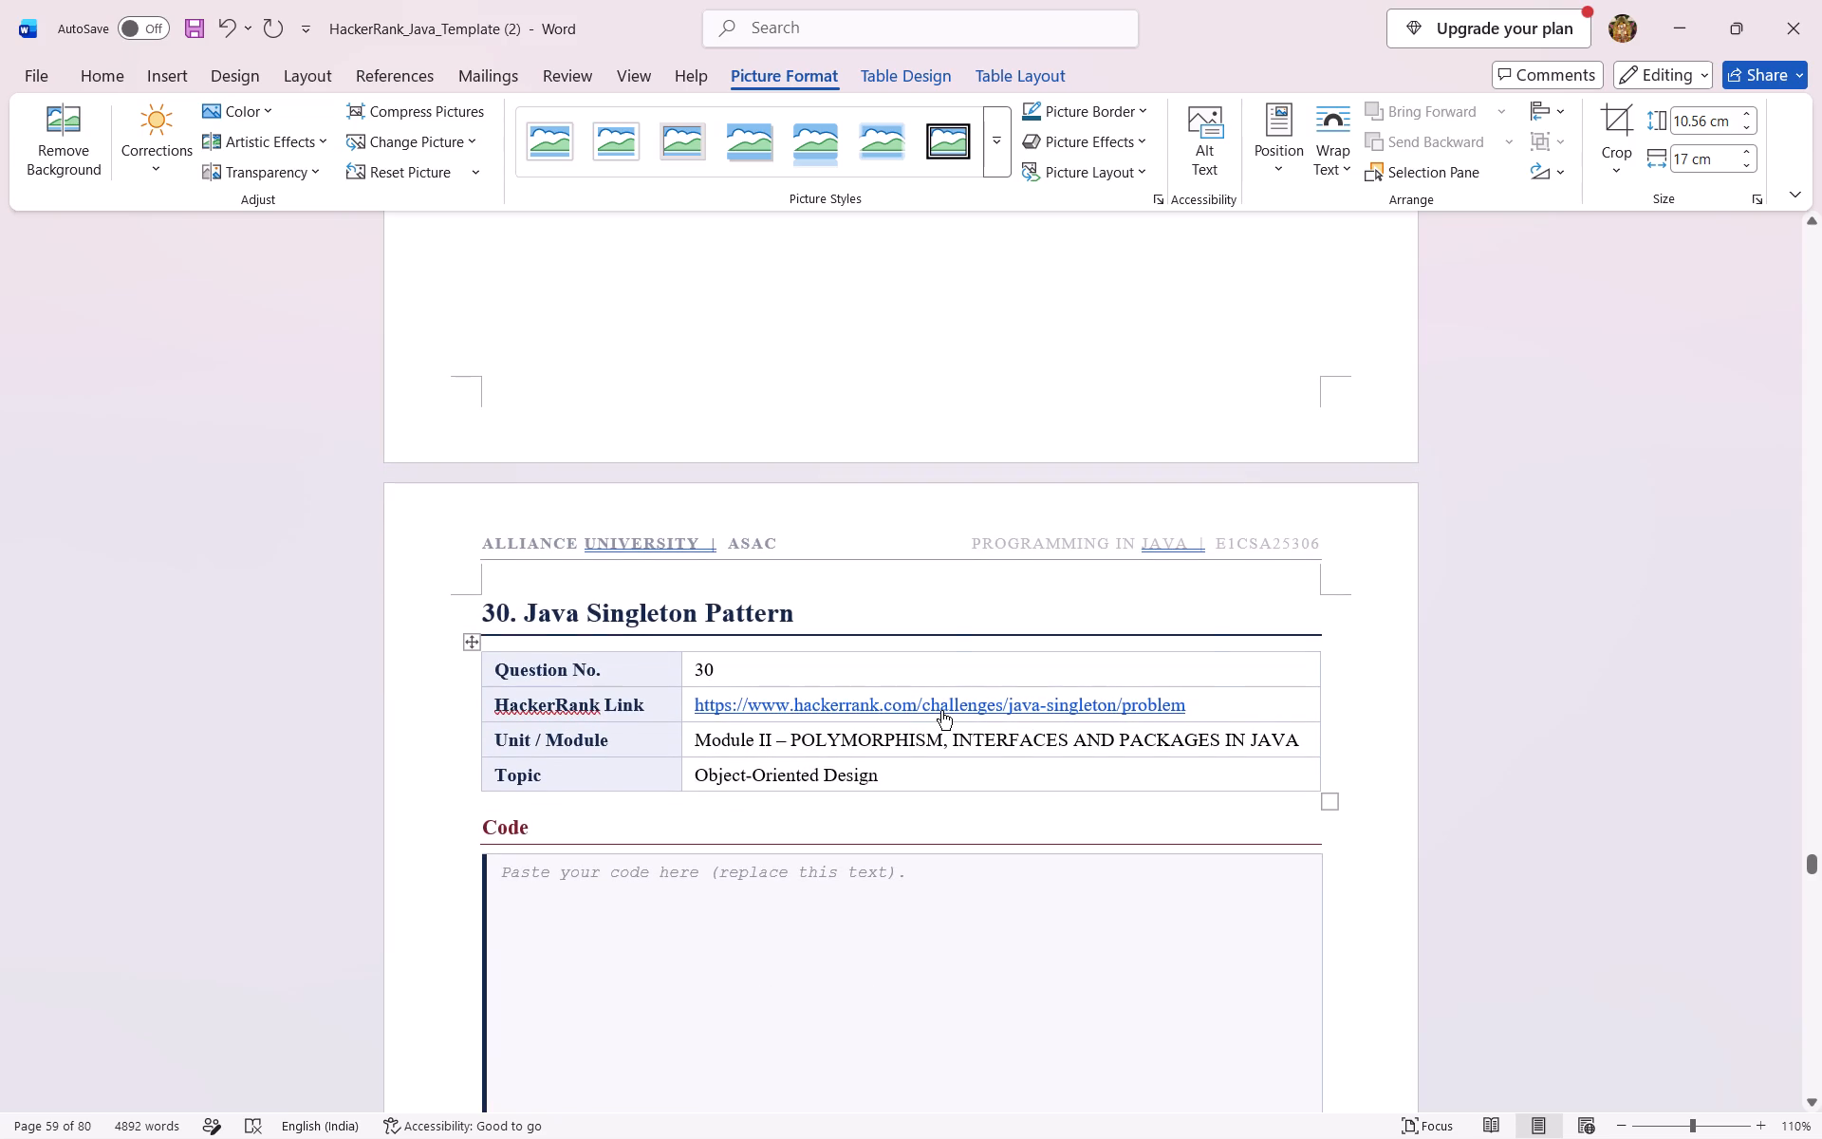
{"action": "left_click", "coordinate": [940, 710], "text": "ctrl"}
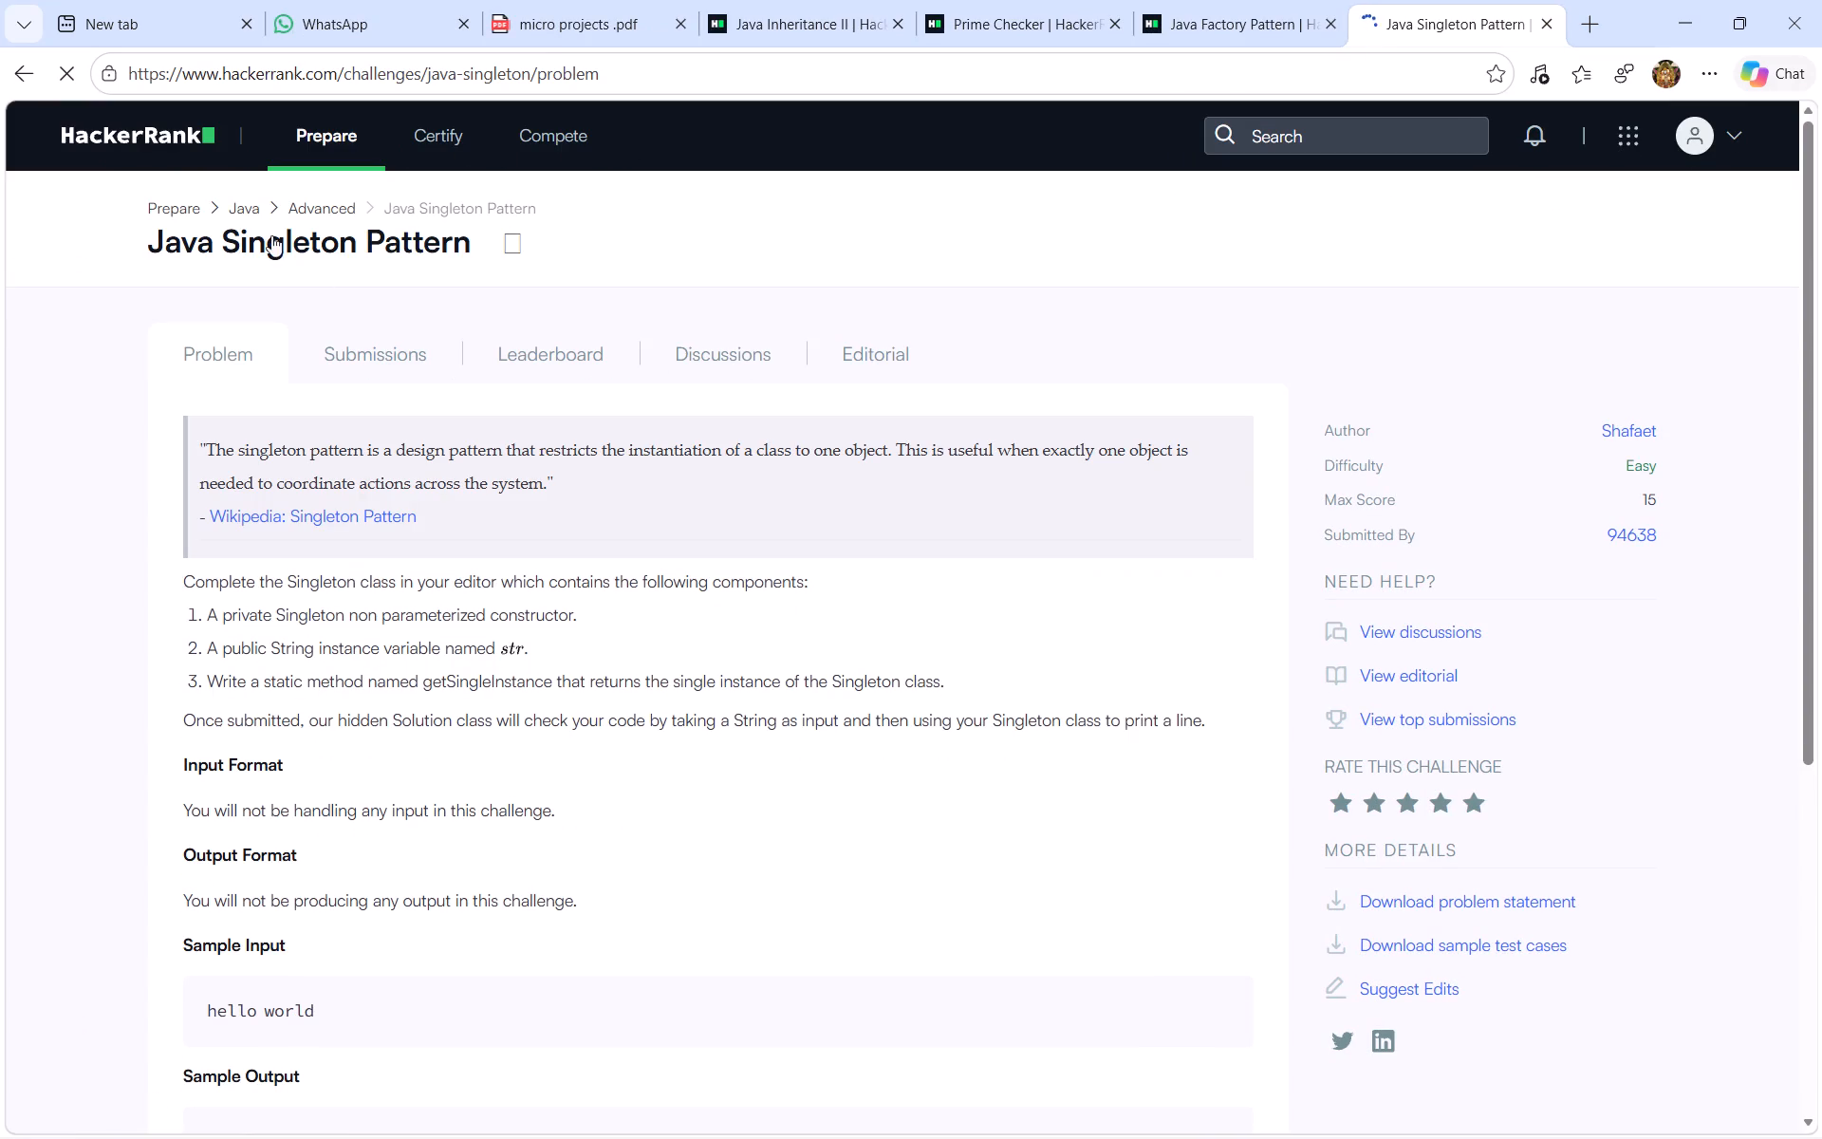
{"action": "left_click", "coordinate": [401, 364]}
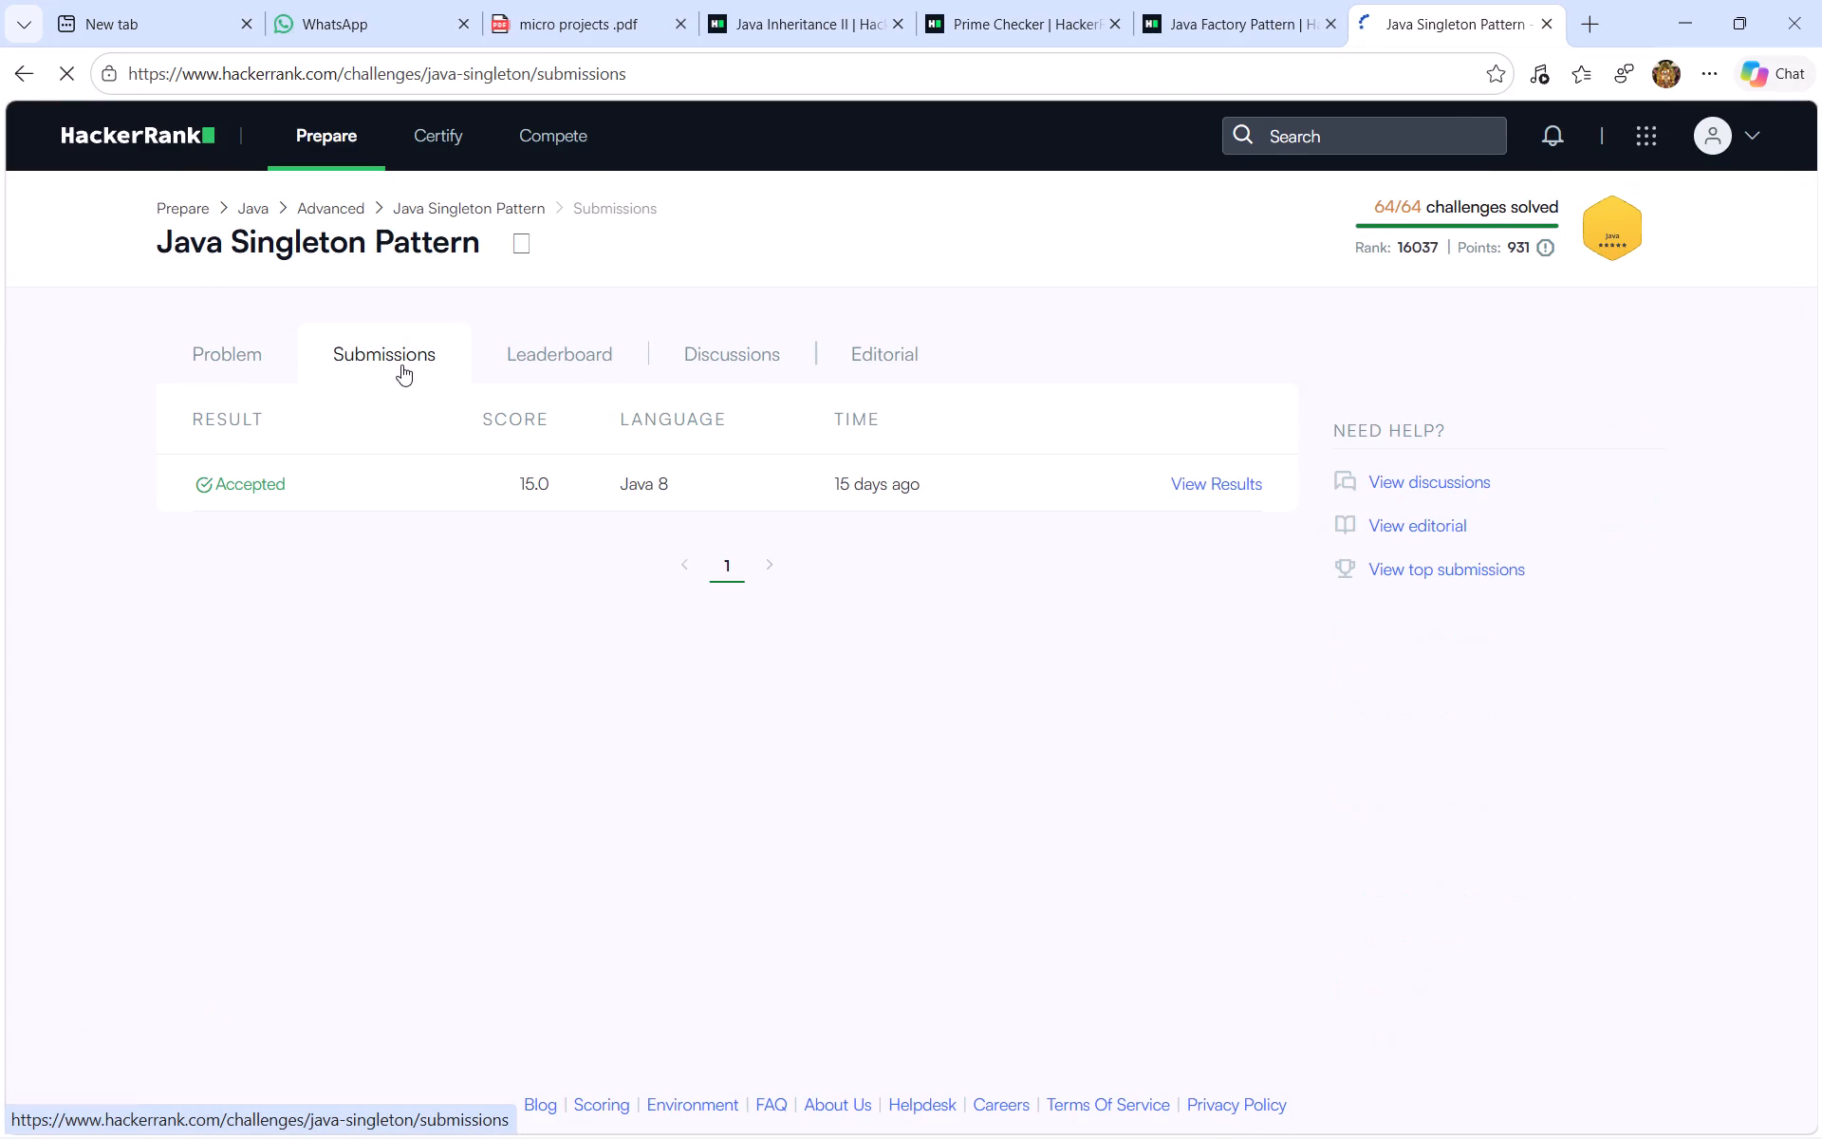
{"action": "left_click", "coordinate": [1189, 490]}
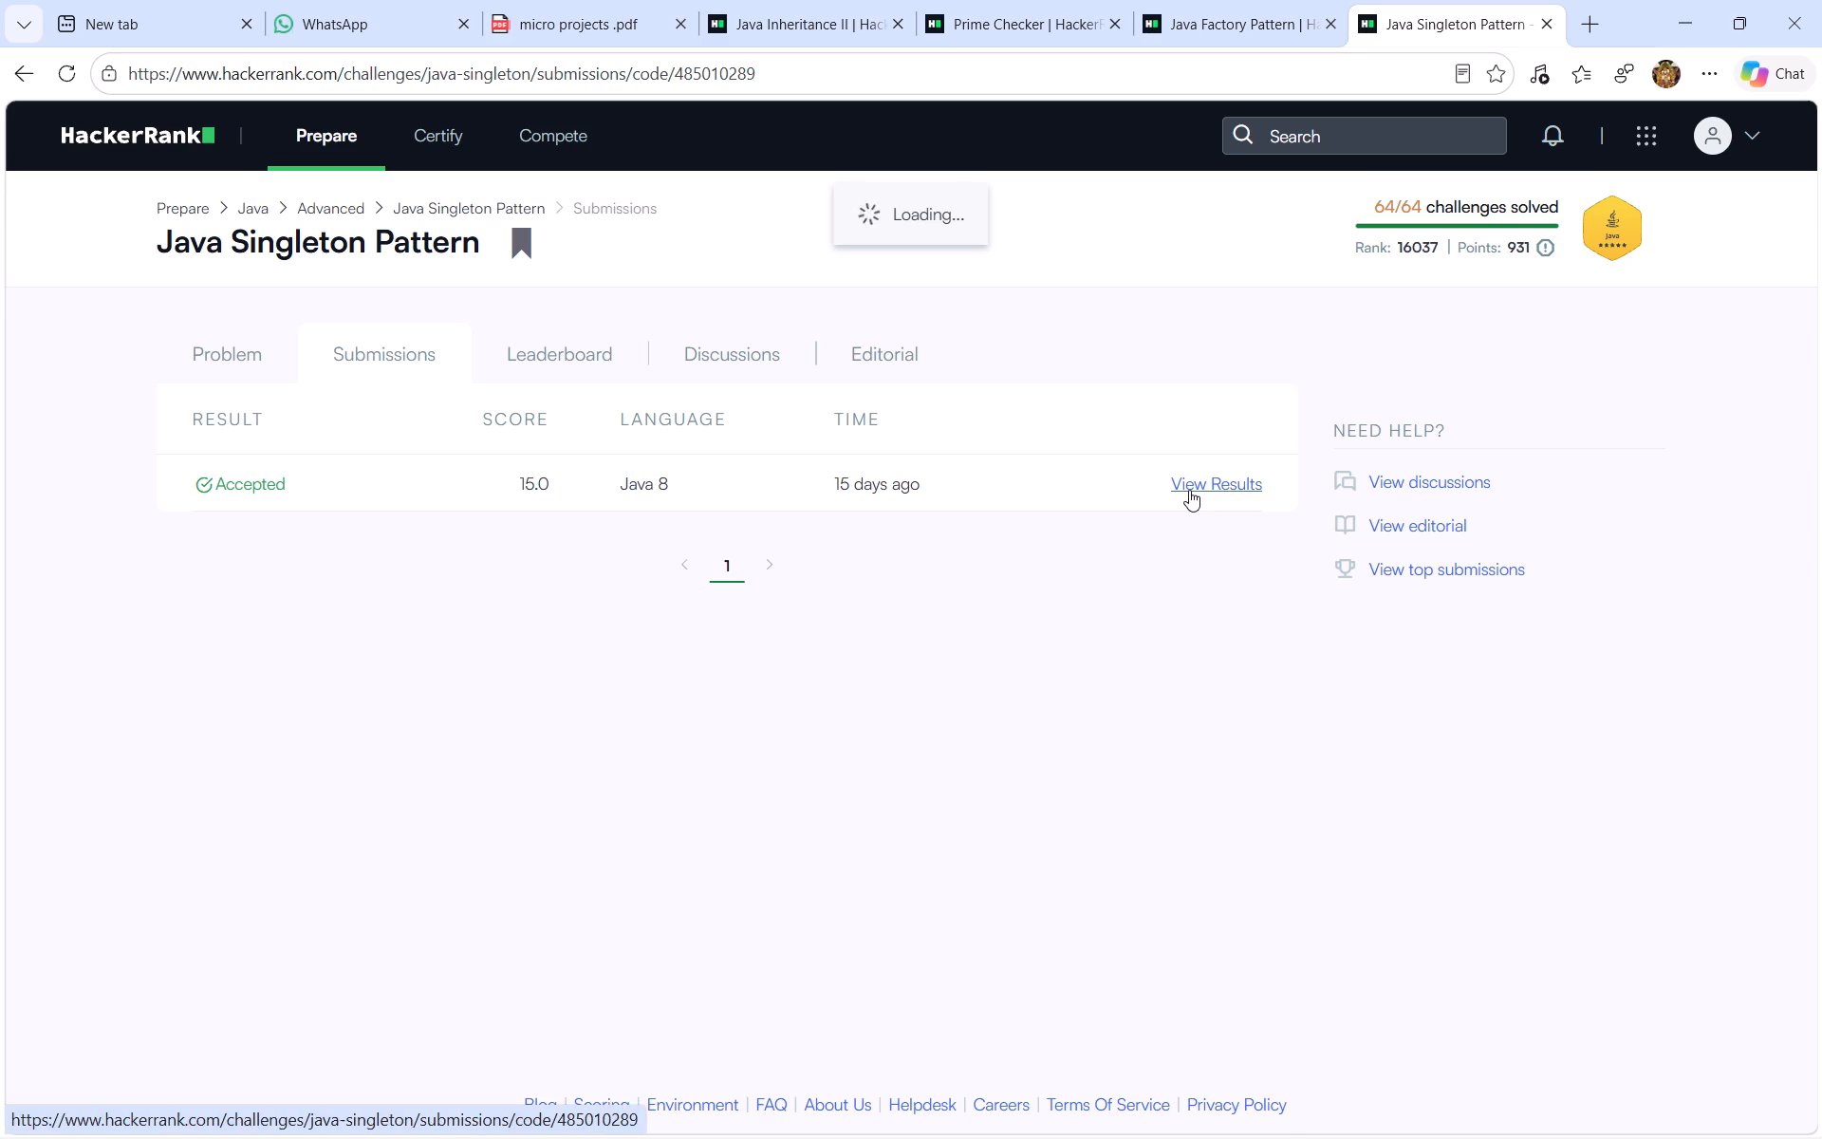
{"action": "scroll", "coordinate": [1114, 665], "scroll_direction": "down", "scroll_amount": 1}
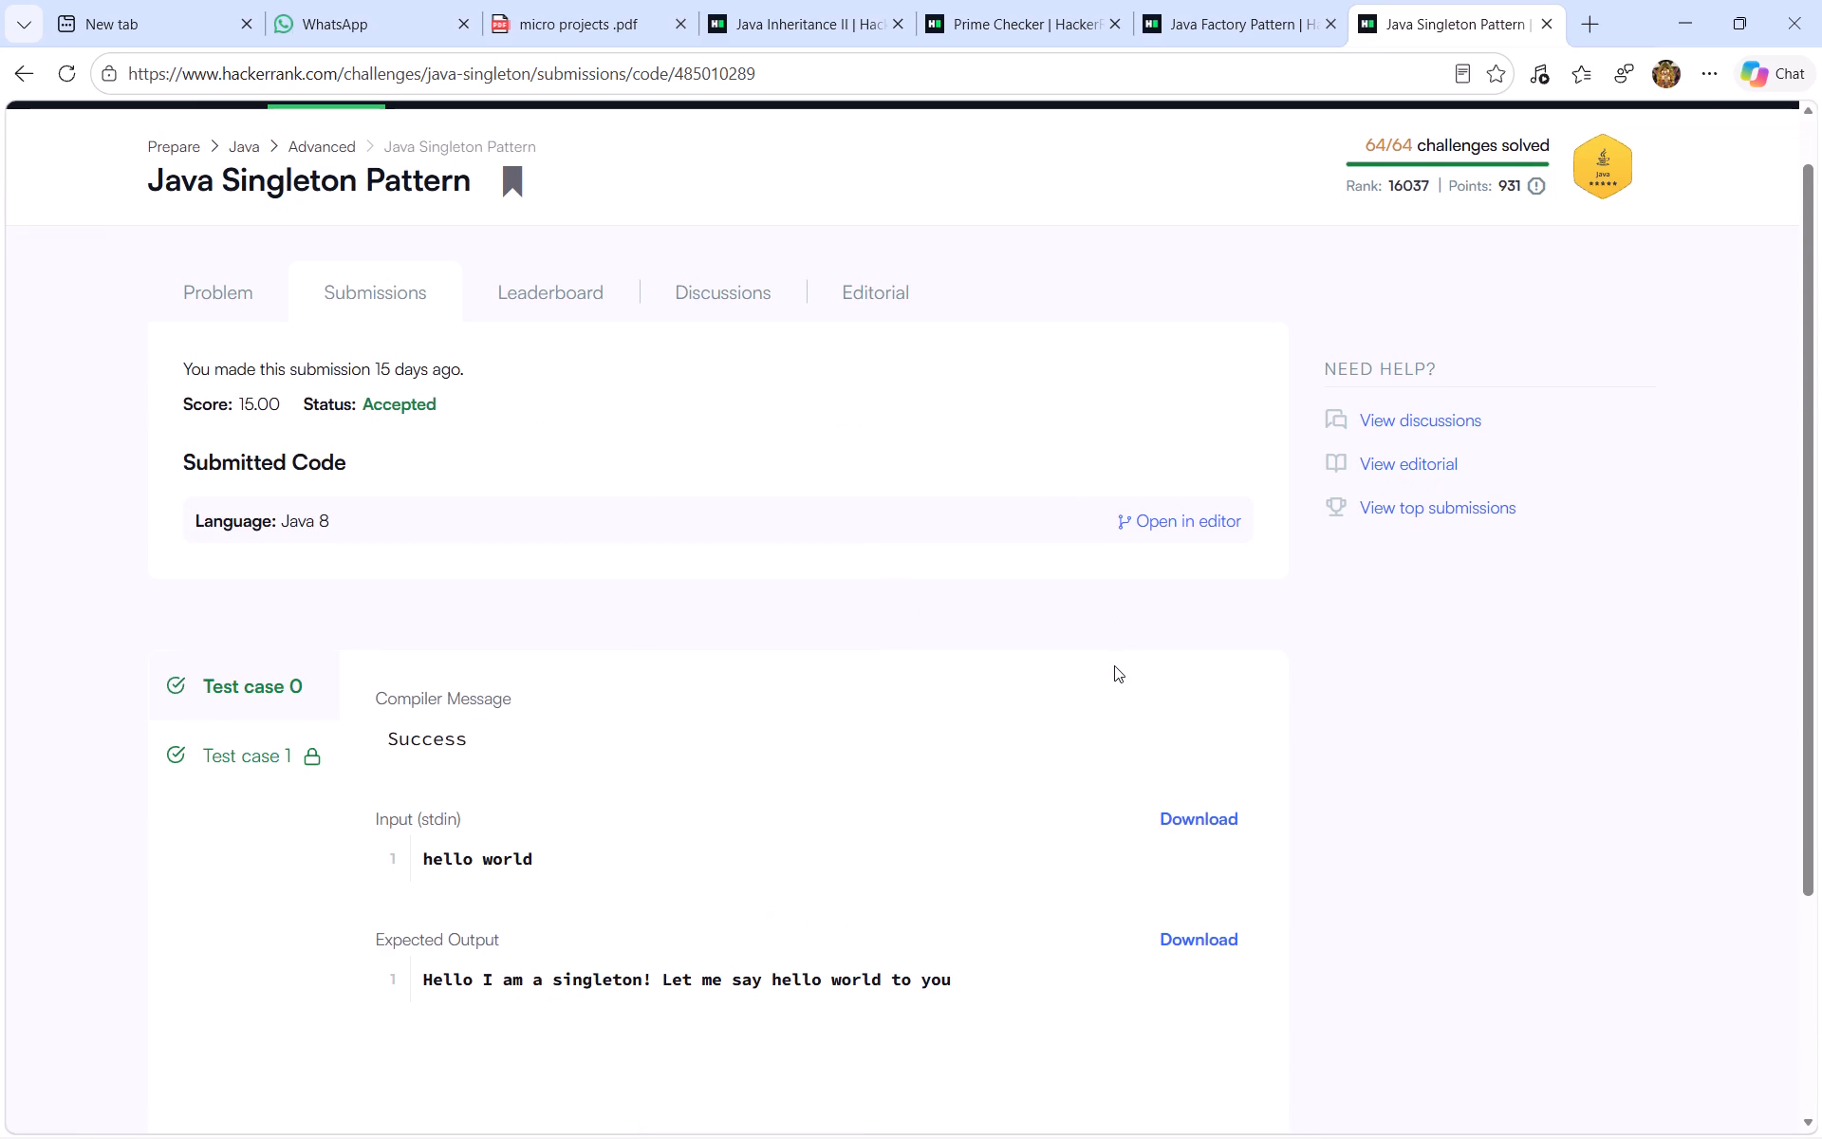
{"action": "left_click", "coordinate": [1175, 525]}
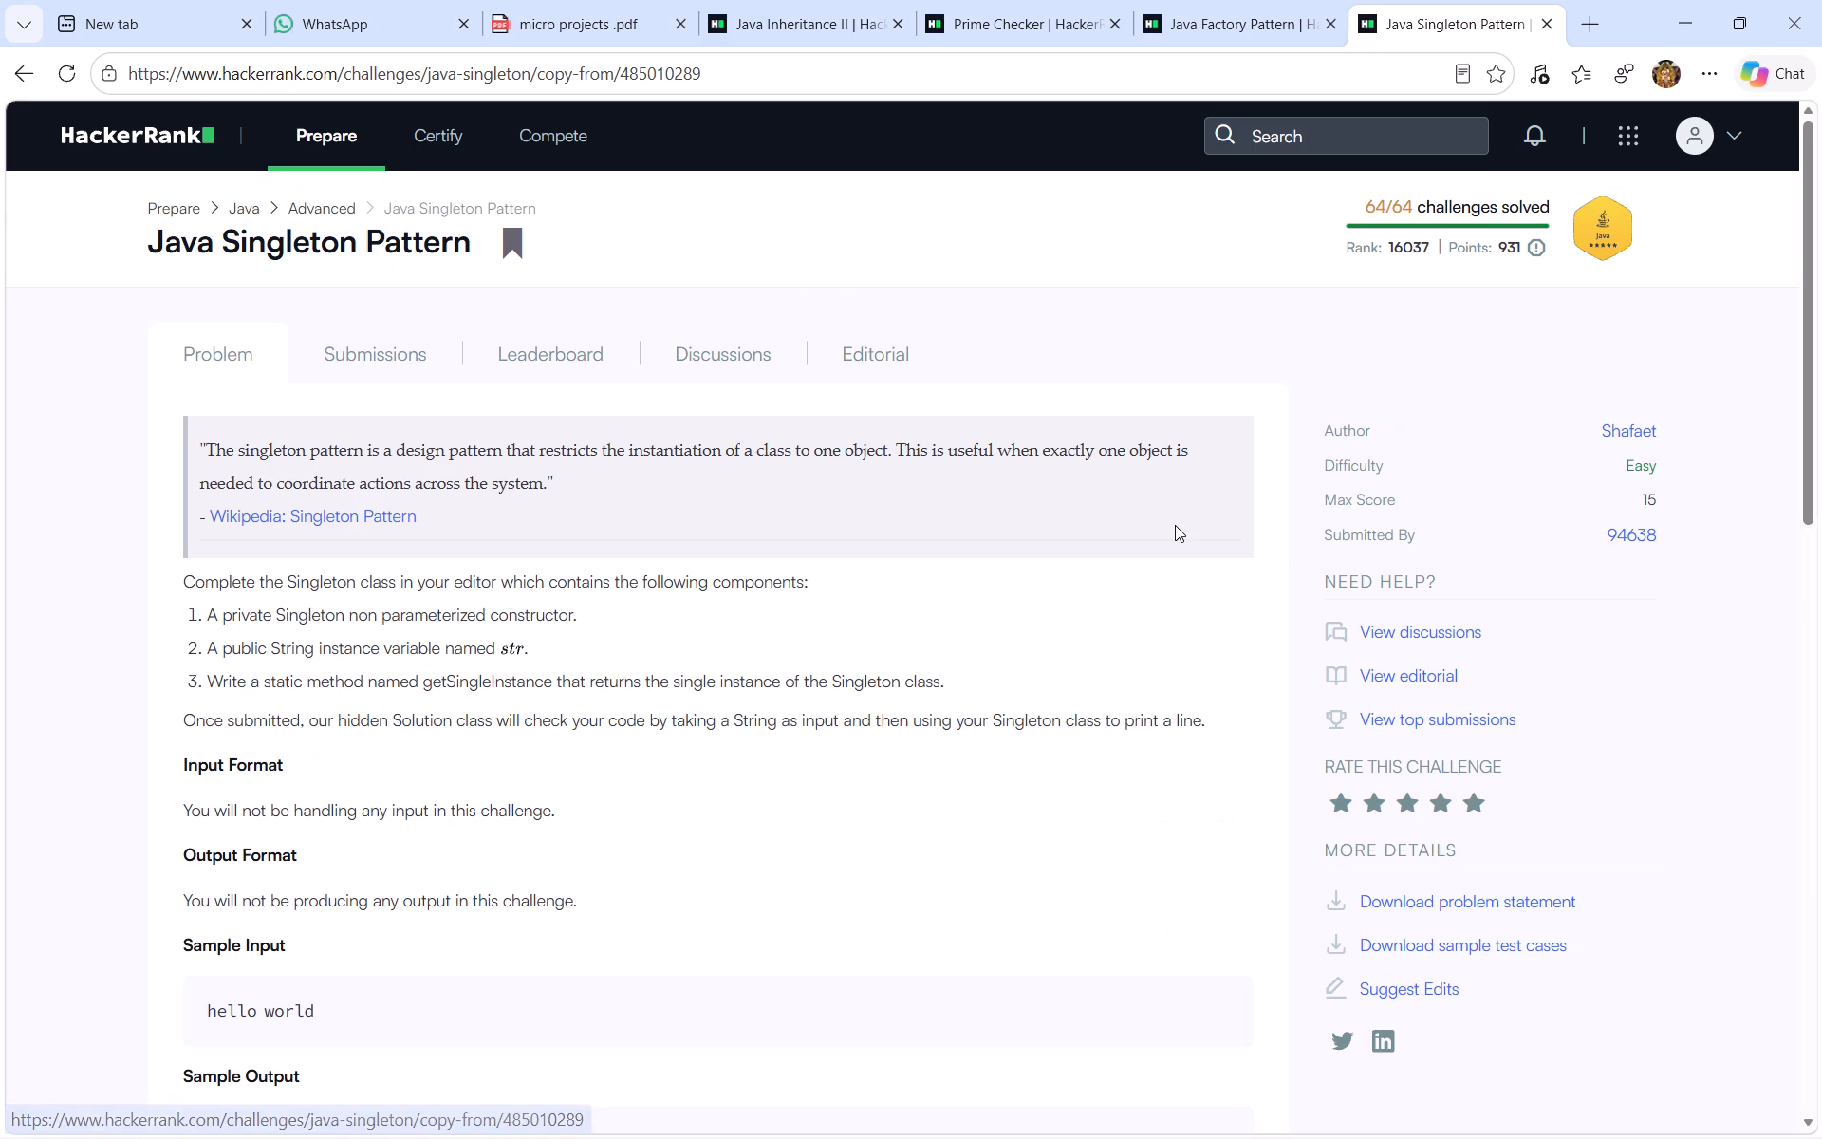
Copy the entire Java Singleton Pattern code and paste it over the placeholder in question 30's code box in Word.
{"action": "scroll", "coordinate": [882, 736], "scroll_direction": "down", "scroll_amount": 5}
{"action": "left_click", "coordinate": [618, 736]}
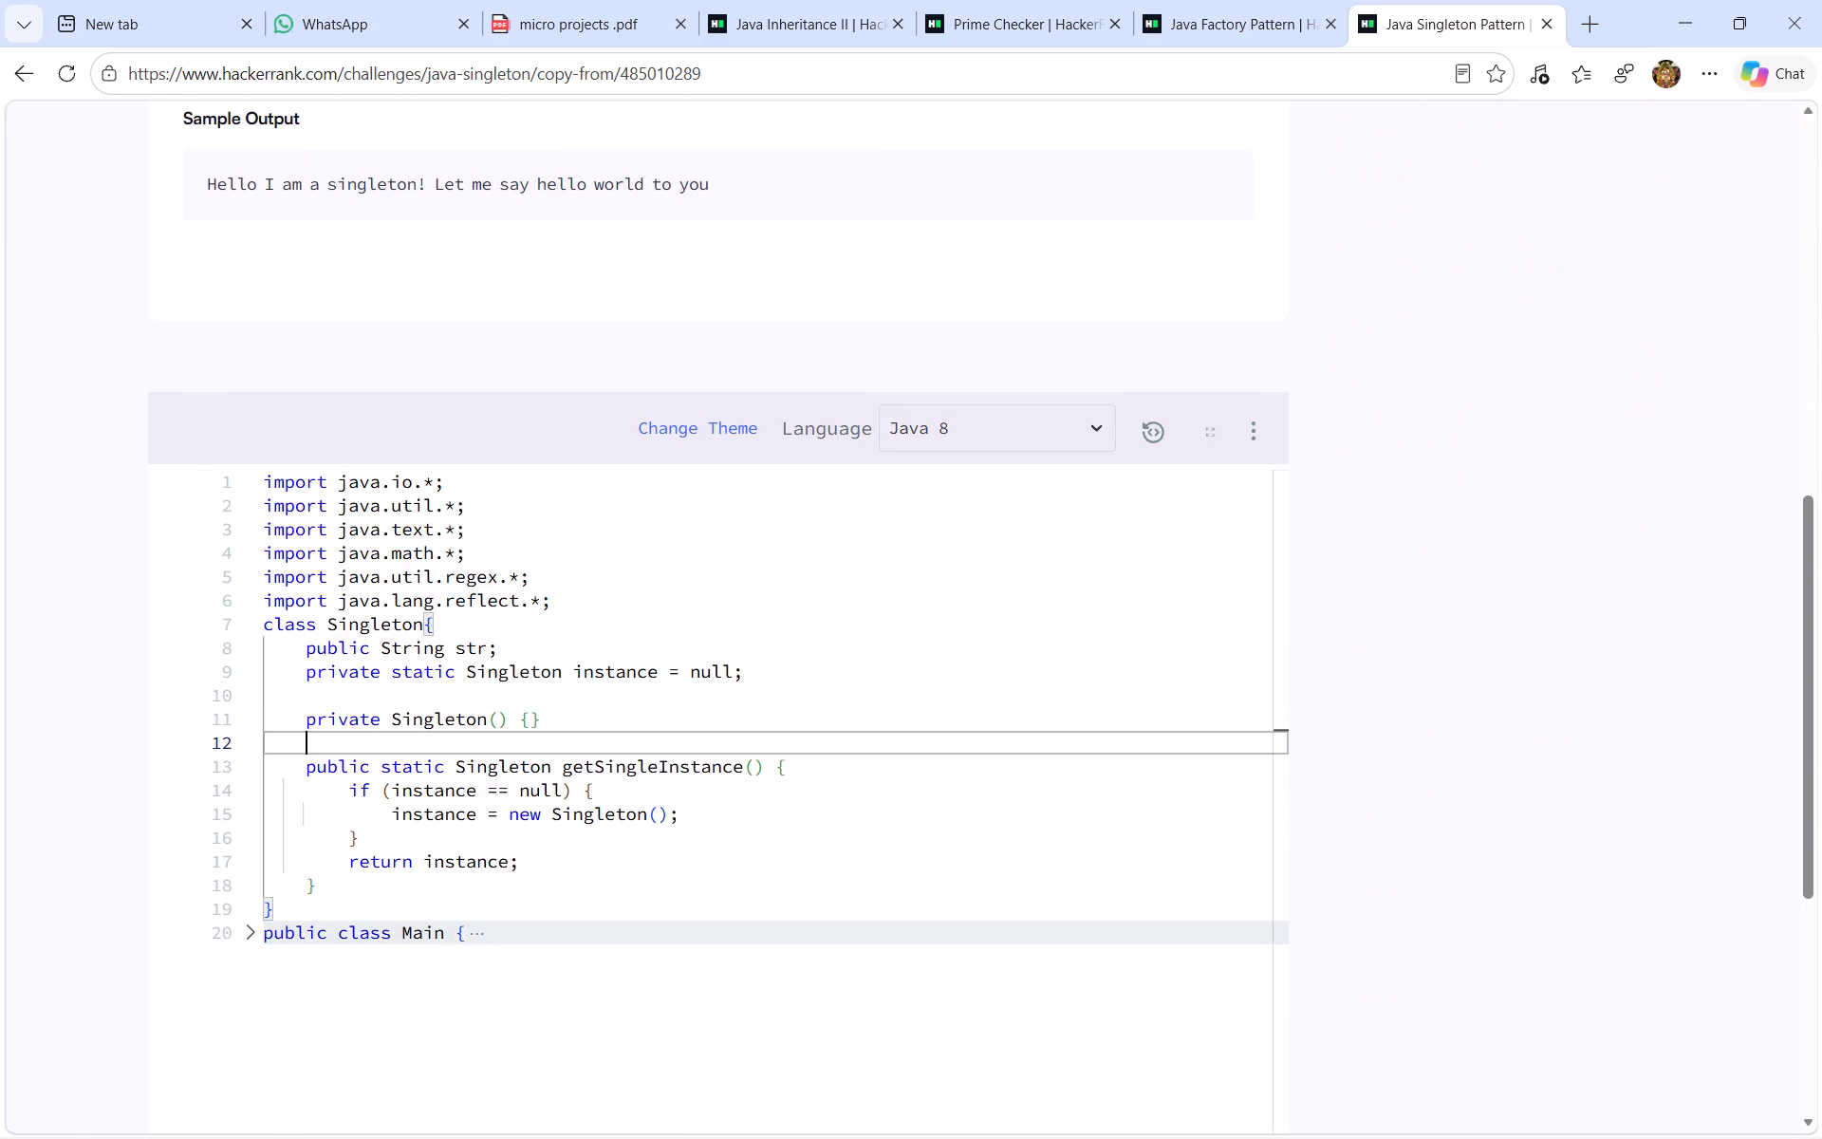
{"action": "key", "text": "ctrl+a"}
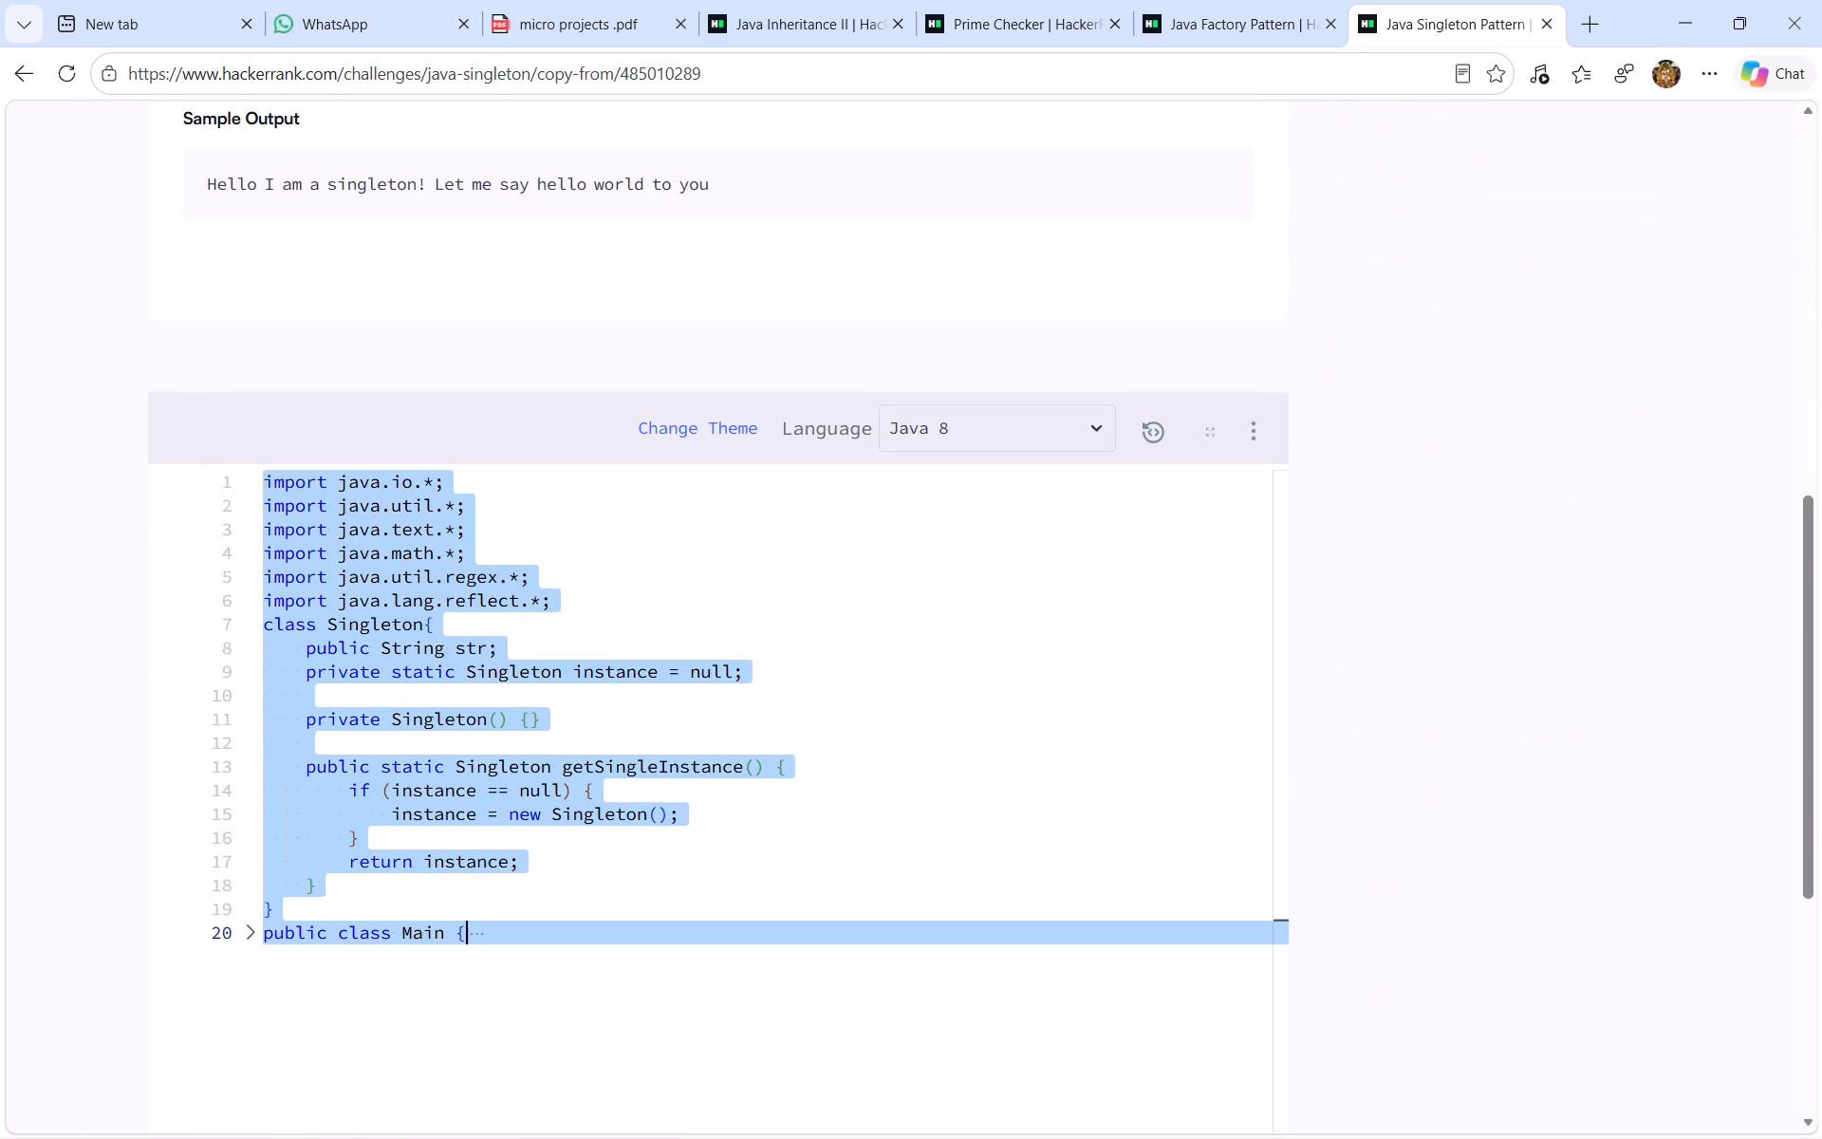
{"action": "key", "text": "ctrl+c"}
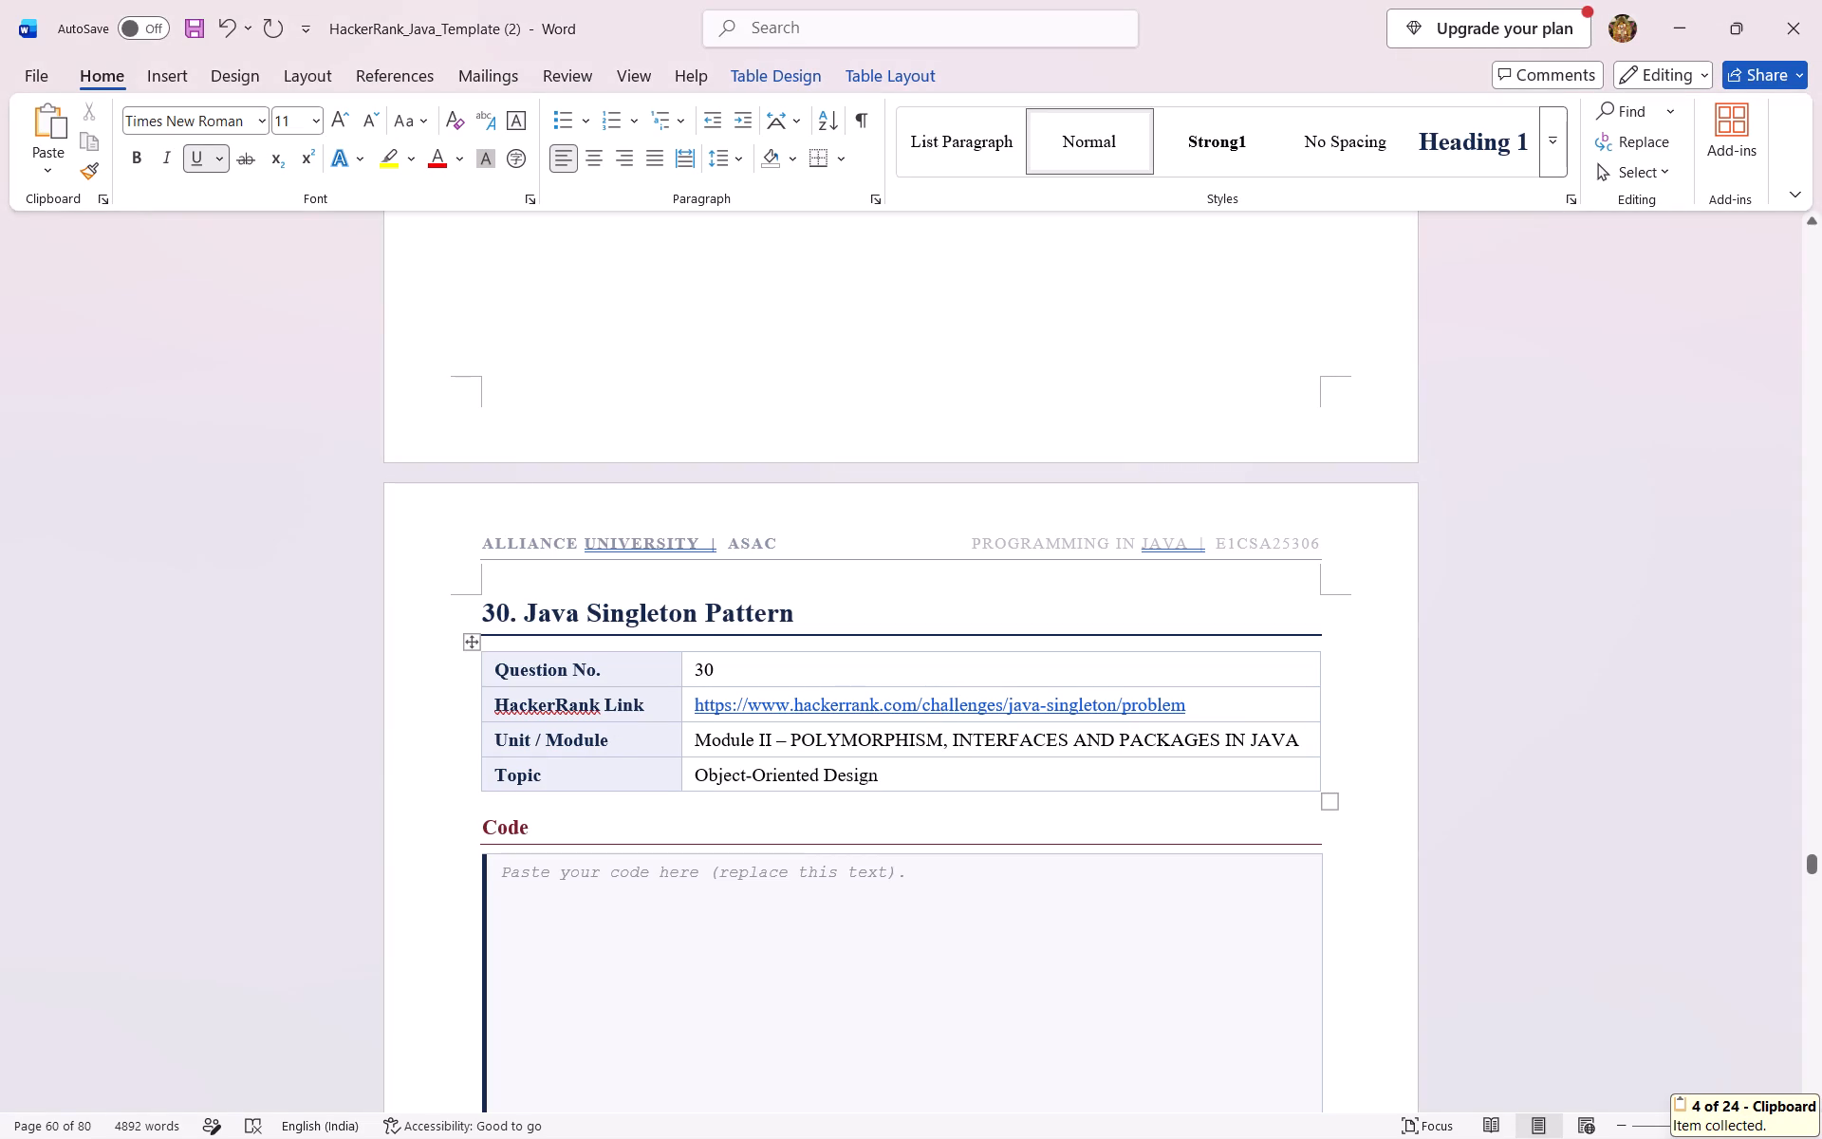
{"action": "left_click_drag", "start_coordinate": [905, 871], "coordinate": [537, 875]}
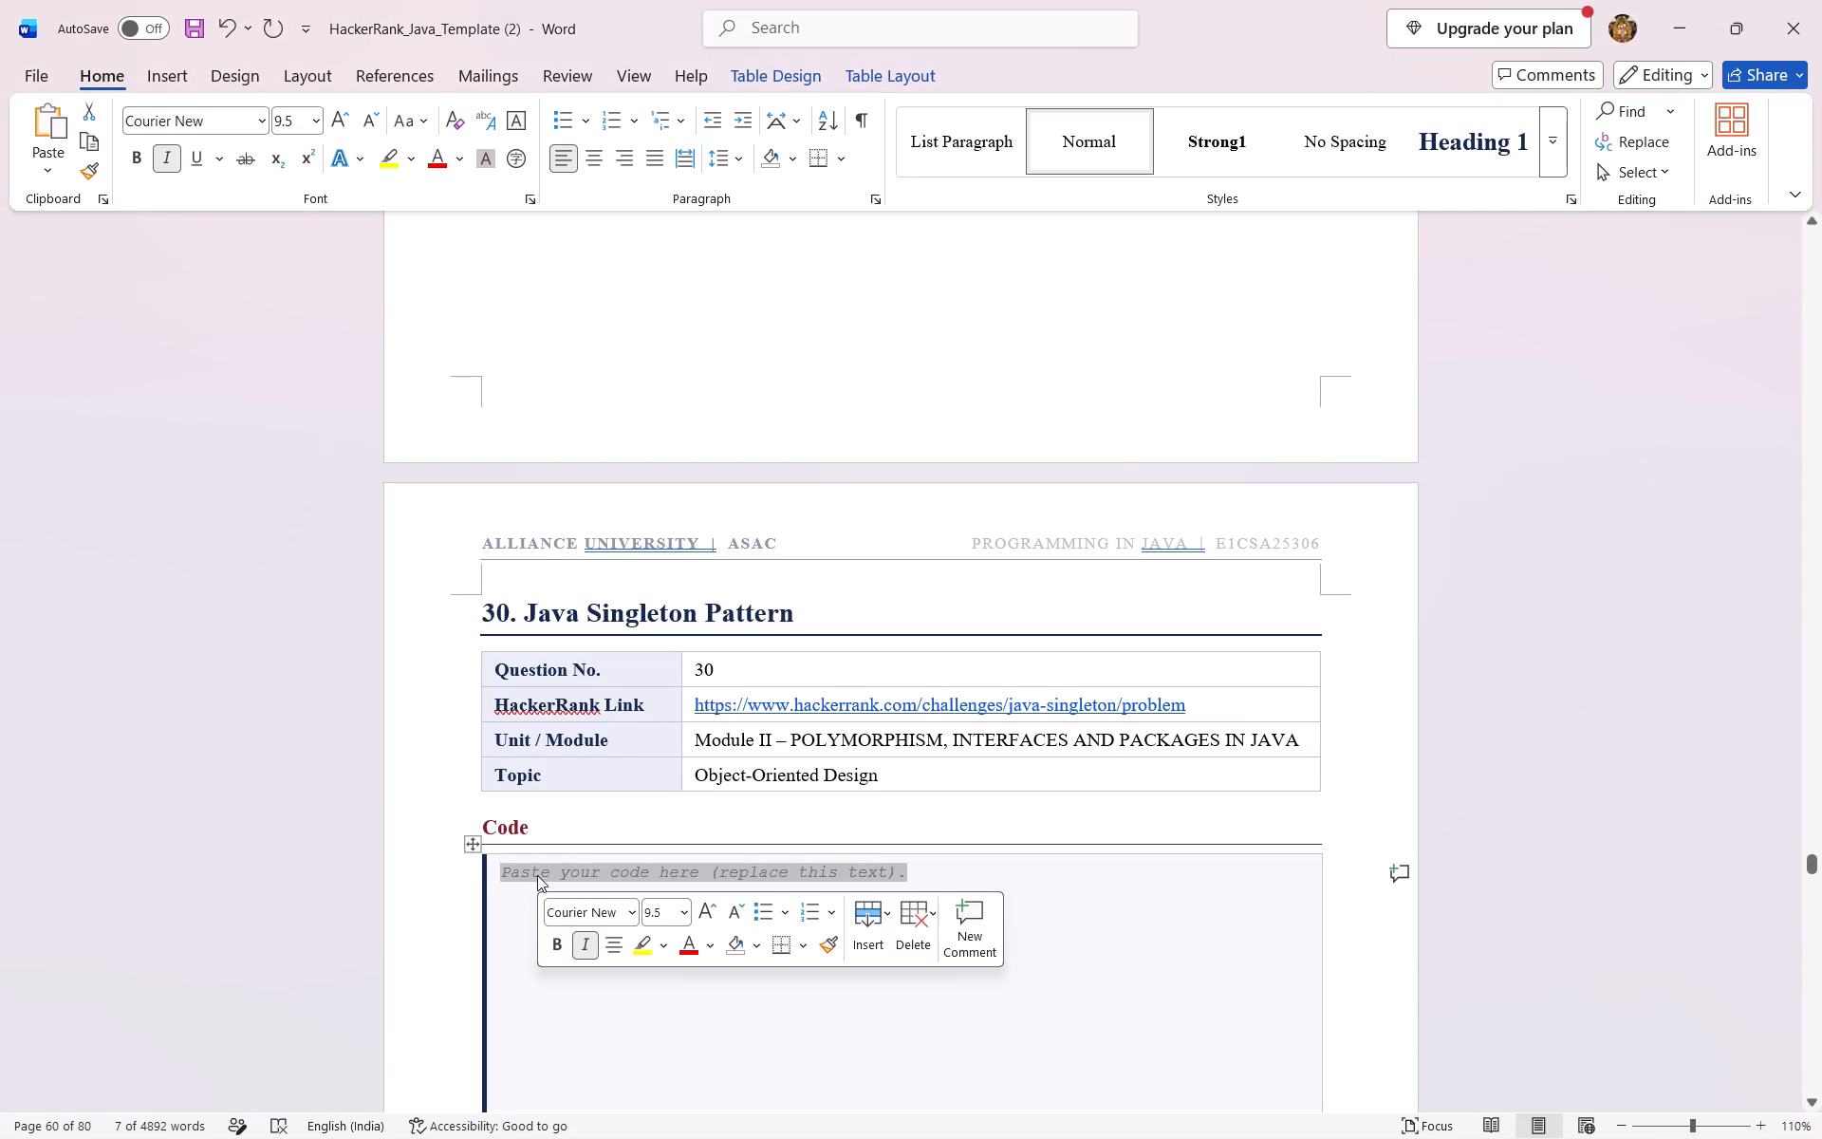
{"action": "key", "text": "BackSpace"}
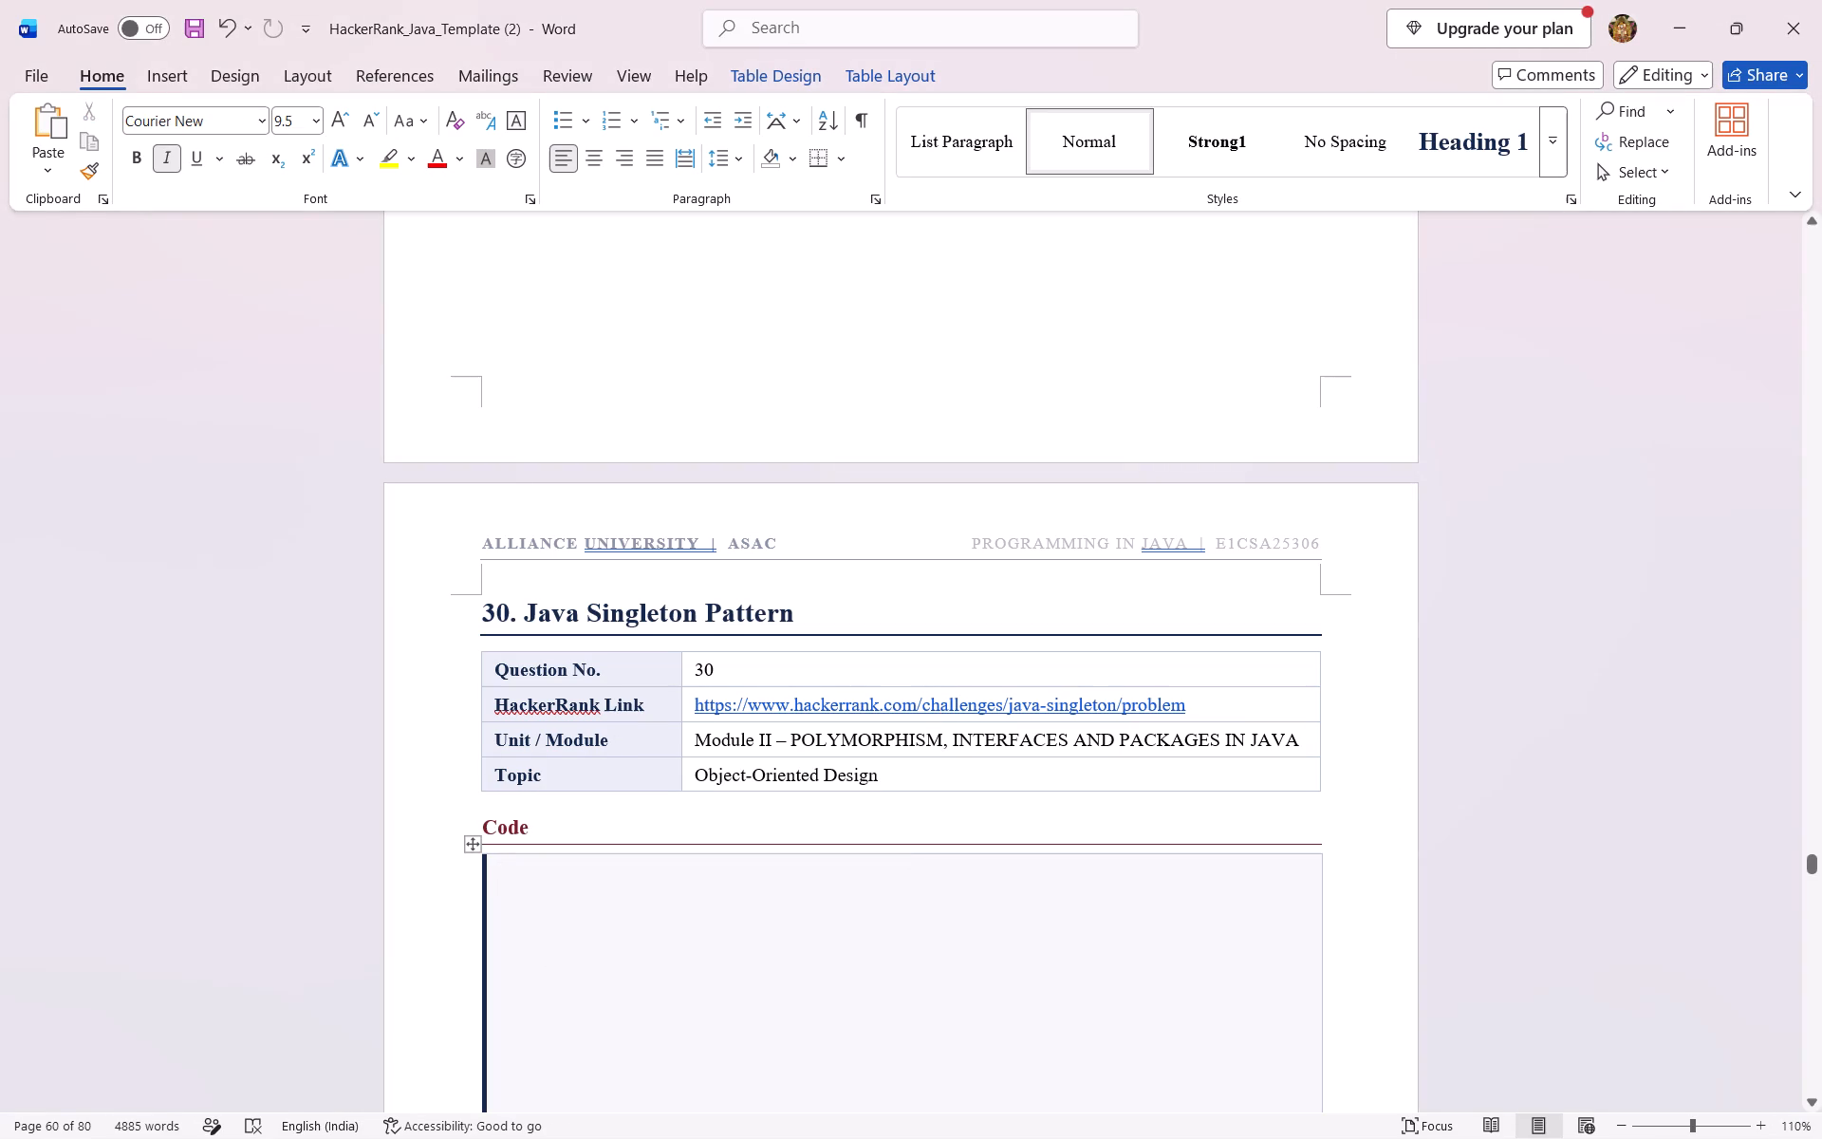
{"action": "key", "text": "ctrl+v"}
Delete the placeholder text in question 30's output box, under Output – Screenshot of Passed Test Cases.
{"action": "scroll", "coordinate": [537, 875], "scroll_direction": "down", "scroll_amount": 3}
{"action": "scroll", "coordinate": [537, 875], "scroll_direction": "up", "scroll_amount": 1}
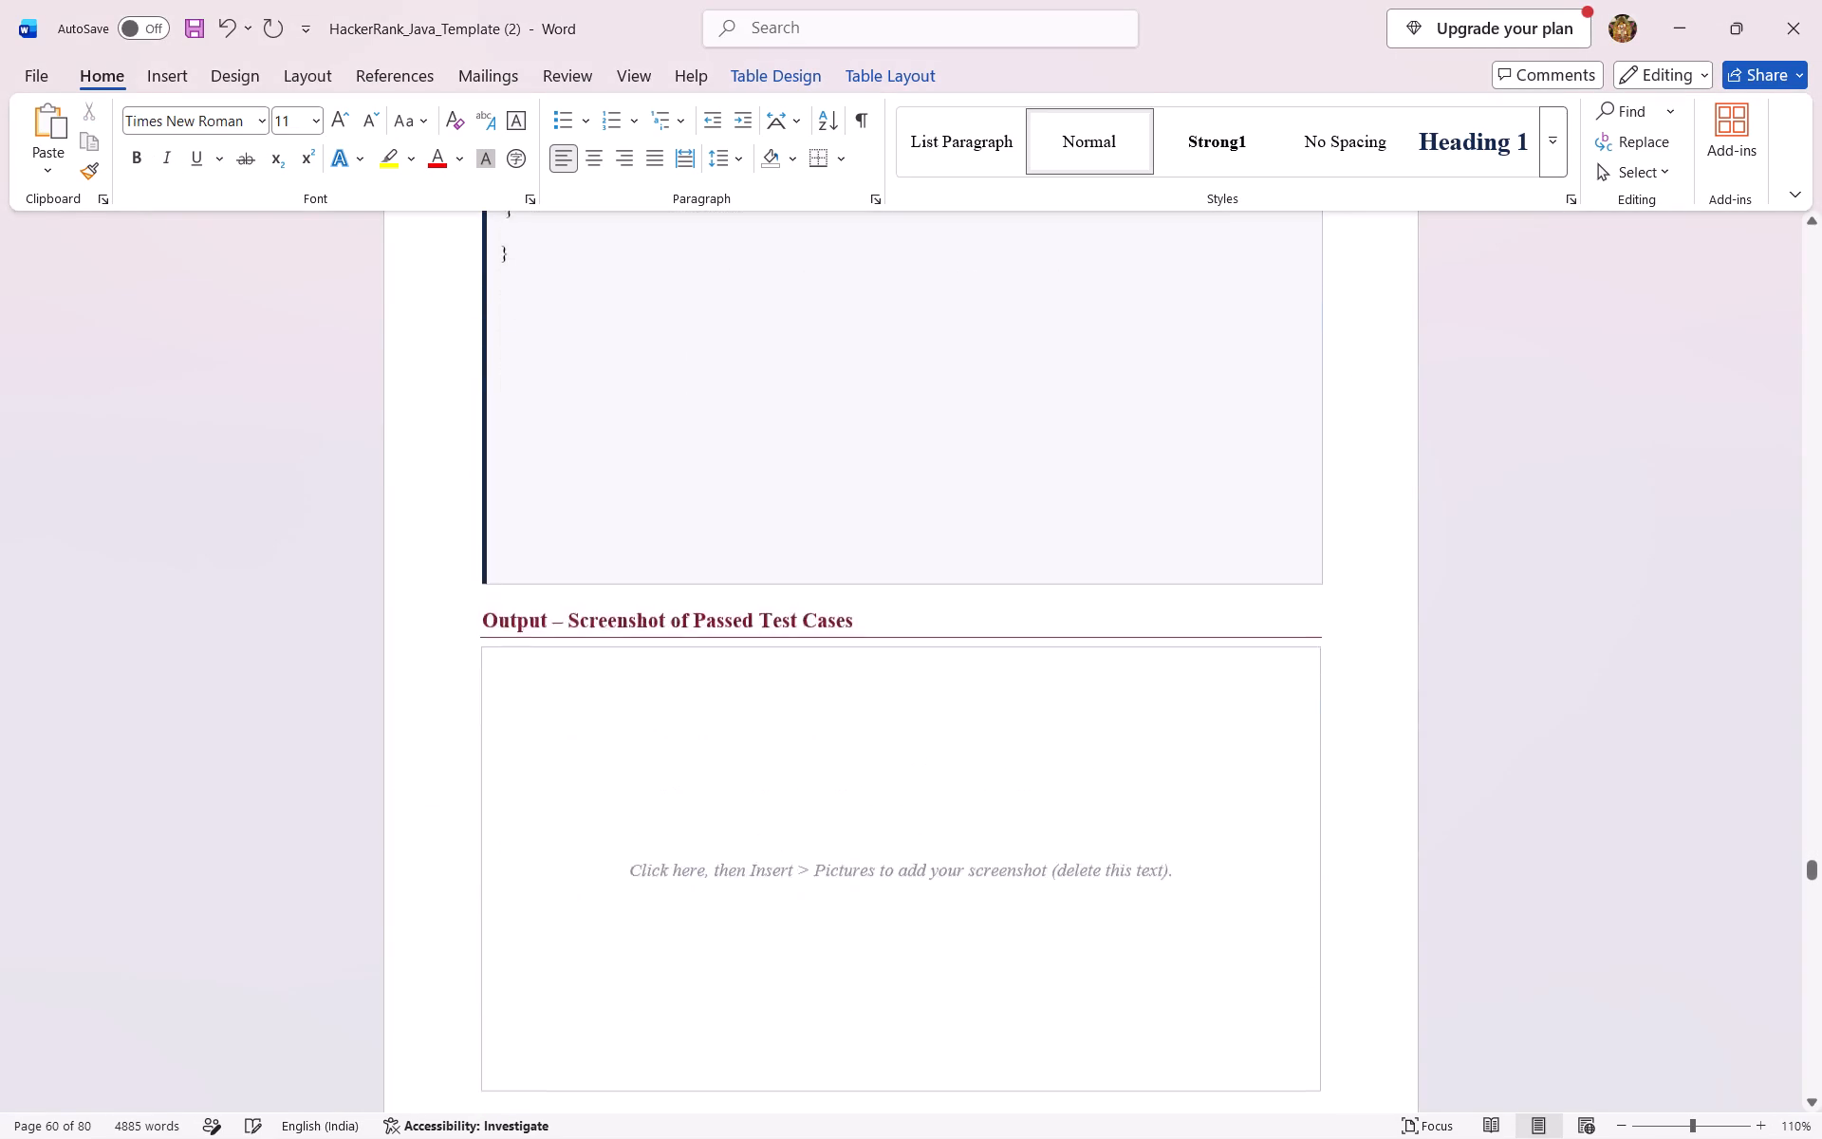
{"action": "scroll", "coordinate": [537, 875], "scroll_direction": "up", "scroll_amount": 5}
{"action": "scroll", "coordinate": [537, 875], "scroll_direction": "down", "scroll_amount": 5}
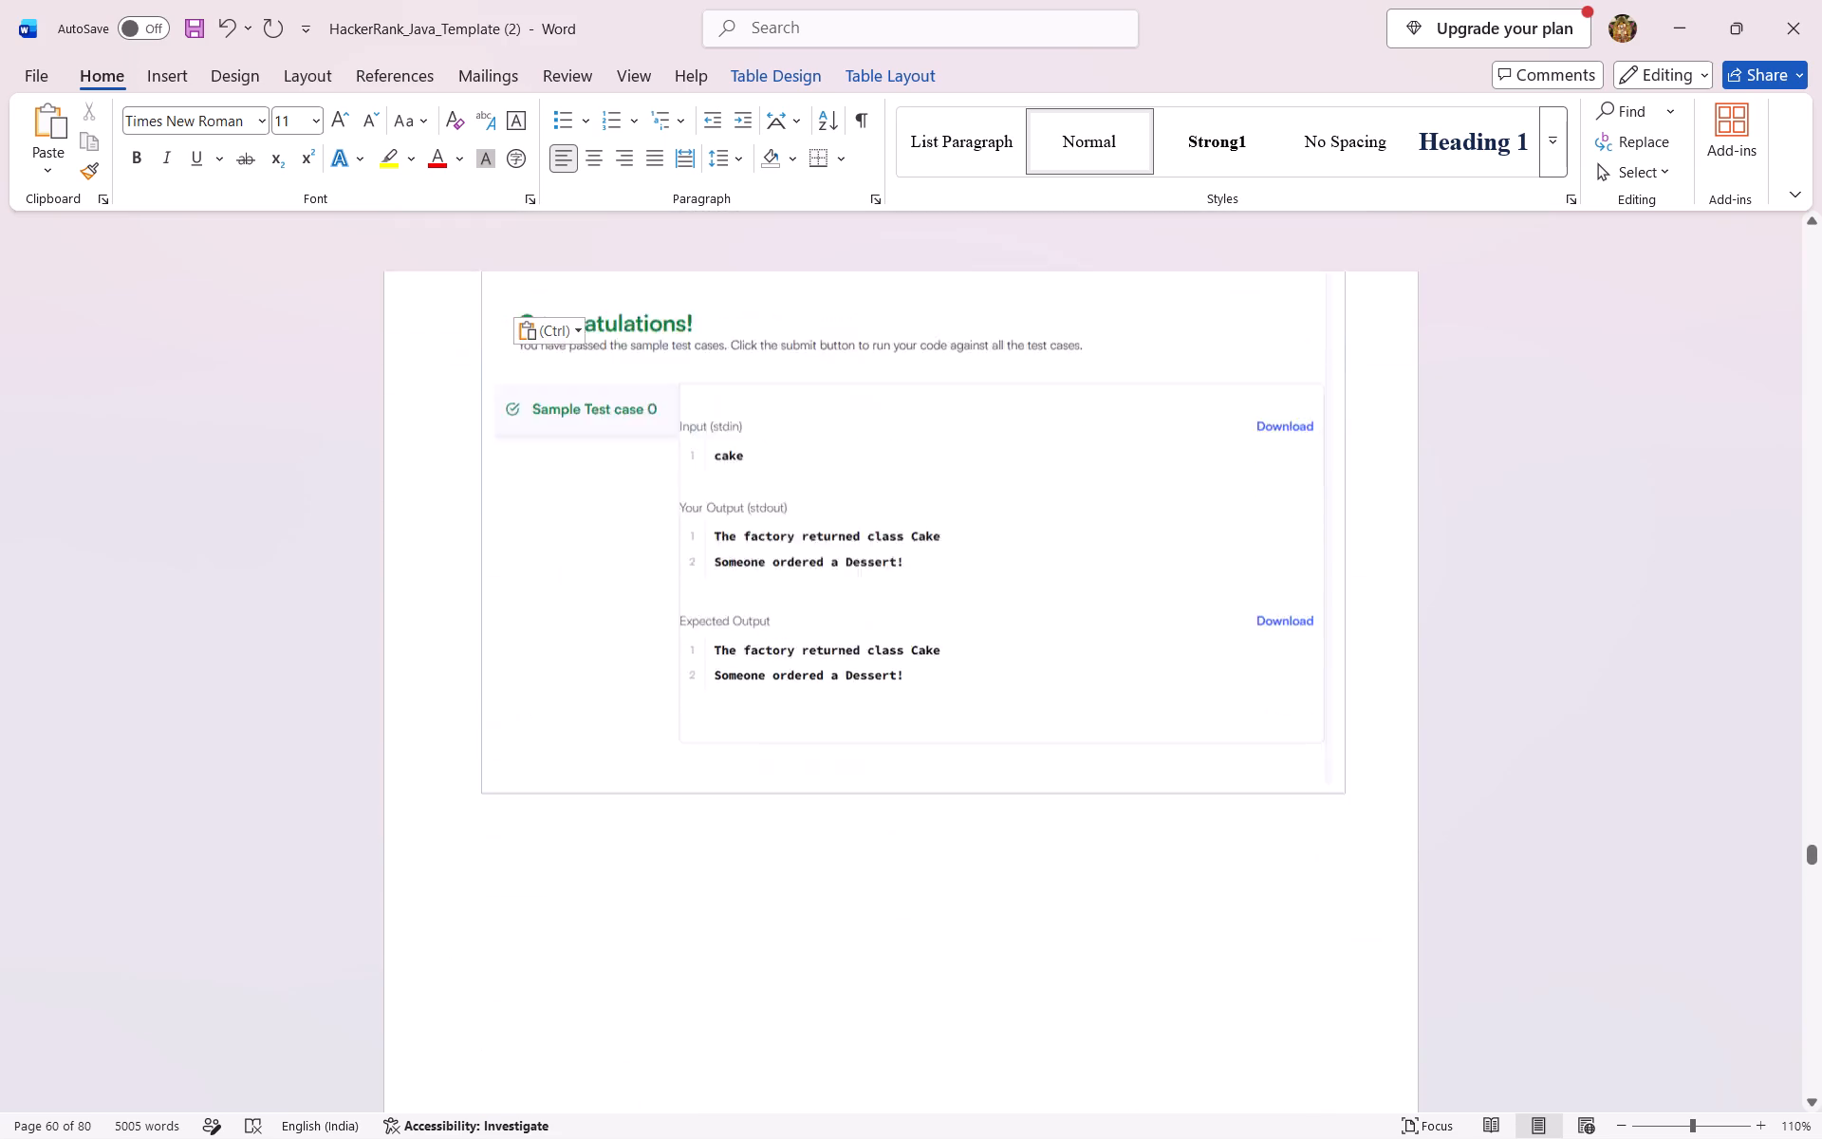
{"action": "scroll", "coordinate": [537, 875], "scroll_direction": "down", "scroll_amount": 5}
{"action": "scroll", "coordinate": [537, 875], "scroll_direction": "up", "scroll_amount": 1}
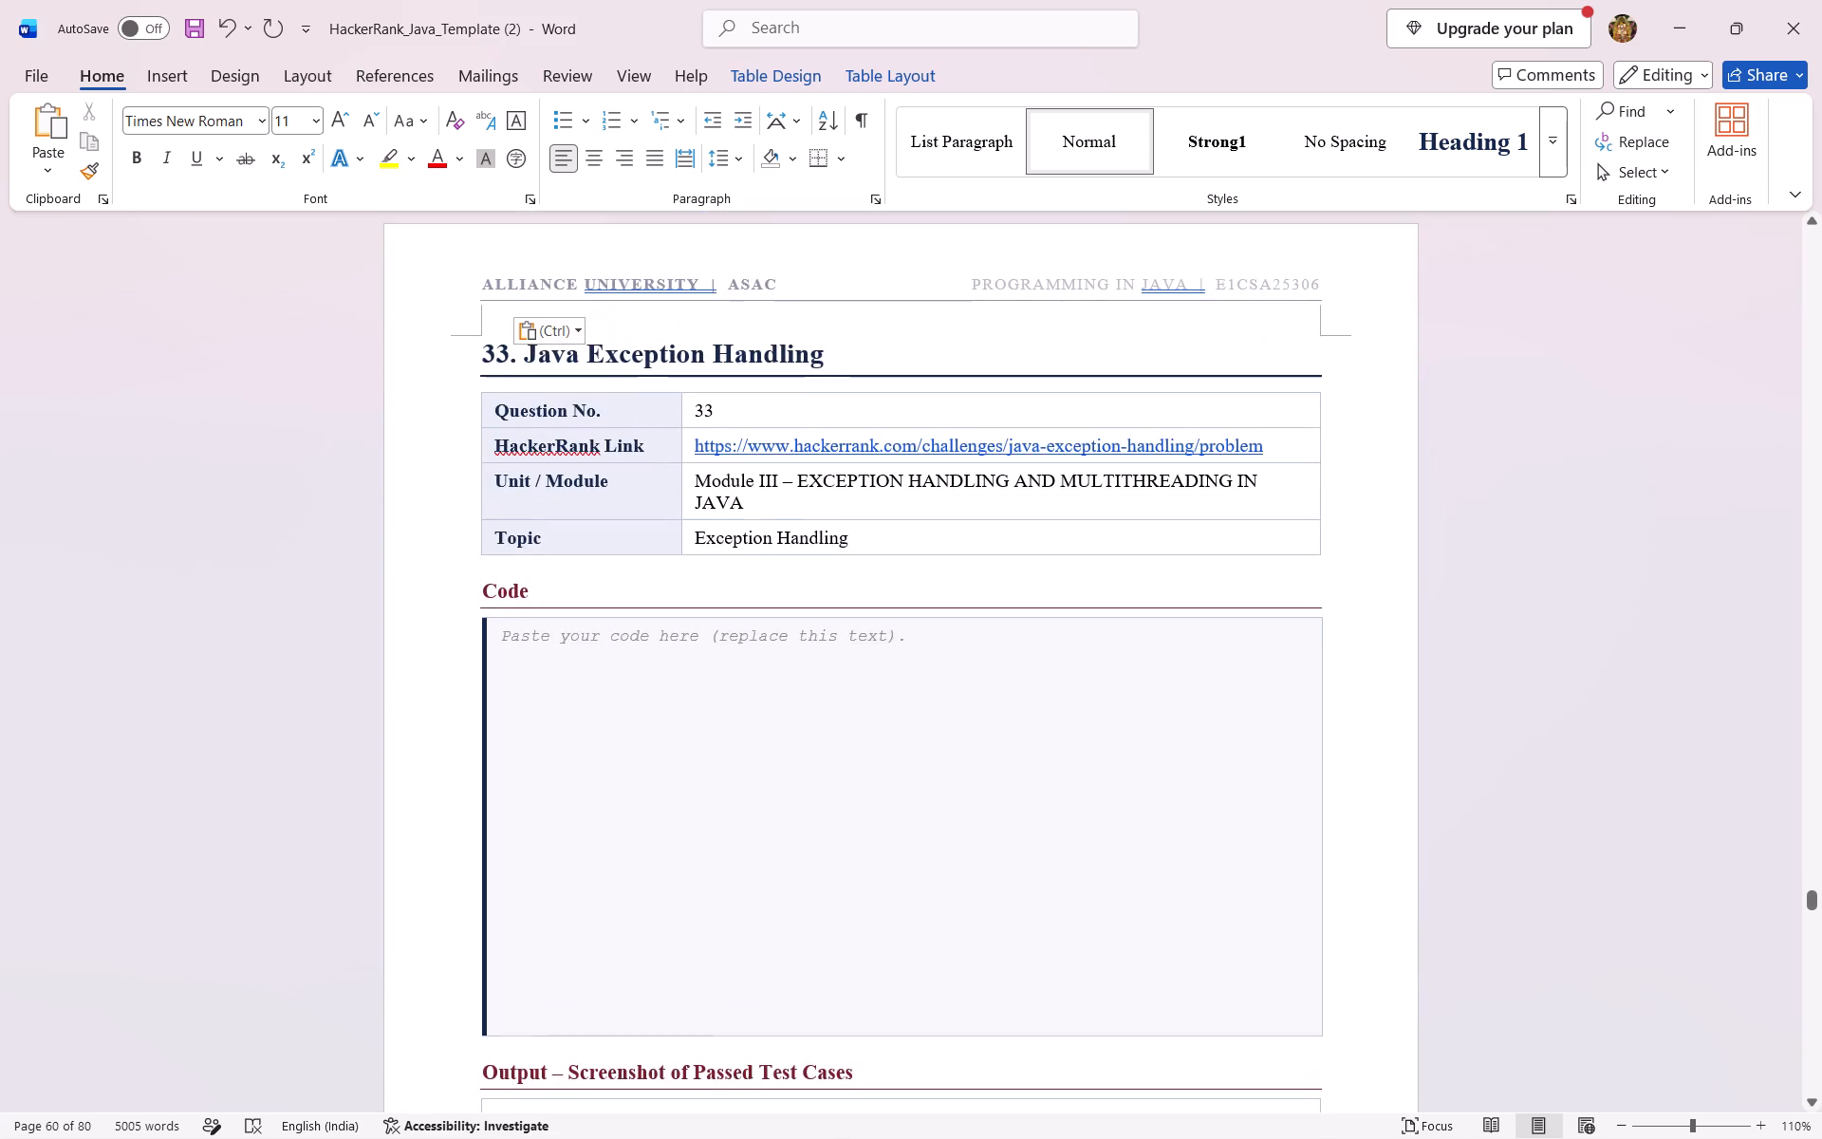
{"action": "scroll", "coordinate": [537, 875], "scroll_direction": "up", "scroll_amount": 2}
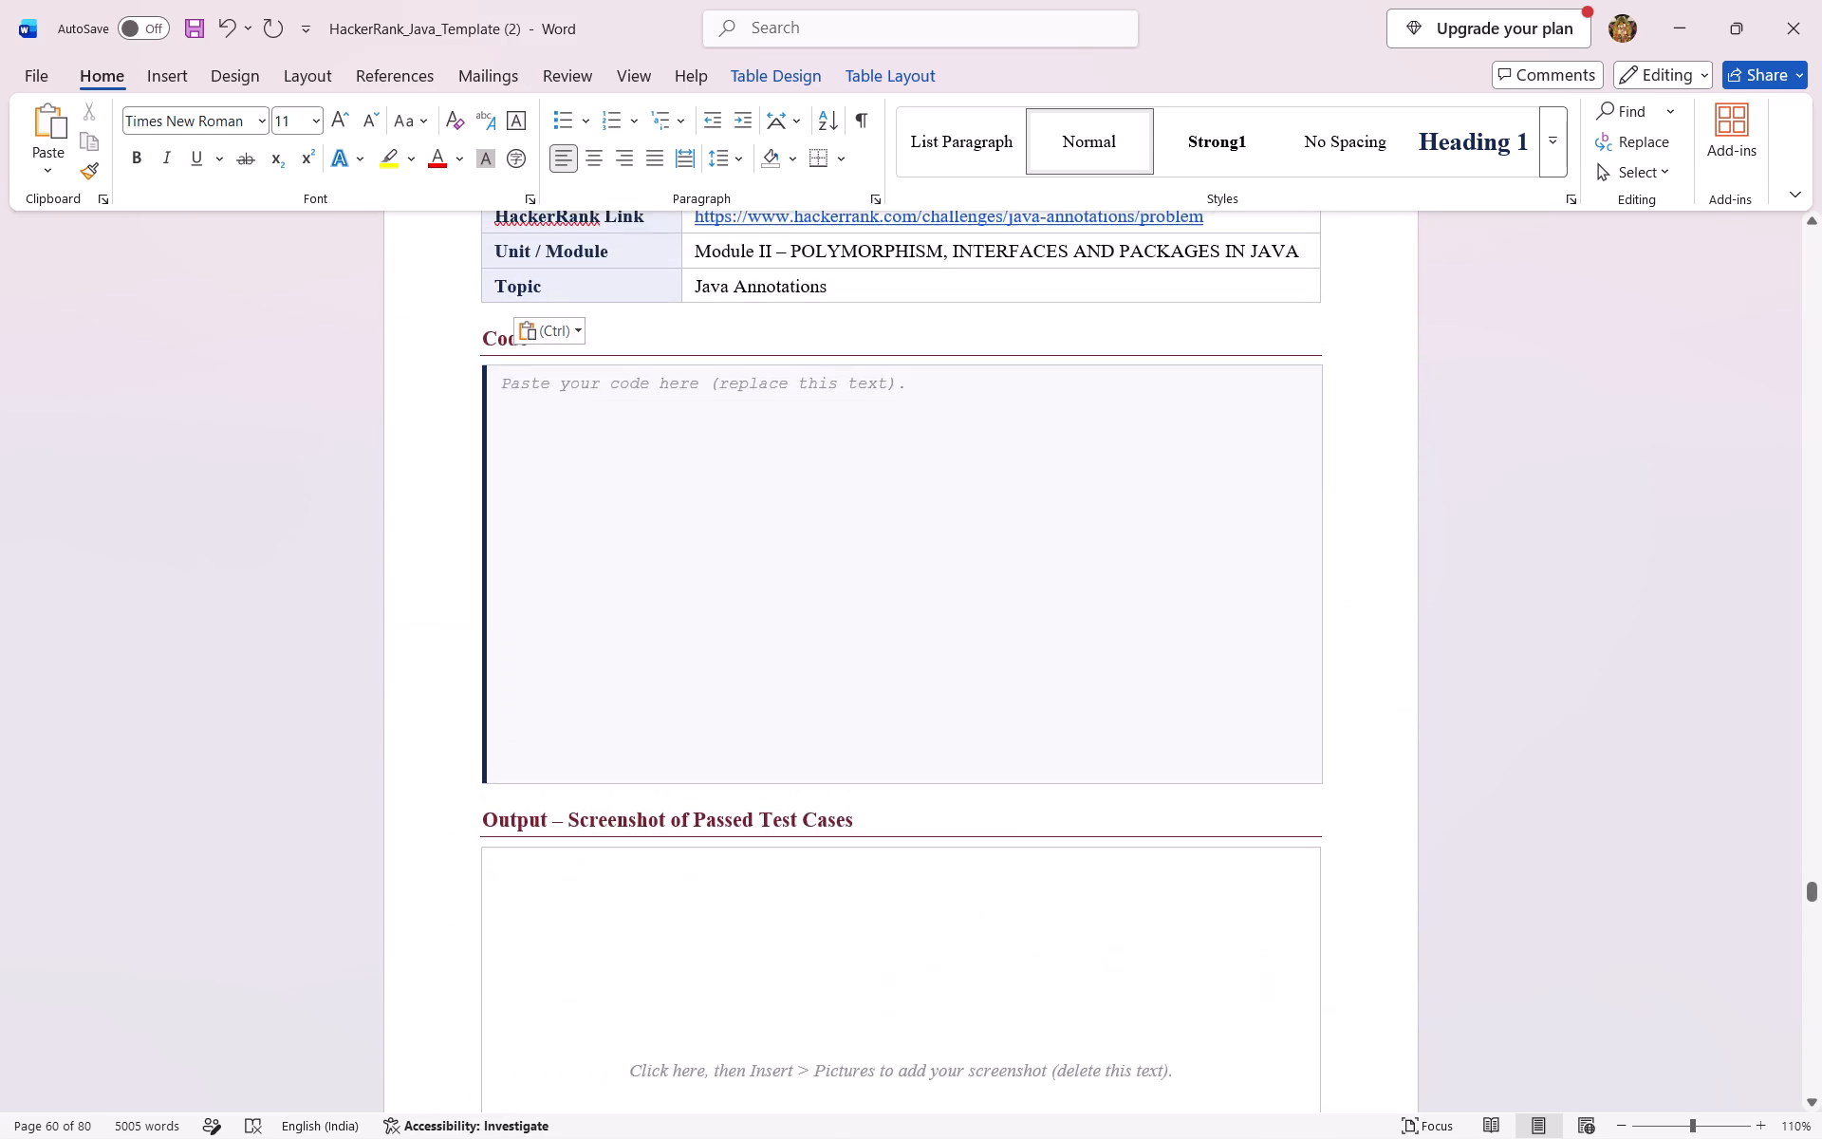
{"action": "scroll", "coordinate": [537, 875], "scroll_direction": "up", "scroll_amount": 4}
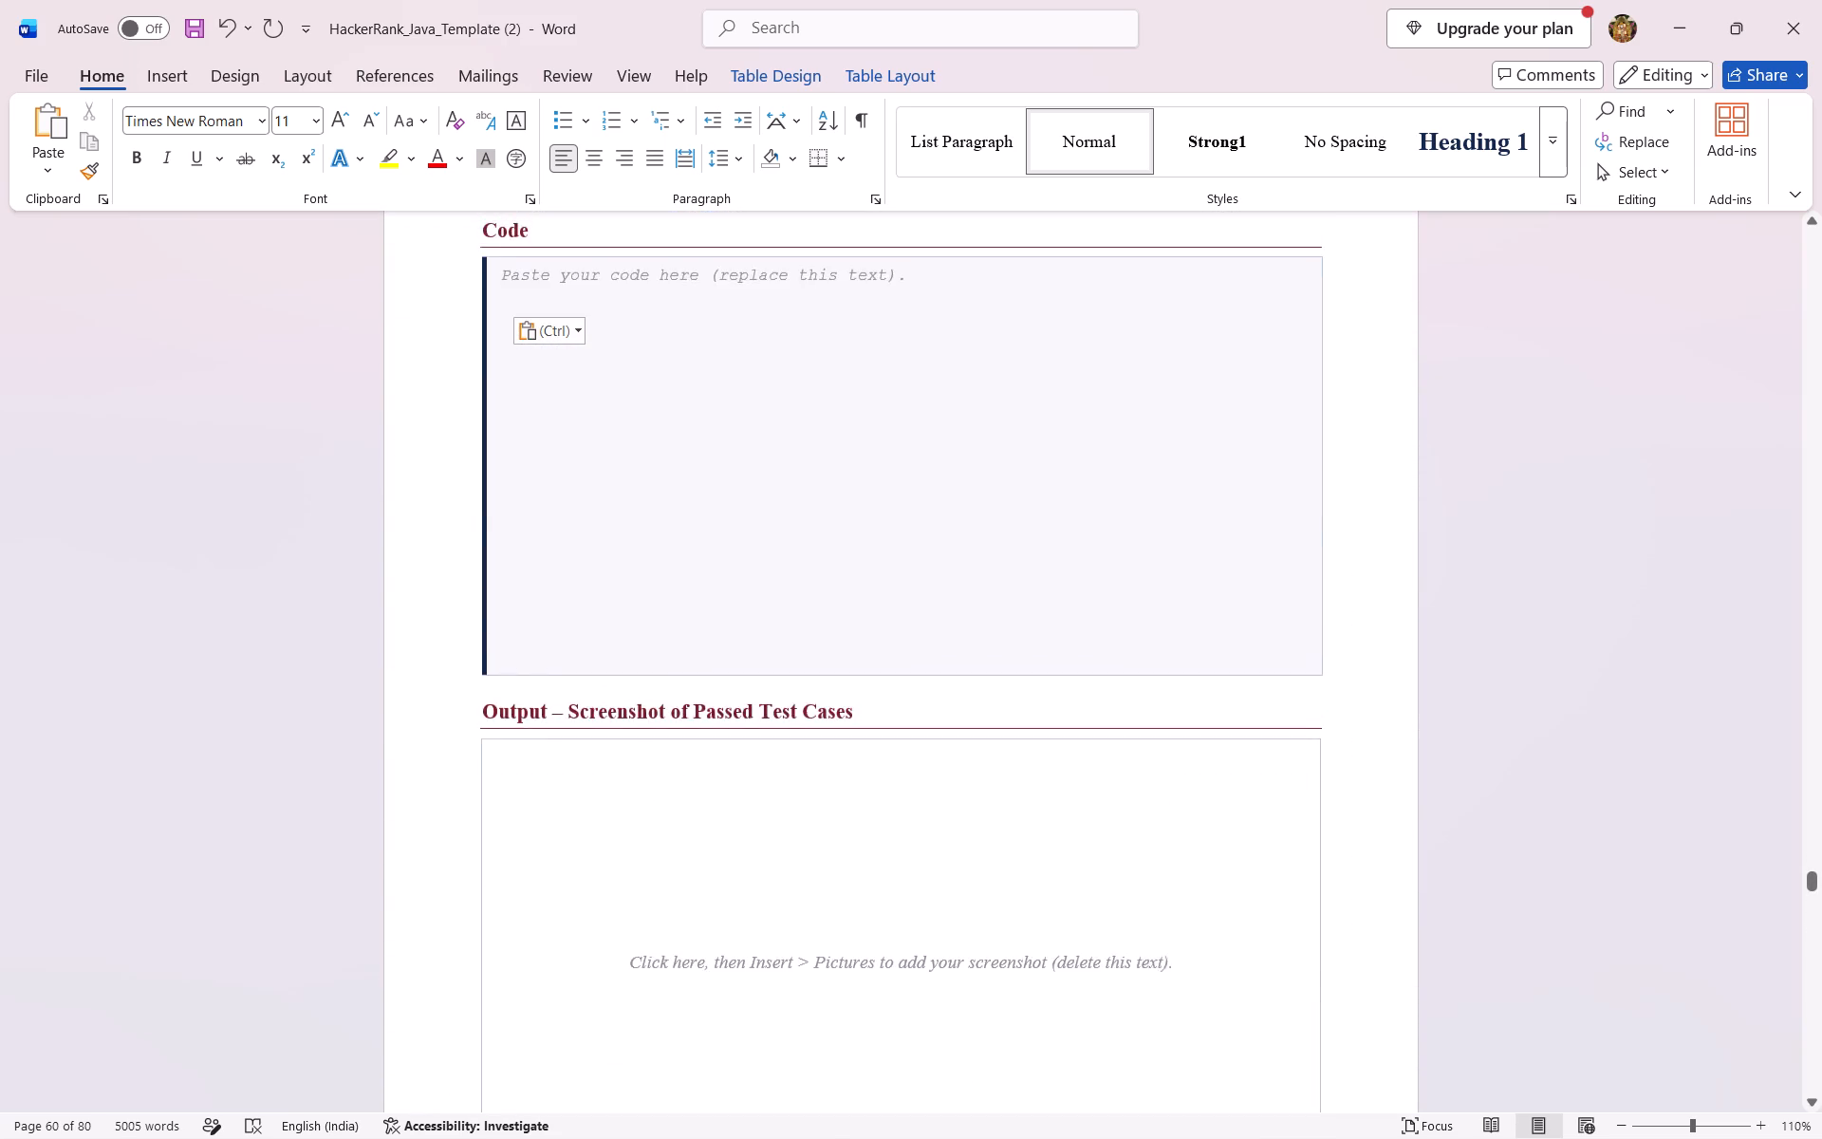
{"action": "scroll", "coordinate": [537, 875], "scroll_direction": "up", "scroll_amount": 4}
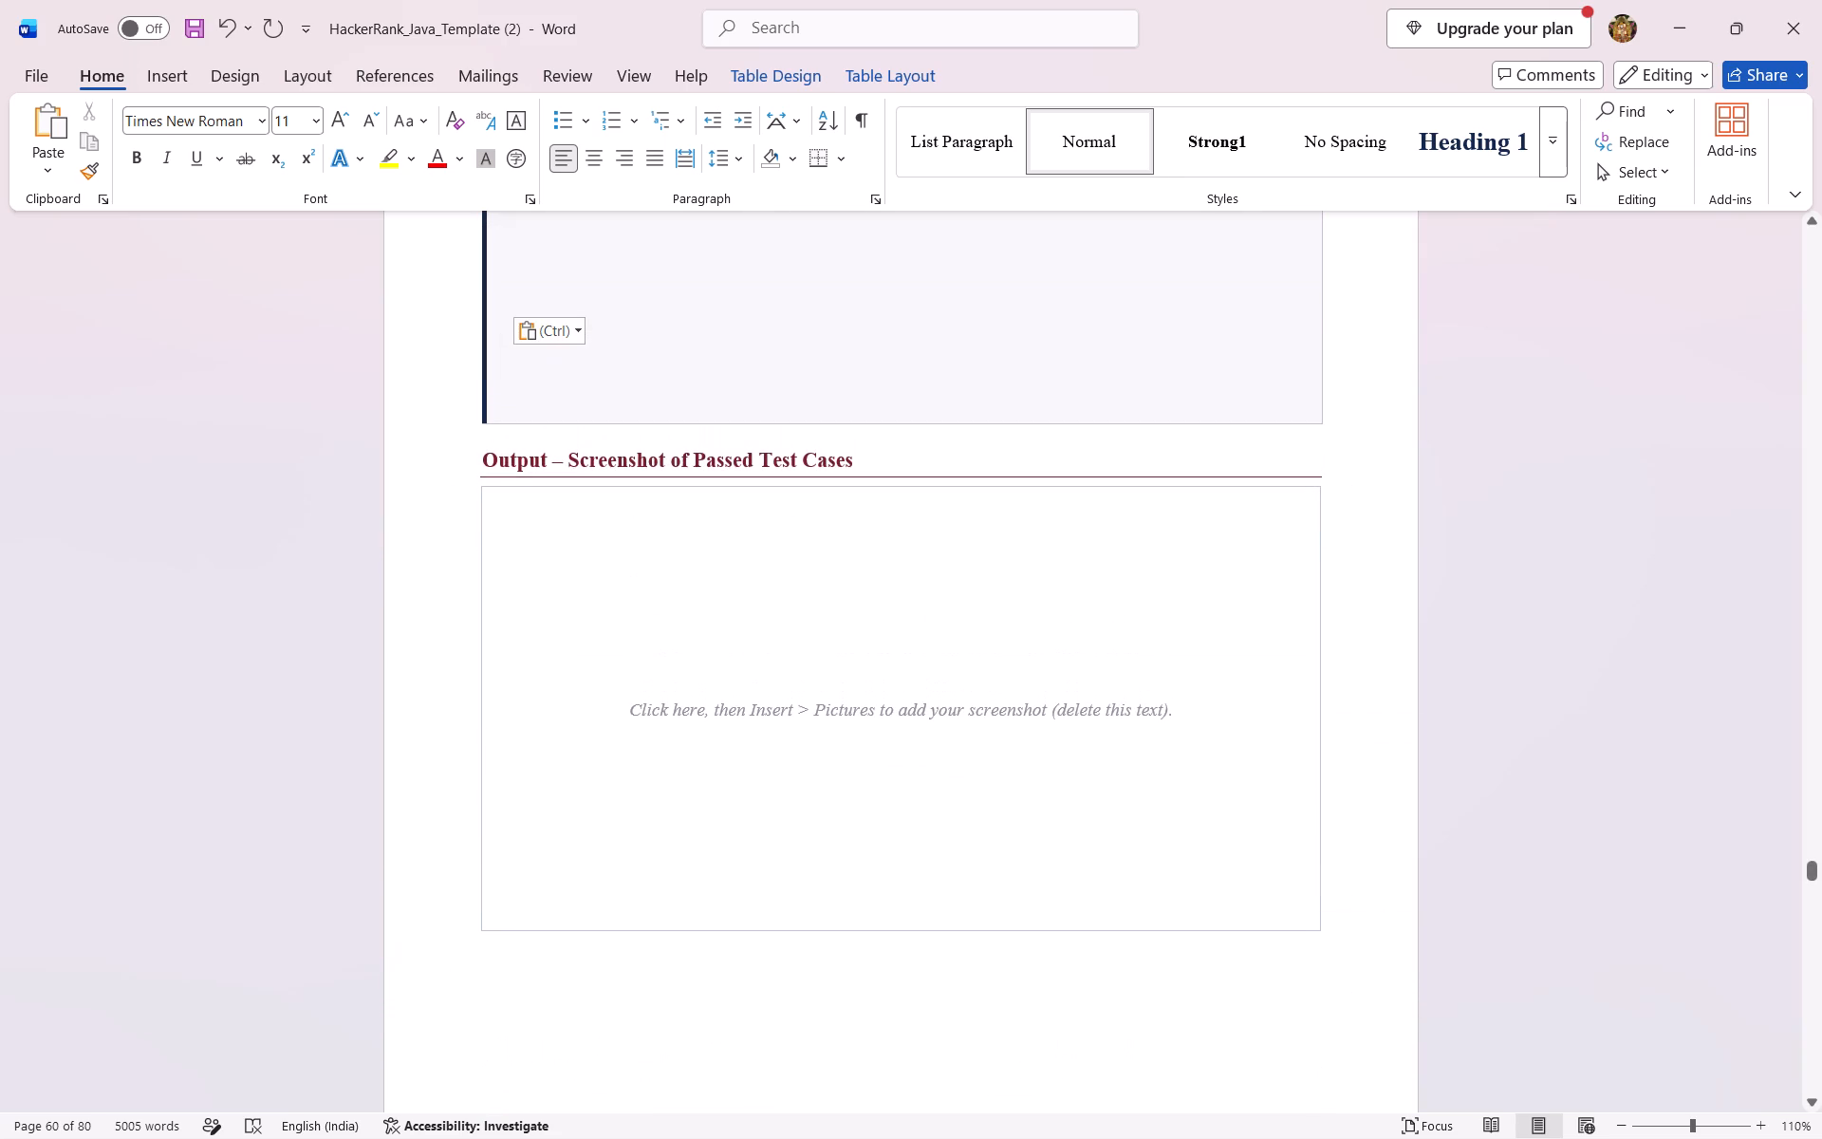
{"action": "left_click_drag", "start_coordinate": [1177, 707], "coordinate": [730, 705]}
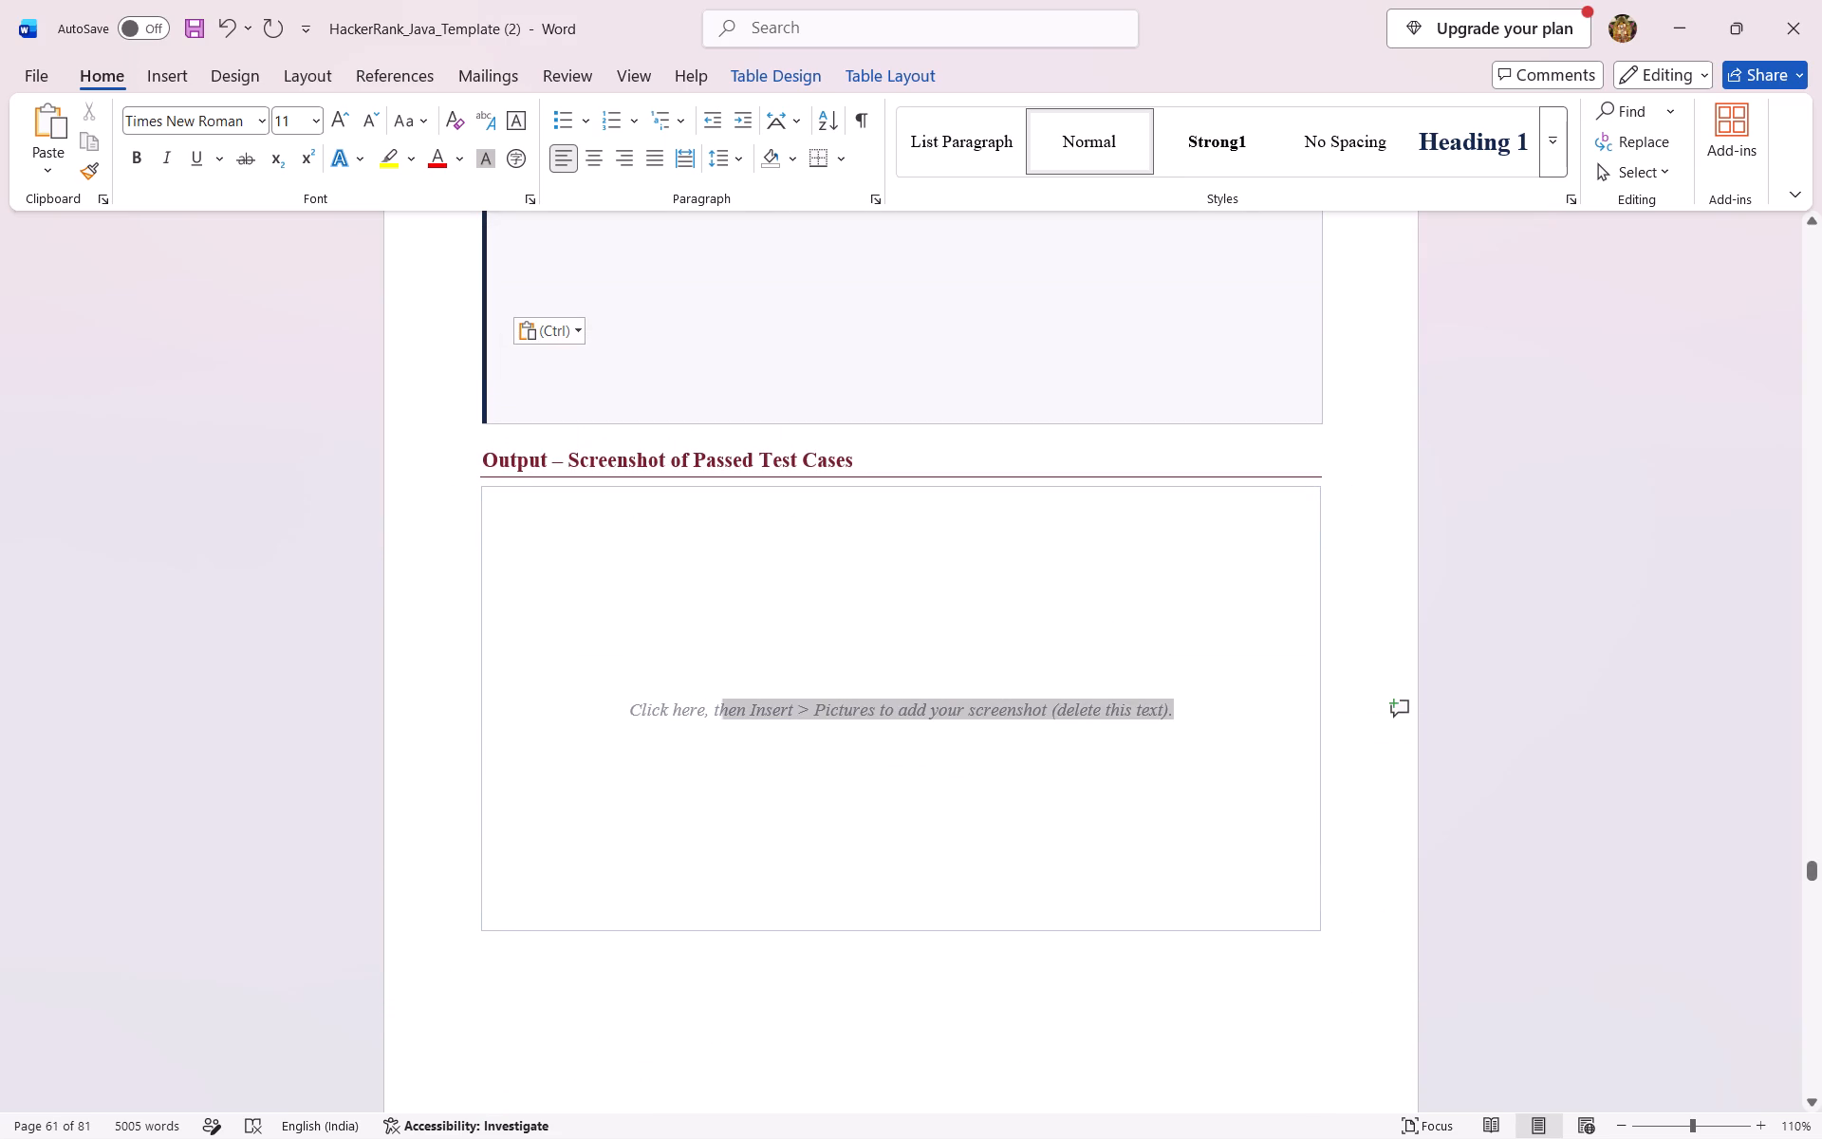
{"action": "left_click_drag", "start_coordinate": [730, 705], "coordinate": [649, 687]}
{"action": "key", "text": "BackSpace"}
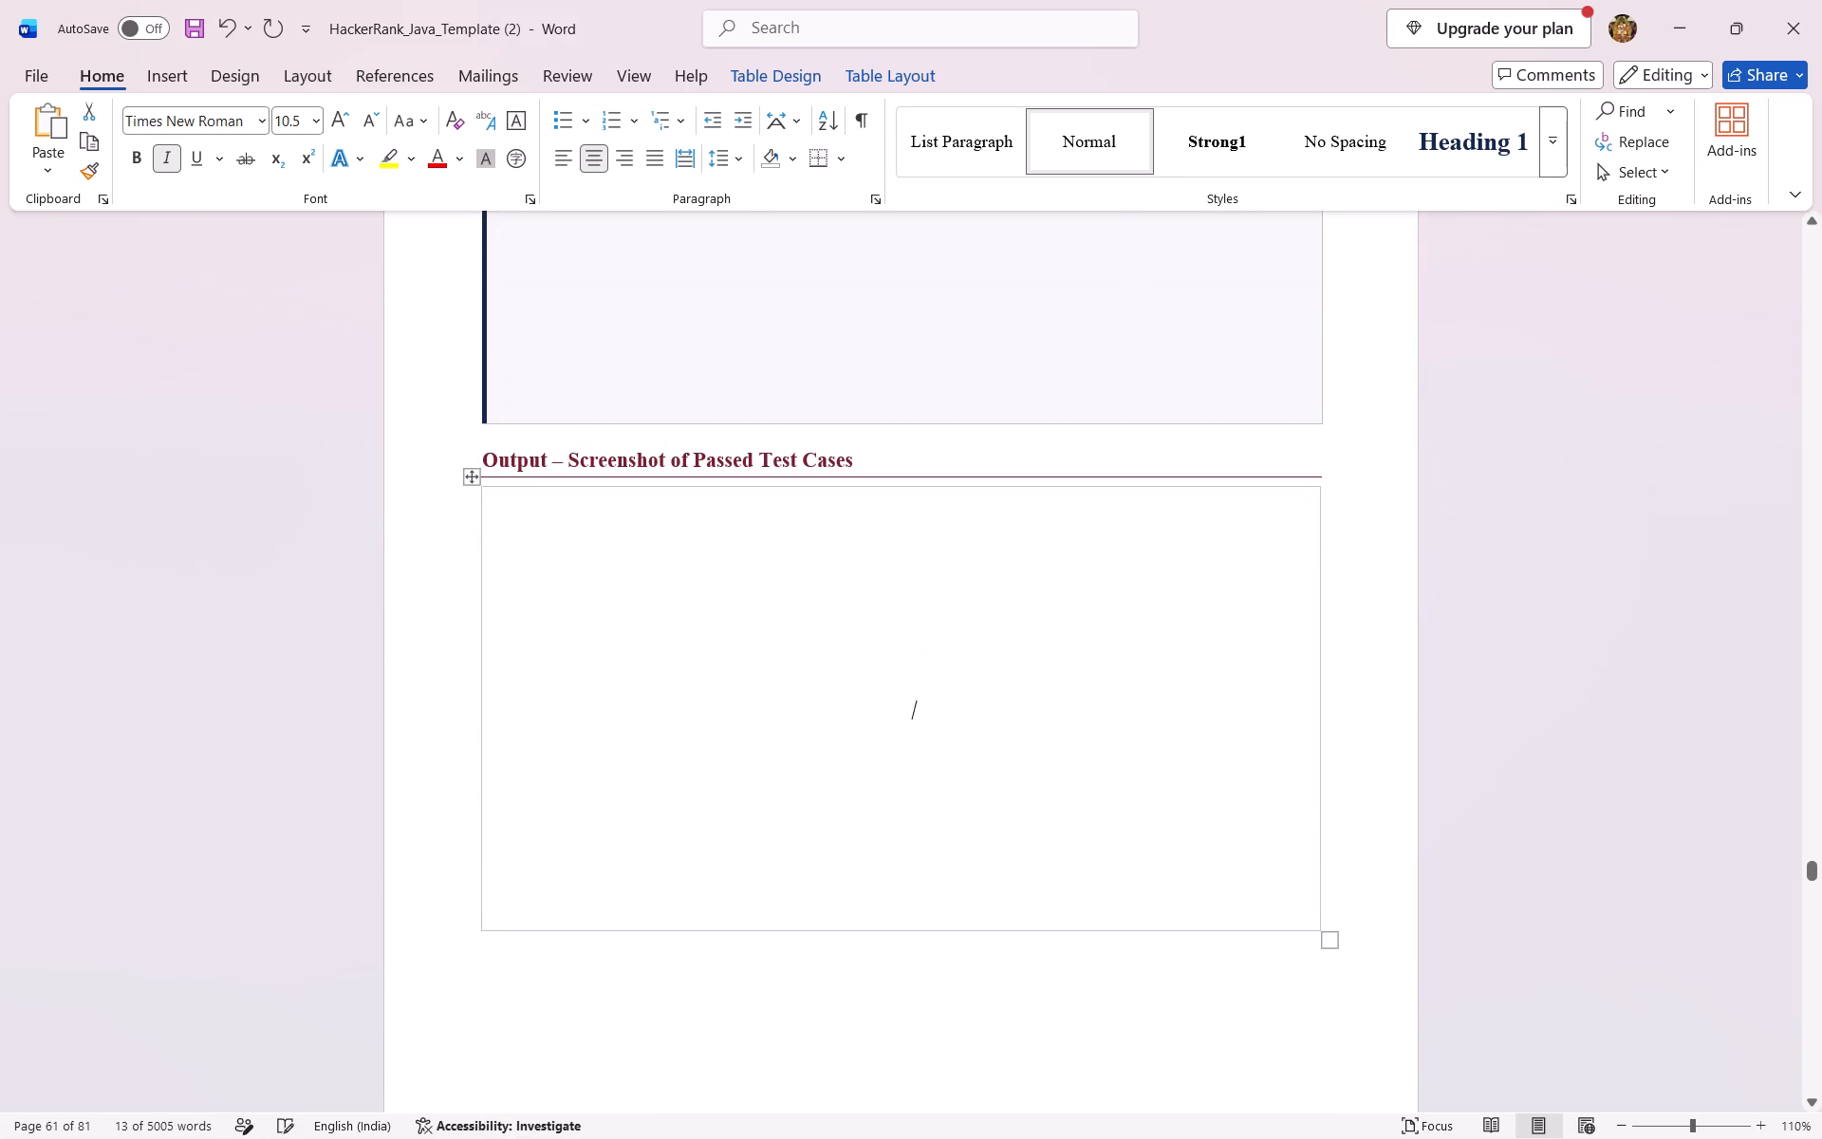
Switch to the browser and run the Java Singleton Pattern code against the sample test case.
{"action": "scroll", "coordinate": [649, 687], "scroll_direction": "down", "scroll_amount": 5}
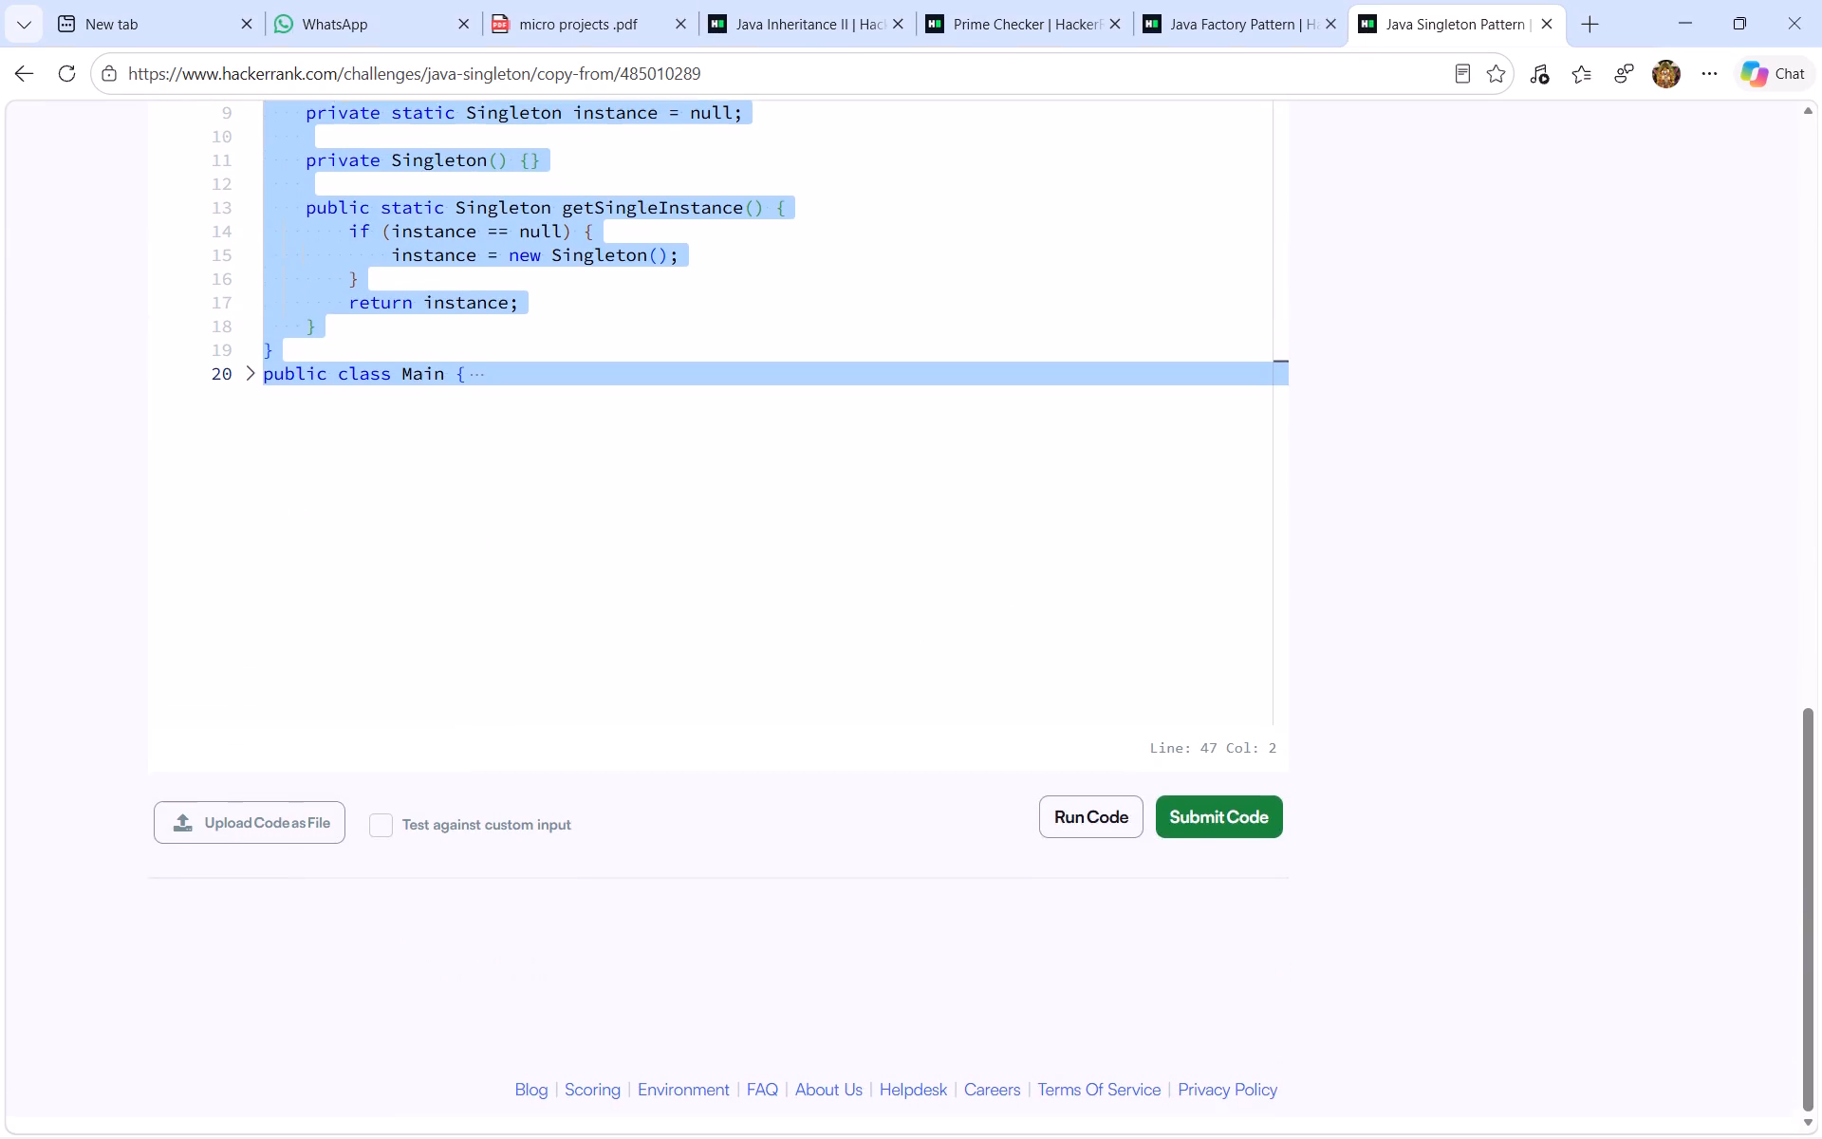
{"action": "left_click", "coordinate": [1064, 823]}
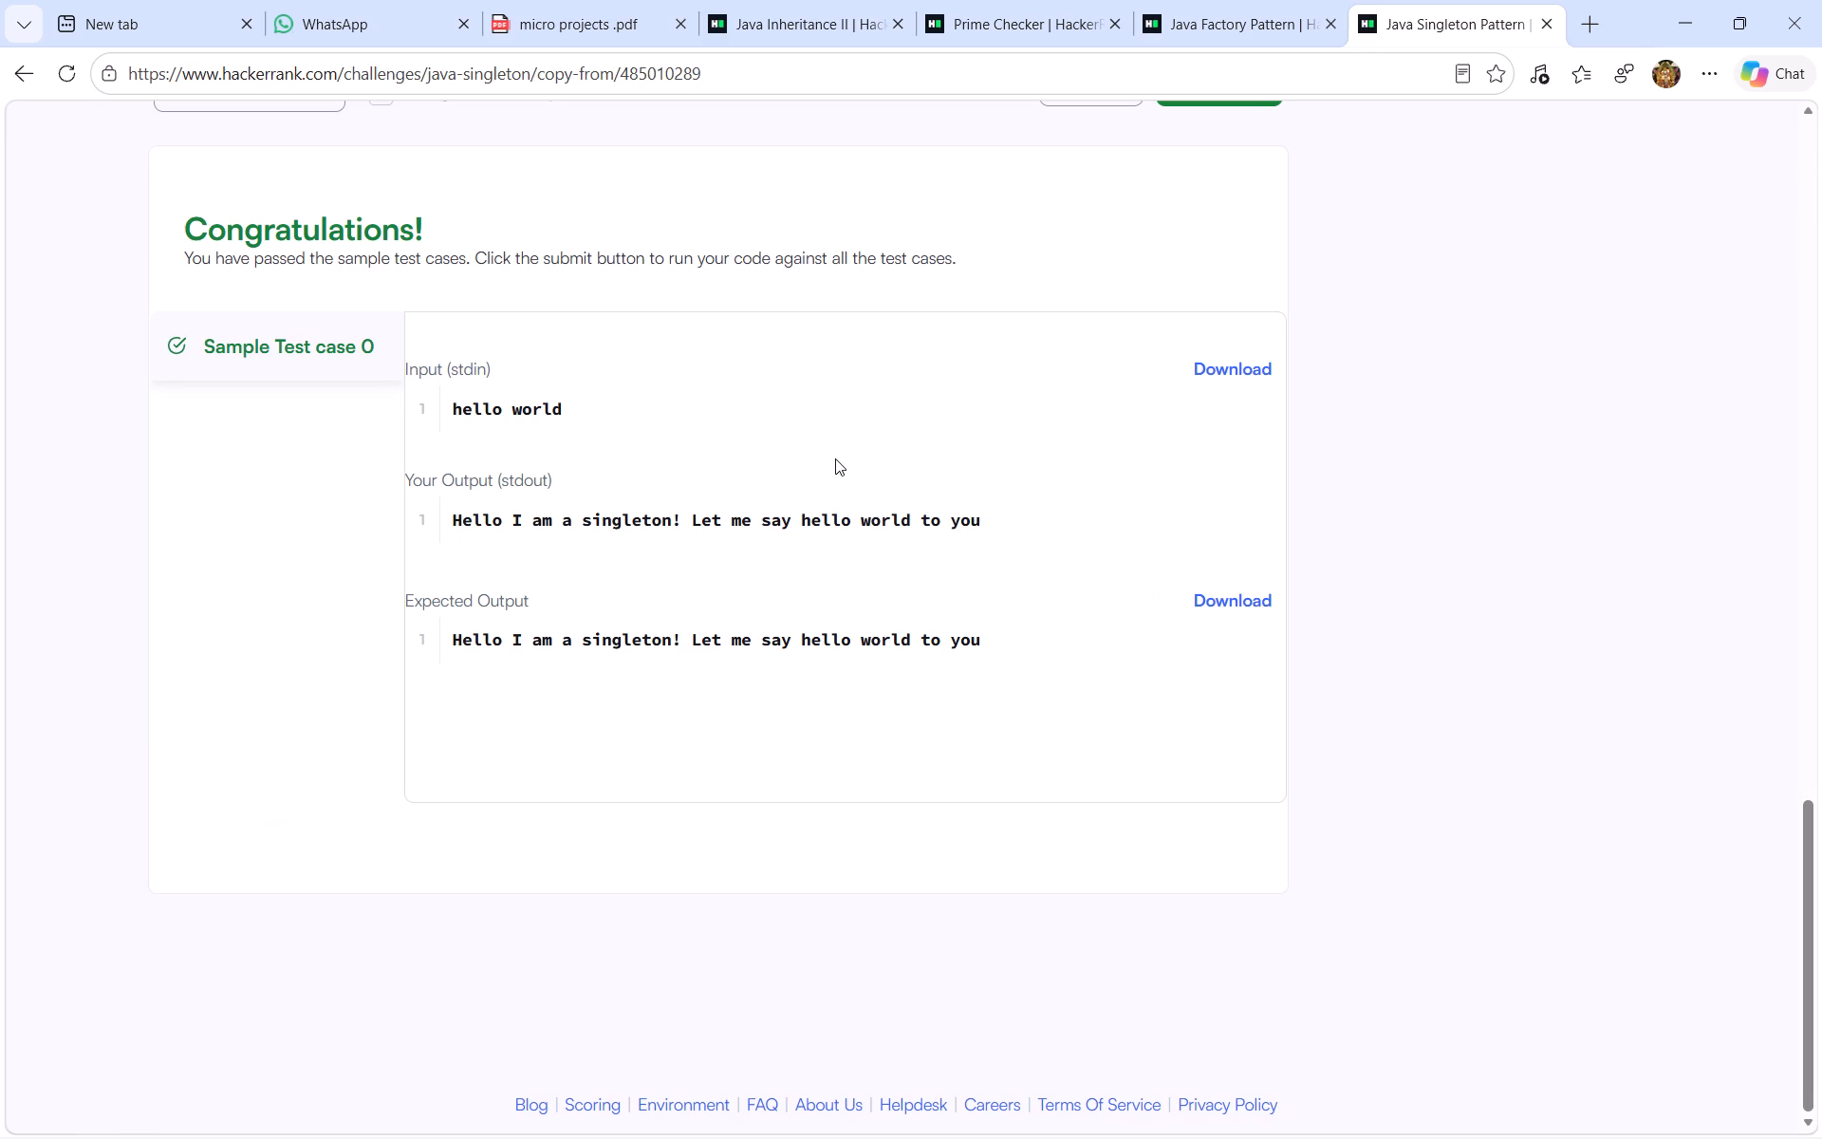
Capture a screenshot of the full-width Java Singleton Pattern result, from the Congratulations heading to below the expected output, including the Download links.
{"action": "key", "text": "shift+super+s"}
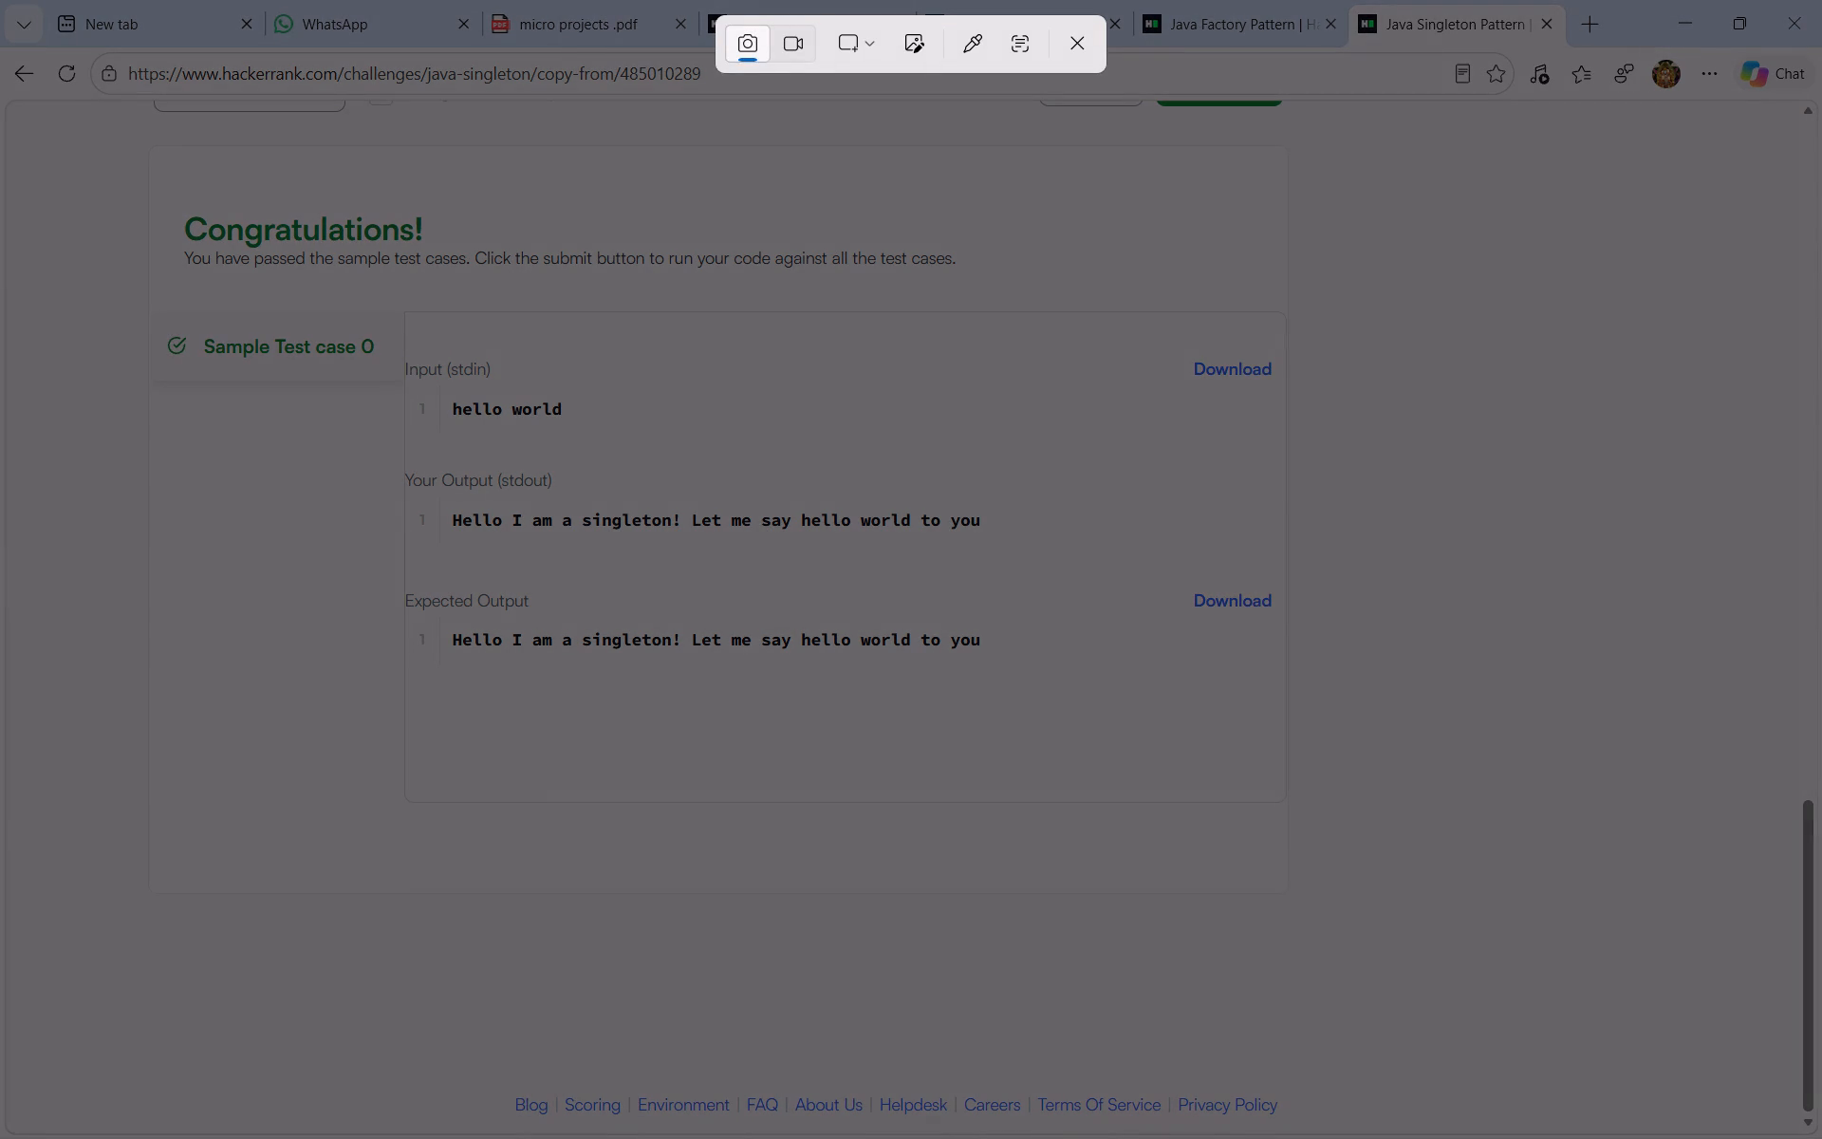
{"action": "left_click_drag", "start_coordinate": [147, 150], "coordinate": [956, 719]}
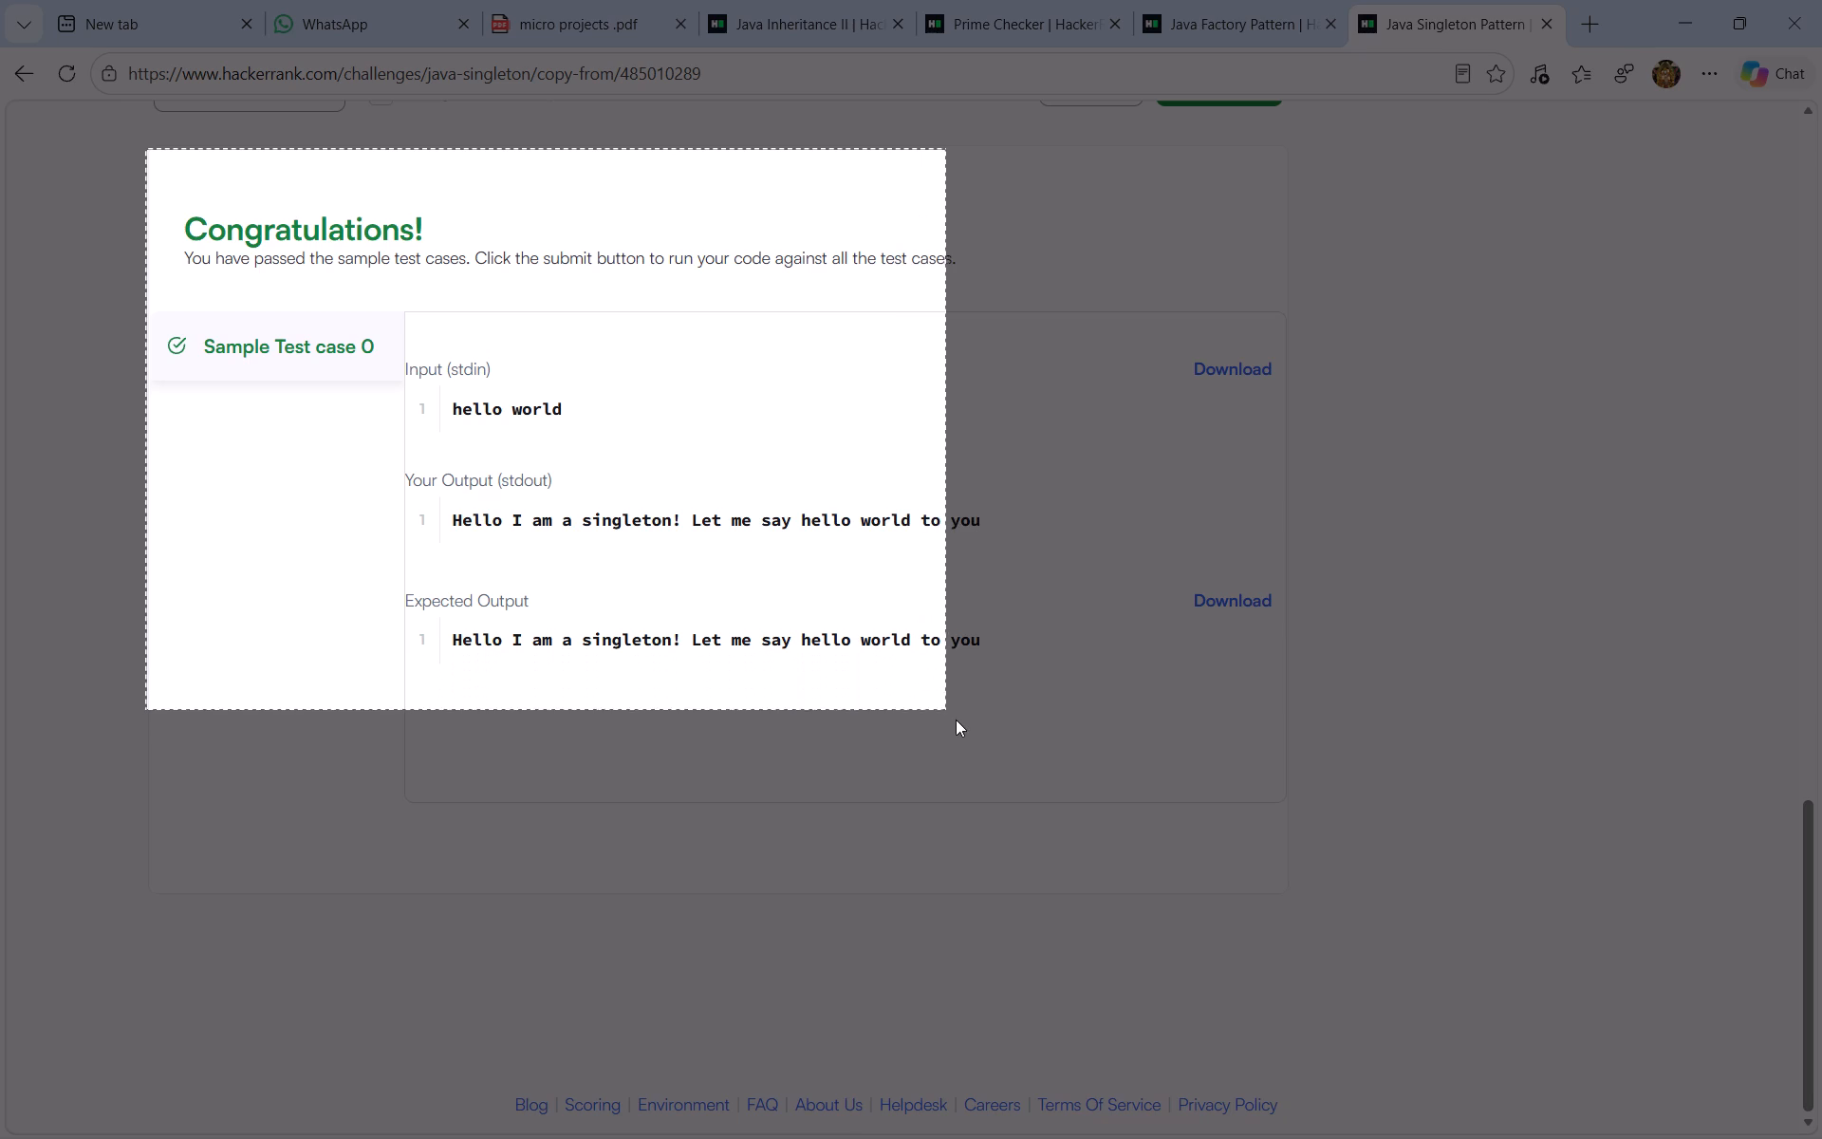
{"action": "left_click_drag", "start_coordinate": [956, 719], "coordinate": [1280, 892]}
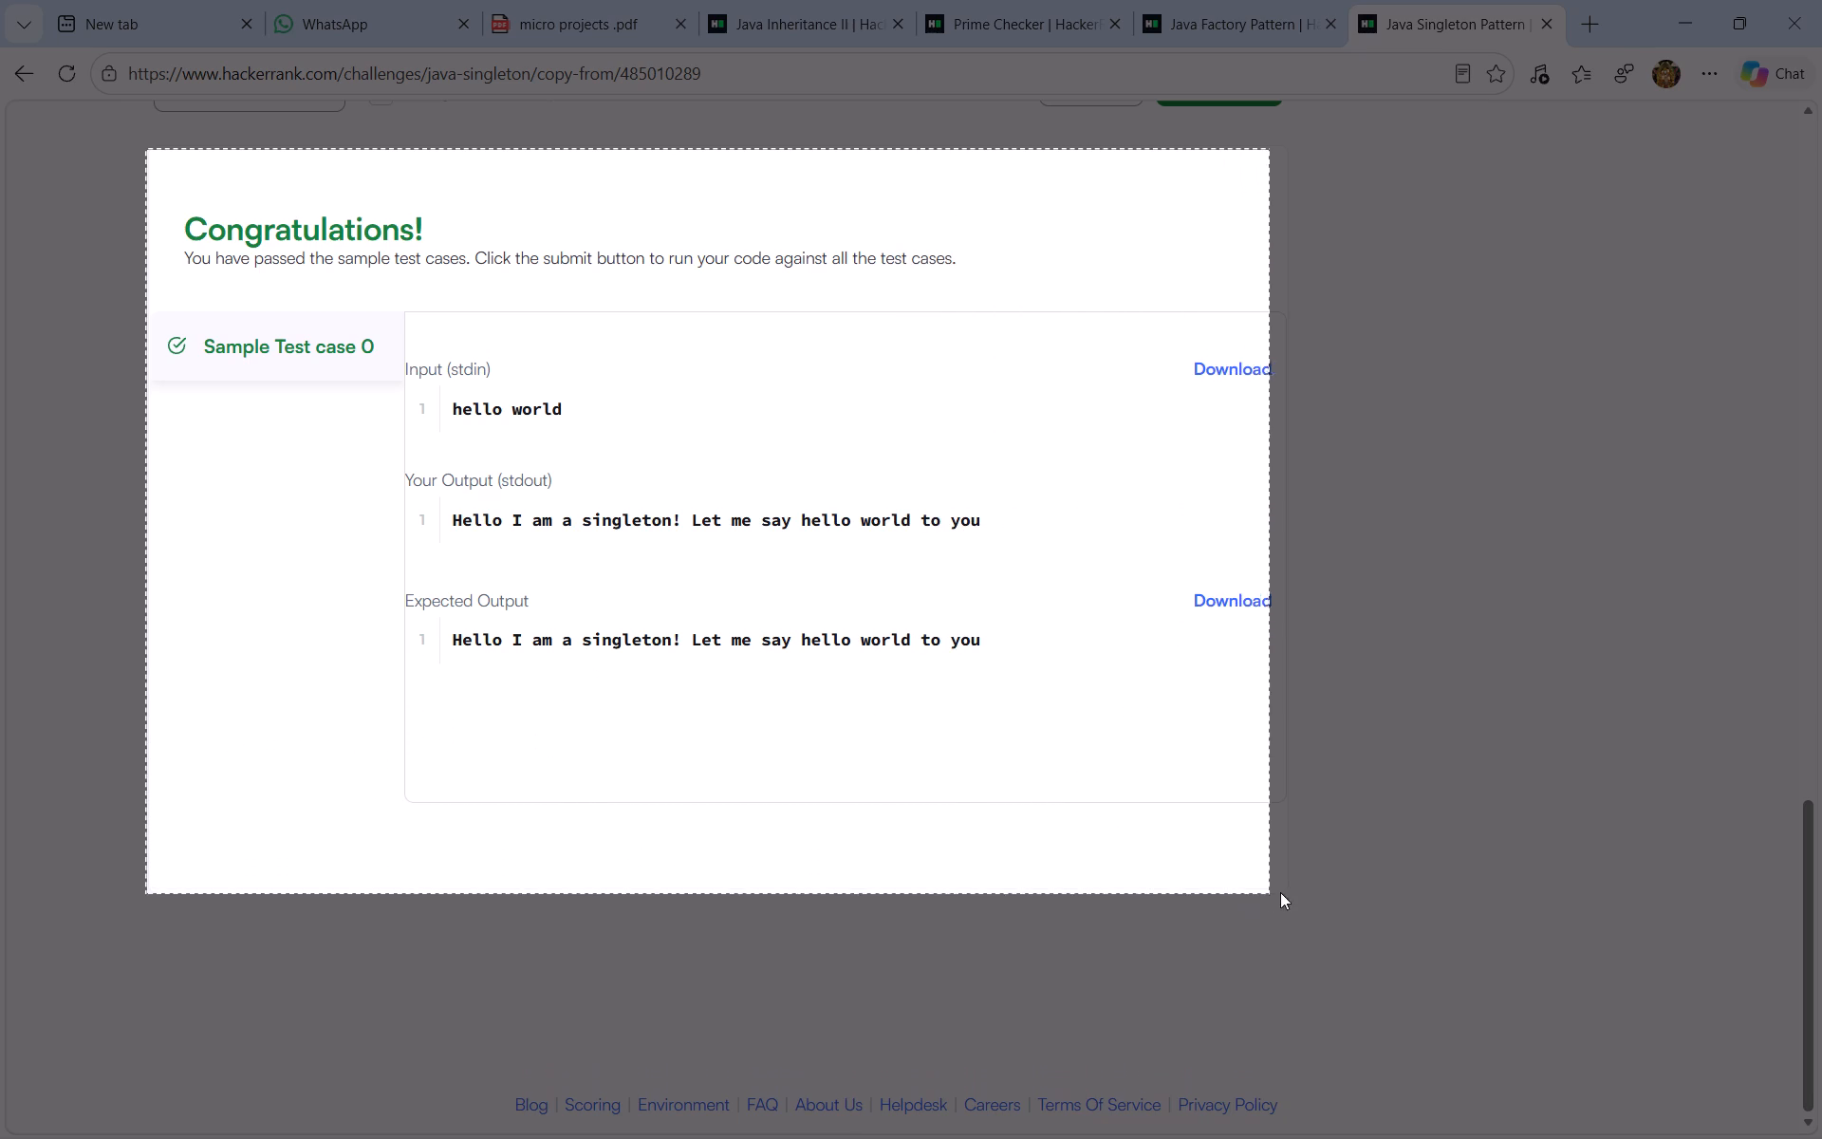
{"action": "left_click_drag", "start_coordinate": [1280, 892], "coordinate": [1295, 887]}
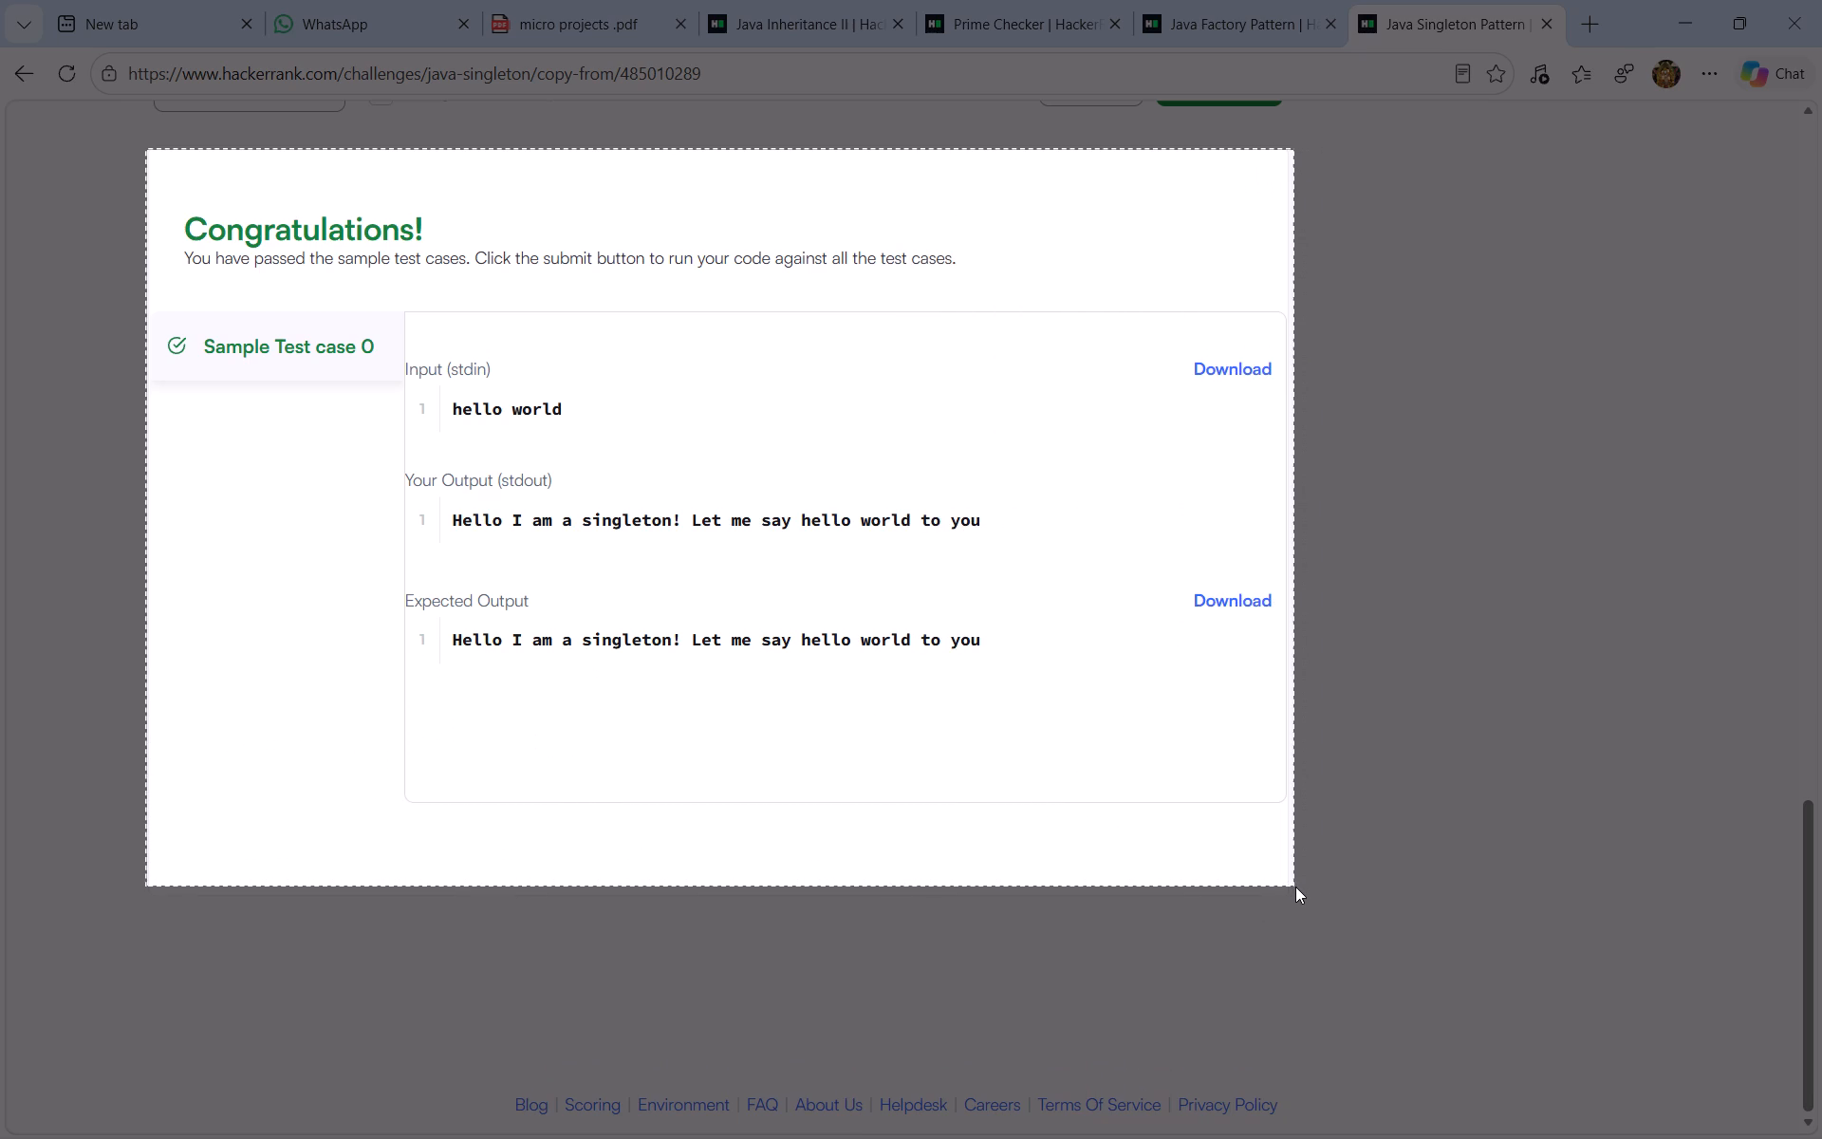
{"action": "left_click_drag", "start_coordinate": [1295, 887], "coordinate": [1289, 893]}
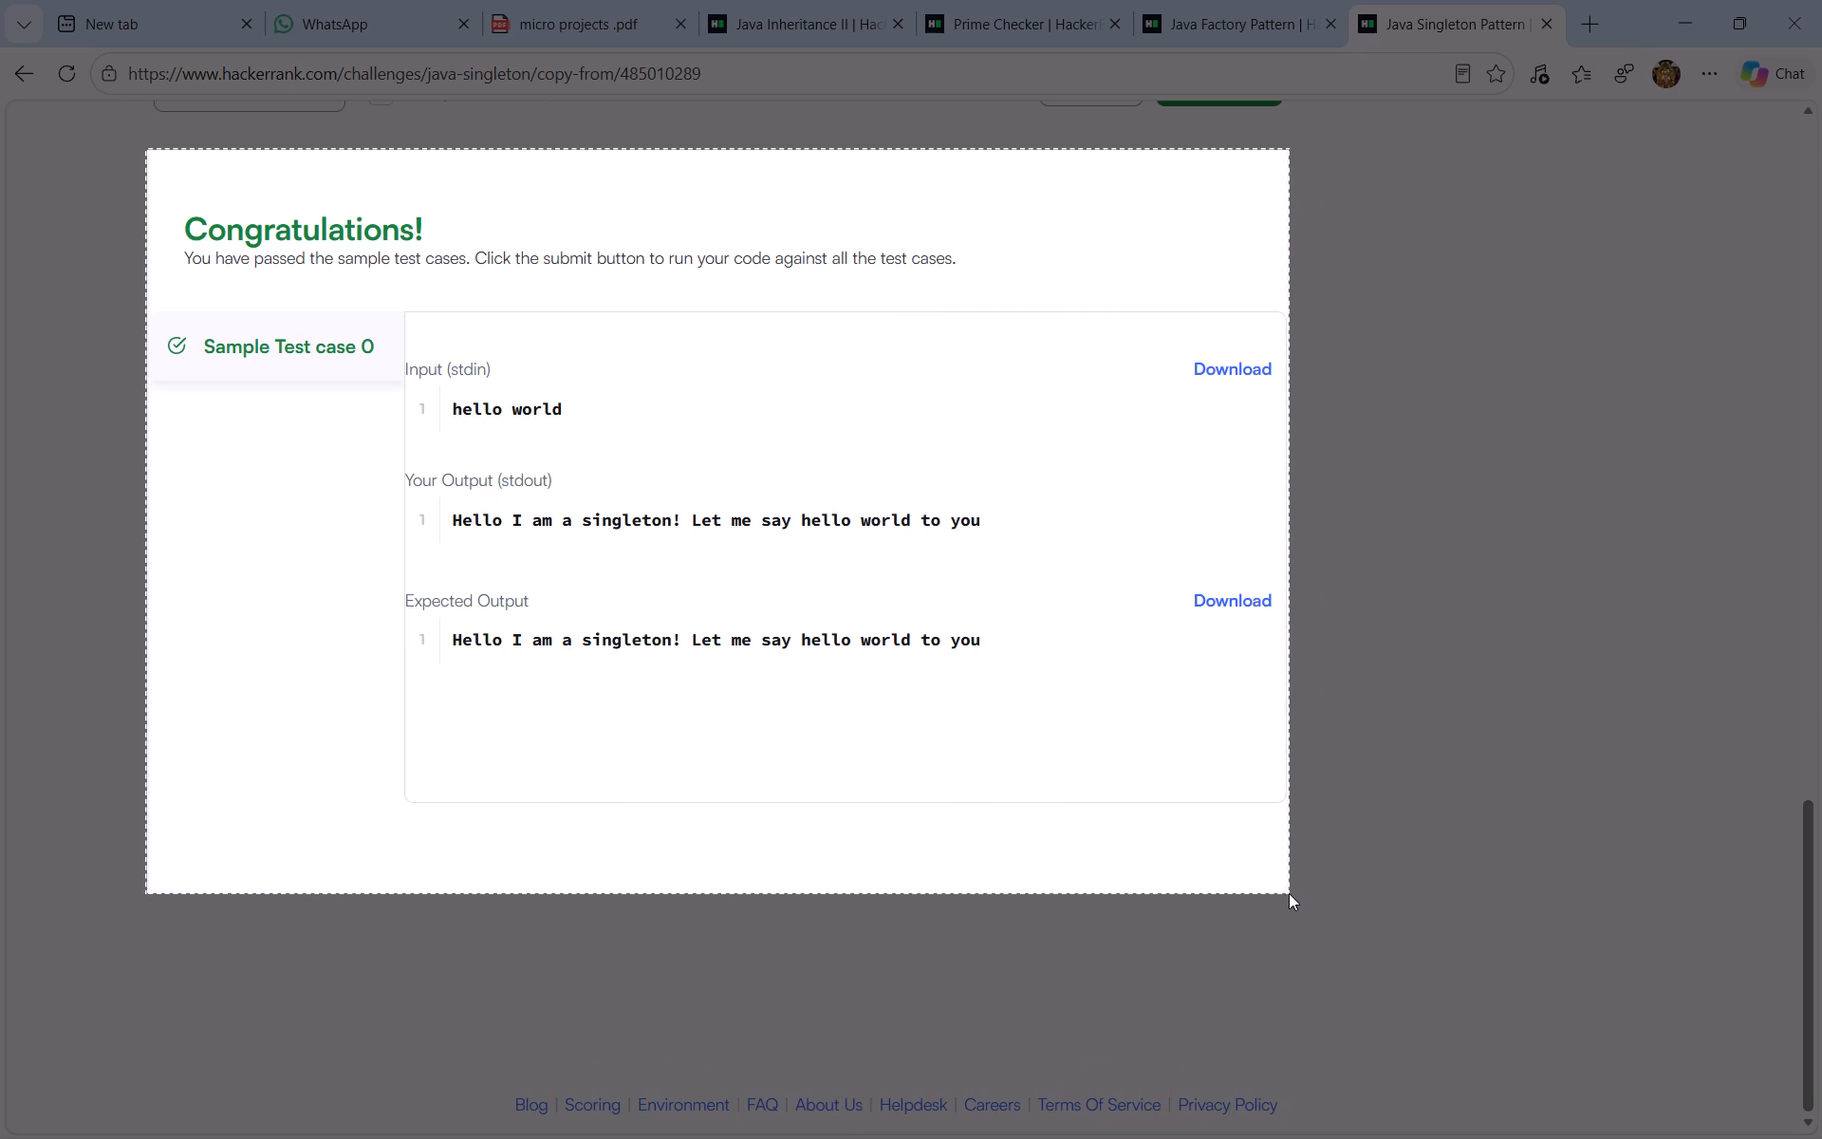
{"action": "left_click_drag", "start_coordinate": [1289, 893], "coordinate": [1283, 893]}
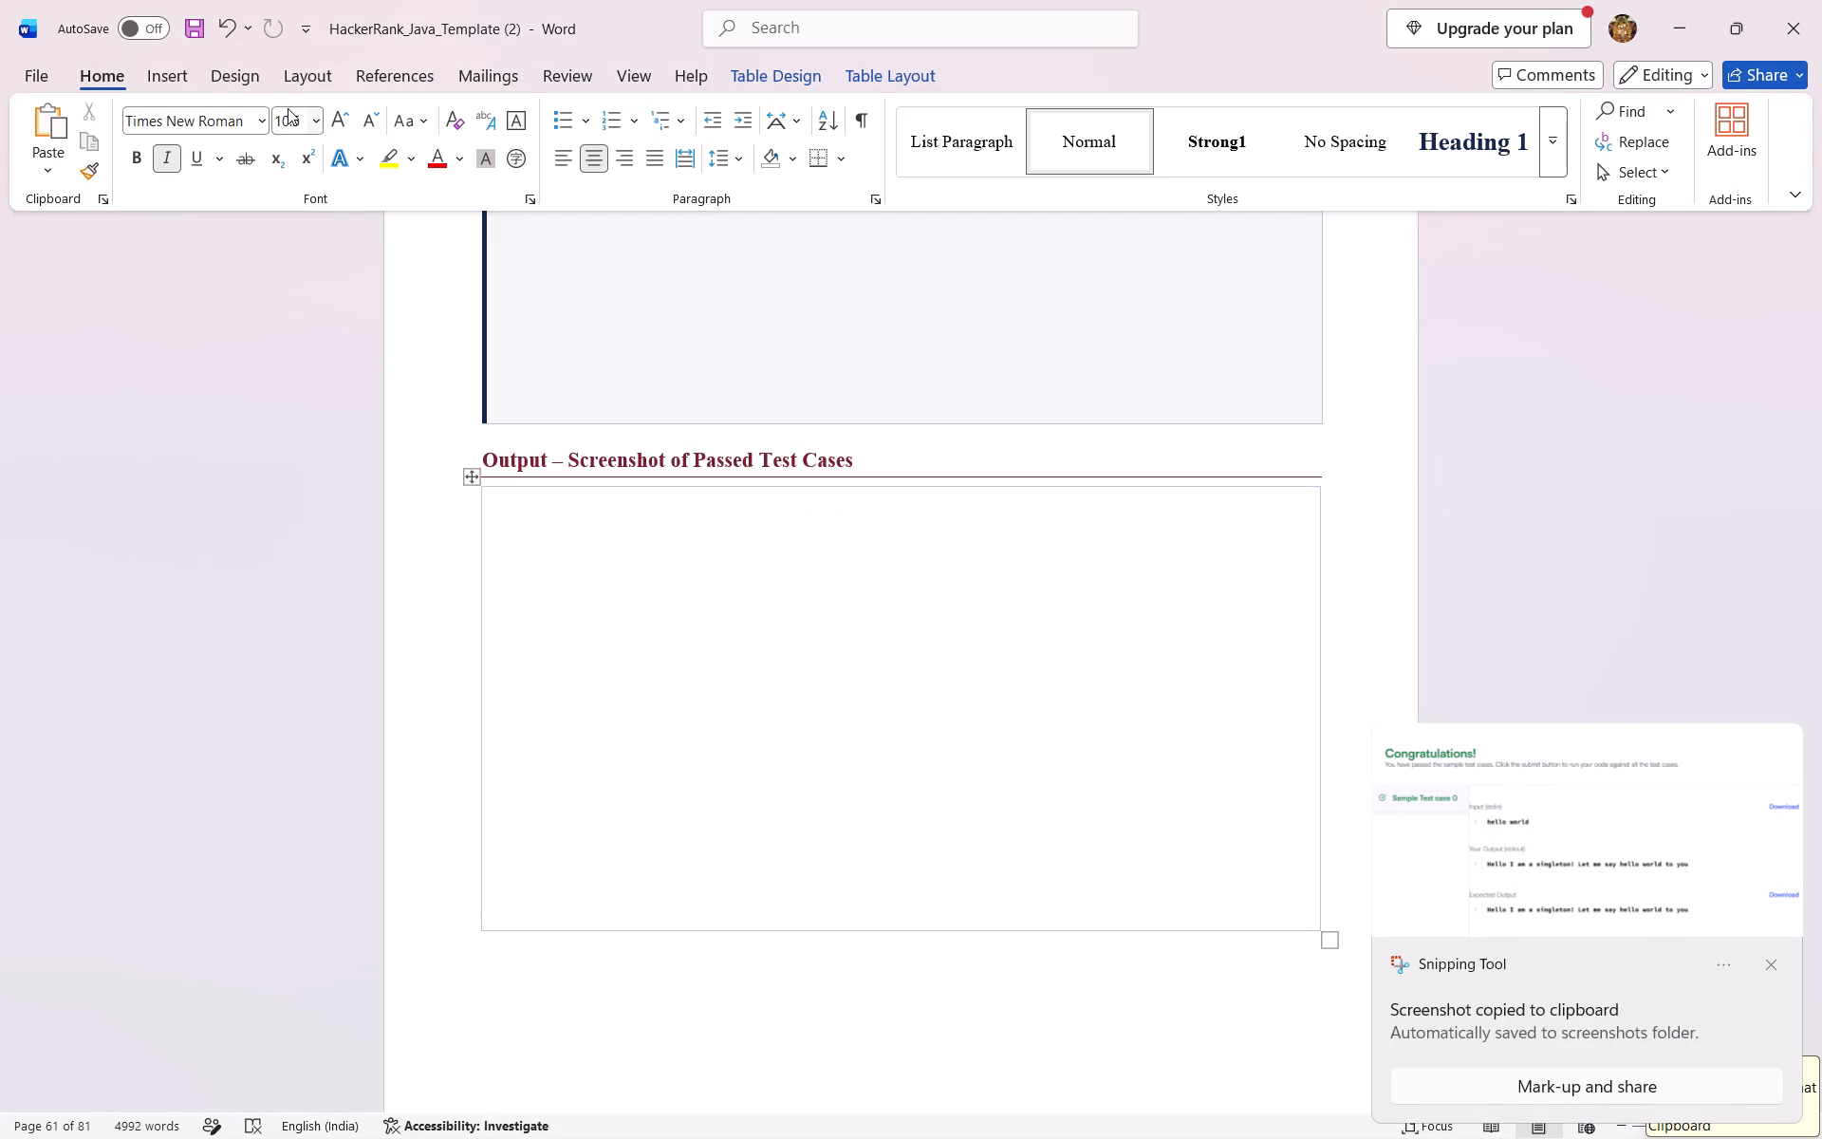
{"action": "left_click", "coordinate": [175, 78]}
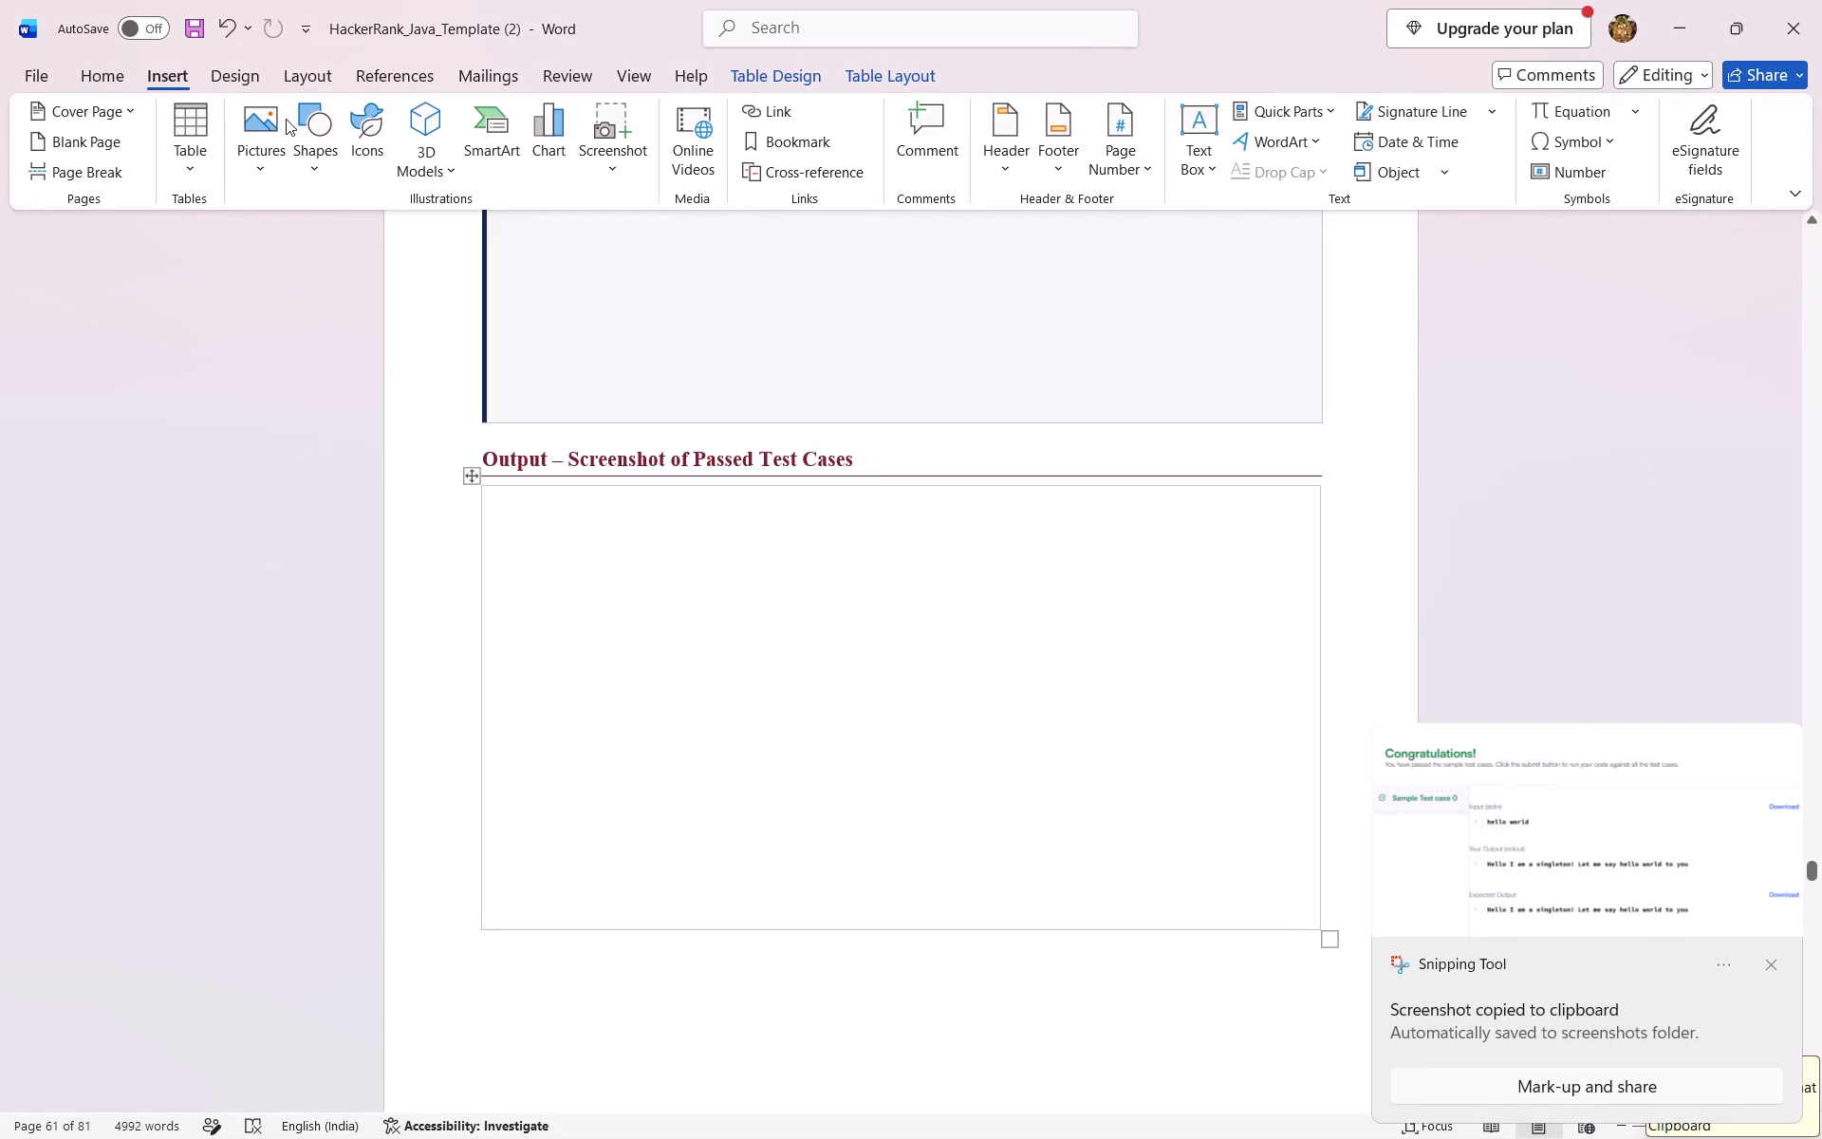
{"action": "left_click", "coordinate": [286, 119]}
{"action": "left_click", "coordinate": [308, 235]}
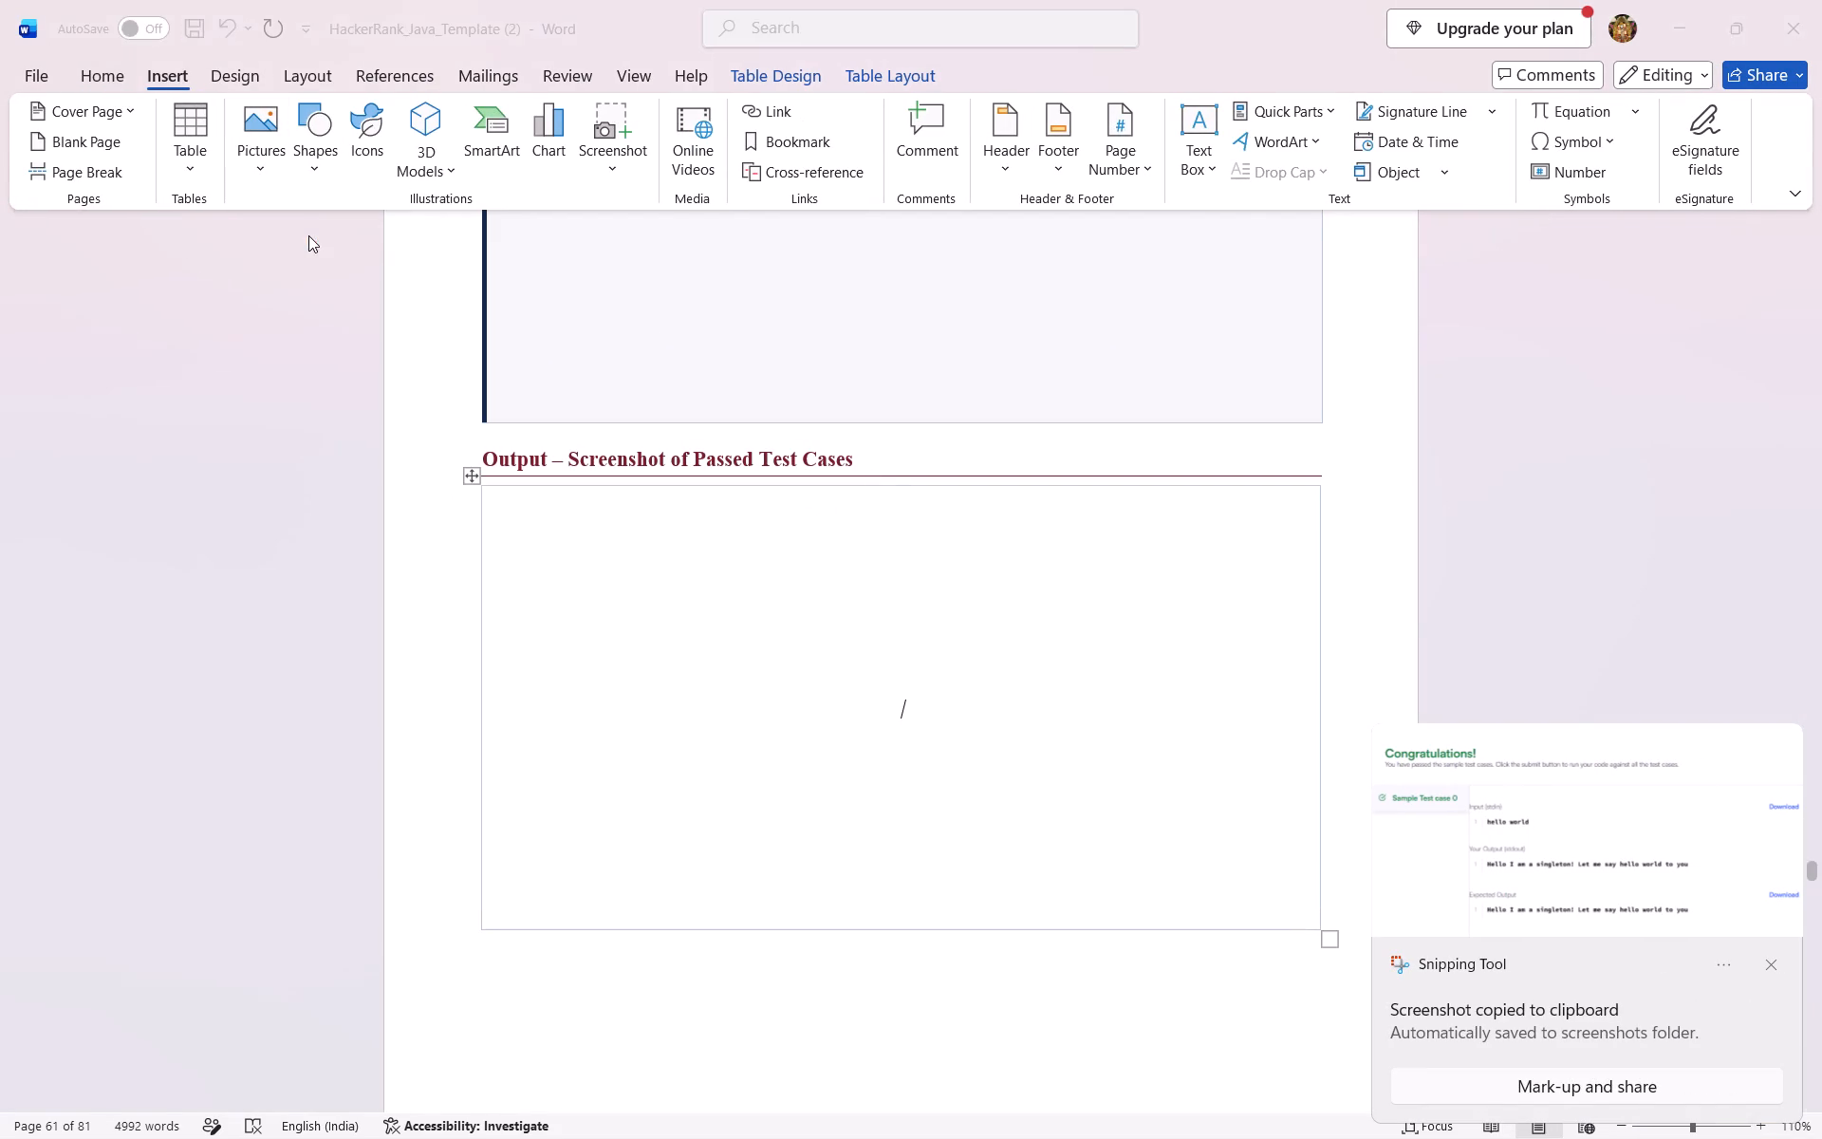
{"action": "left_click", "coordinate": [660, 262]}
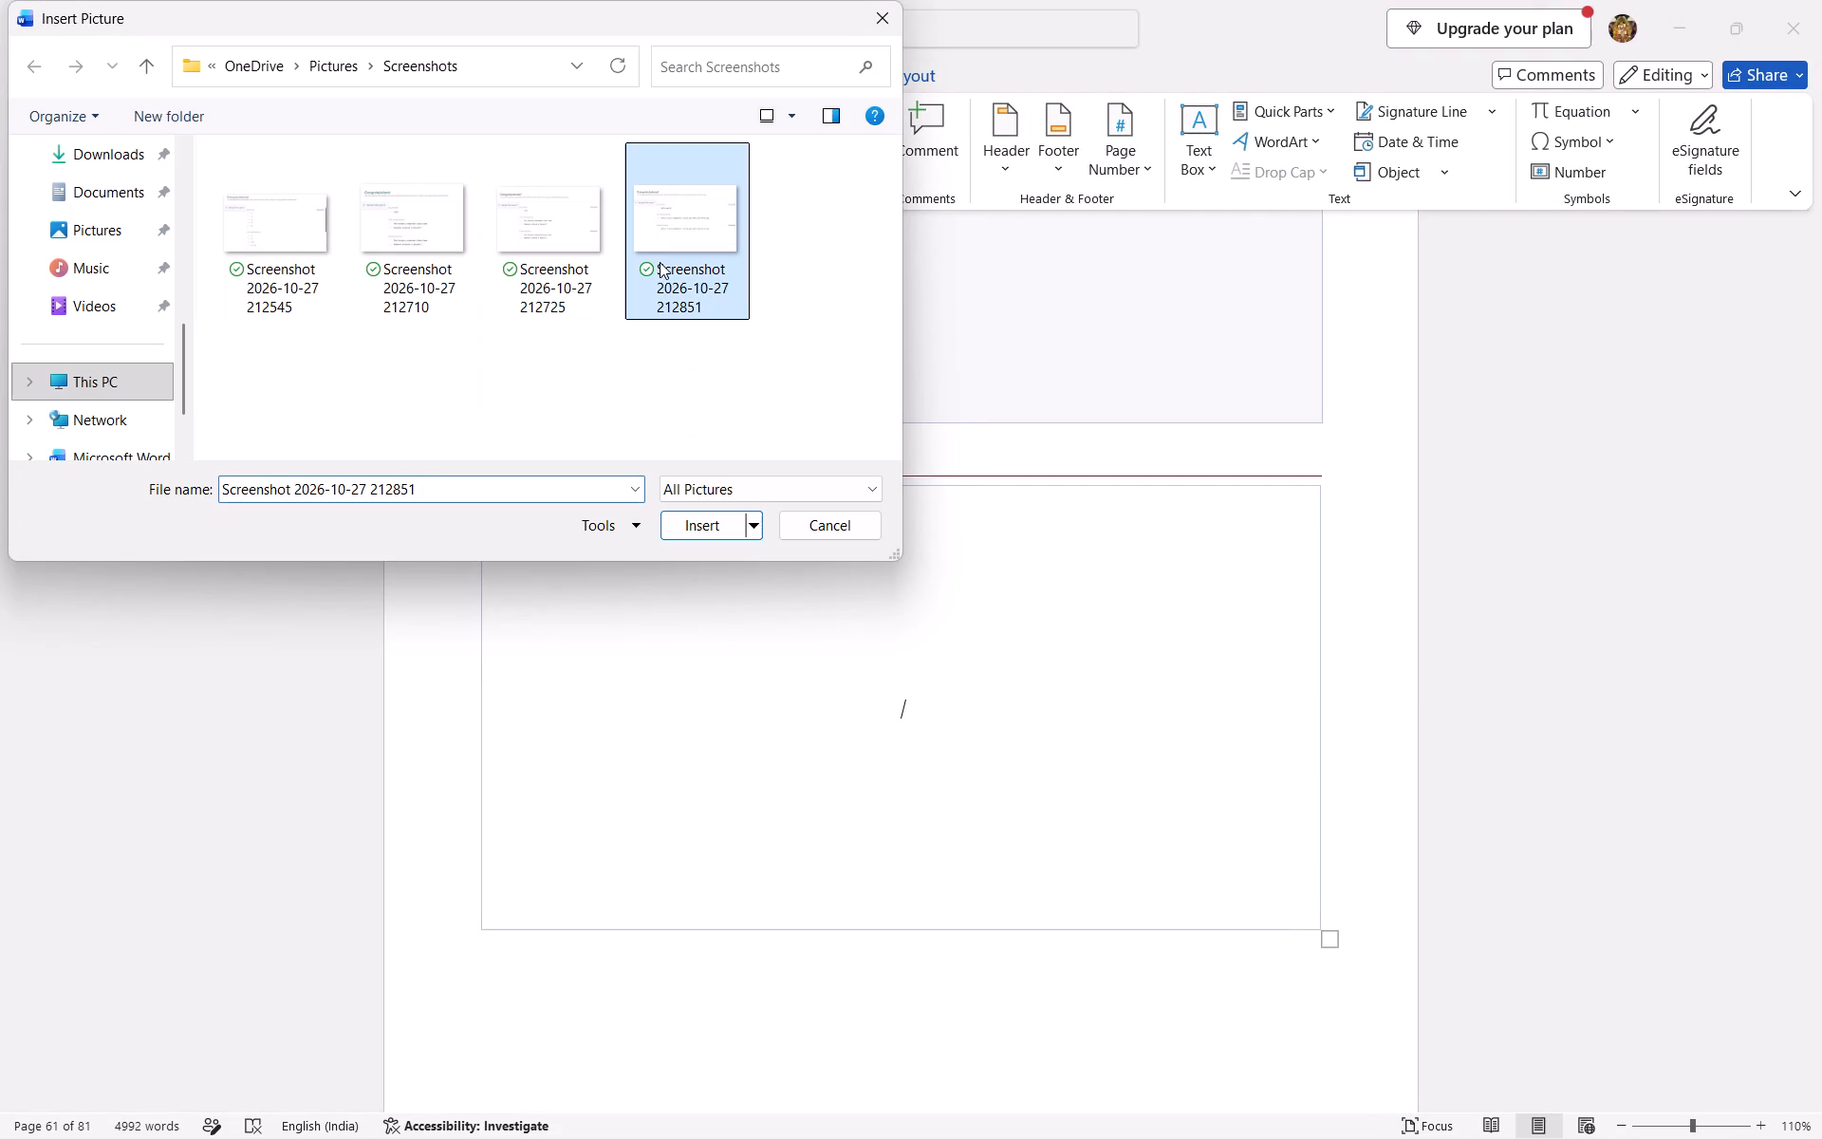
{"action": "left_click", "coordinate": [717, 517]}
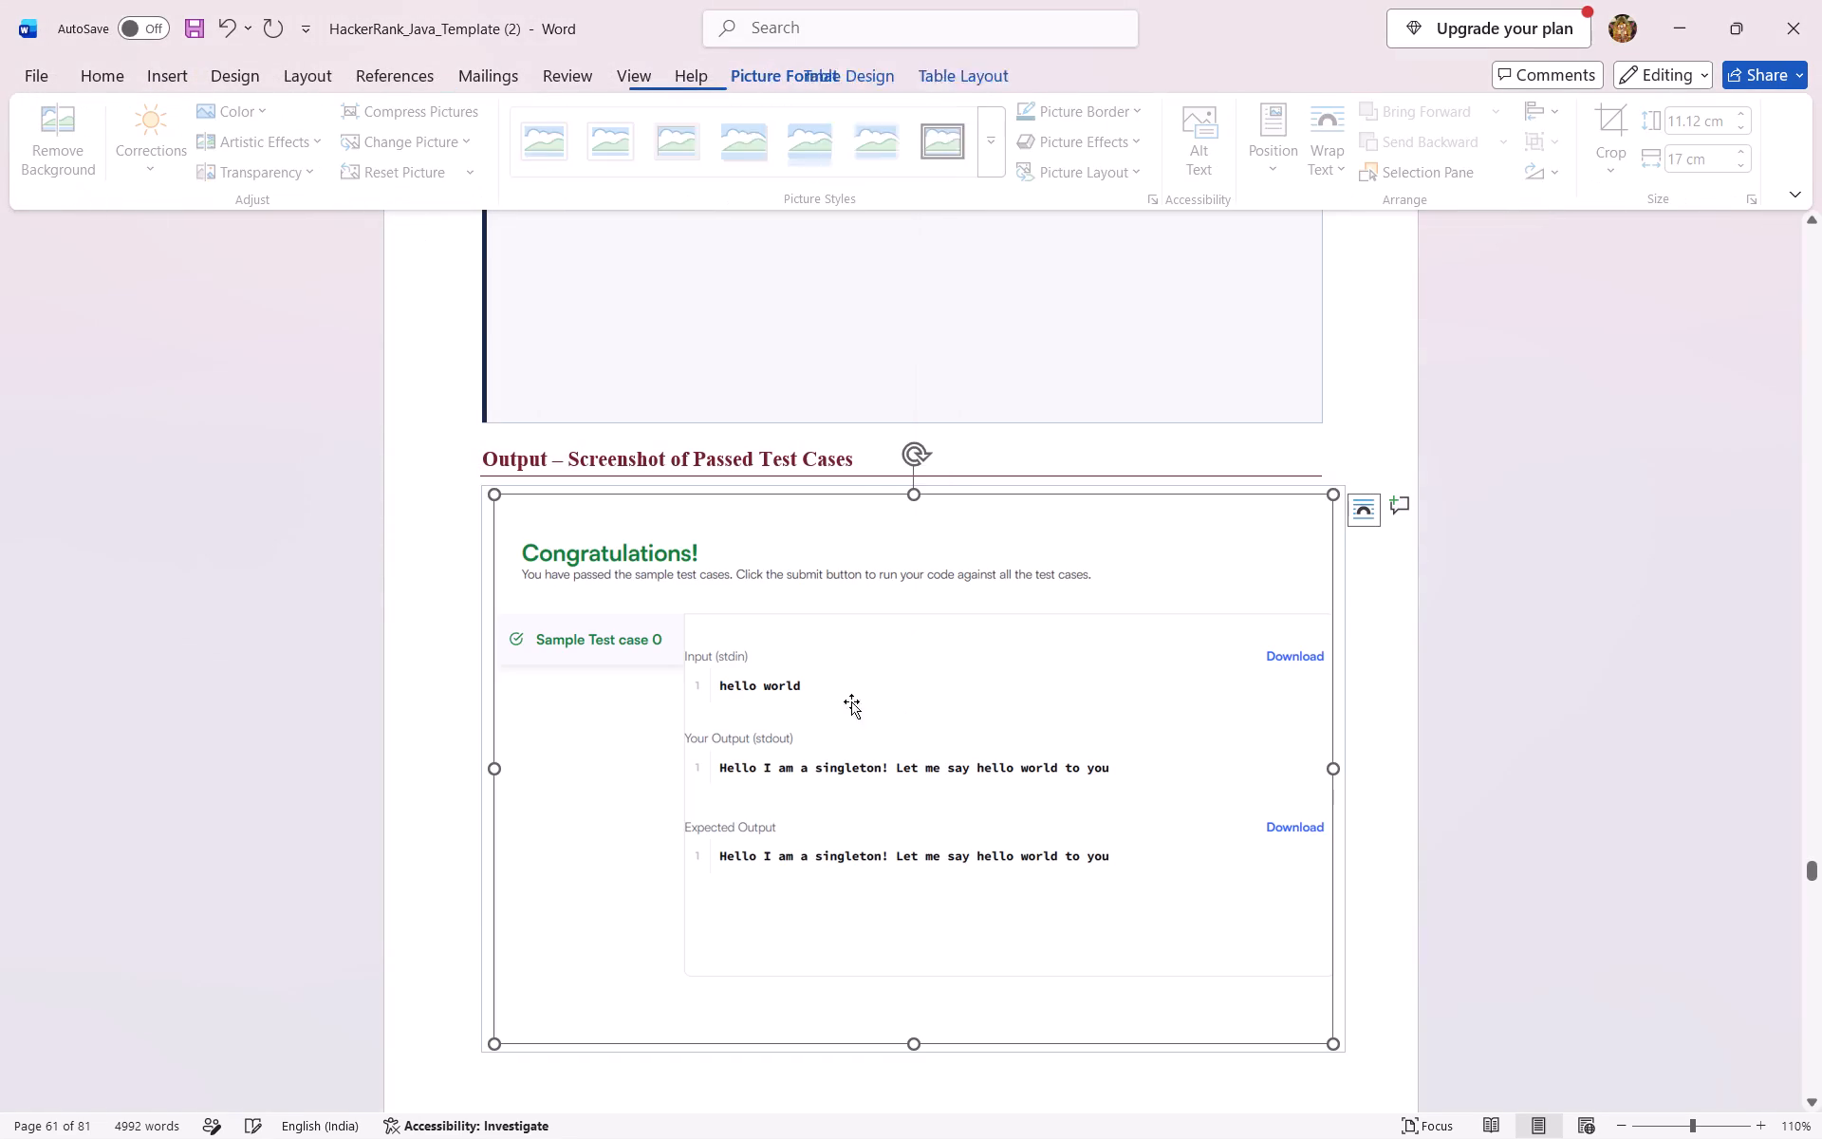
{"action": "left_click", "coordinate": [856, 713]}
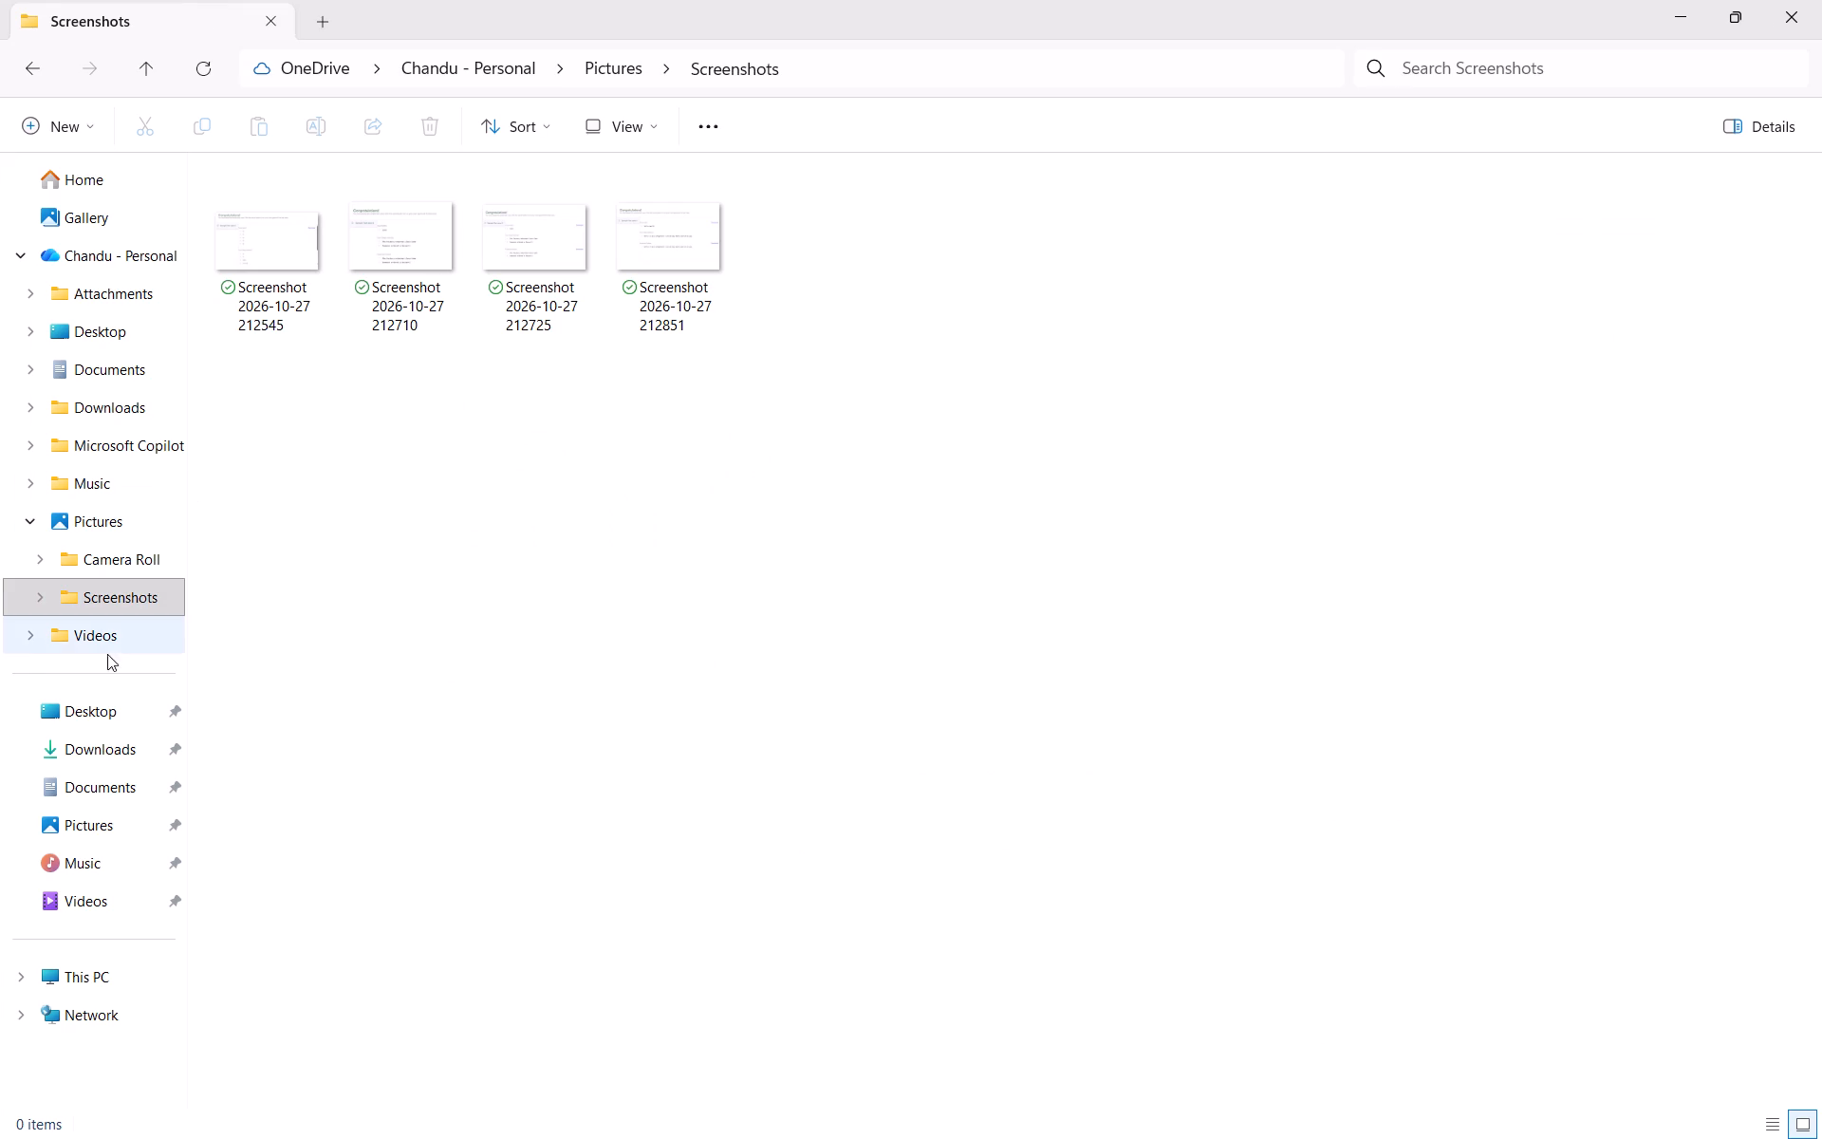
Switch to File Explorer and delete all the pictures in the Screenshots folder.
{"action": "left_click", "coordinate": [267, 286]}
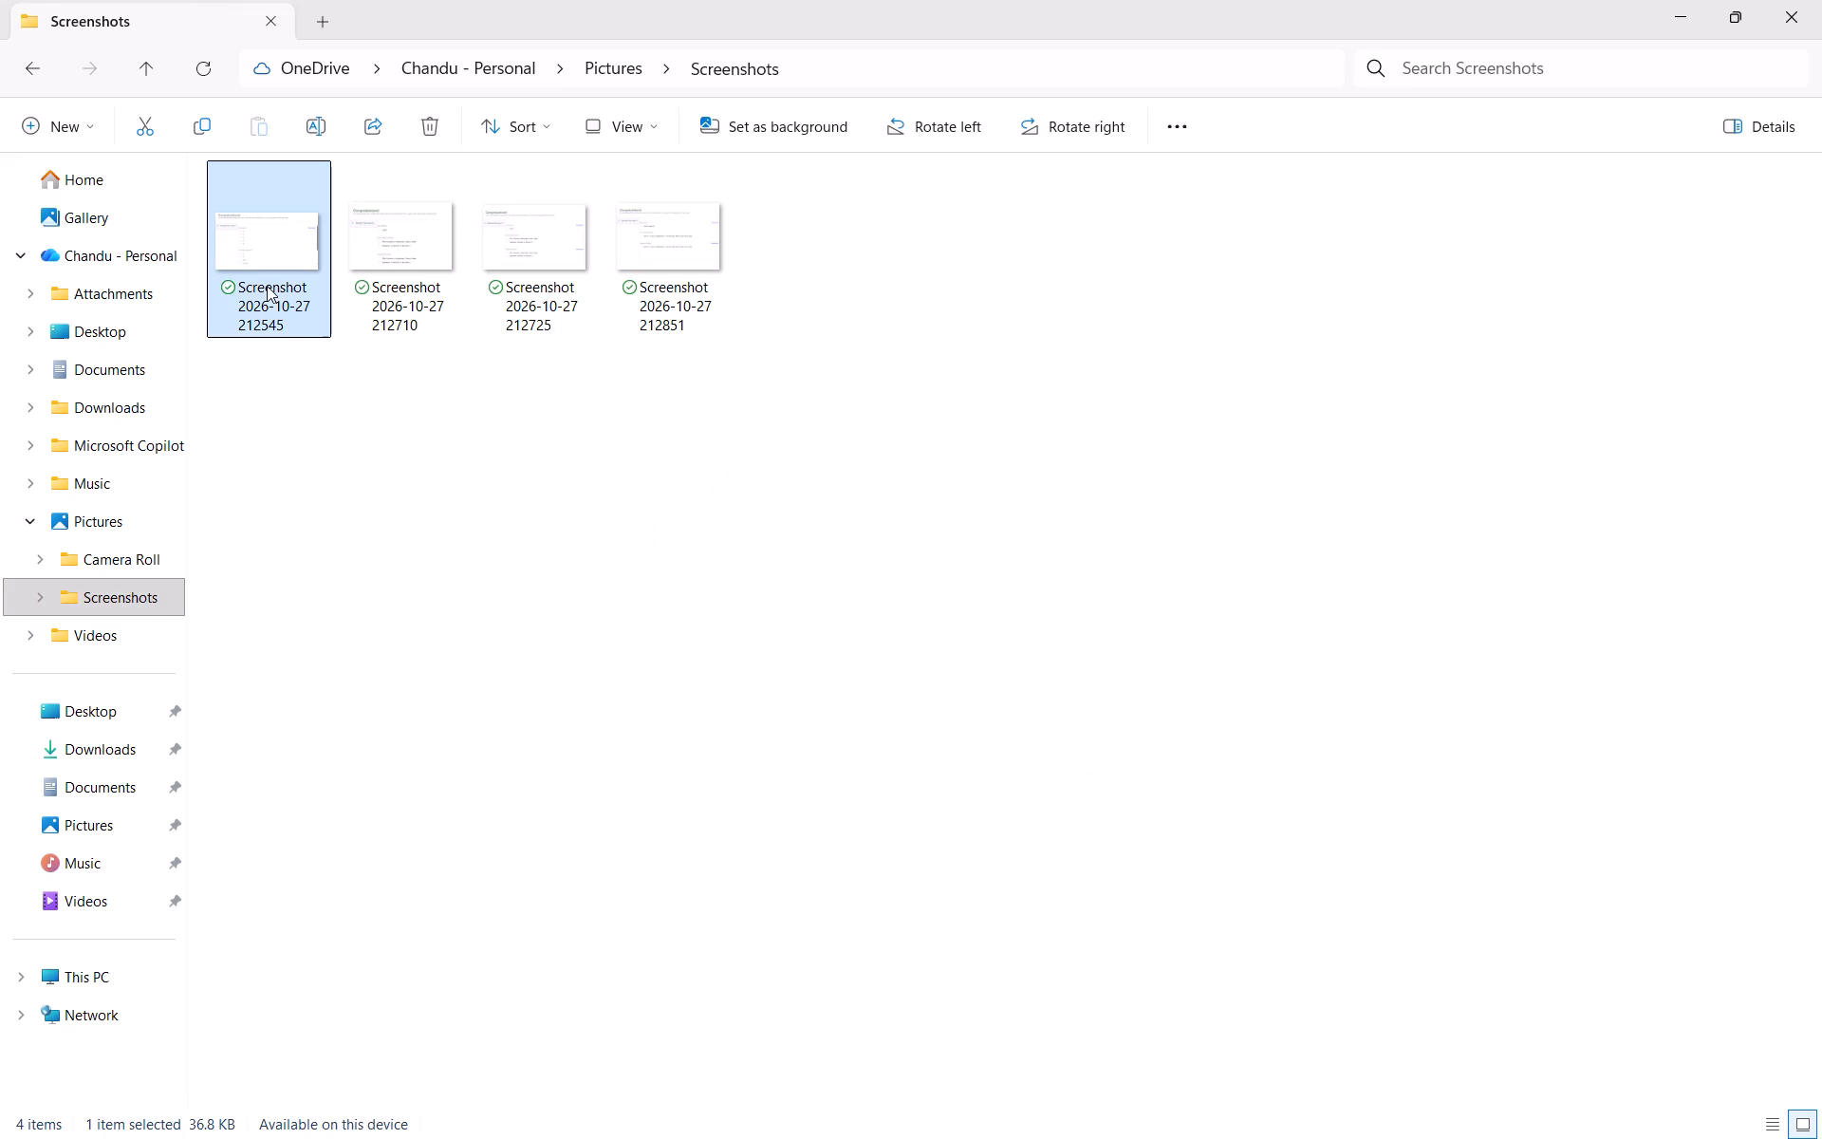
{"action": "key", "text": "ctrl+a"}
{"action": "left_click", "coordinate": [440, 125]}
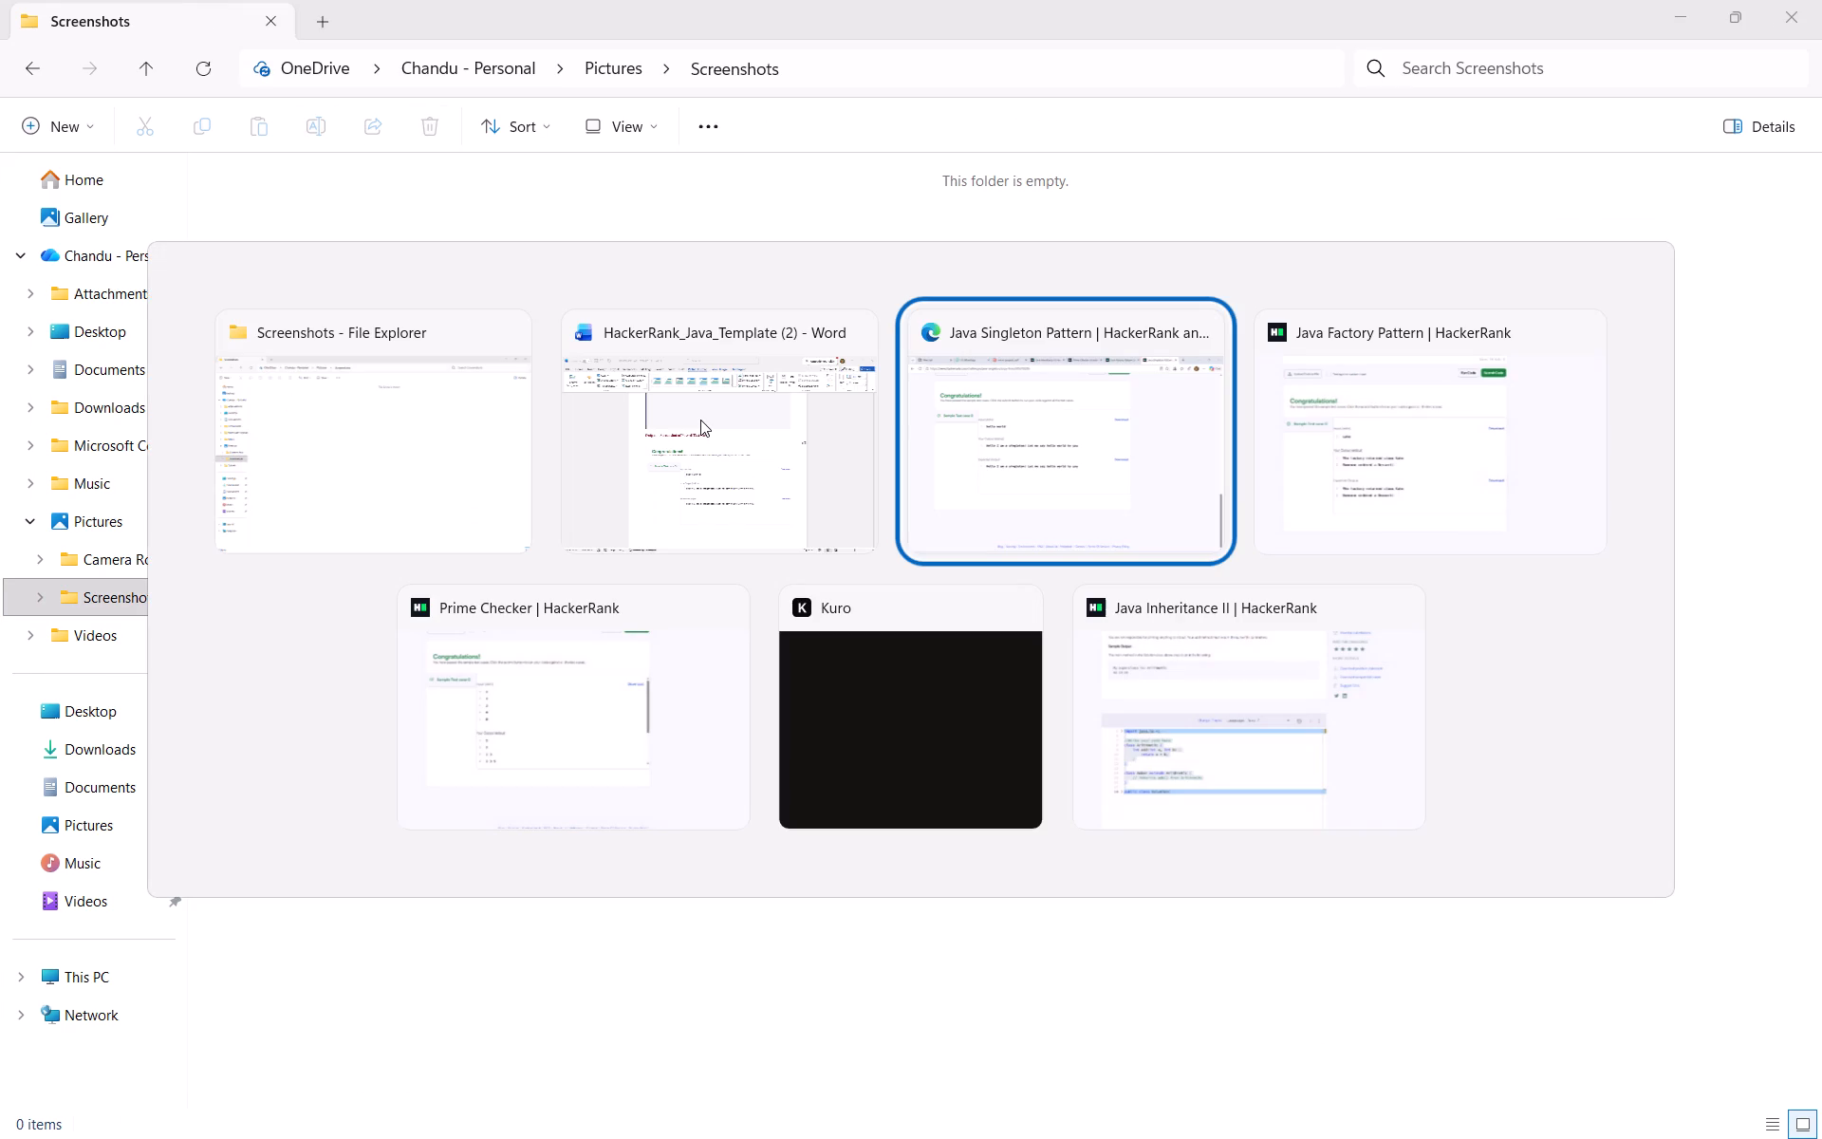
Switch to Word and open the HackerRank link of question 31, Java Visitor Pattern.
{"action": "scroll", "coordinate": [700, 420], "scroll_direction": "down", "scroll_amount": 2}
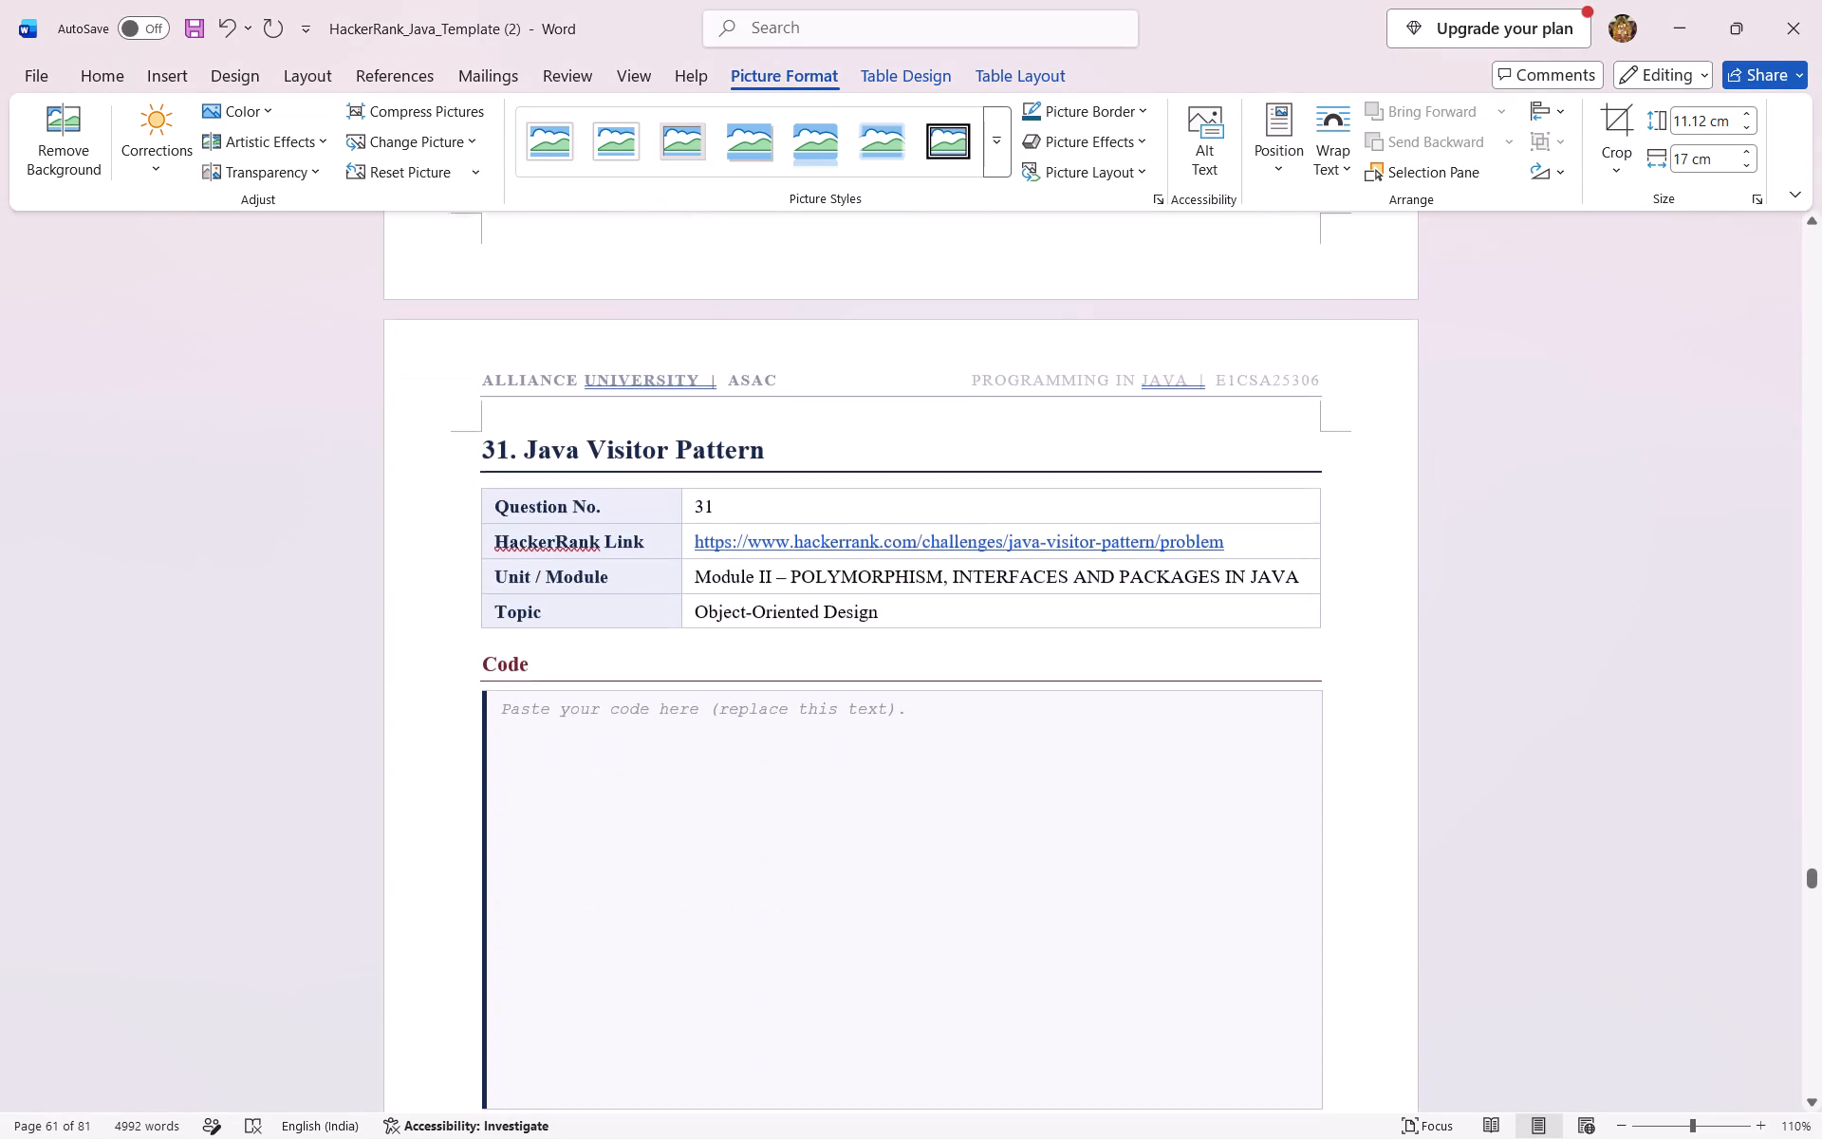
{"action": "scroll", "coordinate": [700, 420], "scroll_direction": "down", "scroll_amount": 1}
{"action": "left_click", "coordinate": [848, 529], "text": "ctrl"}
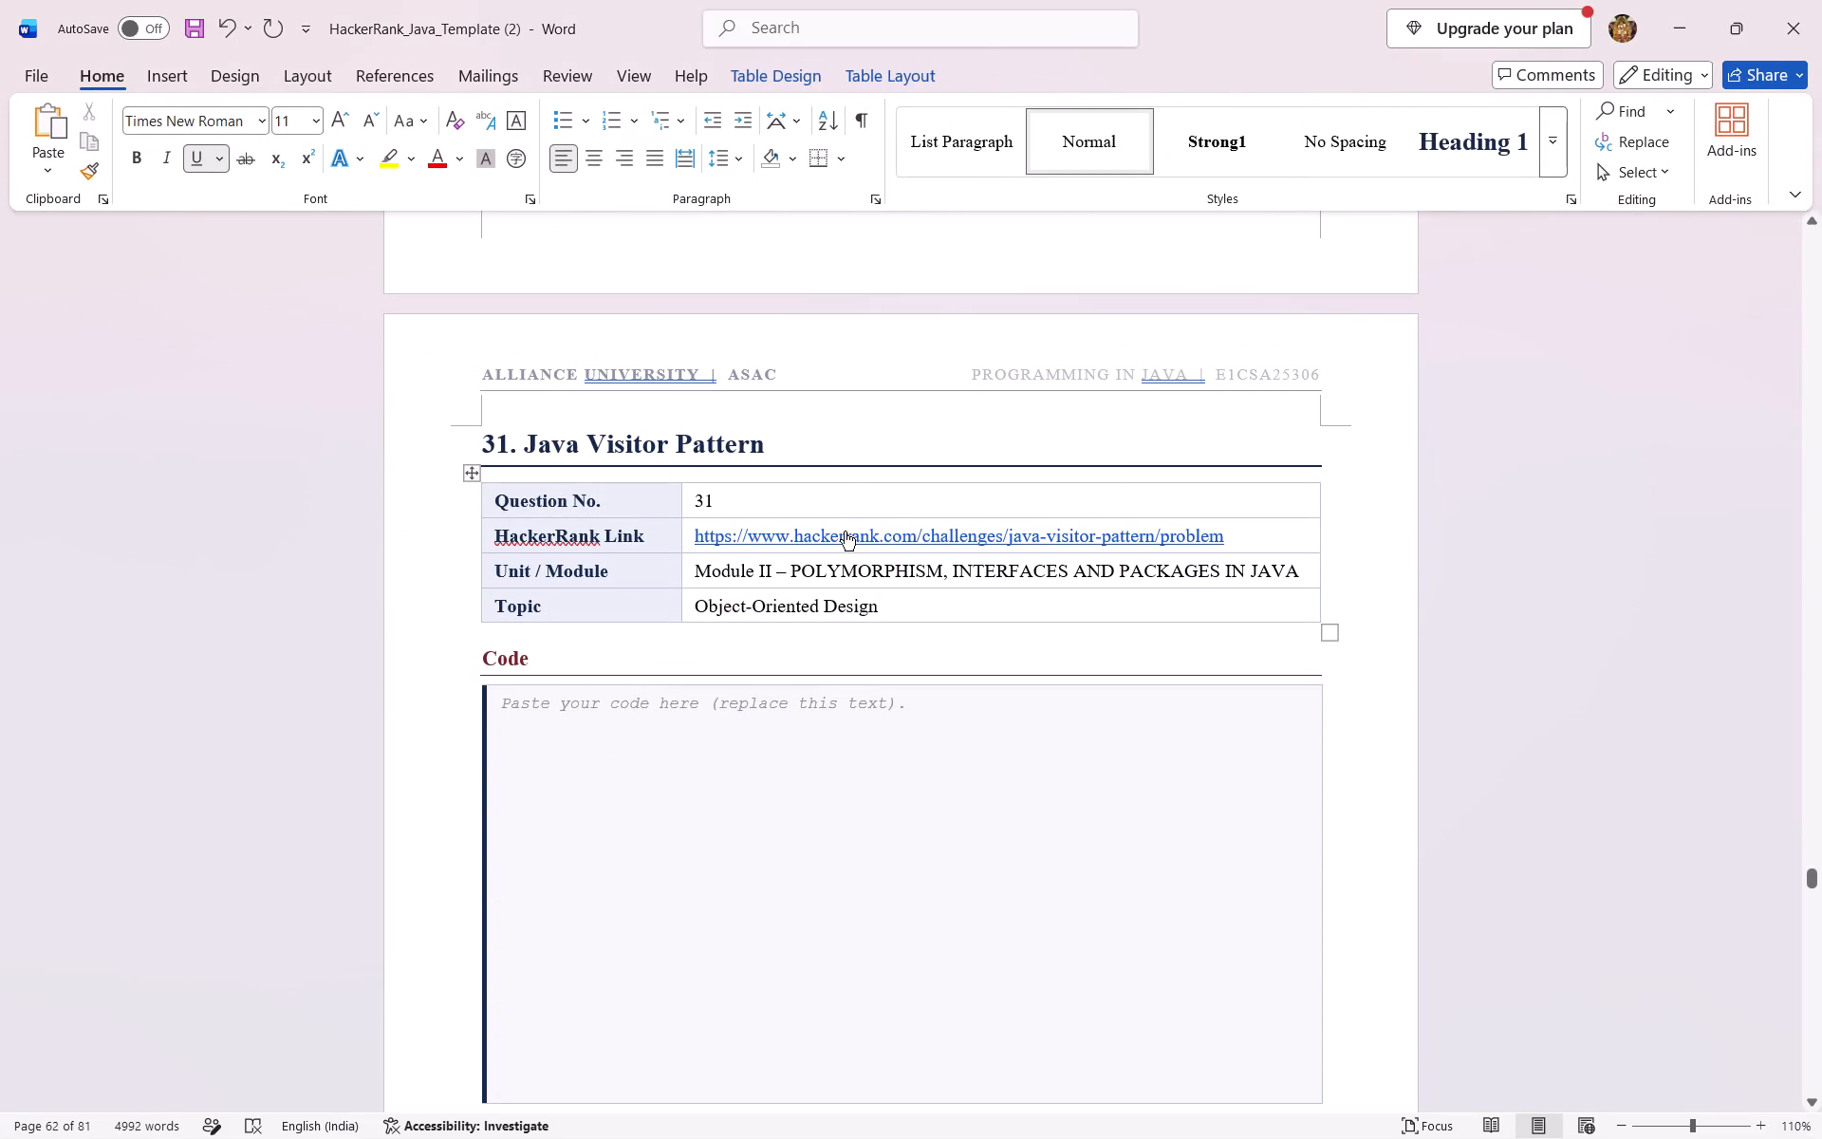
{"action": "left_click", "coordinate": [835, 539], "text": "ctrl"}
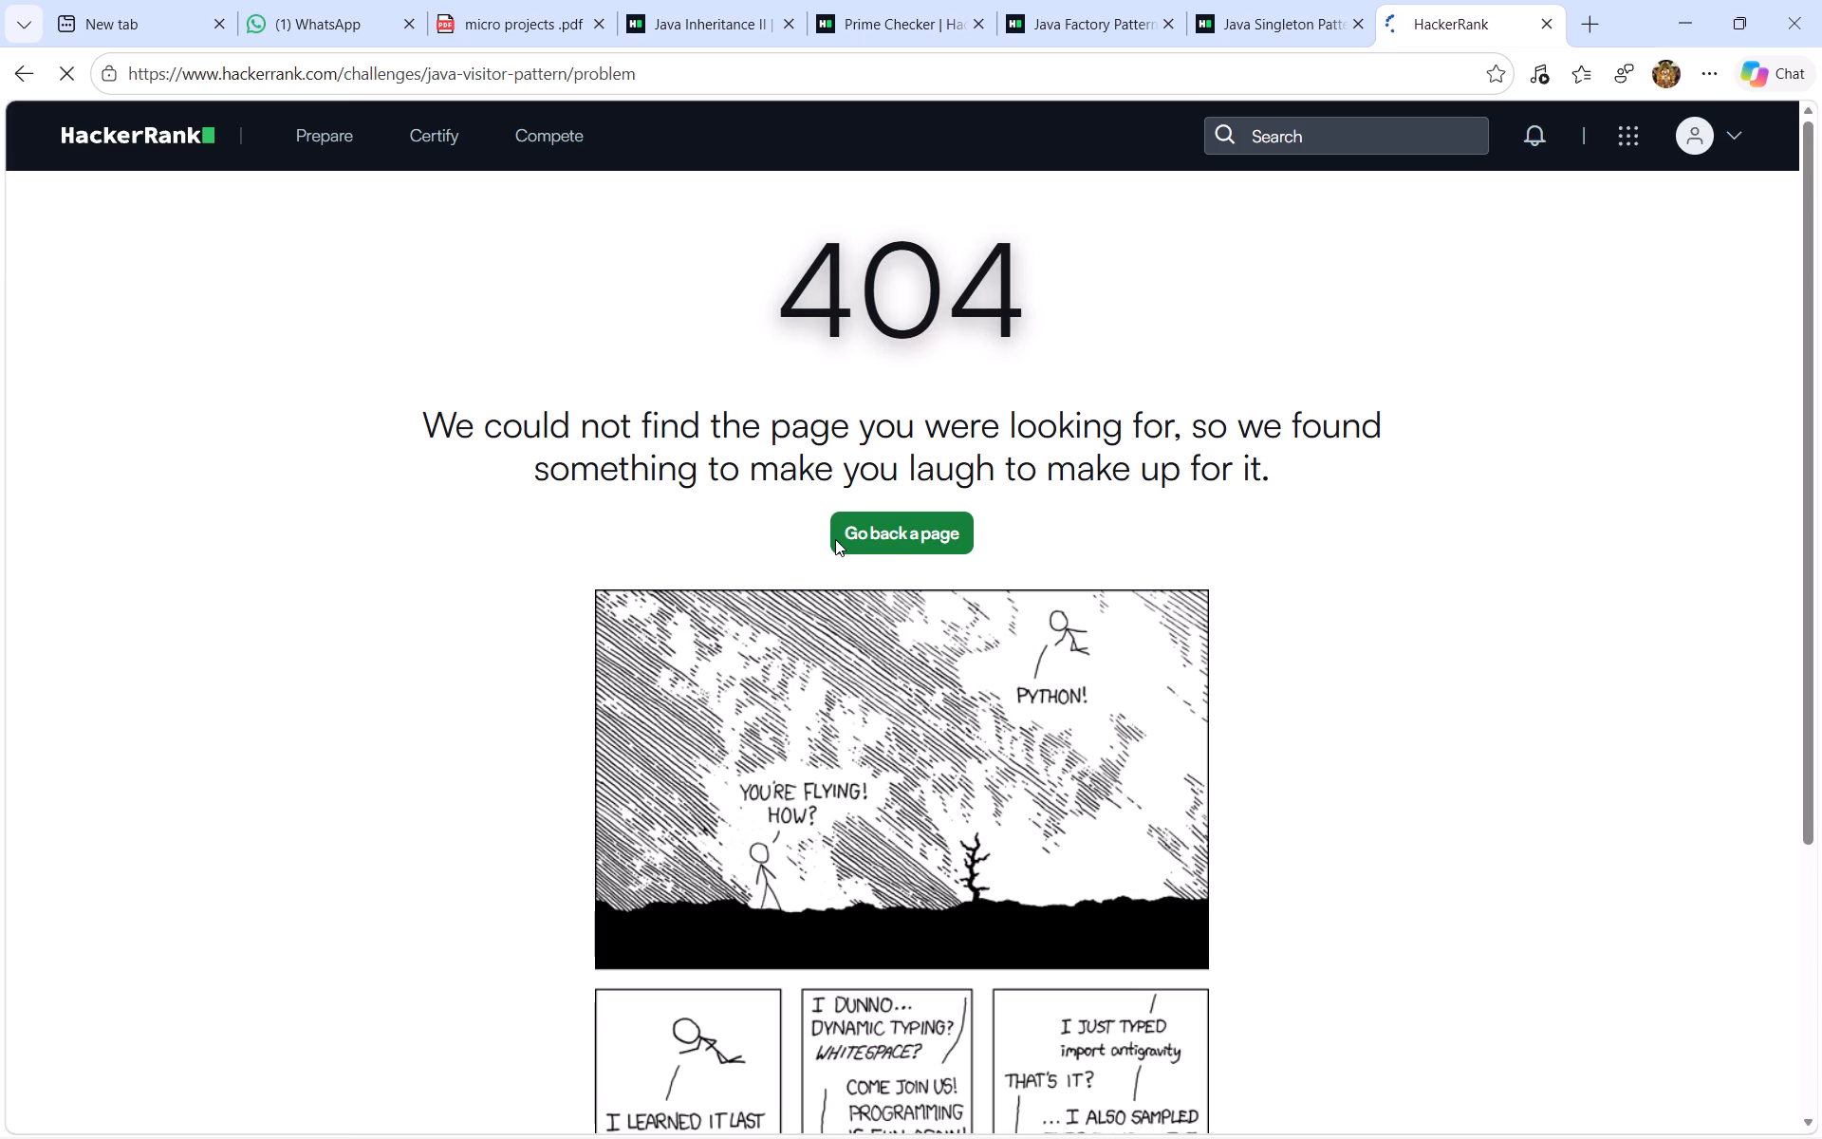
Close the Java Singleton Pattern and Java Factory Pattern pages in the browser.
{"action": "left_click", "coordinate": [1295, 0]}
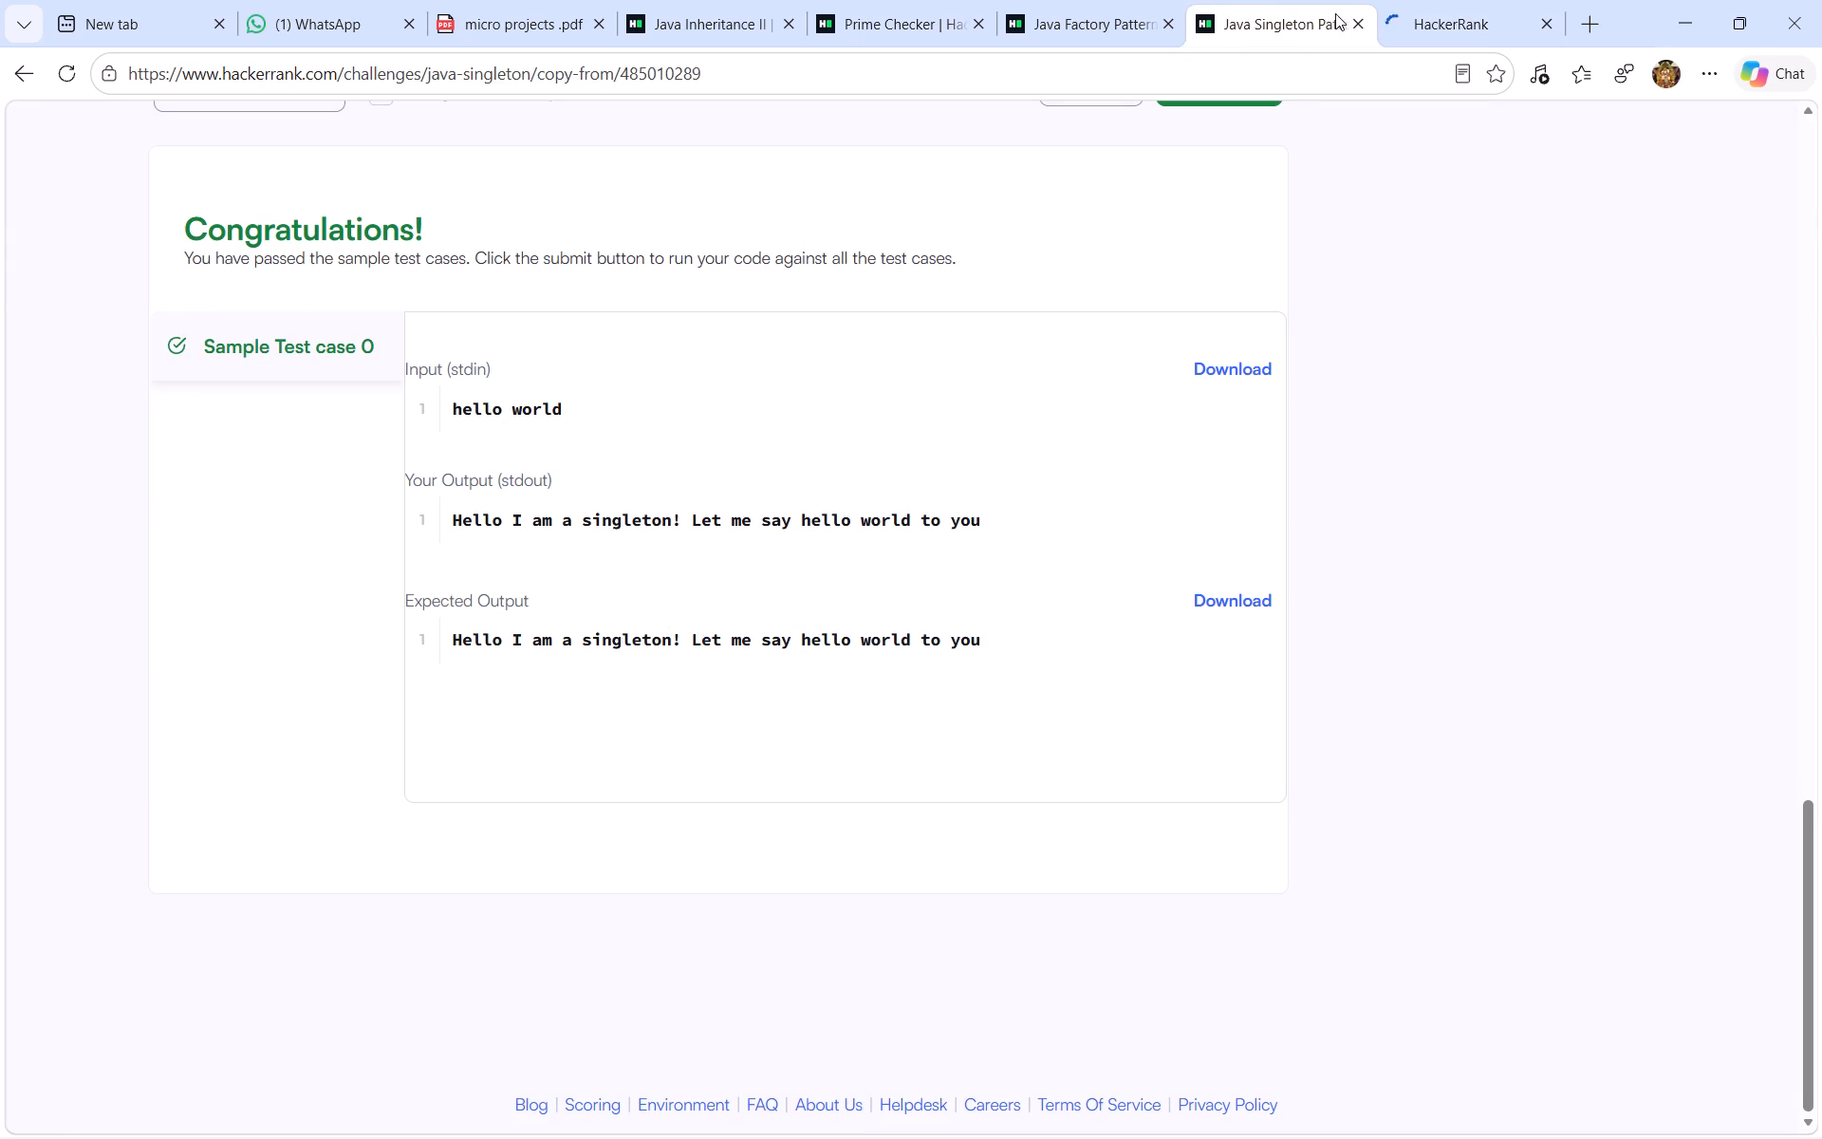
{"action": "left_click", "coordinate": [1362, 23]}
{"action": "left_click", "coordinate": [1170, 26]}
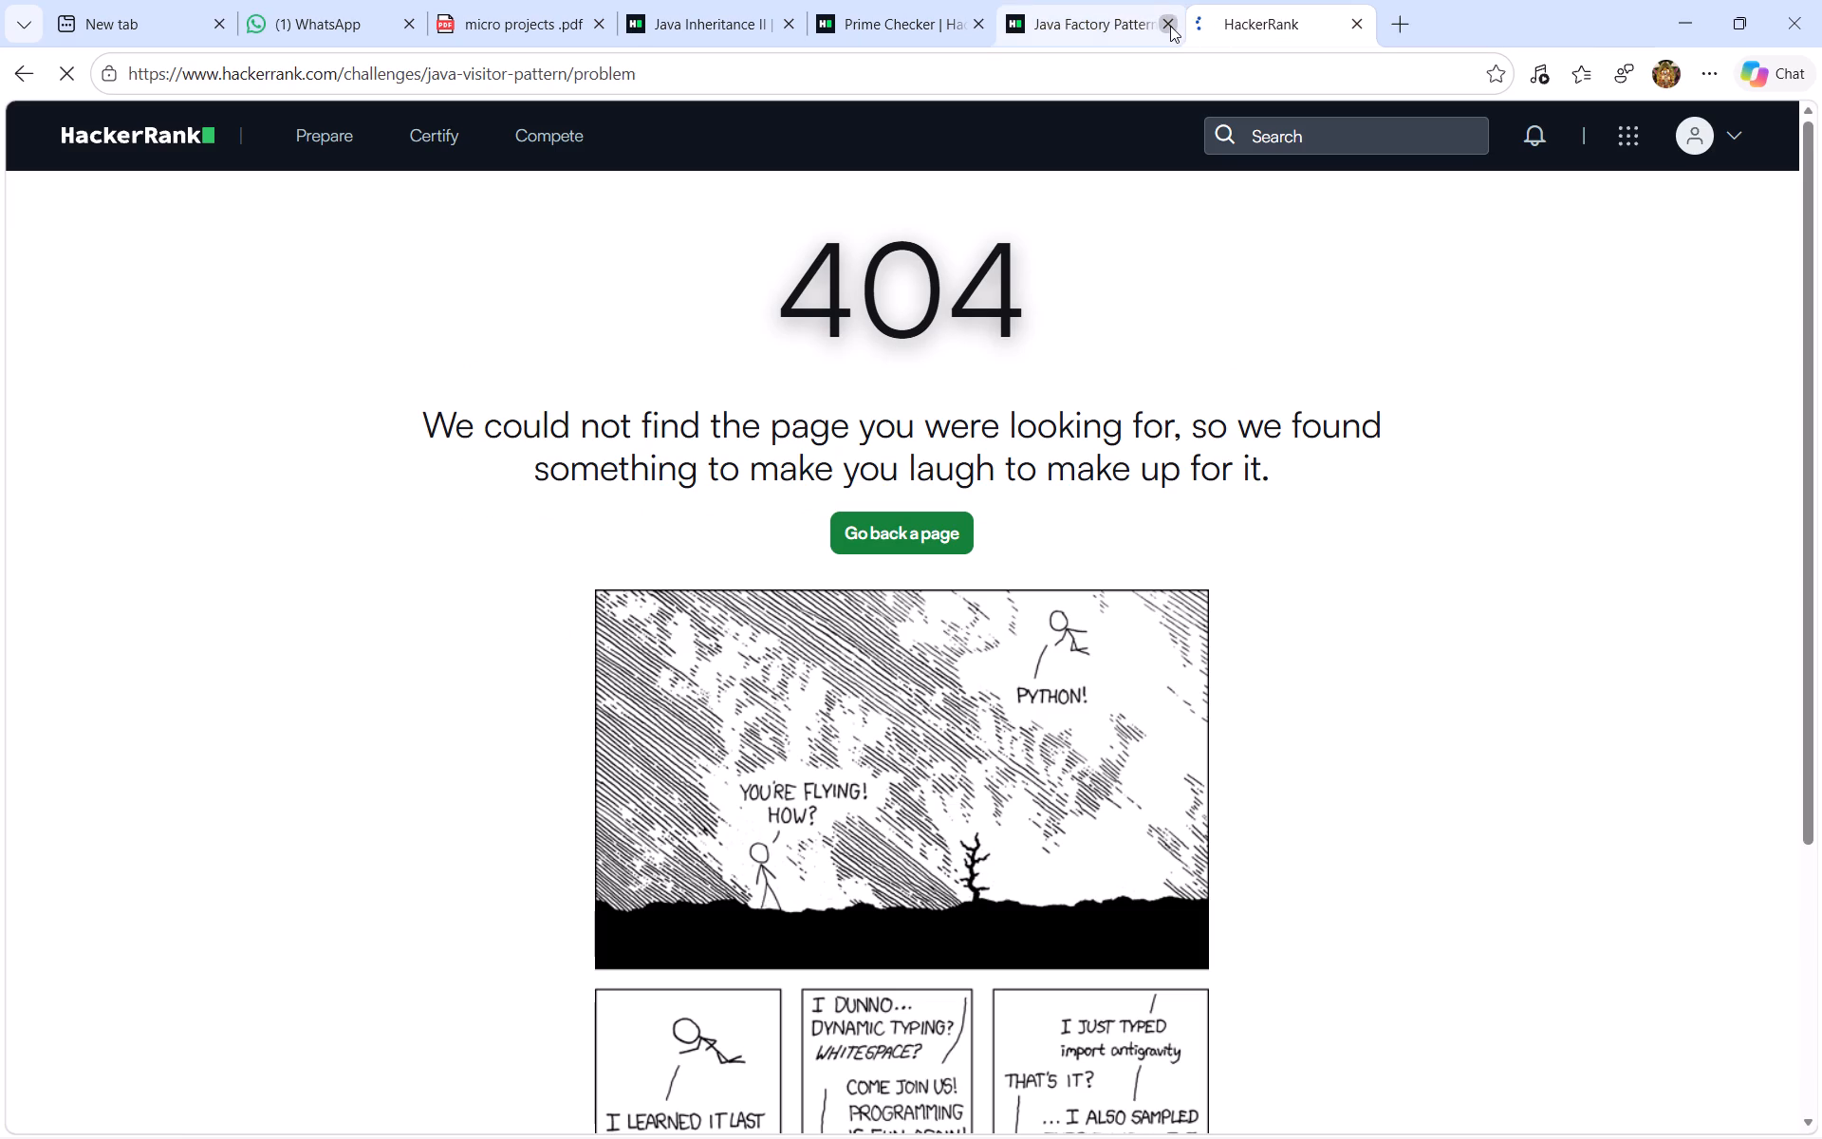
Open HackerRank's Java challenge list from the Java Inheritance II page.
{"action": "left_click", "coordinate": [675, 0]}
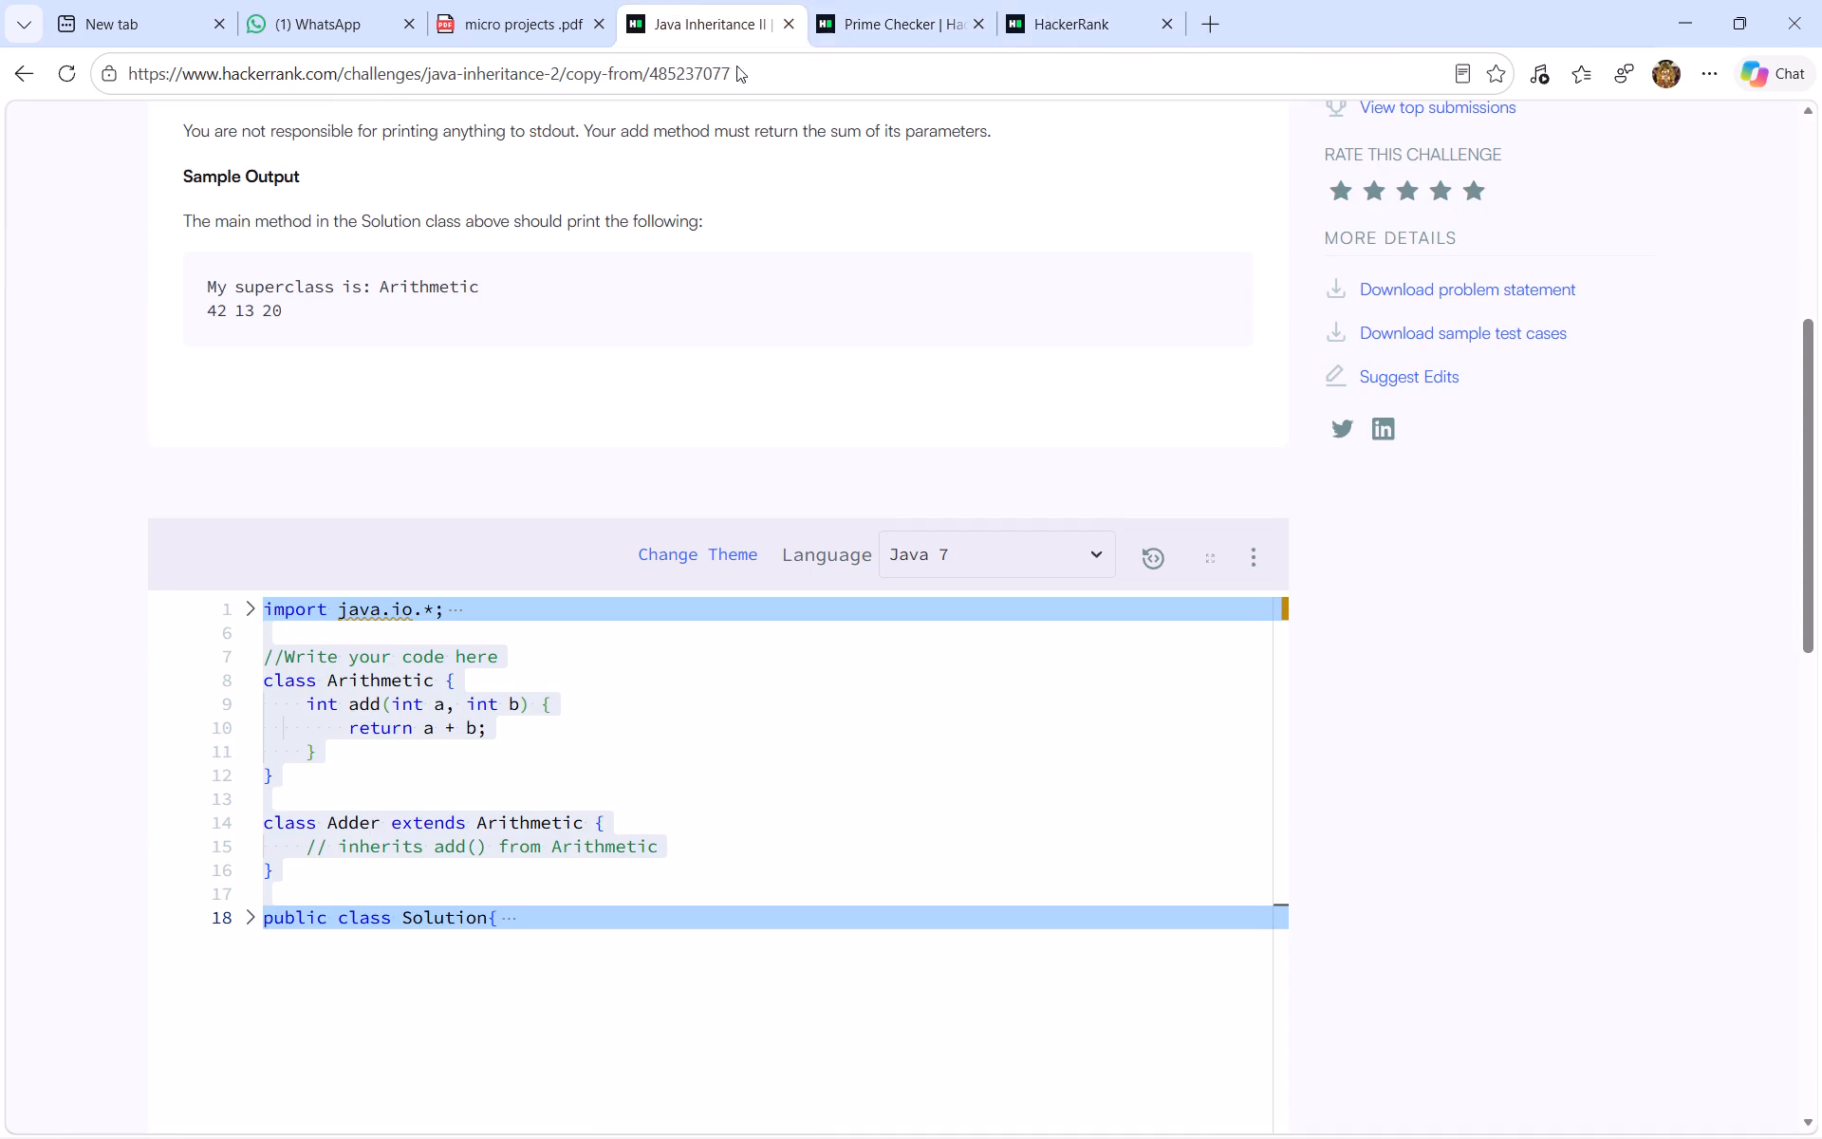
{"action": "scroll", "coordinate": [325, 131], "scroll_direction": "up", "scroll_amount": 8}
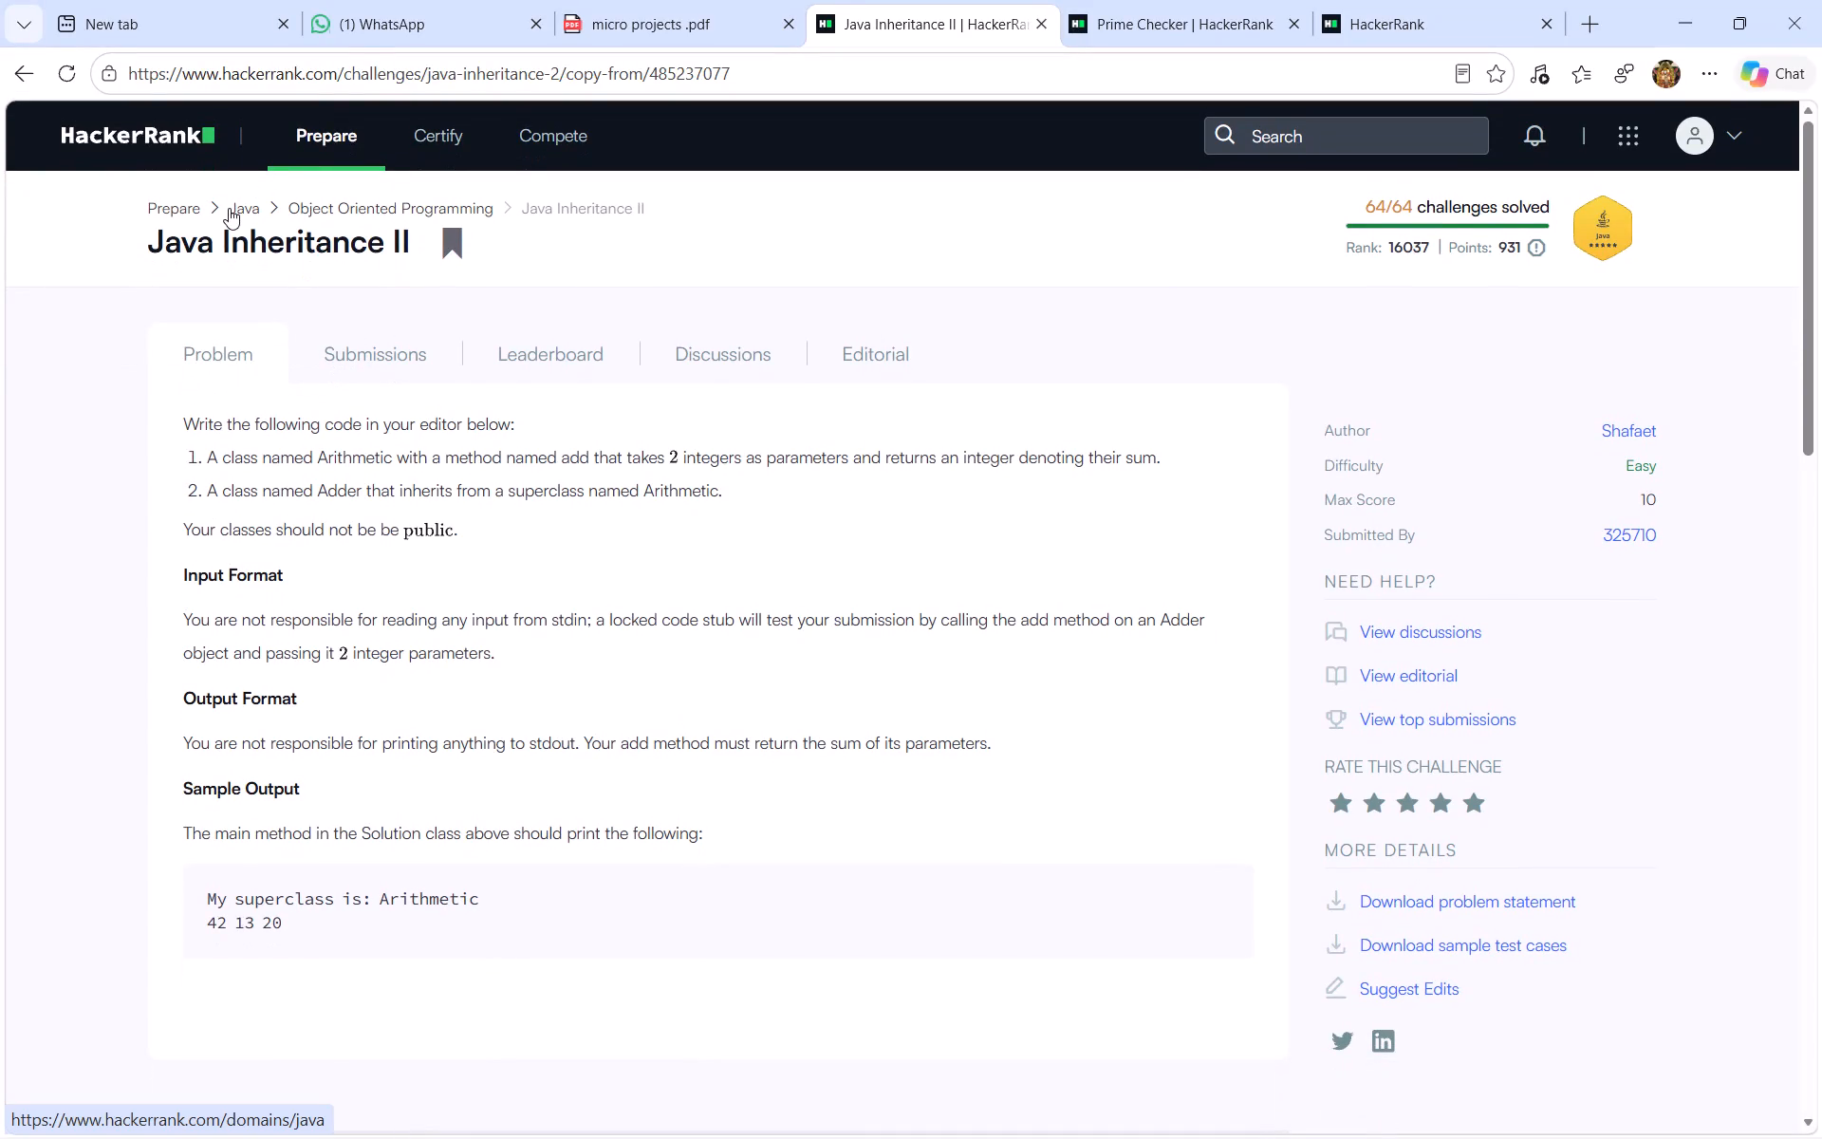
{"action": "left_click", "coordinate": [229, 208]}
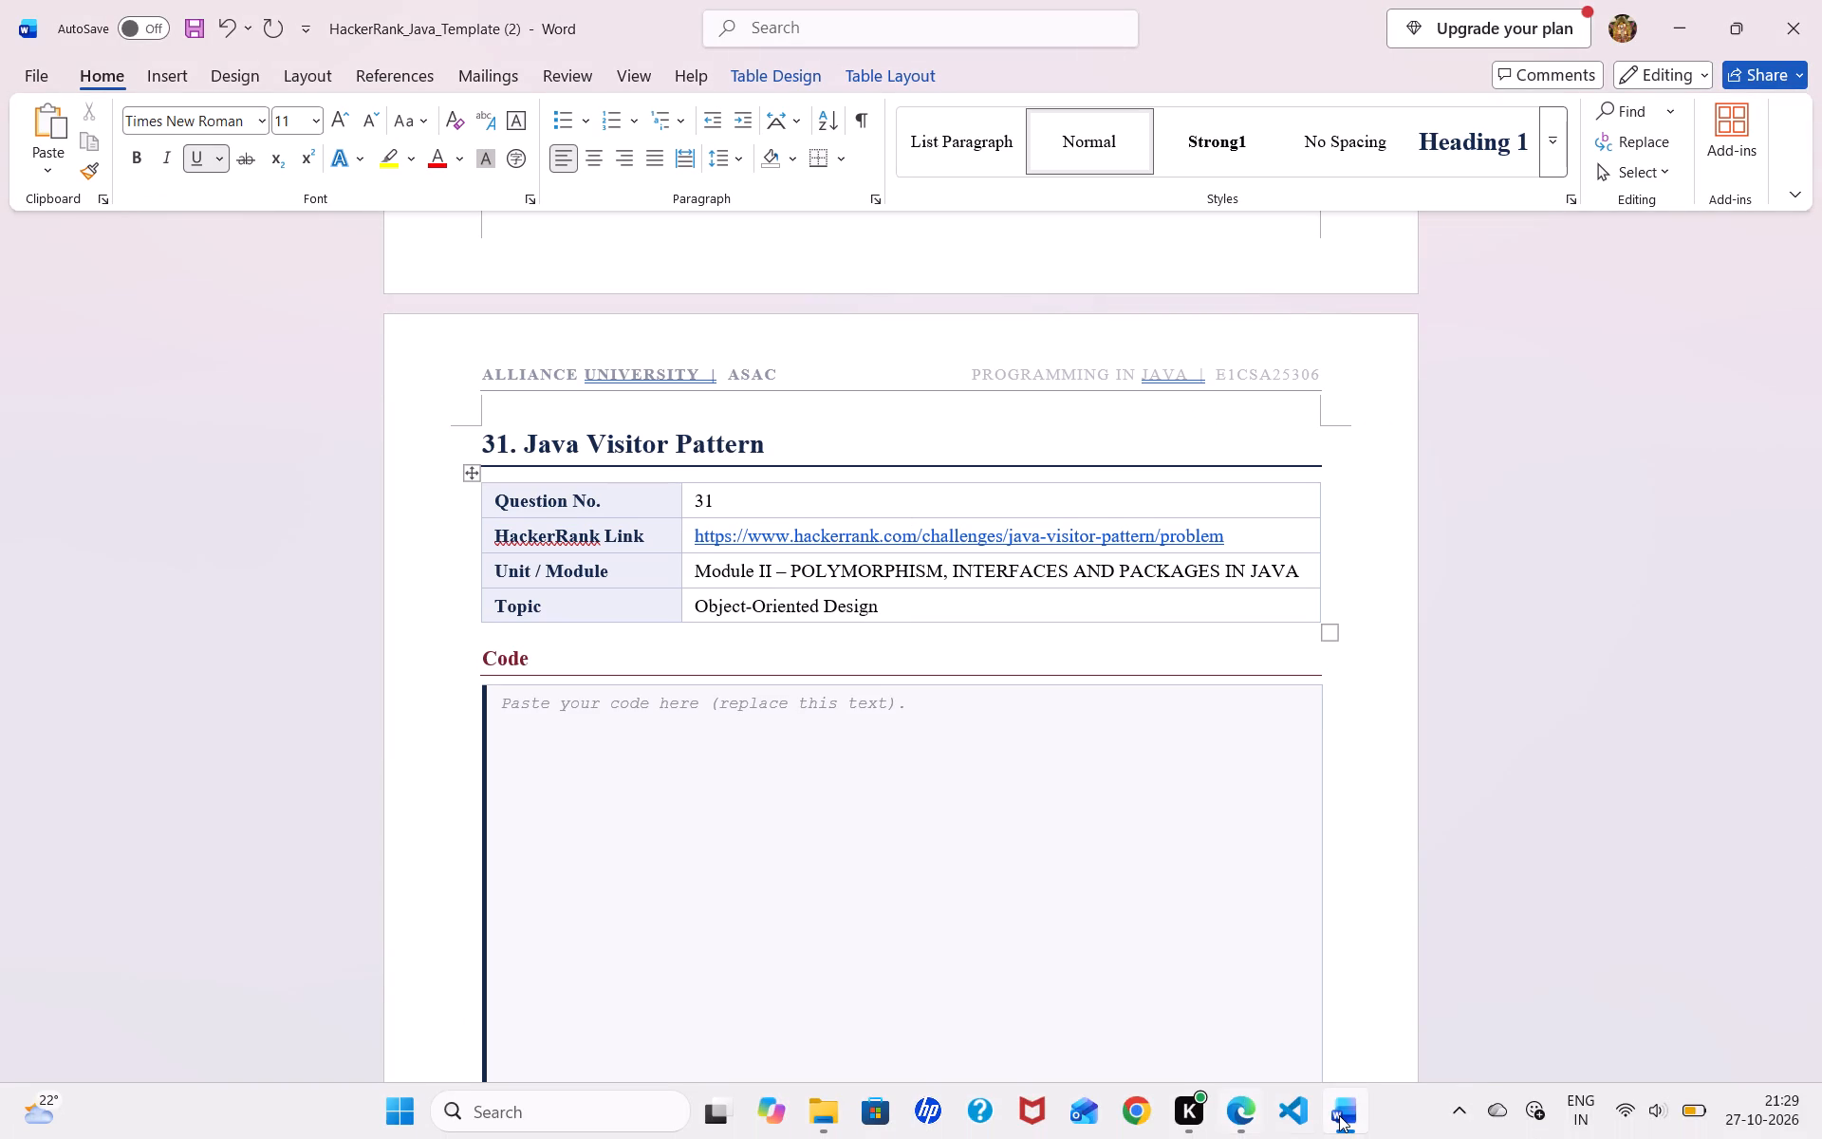
Check question 31's title in Word and open the matching Java Visitor Pattern challenge from the browser's Java challenge list.
{"action": "left_click", "coordinate": [1339, 1115]}
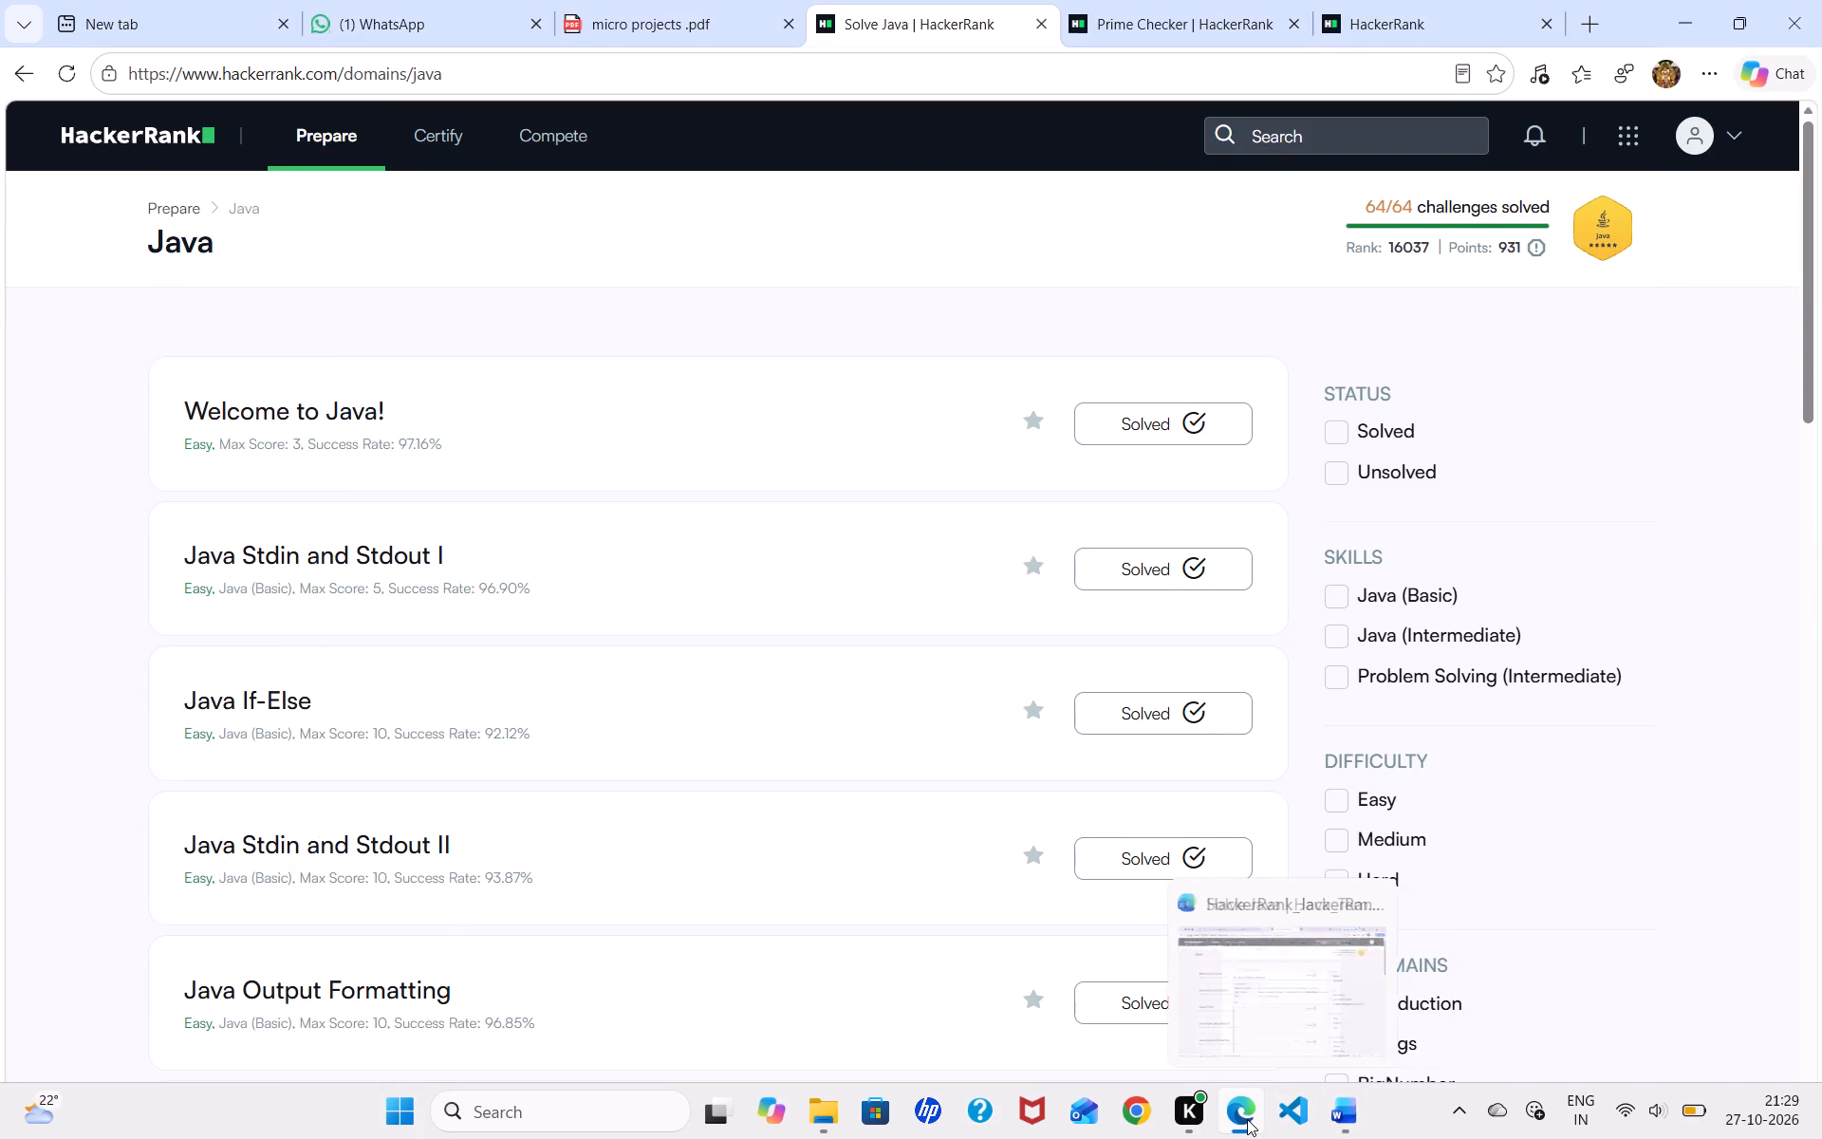
{"action": "left_click", "coordinate": [1247, 1119]}
{"action": "left_click", "coordinate": [1255, 1122]}
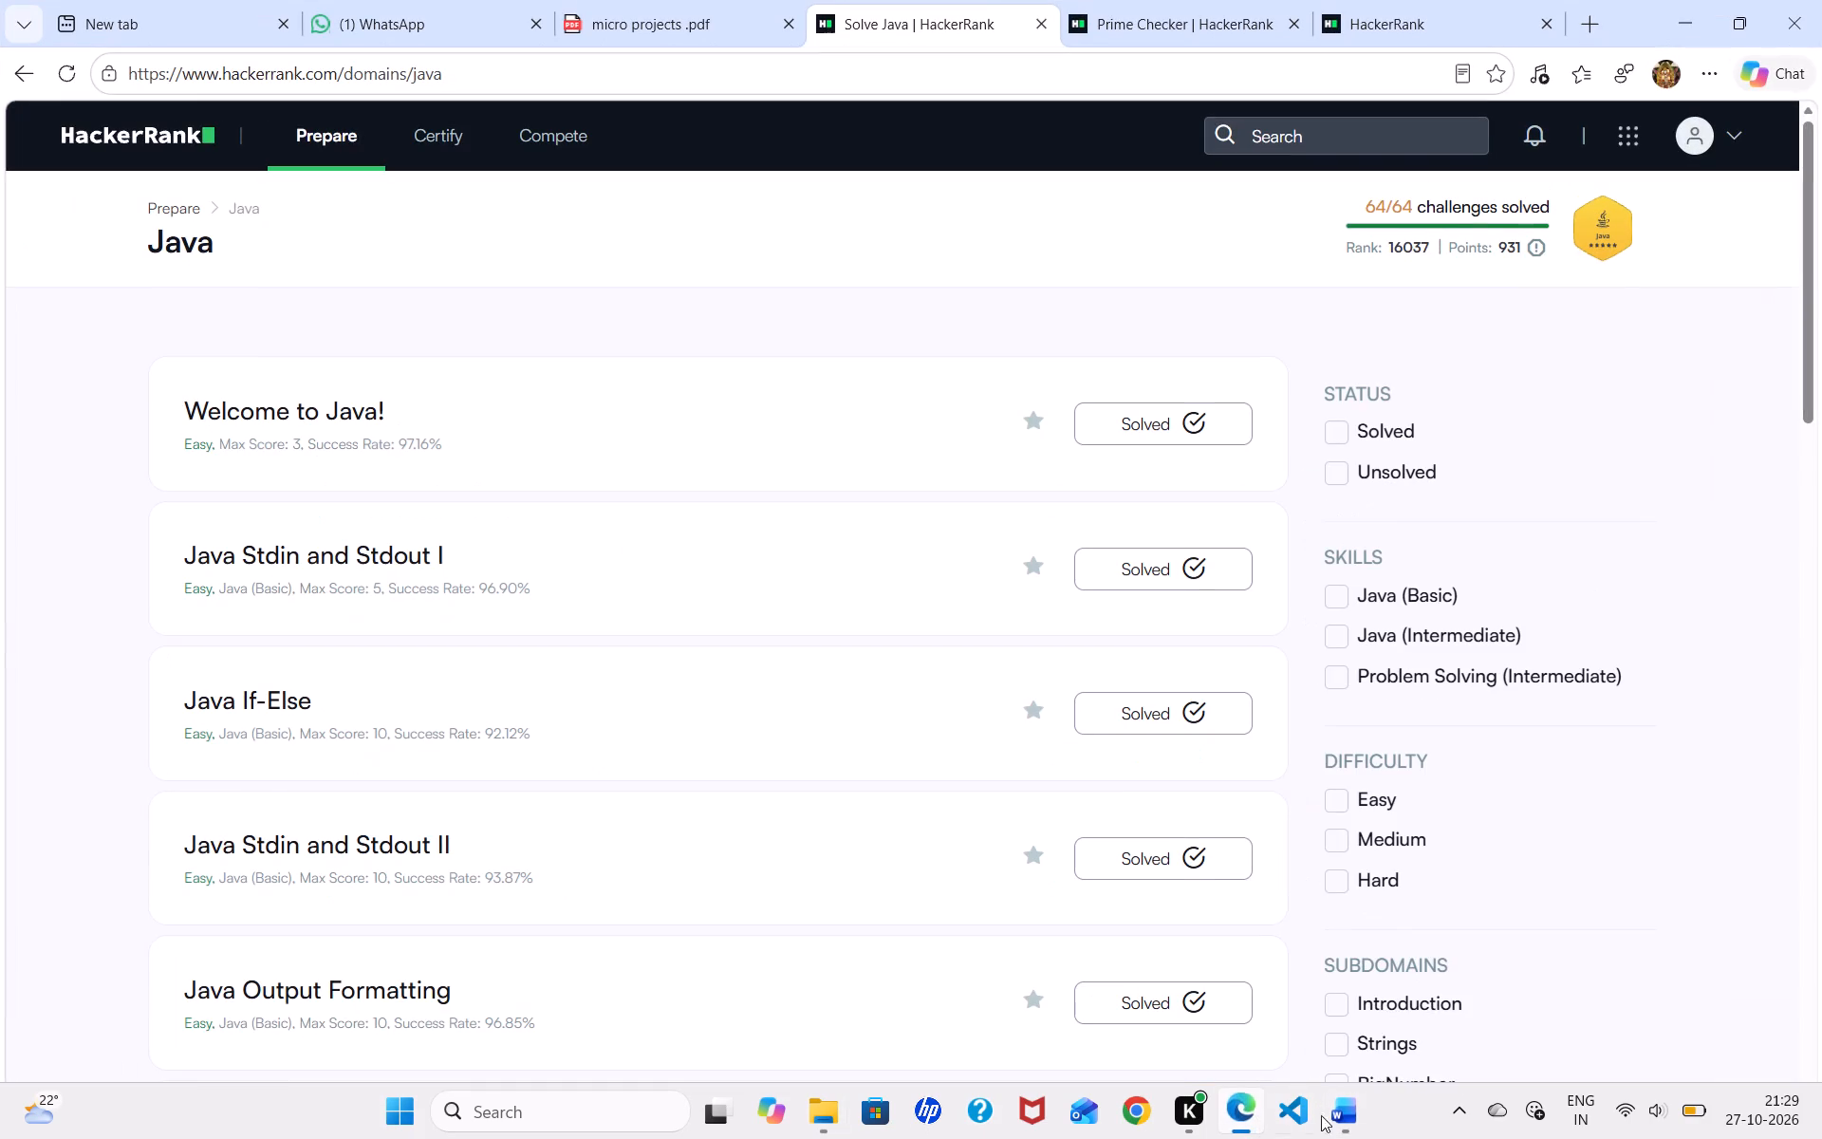
{"action": "left_click", "coordinate": [1333, 1117]}
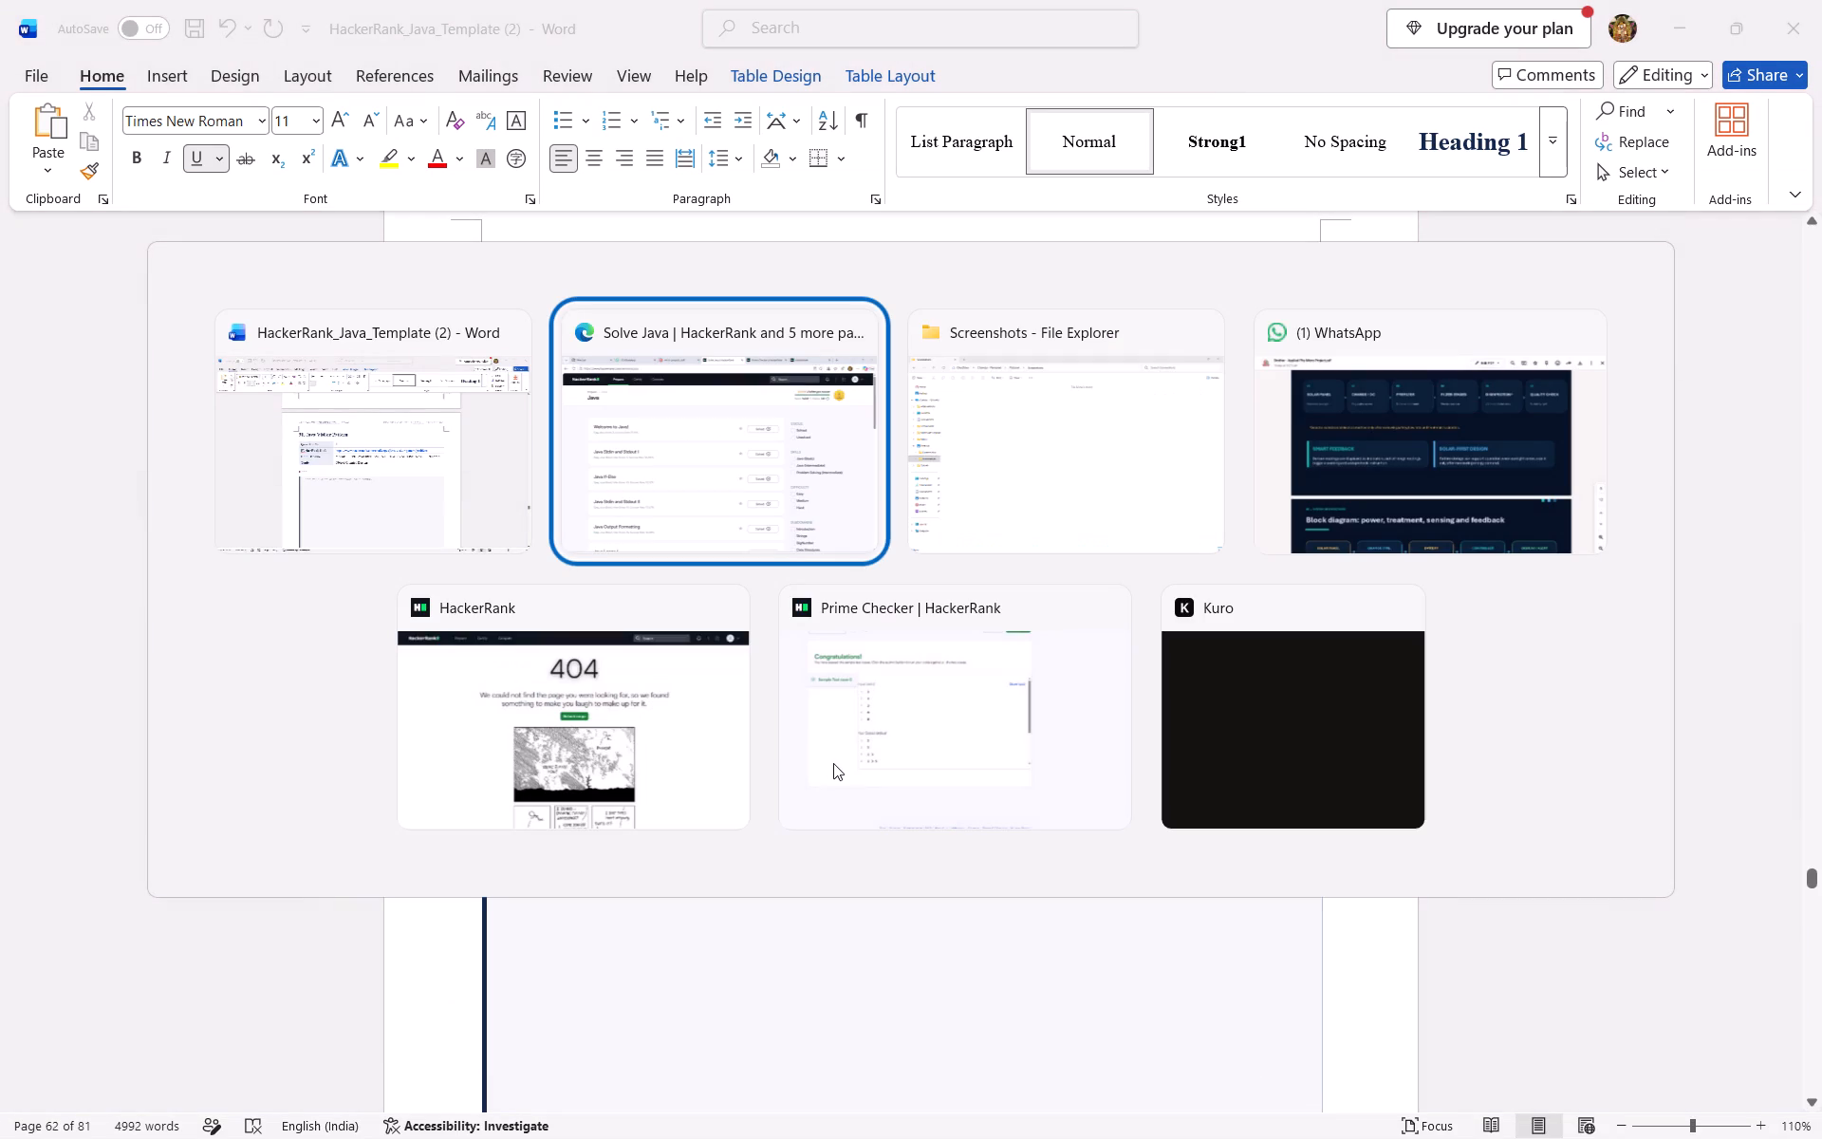
{"action": "scroll", "coordinate": [812, 817], "scroll_direction": "down", "scroll_amount": 10}
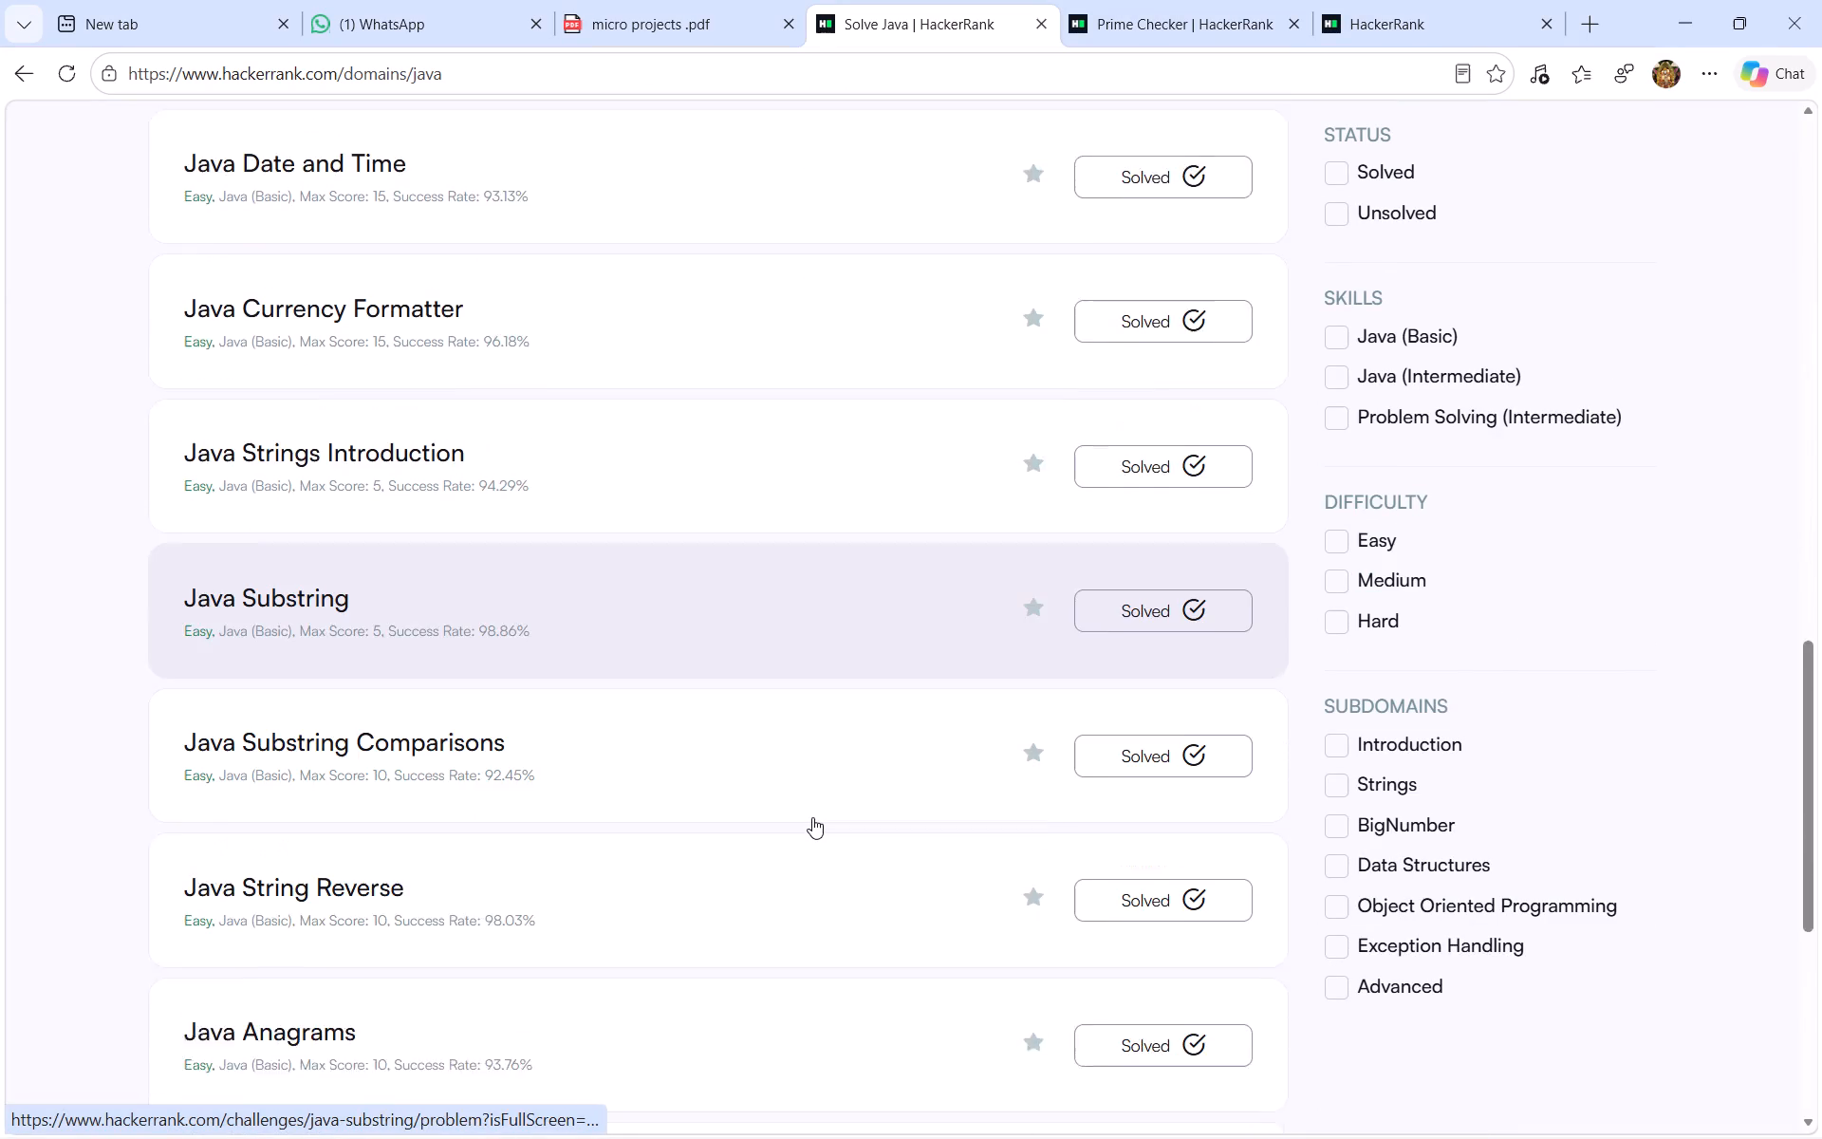
{"action": "scroll", "coordinate": [812, 817], "scroll_direction": "down", "scroll_amount": 4}
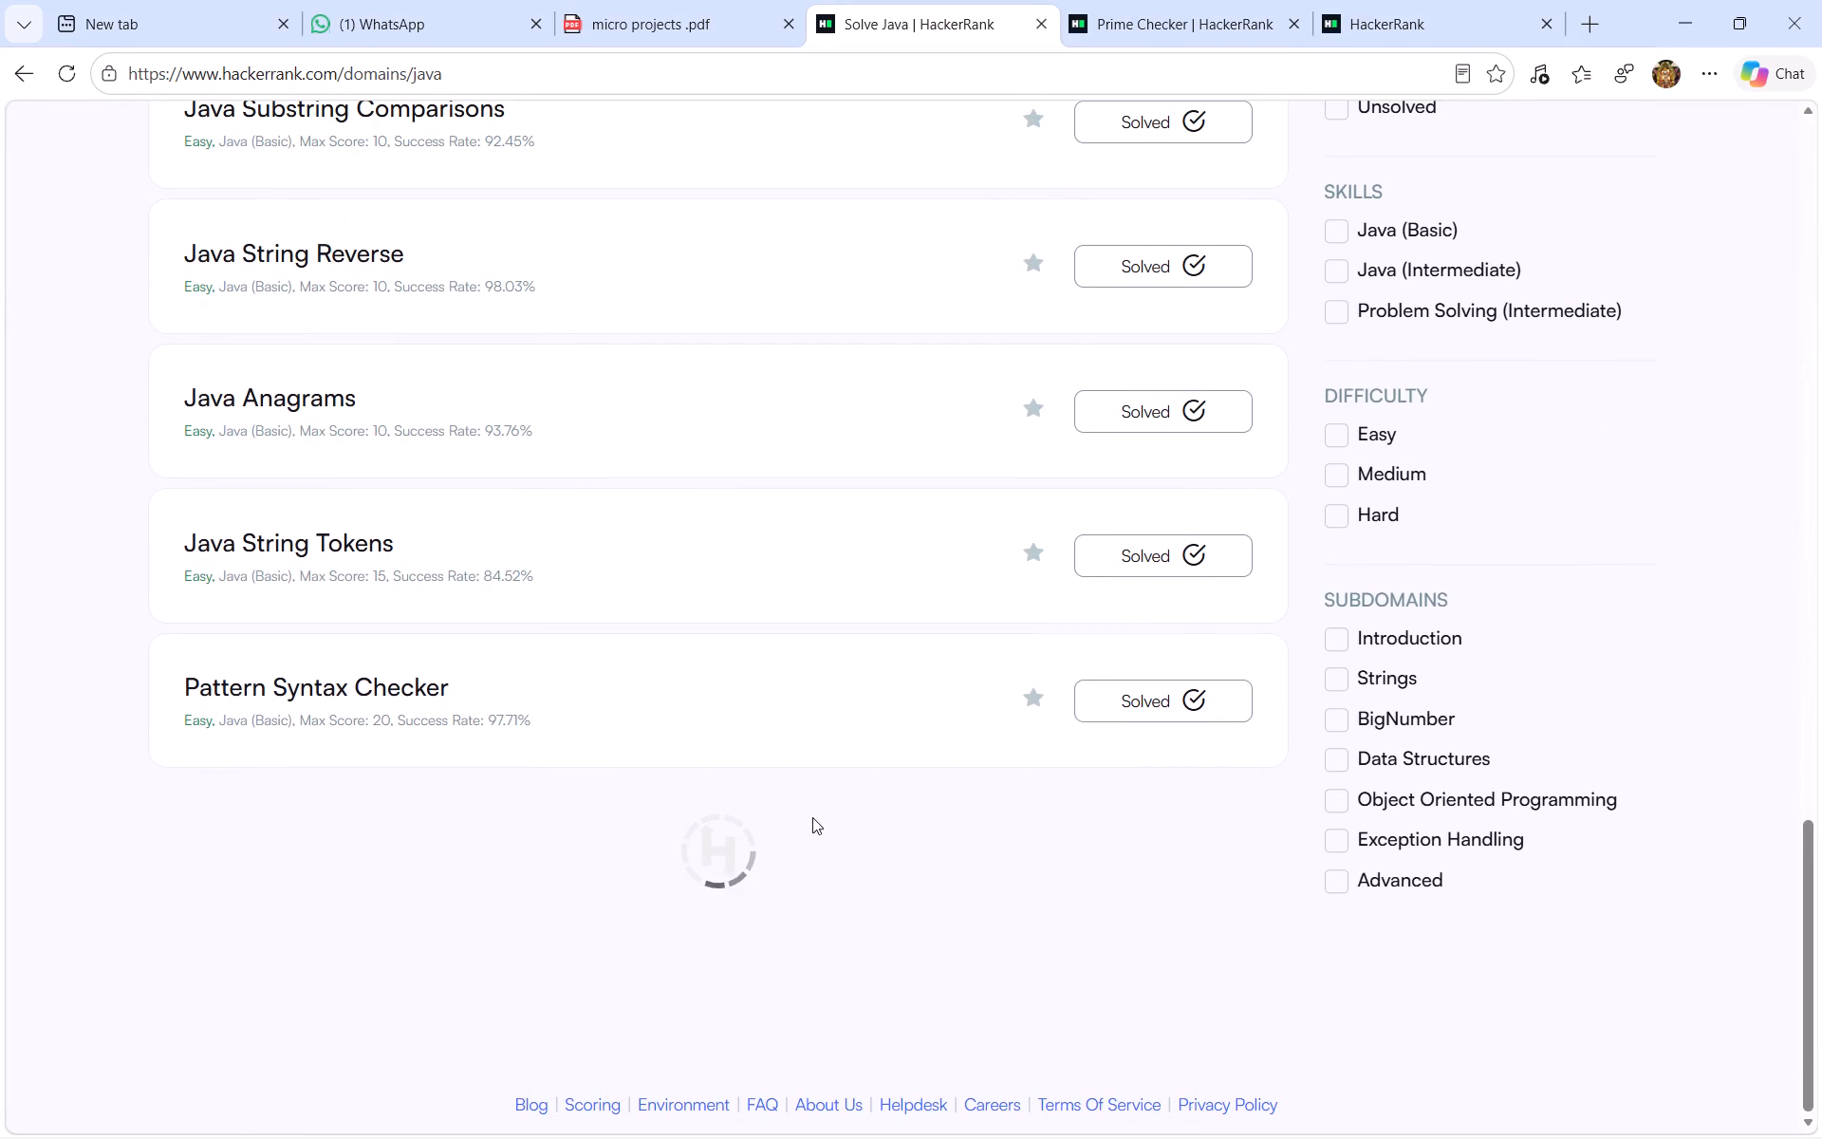
{"action": "scroll", "coordinate": [812, 817], "scroll_direction": "down", "scroll_amount": 3}
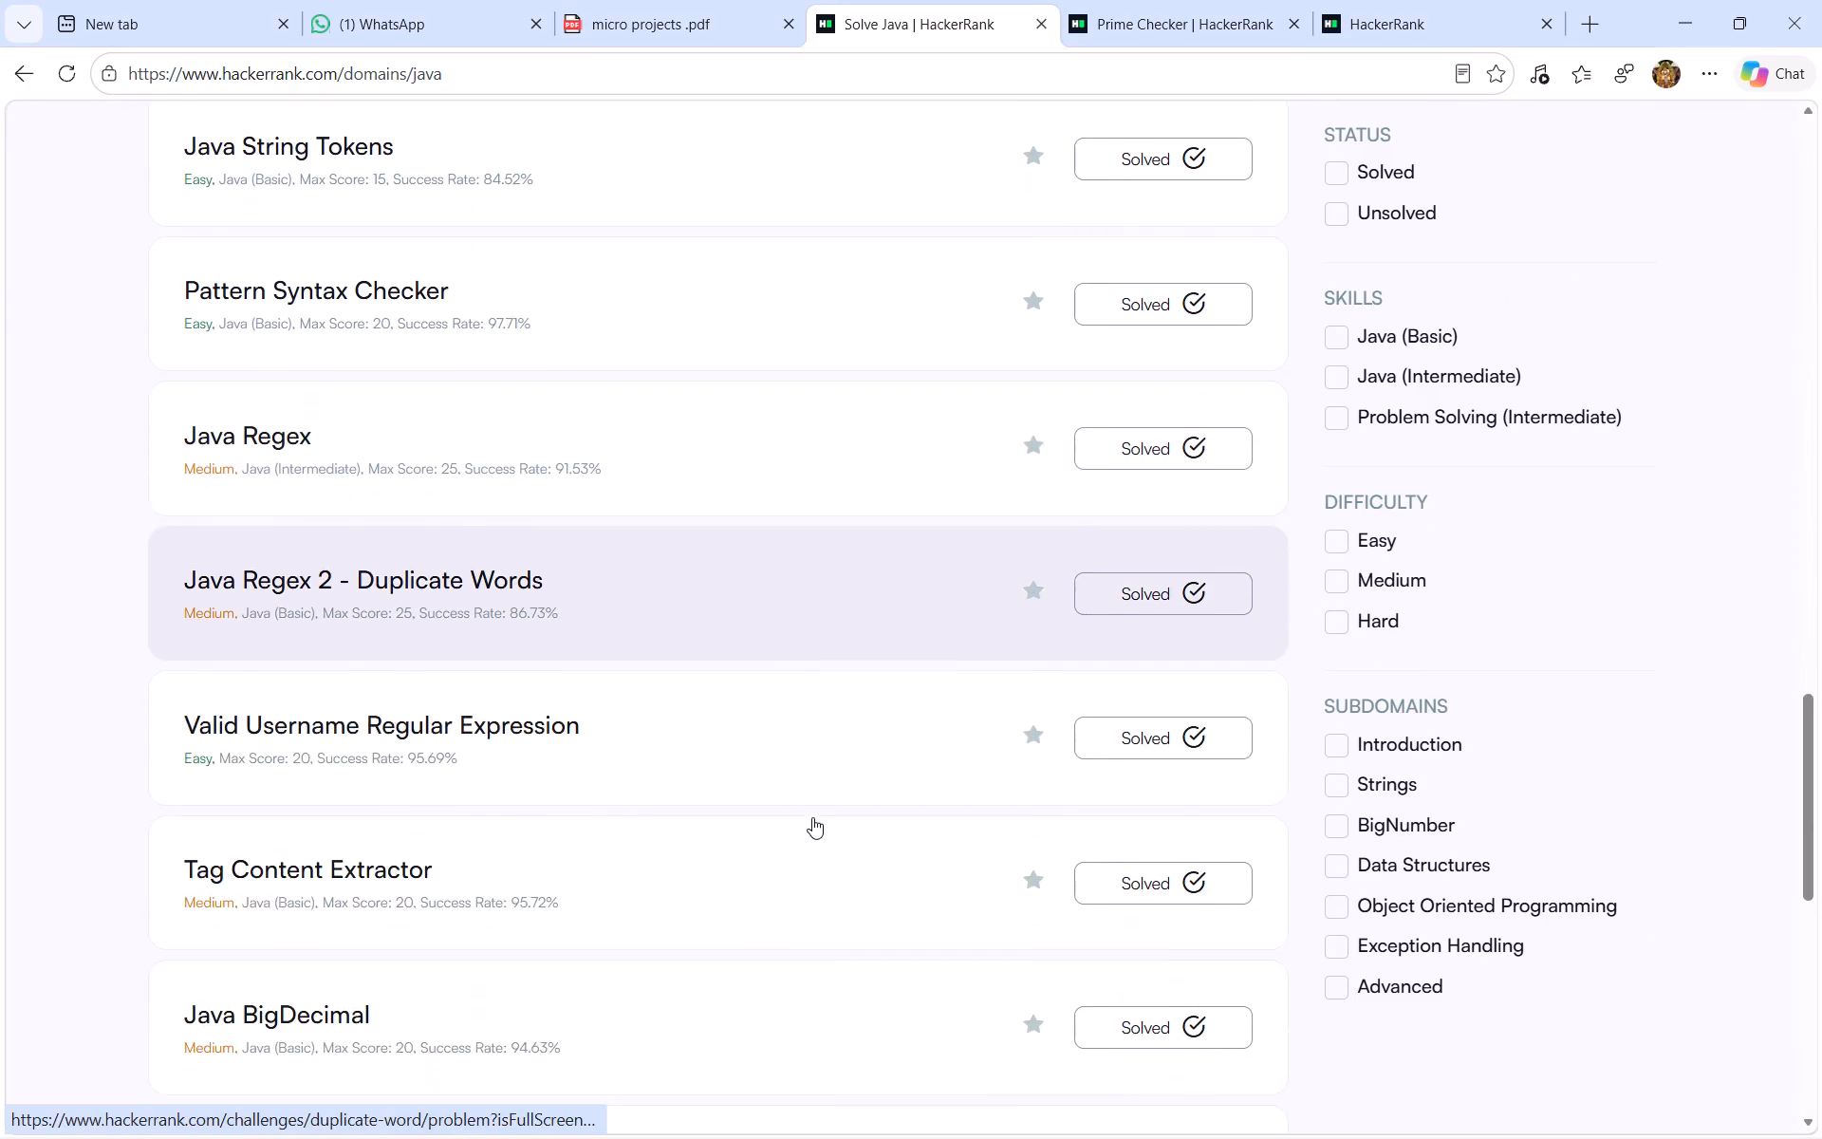
{"action": "scroll", "coordinate": [812, 817], "scroll_direction": "down", "scroll_amount": 5}
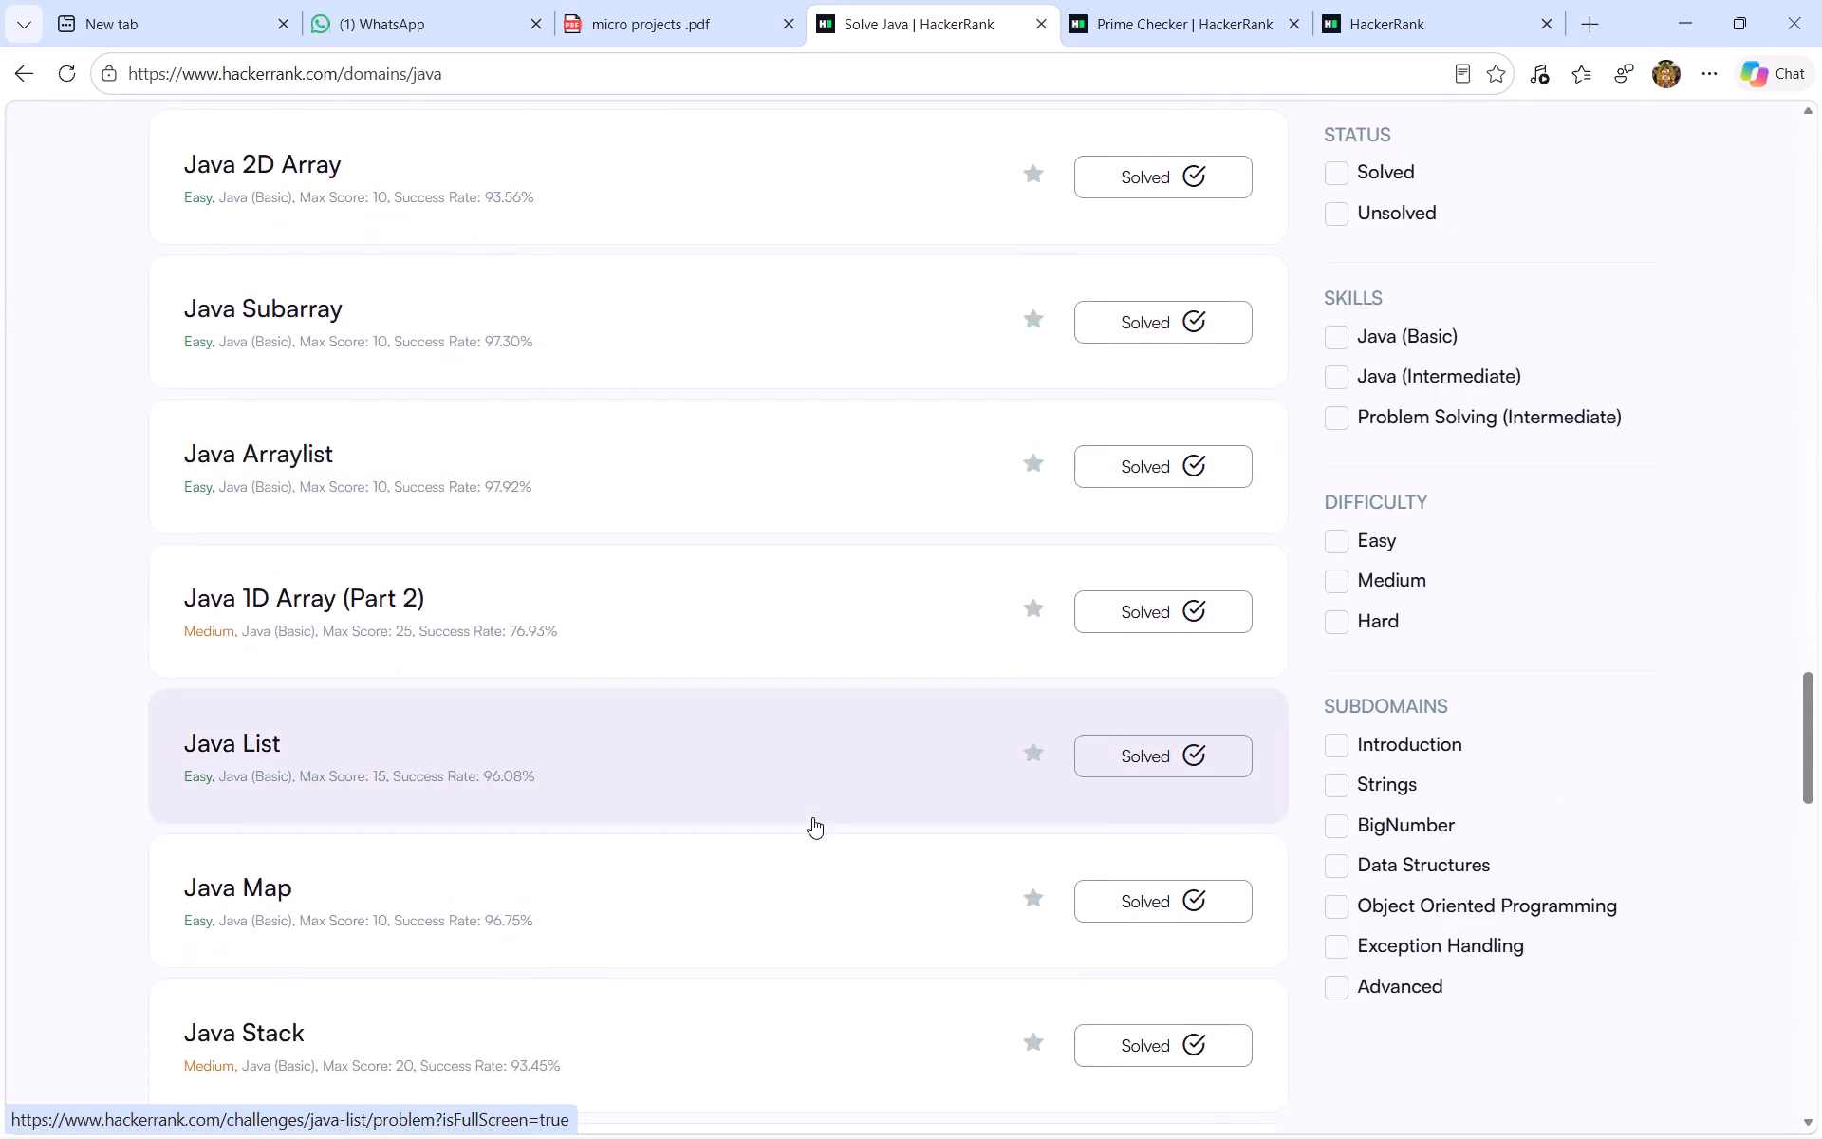
{"action": "scroll", "coordinate": [812, 817], "scroll_direction": "down", "scroll_amount": 5}
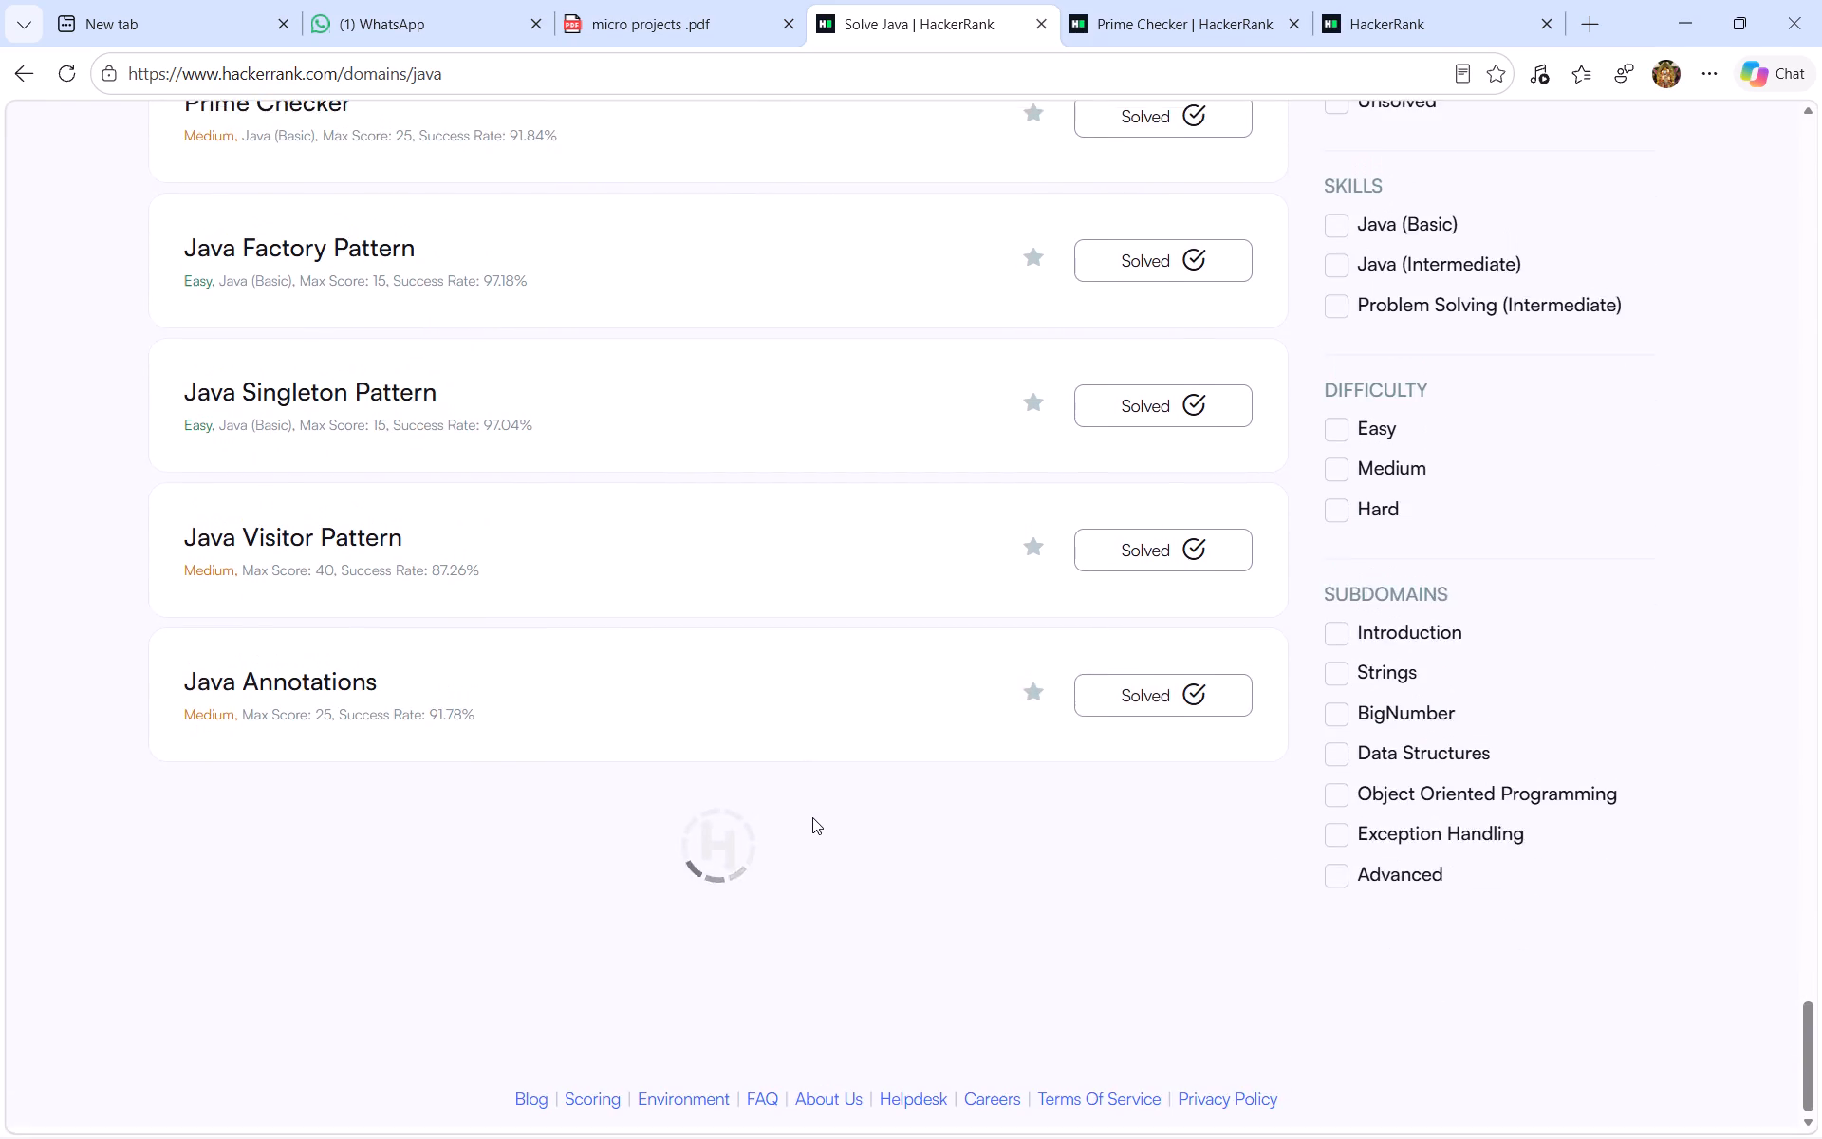
{"action": "scroll", "coordinate": [812, 817], "scroll_direction": "down", "scroll_amount": 2}
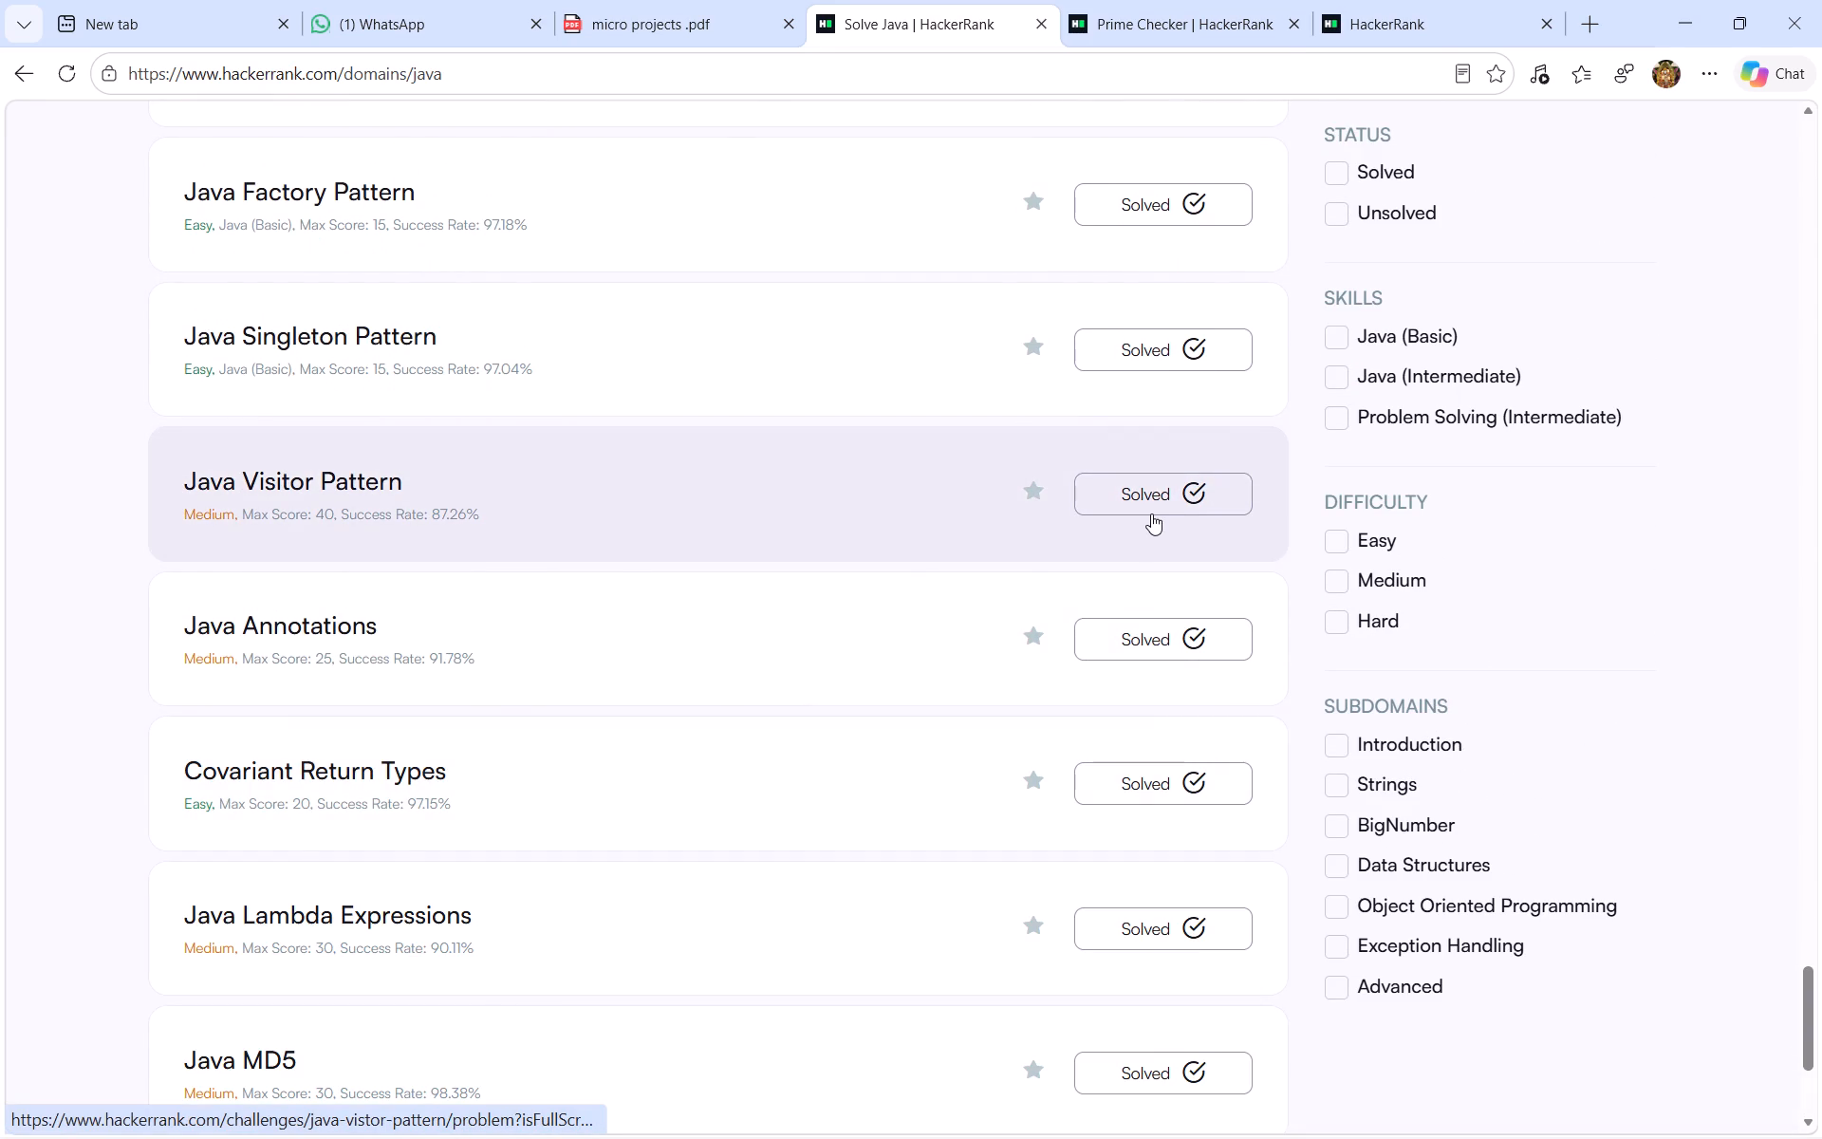
{"action": "left_click", "coordinate": [1142, 505]}
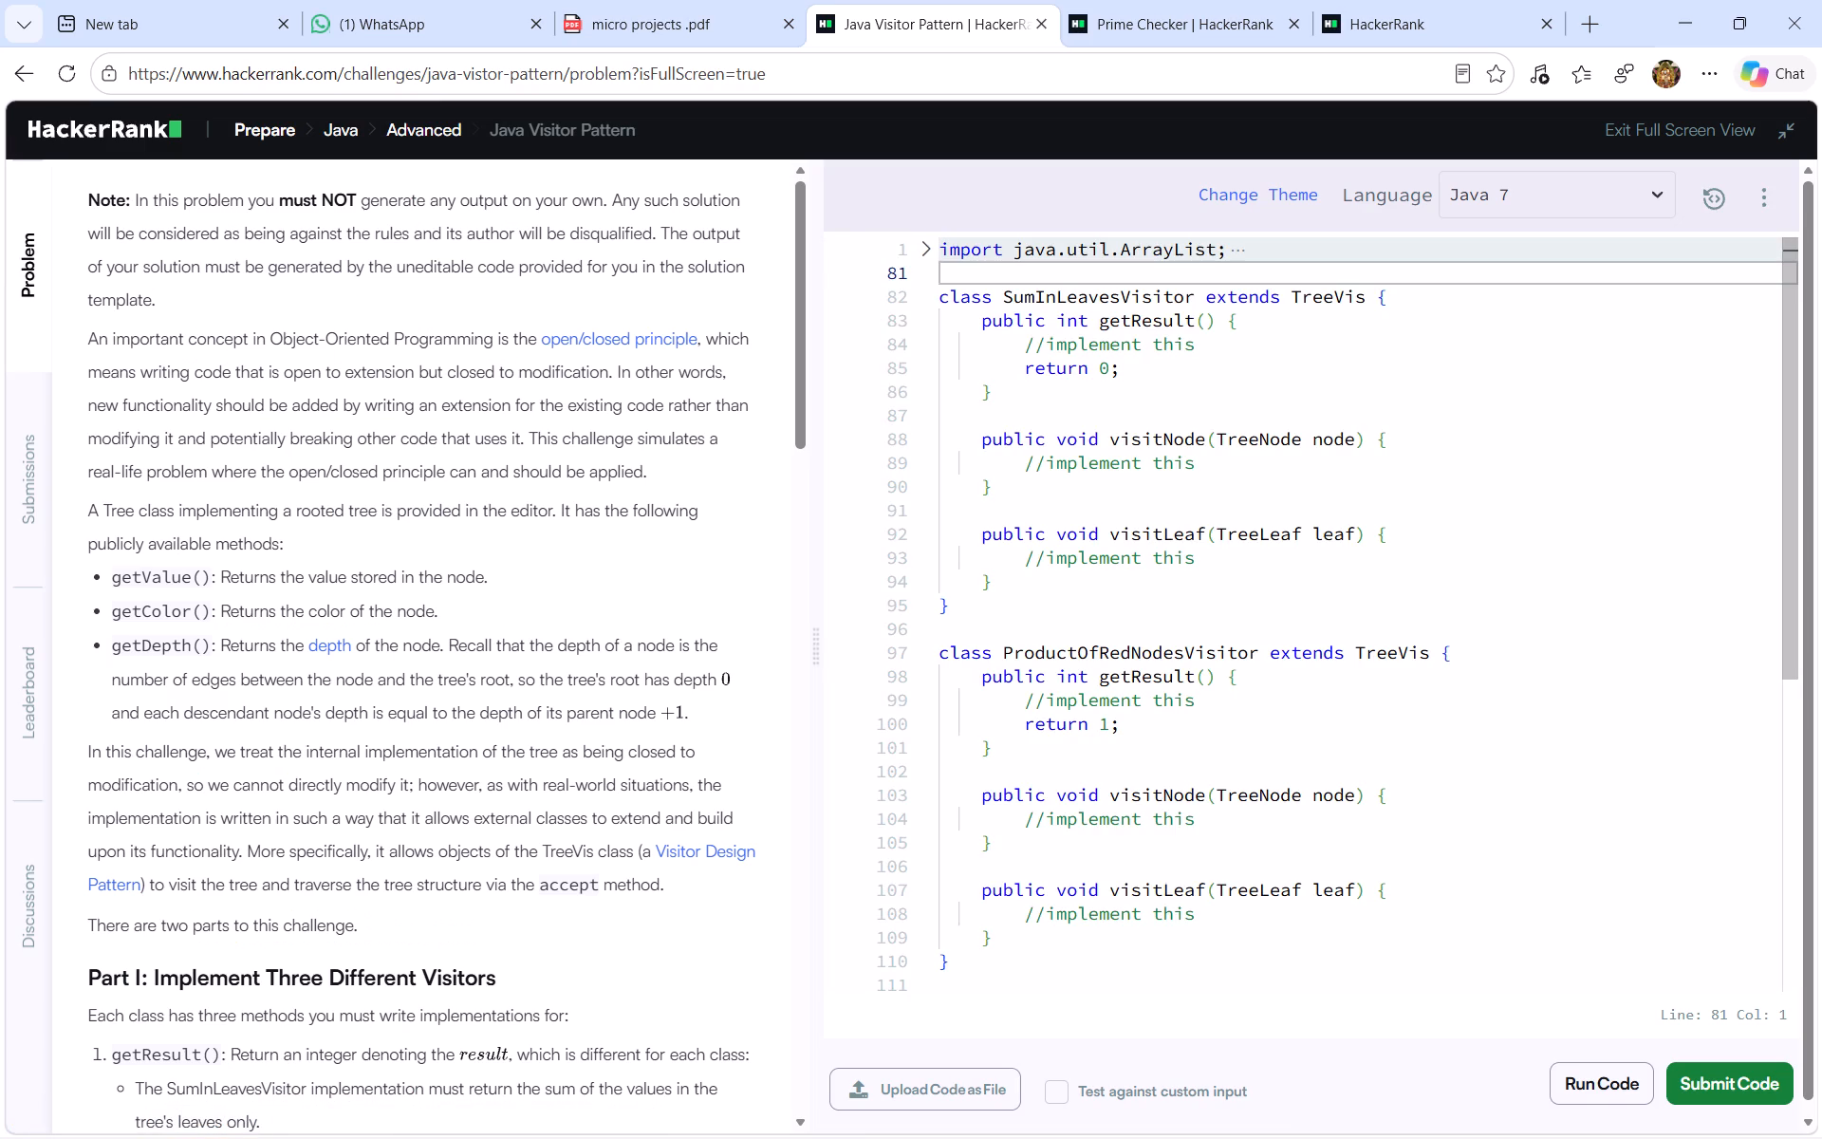
Open the past submissions of the Java Visitor Pattern challenge.
{"action": "scroll", "coordinate": [474, 261], "scroll_direction": "up", "scroll_amount": 4}
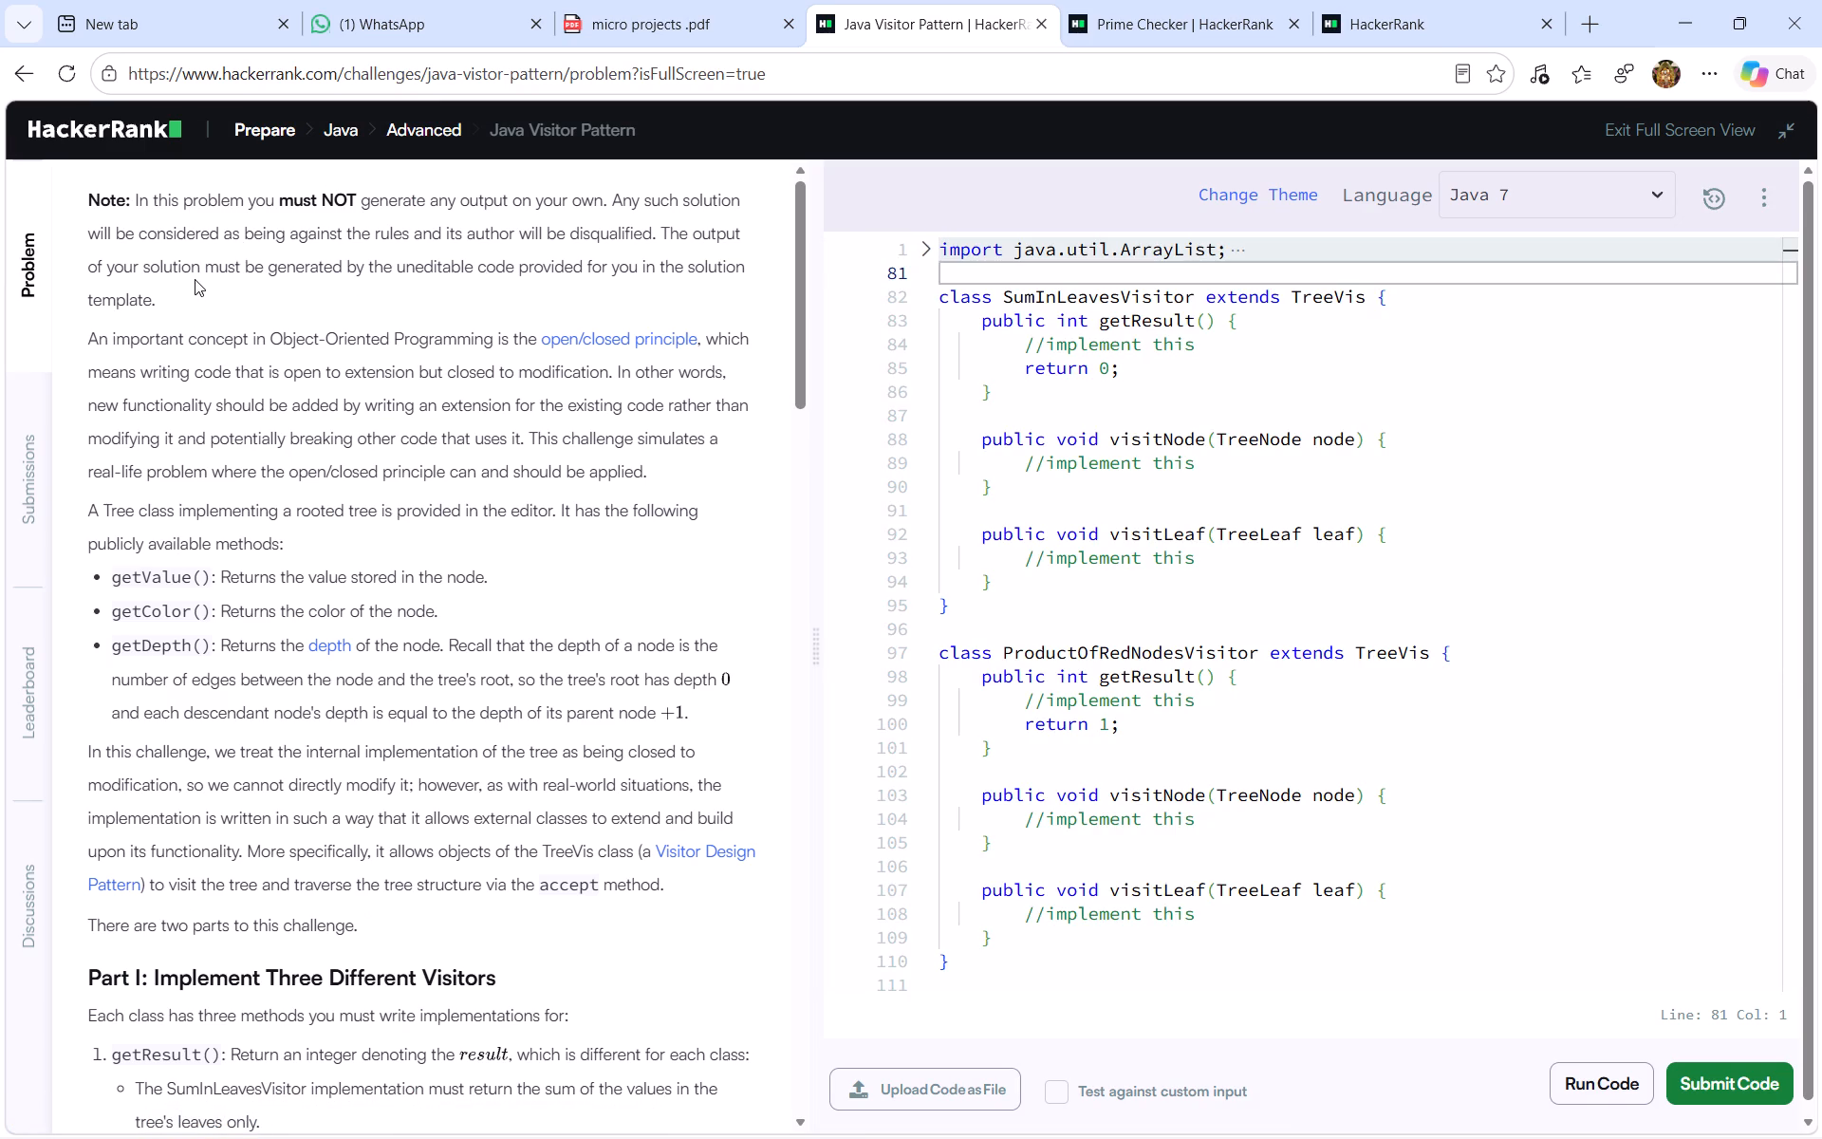
{"action": "left_click", "coordinate": [22, 458]}
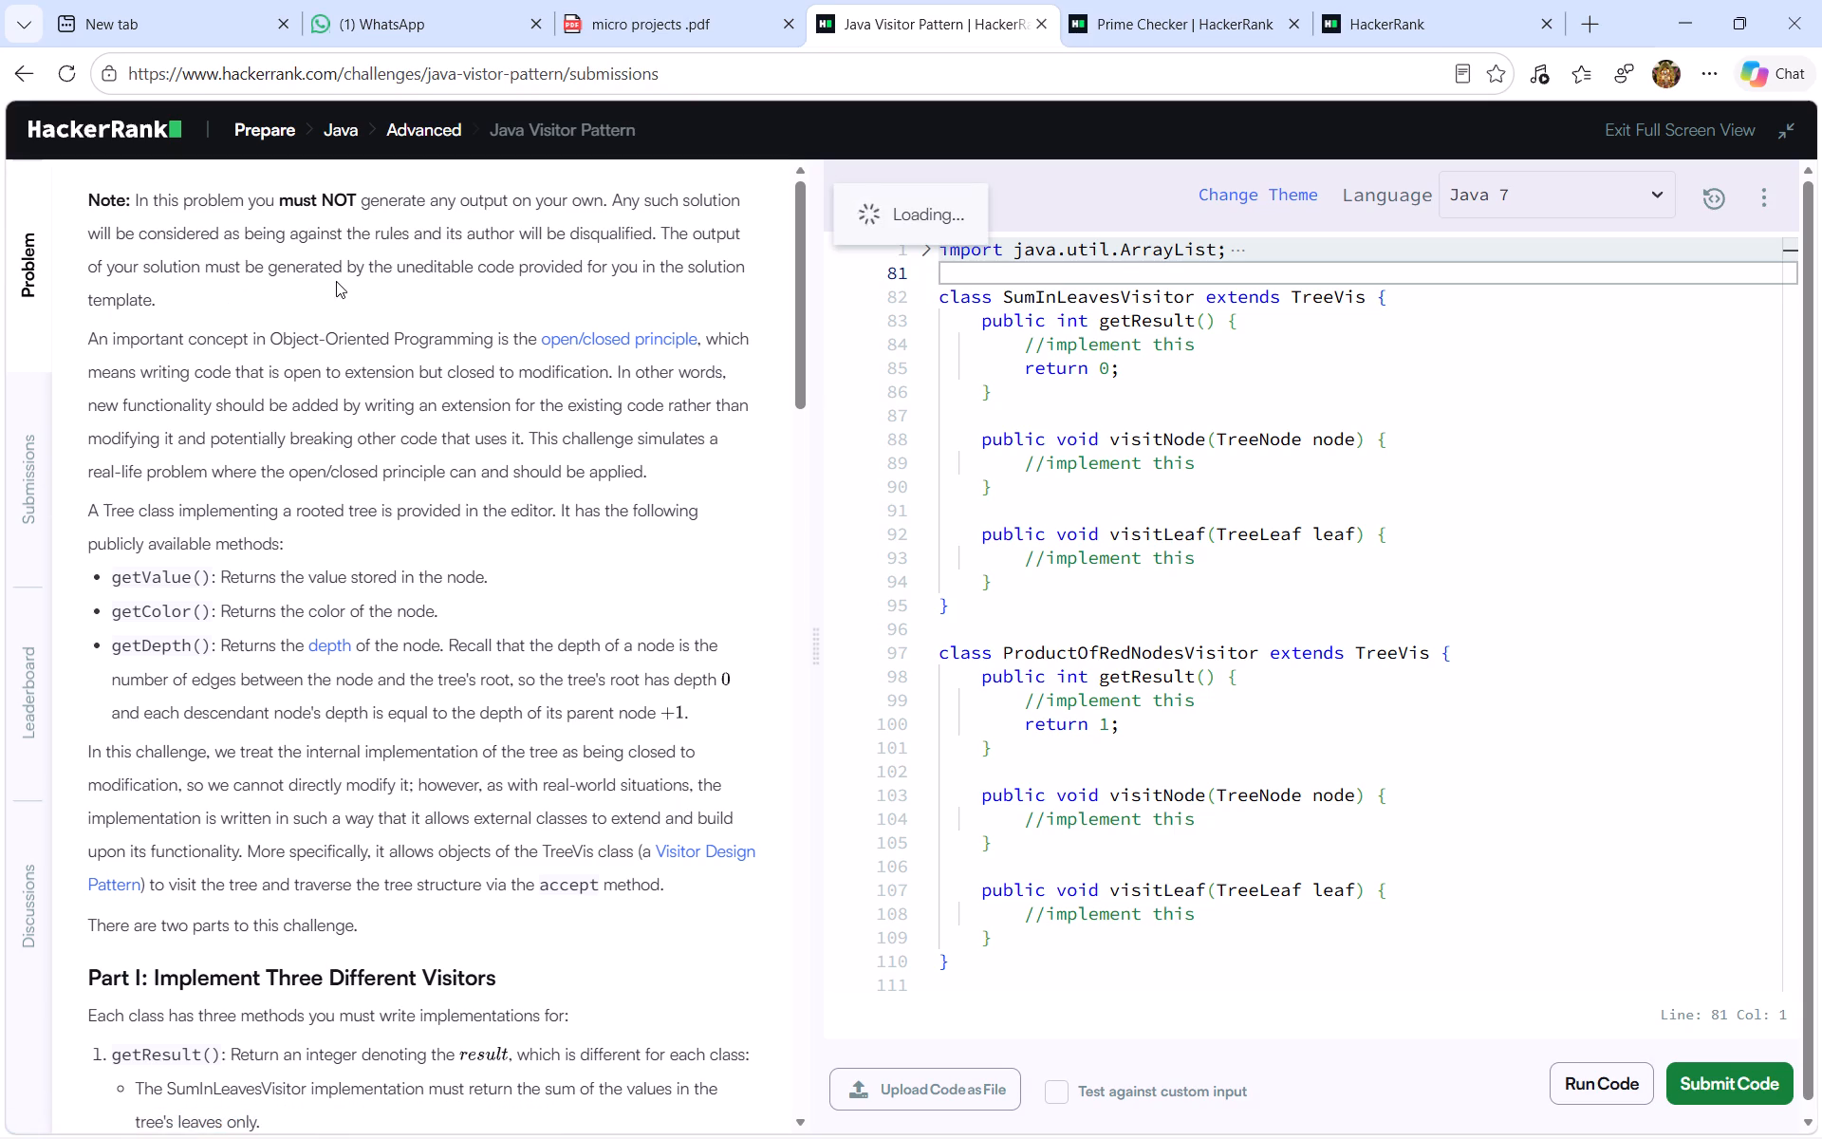
{"action": "double_click", "coordinate": [34, 476]}
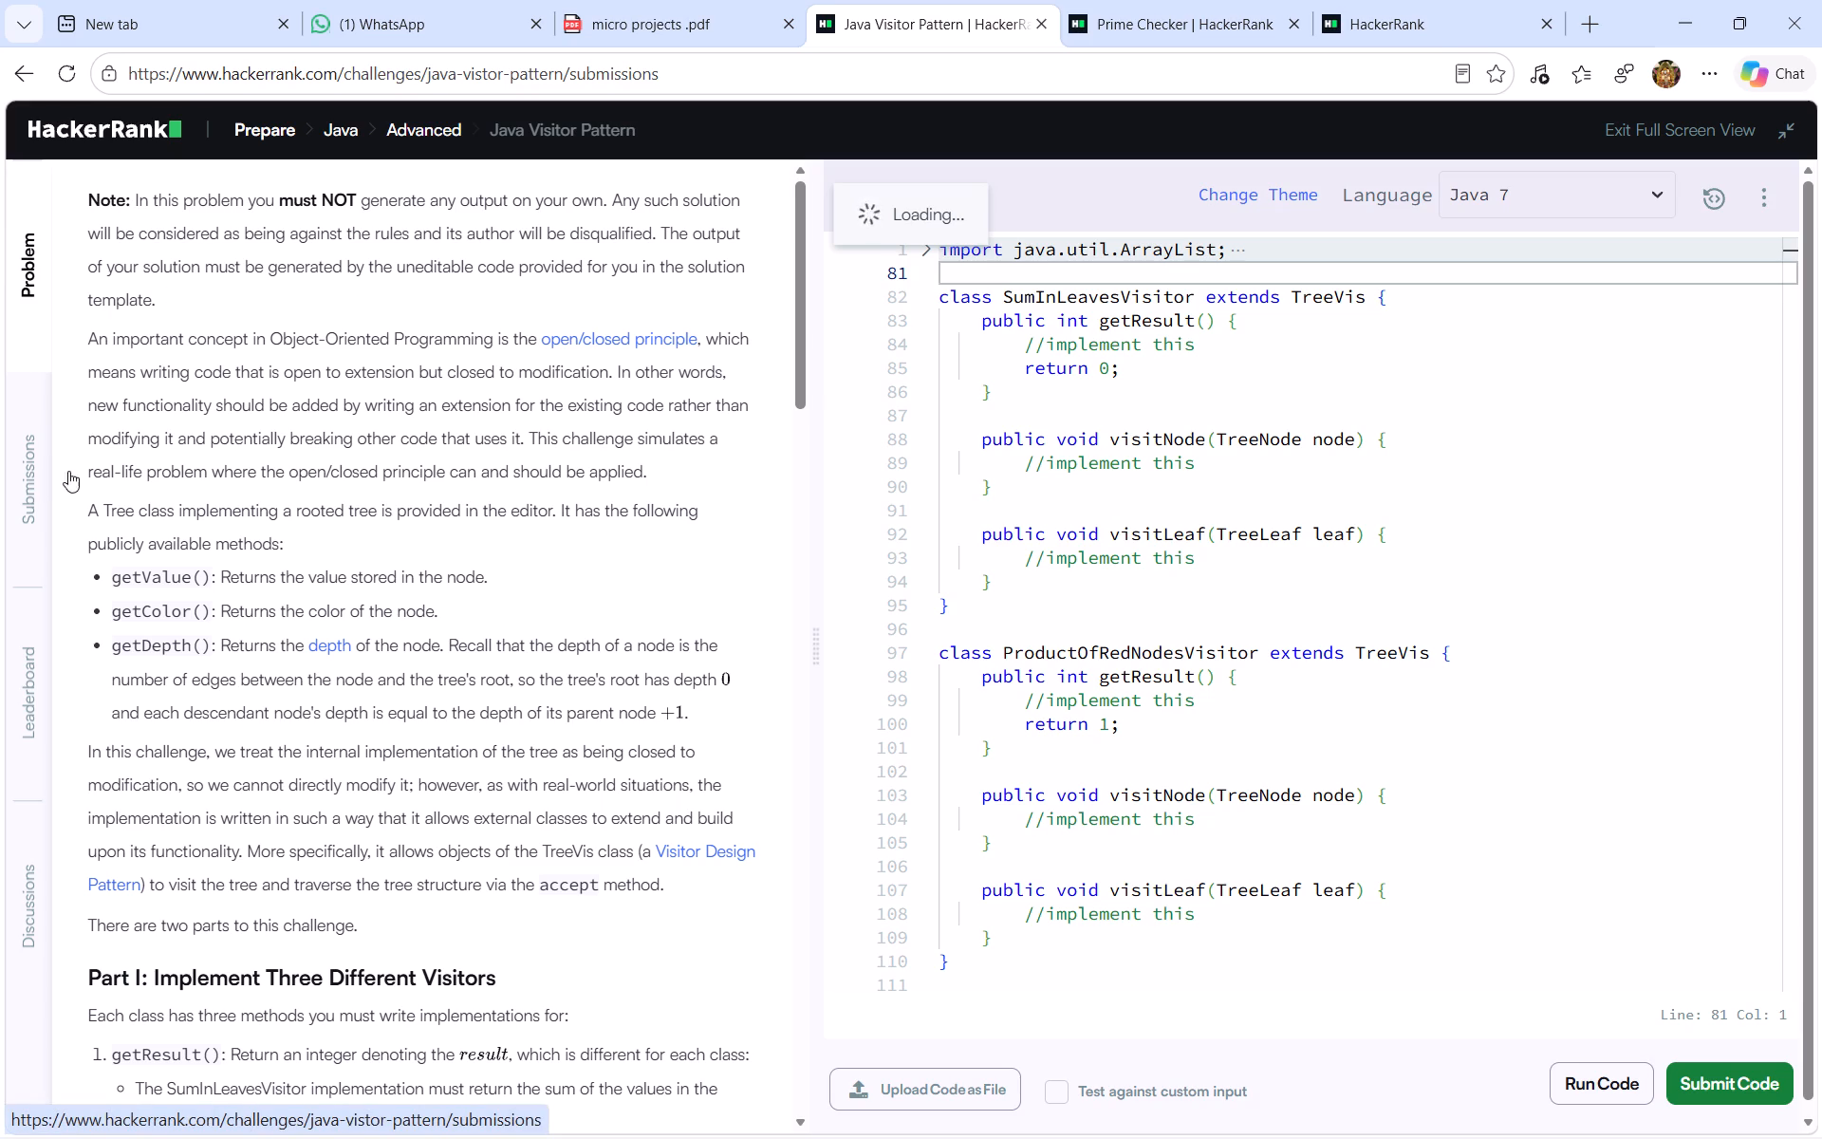
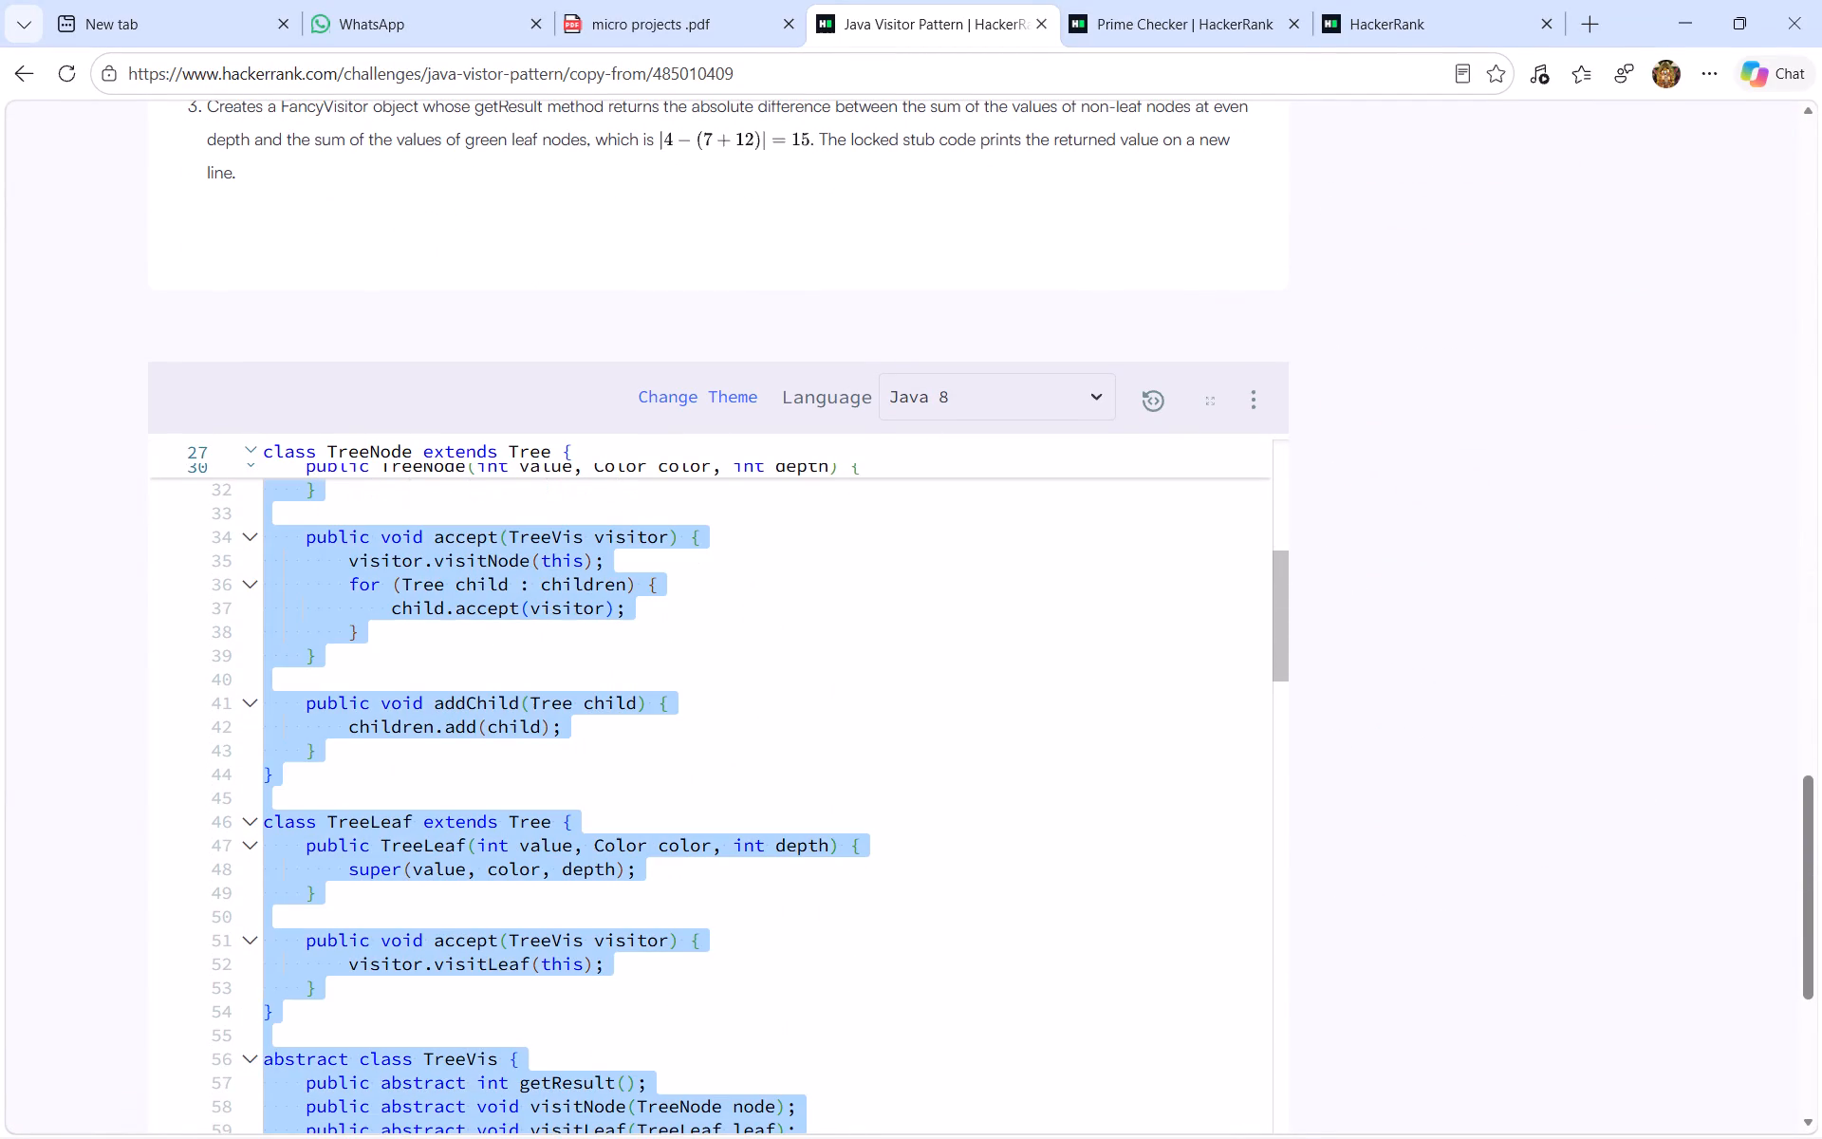
Copy the selected Java Visitor Pattern code and paste it over the placeholder text in question 31's Code box in Word.
{"action": "key", "text": "ctrl+c"}
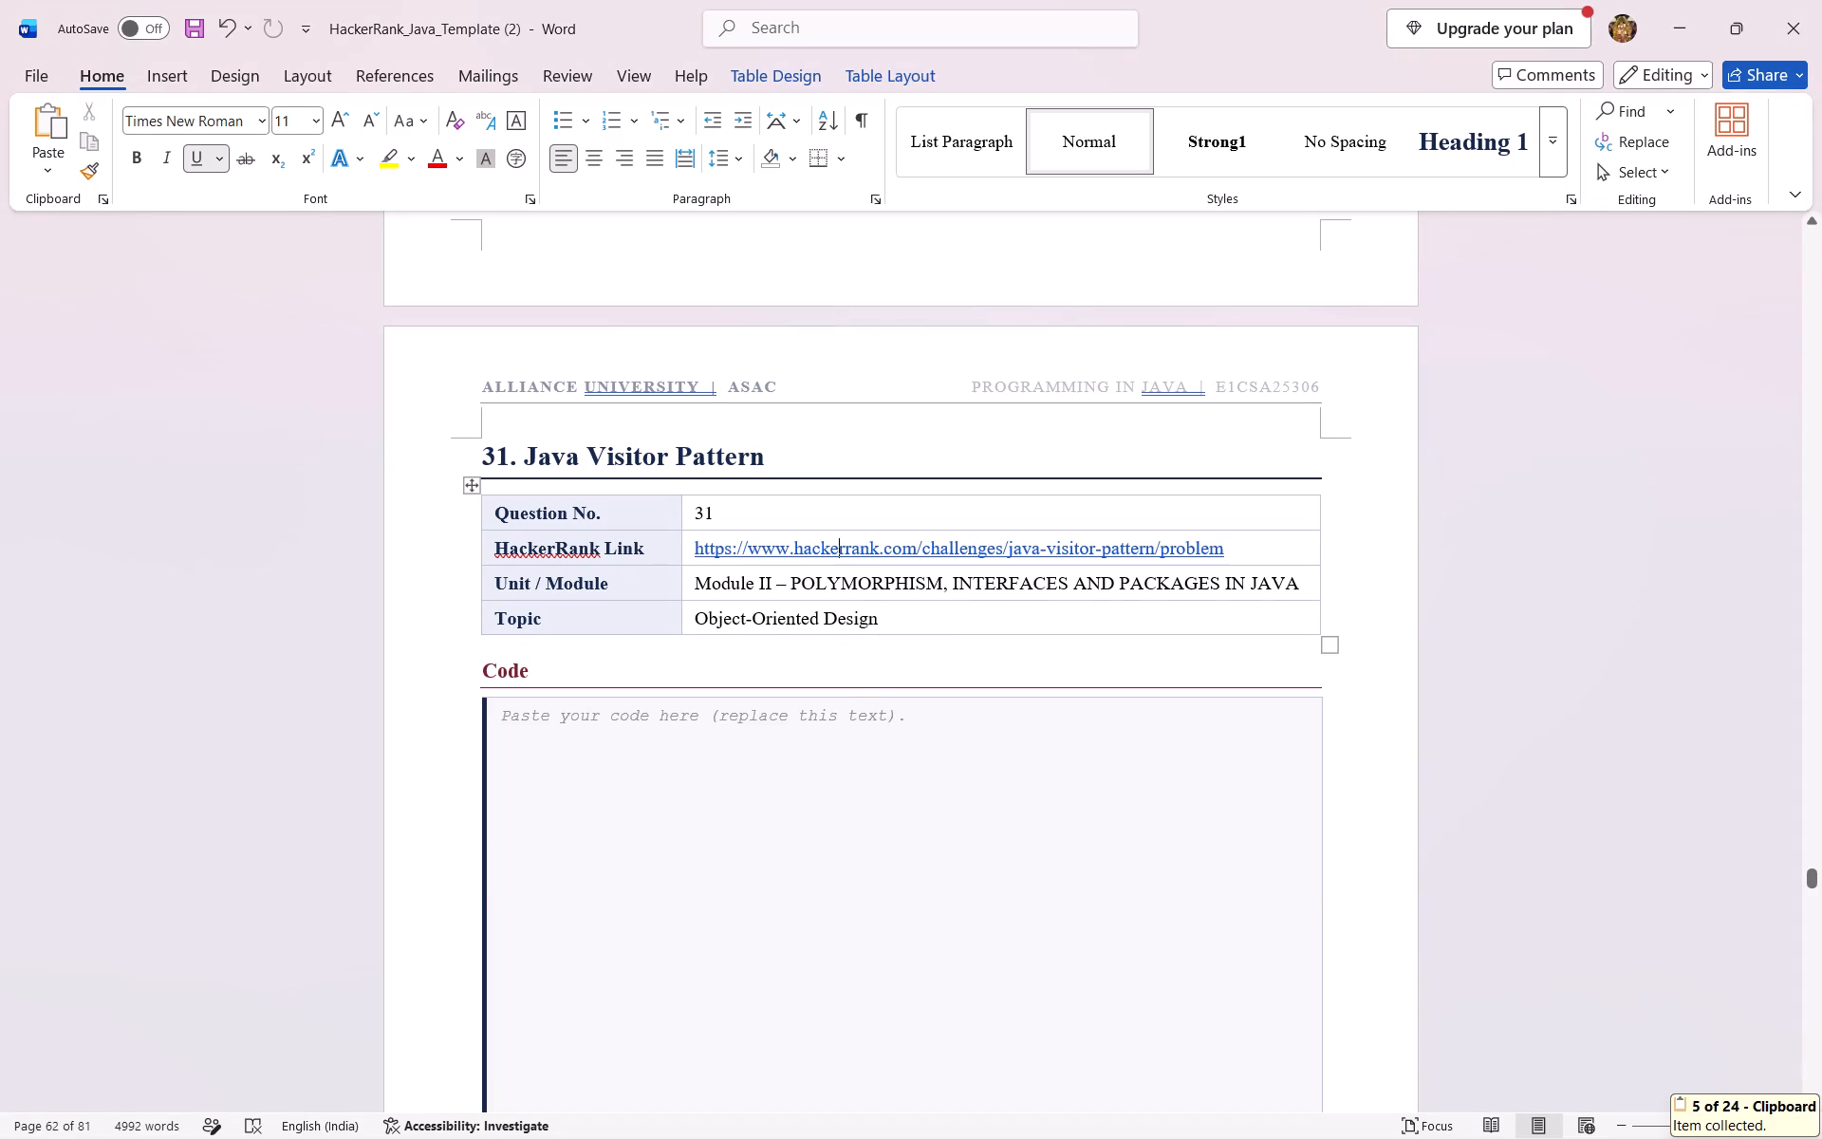
{"action": "left_click_drag", "start_coordinate": [917, 717], "coordinate": [549, 690]}
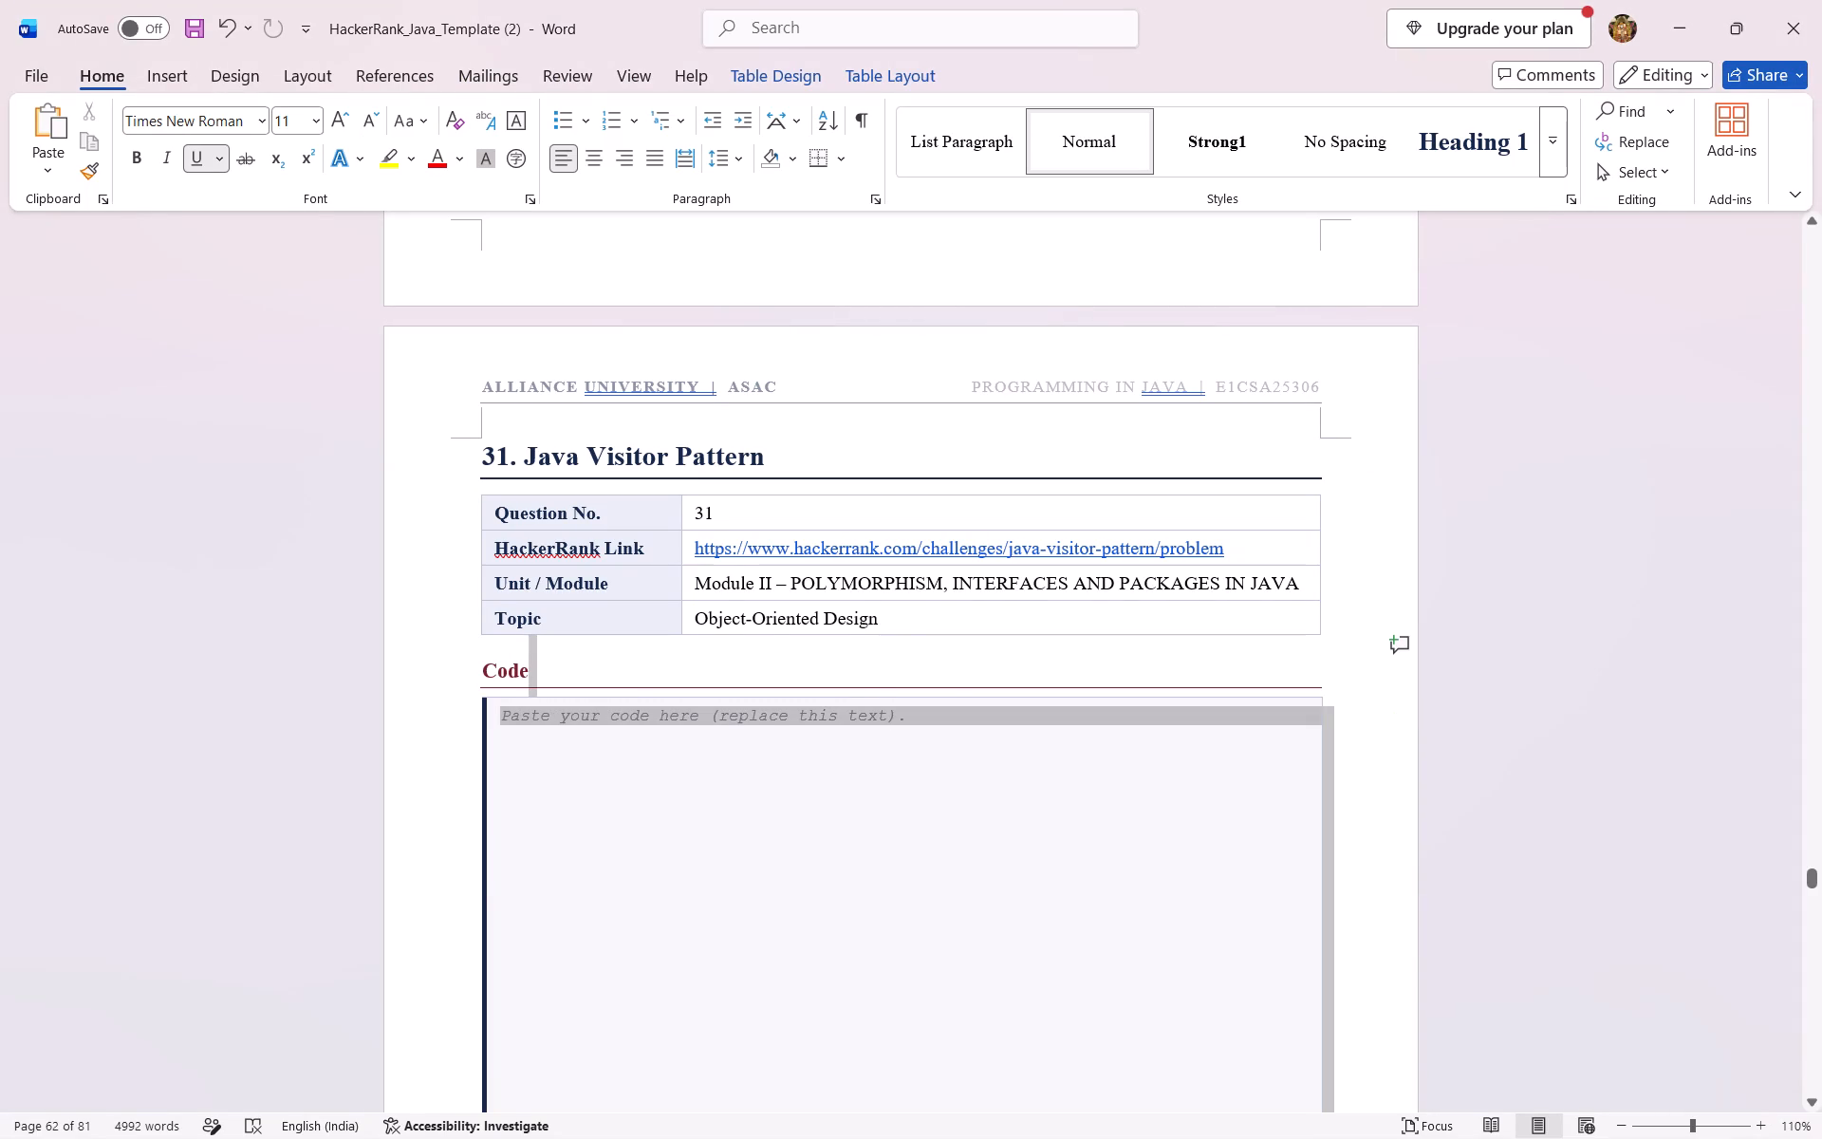
{"action": "left_click_drag", "start_coordinate": [549, 690], "coordinate": [553, 689]}
{"action": "left_click", "coordinate": [694, 740]}
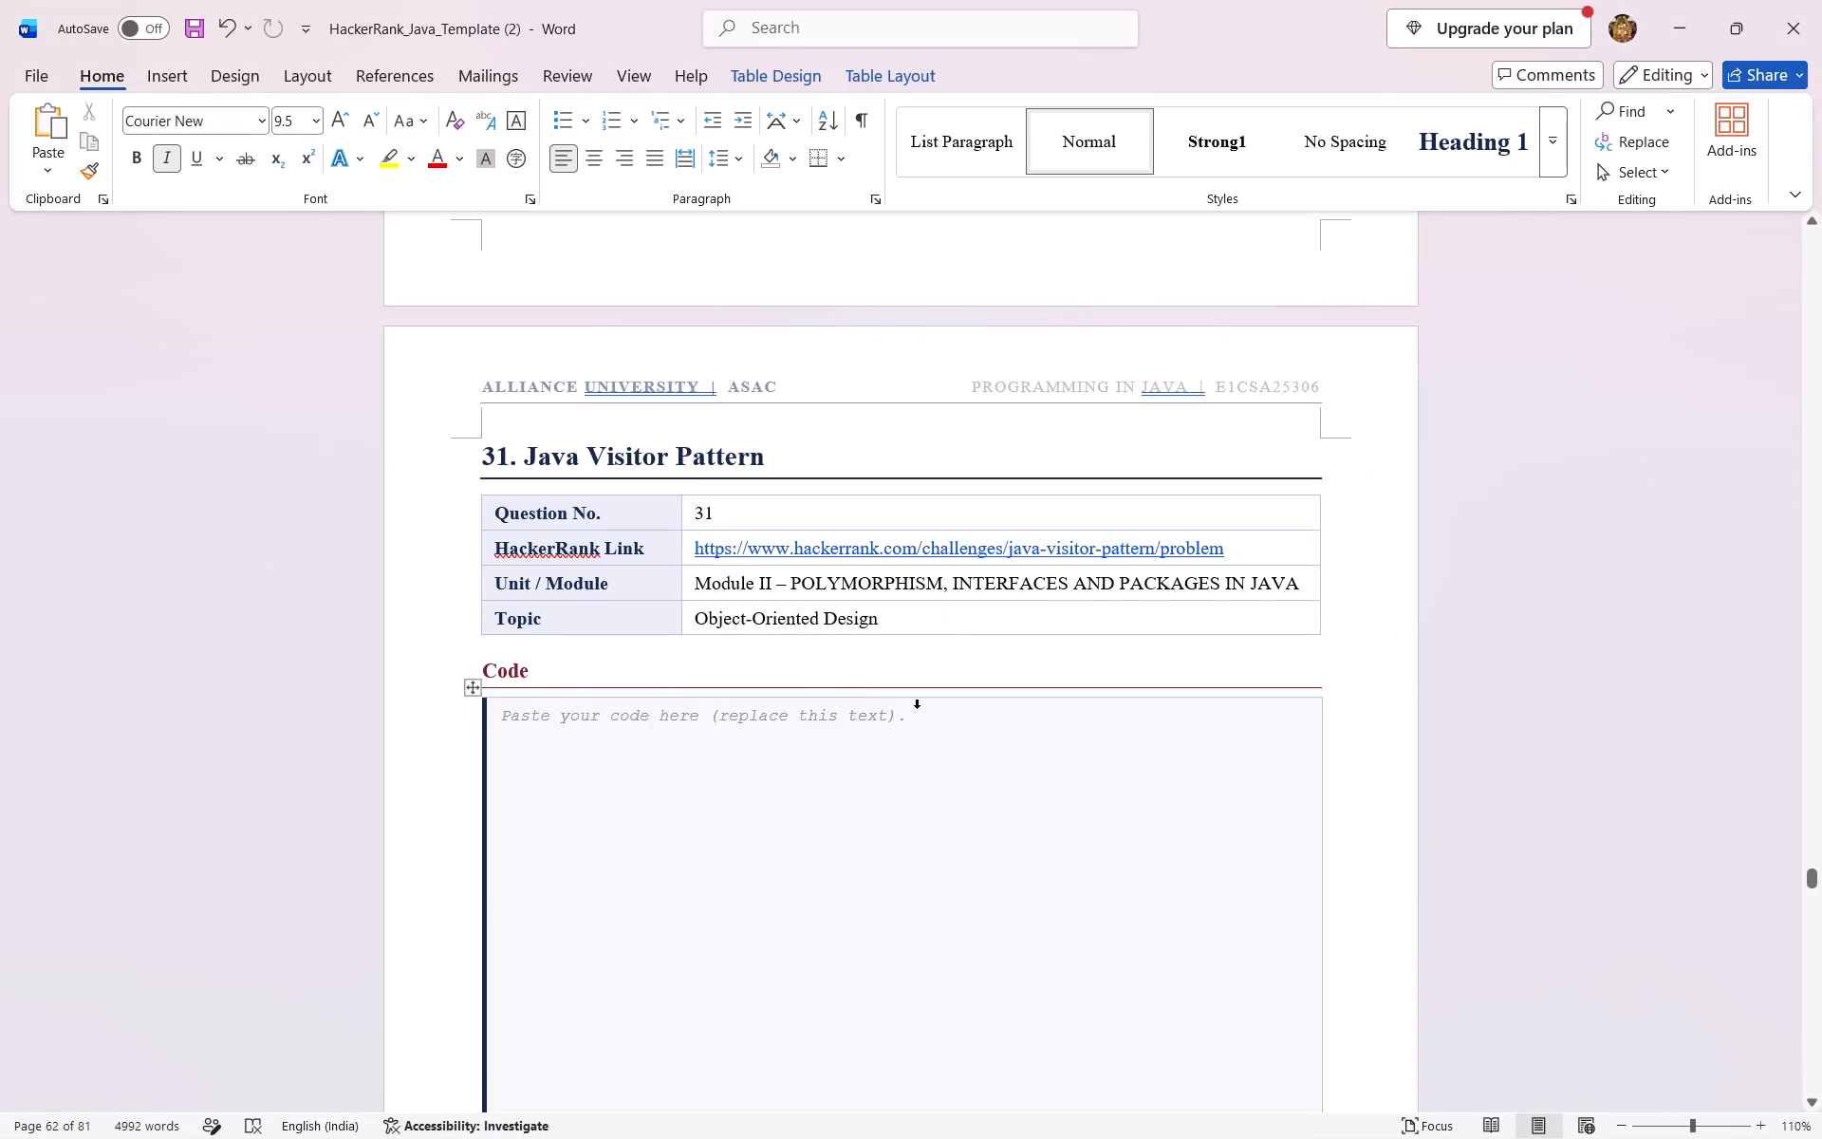
{"action": "left_click_drag", "start_coordinate": [910, 717], "coordinate": [554, 692]}
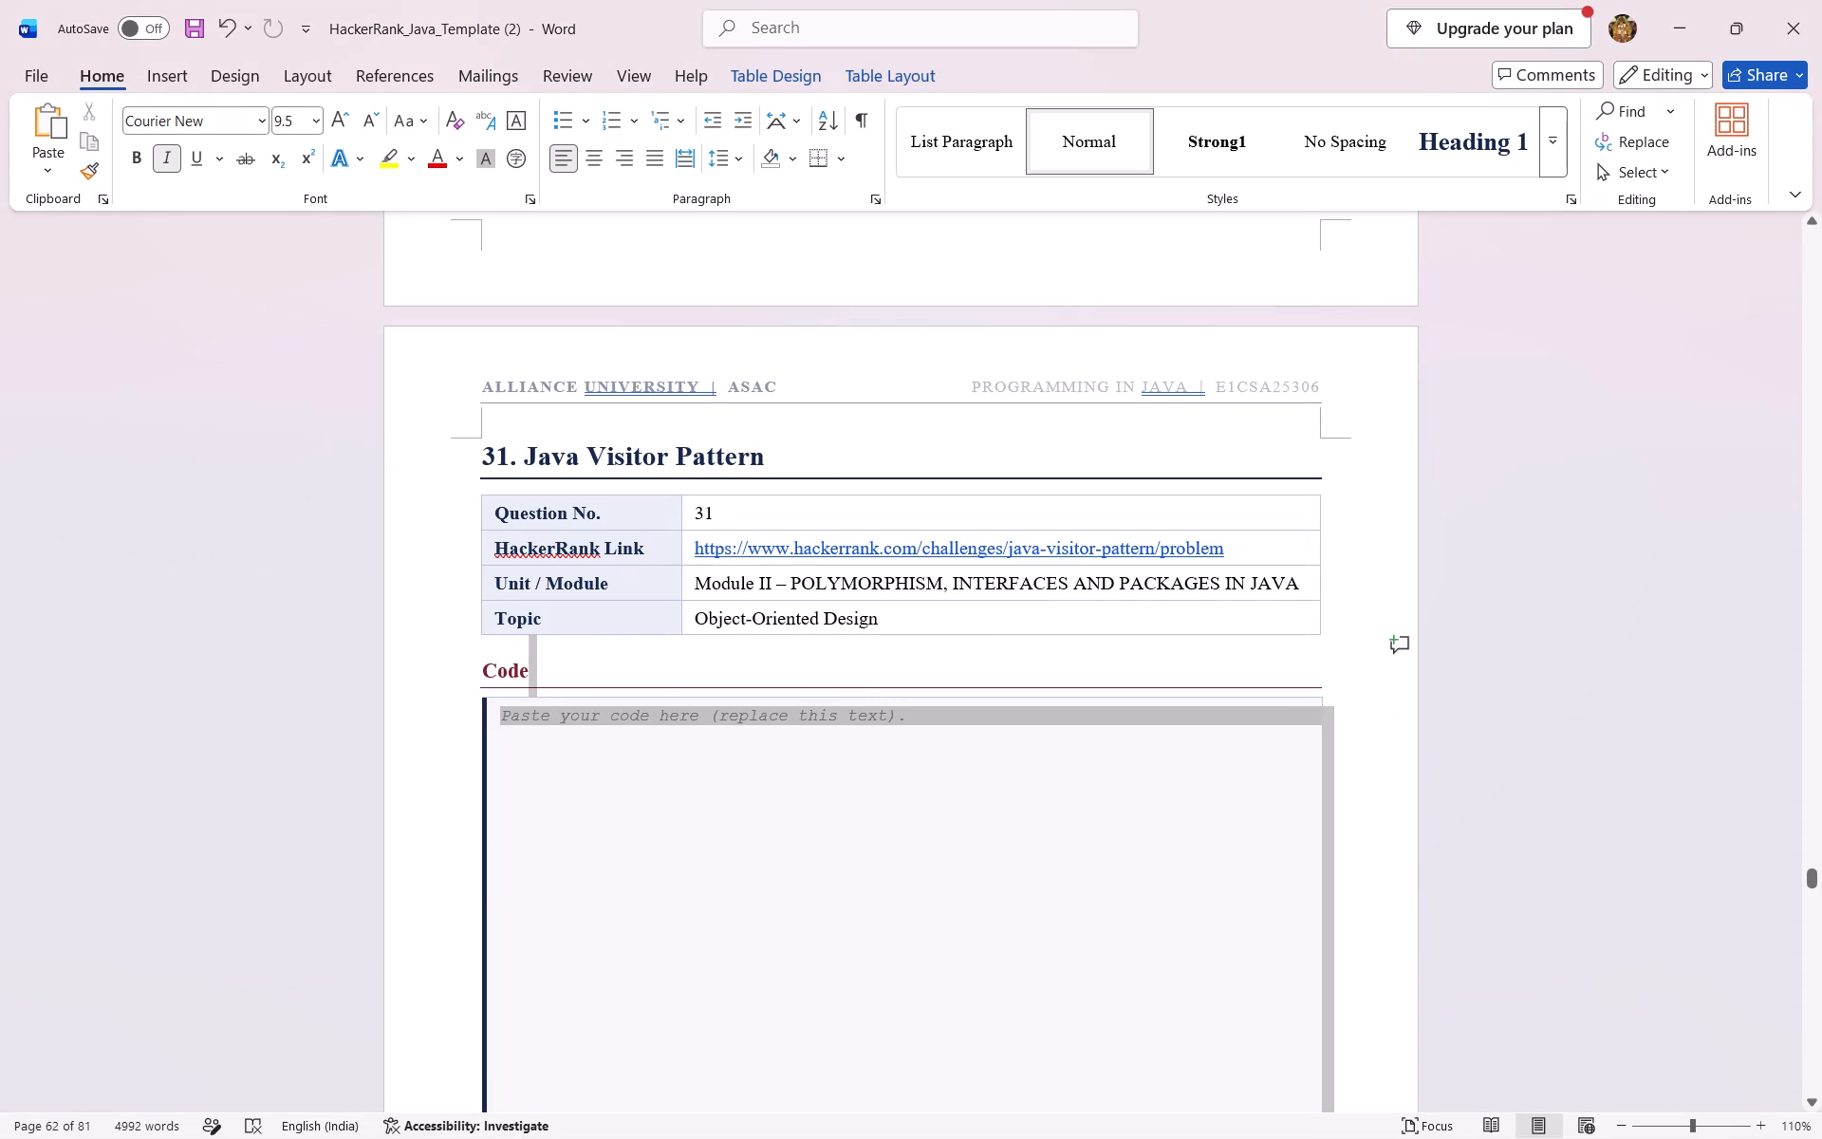
{"action": "left_click_drag", "start_coordinate": [554, 692], "coordinate": [554, 700]}
{"action": "key", "text": "BackSpace"}
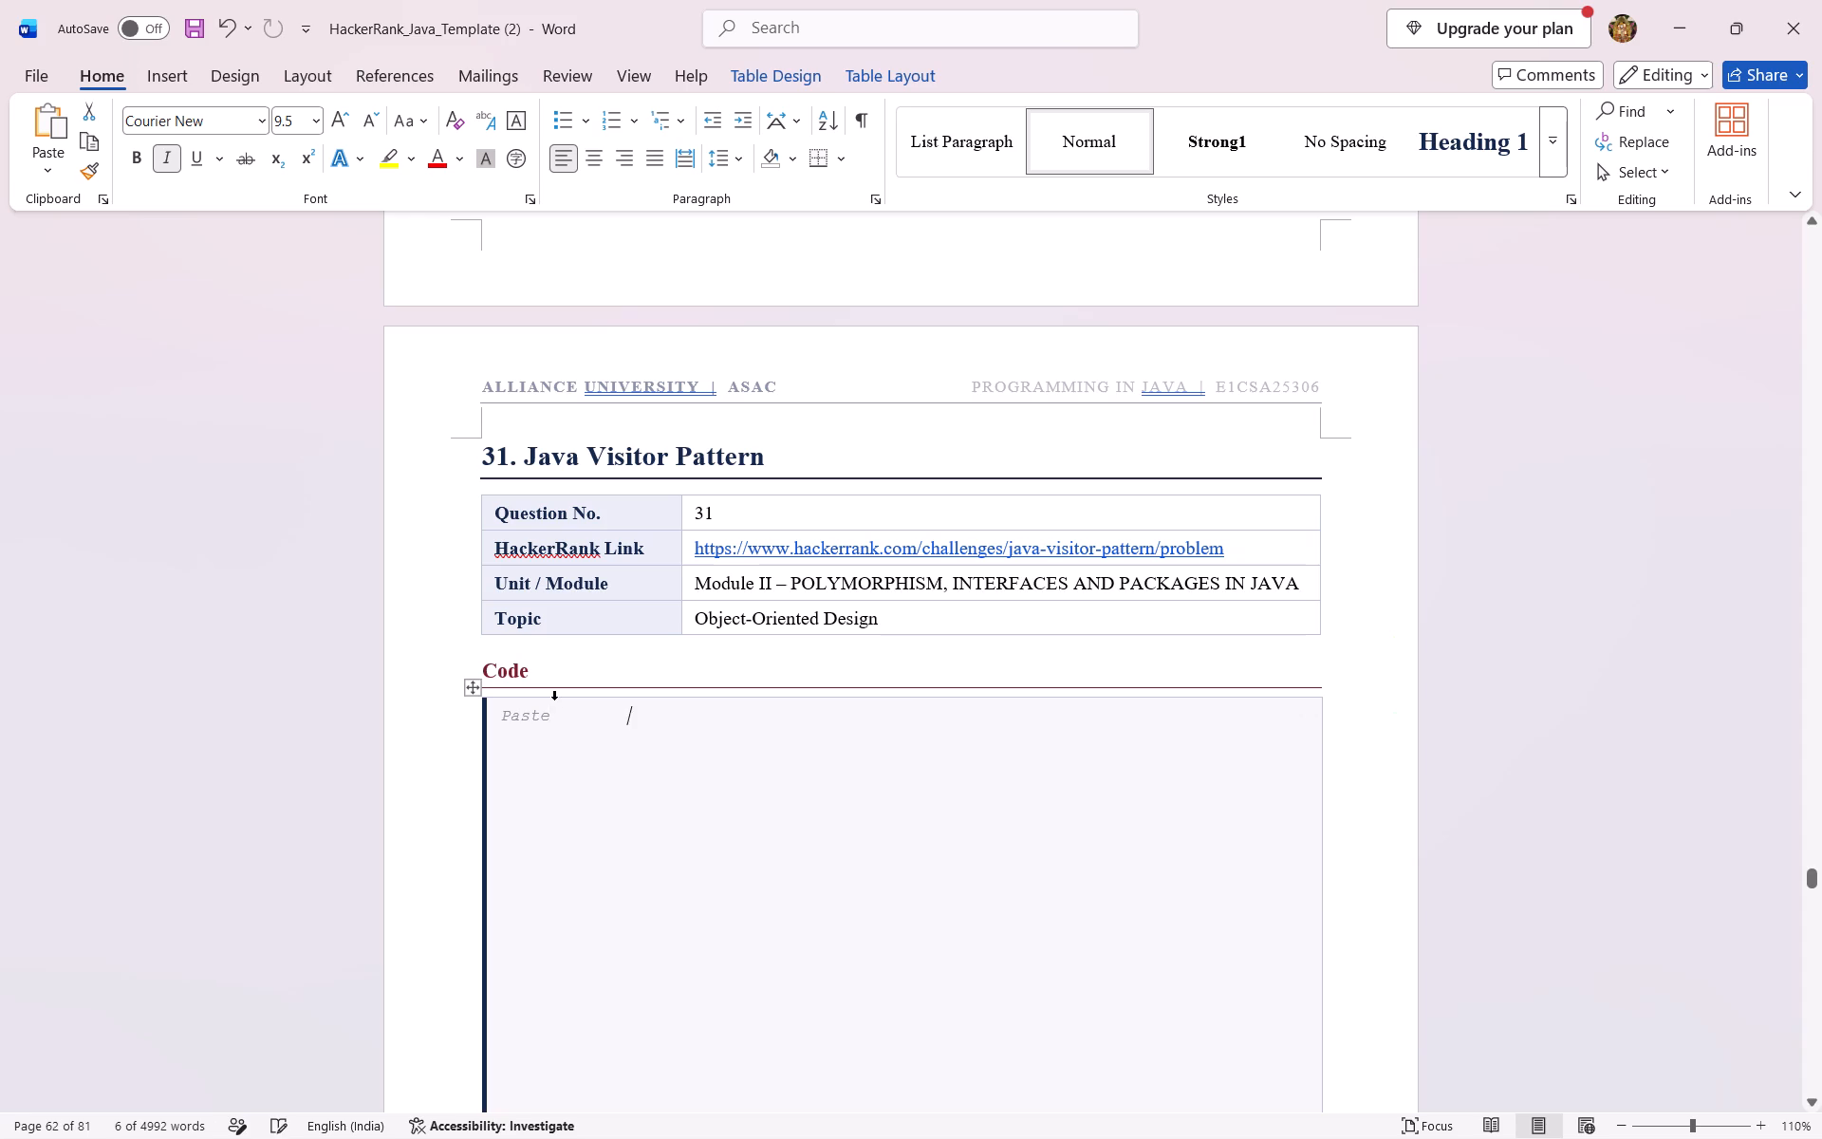
{"action": "key", "text": "BackSpace"}
{"action": "key", "text": "BackSpace"}
{"action": "key", "text": "BackSpace"}
{"action": "key", "text": "BackSpace"}
{"action": "key", "text": "BackSpace"}
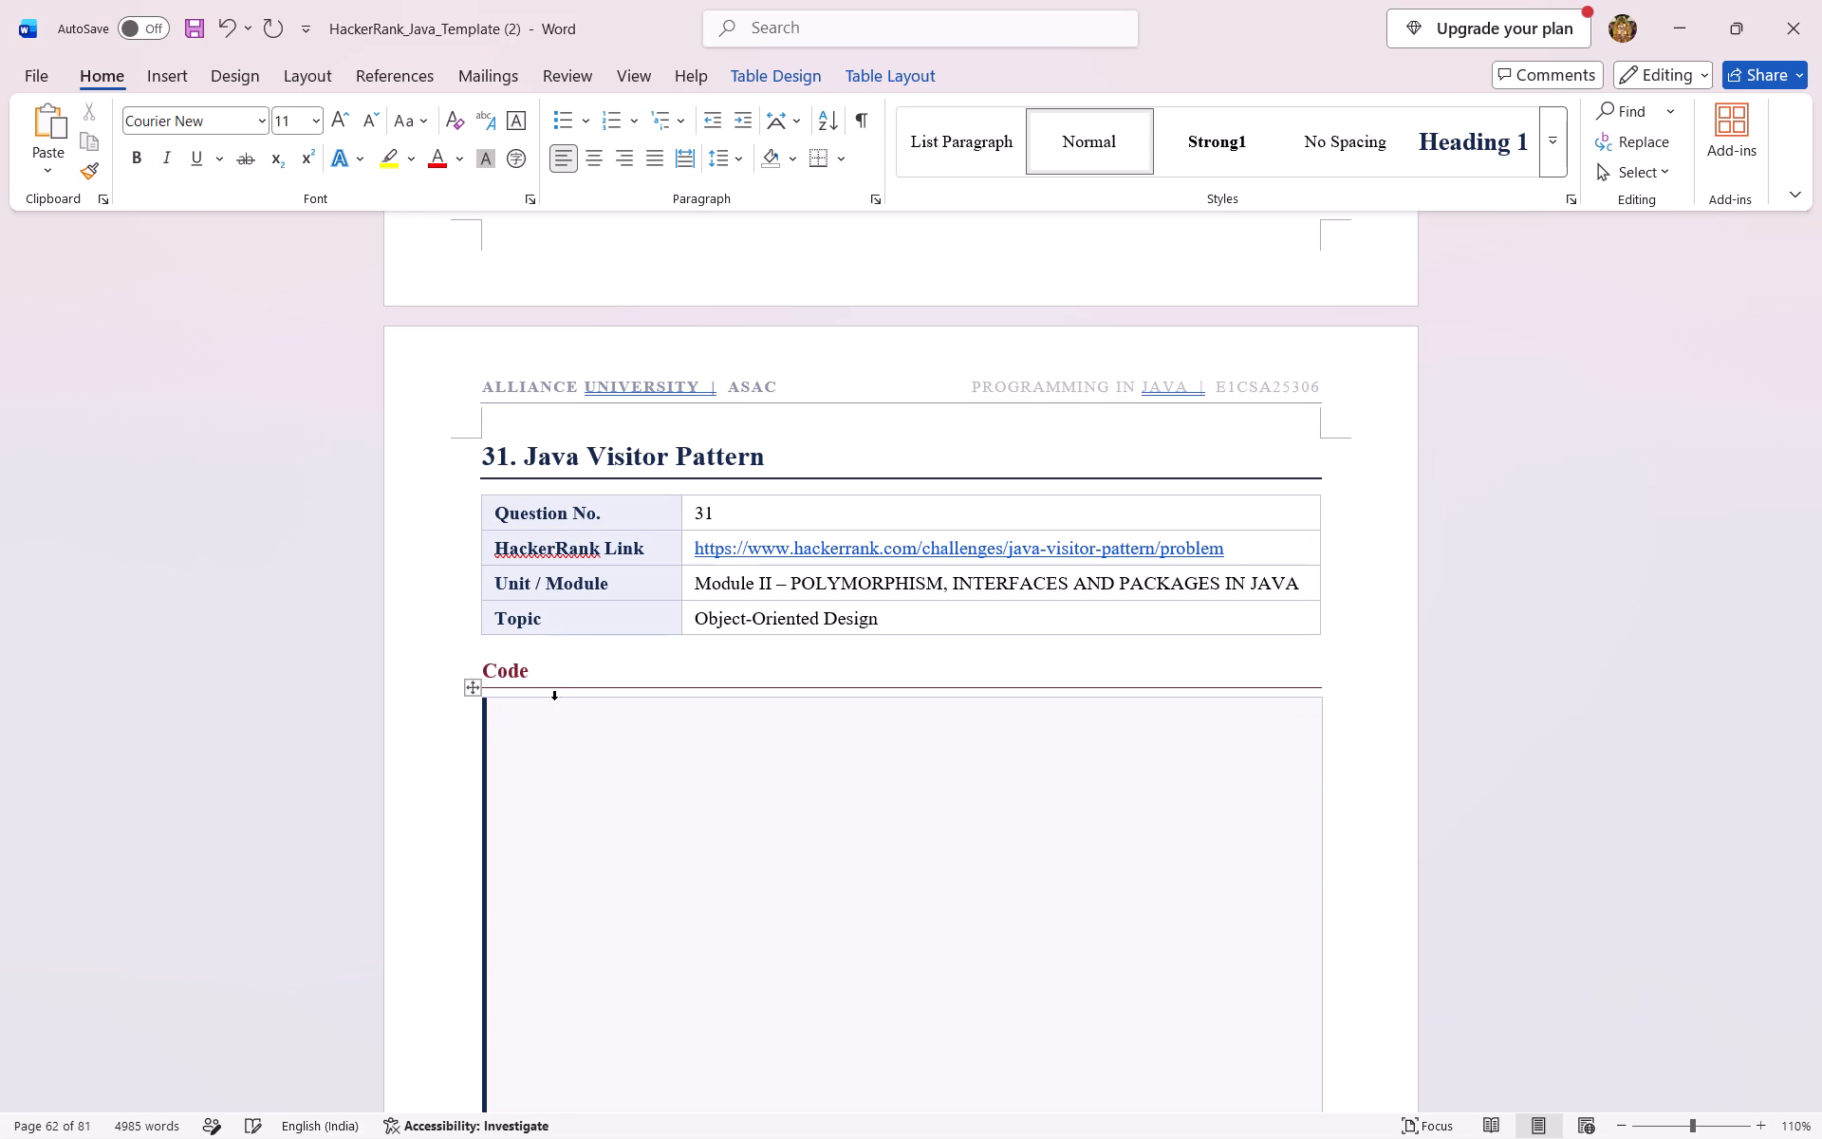
{"action": "key", "text": "ctrl+v"}
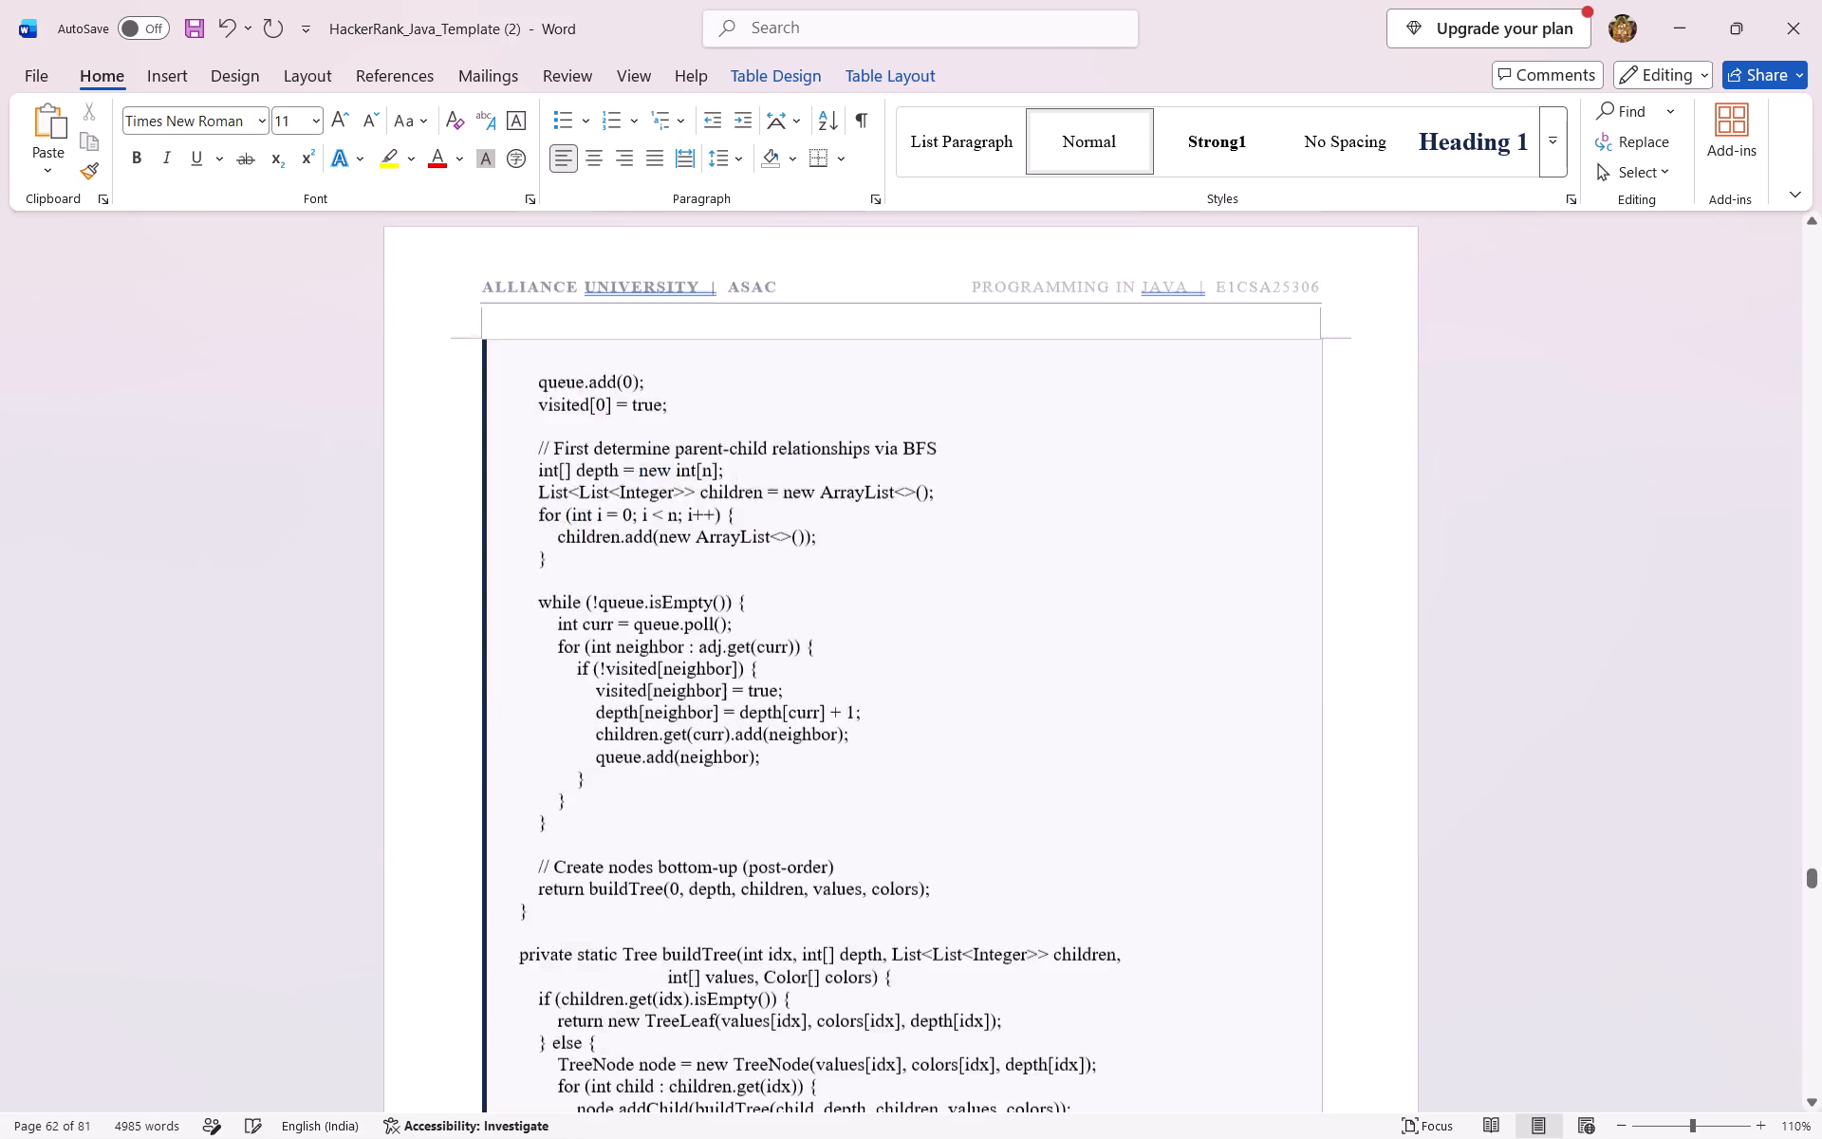
Remove the trailing blank line after the pasted code and shorten the Code box to end just below the last closing brace.
{"action": "scroll", "coordinate": [659, 753], "scroll_direction": "down", "scroll_amount": 2}
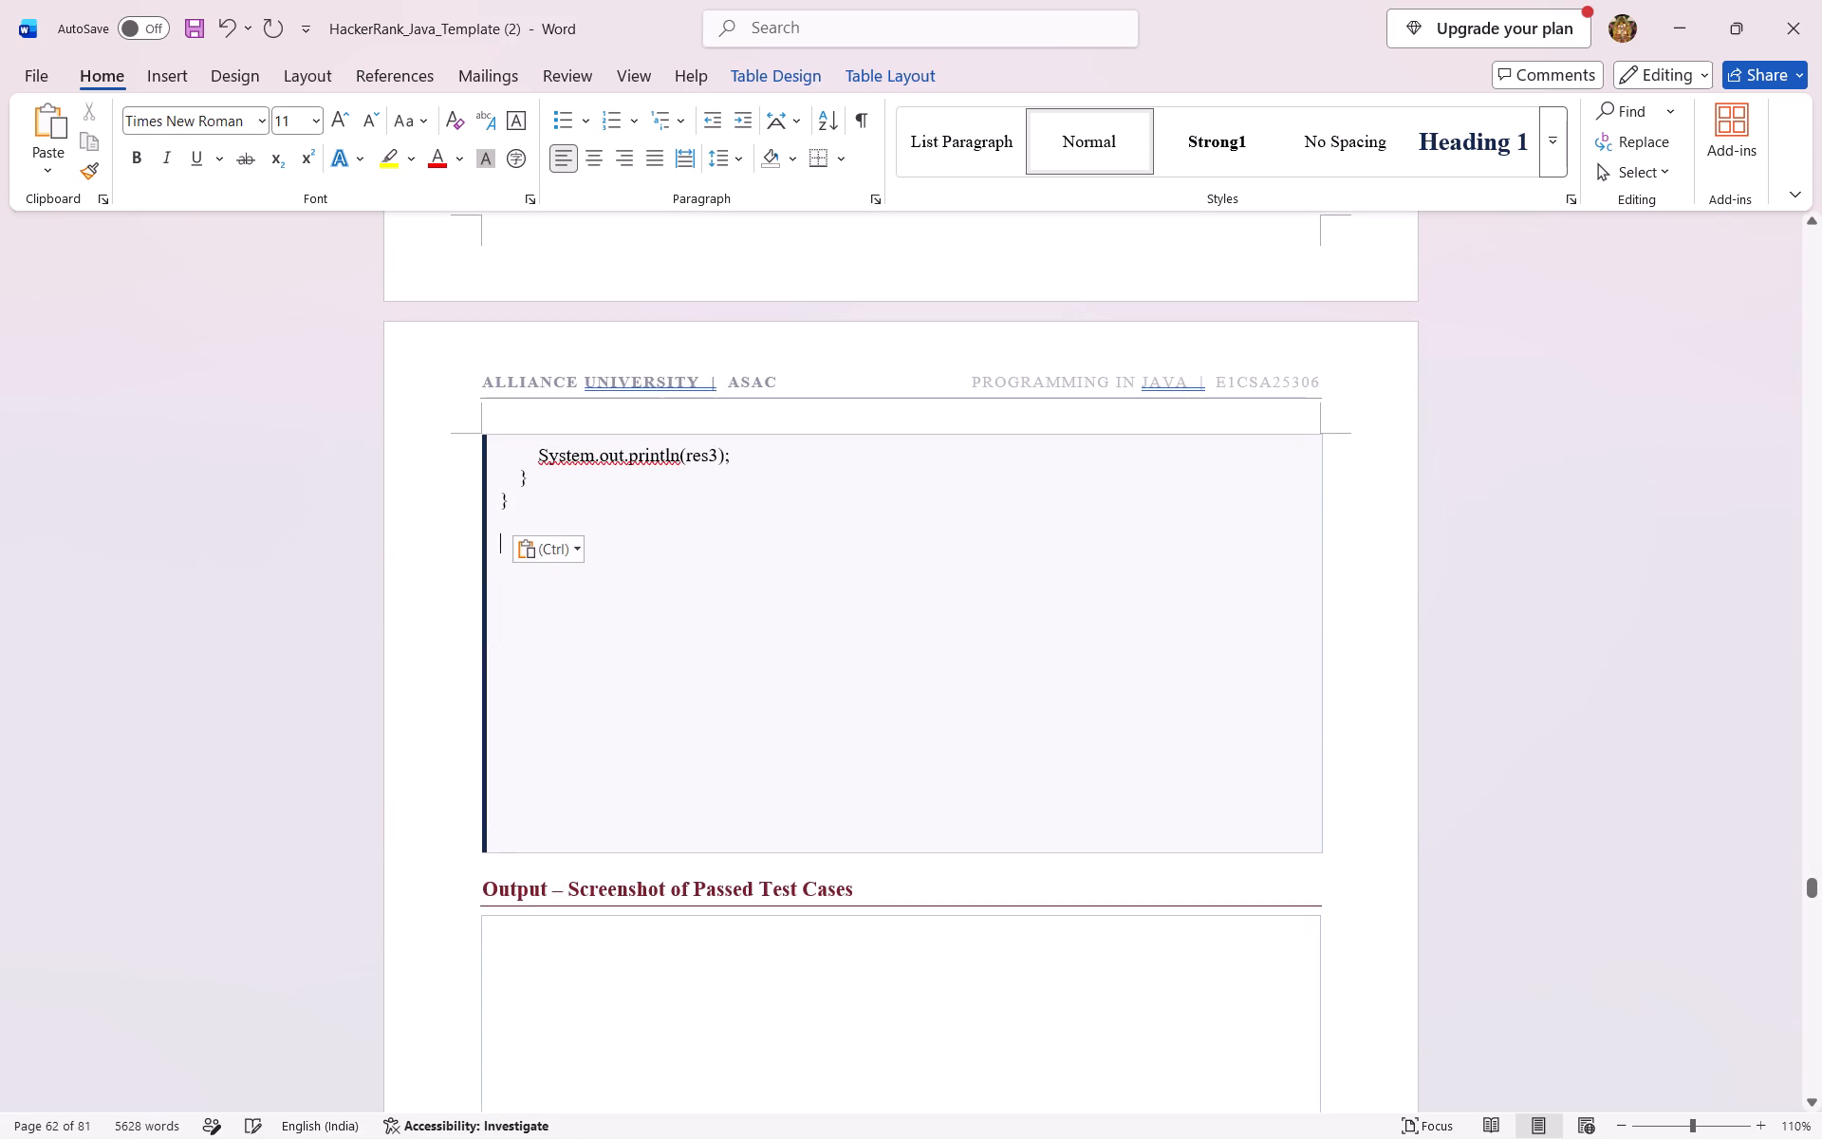
{"action": "key", "text": "BackSpace"}
{"action": "left_click_drag", "start_coordinate": [611, 847], "coordinate": [623, 700]}
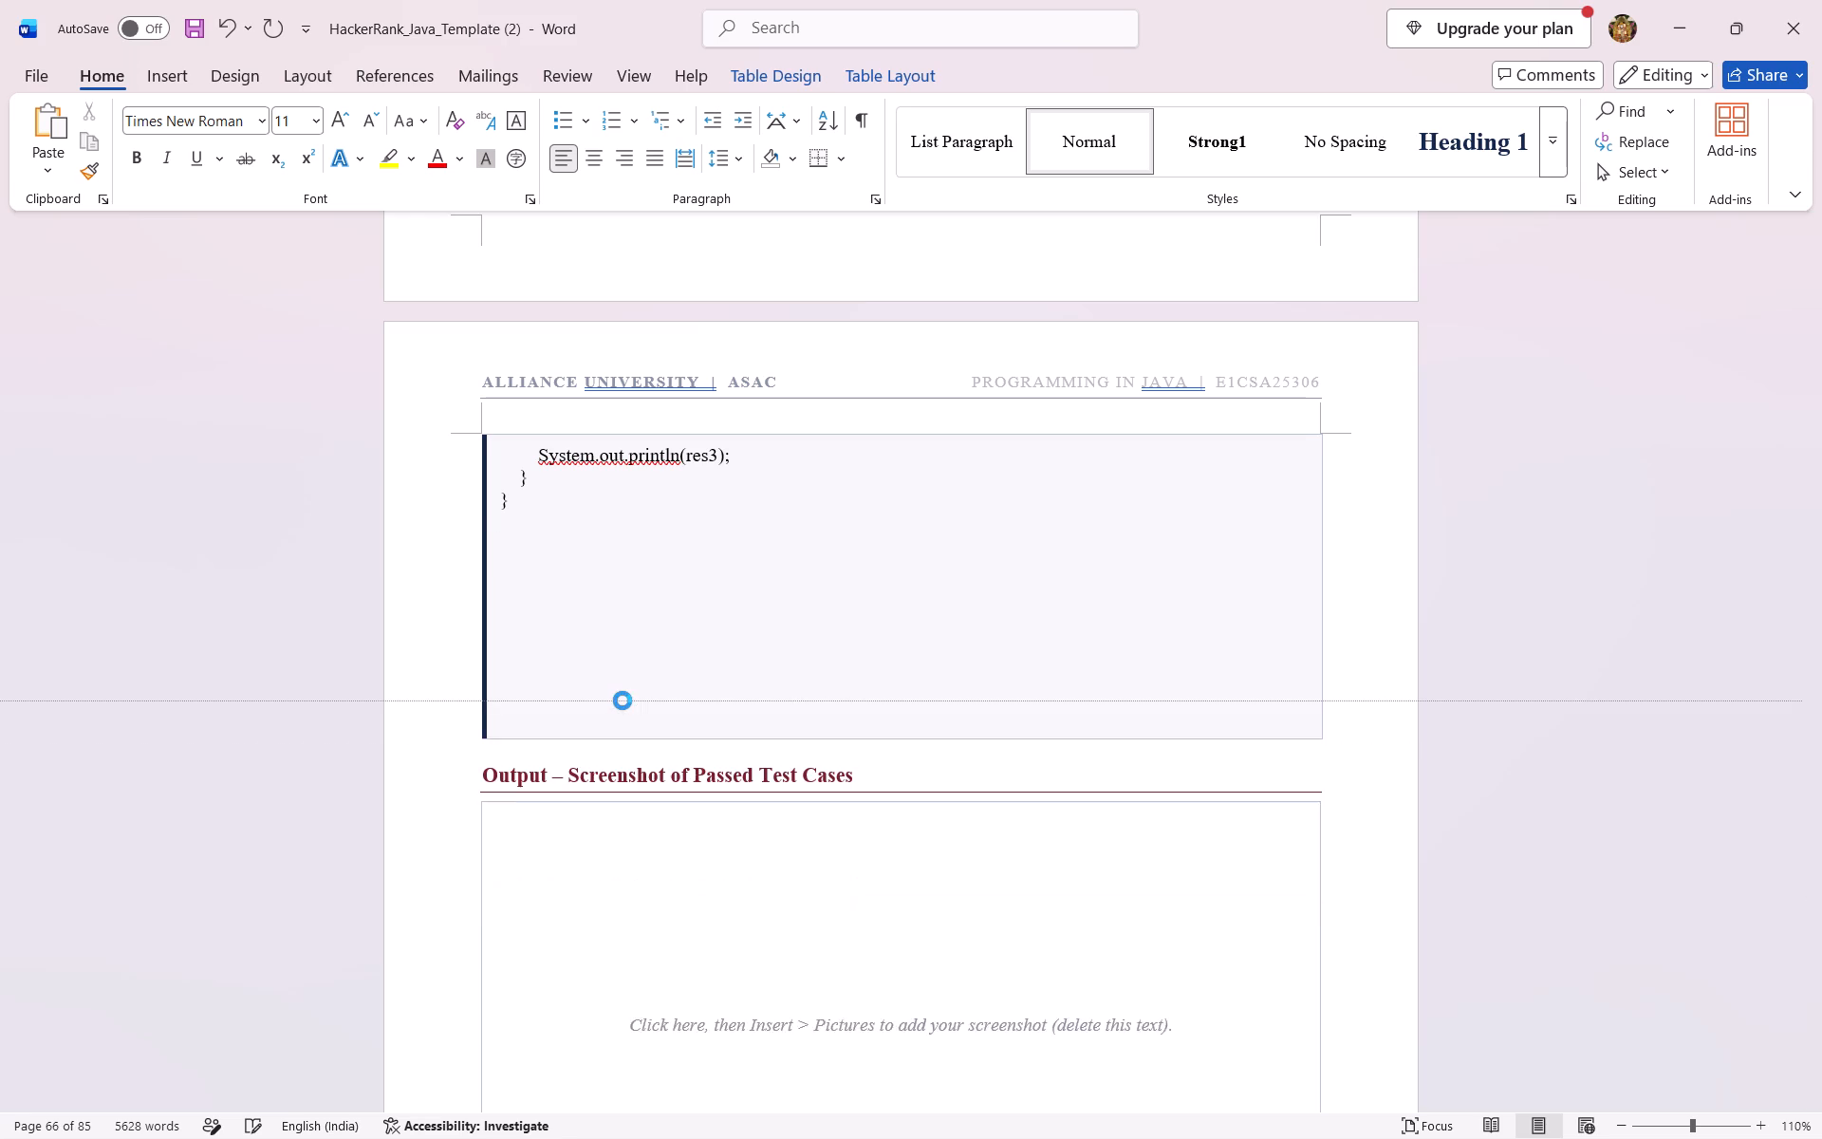
{"action": "left_click_drag", "start_coordinate": [623, 700], "coordinate": [693, 537]}
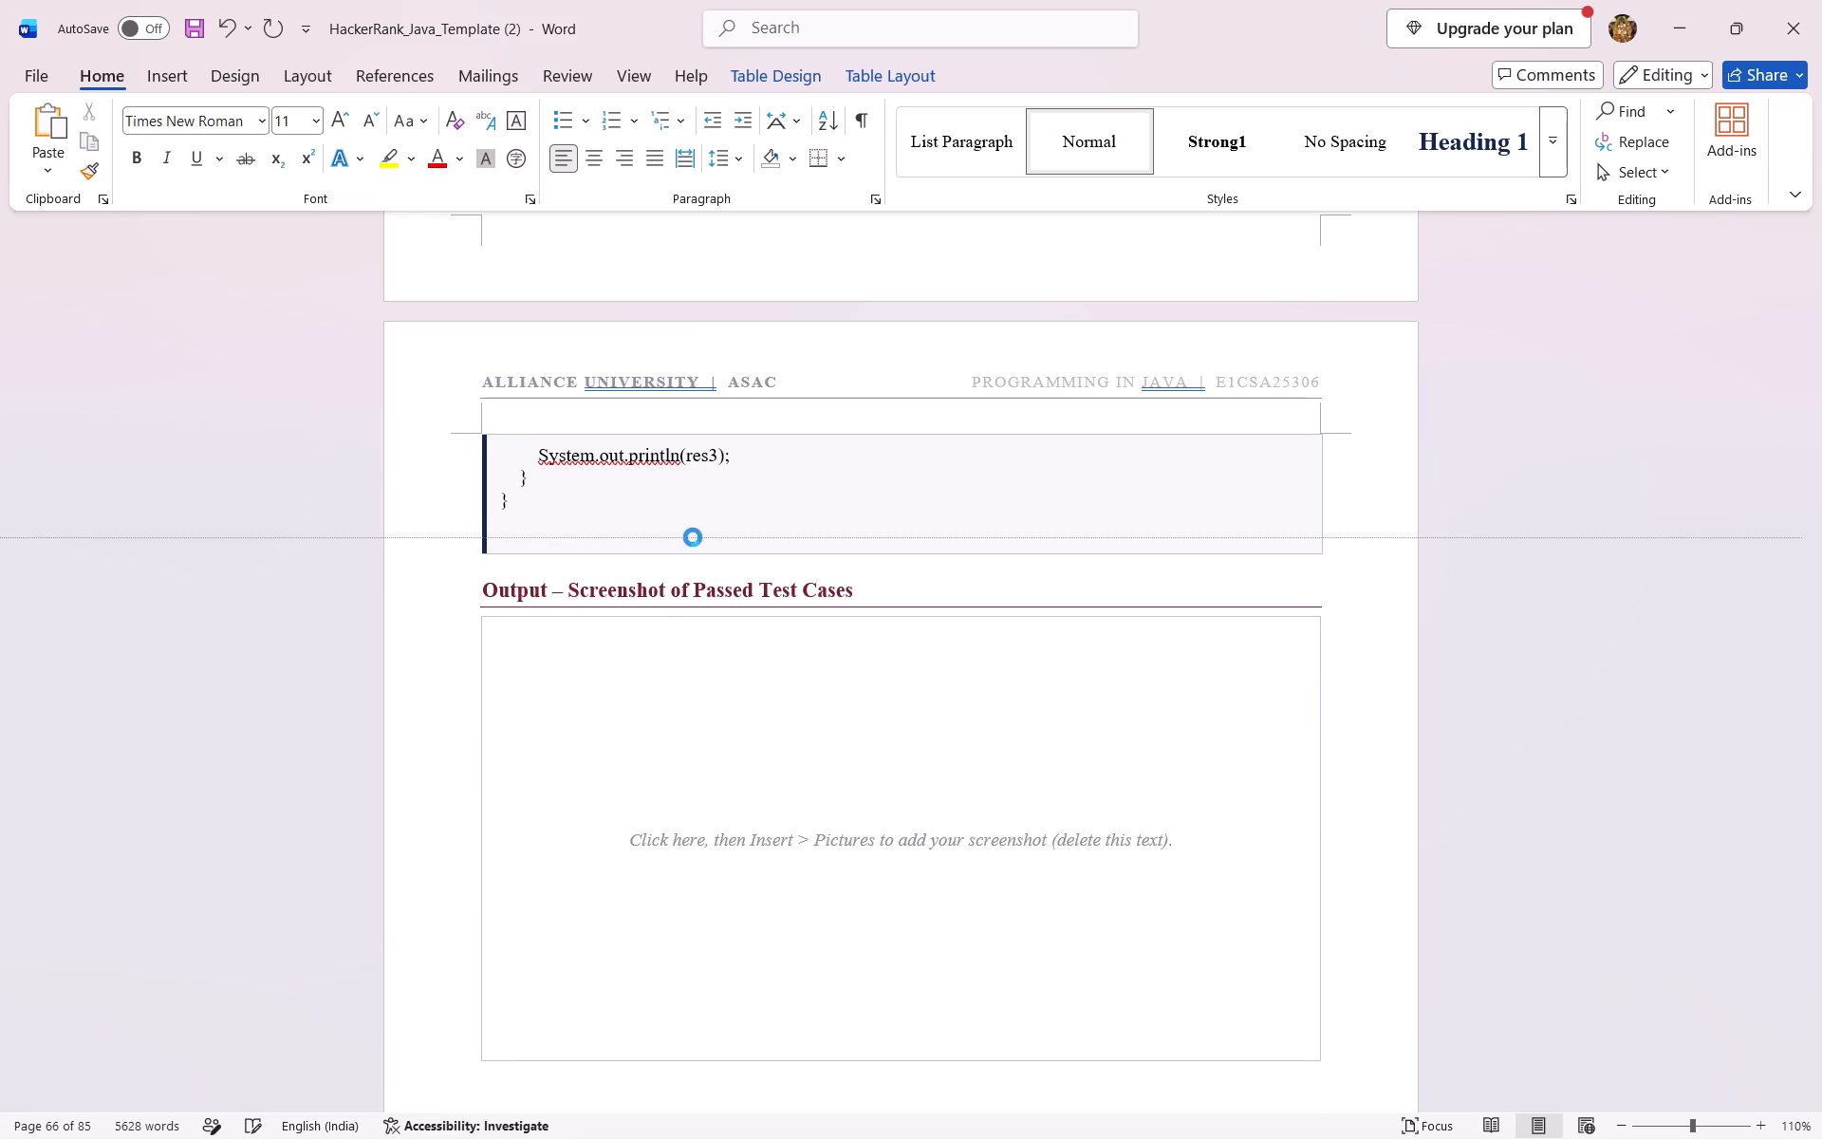
{"action": "left_click_drag", "start_coordinate": [693, 537], "coordinate": [709, 518]}
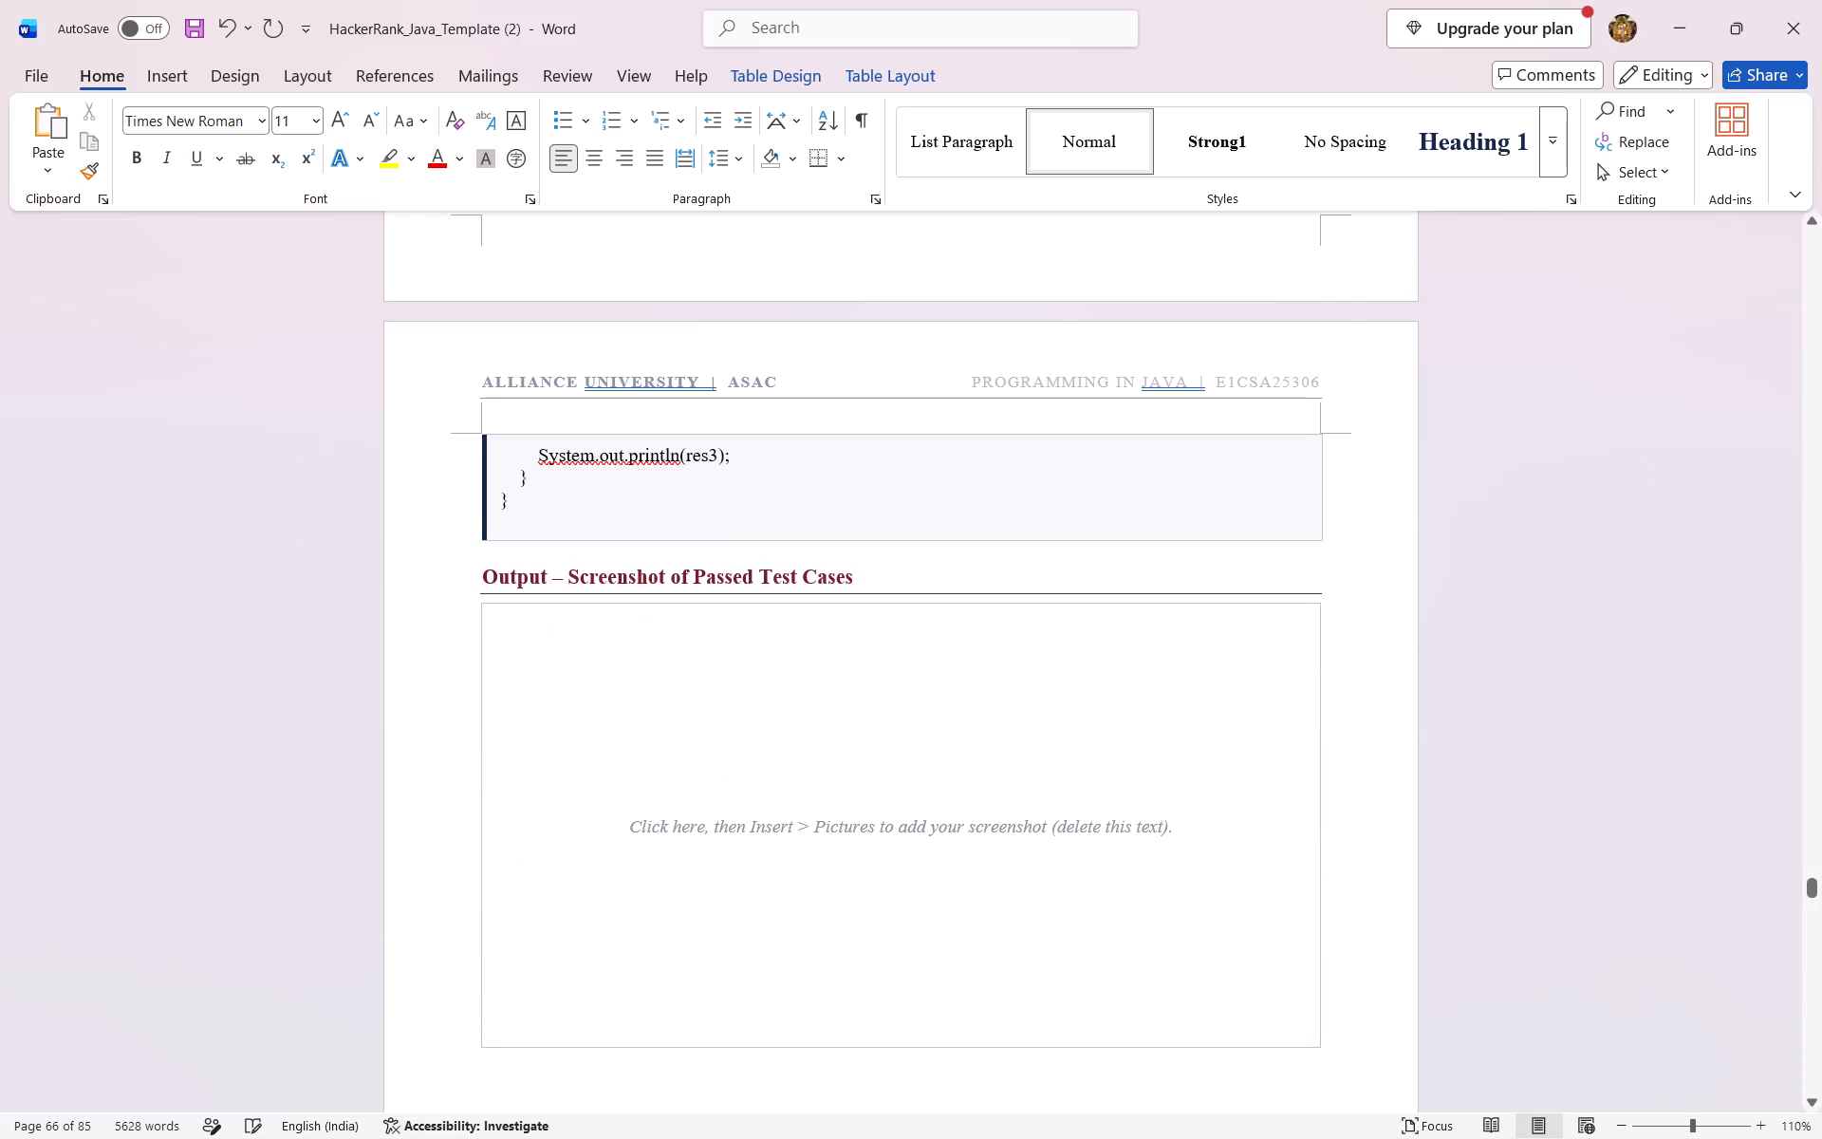
Delete the placeholder text in question 31's Output – Screenshot of Passed Test Cases box.
{"action": "left_click_drag", "start_coordinate": [1177, 819], "coordinate": [661, 797]}
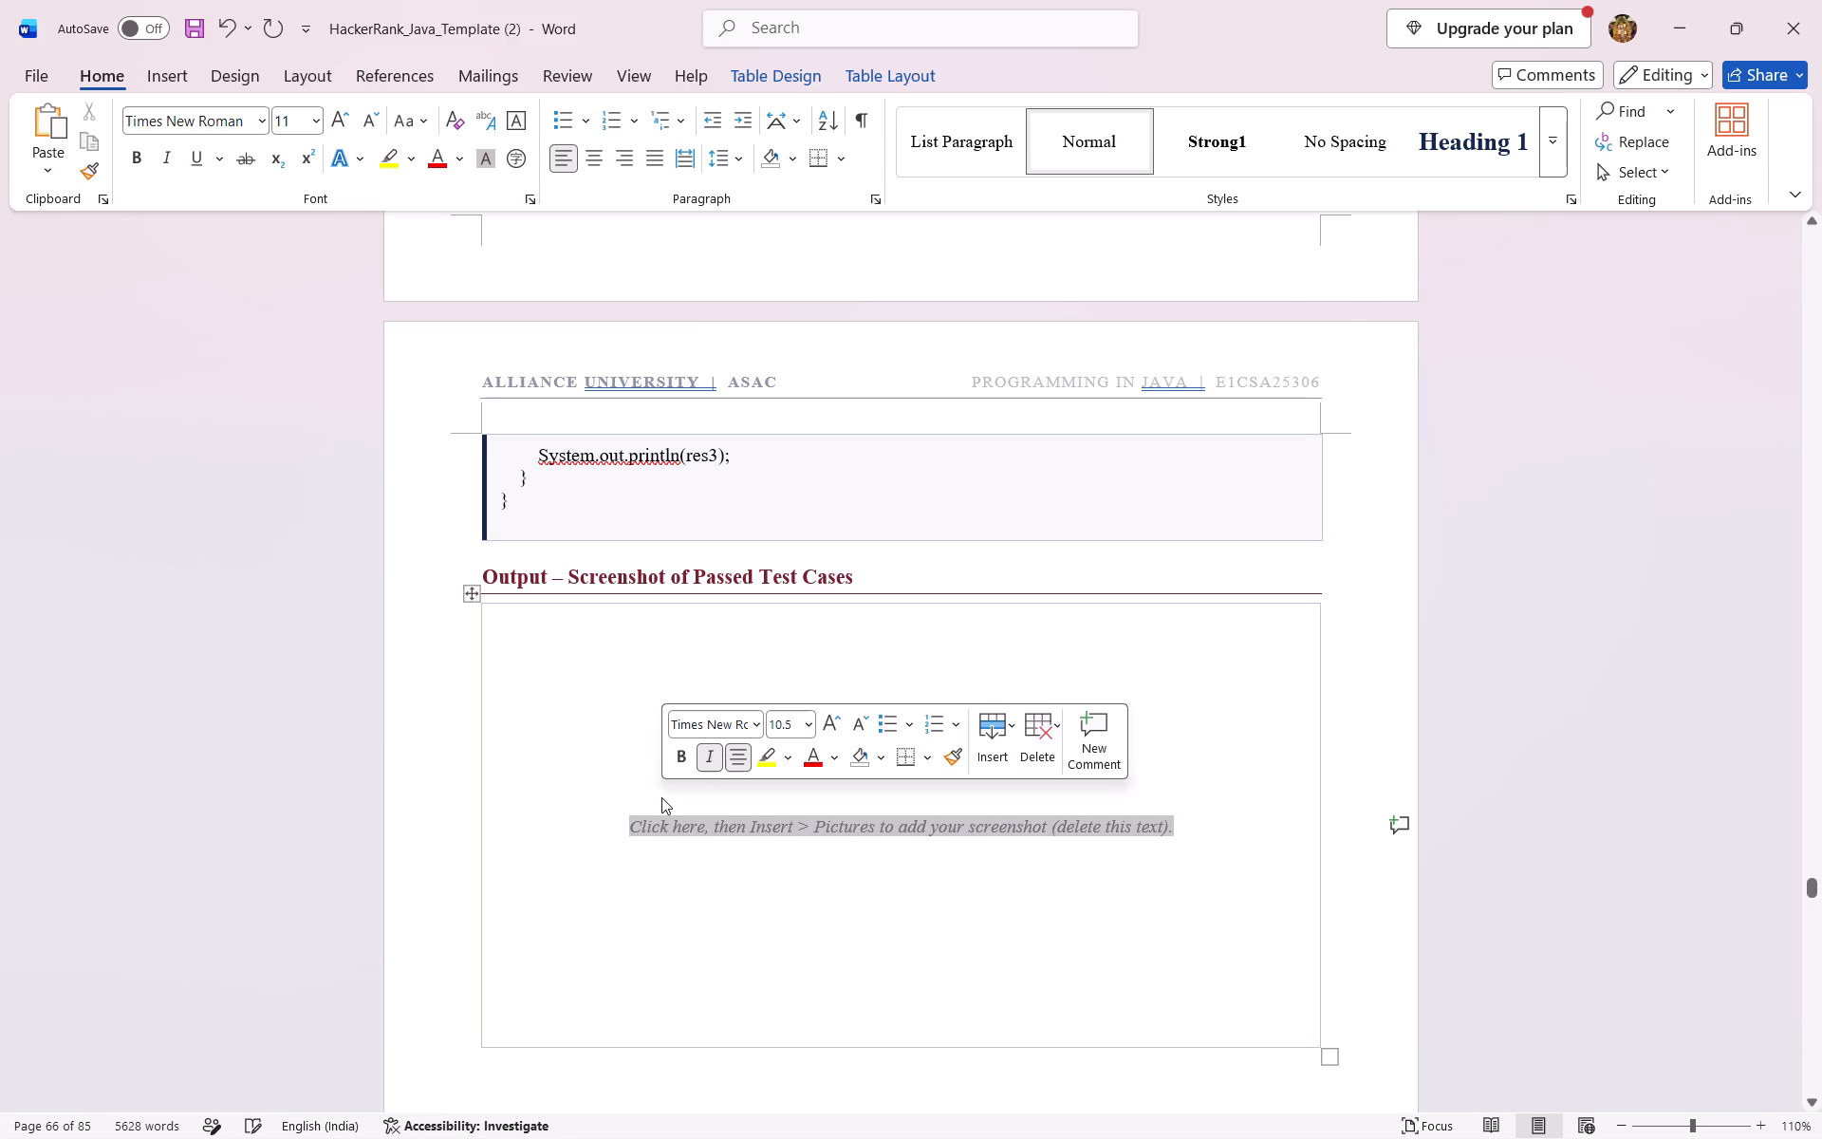
{"action": "key", "text": "BackSpace"}
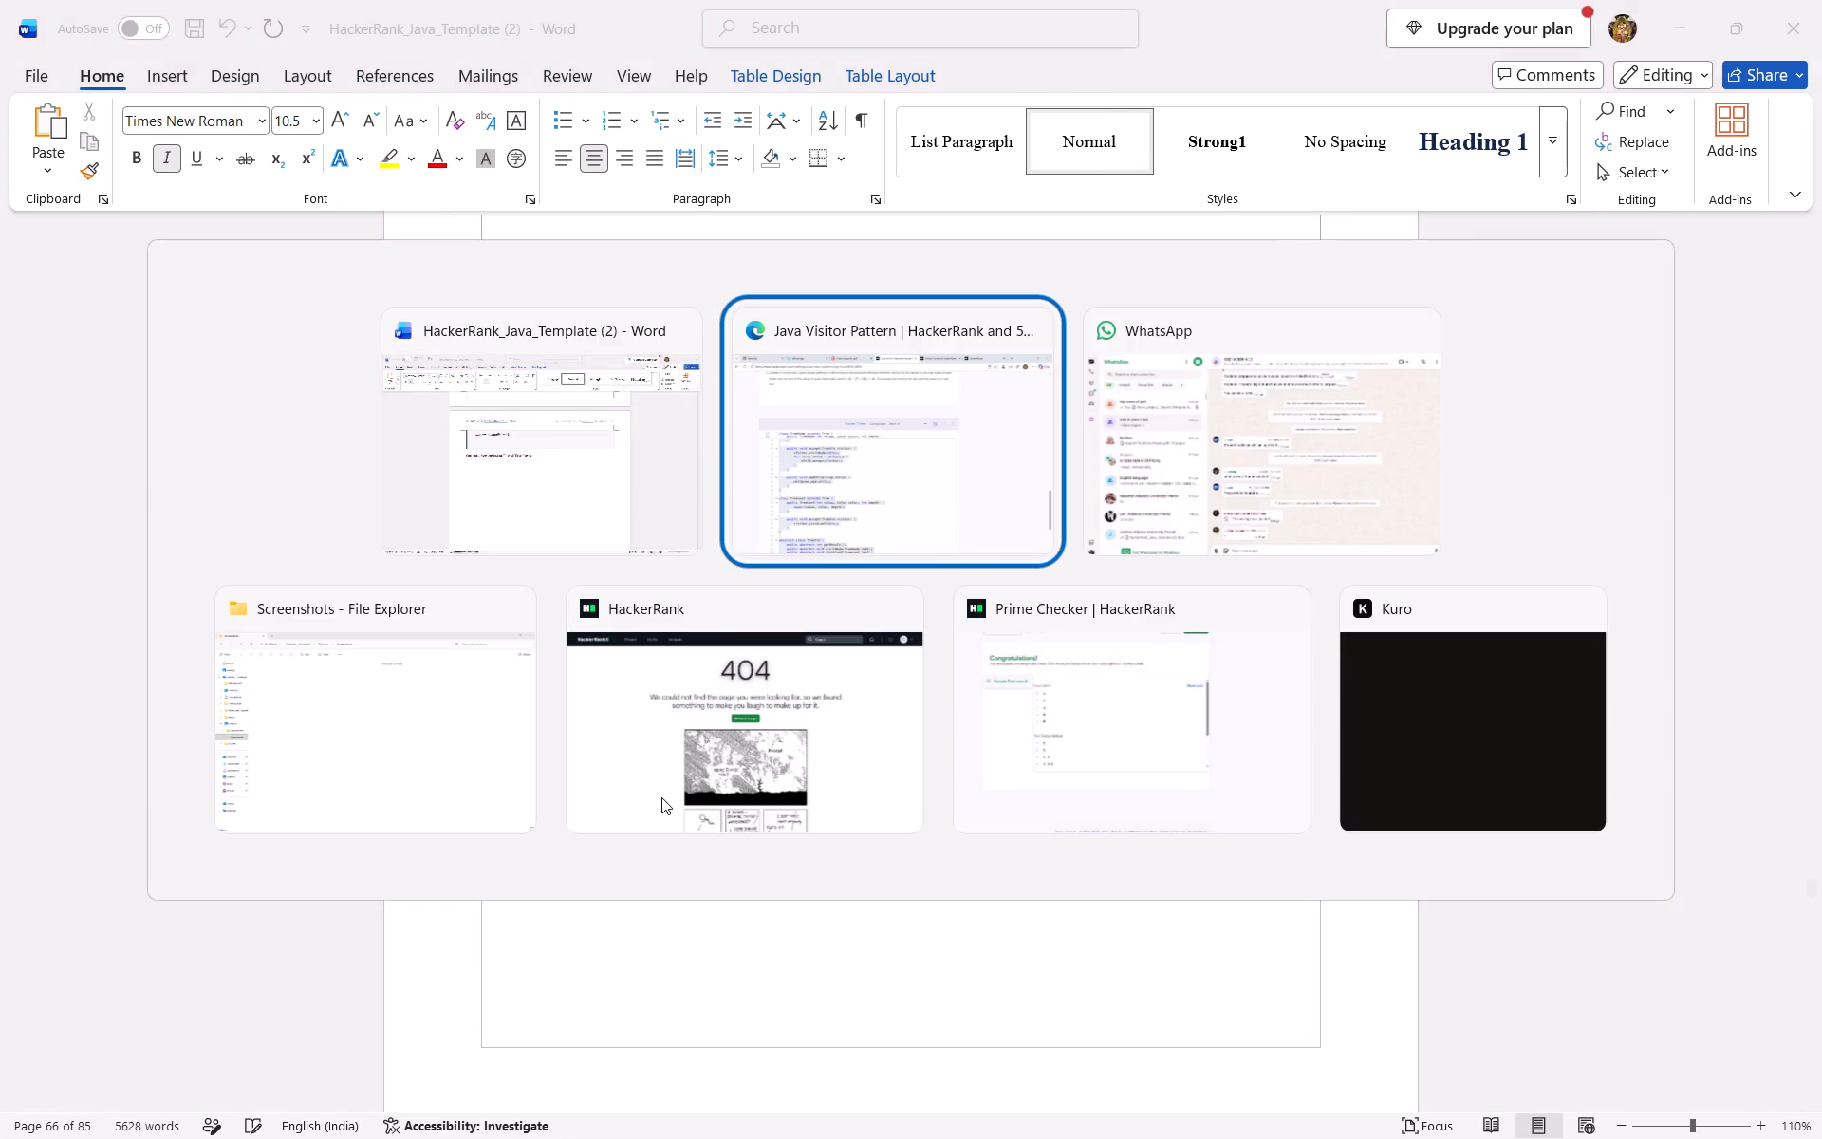
Switch to the browser and run the Java Visitor Pattern code against the sample test case.
{"action": "scroll", "coordinate": [680, 859], "scroll_direction": "down", "scroll_amount": 10}
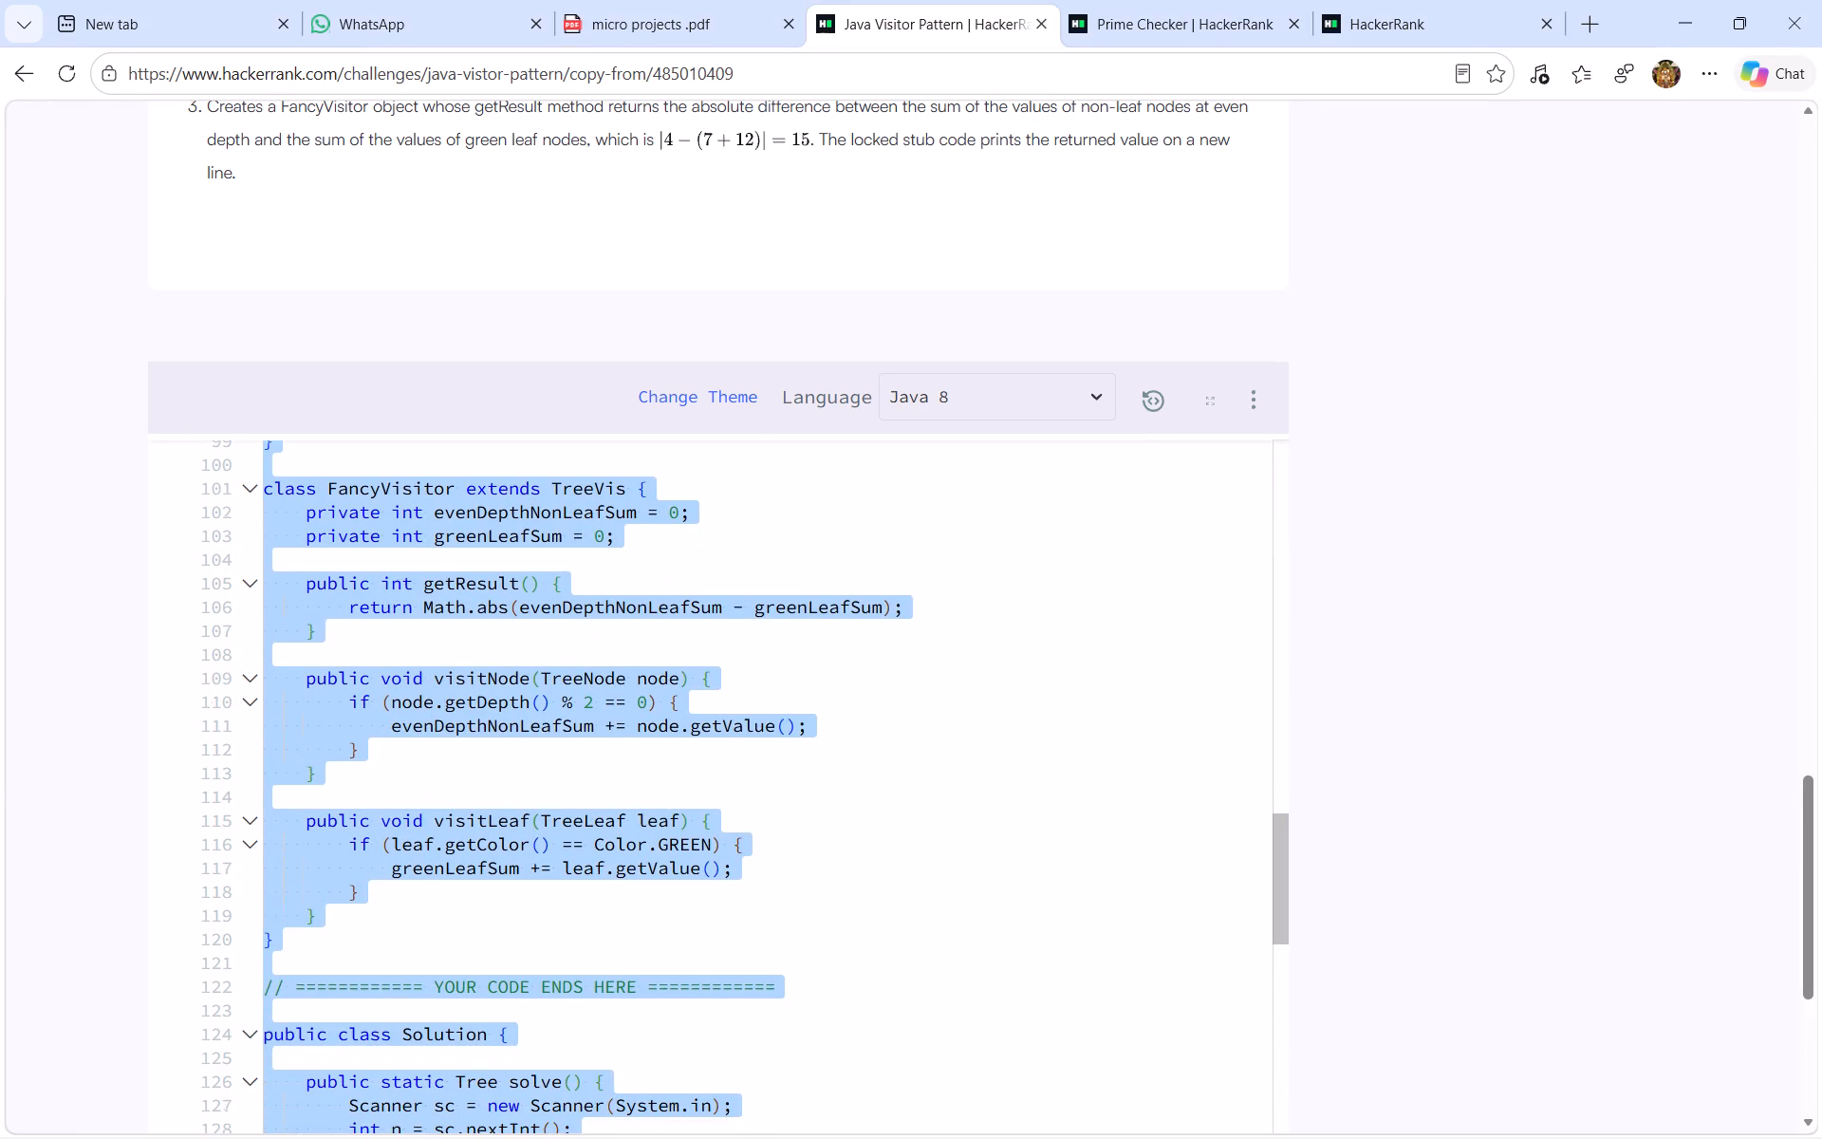
{"action": "left_click", "coordinate": [1452, 717]}
{"action": "scroll", "coordinate": [1452, 717], "scroll_direction": "down", "scroll_amount": 5}
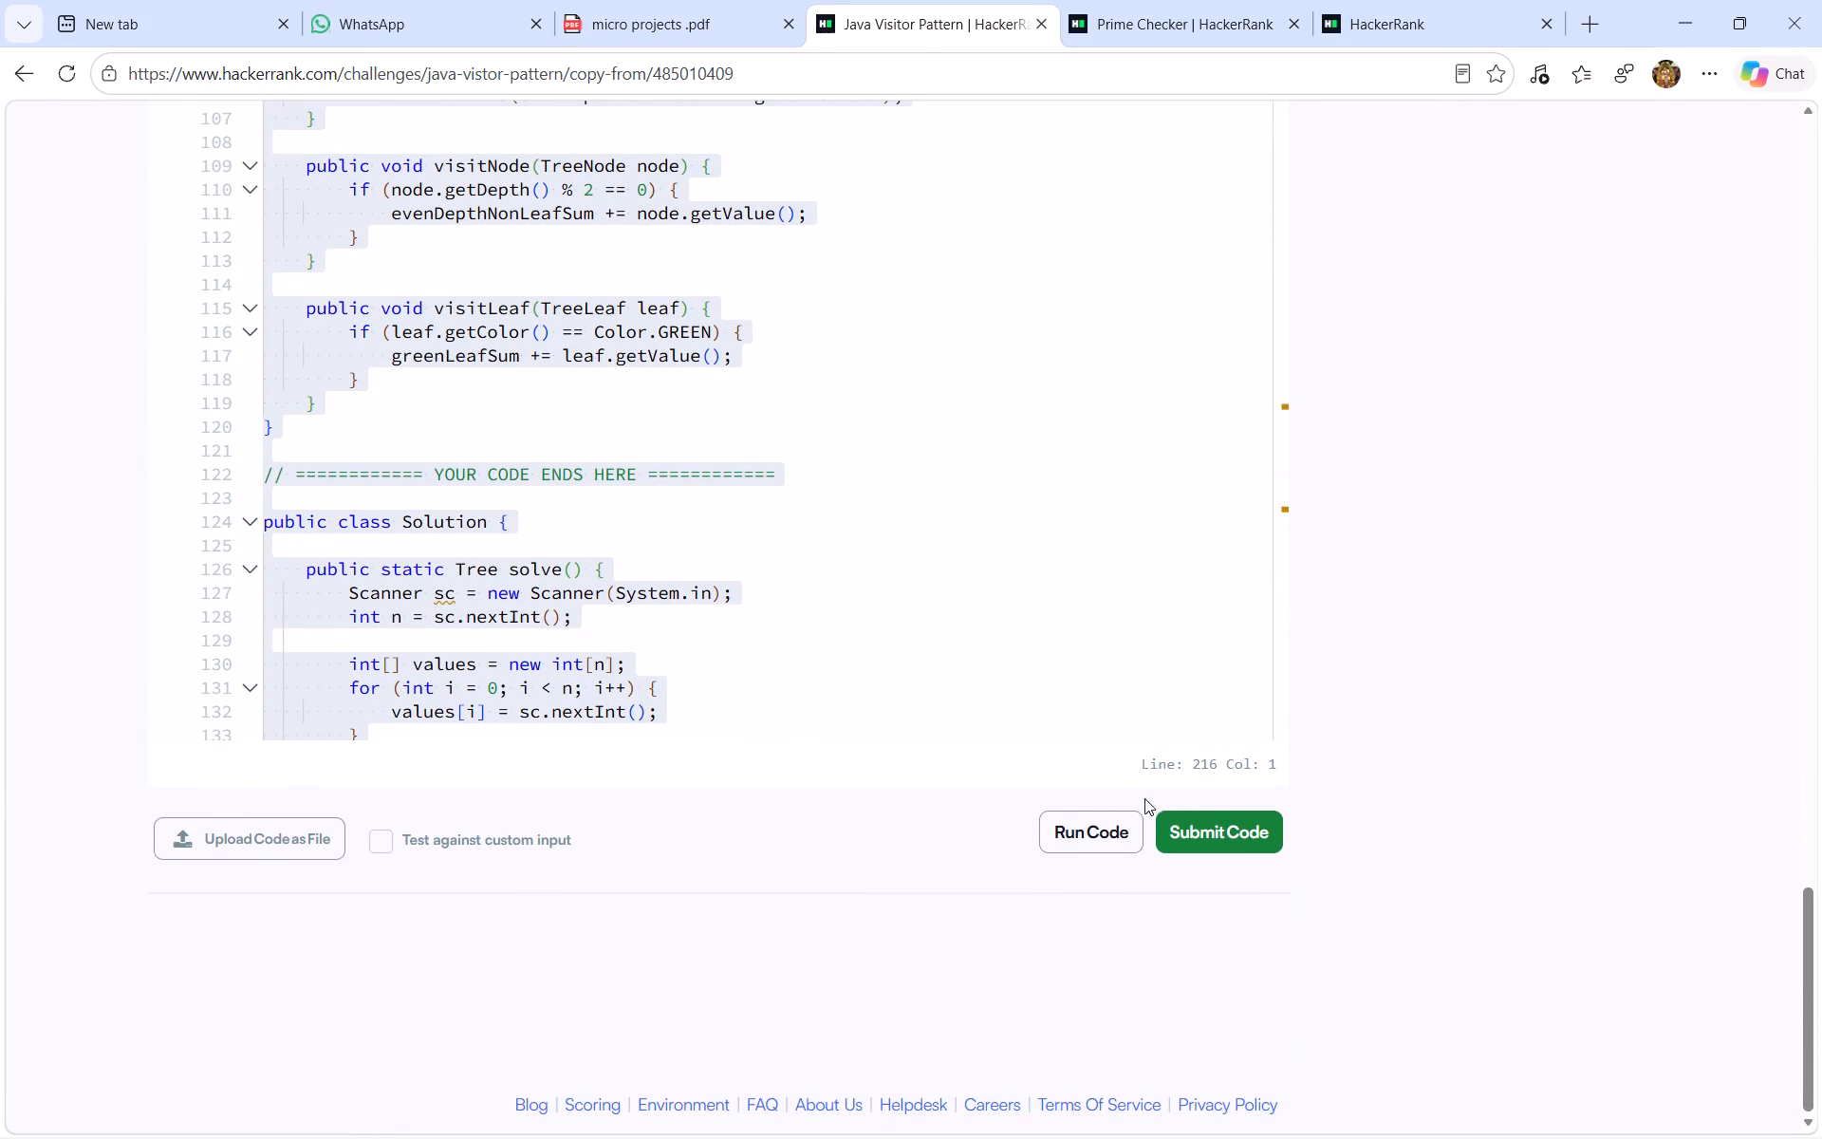
{"action": "left_click", "coordinate": [1109, 816]}
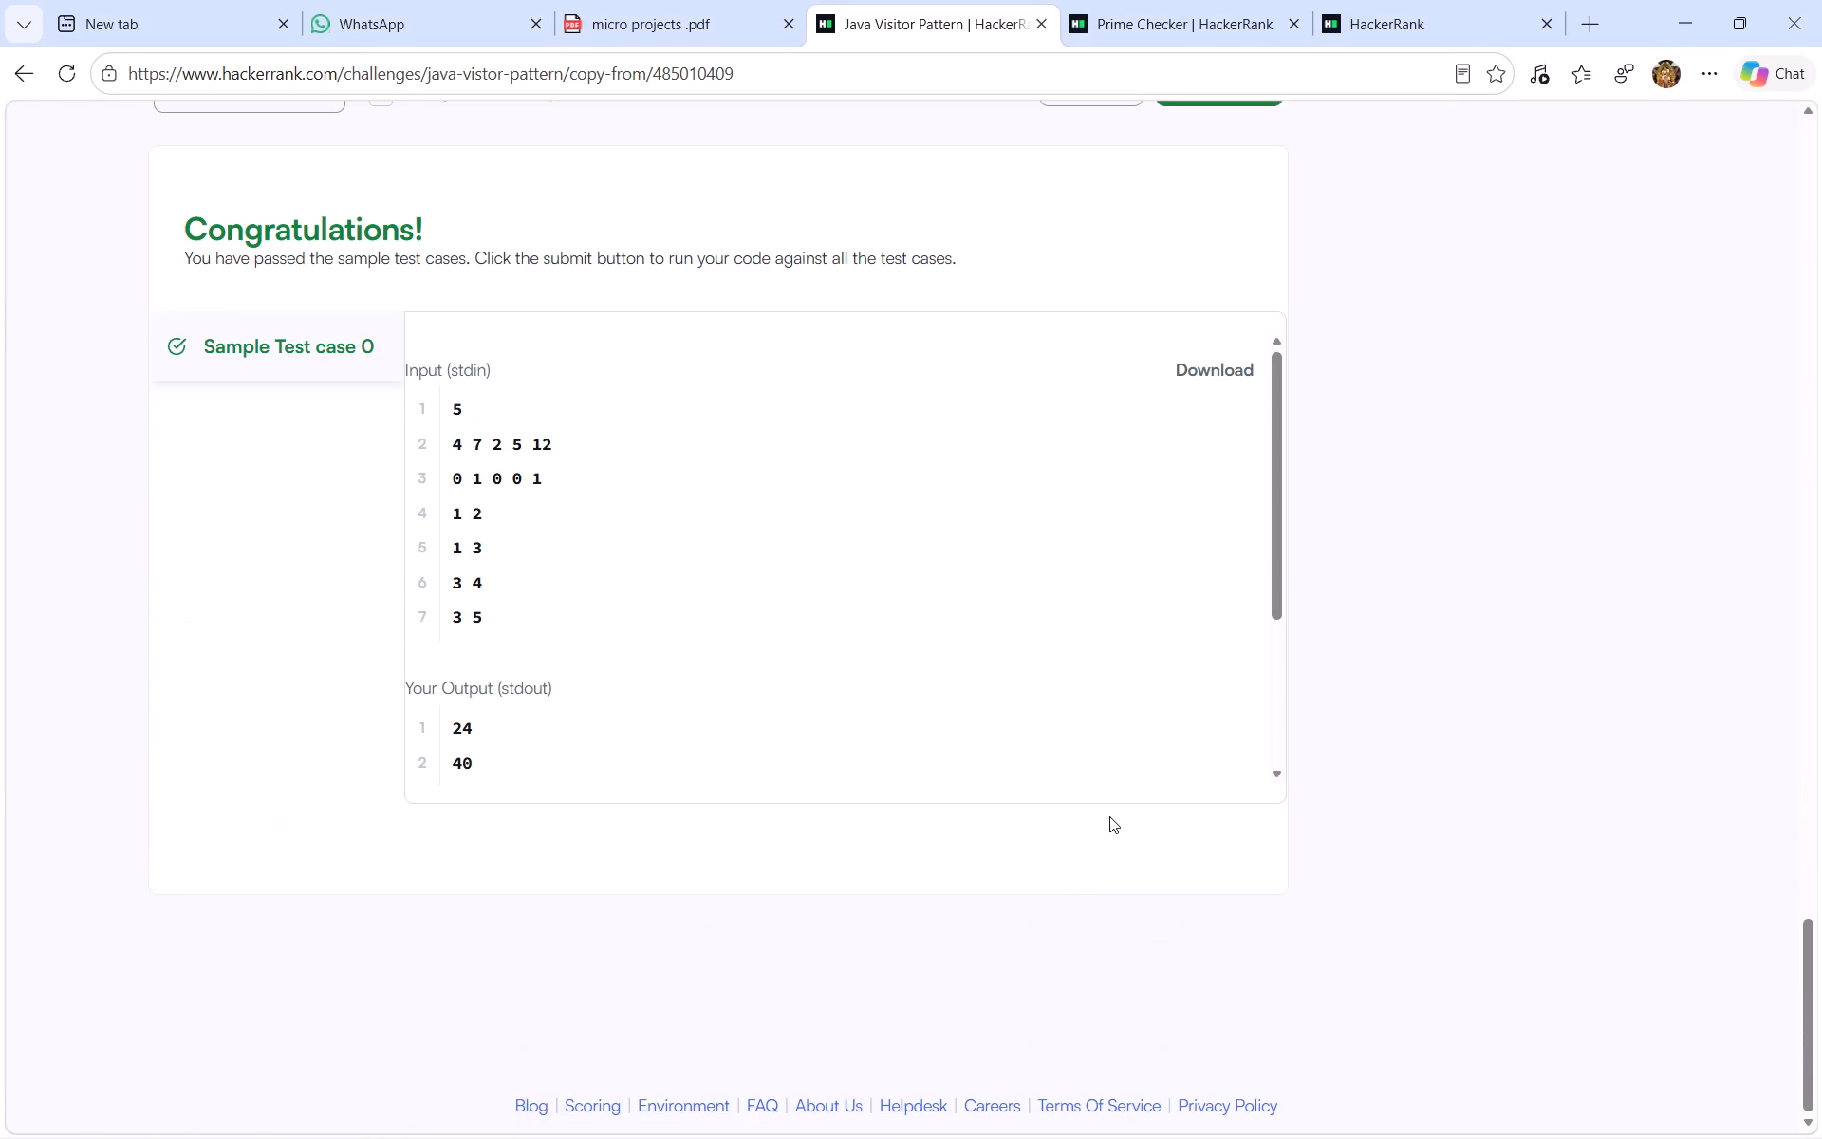
{"action": "scroll", "coordinate": [1109, 816], "scroll_direction": "down", "scroll_amount": 1}
Capture a rectangular screenshot of the Java Visitor Pattern test result, from the Congratulations heading to below the output pane.
{"action": "key", "text": "shift+super+s"}
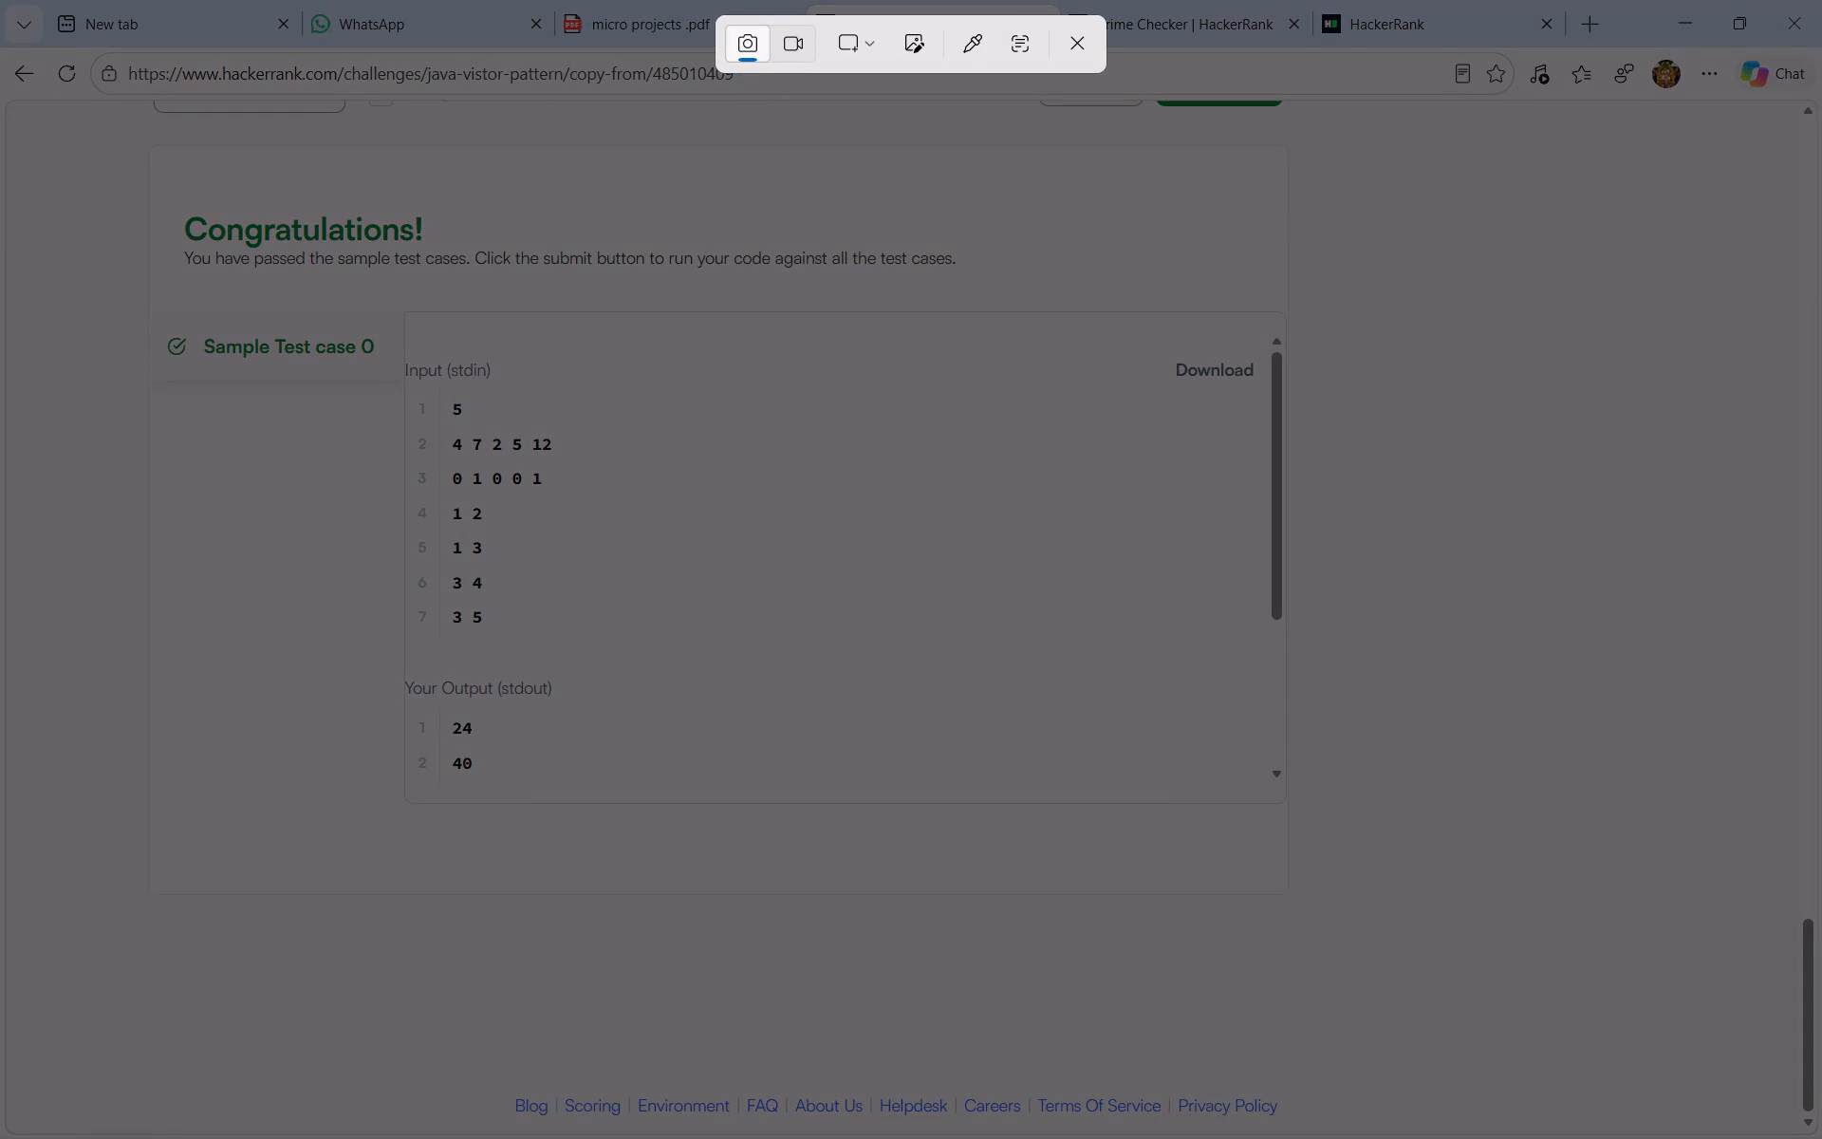
{"action": "left_click_drag", "start_coordinate": [150, 175], "coordinate": [995, 612]}
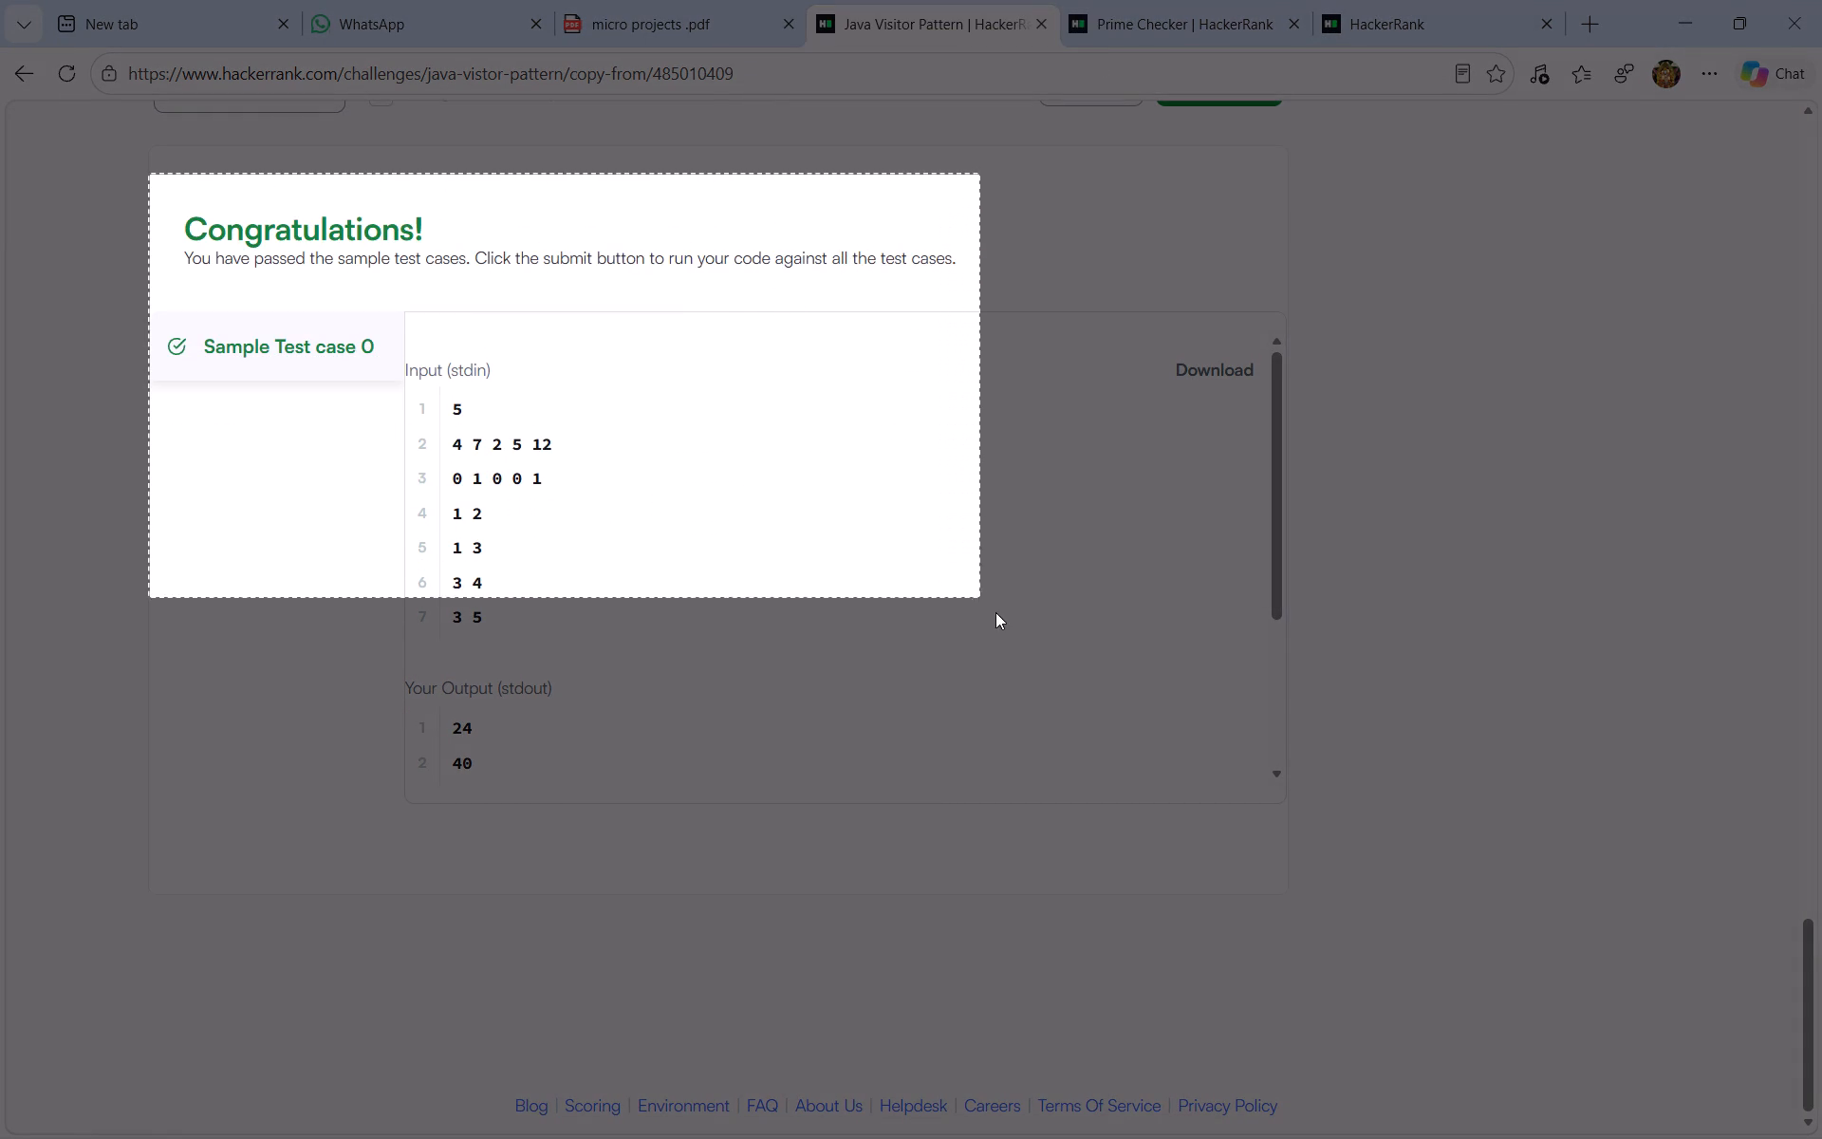
{"action": "left_click_drag", "start_coordinate": [995, 612], "coordinate": [1186, 789]}
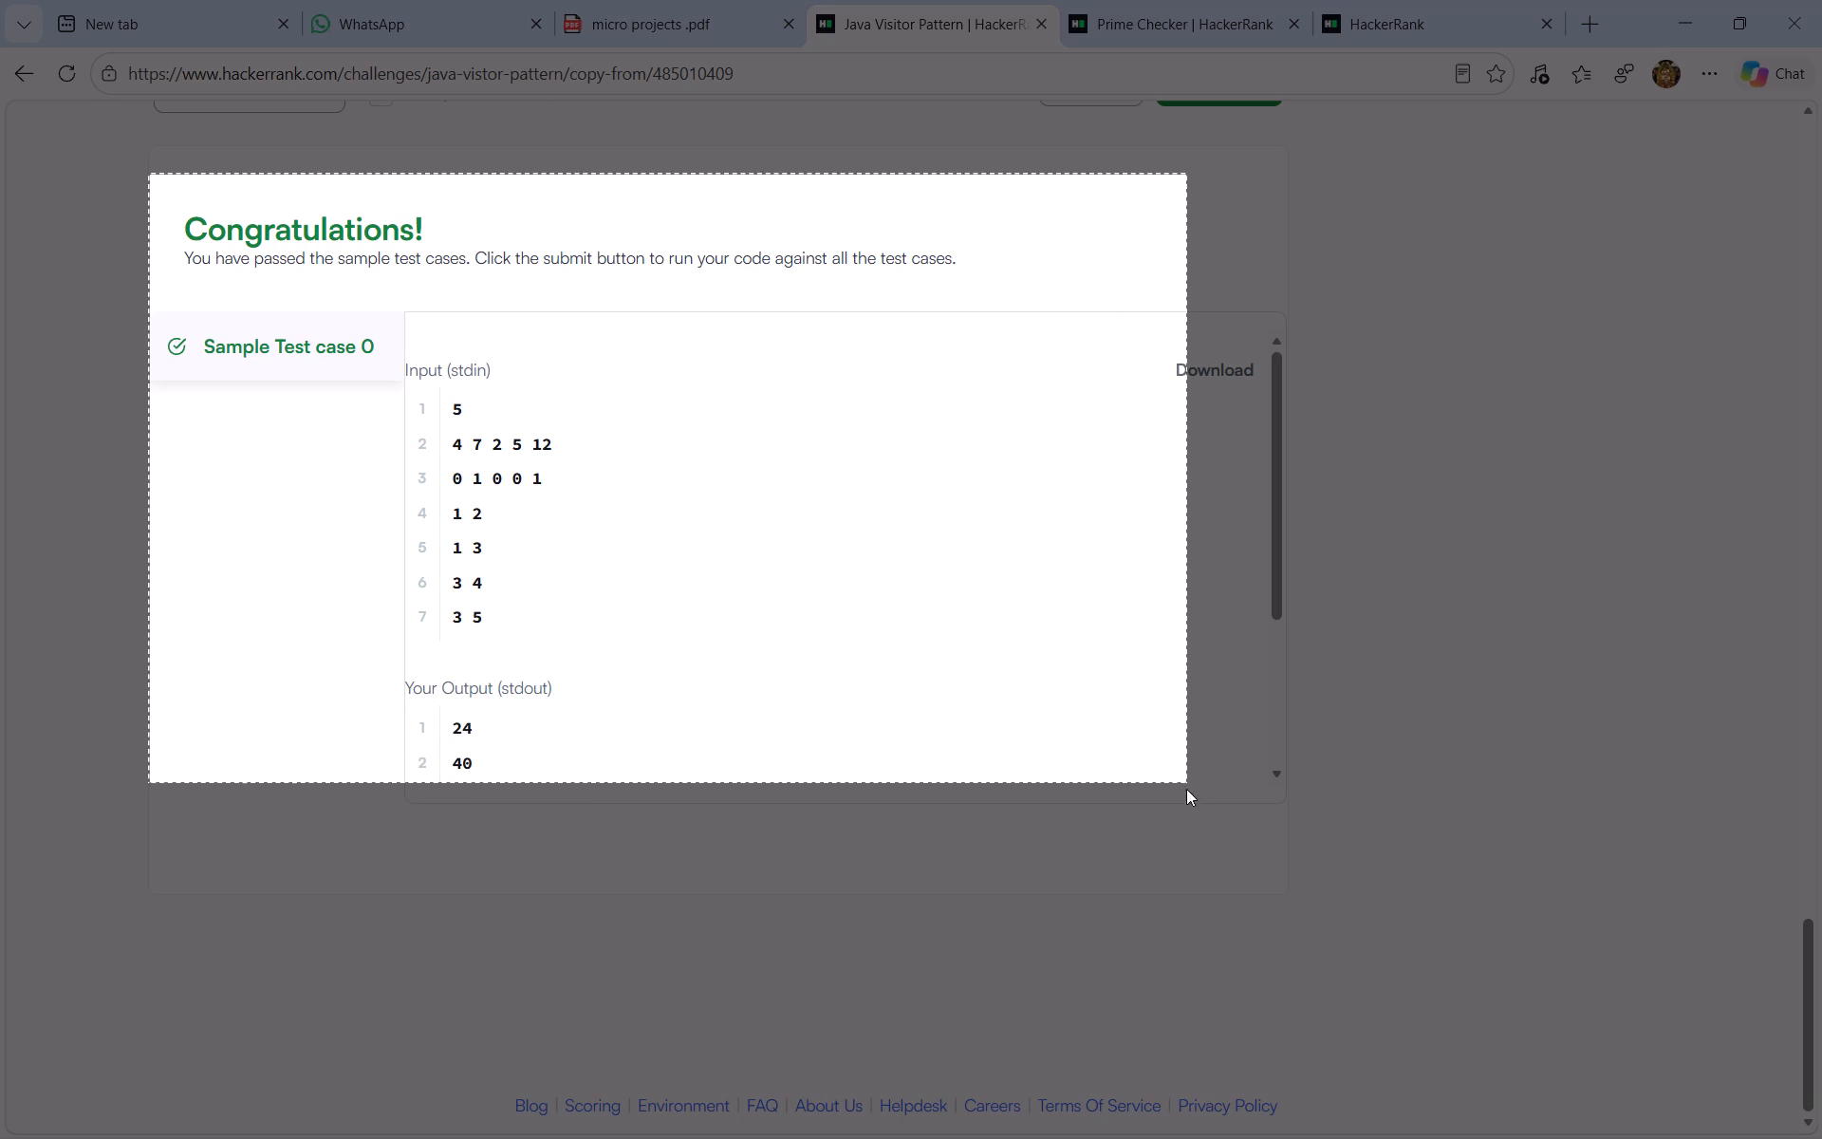
{"action": "left_click_drag", "start_coordinate": [1186, 789], "coordinate": [1525, 910]}
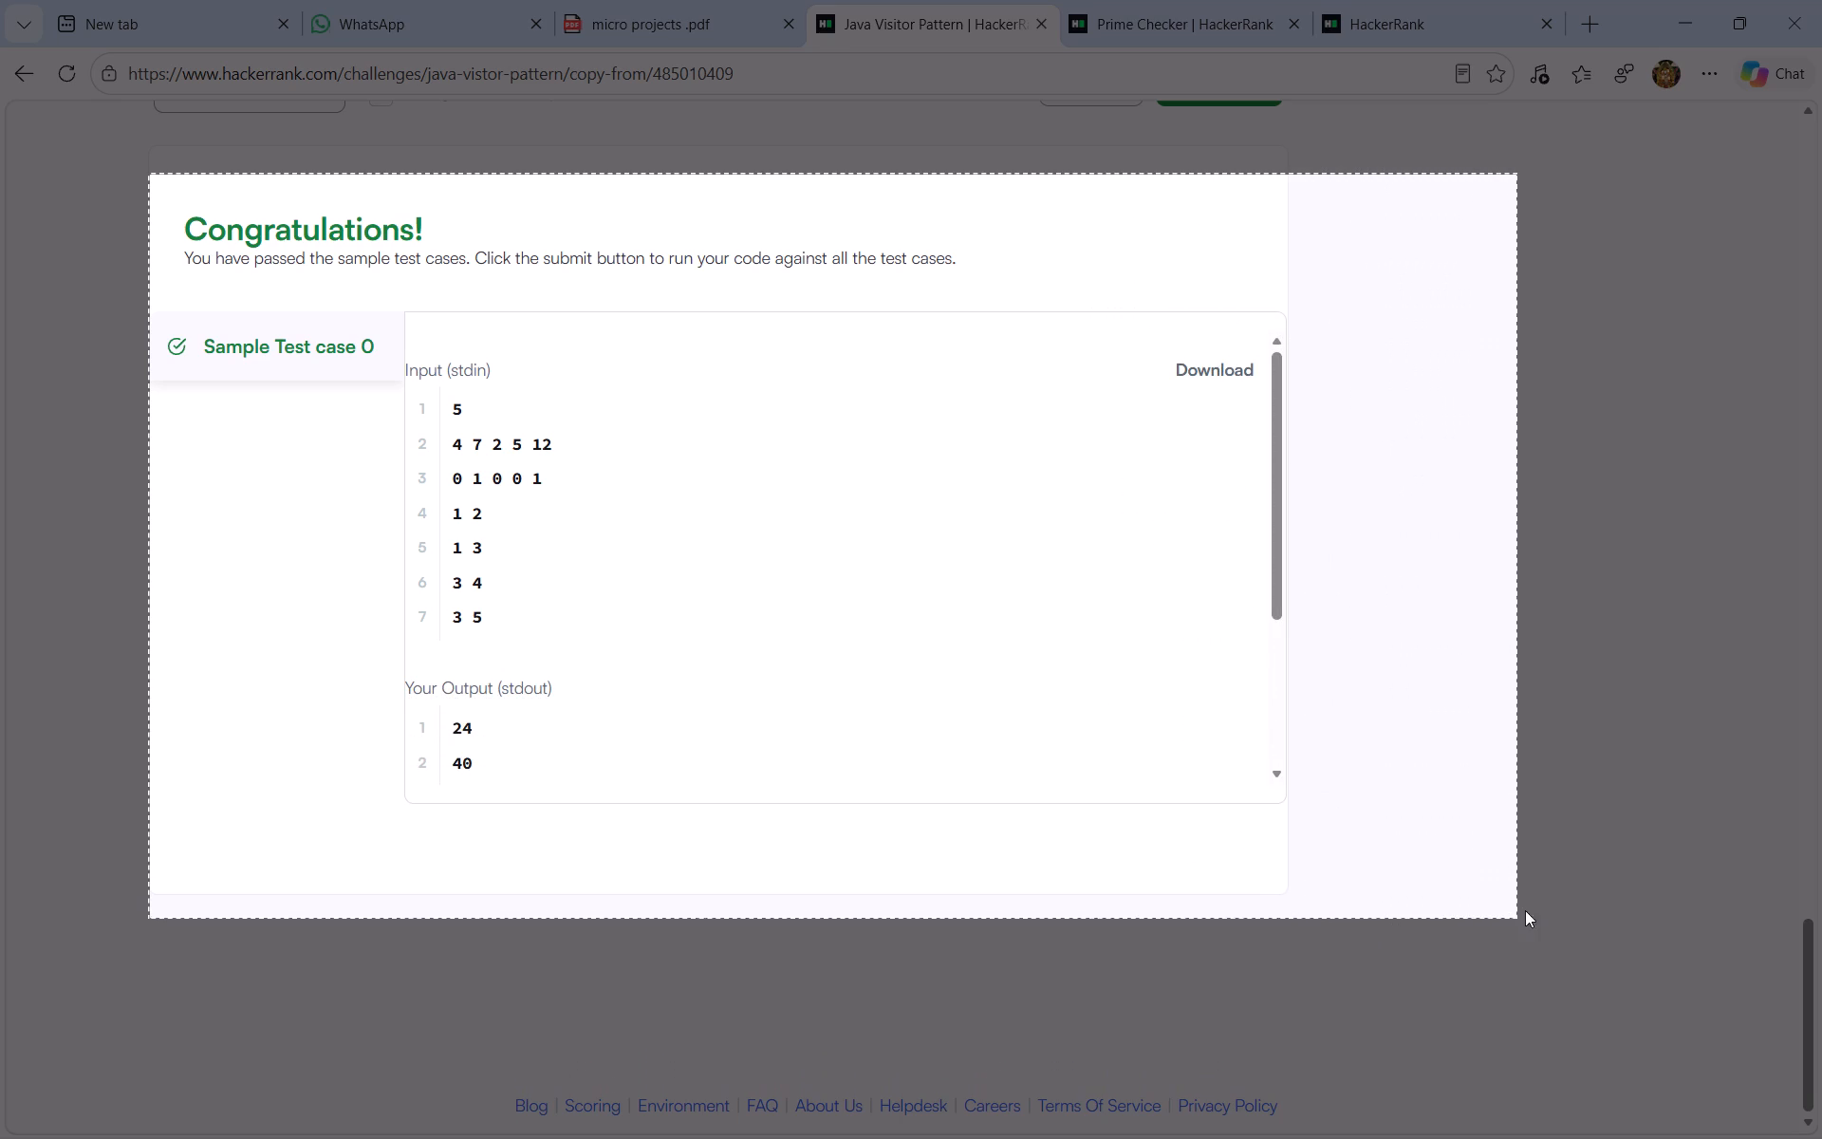
{"action": "left_click_drag", "start_coordinate": [1525, 910], "coordinate": [1297, 902]}
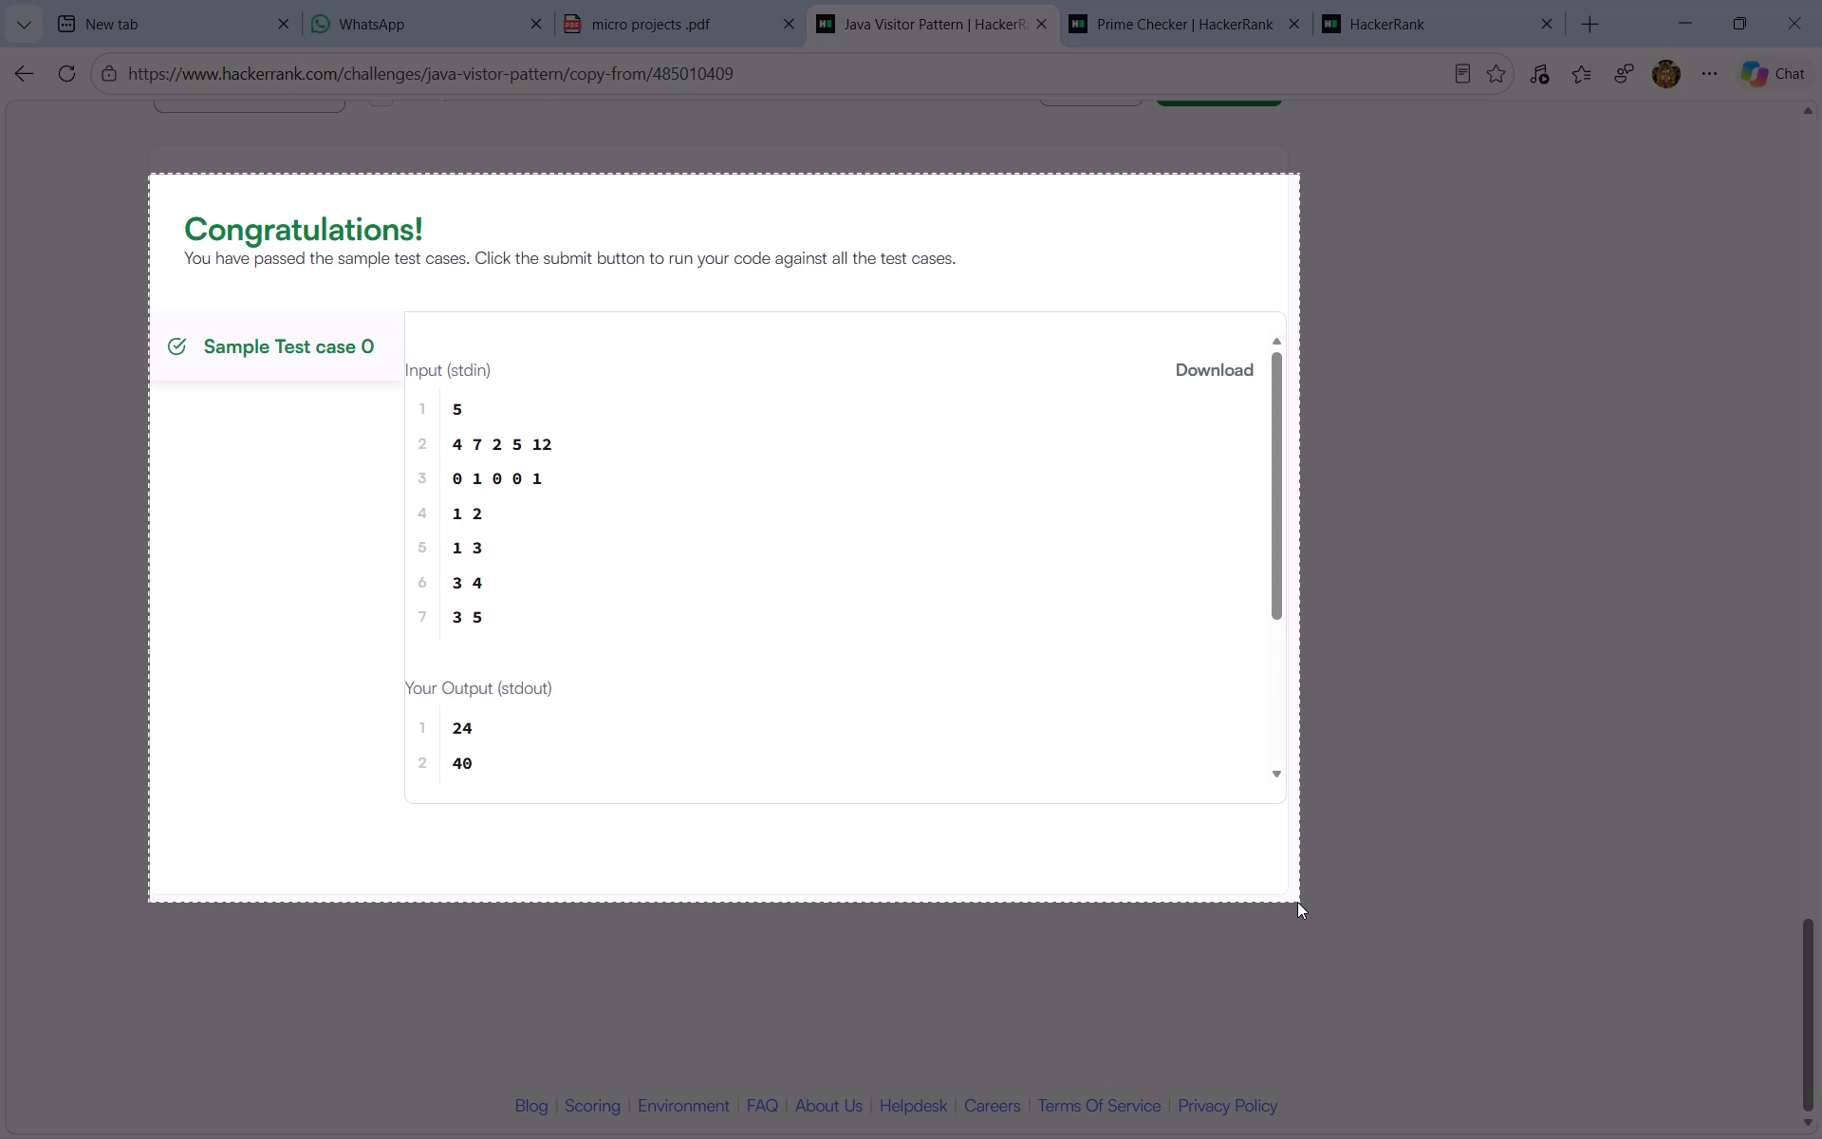
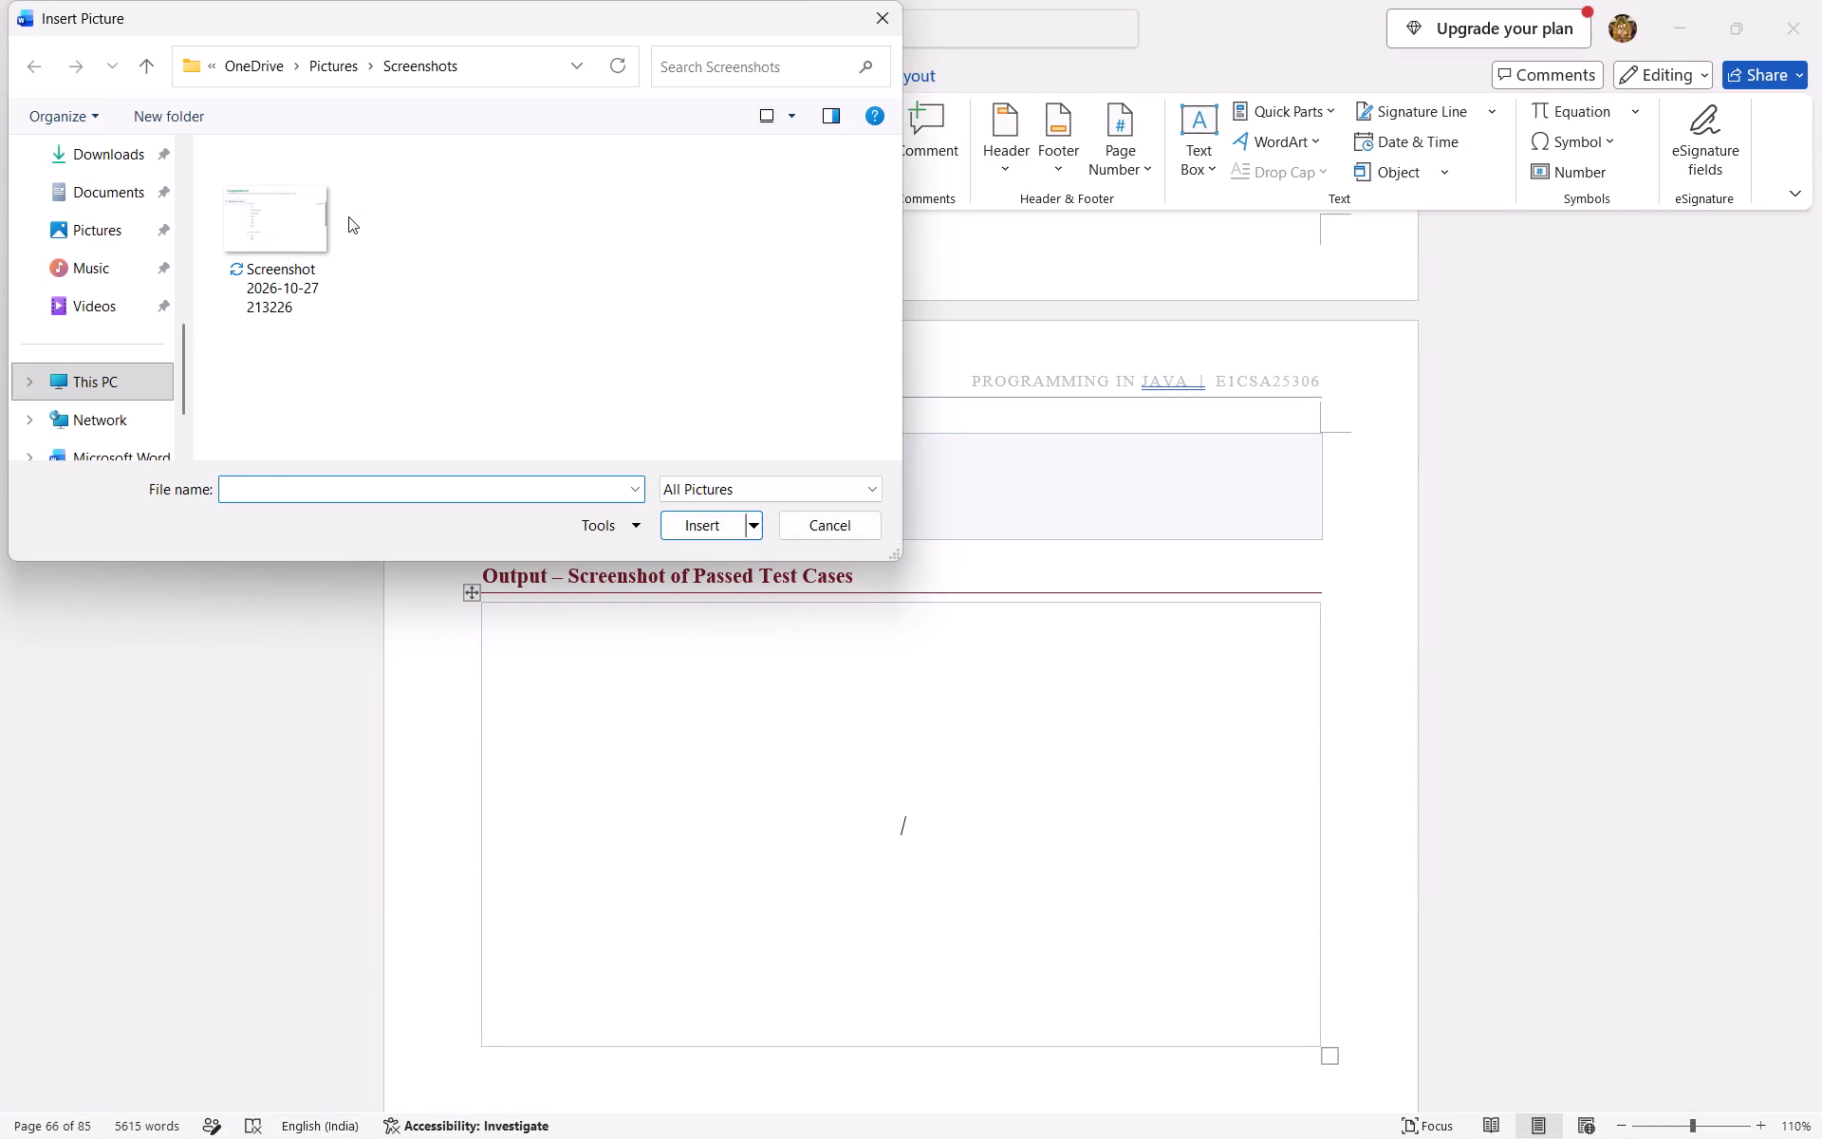
{"action": "left_click", "coordinate": [331, 225]}
{"action": "left_click", "coordinate": [714, 525]}
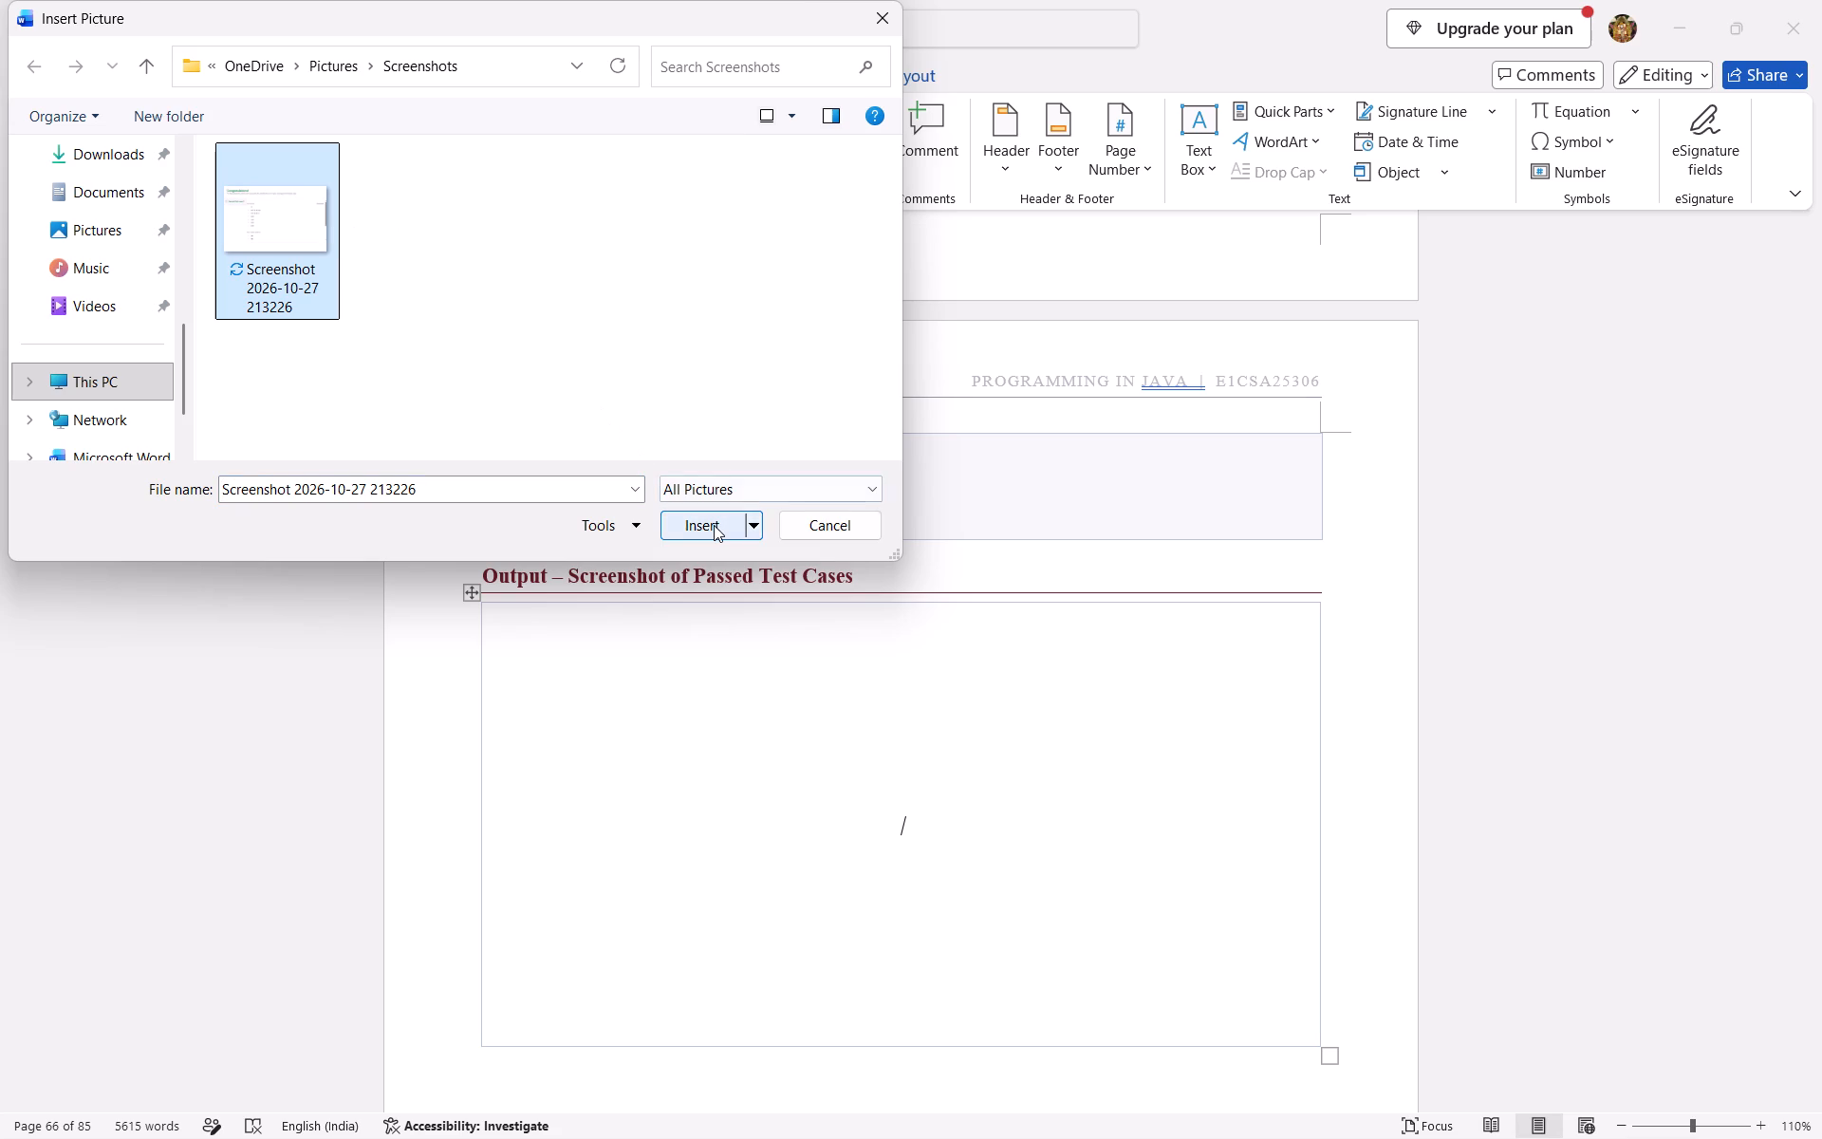
Delete the placeholder text in the Code box of question 32, Java Annotations.
{"action": "scroll", "coordinate": [734, 587], "scroll_direction": "down", "scroll_amount": 2}
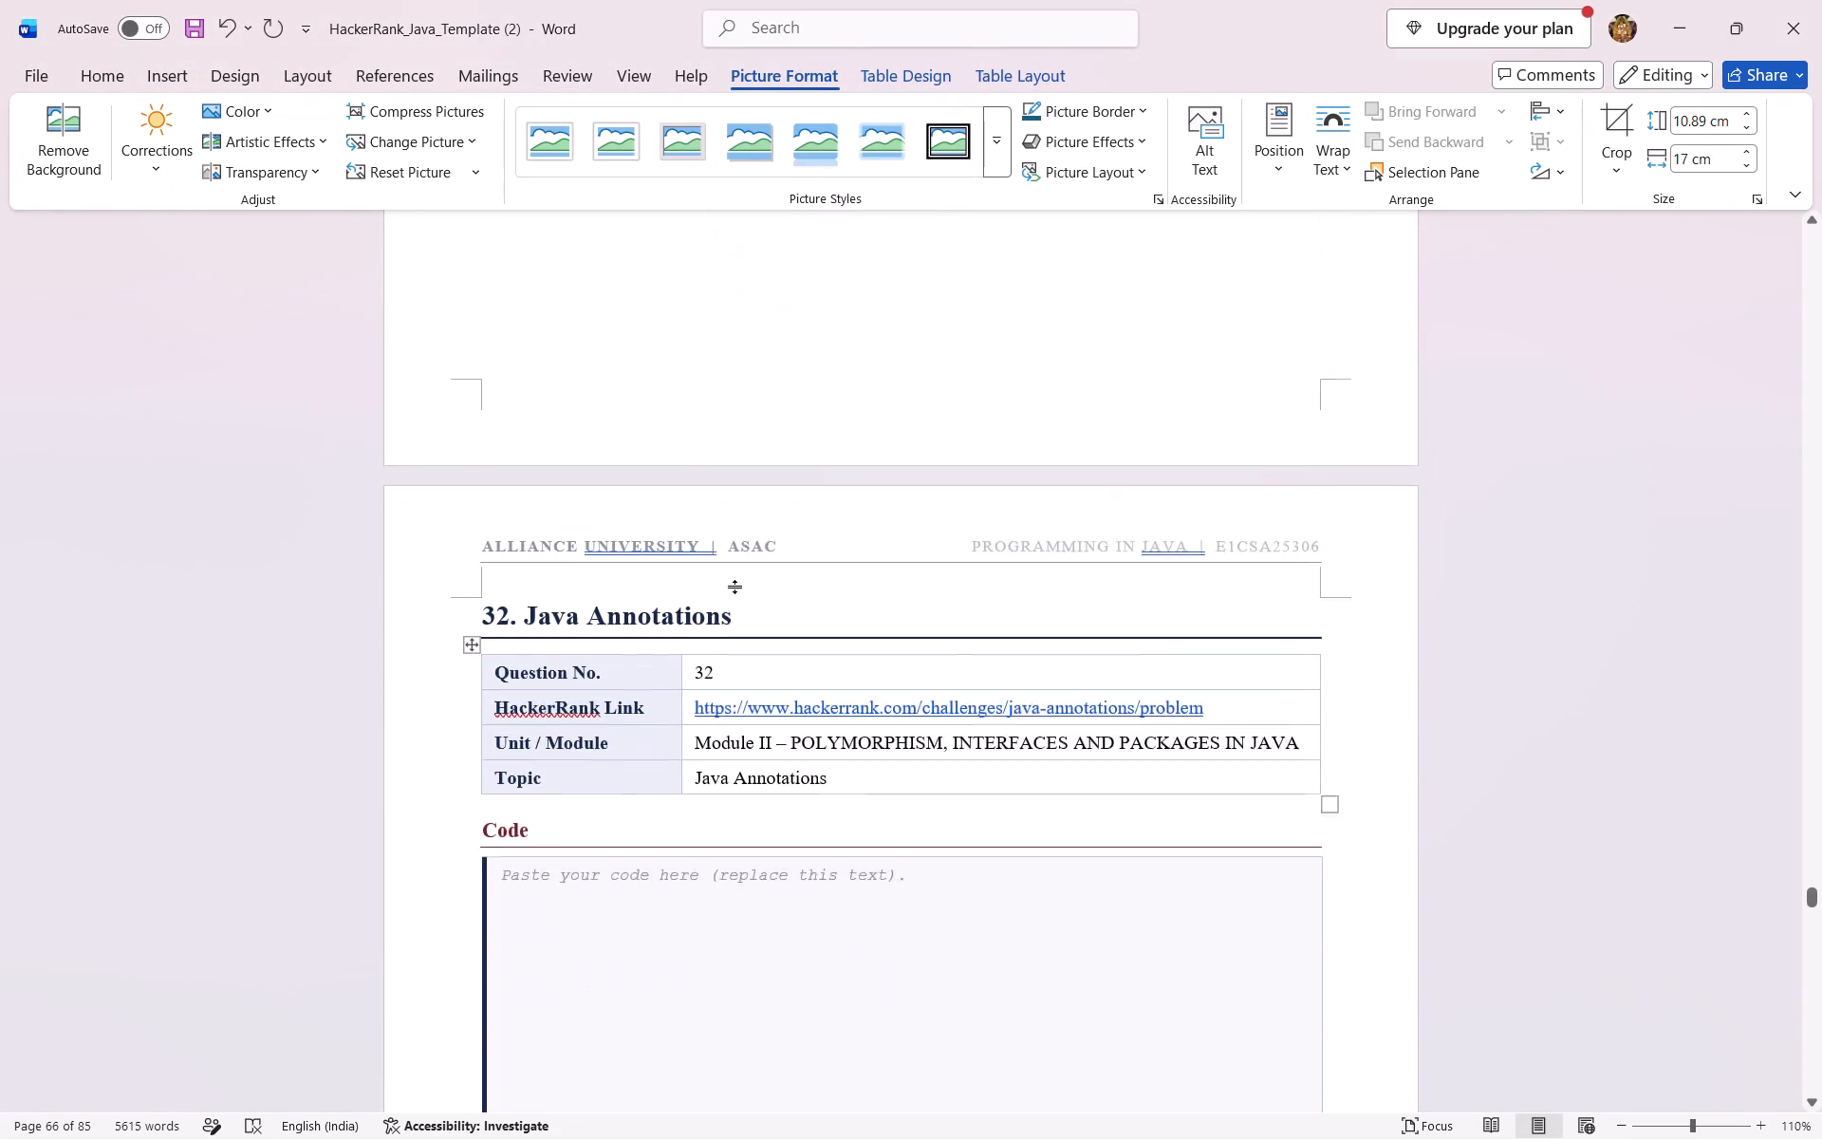
{"action": "scroll", "coordinate": [734, 587], "scroll_direction": "down", "scroll_amount": 1}
{"action": "left_click_drag", "start_coordinate": [902, 755], "coordinate": [592, 742]}
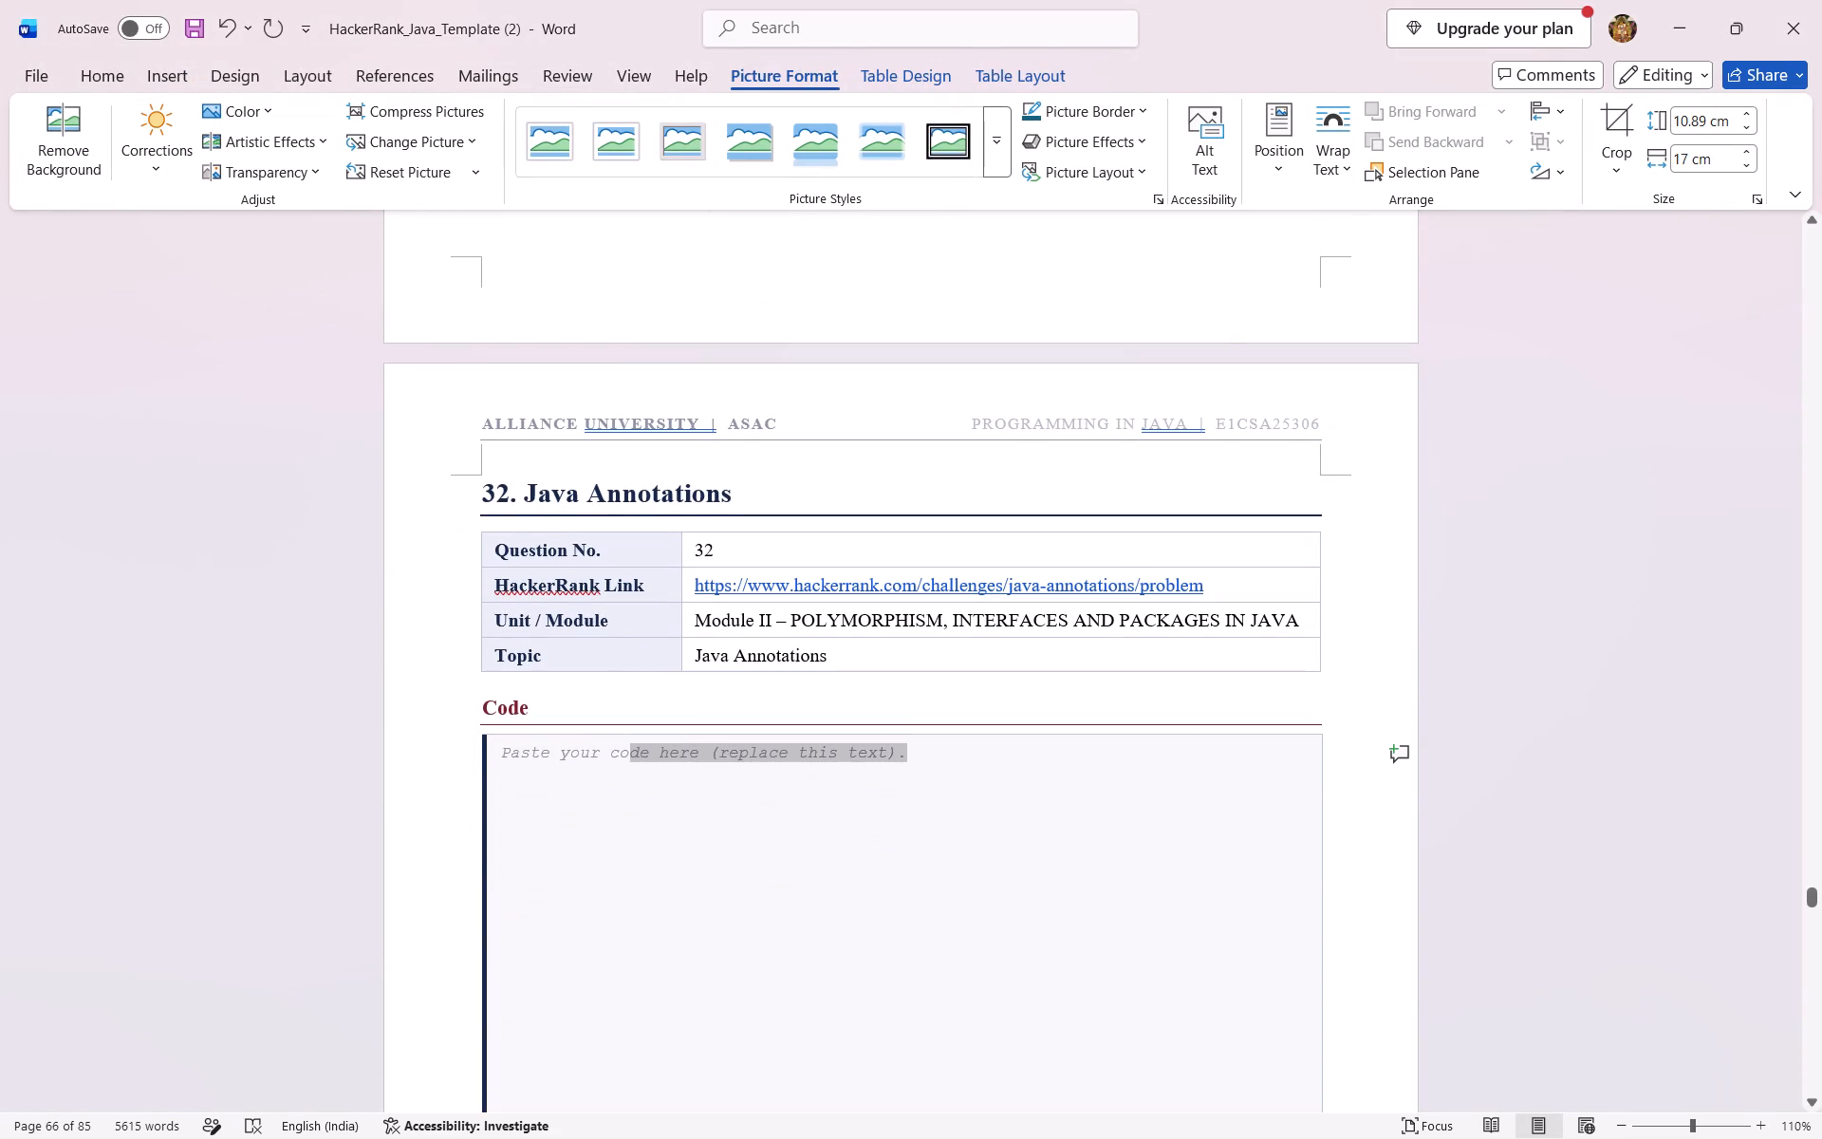
{"action": "left_click_drag", "start_coordinate": [592, 742], "coordinate": [523, 741]}
{"action": "key", "text": "BackSpace"}
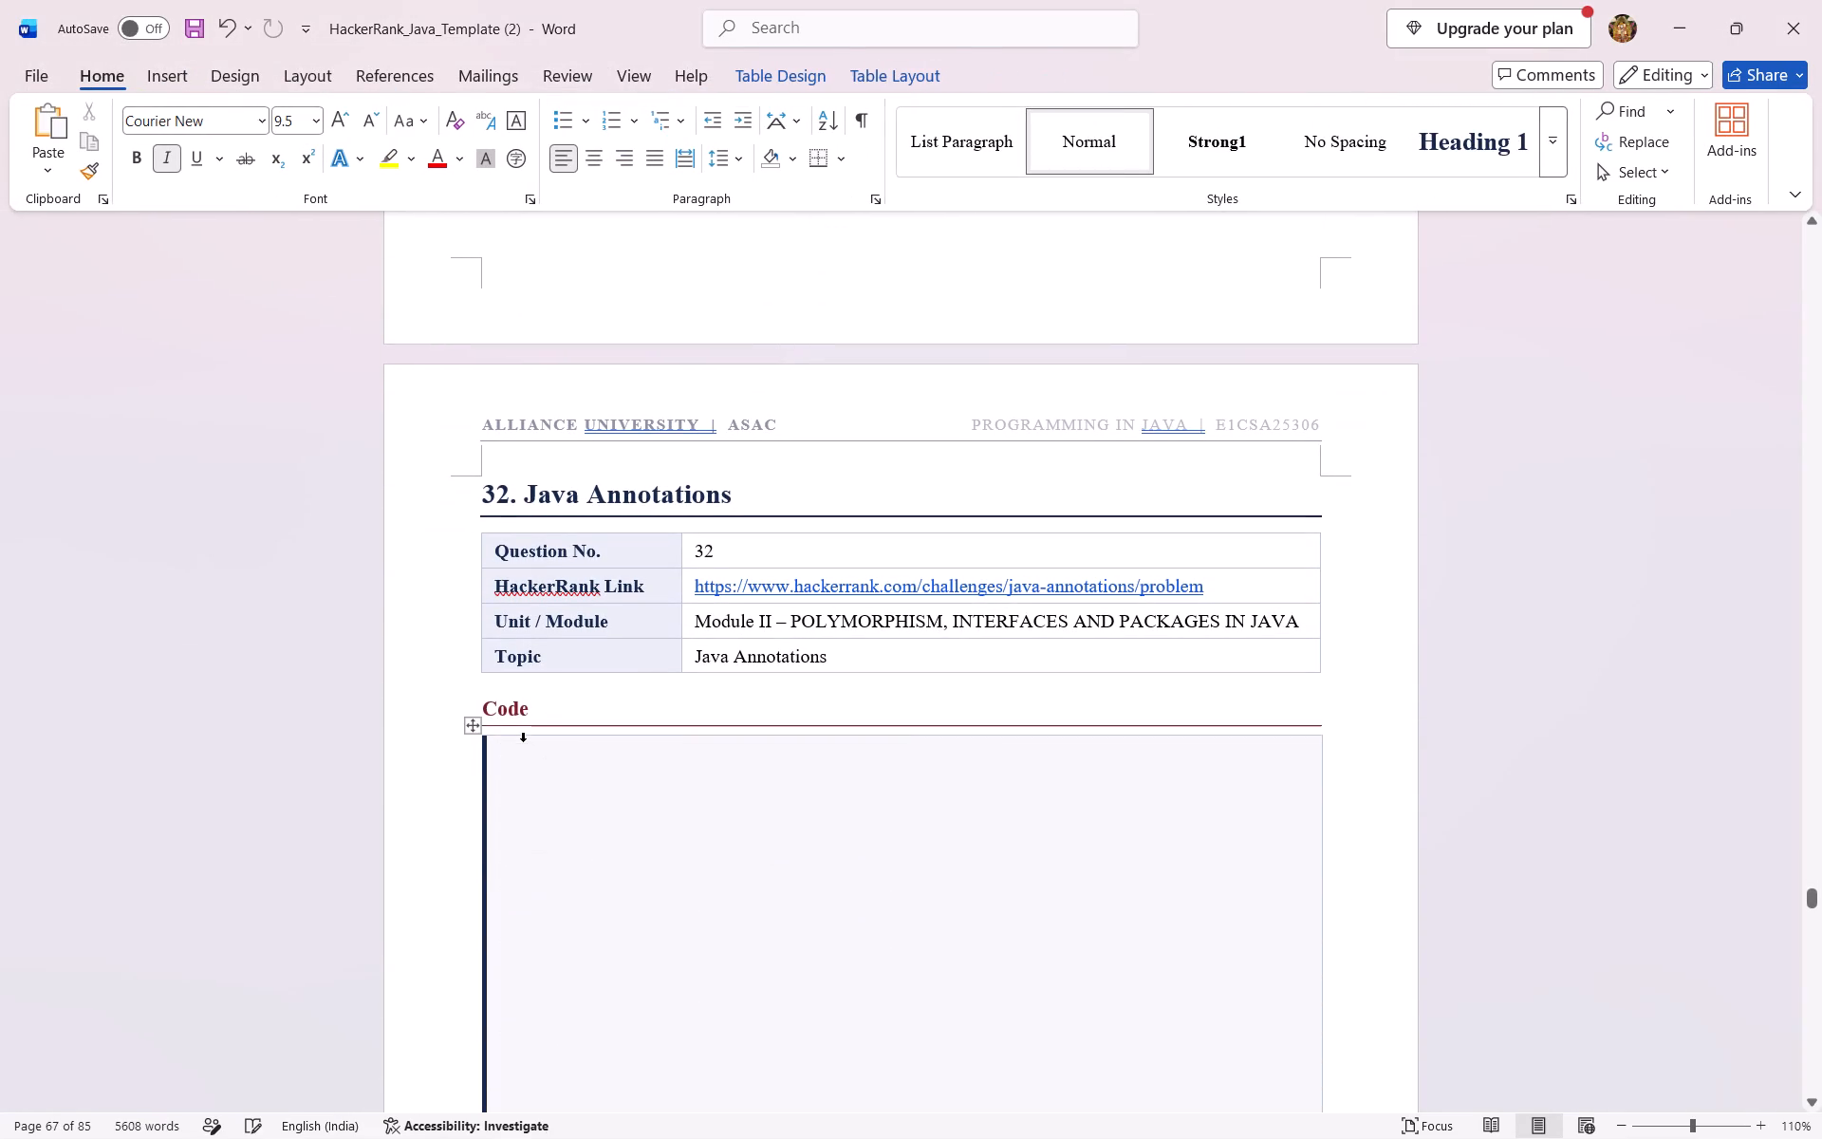